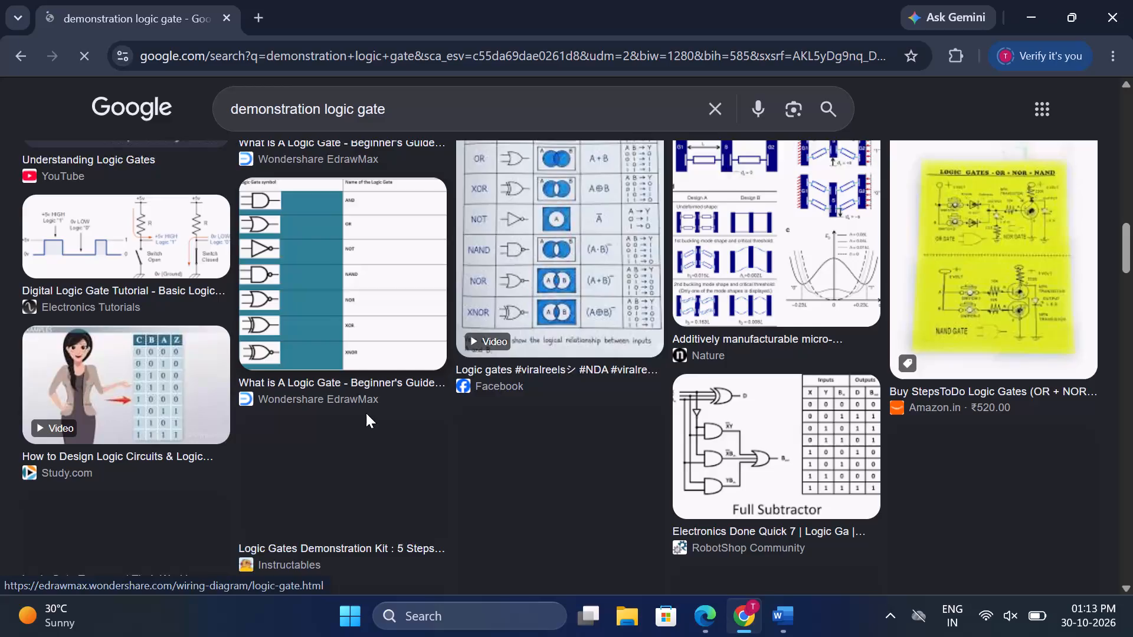
Refine the image search to "demonstration logic gate trainer kit".
{"action": "scroll", "coordinate": [366, 413], "scroll_direction": "up", "scroll_amount": 17}
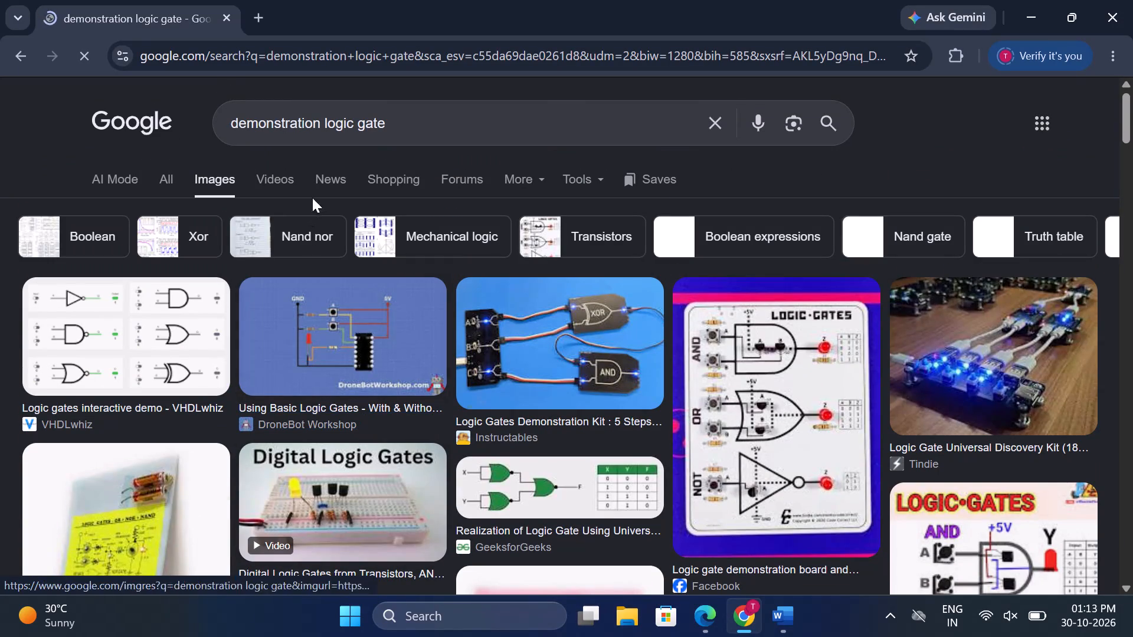
{"action": "left_click", "coordinate": [423, 107]}
{"action": "key", "text": "space"}
{"action": "type", "text": "trainer kit"}
{"action": "key", "text": "Return"}
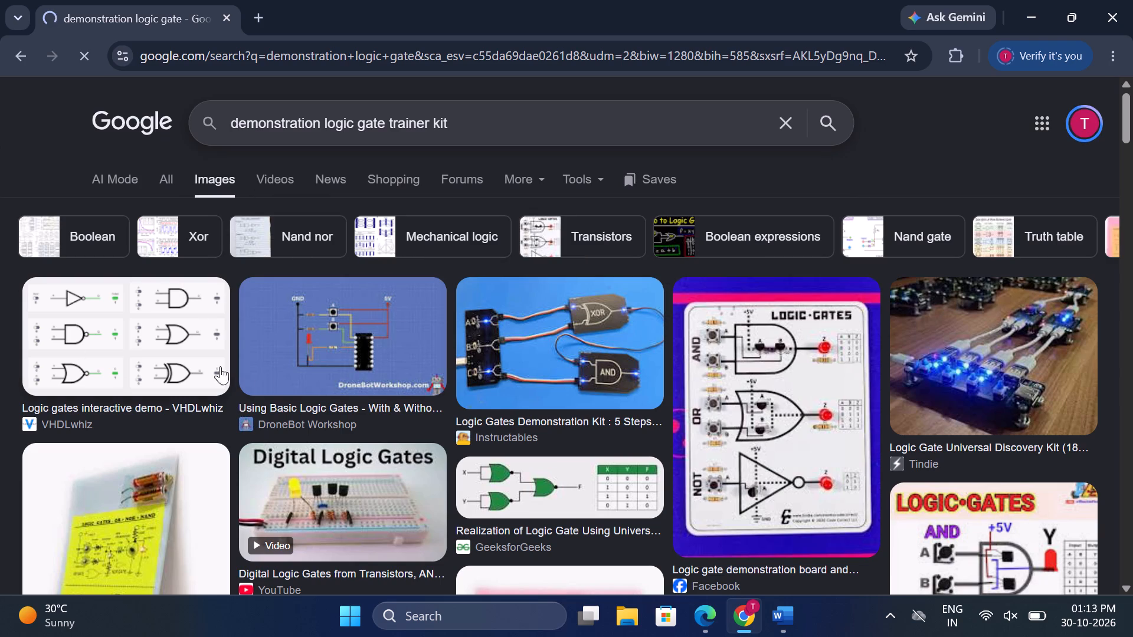
Look through the image results for logic gate trainer kit designs.
{"action": "scroll", "coordinate": [312, 385], "scroll_direction": "down", "scroll_amount": 5}
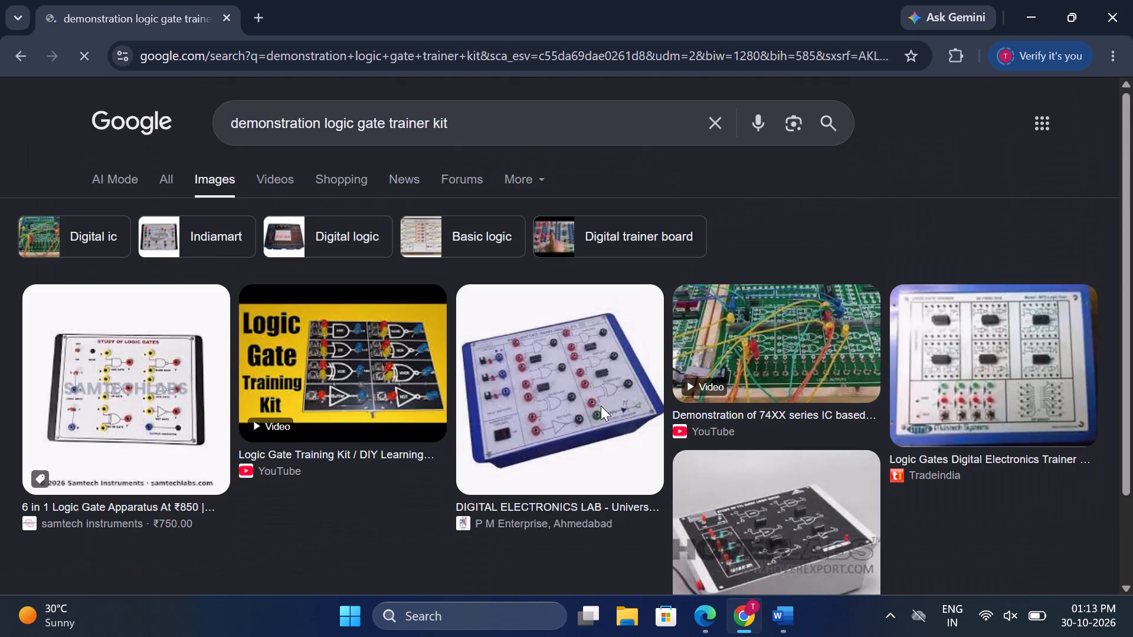
{"action": "scroll", "coordinate": [441, 491], "scroll_direction": "down", "scroll_amount": 2}
{"action": "scroll", "coordinate": [728, 444], "scroll_direction": "down", "scroll_amount": 2}
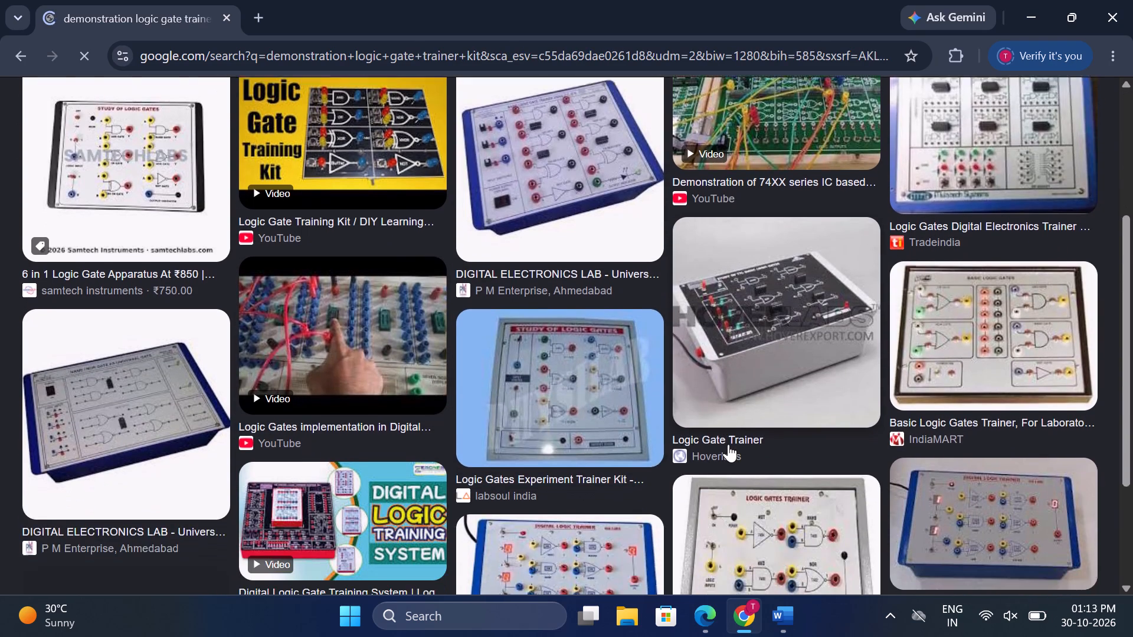
{"action": "scroll", "coordinate": [728, 444], "scroll_direction": "down", "scroll_amount": 2}
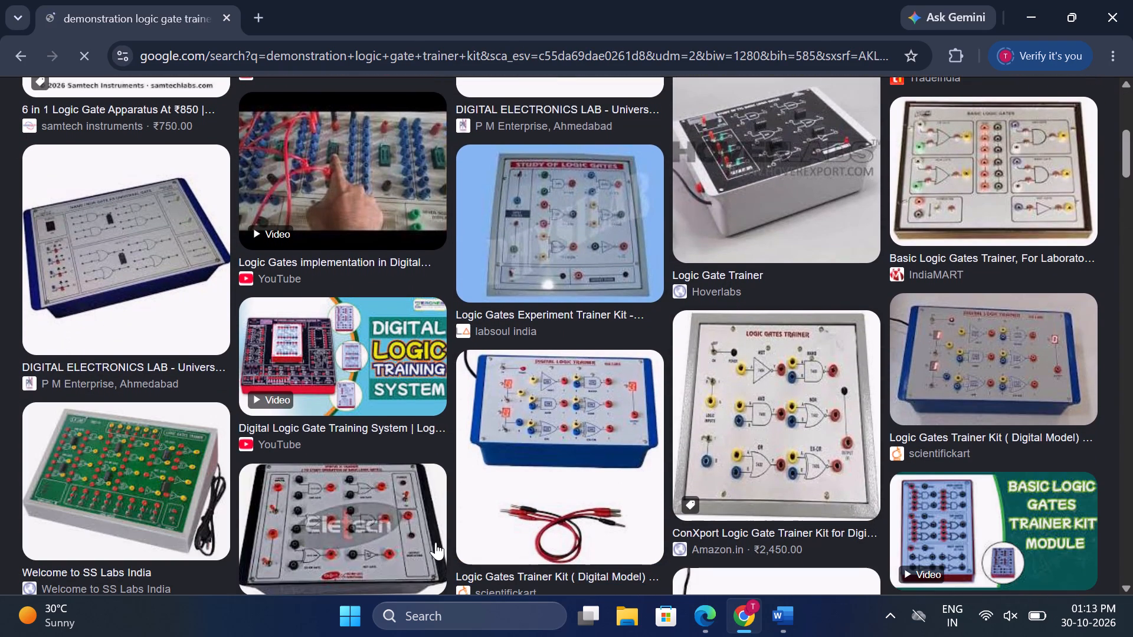
{"action": "scroll", "coordinate": [435, 542], "scroll_direction": "down", "scroll_amount": 5}
{"action": "scroll", "coordinate": [435, 542], "scroll_direction": "up", "scroll_amount": 8}
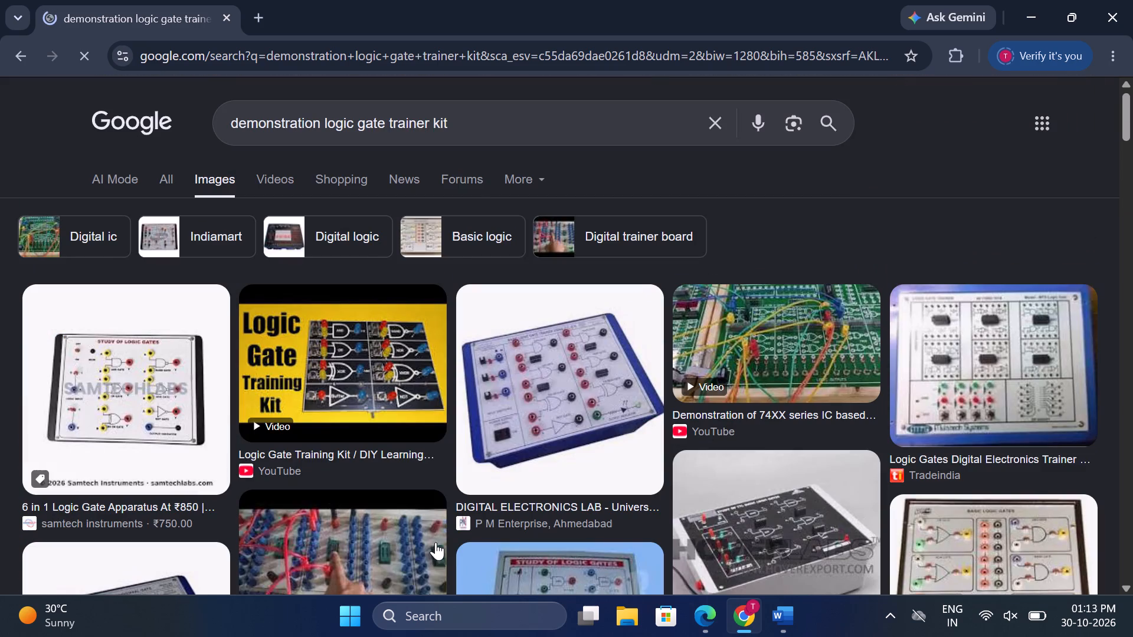
Extend the image search to "demonstration logic gate trainer kit plc".
{"action": "left_click", "coordinate": [470, 127]}
{"action": "key", "text": "space"}
{"action": "type", "text": "plc"}
{"action": "key", "text": "space"}
{"action": "key", "text": "Return"}
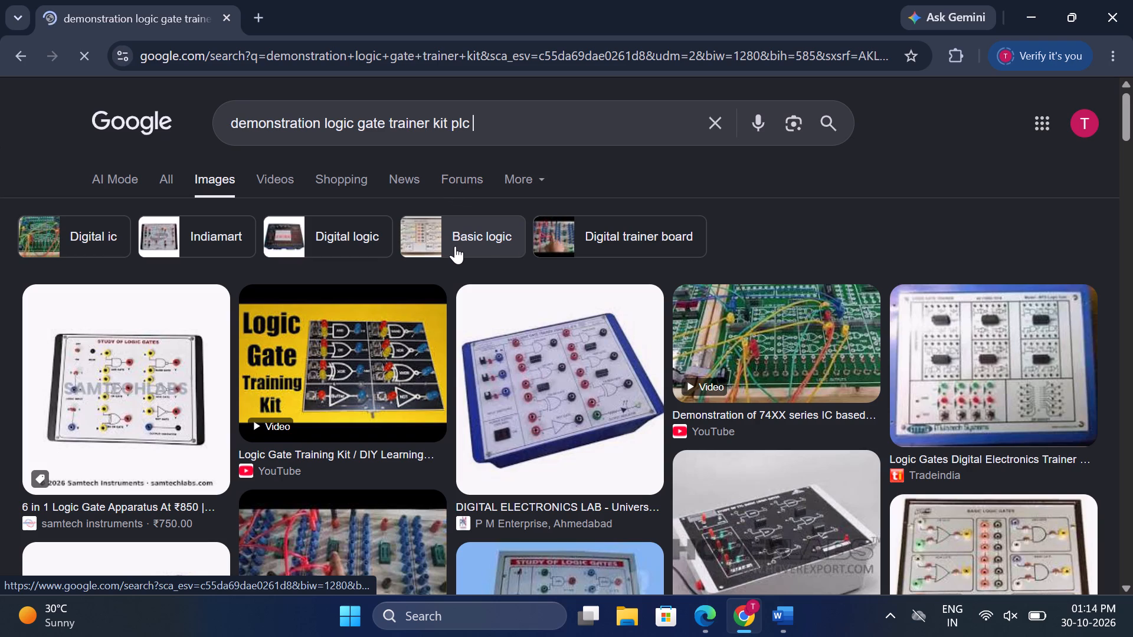
Examine the image results for PLC and logic gate trainer kit layouts.
{"action": "scroll", "coordinate": [552, 359], "scroll_direction": "down", "scroll_amount": 1}
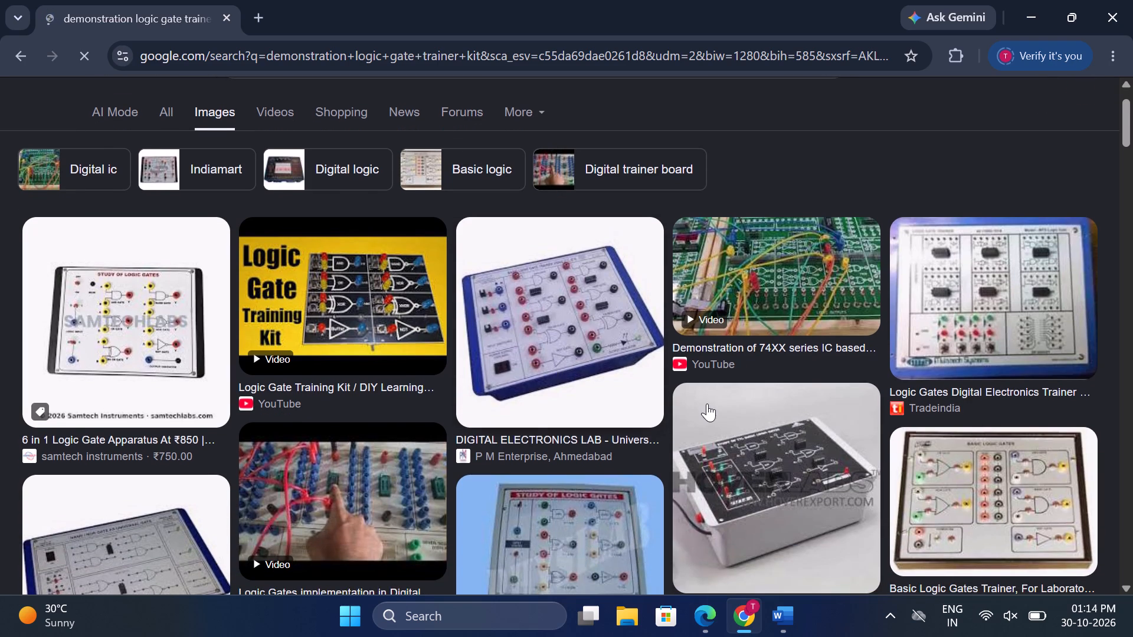
{"action": "scroll", "coordinate": [707, 403], "scroll_direction": "down", "scroll_amount": 9}
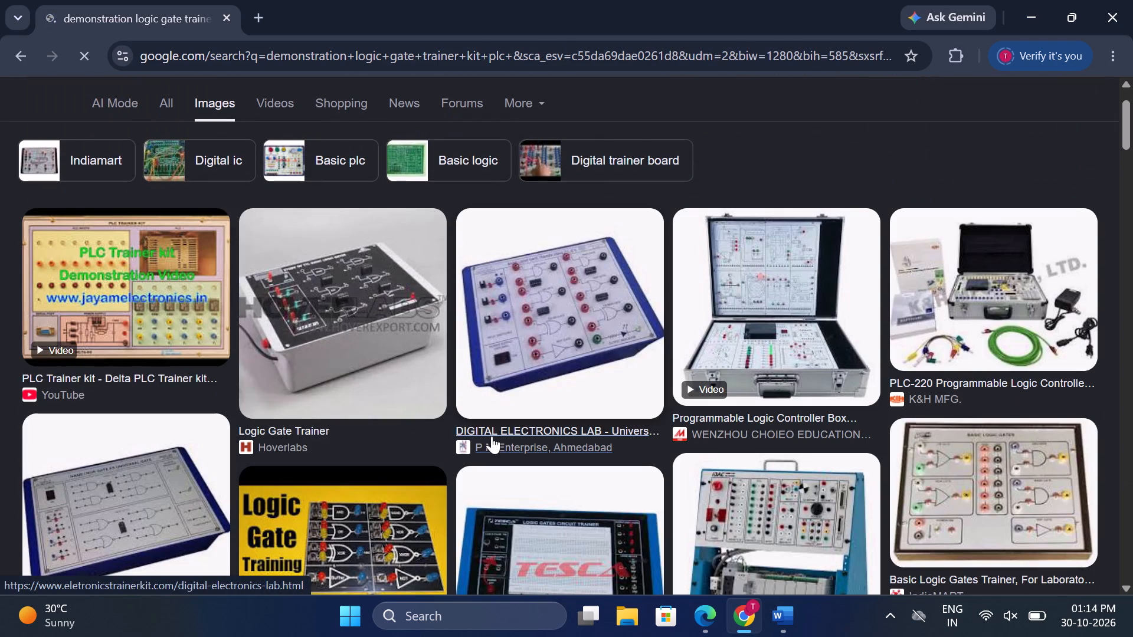
{"action": "scroll", "coordinate": [492, 436], "scroll_direction": "down", "scroll_amount": 4}
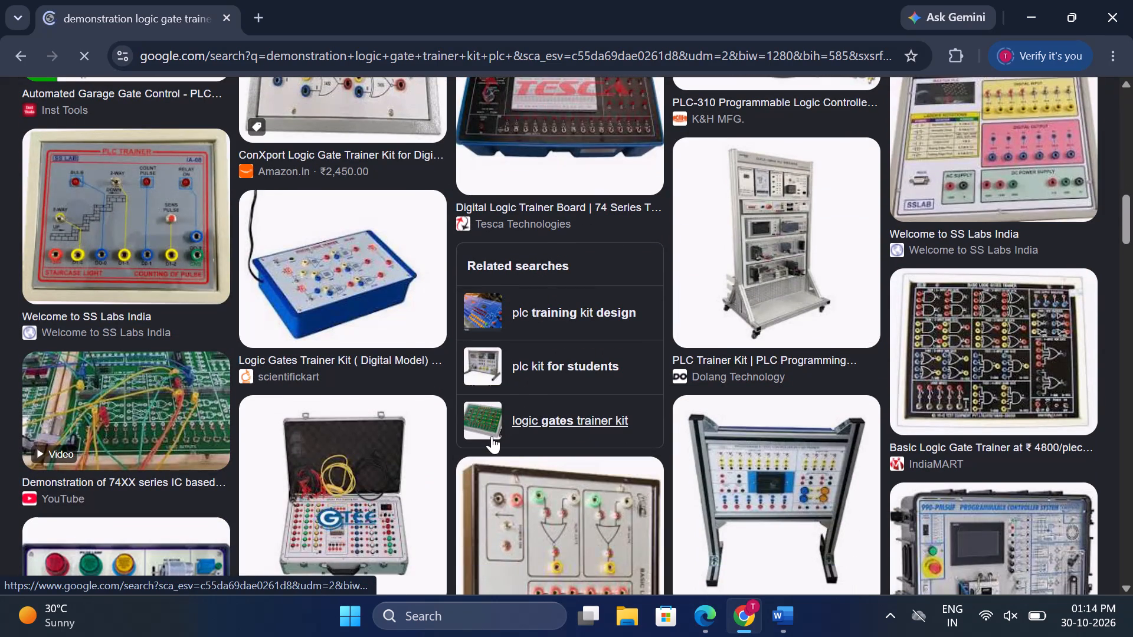
{"action": "scroll", "coordinate": [569, 513], "scroll_direction": "down", "scroll_amount": 3}
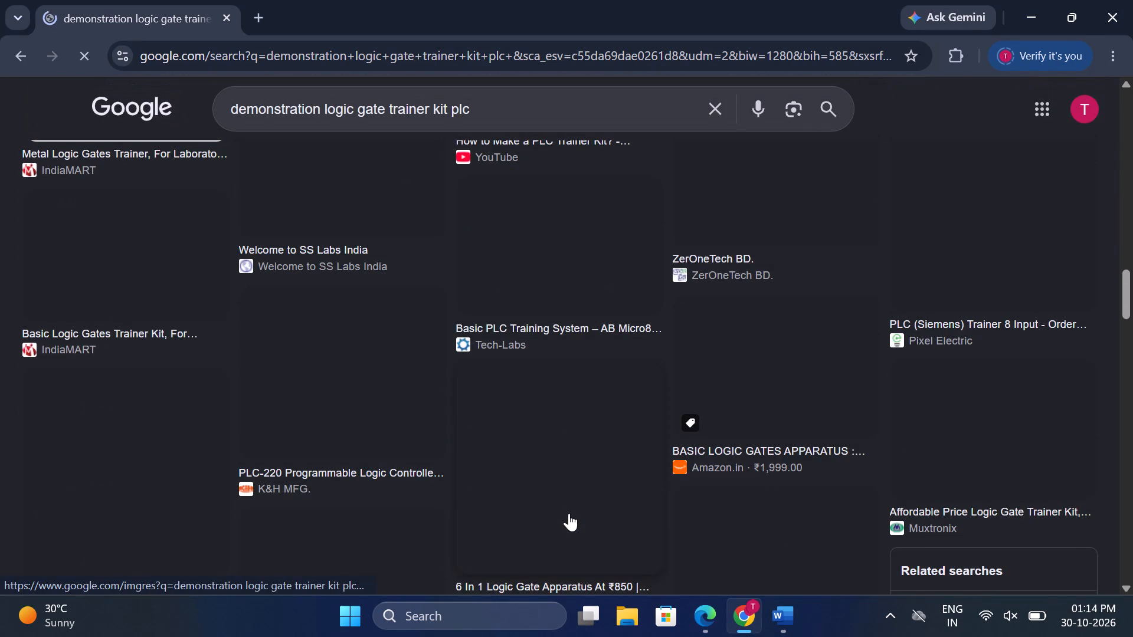
{"action": "scroll", "coordinate": [569, 513], "scroll_direction": "up", "scroll_amount": 8}
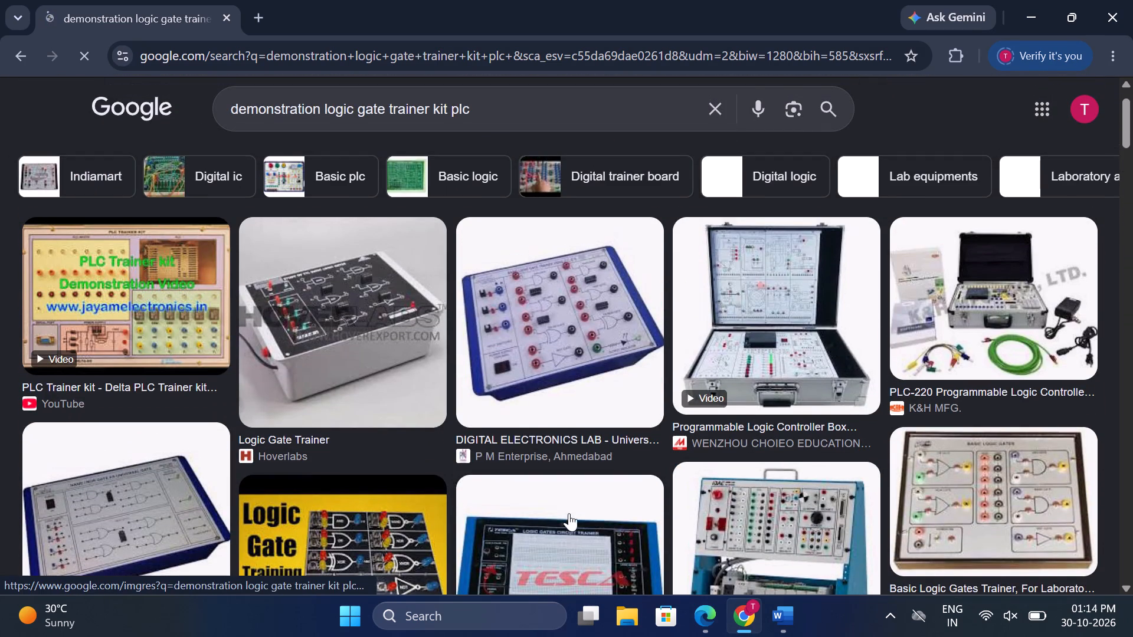
{"action": "scroll", "coordinate": [569, 513], "scroll_direction": "up", "scroll_amount": 2}
{"action": "scroll", "coordinate": [329, 369], "scroll_direction": "down", "scroll_amount": 1}
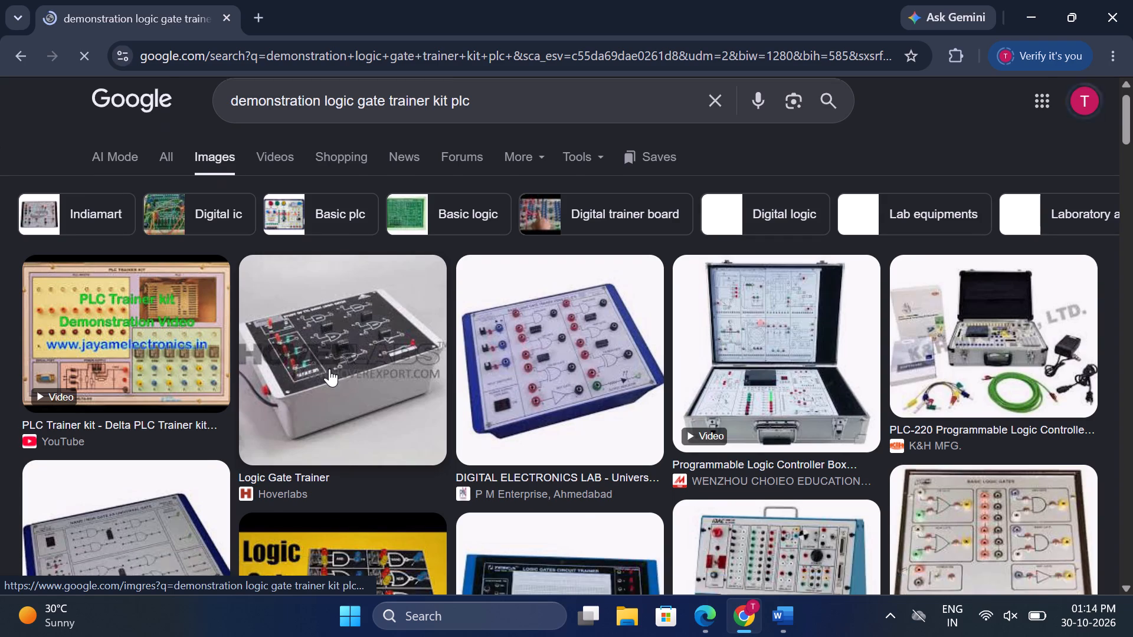
{"action": "scroll", "coordinate": [329, 369], "scroll_direction": "down", "scroll_amount": 3}
{"action": "scroll", "coordinate": [329, 369], "scroll_direction": "up", "scroll_amount": 4}
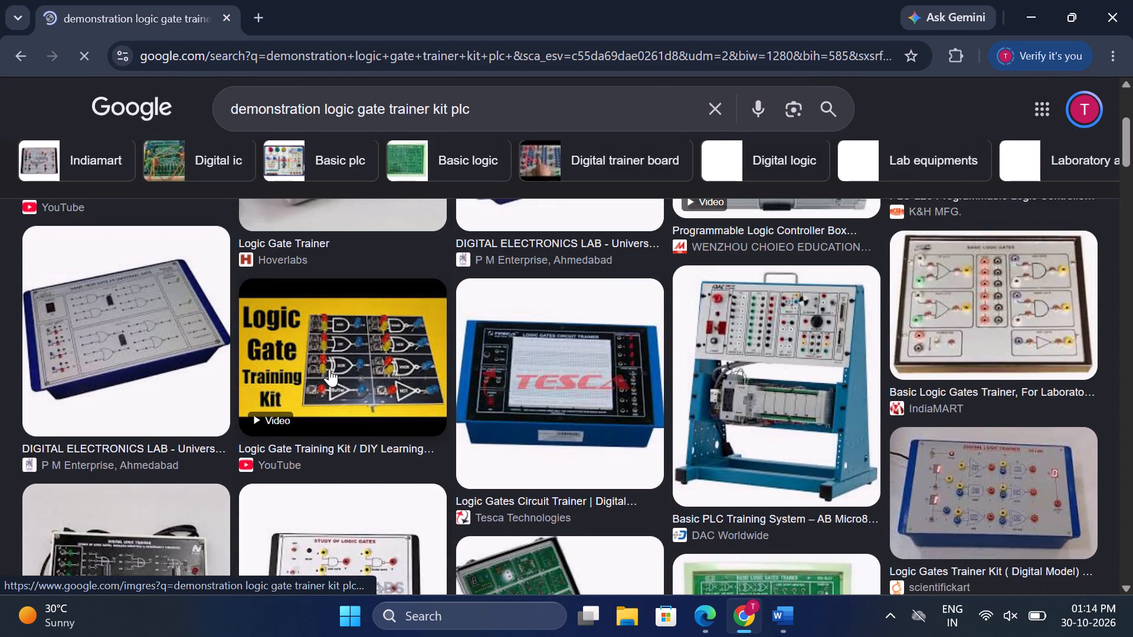
{"action": "scroll", "coordinate": [329, 369], "scroll_direction": "down", "scroll_amount": 7}
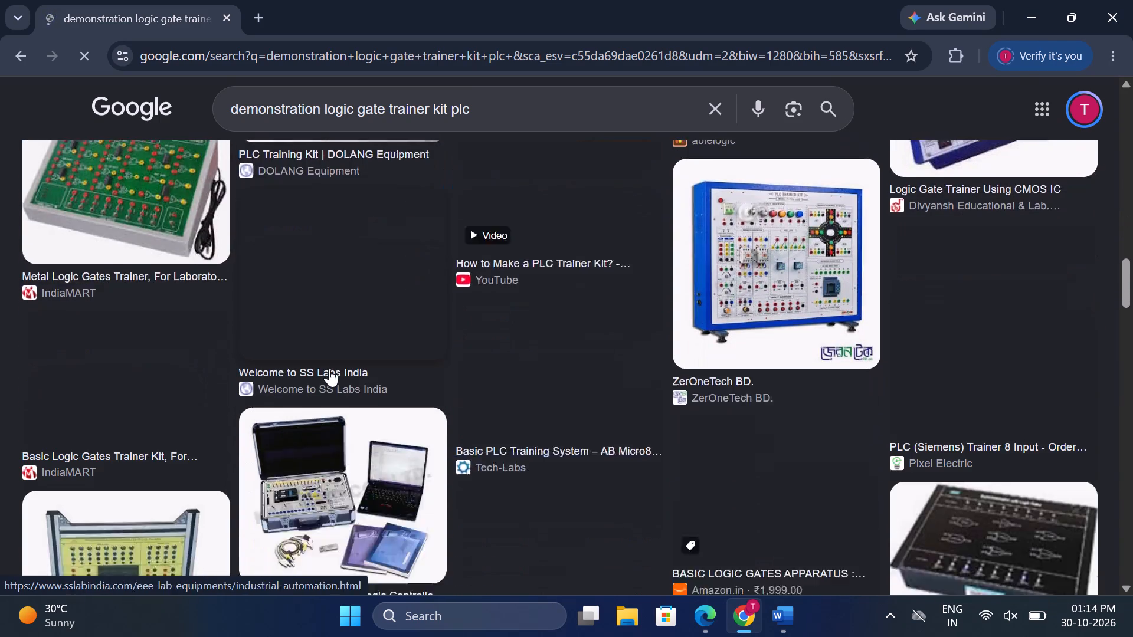
{"action": "scroll", "coordinate": [329, 369], "scroll_direction": "down", "scroll_amount": 3}
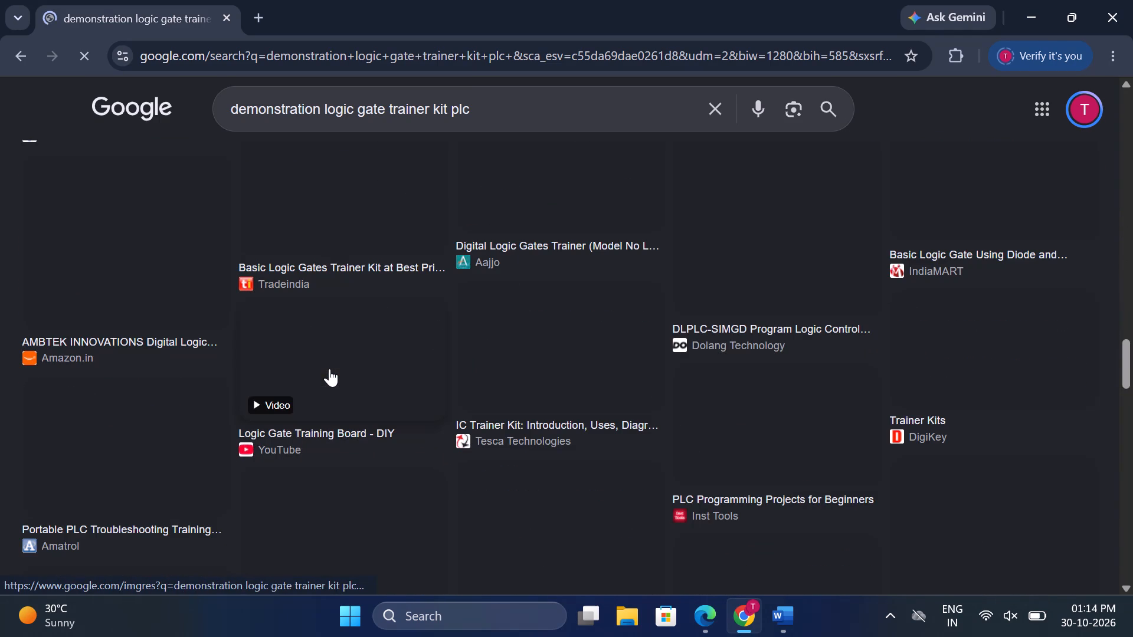
{"action": "scroll", "coordinate": [329, 369], "scroll_direction": "up", "scroll_amount": 10}
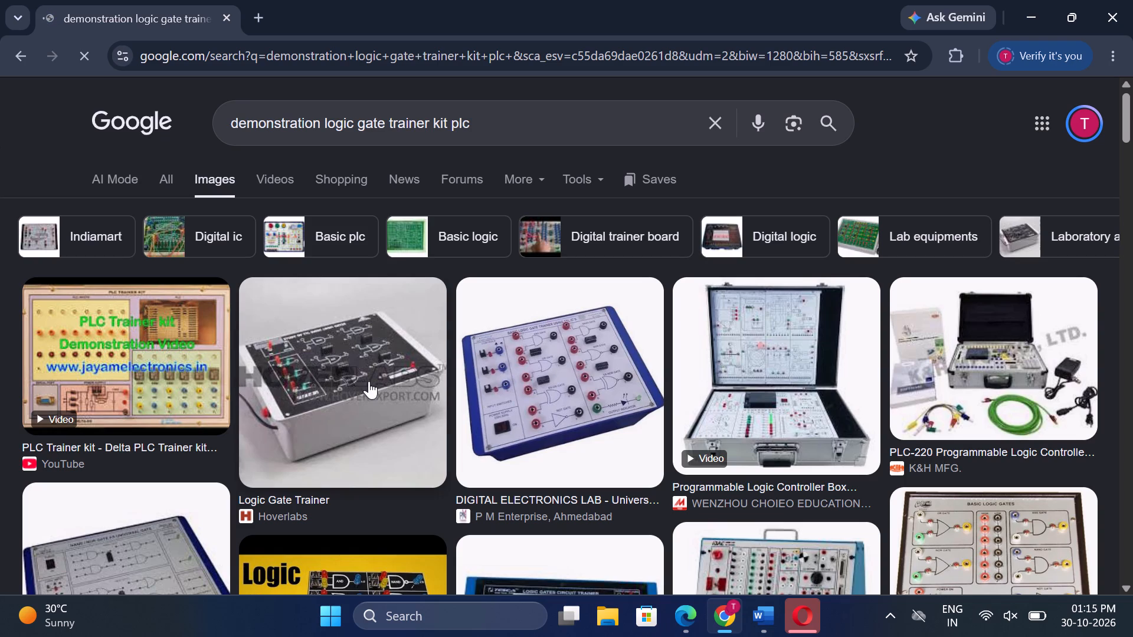
Find the Aajjo image of the Maxwell Logic Gates Trainer LG-361 among the results and open its preview.
{"action": "scroll", "coordinate": [369, 419], "scroll_direction": "down", "scroll_amount": 4}
{"action": "scroll", "coordinate": [561, 418], "scroll_direction": "down", "scroll_amount": 1}
{"action": "scroll", "coordinate": [694, 380], "scroll_direction": "down", "scroll_amount": 2}
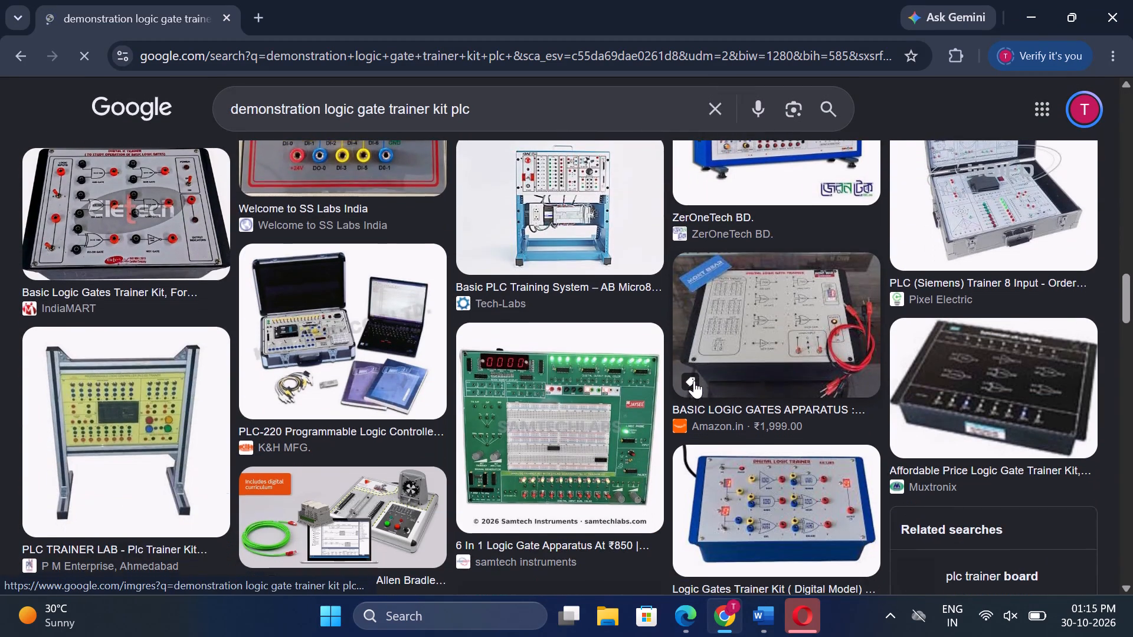
{"action": "scroll", "coordinate": [591, 342], "scroll_direction": "down", "scroll_amount": 1}
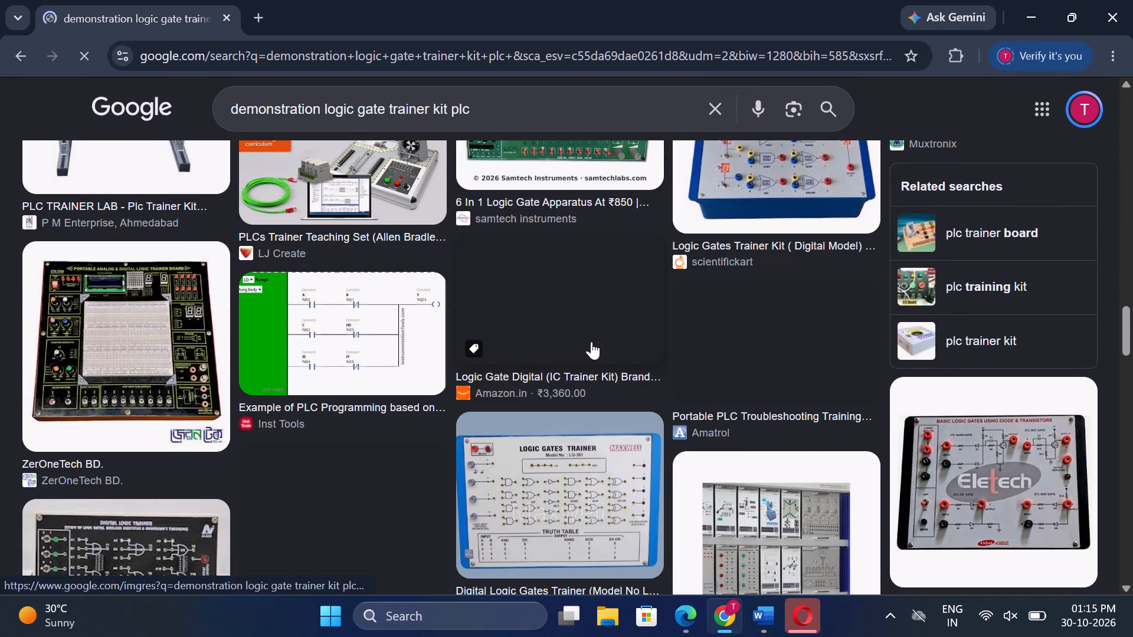
{"action": "scroll", "coordinate": [591, 342], "scroll_direction": "down", "scroll_amount": 1}
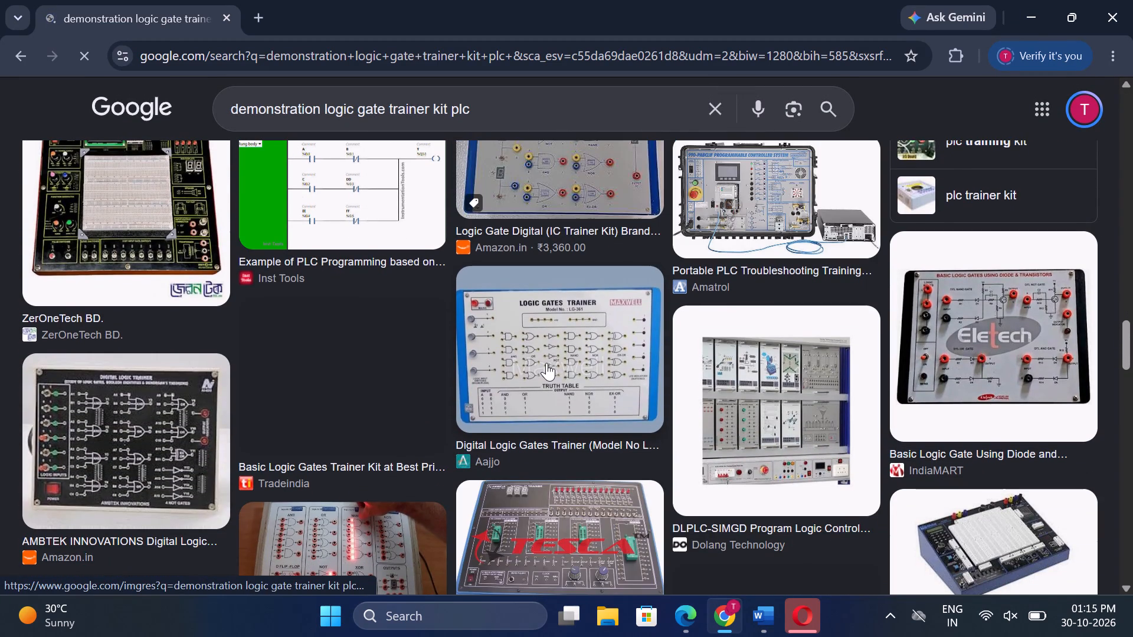
{"action": "left_click", "coordinate": [546, 363]}
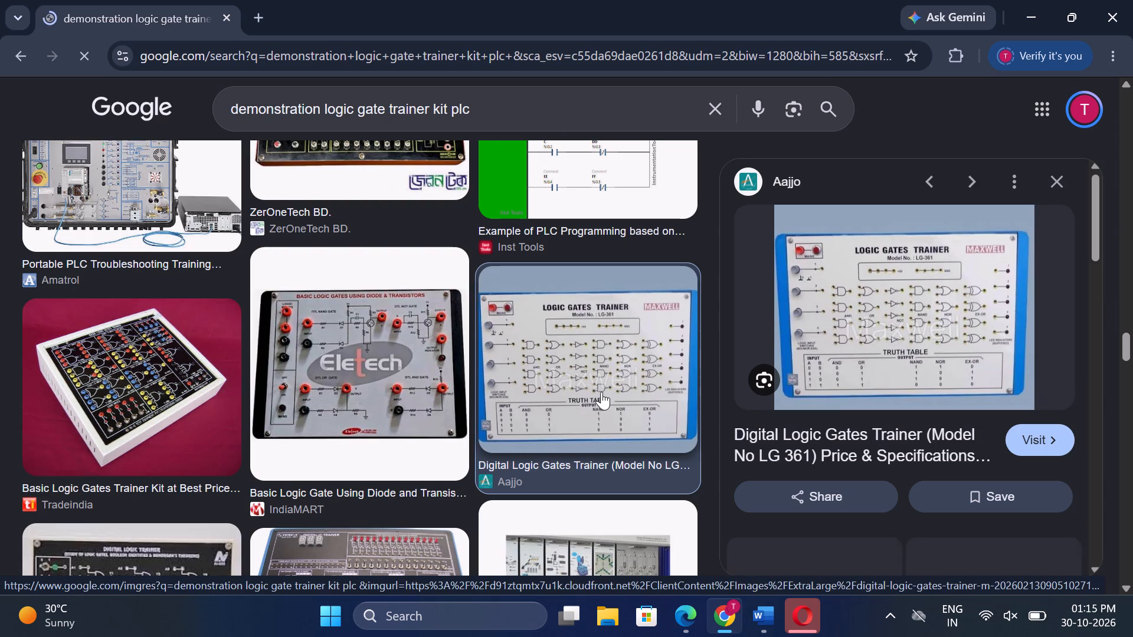
Examine the neighbouring results and the related images and searches offered with the Logic Gates Trainer preview.
{"action": "scroll", "coordinate": [318, 444], "scroll_direction": "down", "scroll_amount": 3}
{"action": "scroll", "coordinate": [318, 444], "scroll_direction": "up", "scroll_amount": 1}
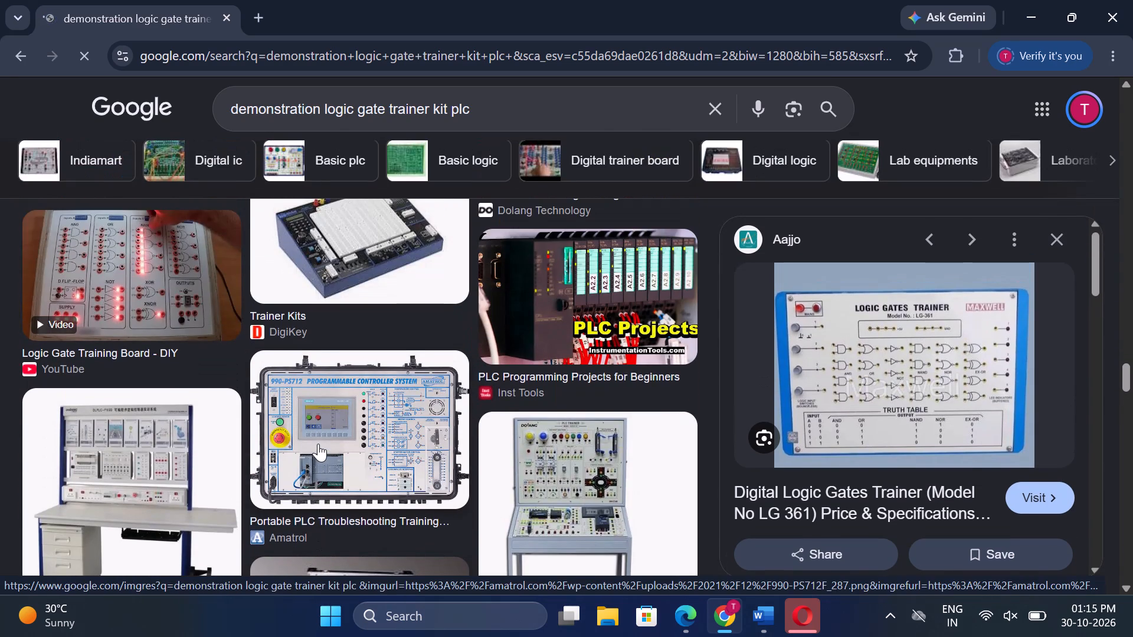
{"action": "scroll", "coordinate": [318, 444], "scroll_direction": "up", "scroll_amount": 3}
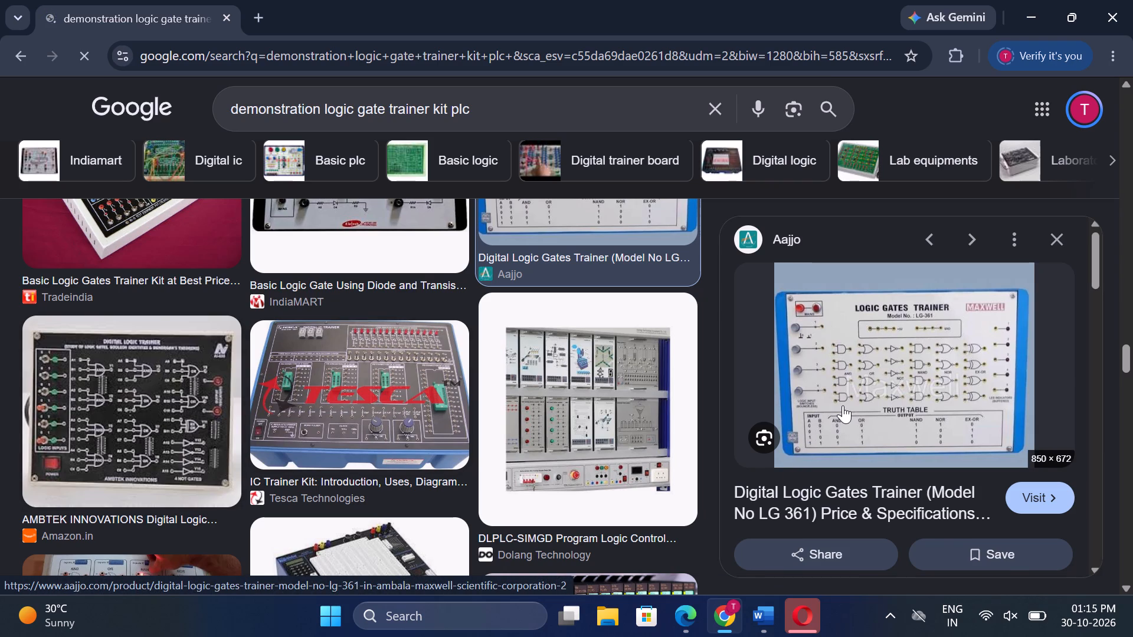
{"action": "scroll", "coordinate": [843, 405], "scroll_direction": "down", "scroll_amount": 2}
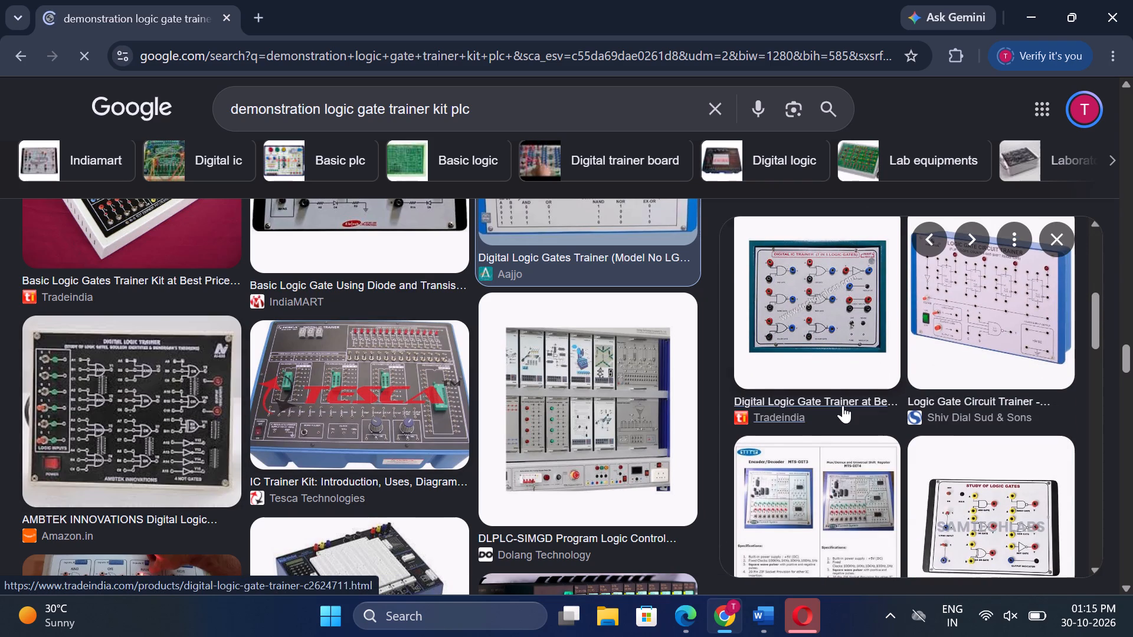
{"action": "scroll", "coordinate": [843, 405], "scroll_direction": "down", "scroll_amount": 4}
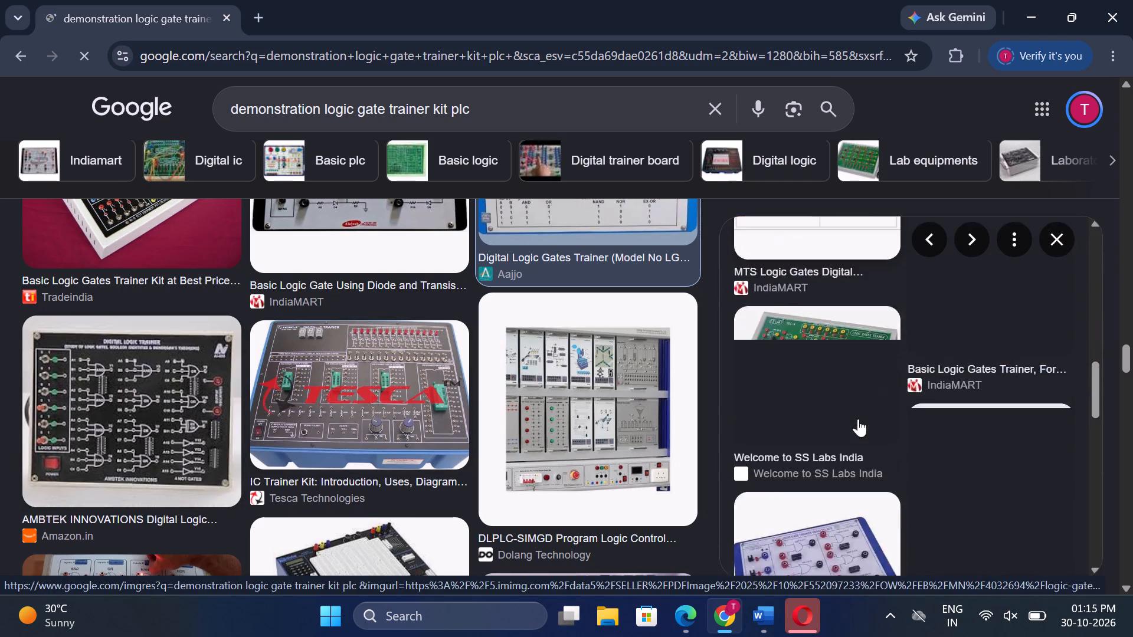
{"action": "scroll", "coordinate": [858, 419], "scroll_direction": "down", "scroll_amount": 2}
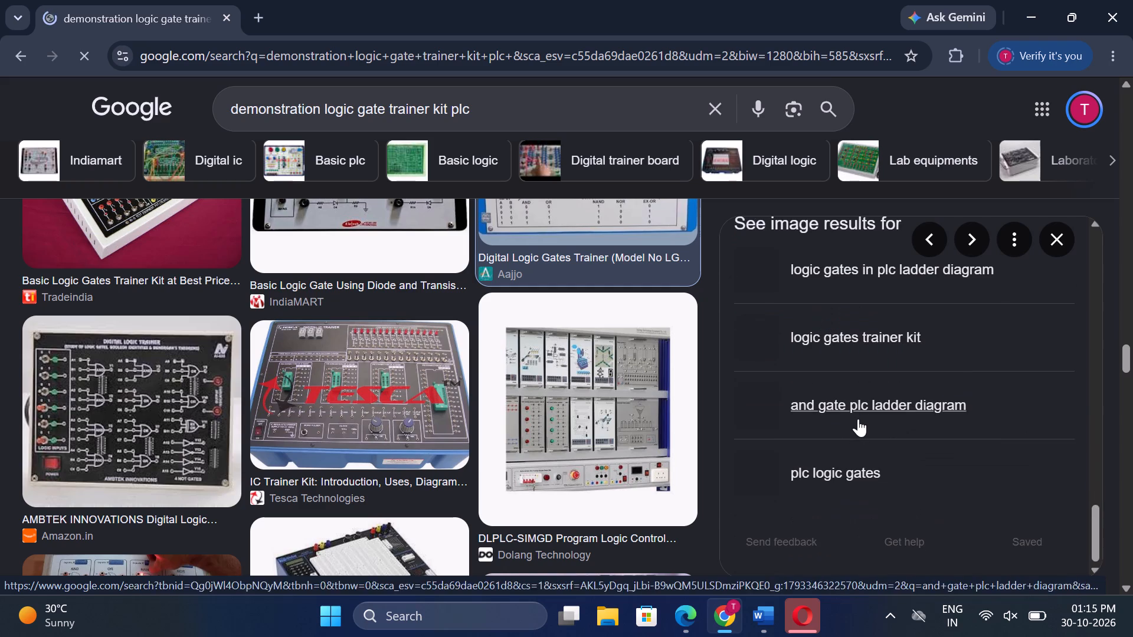
Open the preview of Amatrol's Portable PLC Troubleshooting Training System from the image results.
{"action": "scroll", "coordinate": [496, 473], "scroll_direction": "down", "scroll_amount": 2}
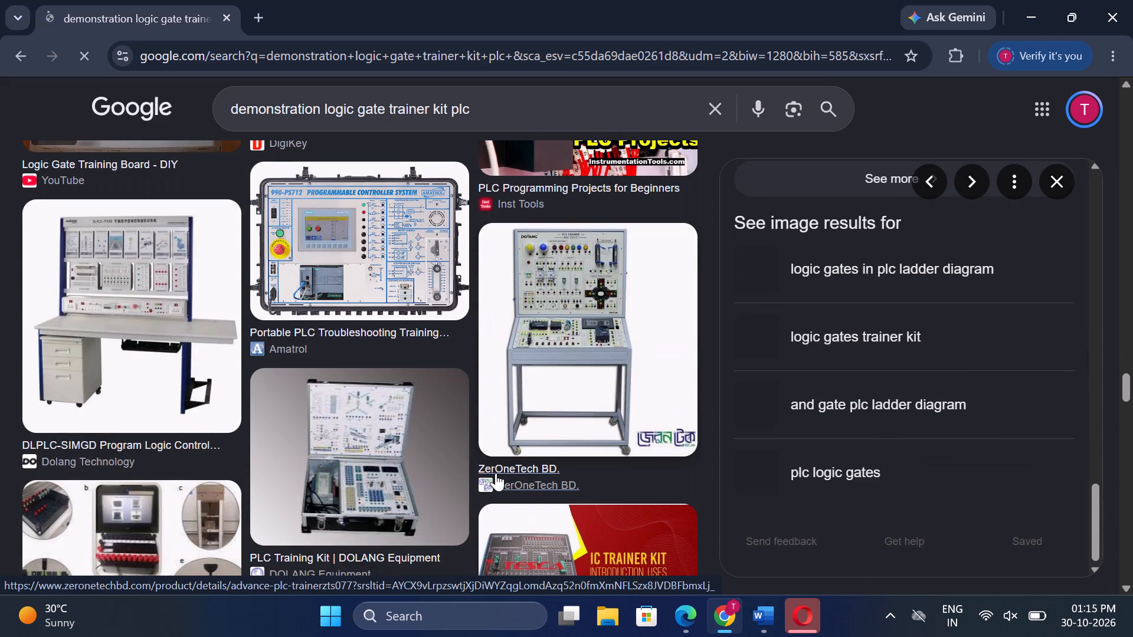
{"action": "left_click", "coordinate": [361, 256]}
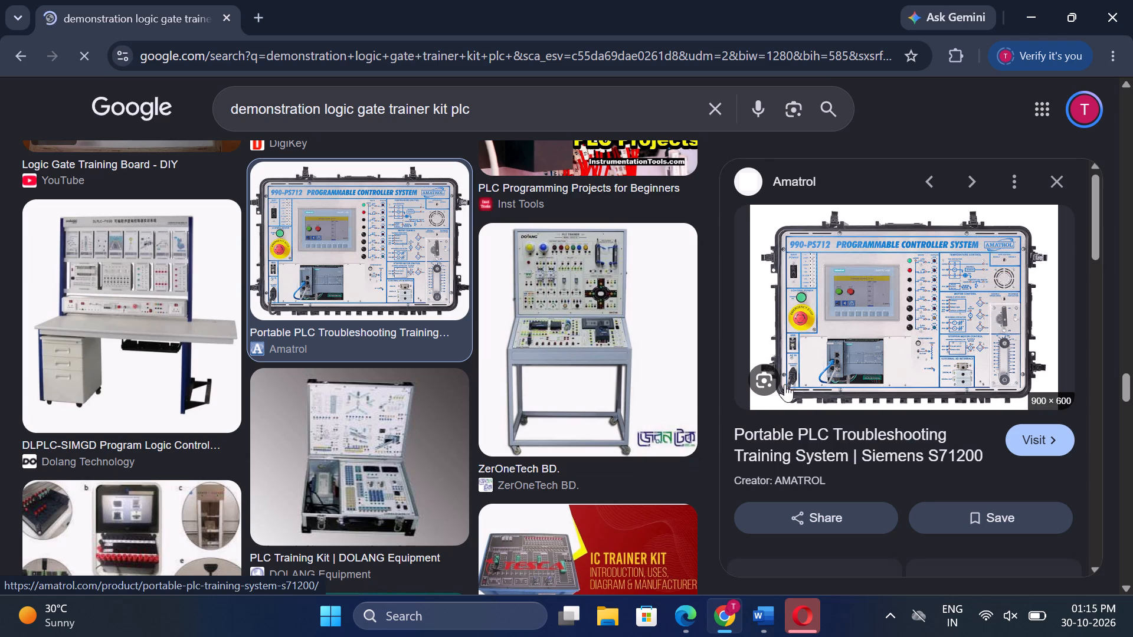
Examine the image results again for logic gate and PLC trainer kit designs, from the first rows downward.
{"action": "scroll", "coordinate": [438, 515], "scroll_direction": "down", "scroll_amount": 3}
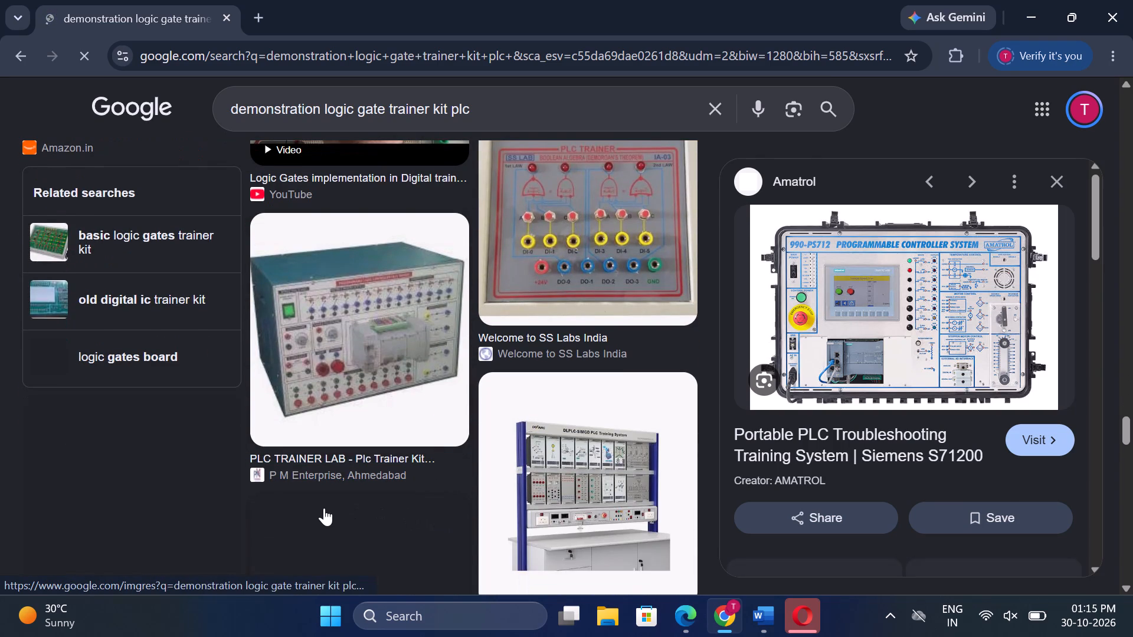
{"action": "scroll", "coordinate": [324, 508], "scroll_direction": "up", "scroll_amount": 12}
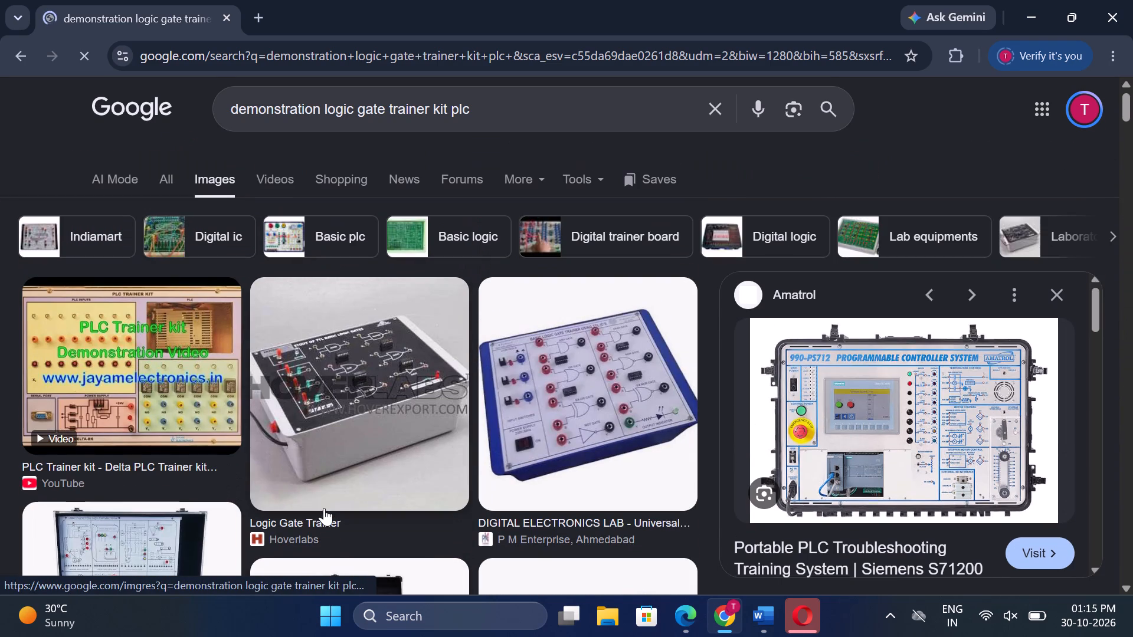
{"action": "scroll", "coordinate": [324, 508], "scroll_direction": "up", "scroll_amount": 6}
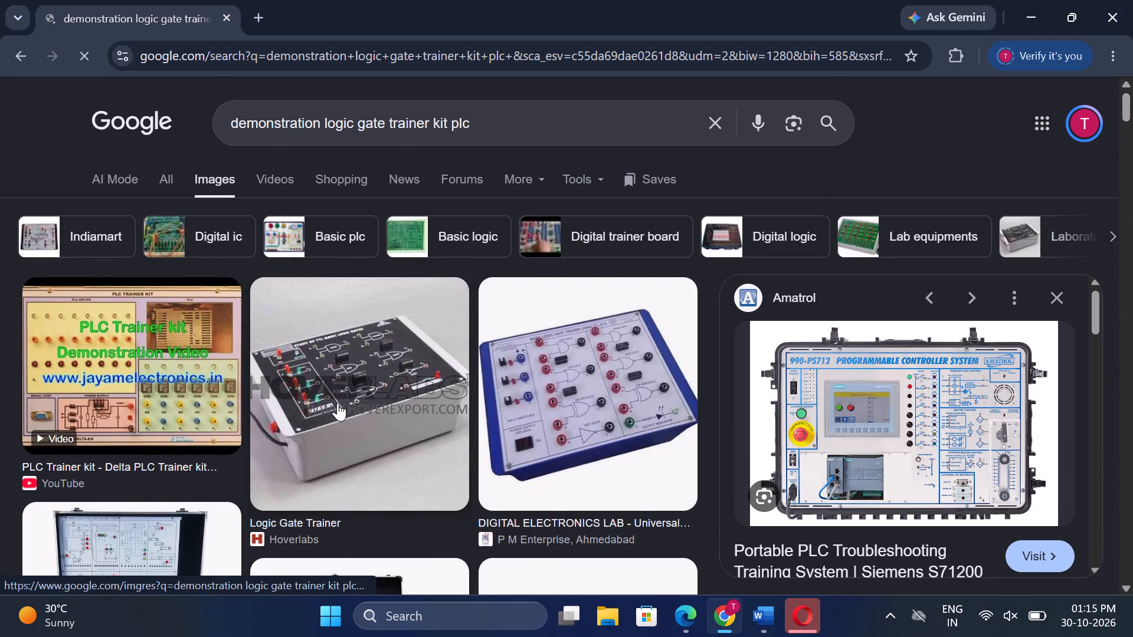
{"action": "scroll", "coordinate": [116, 511], "scroll_direction": "down", "scroll_amount": 1}
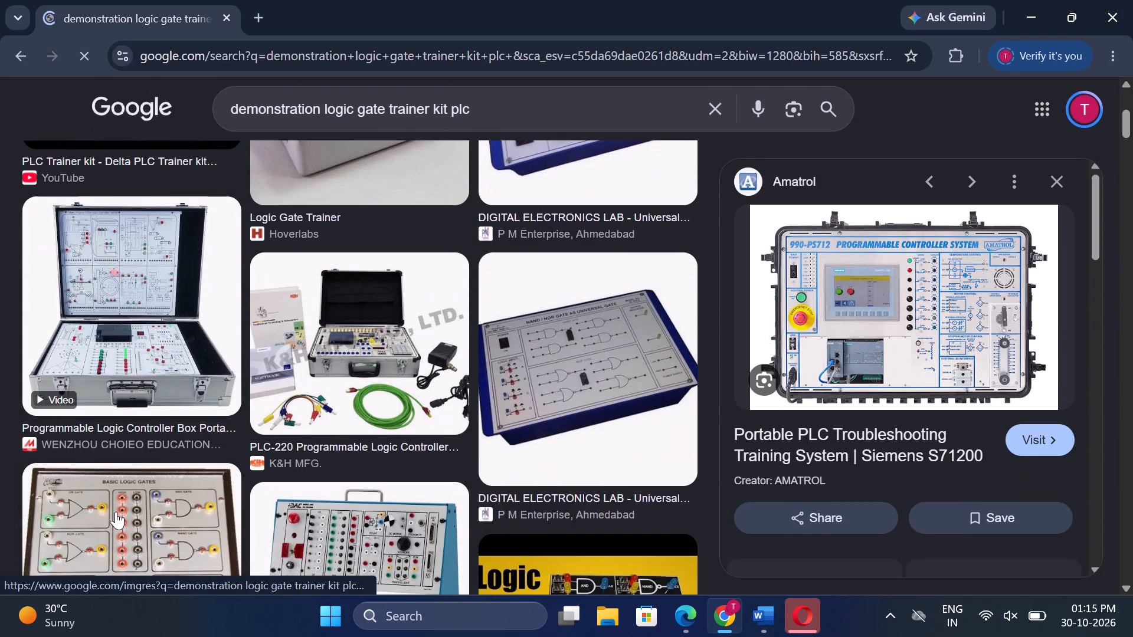
{"action": "scroll", "coordinate": [137, 490], "scroll_direction": "down", "scroll_amount": 1}
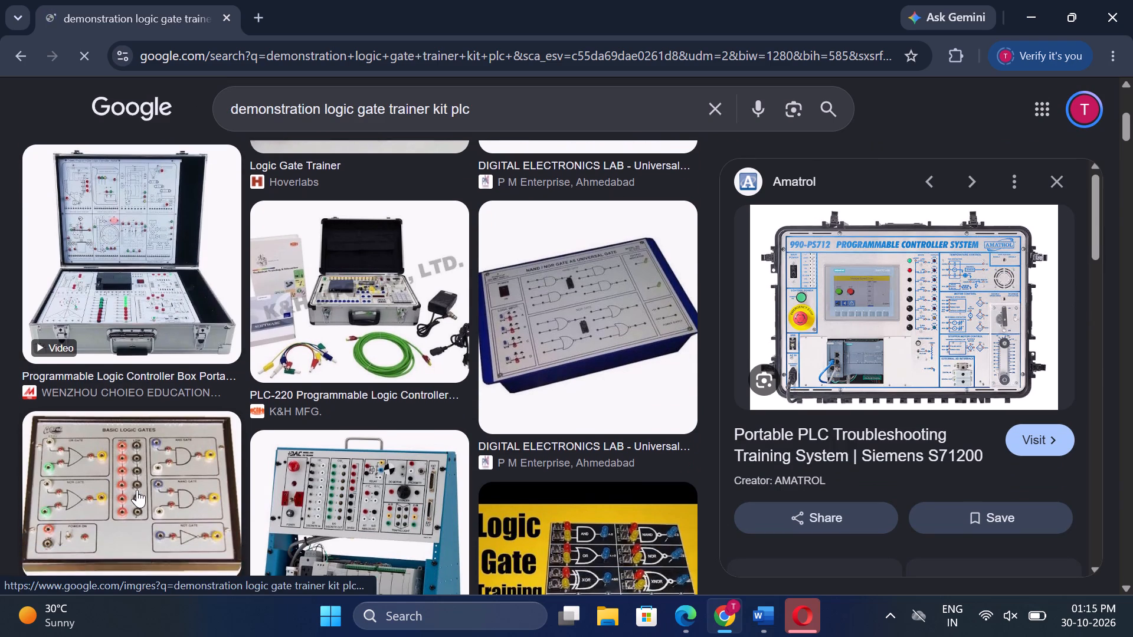
{"action": "scroll", "coordinate": [137, 490], "scroll_direction": "down", "scroll_amount": 1}
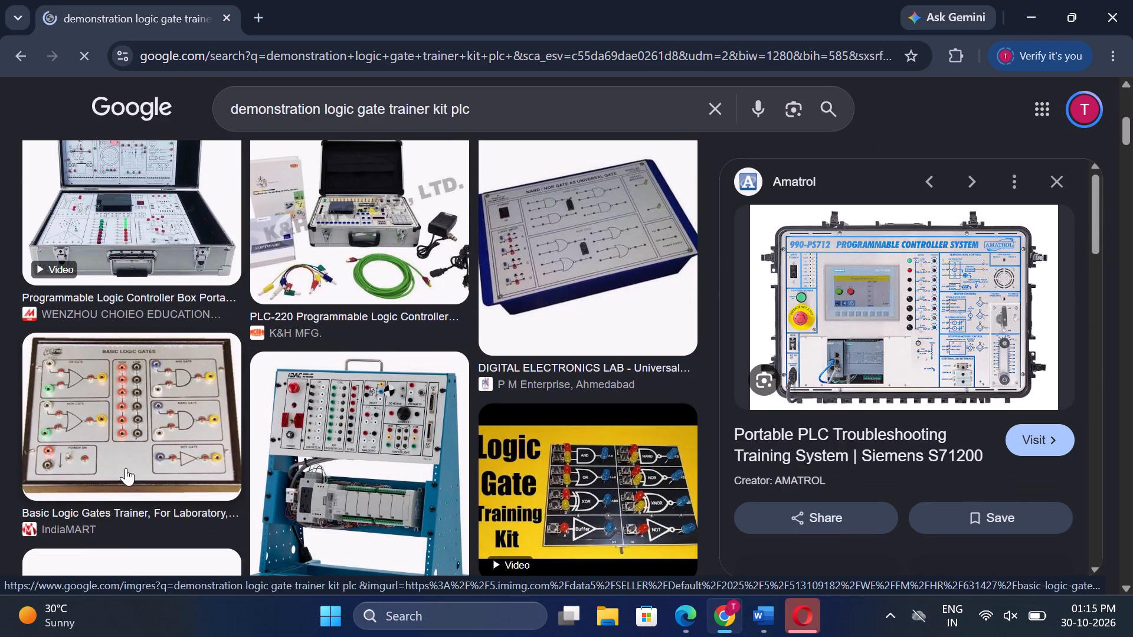
{"action": "scroll", "coordinate": [291, 485], "scroll_direction": "down", "scroll_amount": 2}
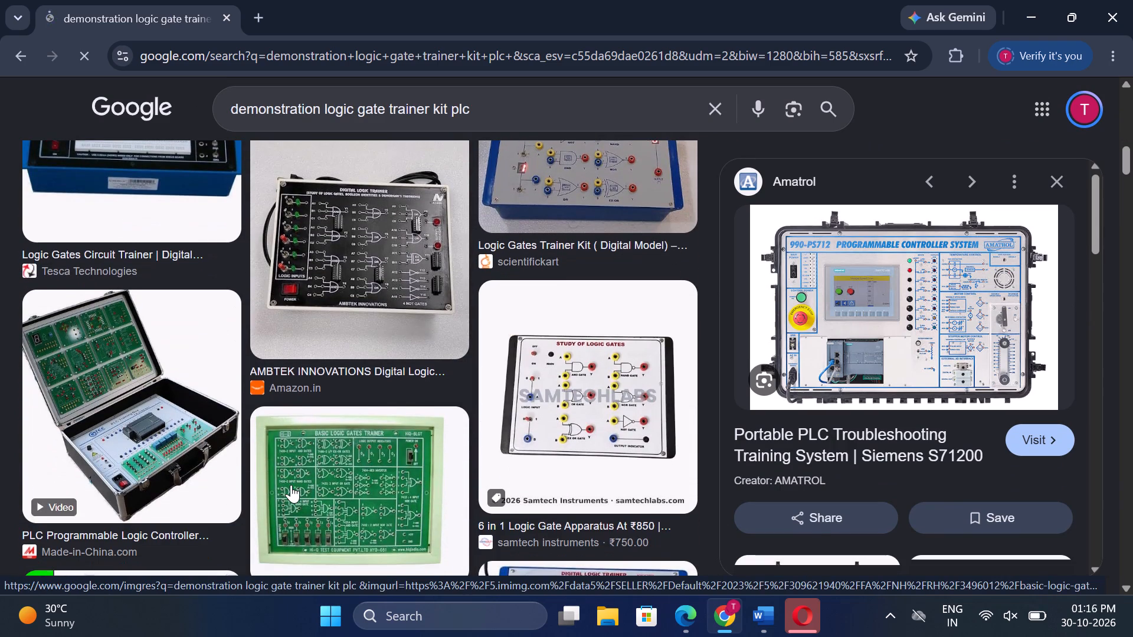
{"action": "scroll", "coordinate": [344, 500], "scroll_direction": "down", "scroll_amount": 1}
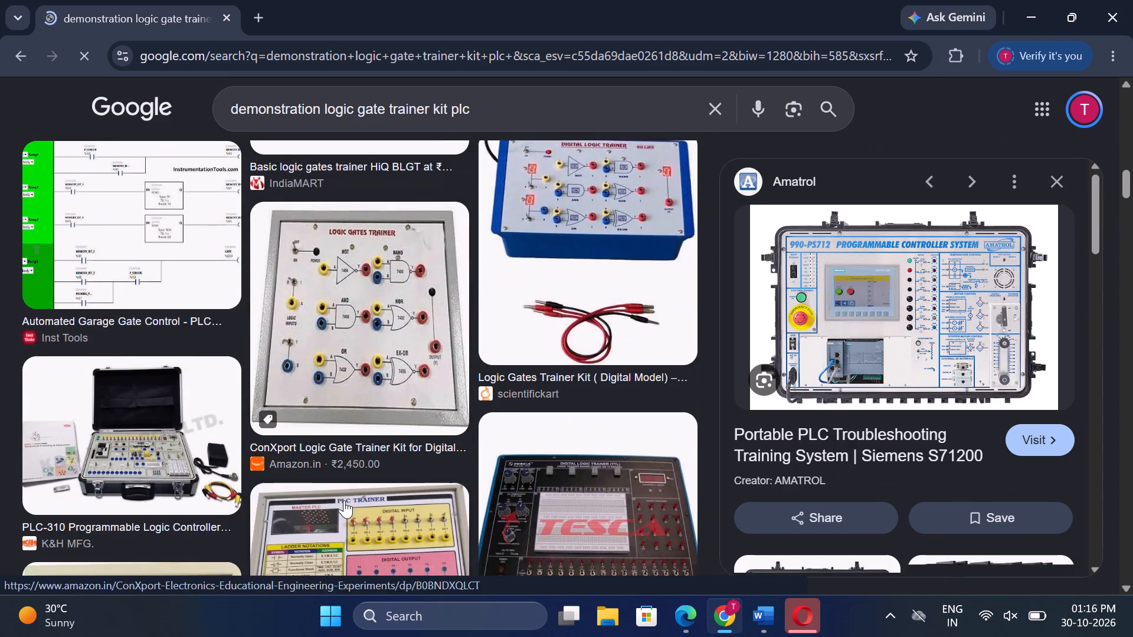
{"action": "scroll", "coordinate": [344, 500], "scroll_direction": "down", "scroll_amount": 1}
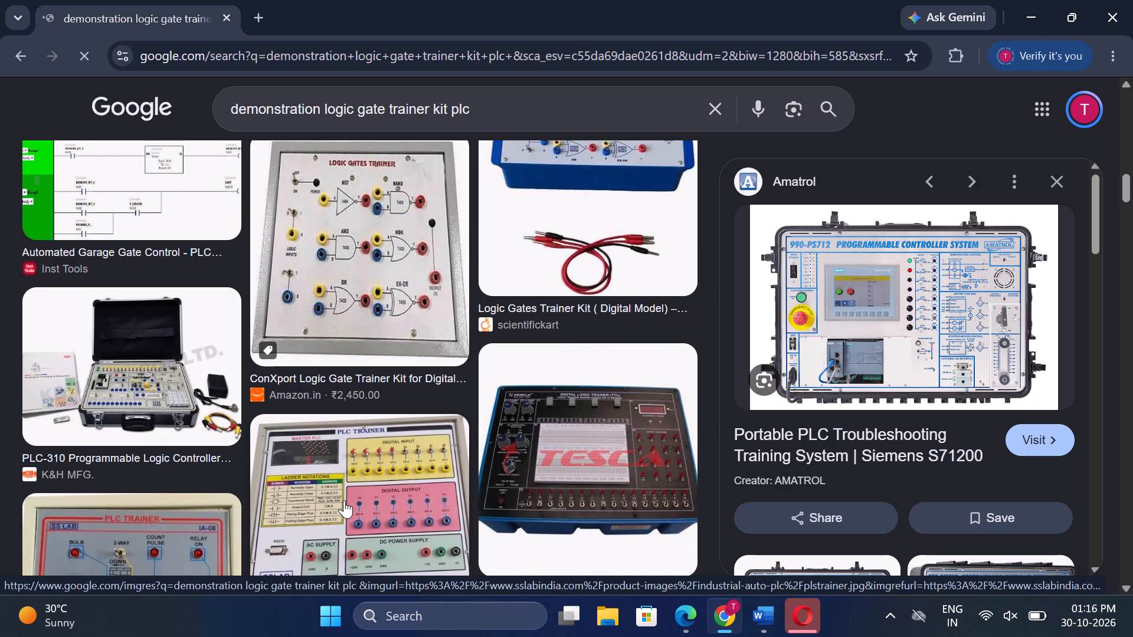
{"action": "scroll", "coordinate": [344, 500], "scroll_direction": "down", "scroll_amount": 1}
{"action": "scroll", "coordinate": [344, 500], "scroll_direction": "up", "scroll_amount": 1}
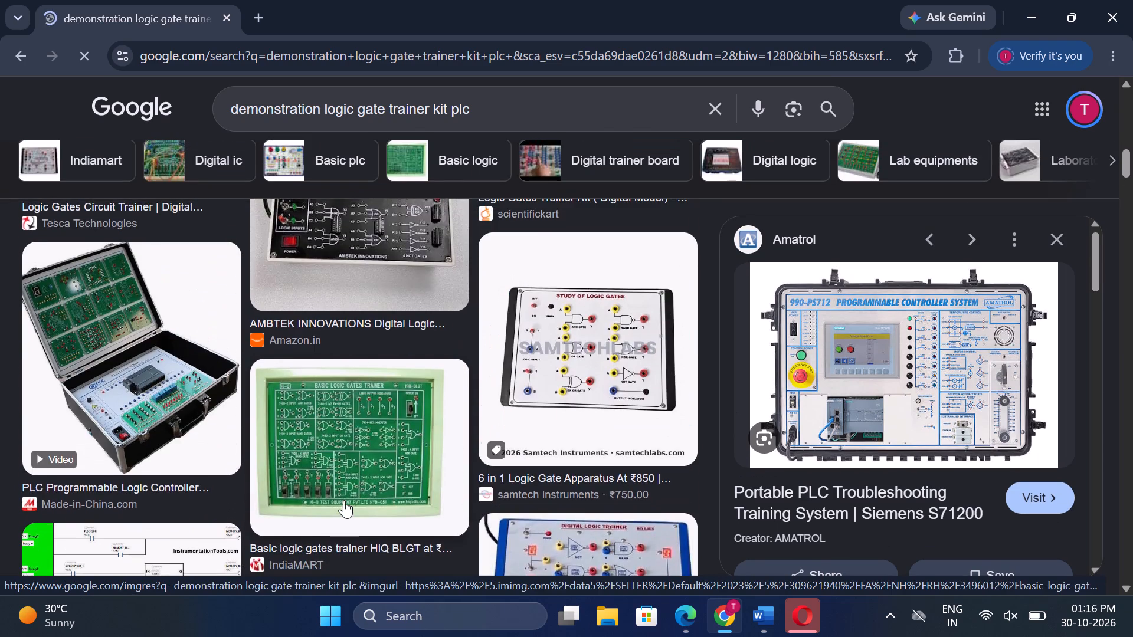
{"action": "scroll", "coordinate": [344, 500], "scroll_direction": "up", "scroll_amount": 4}
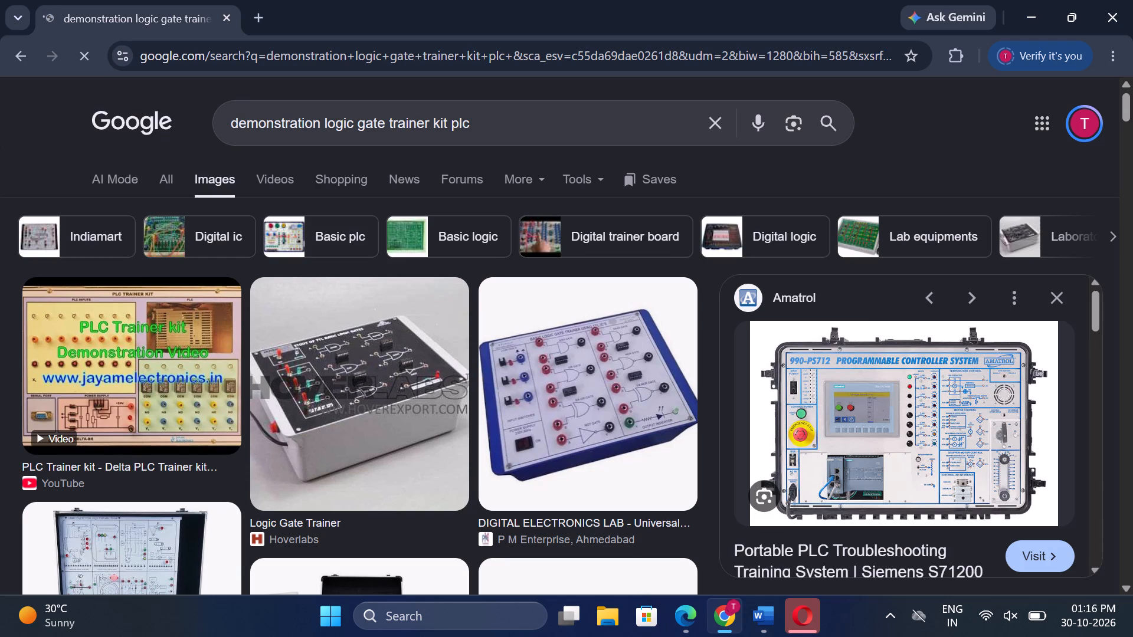
Replace the image search query with "operation of encoder" and look through the encoder diagrams in the results.
{"action": "left_click", "coordinate": [502, 130]}
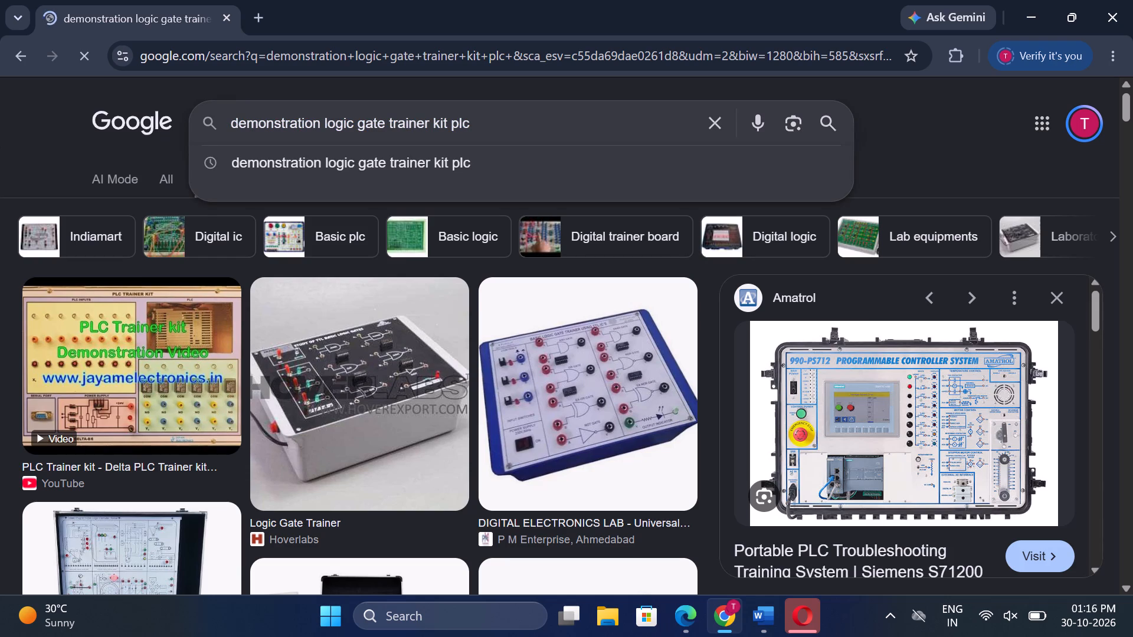
{"action": "left_click_drag", "start_coordinate": [498, 131], "coordinate": [226, 134]}
{"action": "key", "text": "BackSpace"}
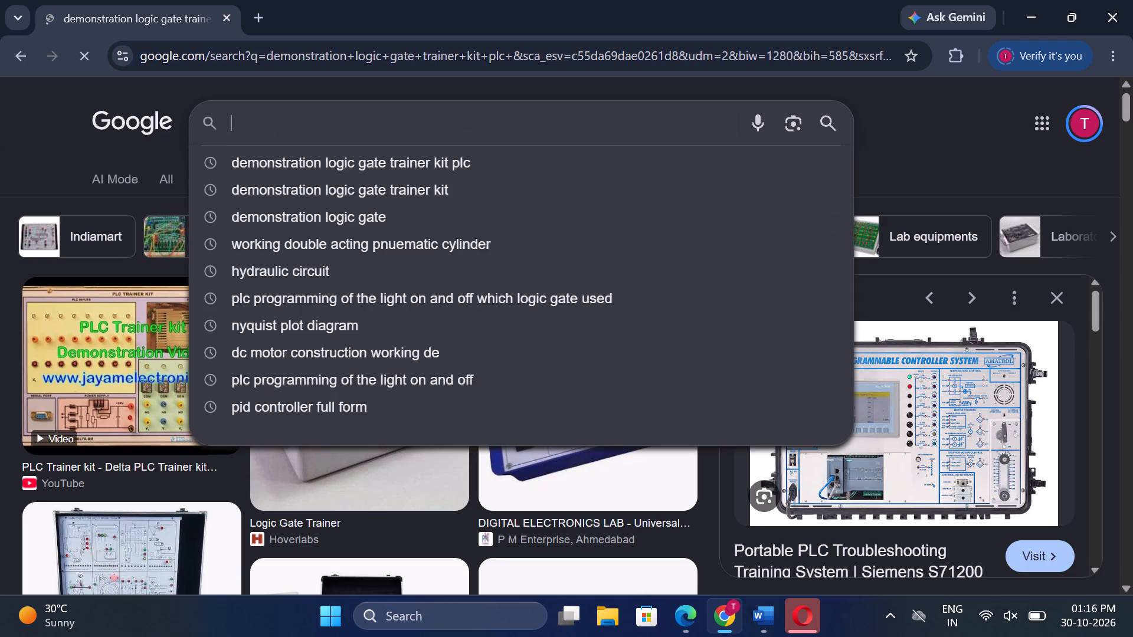
{"action": "type", "text": "operation of encoder"}
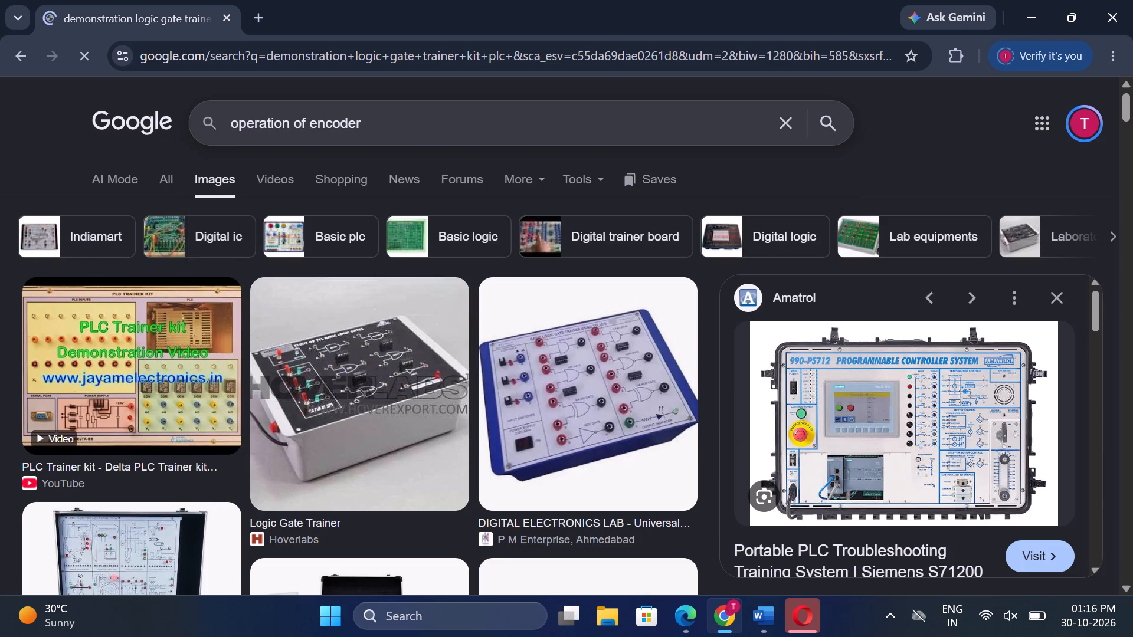
{"action": "key", "text": "Return"}
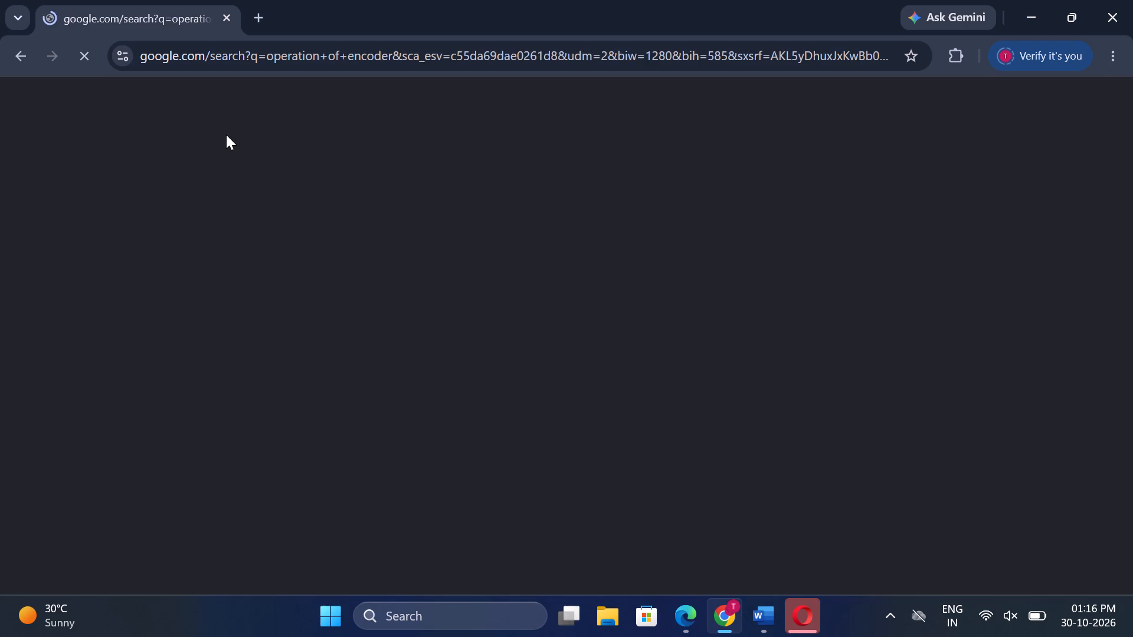
{"action": "scroll", "coordinate": [288, 368], "scroll_direction": "down", "scroll_amount": 4}
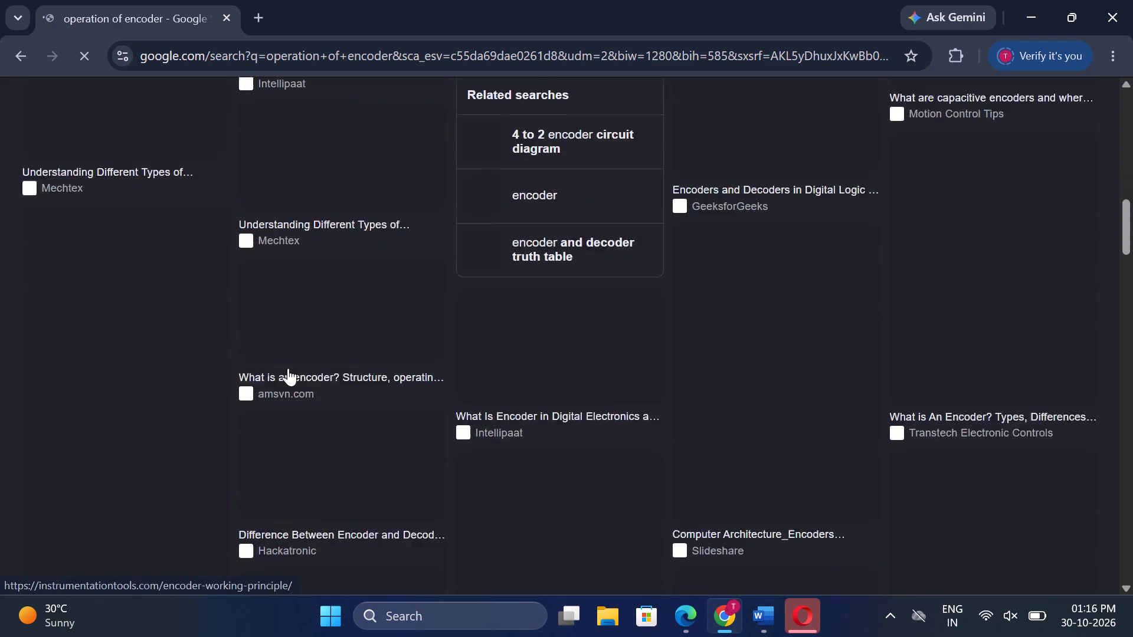
{"action": "scroll", "coordinate": [288, 368], "scroll_direction": "up", "scroll_amount": 3}
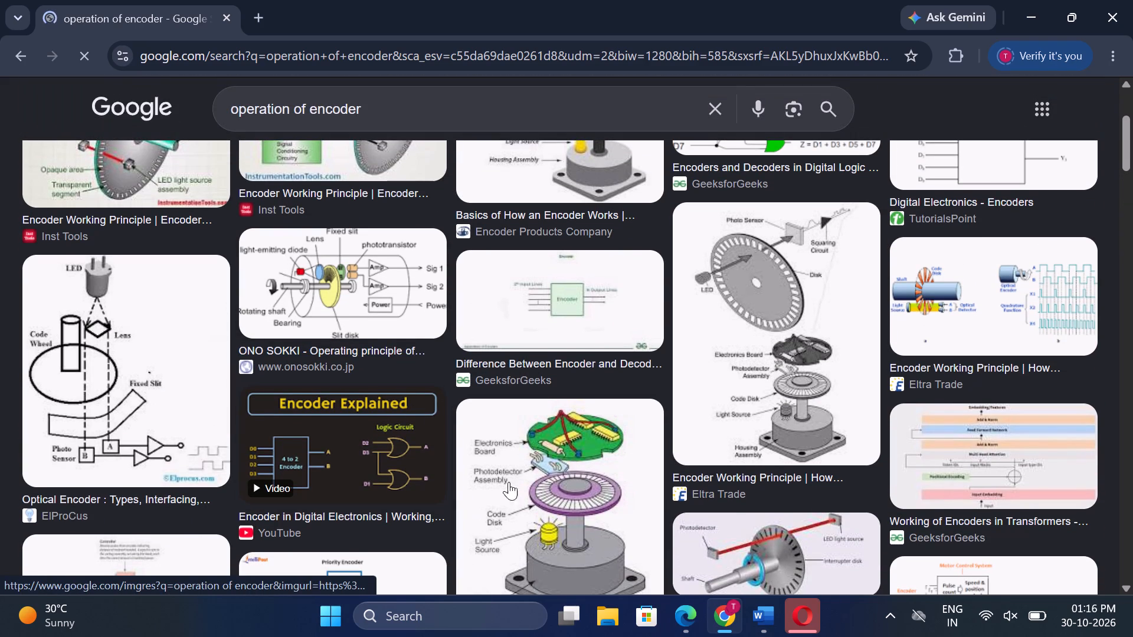
{"action": "scroll", "coordinate": [506, 470], "scroll_direction": "down", "scroll_amount": 3}
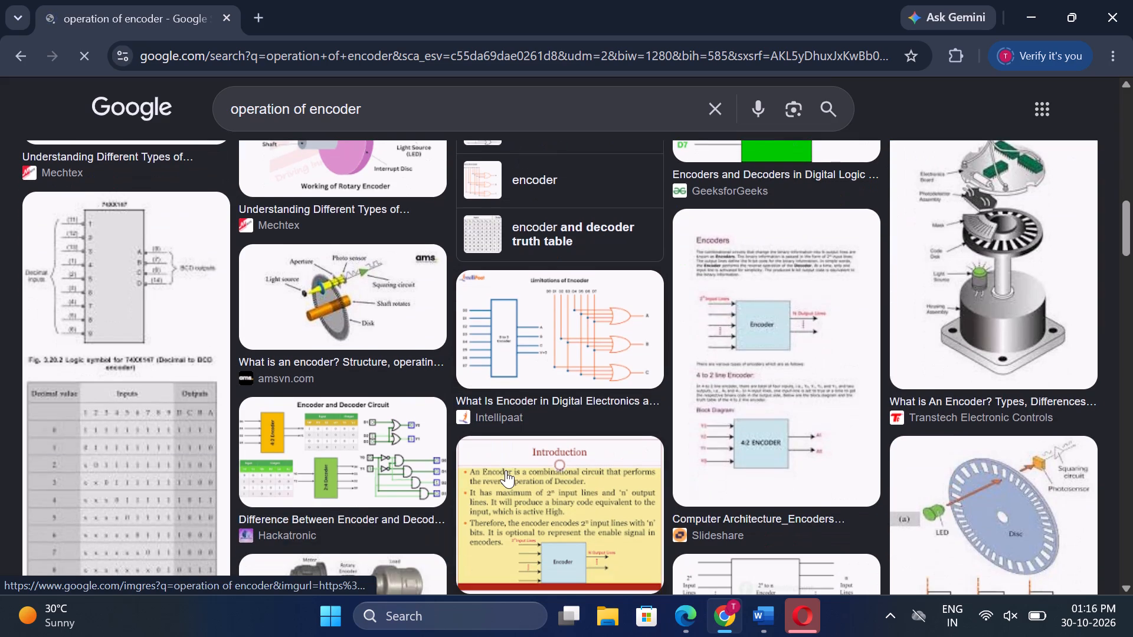
{"action": "scroll", "coordinate": [506, 470], "scroll_direction": "down", "scroll_amount": 2}
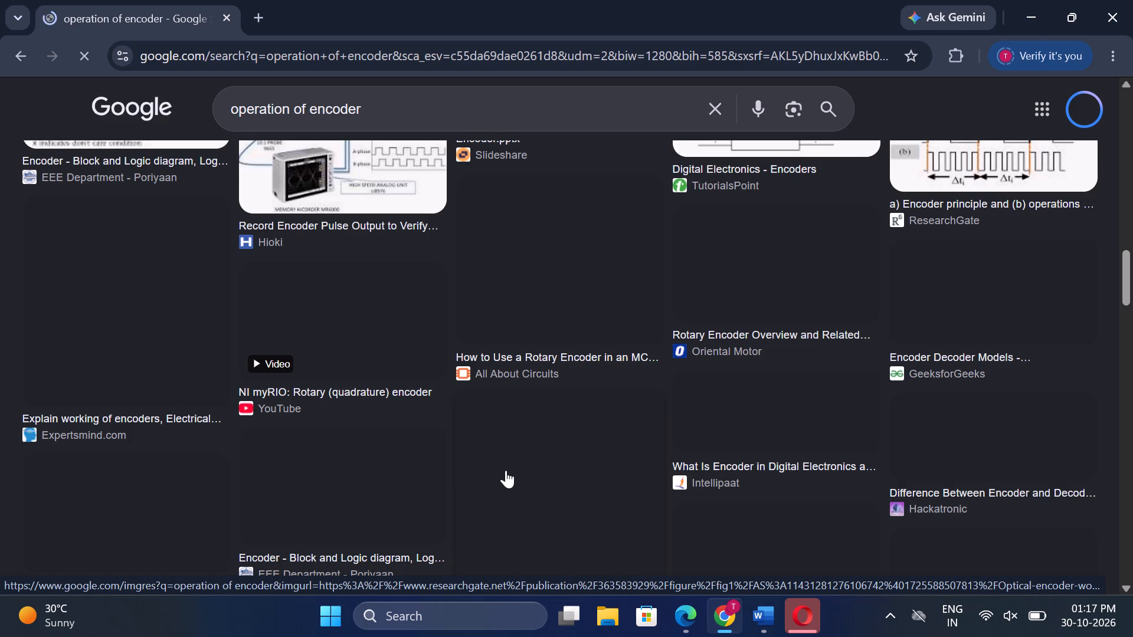
{"action": "scroll", "coordinate": [374, 318], "scroll_direction": "up", "scroll_amount": 13}
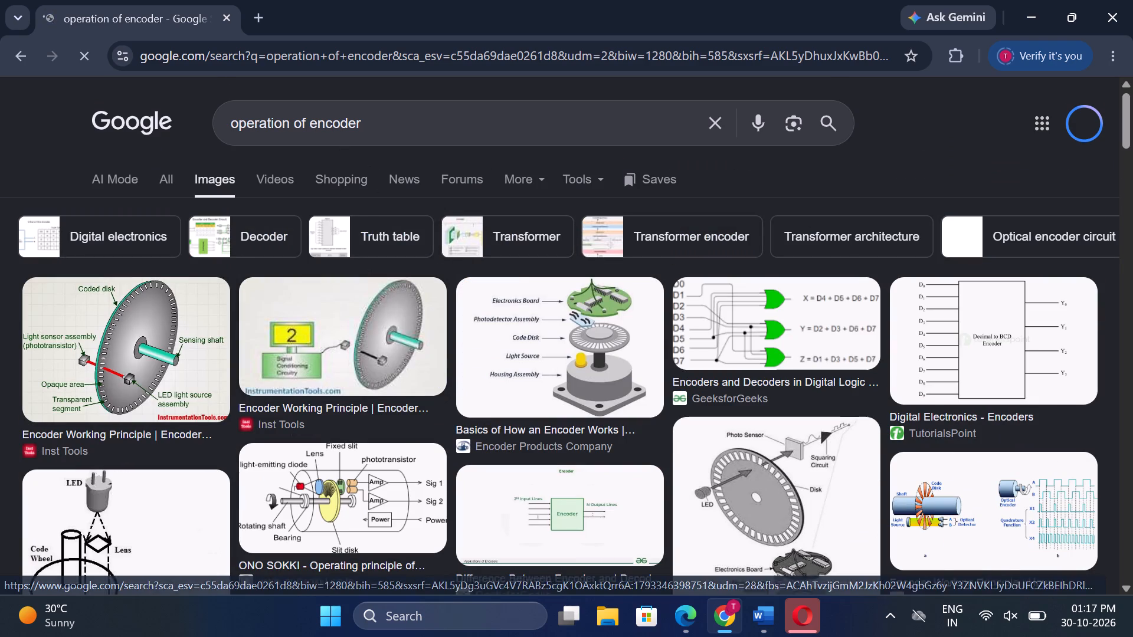
Replace the image search query with "rotart encoder" and run the search.
{"action": "left_click_drag", "start_coordinate": [389, 130], "coordinate": [172, 129]}
{"action": "key", "text": "BackSpace"}
{"action": "type", "text": "rotart encoder"}
{"action": "key", "text": "Return"}
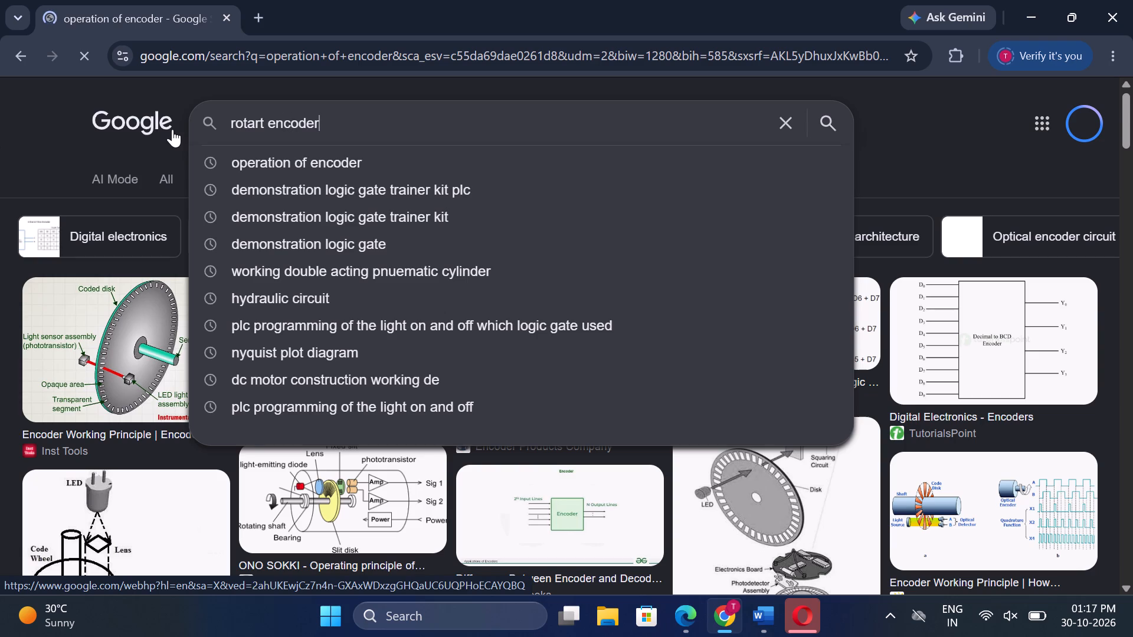
Examine the rotary encoder image results for module photos, construction views and output signal diagrams.
{"action": "scroll", "coordinate": [378, 305], "scroll_direction": "down", "scroll_amount": 1}
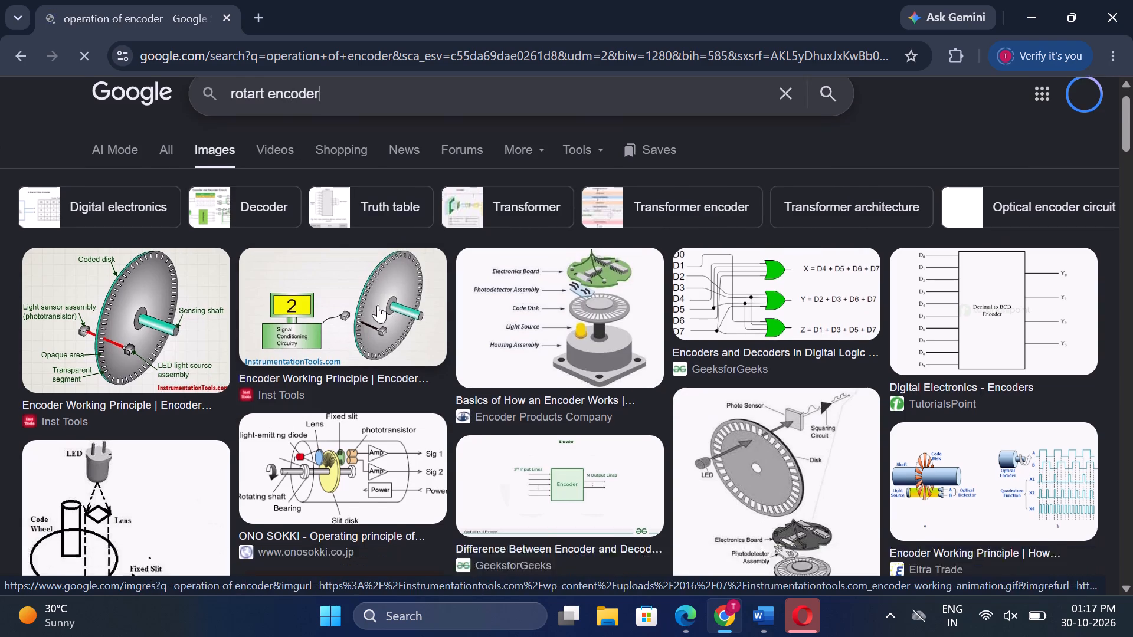
{"action": "scroll", "coordinate": [378, 305], "scroll_direction": "down", "scroll_amount": 1}
{"action": "scroll", "coordinate": [471, 429], "scroll_direction": "down", "scroll_amount": 1}
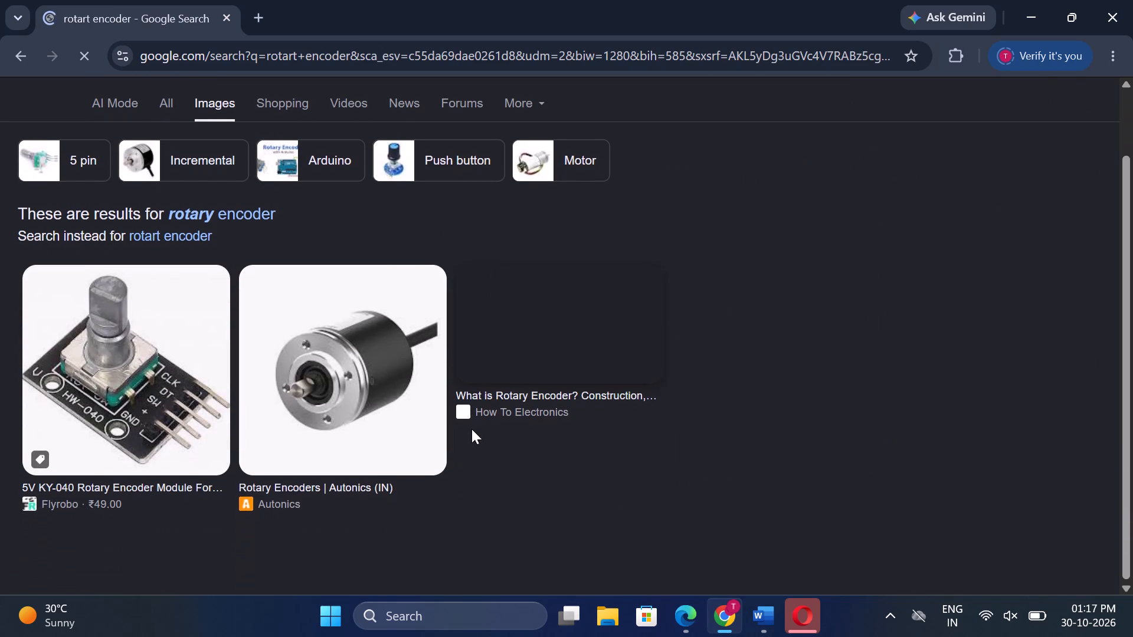
{"action": "scroll", "coordinate": [471, 429], "scroll_direction": "down", "scroll_amount": 1}
{"action": "scroll", "coordinate": [568, 508], "scroll_direction": "down", "scroll_amount": 2}
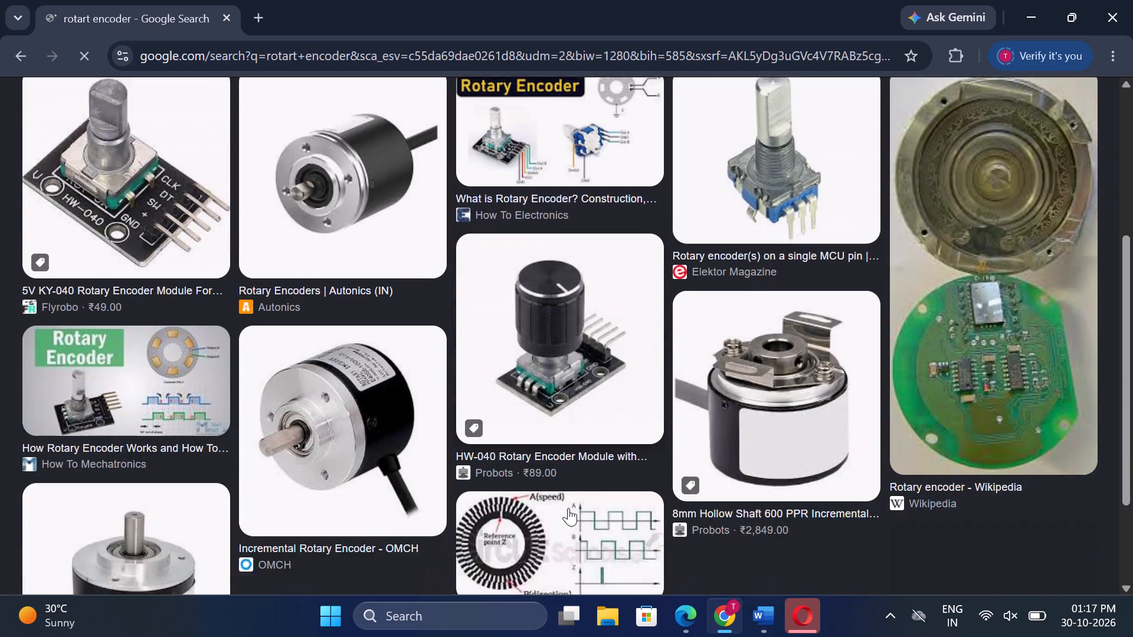
{"action": "scroll", "coordinate": [568, 508], "scroll_direction": "down", "scroll_amount": 3}
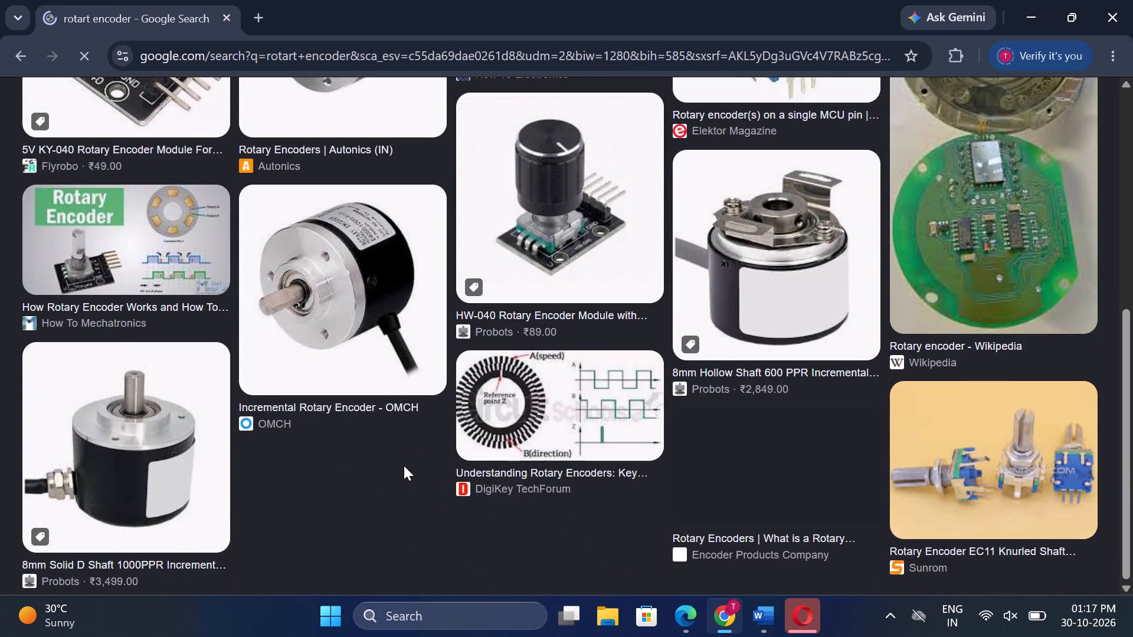
{"action": "scroll", "coordinate": [404, 465], "scroll_direction": "down", "scroll_amount": 3}
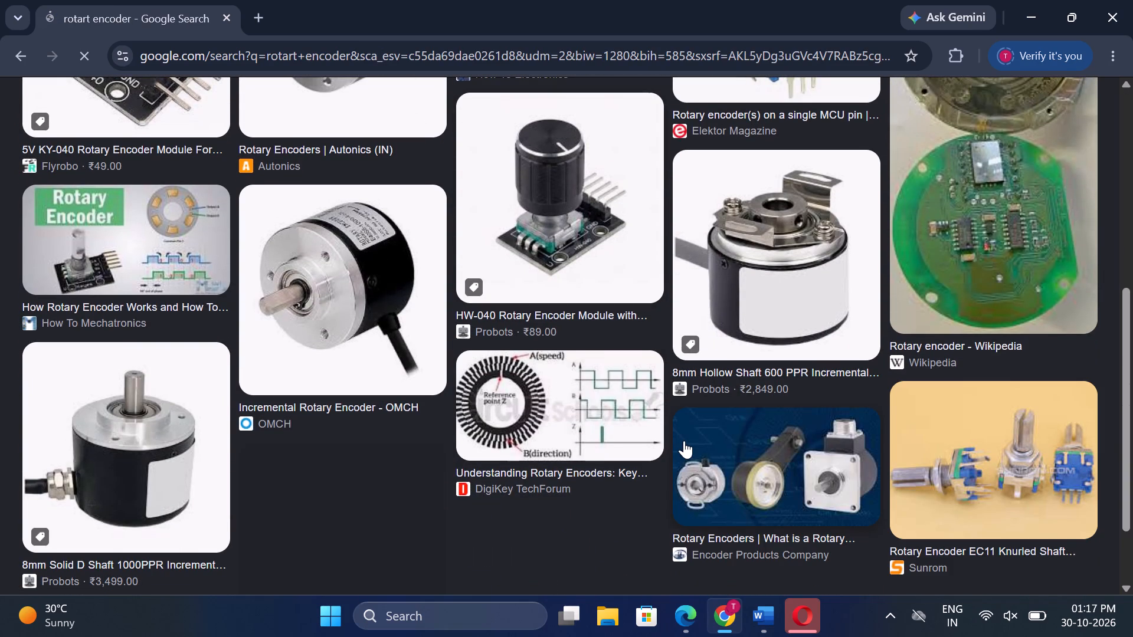
{"action": "scroll", "coordinate": [684, 441], "scroll_direction": "down", "scroll_amount": 3}
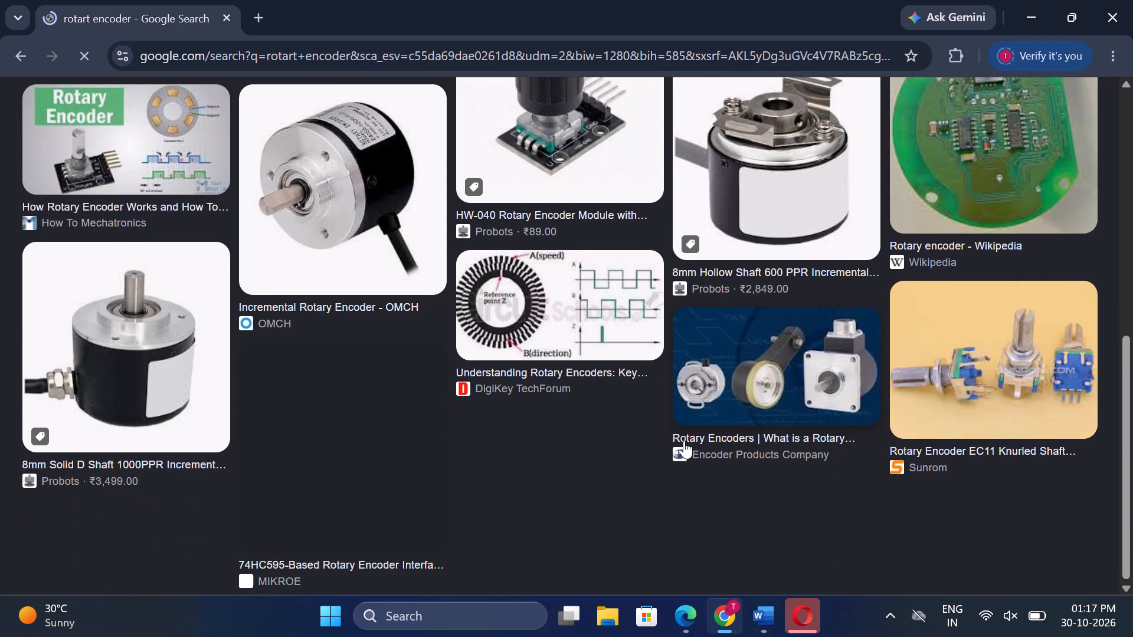
{"action": "scroll", "coordinate": [541, 436], "scroll_direction": "down", "scroll_amount": 3}
{"action": "scroll", "coordinate": [313, 454], "scroll_direction": "up", "scroll_amount": 8}
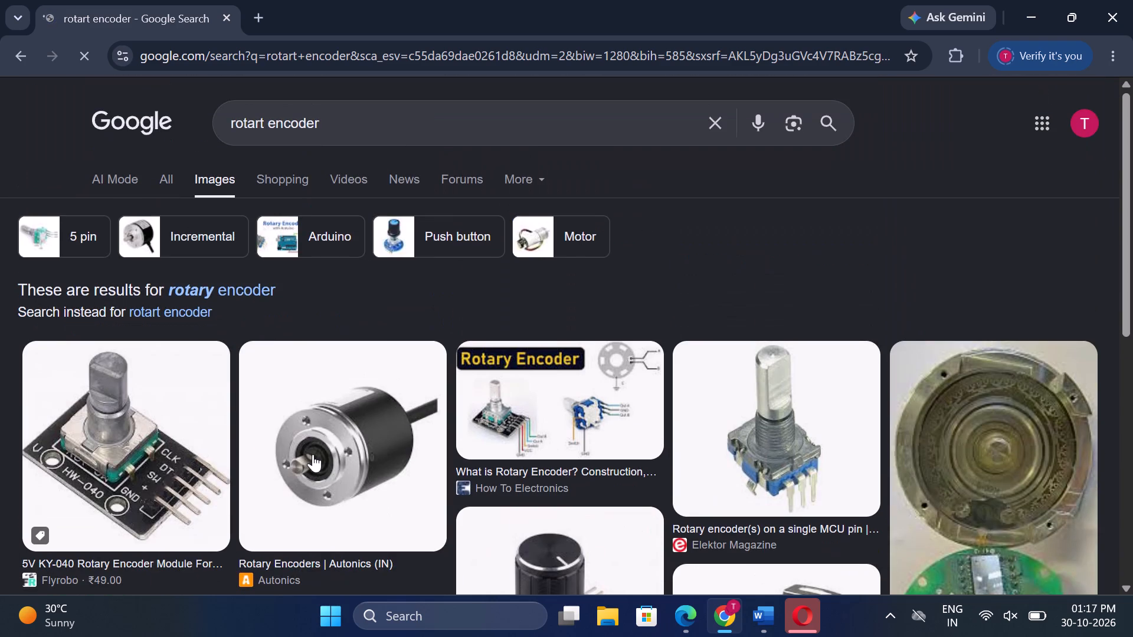
Extend the image search query to "rotart encoder with plc interface" and run the search.
{"action": "left_click", "coordinate": [355, 131]}
{"action": "key", "text": "space"}
{"action": "type", "text": "with plc interface"}
{"action": "key", "text": "Return"}
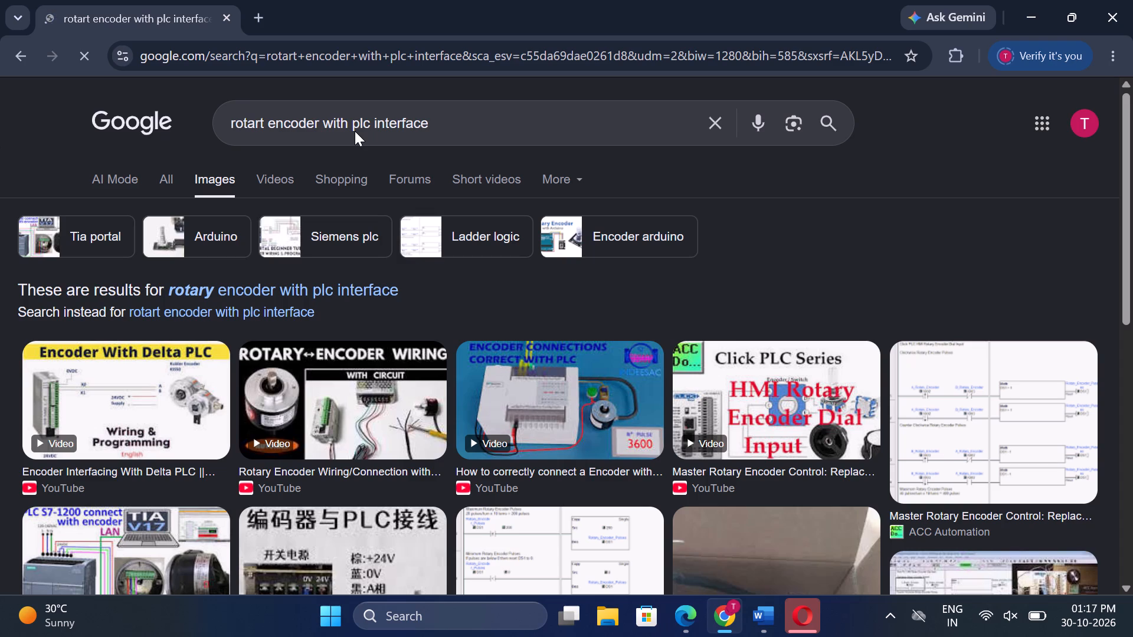
Find Reddit's "Drive with encoder interface or PLC encoder" wiring diagram among the results and open its preview.
{"action": "scroll", "coordinate": [453, 346], "scroll_direction": "down", "scroll_amount": 1}
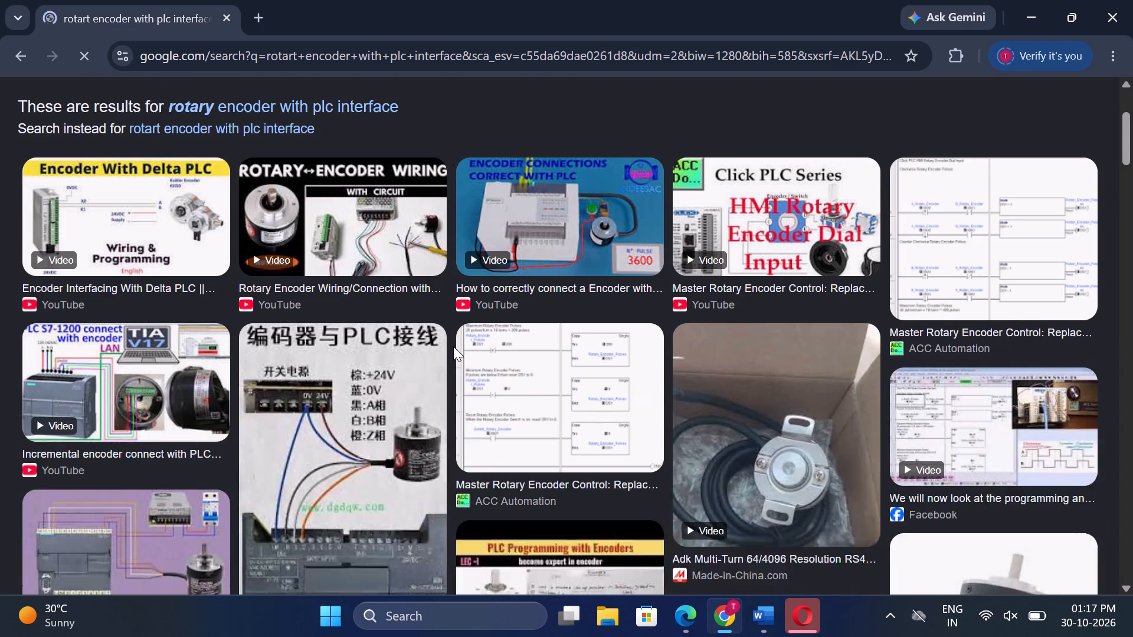
{"action": "scroll", "coordinate": [453, 346], "scroll_direction": "down", "scroll_amount": 1}
{"action": "scroll", "coordinate": [453, 346], "scroll_direction": "up", "scroll_amount": 1}
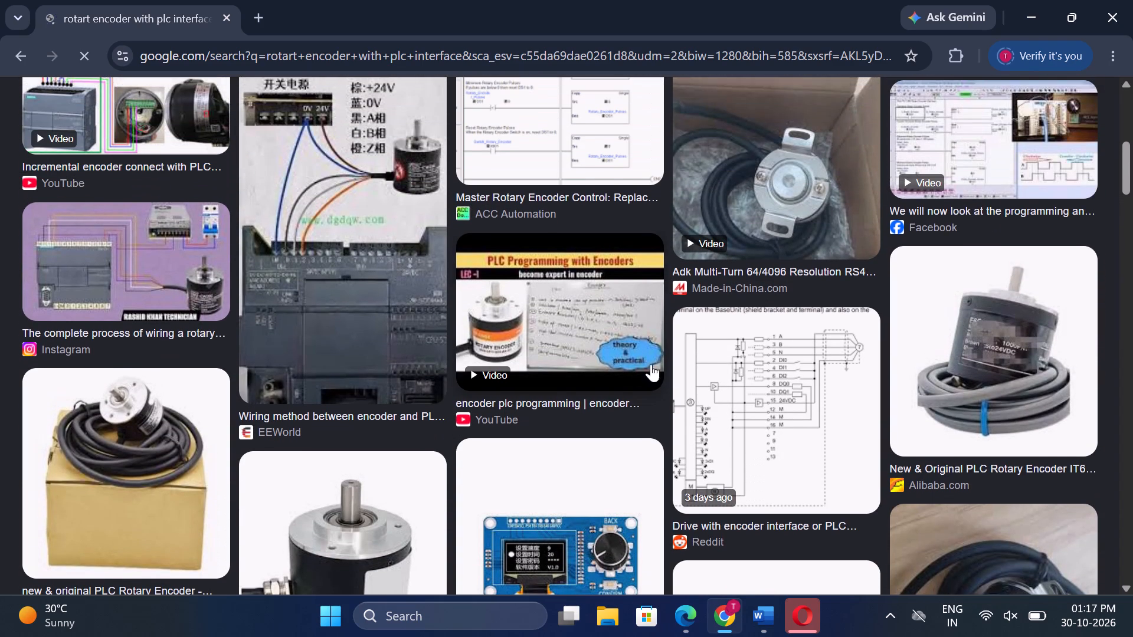
{"action": "left_click", "coordinate": [734, 413]}
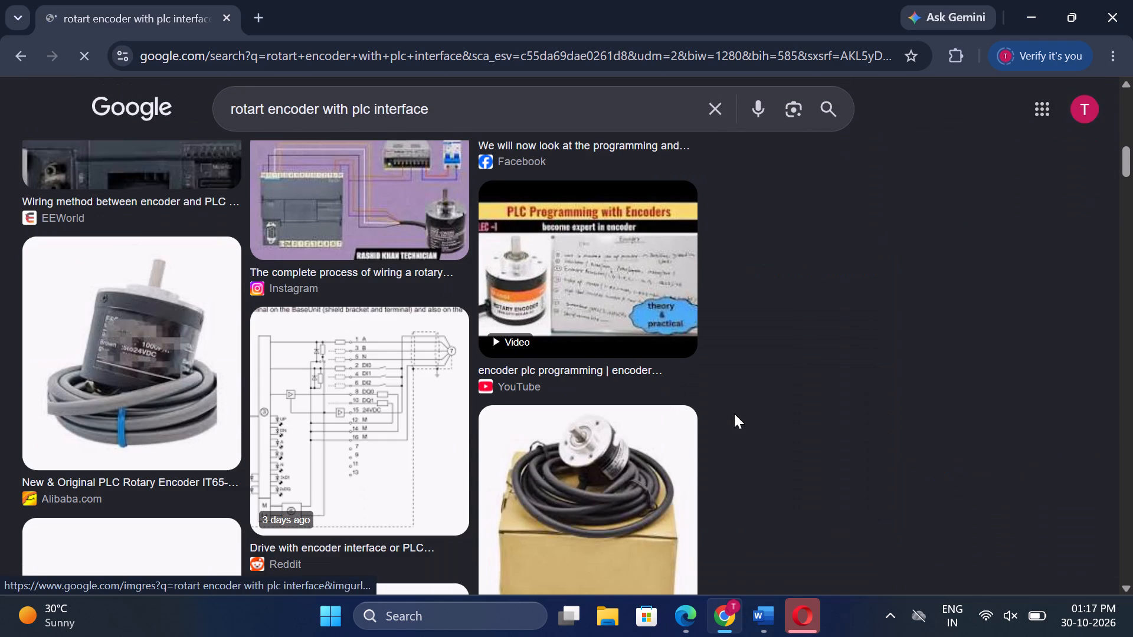
{"action": "scroll", "coordinate": [818, 356], "scroll_direction": "up", "scroll_amount": 1}
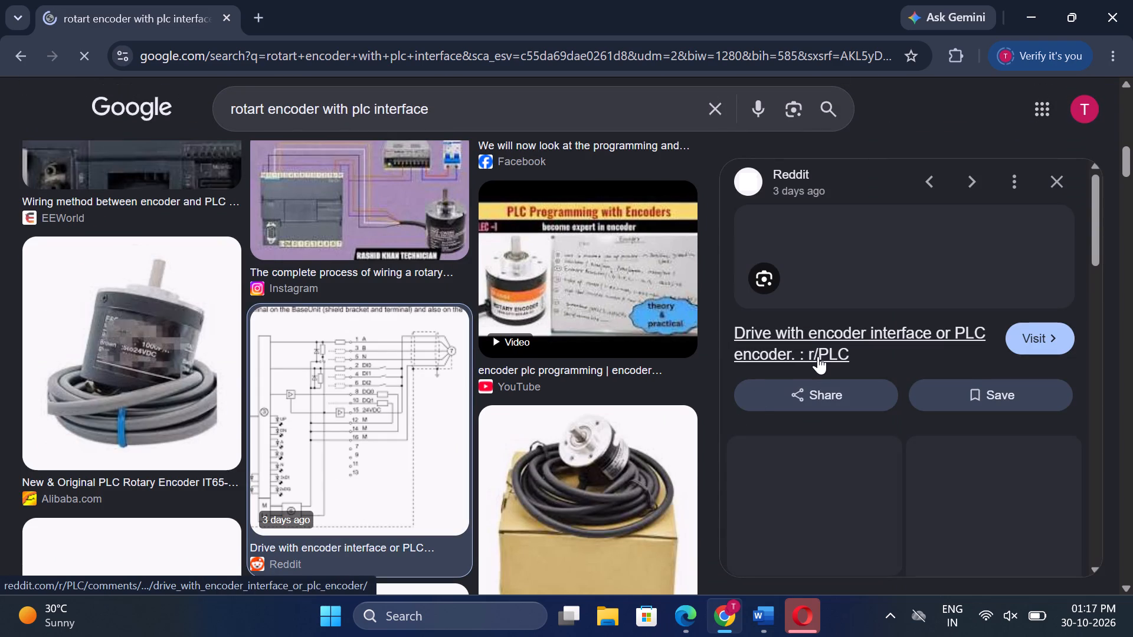
{"action": "scroll", "coordinate": [818, 356], "scroll_direction": "up", "scroll_amount": 1}
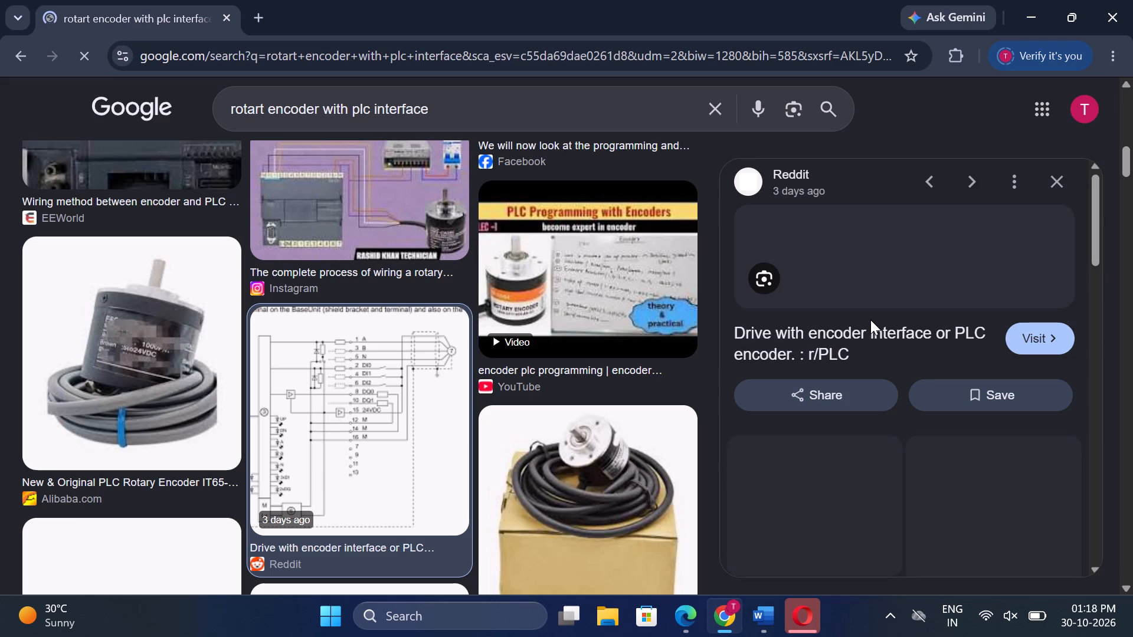
{"action": "scroll", "coordinate": [565, 315], "scroll_direction": "up", "scroll_amount": 1}
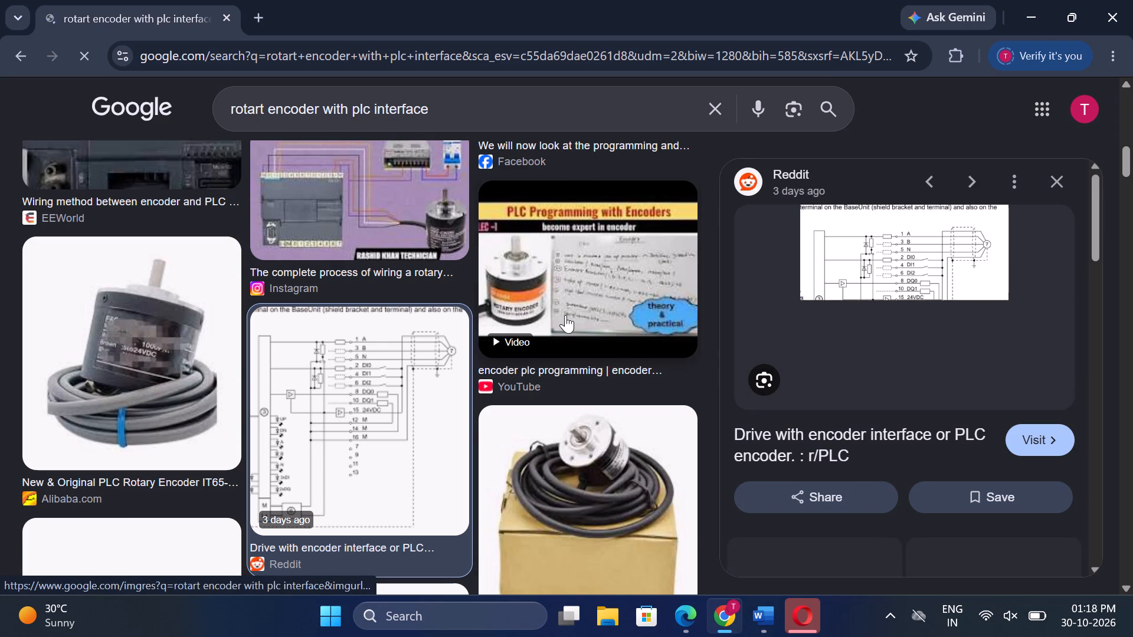
Examine the previewed Reddit encoder wiring diagram alongside the other rotary encoder and PLC connection images in the results.
{"action": "scroll", "coordinate": [565, 315], "scroll_direction": "up", "scroll_amount": 1}
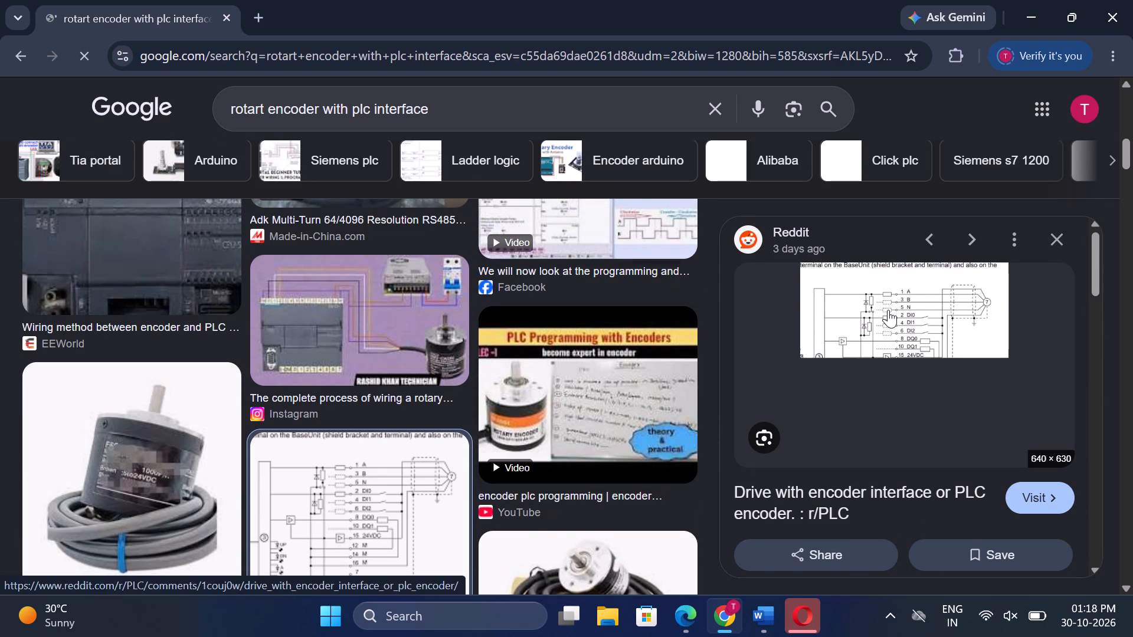
{"action": "scroll", "coordinate": [888, 310], "scroll_direction": "down", "scroll_amount": 1}
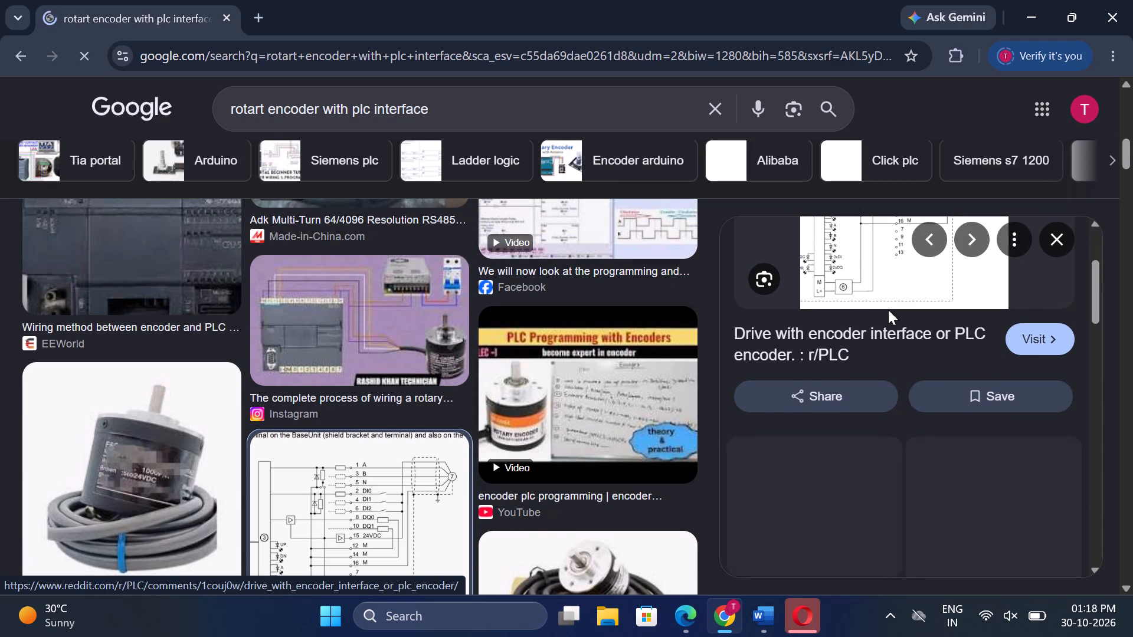
{"action": "scroll", "coordinate": [888, 310], "scroll_direction": "up", "scroll_amount": 2}
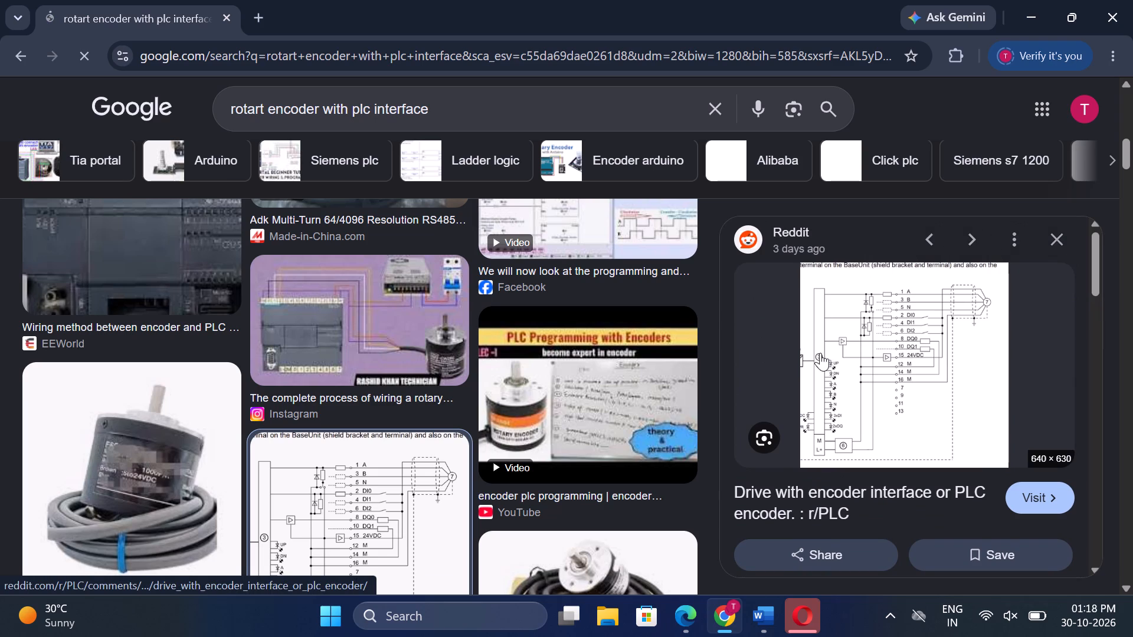
{"action": "scroll", "coordinate": [605, 337], "scroll_direction": "up", "scroll_amount": 3}
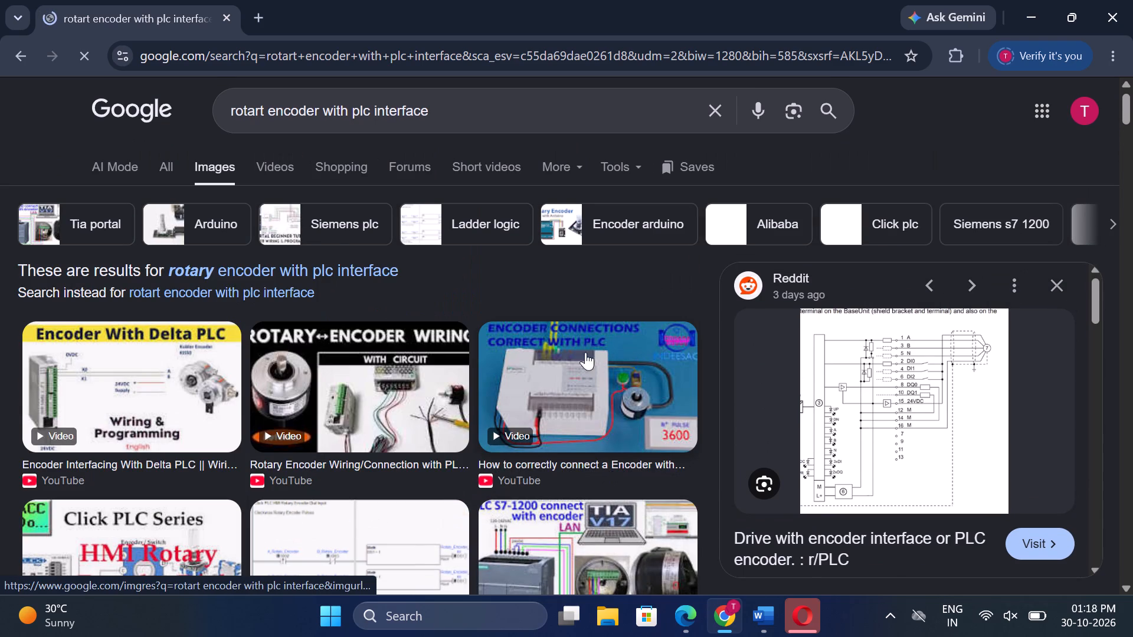
{"action": "scroll", "coordinate": [273, 376], "scroll_direction": "down", "scroll_amount": 1}
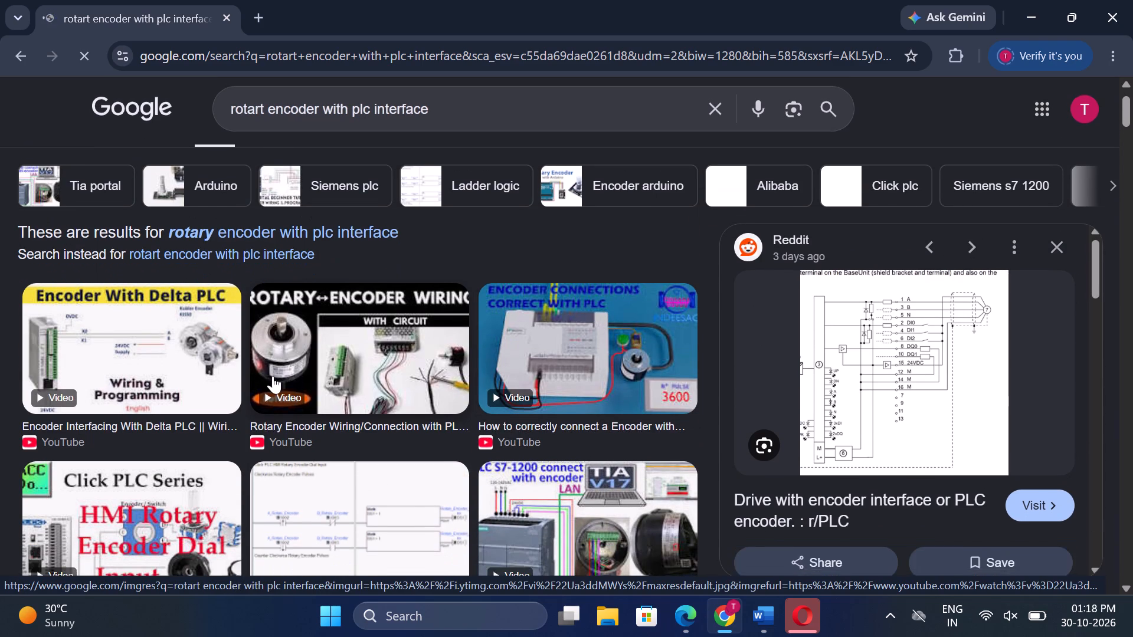
{"action": "scroll", "coordinate": [273, 376], "scroll_direction": "down", "scroll_amount": 1}
{"action": "scroll", "coordinate": [216, 383], "scroll_direction": "down", "scroll_amount": 3}
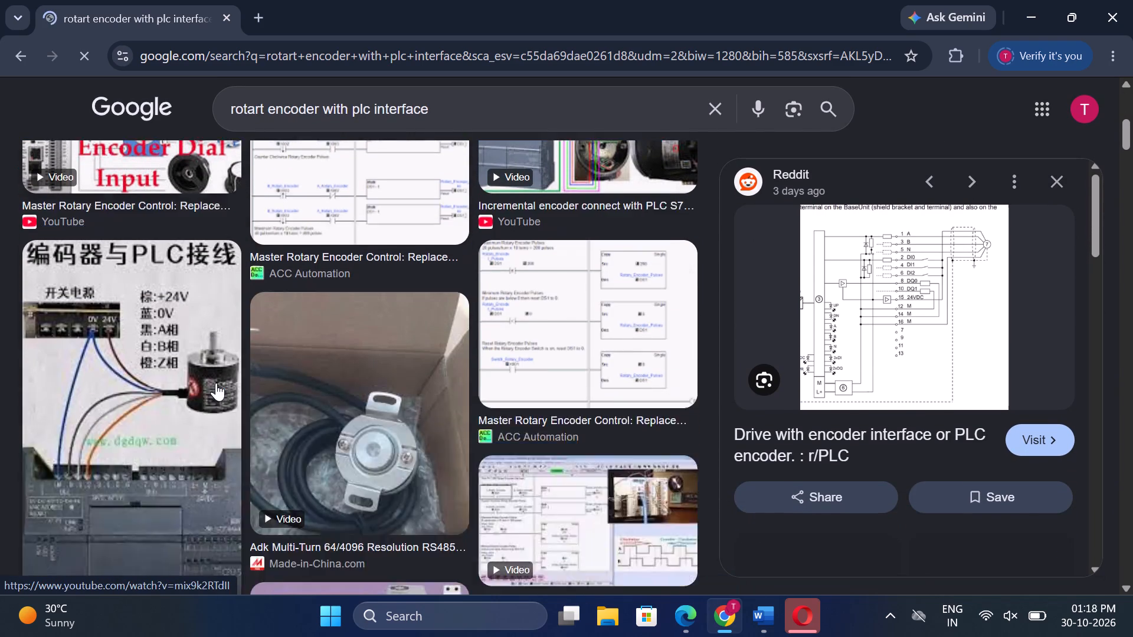
{"action": "scroll", "coordinate": [216, 383], "scroll_direction": "up", "scroll_amount": 1}
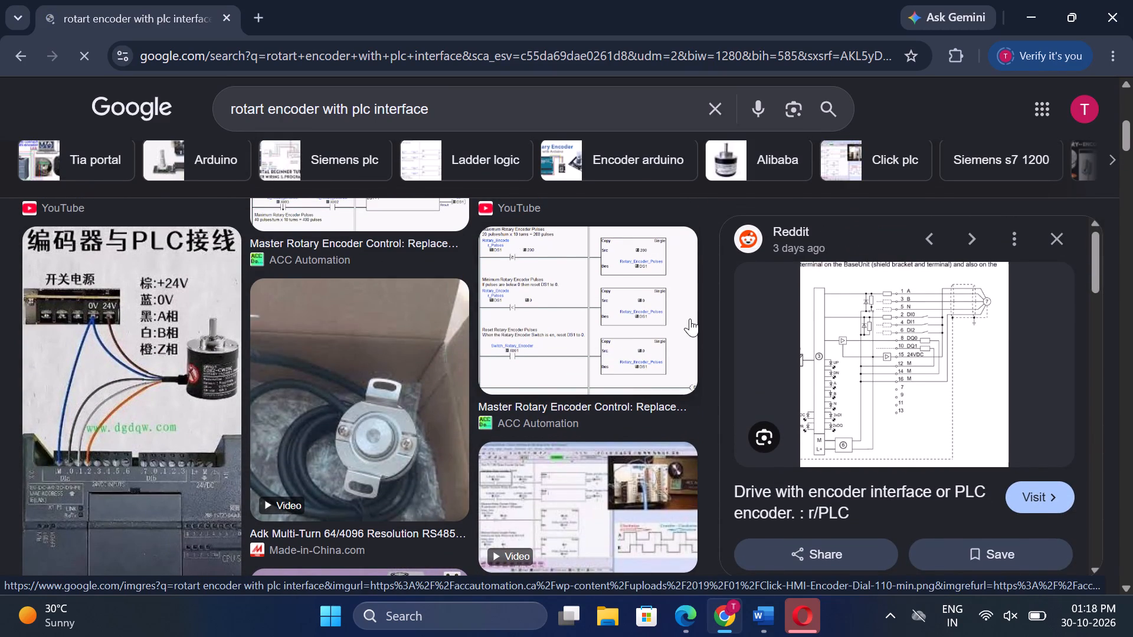
Copy the Reddit encoder wiring diagram image and paste it into the blank Word document Document1.
{"action": "right_click", "coordinate": [862, 361]}
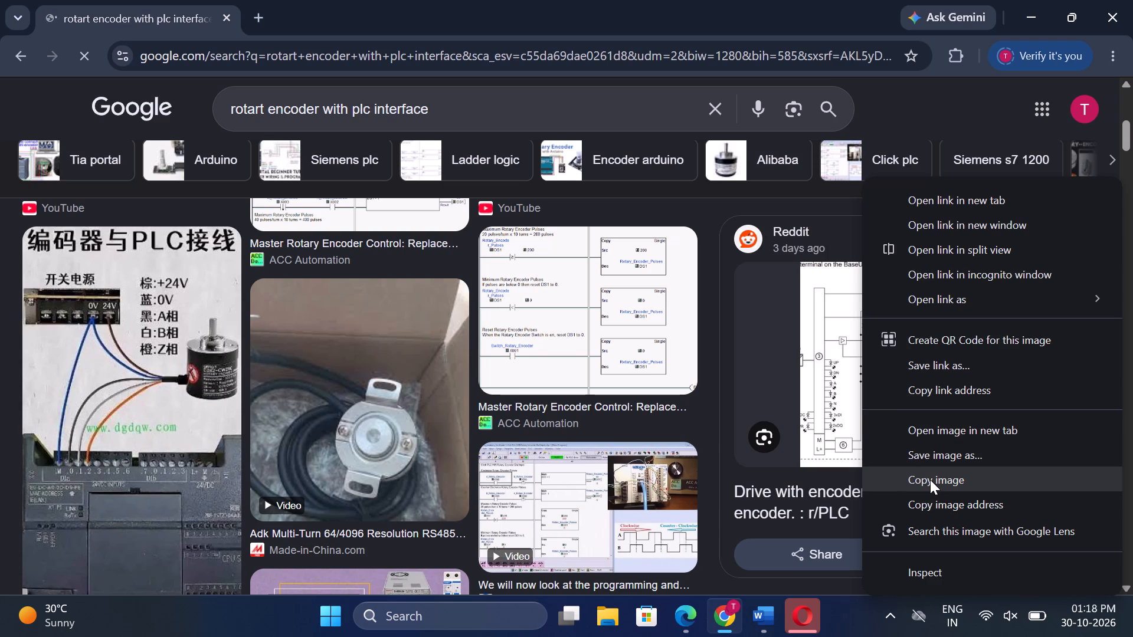
{"action": "left_click", "coordinate": [930, 480]}
{"action": "left_click", "coordinate": [759, 622]}
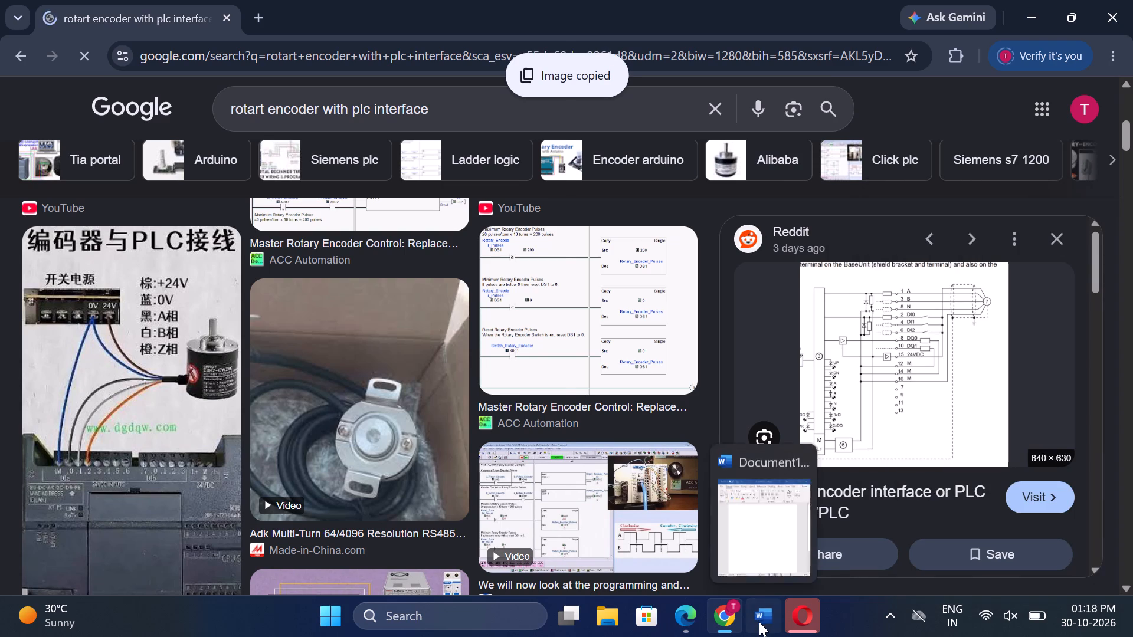
{"action": "left_click", "coordinate": [184, 195]}
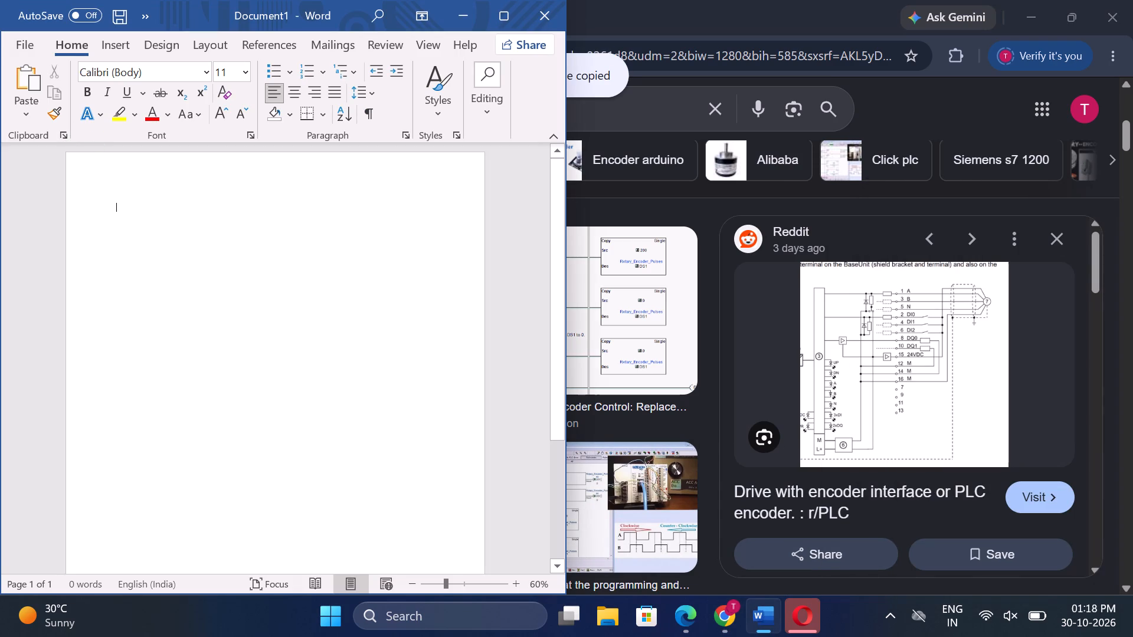
{"action": "key", "text": "ctrl+v"}
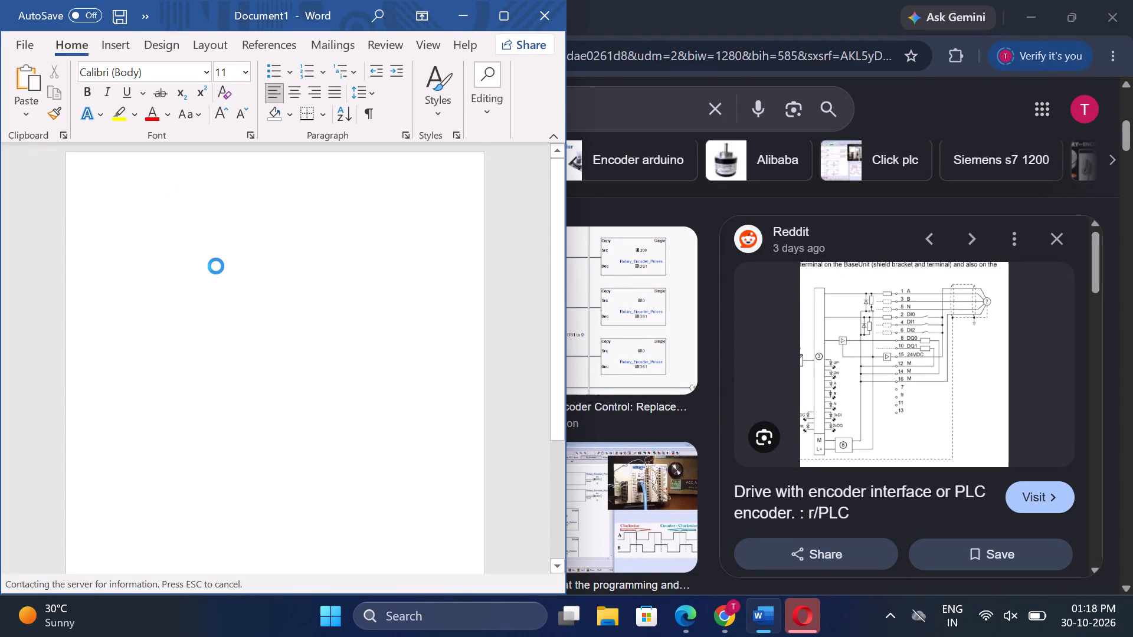
With the Word window maximized, set the pasted diagram's wrapping to In Front of Text and move it slightly up and right on the page.
{"action": "left_click", "coordinate": [504, 16]}
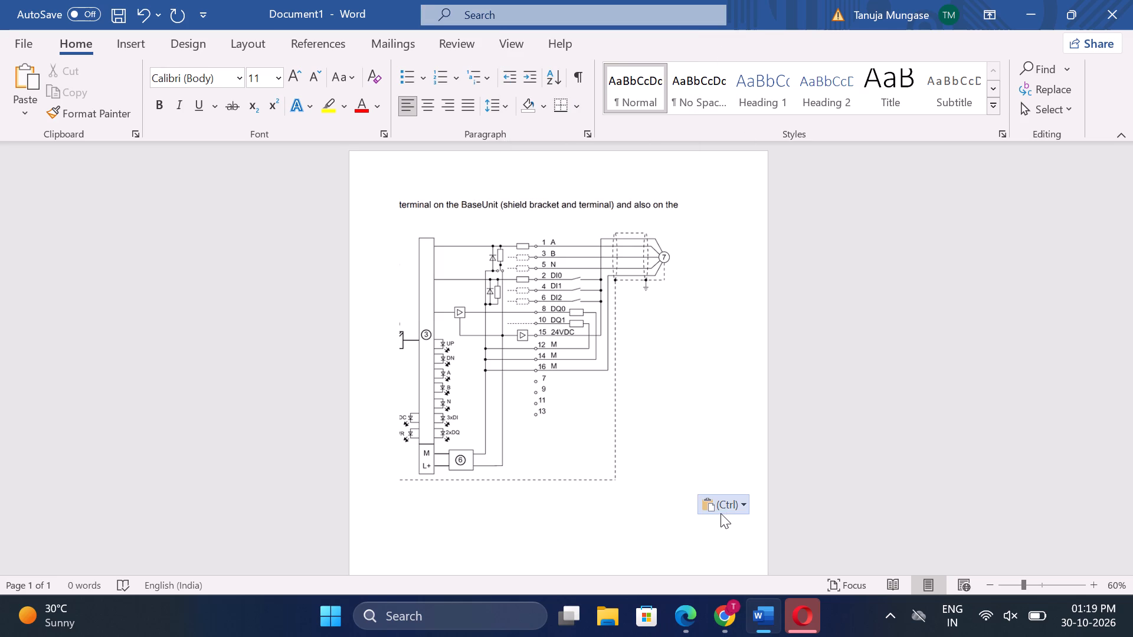
{"action": "left_click", "coordinate": [664, 376]}
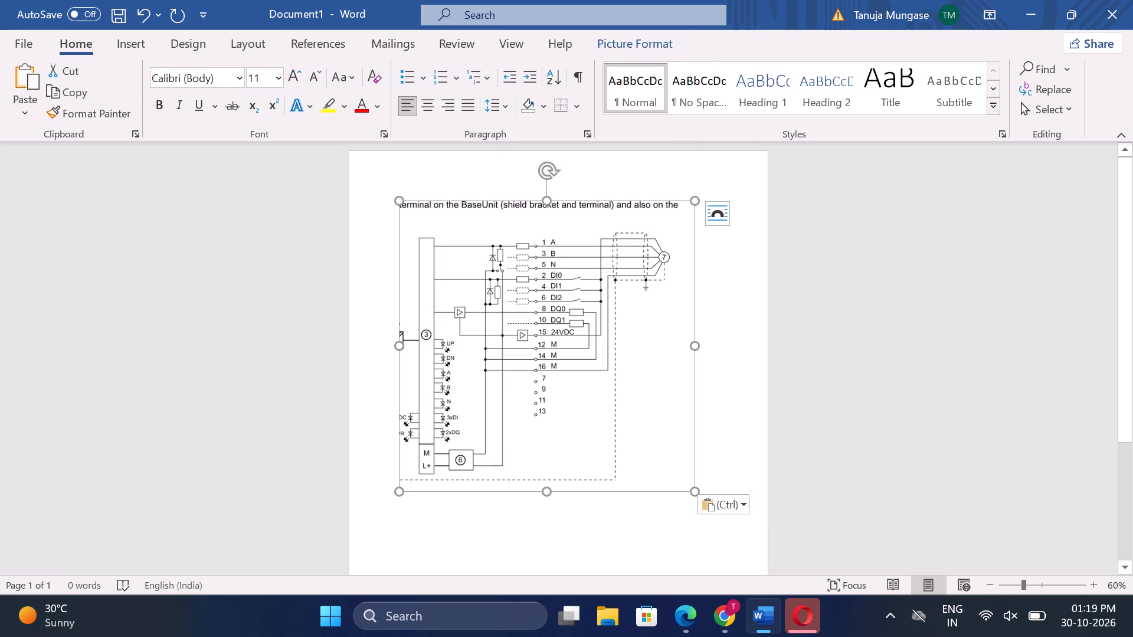
{"action": "left_click", "coordinate": [717, 209]}
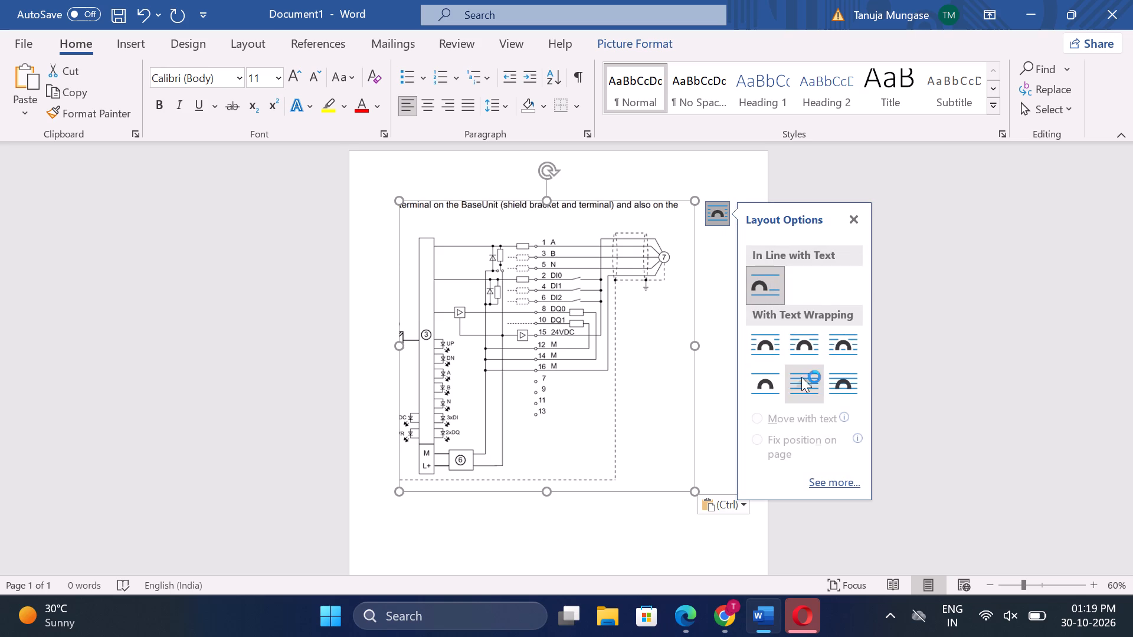
{"action": "left_click", "coordinate": [831, 378]}
{"action": "left_click_drag", "start_coordinate": [601, 323], "coordinate": [620, 290]}
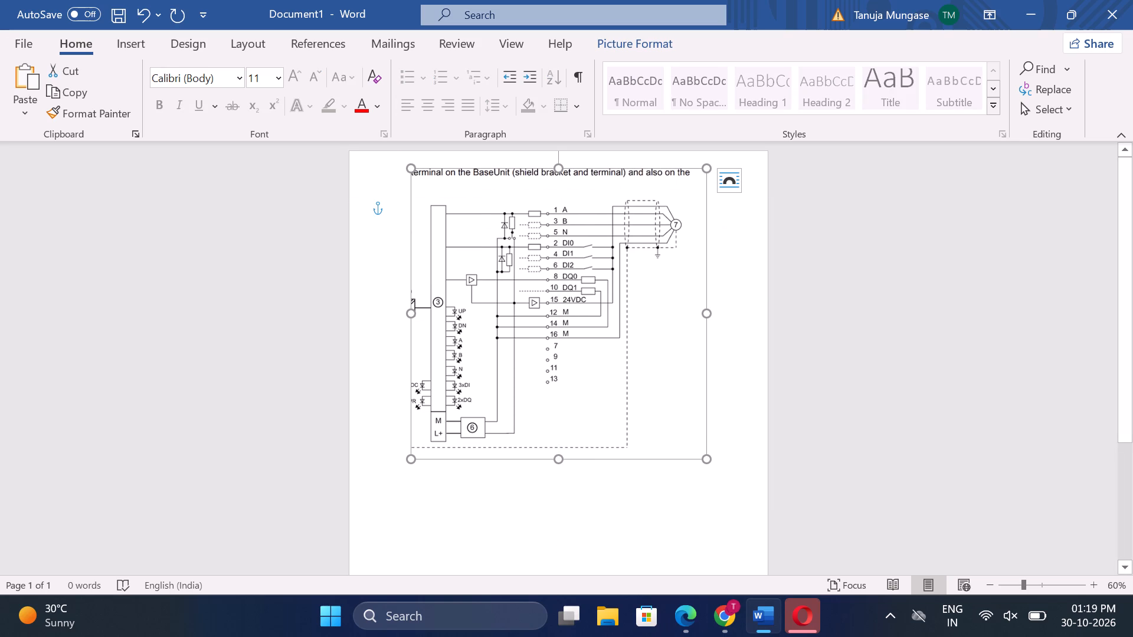
{"action": "left_click", "coordinate": [736, 386]}
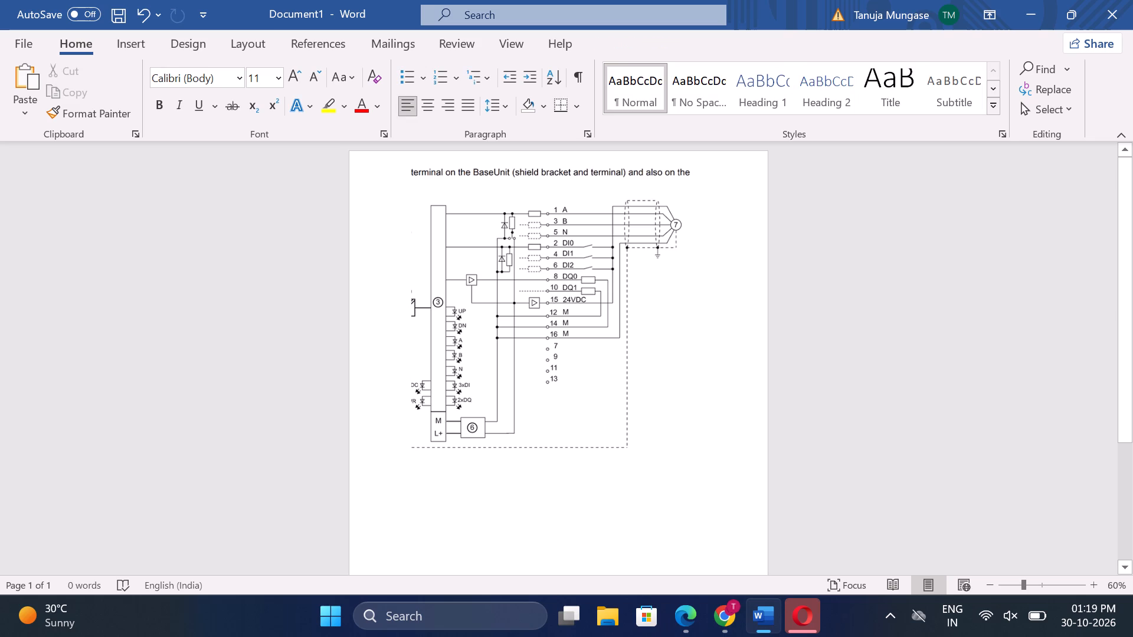
Arrange the Word document and the Chrome image results side by side, with the document on the left half.
{"action": "scroll", "coordinate": [668, 438], "scroll_direction": "down", "scroll_amount": 3}
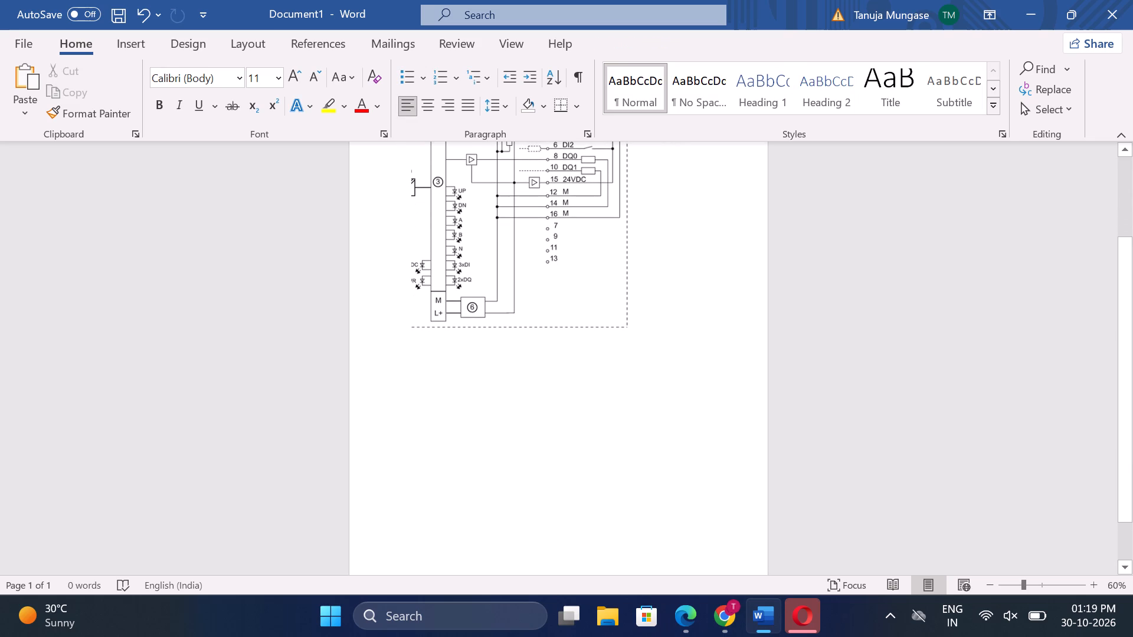
{"action": "scroll", "coordinate": [668, 438], "scroll_direction": "down", "scroll_amount": 1}
{"action": "key", "text": "super+Left"}
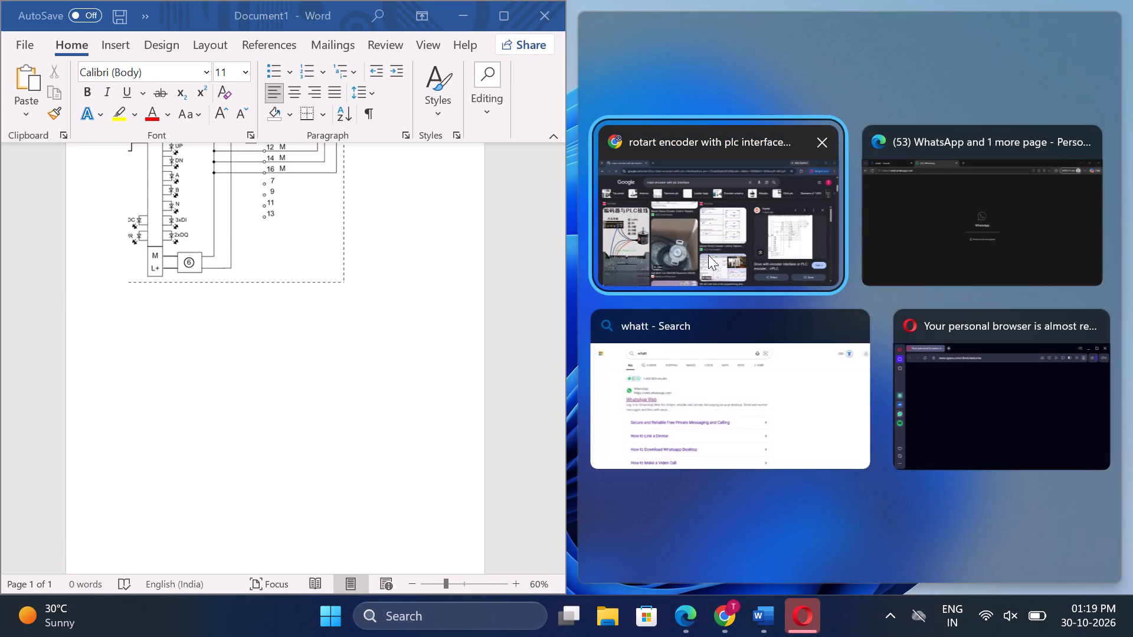
{"action": "left_click", "coordinate": [706, 219]}
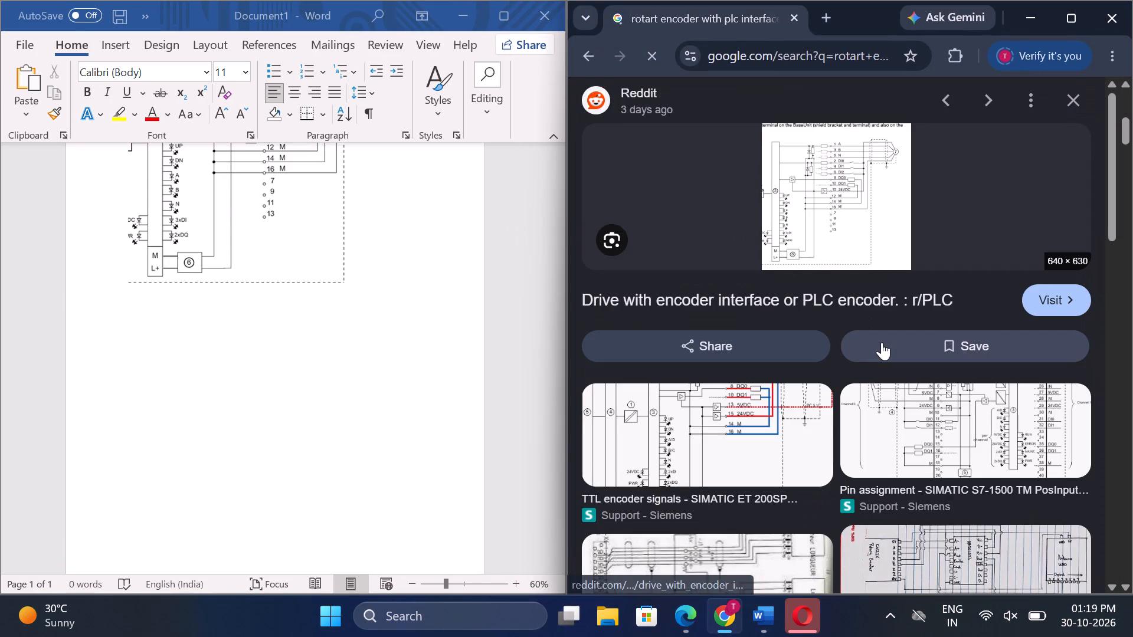
Look through the related encoder wiring diagrams beneath the Reddit preview, then close the preview.
{"action": "scroll", "coordinate": [882, 342], "scroll_direction": "down", "scroll_amount": 1}
{"action": "scroll", "coordinate": [726, 269], "scroll_direction": "up", "scroll_amount": 1}
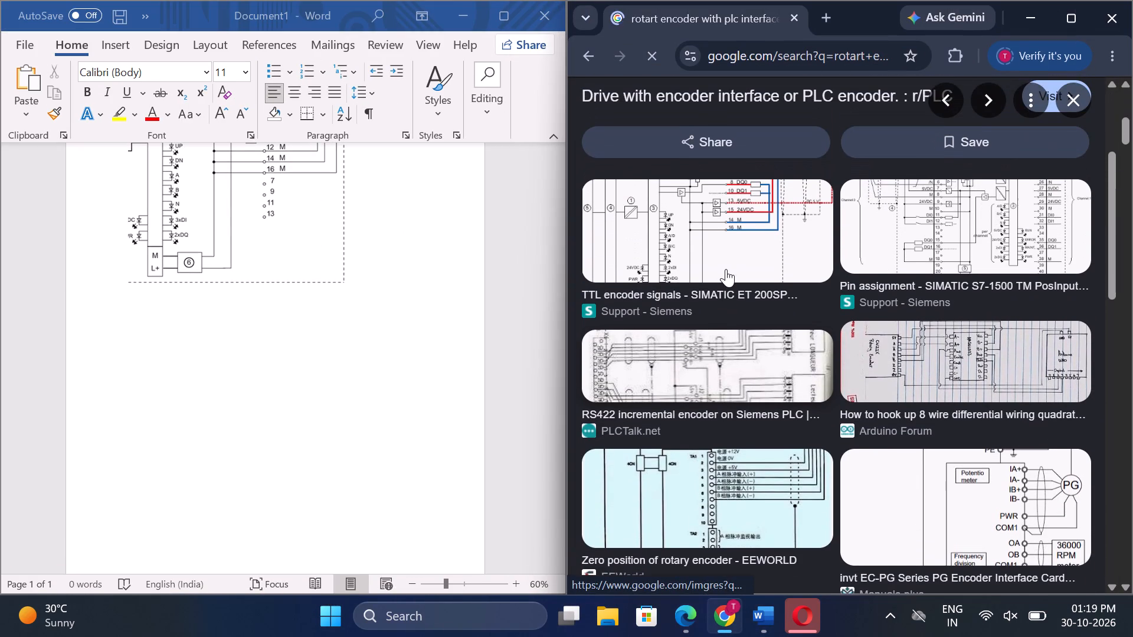
{"action": "scroll", "coordinate": [726, 269], "scroll_direction": "down", "scroll_amount": 2}
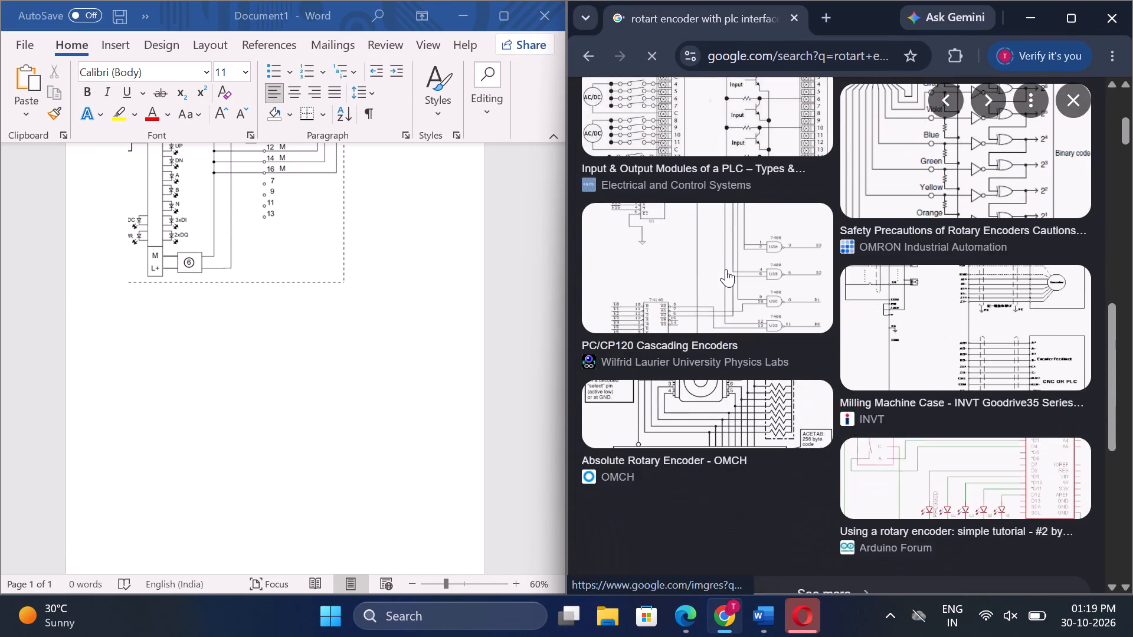
{"action": "scroll", "coordinate": [726, 269], "scroll_direction": "up", "scroll_amount": 4}
{"action": "left_click", "coordinate": [1067, 103]}
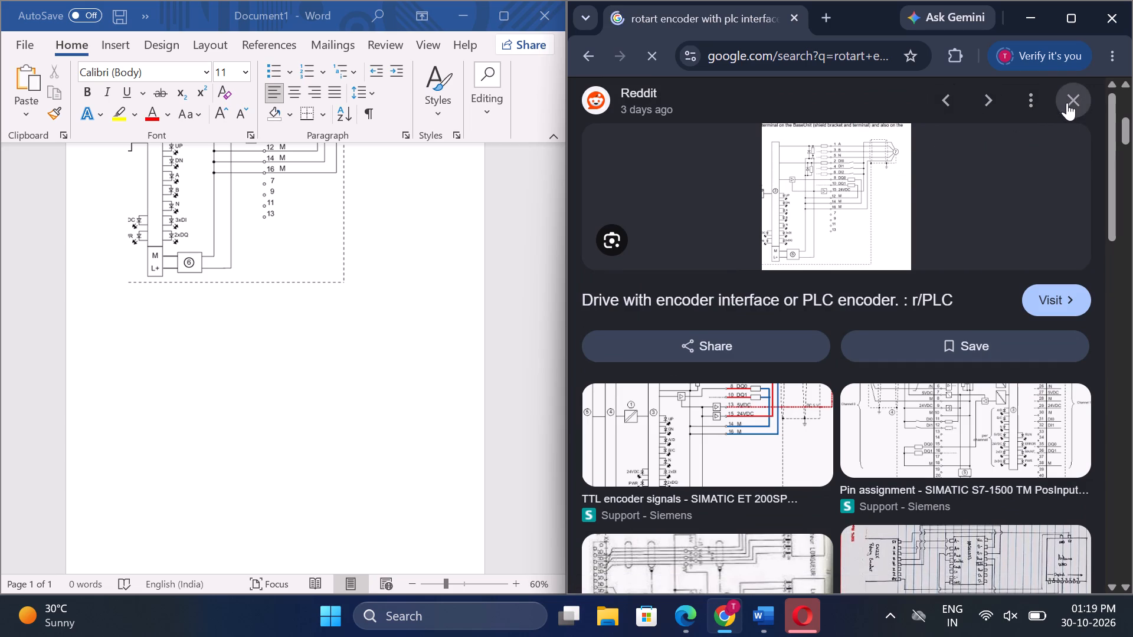
Browse the encoder and PLC image results and open the Instagram rotary encoder wiring diagram with the purple background.
{"action": "scroll", "coordinate": [875, 329], "scroll_direction": "down", "scroll_amount": 1}
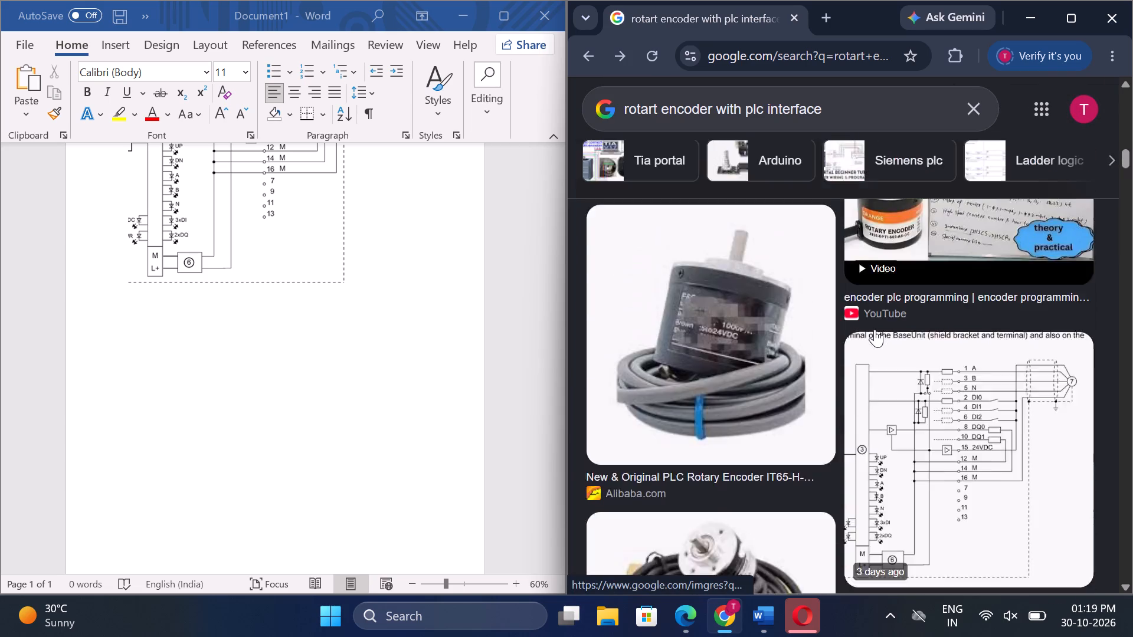
{"action": "scroll", "coordinate": [875, 329], "scroll_direction": "down", "scroll_amount": 4}
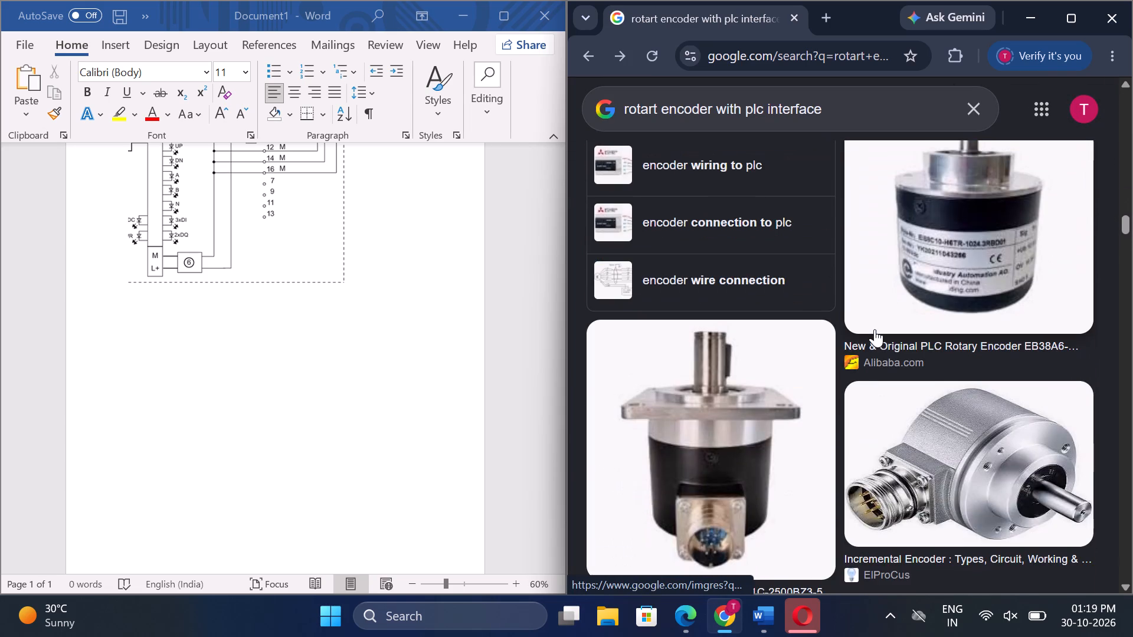
{"action": "scroll", "coordinate": [875, 329], "scroll_direction": "up", "scroll_amount": 6}
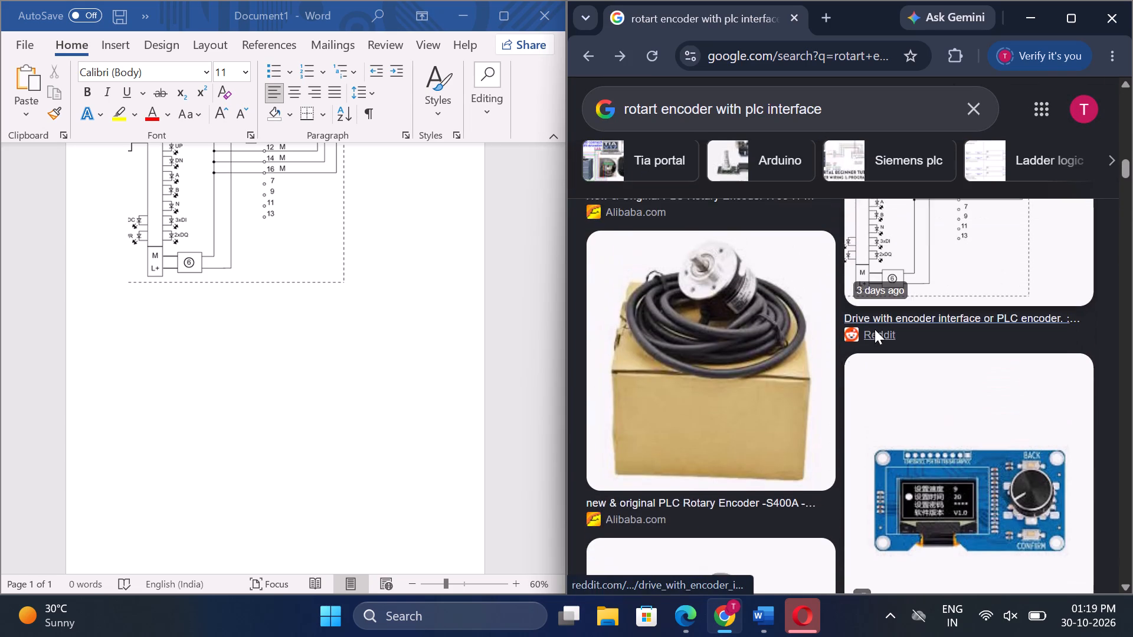
{"action": "scroll", "coordinate": [875, 329], "scroll_direction": "up", "scroll_amount": 2}
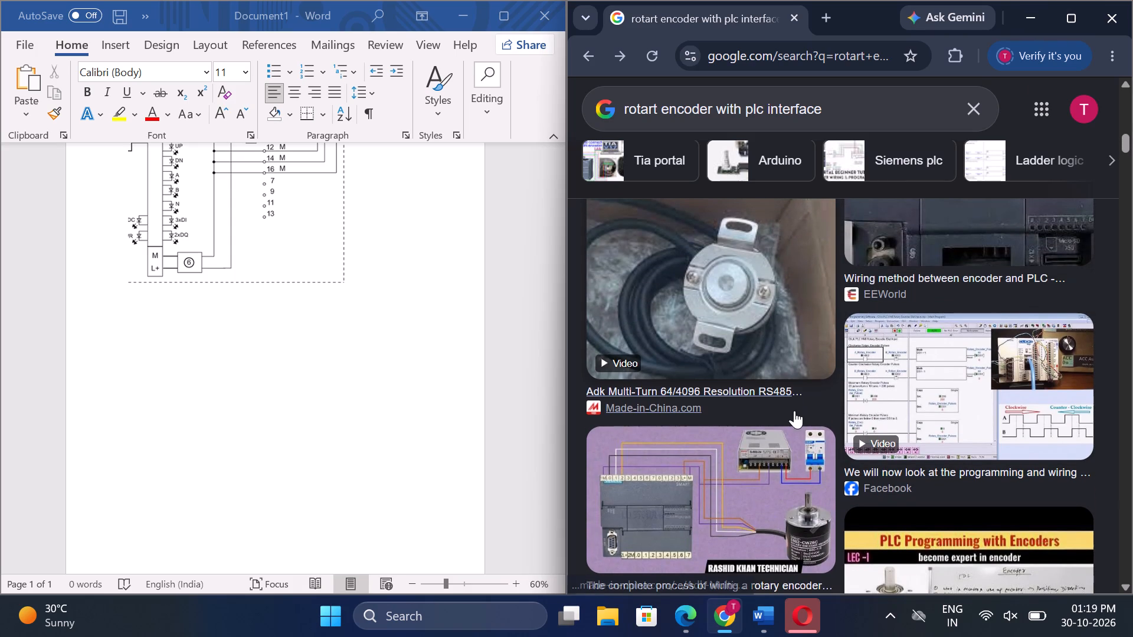
{"action": "scroll", "coordinate": [794, 411], "scroll_direction": "down", "scroll_amount": 1}
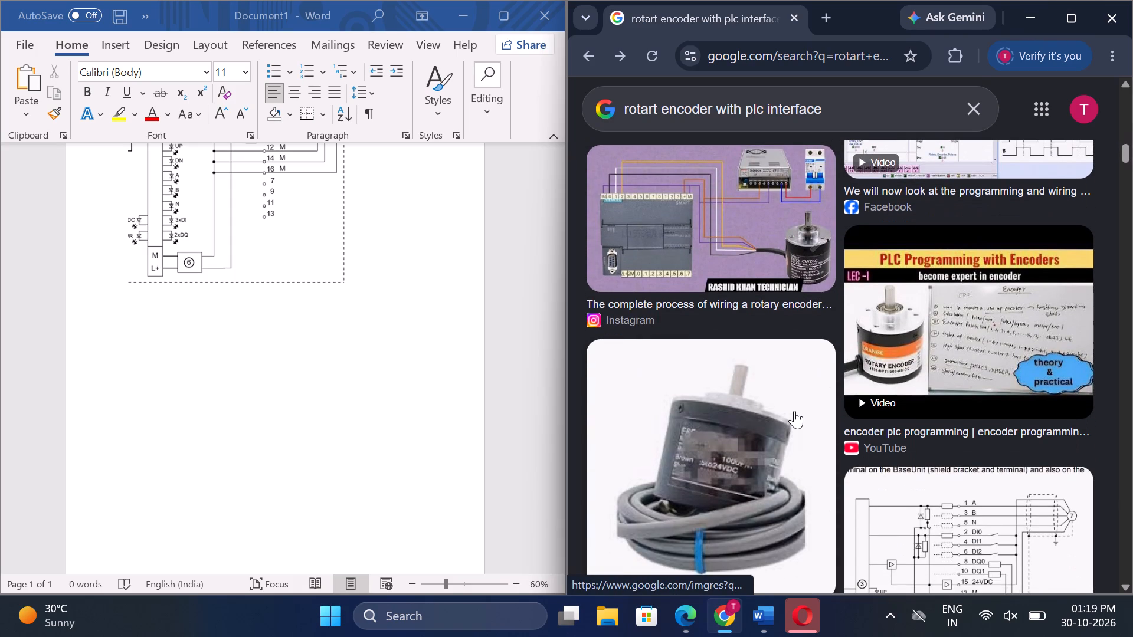
{"action": "left_click", "coordinate": [745, 246]}
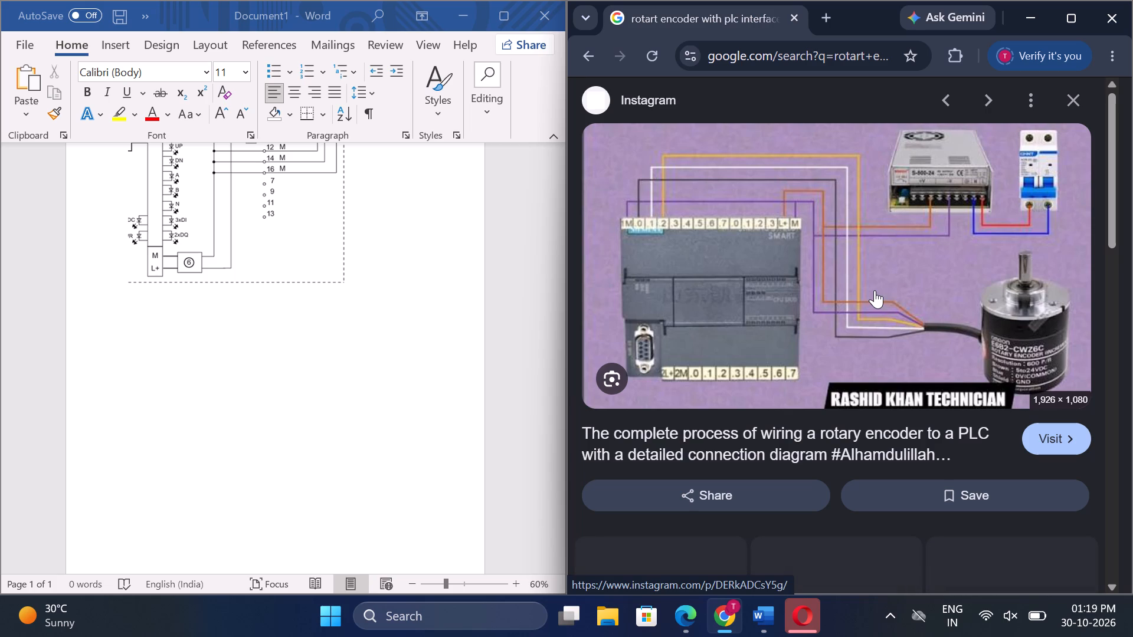
Look through the images related to the Instagram diagram and open the YouTube preview on connecting an incremental encoder with PLC S7-1200.
{"action": "scroll", "coordinate": [941, 379], "scroll_direction": "down", "scroll_amount": 1}
{"action": "scroll", "coordinate": [941, 379], "scroll_direction": "up", "scroll_amount": 1}
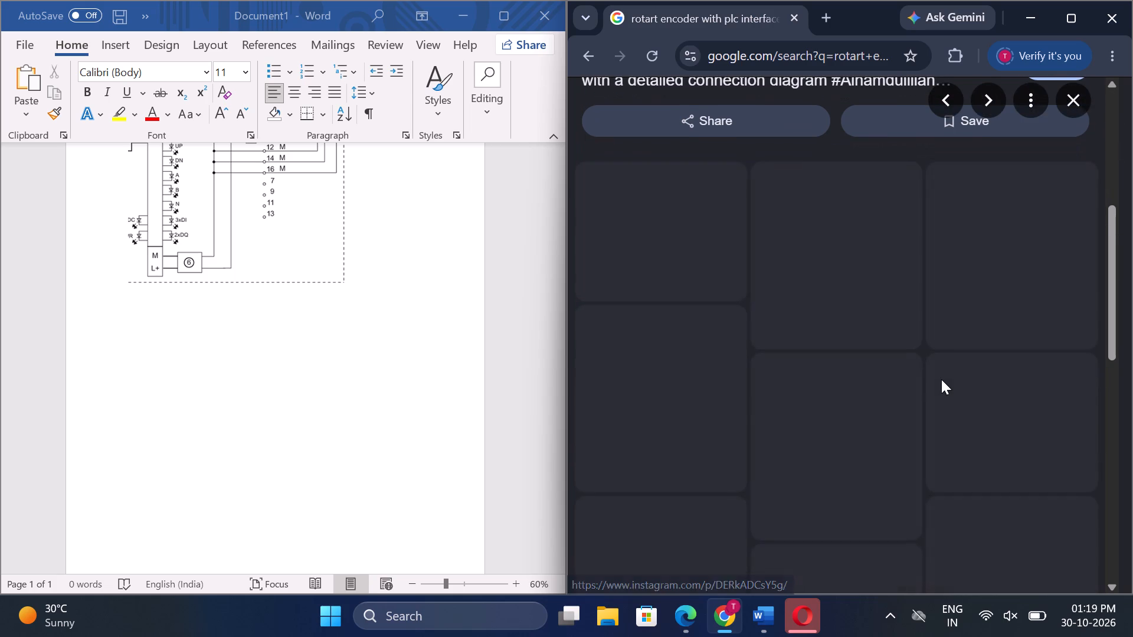
{"action": "scroll", "coordinate": [941, 379], "scroll_direction": "up", "scroll_amount": 1}
{"action": "scroll", "coordinate": [836, 330], "scroll_direction": "down", "scroll_amount": 1}
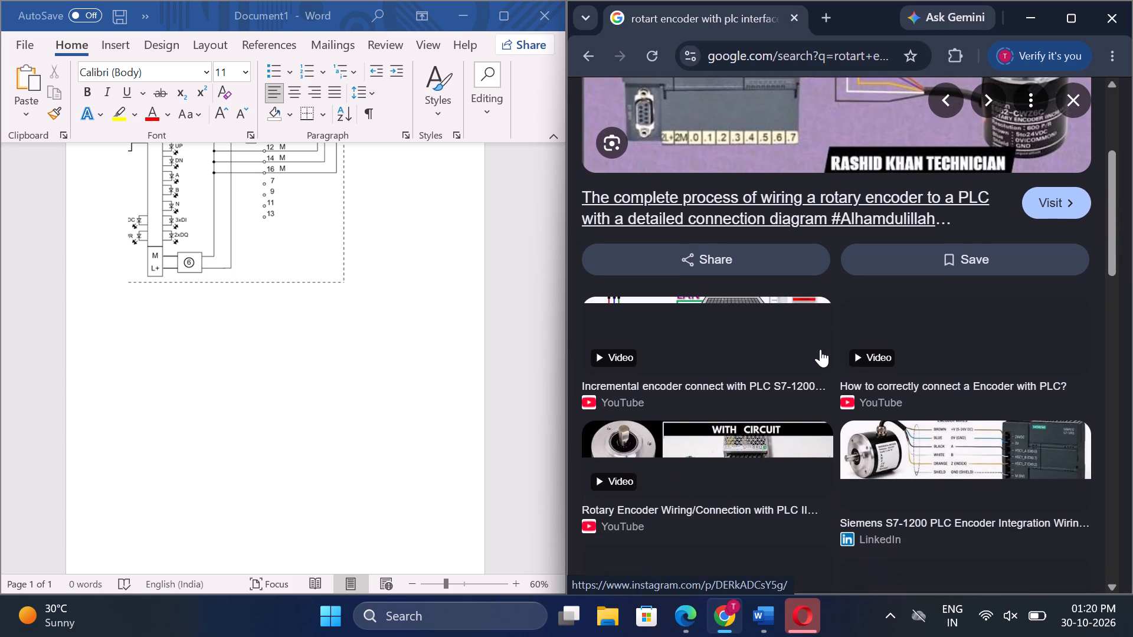
{"action": "scroll", "coordinate": [725, 393], "scroll_direction": "down", "scroll_amount": 1}
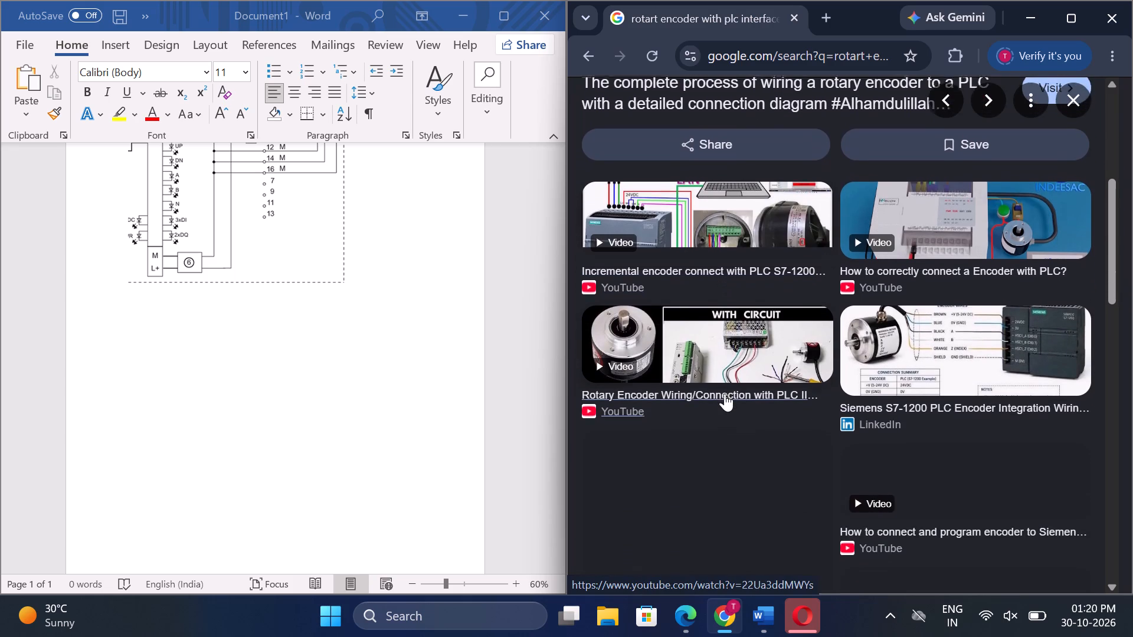
{"action": "scroll", "coordinate": [725, 393], "scroll_direction": "down", "scroll_amount": 1}
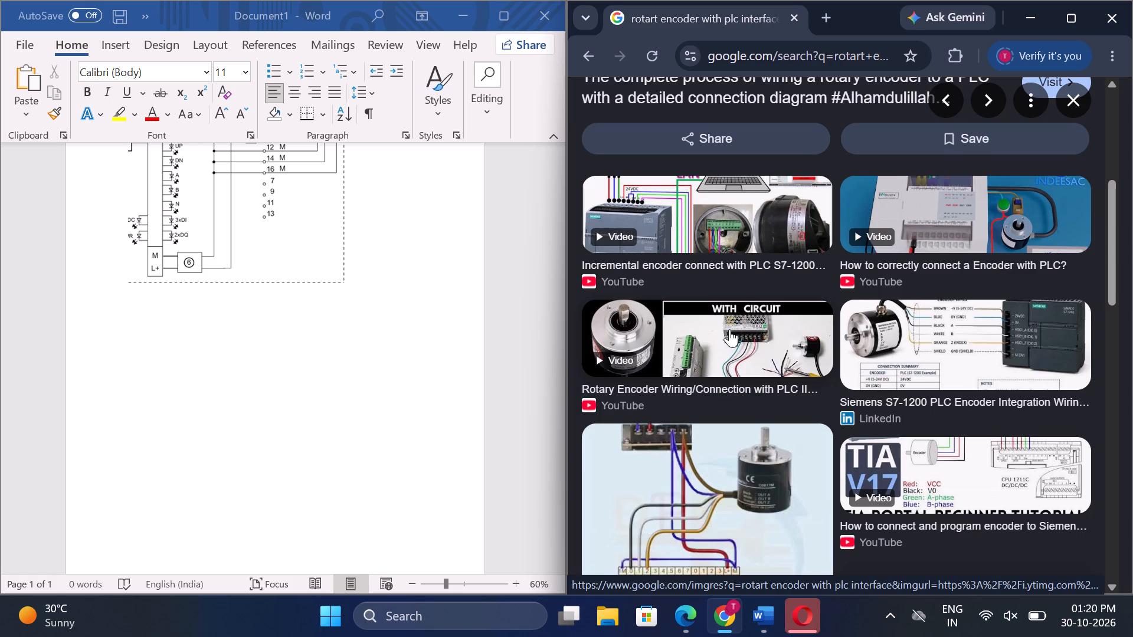
{"action": "scroll", "coordinate": [729, 329], "scroll_direction": "up", "scroll_amount": 1}
{"action": "left_click", "coordinate": [732, 380]}
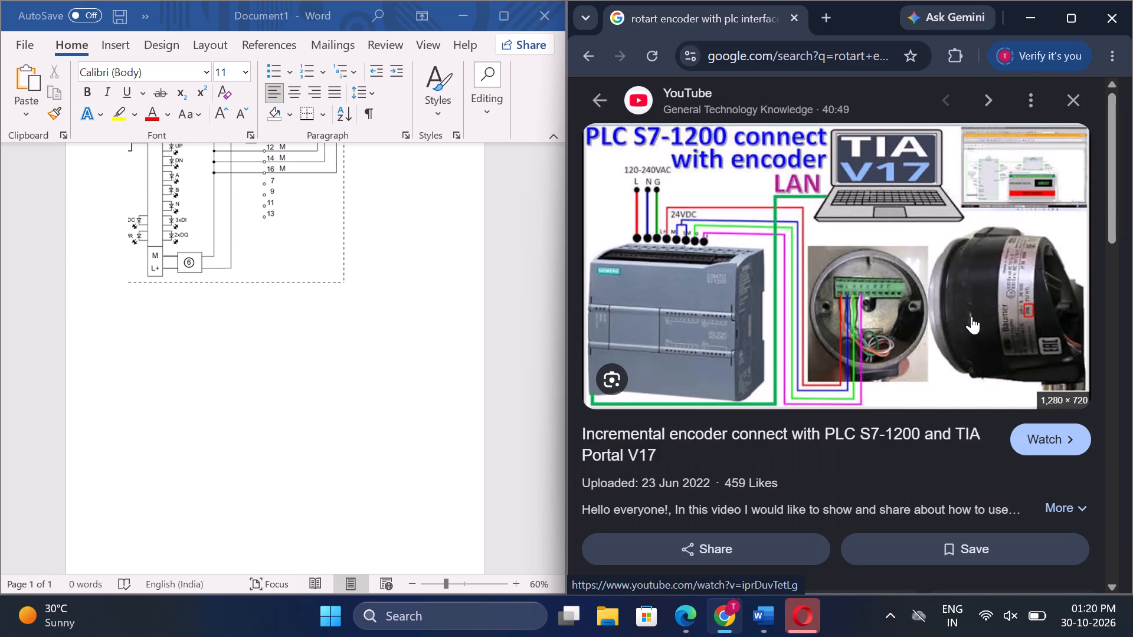
Check the related Facebook image on connecting an encoder with a Siemens SIMATIC S7-200 PLC, then reopen the Instagram rotary encoder wiring diagram.
{"action": "scroll", "coordinate": [971, 316], "scroll_direction": "down", "scroll_amount": 3}
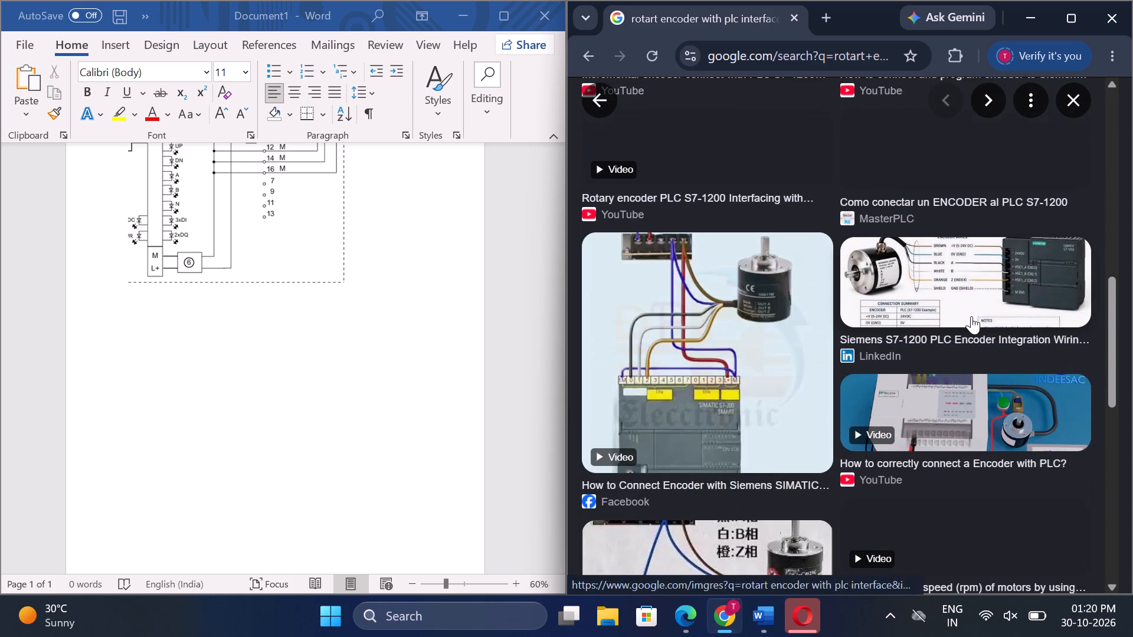
{"action": "scroll", "coordinate": [787, 375], "scroll_direction": "down", "scroll_amount": 1}
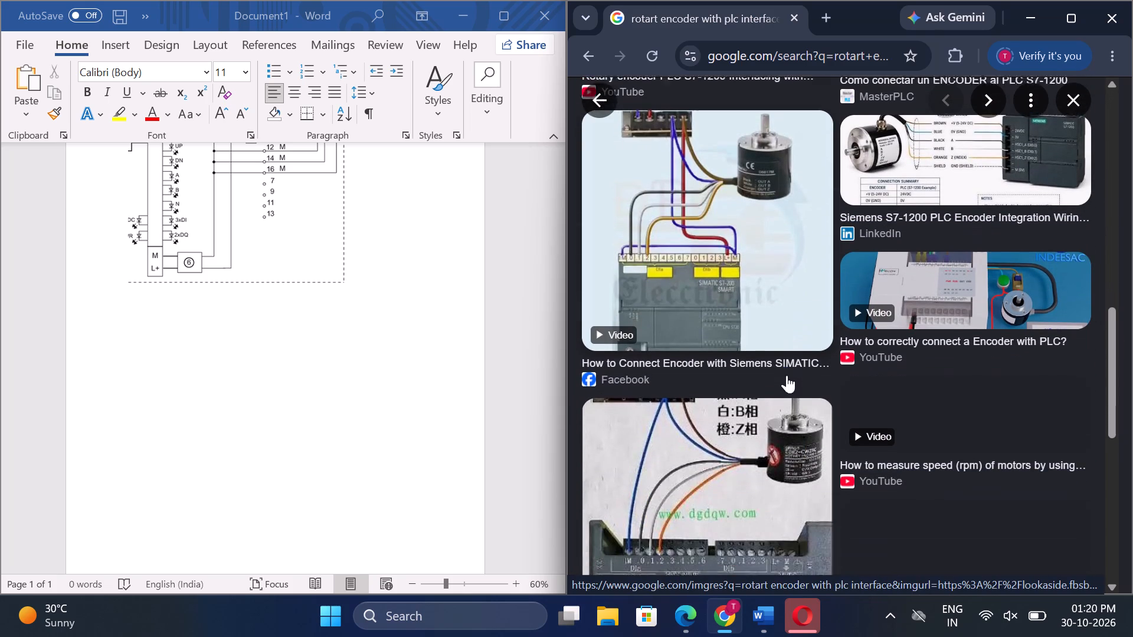
{"action": "scroll", "coordinate": [787, 375], "scroll_direction": "down", "scroll_amount": 1}
{"action": "left_click", "coordinate": [772, 271]}
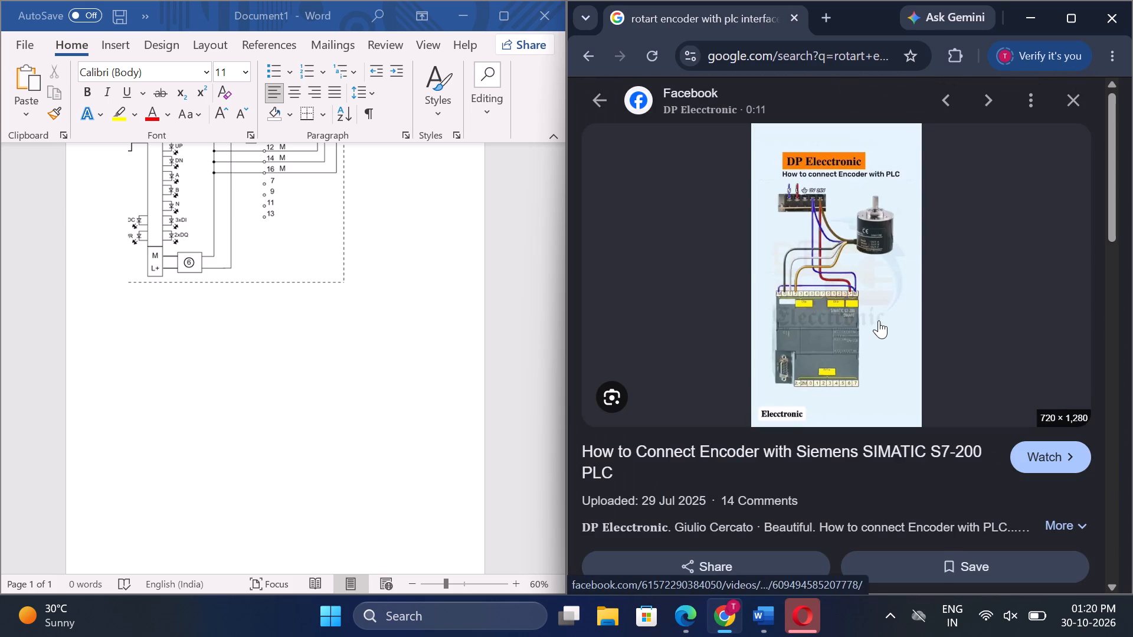
{"action": "scroll", "coordinate": [879, 320], "scroll_direction": "down", "scroll_amount": 2}
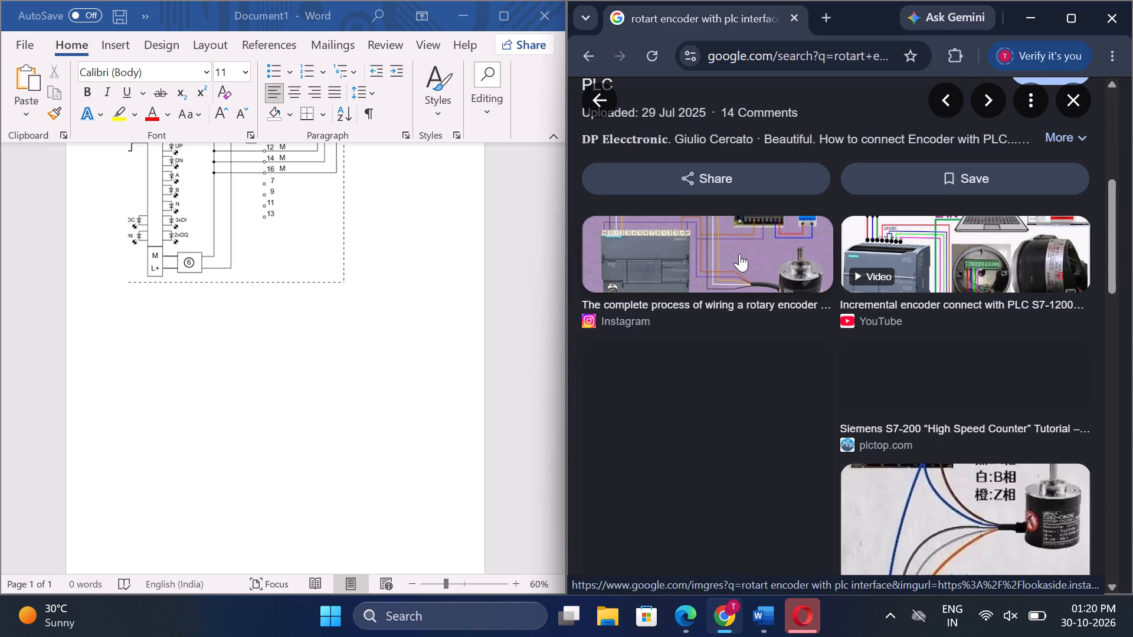
{"action": "left_click", "coordinate": [739, 254]}
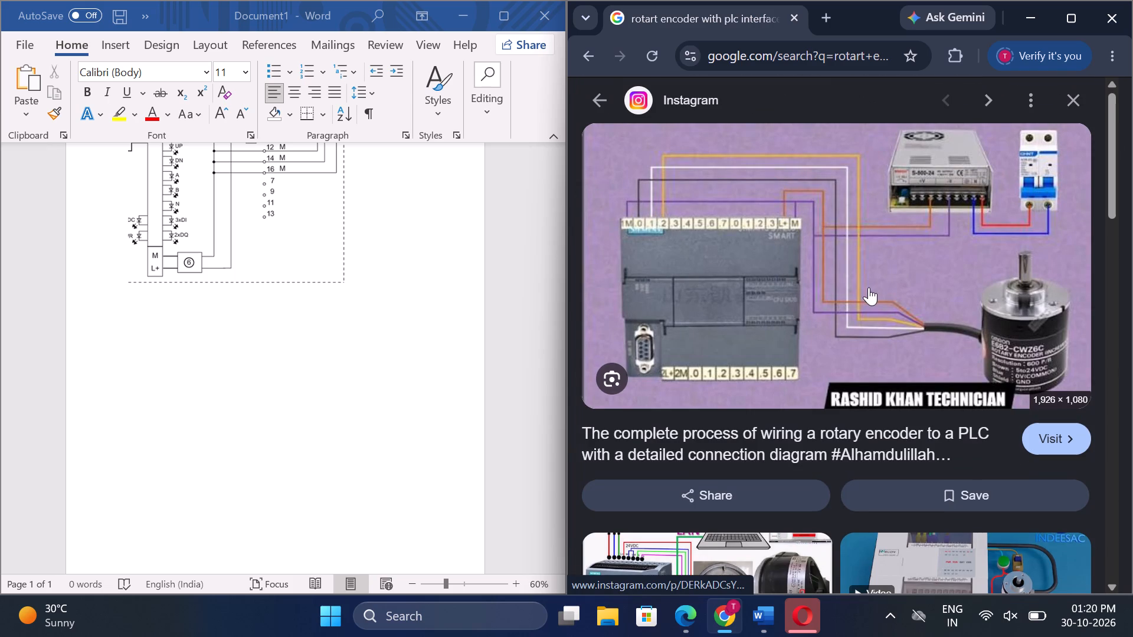
Find the LinkedIn Siemens S7-1200 PLC encoder integration wiring reference among the related images and open its preview.
{"action": "scroll", "coordinate": [869, 287], "scroll_direction": "down", "scroll_amount": 3}
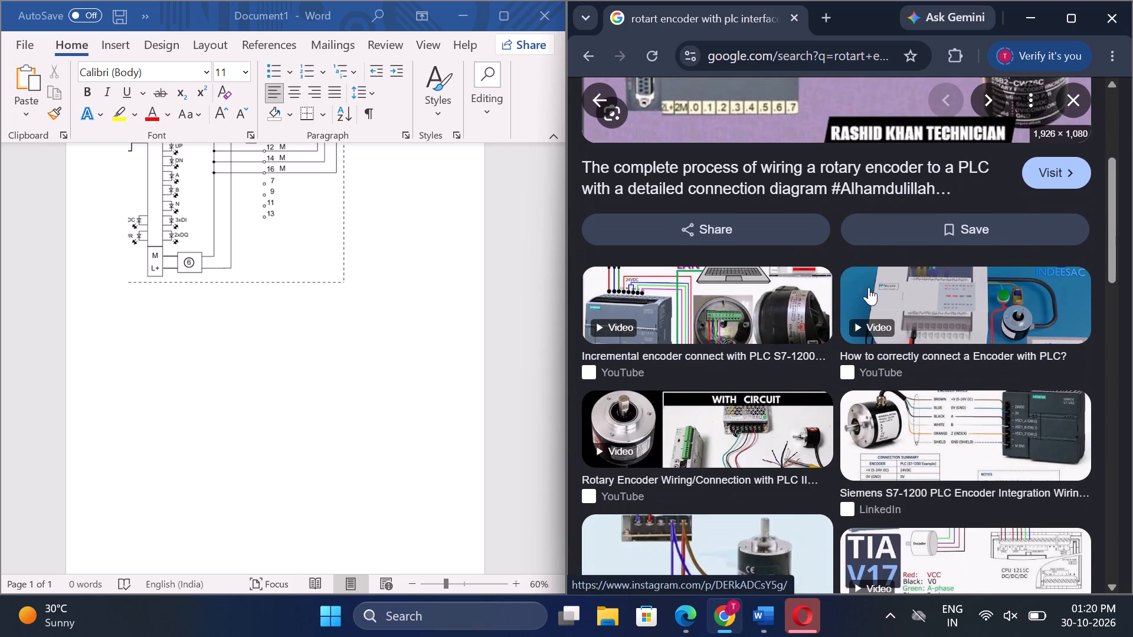
{"action": "scroll", "coordinate": [869, 287], "scroll_direction": "down", "scroll_amount": 1}
{"action": "scroll", "coordinate": [906, 372], "scroll_direction": "down", "scroll_amount": 1}
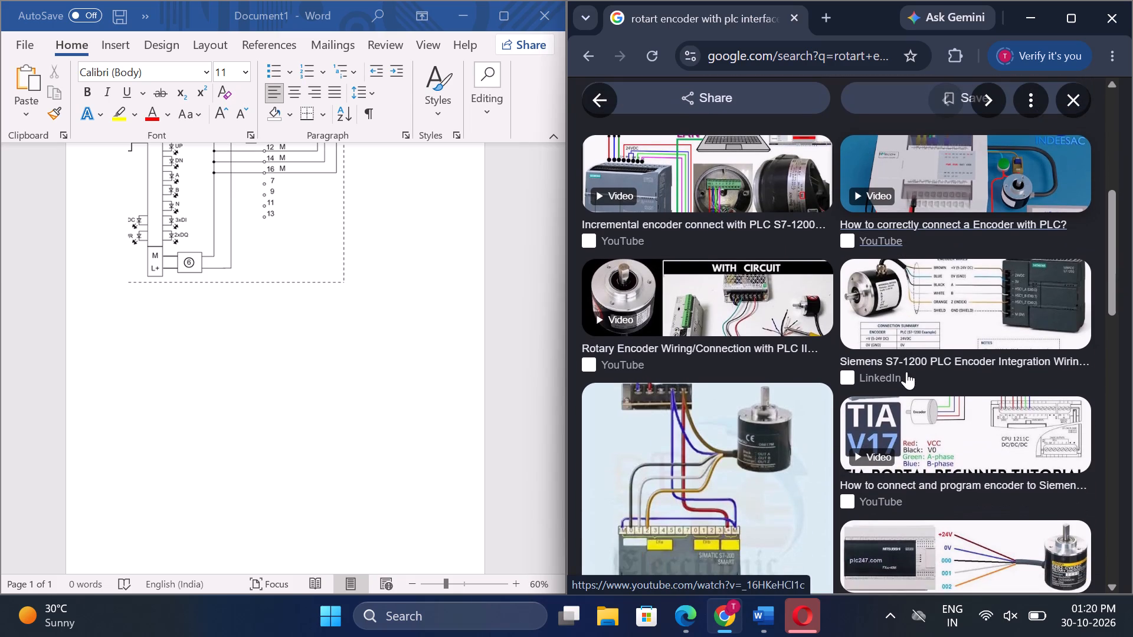
{"action": "left_click", "coordinate": [921, 300]}
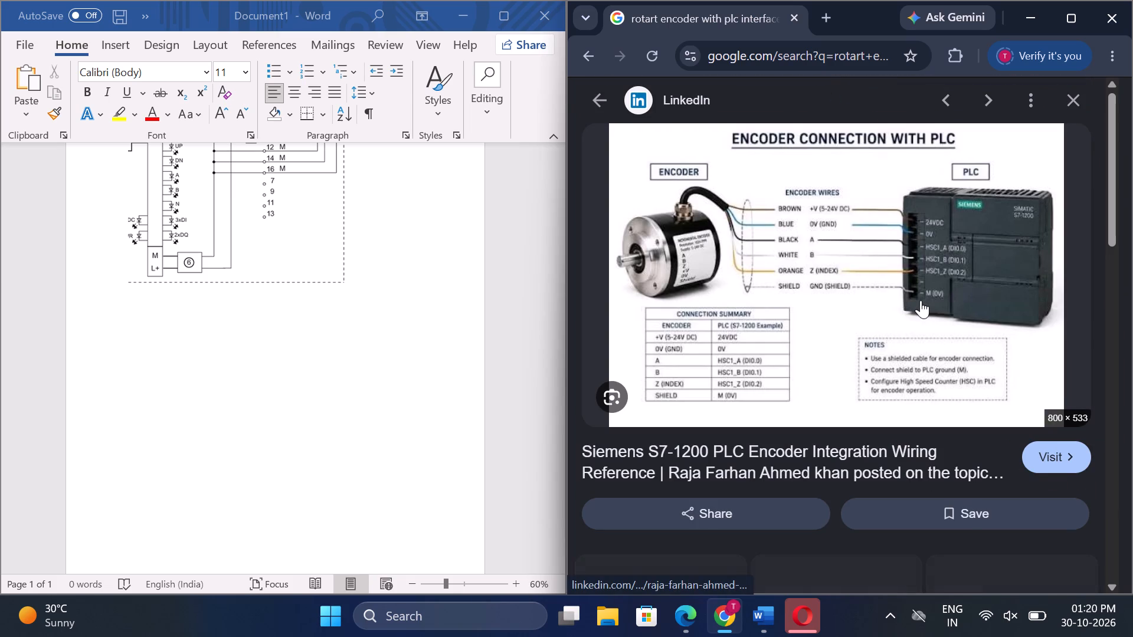
Examine the LinkedIn encoder connection diagram and look through the related encoder wiring images beneath it.
{"action": "scroll", "coordinate": [929, 412], "scroll_direction": "down", "scroll_amount": 1}
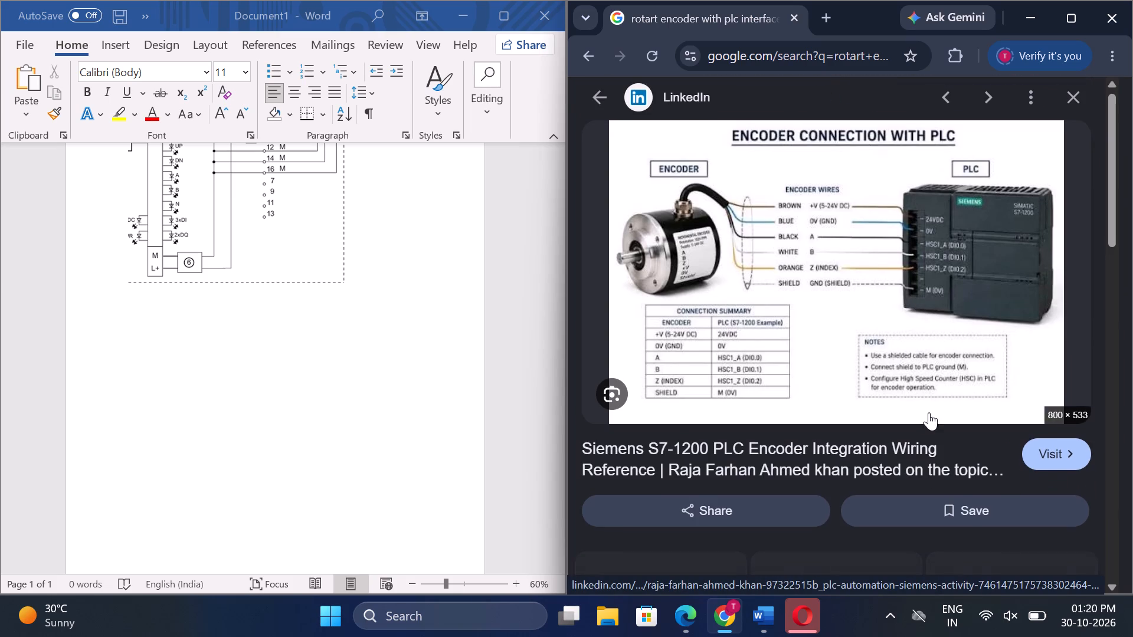
{"action": "scroll", "coordinate": [929, 412], "scroll_direction": "down", "scroll_amount": 1}
{"action": "scroll", "coordinate": [929, 412], "scroll_direction": "up", "scroll_amount": 2}
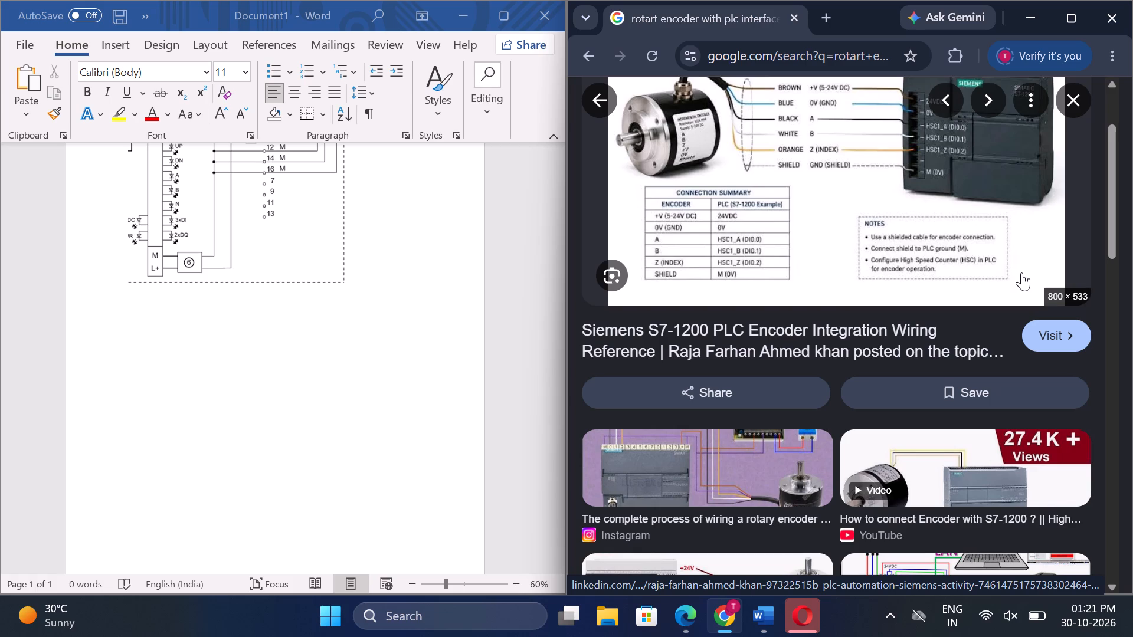
{"action": "scroll", "coordinate": [1021, 272], "scroll_direction": "down", "scroll_amount": 1}
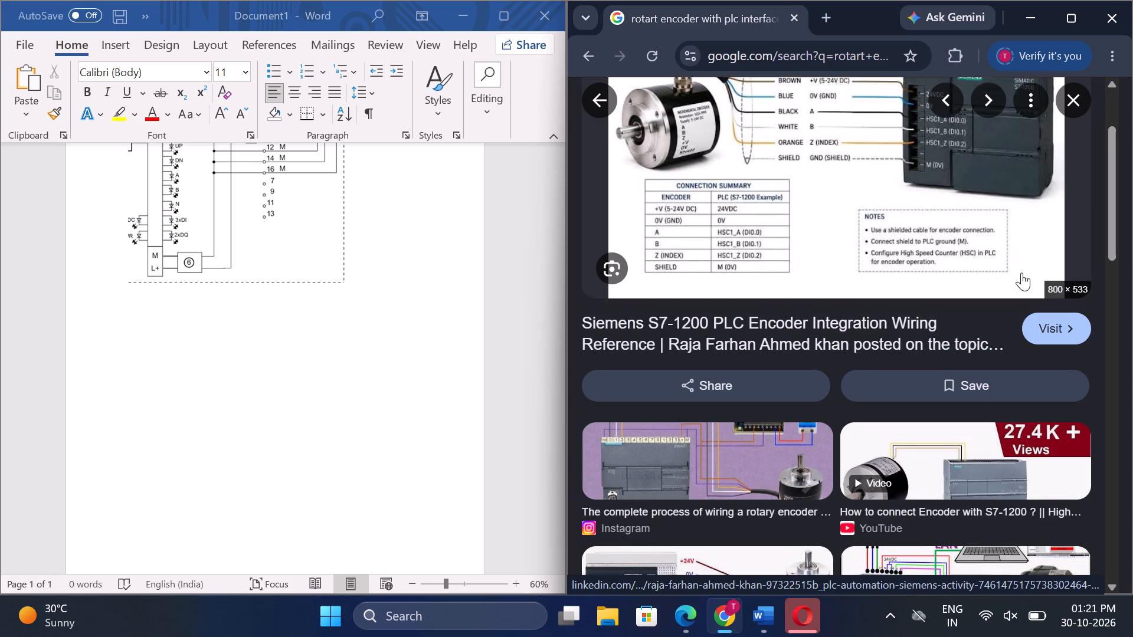
{"action": "scroll", "coordinate": [1021, 272], "scroll_direction": "down", "scroll_amount": 1}
{"action": "scroll", "coordinate": [906, 374], "scroll_direction": "down", "scroll_amount": 1}
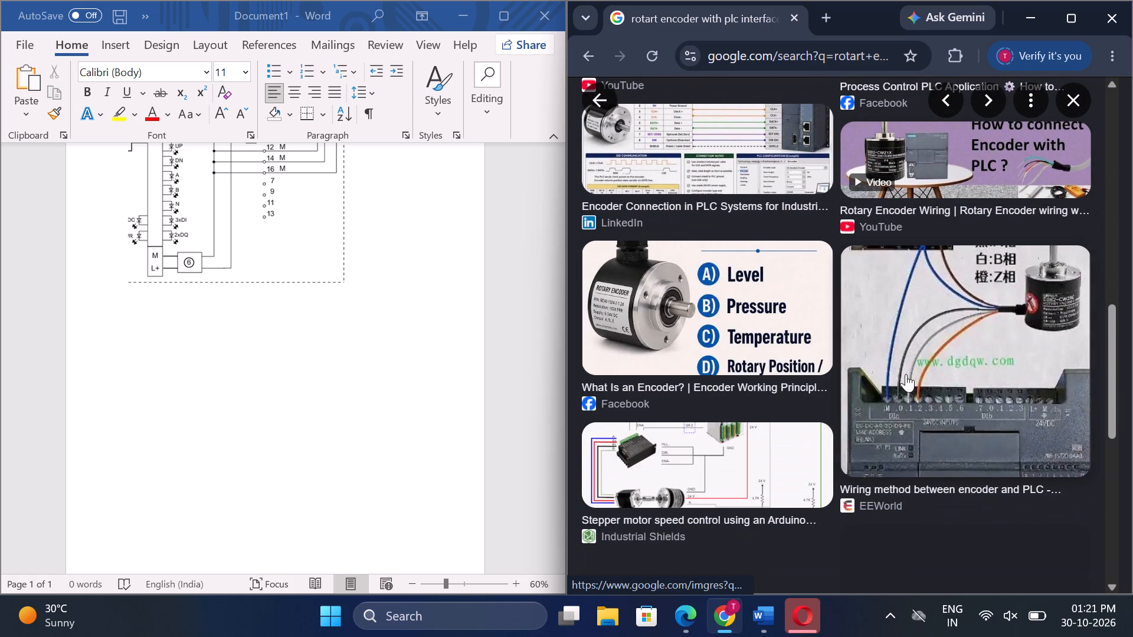
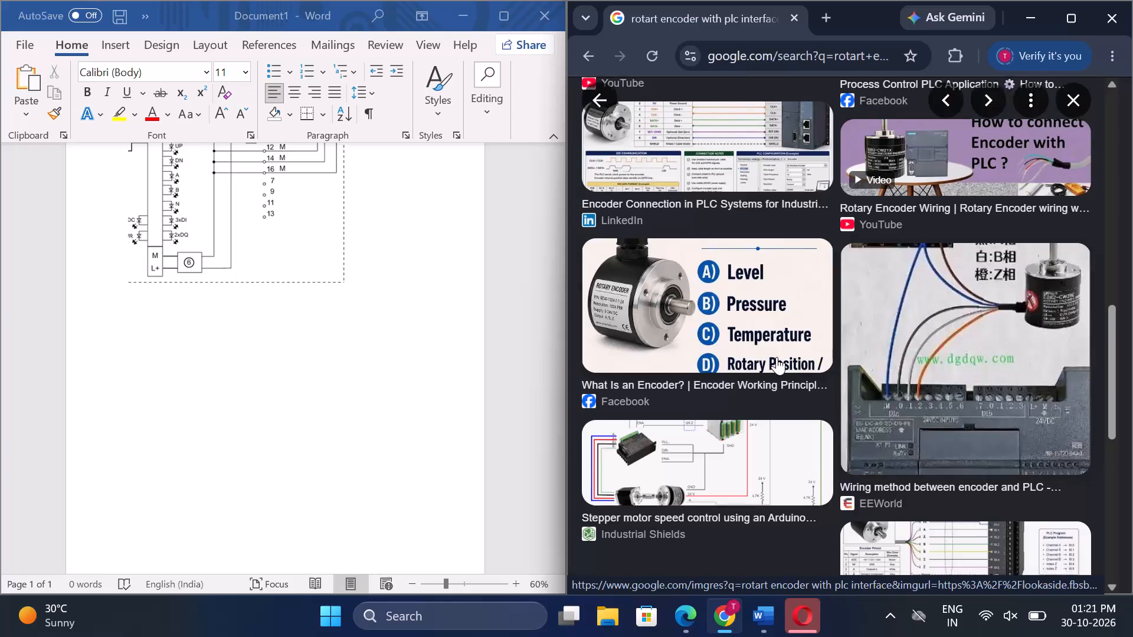
Open the preview of Industrial Shields' "Stepper motor speed control using an Arduino based PLC" wiring image from the related results.
{"action": "scroll", "coordinate": [777, 357], "scroll_direction": "down", "scroll_amount": 1}
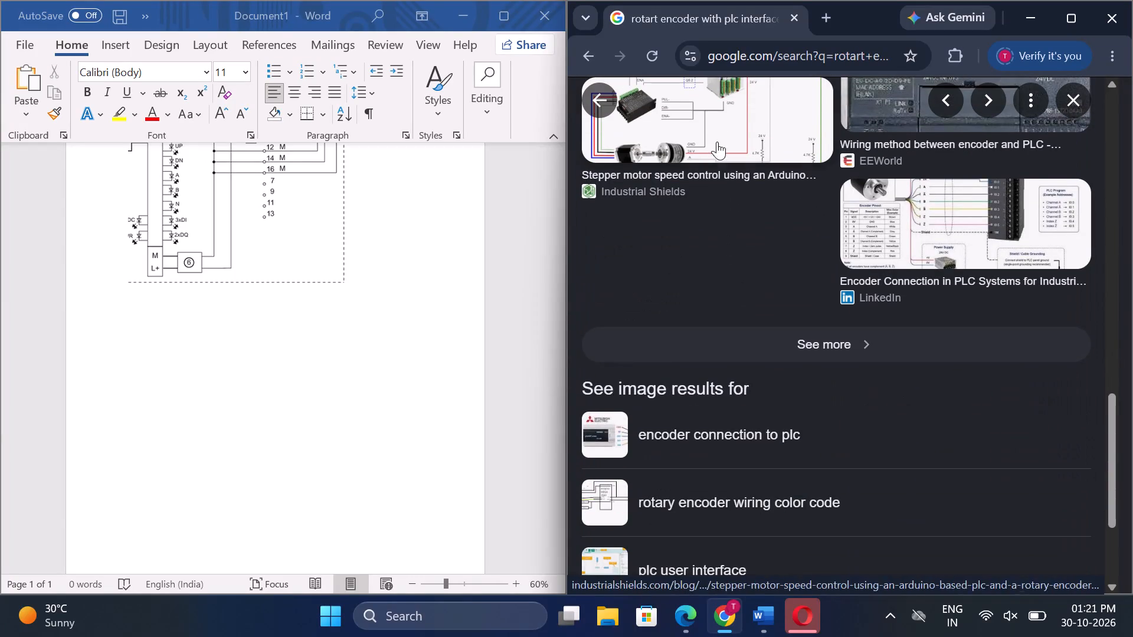
{"action": "left_click", "coordinate": [719, 120]}
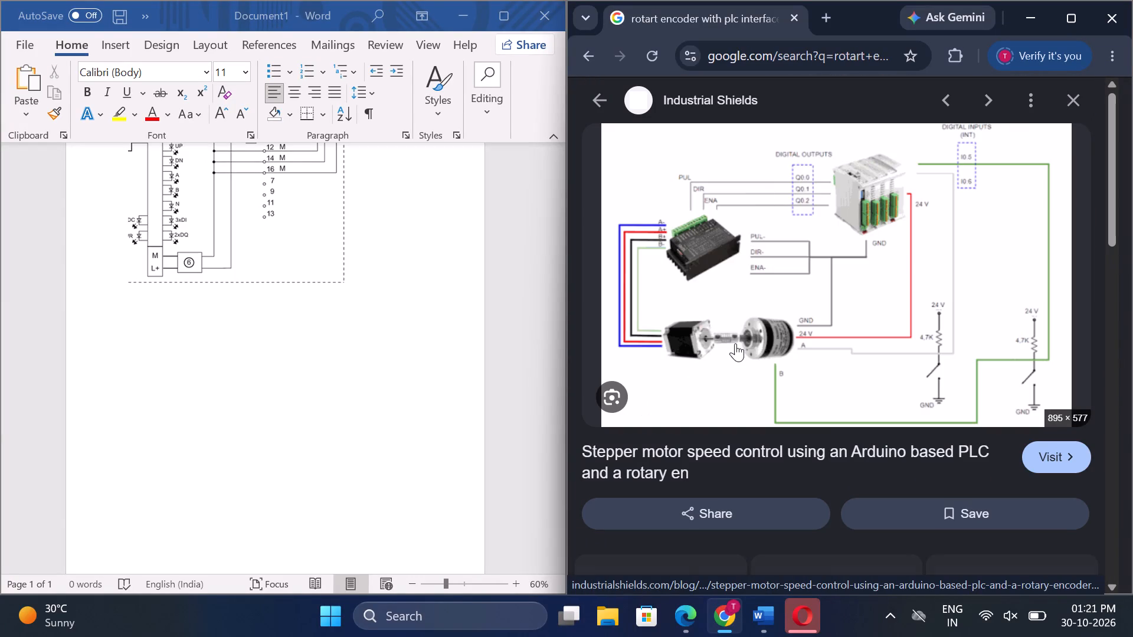
Move the terminal wiring diagram in the Word document down to the lower half of the page.
{"action": "left_click", "coordinate": [315, 227]}
{"action": "left_click", "coordinate": [280, 226]}
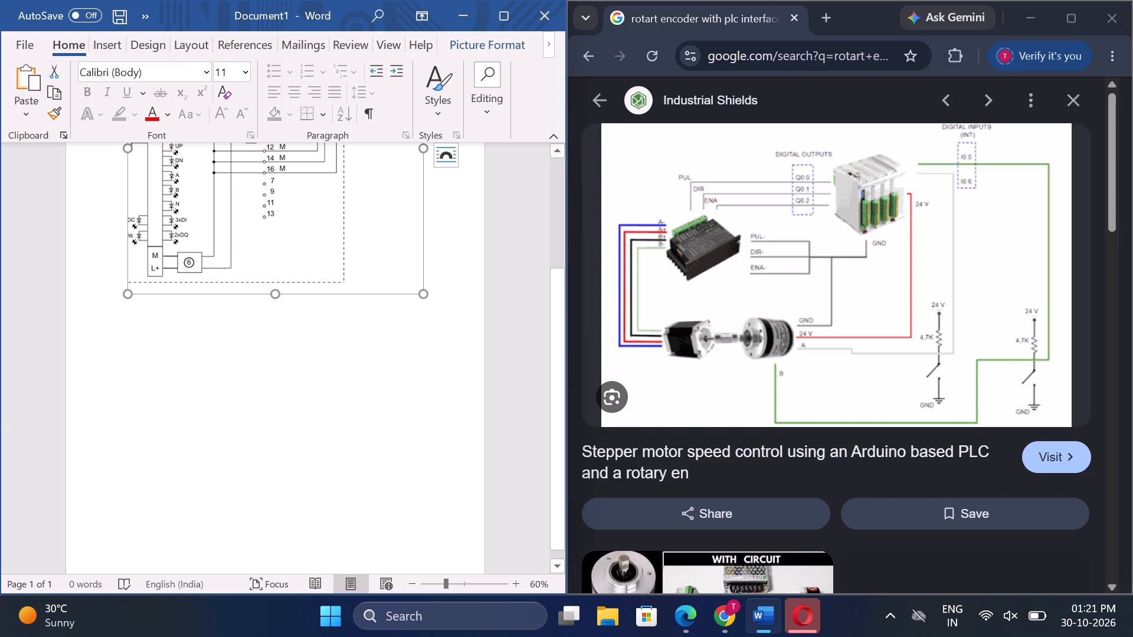
{"action": "left_click_drag", "start_coordinate": [280, 226], "coordinate": [277, 455]}
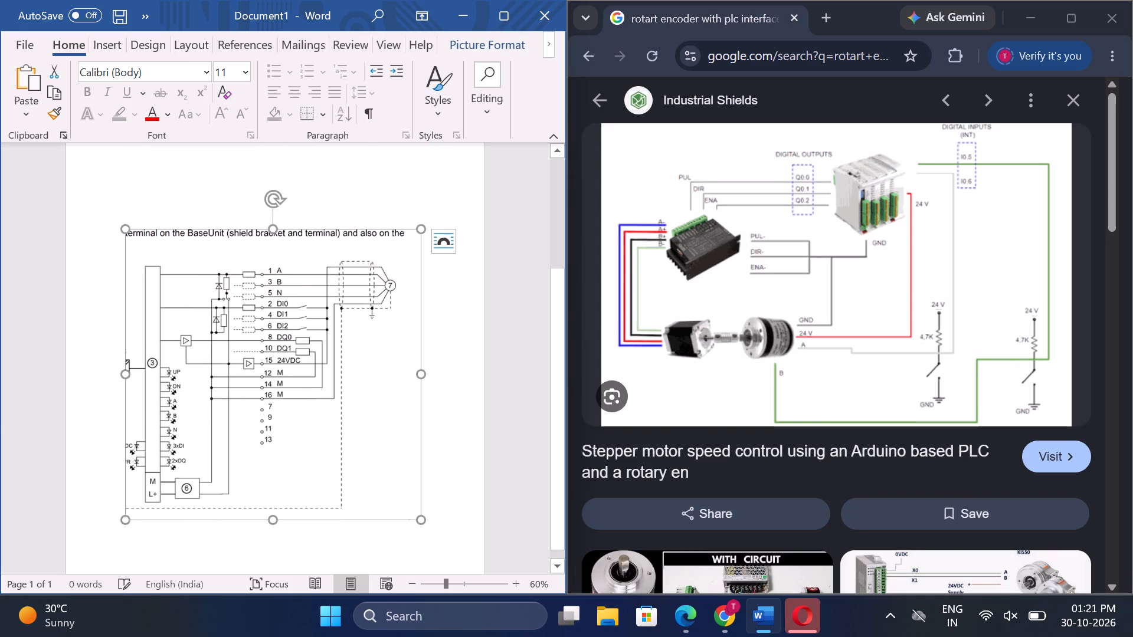
{"action": "scroll", "coordinate": [274, 469], "scroll_direction": "down", "scroll_amount": 1}
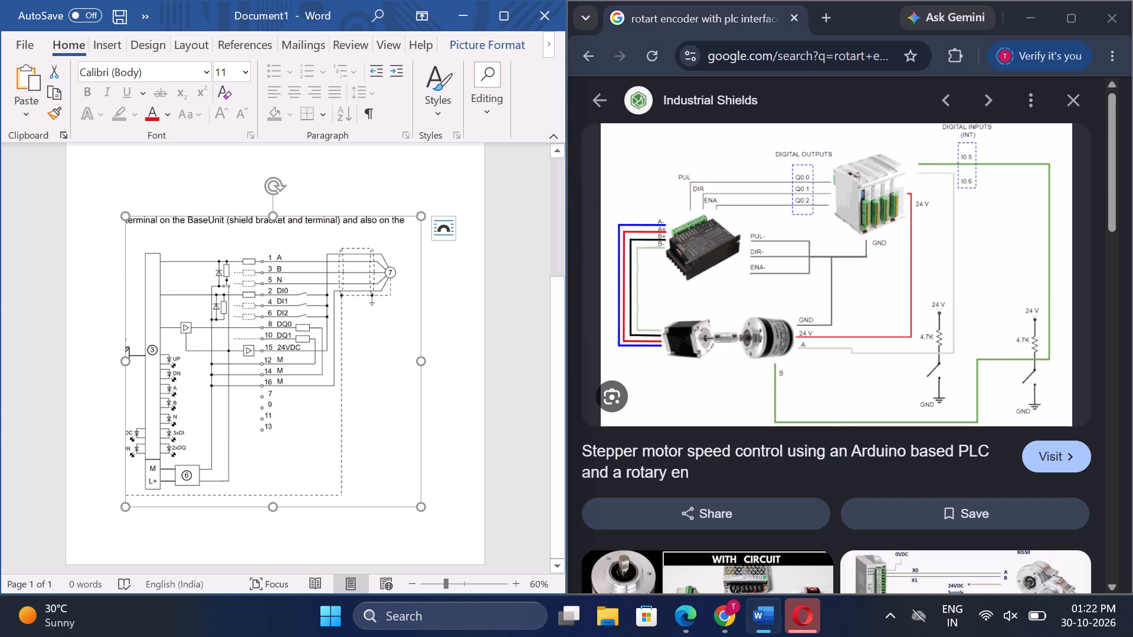
{"action": "scroll", "coordinate": [329, 393], "scroll_direction": "down", "scroll_amount": 1}
{"action": "left_click_drag", "start_coordinate": [303, 392], "coordinate": [303, 431]}
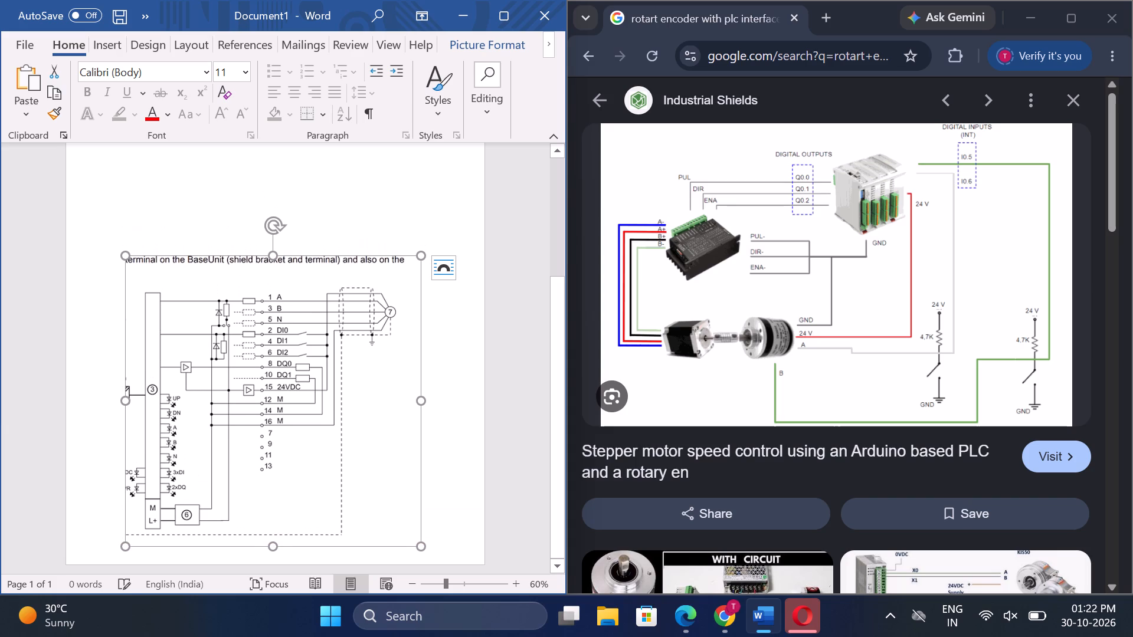
{"action": "left_click", "coordinate": [370, 222]}
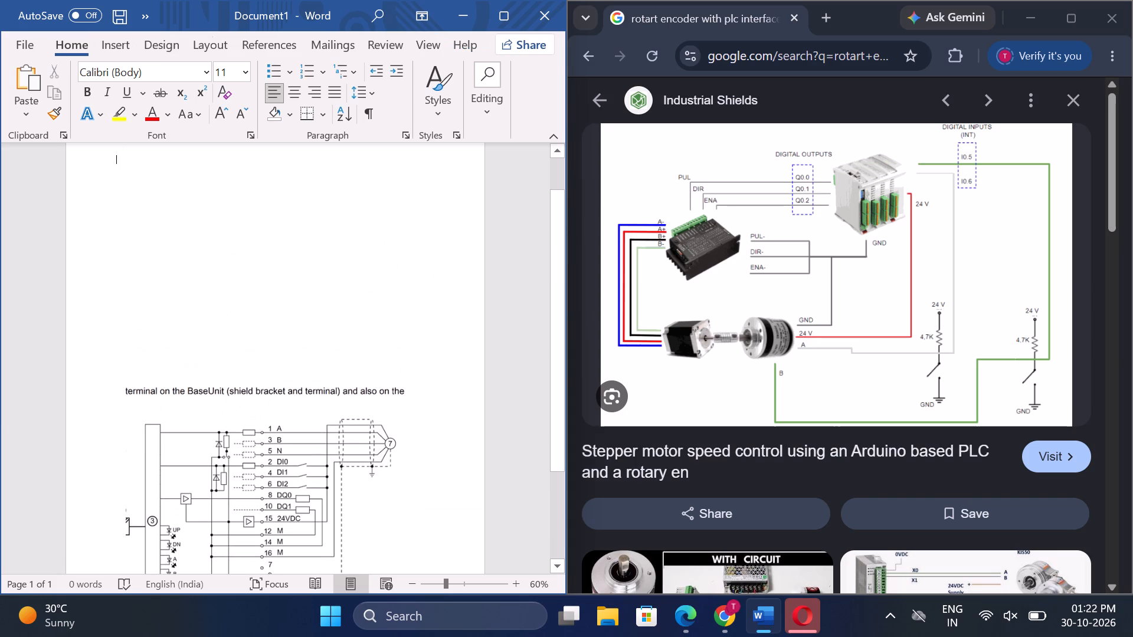
{"action": "scroll", "coordinate": [367, 305], "scroll_direction": "up", "scroll_amount": 2}
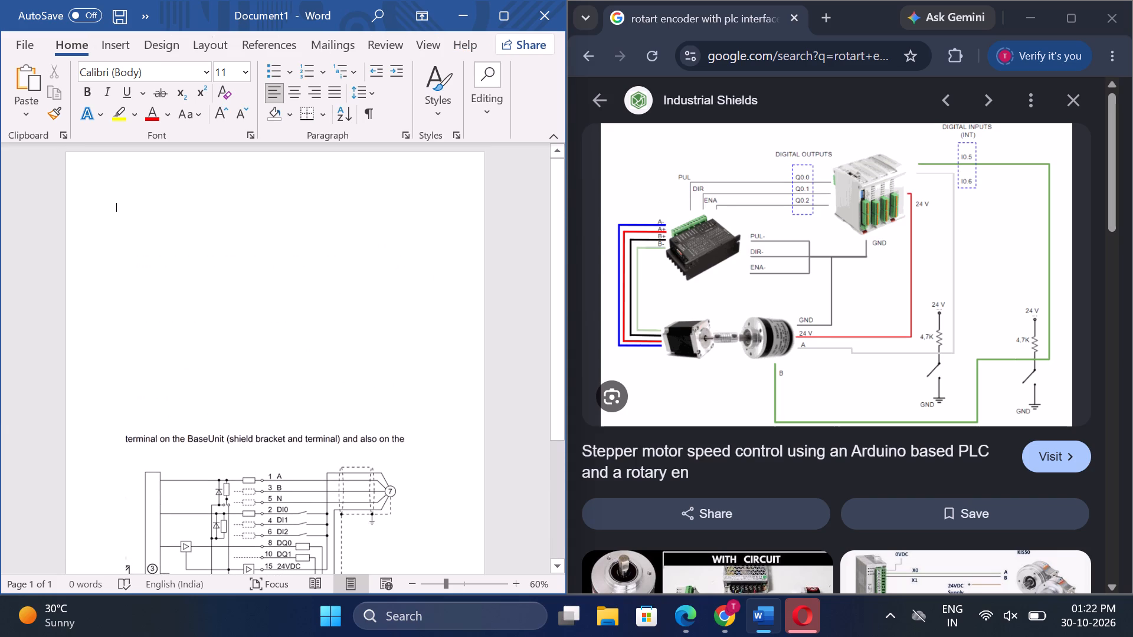
Copy the Industrial Shields stepper motor and encoder wiring image and paste it at the top of the Word page.
{"action": "right_click", "coordinate": [838, 269]}
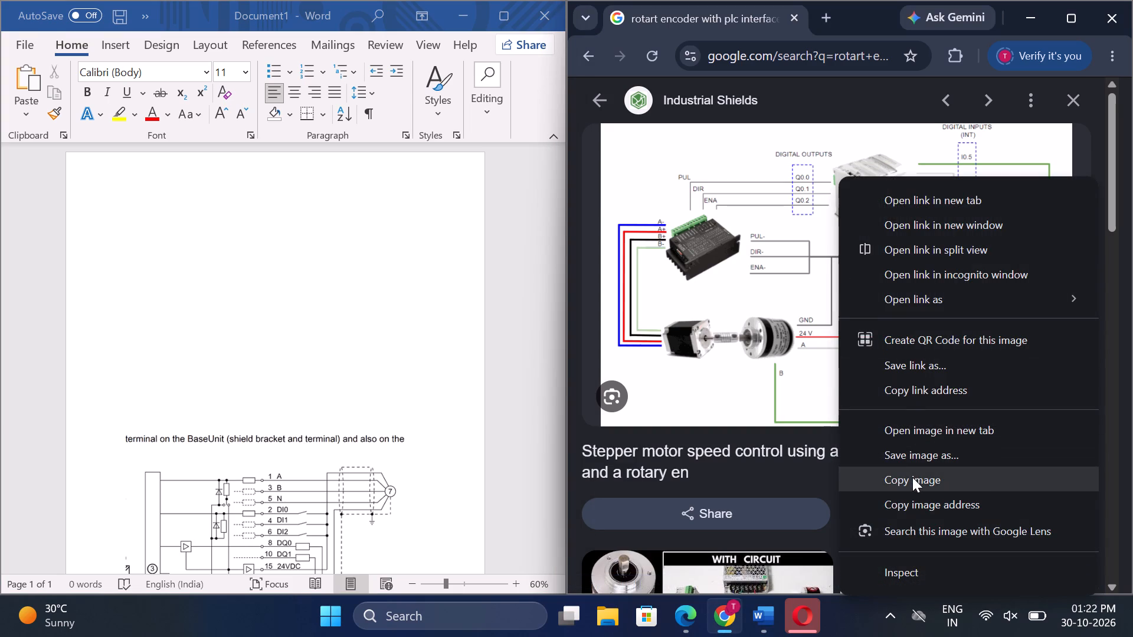
{"action": "left_click", "coordinate": [912, 477]}
{"action": "left_click", "coordinate": [186, 185]}
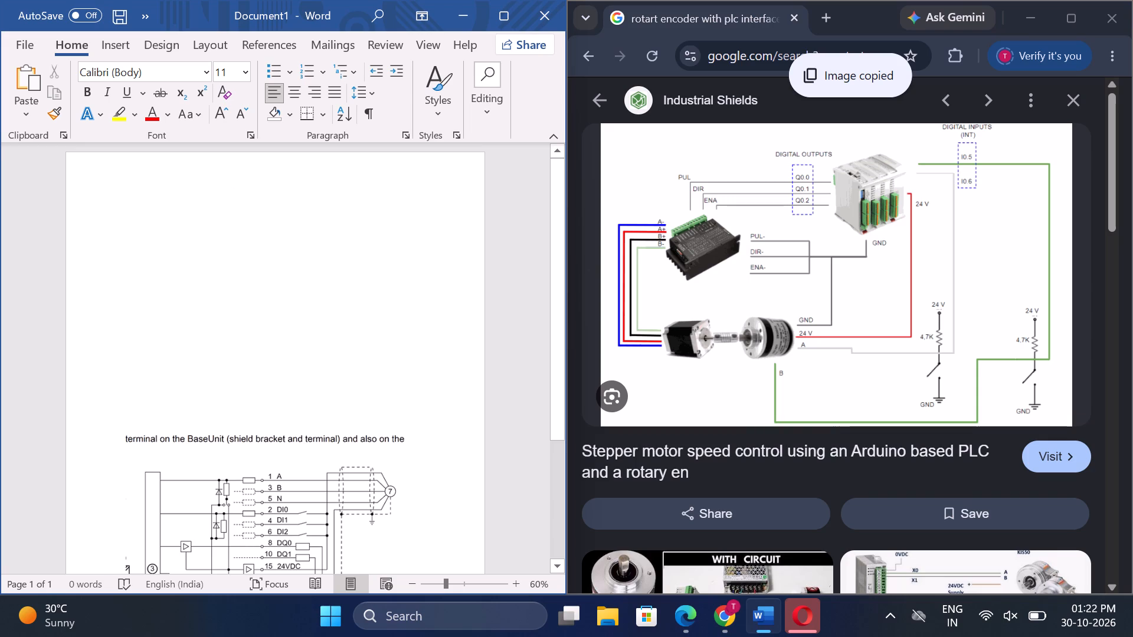
{"action": "left_click_drag", "start_coordinate": [186, 185], "coordinate": [212, 179], "text": "ctrl"}
{"action": "key", "text": "ctrl+v"}
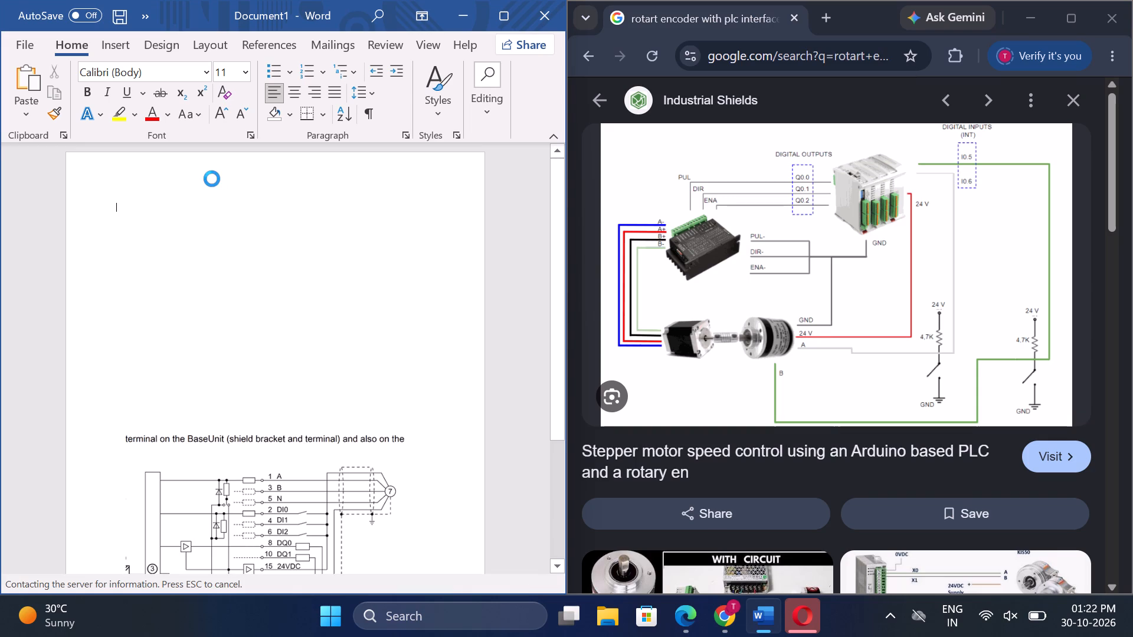
Browse the related encoder images and open the "Application Notes" diagram of a rotary encoder with an RPPD pulse isolator.
{"action": "scroll", "coordinate": [760, 453], "scroll_direction": "down", "scroll_amount": 1}
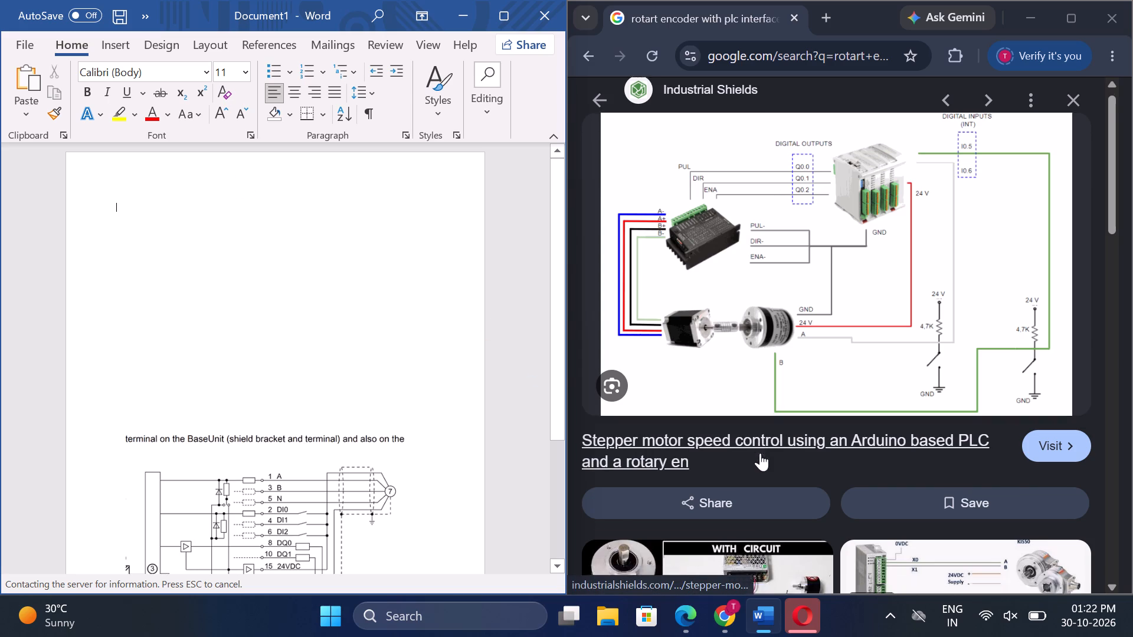
{"action": "scroll", "coordinate": [760, 453], "scroll_direction": "down", "scroll_amount": 1}
{"action": "scroll", "coordinate": [760, 453], "scroll_direction": "up", "scroll_amount": 1}
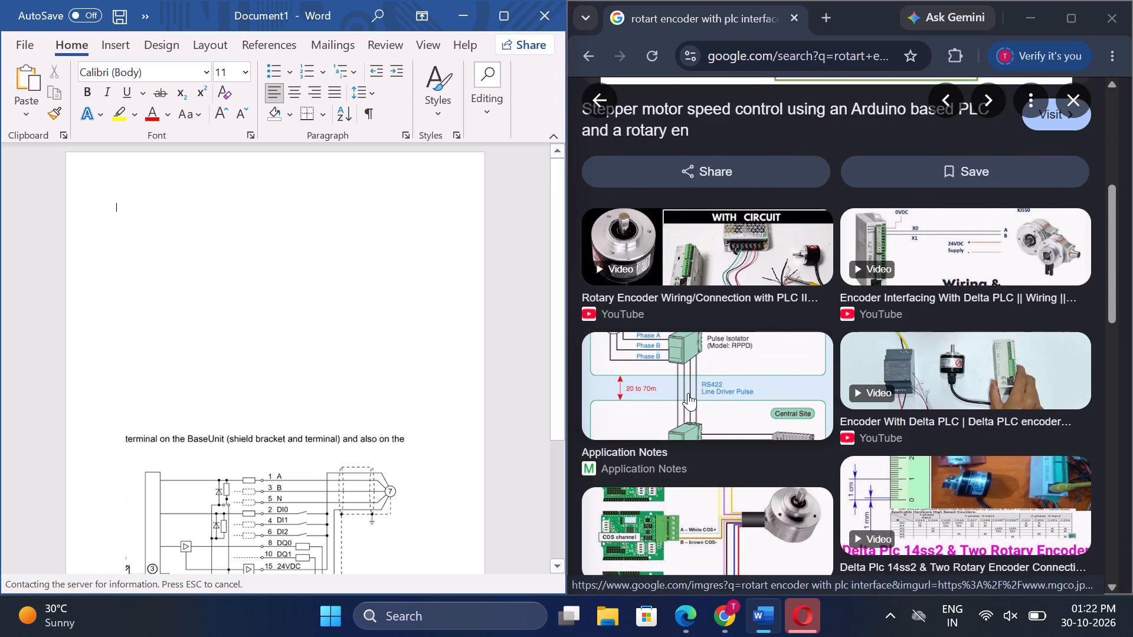
{"action": "scroll", "coordinate": [688, 393], "scroll_direction": "down", "scroll_amount": 1}
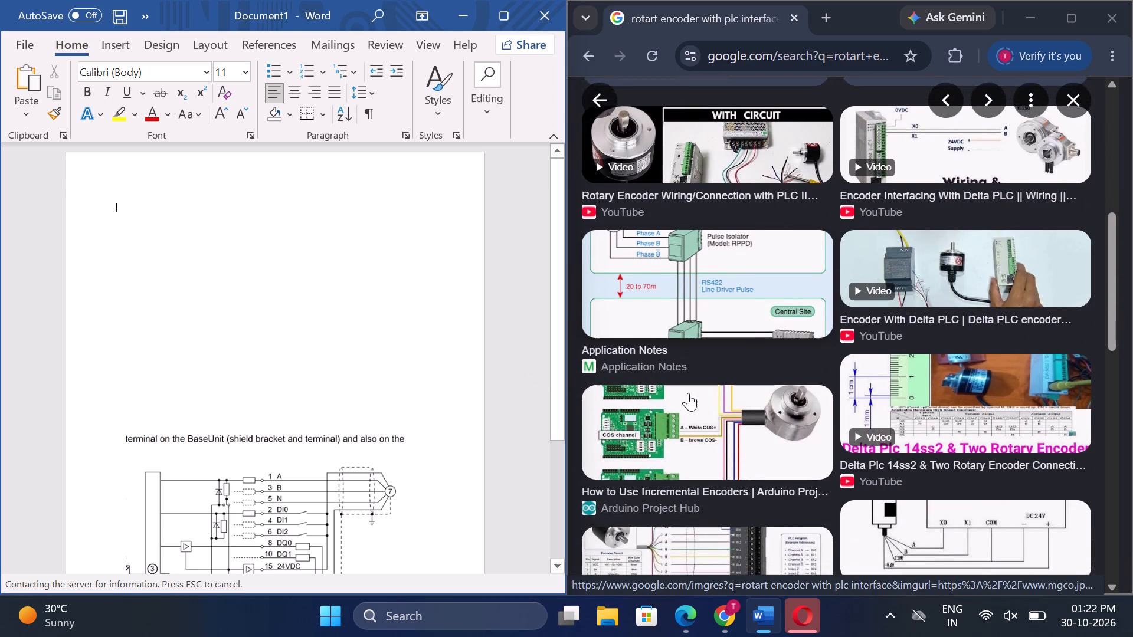
{"action": "scroll", "coordinate": [688, 393], "scroll_direction": "down", "scroll_amount": 1}
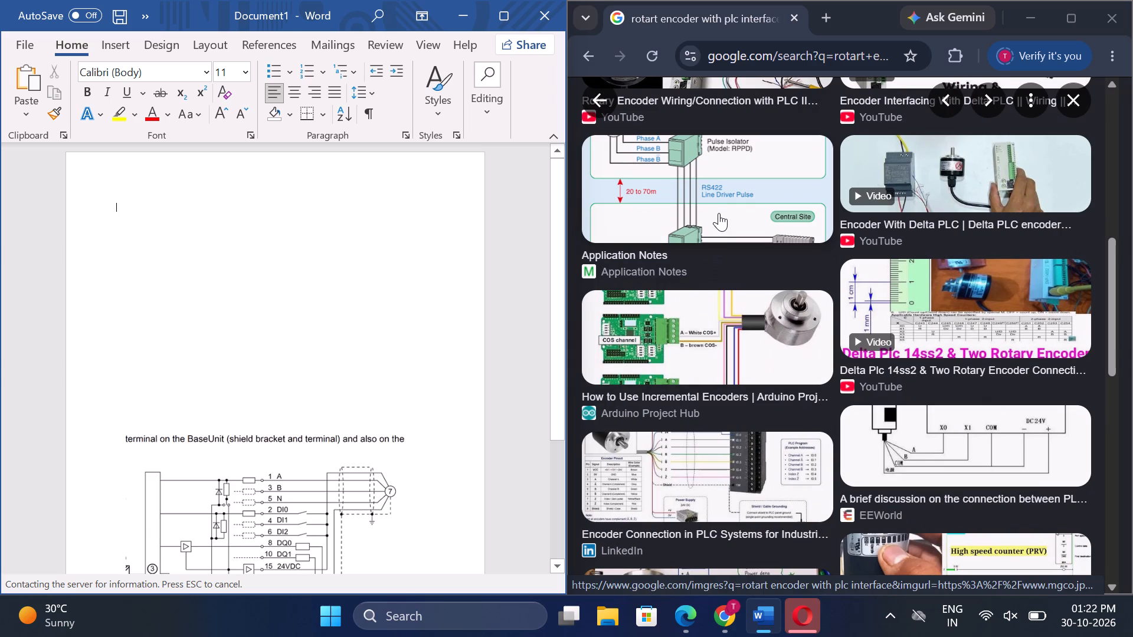
{"action": "left_click", "coordinate": [719, 213]}
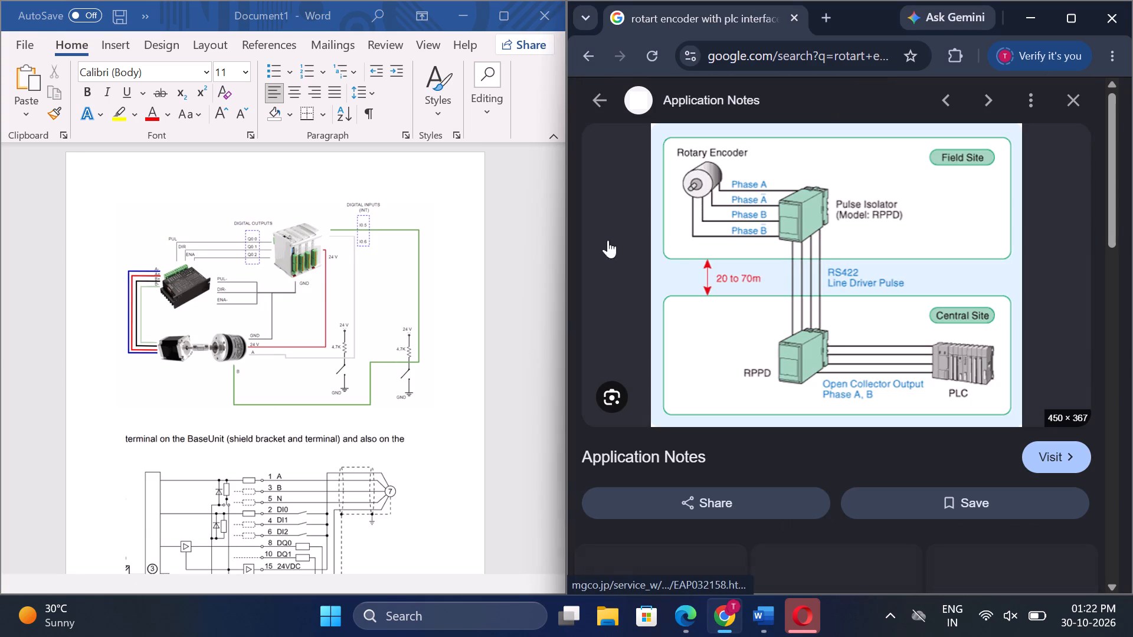
In the Word document, widen the lower terminal wiring diagram on both sides until it nearly reaches the page edges.
{"action": "left_click", "coordinate": [346, 260]}
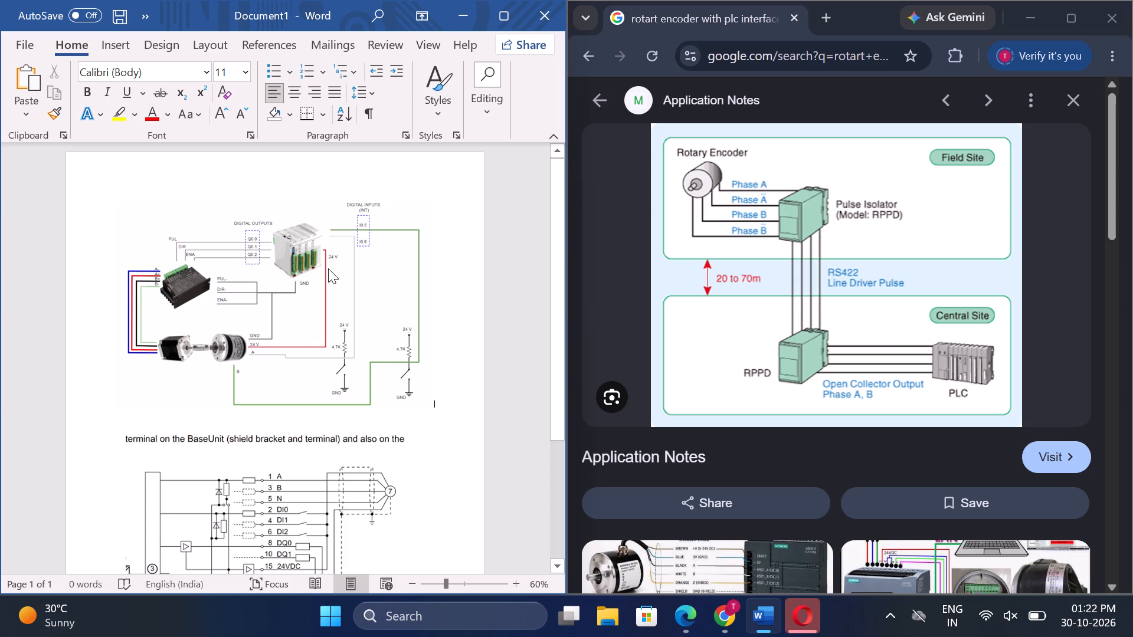
{"action": "left_click", "coordinate": [366, 285]}
{"action": "left_click", "coordinate": [473, 317]}
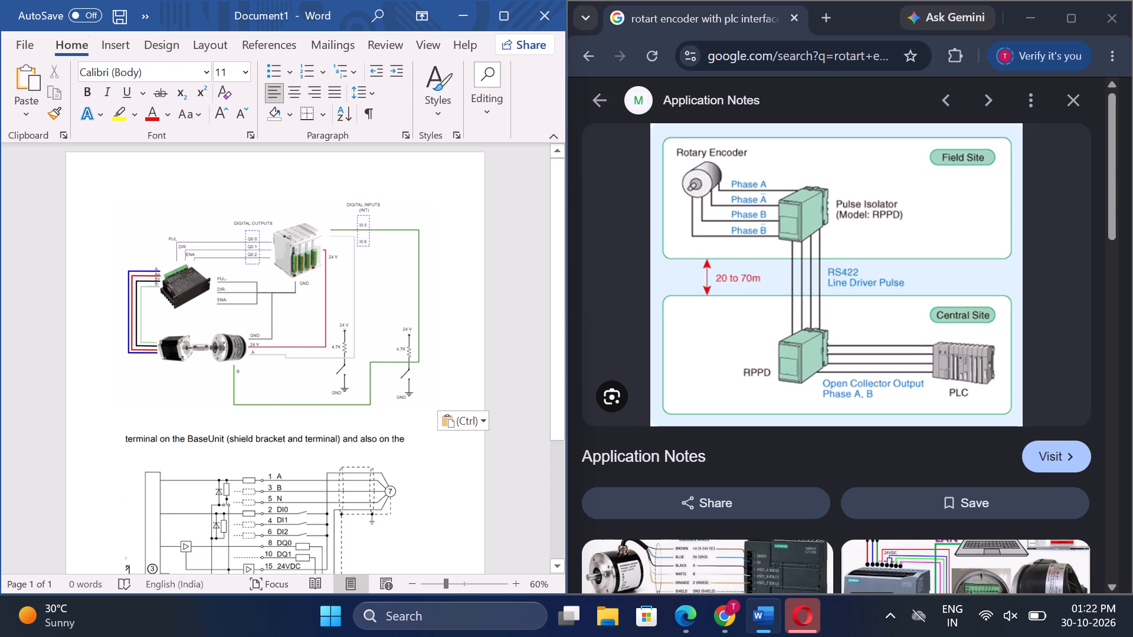
{"action": "scroll", "coordinate": [303, 357], "scroll_direction": "down", "scroll_amount": 1}
{"action": "left_click", "coordinate": [313, 436]}
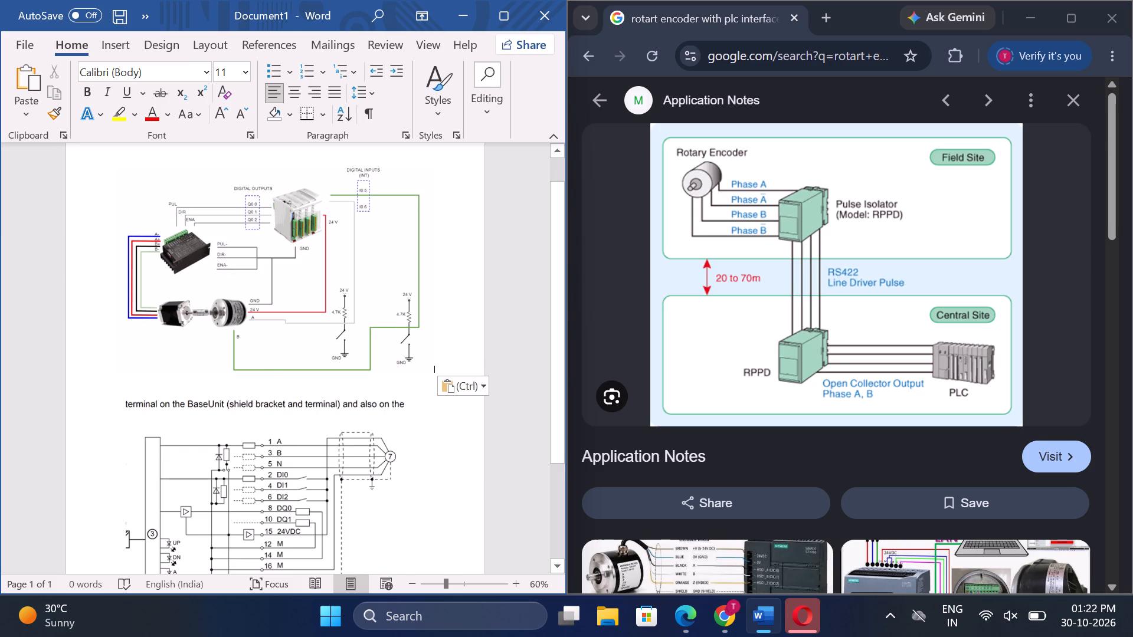
{"action": "scroll", "coordinate": [313, 436], "scroll_direction": "down", "scroll_amount": 4}
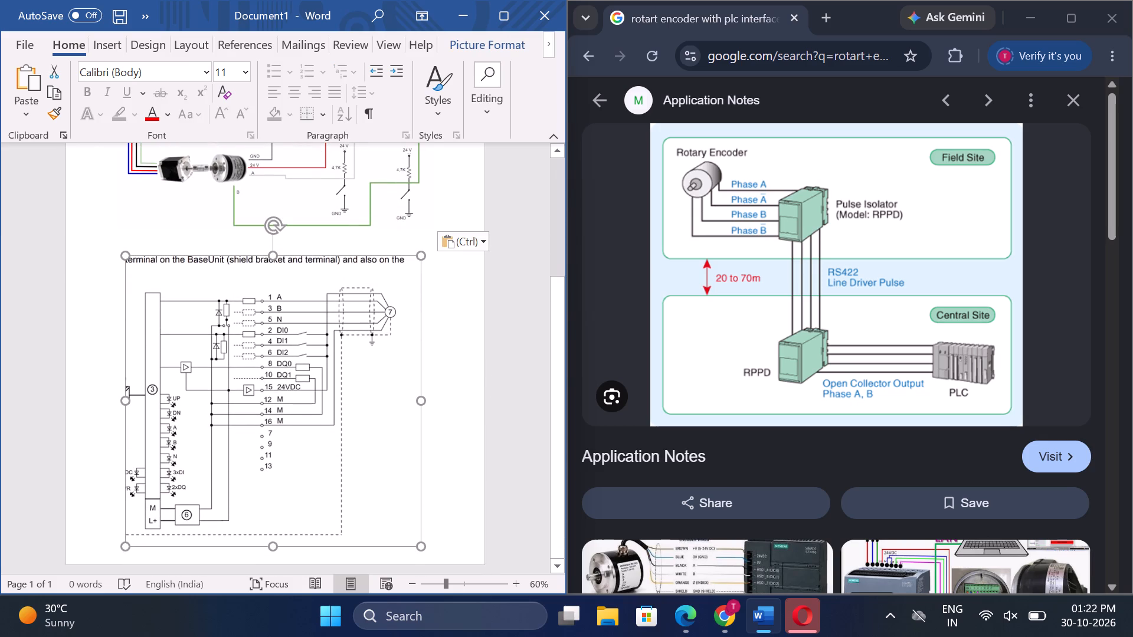
{"action": "left_click", "coordinate": [316, 414]}
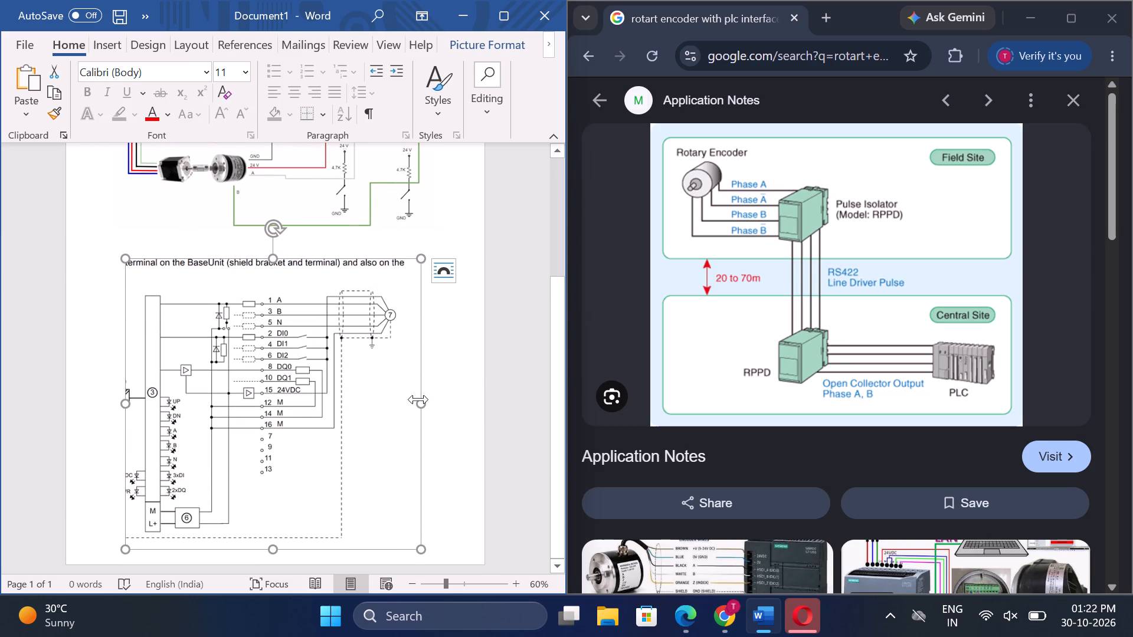
{"action": "left_click_drag", "start_coordinate": [418, 399], "coordinate": [465, 400]}
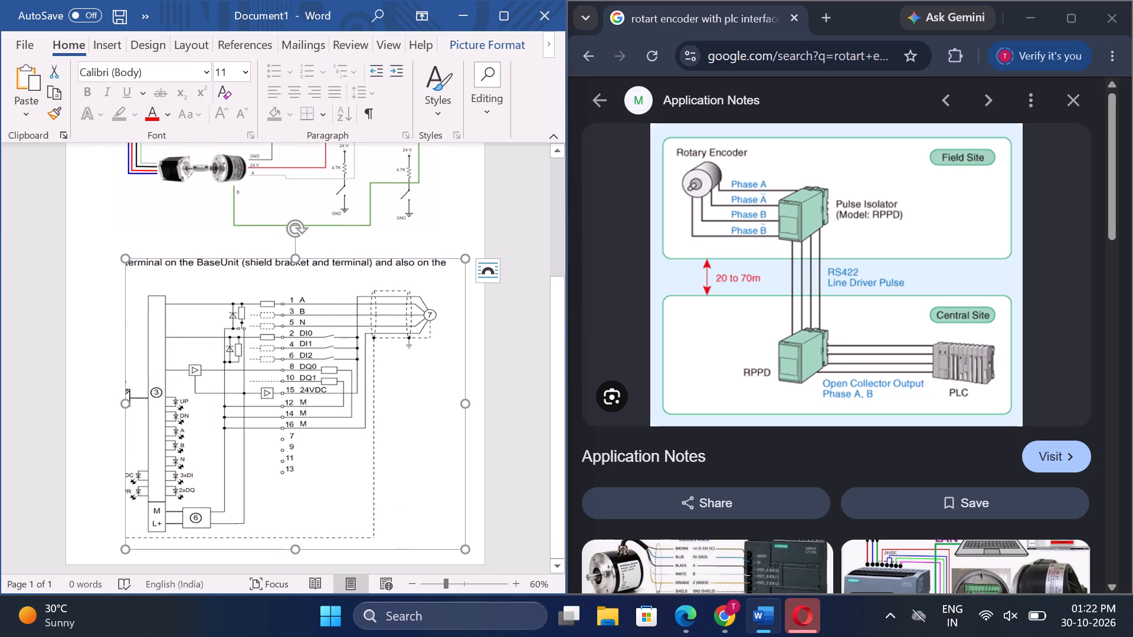
{"action": "left_click_drag", "start_coordinate": [130, 404], "coordinate": [109, 400]}
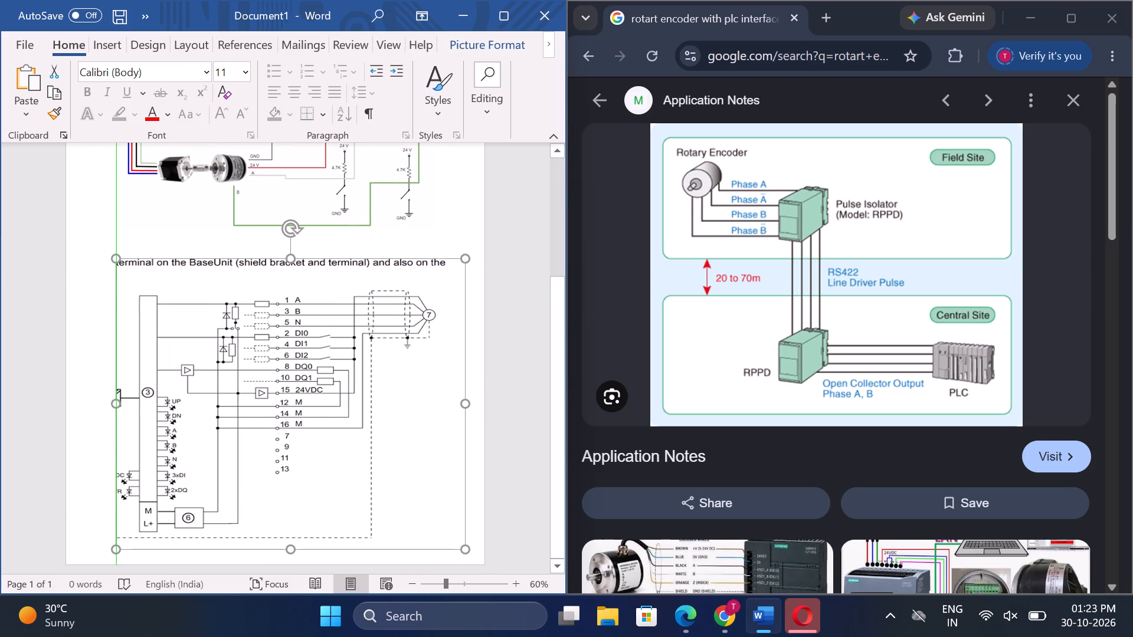
{"action": "left_click_drag", "start_coordinate": [109, 400], "coordinate": [88, 400]}
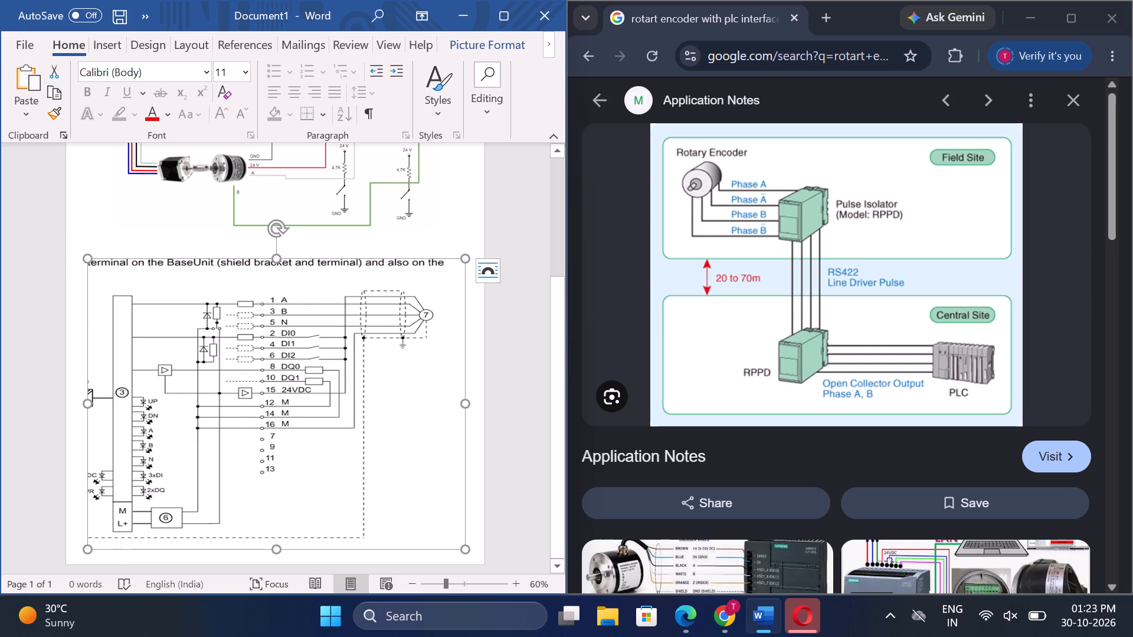
Set the text wrapping of the pasted stepper motor wiring image to In Front of Text.
{"action": "scroll", "coordinate": [179, 313], "scroll_direction": "up", "scroll_amount": 2}
{"action": "left_click", "coordinate": [228, 237]}
{"action": "scroll", "coordinate": [228, 237], "scroll_direction": "up", "scroll_amount": 1}
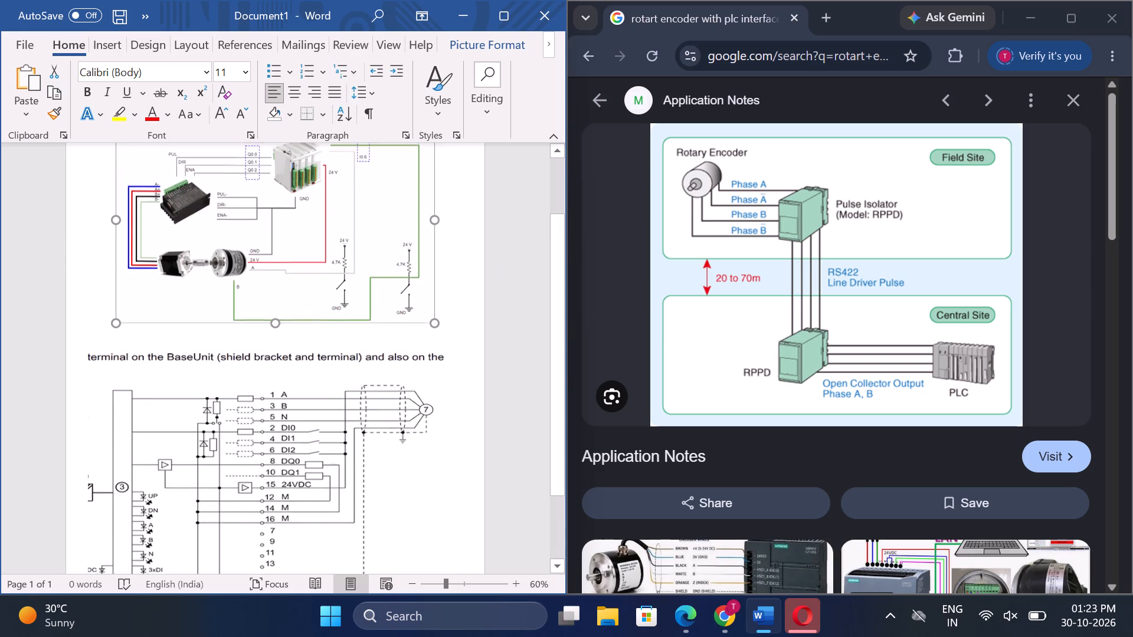
{"action": "scroll", "coordinate": [228, 237], "scroll_direction": "up", "scroll_amount": 1}
{"action": "left_click_drag", "start_coordinate": [237, 255], "coordinate": [234, 219]}
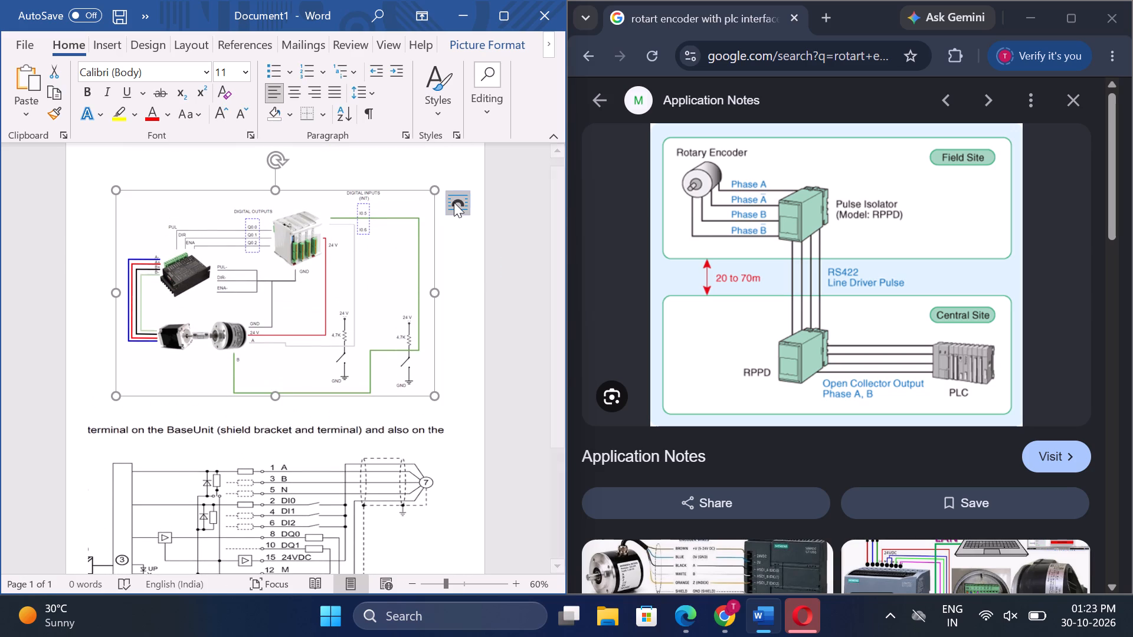
{"action": "left_click", "coordinate": [454, 202]}
{"action": "left_click", "coordinate": [586, 365]}
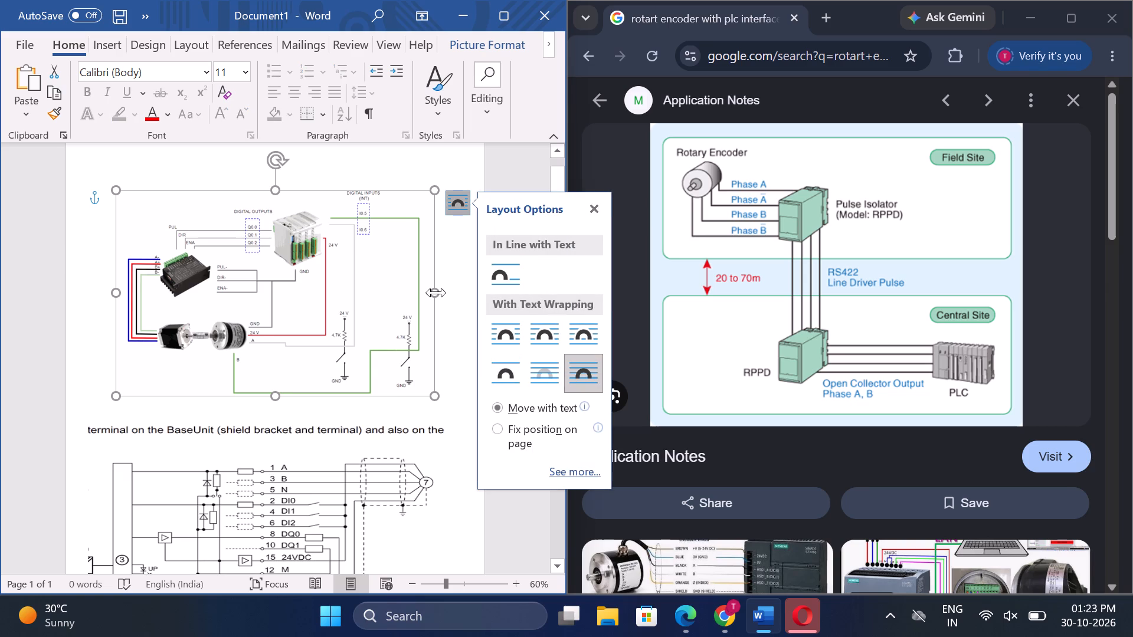
Stretch the stepper motor wiring image to match the lower diagram's width and extend its top edge upward, then deselect it.
{"action": "left_click_drag", "start_coordinate": [436, 293], "coordinate": [460, 295]}
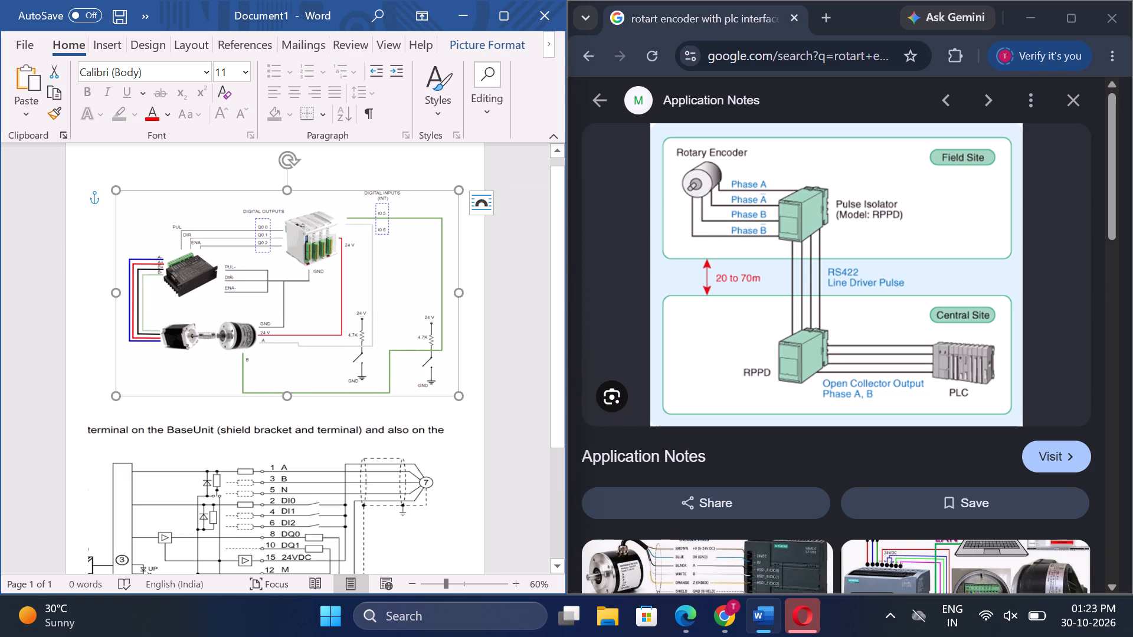
{"action": "left_click_drag", "start_coordinate": [116, 293], "coordinate": [89, 287]}
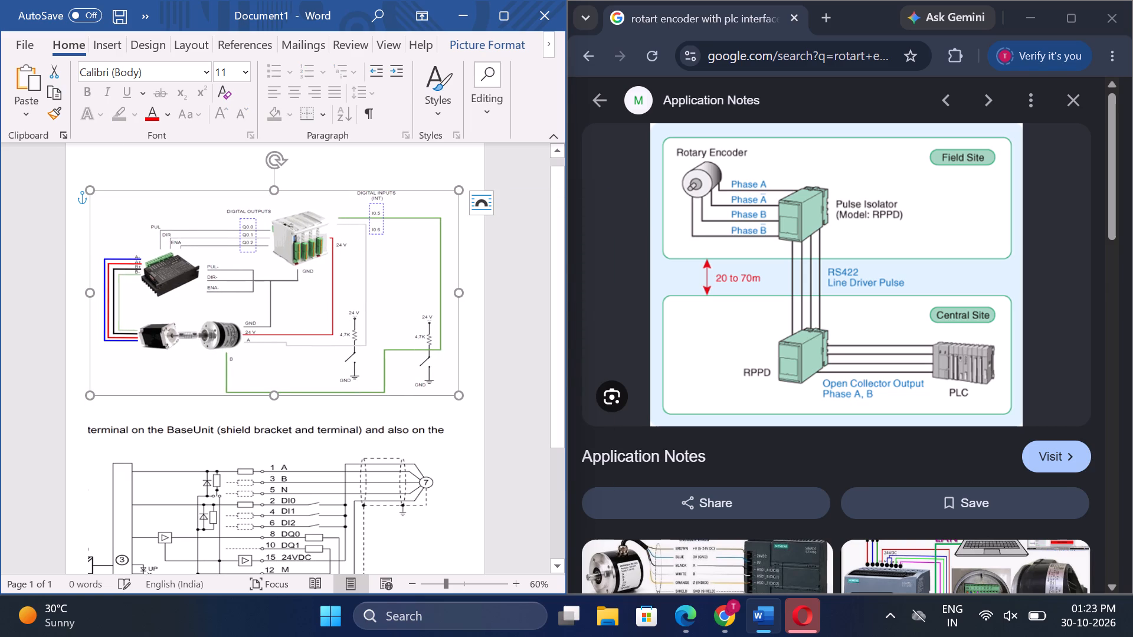
{"action": "left_click_drag", "start_coordinate": [273, 190], "coordinate": [270, 166]}
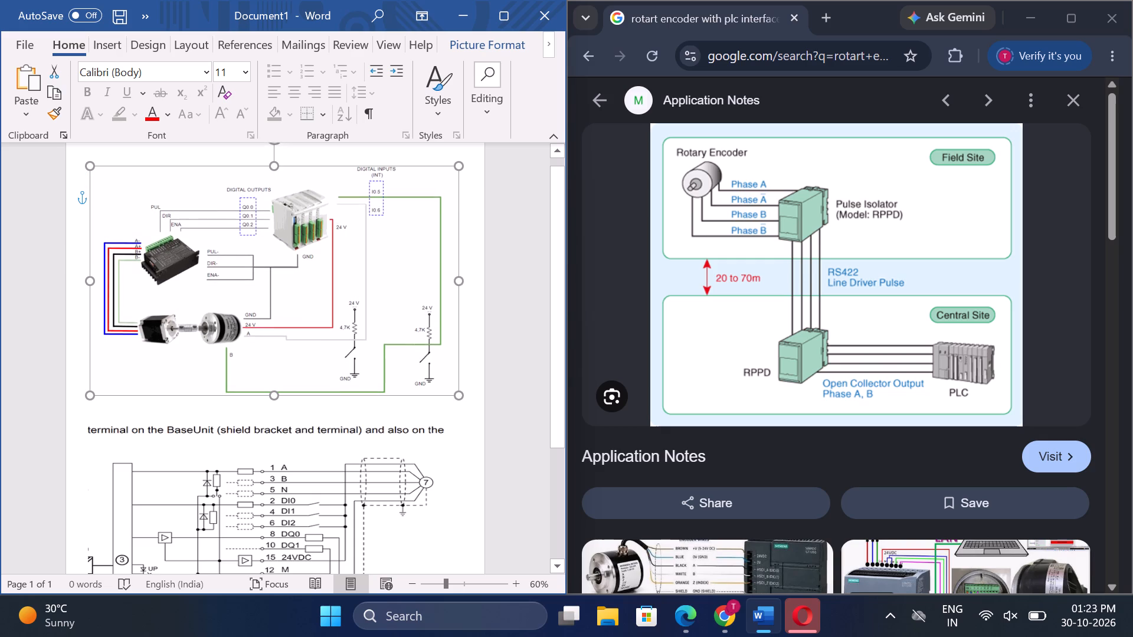
{"action": "left_click_drag", "start_coordinate": [270, 166], "coordinate": [270, 148]}
{"action": "scroll", "coordinate": [270, 148], "scroll_direction": "up", "scroll_amount": 1}
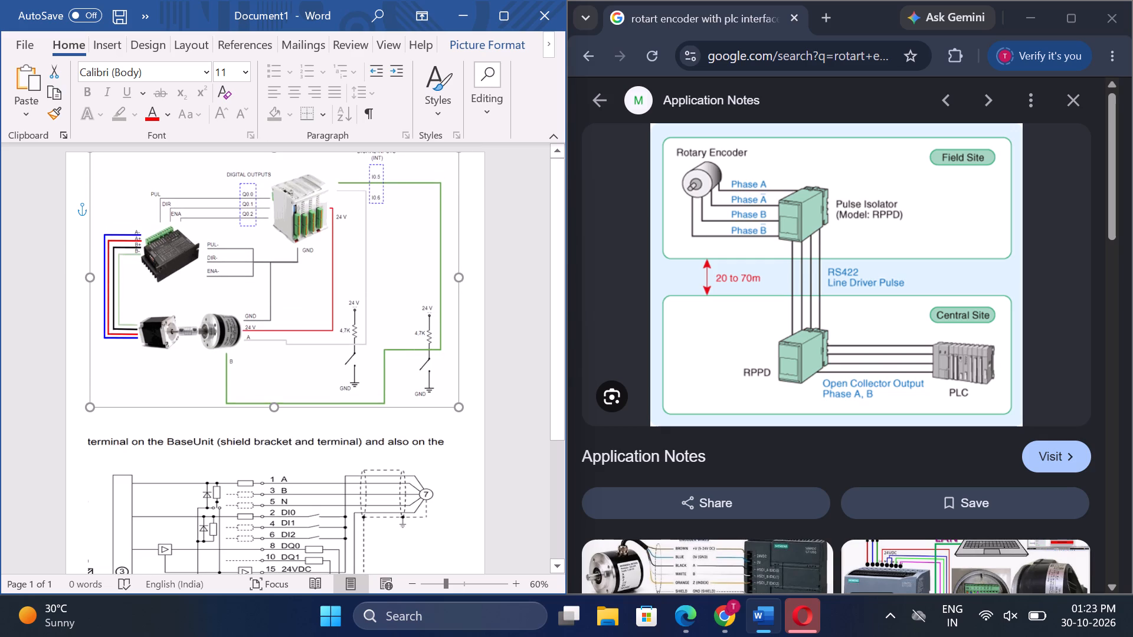
{"action": "left_click", "coordinate": [279, 254]}
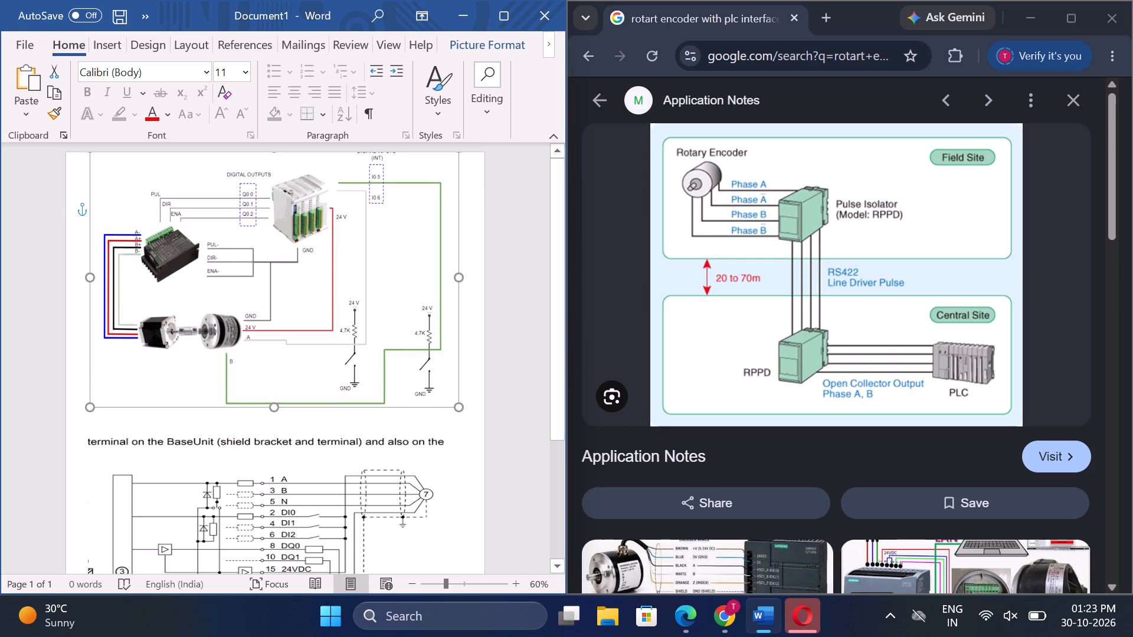
{"action": "left_click", "coordinate": [19, 221]}
{"action": "left_click", "coordinate": [499, 344]}
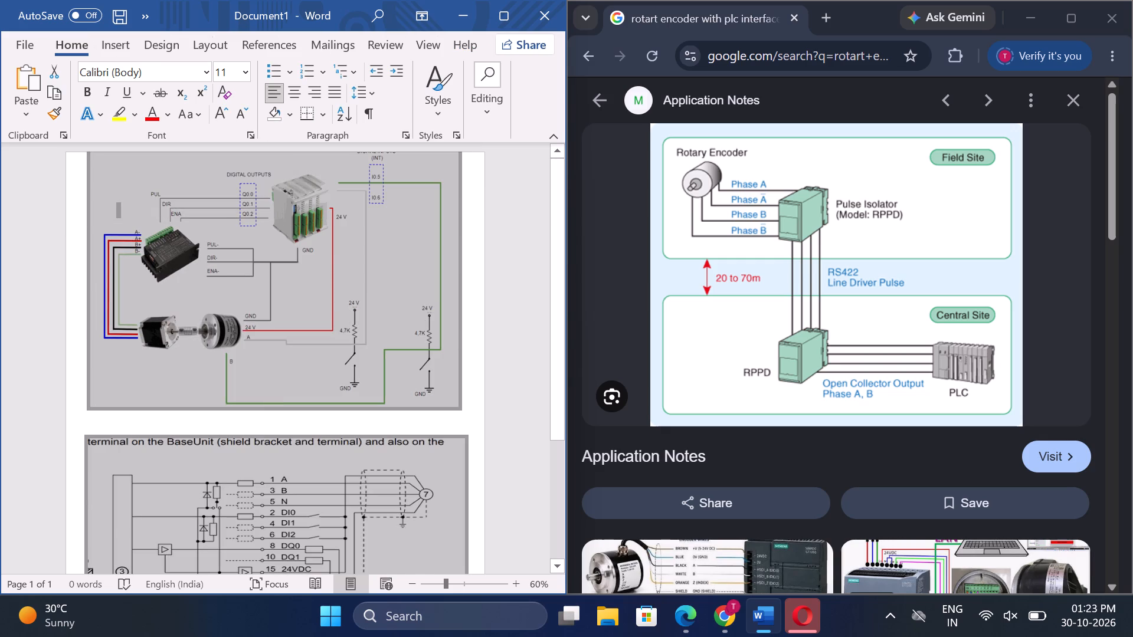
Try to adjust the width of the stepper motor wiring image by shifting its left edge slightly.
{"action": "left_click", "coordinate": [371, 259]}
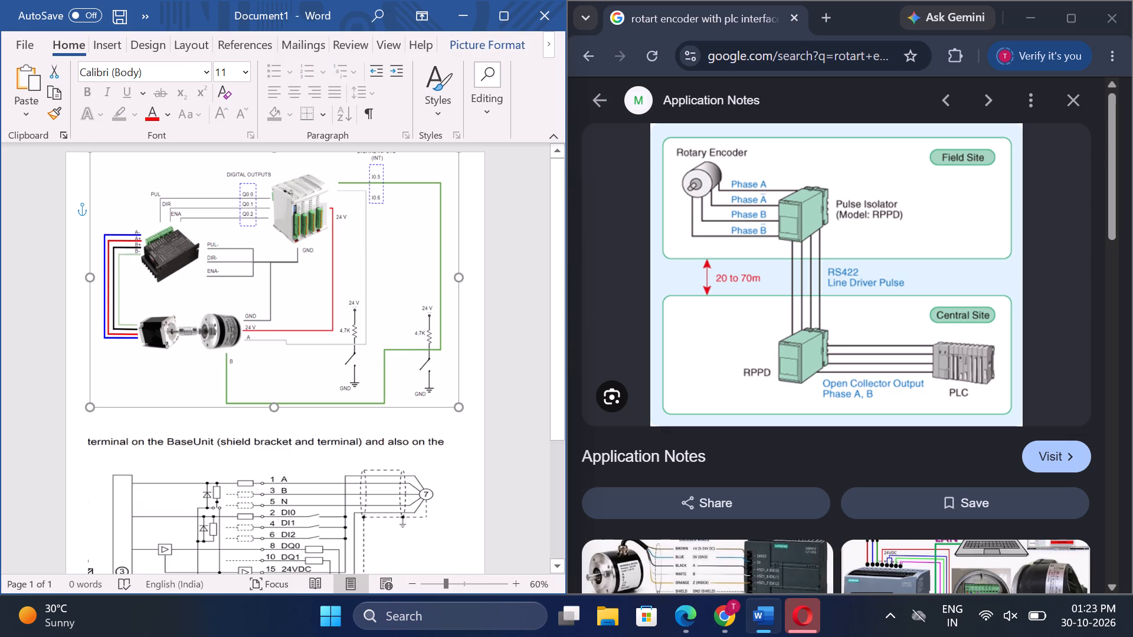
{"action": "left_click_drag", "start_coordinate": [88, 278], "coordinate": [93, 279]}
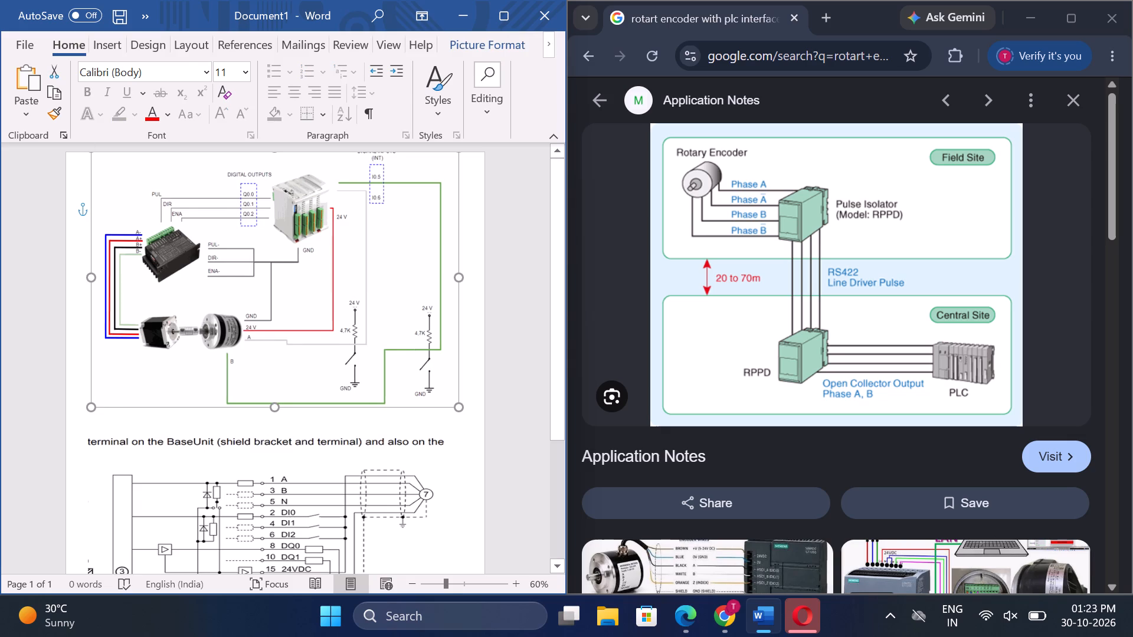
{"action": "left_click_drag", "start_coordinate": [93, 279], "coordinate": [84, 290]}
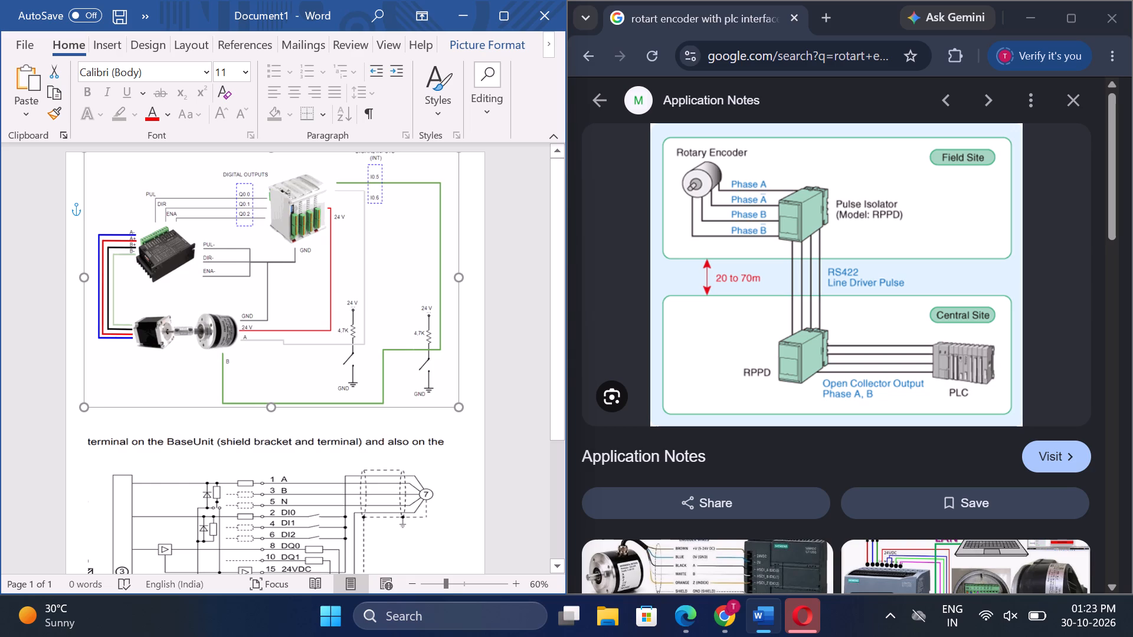
Undo the left-edge adjustment and the earlier upward stretch of the stepper motor wiring image.
{"action": "key", "text": "ctrl+z"}
{"action": "key", "text": "ctrl+z"}
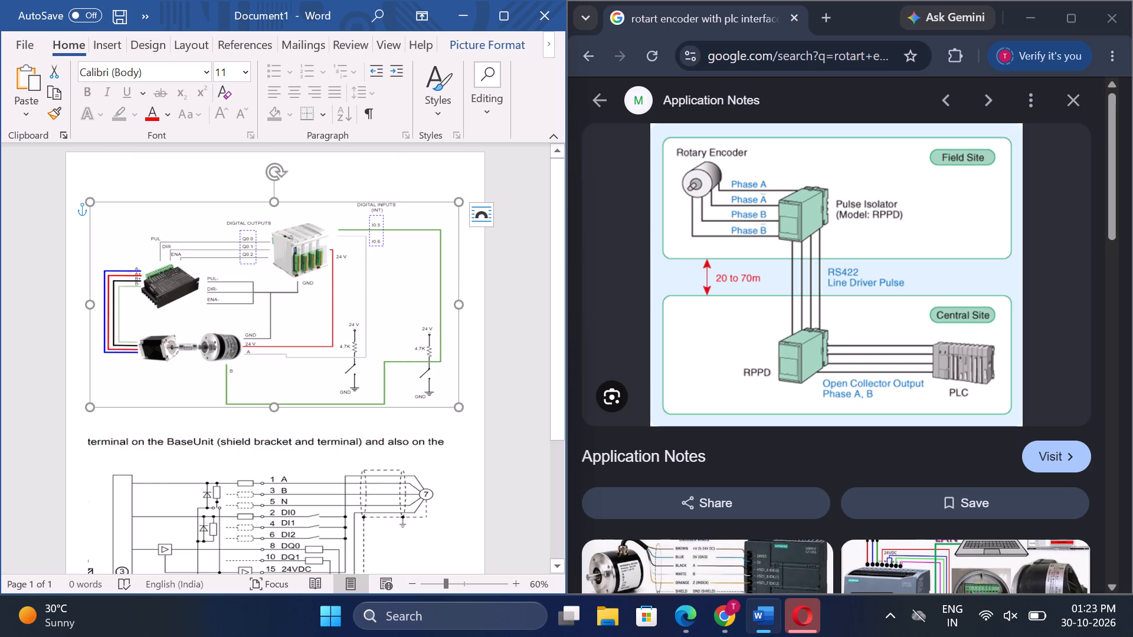
Move the stepper motor wiring image up toward the top of the page and deselect it.
{"action": "left_click_drag", "start_coordinate": [235, 228], "coordinate": [235, 201]}
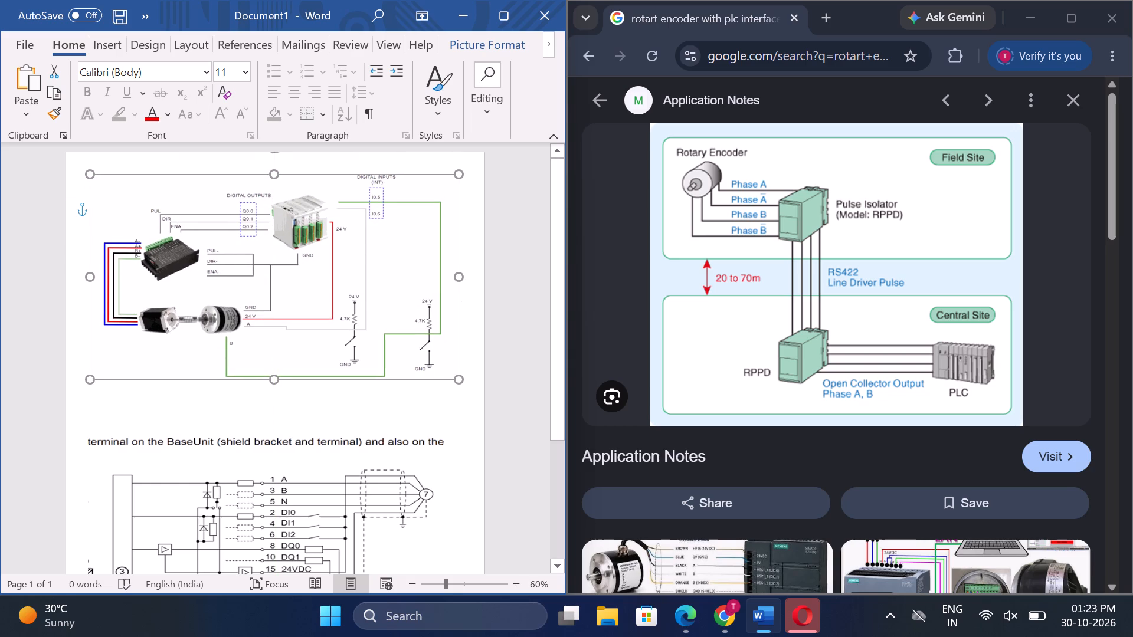
{"action": "left_click_drag", "start_coordinate": [235, 201], "coordinate": [234, 198]}
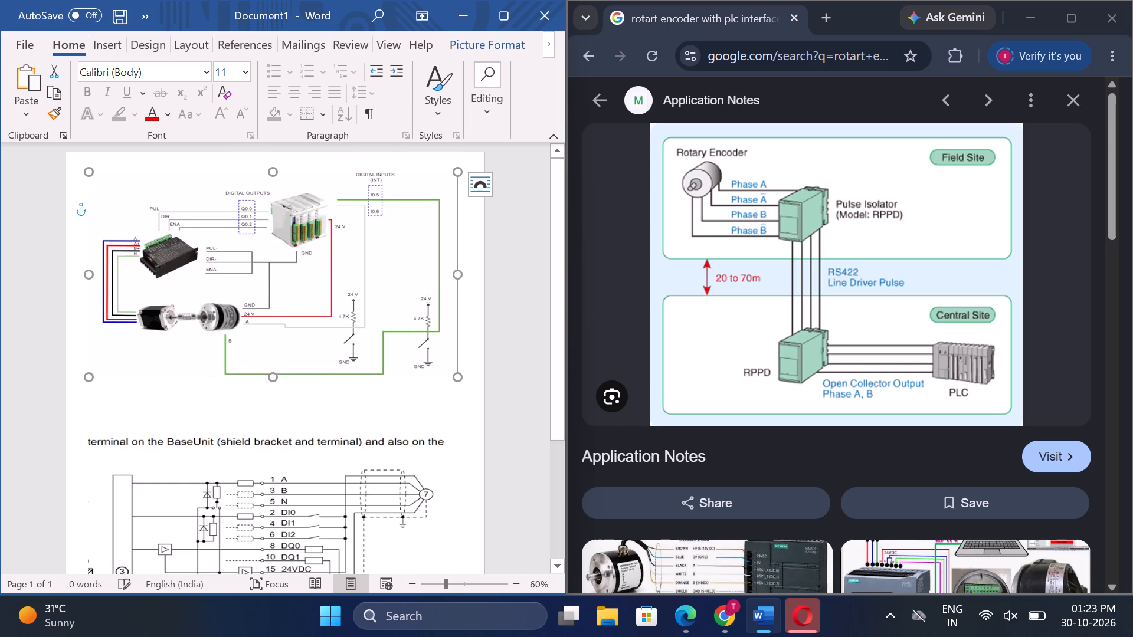
{"action": "left_click", "coordinate": [497, 352]}
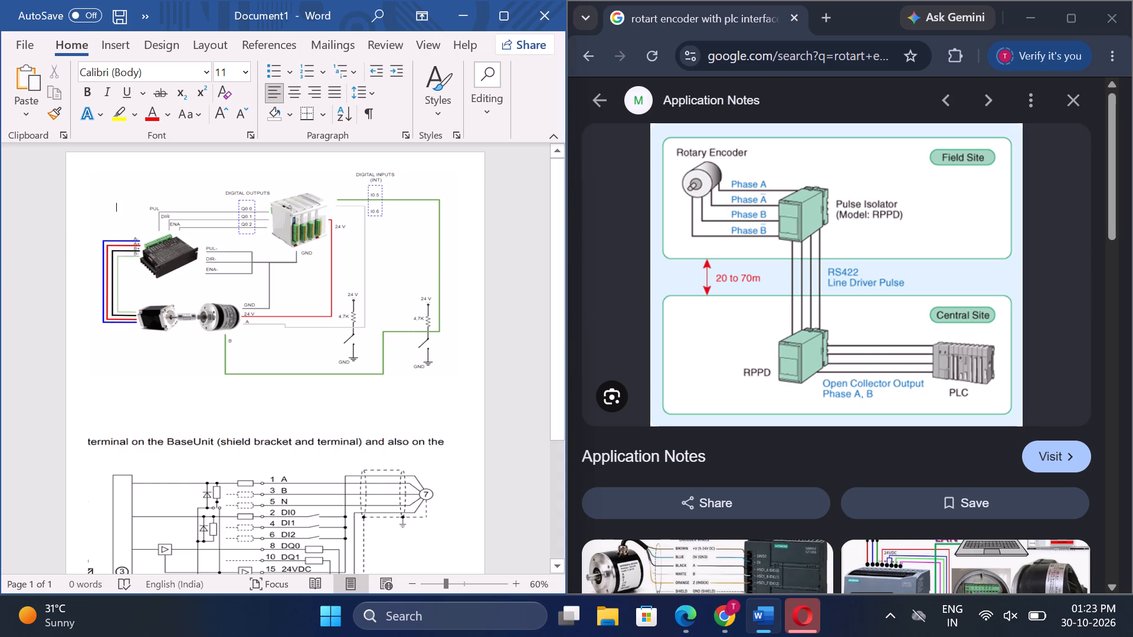
Insert a blank page ahead of the wiring diagrams and return to the start of the document.
{"action": "scroll", "coordinate": [391, 338], "scroll_direction": "down", "scroll_amount": 1}
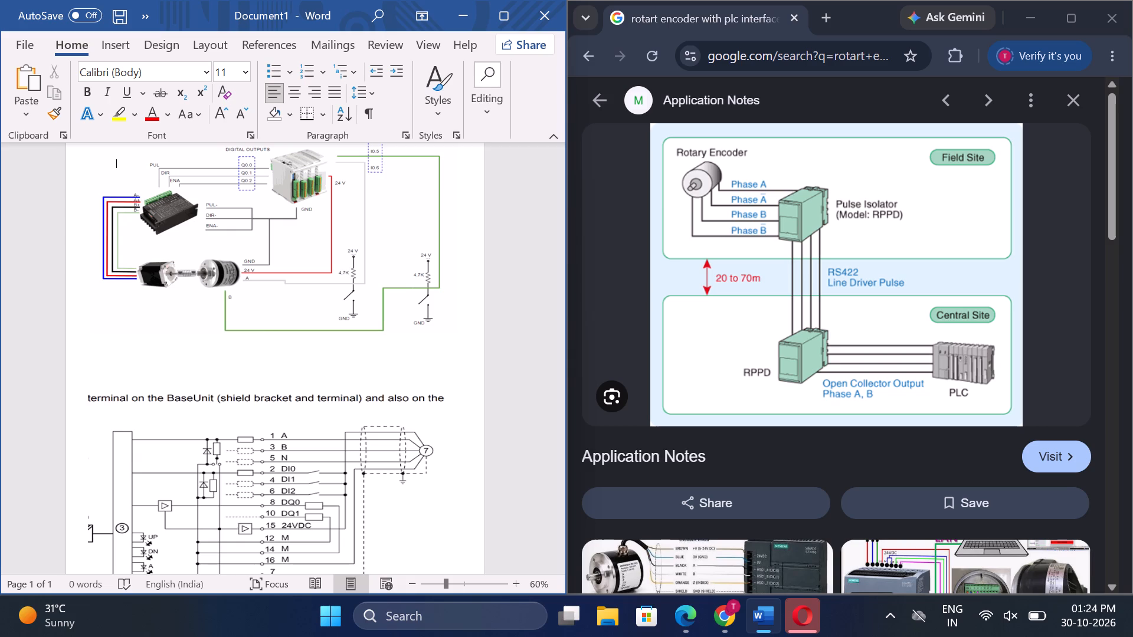
{"action": "scroll", "coordinate": [267, 356], "scroll_direction": "up", "scroll_amount": 4}
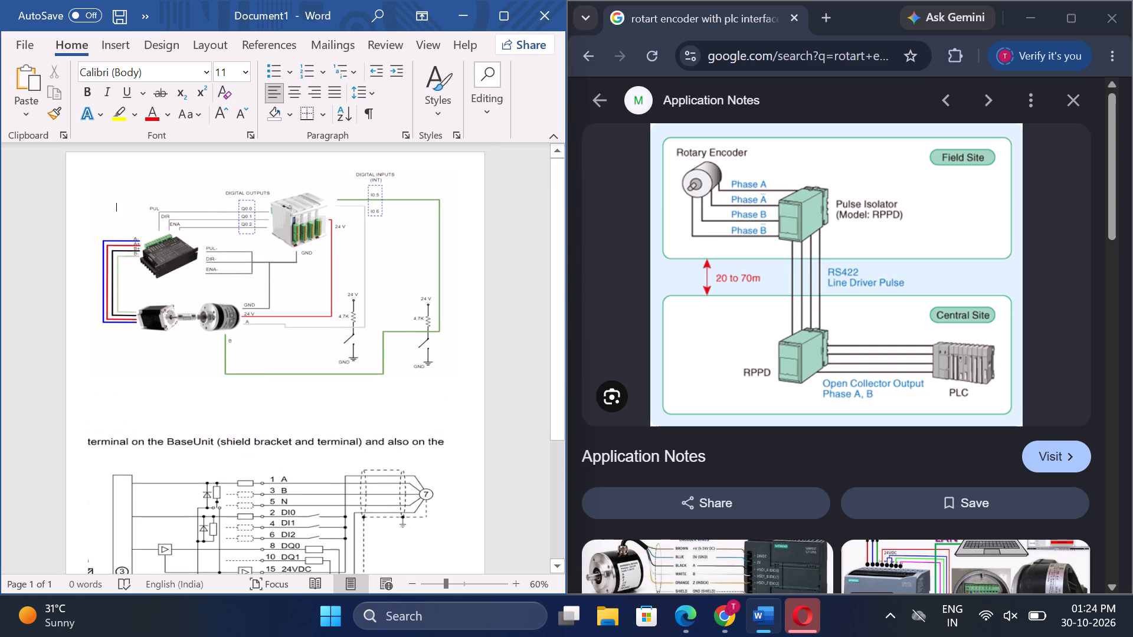
{"action": "left_click", "coordinate": [21, 113]}
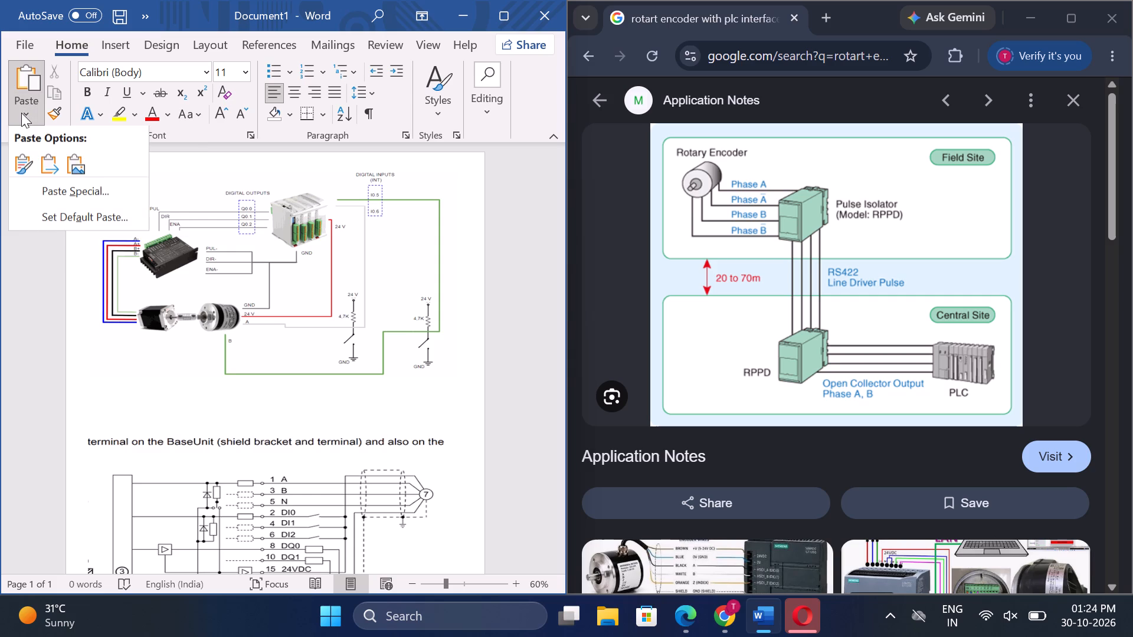
{"action": "left_click", "coordinate": [113, 50]}
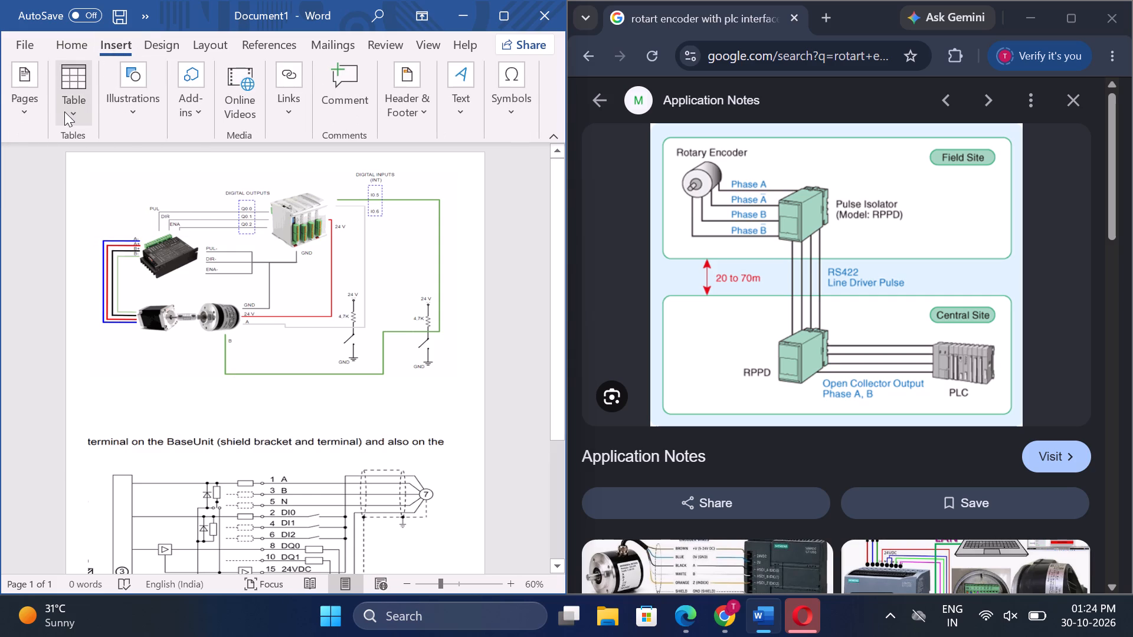
{"action": "left_click", "coordinate": [26, 109]}
{"action": "left_click", "coordinate": [61, 169]}
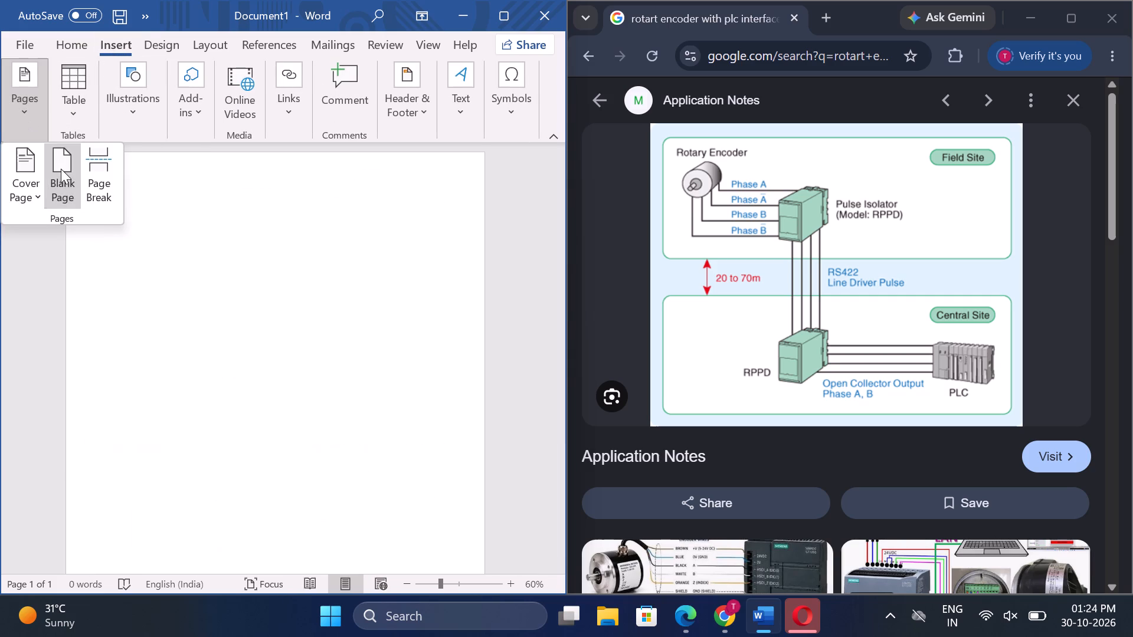
{"action": "scroll", "coordinate": [261, 347], "scroll_direction": "up", "scroll_amount": 2}
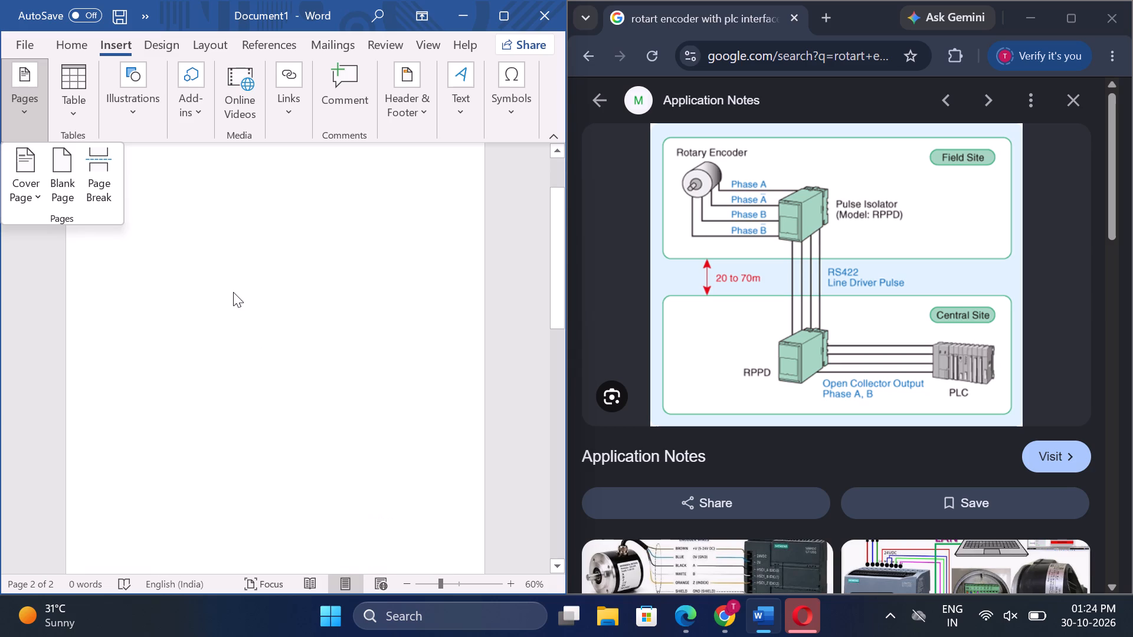
{"action": "left_click", "coordinate": [233, 292]}
{"action": "scroll", "coordinate": [173, 212], "scroll_direction": "up", "scroll_amount": 2}
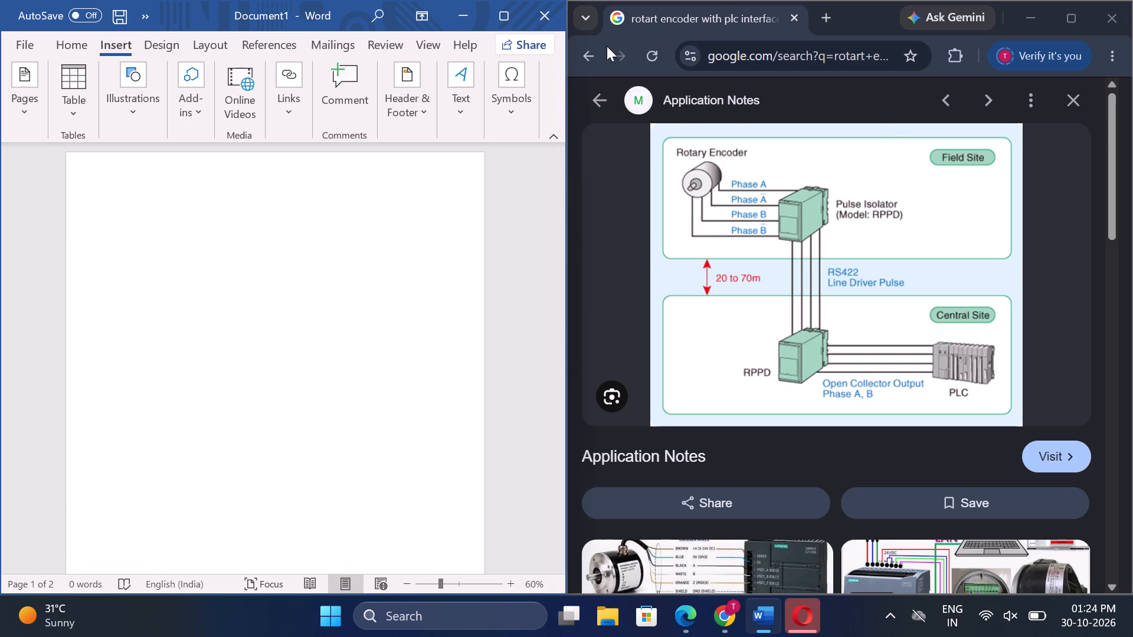
In Chrome, close the encoder image previews and return to the top of the image search results.
{"action": "left_click", "coordinate": [591, 52]}
{"action": "left_click", "coordinate": [591, 52]}
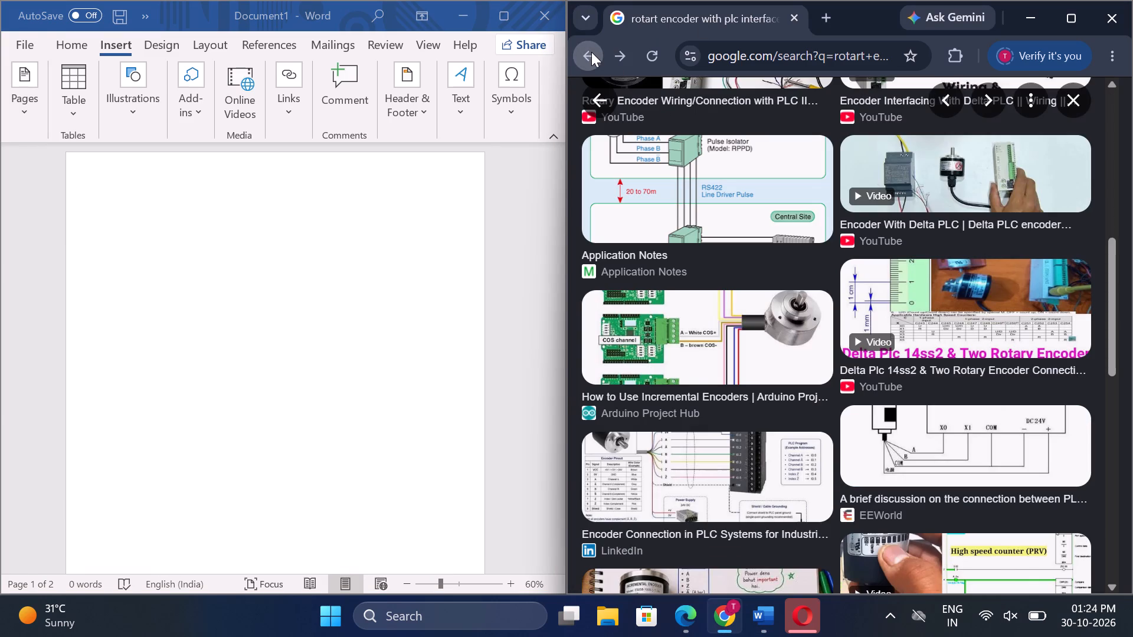
{"action": "scroll", "coordinate": [805, 172], "scroll_direction": "up", "scroll_amount": 15}
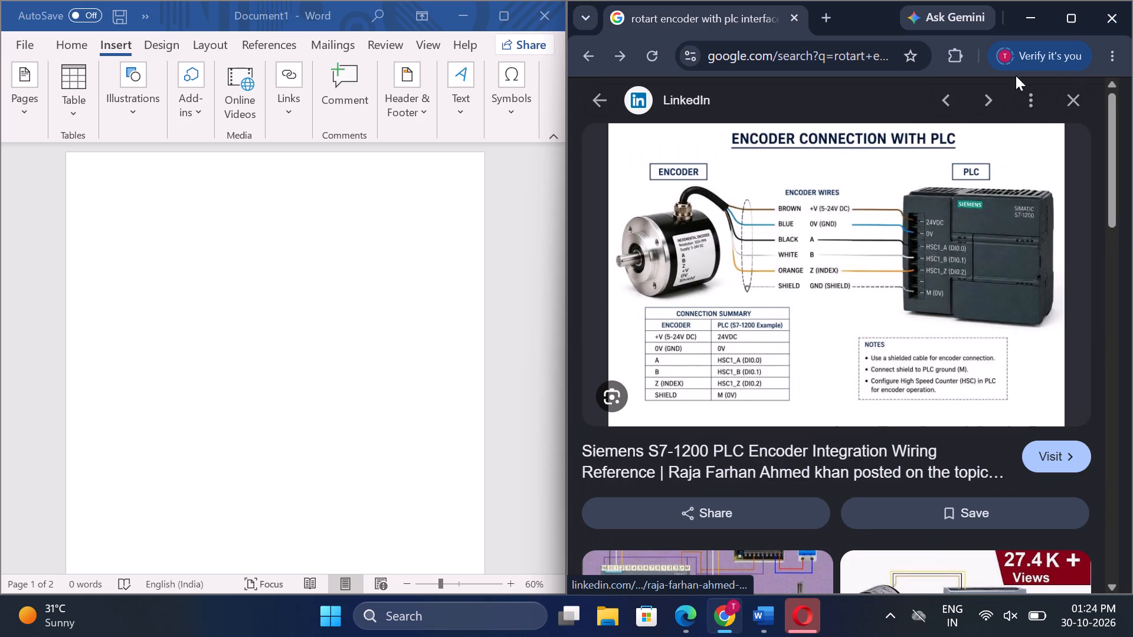
{"action": "left_click", "coordinate": [1075, 97]}
{"action": "scroll", "coordinate": [761, 358], "scroll_direction": "up", "scroll_amount": 7}
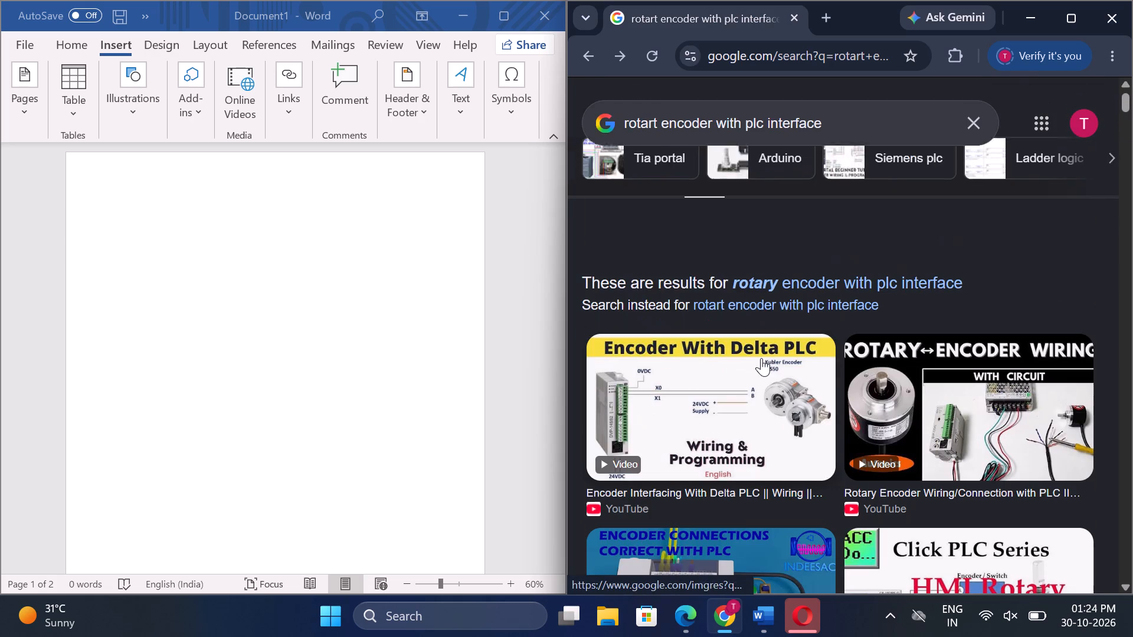
Replace the search text with "demonstration of logic gates" and run the image search.
{"action": "left_click_drag", "start_coordinate": [839, 126], "coordinate": [620, 153]}
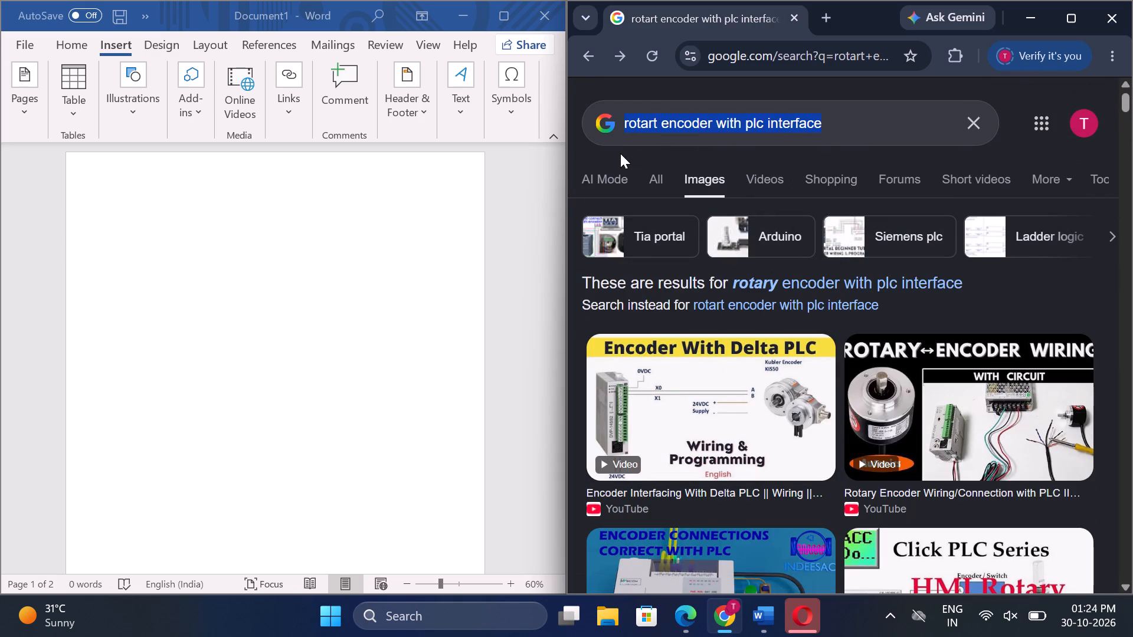
{"action": "key", "text": "BackSpace"}
{"action": "type", "text": "me"}
{"action": "key", "text": "BackSpace"}
{"action": "key", "text": "BackSpace"}
{"action": "key", "text": "BackSpace"}
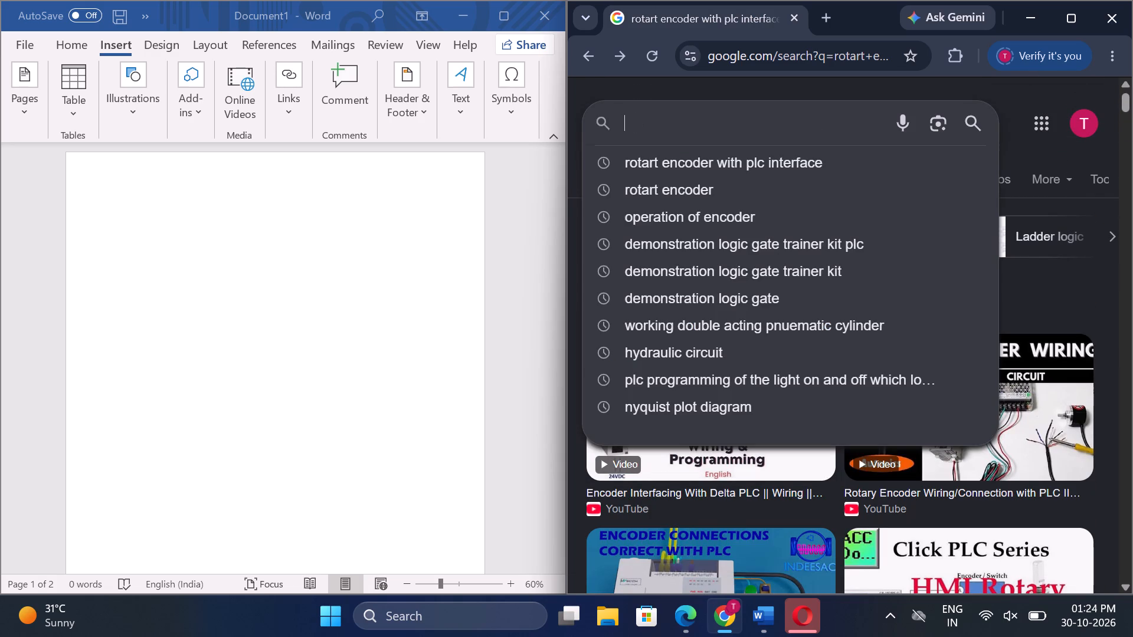
{"action": "type", "text": "meo"}
{"action": "key", "text": "BackSpace"}
{"action": "key", "text": "BackSpace"}
{"action": "key", "text": "BackSpace"}
{"action": "type", "text": "demonstration og"}
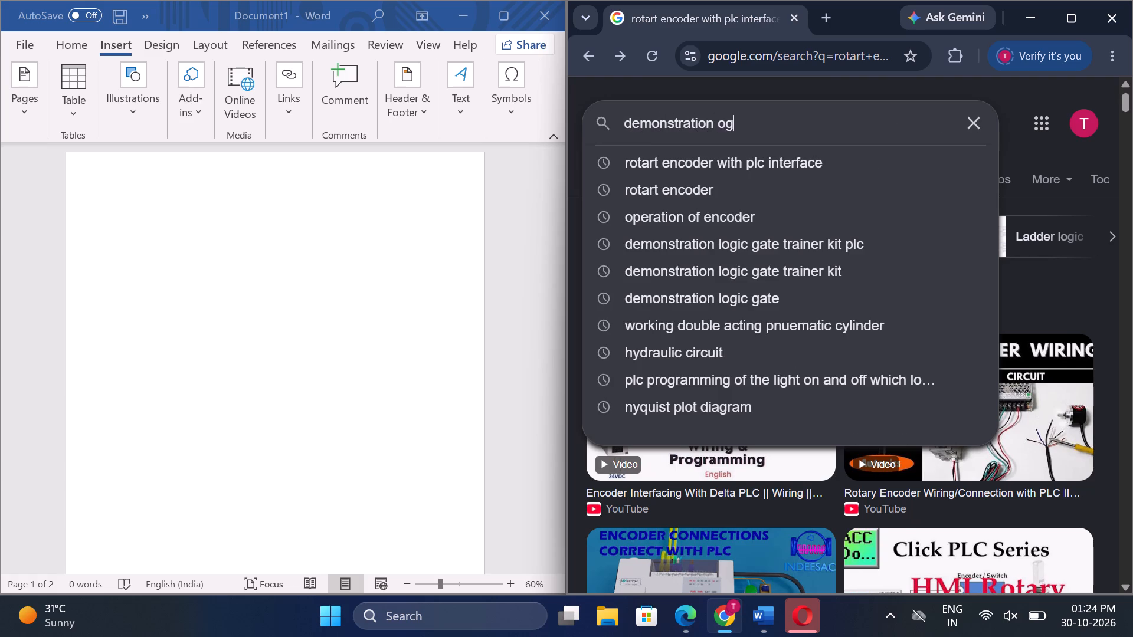
{"action": "key", "text": "BackSpace"}
{"action": "type", "text": "f logic gates"}
{"action": "key", "text": "Return"}
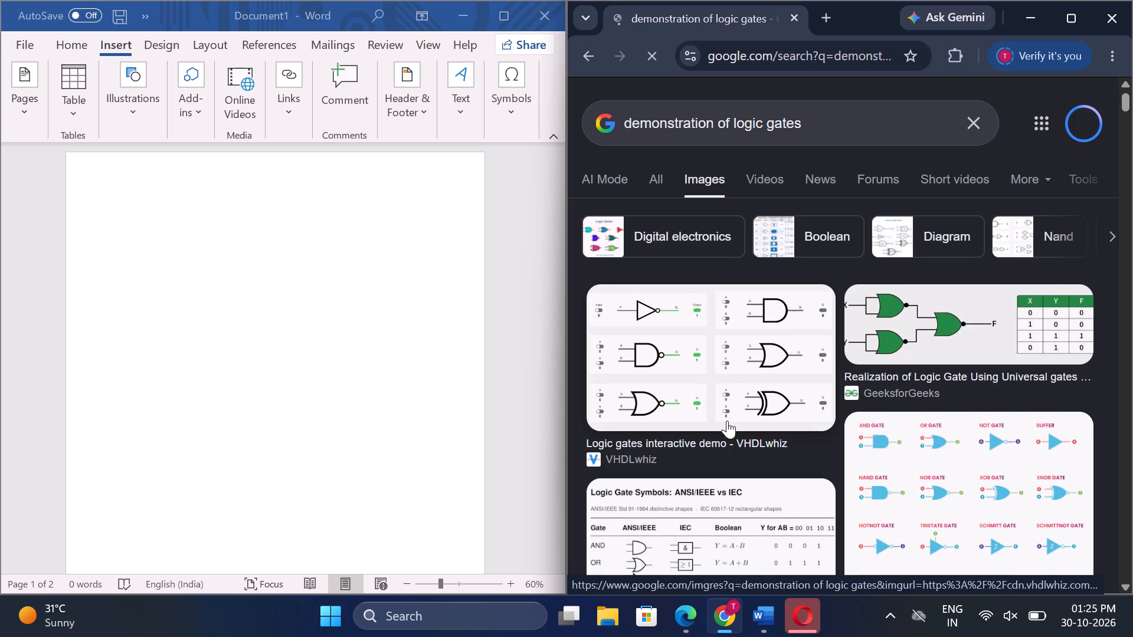
Open the JLCPCB "Logic Gate Symbols: ANSI/IEEE vs IEC" chart from the image results, staying on its preview.
{"action": "scroll", "coordinate": [755, 540], "scroll_direction": "down", "scroll_amount": 1}
{"action": "scroll", "coordinate": [715, 399], "scroll_direction": "up", "scroll_amount": 1}
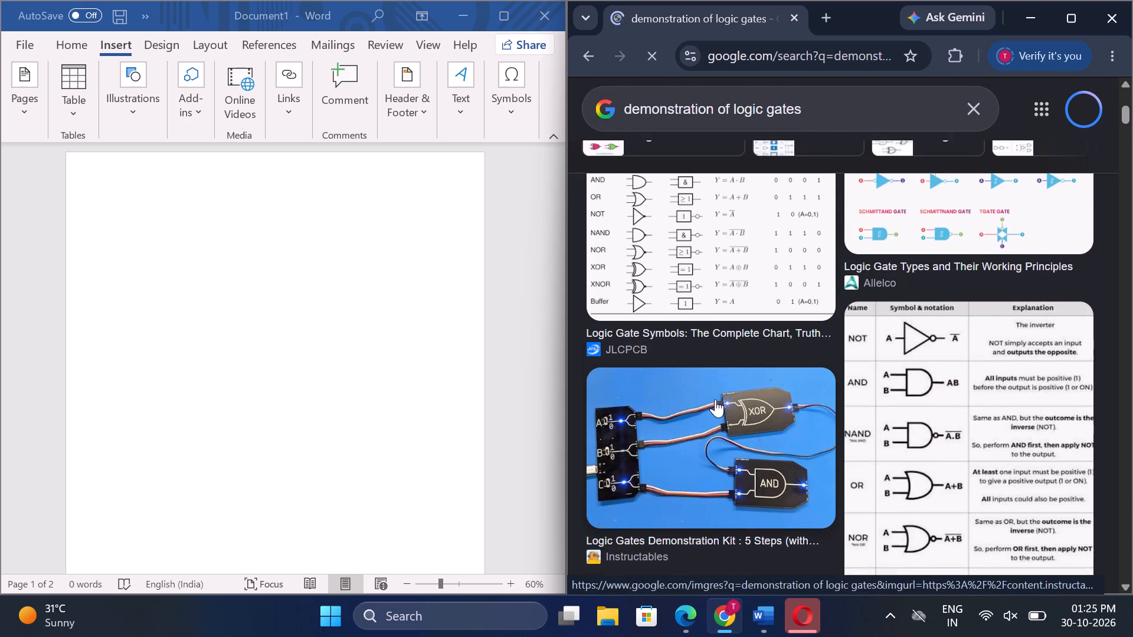
{"action": "scroll", "coordinate": [715, 399], "scroll_direction": "up", "scroll_amount": 1}
{"action": "left_click", "coordinate": [696, 363]}
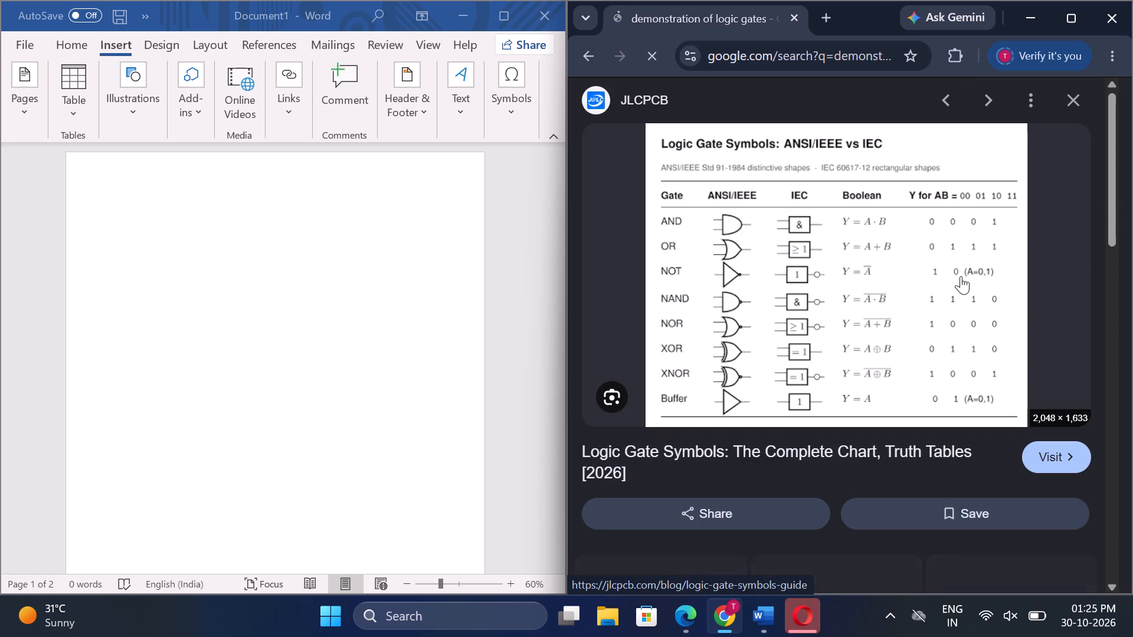
{"action": "left_click", "coordinate": [948, 313]}
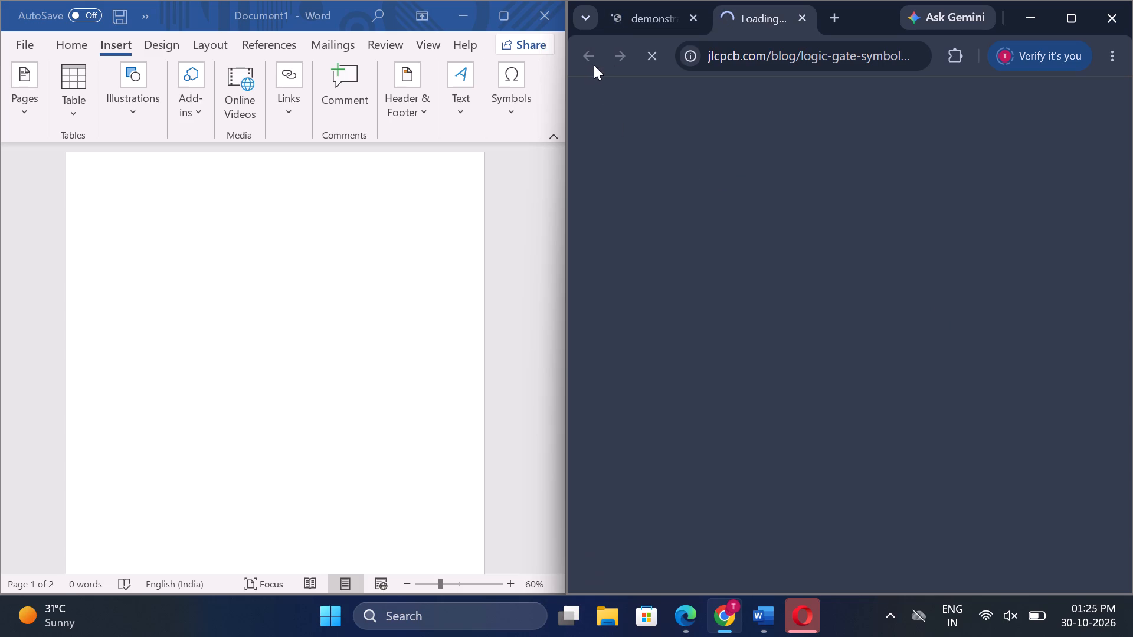
{"action": "left_click", "coordinate": [797, 12]}
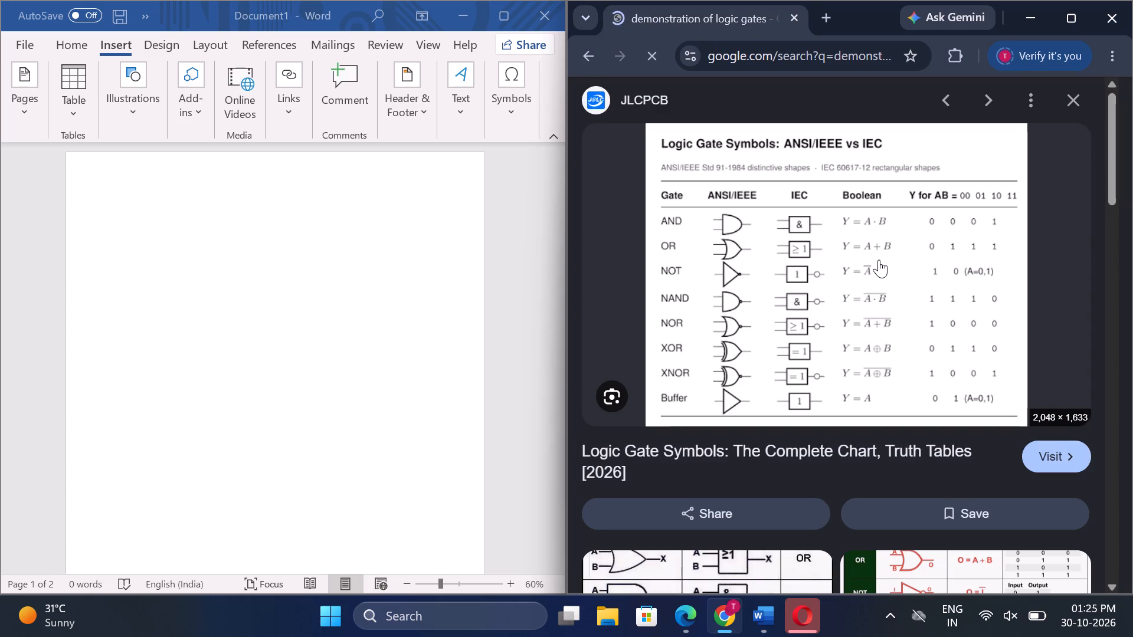
Copy the logic gate symbols chart and paste it onto the blank first page of the Word document.
{"action": "right_click", "coordinate": [879, 260]}
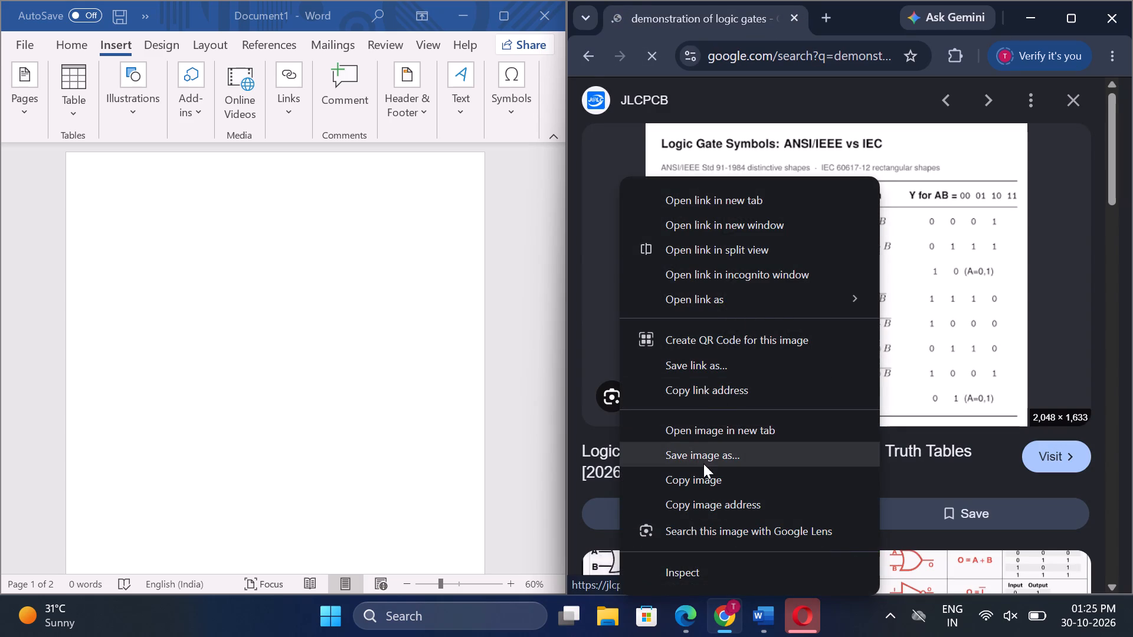
{"action": "left_click", "coordinate": [684, 482]}
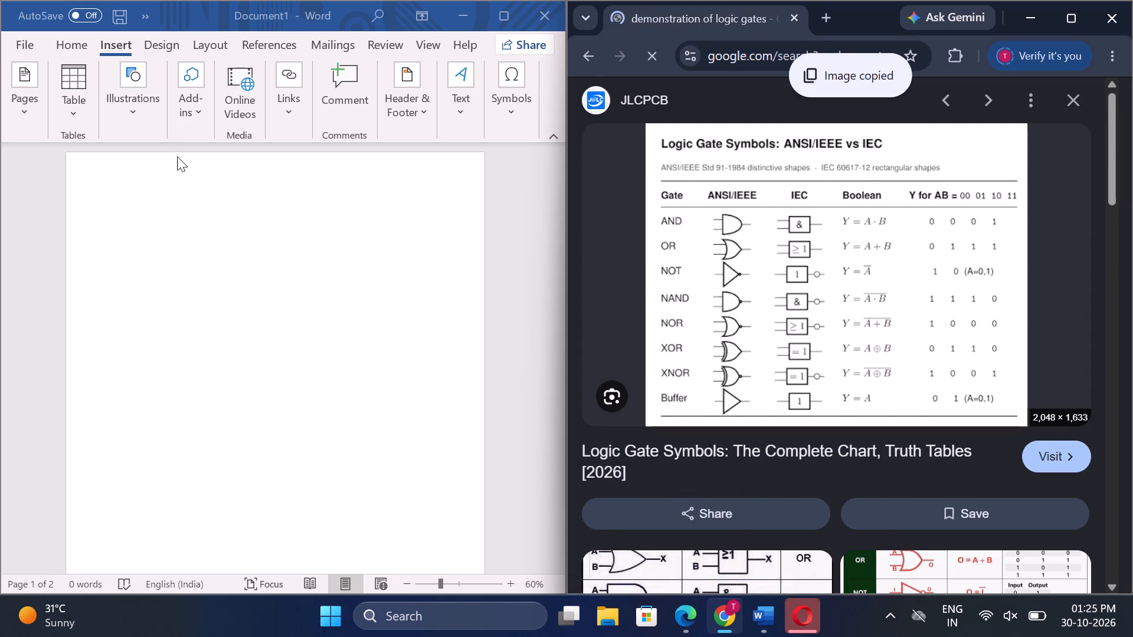
{"action": "left_click", "coordinate": [182, 179]}
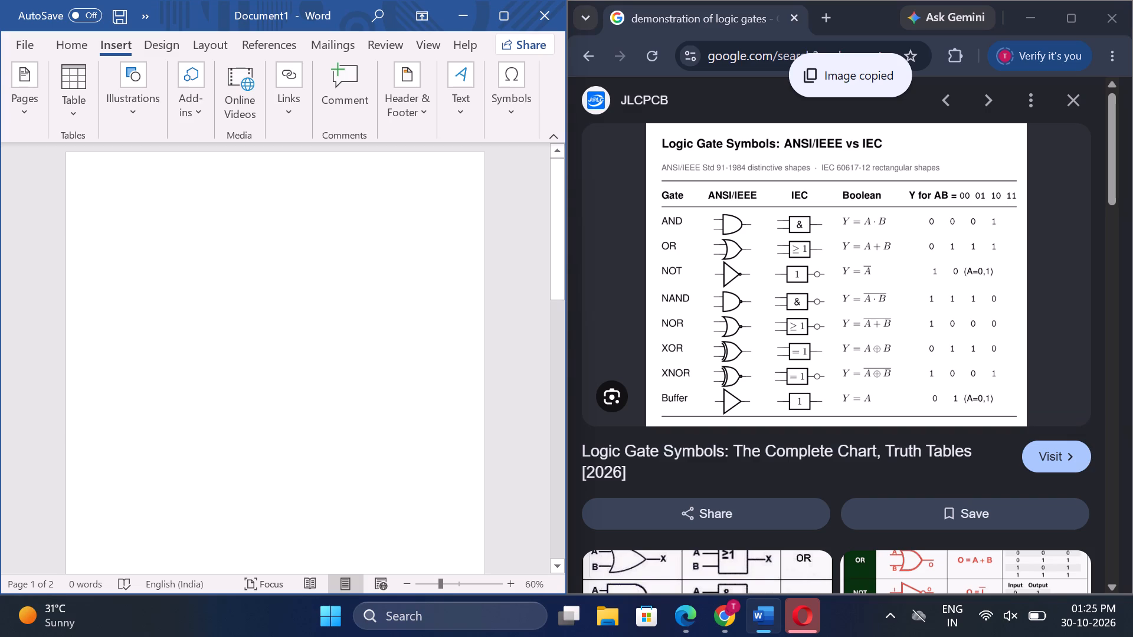
{"action": "left_click", "coordinate": [154, 191]}
{"action": "key", "text": "ctrl+v"}
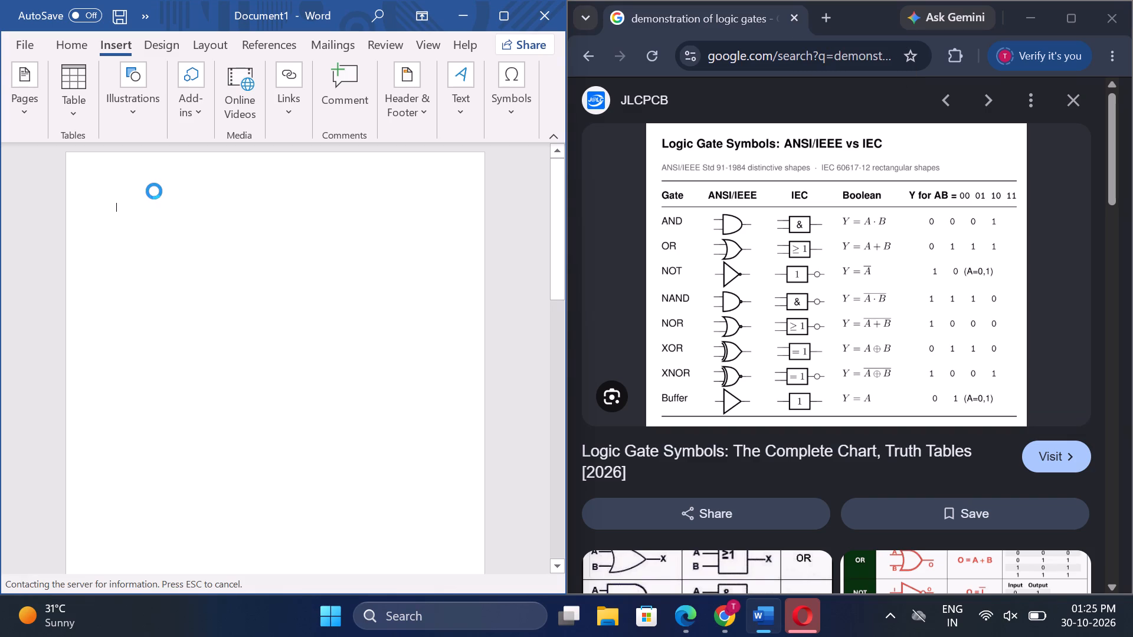
Set the text wrapping of the pasted logic gate symbols chart to Through.
{"action": "left_click", "coordinate": [250, 318]}
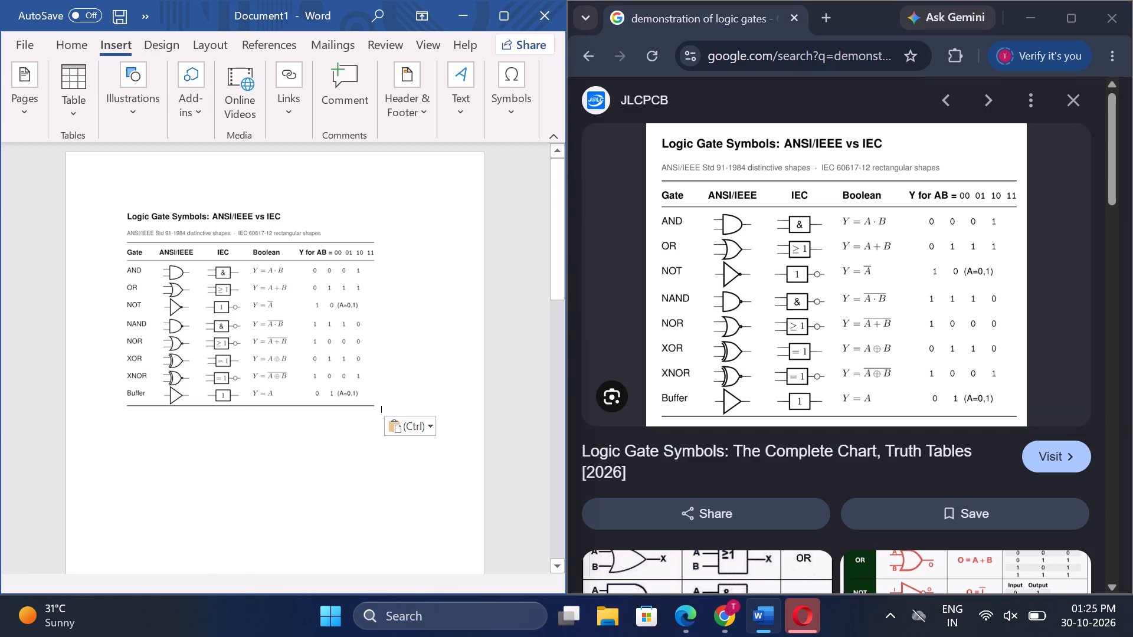
{"action": "left_click", "coordinate": [400, 218]}
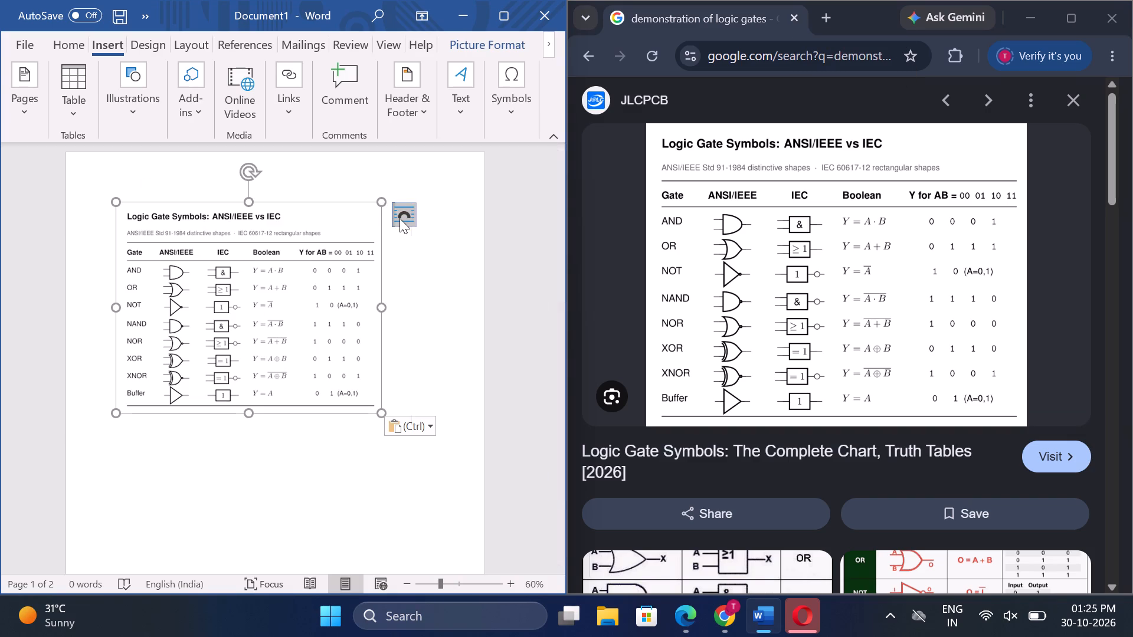
{"action": "left_click", "coordinate": [524, 349]}
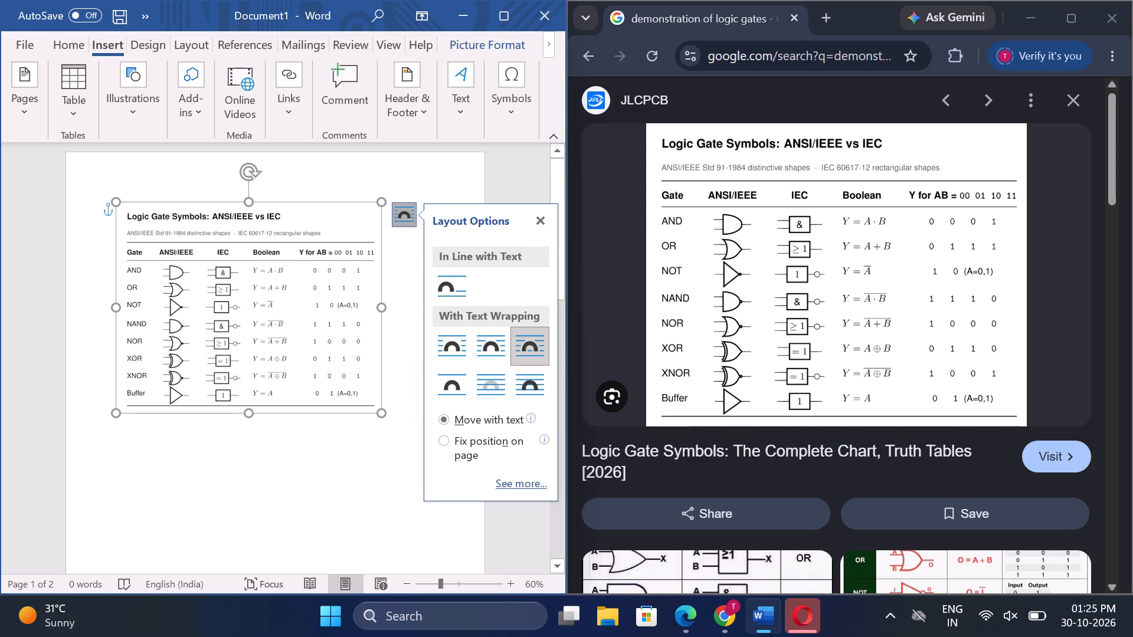
Widen the logic gate symbols chart by stretching its right edge past the text margin toward the page edge.
{"action": "left_click_drag", "start_coordinate": [379, 306], "coordinate": [447, 316]}
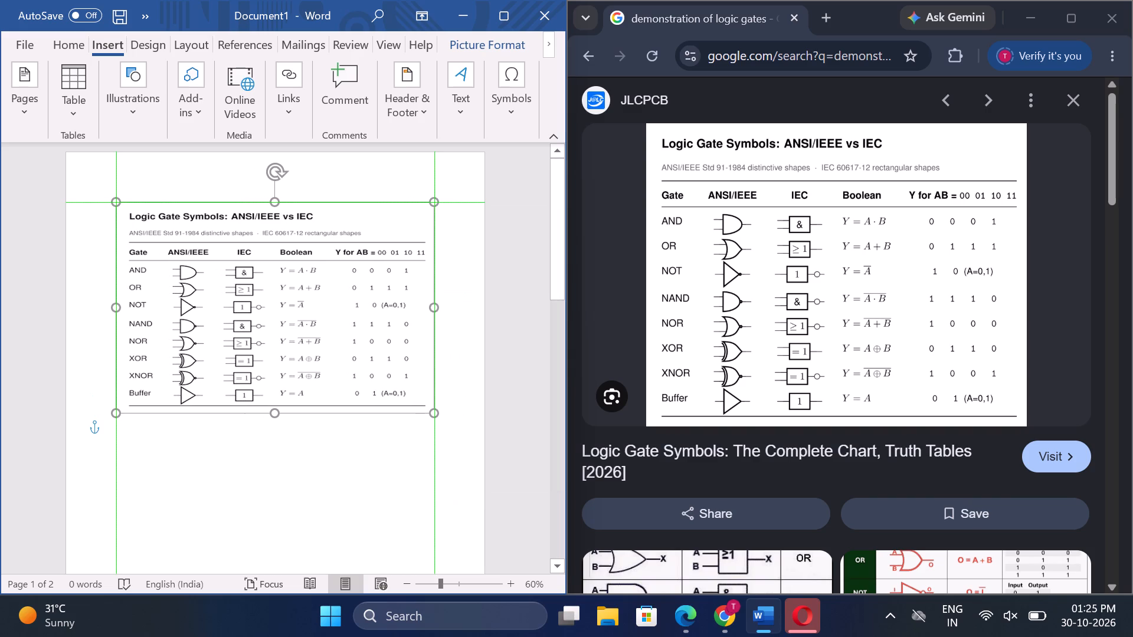
{"action": "left_click_drag", "start_coordinate": [447, 316], "coordinate": [453, 316]}
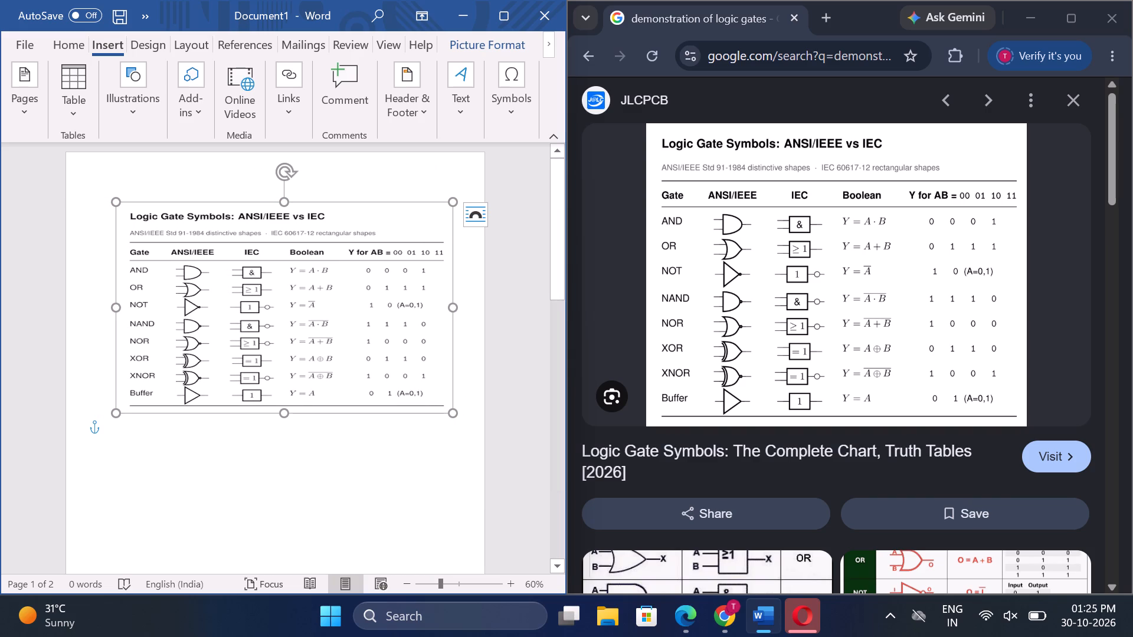
Make the logic gate symbols chart taller, shift it slightly, and stretch its left edge outward toward the page edge.
{"action": "left_click_drag", "start_coordinate": [283, 203], "coordinate": [274, 168]}
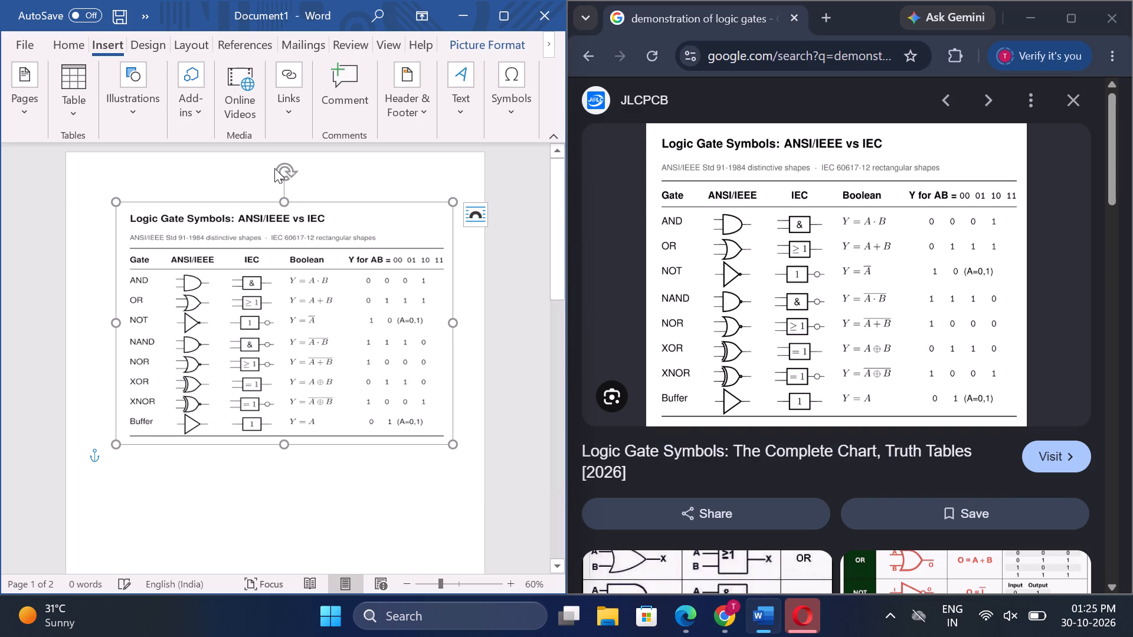
{"action": "left_click_drag", "start_coordinate": [230, 277], "coordinate": [227, 205]}
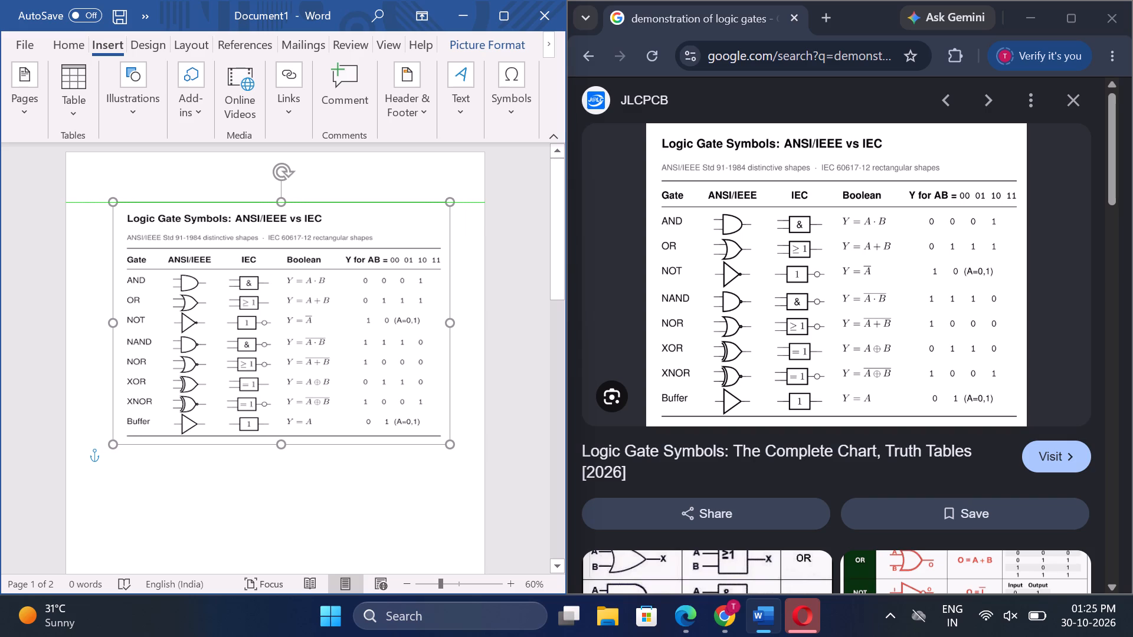
{"action": "left_click_drag", "start_coordinate": [227, 205], "coordinate": [226, 202]}
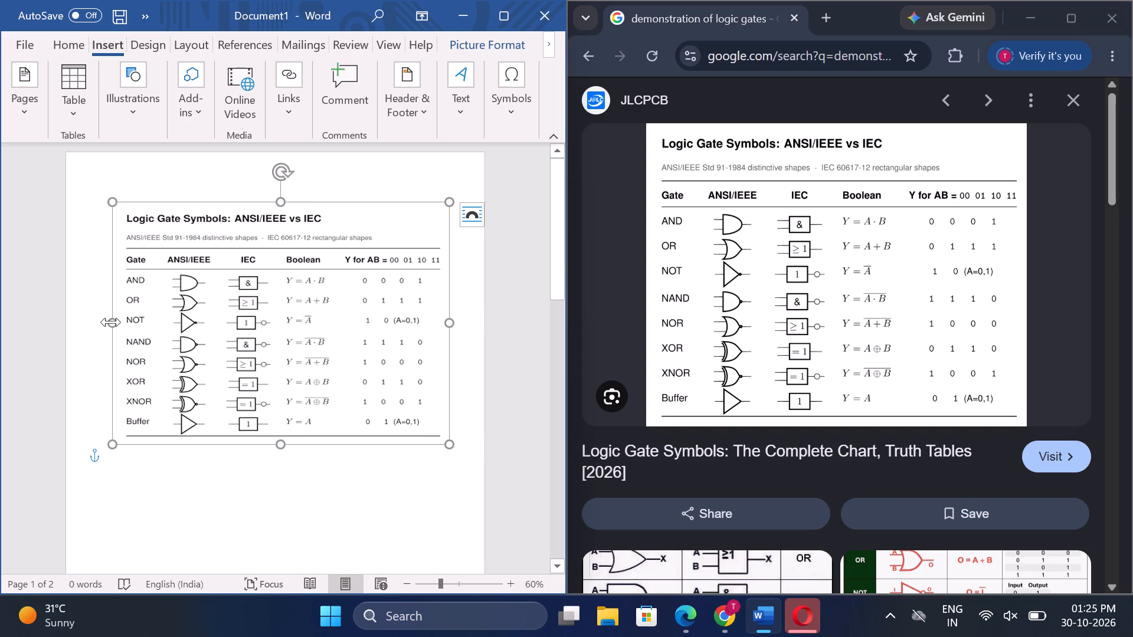
{"action": "left_click_drag", "start_coordinate": [111, 322], "coordinate": [96, 319]}
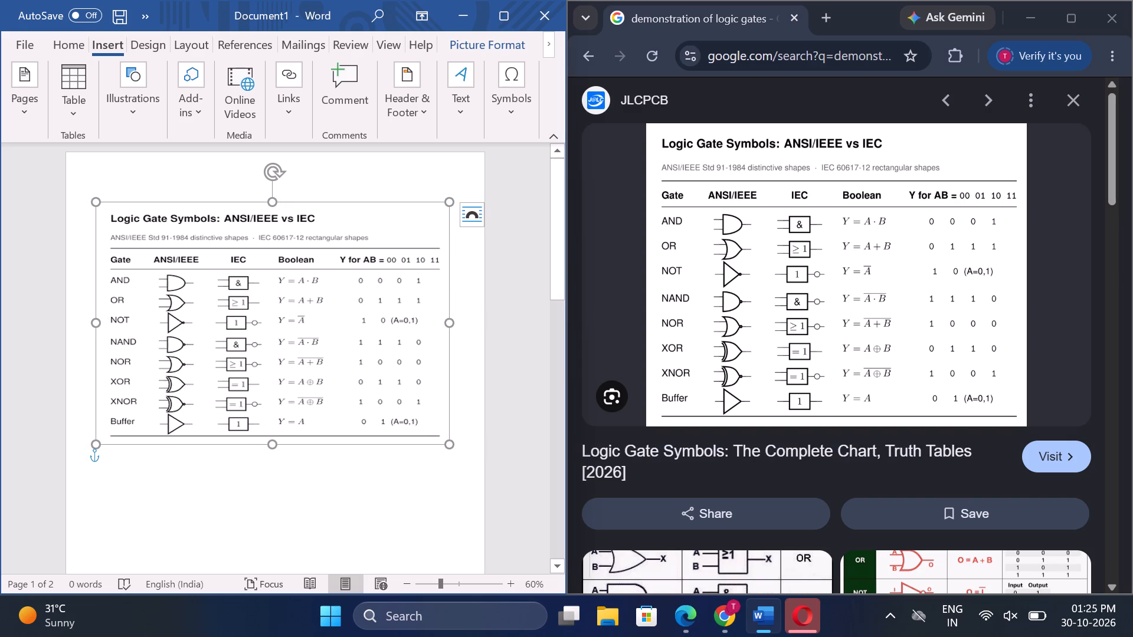
{"action": "left_click", "coordinate": [393, 474]}
Check the space below the chart in the document and browse the related logic gate images under the JLCPCB preview.
{"action": "scroll", "coordinate": [393, 474], "scroll_direction": "down", "scroll_amount": 1}
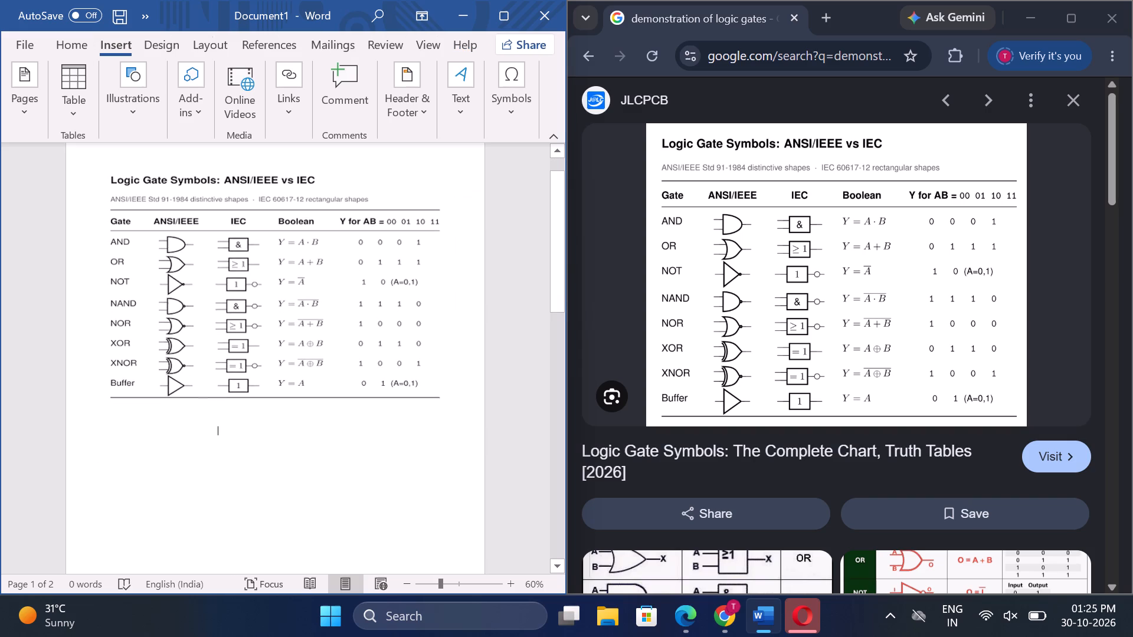
{"action": "scroll", "coordinate": [393, 474], "scroll_direction": "down", "scroll_amount": 1}
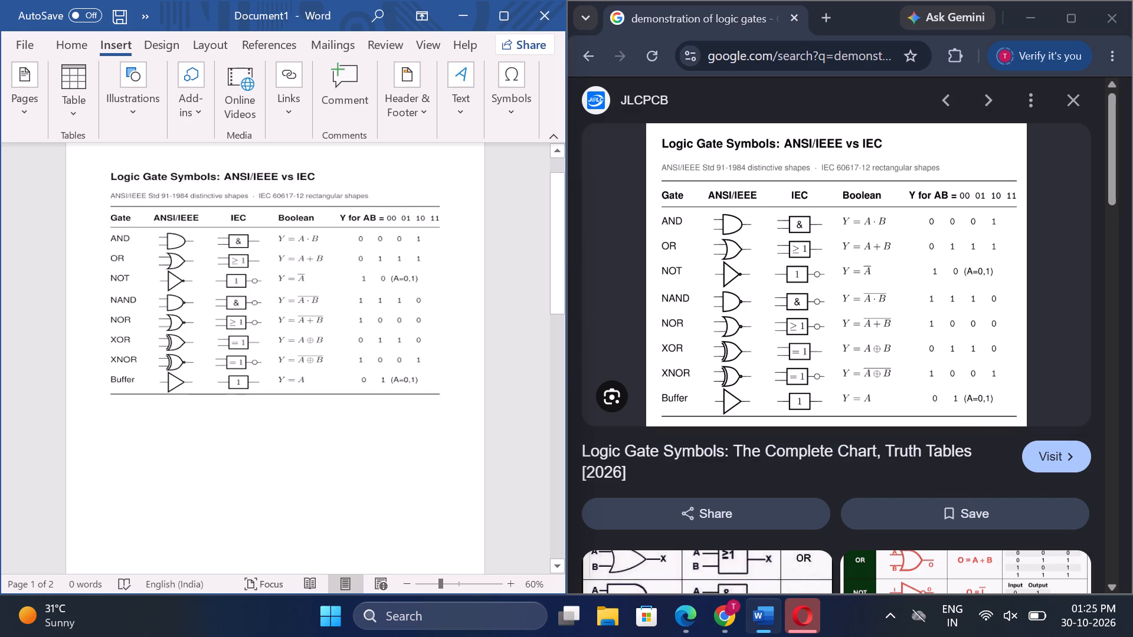
{"action": "scroll", "coordinate": [393, 474], "scroll_direction": "down", "scroll_amount": 2}
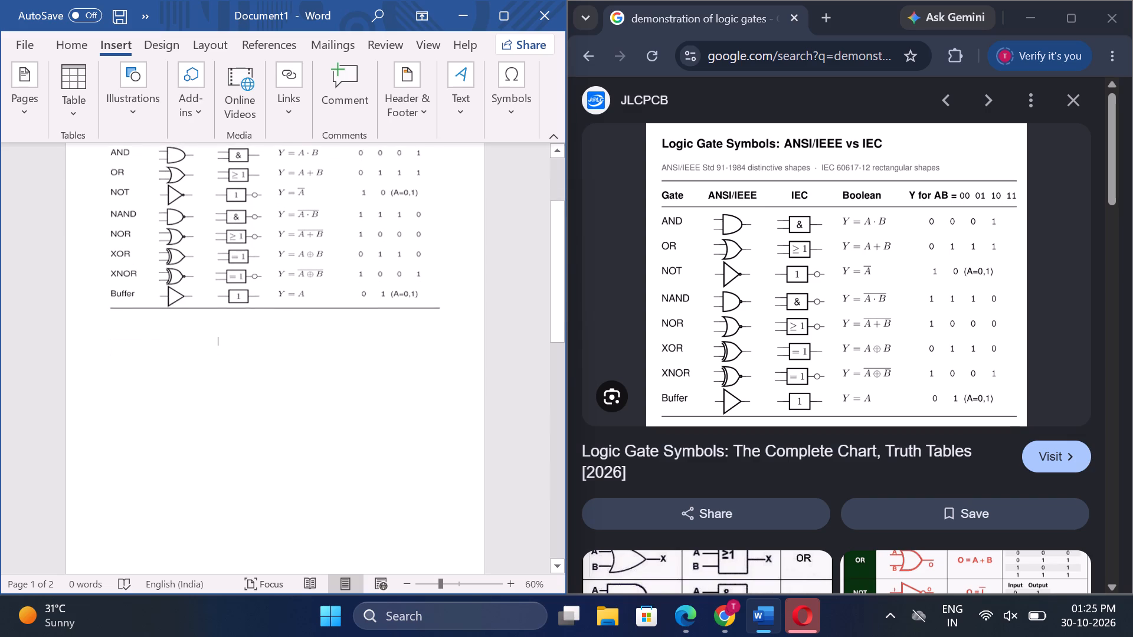
{"action": "scroll", "coordinate": [805, 429], "scroll_direction": "down", "scroll_amount": 3}
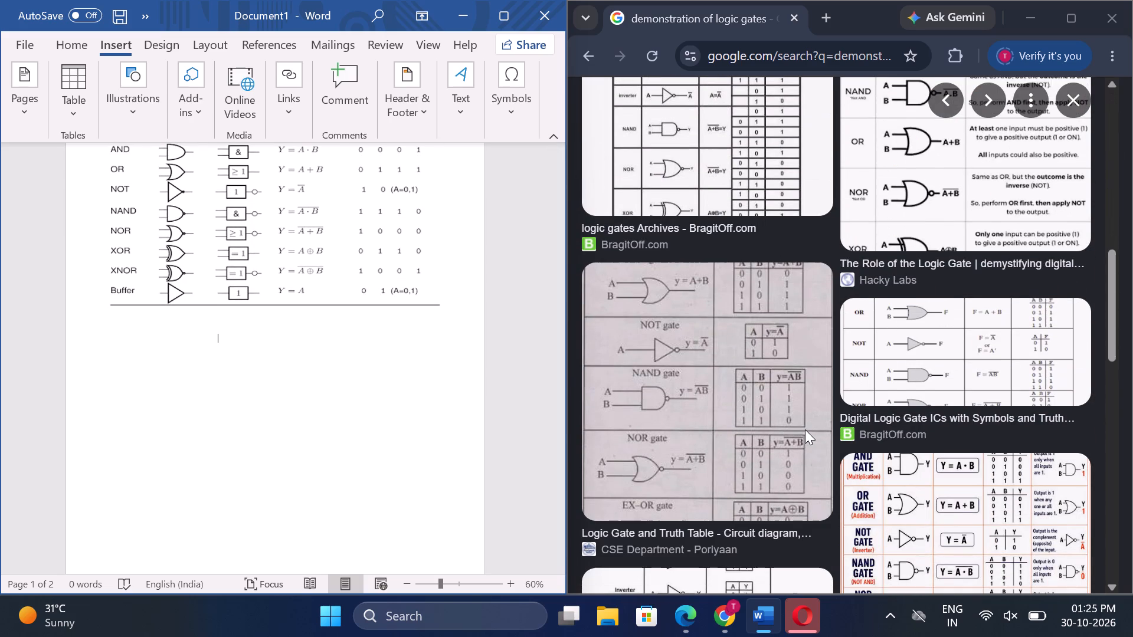
{"action": "scroll", "coordinate": [805, 429], "scroll_direction": "down", "scroll_amount": 1}
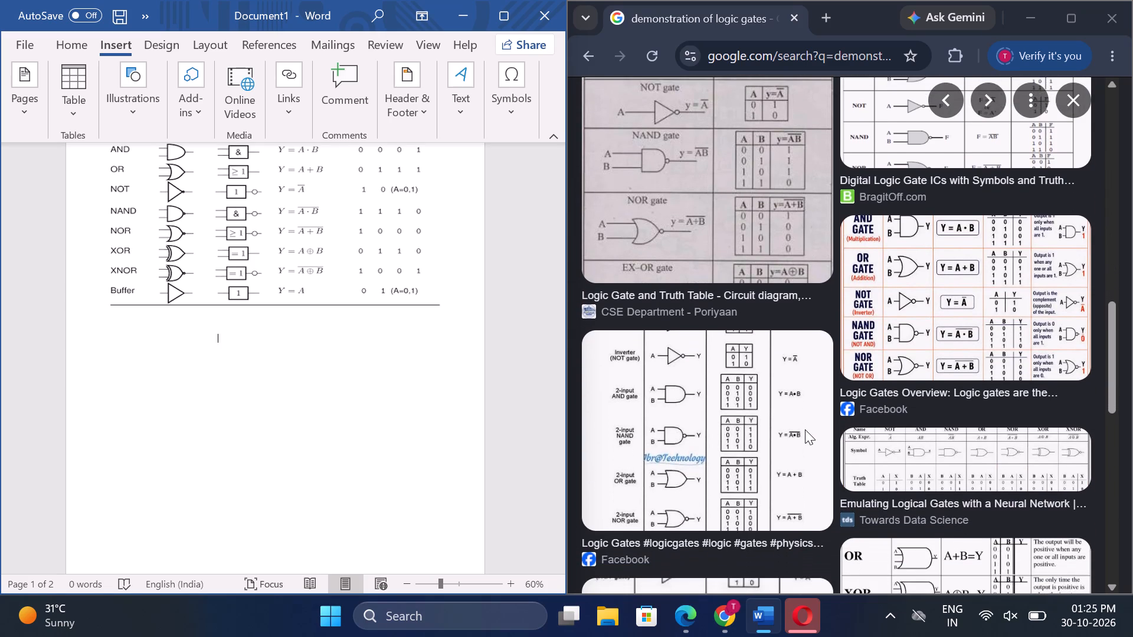
{"action": "scroll", "coordinate": [805, 429], "scroll_direction": "down", "scroll_amount": 1}
{"action": "scroll", "coordinate": [805, 429], "scroll_direction": "up", "scroll_amount": 11}
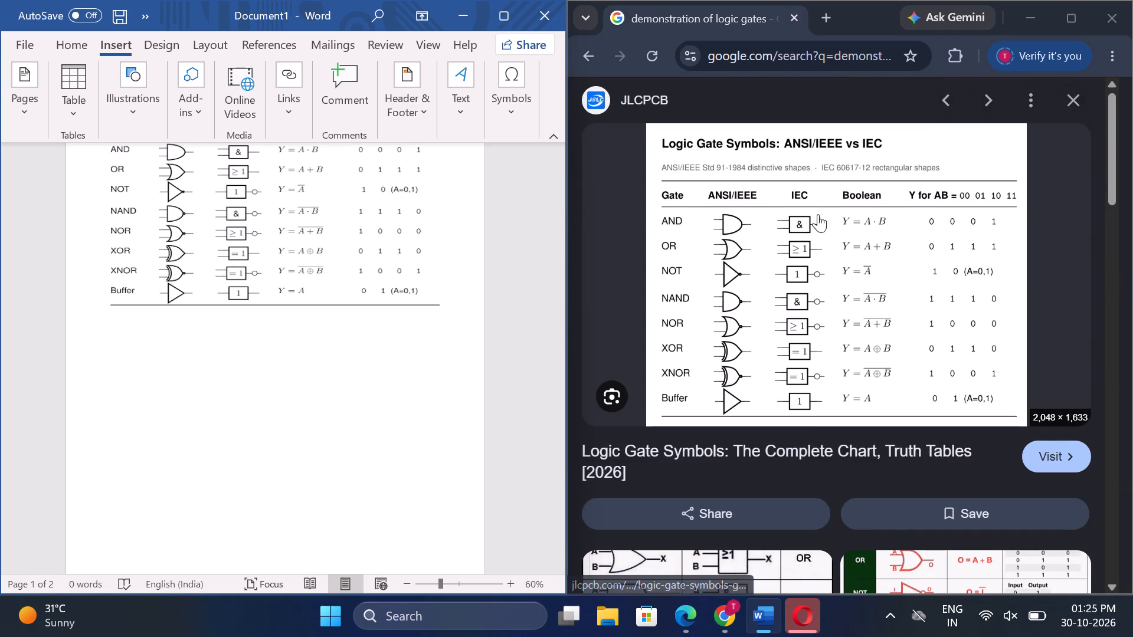
Close the JLCPCB preview and search Google Images for "demonstration of logic gates interface plc".
{"action": "left_click", "coordinate": [1069, 101]}
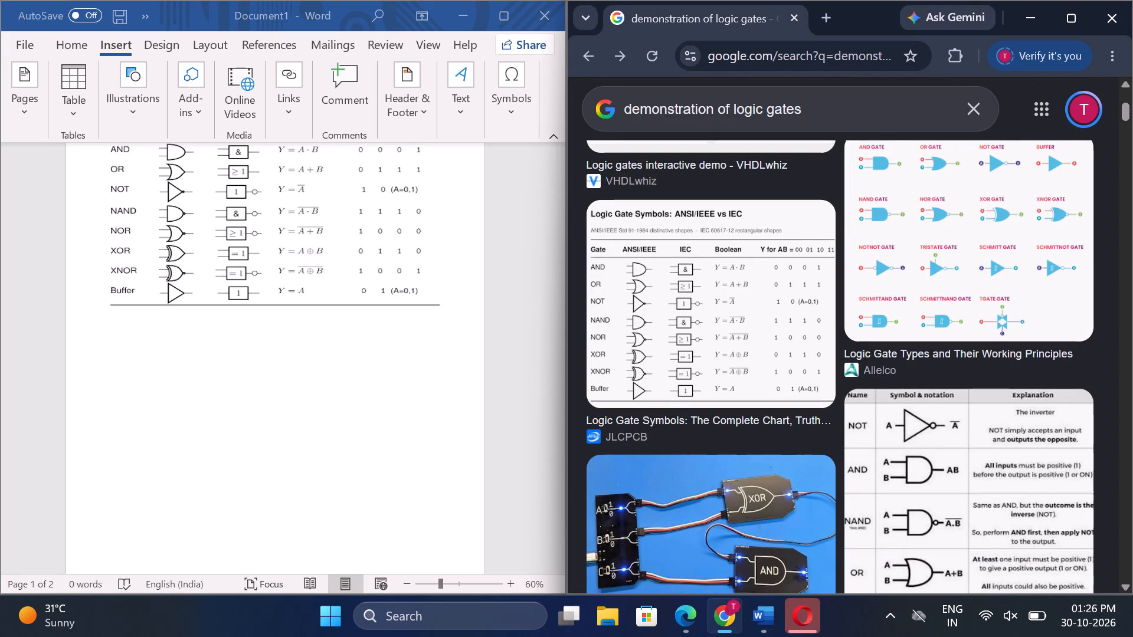
{"action": "left_click", "coordinate": [831, 105]}
{"action": "key", "text": "space"}
{"action": "type", "text": "interface"}
{"action": "key", "text": "space"}
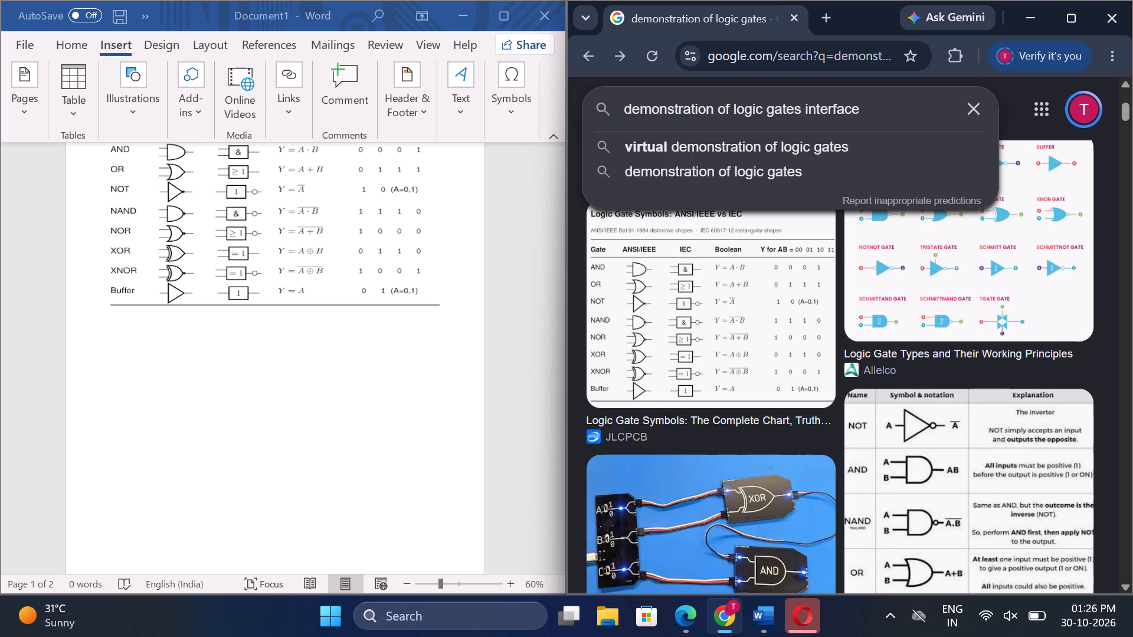
{"action": "type", "text": "plc"}
{"action": "key", "text": "Return"}
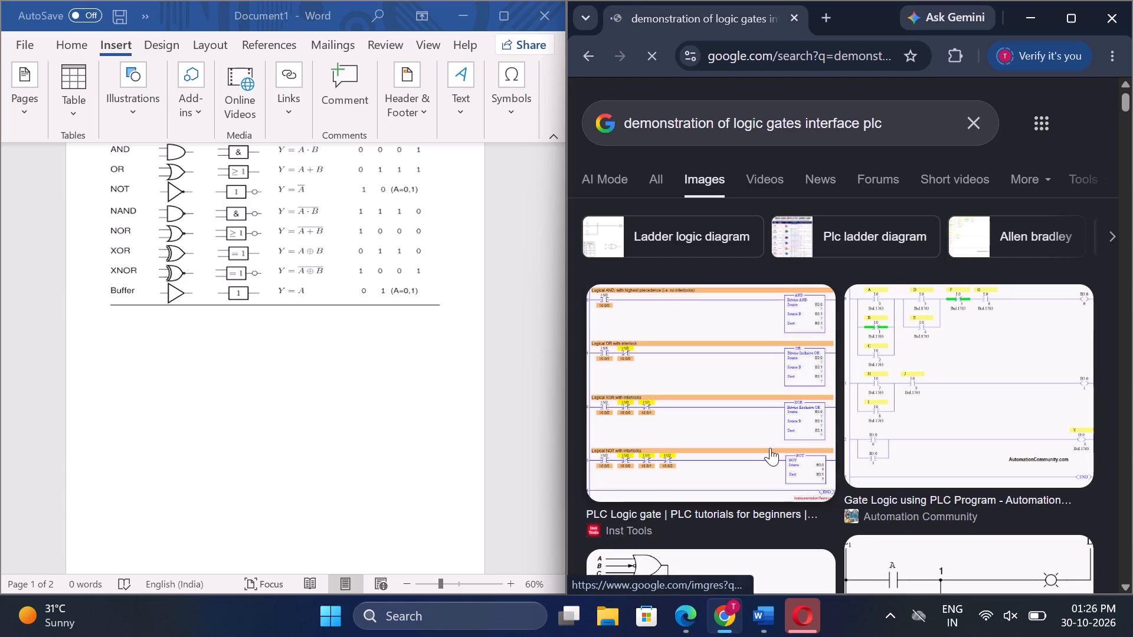
Copy the Inst Tools "PLC Logic gate" ladder diagram from the image results and paste it into the Word document below the symbols chart.
{"action": "scroll", "coordinate": [770, 448], "scroll_direction": "down", "scroll_amount": 1}
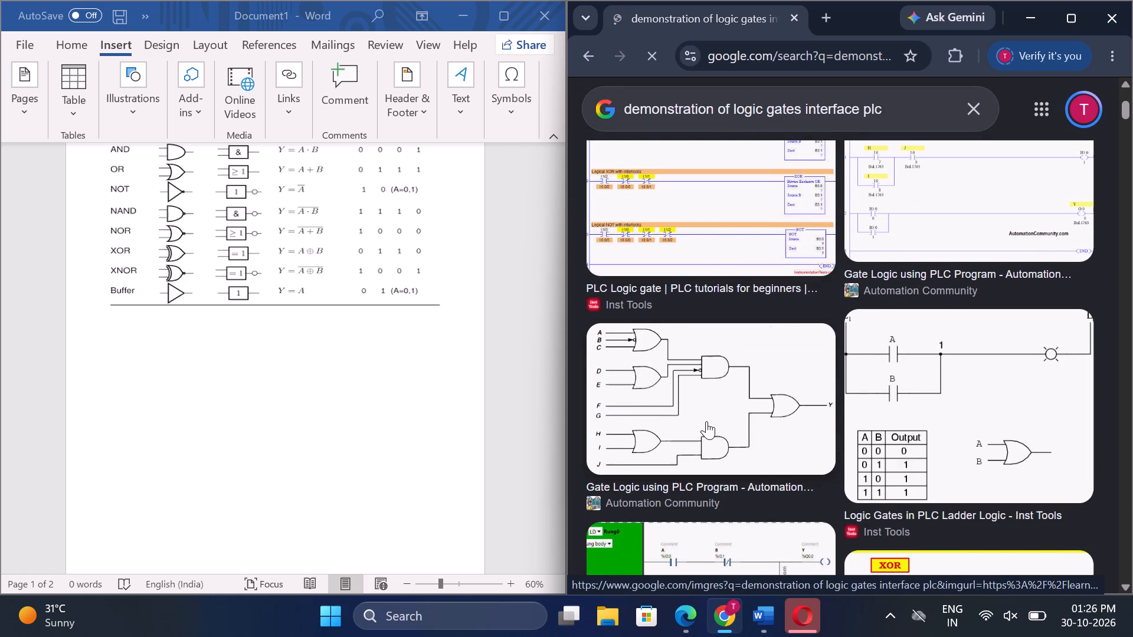
{"action": "scroll", "coordinate": [723, 349], "scroll_direction": "up", "scroll_amount": 1}
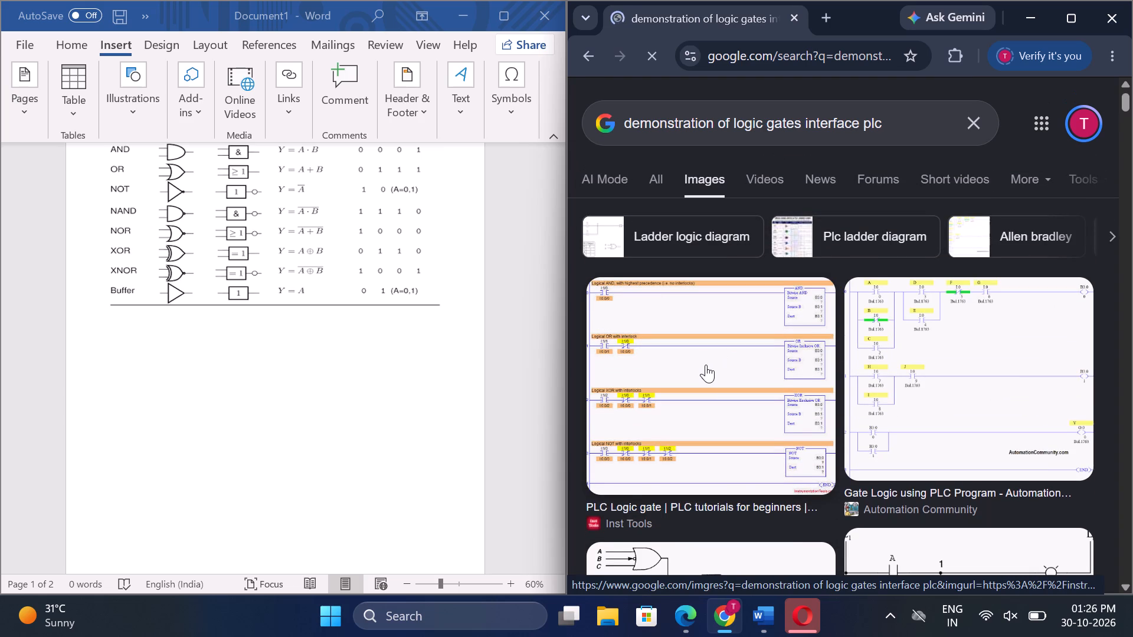
{"action": "left_click", "coordinate": [706, 365]}
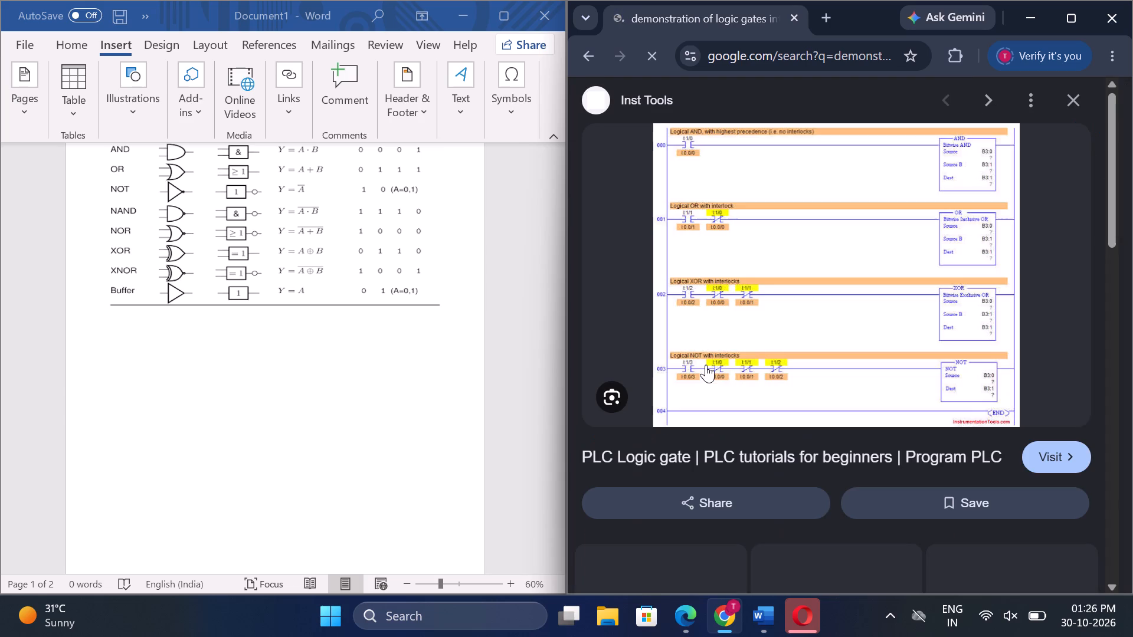
{"action": "right_click", "coordinate": [906, 330]}
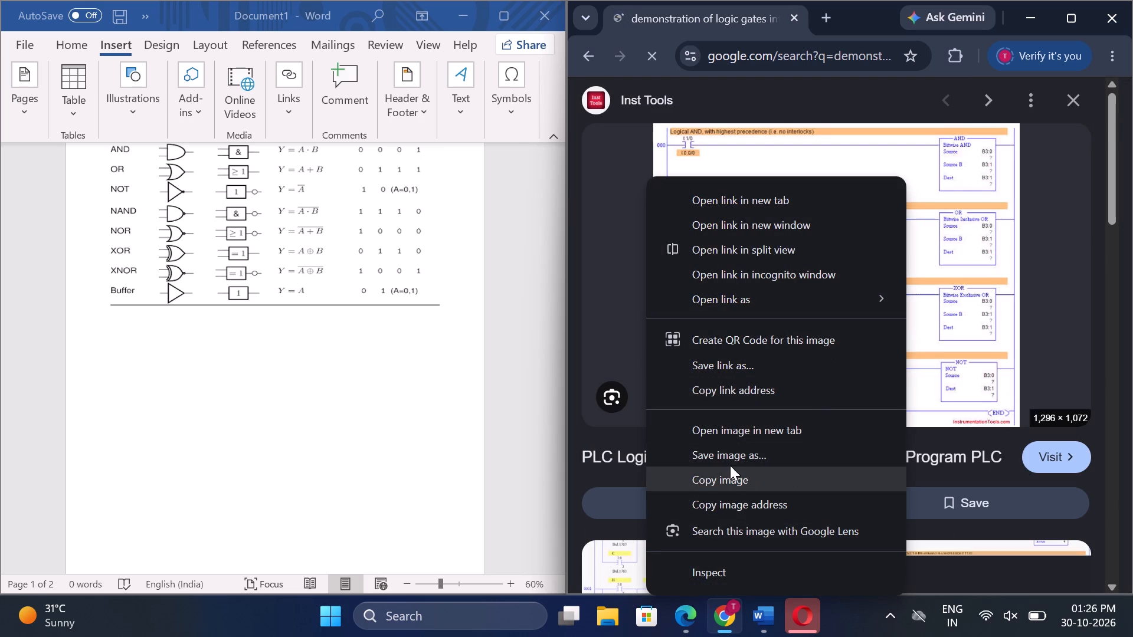
{"action": "left_click", "coordinate": [719, 488]}
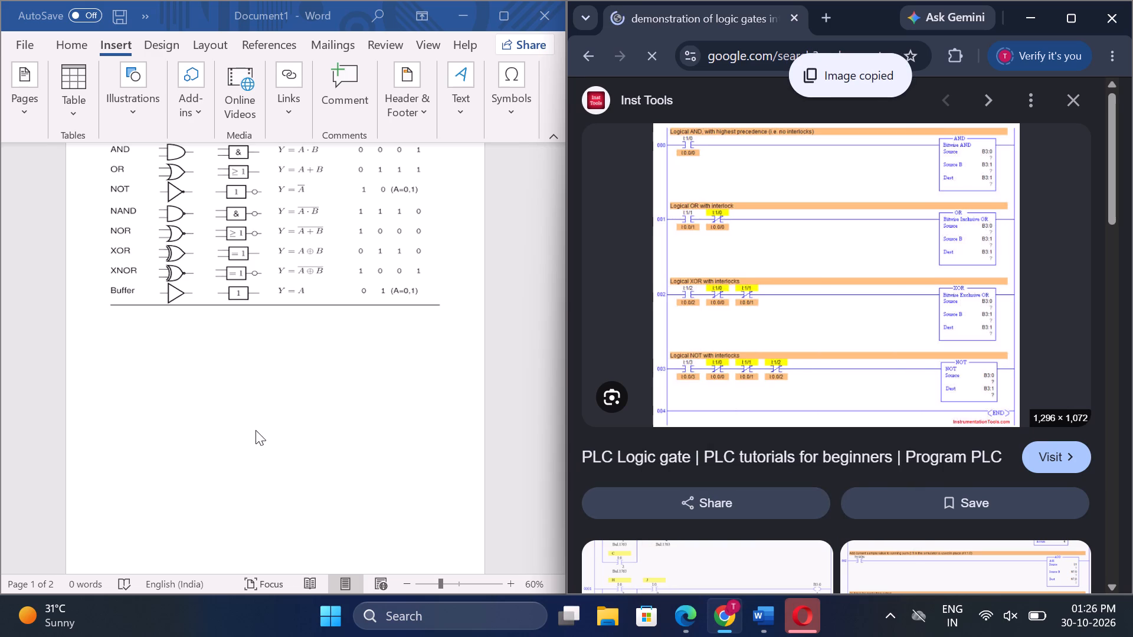
{"action": "left_click", "coordinate": [175, 358]}
{"action": "key", "text": "ctrl+v"}
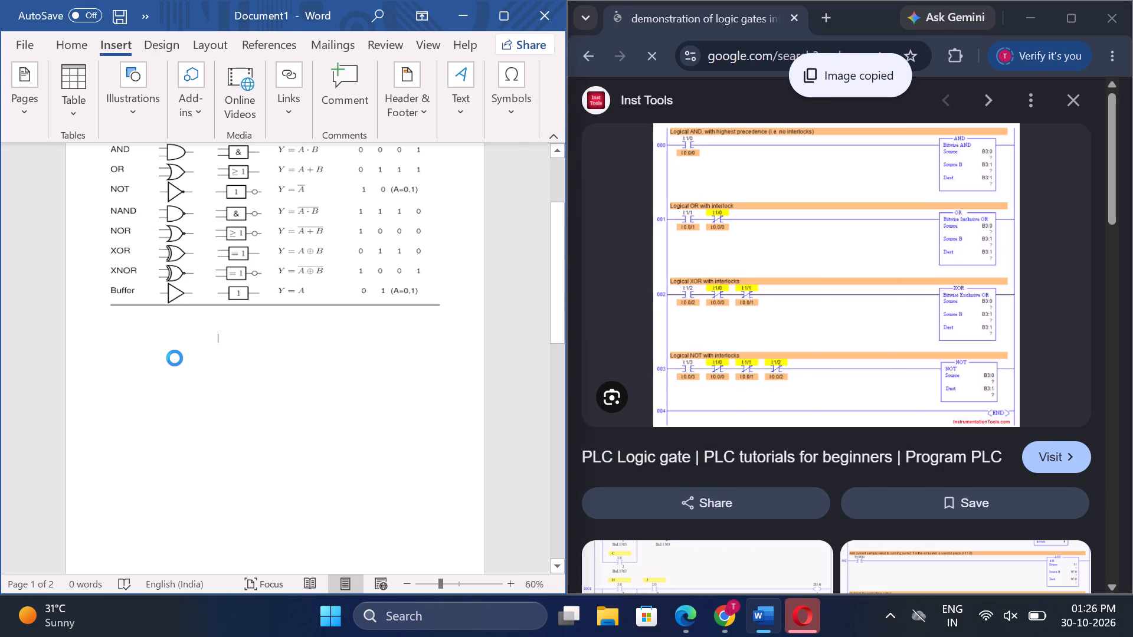
{"action": "scroll", "coordinate": [251, 379], "scroll_direction": "down", "scroll_amount": 1}
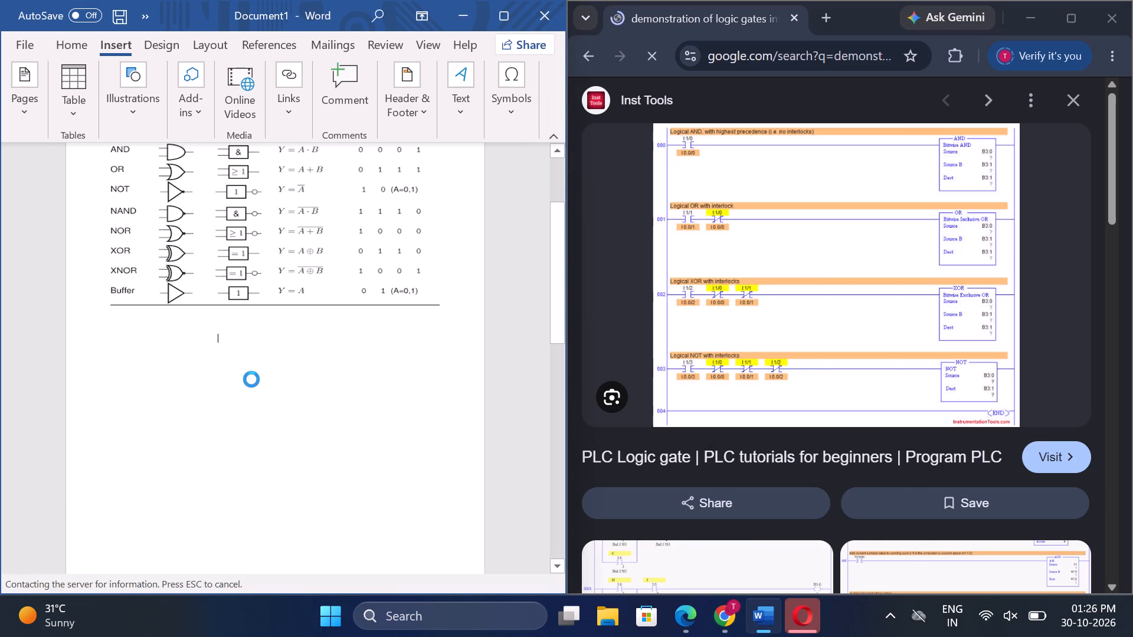
{"action": "scroll", "coordinate": [283, 369], "scroll_direction": "down", "scroll_amount": 1}
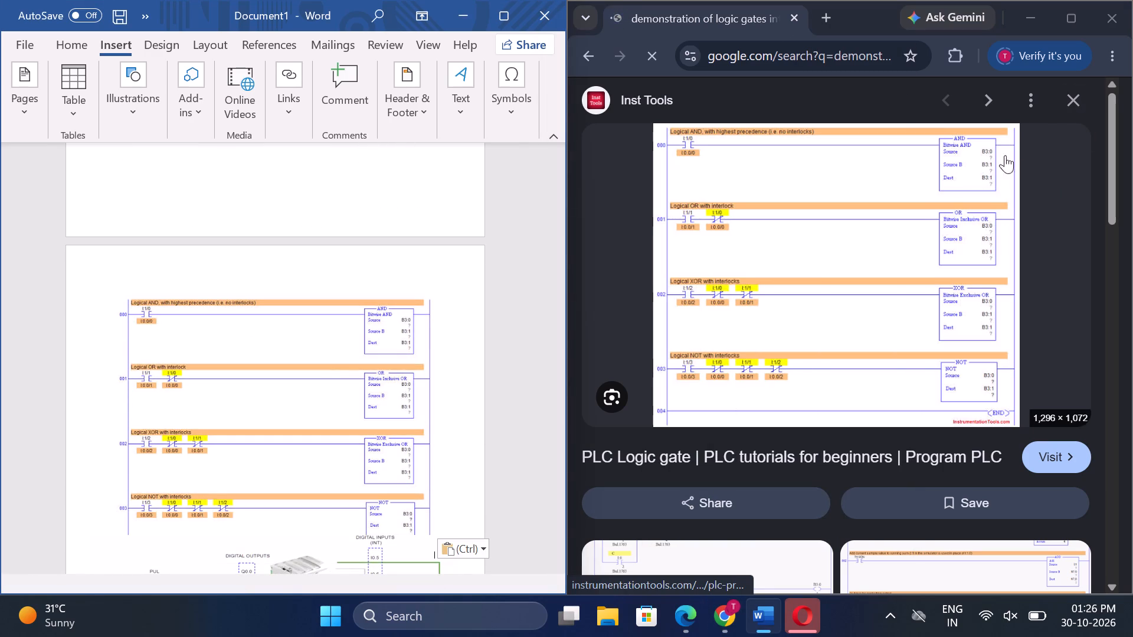
Return to the image results and open the Automation Community "Gate Logic using PLC Program" ladder diagram preview.
{"action": "left_click", "coordinate": [1067, 100]}
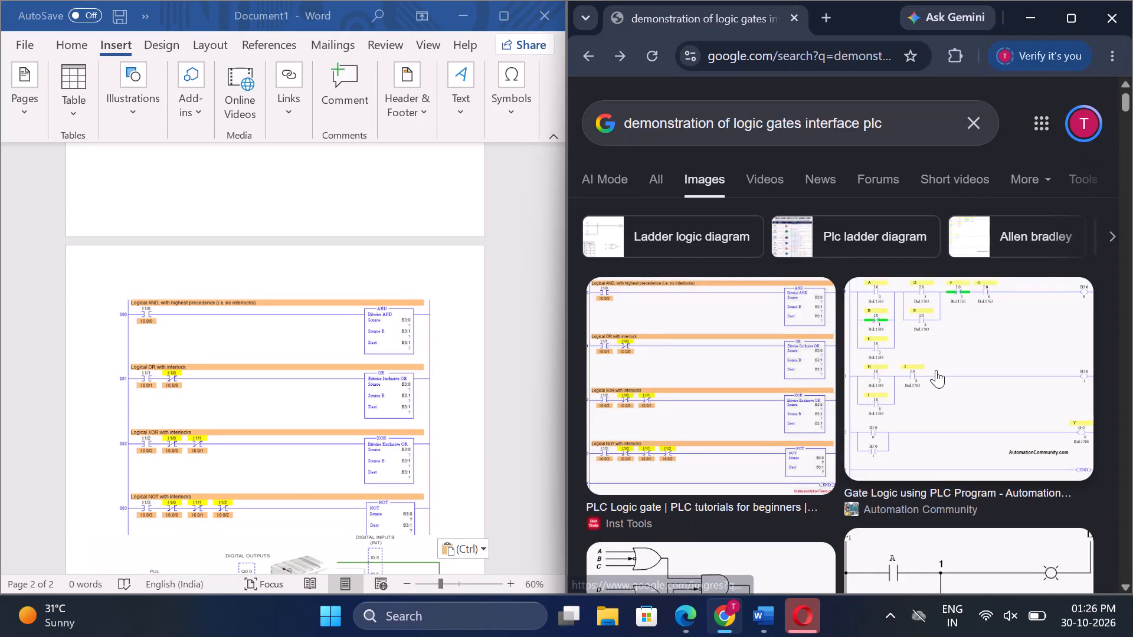
{"action": "left_click", "coordinate": [936, 370]}
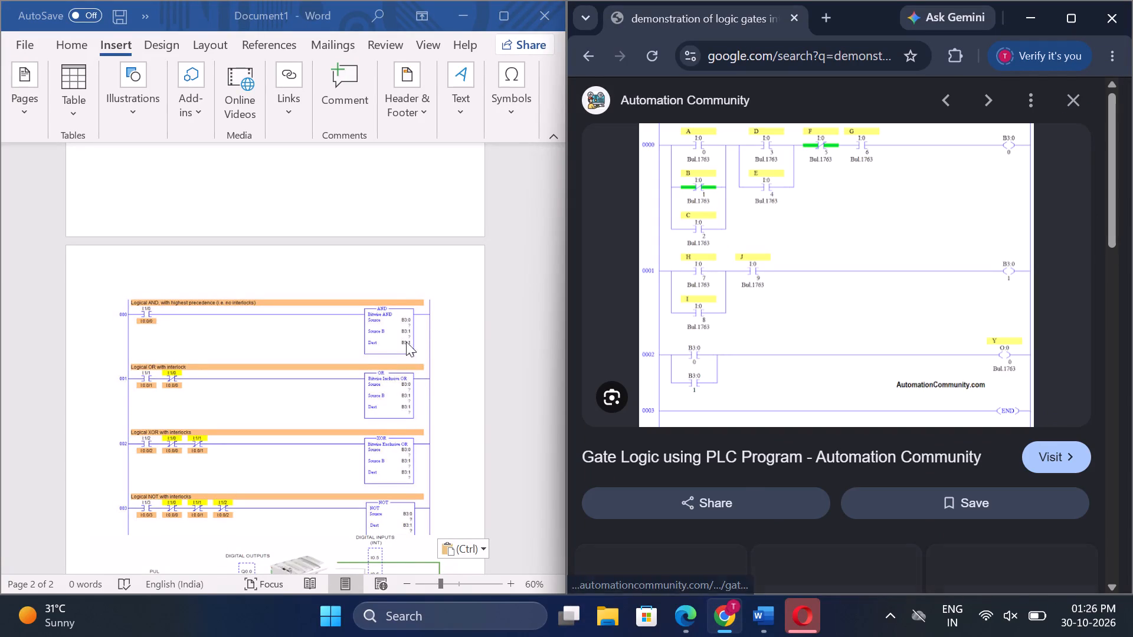
Change the pasted Inst Tools ladder diagram from inline to a text-wrapping layout that lets it be positioned freely.
{"action": "scroll", "coordinate": [316, 403], "scroll_direction": "down", "scroll_amount": 1}
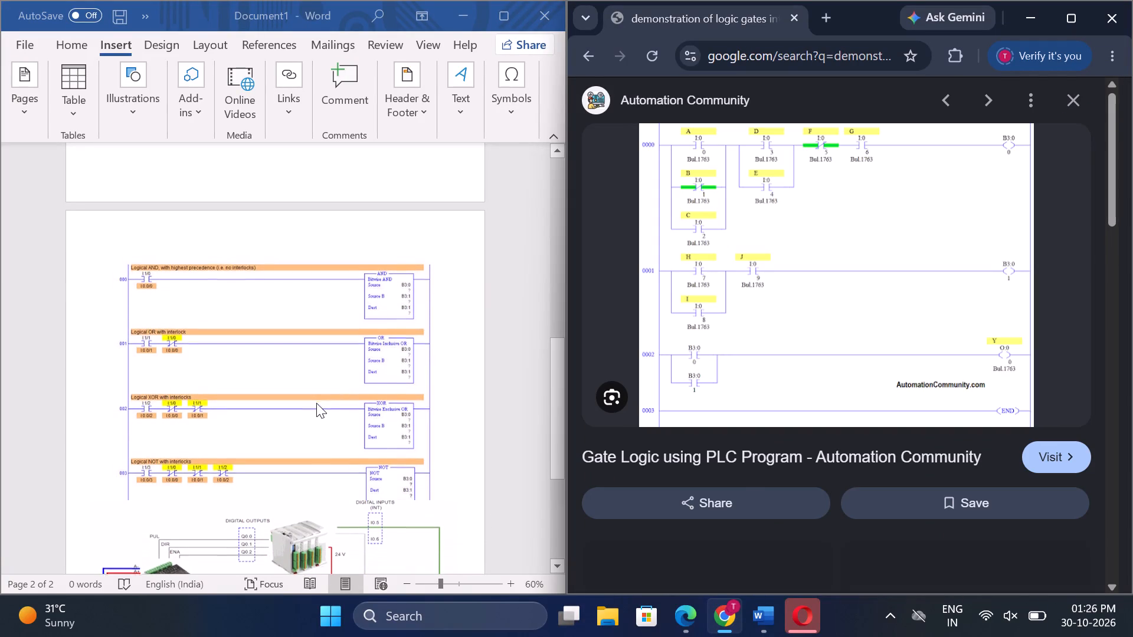
{"action": "scroll", "coordinate": [316, 403], "scroll_direction": "down", "scroll_amount": 1}
{"action": "left_click", "coordinate": [287, 352]}
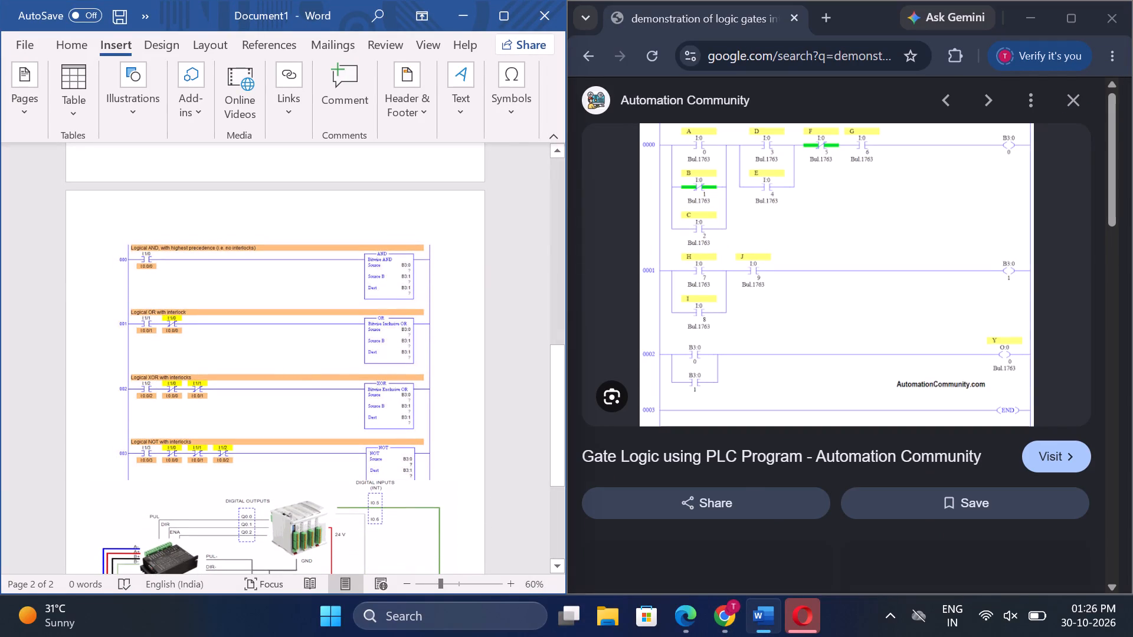
{"action": "left_click", "coordinate": [351, 324]}
{"action": "left_click_drag", "start_coordinate": [453, 267], "coordinate": [456, 255]}
{"action": "left_click", "coordinate": [353, 285]}
{"action": "left_click", "coordinate": [463, 247]}
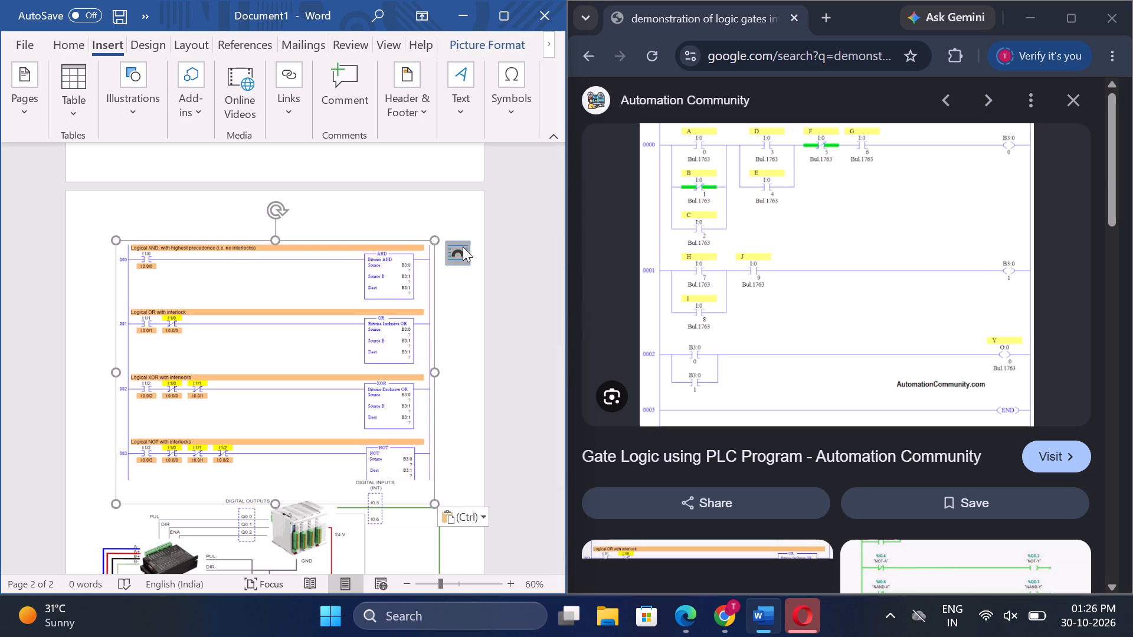
{"action": "left_click", "coordinate": [591, 423]}
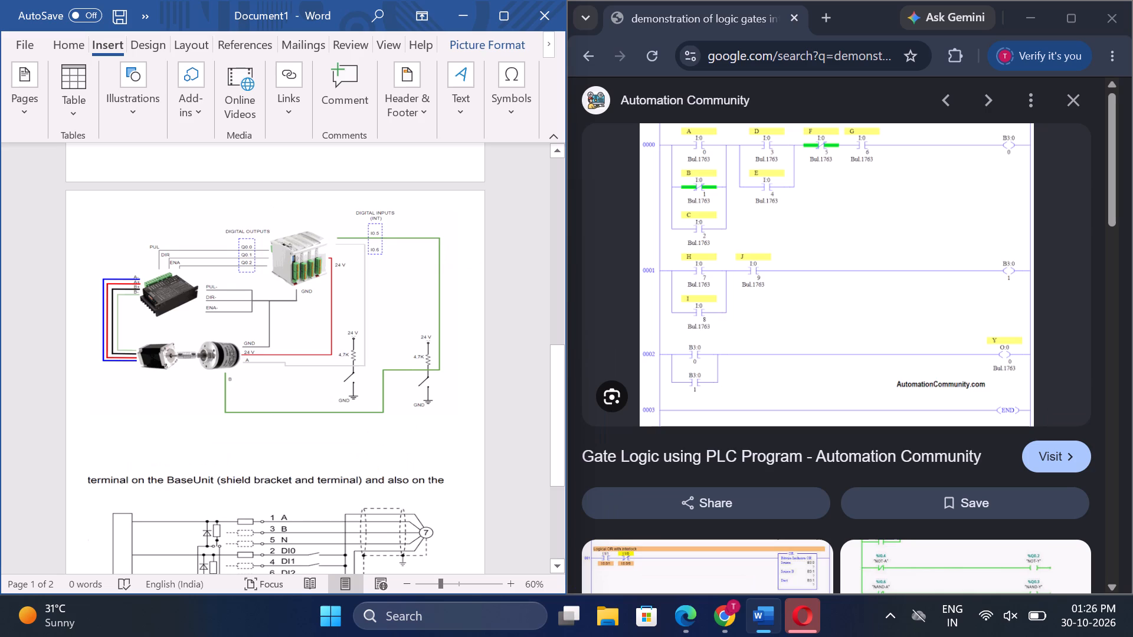
Move the Inst Tools ladder diagram into the empty space below the logic gate symbols chart on the first page.
{"action": "scroll", "coordinate": [388, 371], "scroll_direction": "up", "scroll_amount": 1}
{"action": "scroll", "coordinate": [268, 364], "scroll_direction": "up", "scroll_amount": 1}
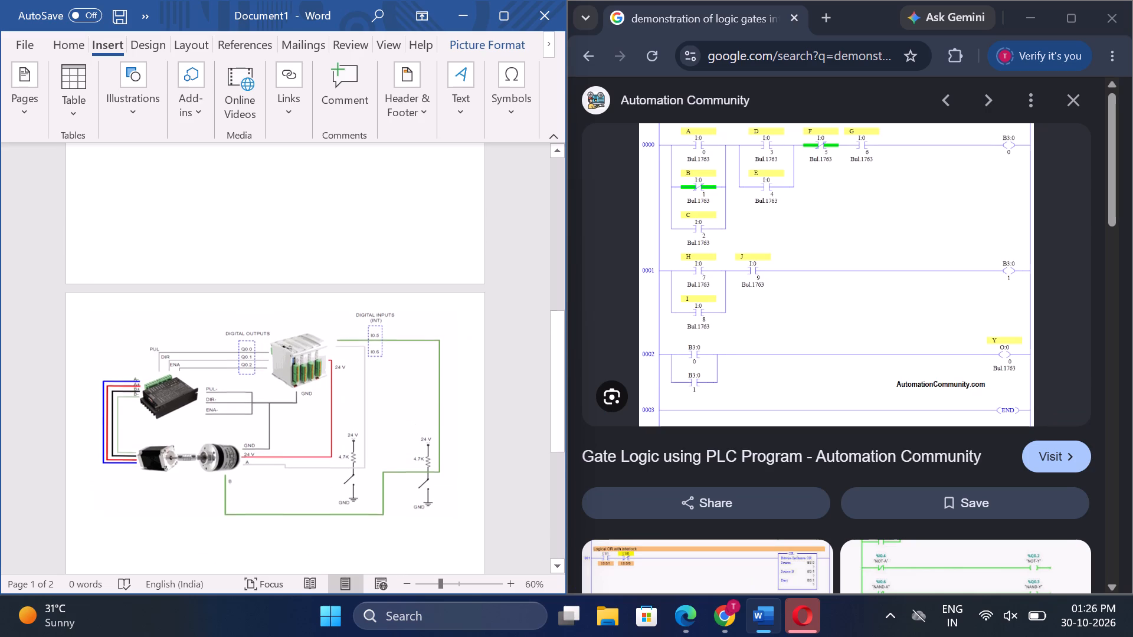
{"action": "scroll", "coordinate": [268, 364], "scroll_direction": "up", "scroll_amount": 4}
{"action": "left_click_drag", "start_coordinate": [285, 273], "coordinate": [265, 490]}
{"action": "scroll", "coordinate": [265, 490], "scroll_direction": "down", "scroll_amount": 2}
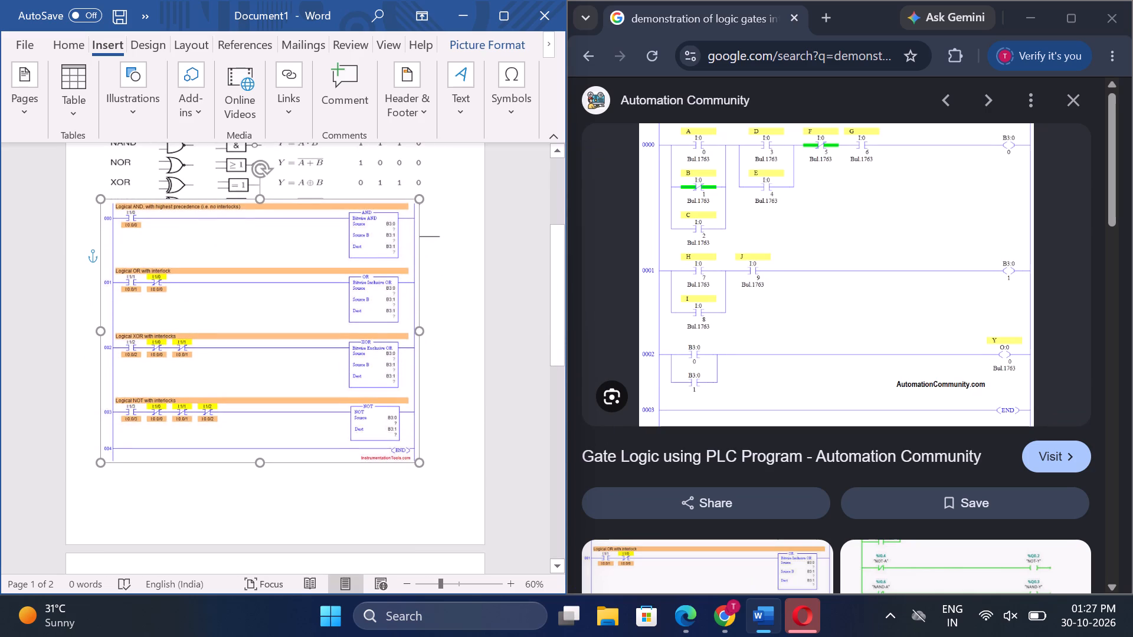
{"action": "left_click_drag", "start_coordinate": [275, 398], "coordinate": [281, 472]}
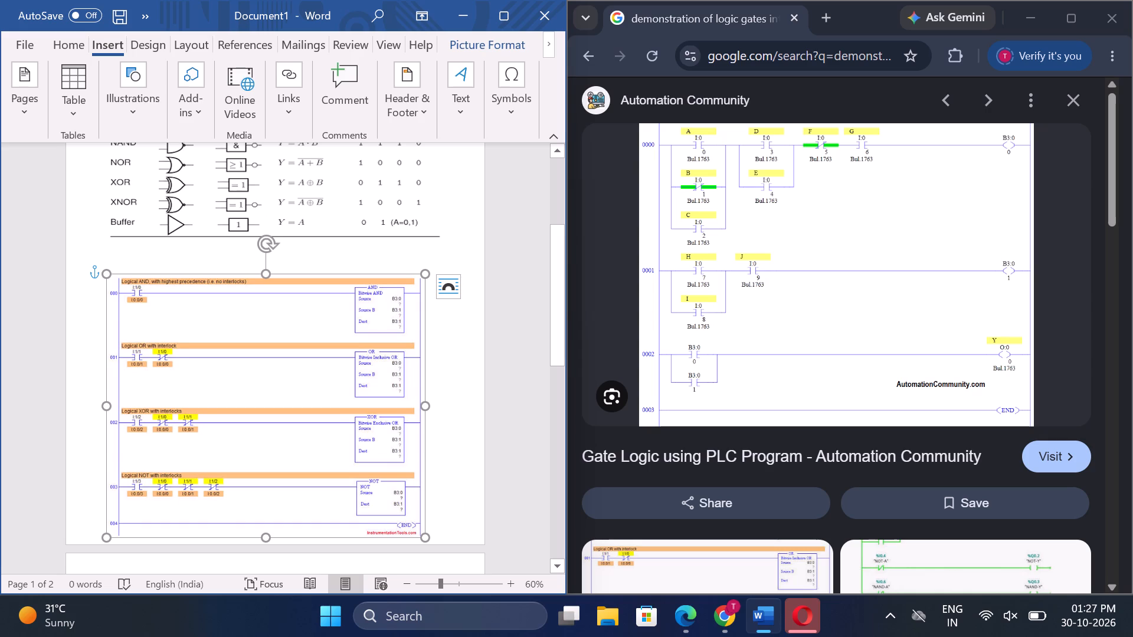
Widen the ladder diagram by stretching its right edge outward, and move it up just beneath the logic gate symbols chart.
{"action": "left_click_drag", "start_coordinate": [424, 404], "coordinate": [457, 403]}
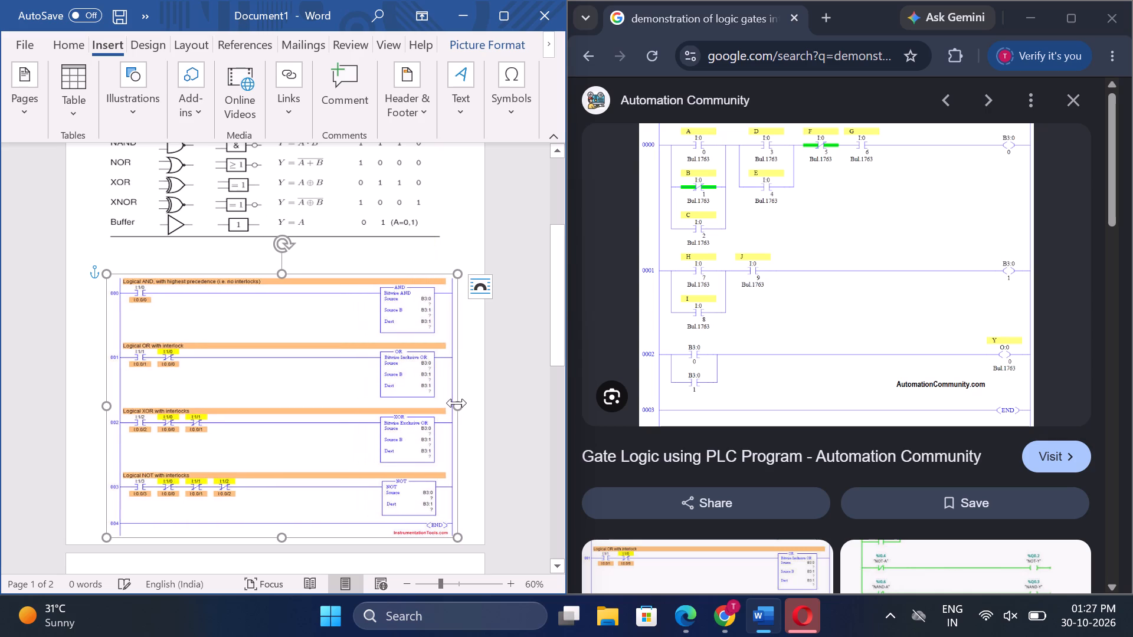
{"action": "left_click", "coordinate": [235, 401]}
{"action": "left_click_drag", "start_coordinate": [246, 383], "coordinate": [240, 356]}
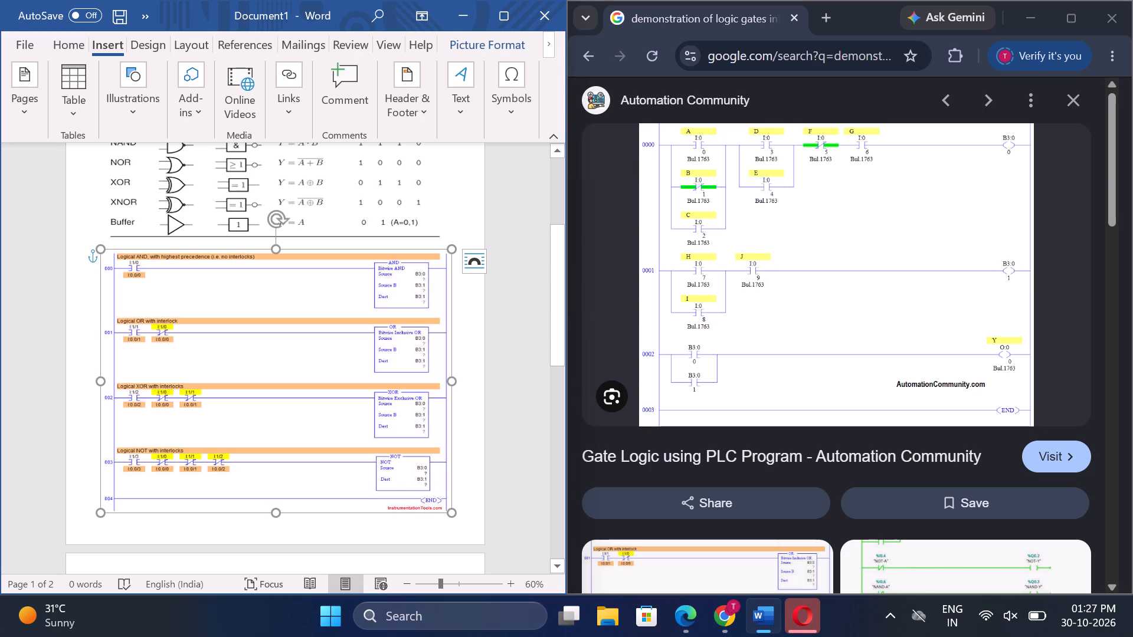
Insert a blank page from the insertion point on the first page, ahead of the encoder wiring diagrams.
{"action": "left_click", "coordinate": [467, 426]}
{"action": "scroll", "coordinate": [467, 419], "scroll_direction": "down", "scroll_amount": 1}
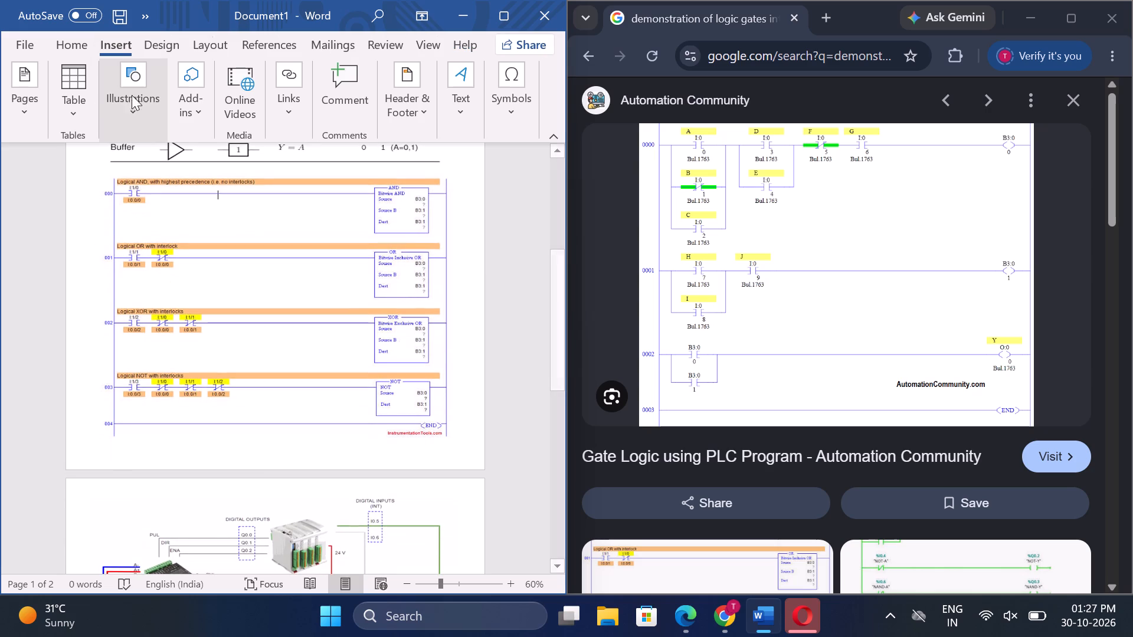
{"action": "left_click", "coordinate": [23, 114]}
{"action": "left_click", "coordinate": [65, 191]}
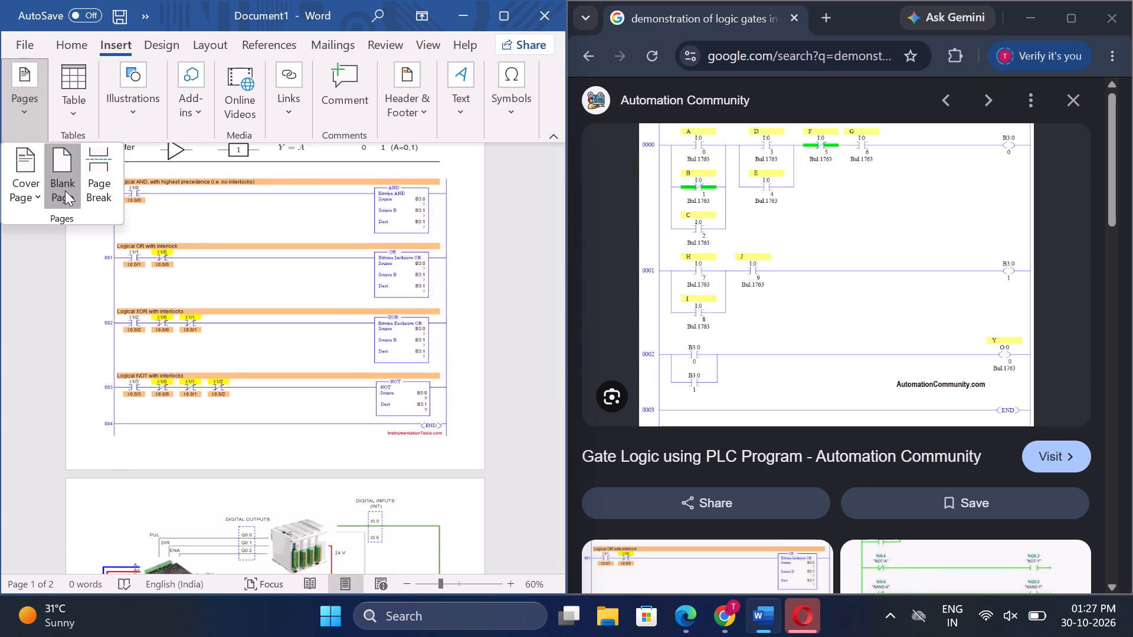
Copy the Automation Community gate logic ladder diagram from the image preview and paste it onto the blank page in the Word document.
{"action": "scroll", "coordinate": [211, 362], "scroll_direction": "down", "scroll_amount": 2}
{"action": "scroll", "coordinate": [211, 362], "scroll_direction": "up", "scroll_amount": 5}
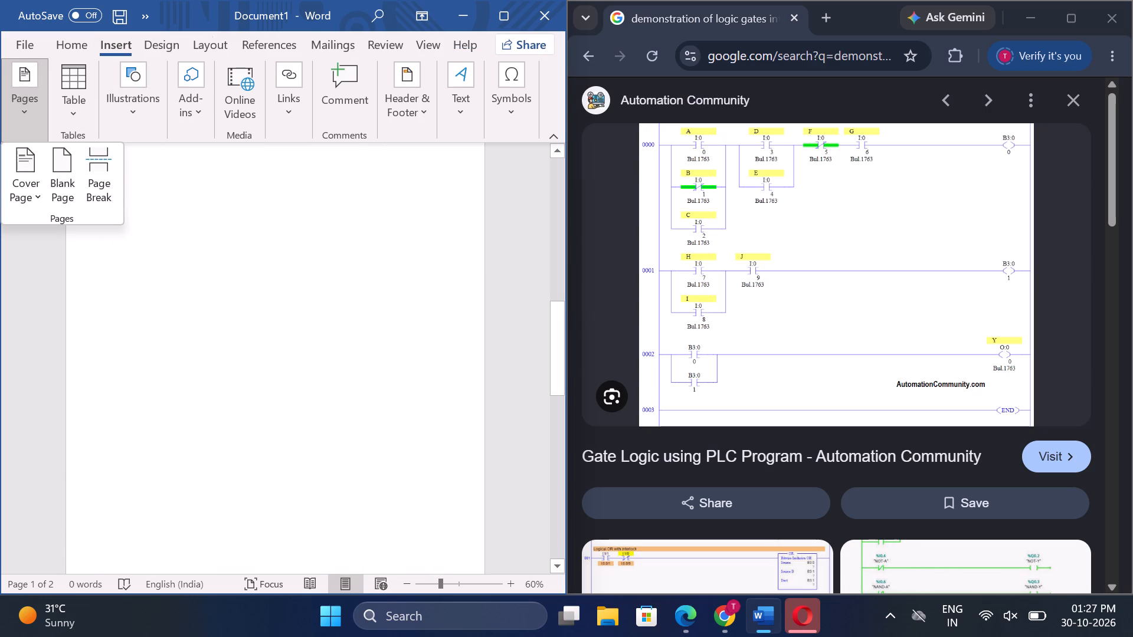
{"action": "left_click", "coordinate": [230, 232]}
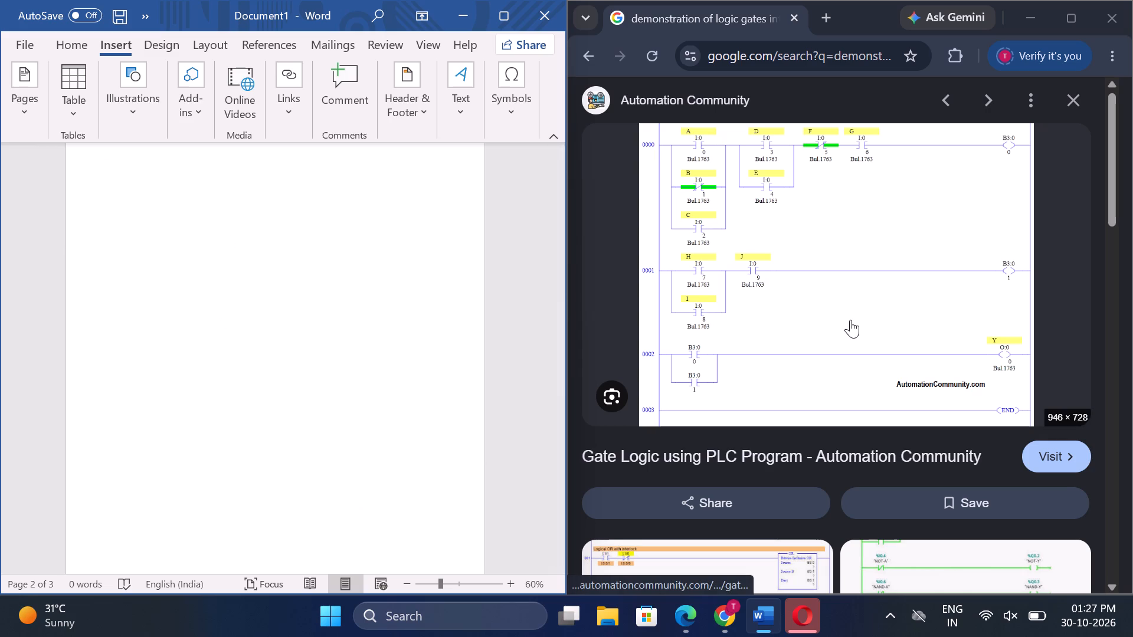
{"action": "right_click", "coordinate": [857, 291]}
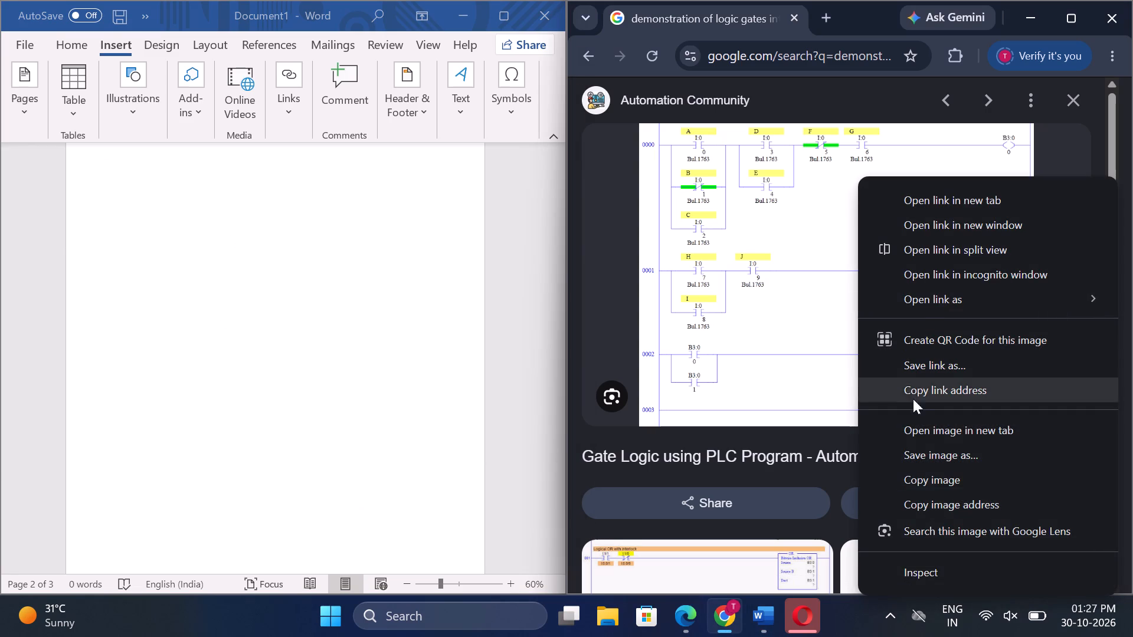
{"action": "left_click", "coordinate": [920, 479]}
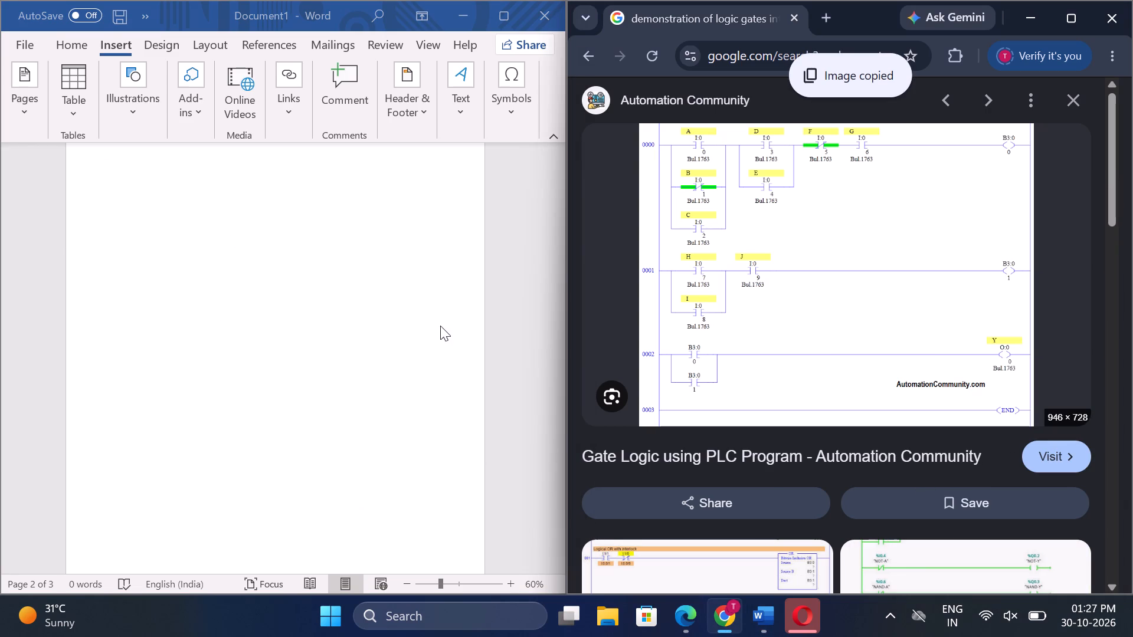
{"action": "scroll", "coordinate": [305, 235], "scroll_direction": "up", "scroll_amount": 1}
{"action": "left_click", "coordinate": [197, 245]}
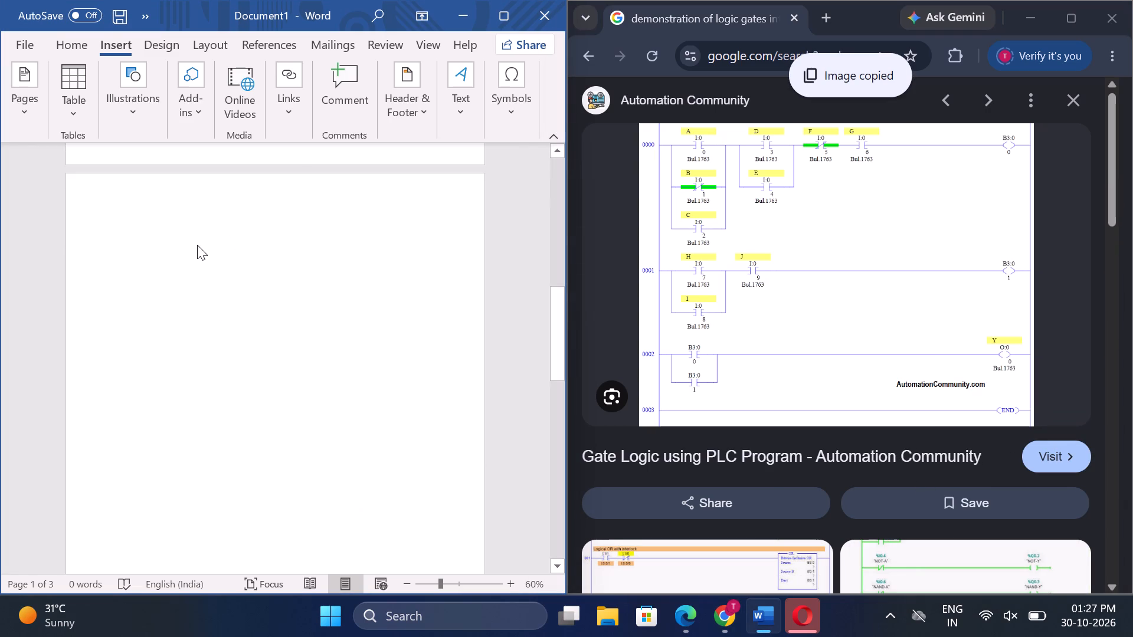
{"action": "left_click", "coordinate": [197, 245]}
{"action": "key", "text": "ctrl+v"}
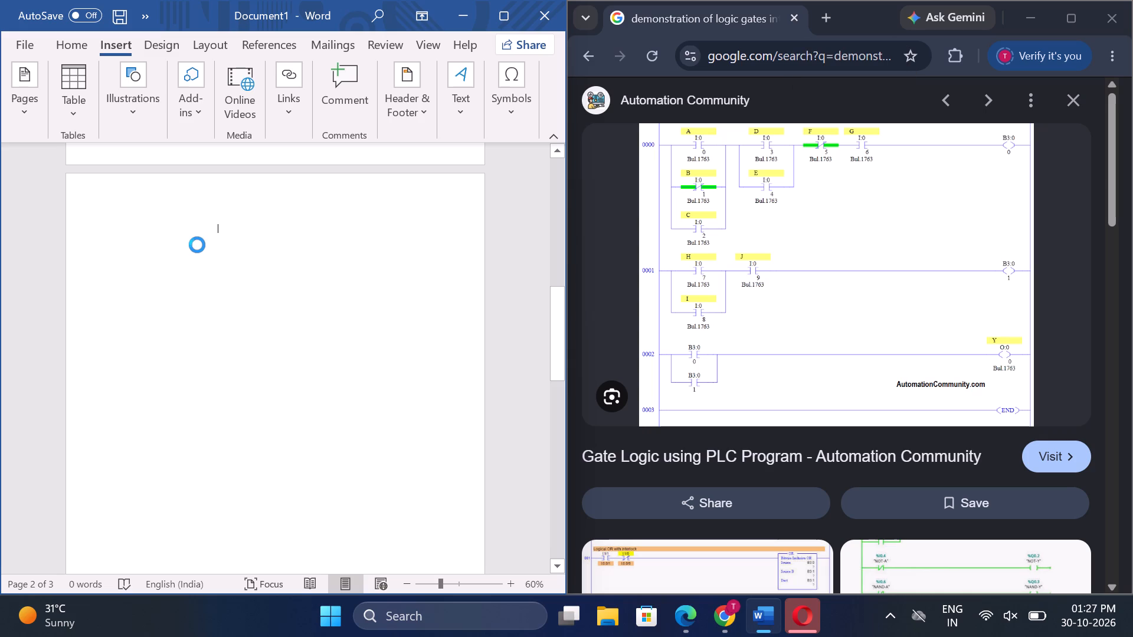
Close the image preview in Chrome and search Google Images for "timers and counters".
{"action": "scroll", "coordinate": [867, 507], "scroll_direction": "down", "scroll_amount": 1}
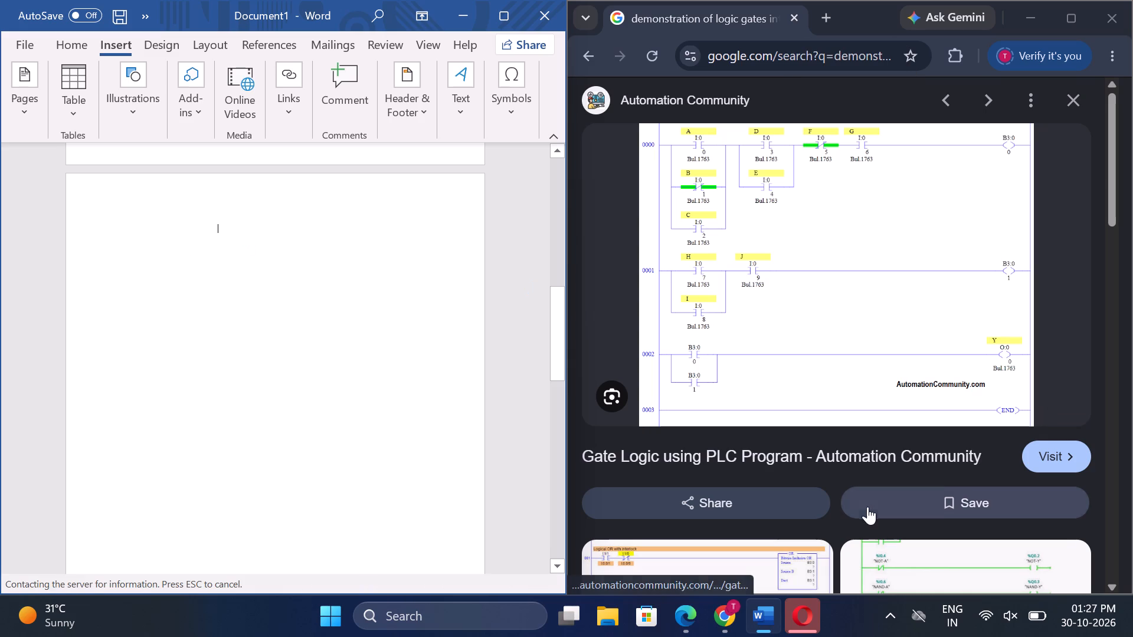
{"action": "scroll", "coordinate": [867, 507], "scroll_direction": "down", "scroll_amount": 4}
{"action": "scroll", "coordinate": [867, 507], "scroll_direction": "up", "scroll_amount": 9}
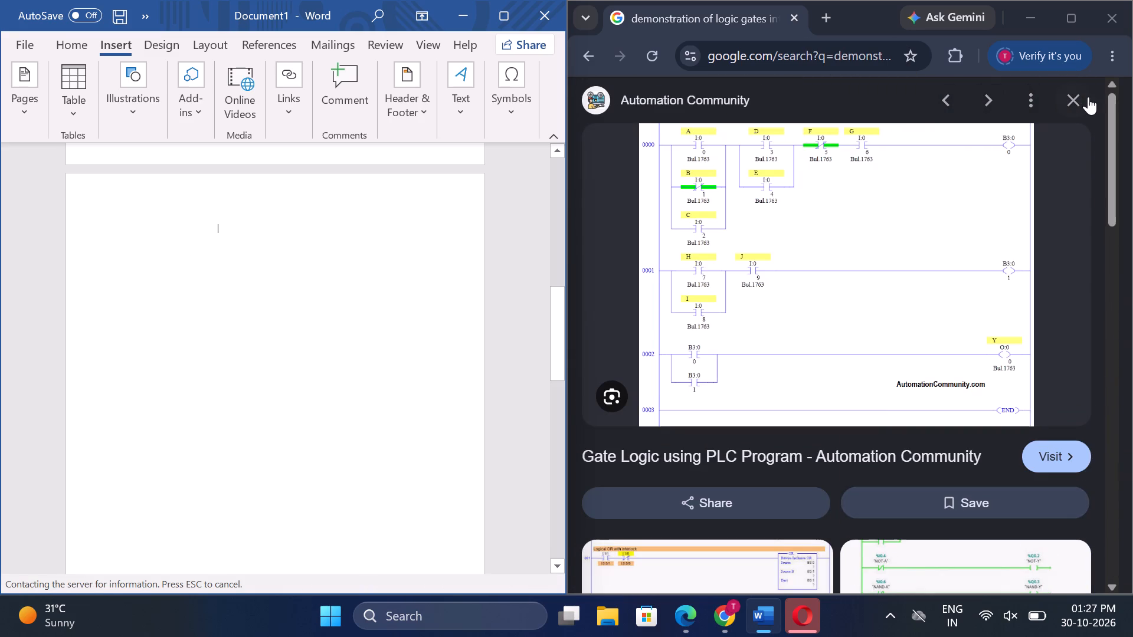
{"action": "left_click", "coordinate": [1077, 101]}
{"action": "left_click_drag", "start_coordinate": [896, 111], "coordinate": [629, 137]}
{"action": "key", "text": "BackSpace"}
{"action": "key", "text": "BackSpace"}
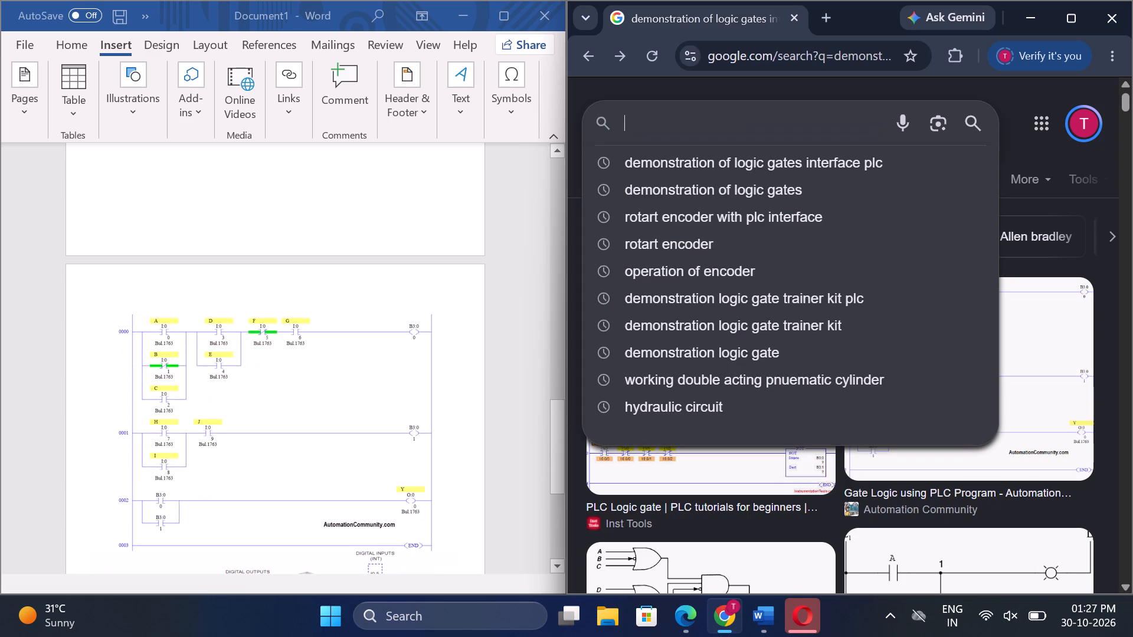
{"action": "type", "text": "timers and counters"}
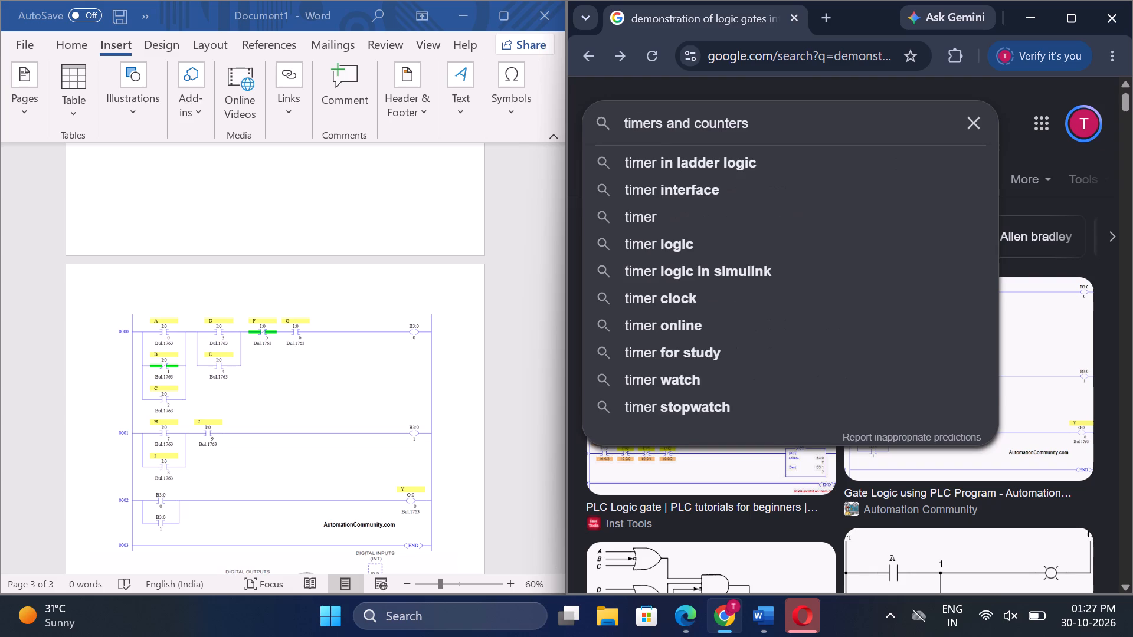
{"action": "key", "text": "Return"}
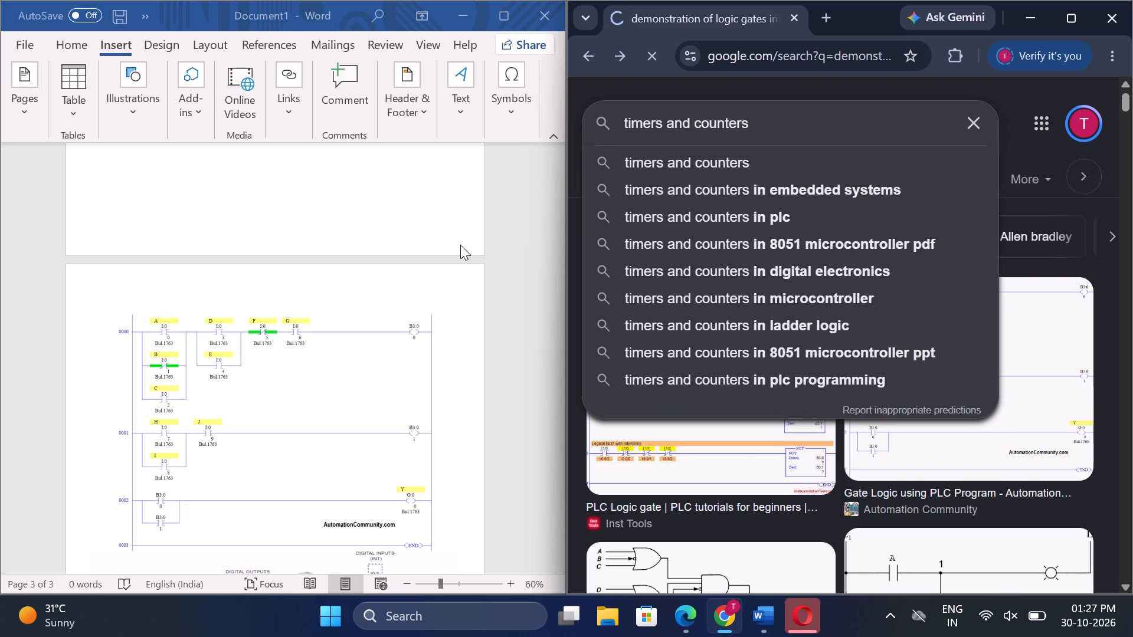
Change the pasted Automation Community ladder diagram in Word from inline to Through text wrapping.
{"action": "left_click", "coordinate": [315, 369]}
{"action": "scroll", "coordinate": [369, 408], "scroll_direction": "up", "scroll_amount": 3}
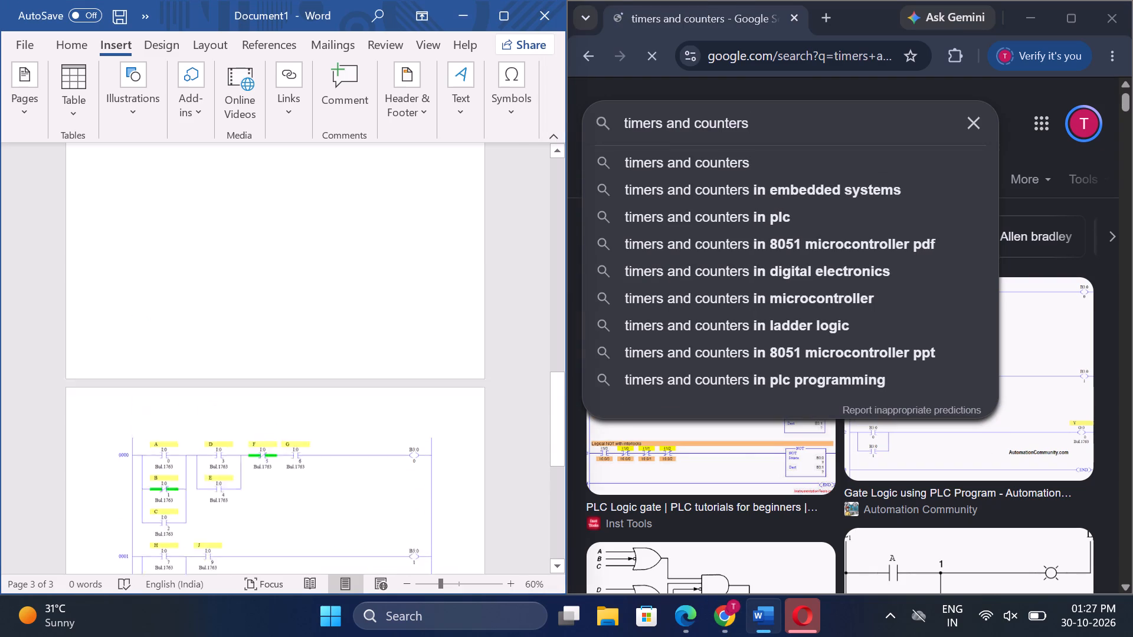
{"action": "scroll", "coordinate": [369, 408], "scroll_direction": "up", "scroll_amount": 4}
{"action": "scroll", "coordinate": [369, 408], "scroll_direction": "down", "scroll_amount": 5}
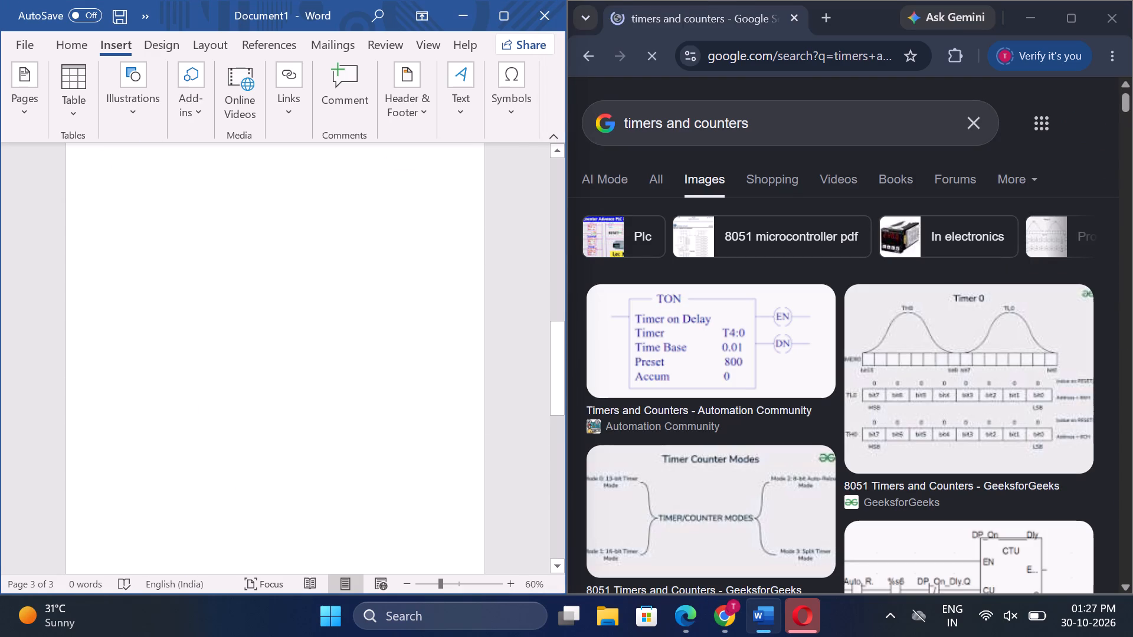
{"action": "scroll", "coordinate": [369, 408], "scroll_direction": "down", "scroll_amount": 3}
{"action": "left_click", "coordinate": [316, 370]}
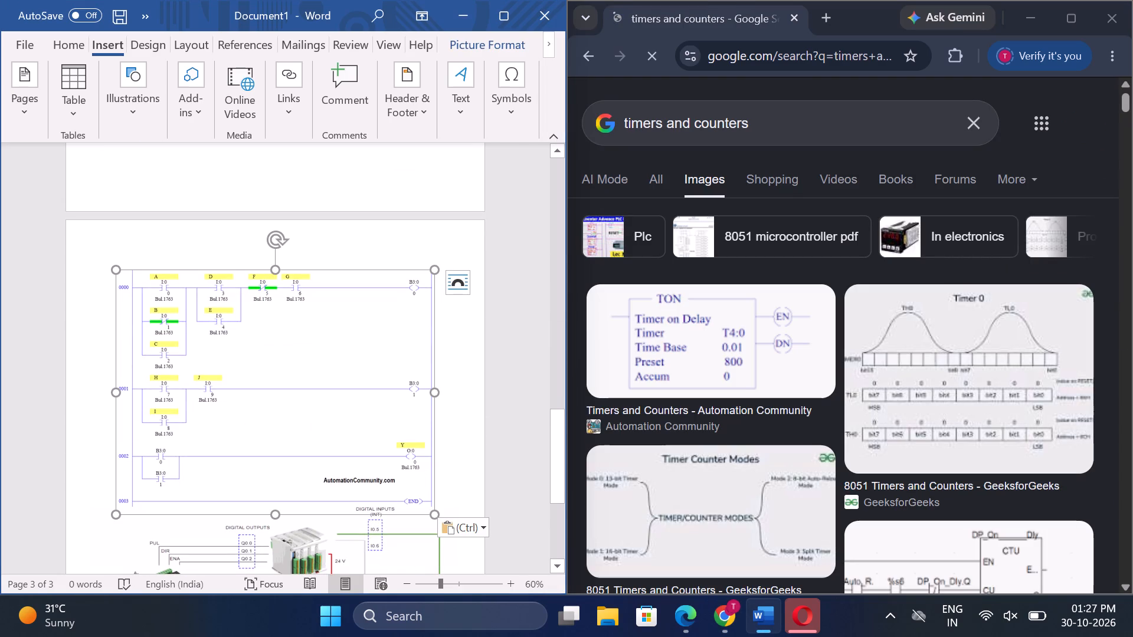
{"action": "left_click", "coordinate": [463, 281]}
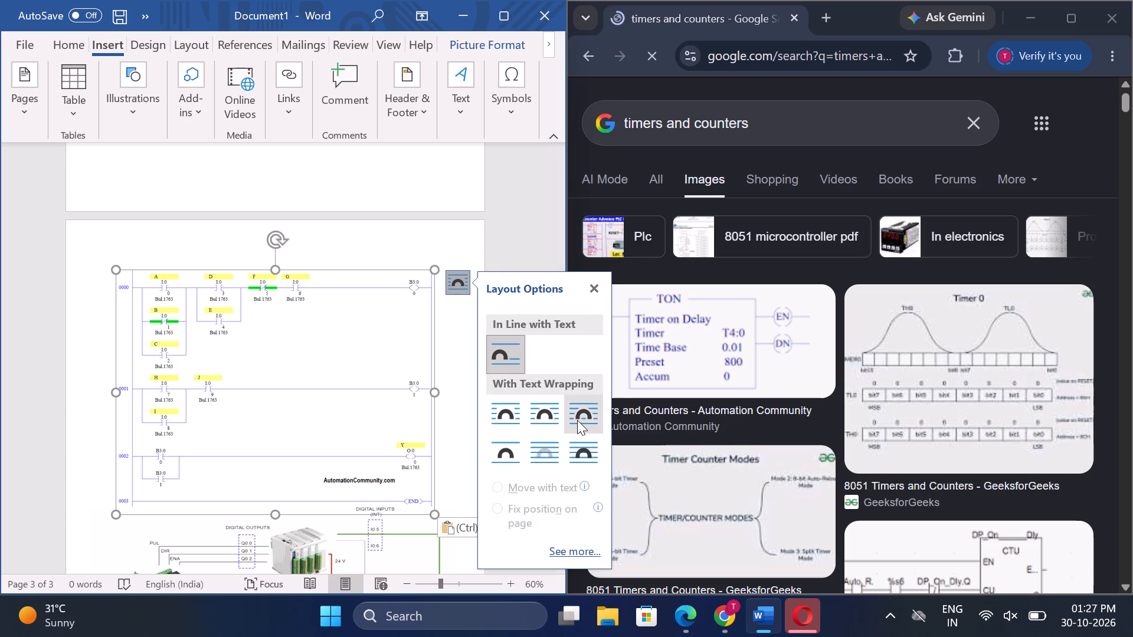
{"action": "left_click", "coordinate": [577, 420]}
Widen the Automation Community ladder diagram on the second page by stretching its right and left sides out toward the page edges.
{"action": "scroll", "coordinate": [372, 311], "scroll_direction": "up", "scroll_amount": 5}
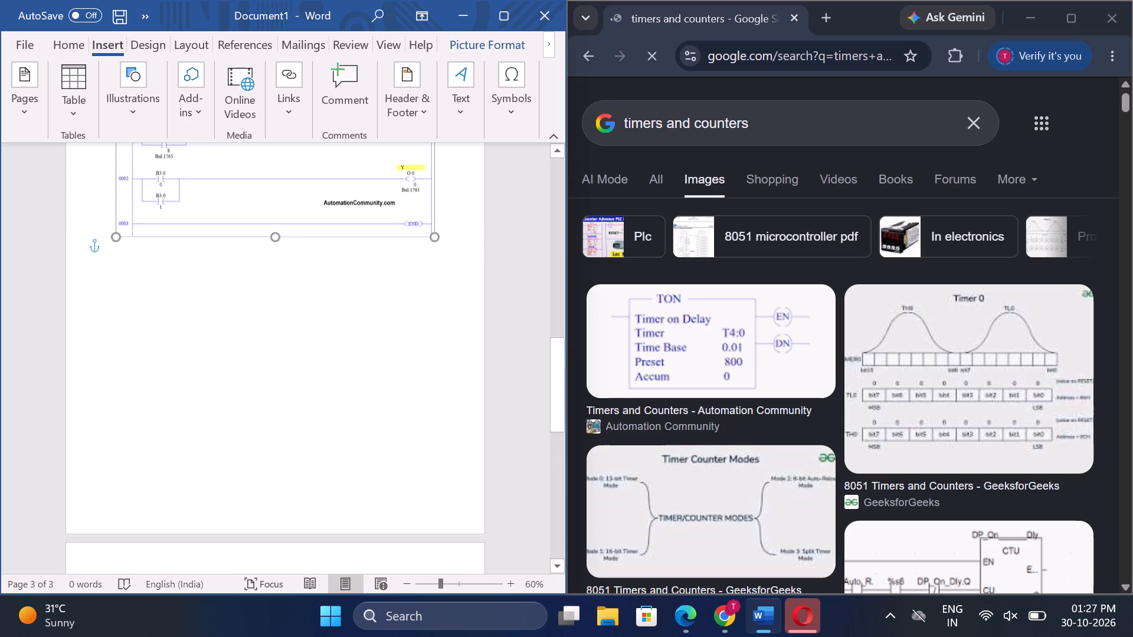
{"action": "scroll", "coordinate": [372, 311], "scroll_direction": "up", "scroll_amount": 1}
{"action": "scroll", "coordinate": [332, 267], "scroll_direction": "up", "scroll_amount": 2}
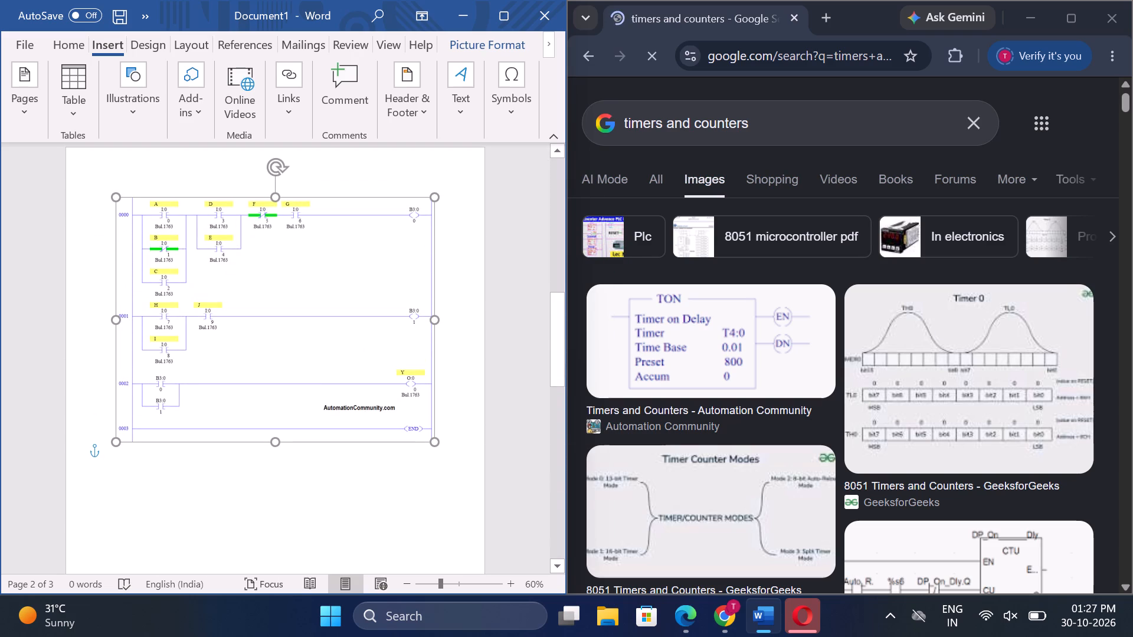
{"action": "left_click_drag", "start_coordinate": [286, 263], "coordinate": [281, 228]}
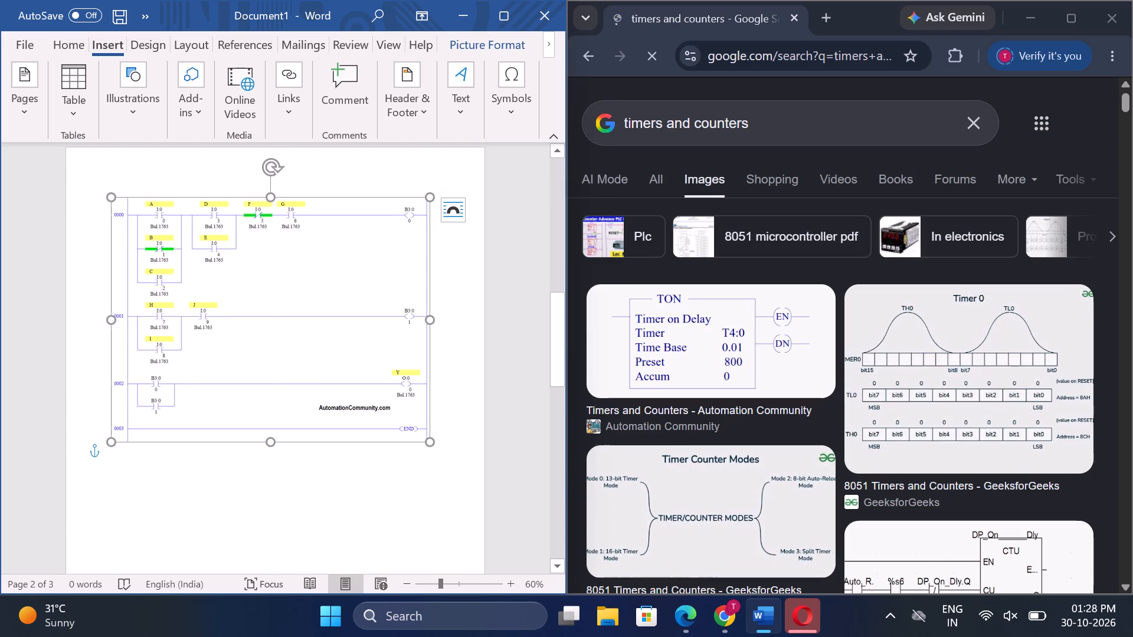
{"action": "left_click_drag", "start_coordinate": [428, 318], "coordinate": [471, 330]}
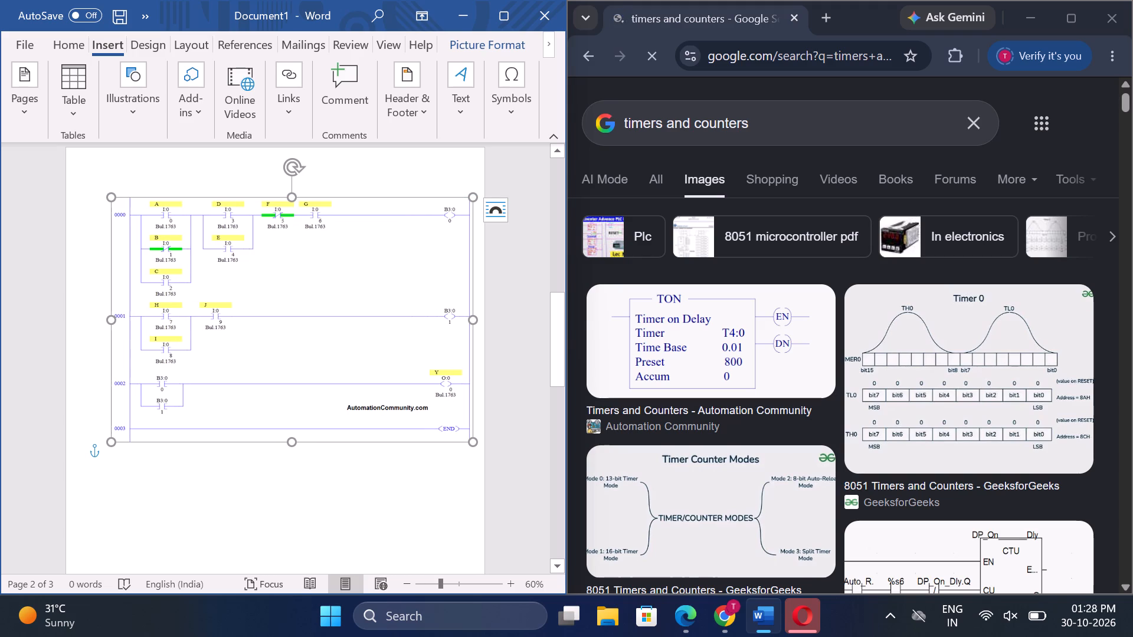
{"action": "left_click_drag", "start_coordinate": [112, 320], "coordinate": [85, 313]}
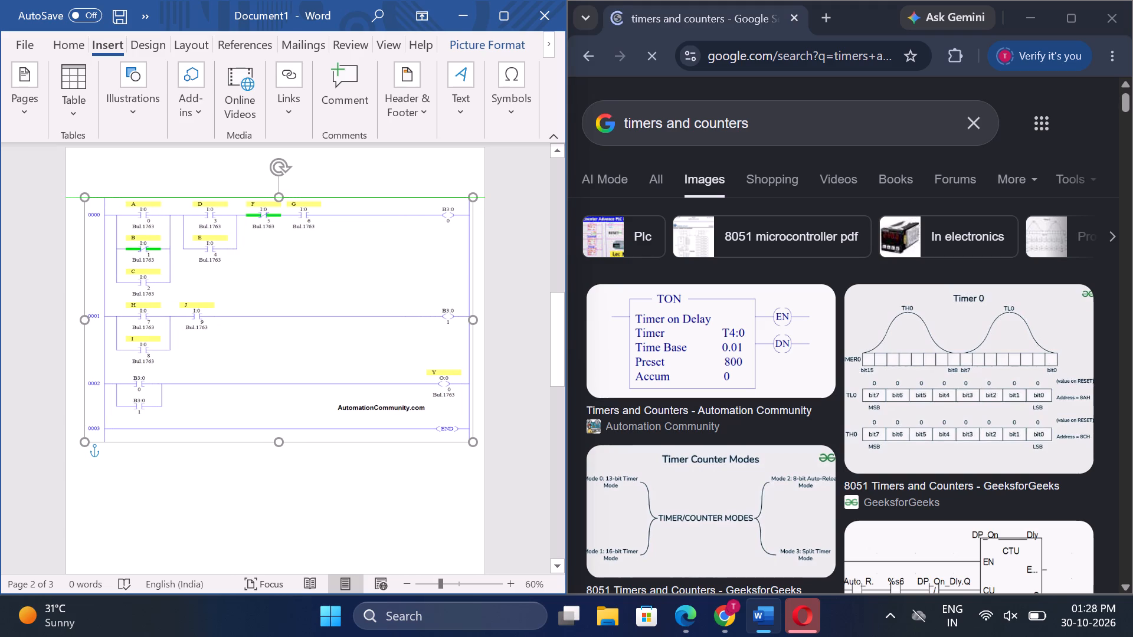
{"action": "left_click_drag", "start_coordinate": [85, 313], "coordinate": [83, 313]}
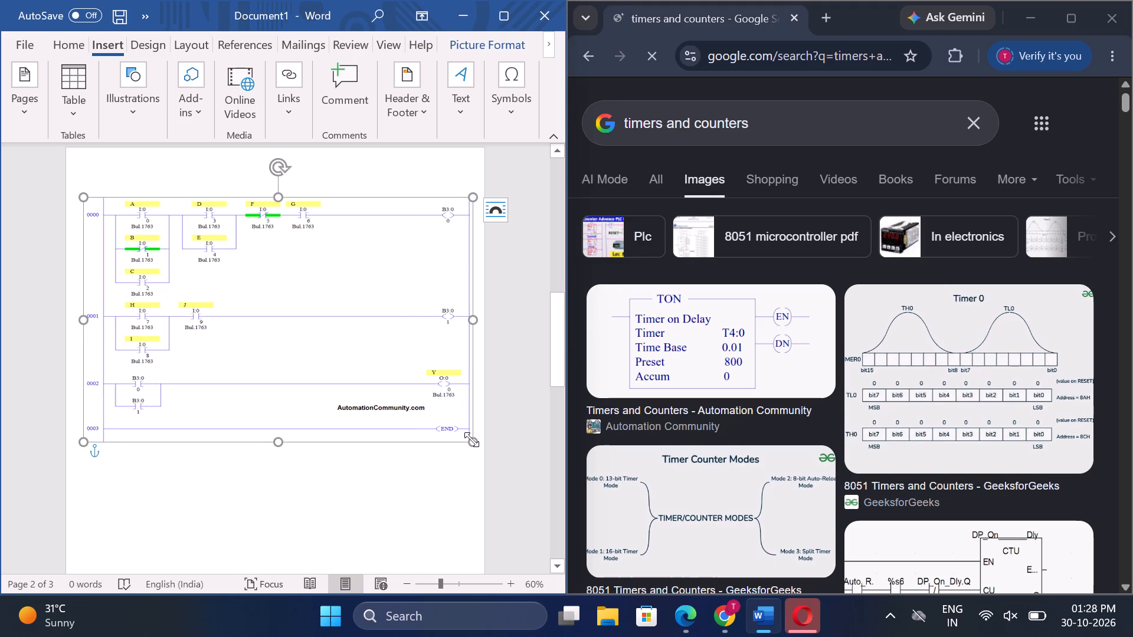
Shrink the ladder diagram slightly from its lower-right corner and centre it horizontally on the second page.
{"action": "left_click_drag", "start_coordinate": [471, 439], "coordinate": [443, 407]}
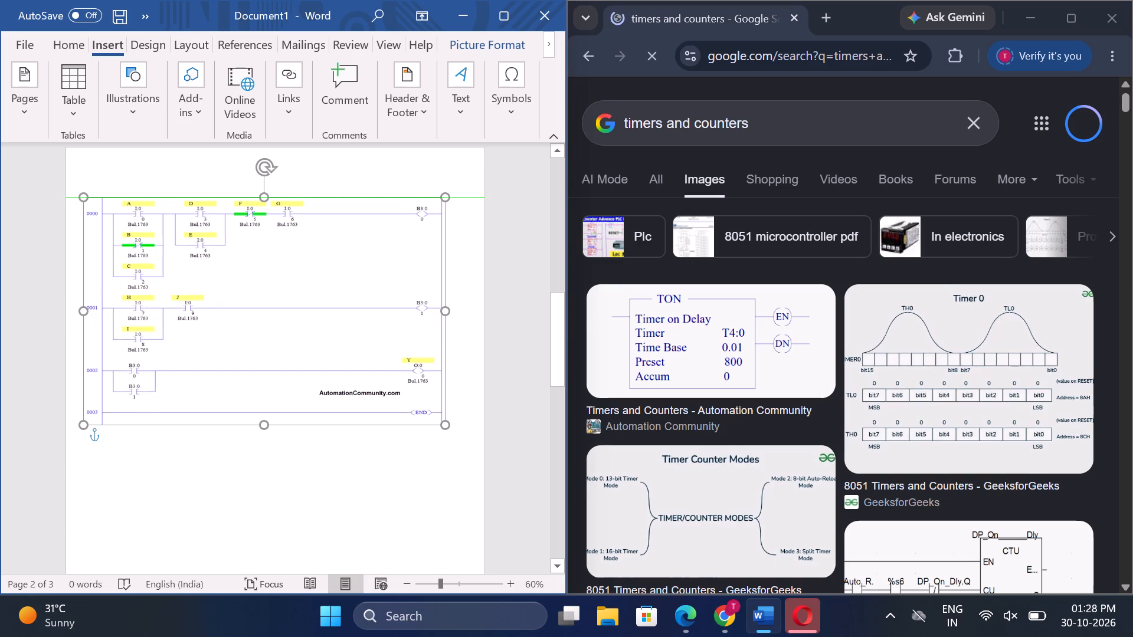
{"action": "left_click_drag", "start_coordinate": [443, 407], "coordinate": [444, 406]}
{"action": "left_click_drag", "start_coordinate": [352, 340], "coordinate": [368, 337]}
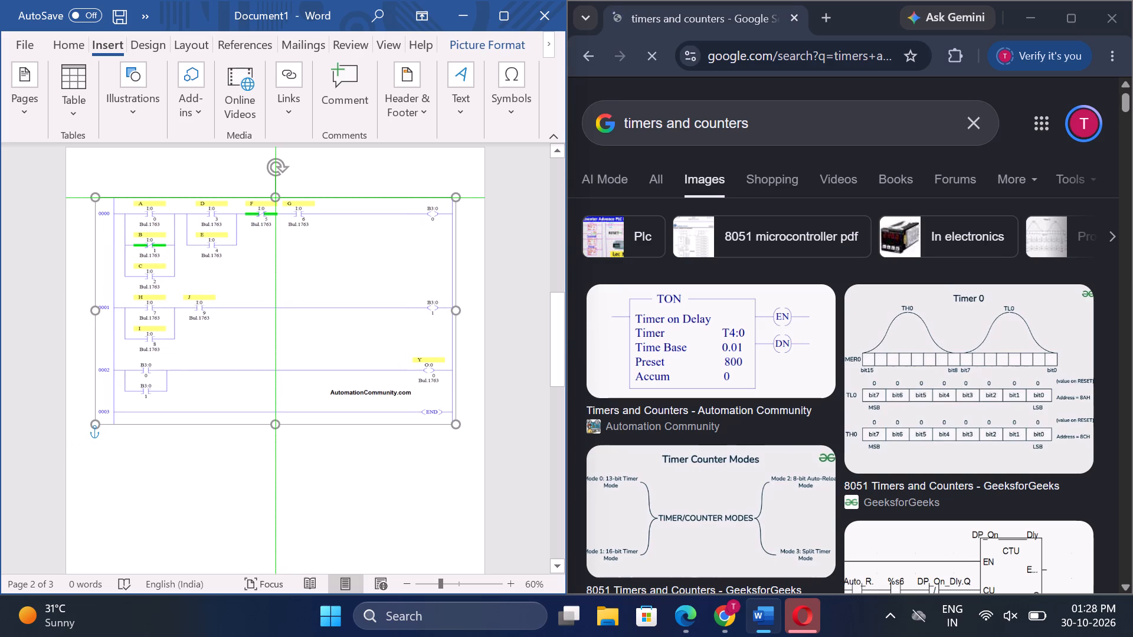
{"action": "left_click_drag", "start_coordinate": [368, 337], "coordinate": [368, 338]}
Look through the Google Images results for "timers and counters" for a suitable timer or counter picture.
{"action": "scroll", "coordinate": [664, 452], "scroll_direction": "down", "scroll_amount": 1}
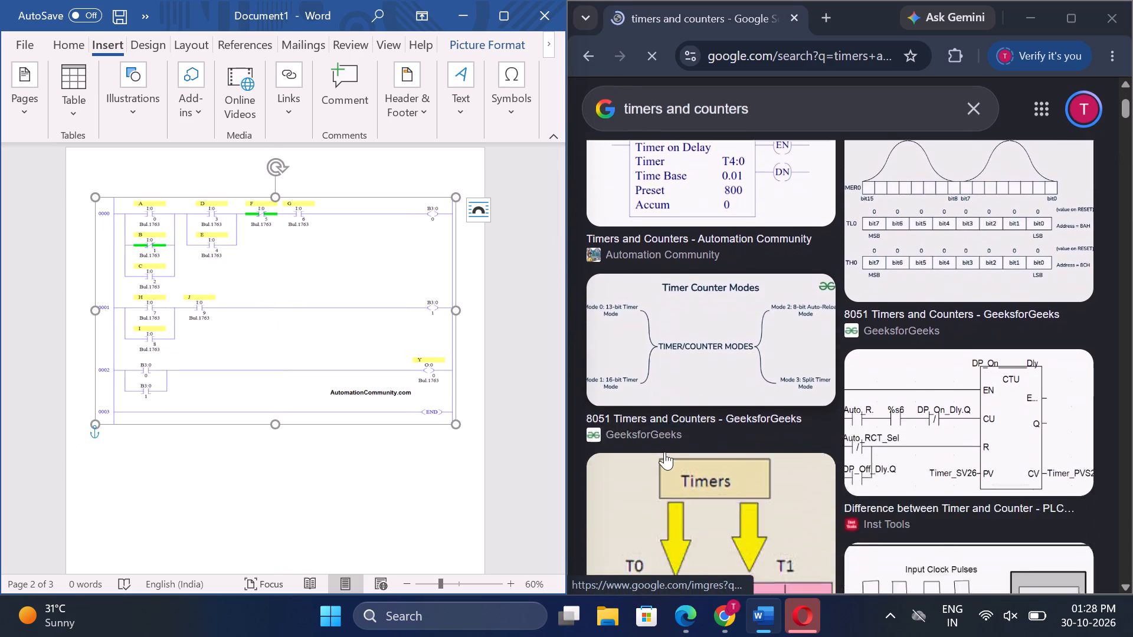
{"action": "scroll", "coordinate": [664, 452], "scroll_direction": "down", "scroll_amount": 4}
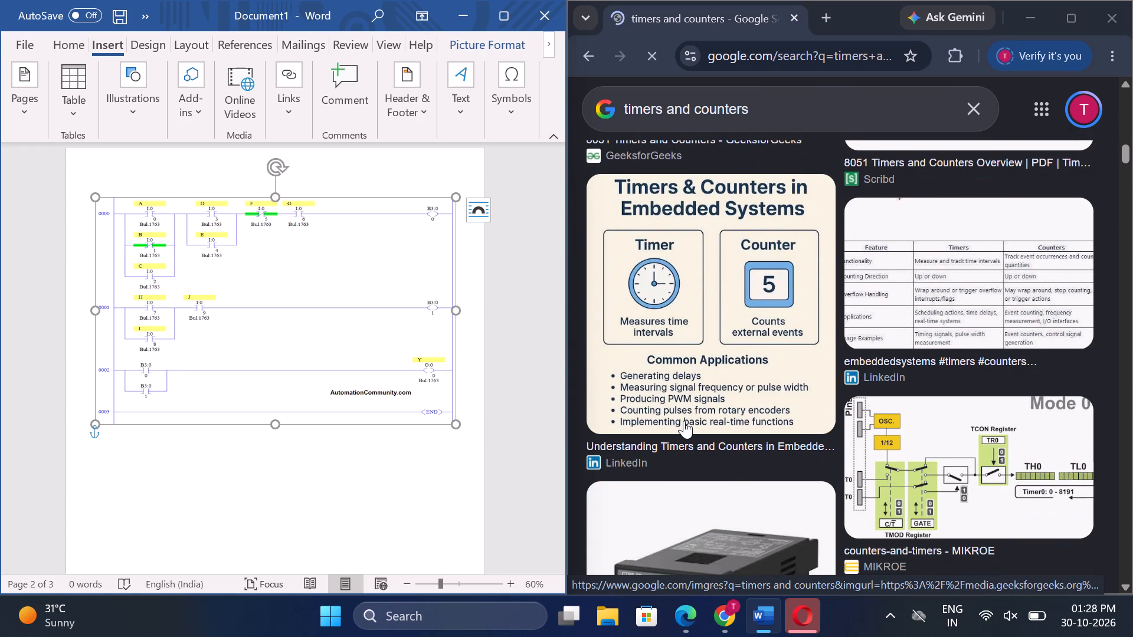
{"action": "scroll", "coordinate": [684, 421], "scroll_direction": "down", "scroll_amount": 1}
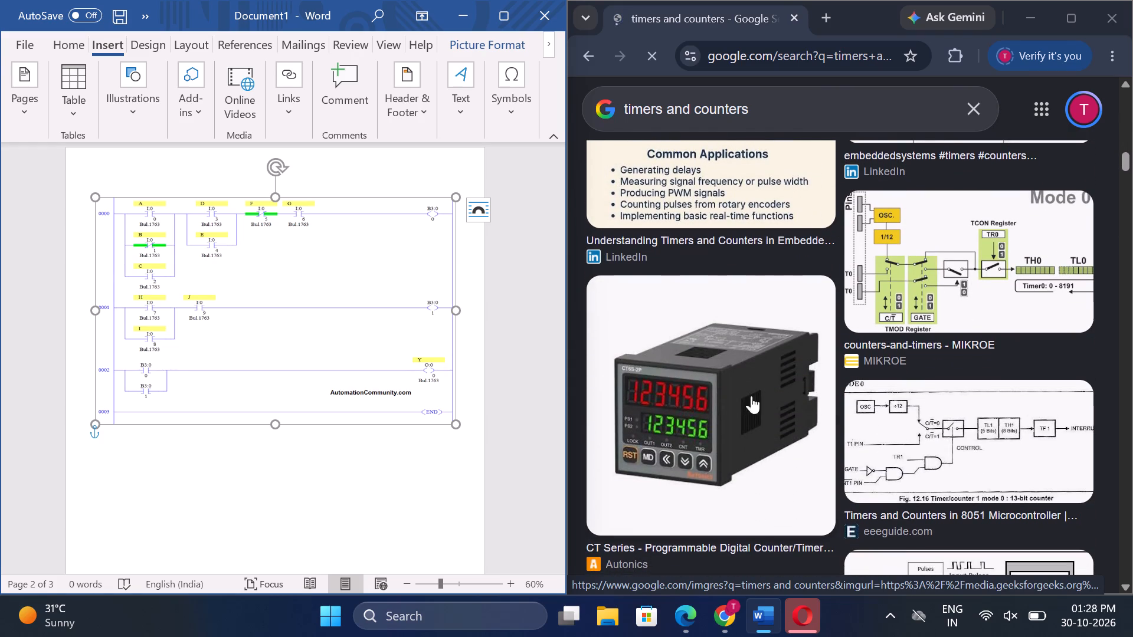
{"action": "scroll", "coordinate": [924, 406], "scroll_direction": "down", "scroll_amount": 1}
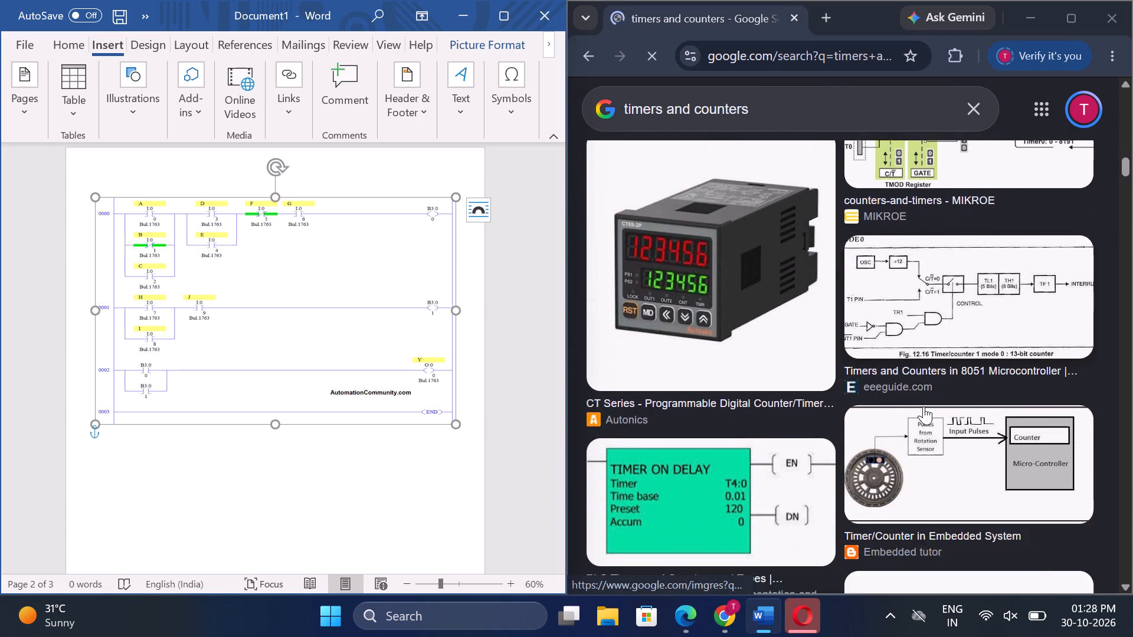
{"action": "scroll", "coordinate": [924, 406], "scroll_direction": "down", "scroll_amount": 1}
{"action": "scroll", "coordinate": [924, 406], "scroll_direction": "up", "scroll_amount": 7}
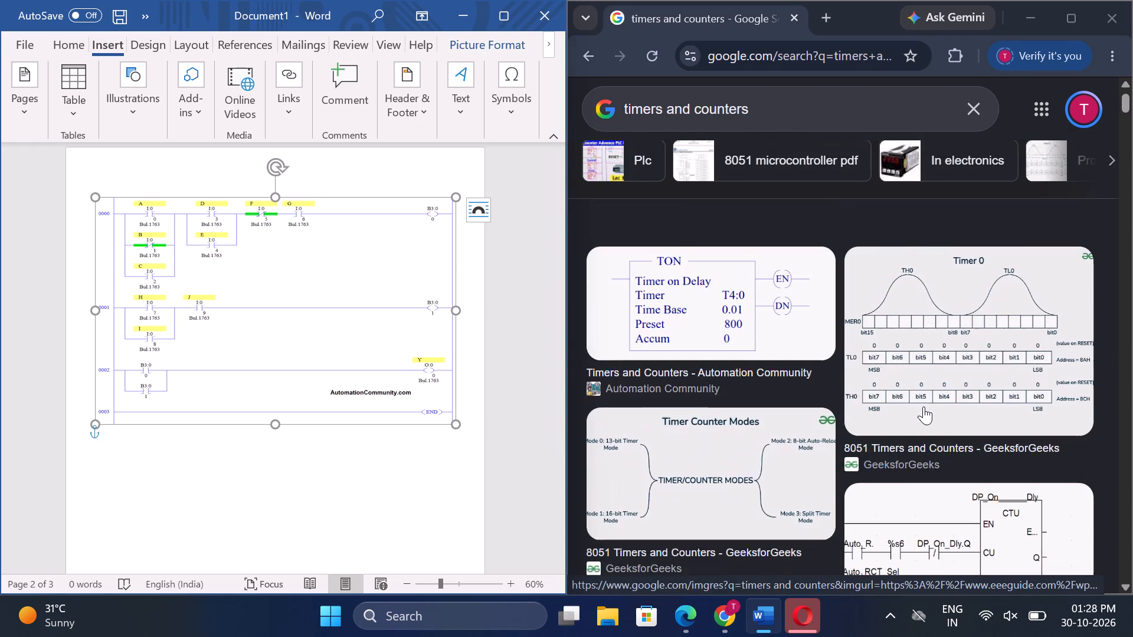
{"action": "scroll", "coordinate": [1020, 491], "scroll_direction": "down", "scroll_amount": 1}
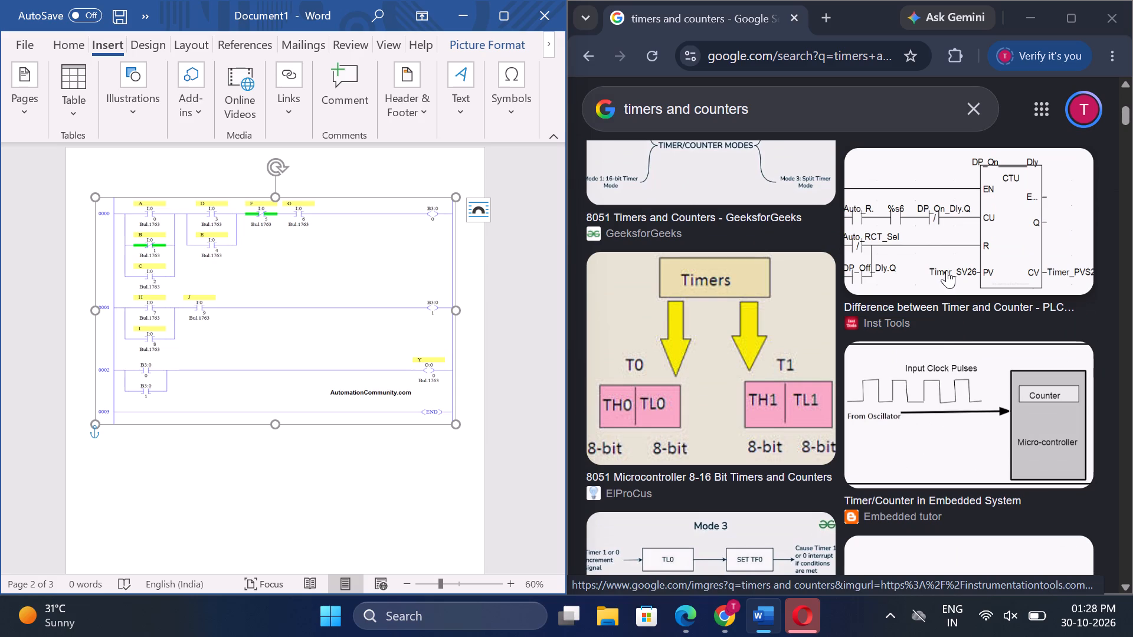
{"action": "scroll", "coordinate": [957, 235], "scroll_direction": "up", "scroll_amount": 4}
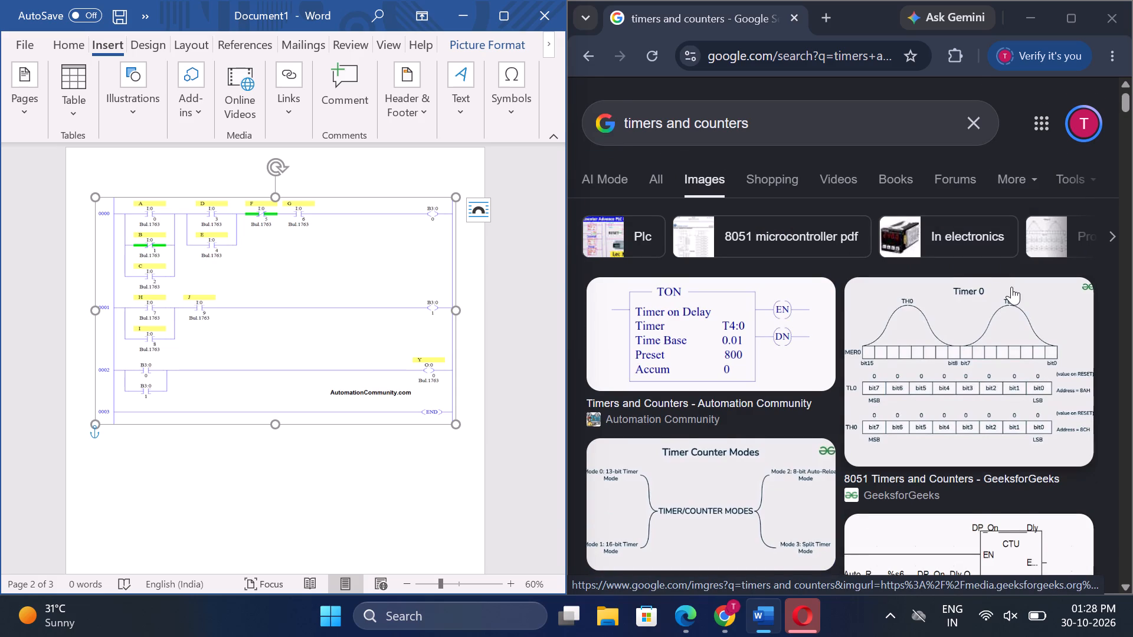
{"action": "scroll", "coordinate": [897, 340], "scroll_direction": "down", "scroll_amount": 5}
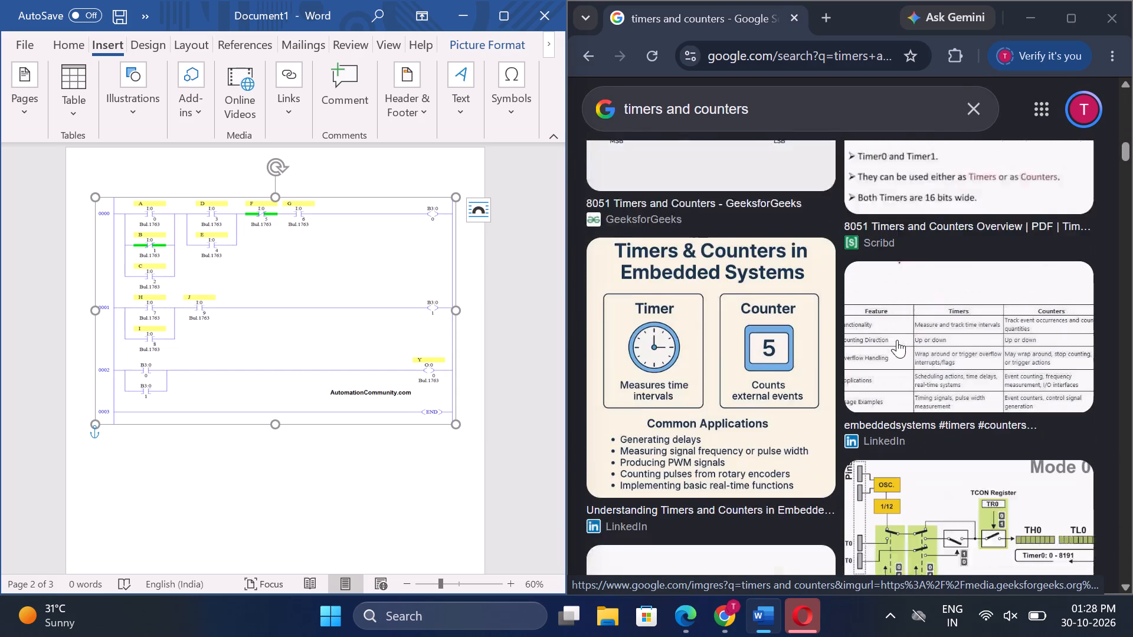
{"action": "scroll", "coordinate": [897, 340], "scroll_direction": "down", "scroll_amount": 3}
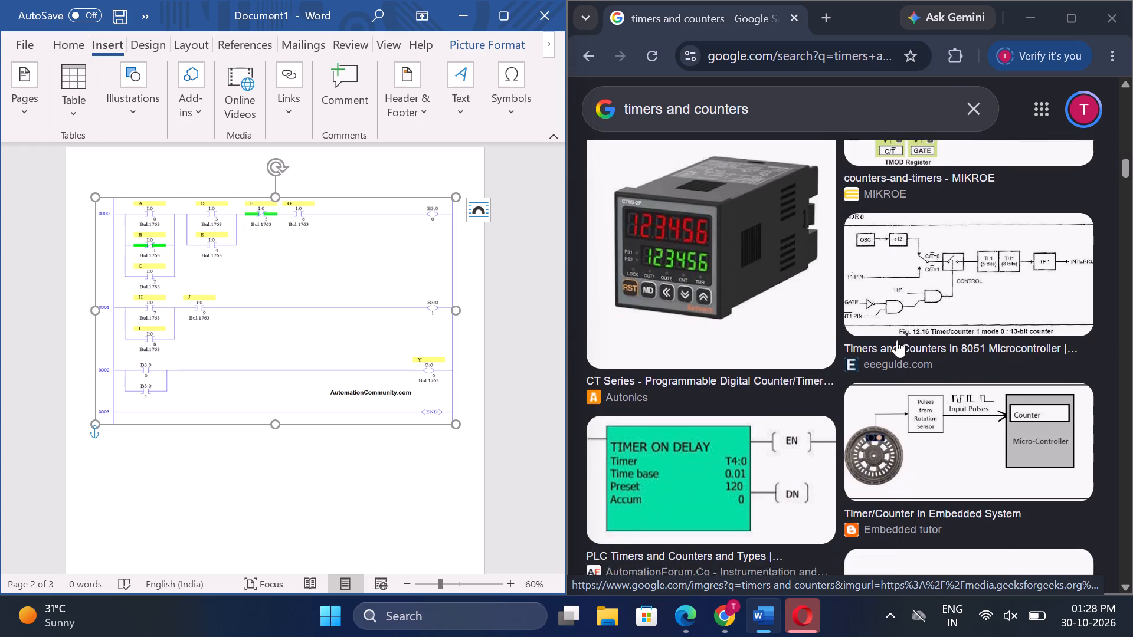
{"action": "scroll", "coordinate": [897, 340], "scroll_direction": "down", "scroll_amount": 2}
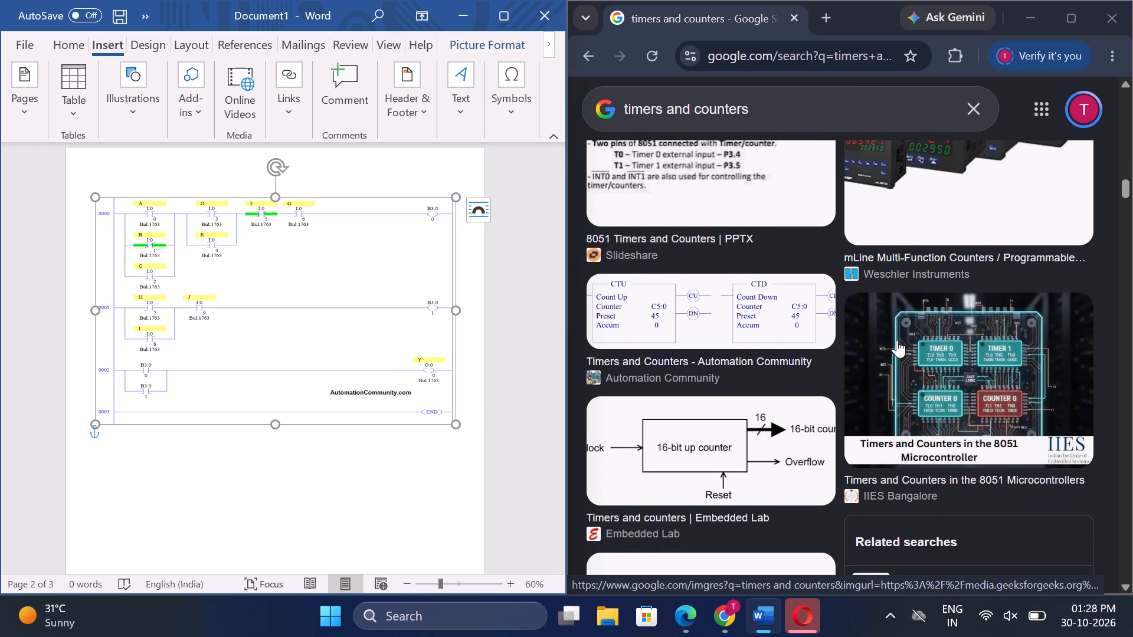
{"action": "scroll", "coordinate": [897, 340], "scroll_direction": "down", "scroll_amount": 2}
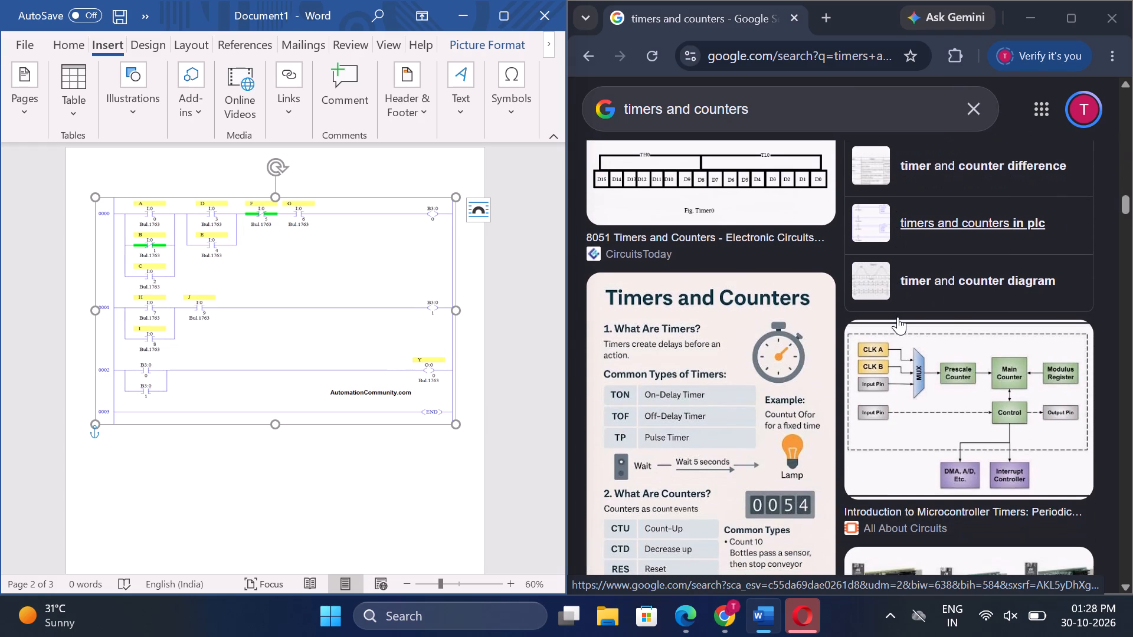
{"action": "scroll", "coordinate": [909, 380], "scroll_direction": "down", "scroll_amount": 2}
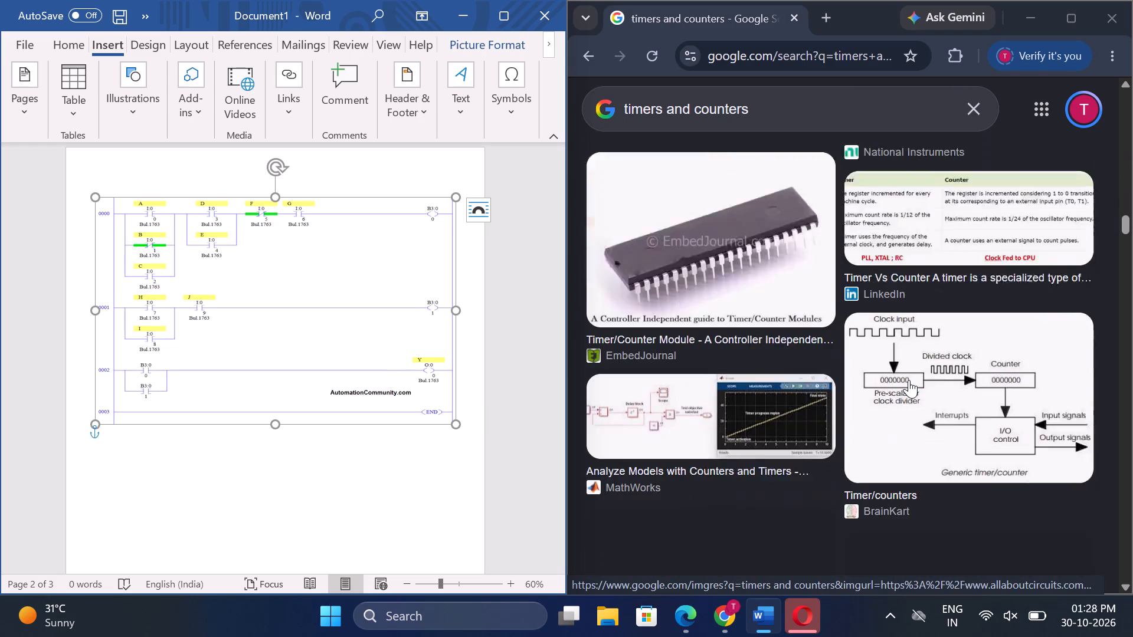
{"action": "scroll", "coordinate": [909, 380], "scroll_direction": "up", "scroll_amount": 2}
{"action": "scroll", "coordinate": [909, 380], "scroll_direction": "down", "scroll_amount": 1}
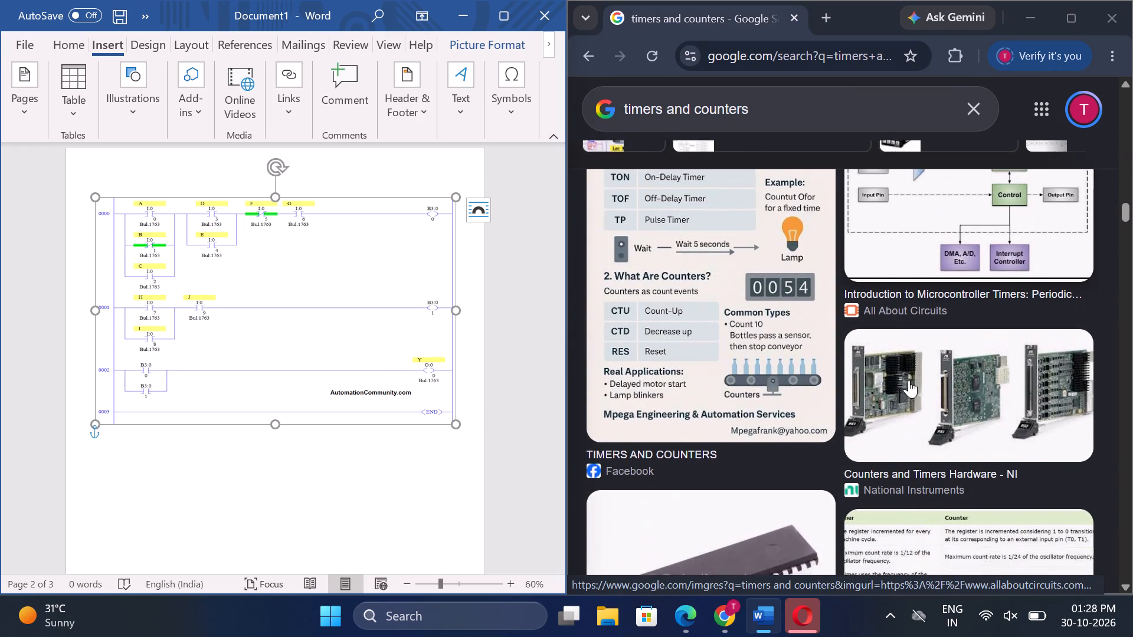
{"action": "scroll", "coordinate": [909, 380], "scroll_direction": "down", "scroll_amount": 1}
{"action": "scroll", "coordinate": [848, 441], "scroll_direction": "down", "scroll_amount": 1}
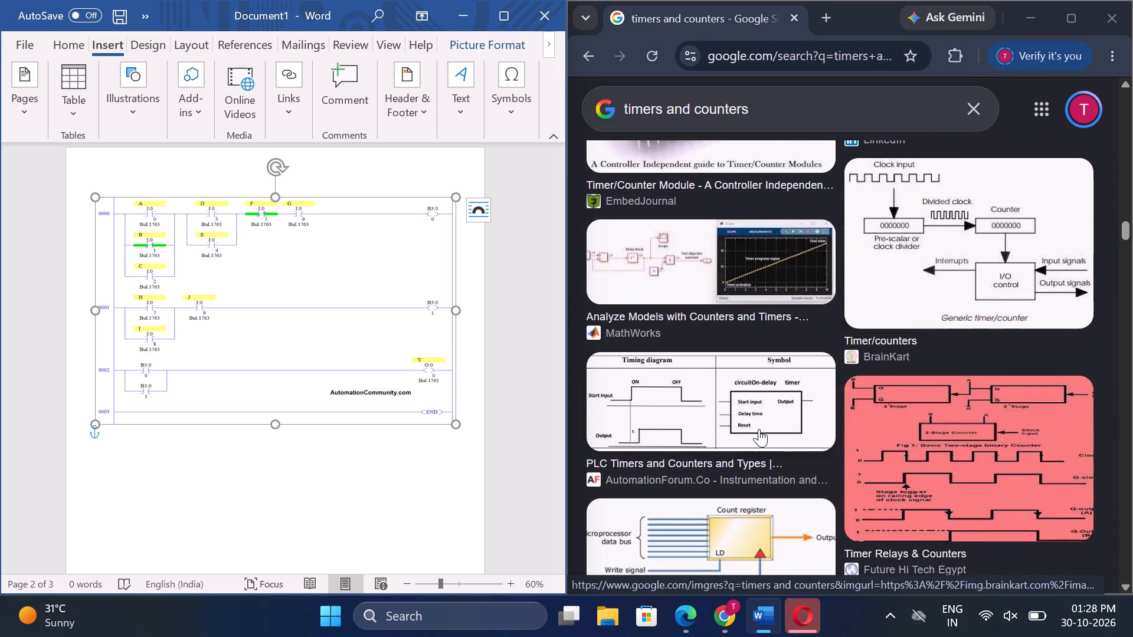
{"action": "scroll", "coordinate": [744, 446], "scroll_direction": "down", "scroll_amount": 3}
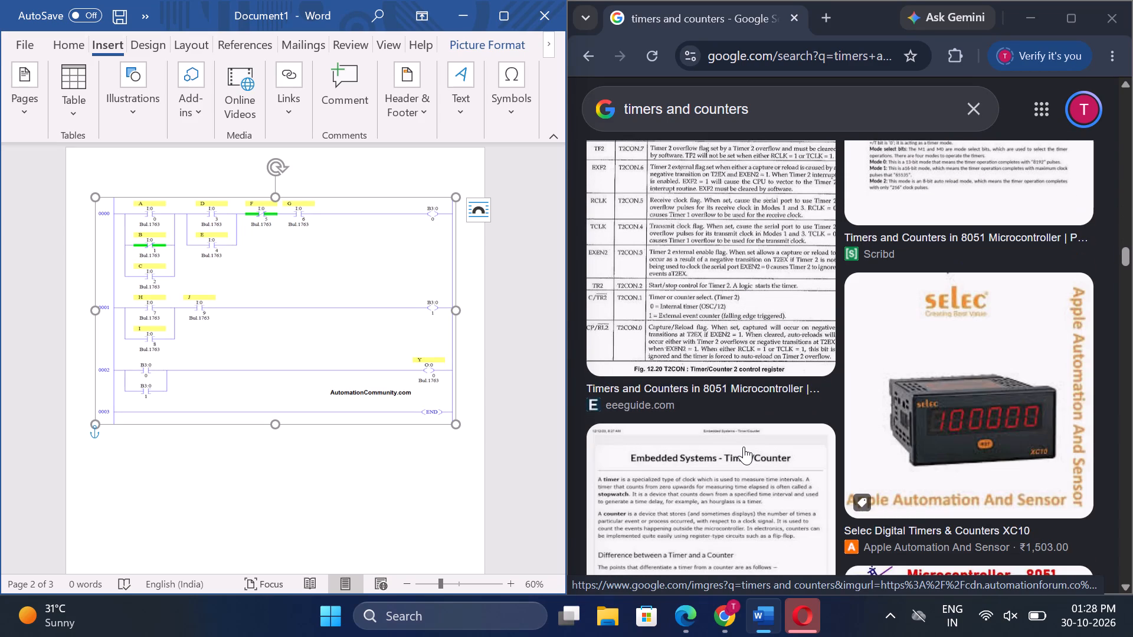
{"action": "scroll", "coordinate": [744, 446], "scroll_direction": "down", "scroll_amount": 2}
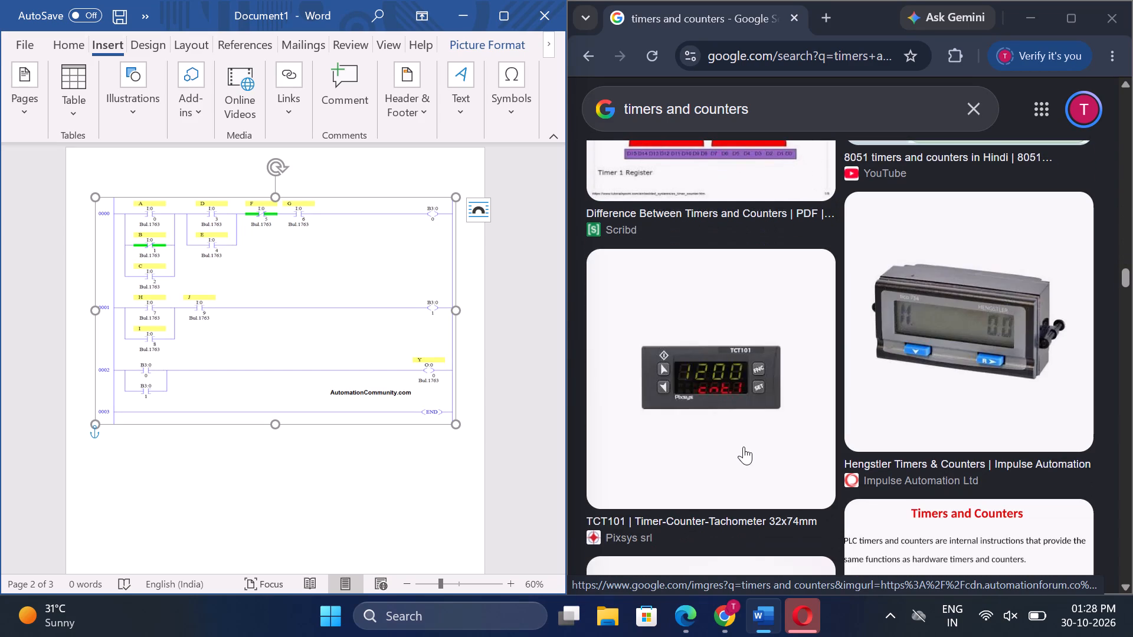
Preview the Pixsys TCT101 Timer-Counter-Tachometer image, then close the preview.
{"action": "left_click", "coordinate": [744, 446]}
{"action": "scroll", "coordinate": [744, 446], "scroll_direction": "down", "scroll_amount": 1}
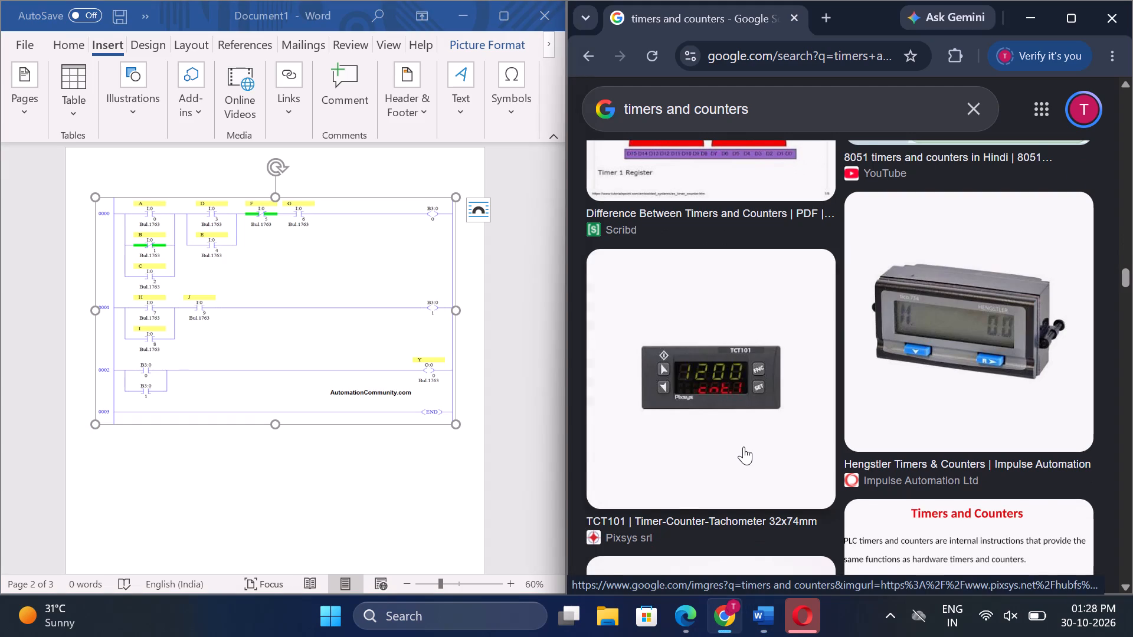
{"action": "scroll", "coordinate": [744, 446], "scroll_direction": "down", "scroll_amount": 1}
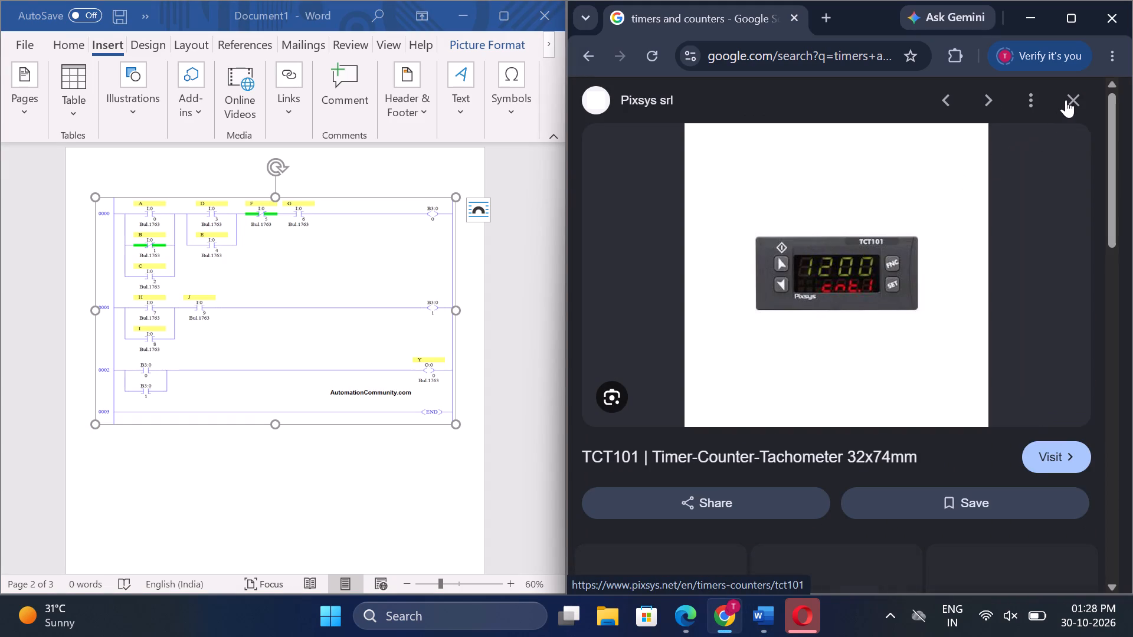
{"action": "left_click", "coordinate": [1070, 100]}
Look through the results again and preview Automation Community's CTU and CTD counter diagram, closing the preview after viewing it.
{"action": "scroll", "coordinate": [918, 286], "scroll_direction": "up", "scroll_amount": 7}
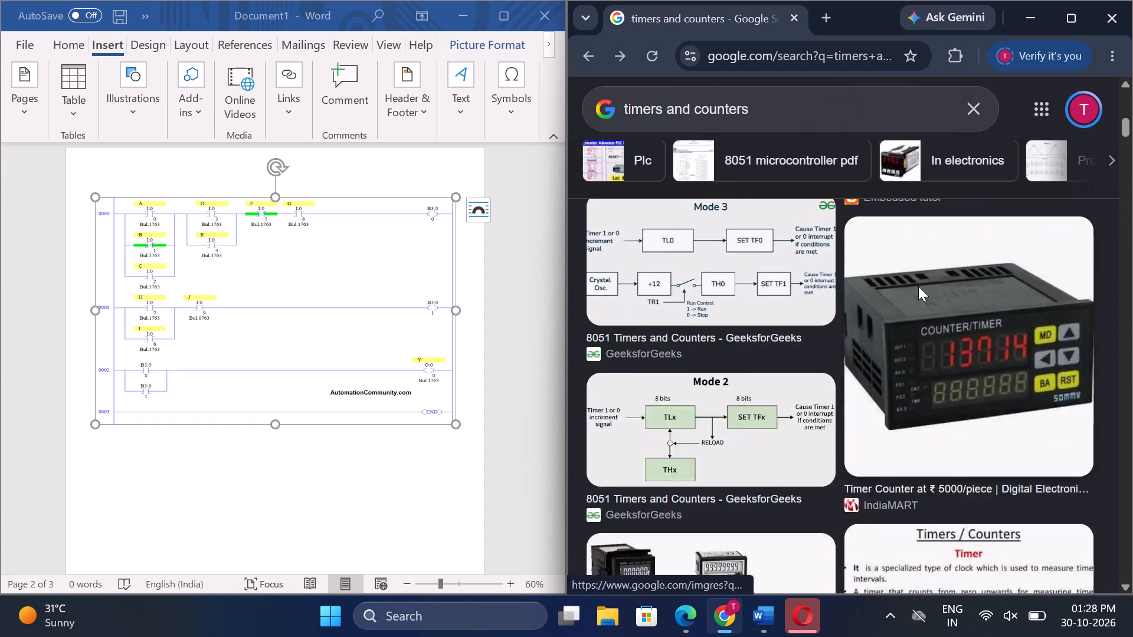
{"action": "scroll", "coordinate": [918, 286], "scroll_direction": "up", "scroll_amount": 8}
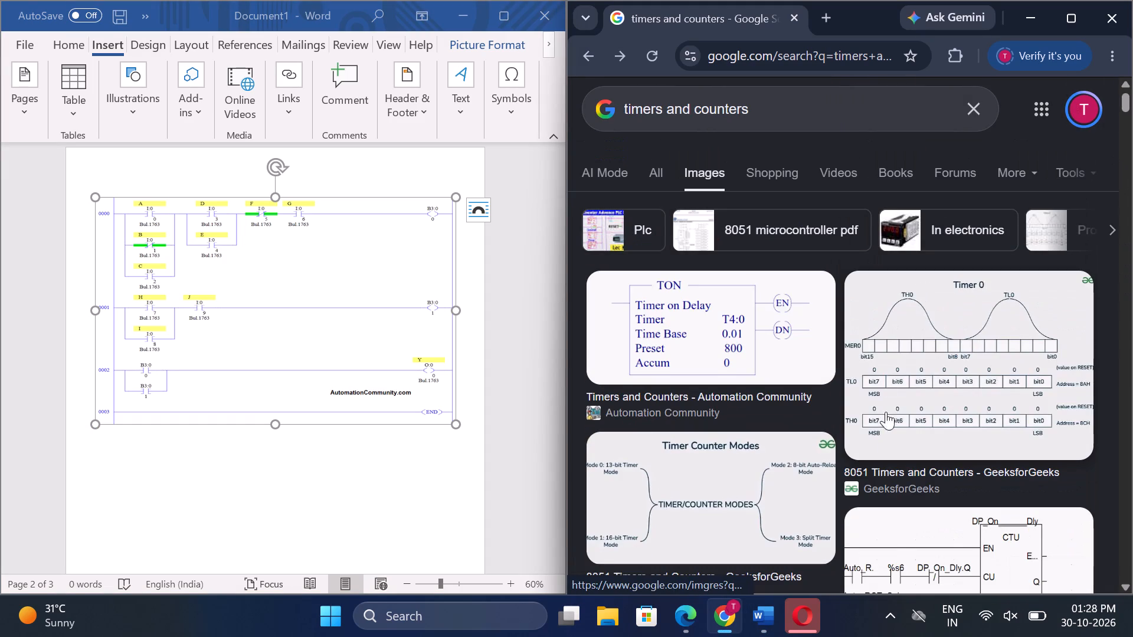
{"action": "scroll", "coordinate": [850, 462], "scroll_direction": "down", "scroll_amount": 4}
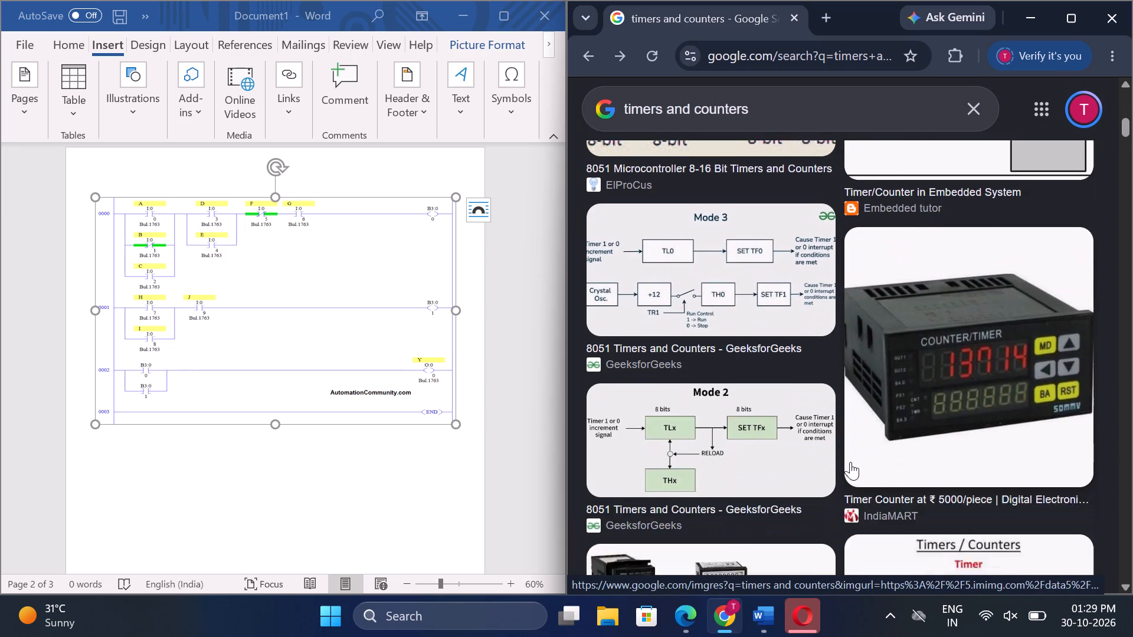
{"action": "scroll", "coordinate": [850, 462], "scroll_direction": "down", "scroll_amount": 2}
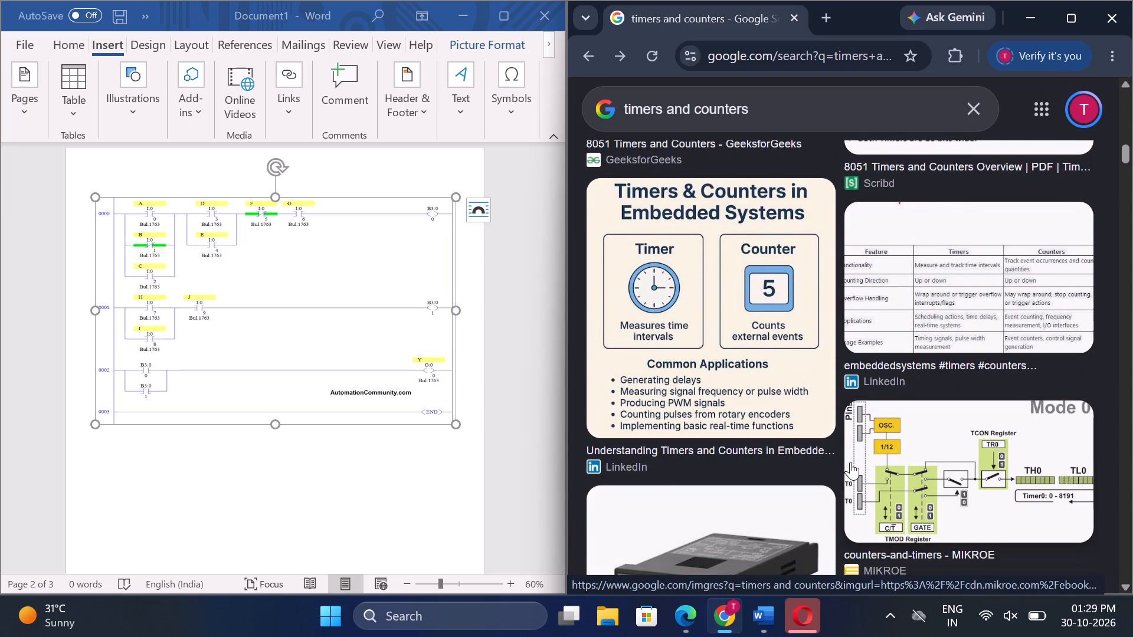
{"action": "scroll", "coordinate": [850, 462], "scroll_direction": "down", "scroll_amount": 1}
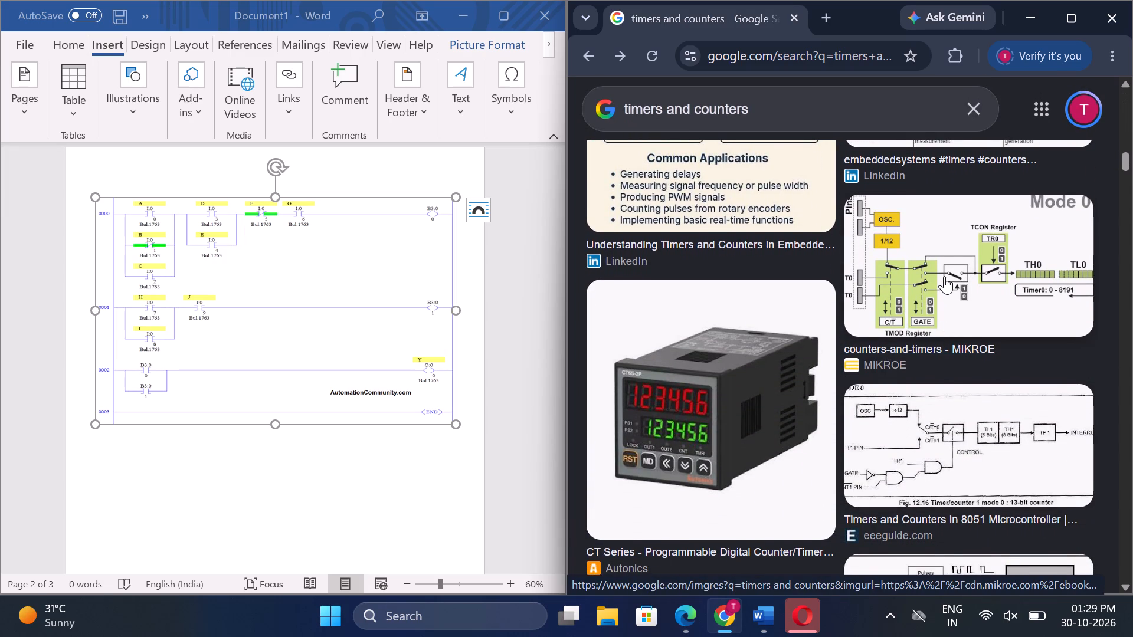
{"action": "scroll", "coordinate": [944, 274], "scroll_direction": "down", "scroll_amount": 1}
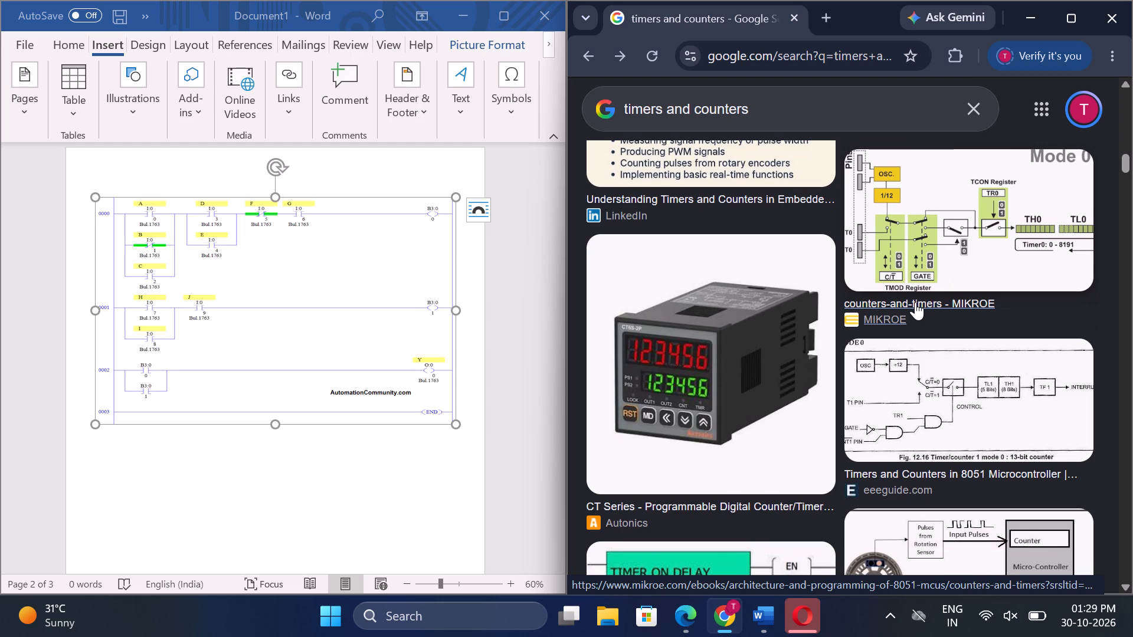
{"action": "scroll", "coordinate": [915, 302], "scroll_direction": "down", "scroll_amount": 2}
{"action": "scroll", "coordinate": [769, 360], "scroll_direction": "down", "scroll_amount": 1}
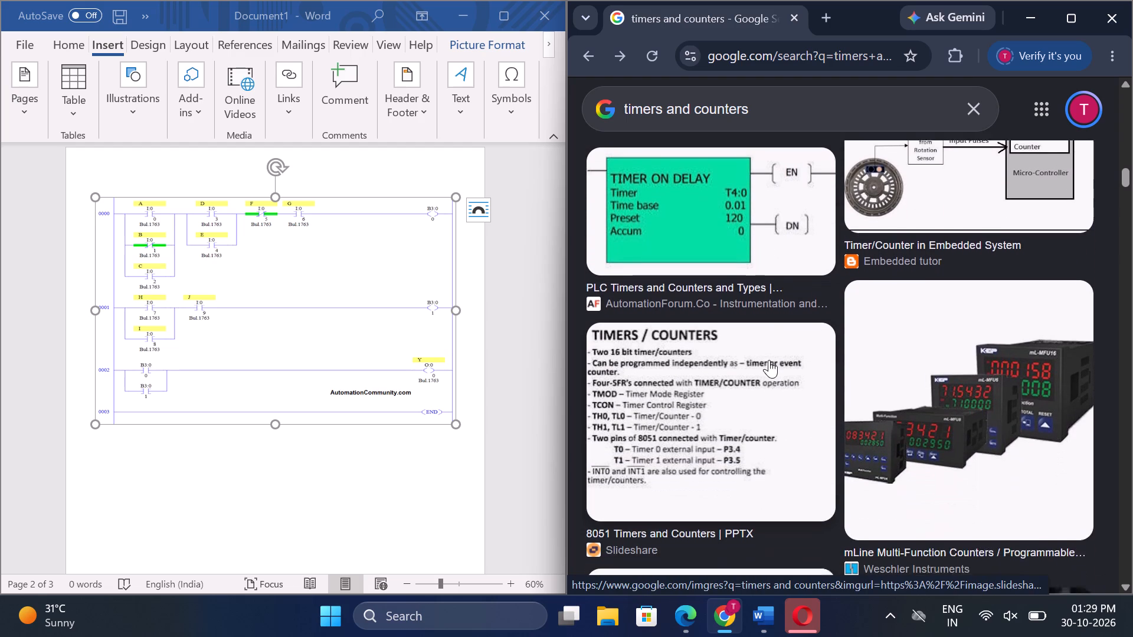
{"action": "scroll", "coordinate": [769, 360], "scroll_direction": "down", "scroll_amount": 1}
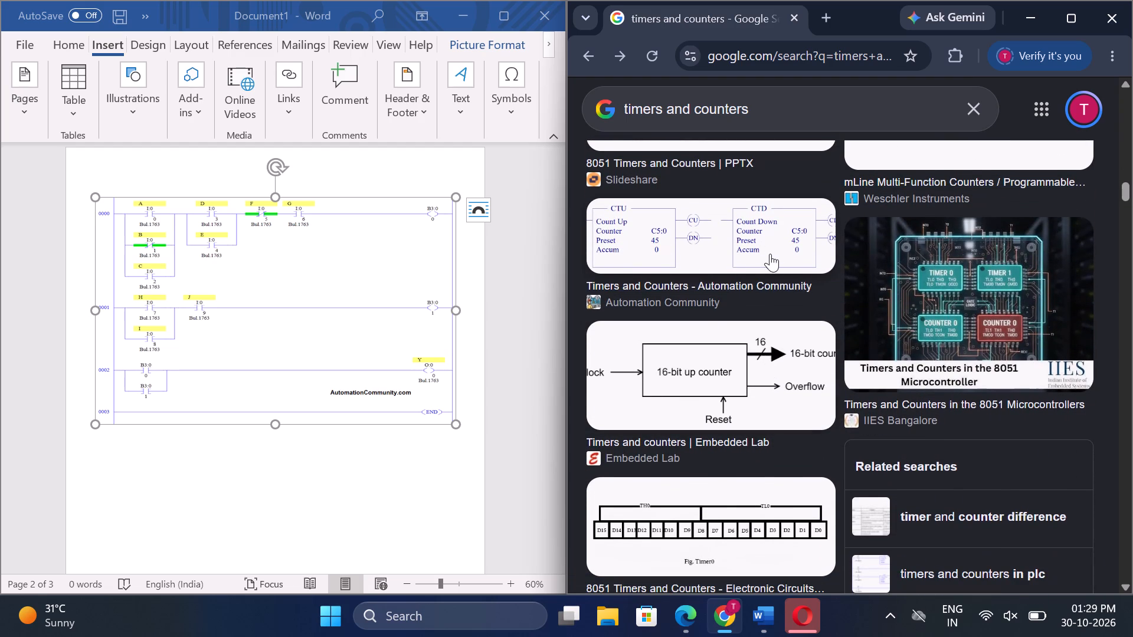
{"action": "left_click", "coordinate": [749, 254]}
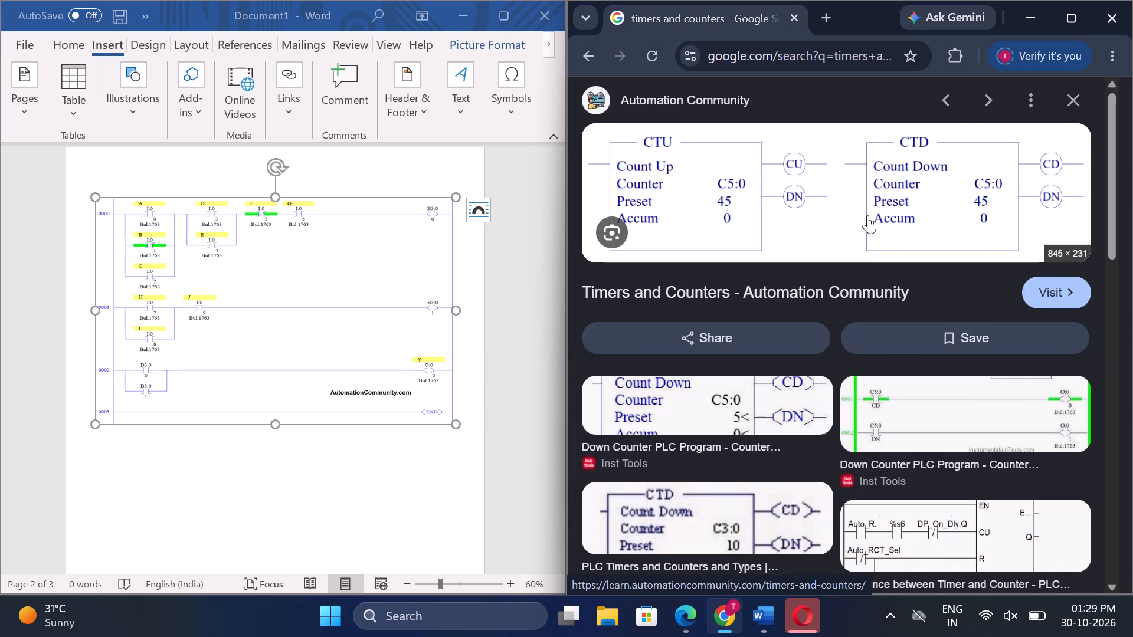
{"action": "scroll", "coordinate": [867, 215], "scroll_direction": "down", "scroll_amount": 1}
{"action": "scroll", "coordinate": [867, 215], "scroll_direction": "up", "scroll_amount": 3}
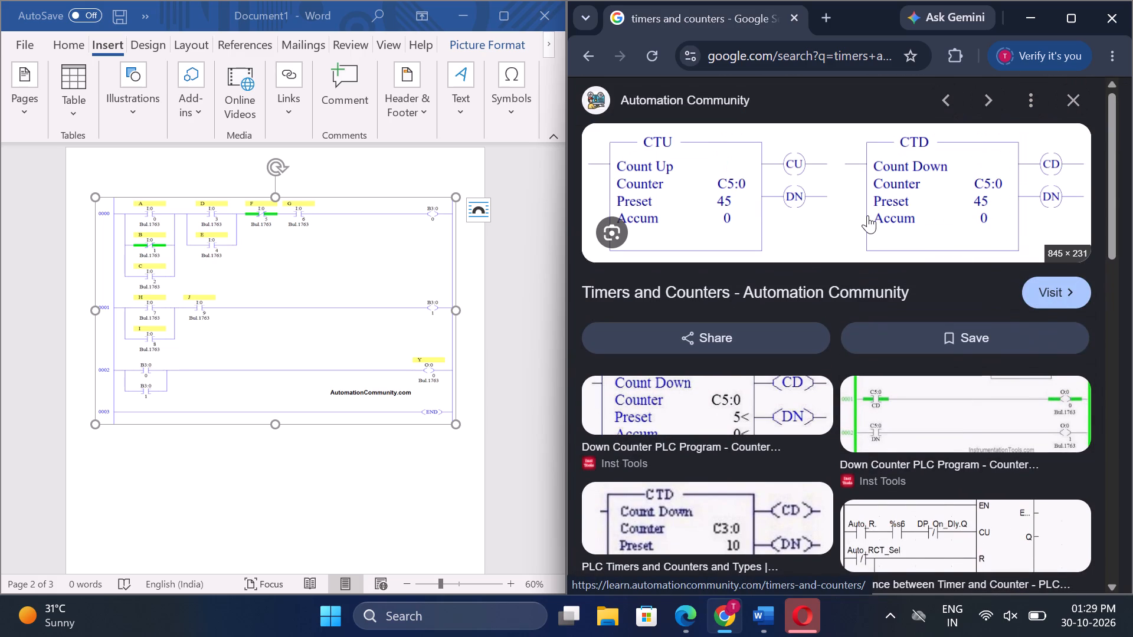
{"action": "left_click", "coordinate": [1076, 96]}
Find and preview the MIKROE counters-and-timers Mode 0 diagram among the results, then close its preview.
{"action": "scroll", "coordinate": [863, 317], "scroll_direction": "up", "scroll_amount": 6}
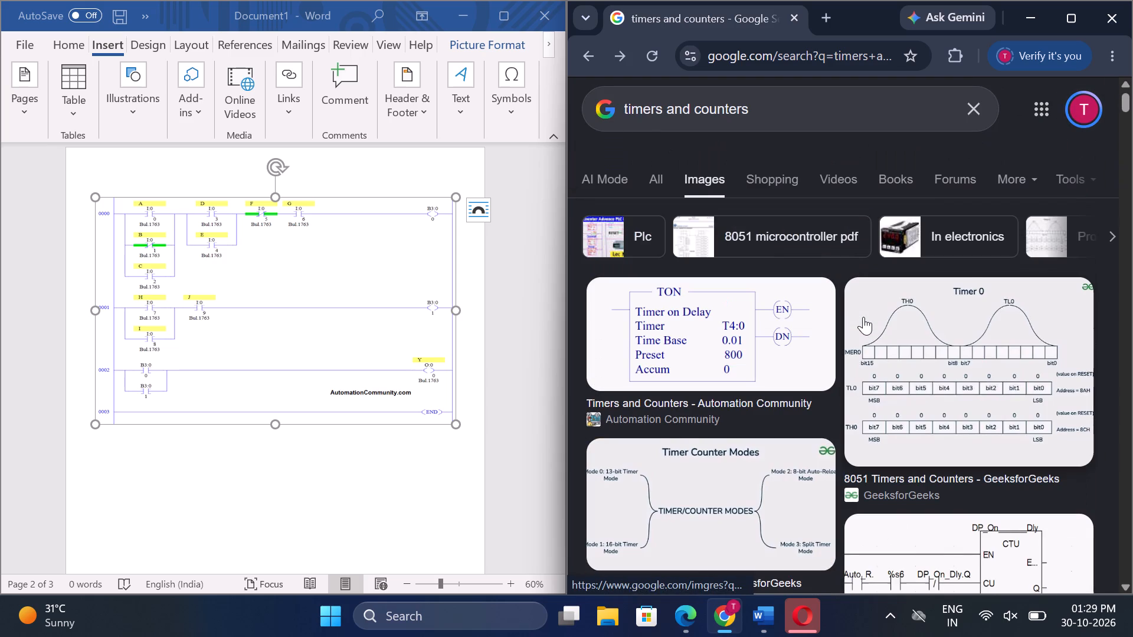
{"action": "scroll", "coordinate": [863, 317], "scroll_direction": "down", "scroll_amount": 2}
{"action": "scroll", "coordinate": [764, 353], "scroll_direction": "down", "scroll_amount": 1}
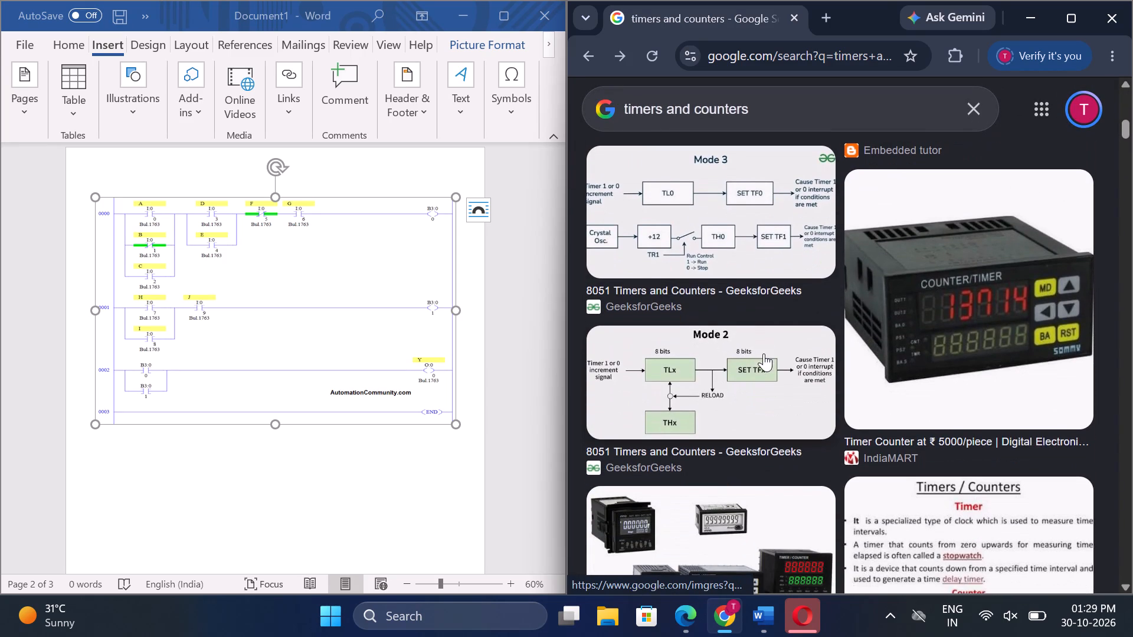
{"action": "scroll", "coordinate": [733, 427], "scroll_direction": "down", "scroll_amount": 2}
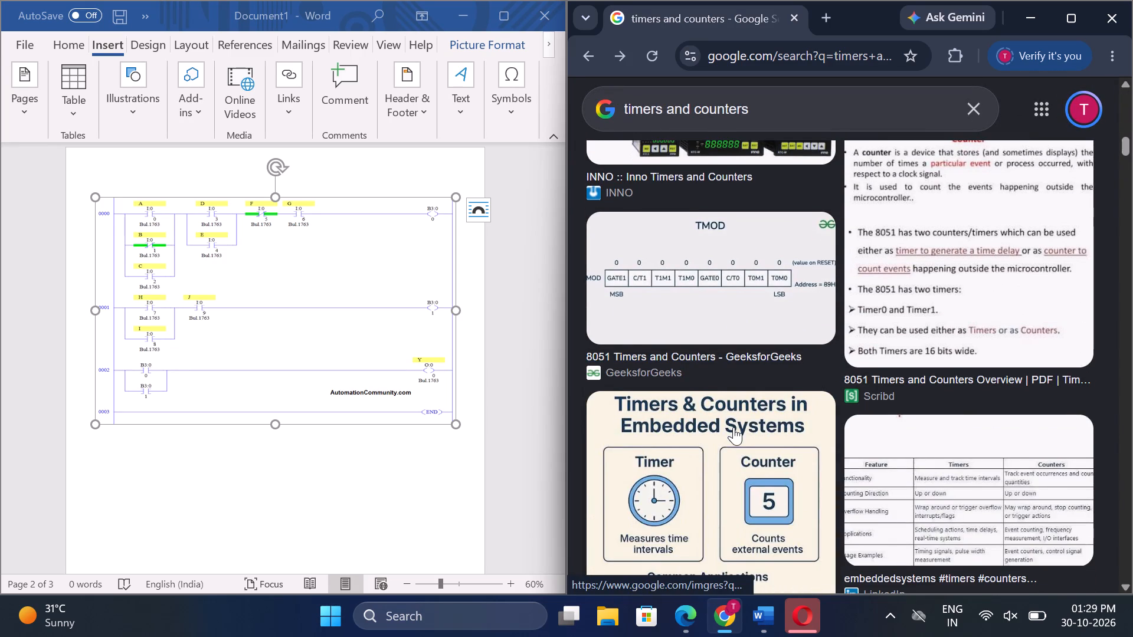
{"action": "scroll", "coordinate": [733, 427], "scroll_direction": "down", "scroll_amount": 2}
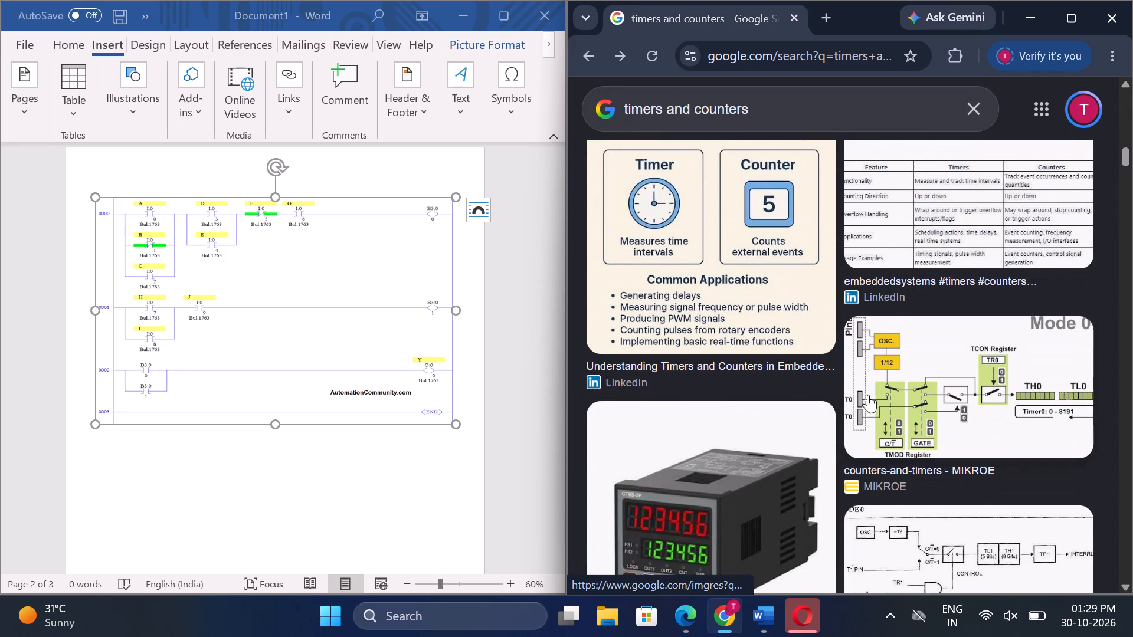
{"action": "left_click", "coordinate": [893, 399]}
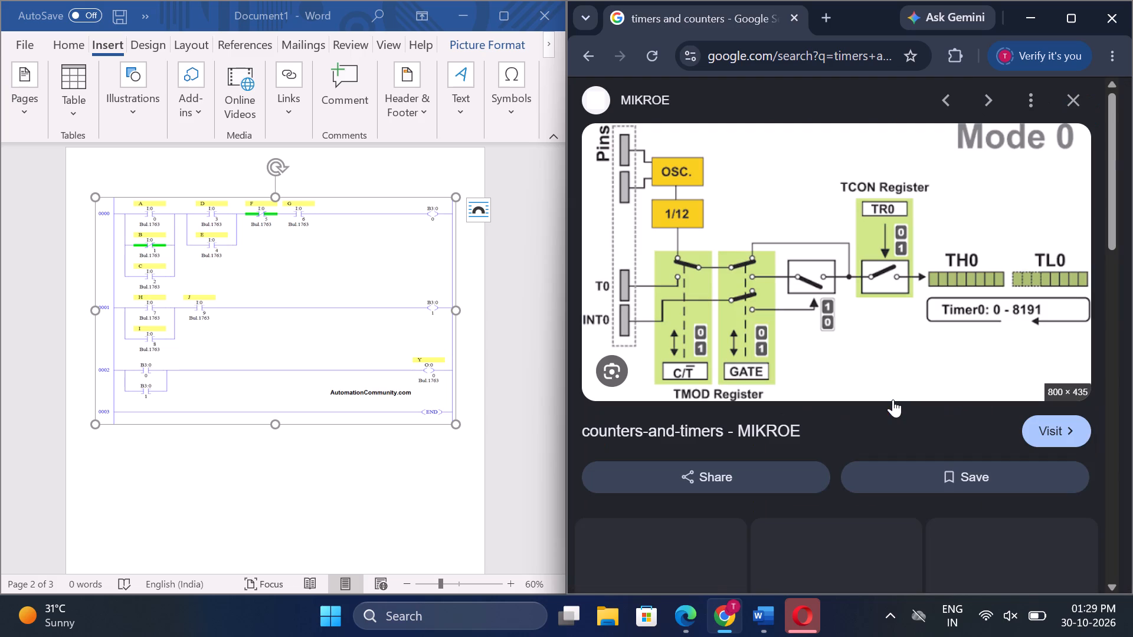
{"action": "left_click", "coordinate": [1076, 96]}
Maximize the Chrome window and return to the start of the timers and counters image results.
{"action": "left_click", "coordinate": [1073, 18]}
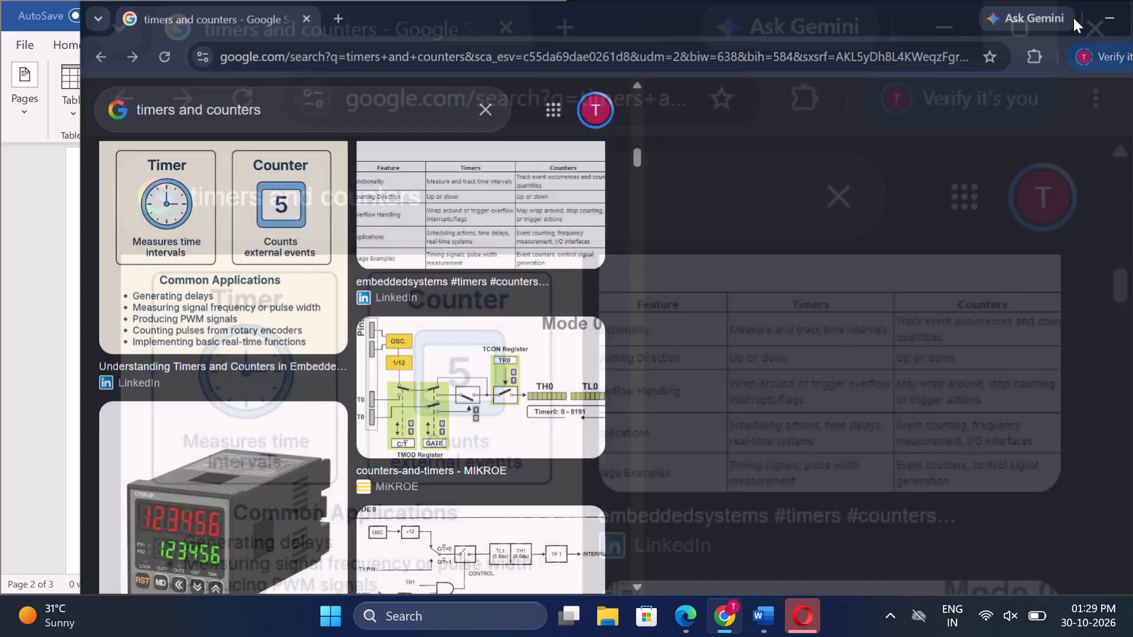
{"action": "scroll", "coordinate": [605, 304], "scroll_direction": "up", "scroll_amount": 20}
{"action": "scroll", "coordinate": [605, 304], "scroll_direction": "up", "scroll_amount": 20}
{"action": "scroll", "coordinate": [605, 304], "scroll_direction": "up", "scroll_amount": 20}
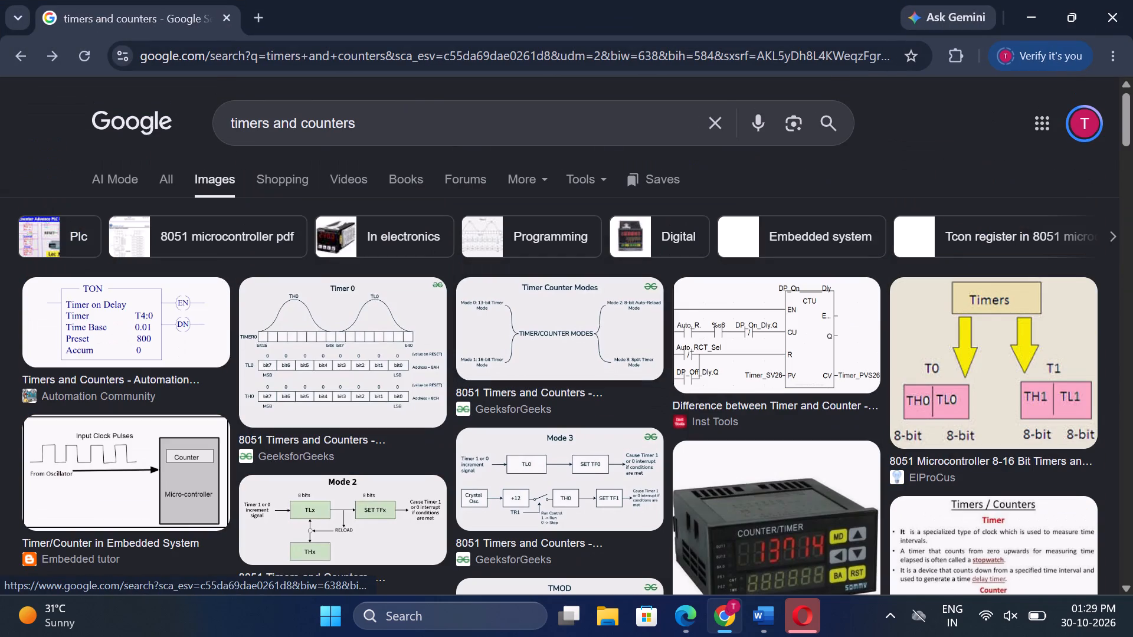
Search the image results for "timers and counters and scaling".
{"action": "left_click", "coordinate": [414, 110]}
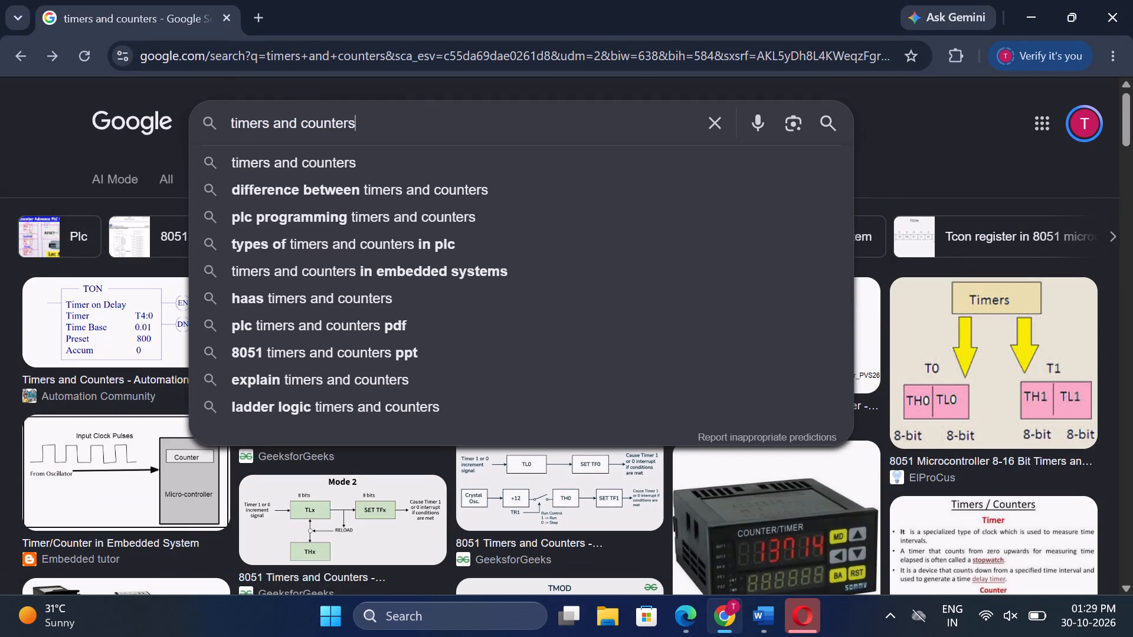
{"action": "key", "text": "space"}
{"action": "type", "text": "and scaling"}
{"action": "key", "text": "Return"}
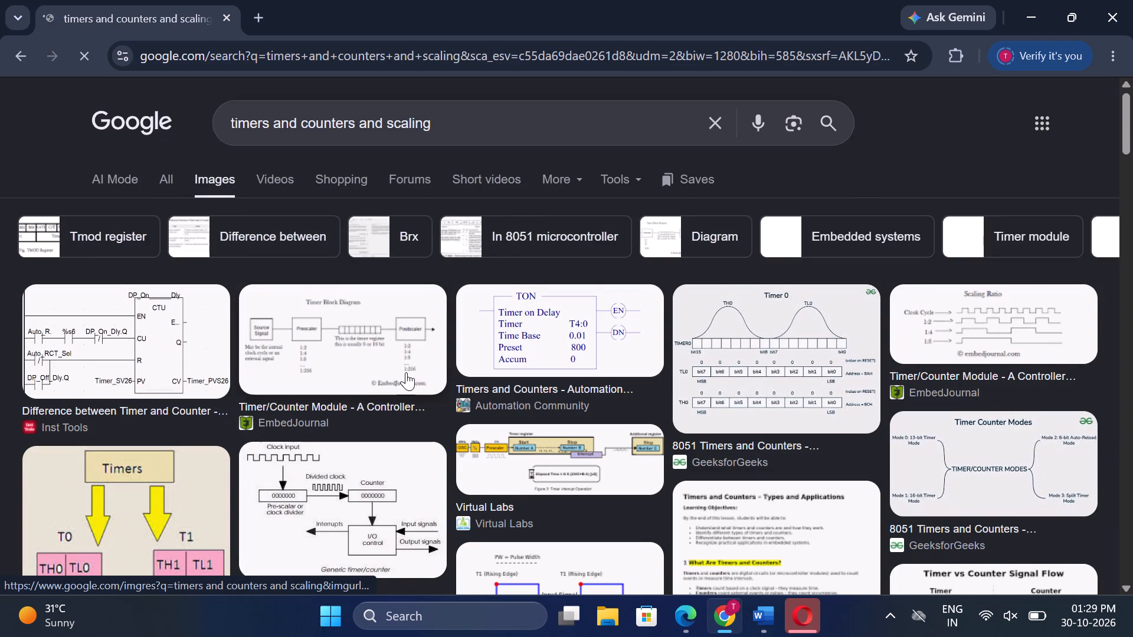
Look through the scaling results and preview Automation Community's CTU and CTD counter diagram, closing the preview after viewing it.
{"action": "scroll", "coordinate": [406, 372], "scroll_direction": "down", "scroll_amount": 1}
{"action": "scroll", "coordinate": [437, 418], "scroll_direction": "down", "scroll_amount": 2}
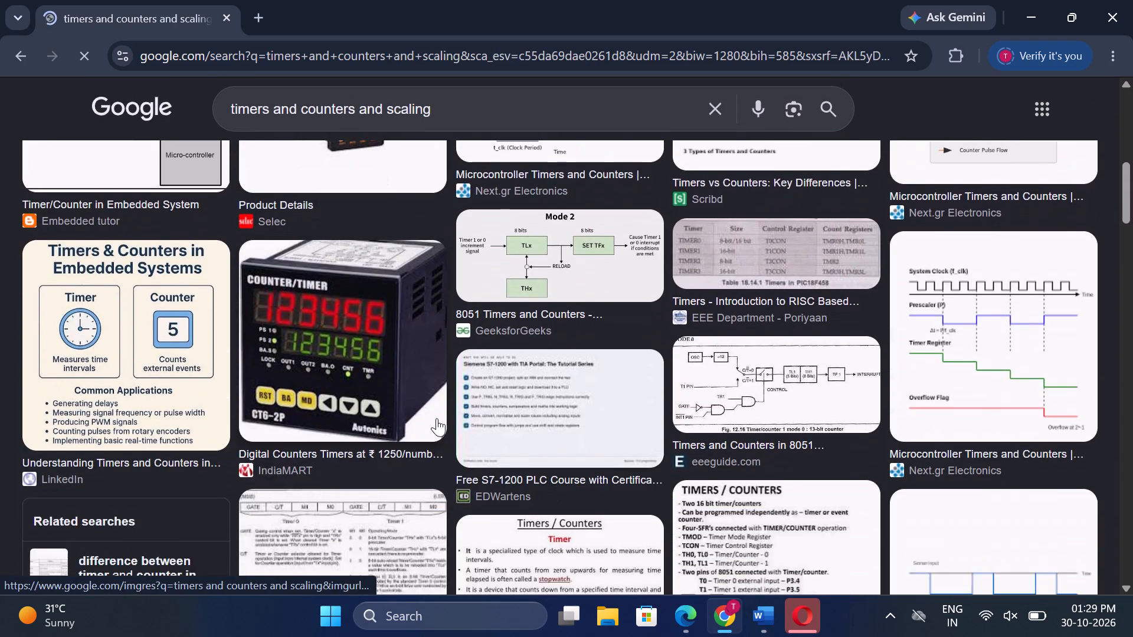
{"action": "scroll", "coordinate": [437, 418], "scroll_direction": "down", "scroll_amount": 3}
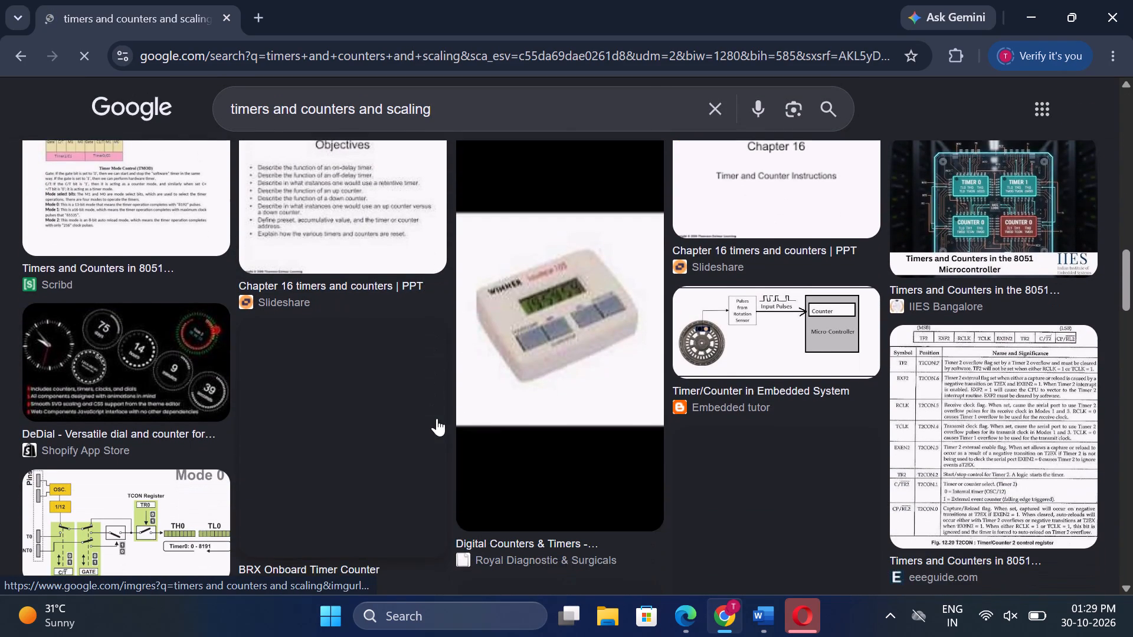
{"action": "scroll", "coordinate": [684, 360], "scroll_direction": "down", "scroll_amount": 2}
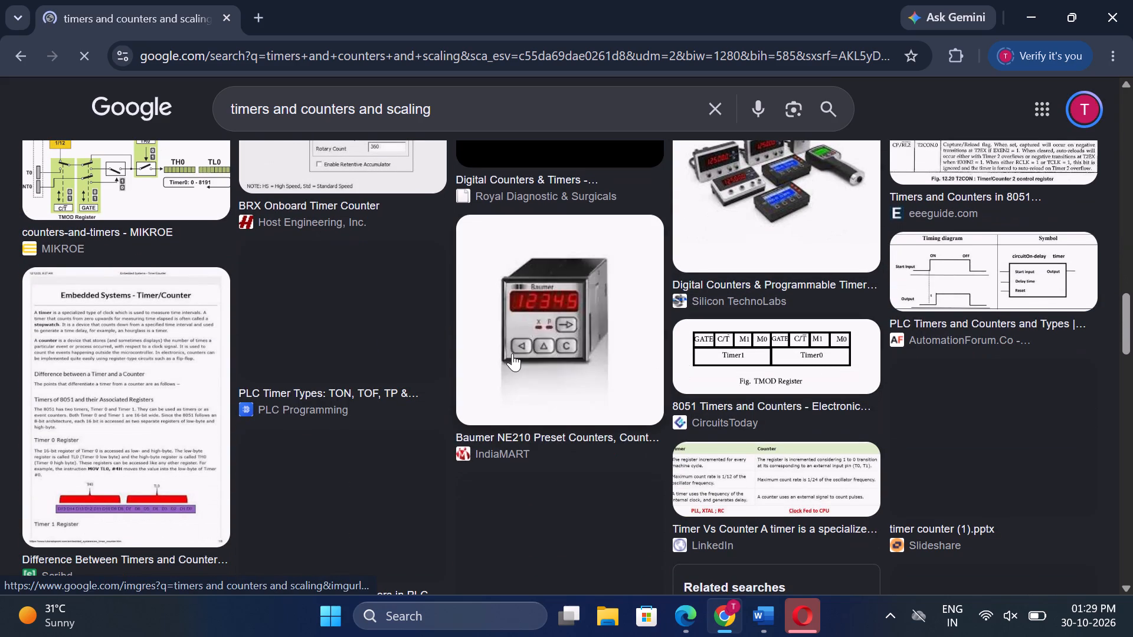
{"action": "scroll", "coordinate": [512, 353], "scroll_direction": "down", "scroll_amount": 1}
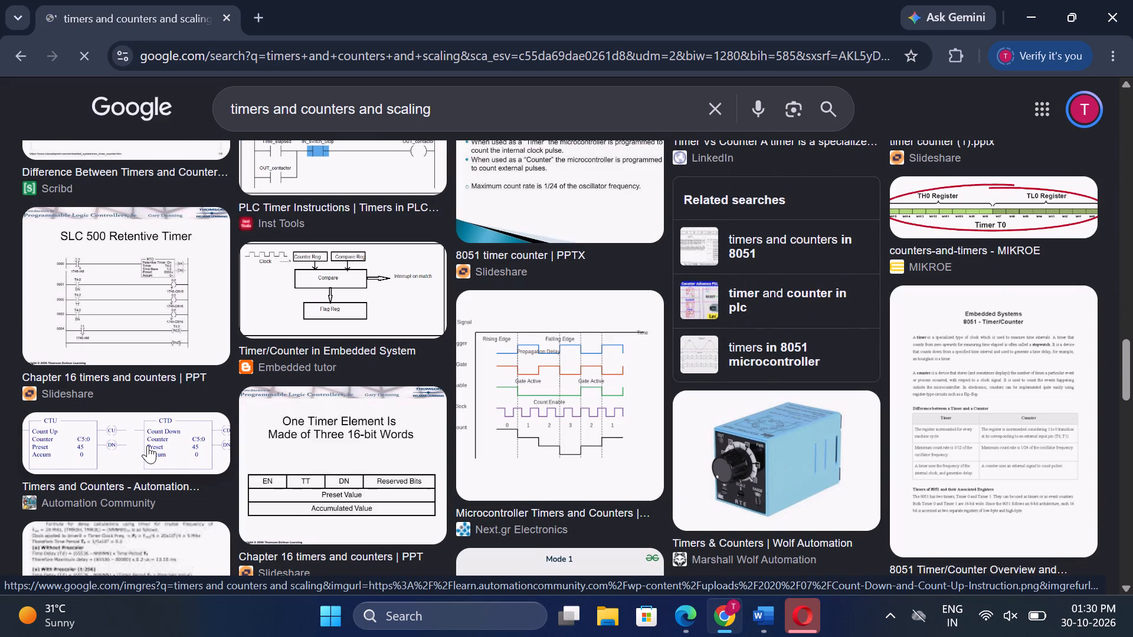
{"action": "left_click", "coordinate": [148, 445]}
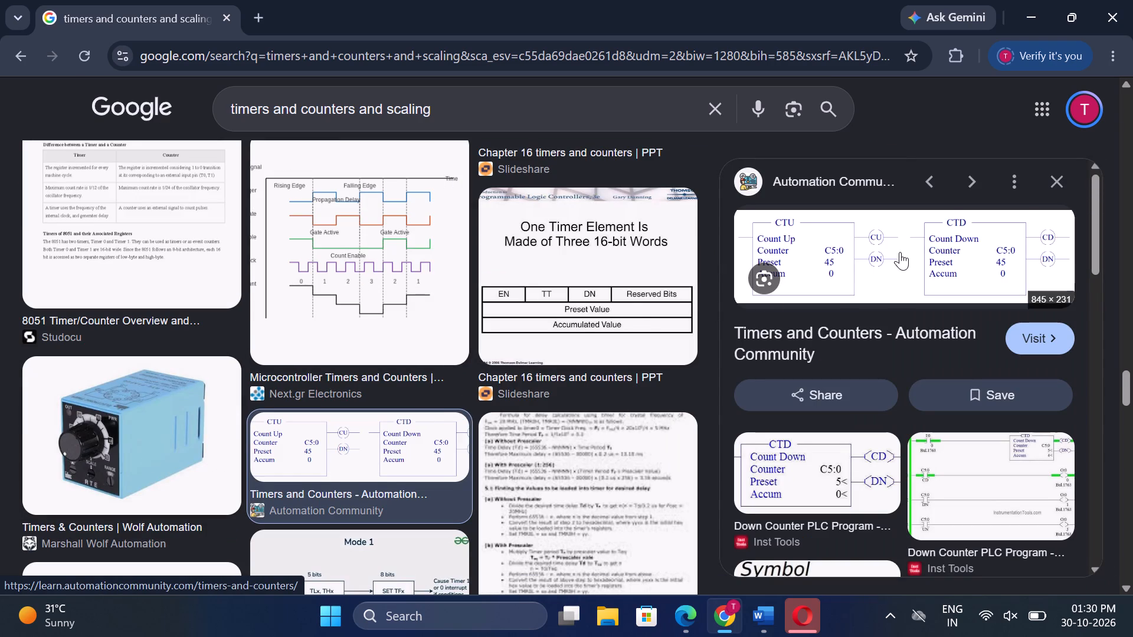
{"action": "left_click", "coordinate": [1062, 180]}
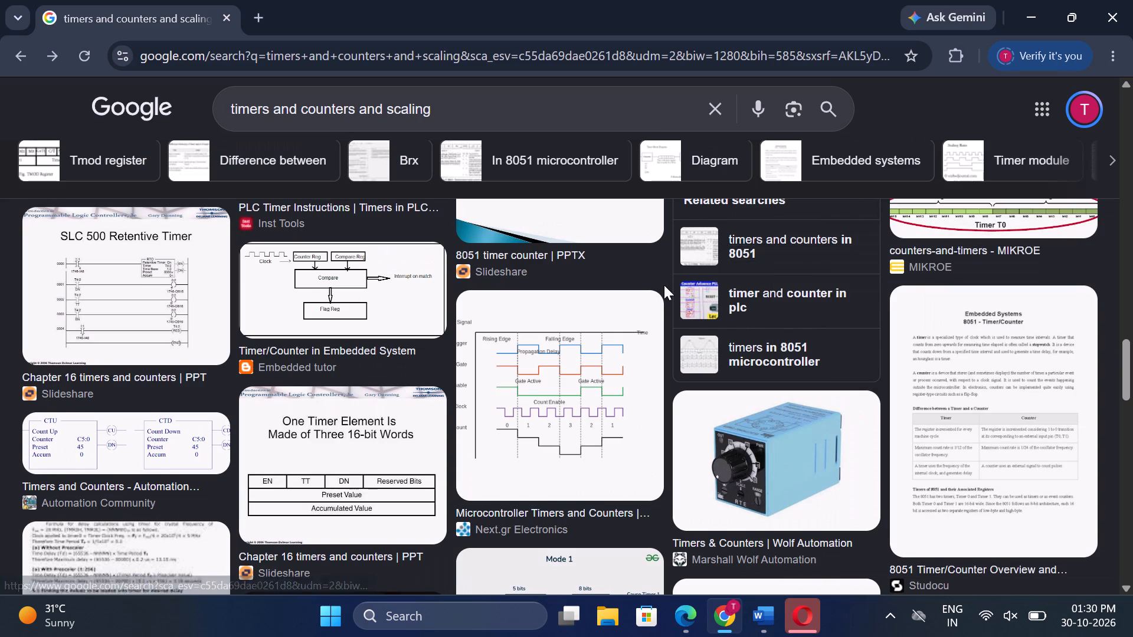
Preview PLC Programming's "PLC Timer Types: TON, TOF, TP & Retentive" image and look through the remaining timer, counter and scaling results.
{"action": "scroll", "coordinate": [664, 285], "scroll_direction": "down", "scroll_amount": 3}
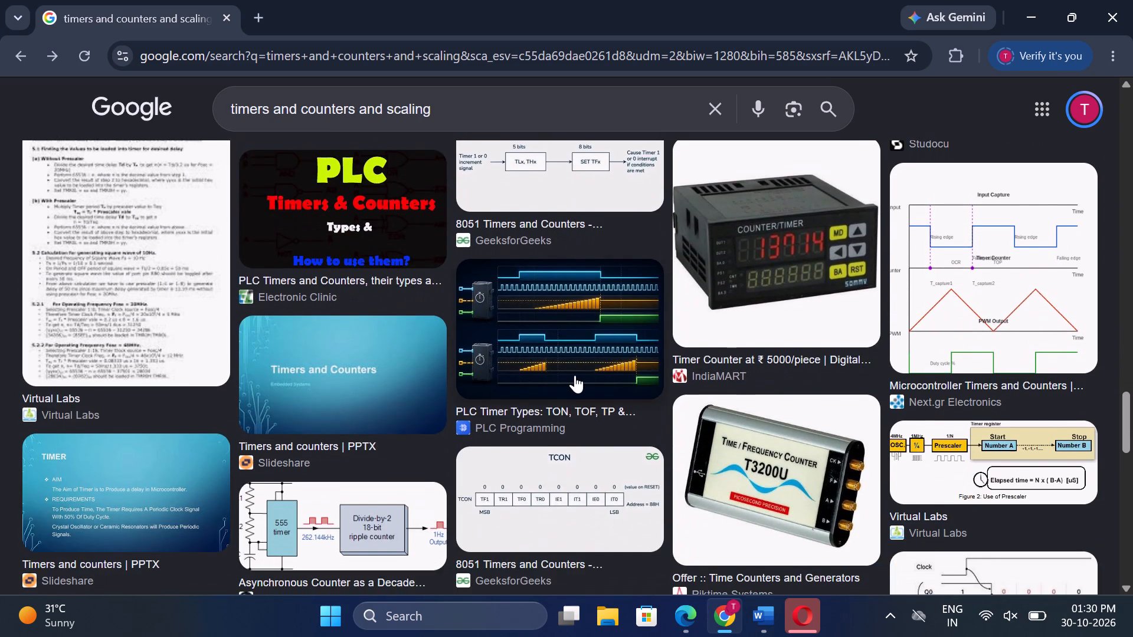
{"action": "left_click", "coordinate": [575, 375]}
{"action": "scroll", "coordinate": [575, 375], "scroll_direction": "down", "scroll_amount": 1}
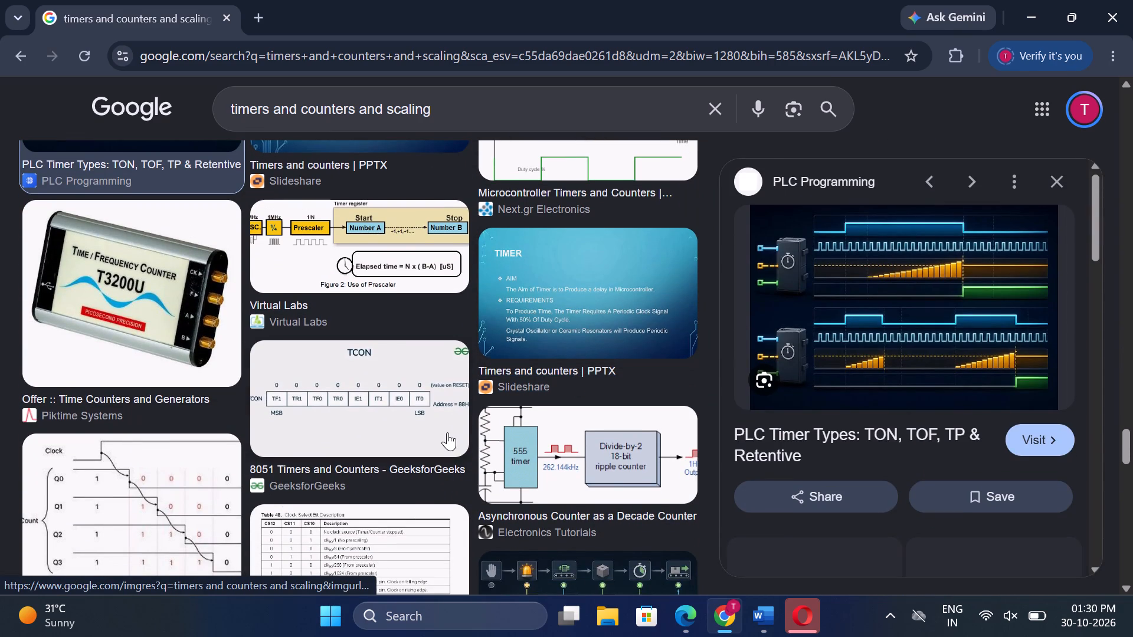
{"action": "scroll", "coordinate": [447, 432], "scroll_direction": "down", "scroll_amount": 2}
{"action": "scroll", "coordinate": [314, 504], "scroll_direction": "down", "scroll_amount": 1}
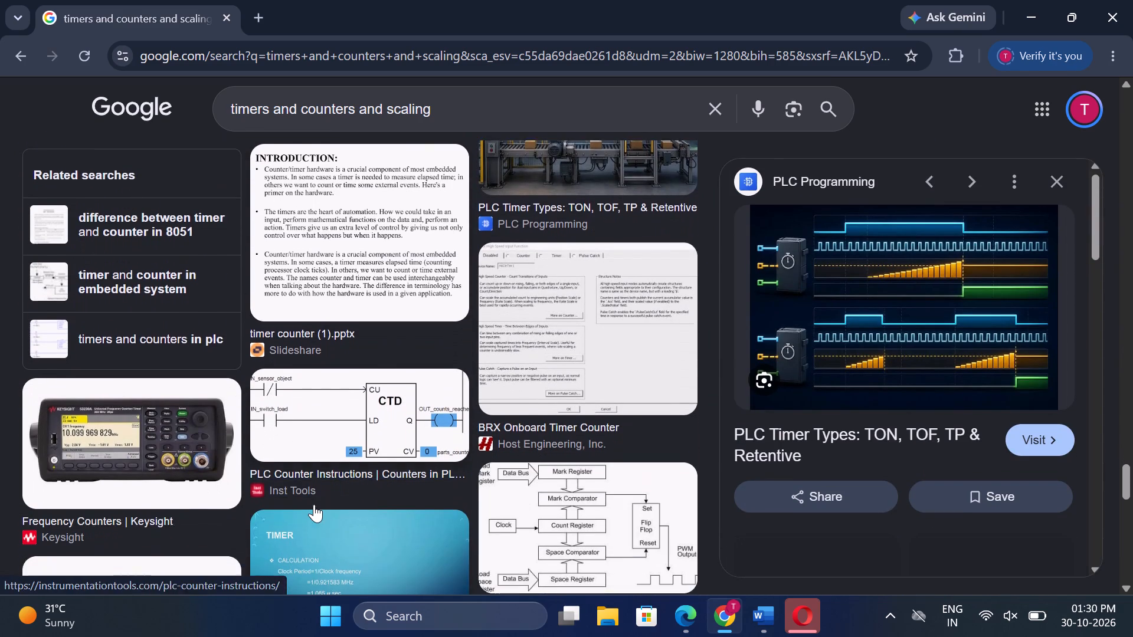
{"action": "scroll", "coordinate": [314, 504], "scroll_direction": "down", "scroll_amount": 2}
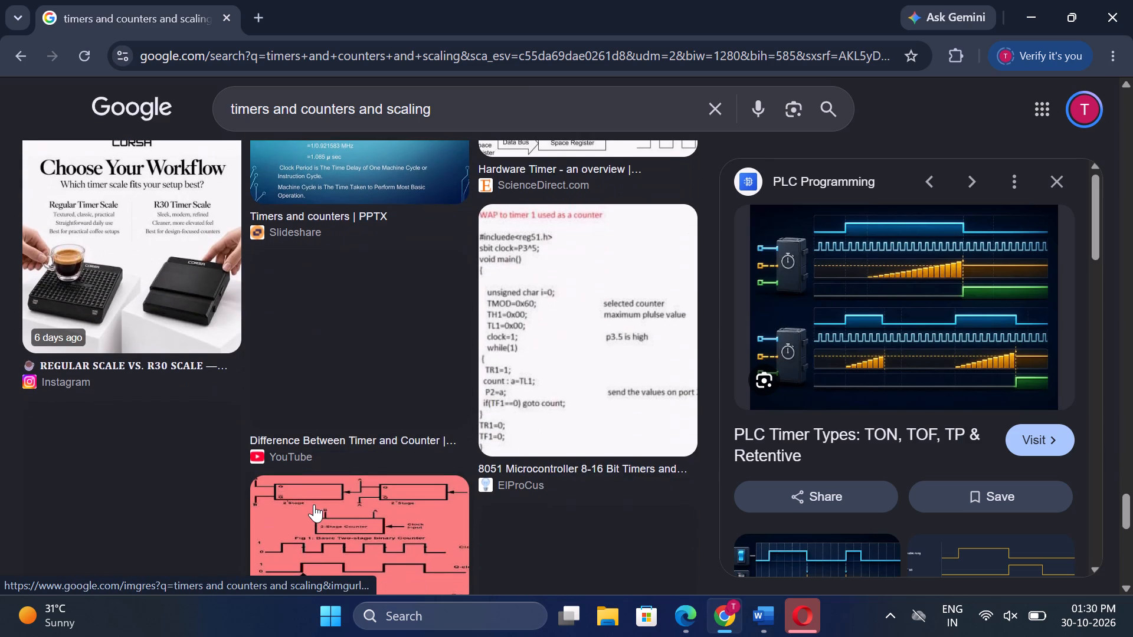
{"action": "scroll", "coordinate": [314, 504], "scroll_direction": "down", "scroll_amount": 1}
{"action": "scroll", "coordinate": [314, 504], "scroll_direction": "up", "scroll_amount": 6}
{"action": "scroll", "coordinate": [314, 504], "scroll_direction": "down", "scroll_amount": 17}
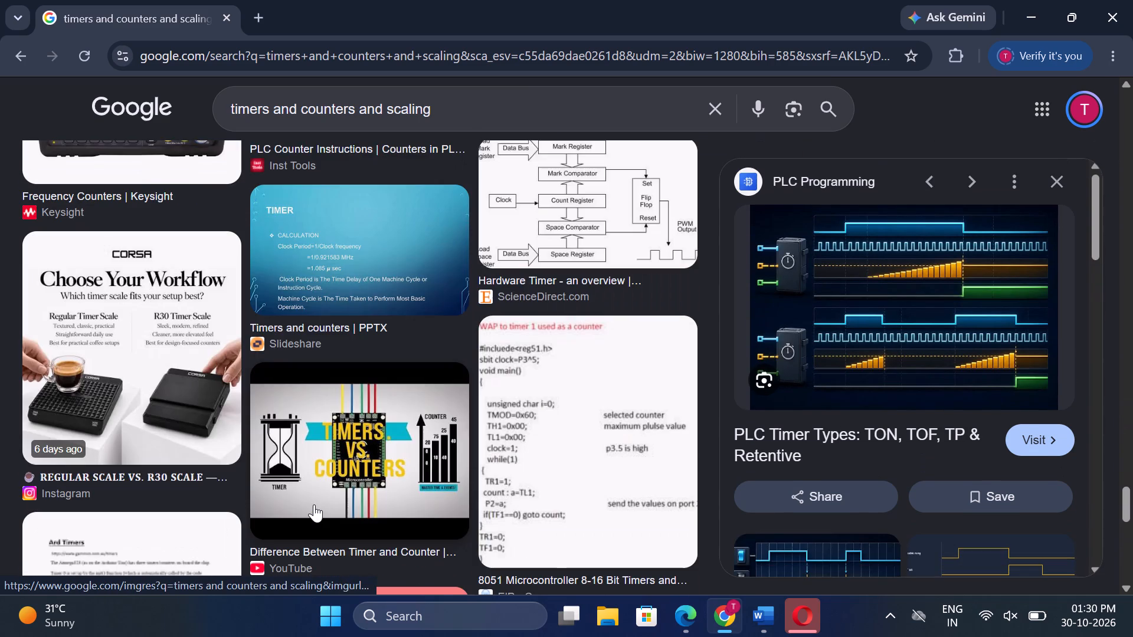
{"action": "scroll", "coordinate": [314, 504], "scroll_direction": "up", "scroll_amount": 14}
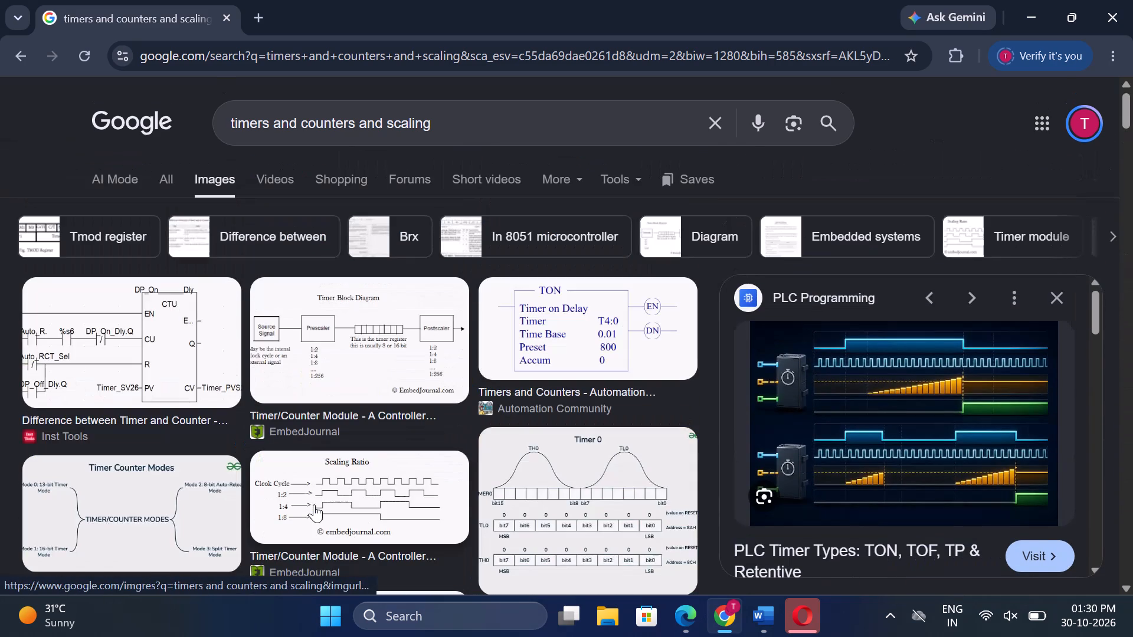
Extend the image search to "timers and counters and scaling symbol".
{"action": "left_click", "coordinate": [449, 130]}
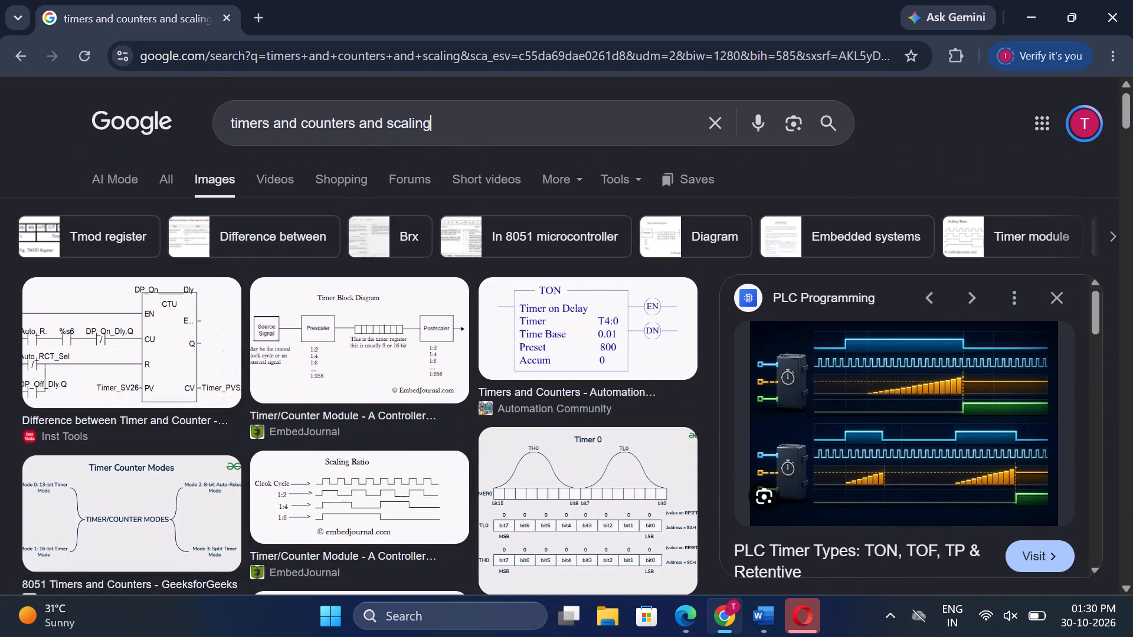
{"action": "key", "text": "space"}
{"action": "type", "text": "symbol"}
{"action": "key", "text": "Return"}
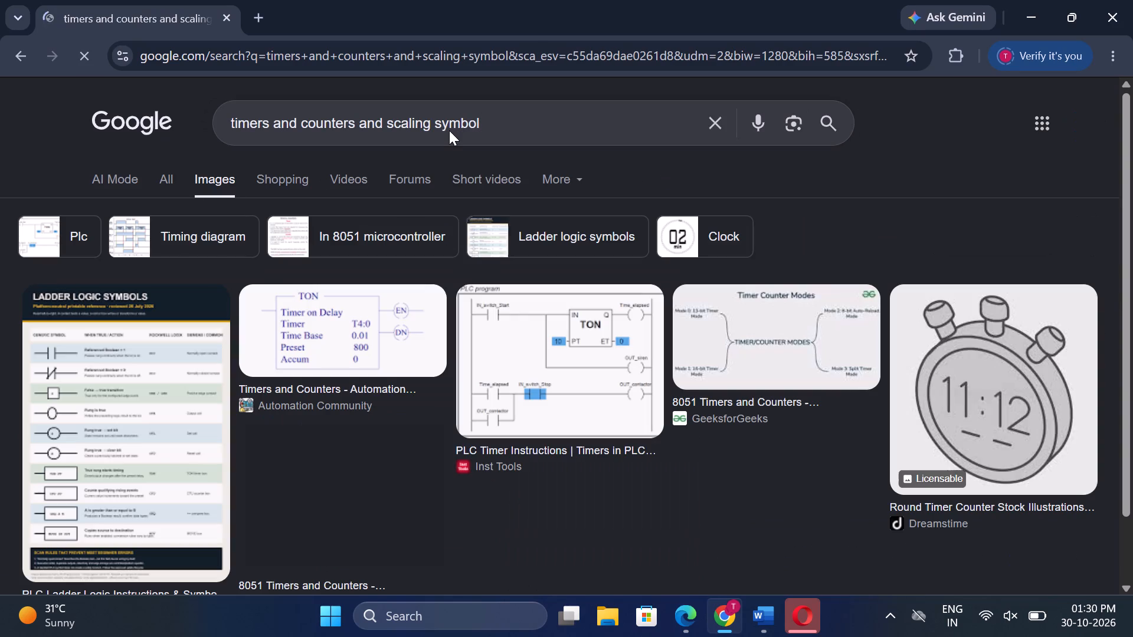
Preview PLC Programming's Ladder Logic Symbols reference chart, inspect it up close, and close the preview.
{"action": "scroll", "coordinate": [420, 372], "scroll_direction": "down", "scroll_amount": 1}
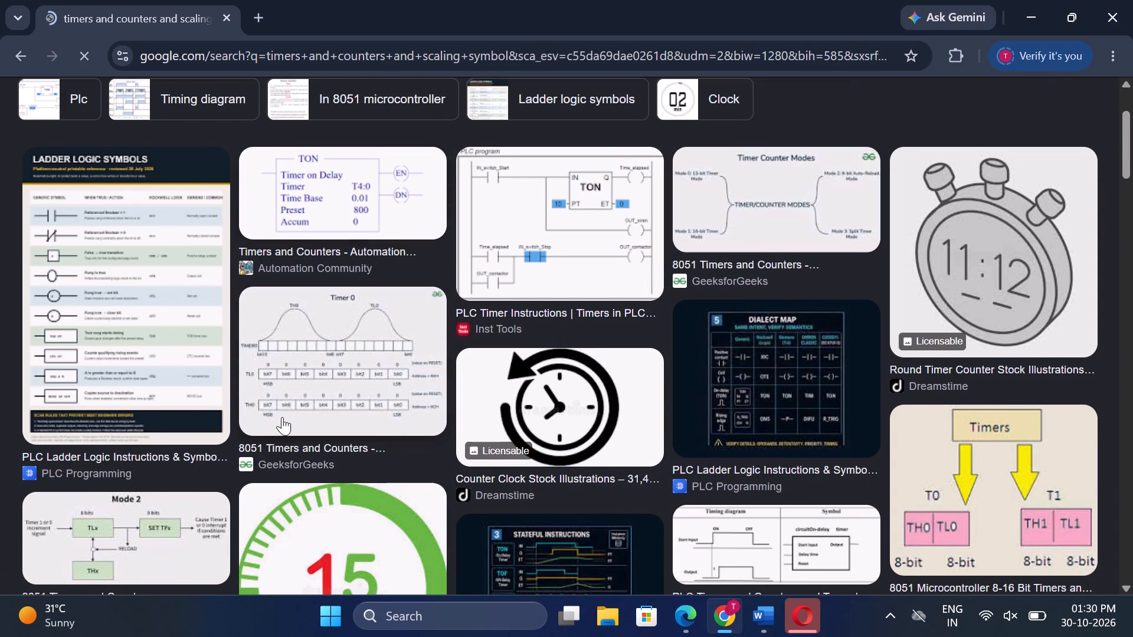
{"action": "left_click", "coordinate": [122, 327]}
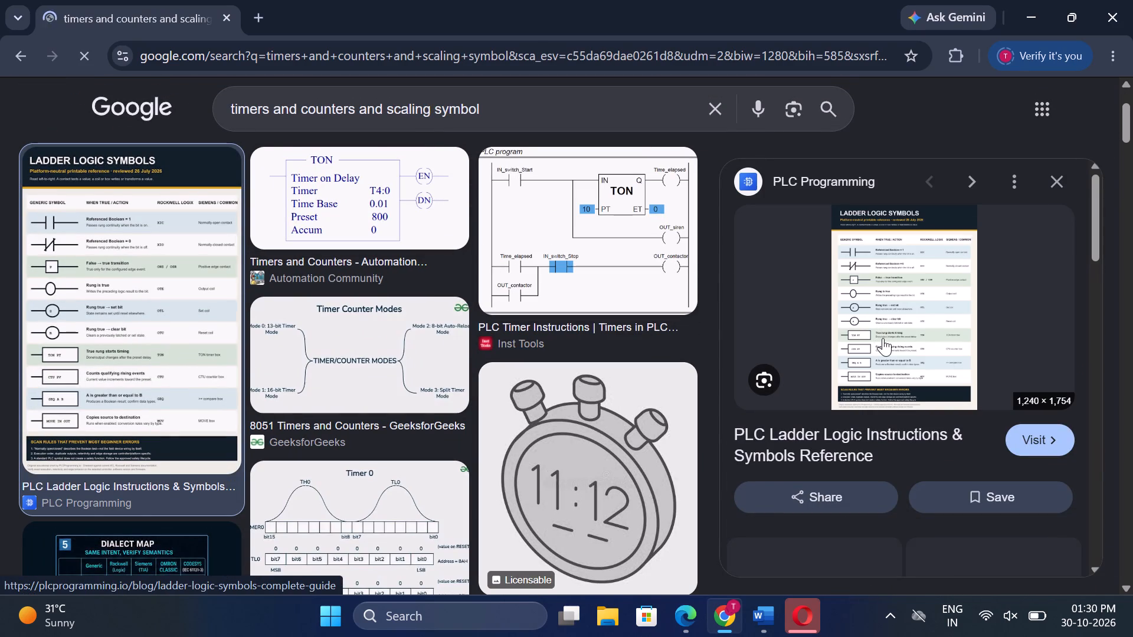
{"action": "scroll", "coordinate": [883, 338], "scroll_direction": "up", "scroll_amount": 8, "text": "ctrl"}
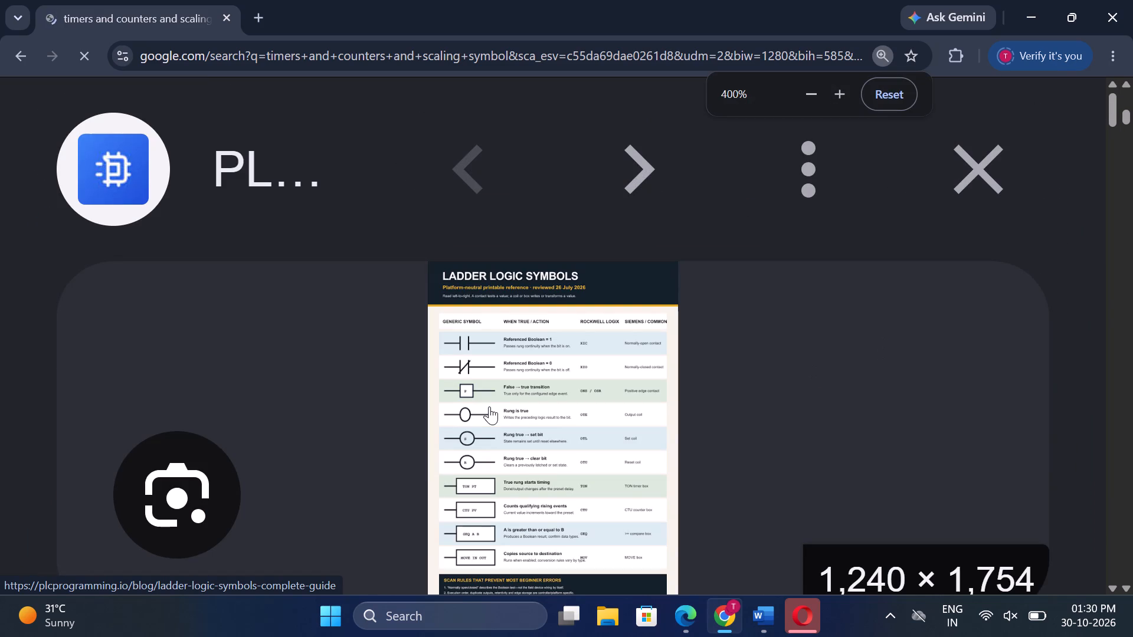
{"action": "scroll", "coordinate": [489, 406], "scroll_direction": "up", "scroll_amount": 6, "text": "ctrl"}
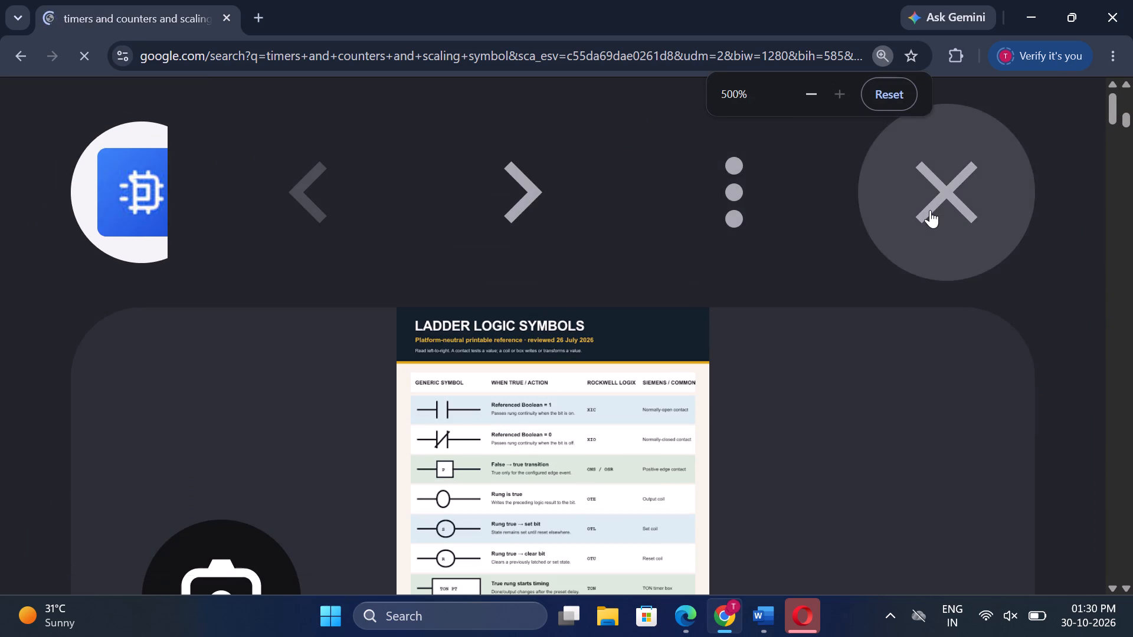
{"action": "left_click", "coordinate": [930, 210]}
Look through all the "timers and counters and scaling symbol" image results for suitable timer, counter and scaling symbols.
{"action": "scroll", "coordinate": [912, 196], "scroll_direction": "down", "scroll_amount": 13, "text": "ctrl"}
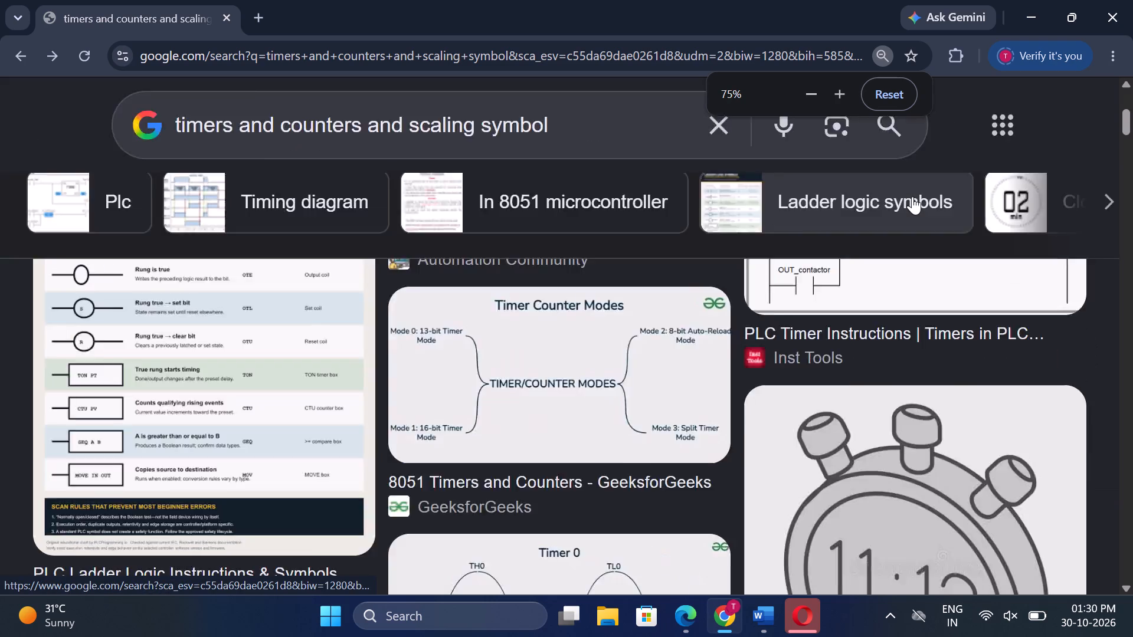
{"action": "scroll", "coordinate": [769, 408], "scroll_direction": "down", "scroll_amount": 1}
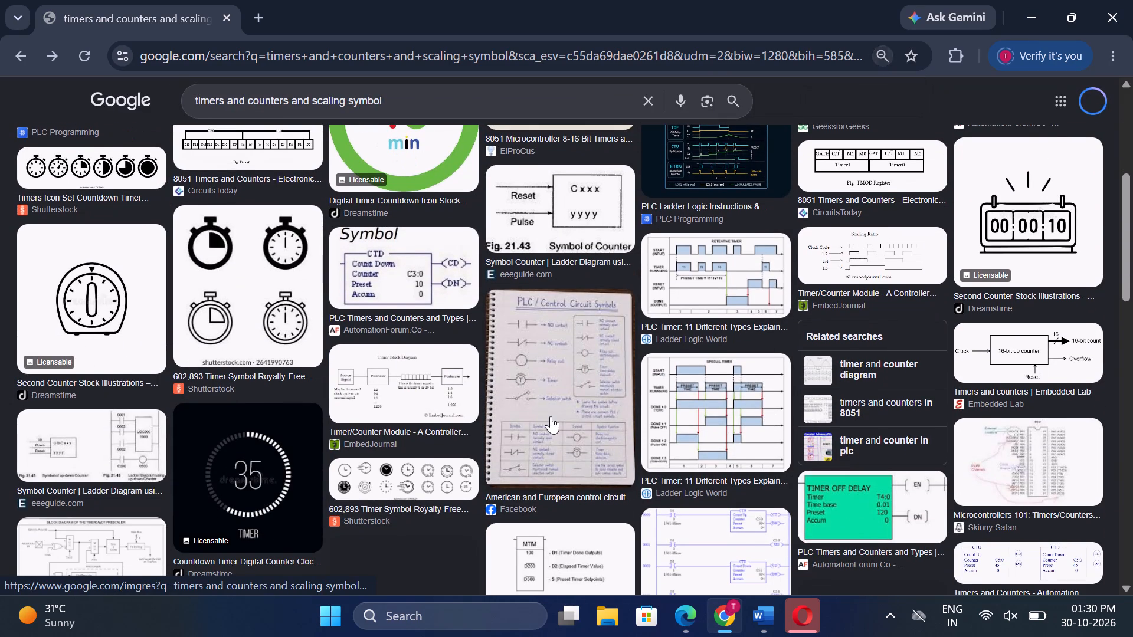
{"action": "scroll", "coordinate": [551, 416], "scroll_direction": "down", "scroll_amount": 2}
{"action": "scroll", "coordinate": [551, 416], "scroll_direction": "up", "scroll_amount": 1}
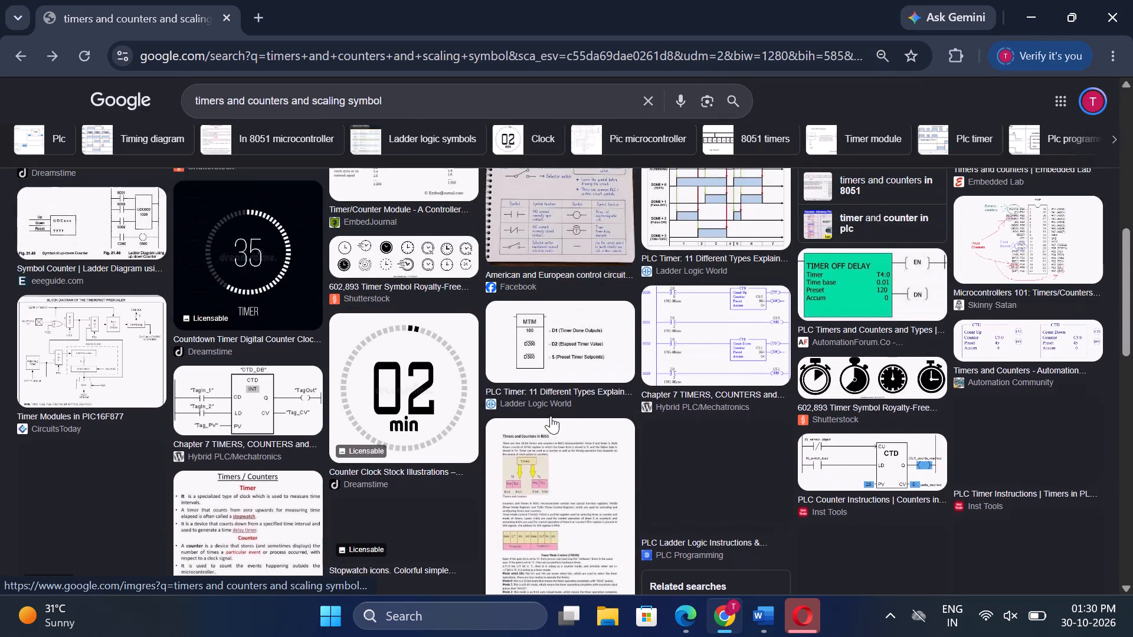
{"action": "scroll", "coordinate": [551, 416], "scroll_direction": "up", "scroll_amount": 1}
{"action": "scroll", "coordinate": [372, 389], "scroll_direction": "down", "scroll_amount": 1}
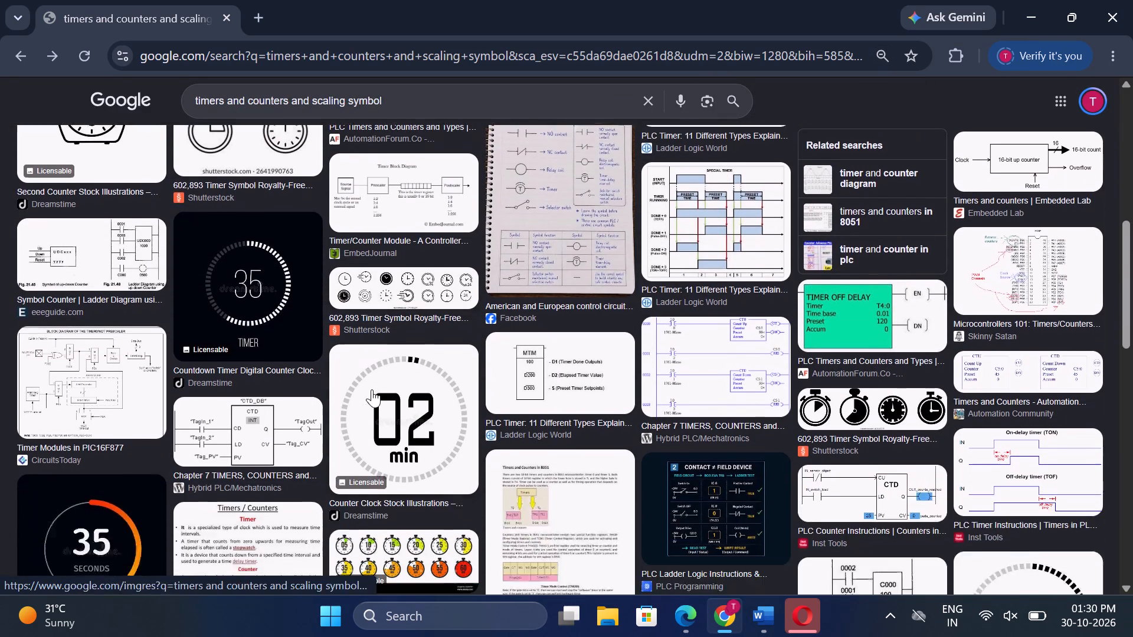
{"action": "scroll", "coordinate": [372, 389], "scroll_direction": "down", "scroll_amount": 1}
{"action": "scroll", "coordinate": [593, 415], "scroll_direction": "down", "scroll_amount": 1}
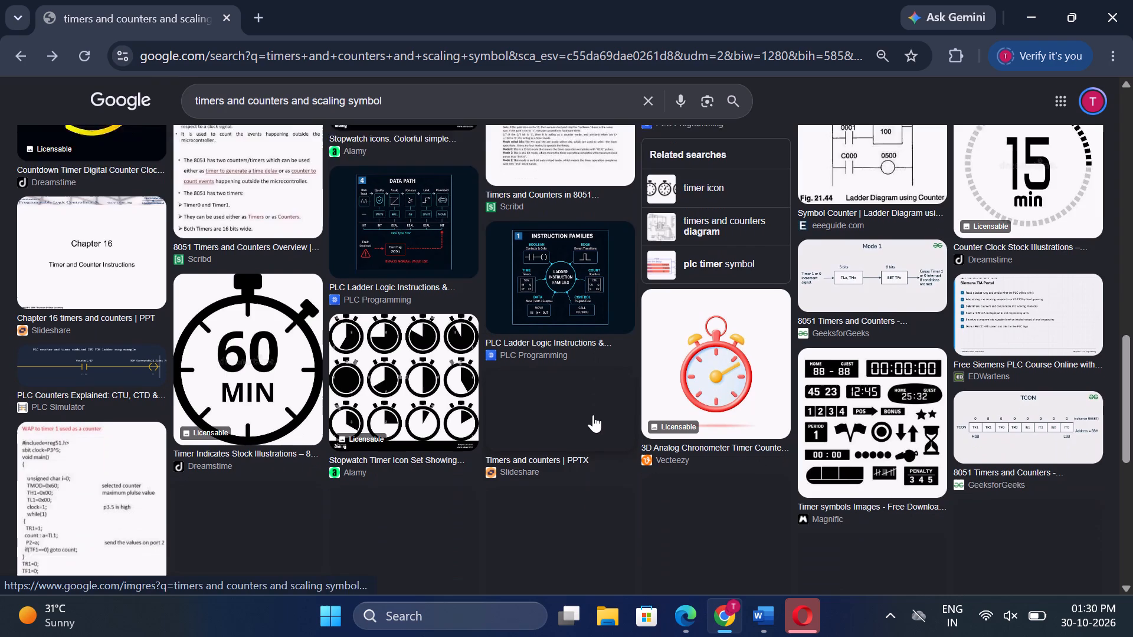
{"action": "scroll", "coordinate": [593, 415], "scroll_direction": "down", "scroll_amount": 2}
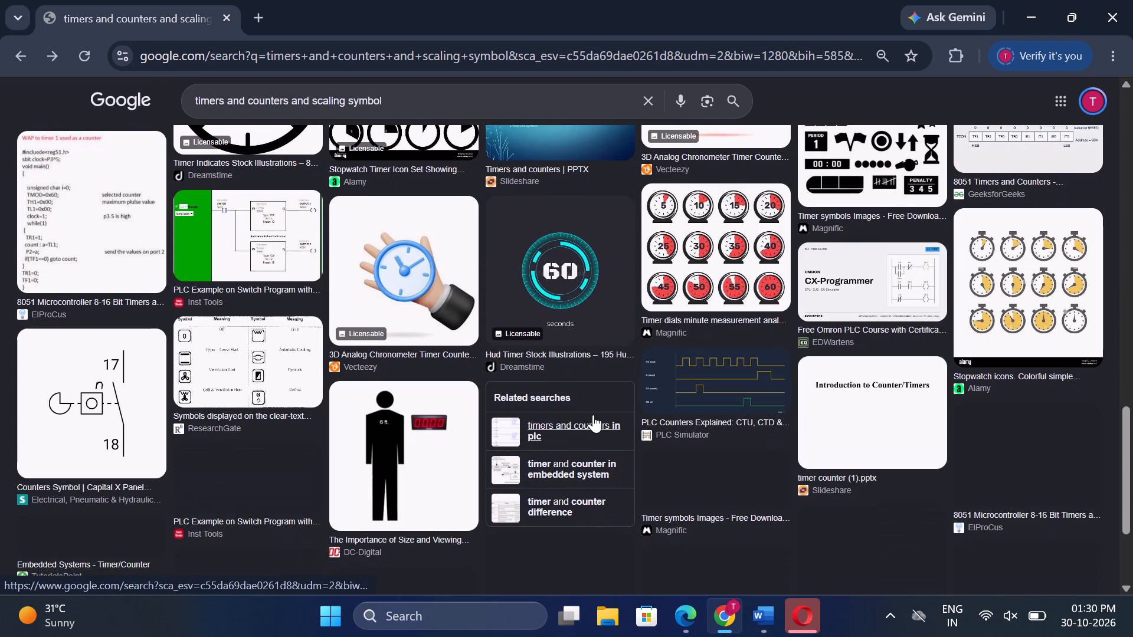
{"action": "scroll", "coordinate": [593, 415], "scroll_direction": "down", "scroll_amount": 1}
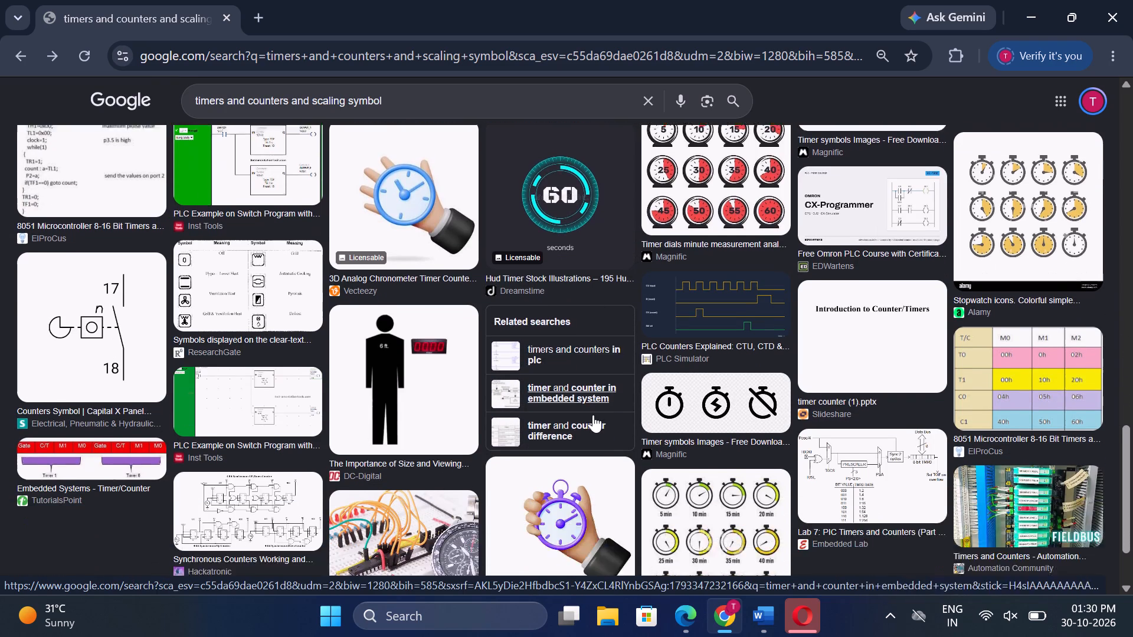
{"action": "scroll", "coordinate": [593, 415], "scroll_direction": "down", "scroll_amount": 1}
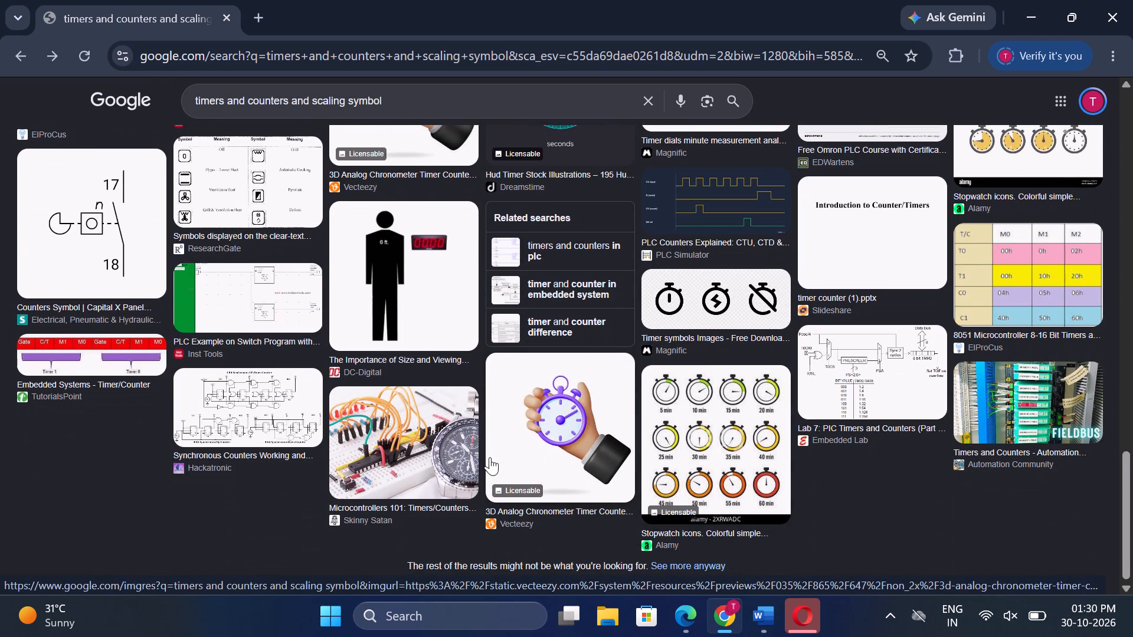
{"action": "scroll", "coordinate": [270, 421], "scroll_direction": "up", "scroll_amount": 3}
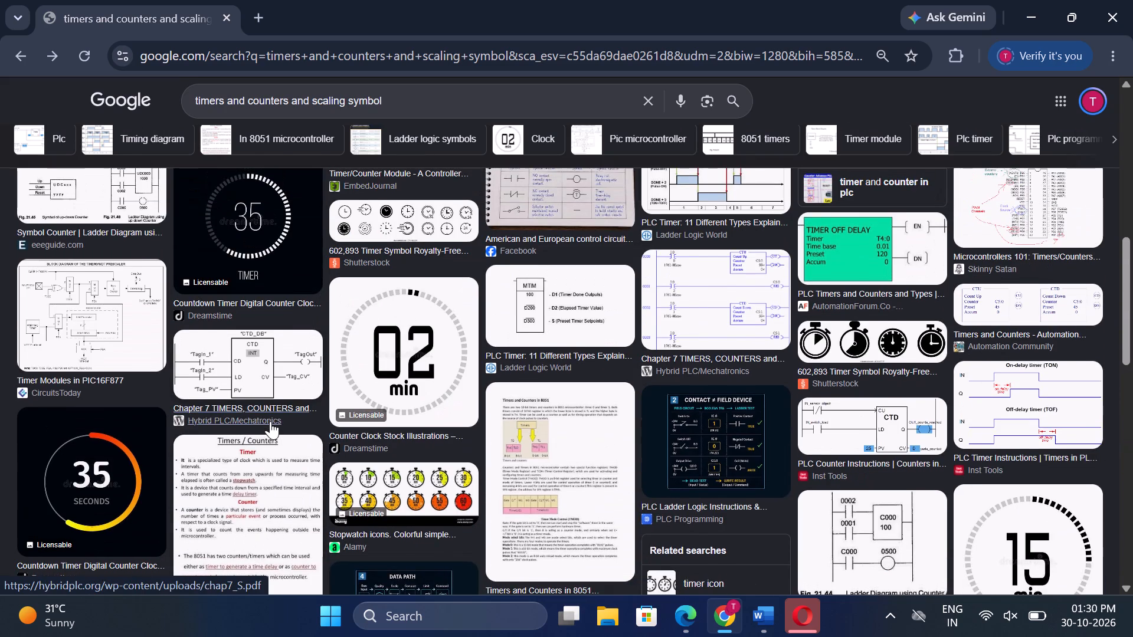
{"action": "scroll", "coordinate": [270, 421], "scroll_direction": "up", "scroll_amount": 2}
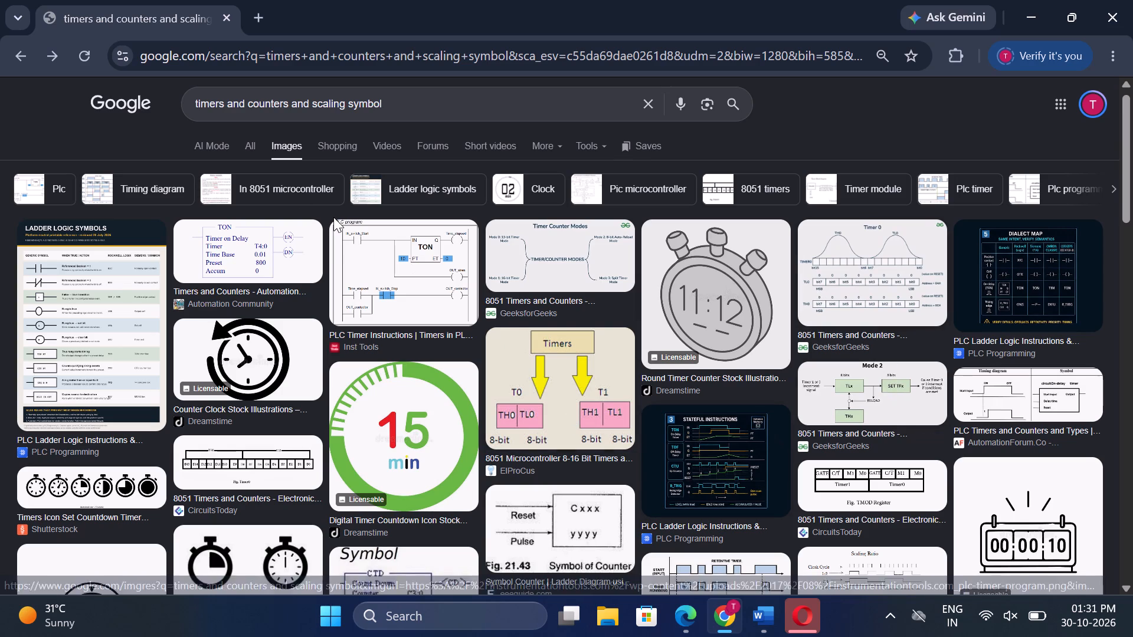
Filter the image results by Timing diagram and preview Automation Community's TON image and Ladder Logic World's multi-brand PLC timer symbols image.
{"action": "left_click", "coordinate": [163, 181]}
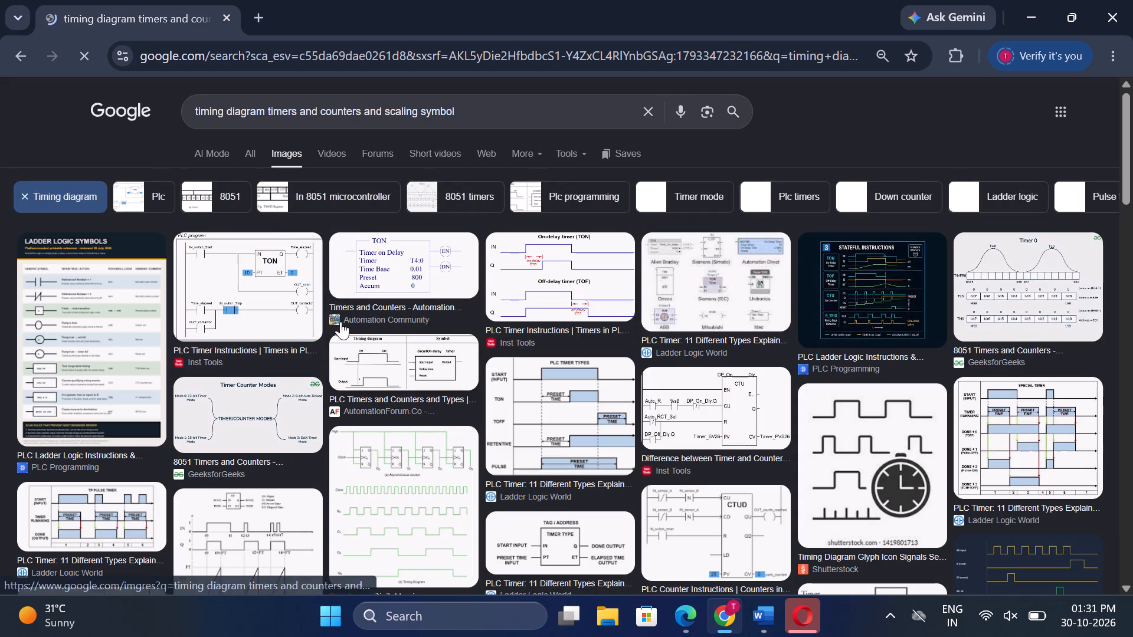
{"action": "left_click", "coordinate": [381, 271]}
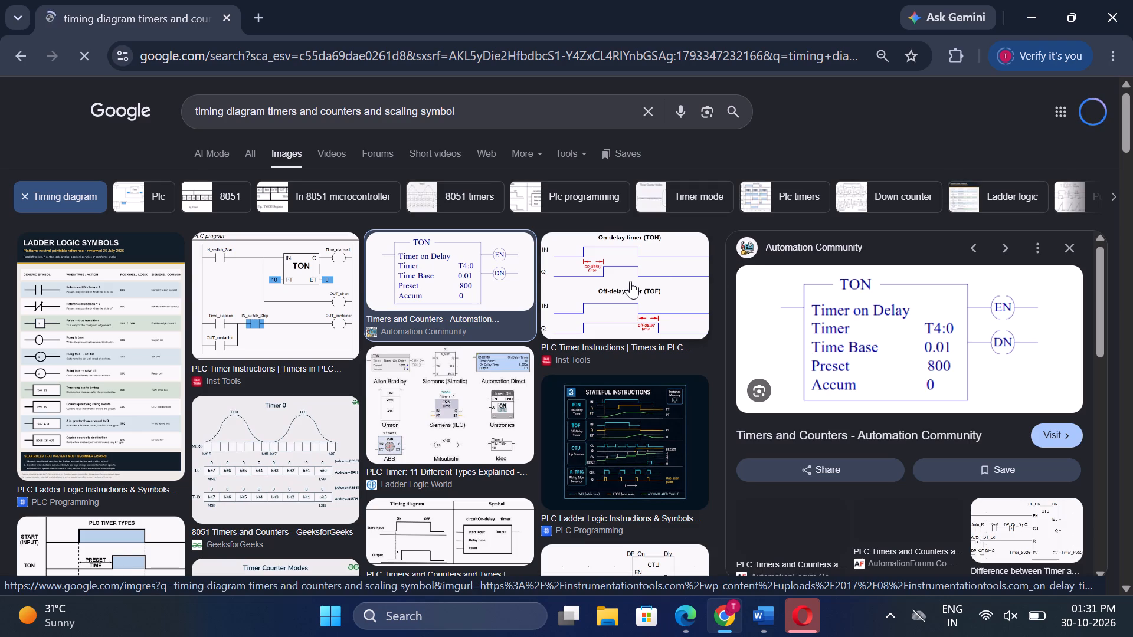
{"action": "left_click", "coordinate": [457, 392]}
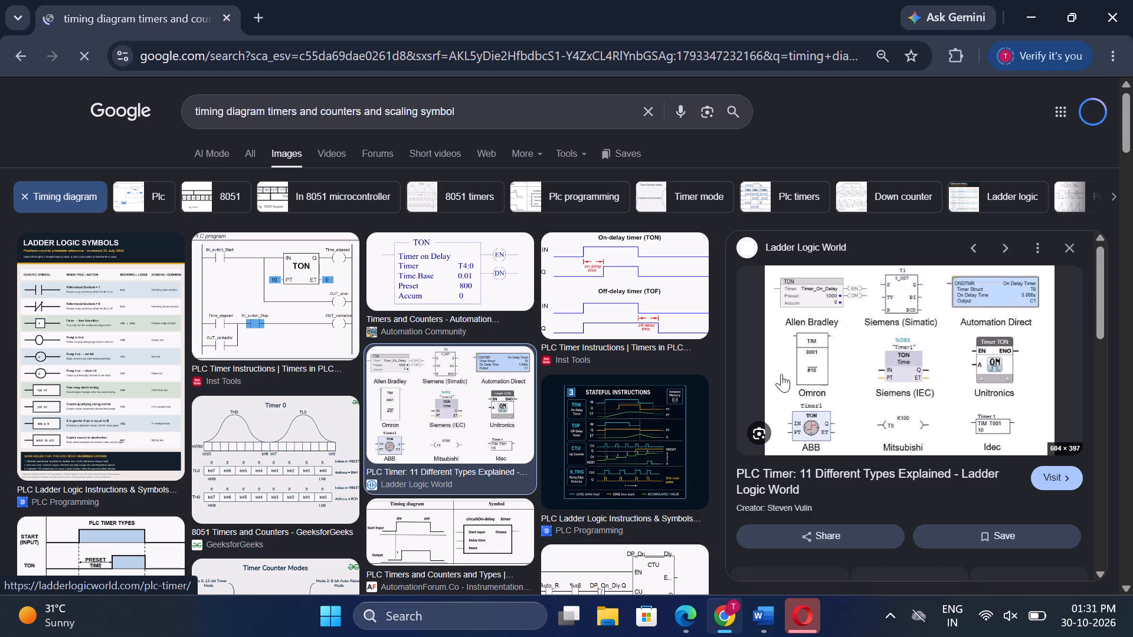
{"action": "scroll", "coordinate": [324, 459], "scroll_direction": "down", "scroll_amount": 1}
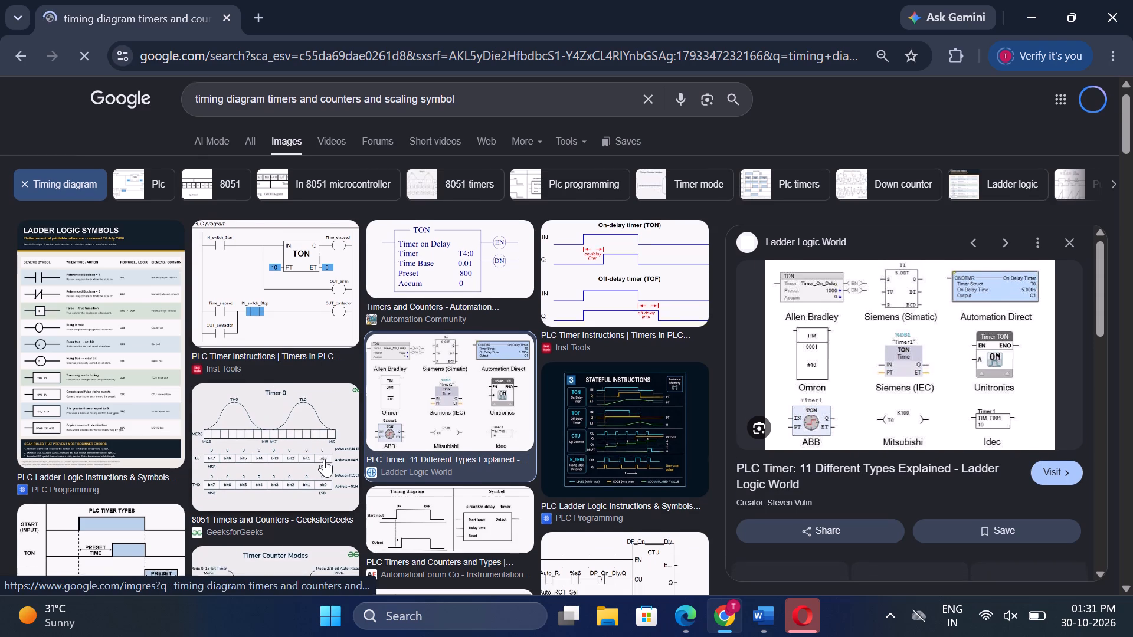
{"action": "scroll", "coordinate": [324, 459], "scroll_direction": "down", "scroll_amount": 1}
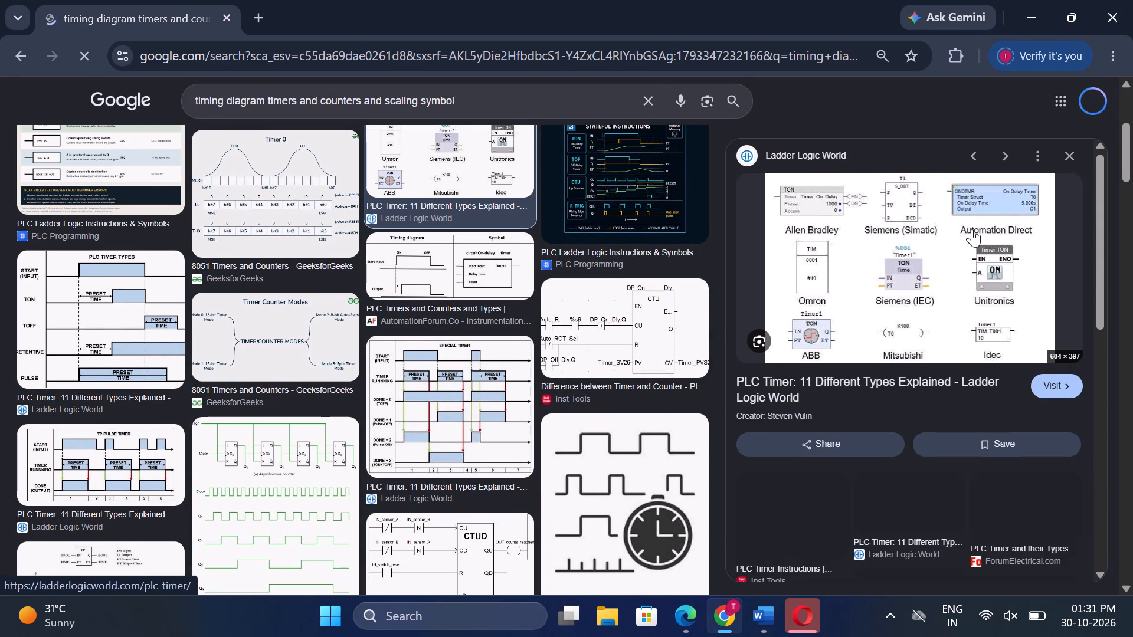
Close the PLC timer symbols preview and look through the Timing diagram image results for suitable timer, counter and scaling symbols.
{"action": "left_click", "coordinate": [1070, 154]}
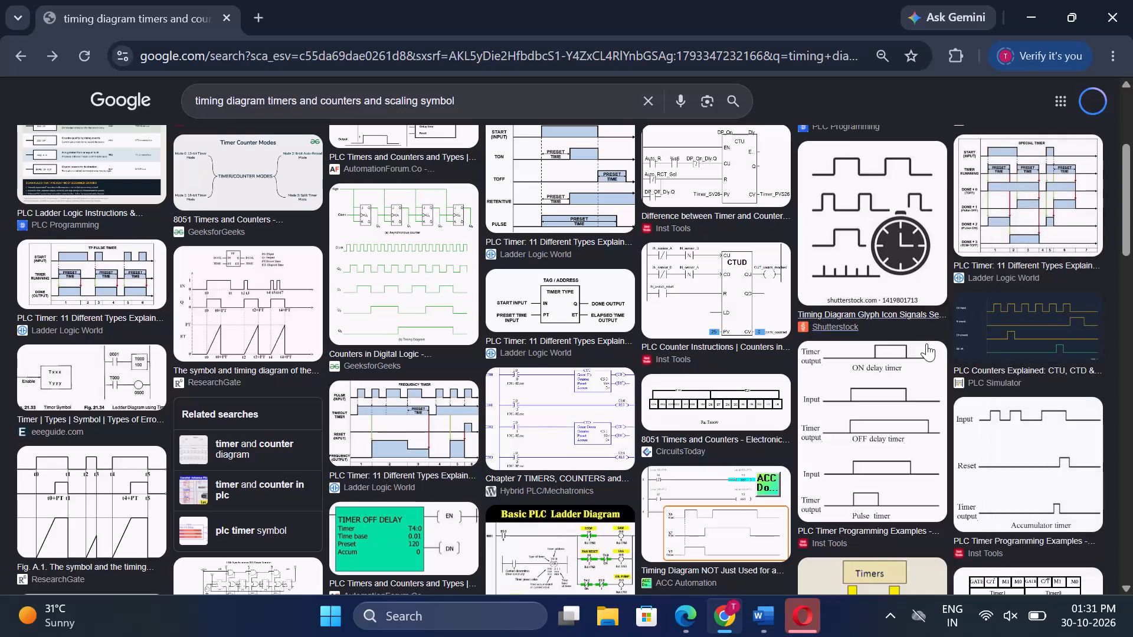
{"action": "scroll", "coordinate": [926, 343], "scroll_direction": "up", "scroll_amount": 3}
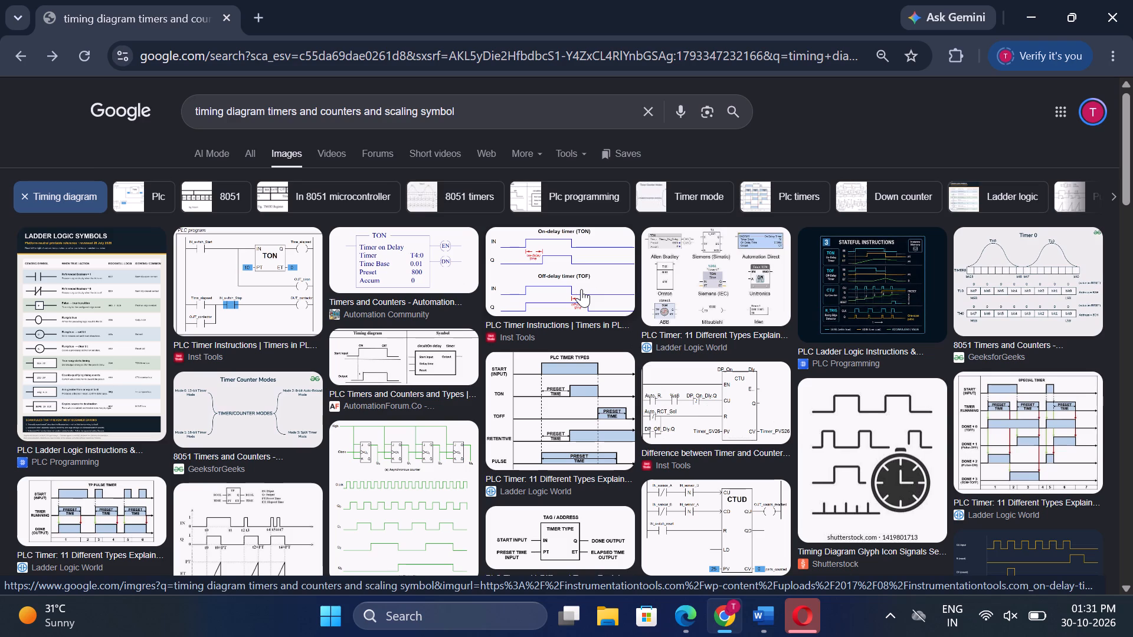
{"action": "scroll", "coordinate": [581, 289], "scroll_direction": "down", "scroll_amount": 1}
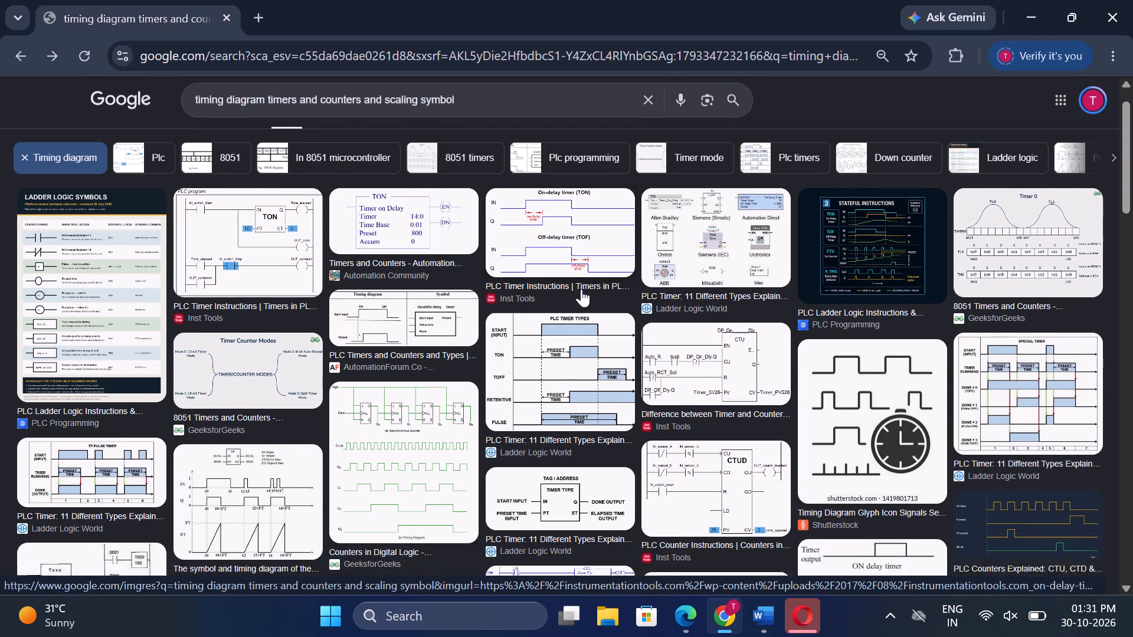
{"action": "scroll", "coordinate": [581, 289], "scroll_direction": "down", "scroll_amount": 1}
{"action": "scroll", "coordinate": [435, 406], "scroll_direction": "down", "scroll_amount": 1}
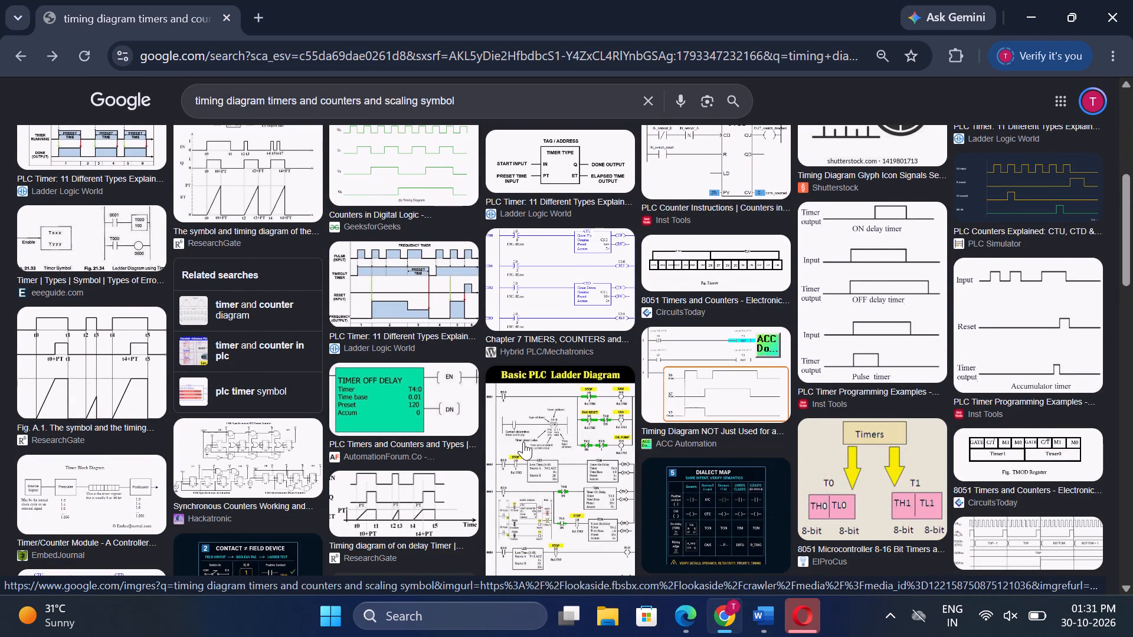
{"action": "scroll", "coordinate": [523, 442], "scroll_direction": "down", "scroll_amount": 1}
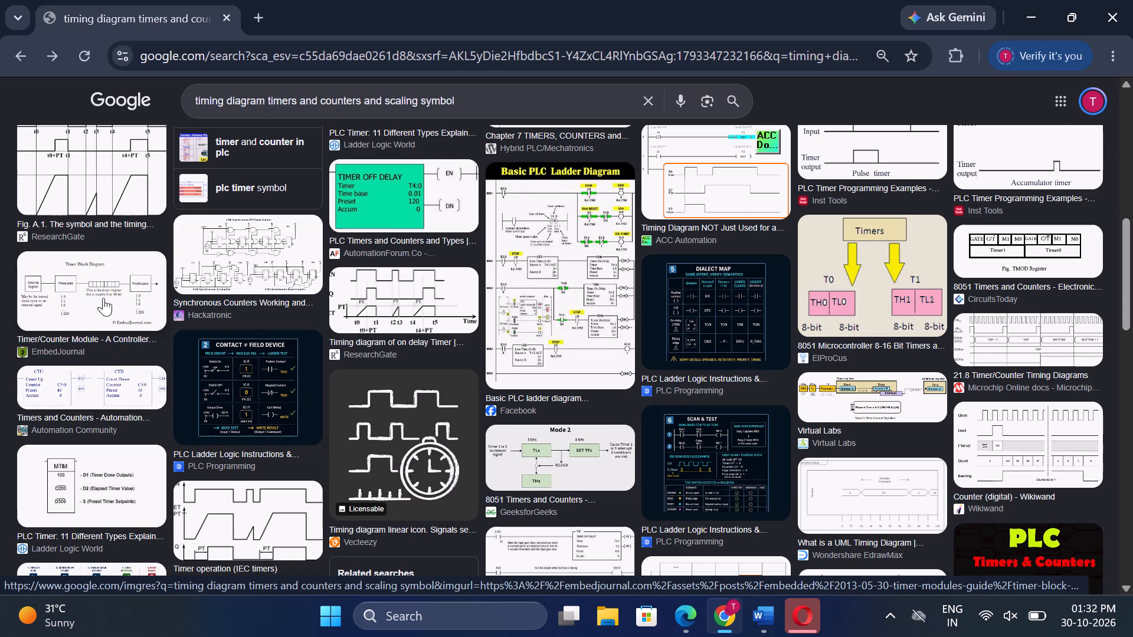
{"action": "scroll", "coordinate": [111, 302], "scroll_direction": "down", "scroll_amount": 2}
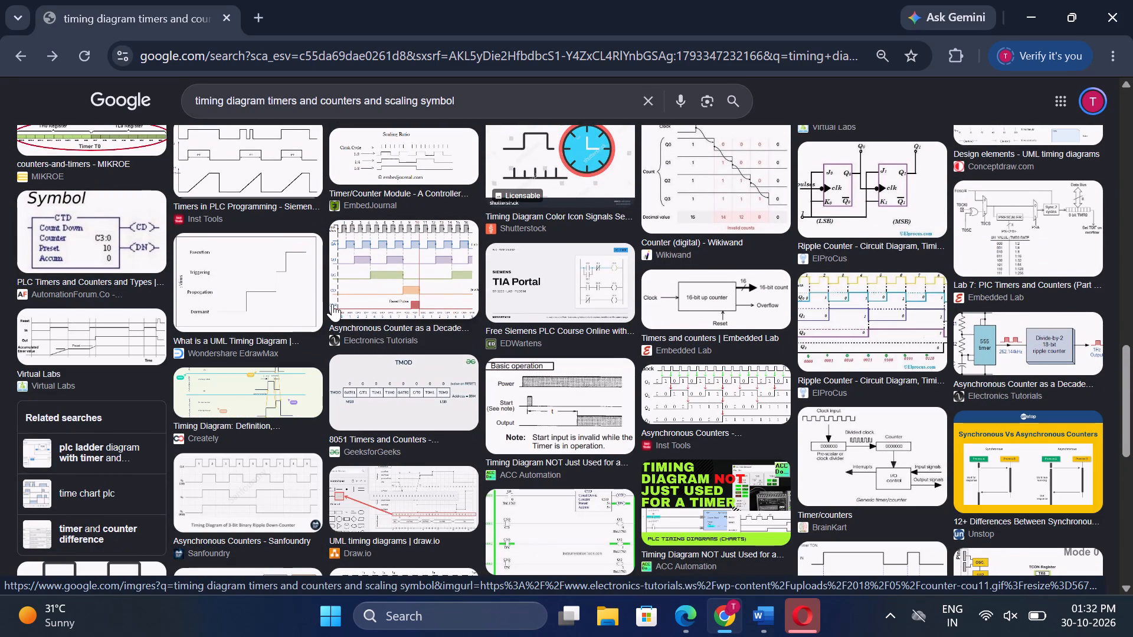
{"action": "scroll", "coordinate": [332, 304], "scroll_direction": "up", "scroll_amount": 7}
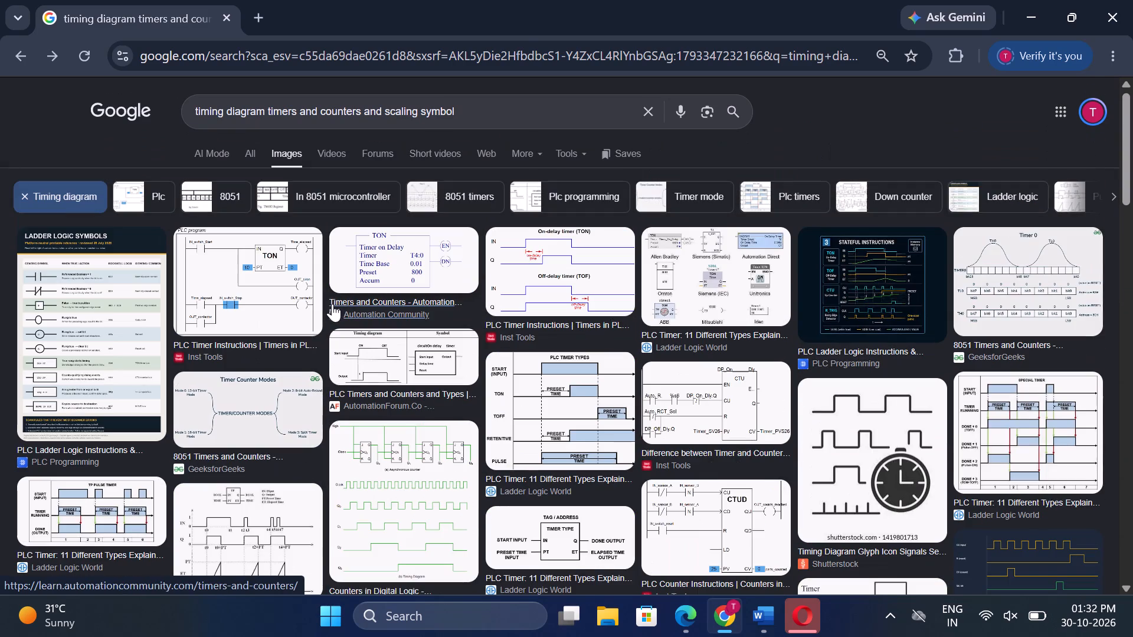
Extend the image search with "all symbol in one iamges" and look through the results for a combined symbol chart.
{"action": "left_click", "coordinate": [478, 110]}
{"action": "key", "text": "space"}
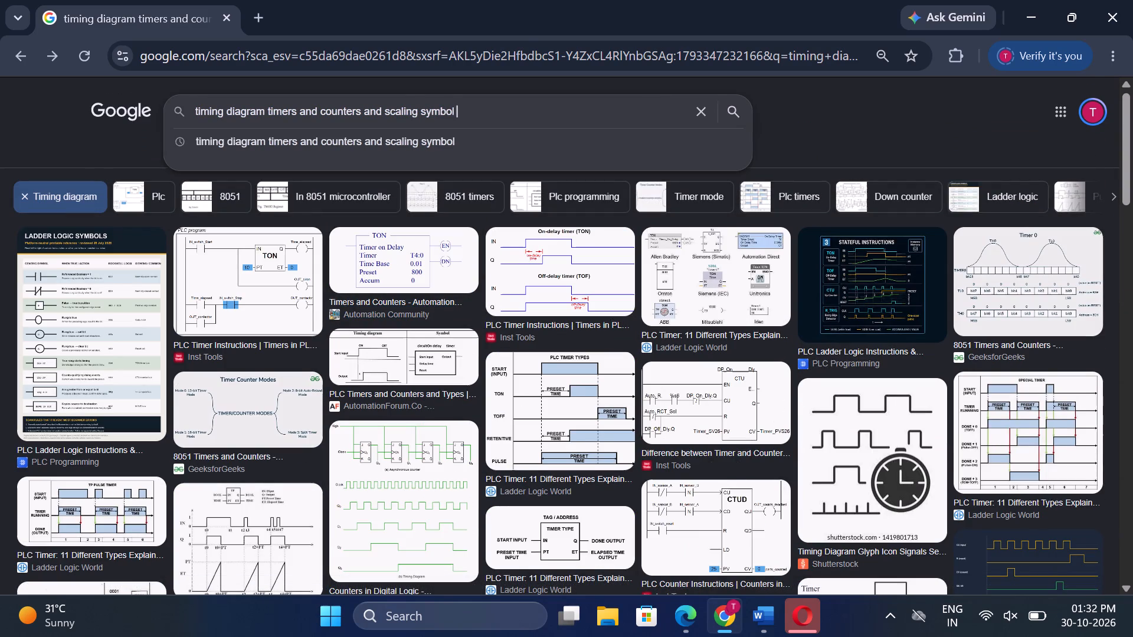
{"action": "type", "text": "all symbol in one iamges"}
{"action": "key", "text": "Return"}
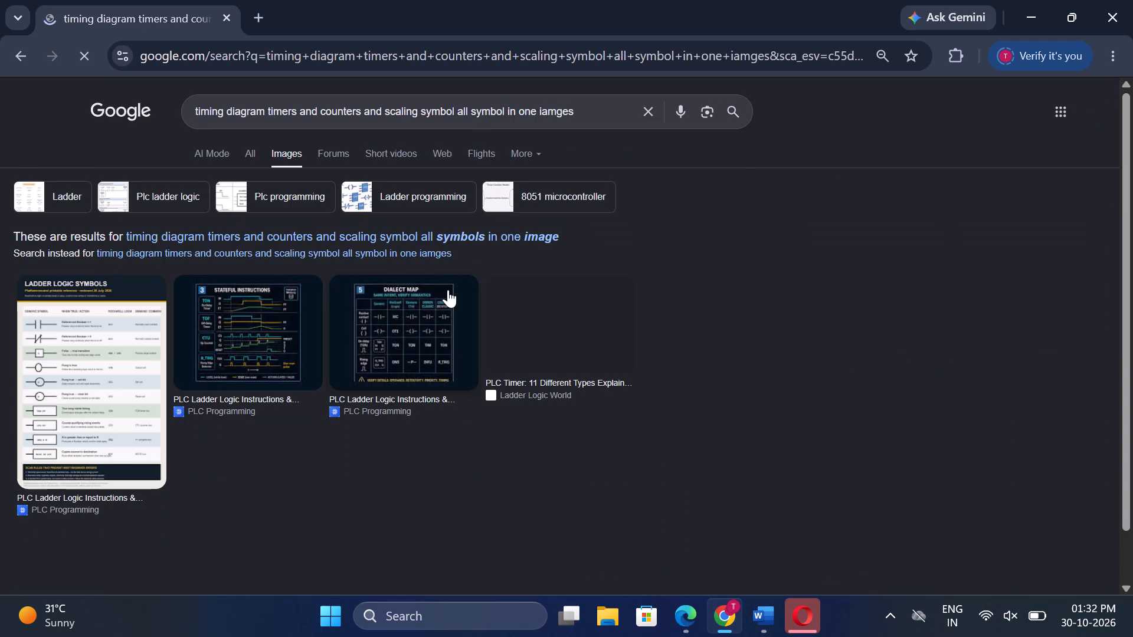
{"action": "scroll", "coordinate": [446, 379], "scroll_direction": "down", "scroll_amount": 1}
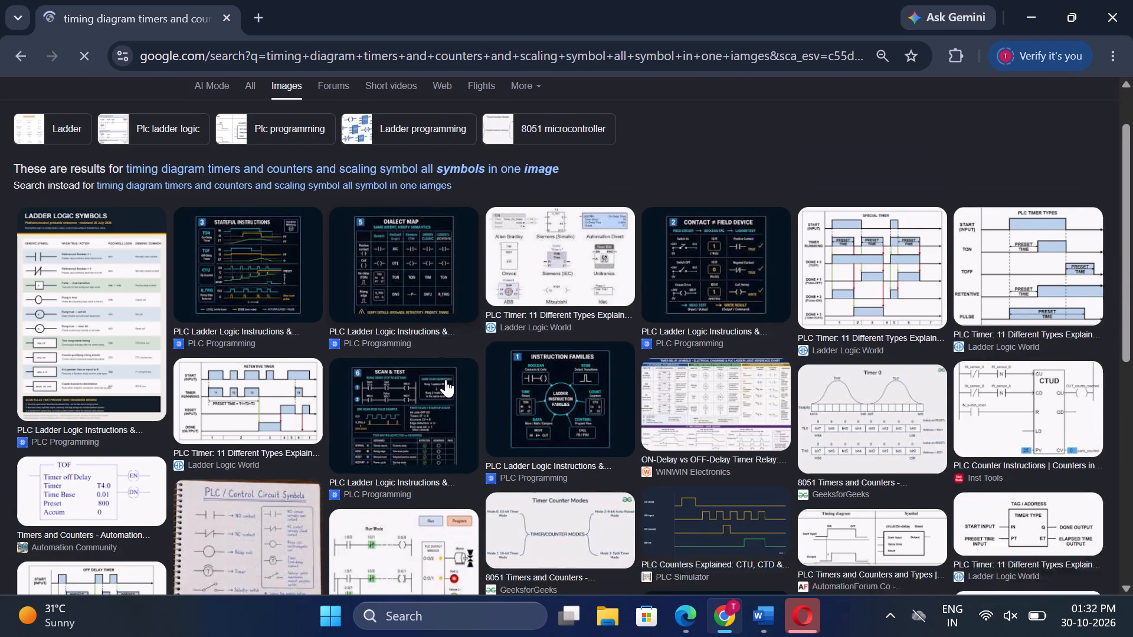
{"action": "scroll", "coordinate": [446, 379], "scroll_direction": "down", "scroll_amount": 1}
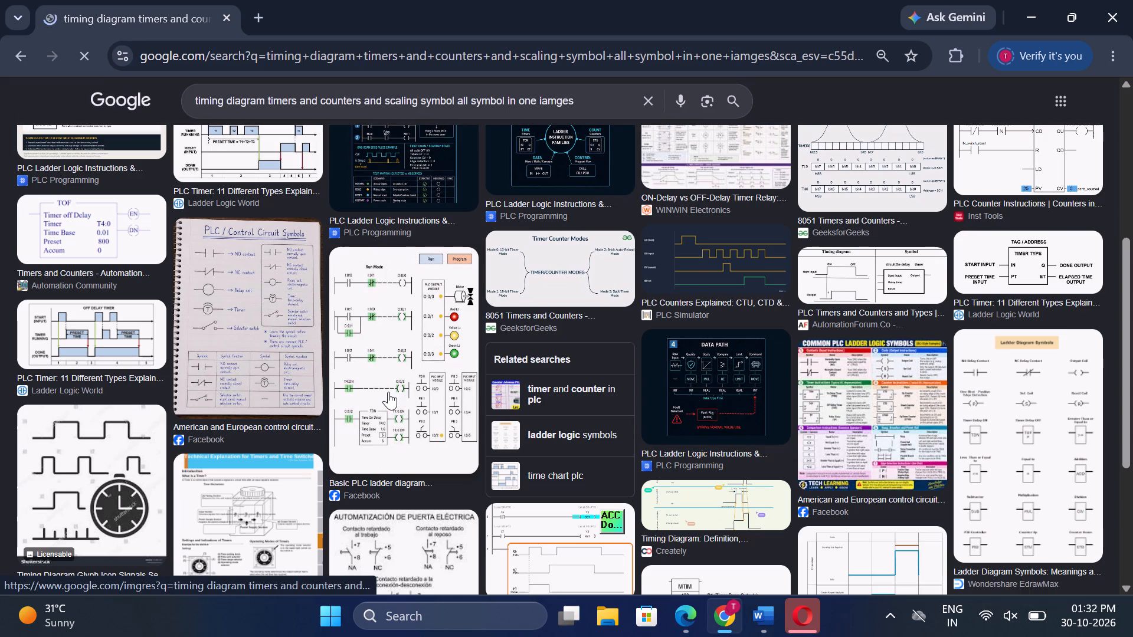
{"action": "scroll", "coordinate": [388, 392], "scroll_direction": "down", "scroll_amount": 1}
{"action": "scroll", "coordinate": [443, 413], "scroll_direction": "down", "scroll_amount": 2}
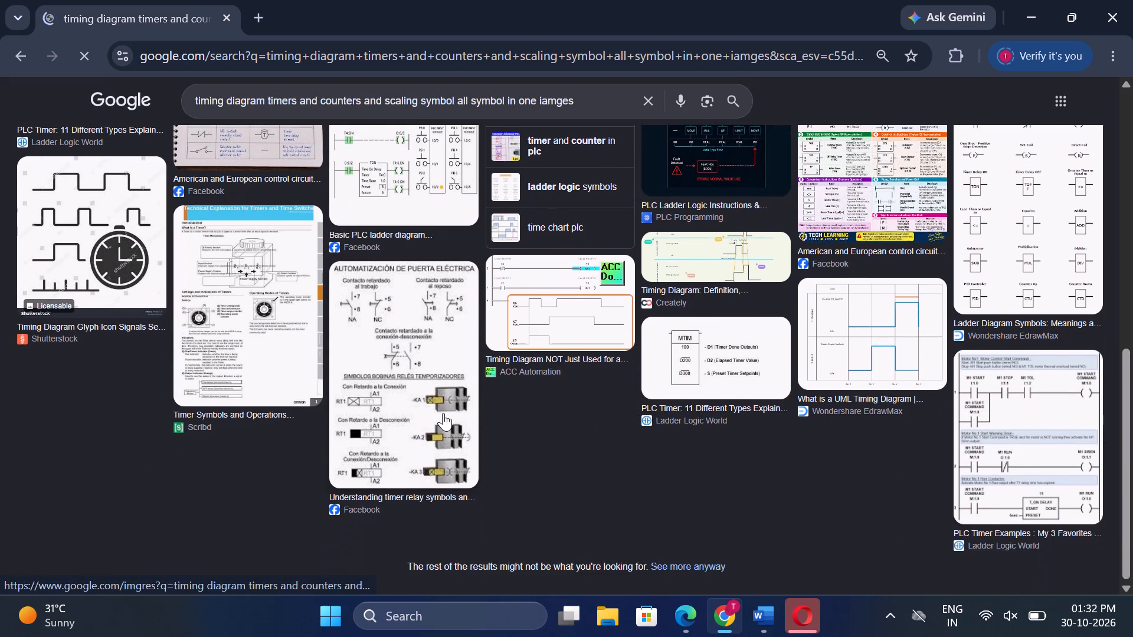
Open a new browser tab and search Google for chatgpt.
{"action": "left_click", "coordinate": [265, 16]}
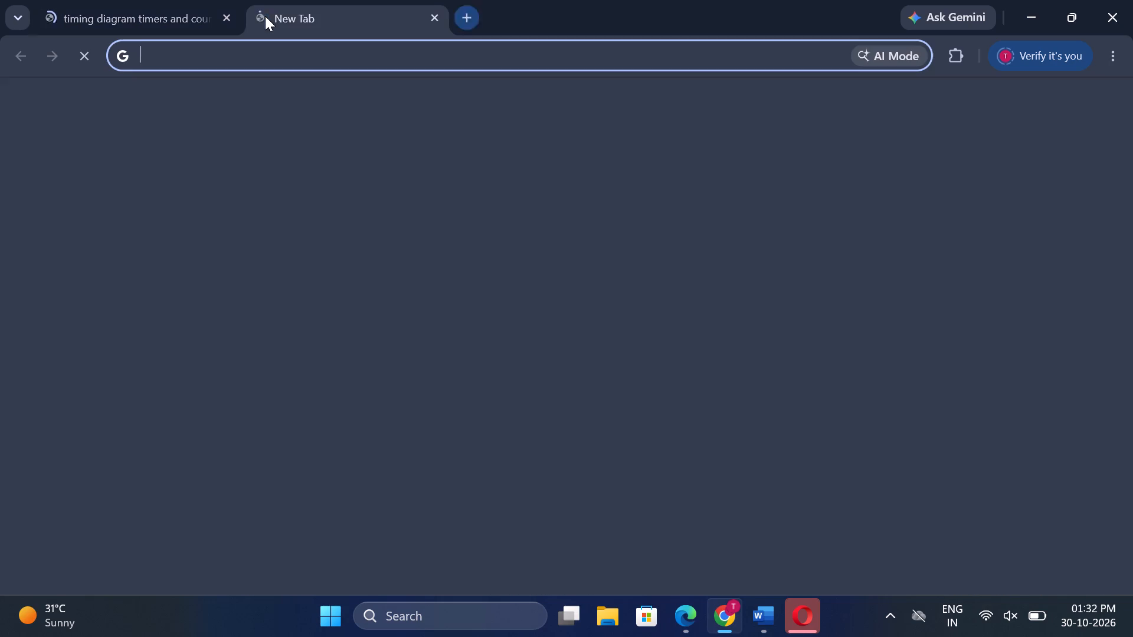
{"action": "left_click", "coordinate": [435, 340]}
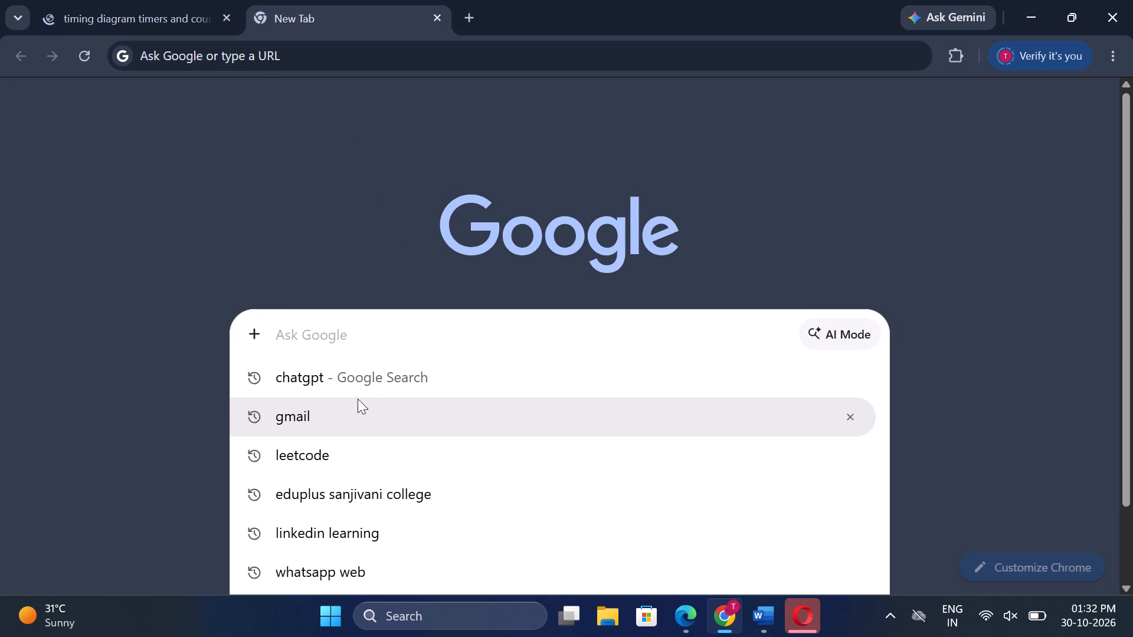
Run the suggested Google search for chatgpt in the new browser tab.
{"action": "left_click", "coordinate": [369, 381]}
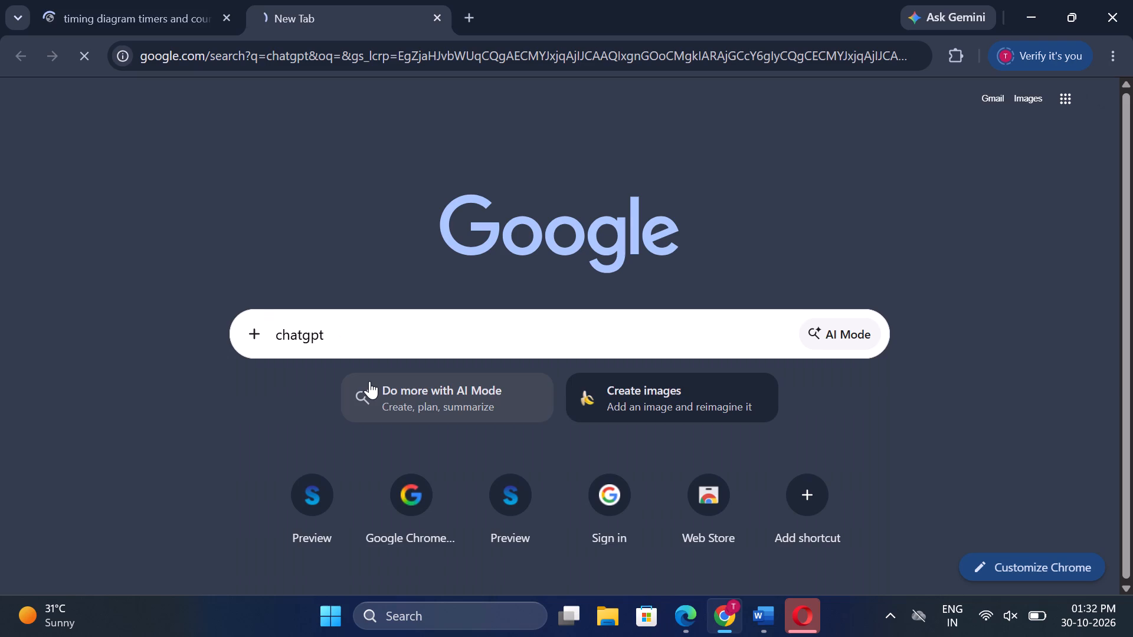
Return to the timing diagram image results, look through them, and preview Facebook's basic PLC ladder diagram with fan, oil pump, timers and counter.
{"action": "left_click", "coordinate": [159, 23]}
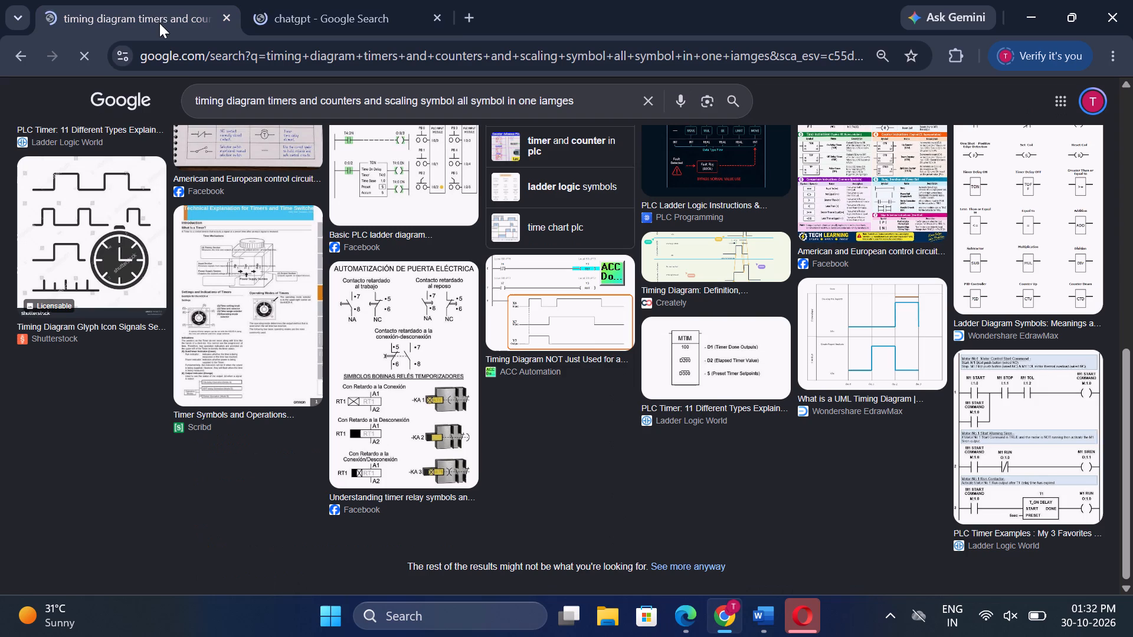
{"action": "scroll", "coordinate": [414, 359], "scroll_direction": "up", "scroll_amount": 9}
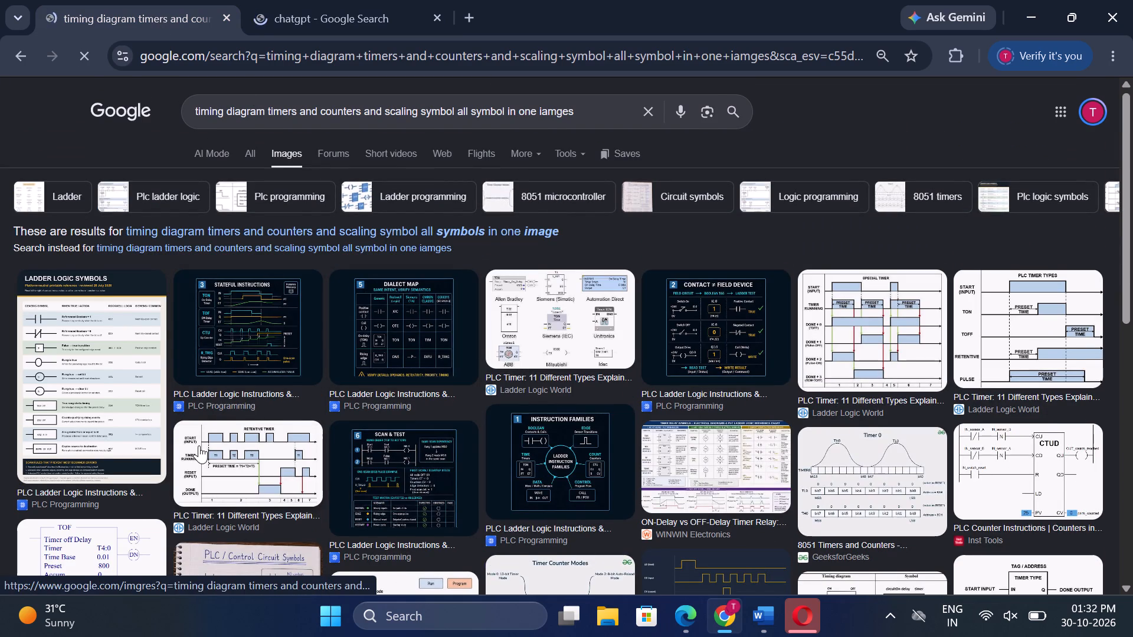
{"action": "scroll", "coordinate": [199, 445], "scroll_direction": "down", "scroll_amount": 1}
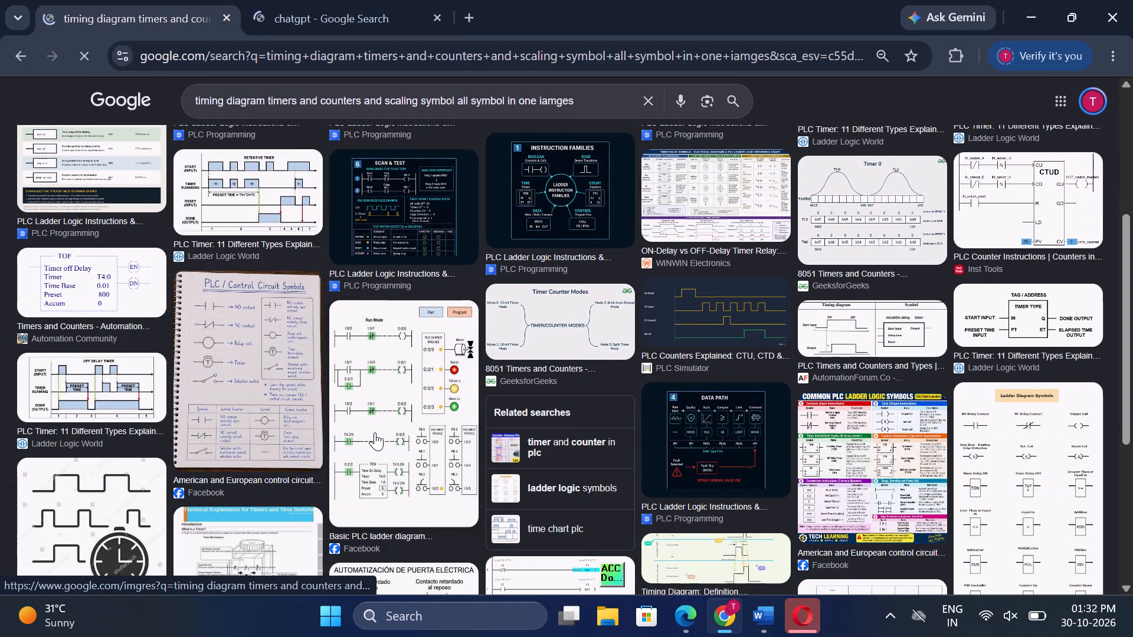
{"action": "left_click", "coordinate": [375, 432]}
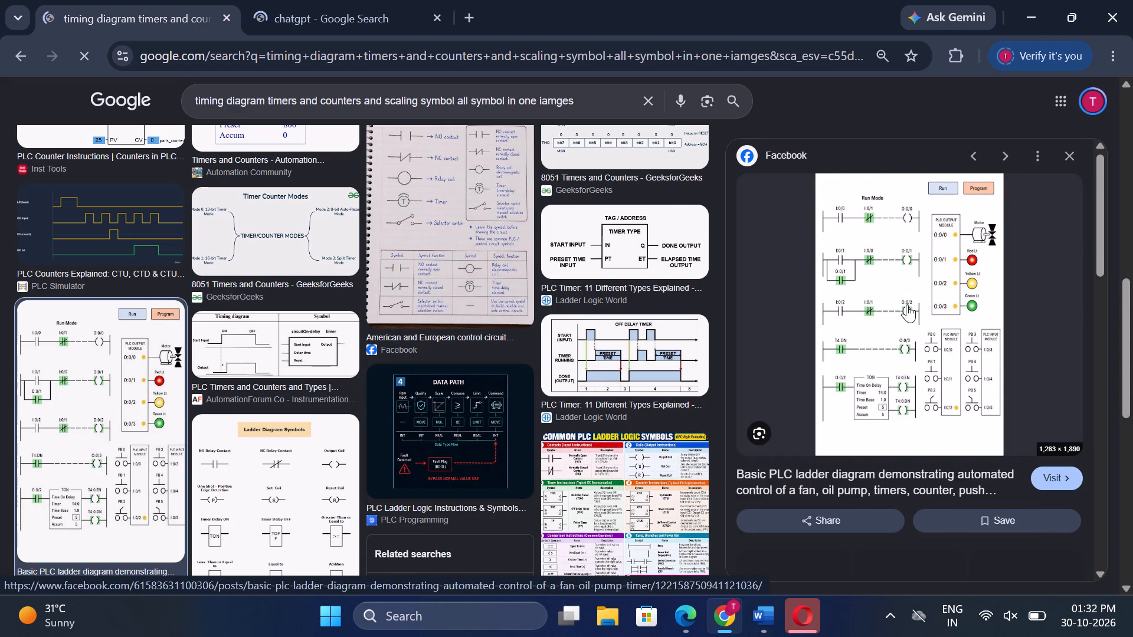
{"action": "scroll", "coordinate": [611, 431], "scroll_direction": "up", "scroll_amount": 6}
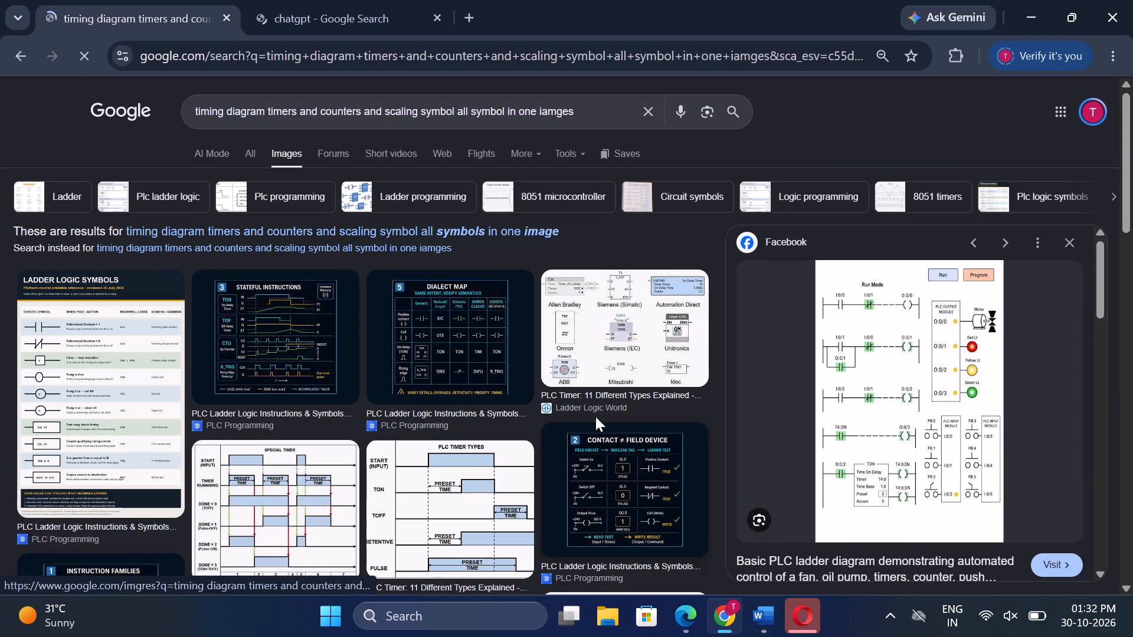
Change the image search to "timing diagram timers and counters and scaling interfacing with plc" and run it.
{"action": "left_click_drag", "start_coordinate": [579, 117], "coordinate": [565, 113]}
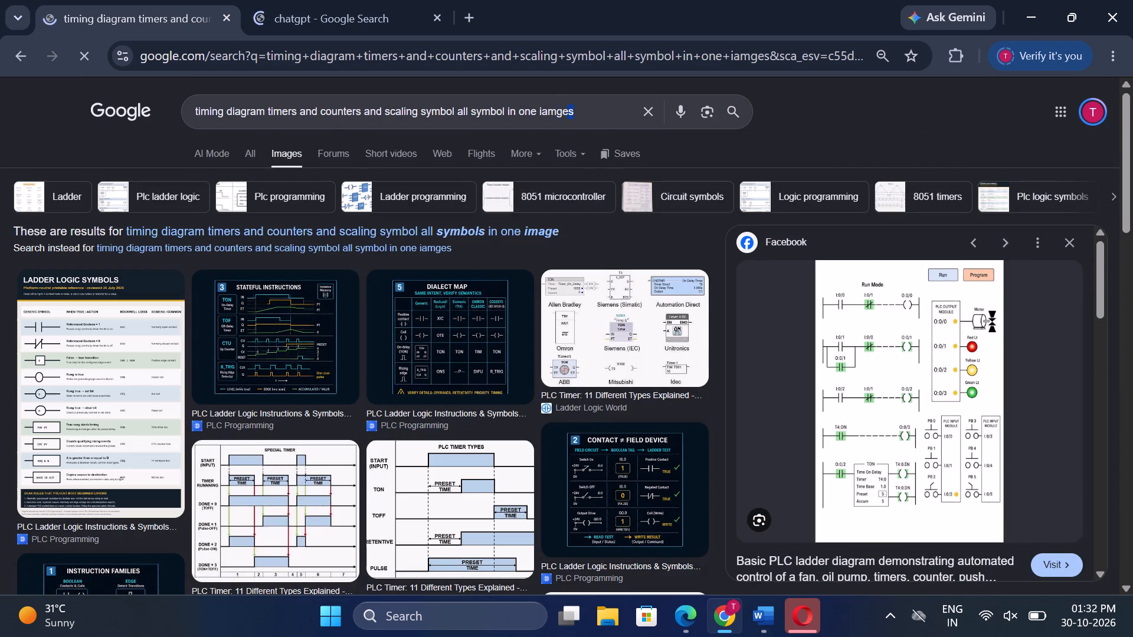
{"action": "left_click_drag", "start_coordinate": [565, 113], "coordinate": [424, 120]}
{"action": "key", "text": "BackSpace"}
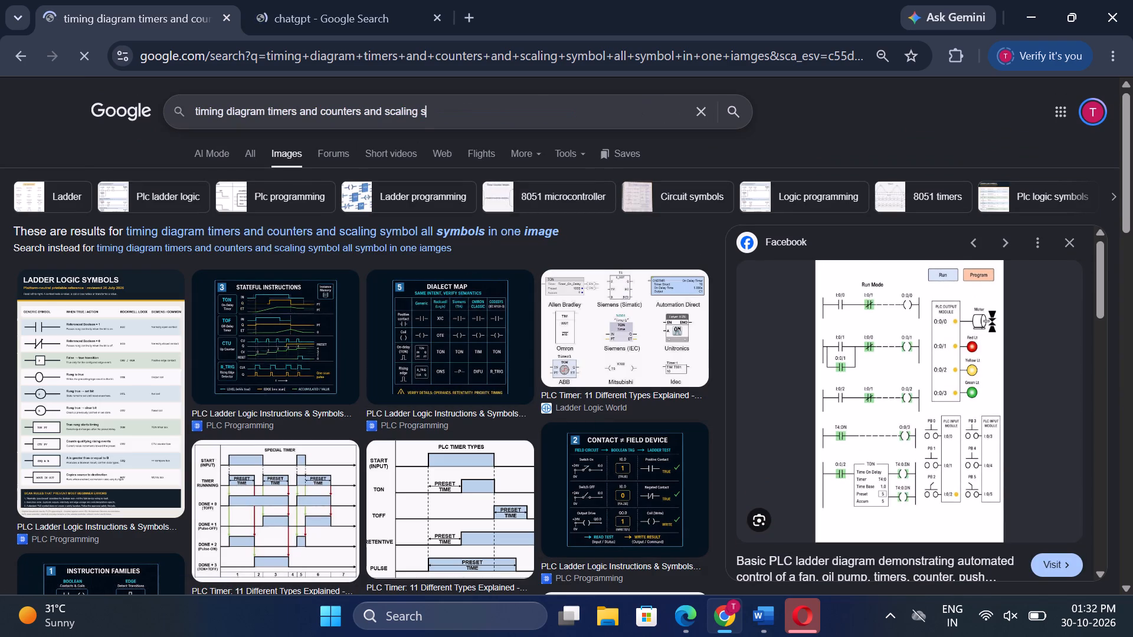
{"action": "key", "text": "BackSpace"}
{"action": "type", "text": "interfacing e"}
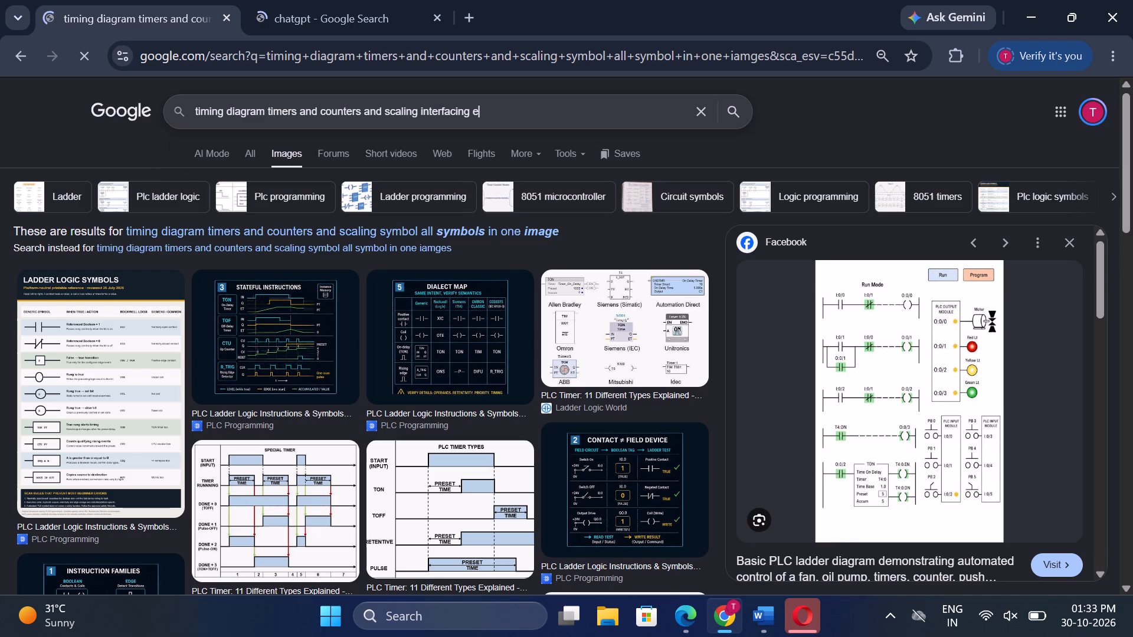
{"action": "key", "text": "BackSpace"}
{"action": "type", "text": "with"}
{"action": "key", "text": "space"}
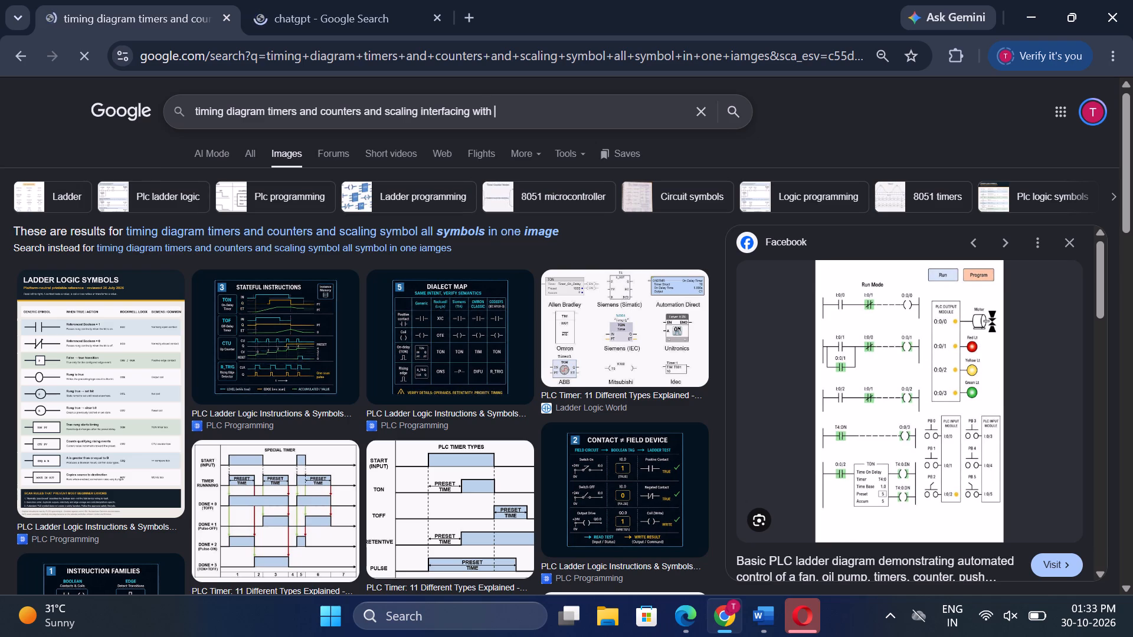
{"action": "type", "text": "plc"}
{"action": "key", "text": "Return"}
Switch to the Opera browser and dismiss the "How did you discover Opera?" survey.
{"action": "left_click", "coordinate": [787, 613]}
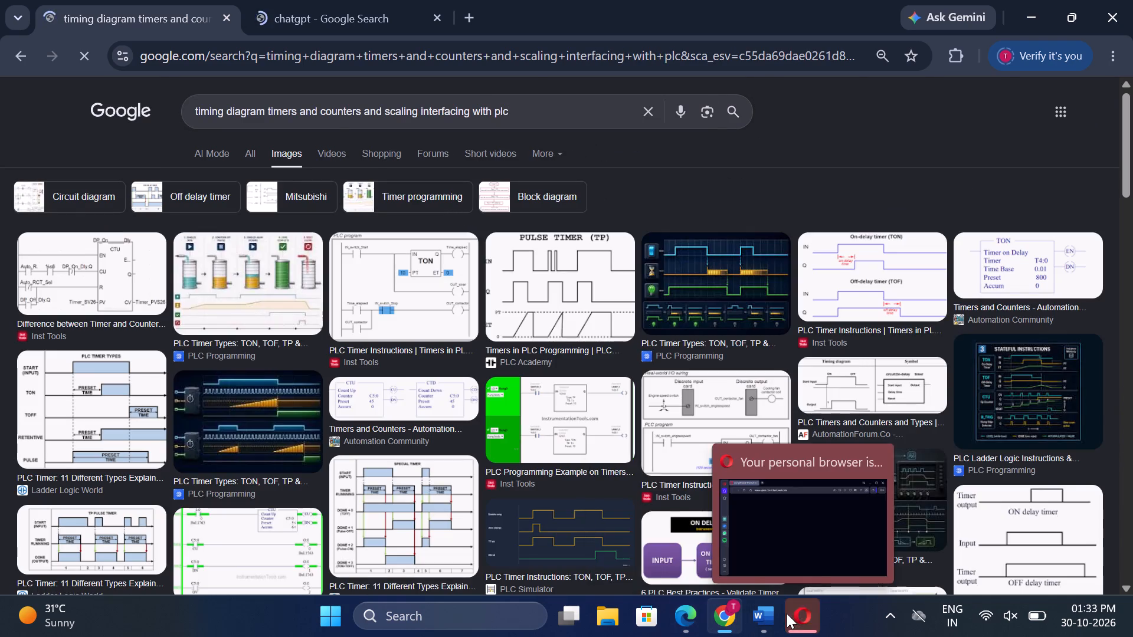
{"action": "left_click", "coordinate": [938, 173]}
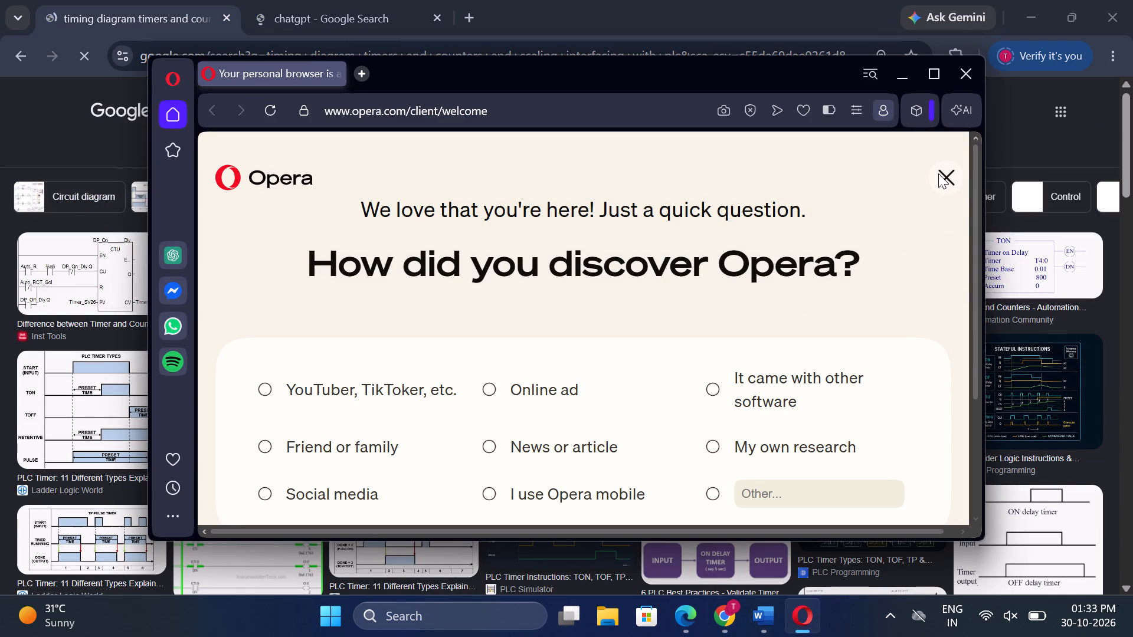
Find the Kuro app by searching for "ku" in Windows and open it.
{"action": "left_click", "coordinate": [475, 615]}
{"action": "type", "text": "ku"}
{"action": "left_click", "coordinate": [471, 188]}
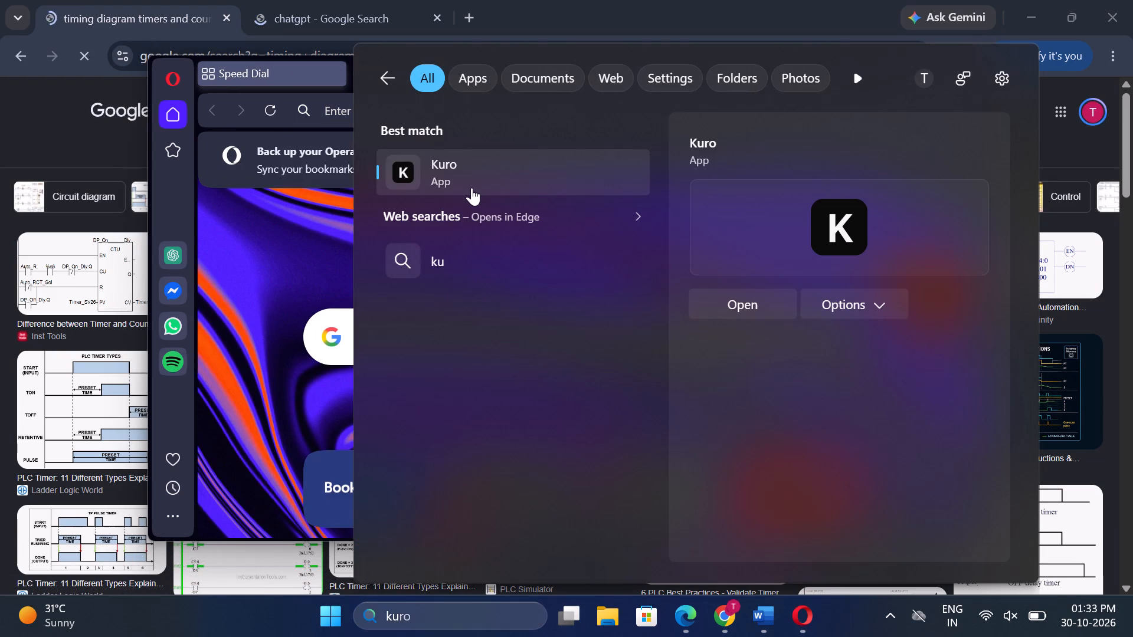
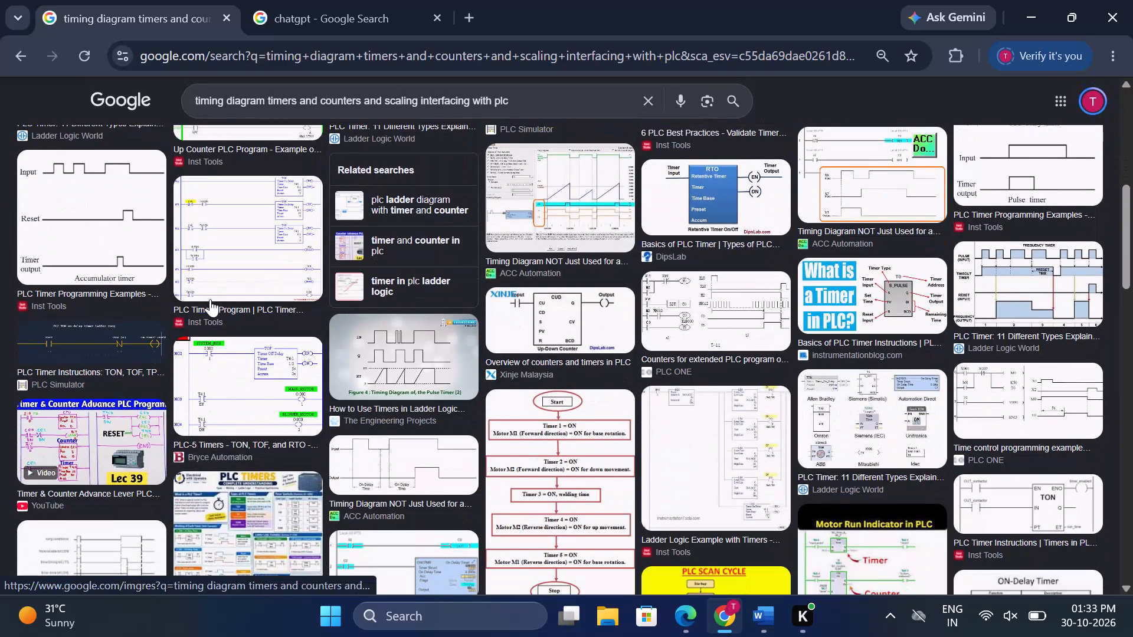
{"action": "scroll", "coordinate": [355, 301], "scroll_direction": "up", "scroll_amount": 12}
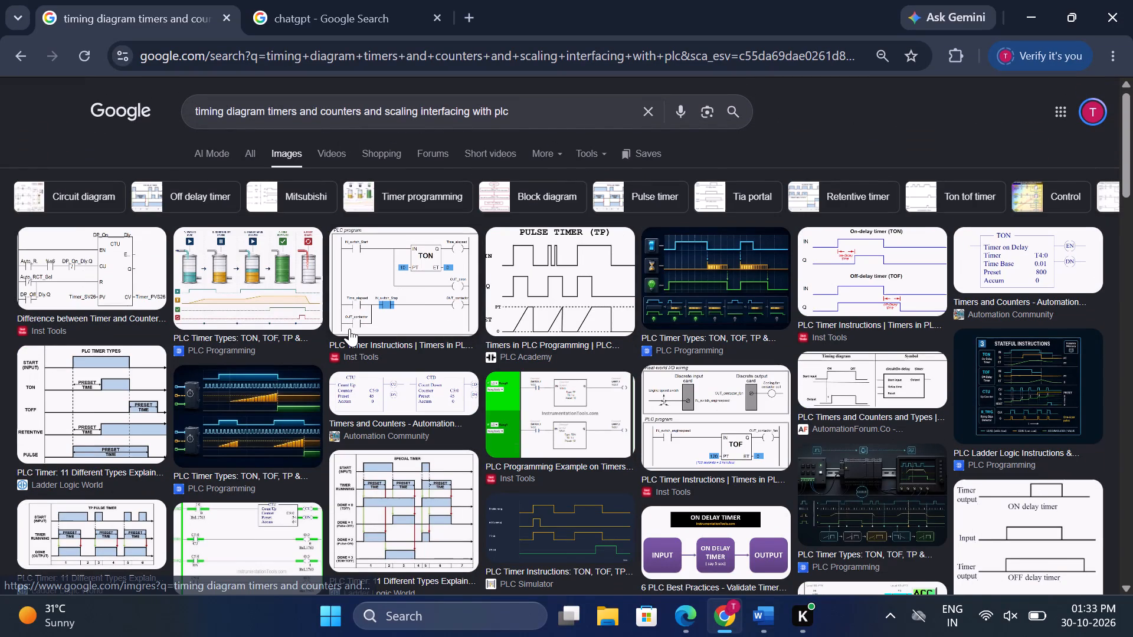
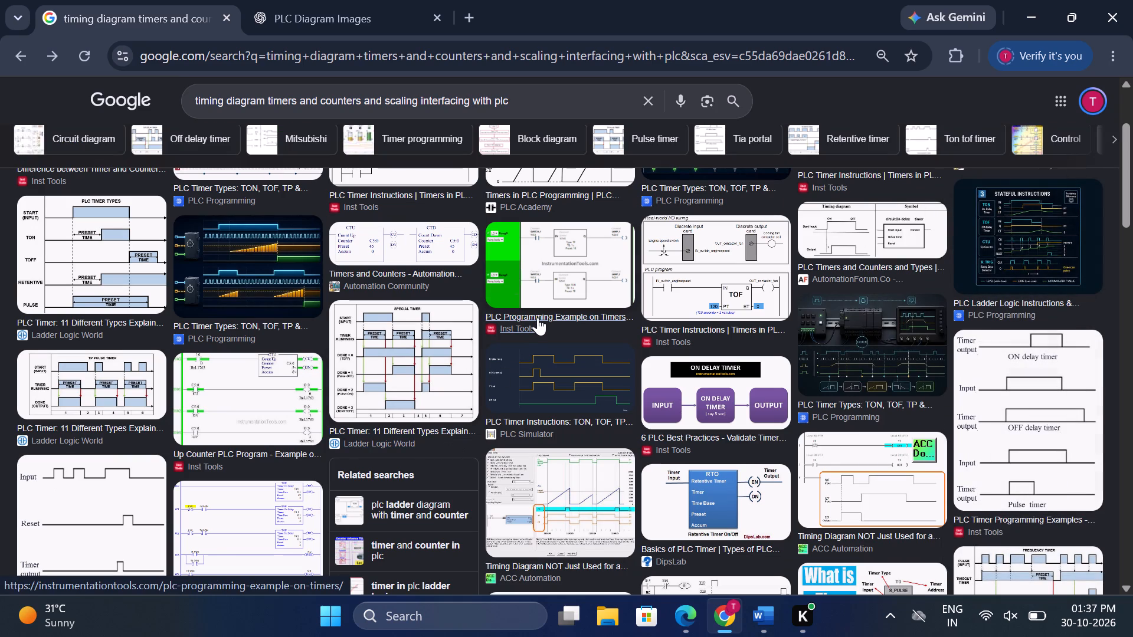
{"action": "left_click", "coordinate": [84, 136]}
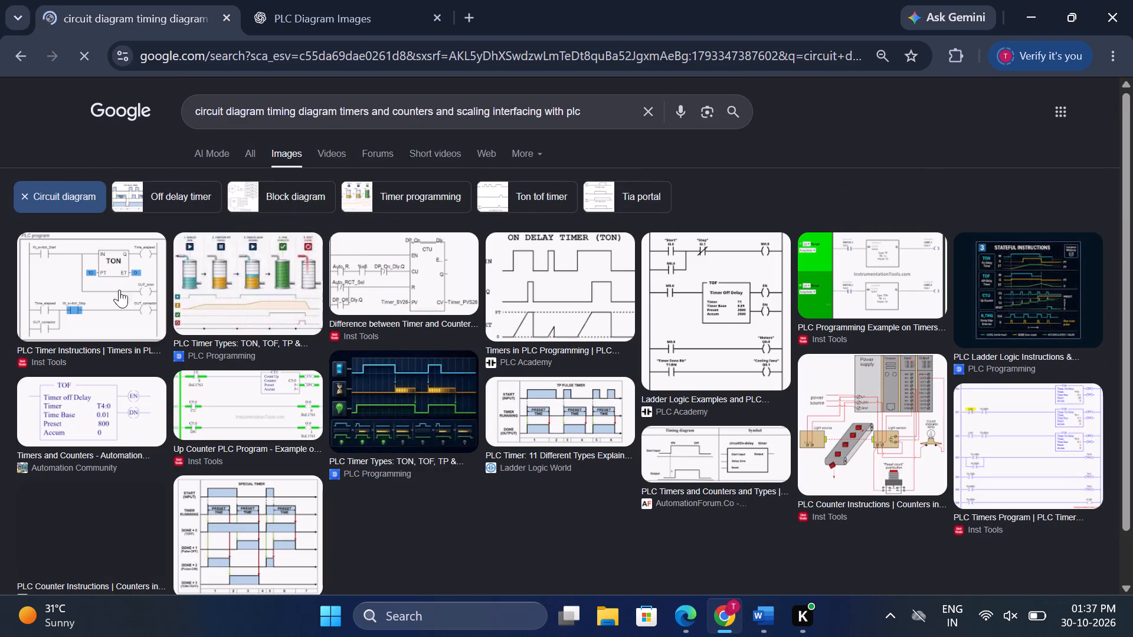
Browse the circuit diagram results and preview the "PLC Timer Ladder Logic Examples" image from YouTube.
{"action": "scroll", "coordinate": [188, 318], "scroll_direction": "down", "scroll_amount": 1}
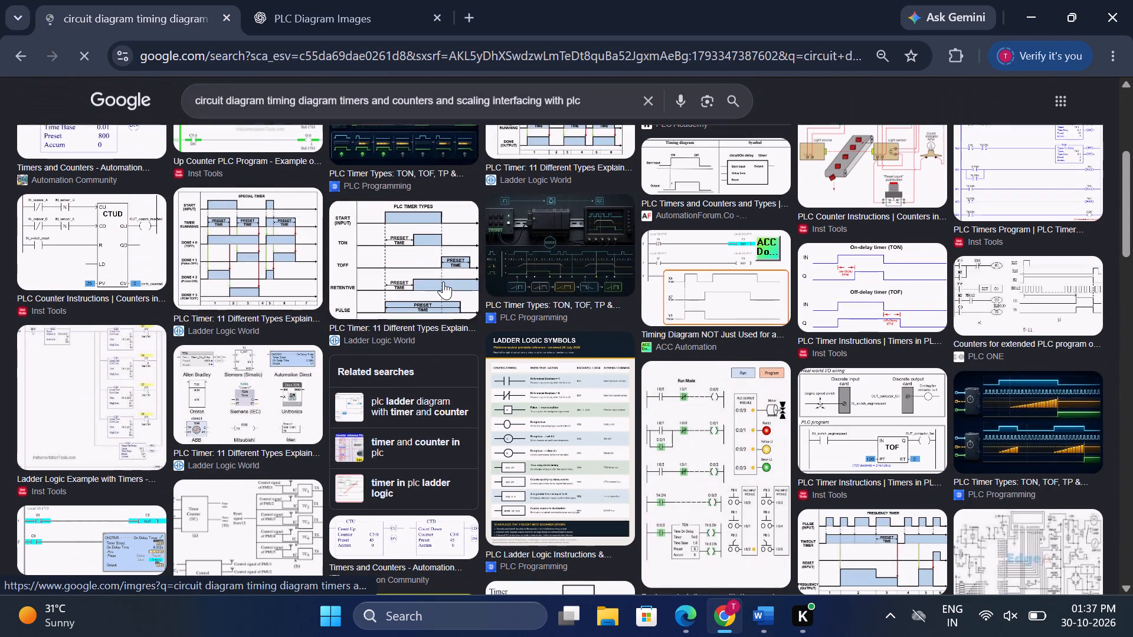
{"action": "scroll", "coordinate": [443, 281], "scroll_direction": "down", "scroll_amount": 1}
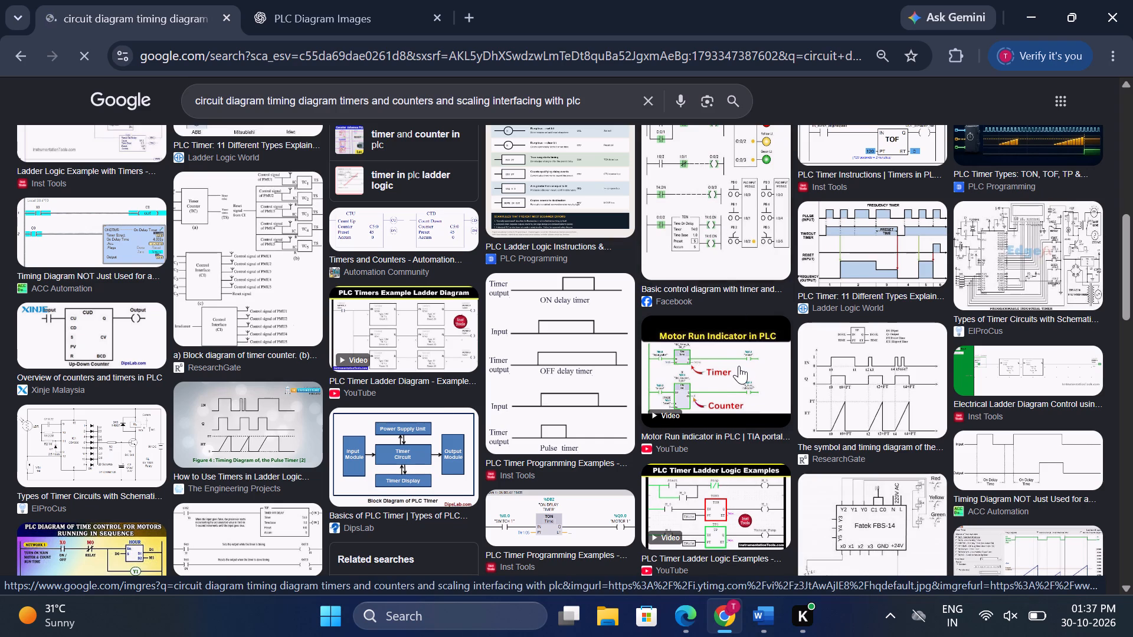
{"action": "scroll", "coordinate": [739, 366], "scroll_direction": "down", "scroll_amount": 1}
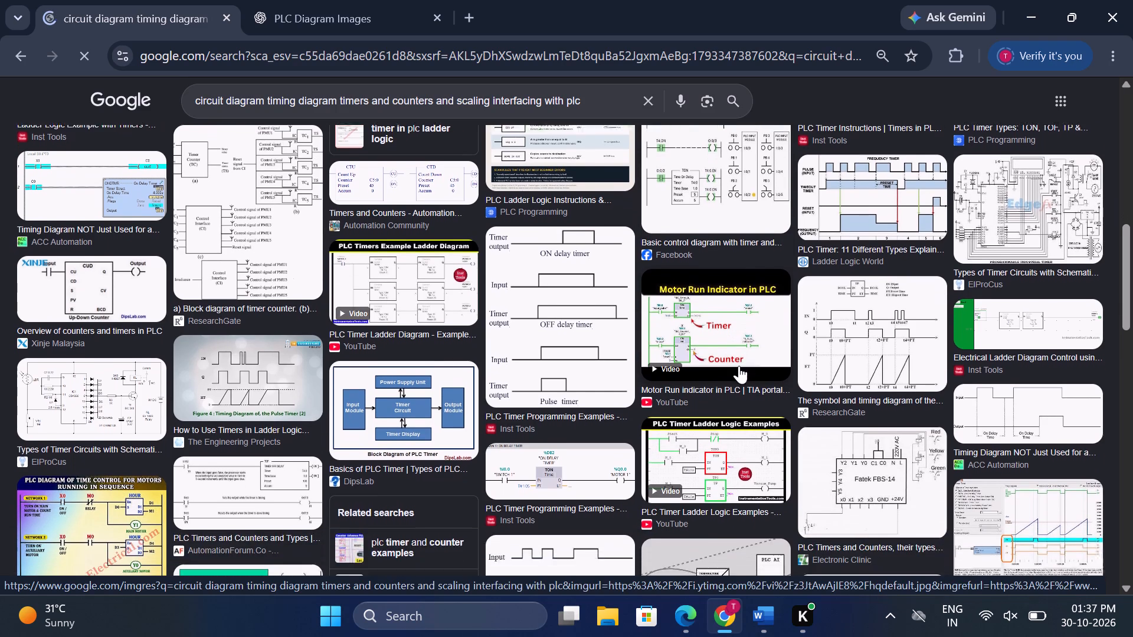
{"action": "scroll", "coordinate": [739, 366], "scroll_direction": "down", "scroll_amount": 1}
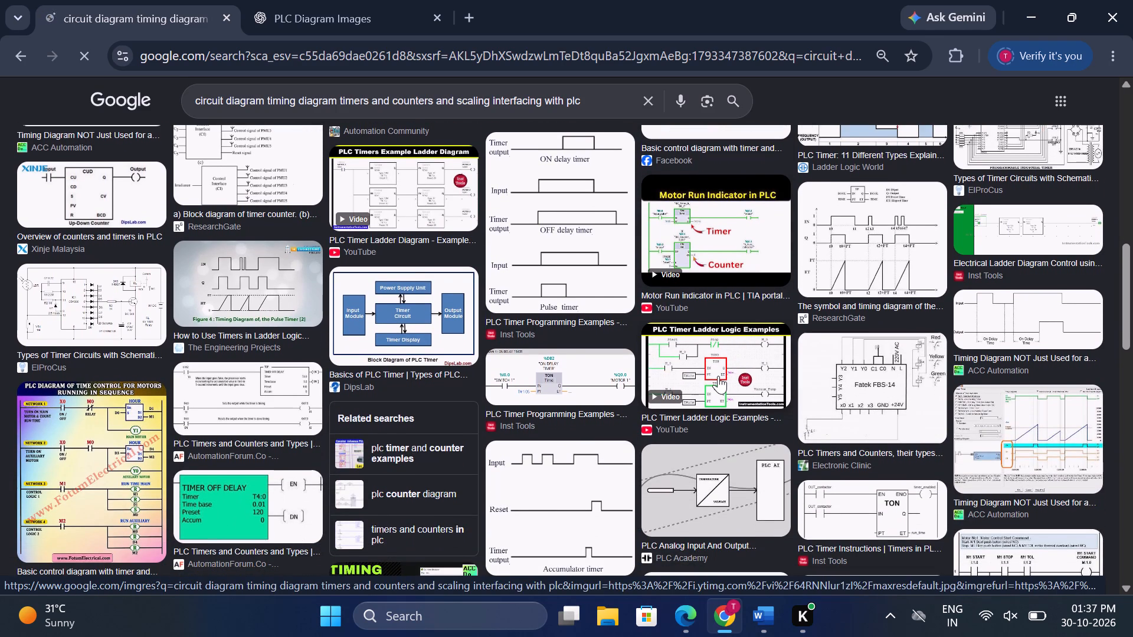
{"action": "left_click", "coordinate": [718, 376]}
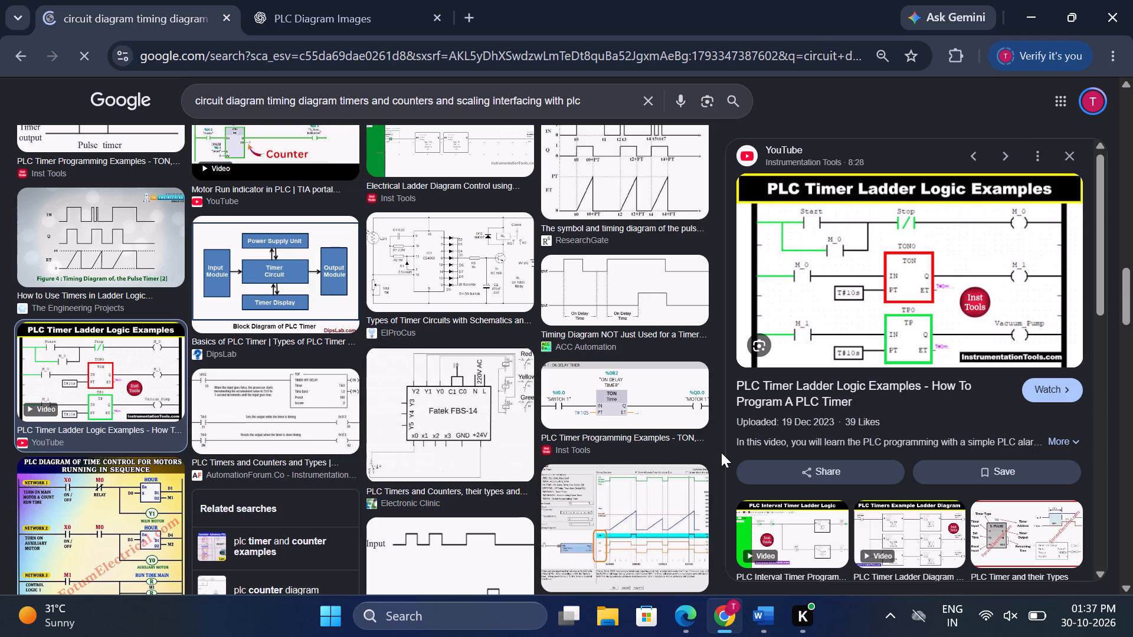
{"action": "scroll", "coordinate": [722, 450], "scroll_direction": "down", "scroll_amount": 1}
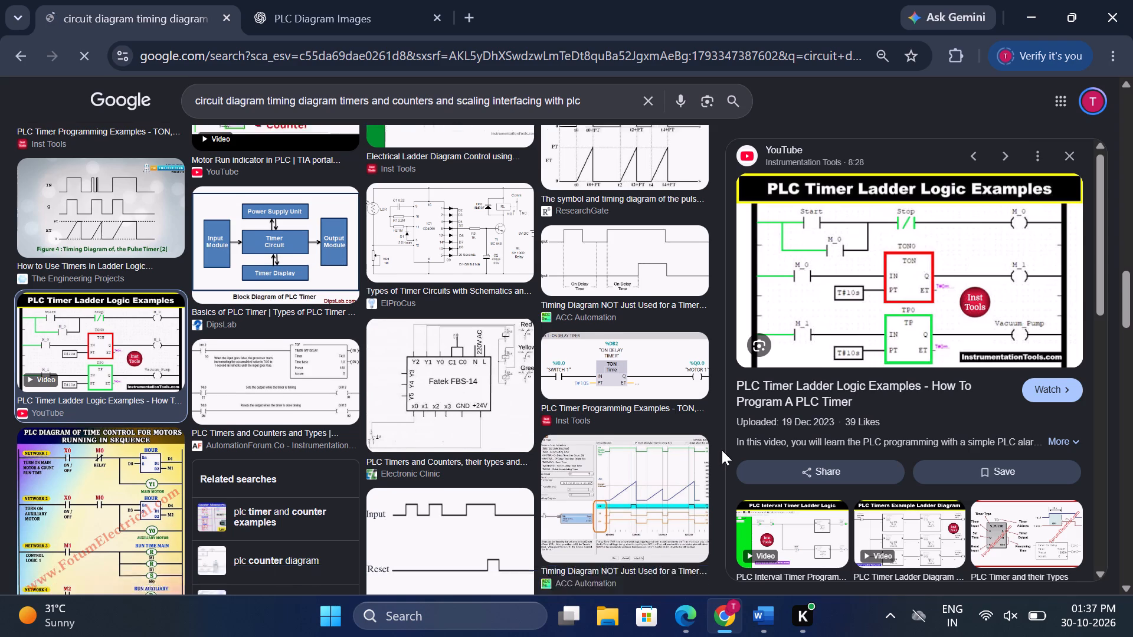
{"action": "scroll", "coordinate": [722, 450], "scroll_direction": "down", "scroll_amount": 1}
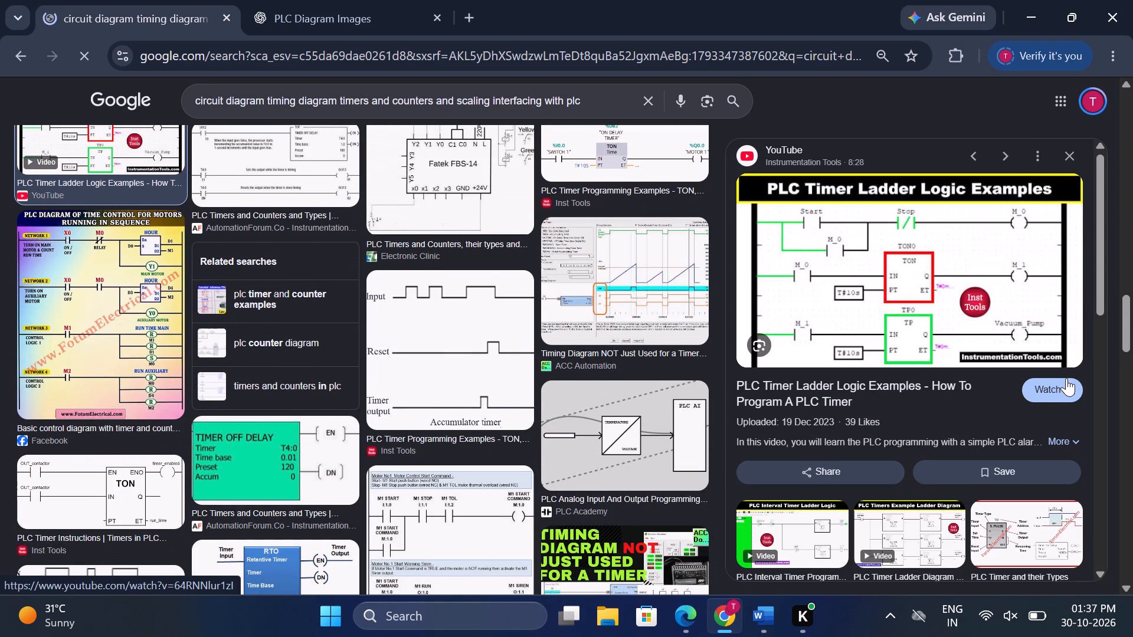
{"action": "left_click", "coordinate": [1071, 154]}
Go back to the first circuit diagram results and preview PLC Academy's Timer Off Delay ladder logic image.
{"action": "scroll", "coordinate": [740, 265], "scroll_direction": "up", "scroll_amount": 3}
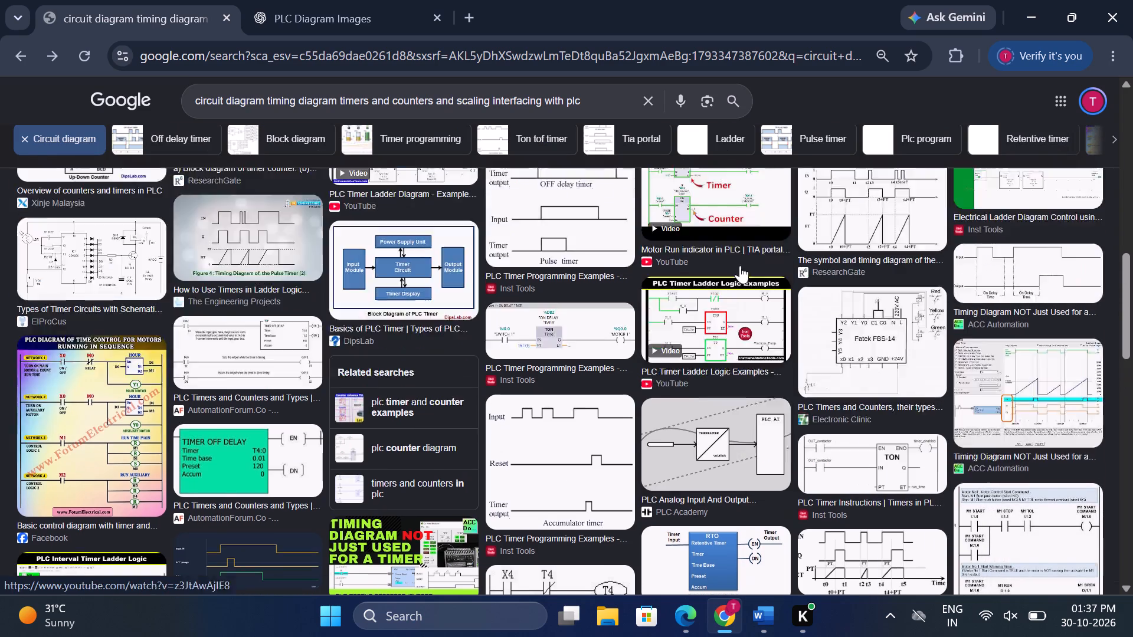
{"action": "scroll", "coordinate": [740, 265], "scroll_direction": "up", "scroll_amount": 7}
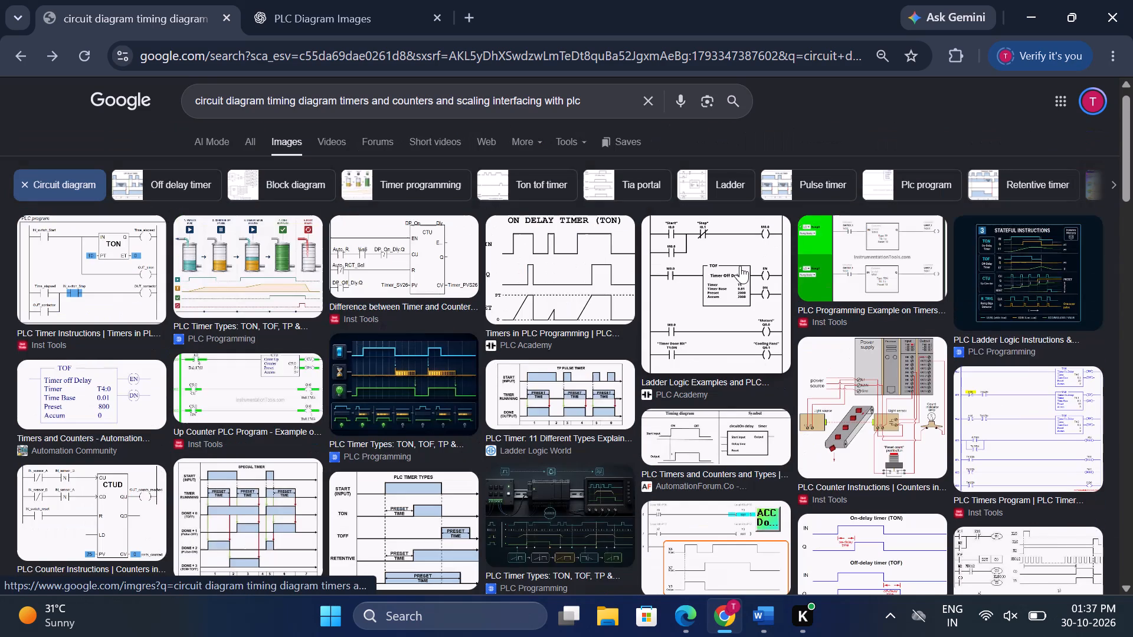
{"action": "left_click", "coordinate": [740, 265]}
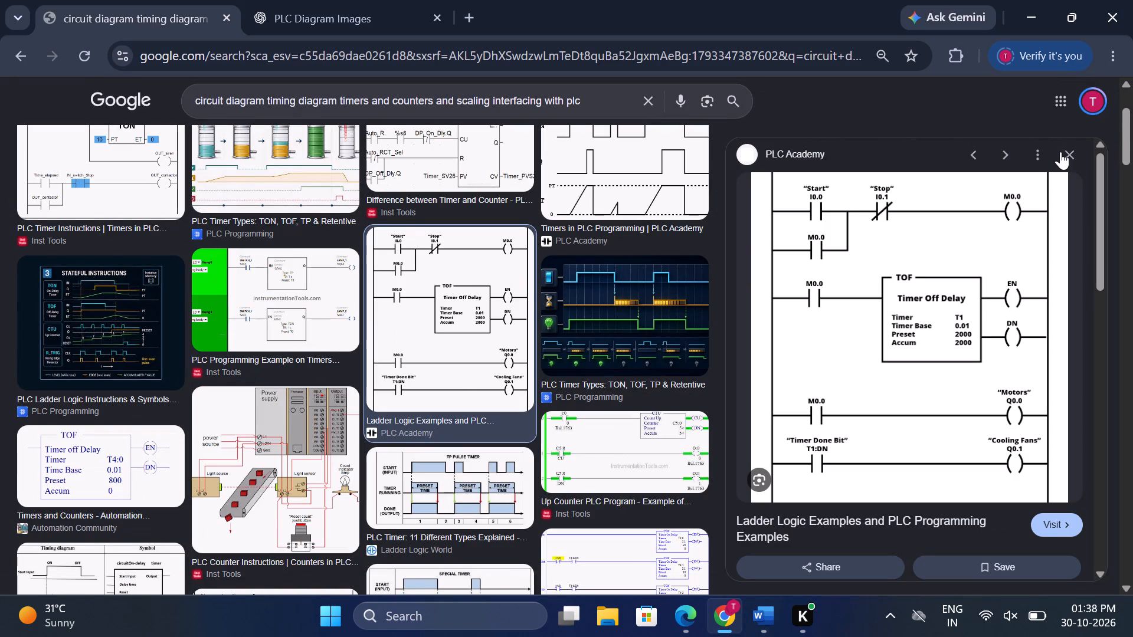
{"action": "left_click", "coordinate": [1062, 150]}
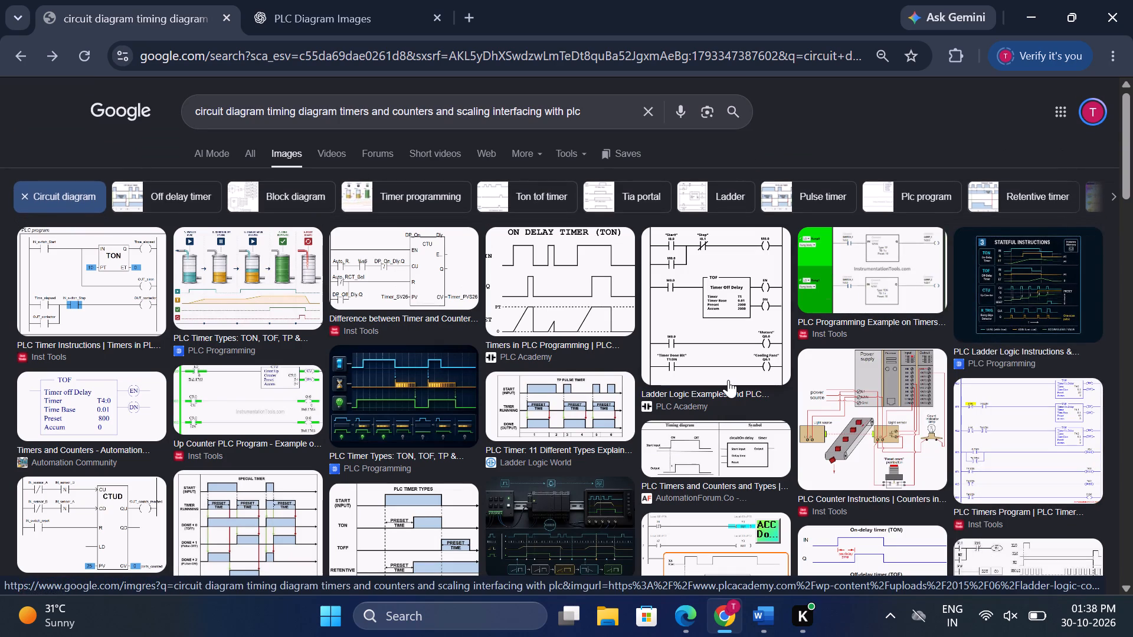
Look further through the circuit diagram results, previewing Ladder Logic World's "PLC Timer Examples" and the related "PLC Timers Example Ladder Diagram" image.
{"action": "scroll", "coordinate": [500, 359], "scroll_direction": "down", "scroll_amount": 1}
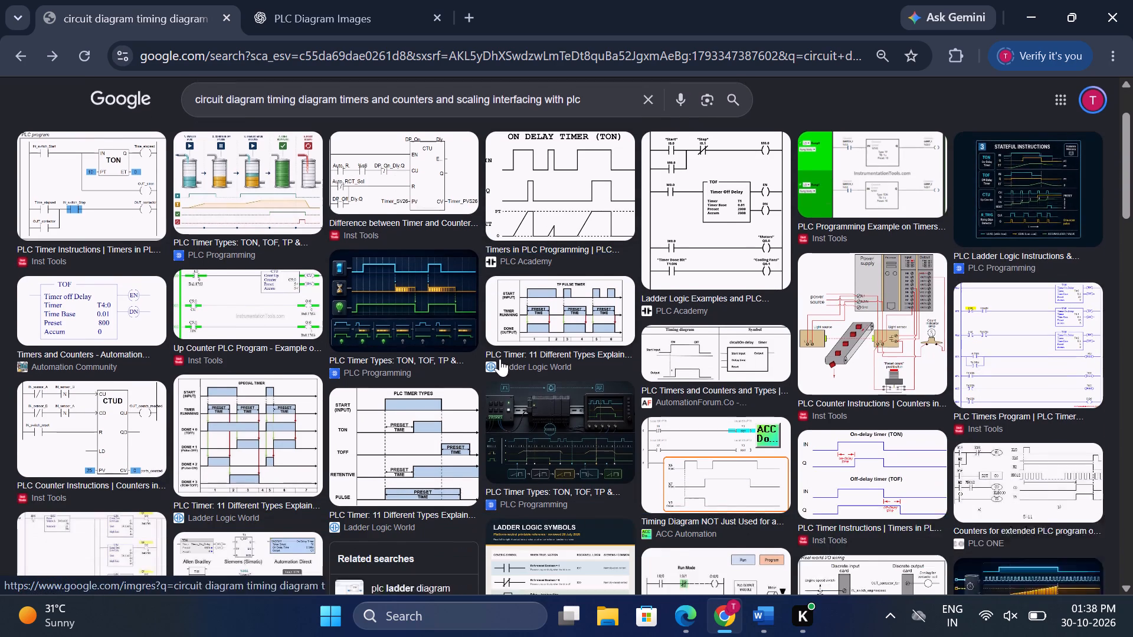
{"action": "scroll", "coordinate": [500, 359], "scroll_direction": "down", "scroll_amount": 1}
{"action": "scroll", "coordinate": [640, 334], "scroll_direction": "down", "scroll_amount": 1}
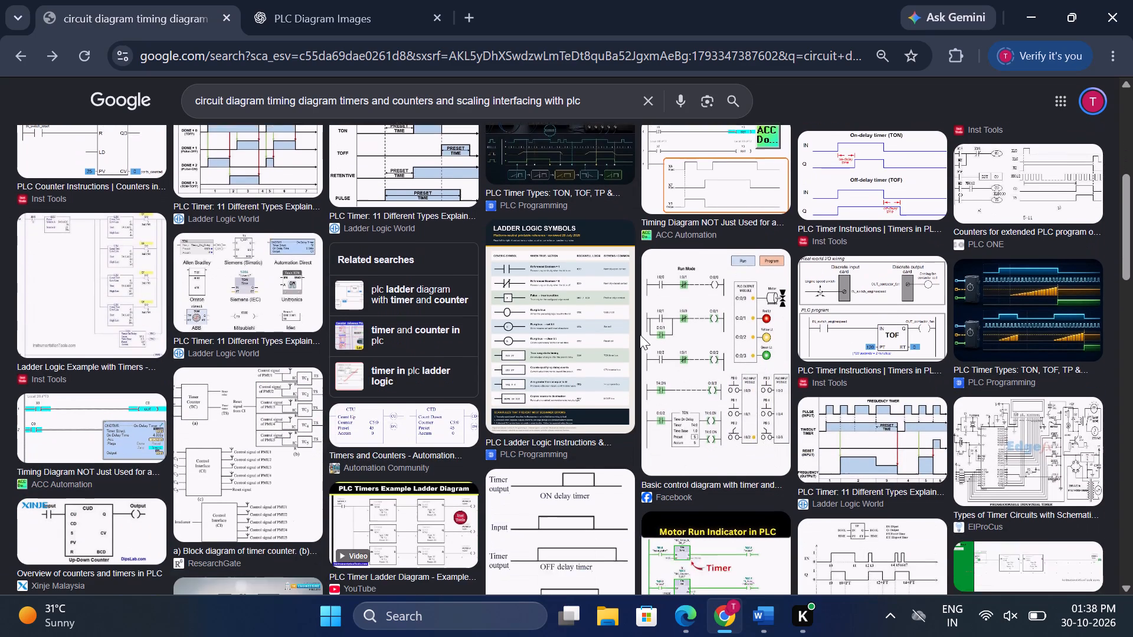
{"action": "scroll", "coordinate": [640, 334], "scroll_direction": "down", "scroll_amount": 1}
{"action": "scroll", "coordinate": [685, 417], "scroll_direction": "down", "scroll_amount": 1}
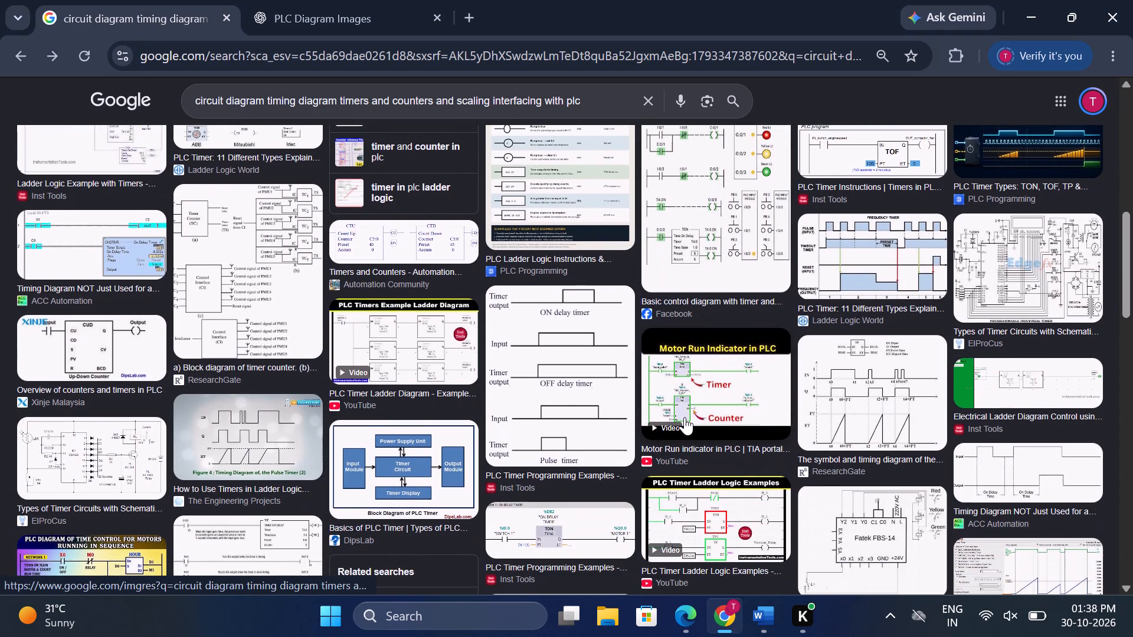
{"action": "scroll", "coordinate": [685, 417], "scroll_direction": "down", "scroll_amount": 1}
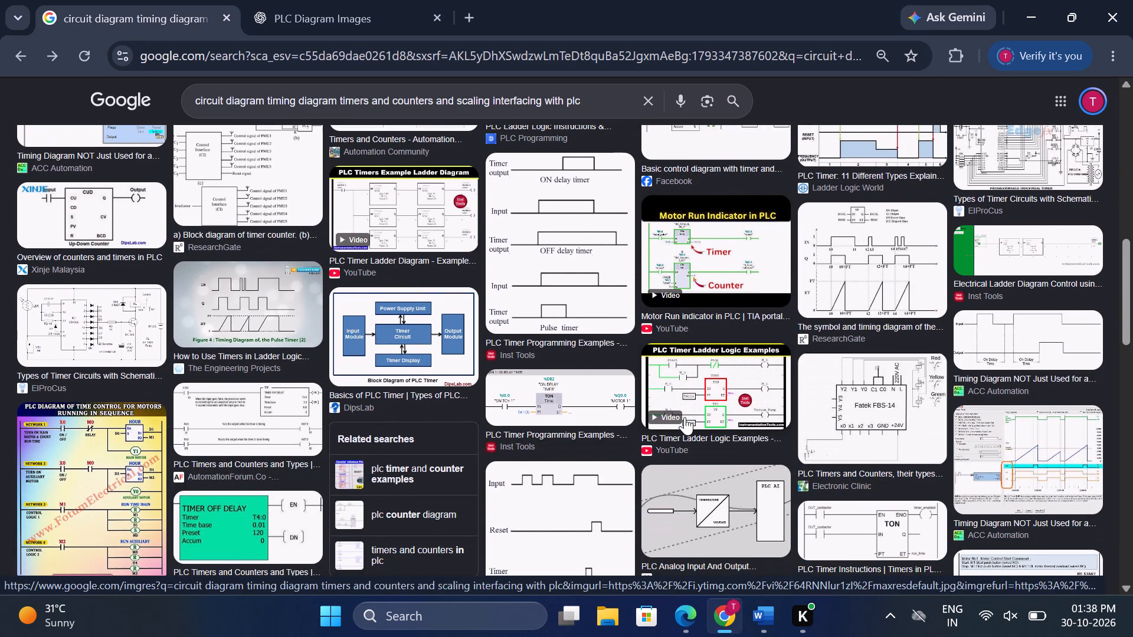
{"action": "scroll", "coordinate": [580, 480], "scroll_direction": "down", "scroll_amount": 1}
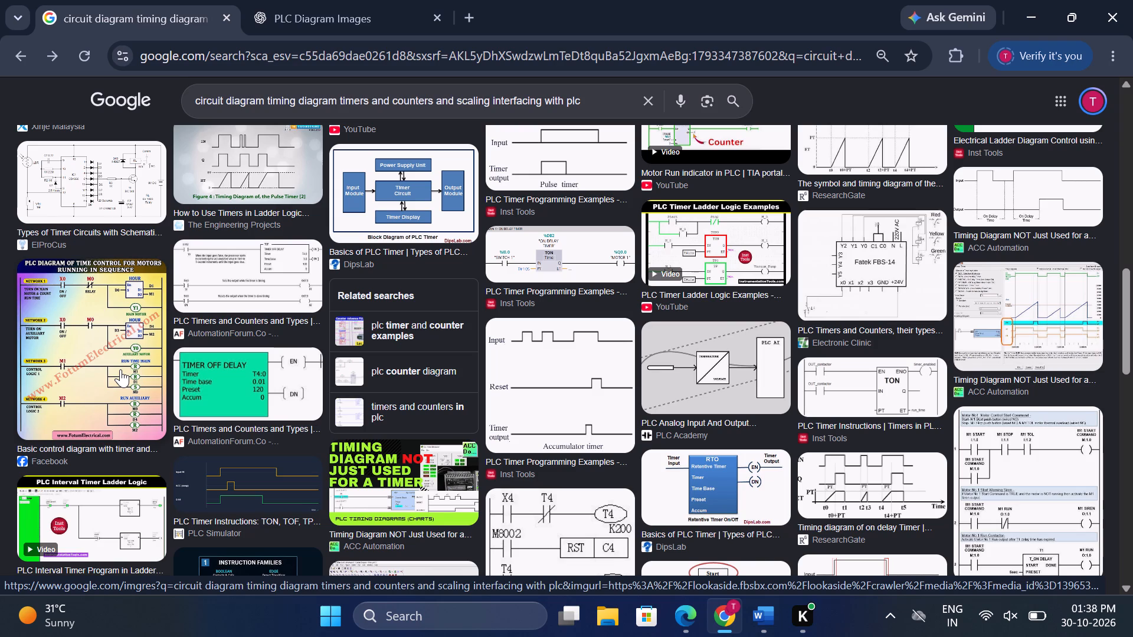
{"action": "scroll", "coordinate": [120, 369], "scroll_direction": "down", "scroll_amount": 1}
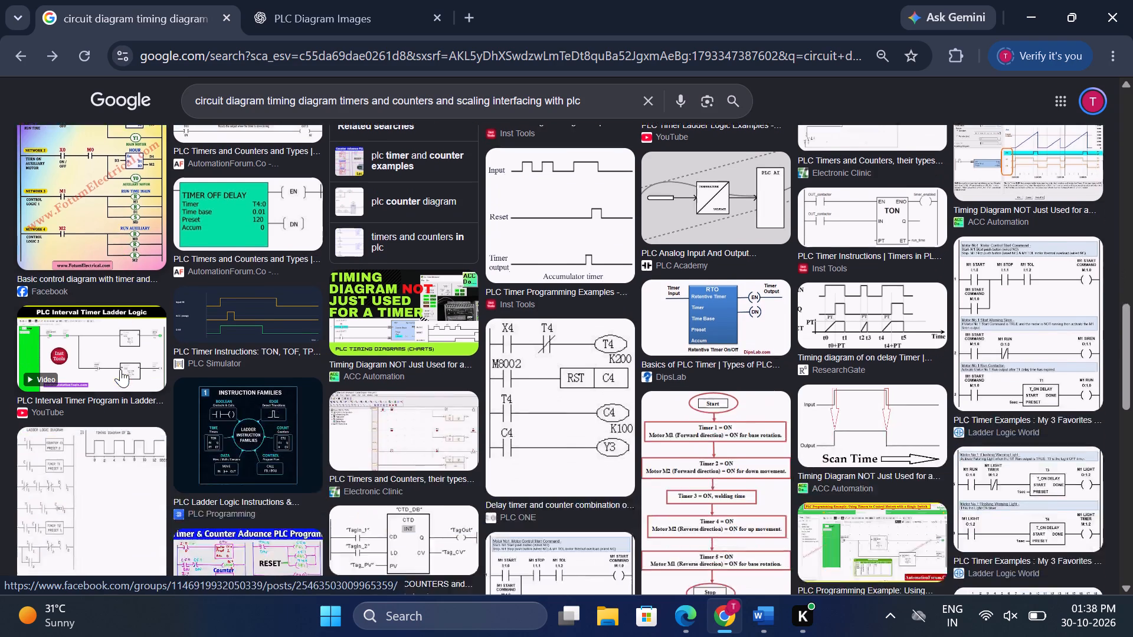
{"action": "scroll", "coordinate": [120, 369], "scroll_direction": "down", "scroll_amount": 1}
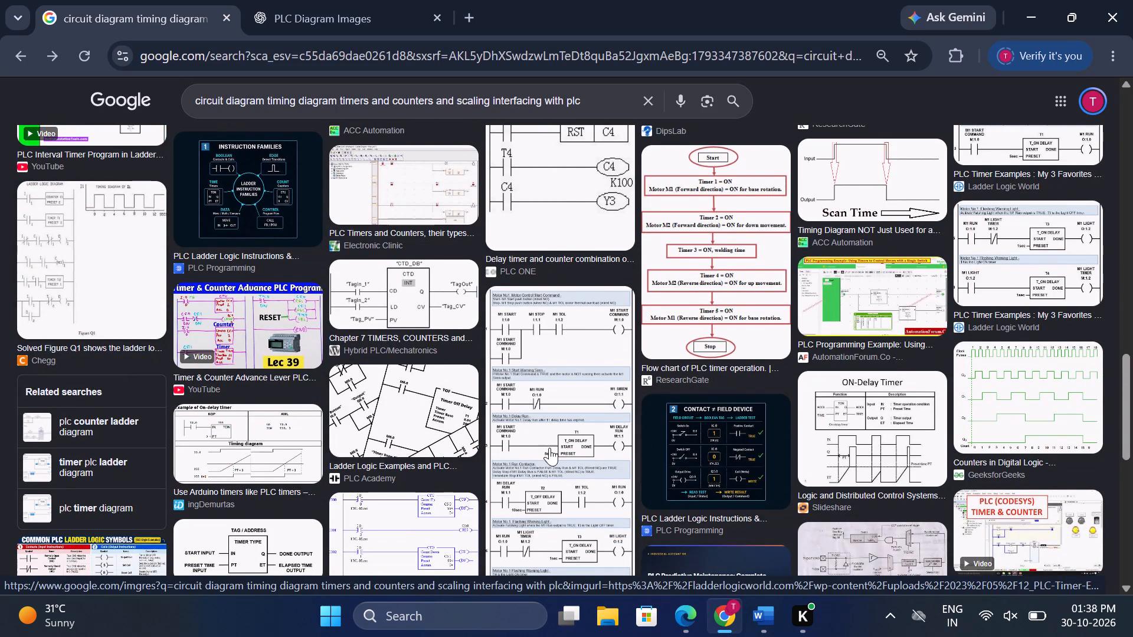
{"action": "left_click", "coordinate": [549, 448]}
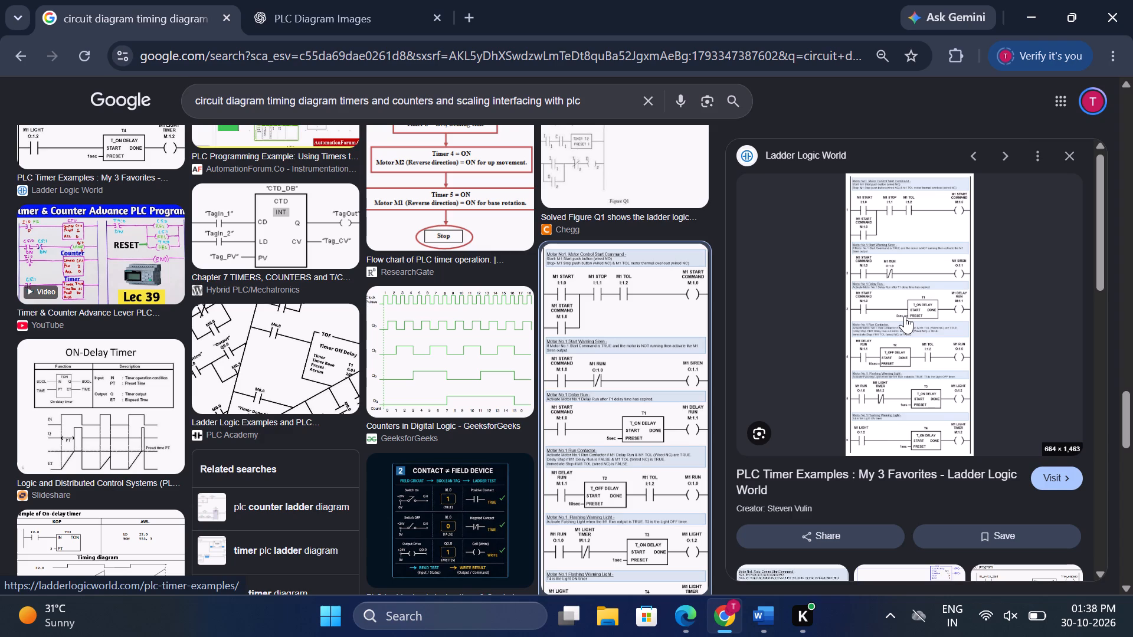
{"action": "scroll", "coordinate": [934, 359], "scroll_direction": "down", "scroll_amount": 2}
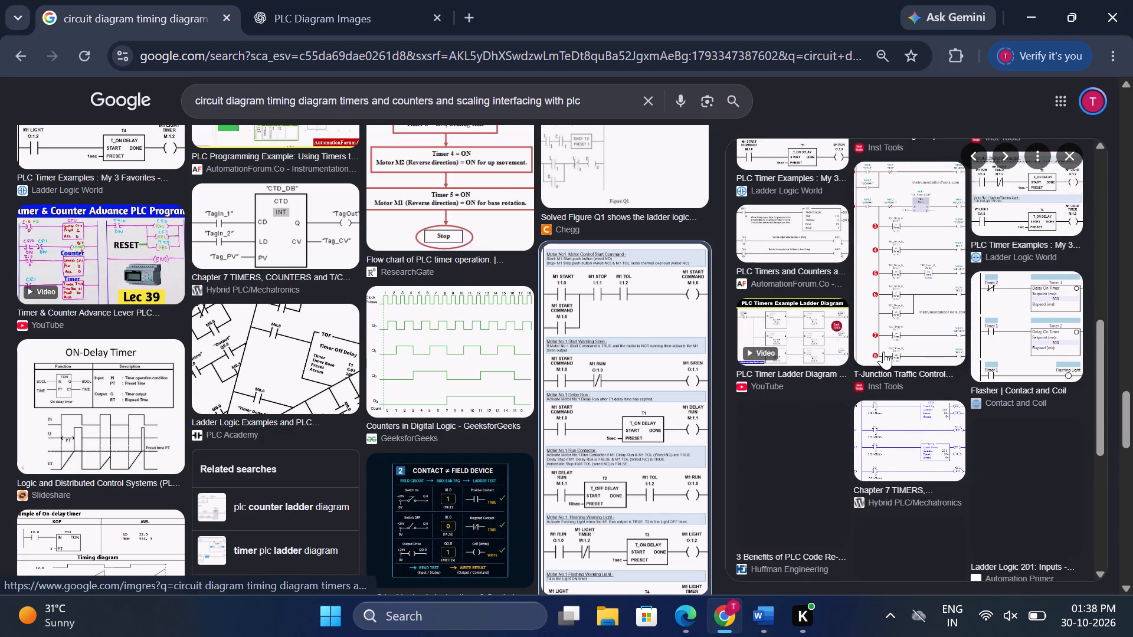
{"action": "scroll", "coordinate": [883, 352], "scroll_direction": "up", "scroll_amount": 1}
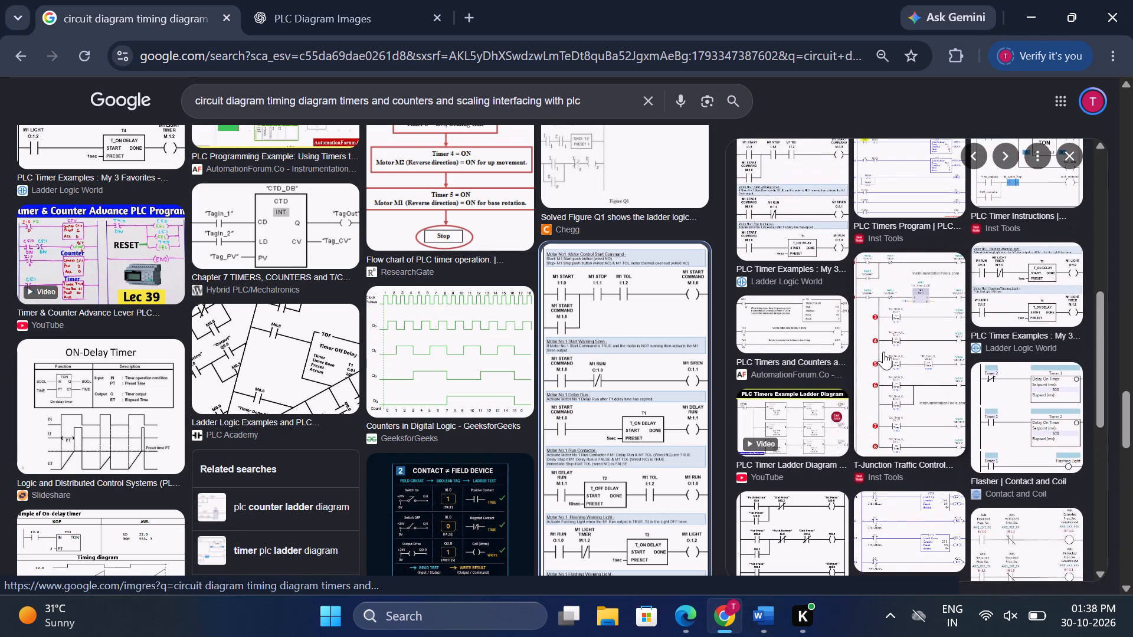
{"action": "left_click", "coordinate": [820, 417]}
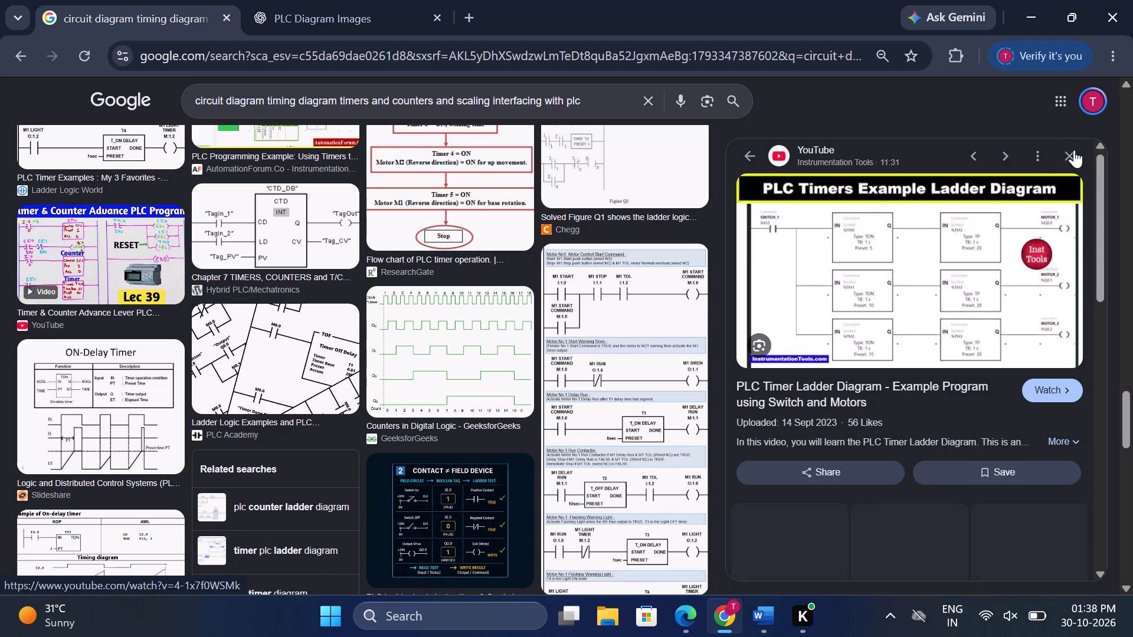
{"action": "left_click", "coordinate": [1070, 153]}
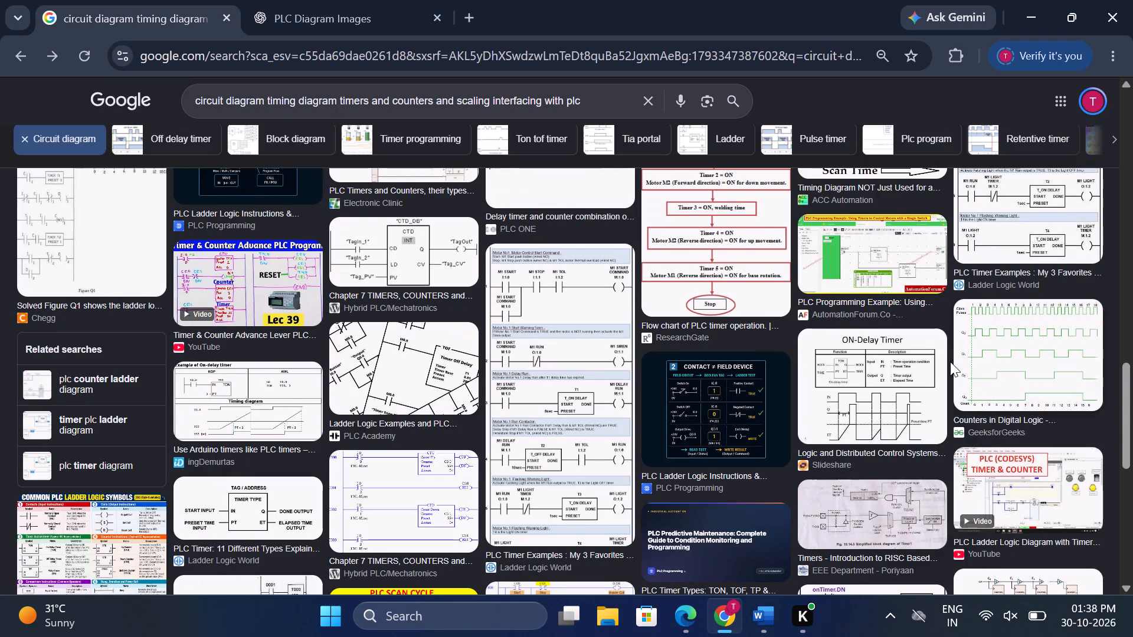
Go back up through the circuit diagram results and open the related search "timer and counter in plc".
{"action": "scroll", "coordinate": [950, 362], "scroll_direction": "up", "scroll_amount": 1}
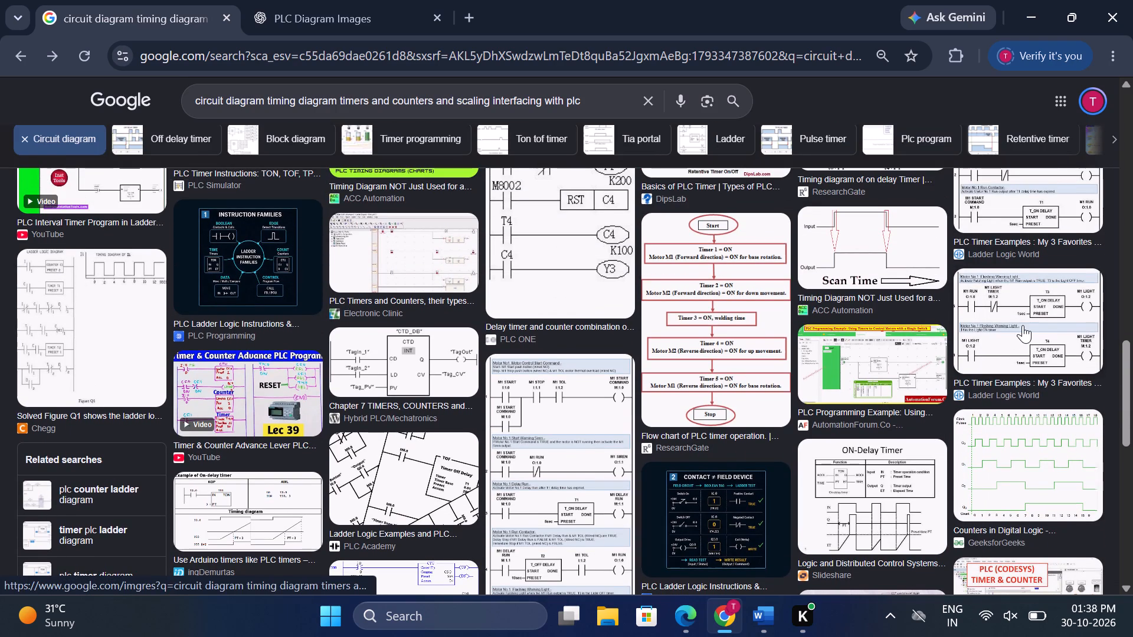
{"action": "scroll", "coordinate": [1023, 325], "scroll_direction": "up", "scroll_amount": 1}
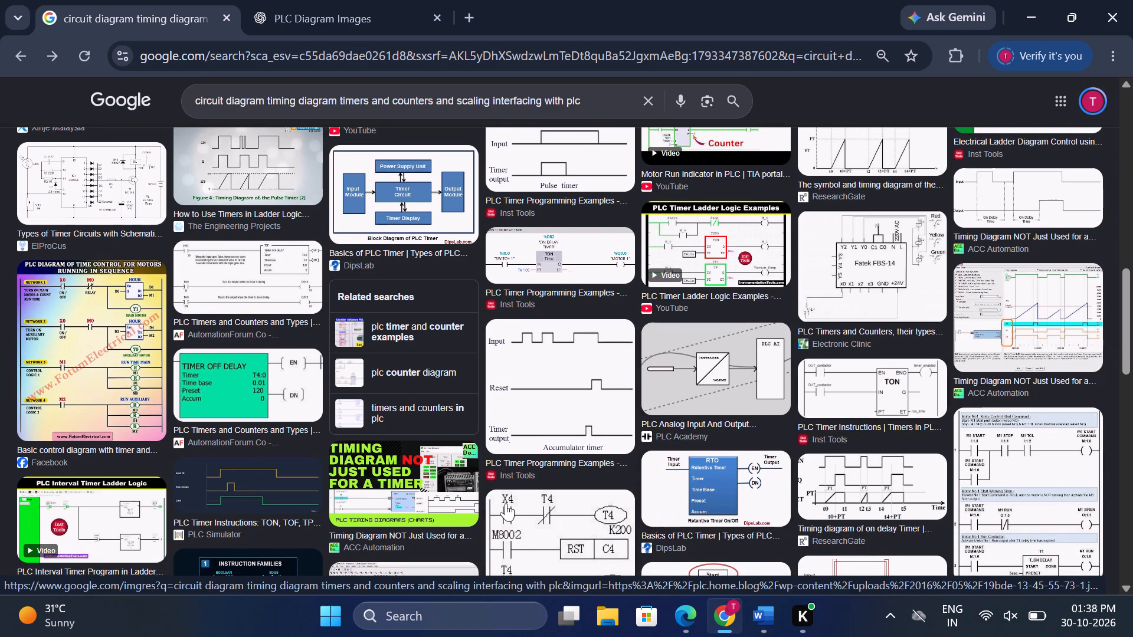
{"action": "scroll", "coordinate": [506, 503], "scroll_direction": "up", "scroll_amount": 1}
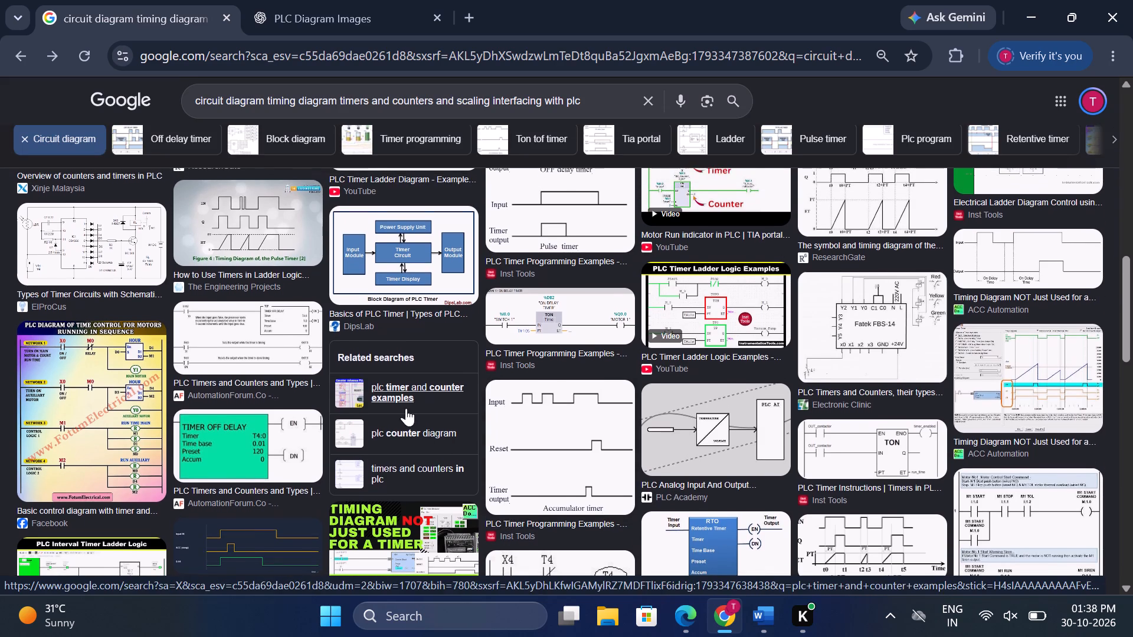
{"action": "scroll", "coordinate": [406, 408], "scroll_direction": "up", "scroll_amount": 1}
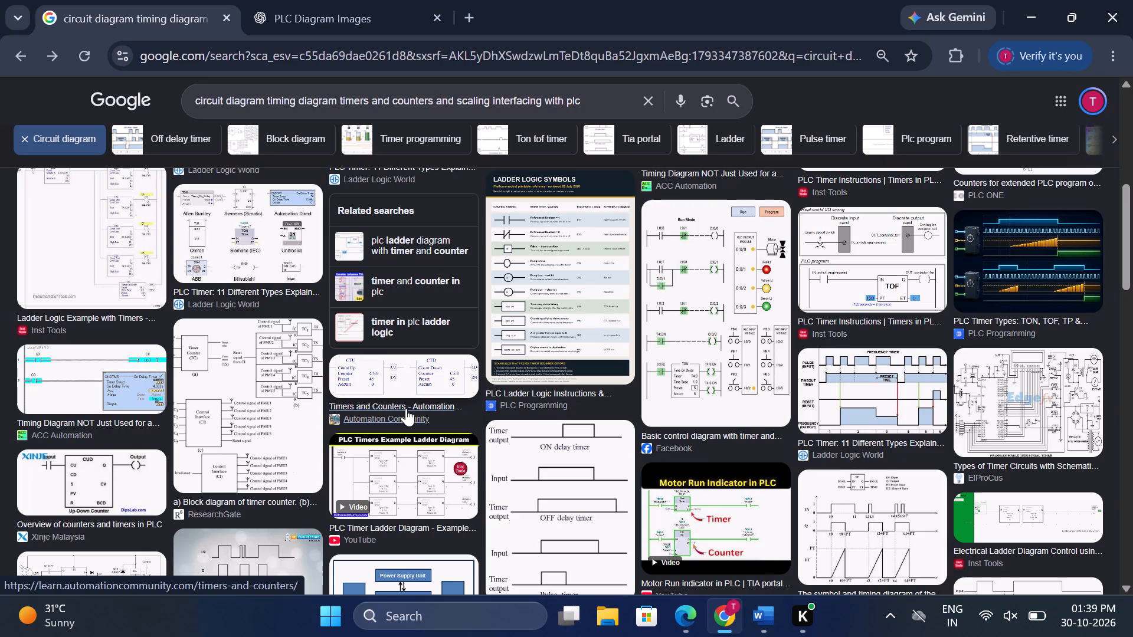
{"action": "left_click", "coordinate": [423, 284]}
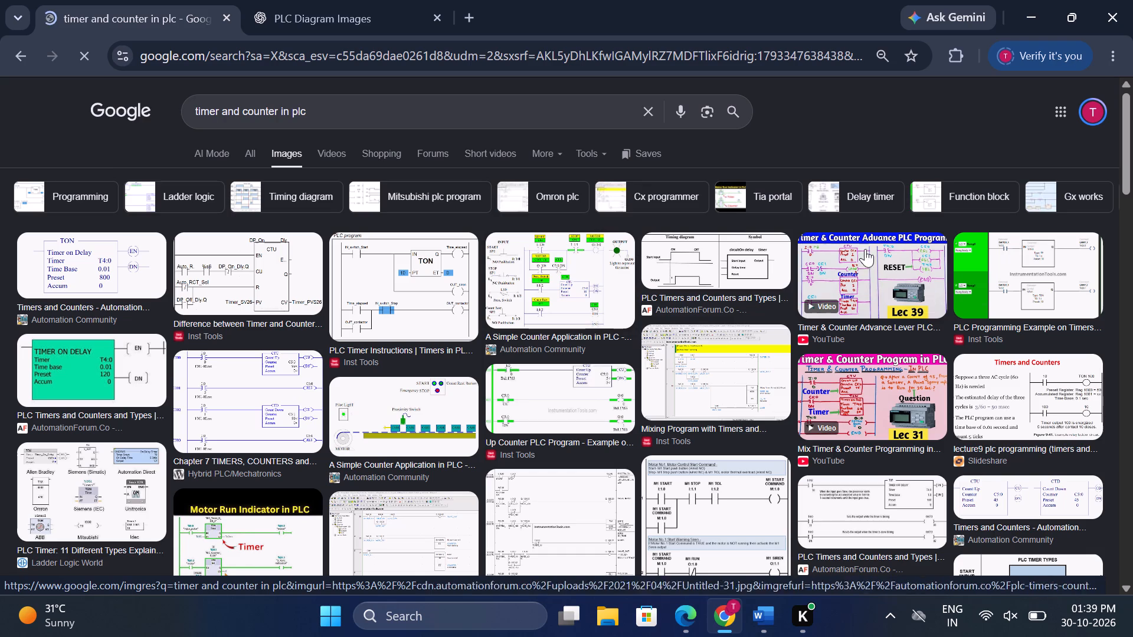
Browse the timer and counter results, previewing Inst Tools' "PLC Programming Example on Timers Function Block" and Automation Community's "A Simple Counter Application in PLC".
{"action": "left_click", "coordinate": [1021, 259]}
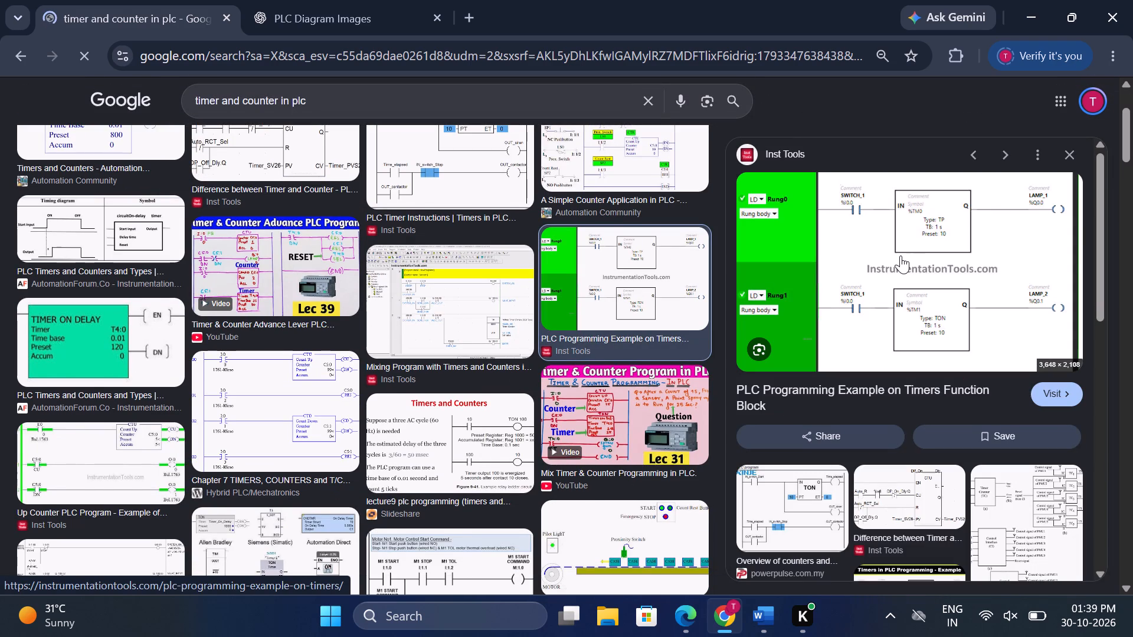
{"action": "left_click", "coordinate": [1073, 161]}
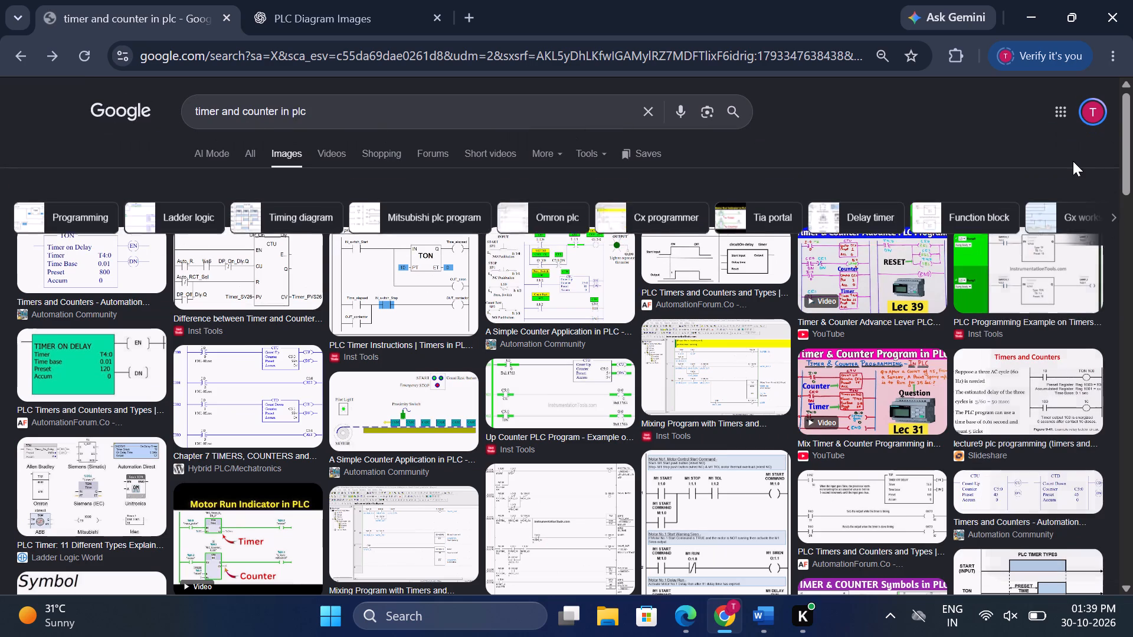
{"action": "scroll", "coordinate": [809, 378], "scroll_direction": "down", "scroll_amount": 1}
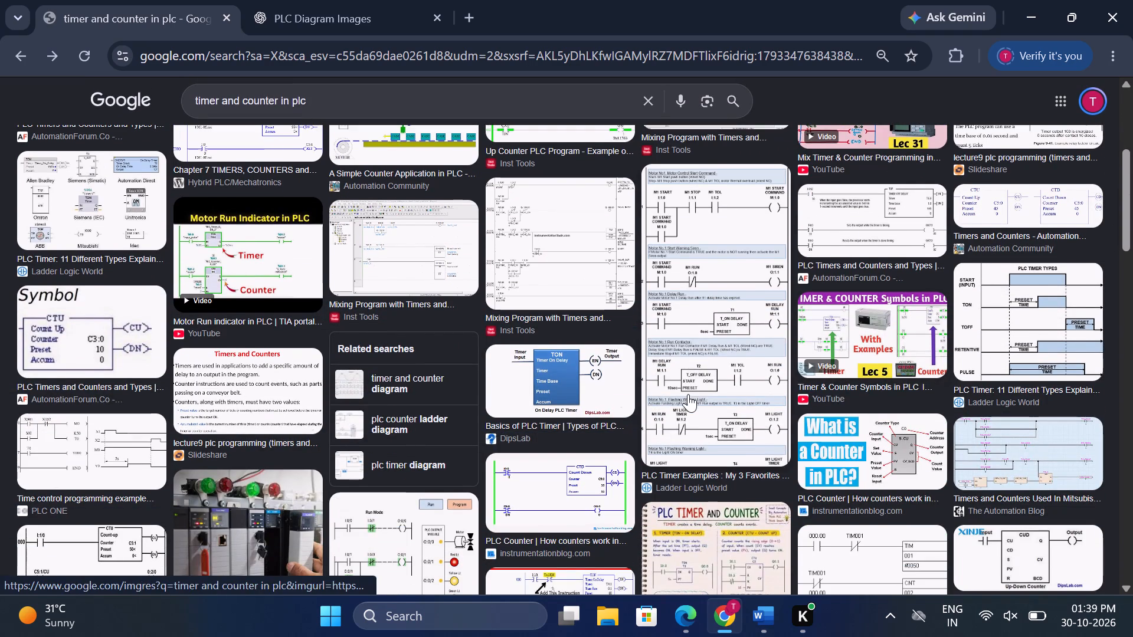
{"action": "scroll", "coordinate": [574, 408], "scroll_direction": "down", "scroll_amount": 1}
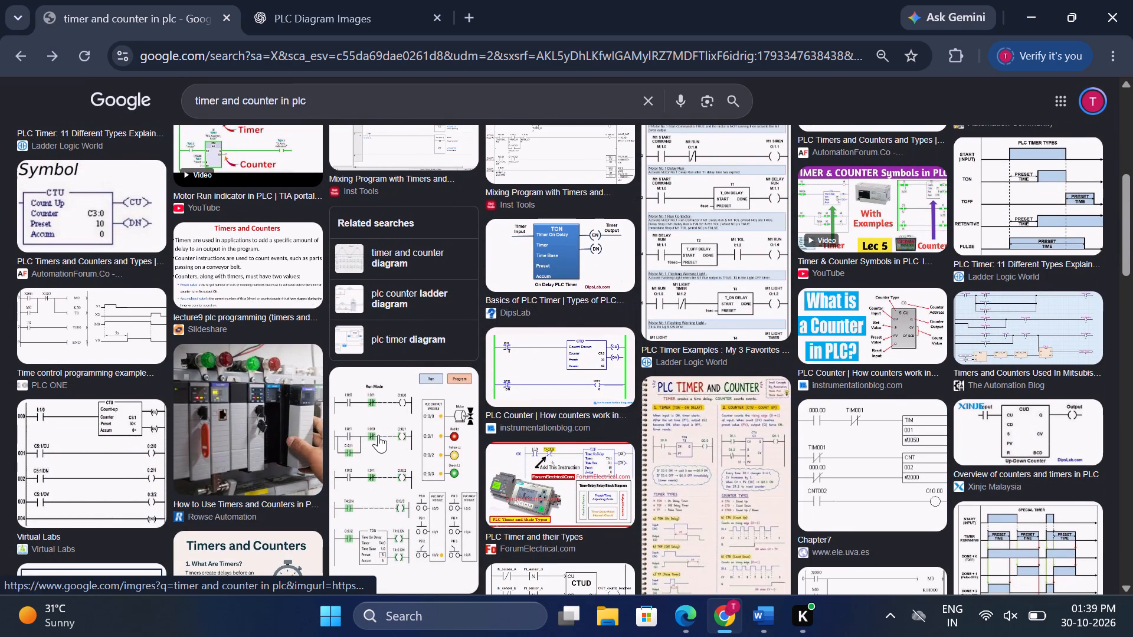
{"action": "scroll", "coordinate": [149, 431], "scroll_direction": "down", "scroll_amount": 2}
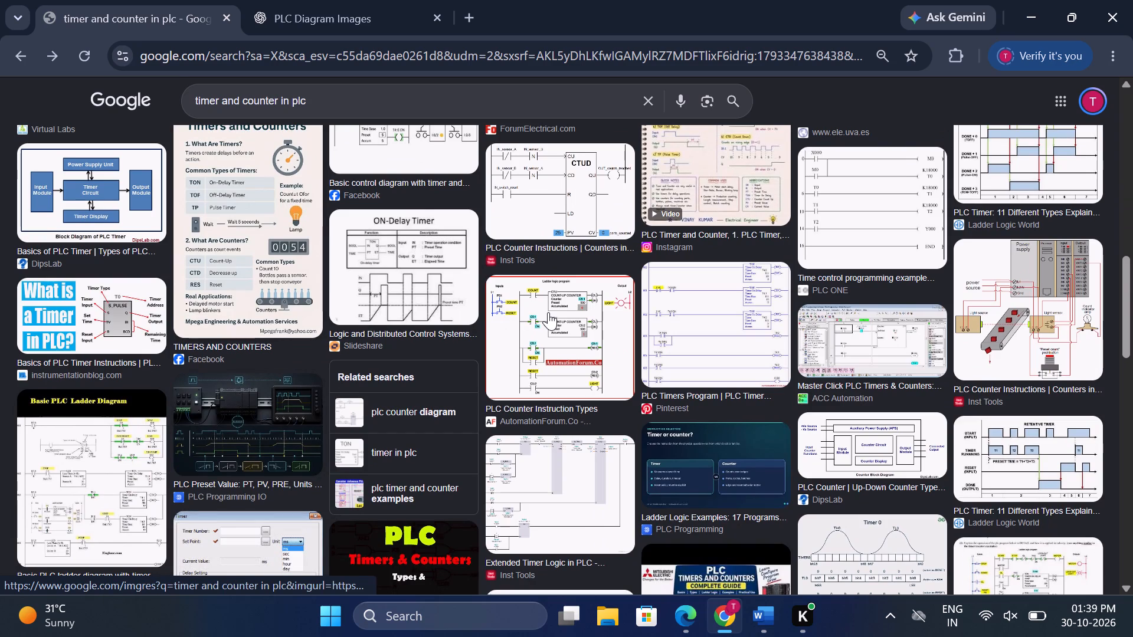
{"action": "scroll", "coordinate": [548, 312], "scroll_direction": "down", "scroll_amount": 1}
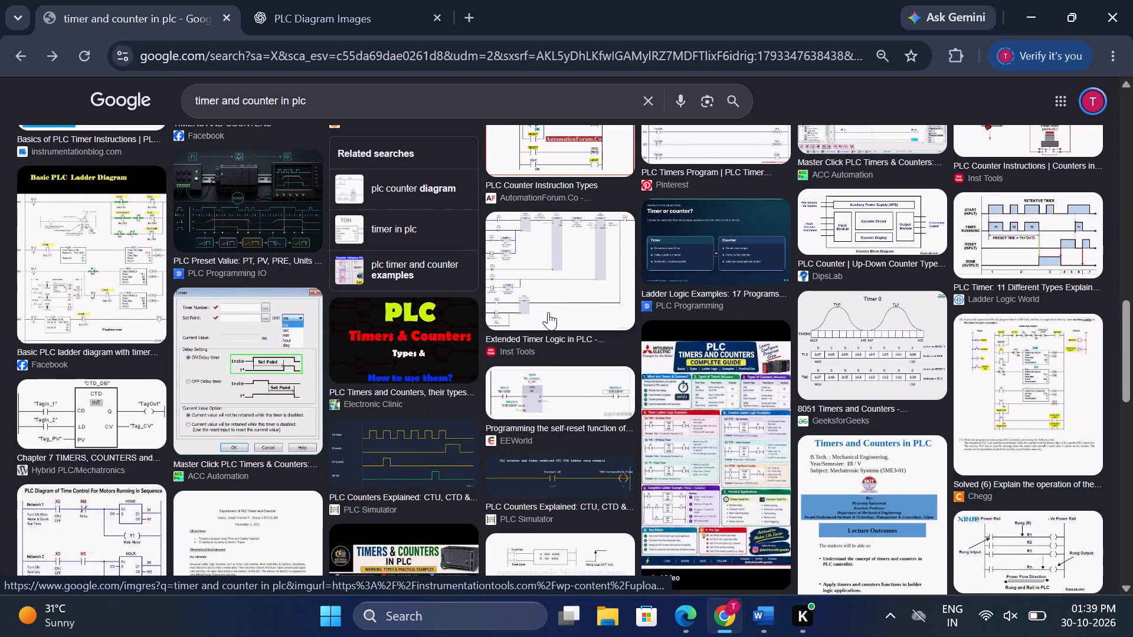
{"action": "scroll", "coordinate": [548, 312], "scroll_direction": "up", "scroll_amount": 3}
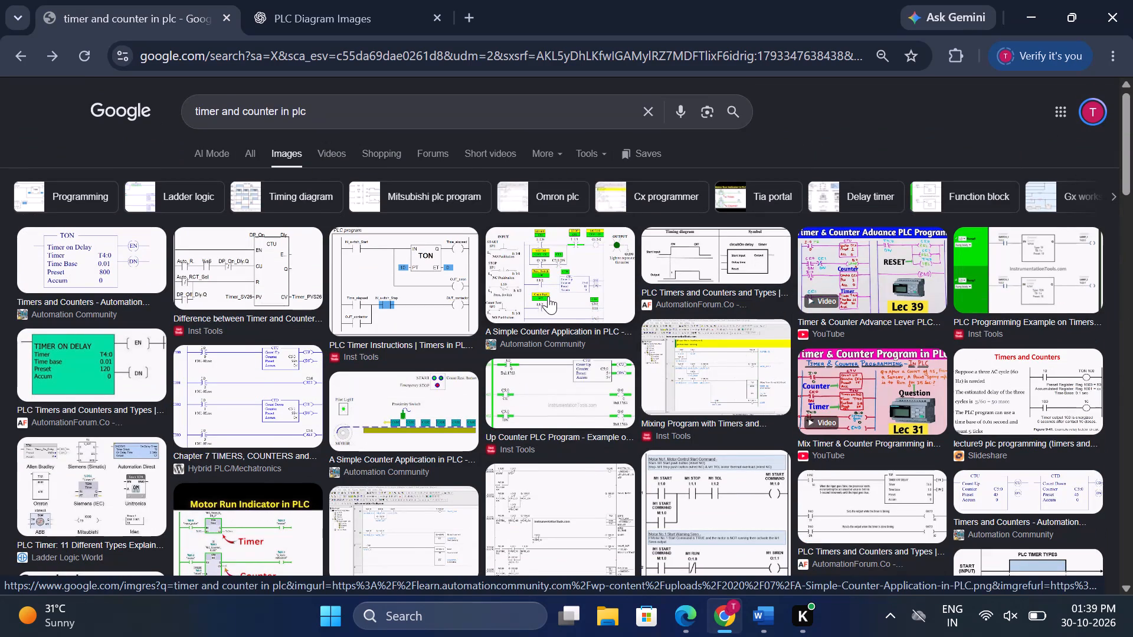
{"action": "left_click", "coordinate": [548, 296]}
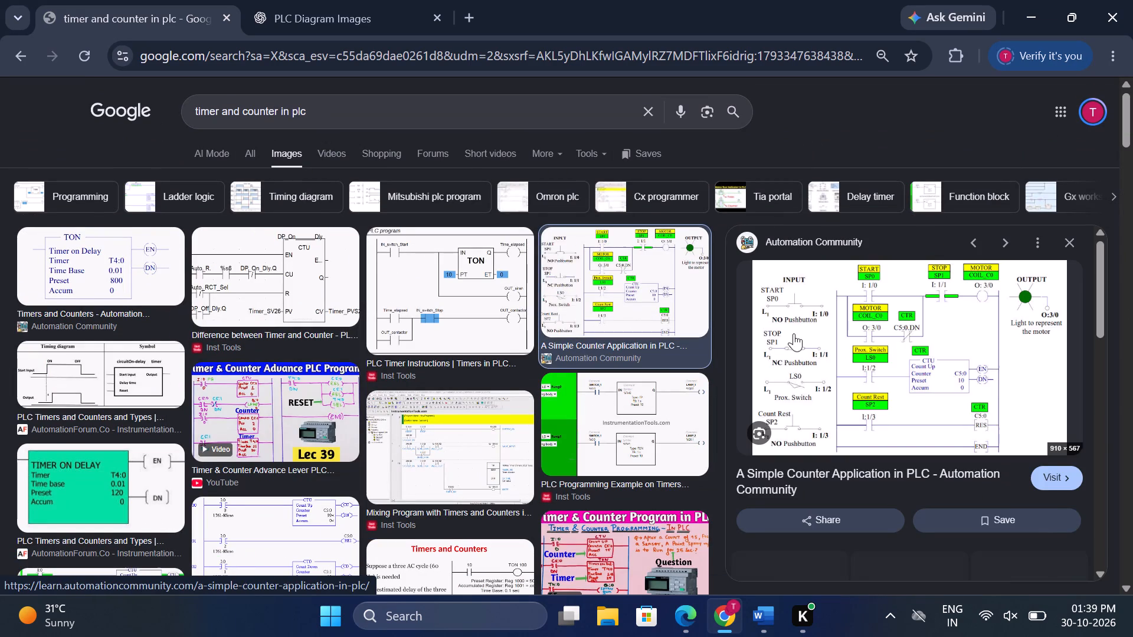
{"action": "left_click", "coordinate": [1069, 241]}
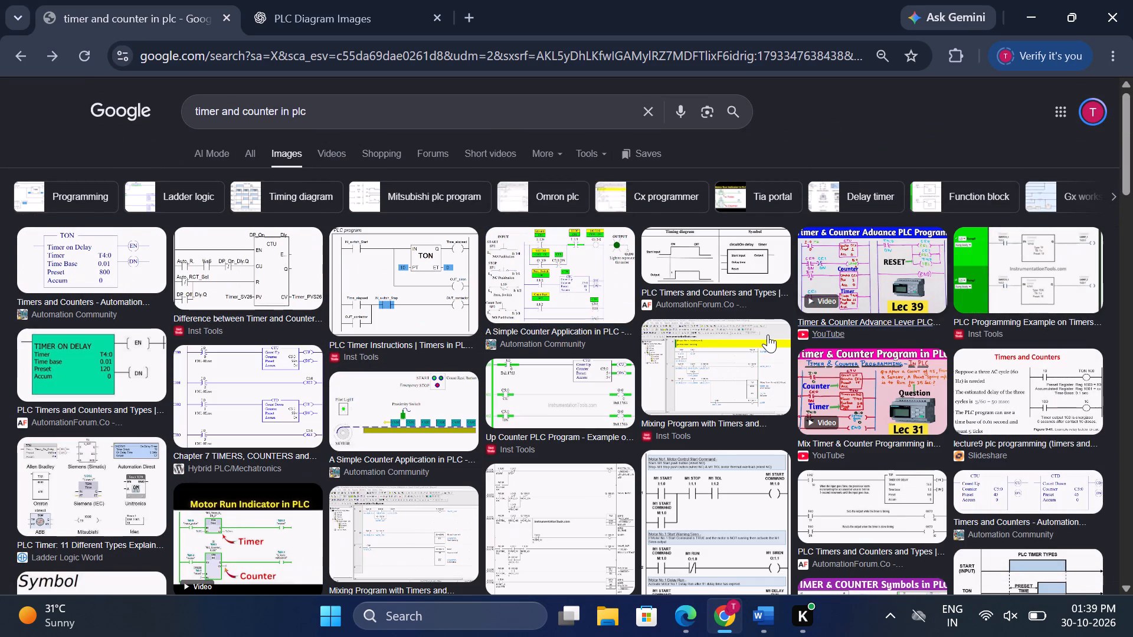
Change the image search query to "timer plc interfacing" and run it.
{"action": "scroll", "coordinate": [588, 392], "scroll_direction": "up", "scroll_amount": 5}
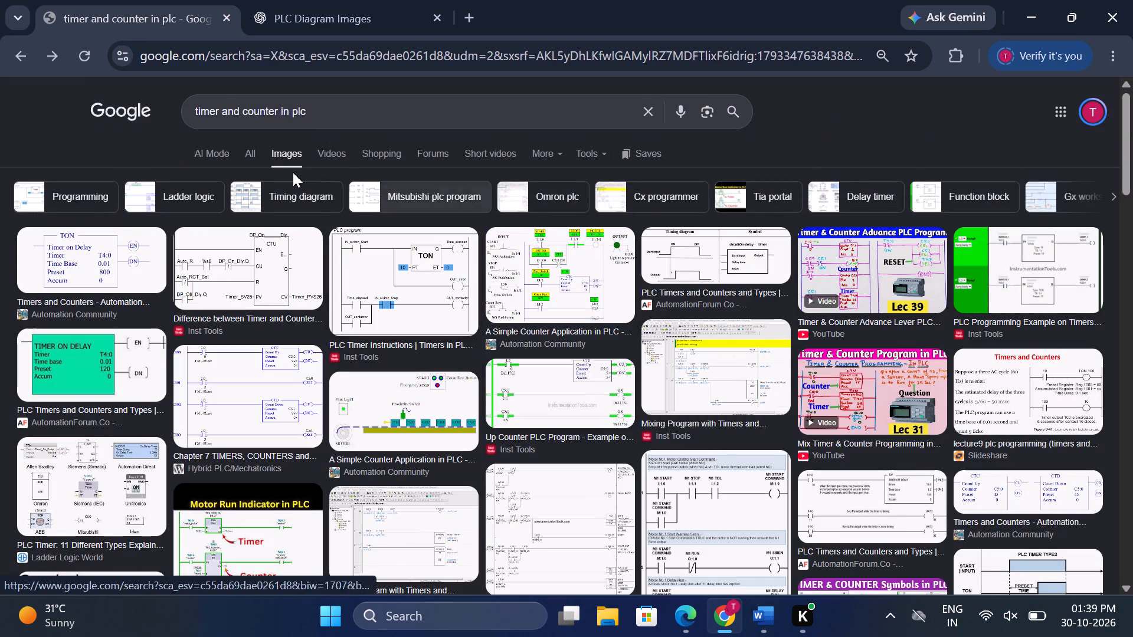
{"action": "left_click", "coordinate": [328, 115]}
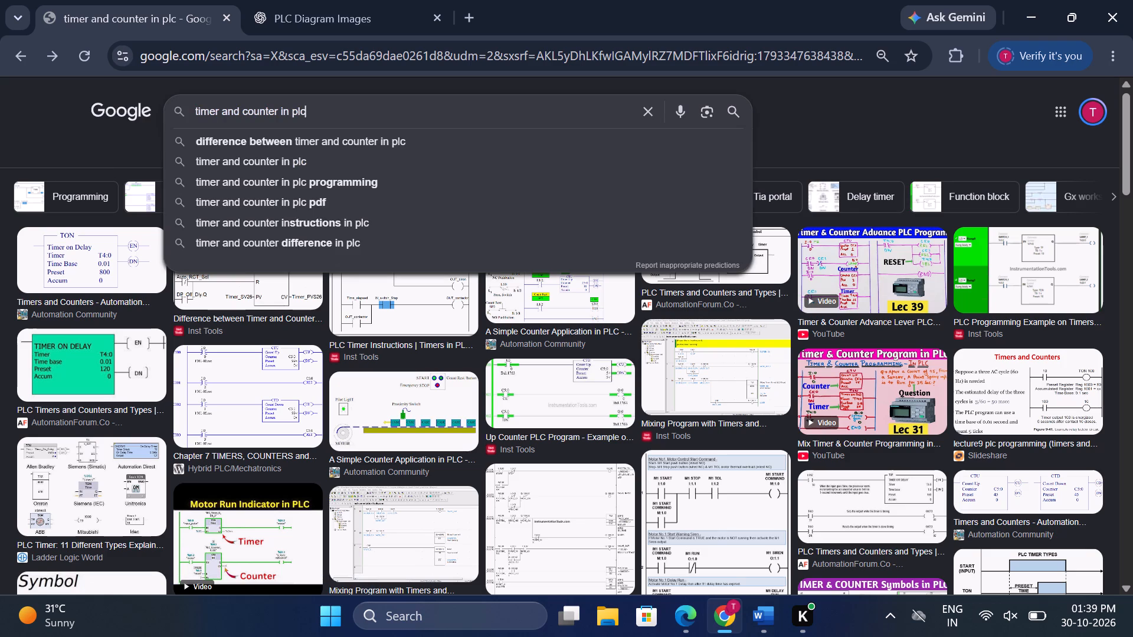
{"action": "key", "text": "BackSpace"}
{"action": "key", "text": "BackSpace"}
{"action": "key", "text": "BackSpace"}
{"action": "key", "text": "BackSpace"}
{"action": "key", "text": "BackSpace"}
{"action": "key", "text": "BackSpace"}
{"action": "key", "text": "BackSpace"}
{"action": "key", "text": "BackSpace"}
{"action": "key", "text": "BackSpace"}
{"action": "key", "text": "BackSpace"}
{"action": "key", "text": "BackSpace"}
{"action": "key", "text": "BackSpace"}
{"action": "key", "text": "BackSpace"}
{"action": "key", "text": "BackSpace"}
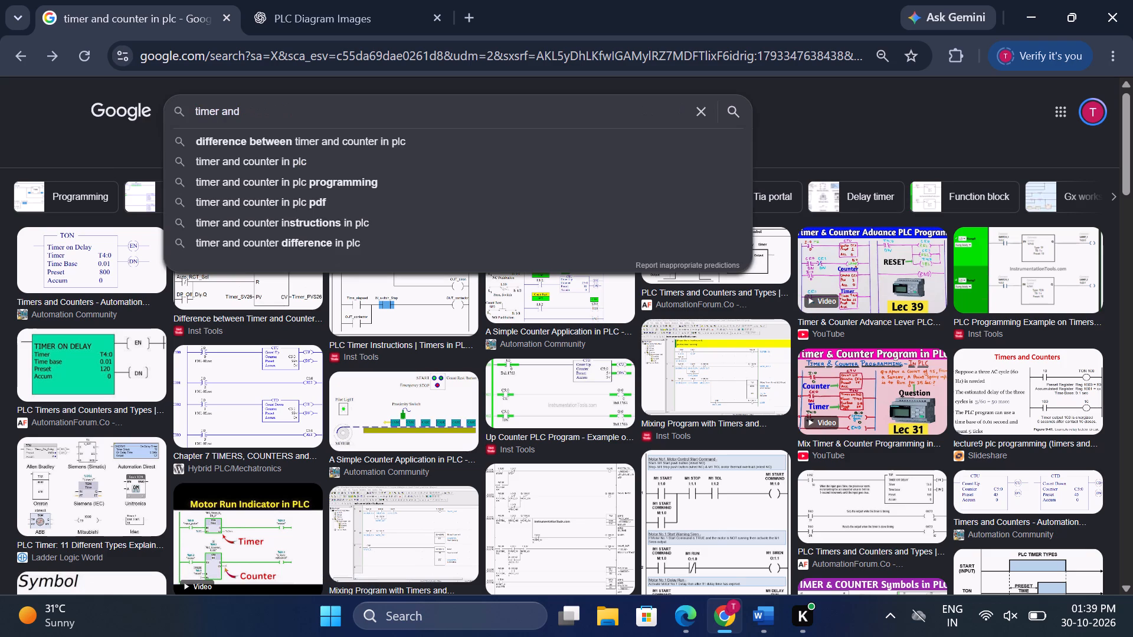
{"action": "key", "text": "BackSpace"}
{"action": "key", "text": "BackSpace"}
{"action": "key", "text": "BackSpace"}
{"action": "key", "text": "BackSpace"}
{"action": "type", "text": "plc interfacing"}
{"action": "key", "text": "Return"}
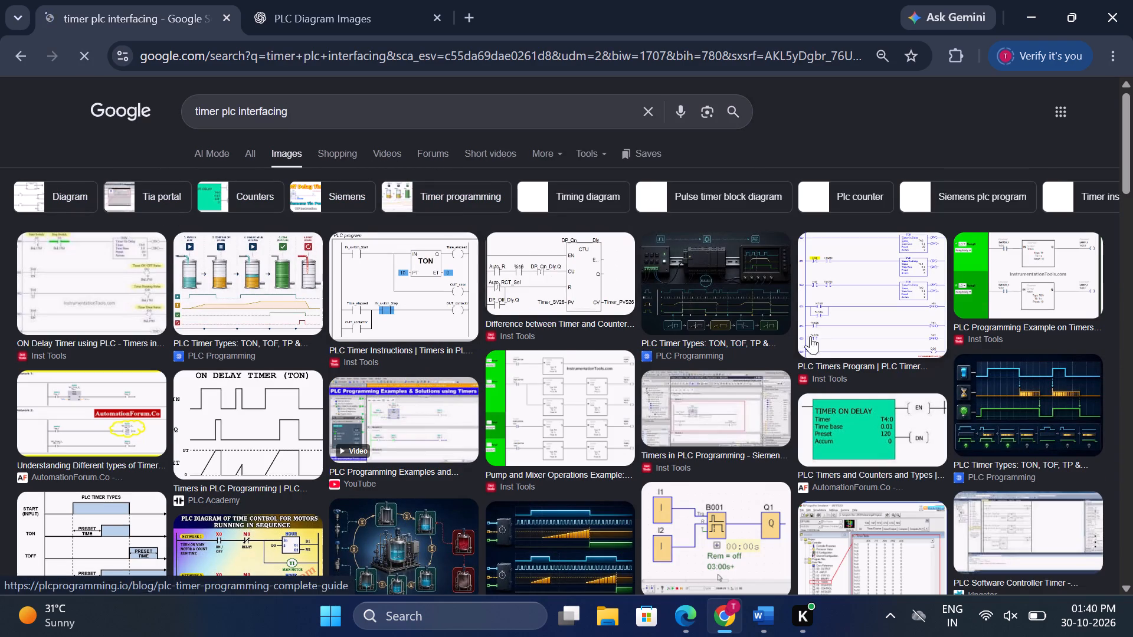
Preview Inst Tools' "PLC Timers Program | PLC Timer Function | PLC Instructions" result and copy its image.
{"action": "left_click", "coordinate": [835, 334]}
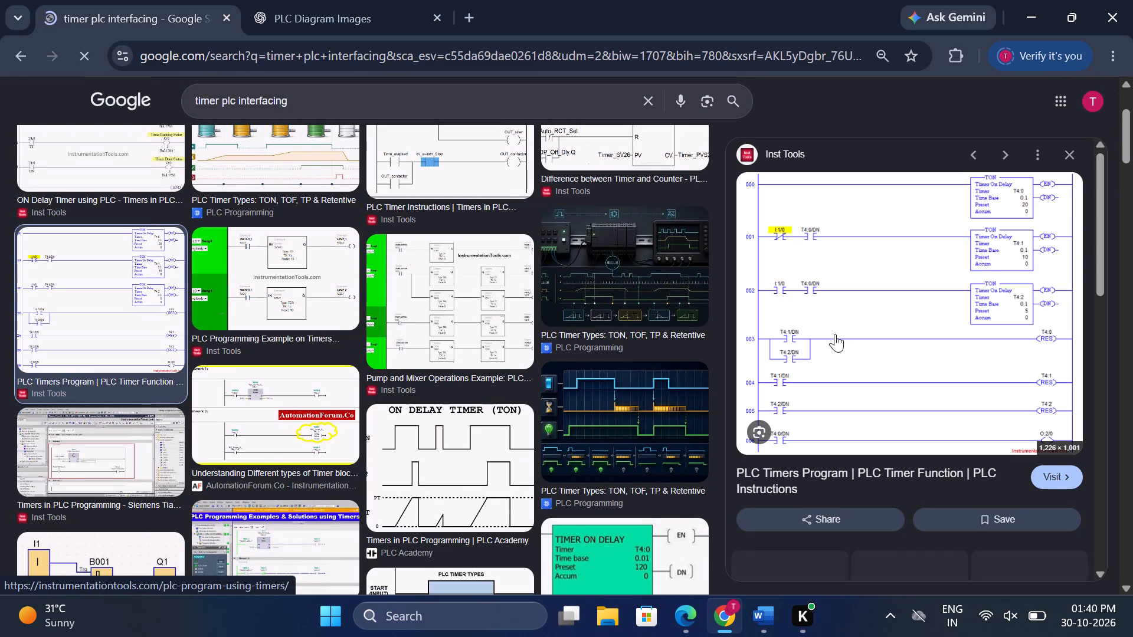
{"action": "right_click", "coordinate": [835, 334]}
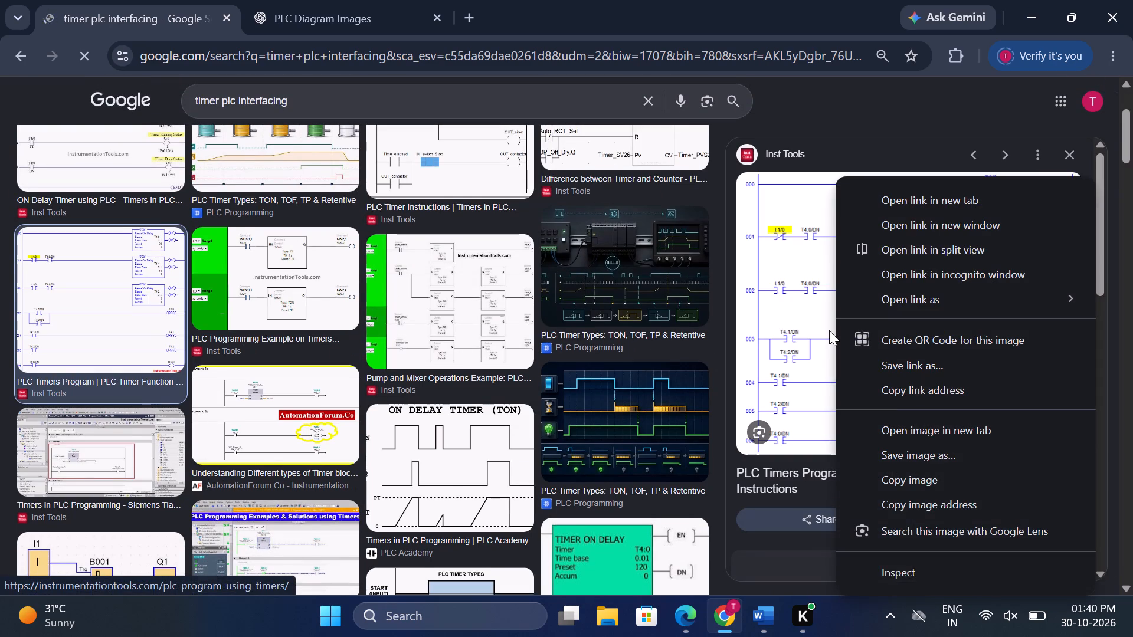
{"action": "left_click", "coordinate": [912, 480]}
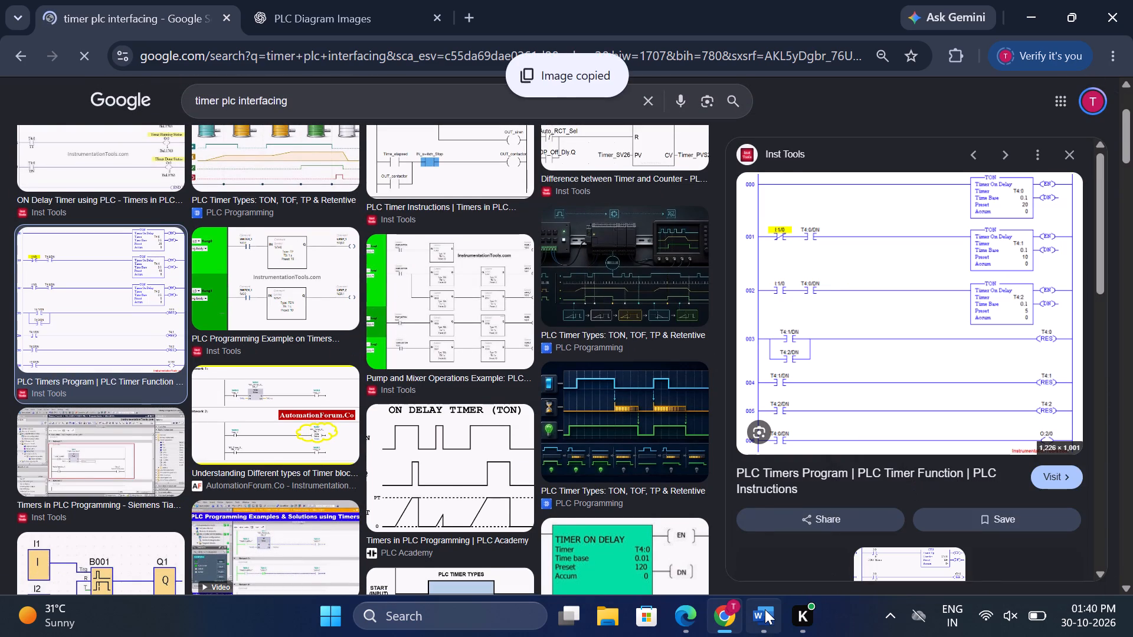
Switch to the Word document and tile its window on the left half of the screen beside the browser.
{"action": "left_click", "coordinate": [765, 609]}
{"action": "key", "text": "super+Left"}
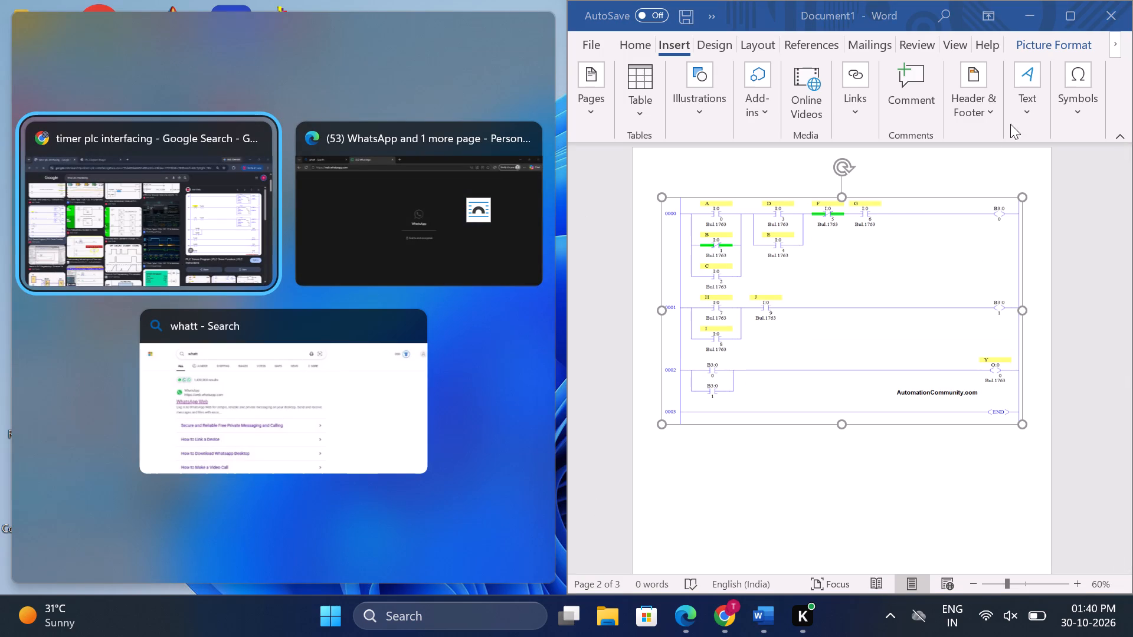
{"action": "left_click", "coordinate": [1067, 6]}
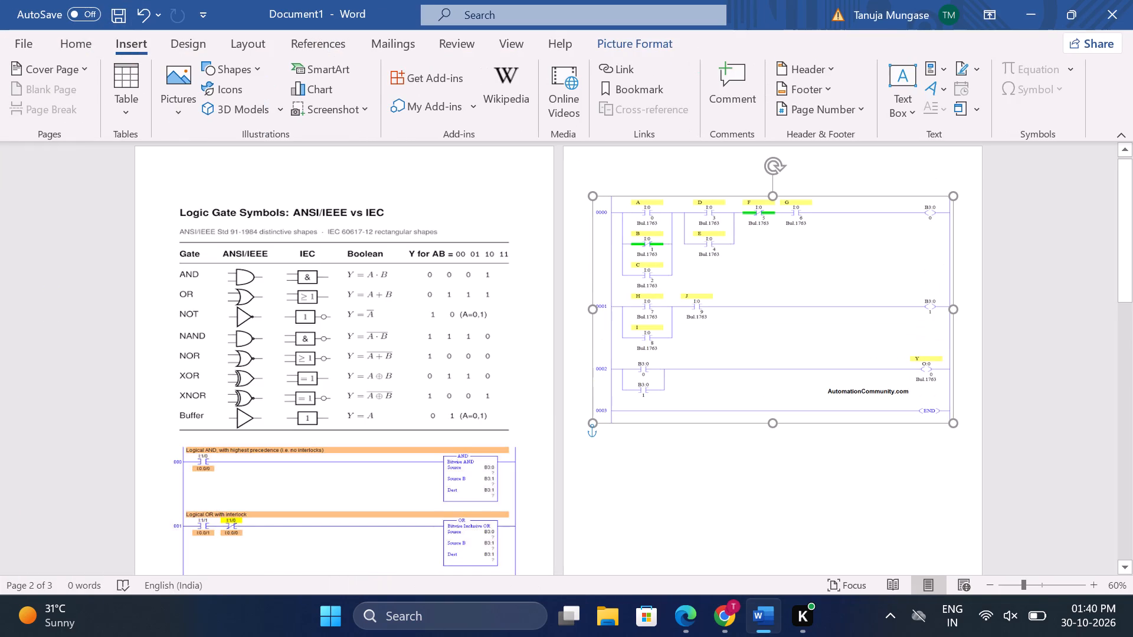
{"action": "key", "text": "super+Left"}
Insert a blank page after the AutomationCommunity.com ladder diagram, ahead of the encoder wiring diagram.
{"action": "scroll", "coordinate": [250, 326], "scroll_direction": "down", "scroll_amount": 1}
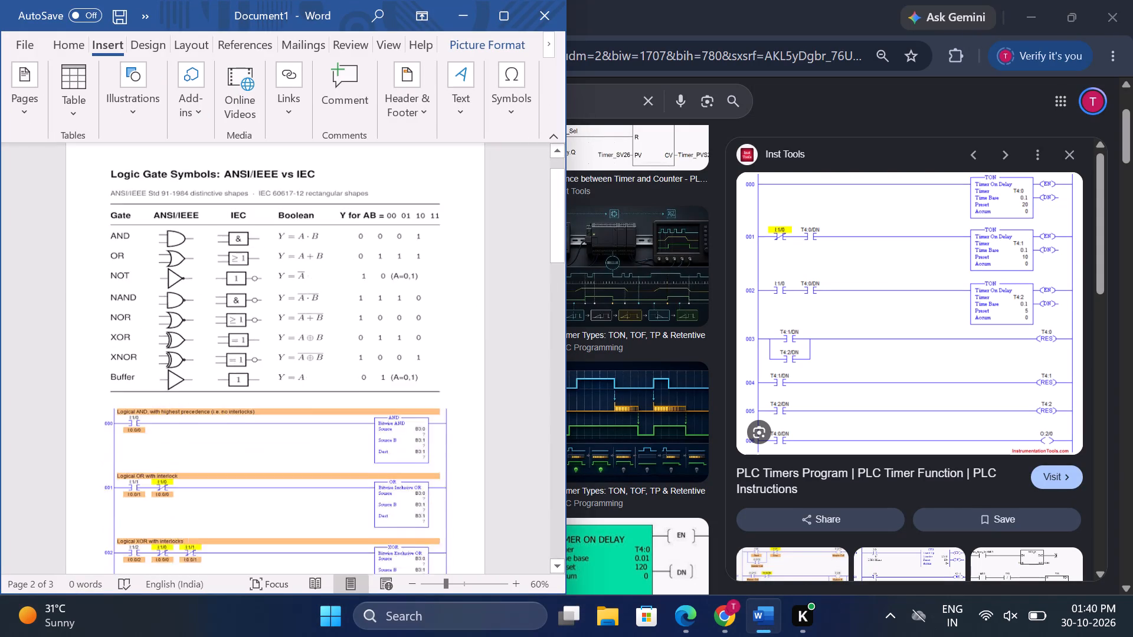
{"action": "scroll", "coordinate": [250, 326], "scroll_direction": "down", "scroll_amount": 3}
{"action": "scroll", "coordinate": [250, 326], "scroll_direction": "up", "scroll_amount": 2}
{"action": "scroll", "coordinate": [250, 326], "scroll_direction": "down", "scroll_amount": 6}
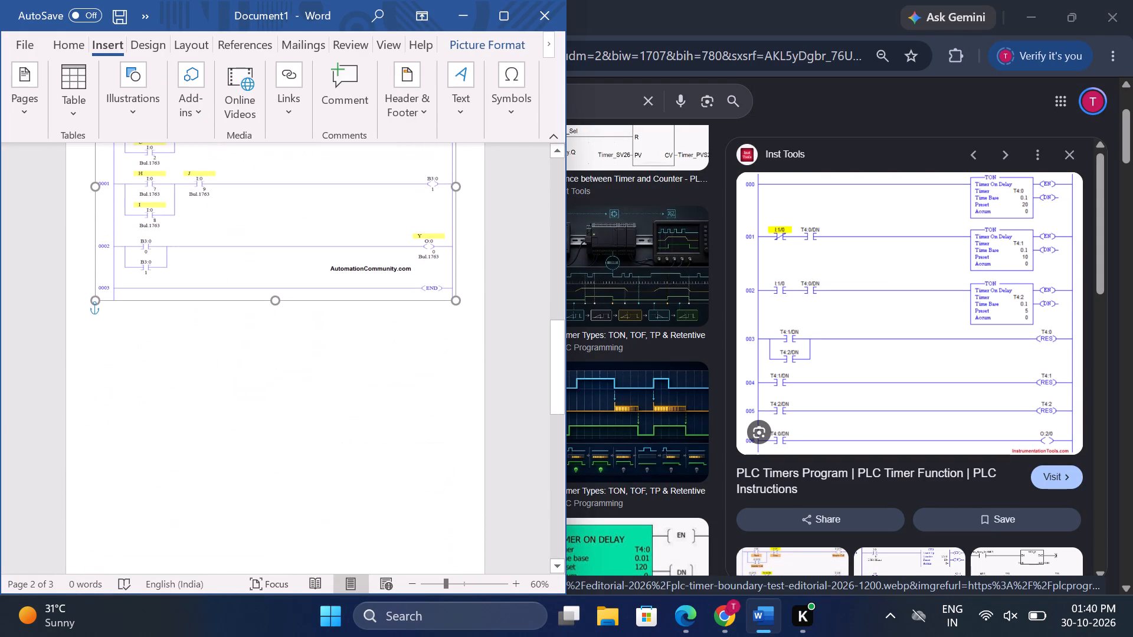
{"action": "scroll", "coordinate": [250, 326], "scroll_direction": "down", "scroll_amount": 1}
{"action": "left_click", "coordinate": [173, 352]}
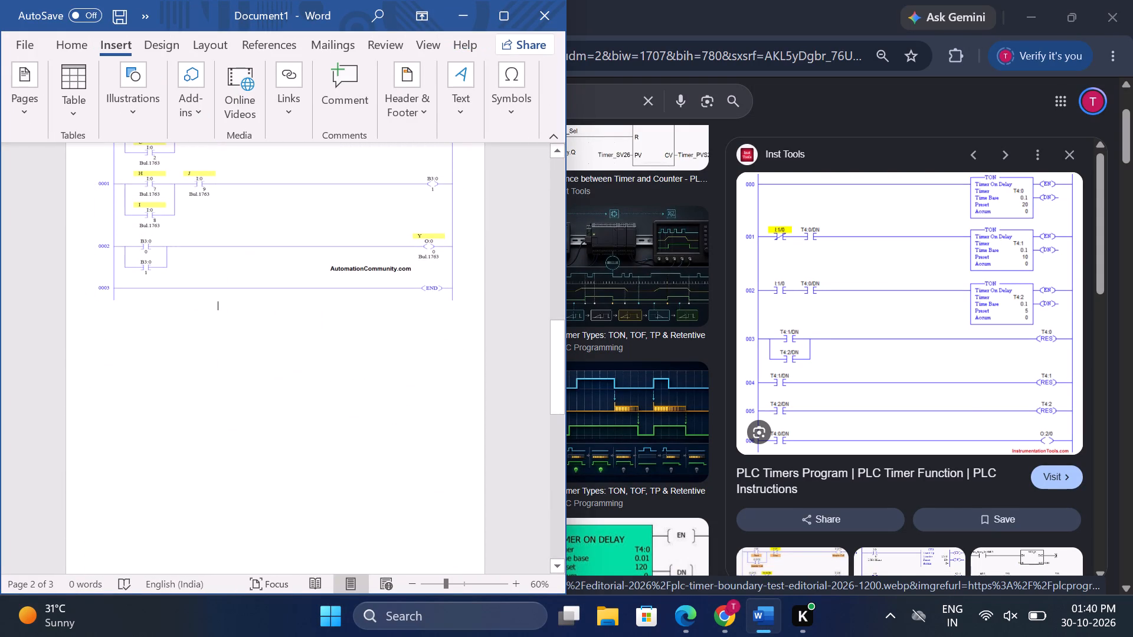
{"action": "scroll", "coordinate": [173, 352], "scroll_direction": "down", "scroll_amount": 4}
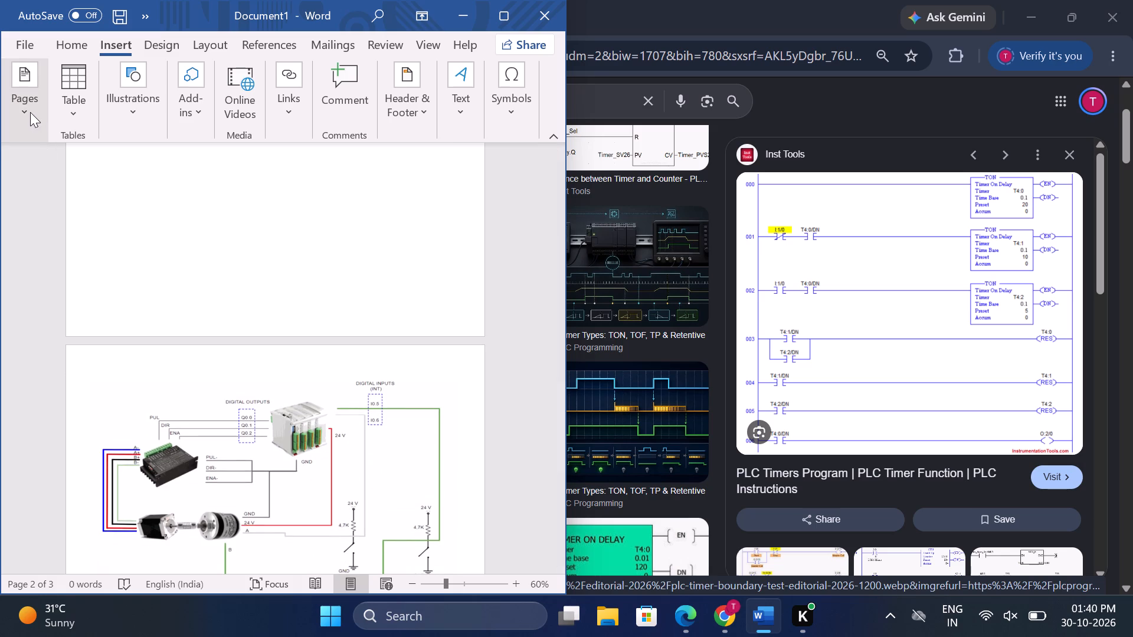
{"action": "left_click", "coordinate": [30, 113]}
{"action": "left_click", "coordinate": [58, 183]}
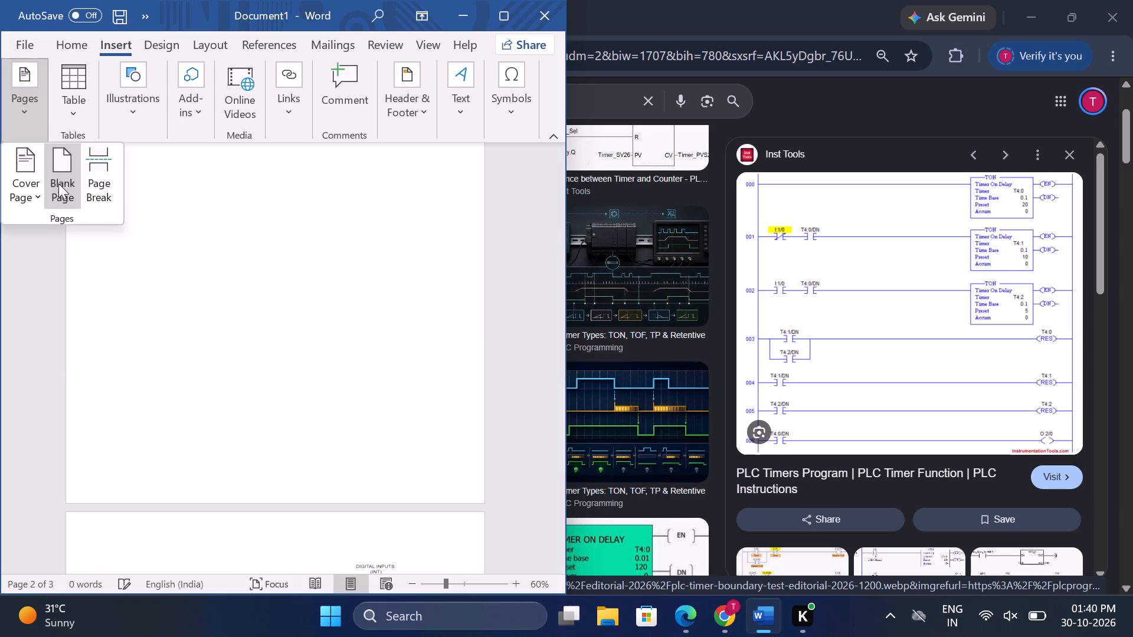
In Word, paste the copied Inst Tools "PLC Timers Program" ladder diagram at the top of the blank third page.
{"action": "scroll", "coordinate": [183, 370], "scroll_direction": "down", "scroll_amount": 2}
{"action": "scroll", "coordinate": [183, 370], "scroll_direction": "up", "scroll_amount": 5}
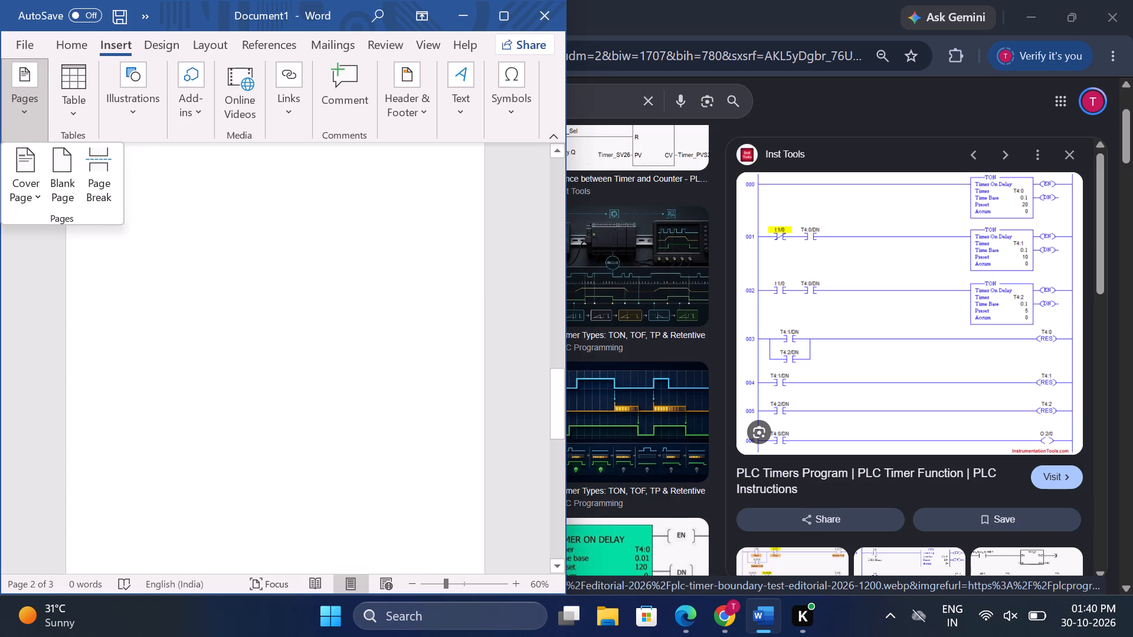
{"action": "scroll", "coordinate": [167, 228], "scroll_direction": "up", "scroll_amount": 1}
{"action": "left_click", "coordinate": [153, 241]}
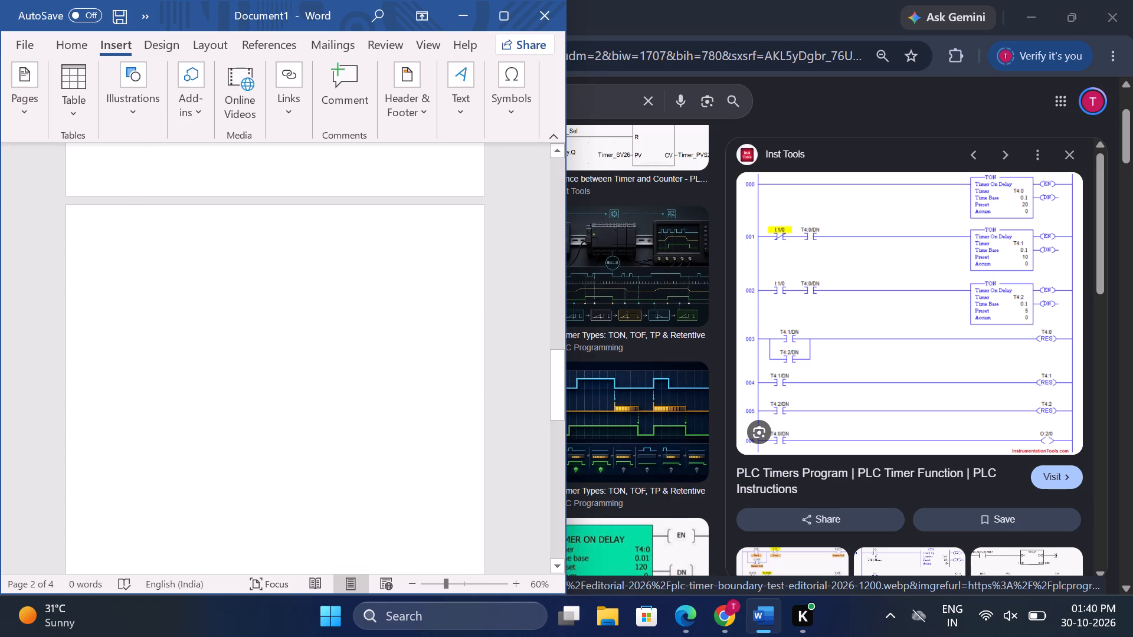
{"action": "left_click", "coordinate": [142, 240]}
{"action": "key", "text": "ctrl+c"}
{"action": "key", "text": "ctrl+v"}
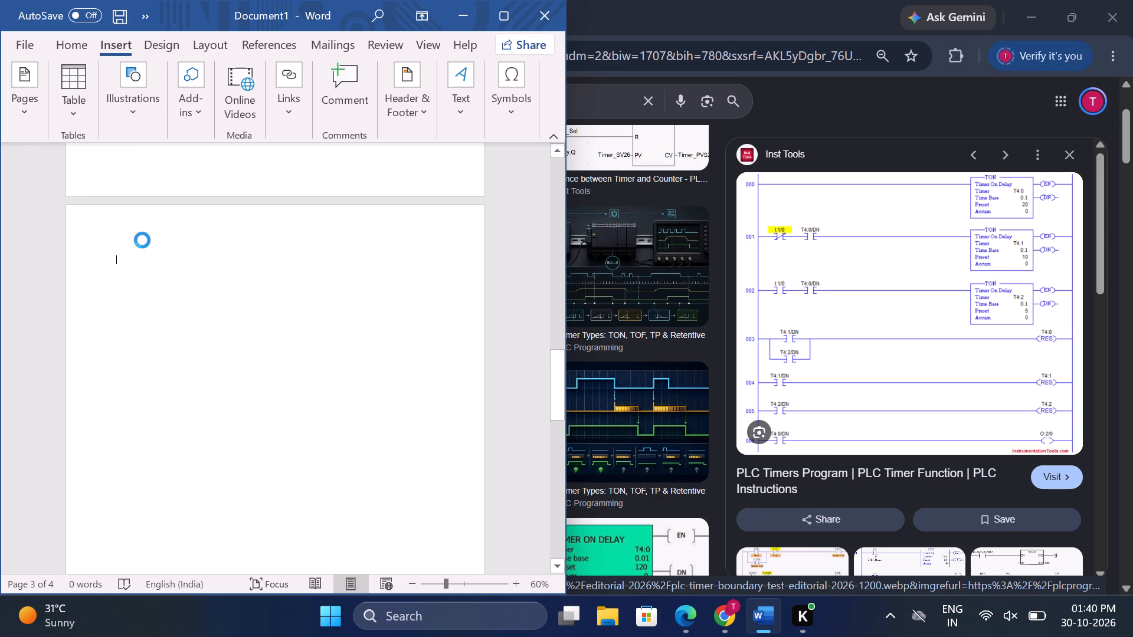
Return to the Google preview and look through its related images, opening DipsLab's "Basics of PLC Timer" On Delay image.
{"action": "scroll", "coordinate": [757, 330], "scroll_direction": "down", "scroll_amount": 2}
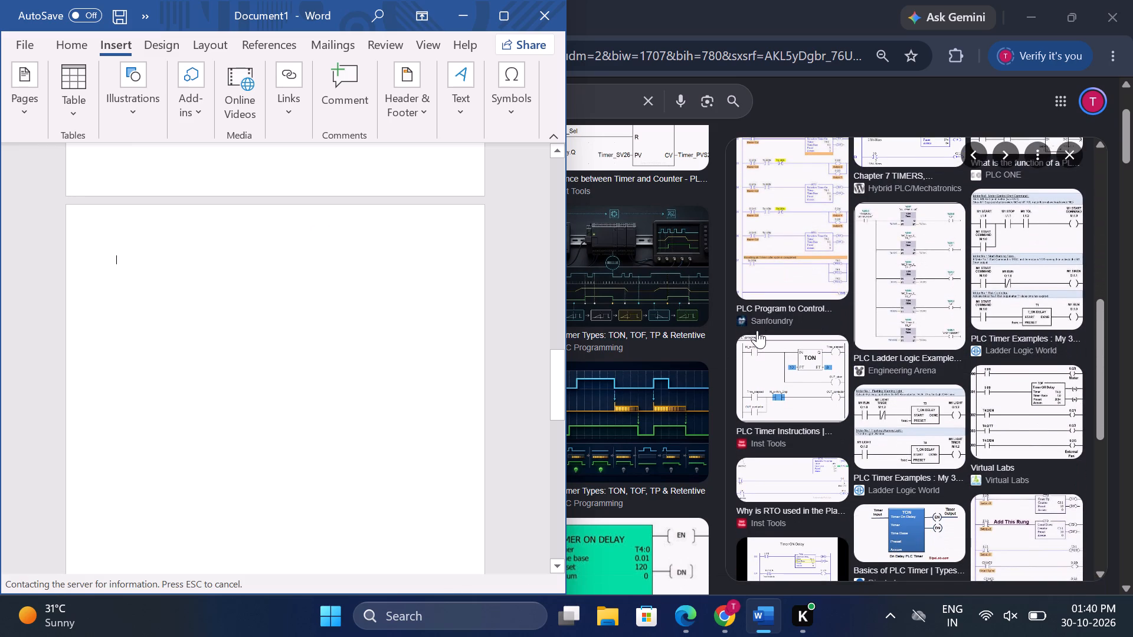
{"action": "scroll", "coordinate": [824, 359], "scroll_direction": "down", "scroll_amount": 1}
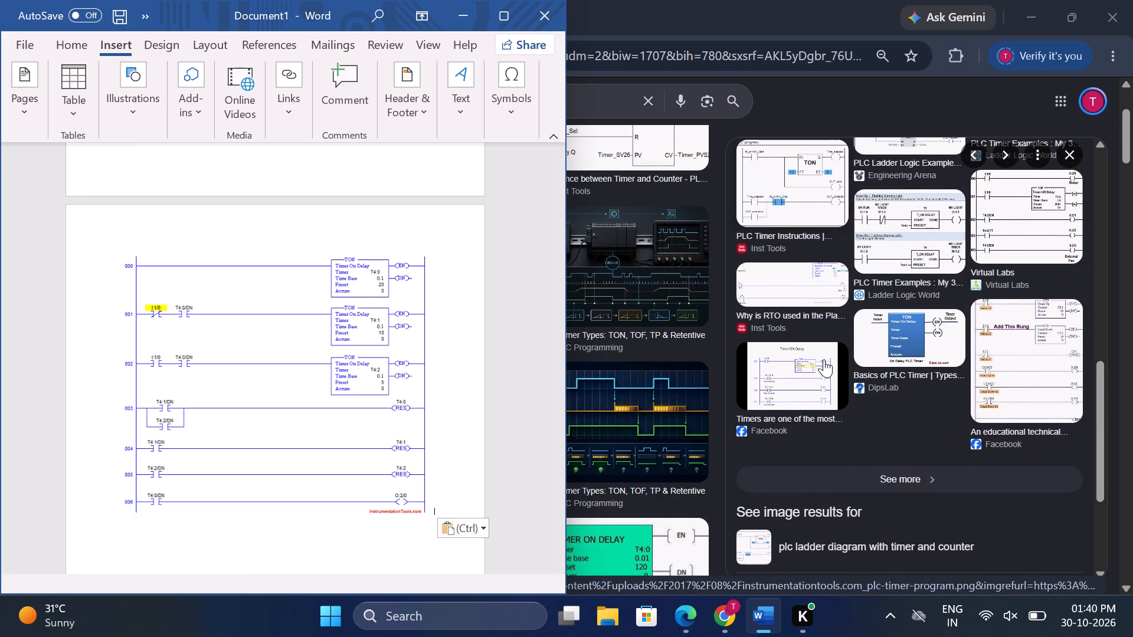
{"action": "left_click", "coordinate": [883, 338]}
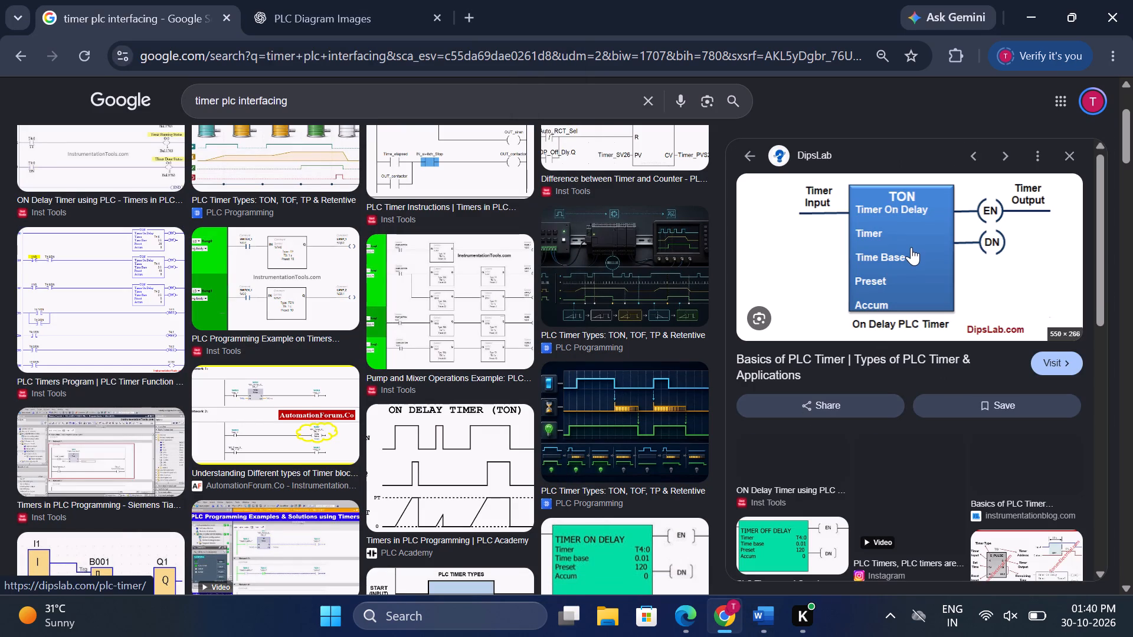
{"action": "scroll", "coordinate": [883, 339], "scroll_direction": "down", "scroll_amount": 1}
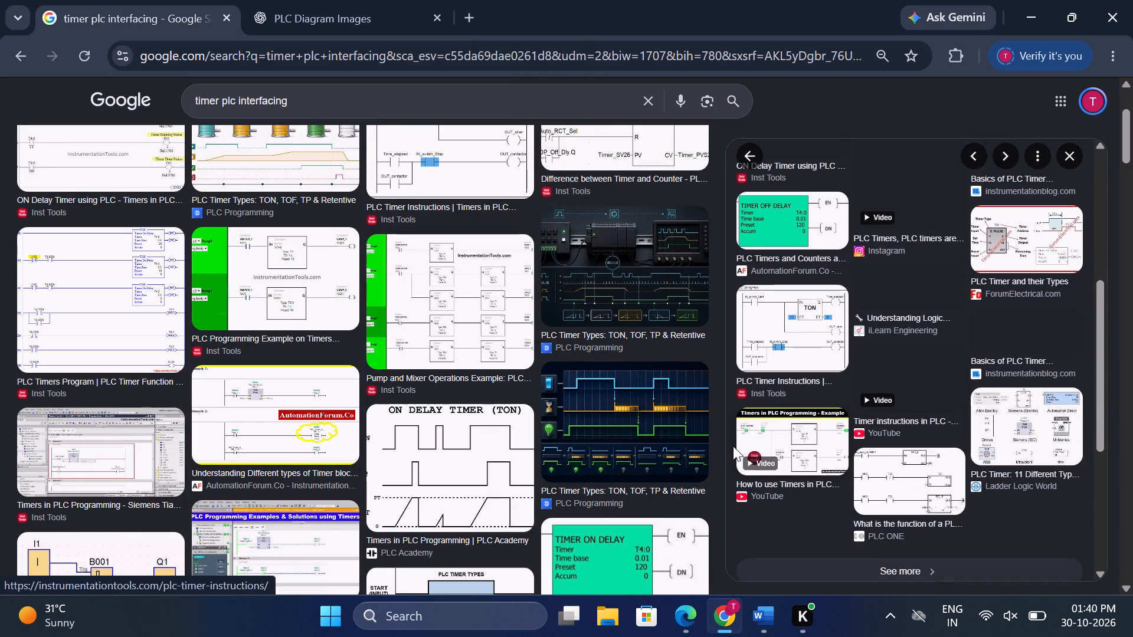
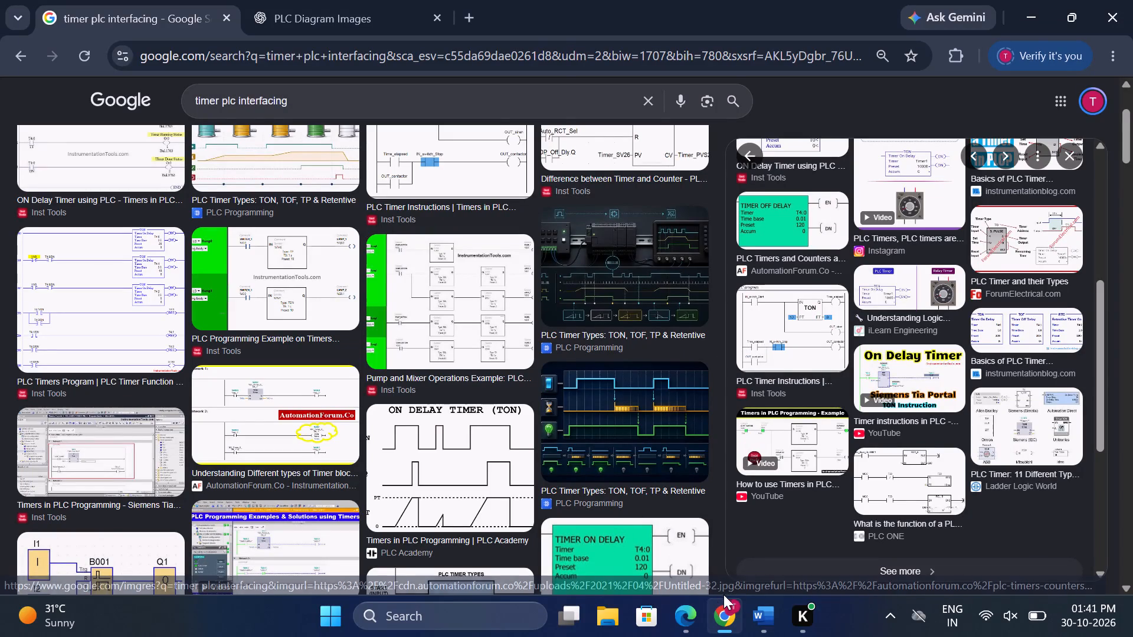
In Word, set the text wrapping of the Inst Tools timer ladder diagram on page 3 to Through.
{"action": "left_click", "coordinate": [769, 612]}
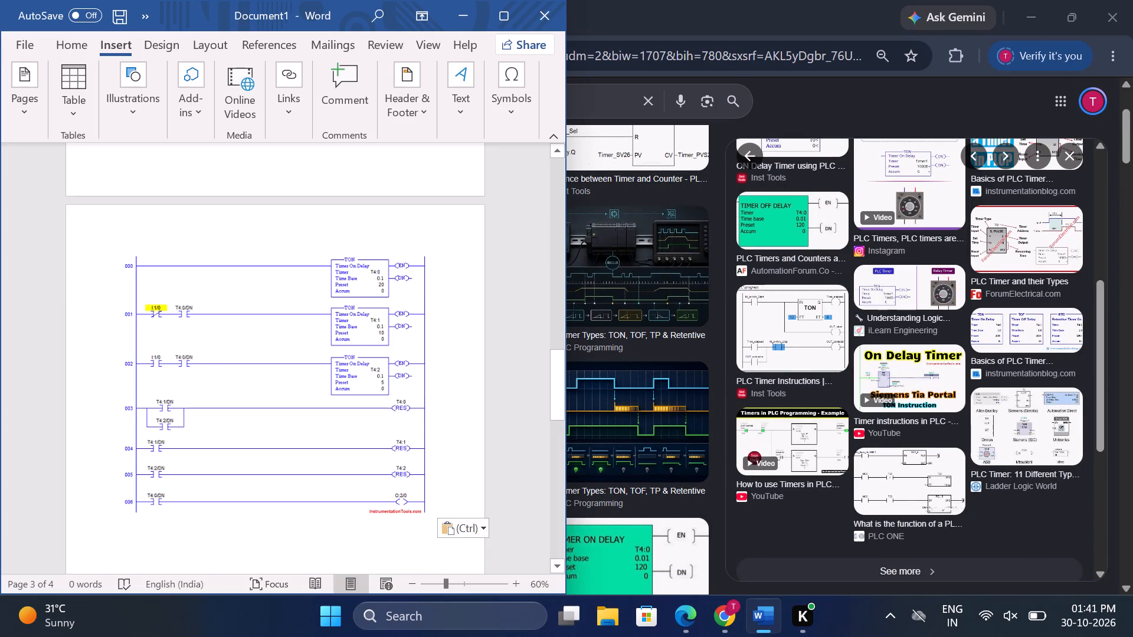
{"action": "scroll", "coordinate": [391, 268], "scroll_direction": "down", "scroll_amount": 3}
{"action": "left_click", "coordinate": [391, 268]}
{"action": "scroll", "coordinate": [391, 268], "scroll_direction": "up", "scroll_amount": 3}
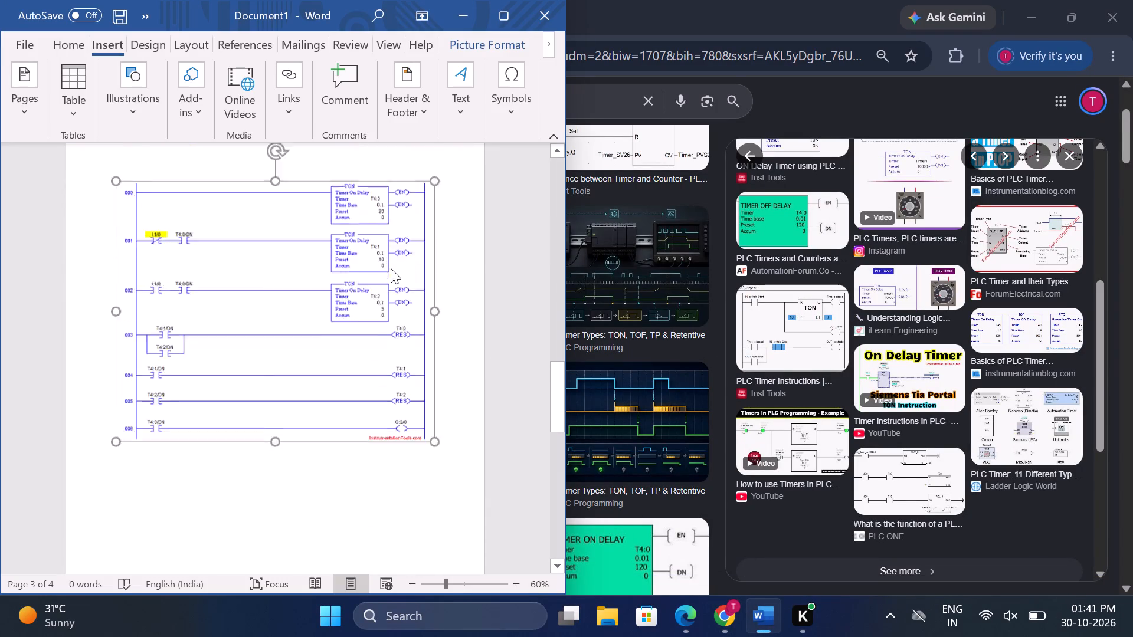
{"action": "scroll", "coordinate": [391, 268], "scroll_direction": "up", "scroll_amount": 1}
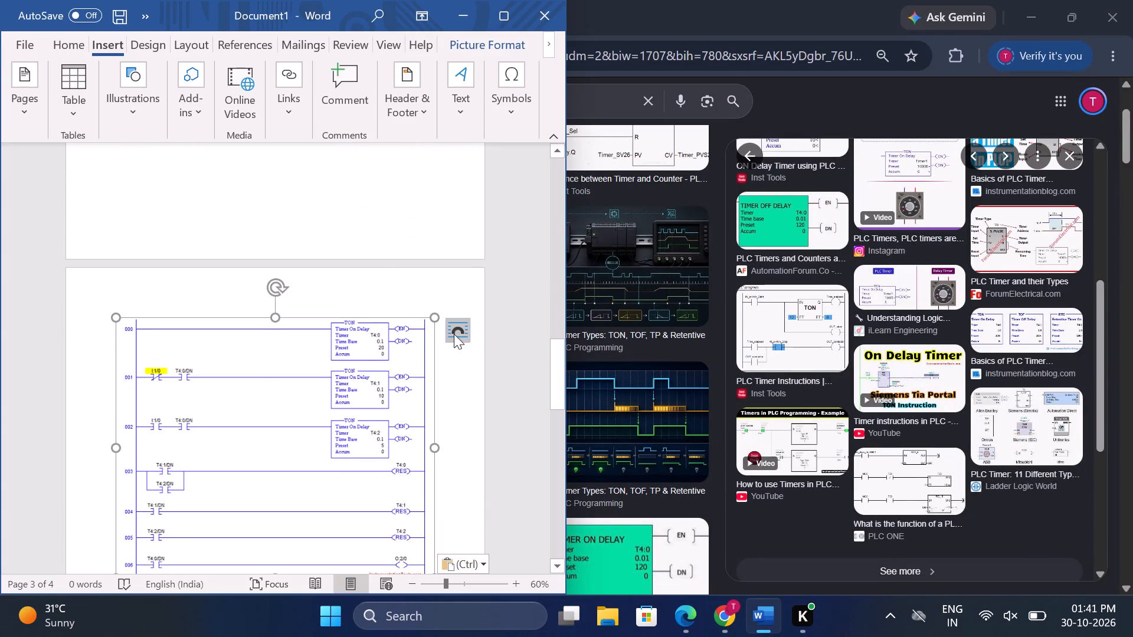
{"action": "left_click", "coordinate": [456, 331]}
{"action": "left_click", "coordinate": [577, 437]}
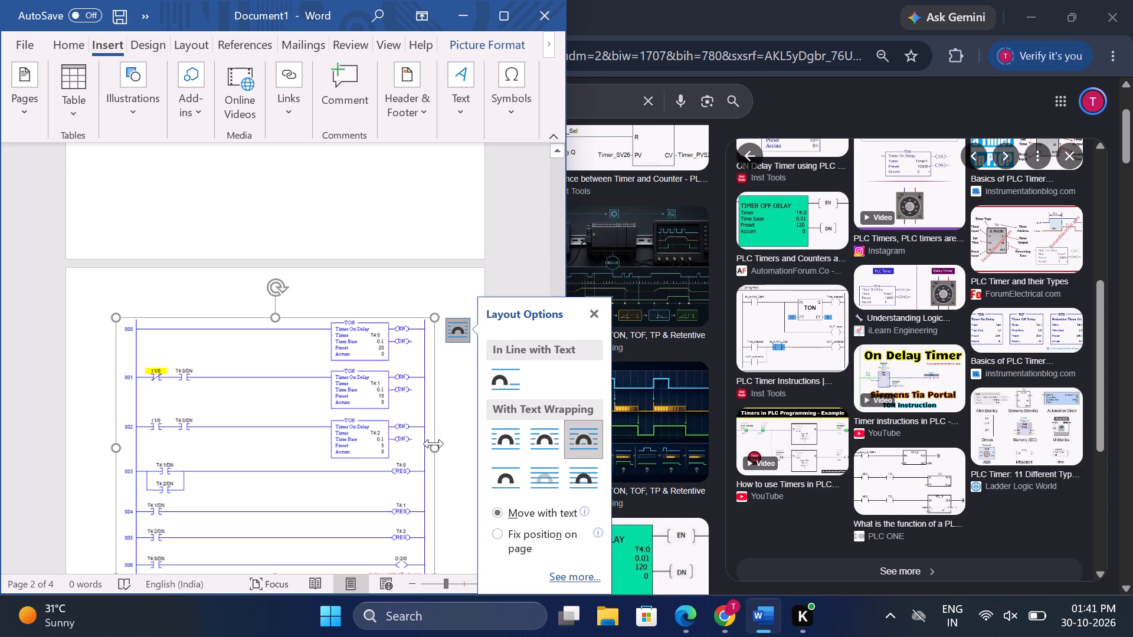
Widen the timer ladder diagram towards both page edges, reduce its height slightly, and centre it at the top of page 3.
{"action": "left_click_drag", "start_coordinate": [434, 444], "coordinate": [460, 449]}
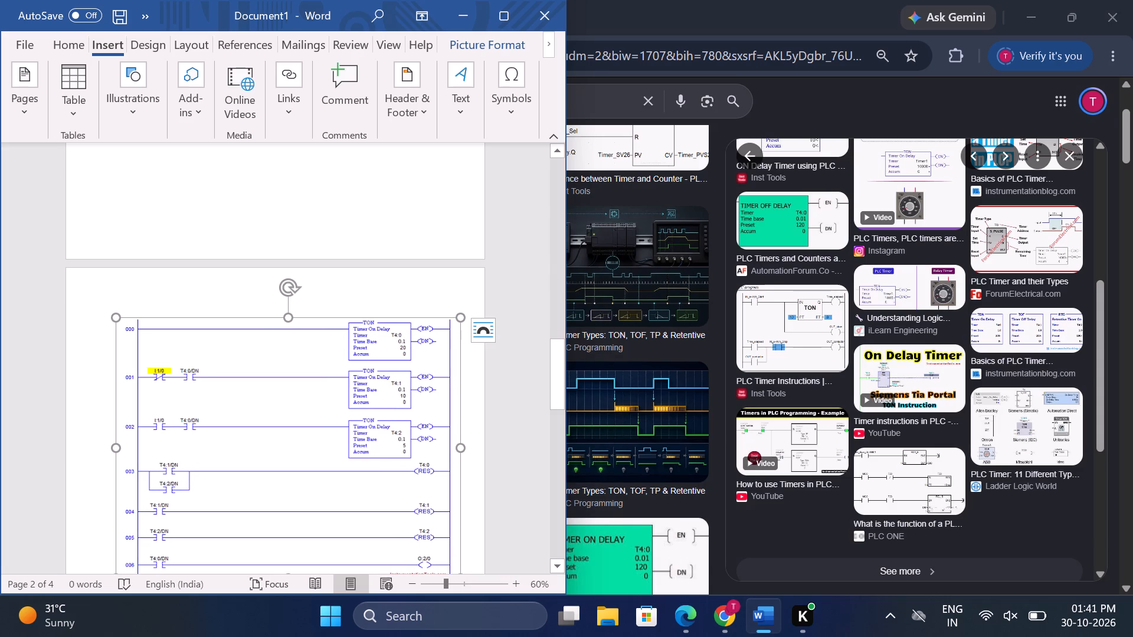
{"action": "left_click_drag", "start_coordinate": [115, 447], "coordinate": [81, 439]}
{"action": "scroll", "coordinate": [81, 439], "scroll_direction": "down", "scroll_amount": 1}
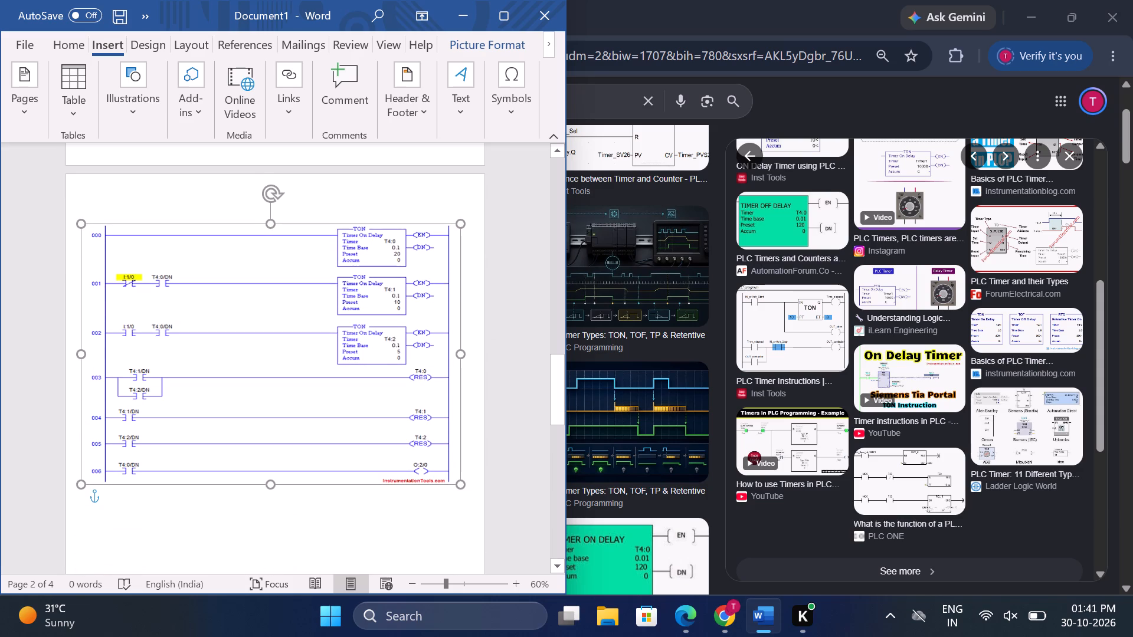
{"action": "left_click_drag", "start_coordinate": [460, 483], "coordinate": [456, 472]}
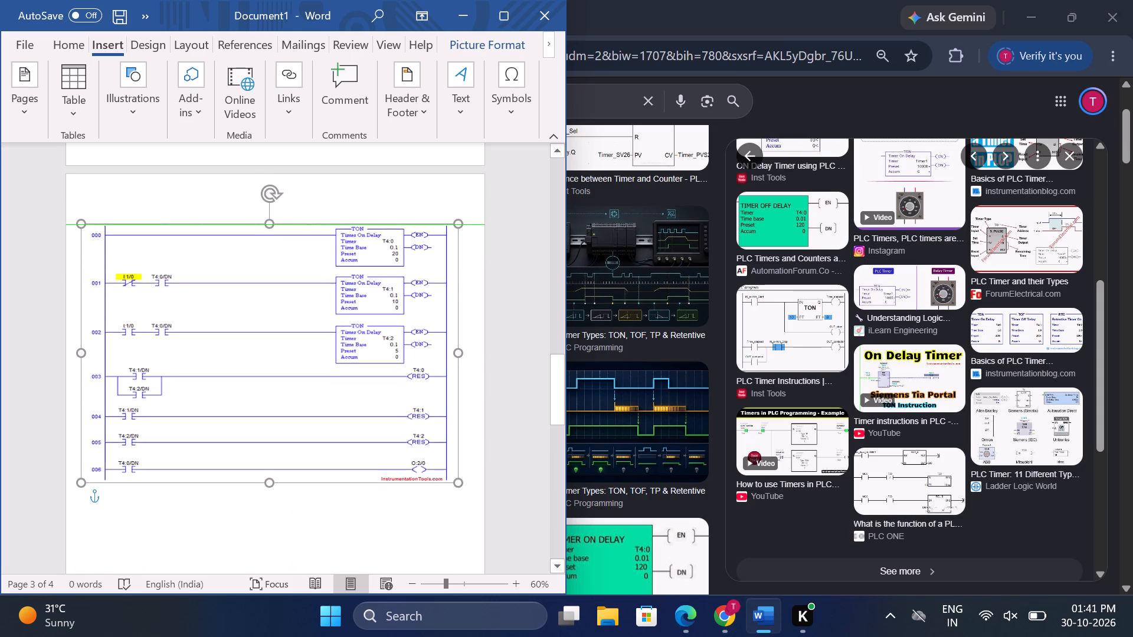
{"action": "left_click_drag", "start_coordinate": [456, 472], "coordinate": [435, 418]}
{"action": "left_click_drag", "start_coordinate": [252, 334], "coordinate": [266, 331]}
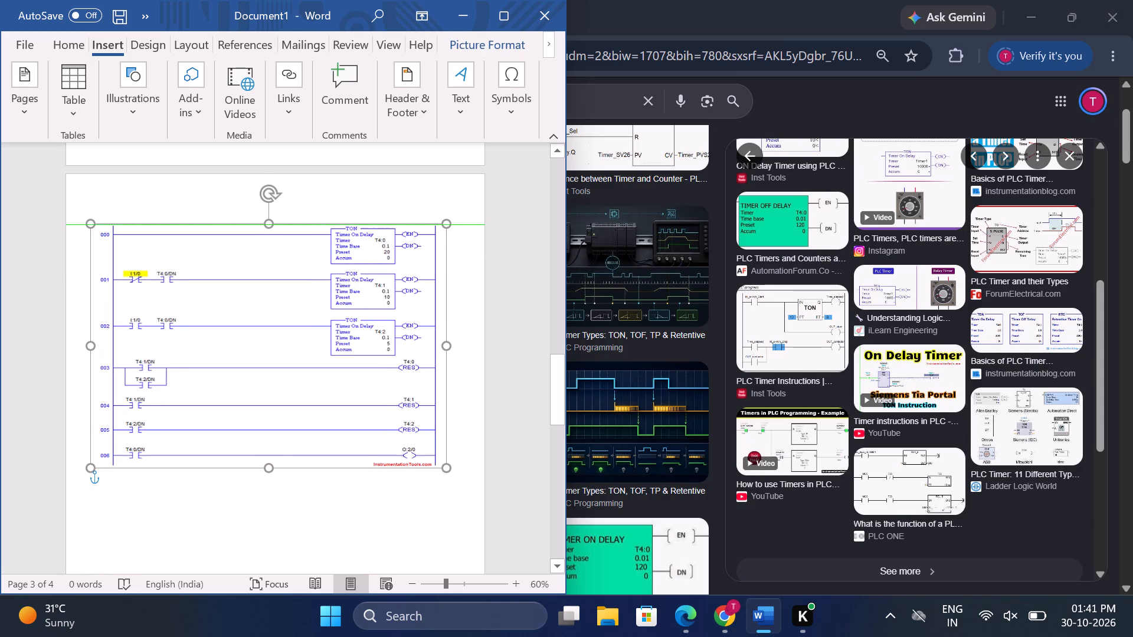
{"action": "left_click_drag", "start_coordinate": [266, 331], "coordinate": [279, 325]}
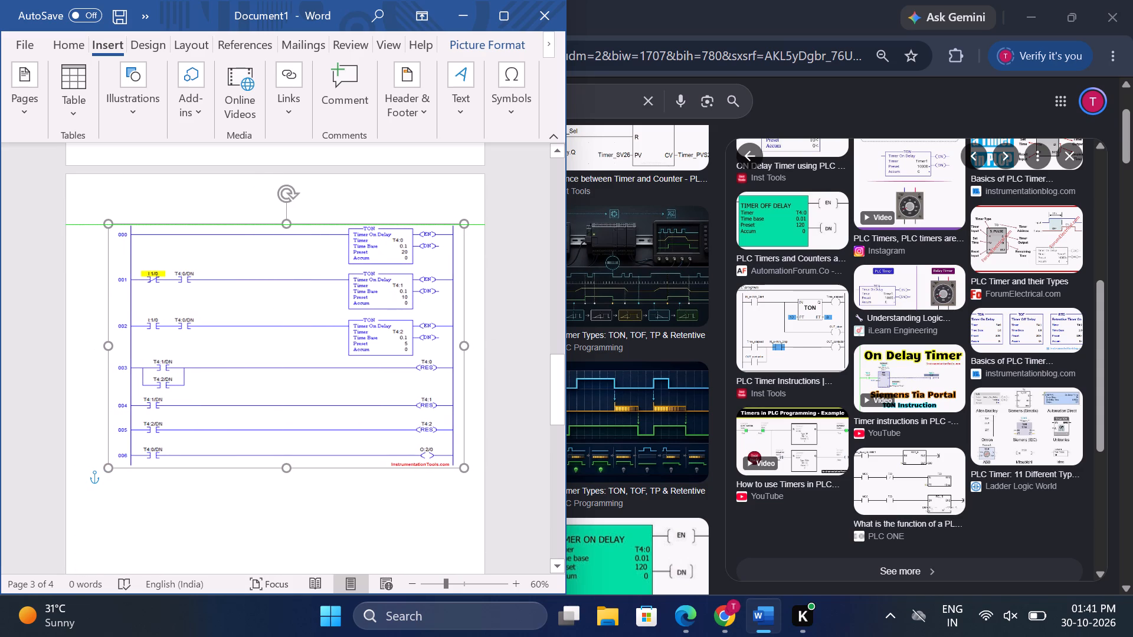
{"action": "left_click_drag", "start_coordinate": [279, 325], "coordinate": [275, 319]}
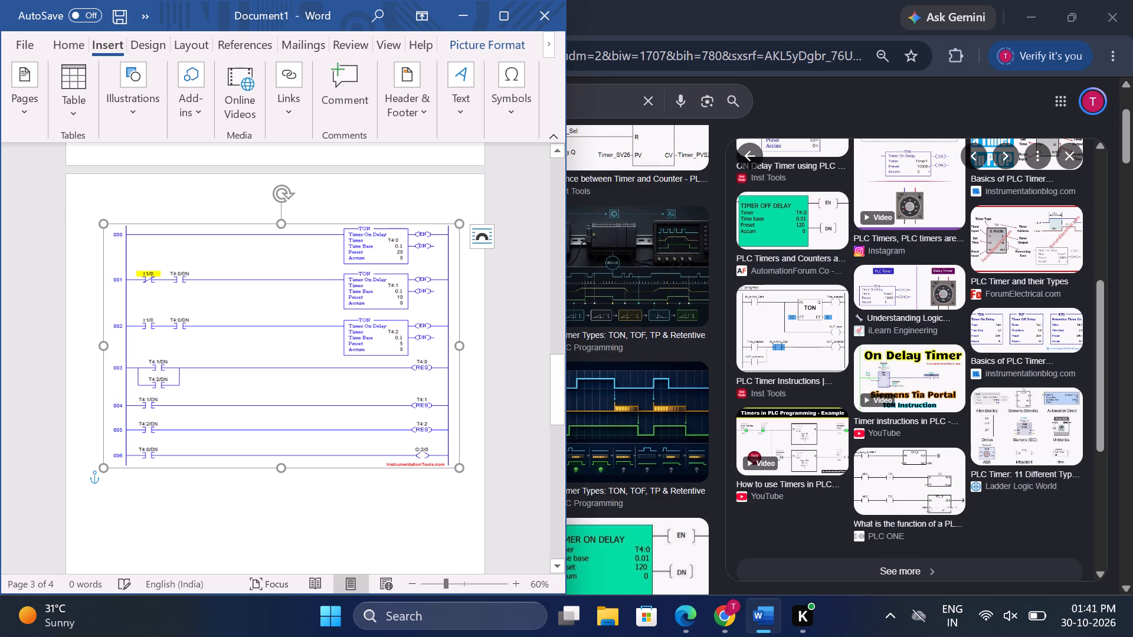
{"action": "left_click", "coordinate": [379, 194]}
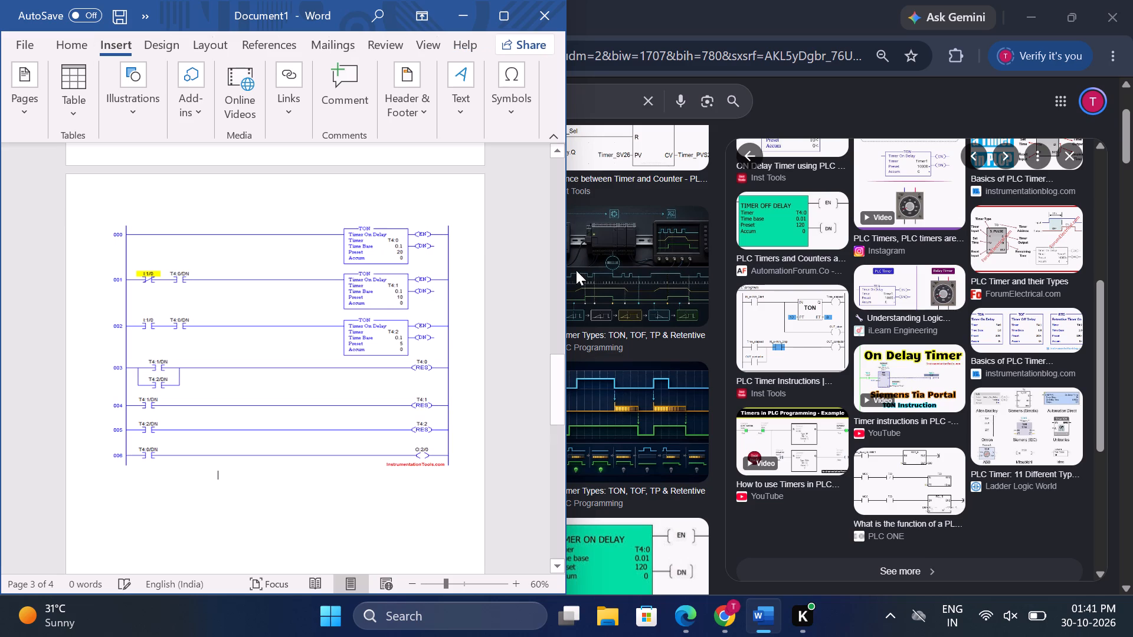
Look through the related images, close the DipsLab preview, and browse the "timer plc interfacing" results for another timer image.
{"action": "scroll", "coordinate": [769, 353], "scroll_direction": "down", "scroll_amount": 1}
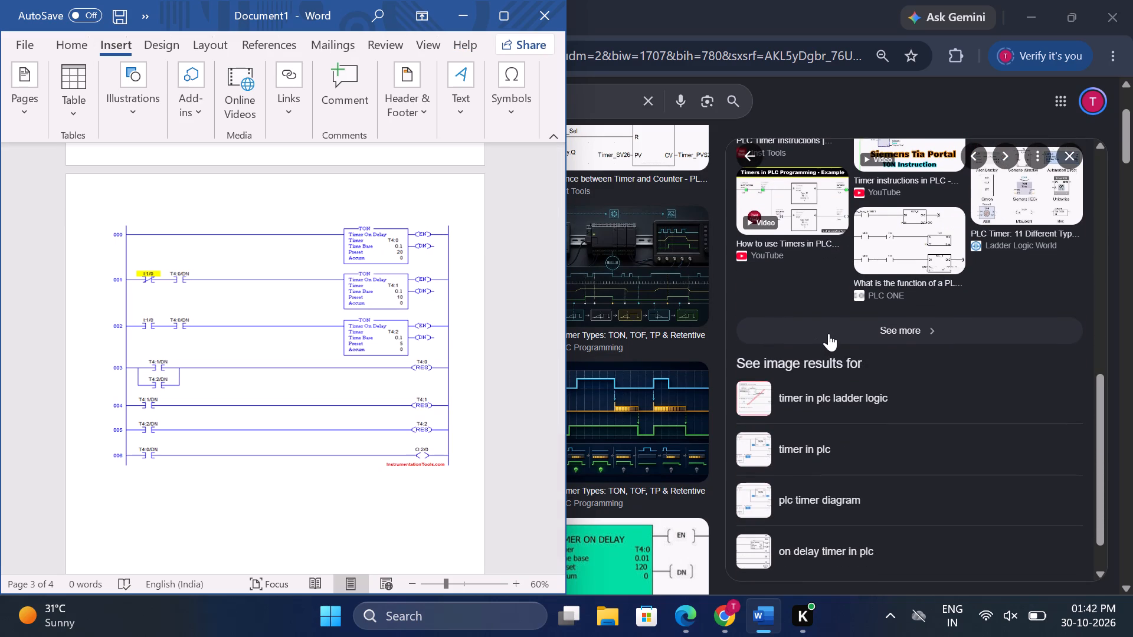
{"action": "scroll", "coordinate": [829, 333], "scroll_direction": "up", "scroll_amount": 3}
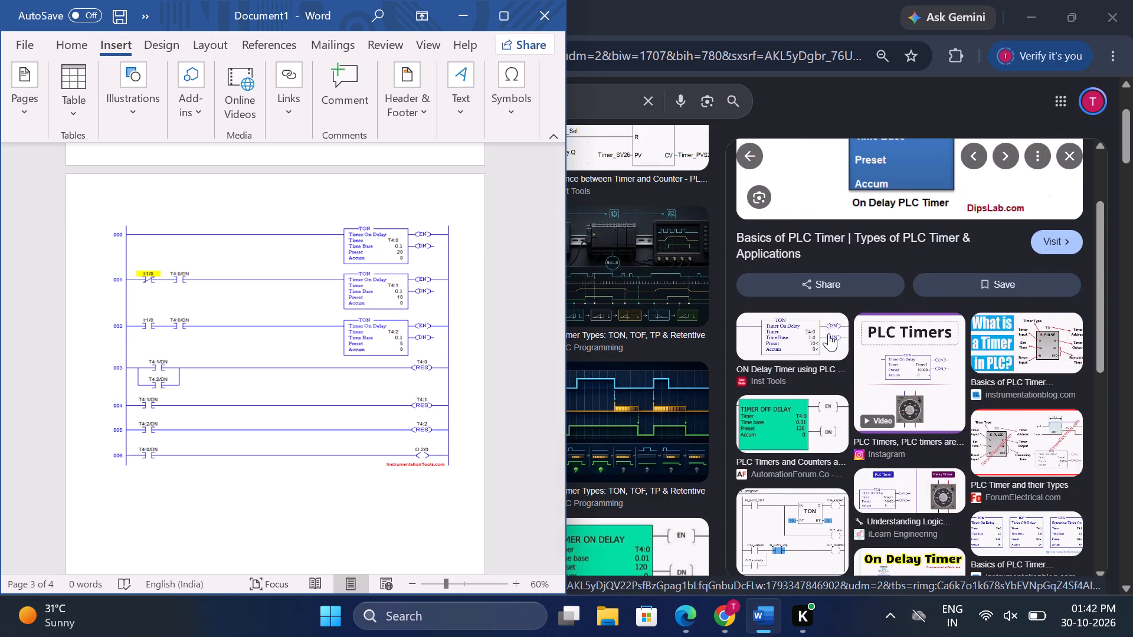
{"action": "scroll", "coordinate": [829, 333], "scroll_direction": "up", "scroll_amount": 2}
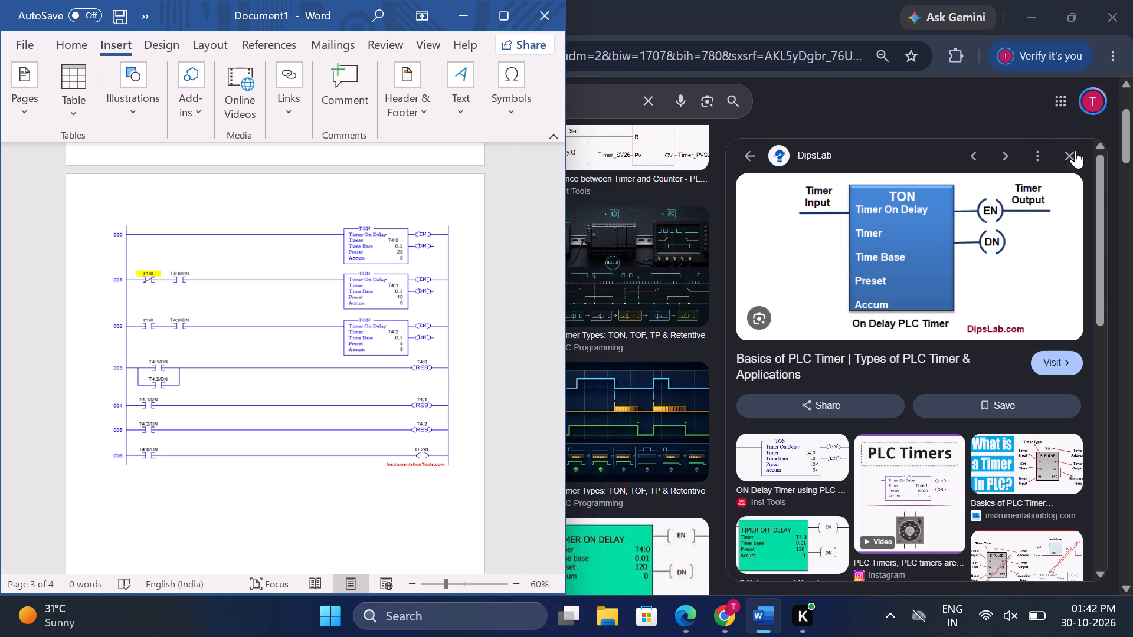
{"action": "left_click", "coordinate": [1073, 152]}
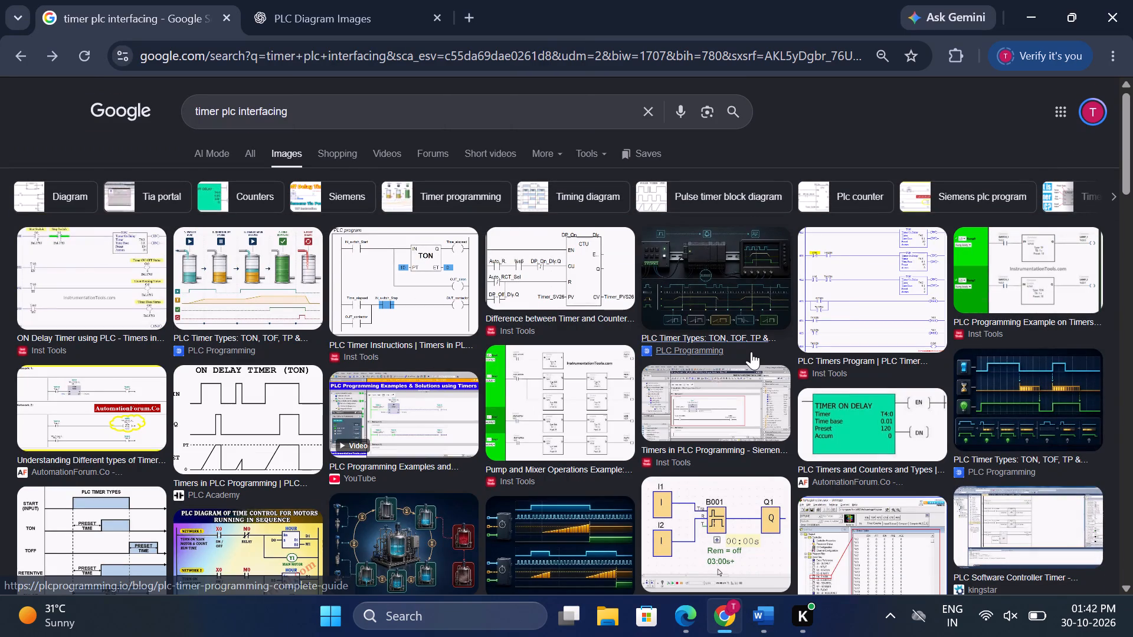
{"action": "scroll", "coordinate": [479, 377], "scroll_direction": "down", "scroll_amount": 1}
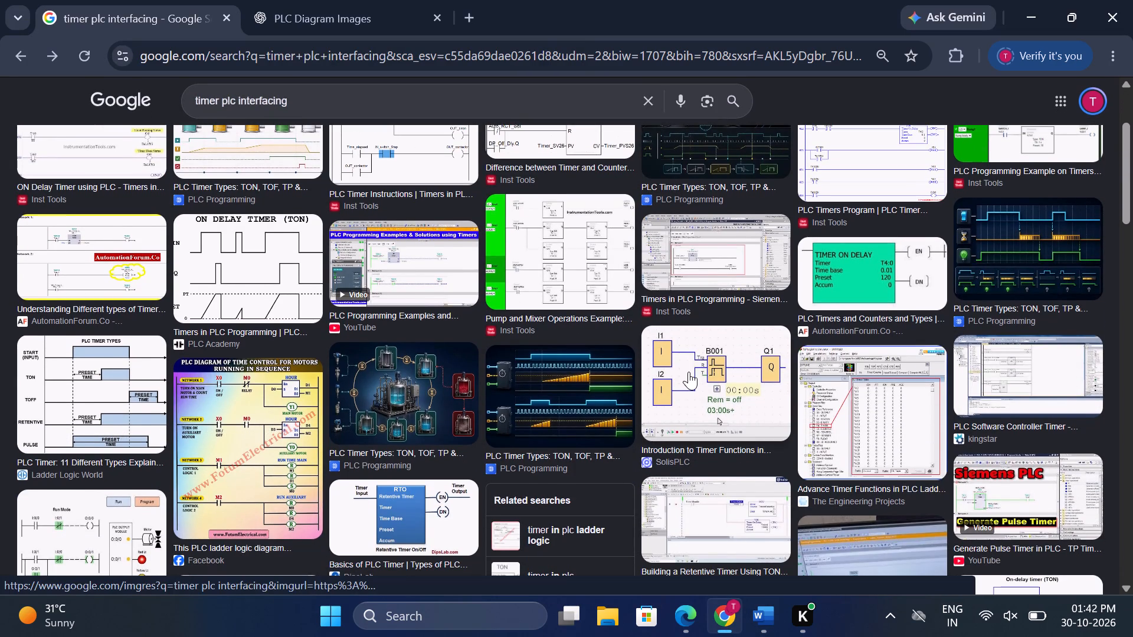
{"action": "scroll", "coordinate": [689, 372], "scroll_direction": "down", "scroll_amount": 1}
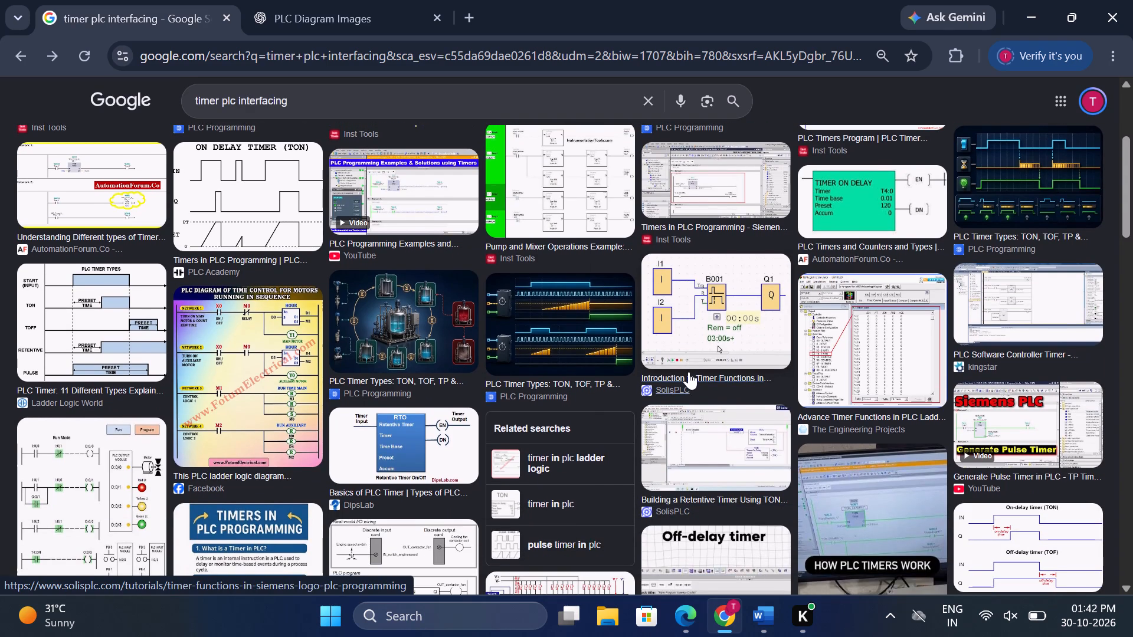
Browse further through the "timer plc interfacing" image results, open Instagram's "PLC Timers" image with the TON block, and copy it.
{"action": "scroll", "coordinate": [565, 437], "scroll_direction": "down", "scroll_amount": 1}
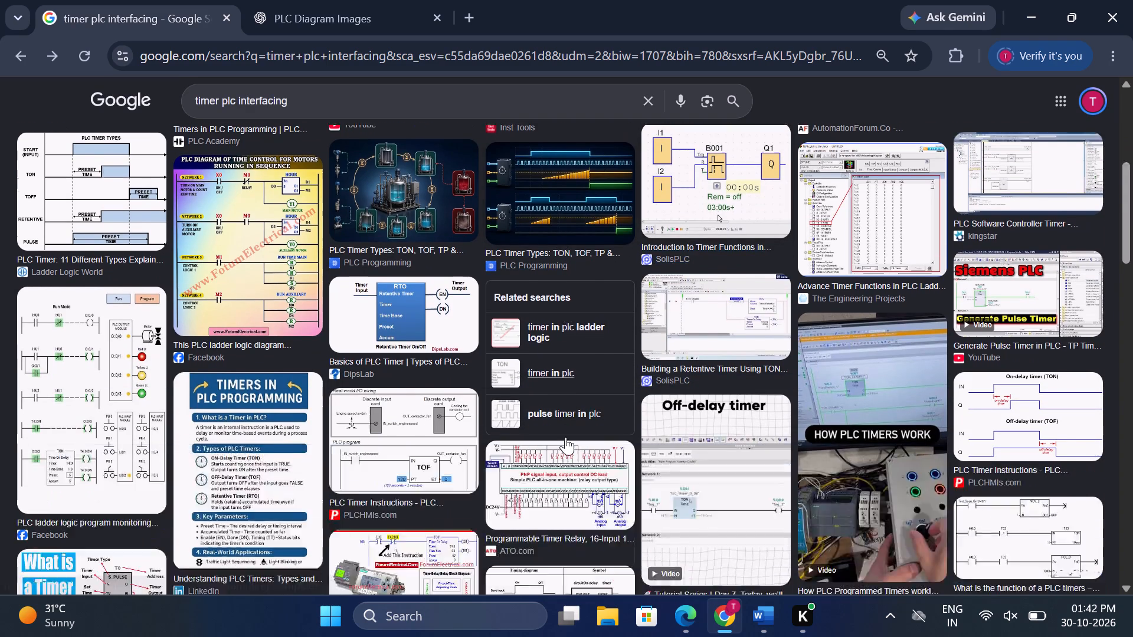
{"action": "scroll", "coordinate": [565, 437], "scroll_direction": "down", "scroll_amount": 2}
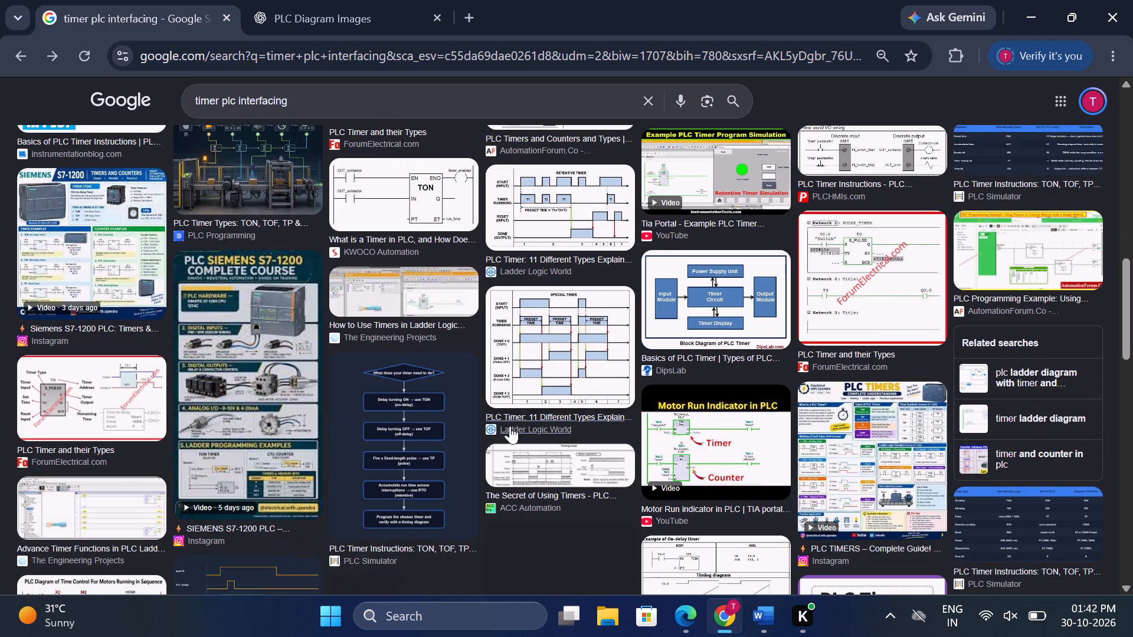
{"action": "scroll", "coordinate": [440, 426], "scroll_direction": "down", "scroll_amount": 1}
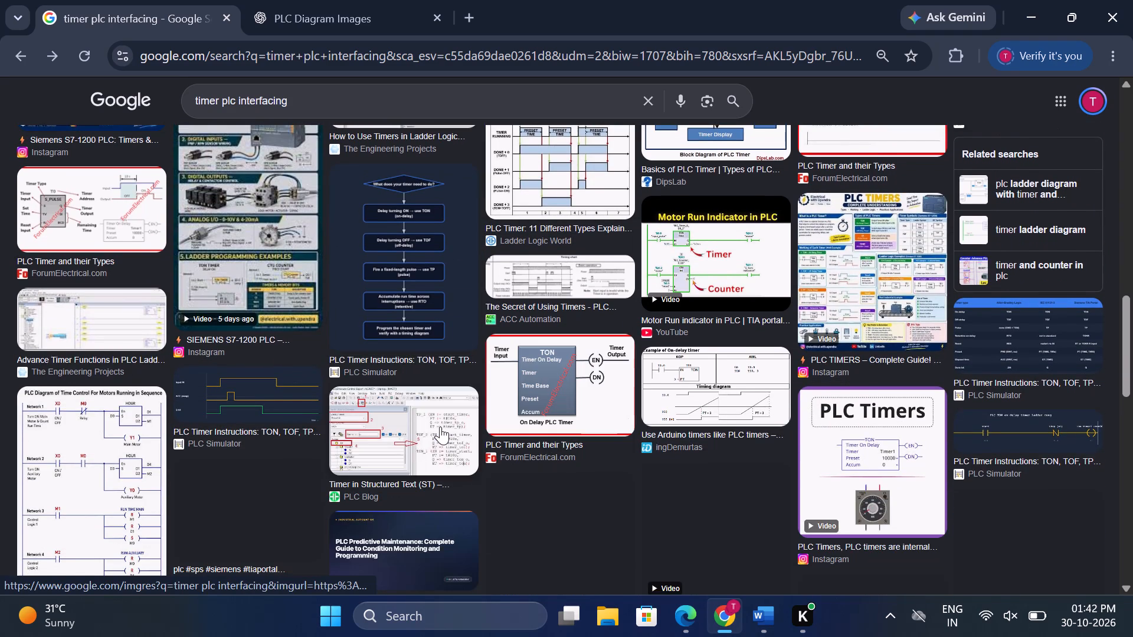
{"action": "scroll", "coordinate": [440, 426], "scroll_direction": "down", "scroll_amount": 1}
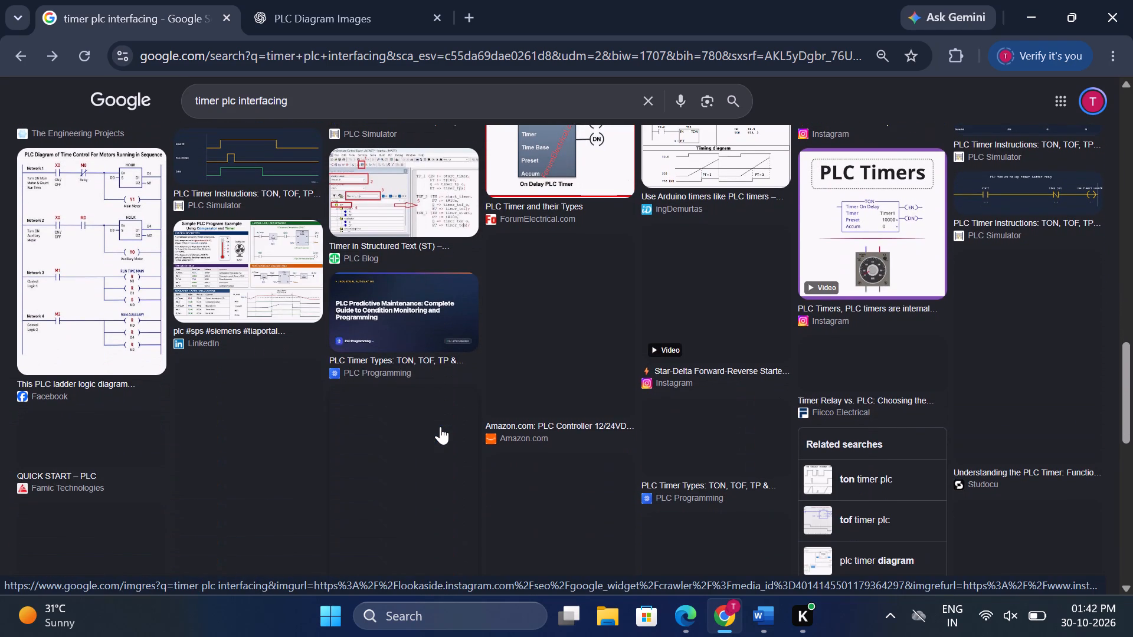
{"action": "key", "text": "super+x"}
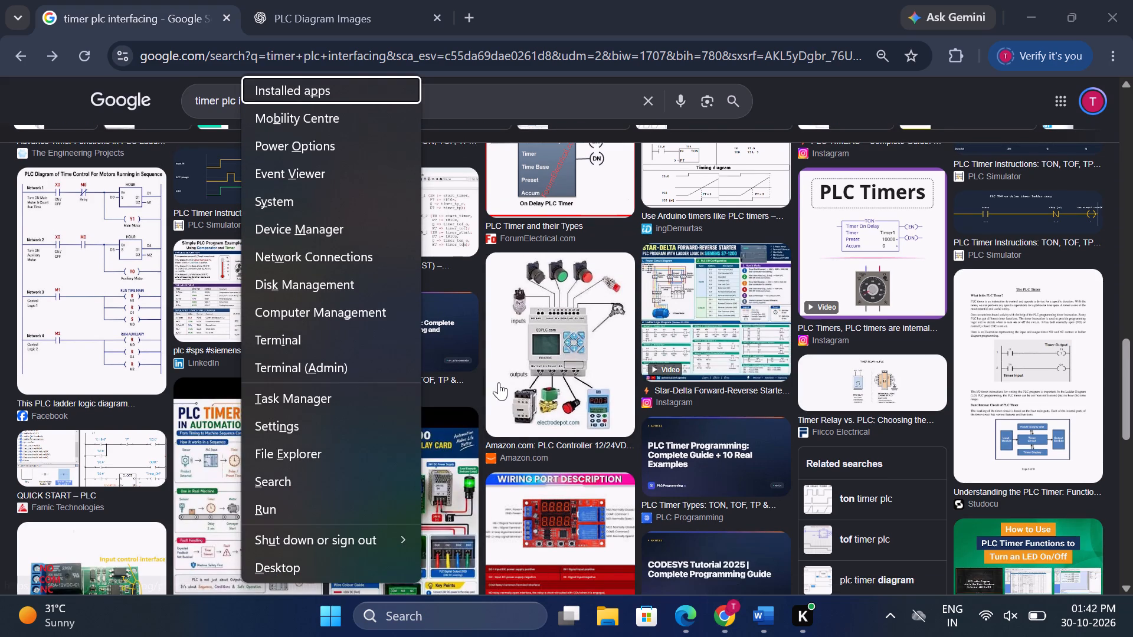
{"action": "left_click_drag", "start_coordinate": [596, 380], "coordinate": [730, 411]}
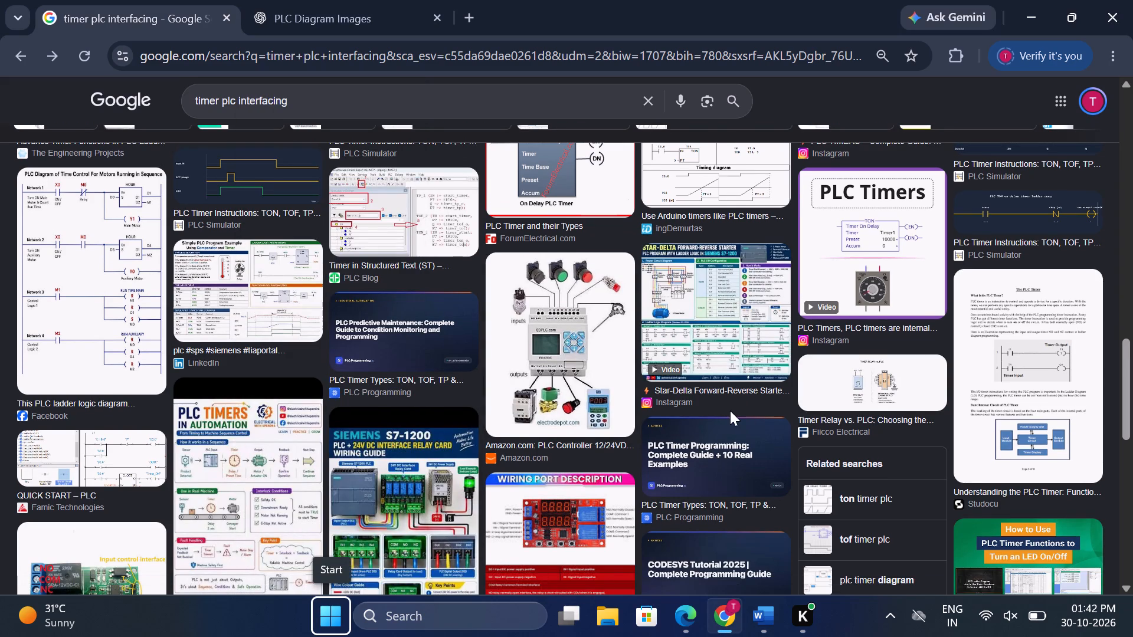
{"action": "scroll", "coordinate": [730, 411], "scroll_direction": "up", "scroll_amount": 1}
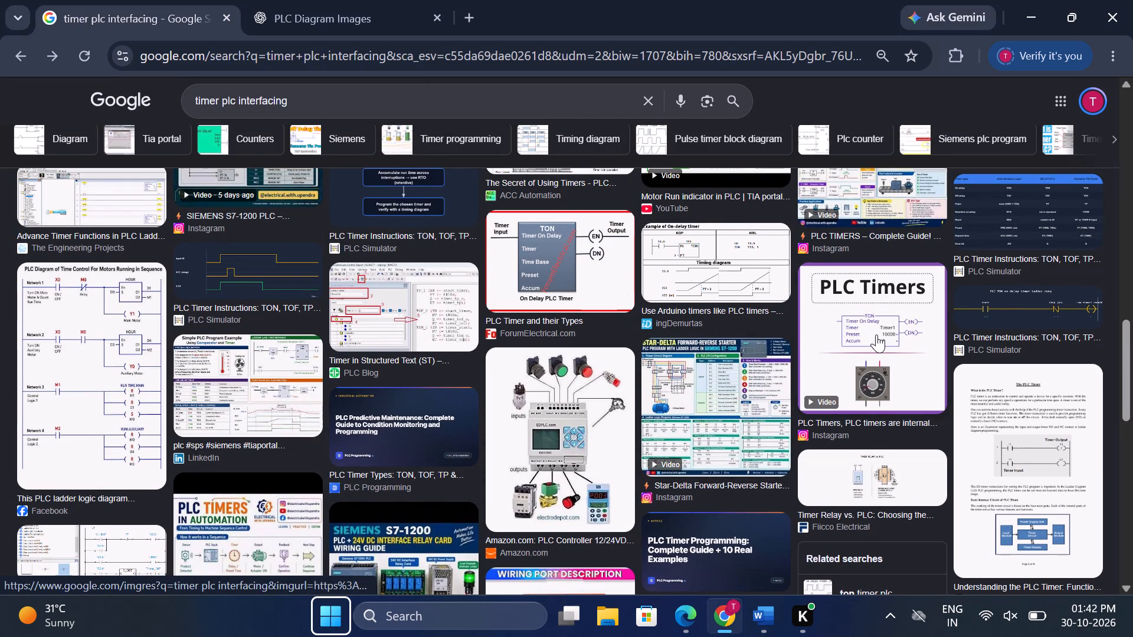
{"action": "left_click", "coordinate": [876, 334]}
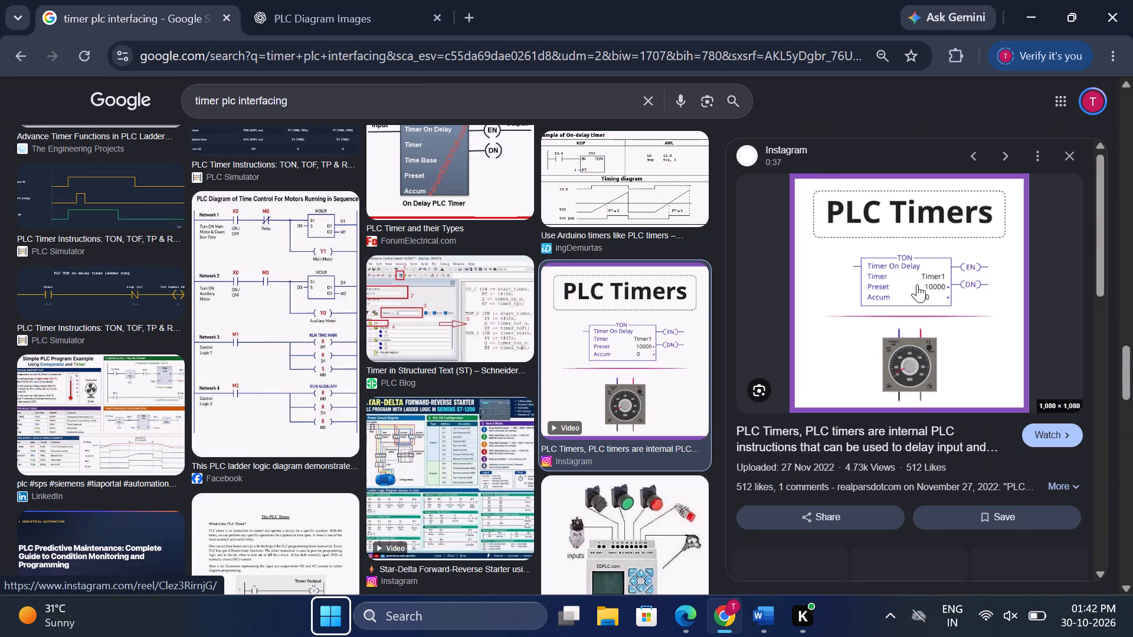
{"action": "right_click", "coordinate": [917, 284]}
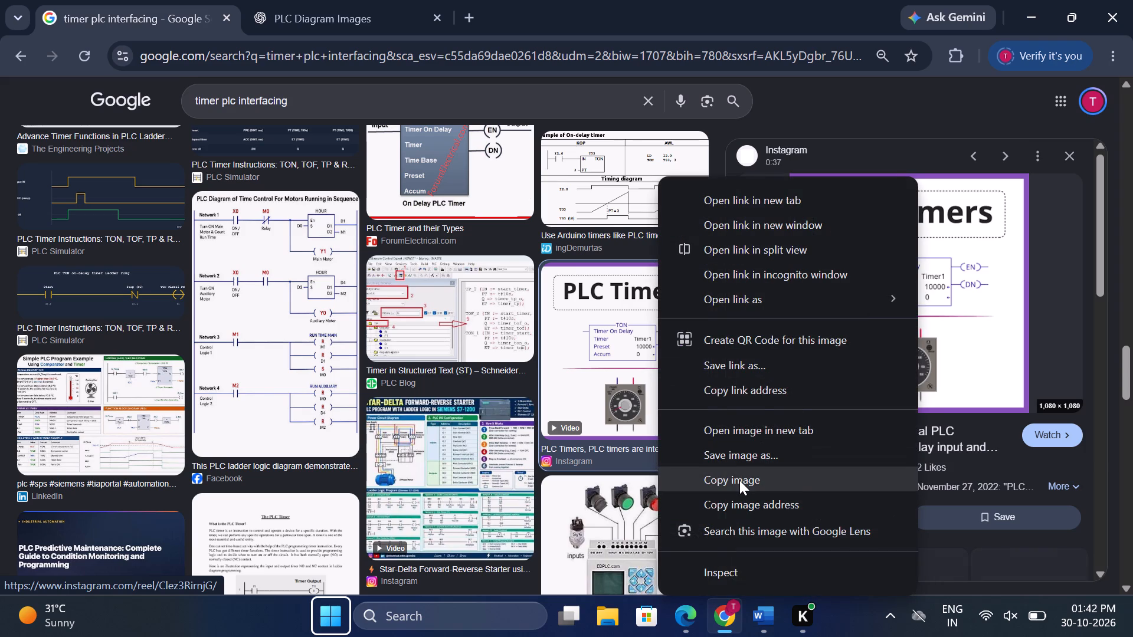
{"action": "left_click", "coordinate": [739, 480]}
Switch to Word and paste the PLC Timers image on page 2, in the empty space below the AutomationCommunity.com ladder diagram.
{"action": "left_click", "coordinate": [767, 609]}
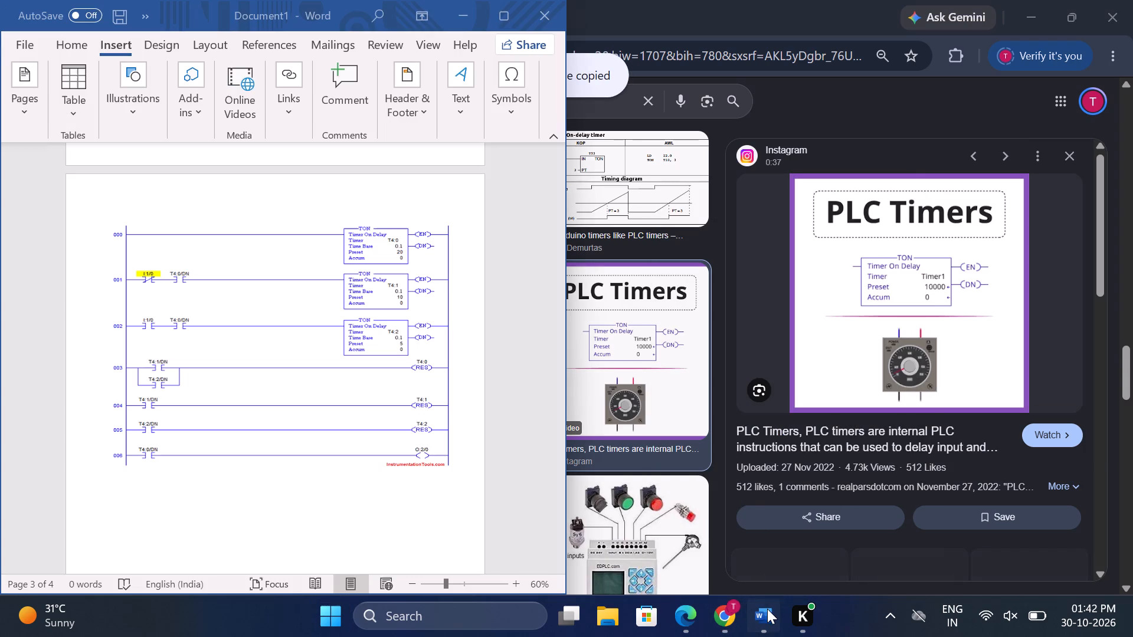
{"action": "scroll", "coordinate": [474, 398], "scroll_direction": "up", "scroll_amount": 2}
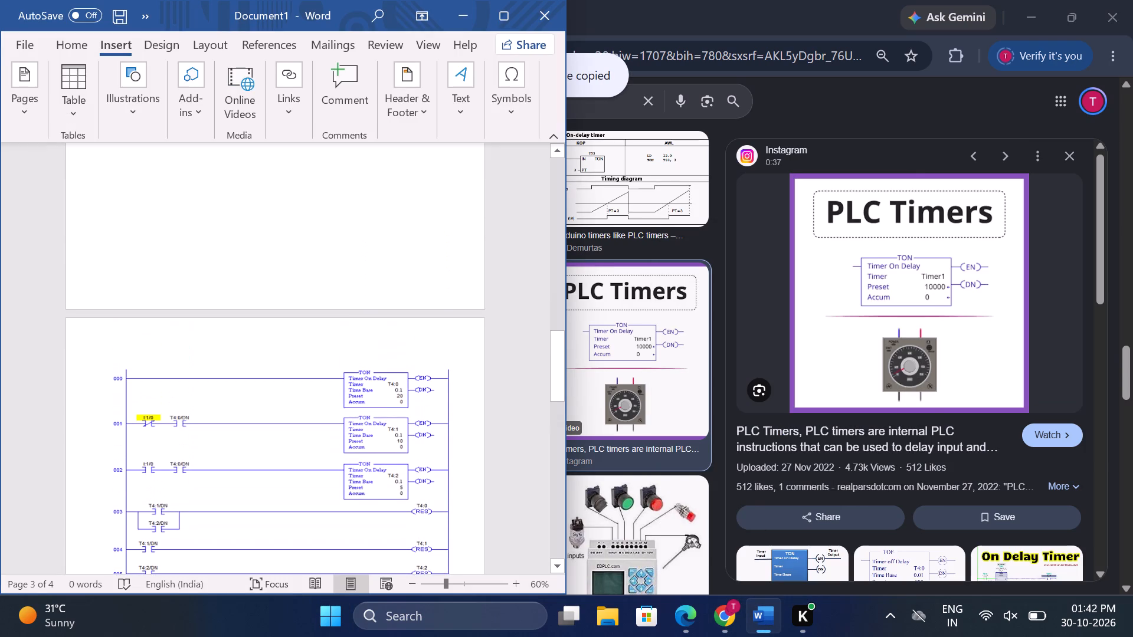
{"action": "scroll", "coordinate": [213, 311], "scroll_direction": "up", "scroll_amount": 2}
{"action": "scroll", "coordinate": [158, 237], "scroll_direction": "up", "scroll_amount": 2}
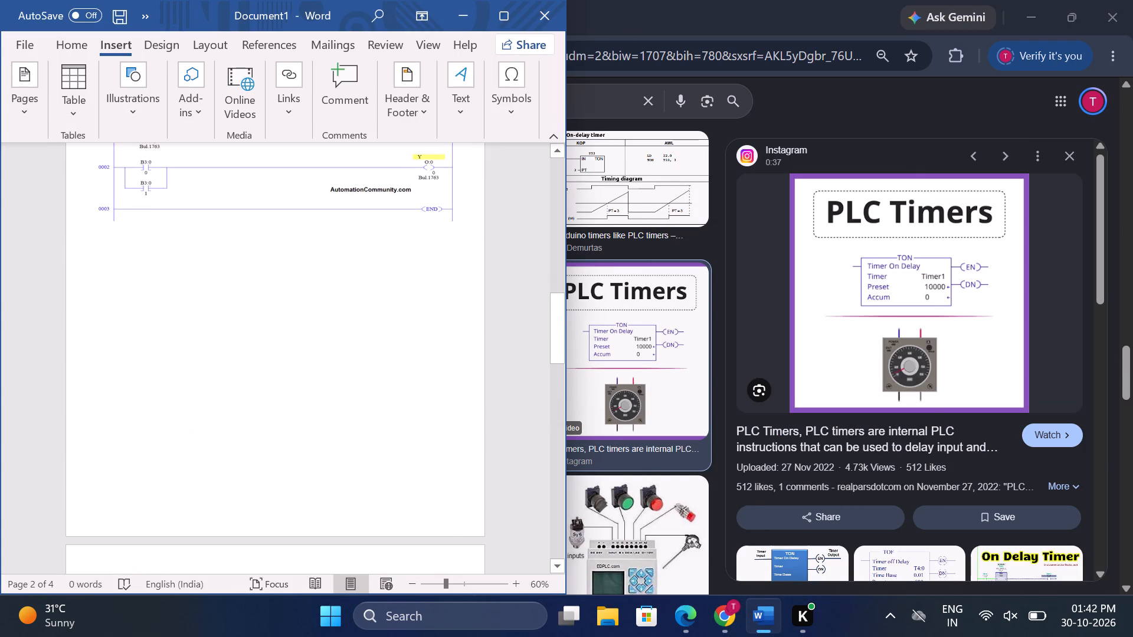
{"action": "left_click", "coordinate": [160, 302]}
{"action": "key", "text": "ctrl+v"}
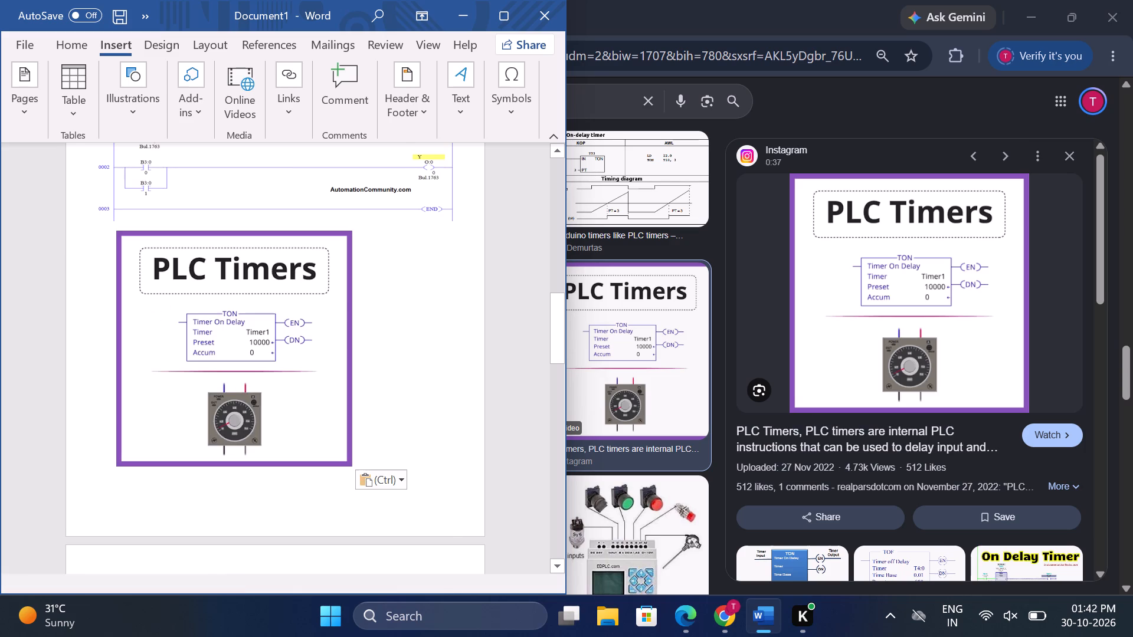
Select the pasted PLC Timers picture on page 2.
{"action": "left_click", "coordinate": [235, 348]}
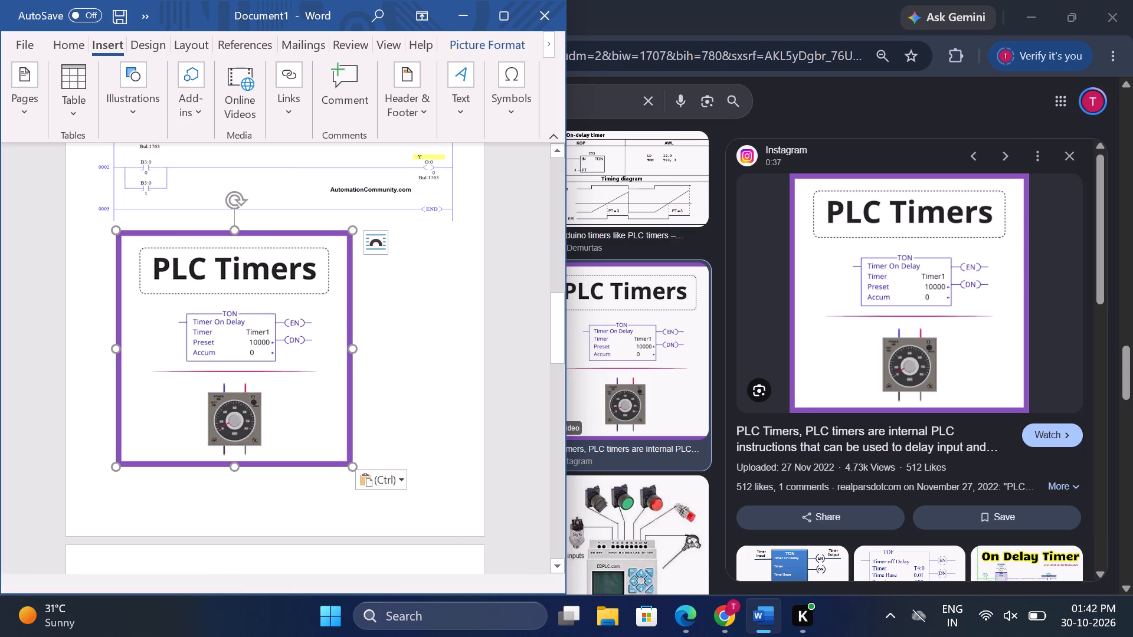
Set the PLC Timers picture on page 2 to Through text wrapping and move it into the space below the counter ladder diagram.
{"action": "left_click", "coordinate": [370, 241]}
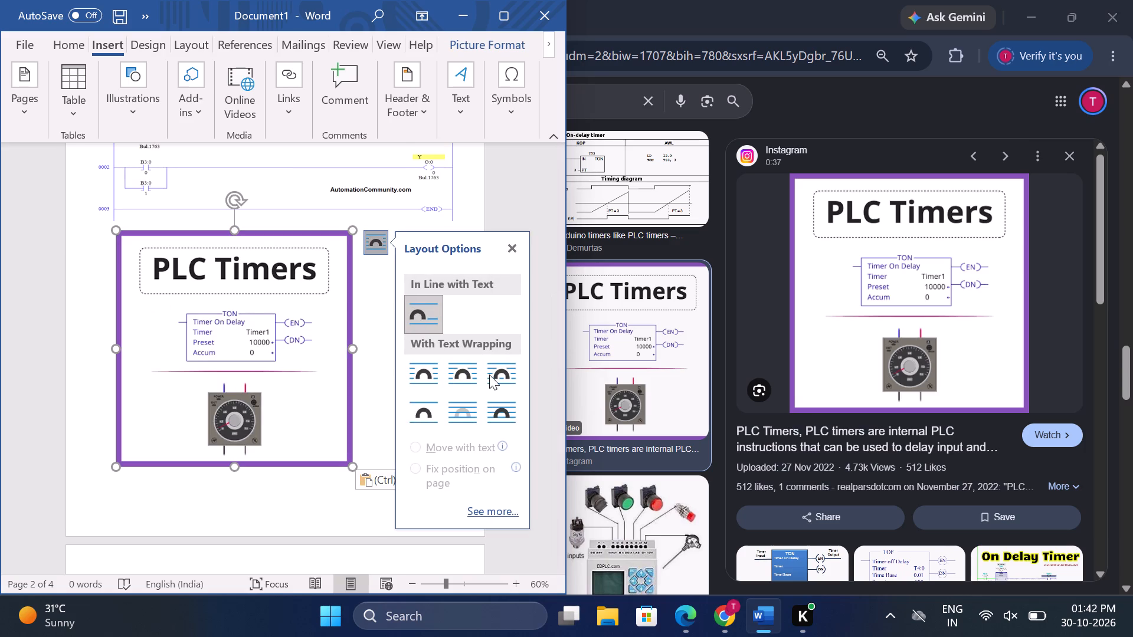
{"action": "left_click", "coordinate": [489, 375]}
{"action": "left_click_drag", "start_coordinate": [312, 347], "coordinate": [336, 392]}
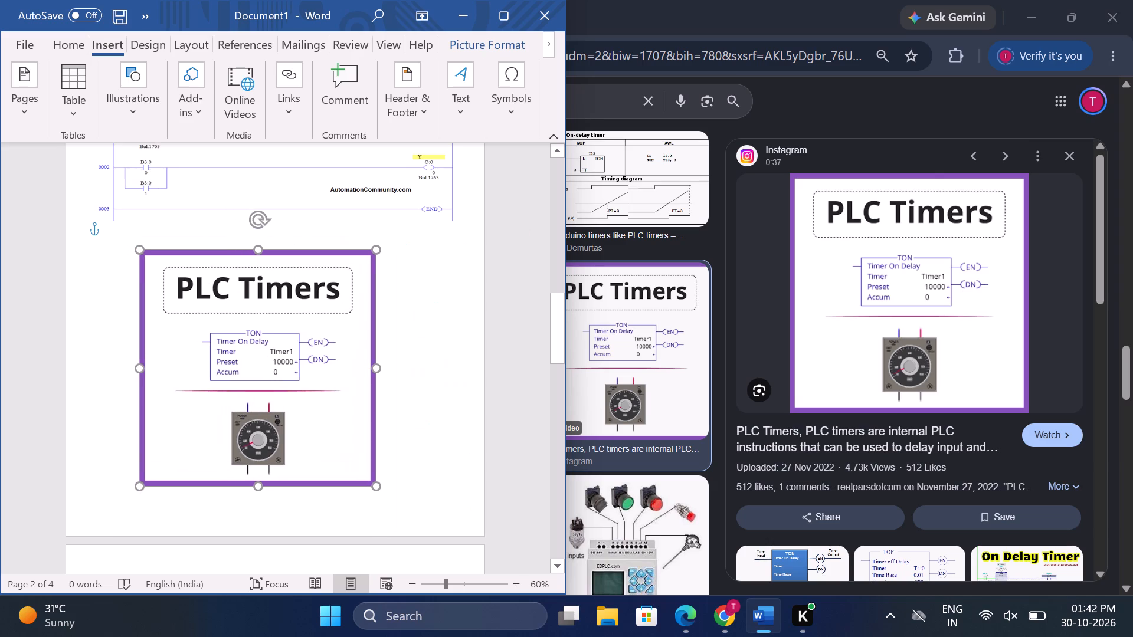
{"action": "left_click_drag", "start_coordinate": [336, 392], "coordinate": [349, 415]}
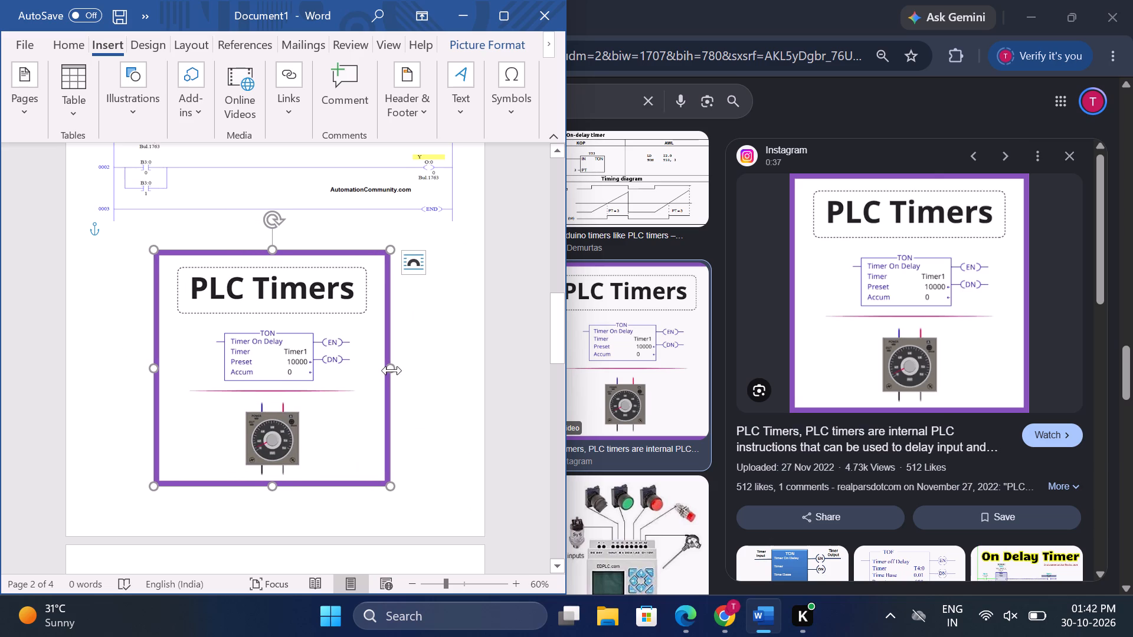
Stretch the PLC Timers picture wider on both sides and make it slightly taller to fill the space below the counter ladder.
{"action": "left_click_drag", "start_coordinate": [392, 370], "coordinate": [440, 372]}
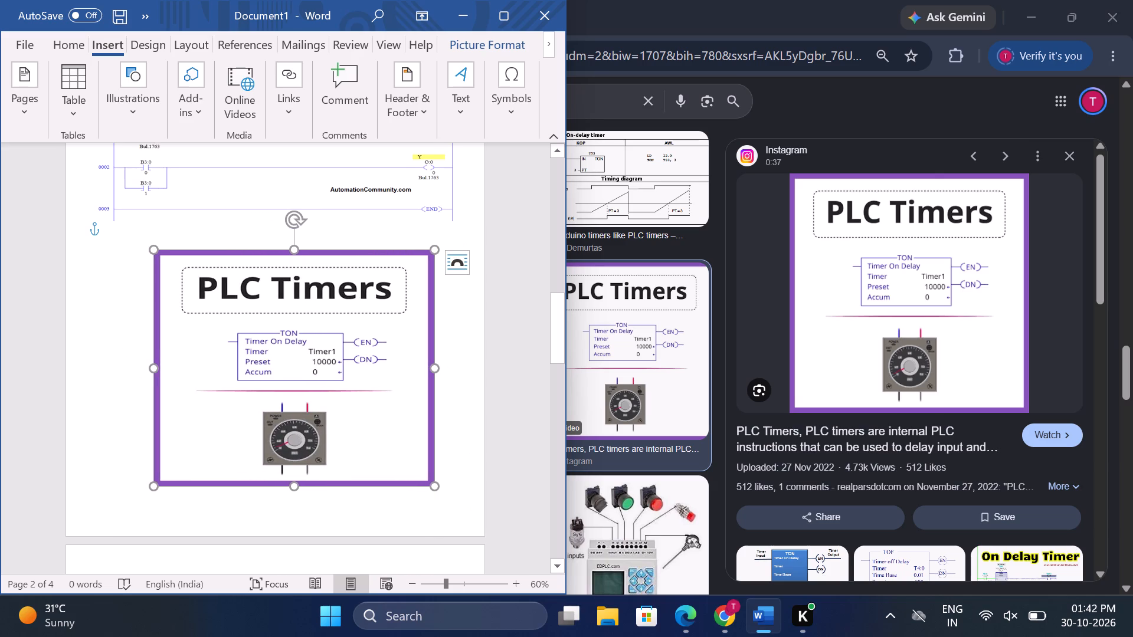
{"action": "left_click_drag", "start_coordinate": [150, 370], "coordinate": [90, 362]}
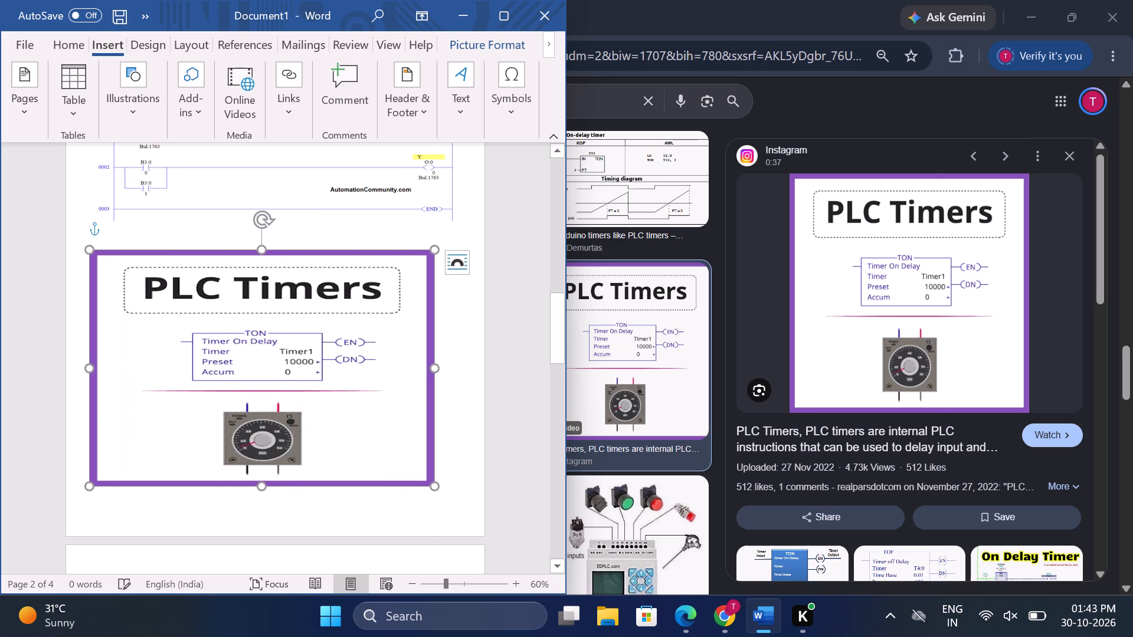
{"action": "left_click_drag", "start_coordinate": [218, 372], "coordinate": [231, 376]}
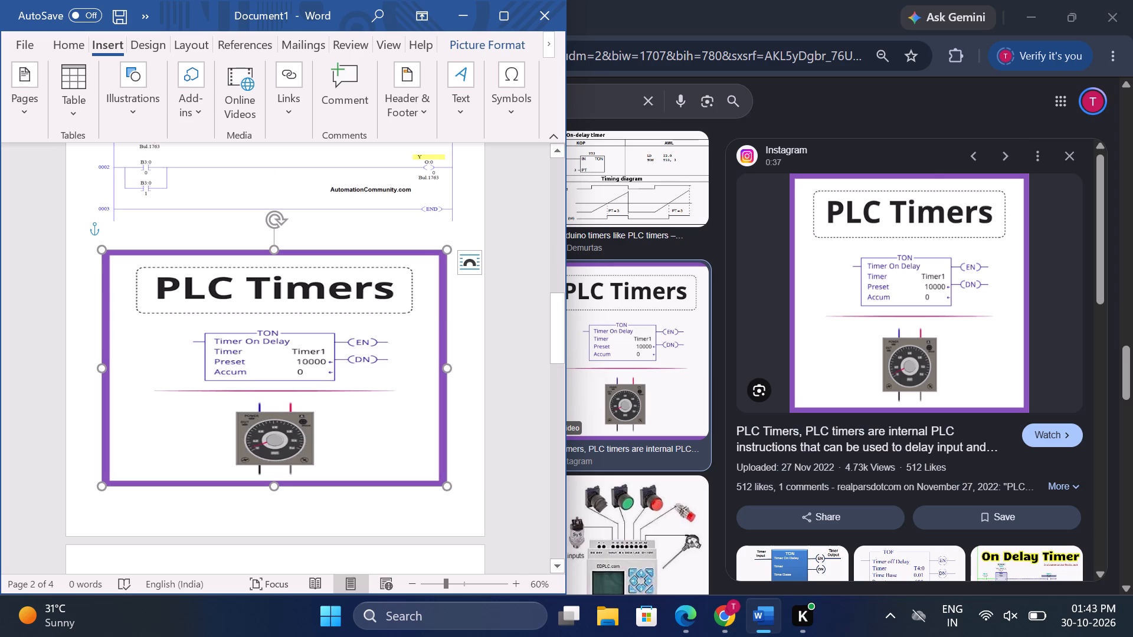
{"action": "left_click_drag", "start_coordinate": [275, 485], "coordinate": [271, 487]}
{"action": "left_click_drag", "start_coordinate": [271, 487], "coordinate": [264, 499]}
{"action": "left_click_drag", "start_coordinate": [271, 445], "coordinate": [271, 459]}
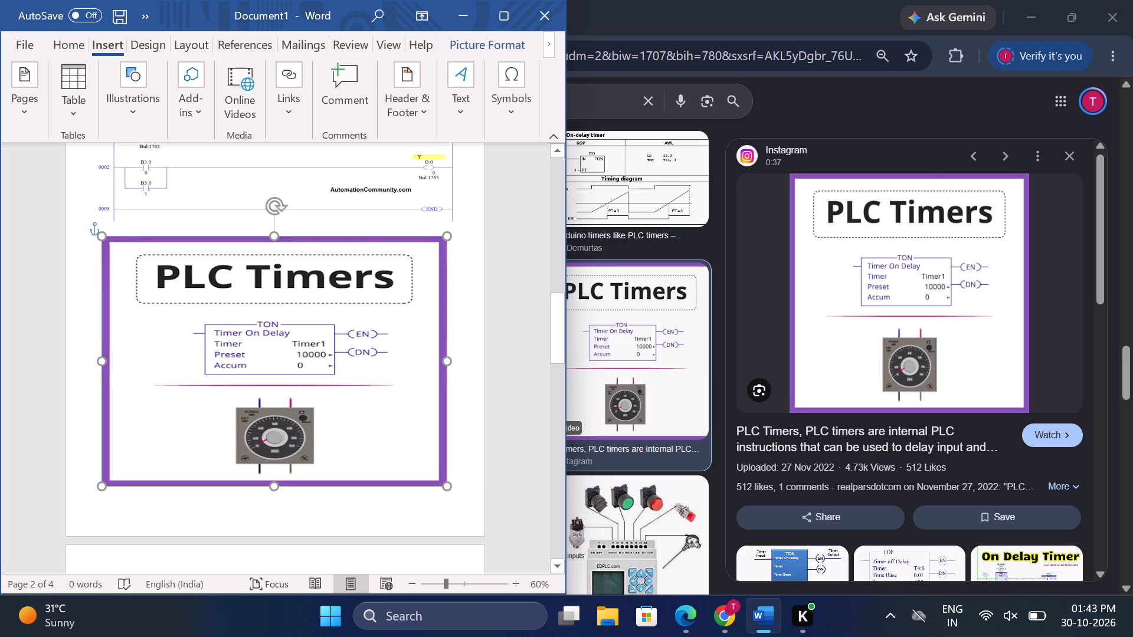
{"action": "left_click_drag", "start_coordinate": [271, 459], "coordinate": [270, 468]}
{"action": "left_click", "coordinate": [270, 468]}
{"action": "left_click_drag", "start_coordinate": [270, 468], "coordinate": [271, 484]}
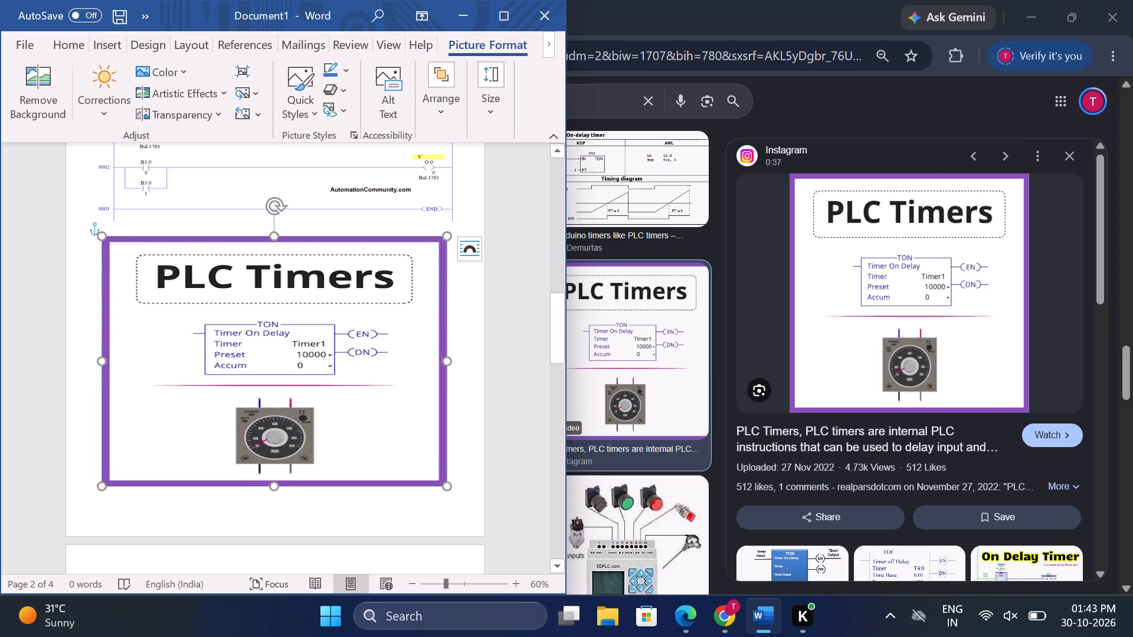
Align the PLC Timers picture horizontally so it sits centred beneath the counter ladder diagram on page 2.
{"action": "left_click_drag", "start_coordinate": [368, 352], "coordinate": [381, 368]}
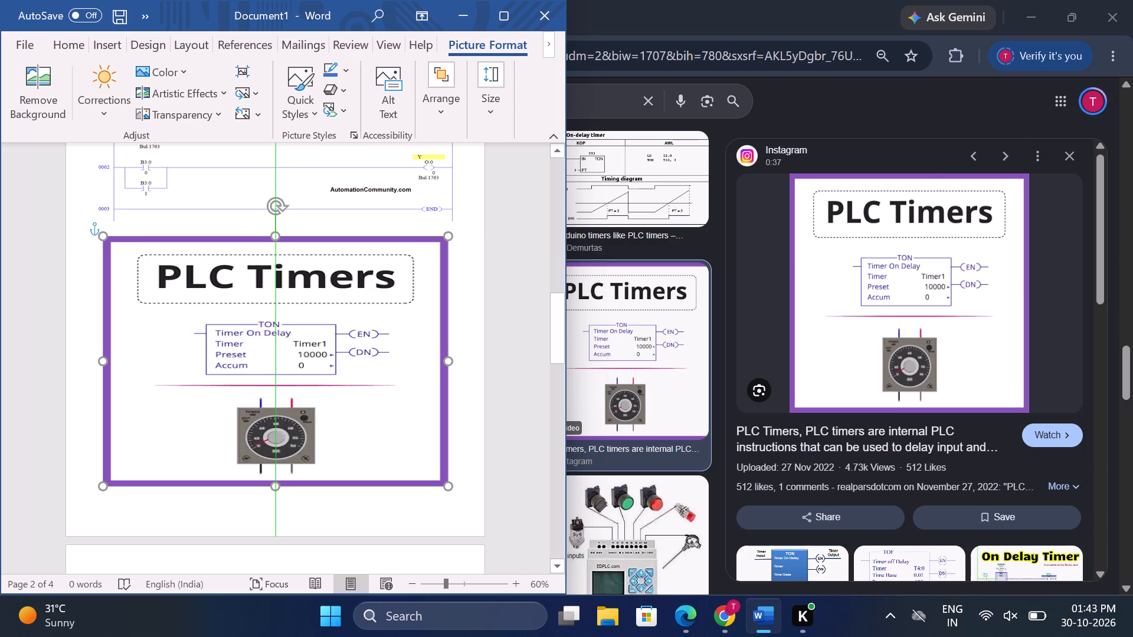
{"action": "left_click_drag", "start_coordinate": [381, 368], "coordinate": [374, 362]}
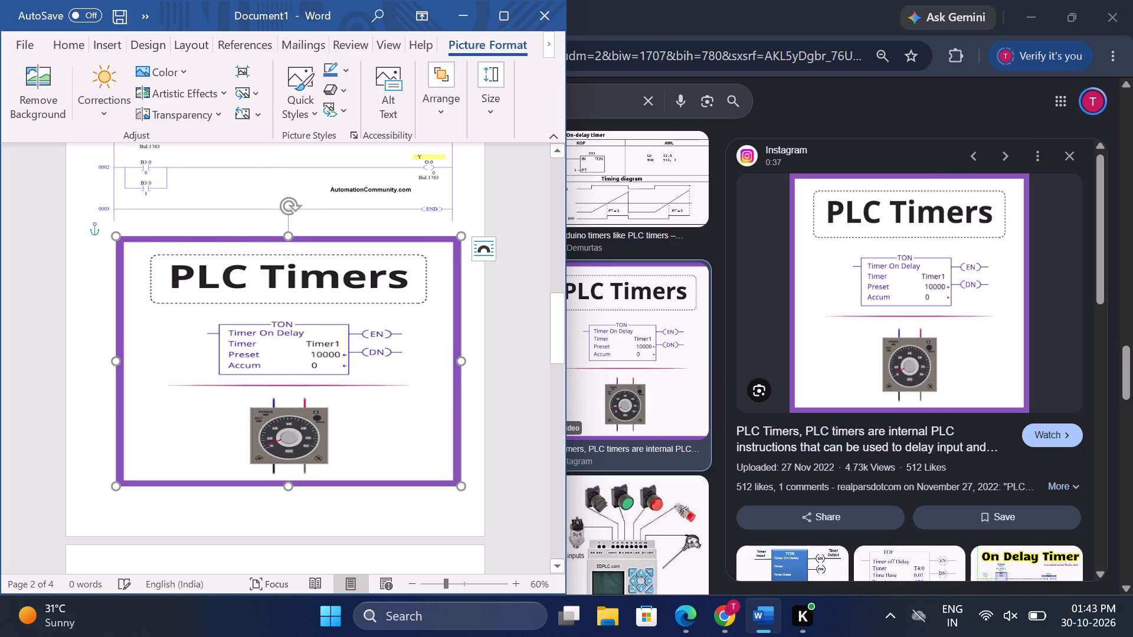
{"action": "left_click_drag", "start_coordinate": [411, 360], "coordinate": [404, 360]}
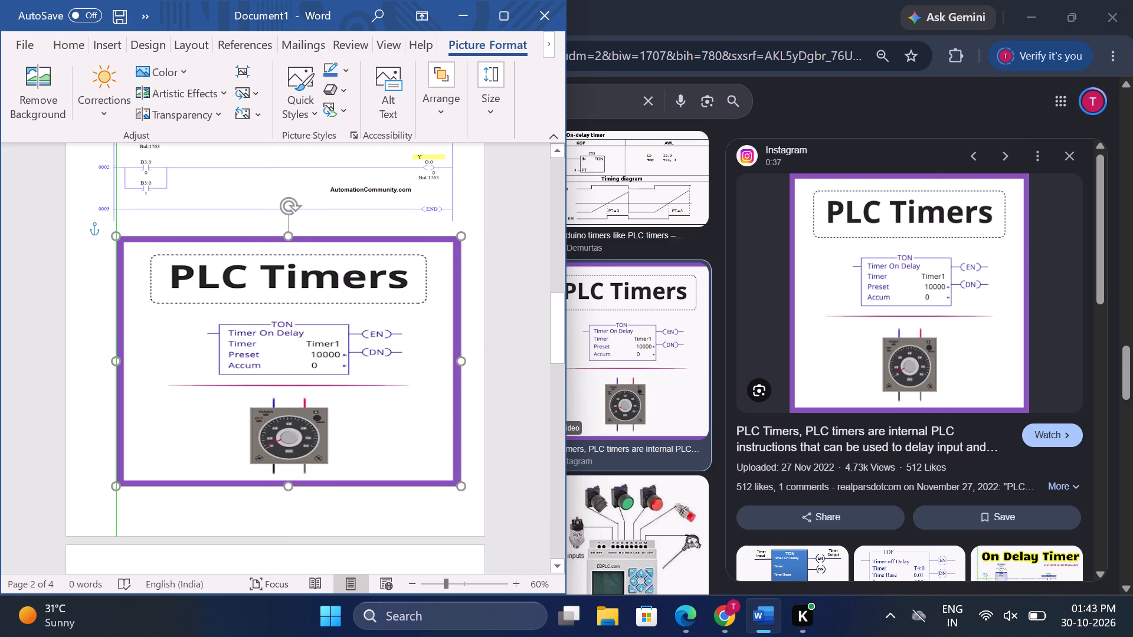
{"action": "left_click_drag", "start_coordinate": [404, 360], "coordinate": [401, 360]}
{"action": "left_click", "coordinate": [509, 353]}
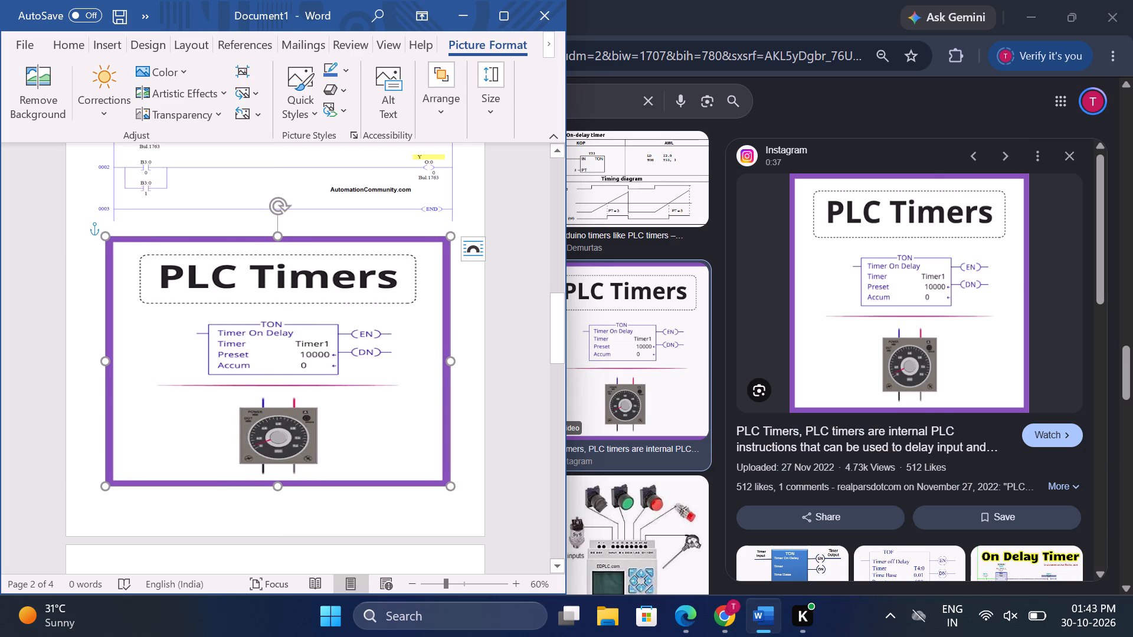
Fine-tune the position of the timer ladder diagram at the top of page 3 and deselect it.
{"action": "scroll", "coordinate": [313, 432], "scroll_direction": "down", "scroll_amount": 4}
{"action": "left_click", "coordinate": [296, 419]}
{"action": "left_click_drag", "start_coordinate": [296, 419], "coordinate": [294, 413]}
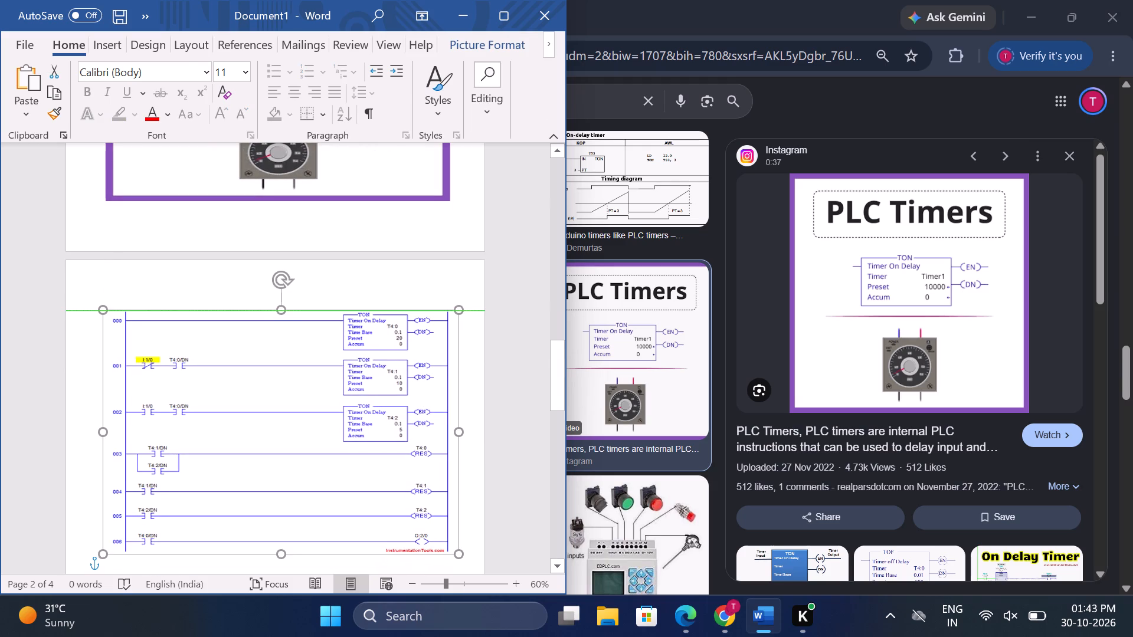
{"action": "left_click_drag", "start_coordinate": [294, 413], "coordinate": [293, 405]}
{"action": "scroll", "coordinate": [293, 405], "scroll_direction": "down", "scroll_amount": 3}
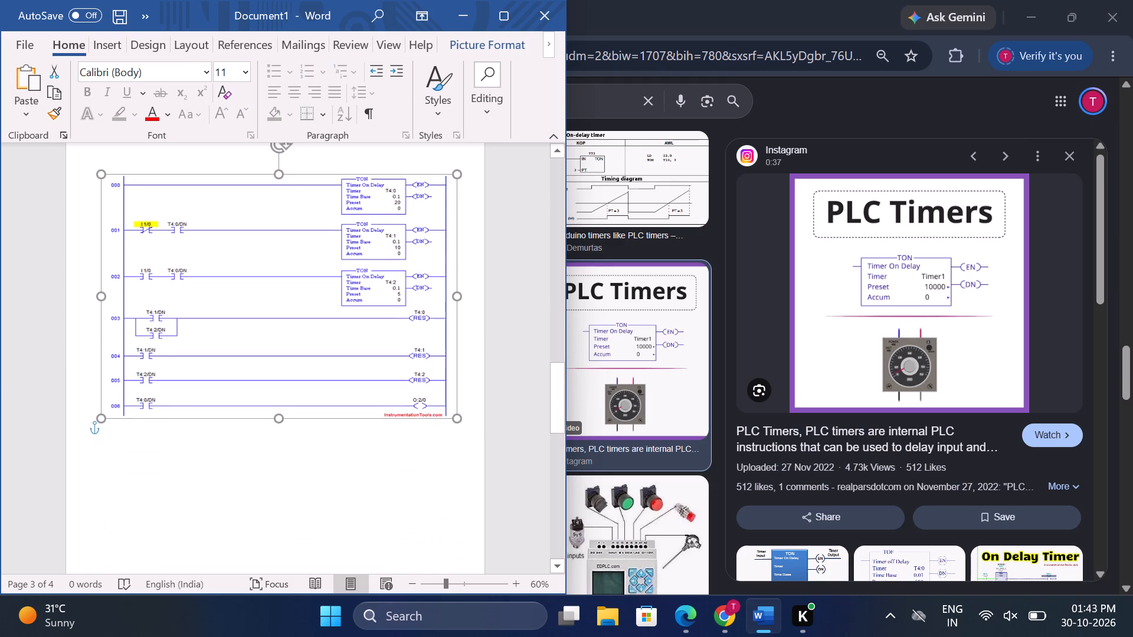
{"action": "left_click", "coordinate": [258, 469]}
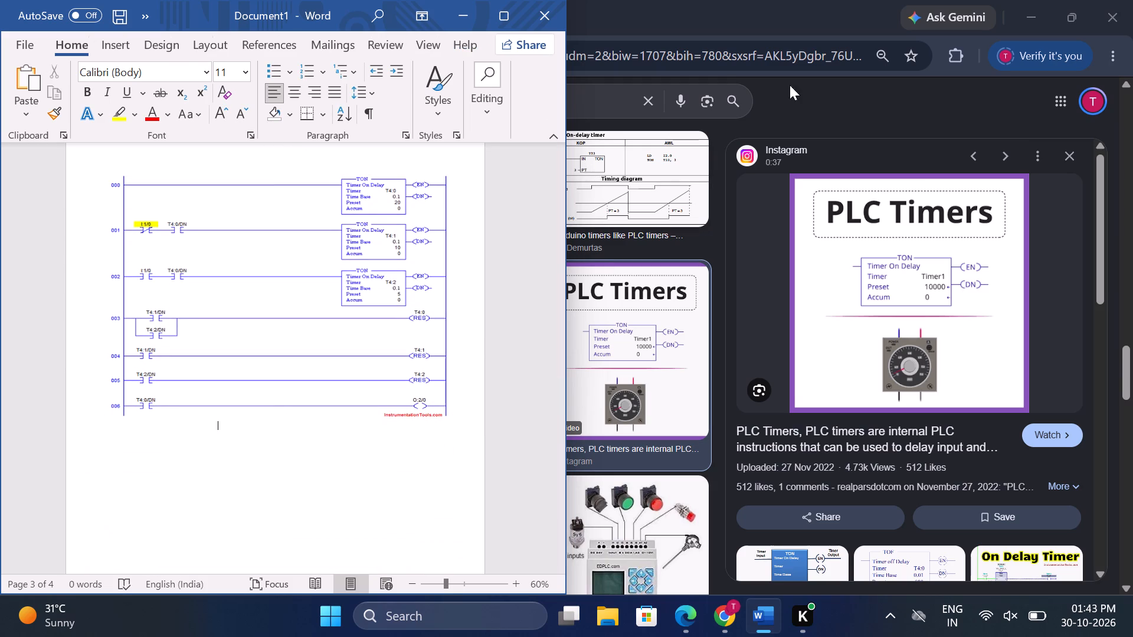
Maximize the Word window and review the pictures arranged across the document's pages.
{"action": "left_click", "coordinate": [504, 22]}
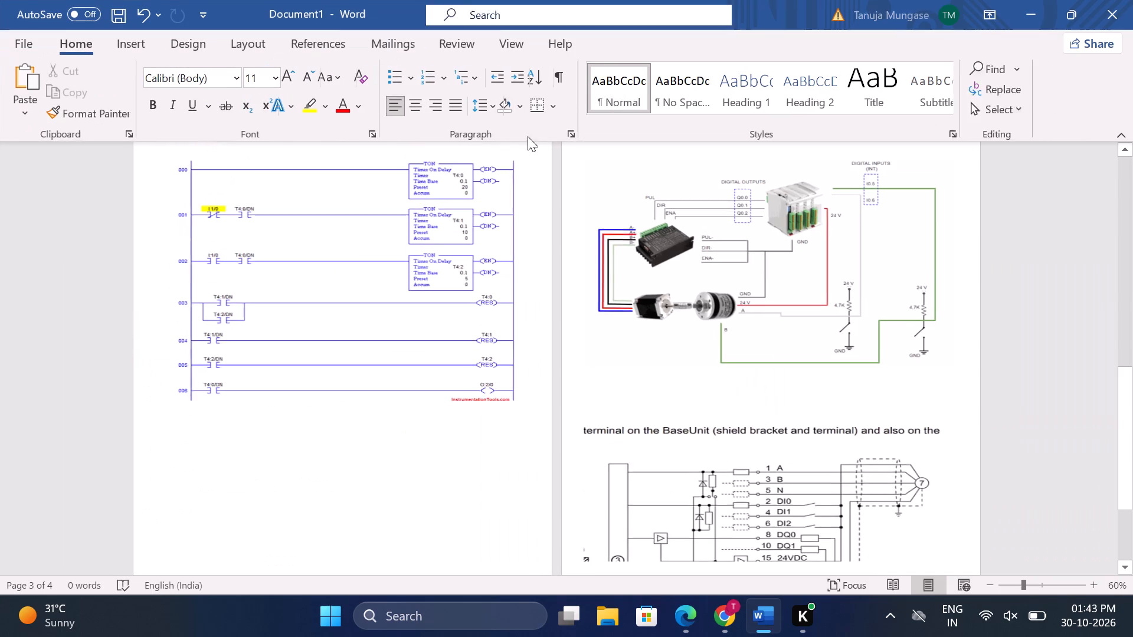
{"action": "scroll", "coordinate": [639, 482], "scroll_direction": "up", "scroll_amount": 2}
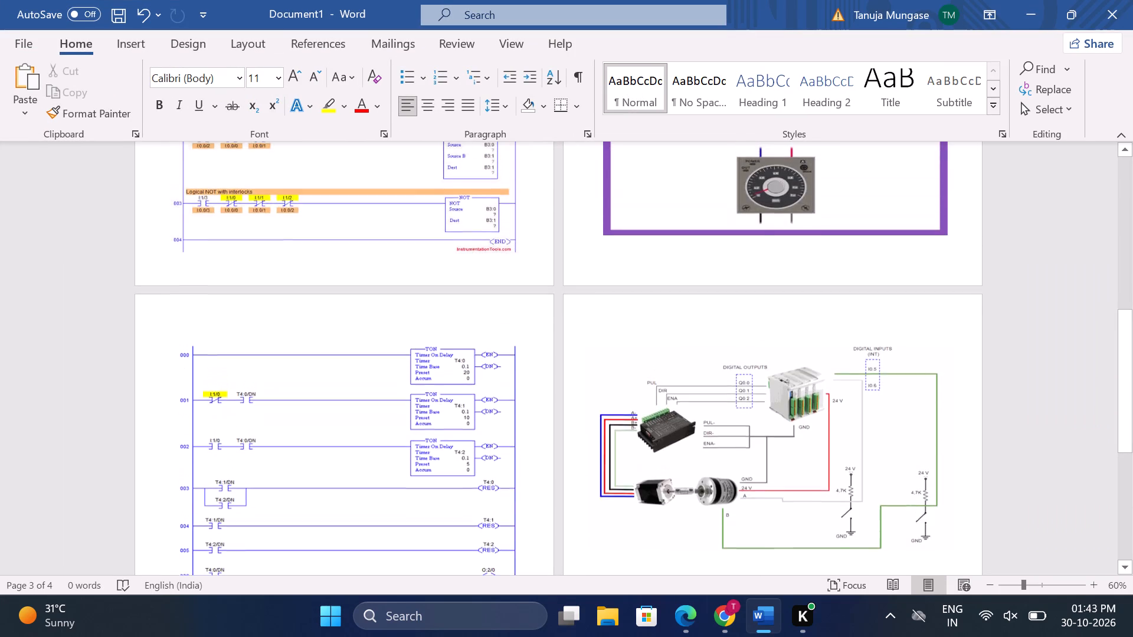
{"action": "scroll", "coordinate": [639, 482], "scroll_direction": "up", "scroll_amount": 3}
{"action": "scroll", "coordinate": [639, 482], "scroll_direction": "down", "scroll_amount": 4}
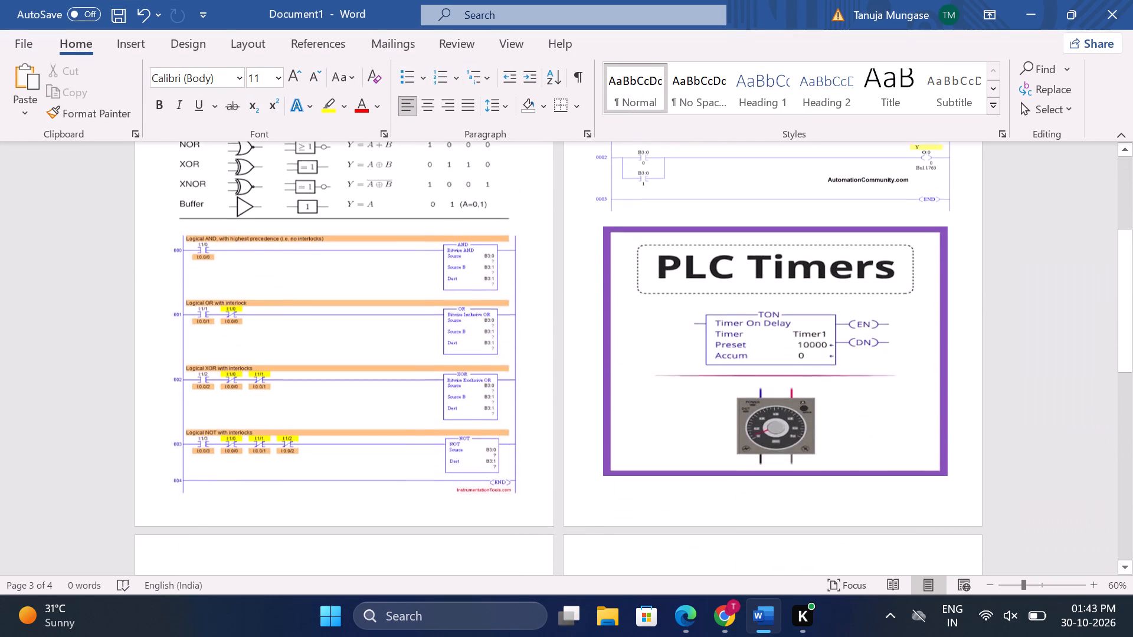
{"action": "scroll", "coordinate": [639, 482], "scroll_direction": "down", "scroll_amount": 6}
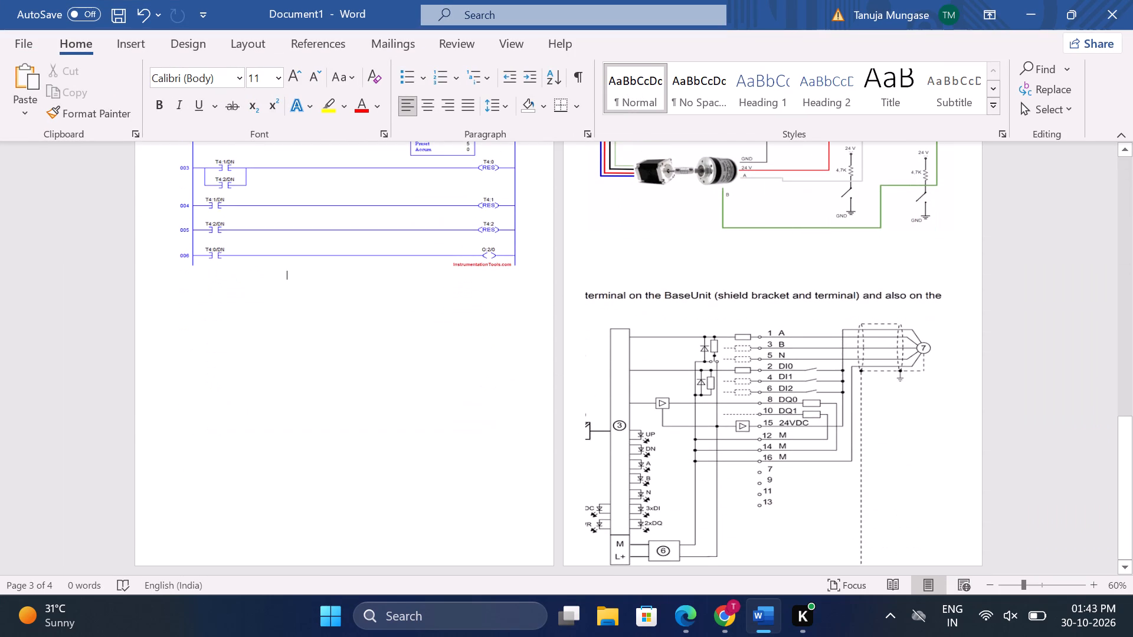
Switch to Chrome and search Google Images for "counter plc interfacing".
{"action": "left_click", "coordinate": [718, 618]}
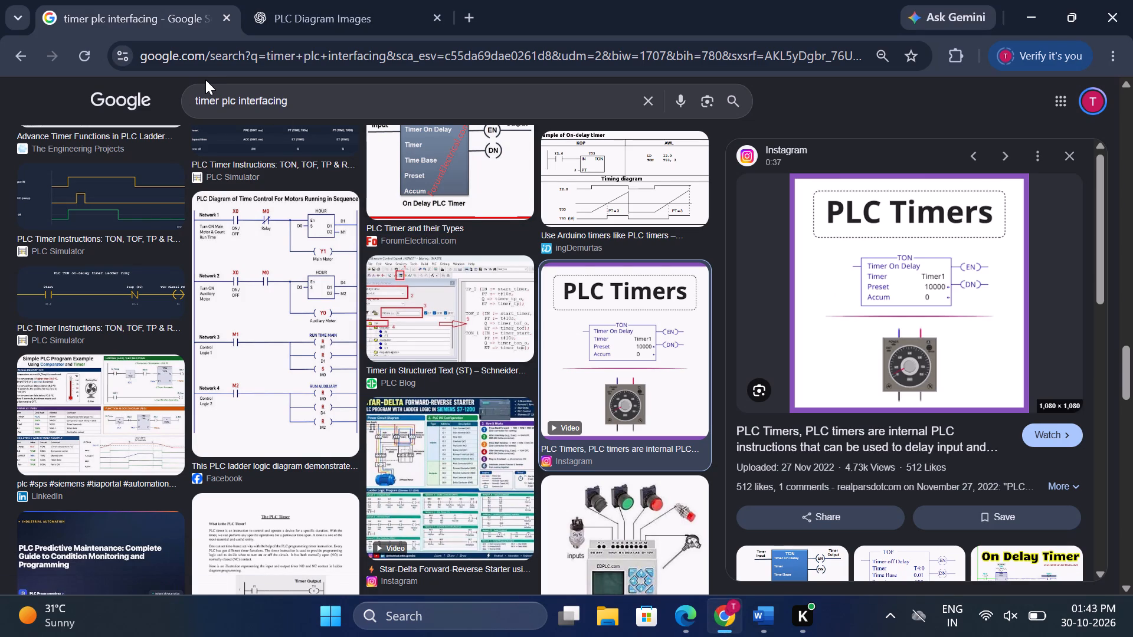
{"action": "left_click", "coordinate": [220, 98]}
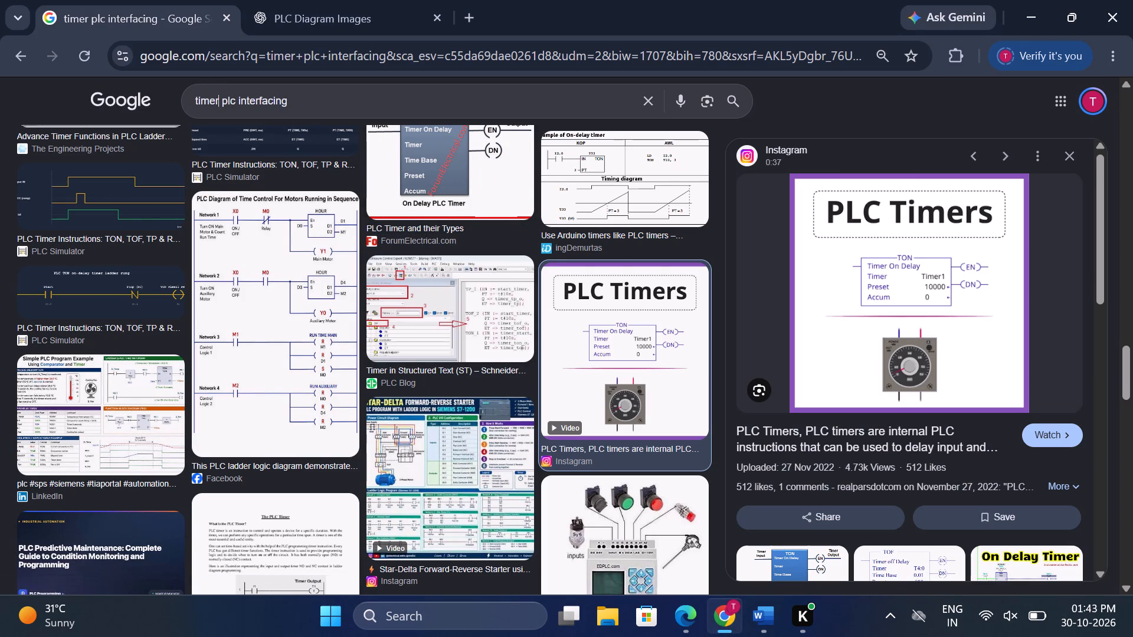
{"action": "key", "text": "BackSpace"}
{"action": "key", "text": "BackSpace"}
{"action": "key", "text": "BackSpace"}
{"action": "key", "text": "BackSpace"}
{"action": "key", "text": "BackSpace"}
{"action": "key", "text": "BackSpace"}
{"action": "key", "text": "BackSpace"}
{"action": "key", "text": "BackSpace"}
{"action": "key", "text": "BackSpace"}
{"action": "key", "text": "BackSpace"}
{"action": "key", "text": "BackSpace"}
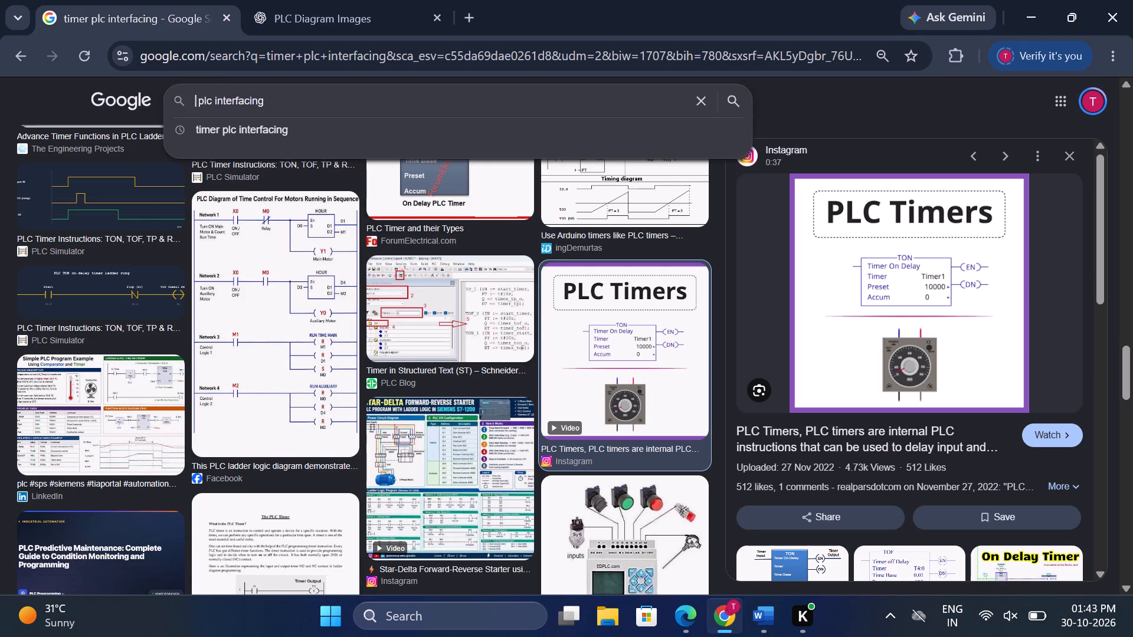
{"action": "type", "text": "counter"}
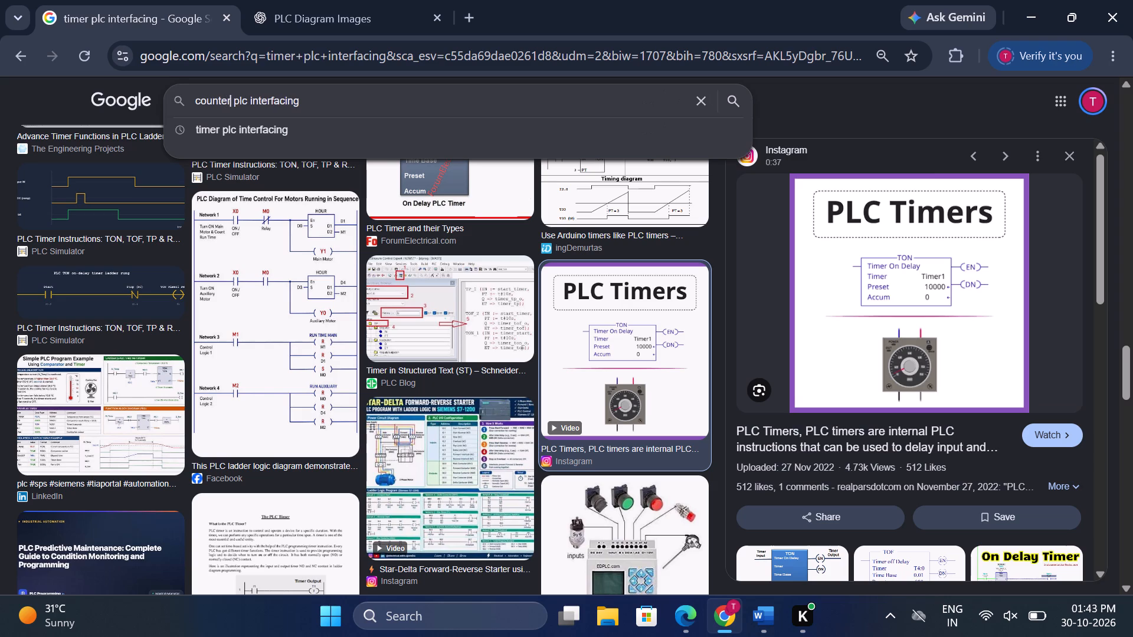
{"action": "key", "text": "Return"}
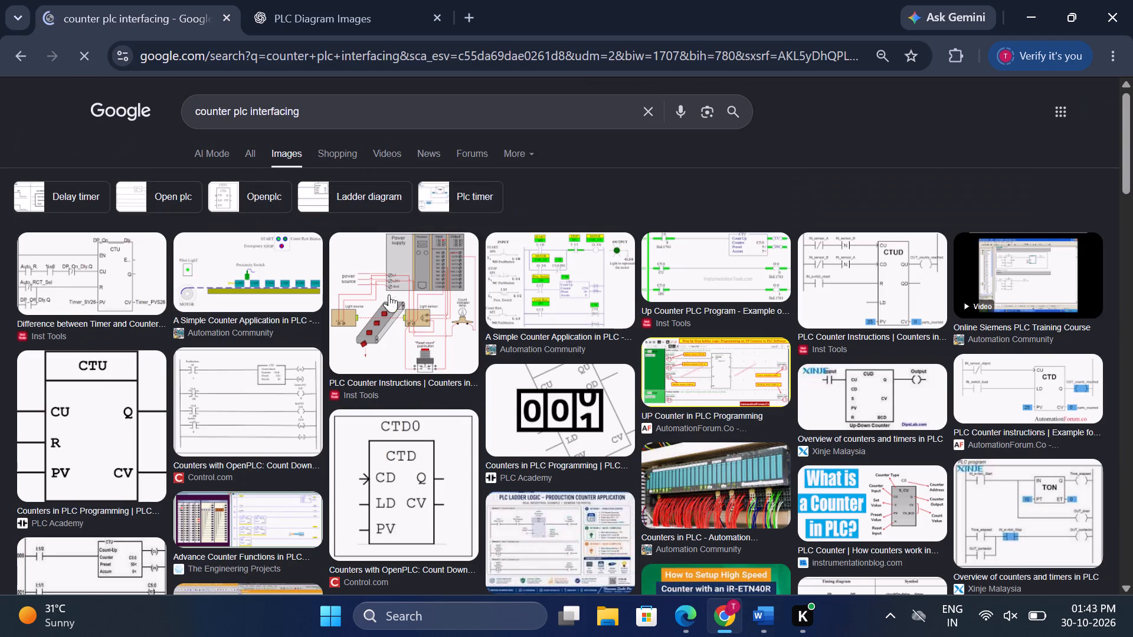
Copy the Inst Tools counter wiring picture with conveyor and light sensor, and paste it below the timer ladder on page 3 in Word.
{"action": "left_click", "coordinate": [414, 311]}
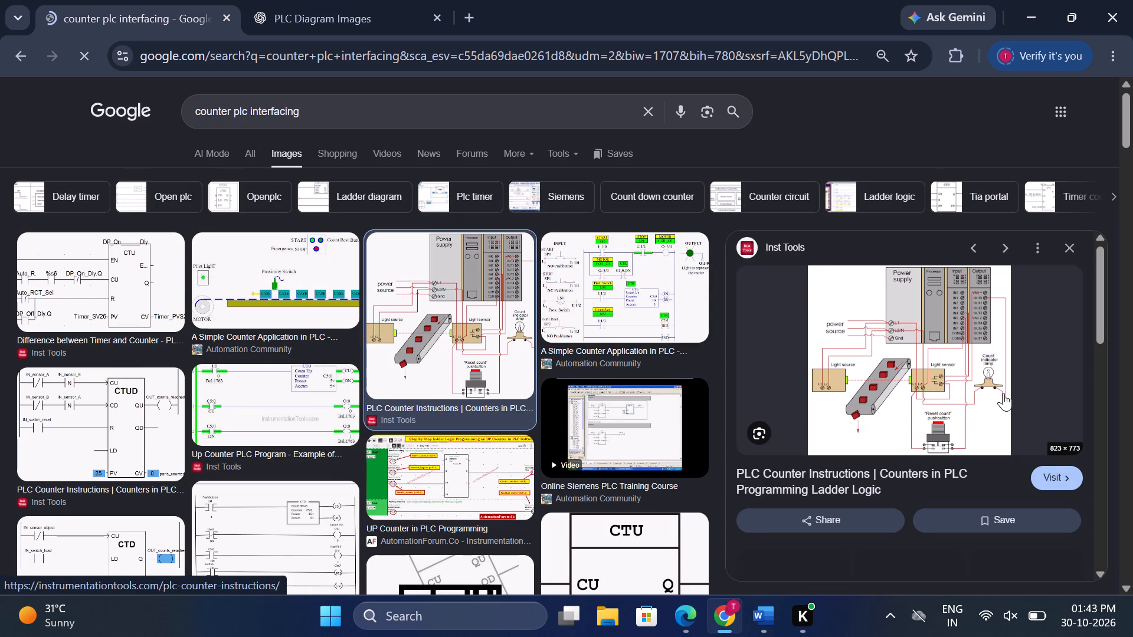
{"action": "scroll", "coordinate": [575, 455], "scroll_direction": "down", "scroll_amount": 2}
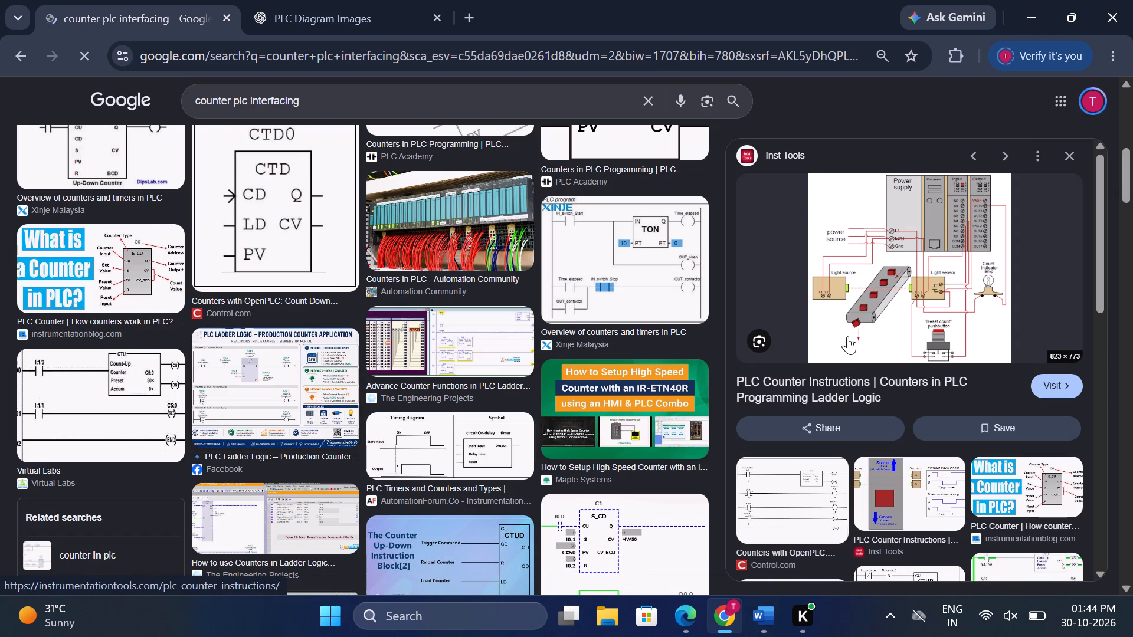
{"action": "scroll", "coordinate": [847, 336], "scroll_direction": "up", "scroll_amount": 2}
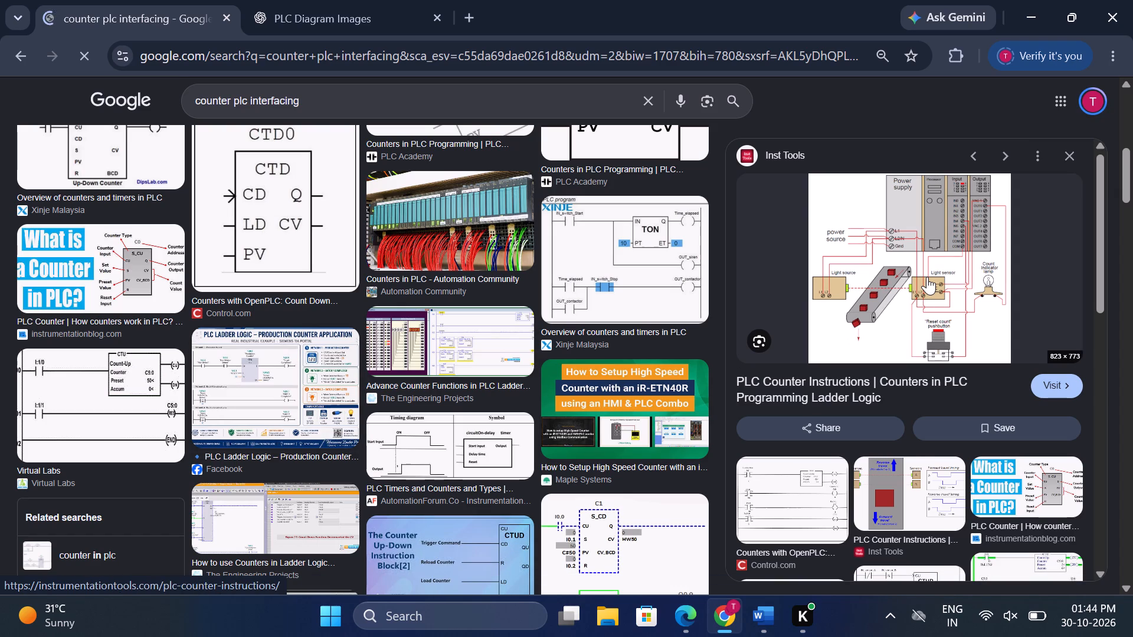
{"action": "right_click", "coordinate": [927, 277]}
{"action": "left_click", "coordinate": [755, 475]}
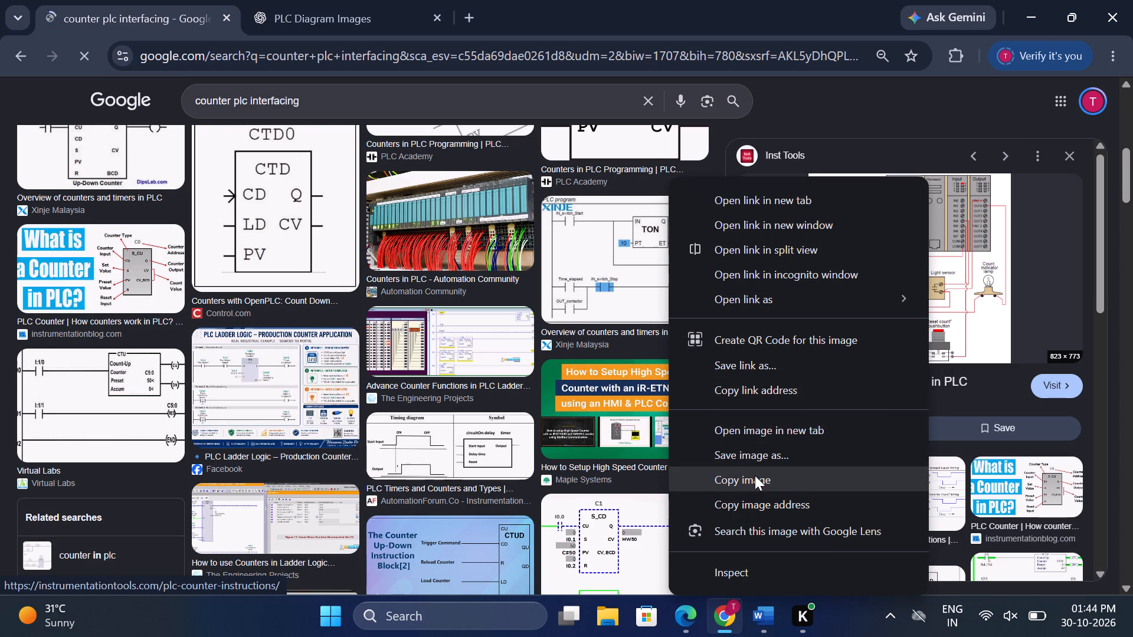
{"action": "left_click", "coordinate": [769, 608]}
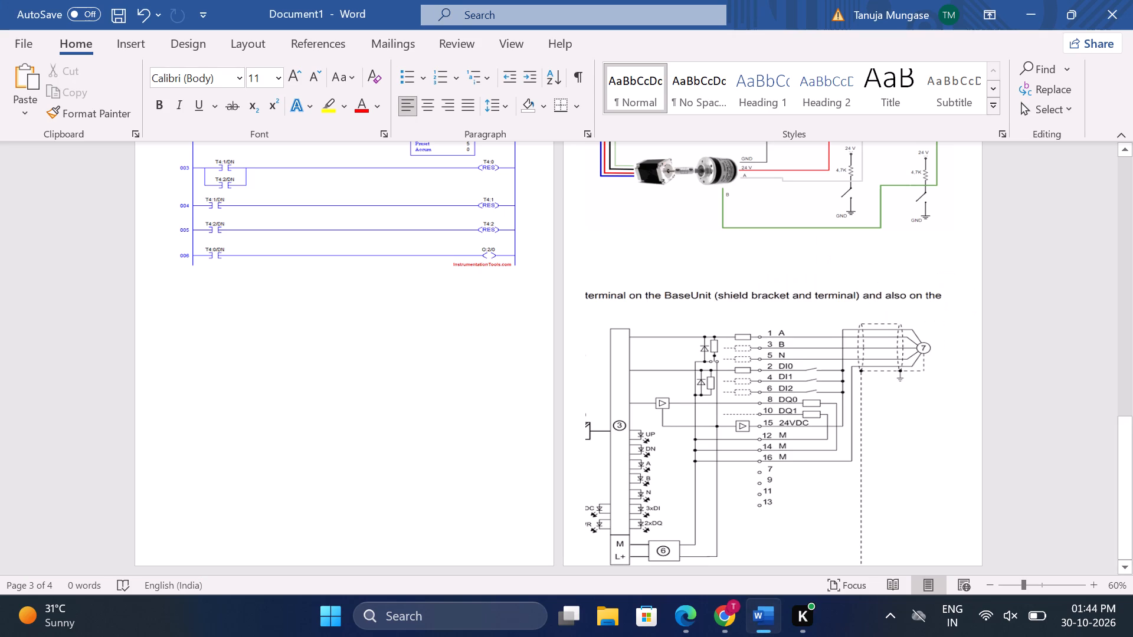
{"action": "left_click", "coordinate": [198, 317]}
{"action": "key", "text": "ctrl+v"}
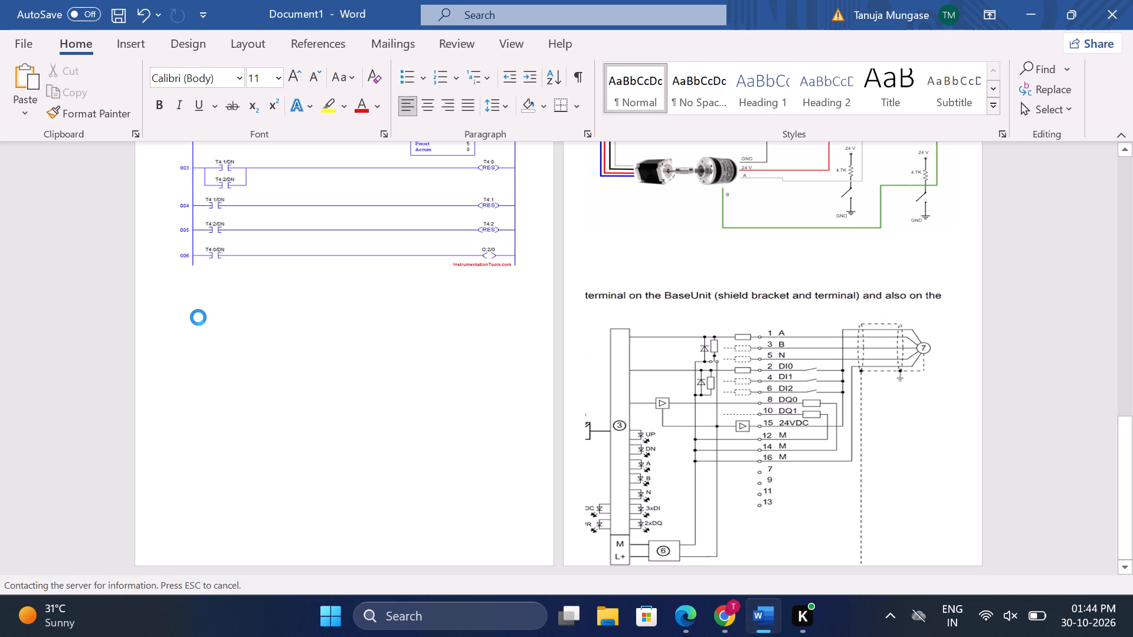
Set the pasted counter wiring picture to In Front of Text wrapping and nudge it slightly into place beneath the timer ladder.
{"action": "left_click", "coordinate": [322, 396]}
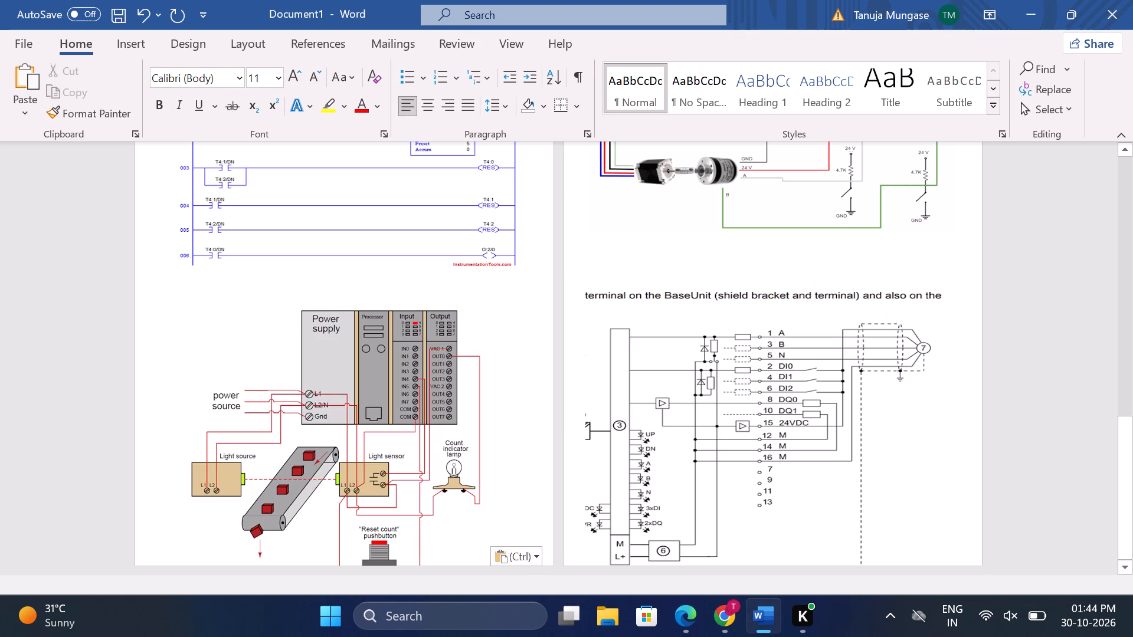
{"action": "left_click", "coordinate": [503, 323]}
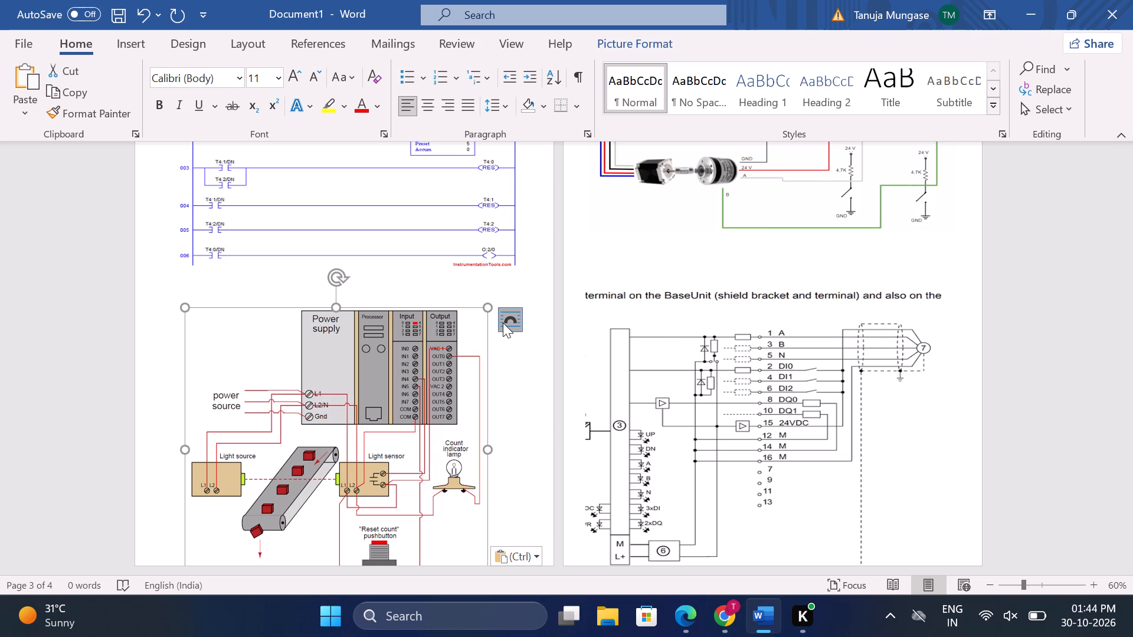
{"action": "left_click", "coordinate": [626, 459]}
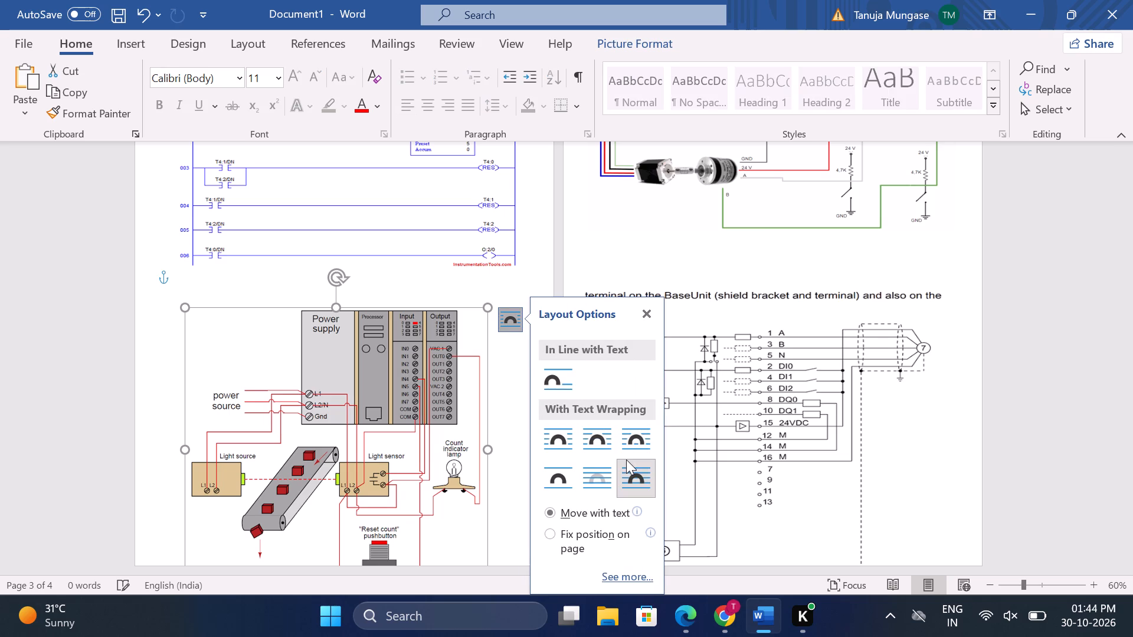
{"action": "left_click_drag", "start_coordinate": [371, 435], "coordinate": [387, 441]}
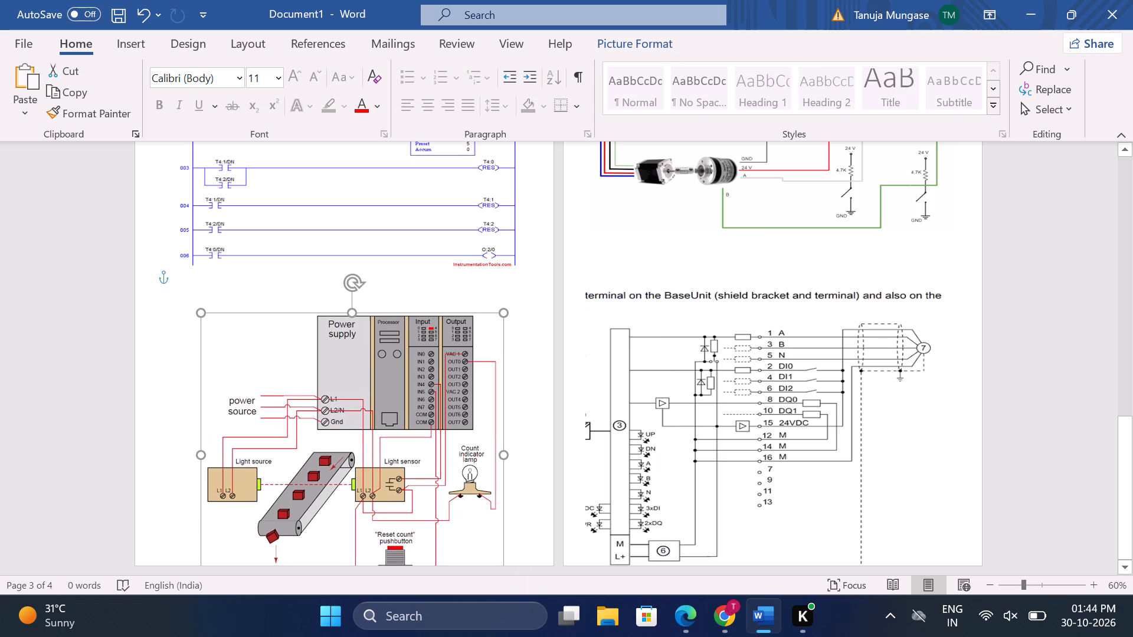
{"action": "left_click_drag", "start_coordinate": [387, 441], "coordinate": [378, 435]}
Widen the counter wiring picture to about the timer ladder's width, line it up beneath the ladder and deselect it.
{"action": "scroll", "coordinate": [378, 435], "scroll_direction": "down", "scroll_amount": 3}
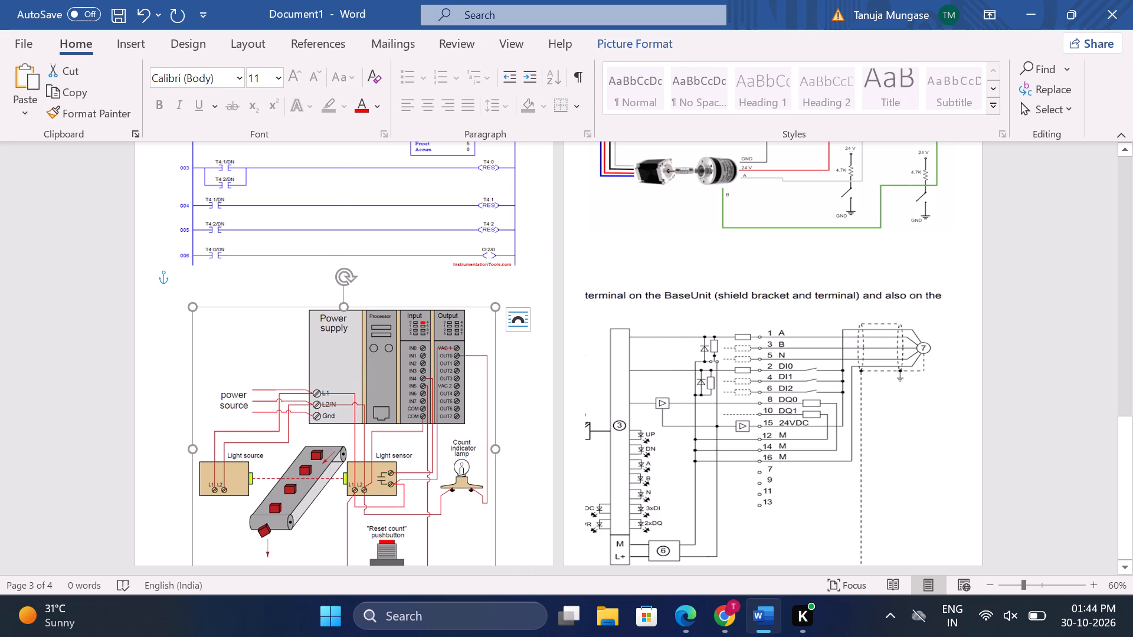
{"action": "scroll", "coordinate": [356, 398], "scroll_direction": "down", "scroll_amount": 2}
{"action": "left_click_drag", "start_coordinate": [498, 449], "coordinate": [525, 451]}
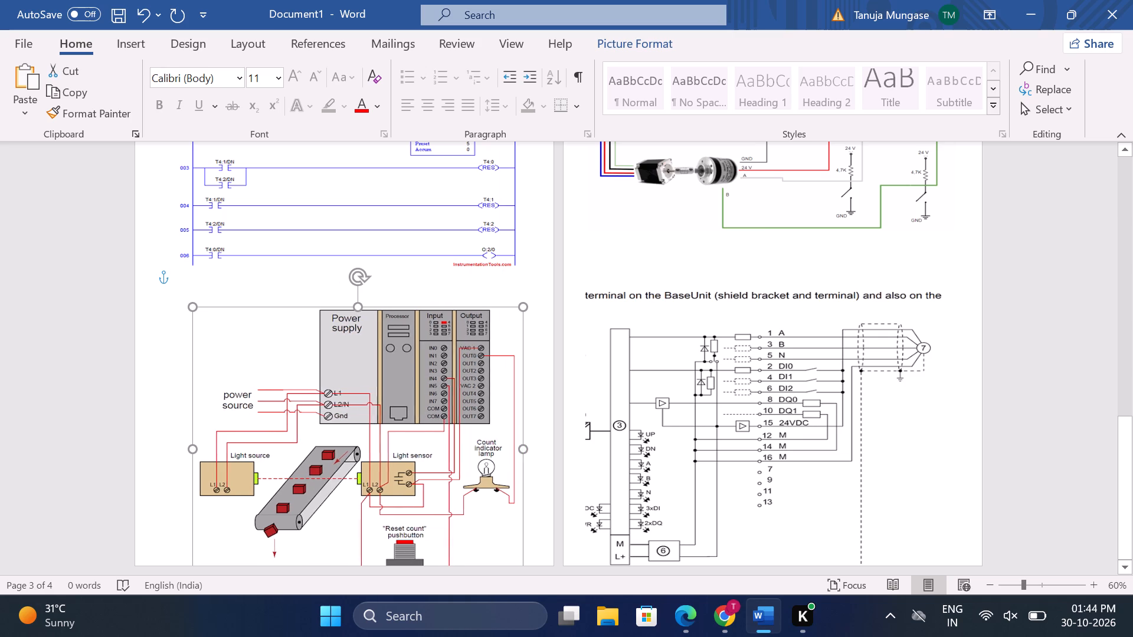
{"action": "left_click_drag", "start_coordinate": [525, 451], "coordinate": [520, 449]}
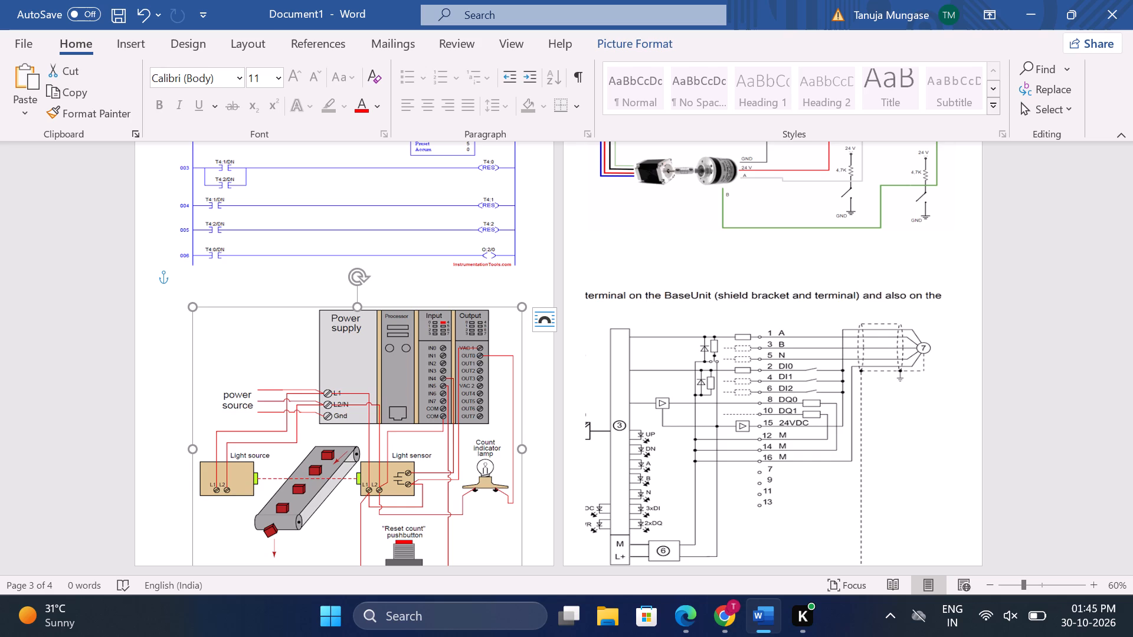
{"action": "left_click_drag", "start_coordinate": [364, 429], "coordinate": [358, 428]}
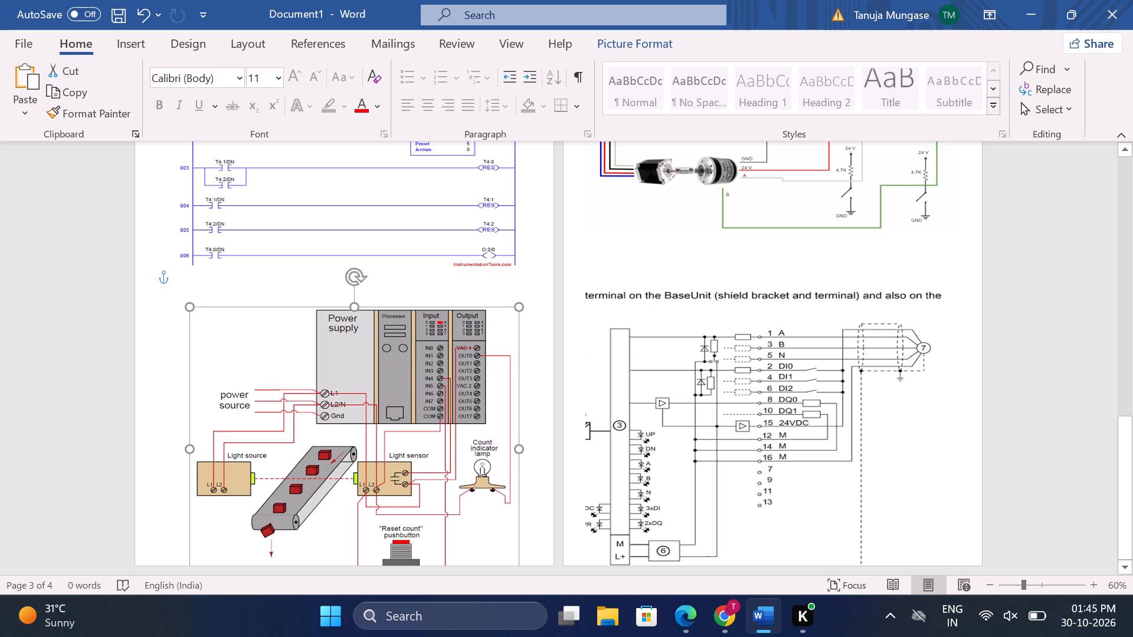
{"action": "left_click_drag", "start_coordinate": [358, 428], "coordinate": [348, 426]}
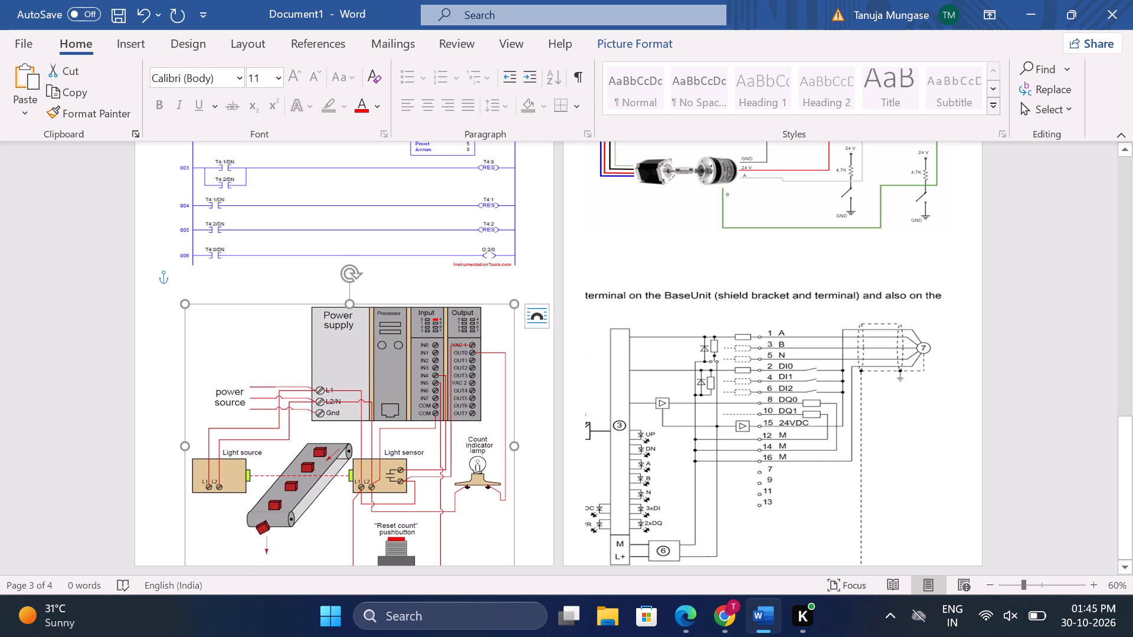
{"action": "scroll", "coordinate": [378, 434], "scroll_direction": "down", "scroll_amount": 1}
{"action": "left_click", "coordinate": [527, 369]}
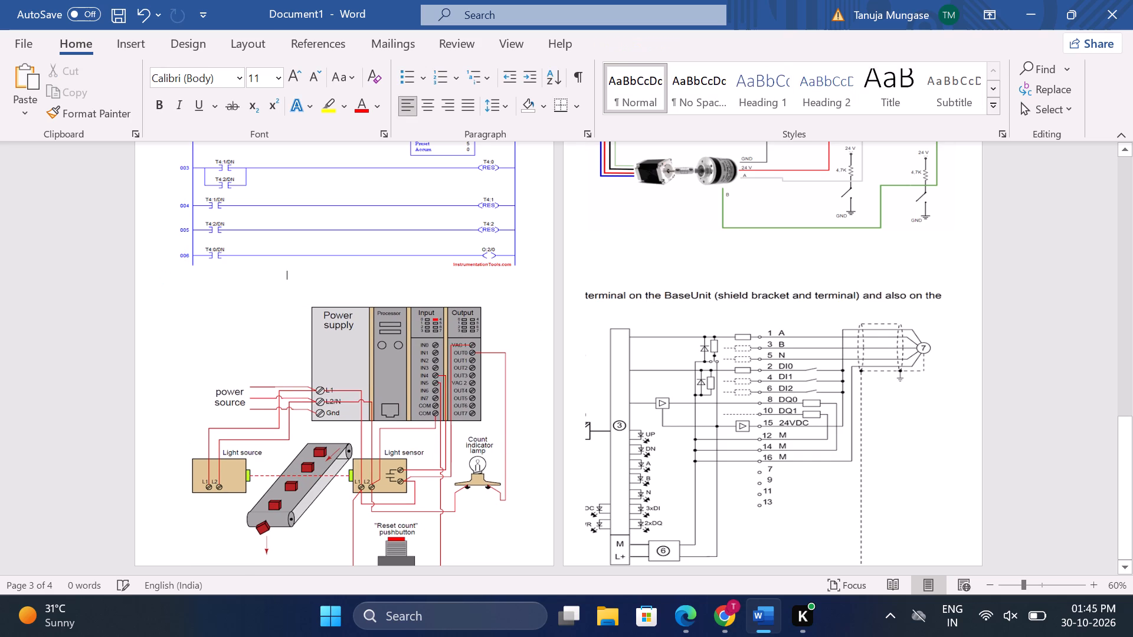
Insert a blank page after page 3.
{"action": "scroll", "coordinate": [462, 368], "scroll_direction": "down", "scroll_amount": 1}
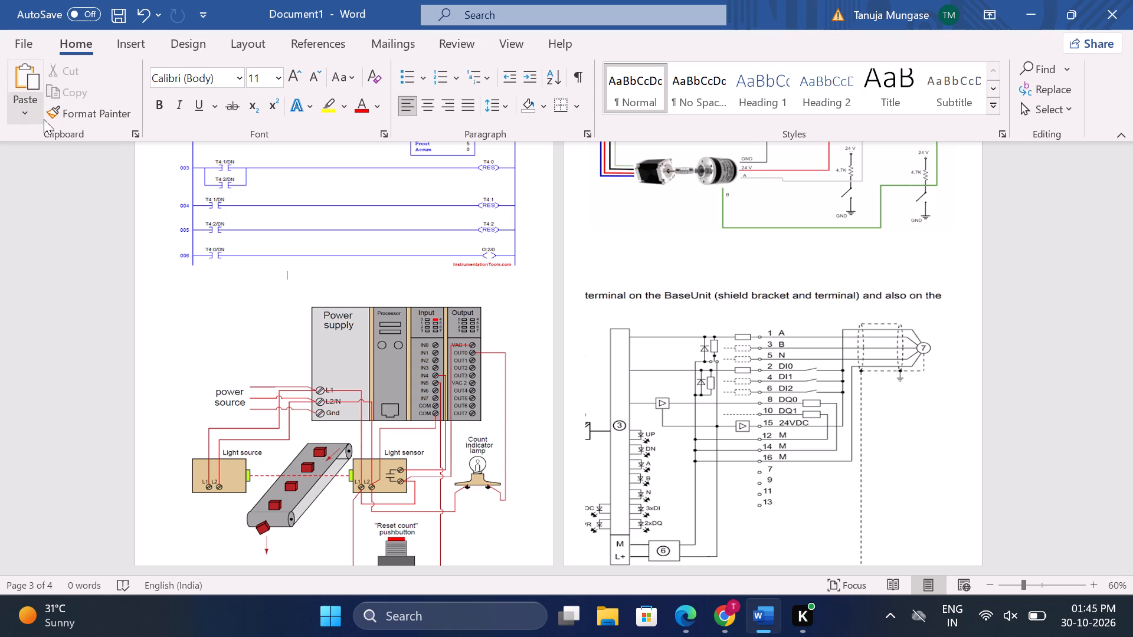
{"action": "left_click", "coordinate": [133, 40]}
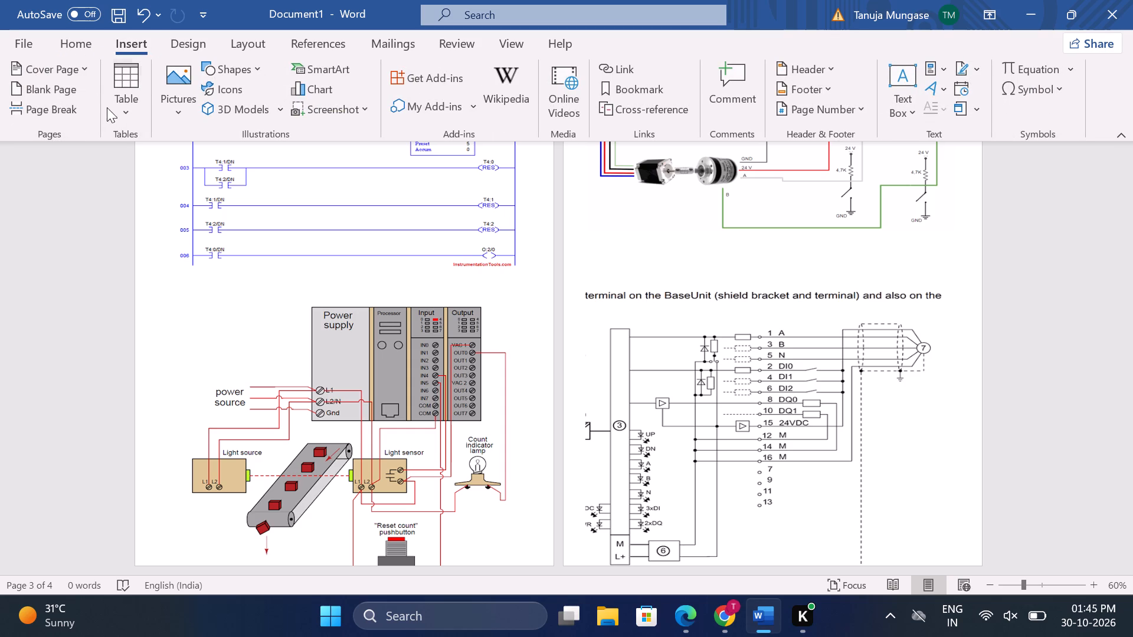
{"action": "left_click", "coordinate": [59, 83]}
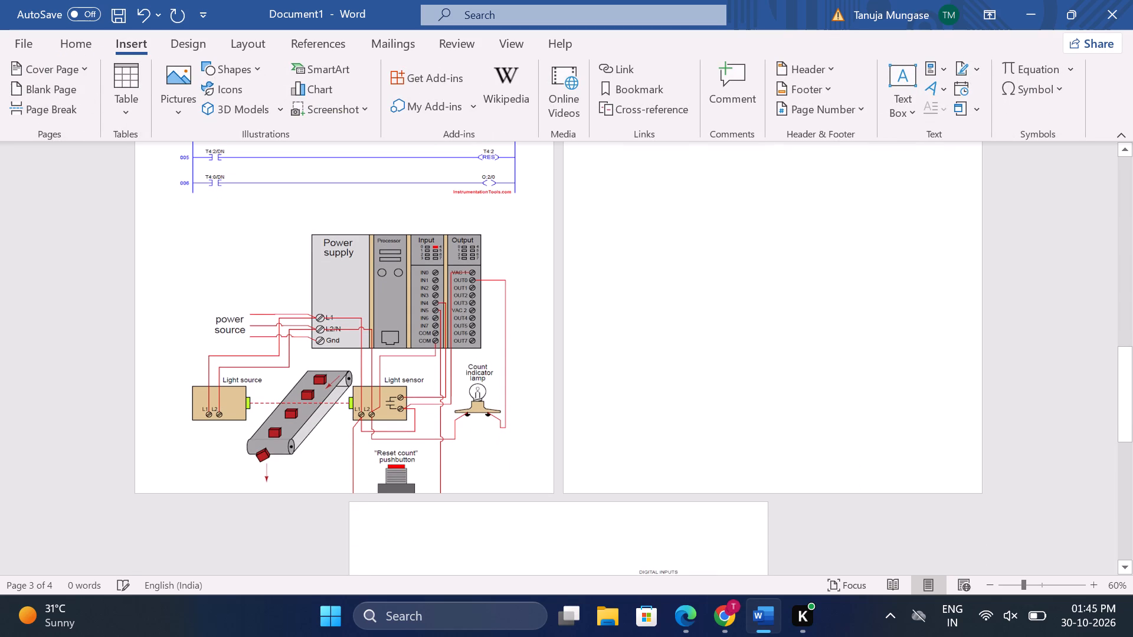
Shrink the counter wiring picture proportionally and move it up so its reset pushbutton fits within page 3.
{"action": "left_click", "coordinate": [1031, 586]}
{"action": "scroll", "coordinate": [646, 453], "scroll_direction": "up", "scroll_amount": 1}
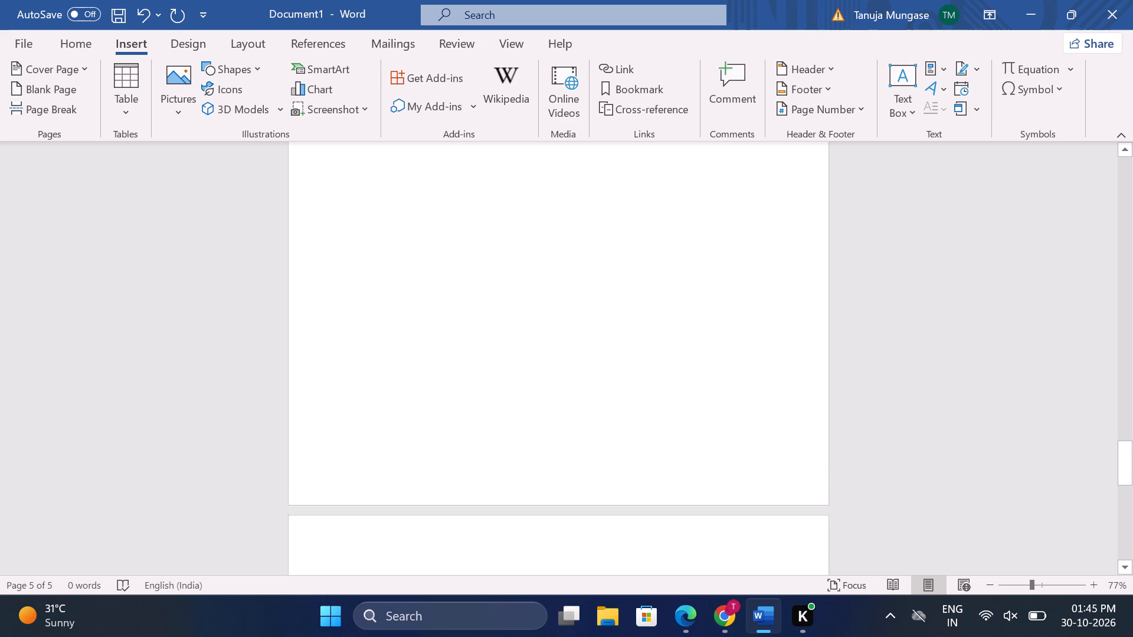
{"action": "scroll", "coordinate": [646, 453], "scroll_direction": "up", "scroll_amount": 5}
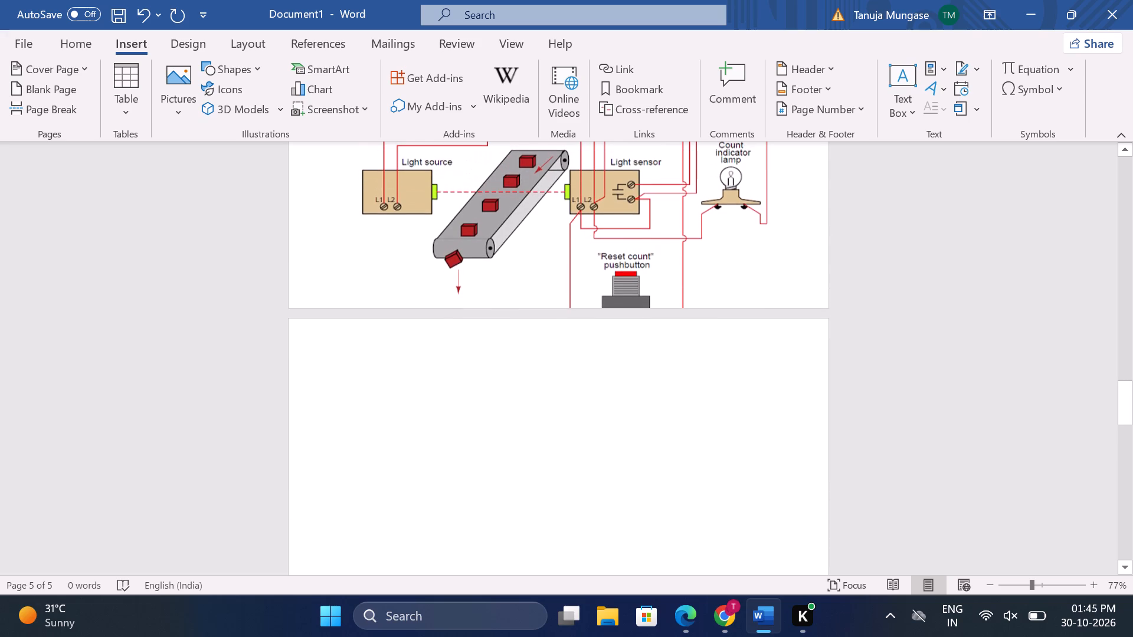
{"action": "left_click", "coordinate": [579, 274]}
{"action": "scroll", "coordinate": [579, 274], "scroll_direction": "up", "scroll_amount": 3}
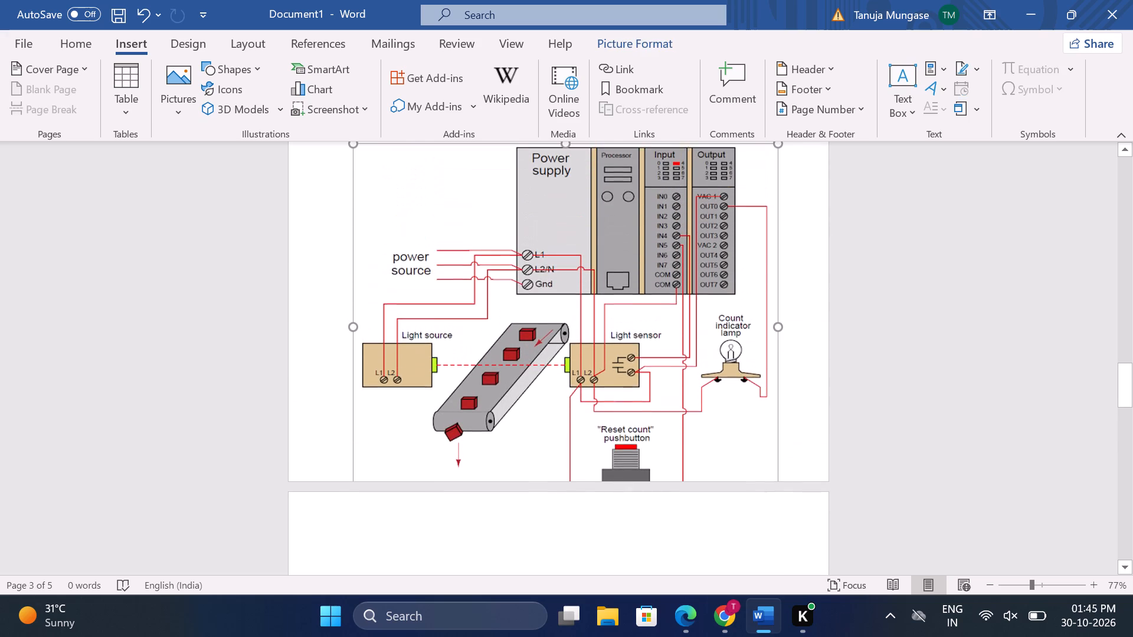
{"action": "scroll", "coordinate": [766, 337], "scroll_direction": "up", "scroll_amount": 1}
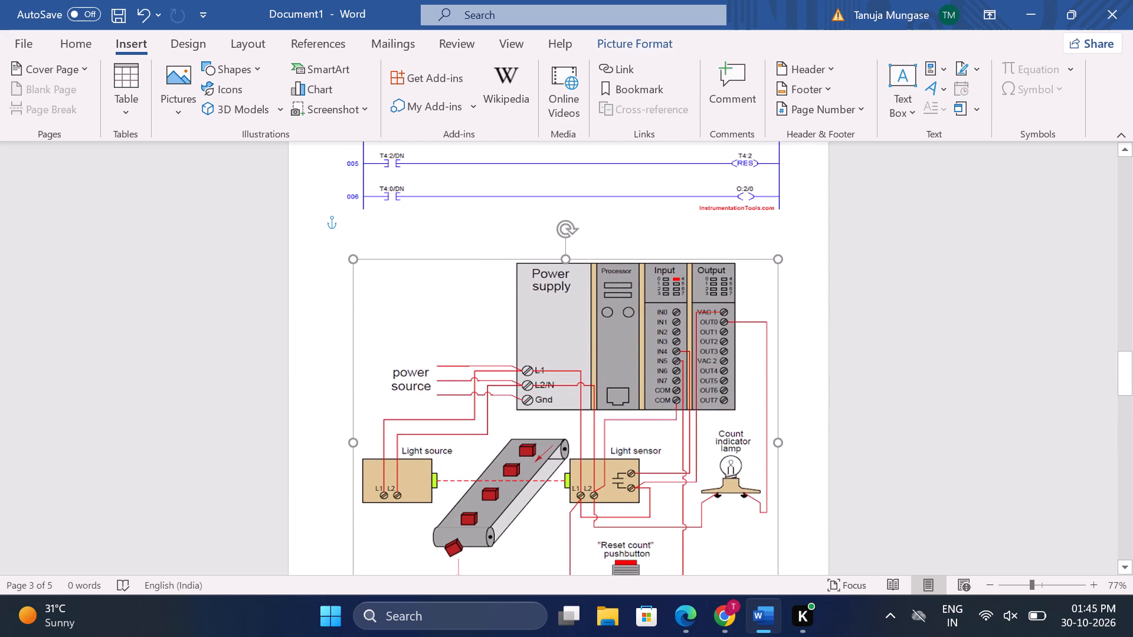
{"action": "left_click_drag", "start_coordinate": [779, 261], "coordinate": [688, 331]}
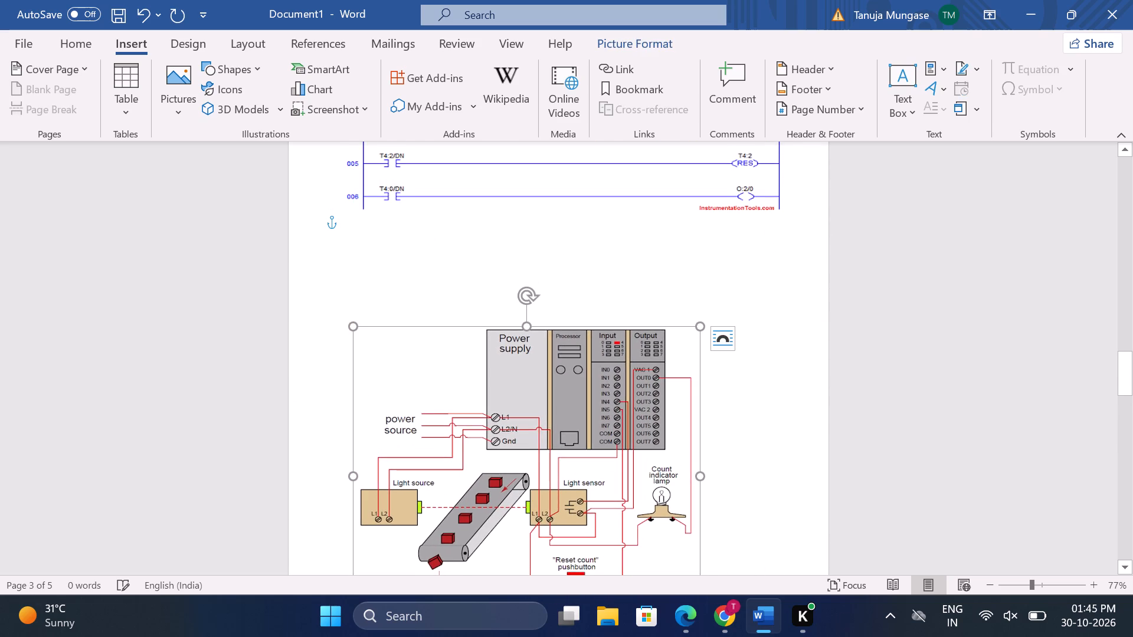
{"action": "scroll", "coordinate": [688, 331], "scroll_direction": "down", "scroll_amount": 1}
{"action": "left_click_drag", "start_coordinate": [626, 386], "coordinate": [630, 323]}
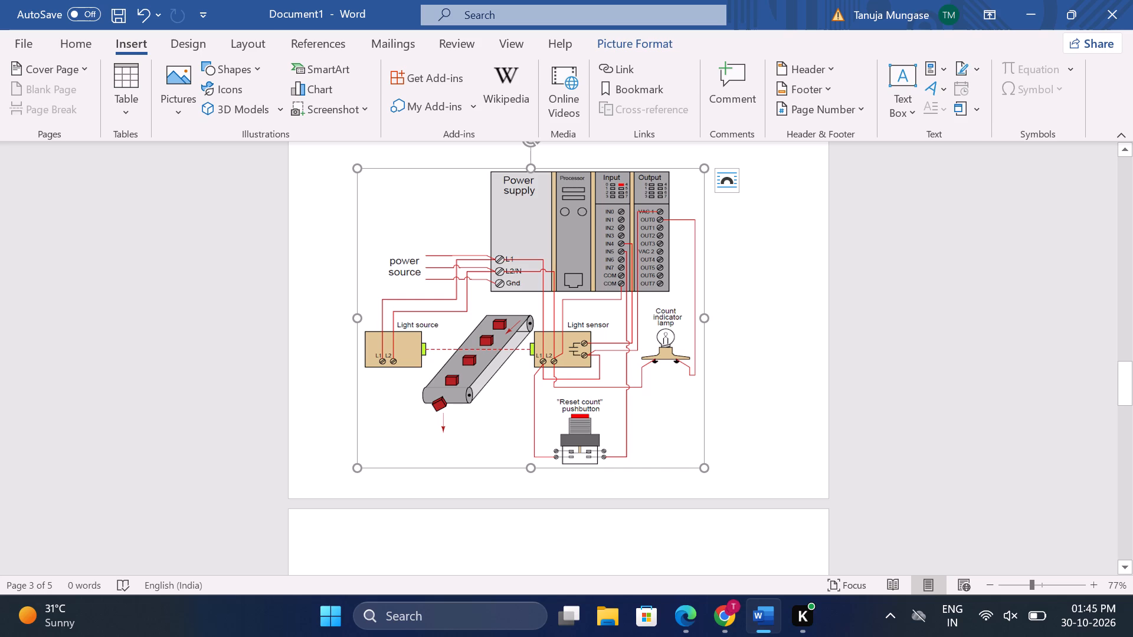
Widen the counter wiring picture on both sides to about the timer ladder's width, reposition it slightly and deselect it.
{"action": "left_click_drag", "start_coordinate": [705, 320], "coordinate": [739, 320]}
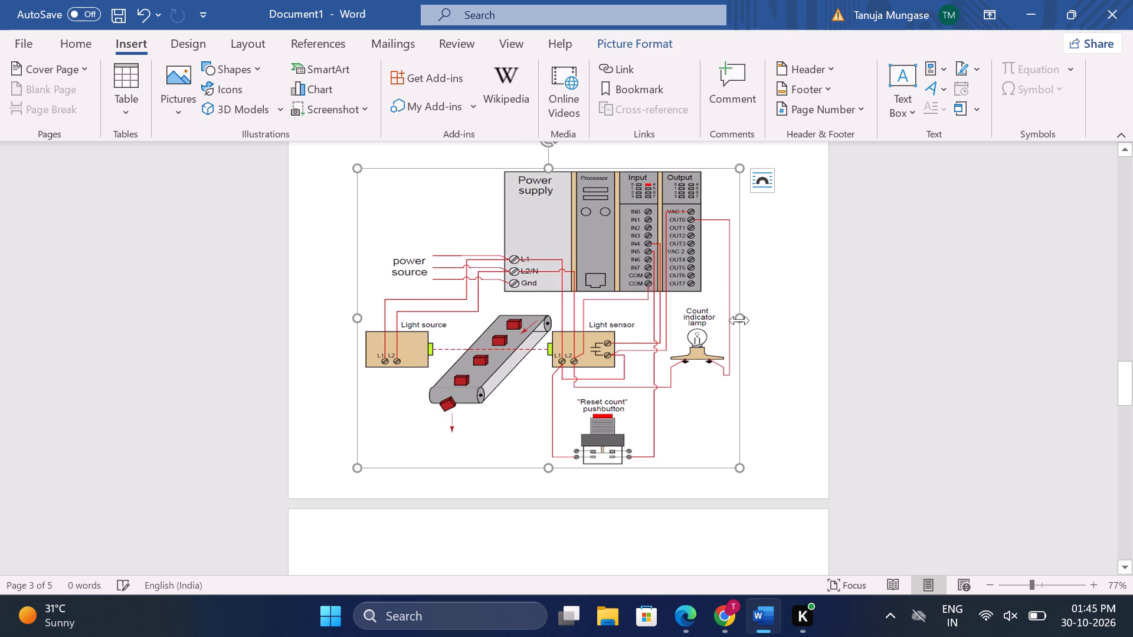
{"action": "left_click_drag", "start_coordinate": [615, 326], "coordinate": [629, 321]}
{"action": "scroll", "coordinate": [629, 321], "scroll_direction": "up", "scroll_amount": 2}
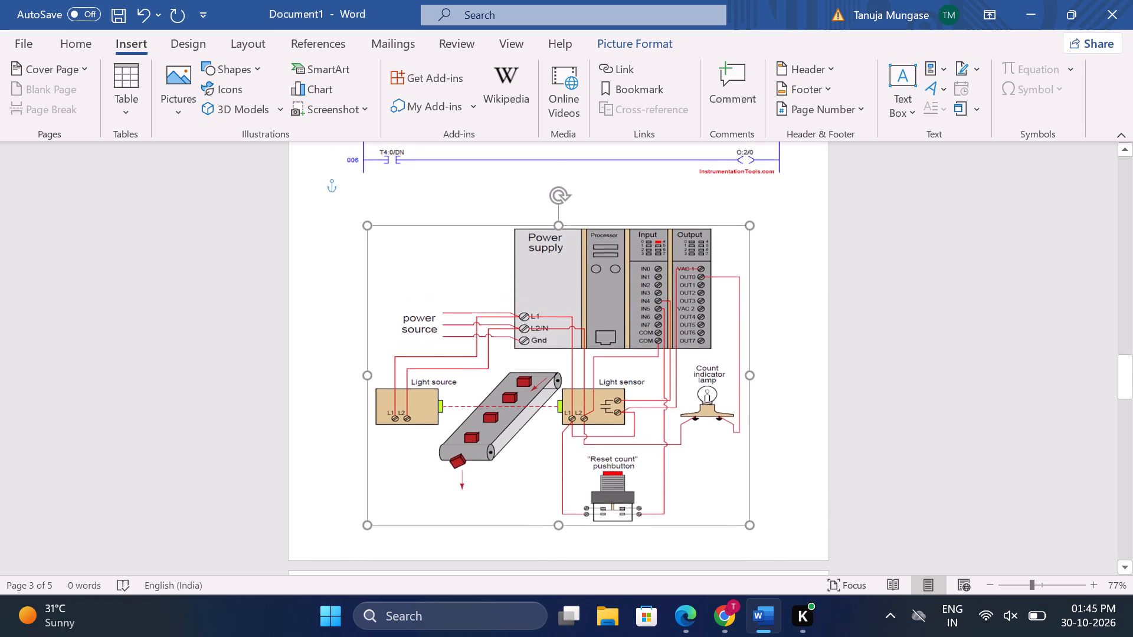
{"action": "left_click_drag", "start_coordinate": [364, 426], "coordinate": [343, 415]}
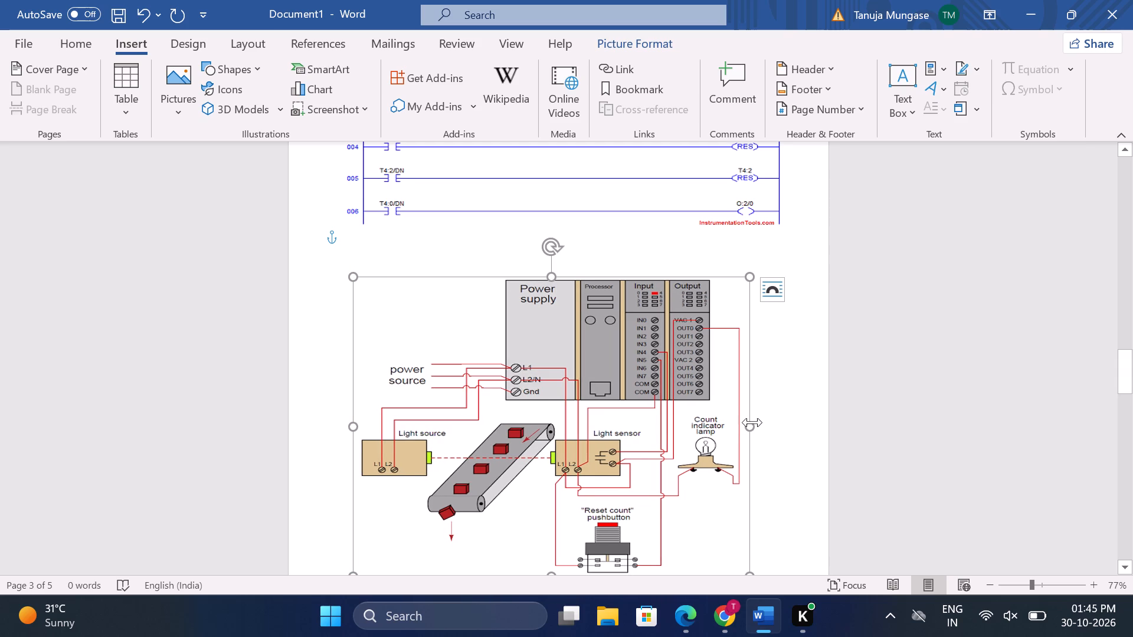
{"action": "left_click_drag", "start_coordinate": [751, 425], "coordinate": [775, 428]}
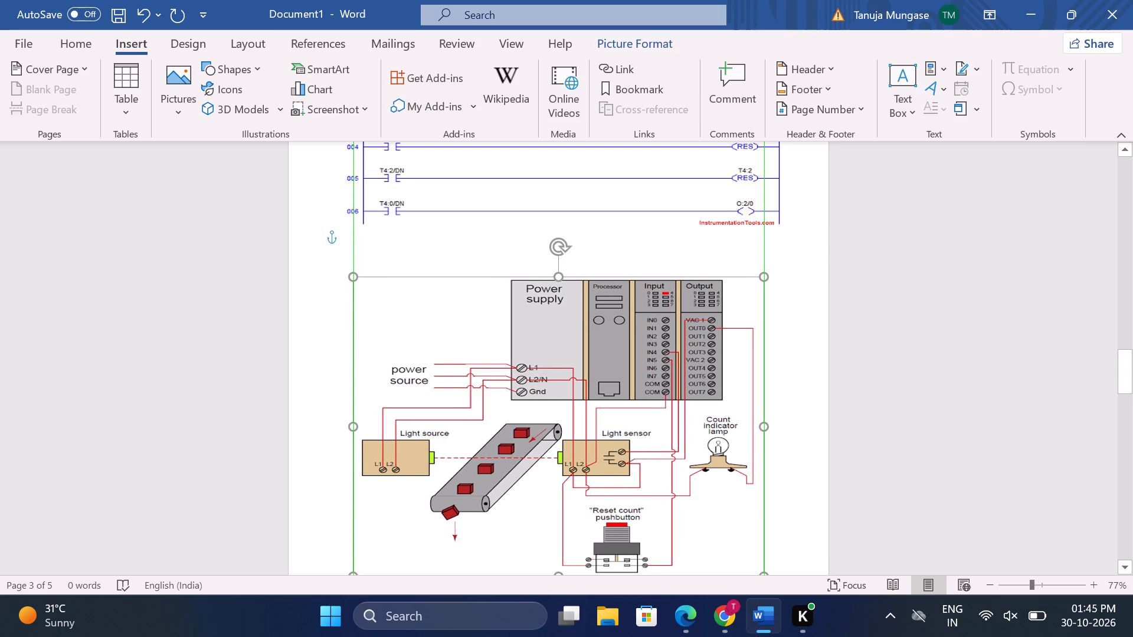
{"action": "left_click_drag", "start_coordinate": [775, 428], "coordinate": [785, 428]}
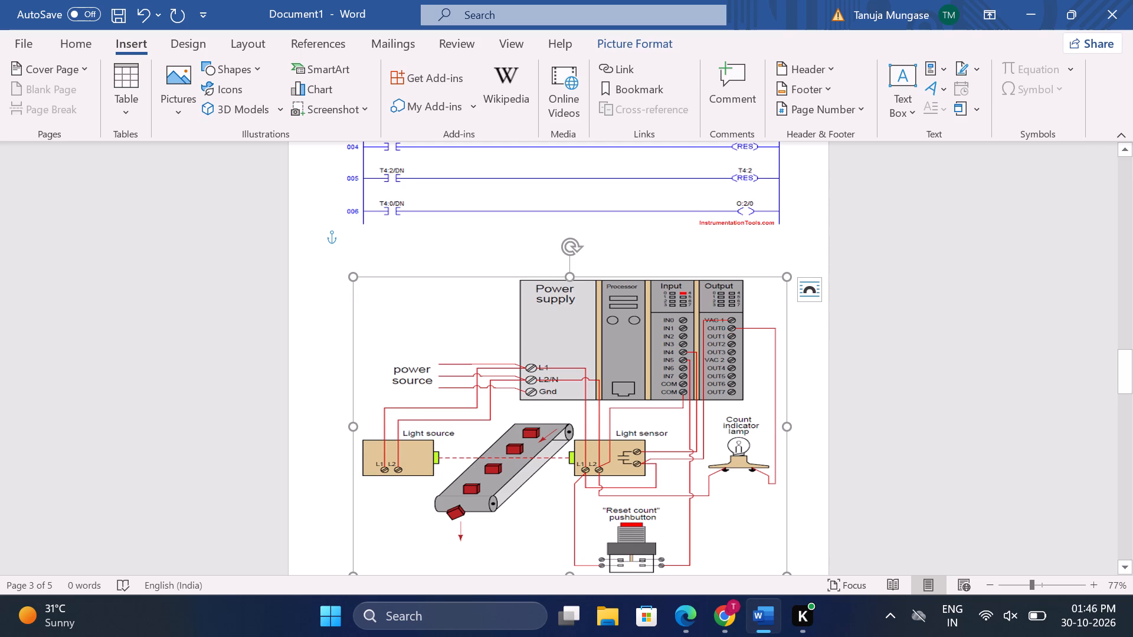
{"action": "scroll", "coordinate": [647, 396], "scroll_direction": "down", "scroll_amount": 2}
{"action": "left_click", "coordinate": [869, 411]}
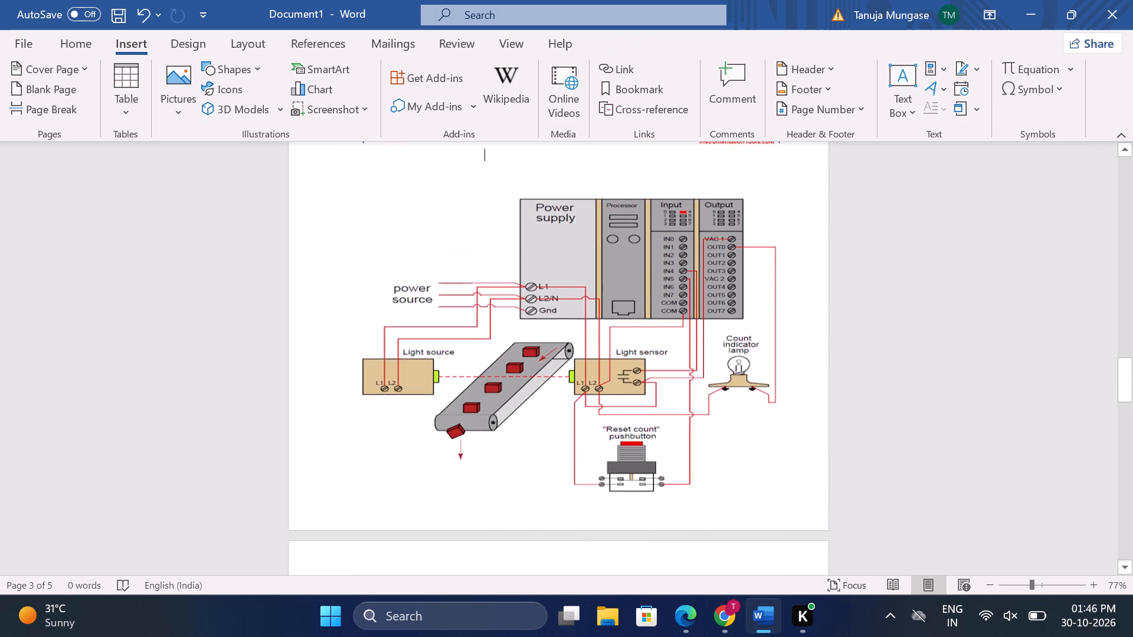
In Chrome, browse the counter PLC interfacing results and copy the Virtual Labs count-up counter ladder image.
{"action": "scroll", "coordinate": [578, 352], "scroll_direction": "down", "scroll_amount": 2}
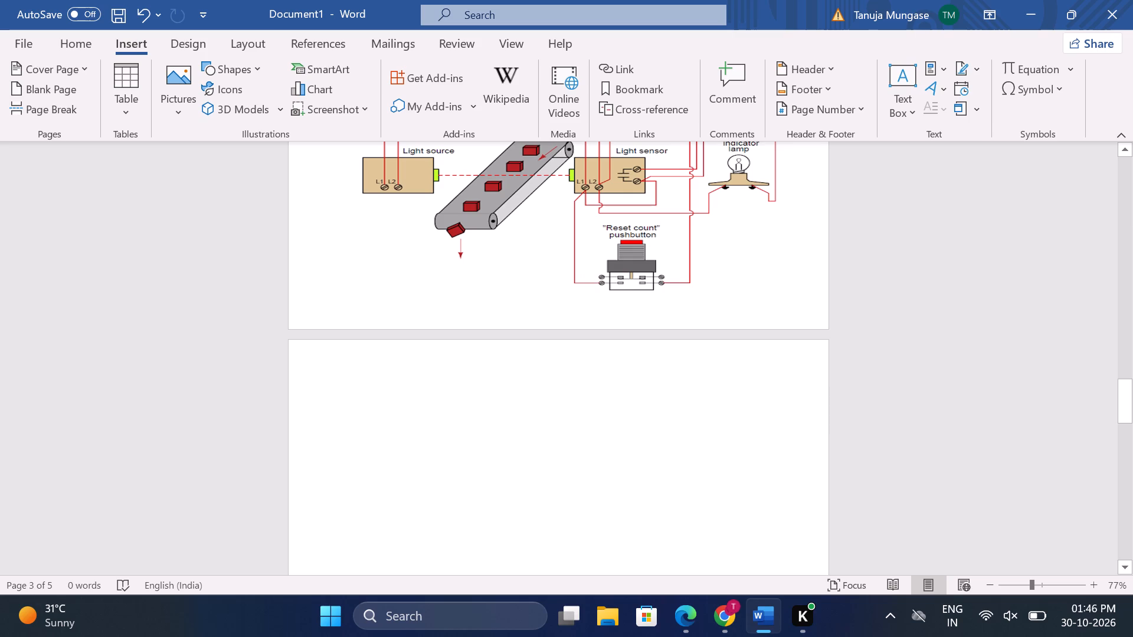
{"action": "left_click", "coordinate": [726, 618]}
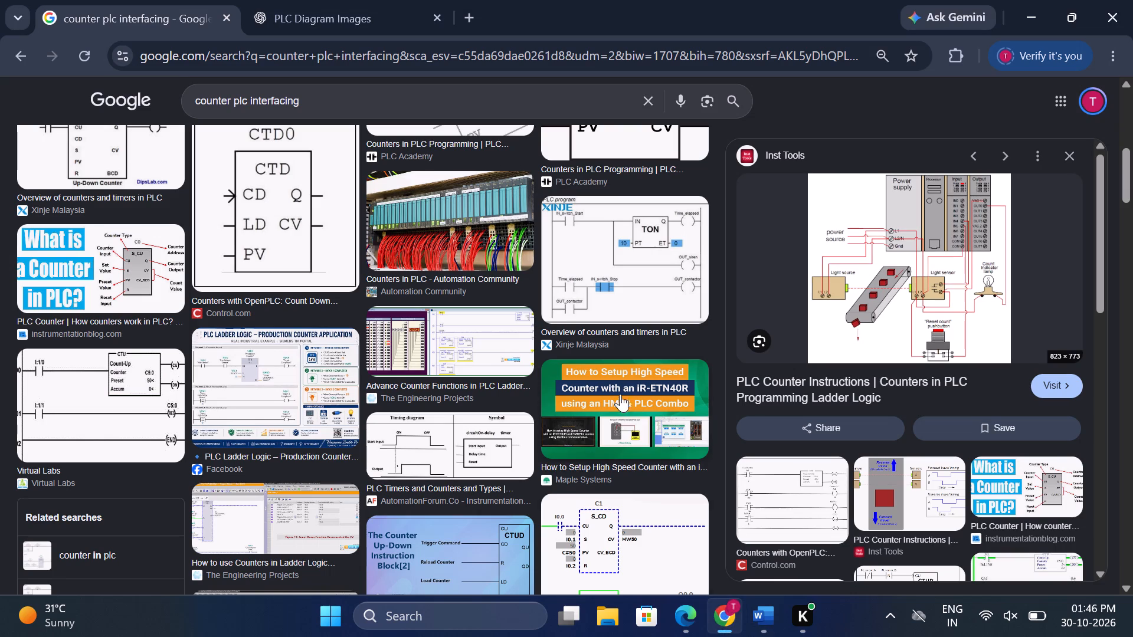
{"action": "scroll", "coordinate": [618, 391], "scroll_direction": "up", "scroll_amount": 2}
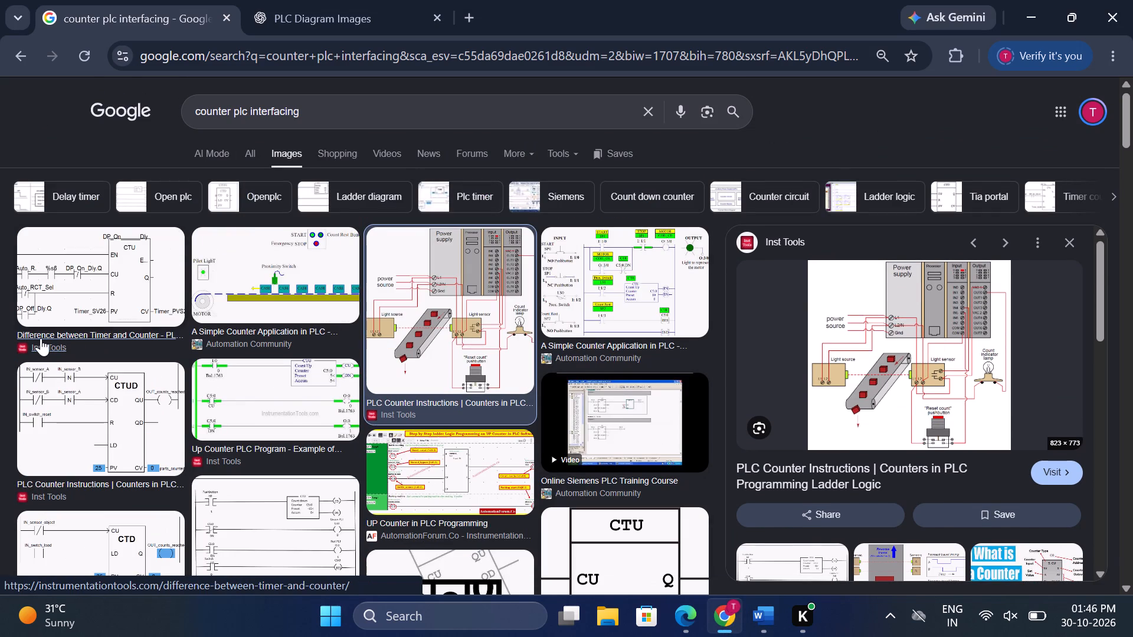
{"action": "scroll", "coordinate": [362, 419], "scroll_direction": "down", "scroll_amount": 2}
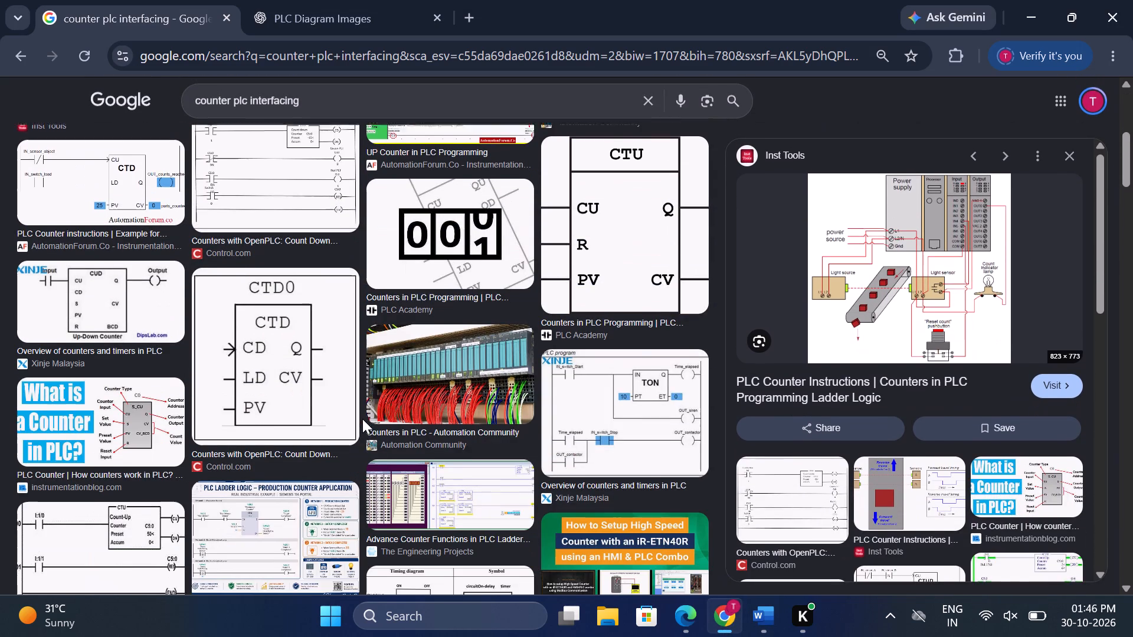
{"action": "scroll", "coordinate": [292, 409], "scroll_direction": "down", "scroll_amount": 1}
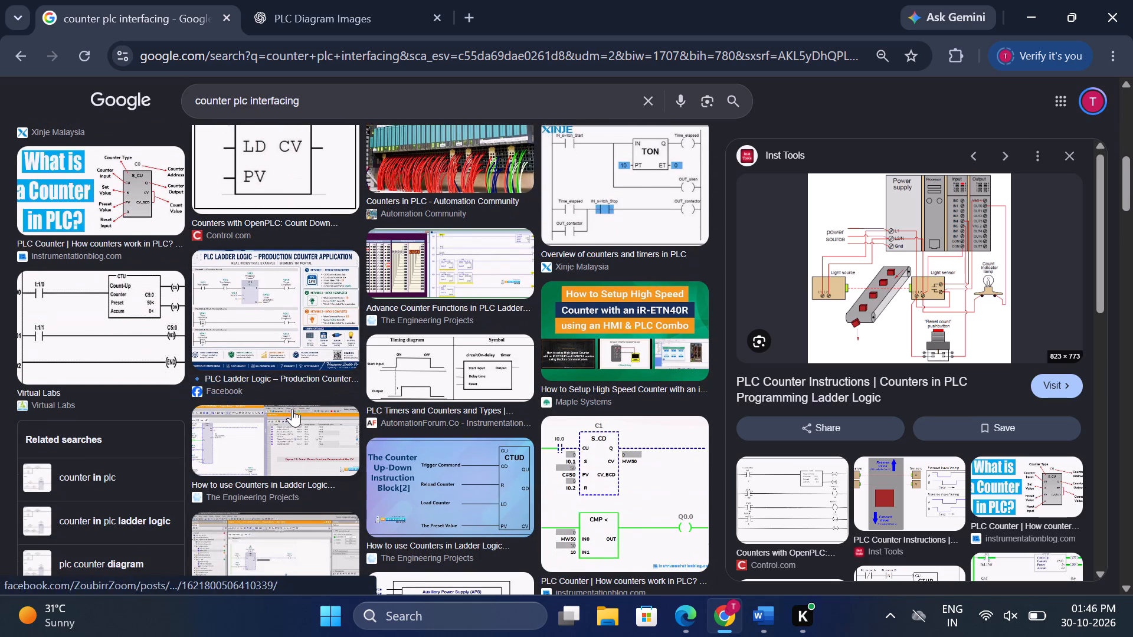
{"action": "left_click", "coordinate": [162, 329]}
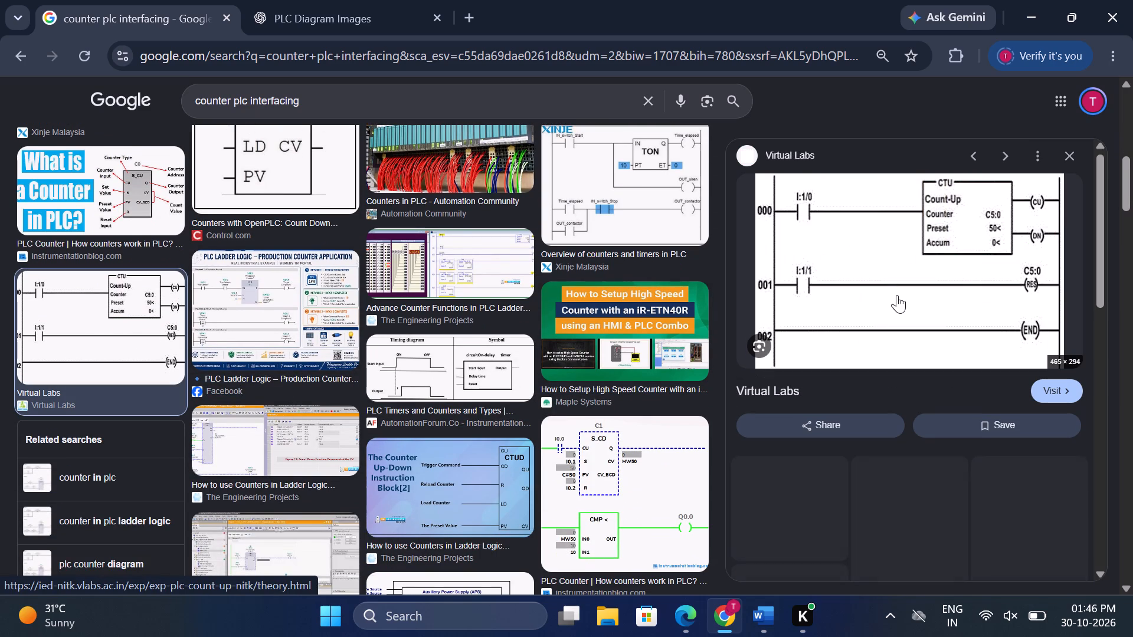
{"action": "right_click", "coordinate": [954, 304]}
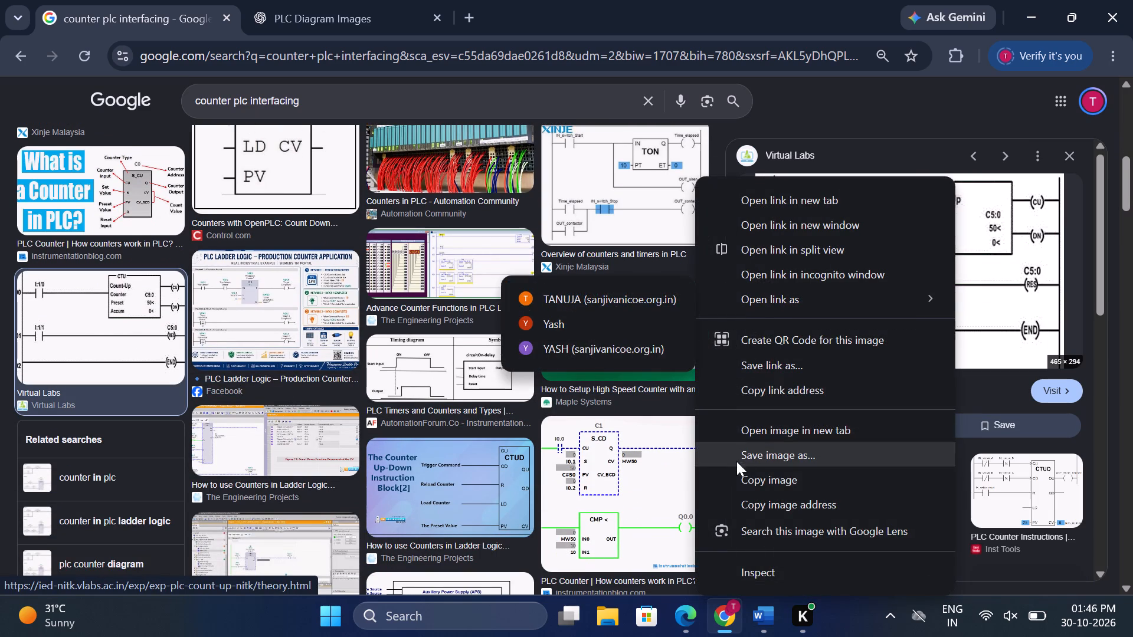
{"action": "left_click", "coordinate": [750, 482]}
Paste the count-up ladder image at the top of blank page 4 in Word and set its wrapping to In Front of Text.
{"action": "left_click", "coordinate": [764, 606]}
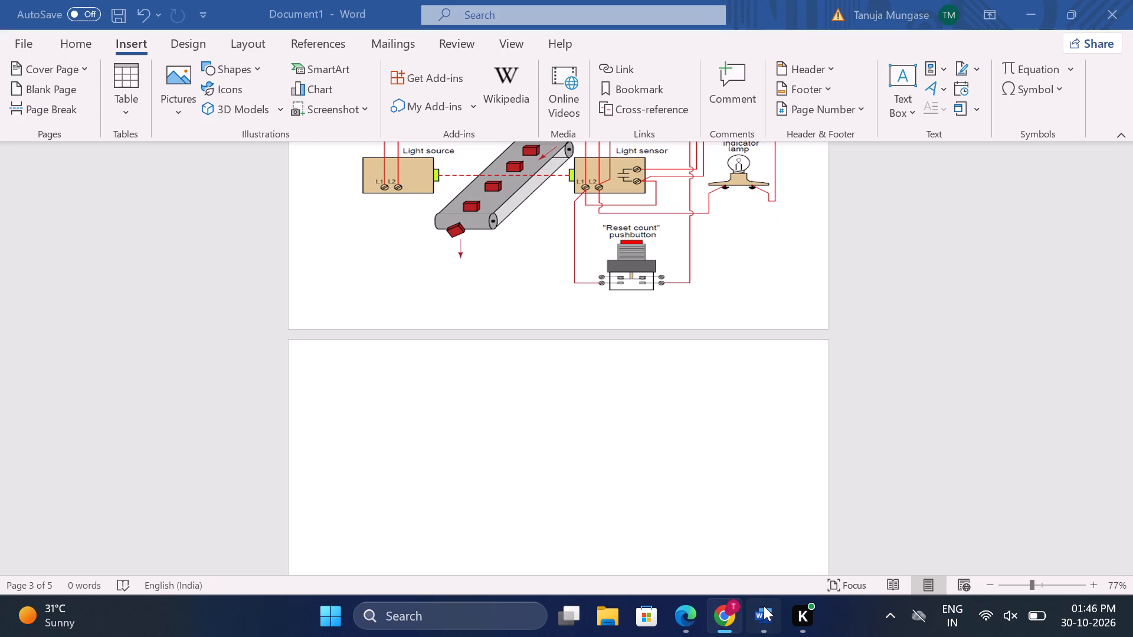
{"action": "left_click", "coordinate": [382, 388]}
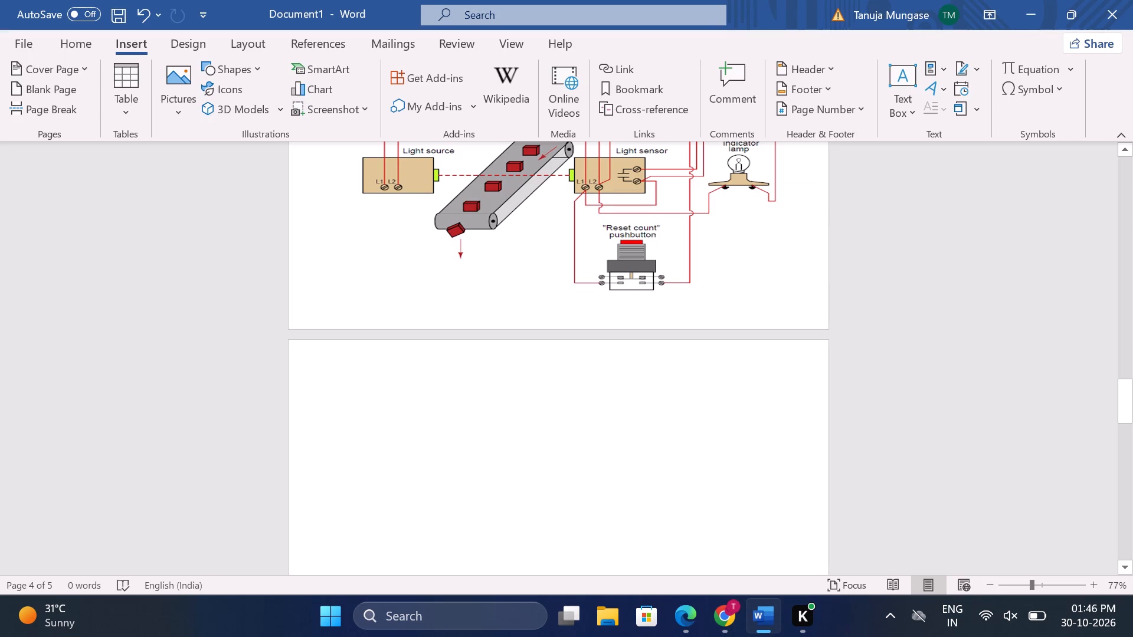
{"action": "key", "text": "ctrl+v"}
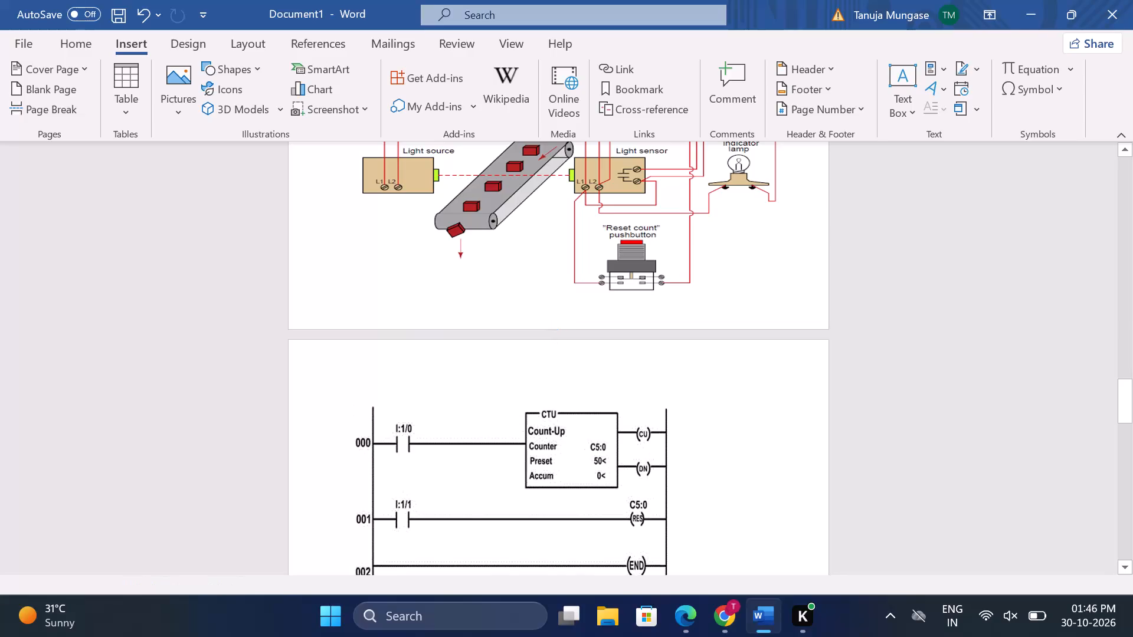
{"action": "left_click", "coordinate": [541, 454]}
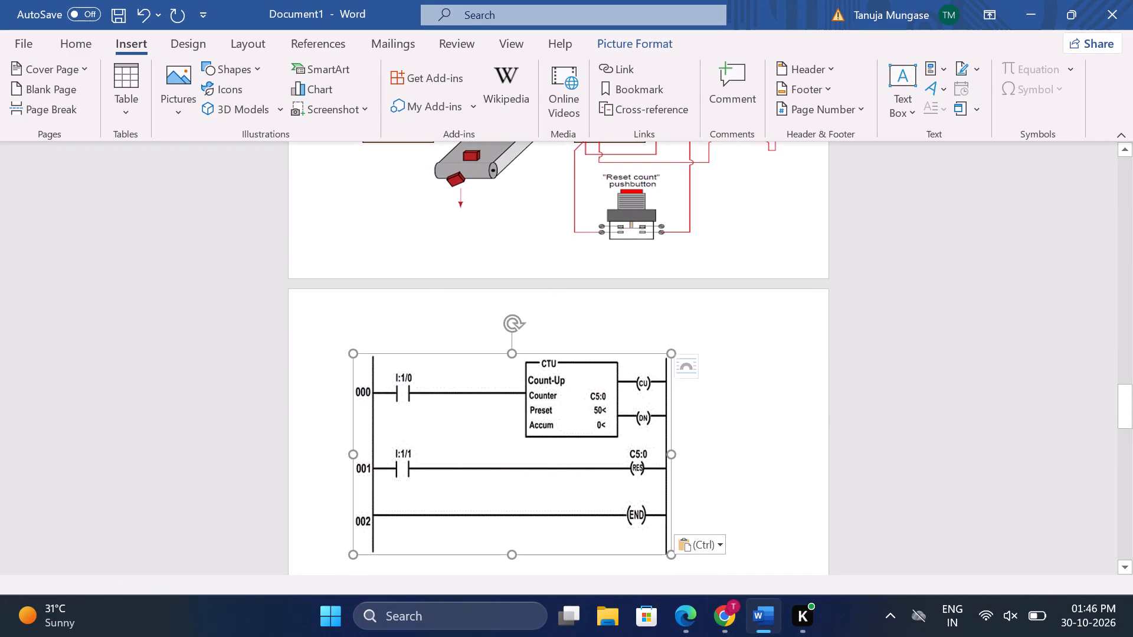
{"action": "left_click", "coordinate": [693, 369]}
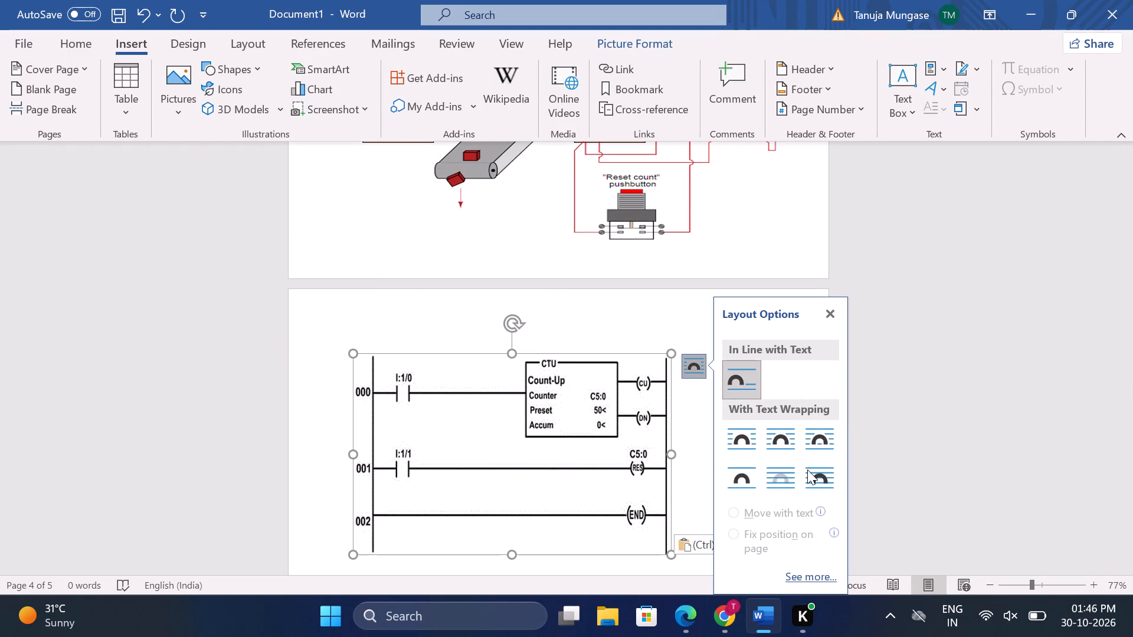
{"action": "left_click", "coordinate": [807, 474]}
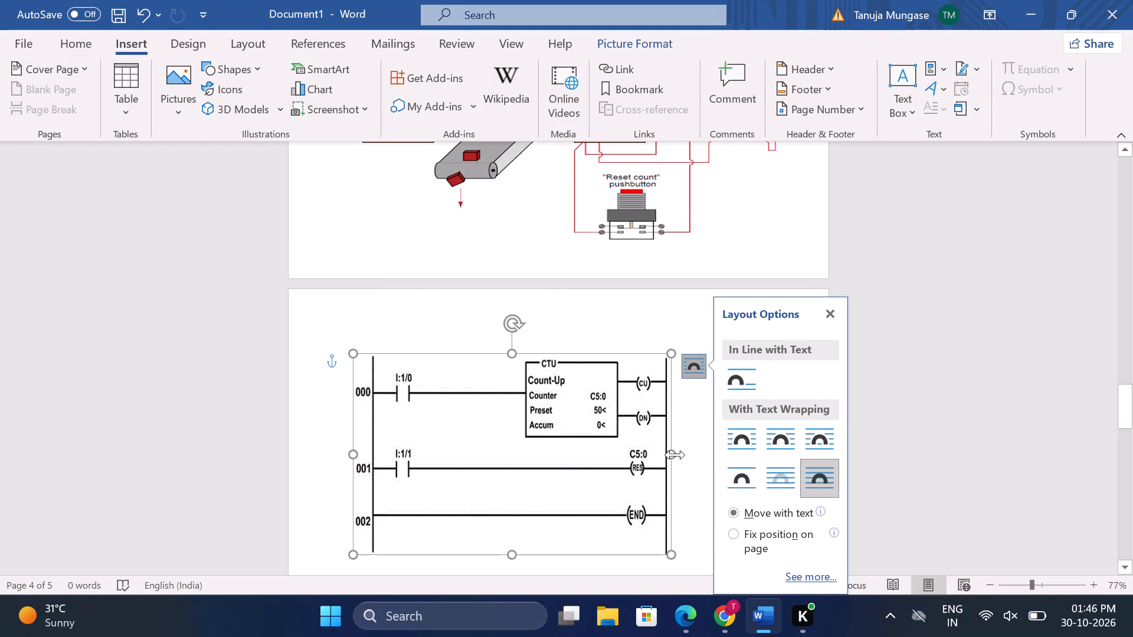
Stretch the count-up ladder picture wider and taller to nearly fill the page width, center it horizontally on page 4 and deselect it.
{"action": "left_click_drag", "start_coordinate": [675, 455], "coordinate": [753, 459]}
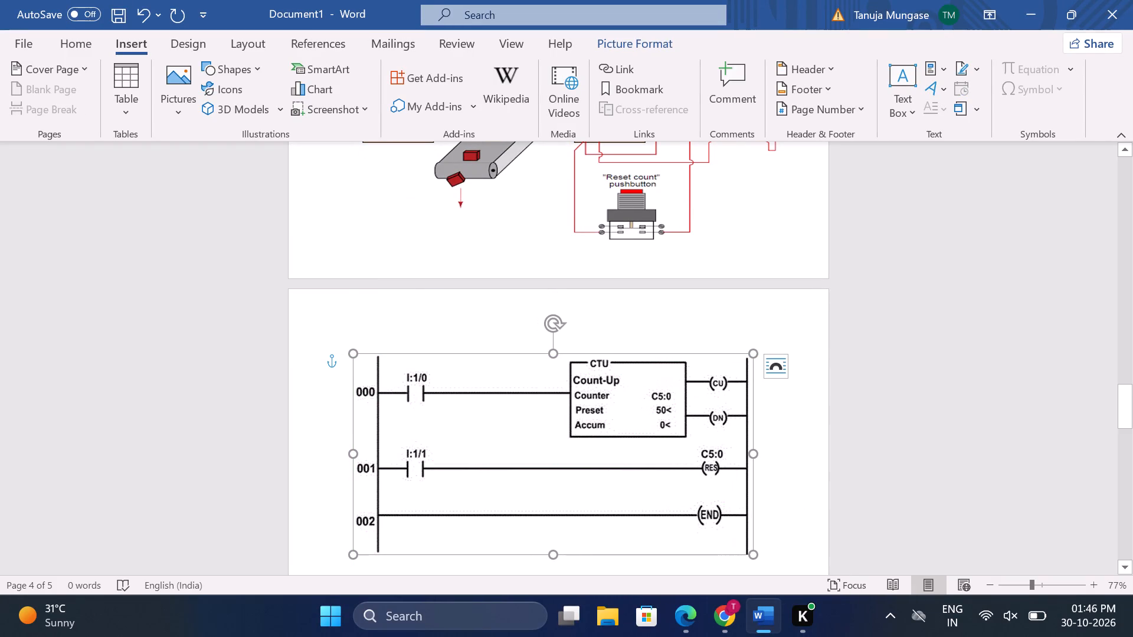
{"action": "scroll", "coordinate": [539, 444], "scroll_direction": "down", "scroll_amount": 1}
{"action": "left_click_drag", "start_coordinate": [554, 465], "coordinate": [562, 534]}
{"action": "scroll", "coordinate": [562, 534], "scroll_direction": "down", "scroll_amount": 1}
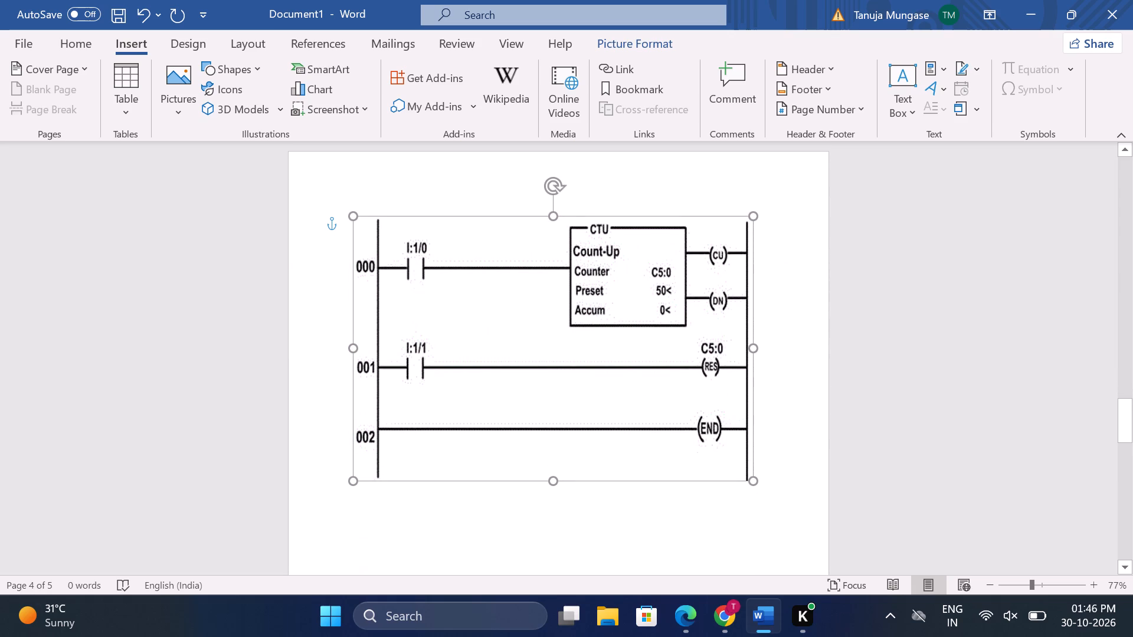
{"action": "left_click_drag", "start_coordinate": [752, 350], "coordinate": [794, 354]}
{"action": "left_click_drag", "start_coordinate": [469, 344], "coordinate": [453, 342]}
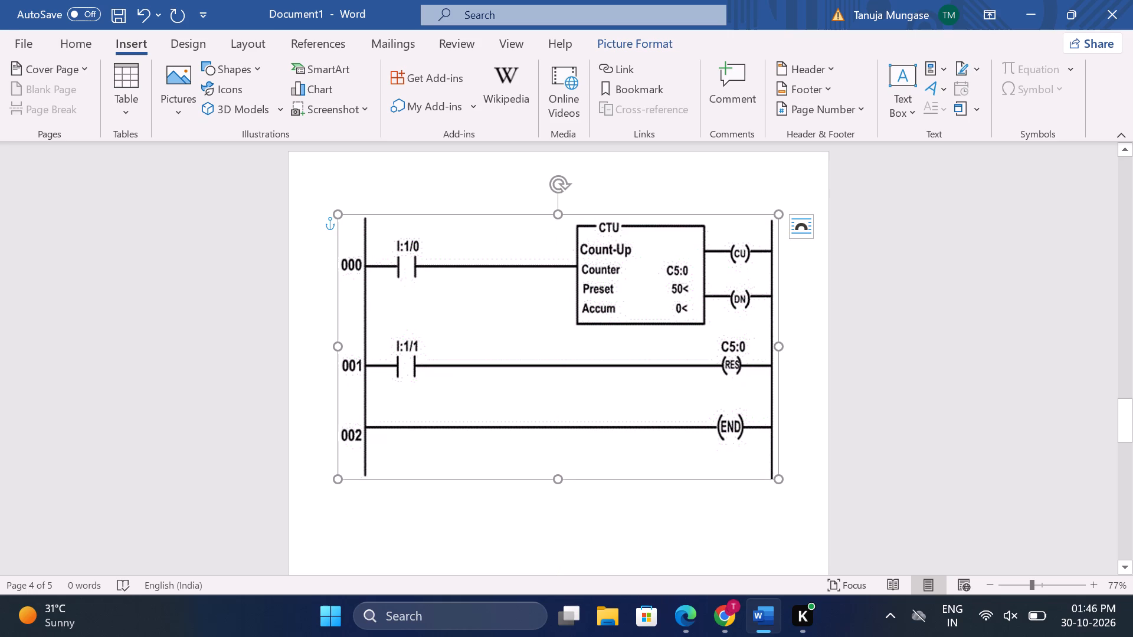
{"action": "left_click", "coordinate": [651, 514]}
In Chrome, replace the image search with "scaling", then extend it to "scaling in plc".
{"action": "left_click", "coordinate": [724, 607]}
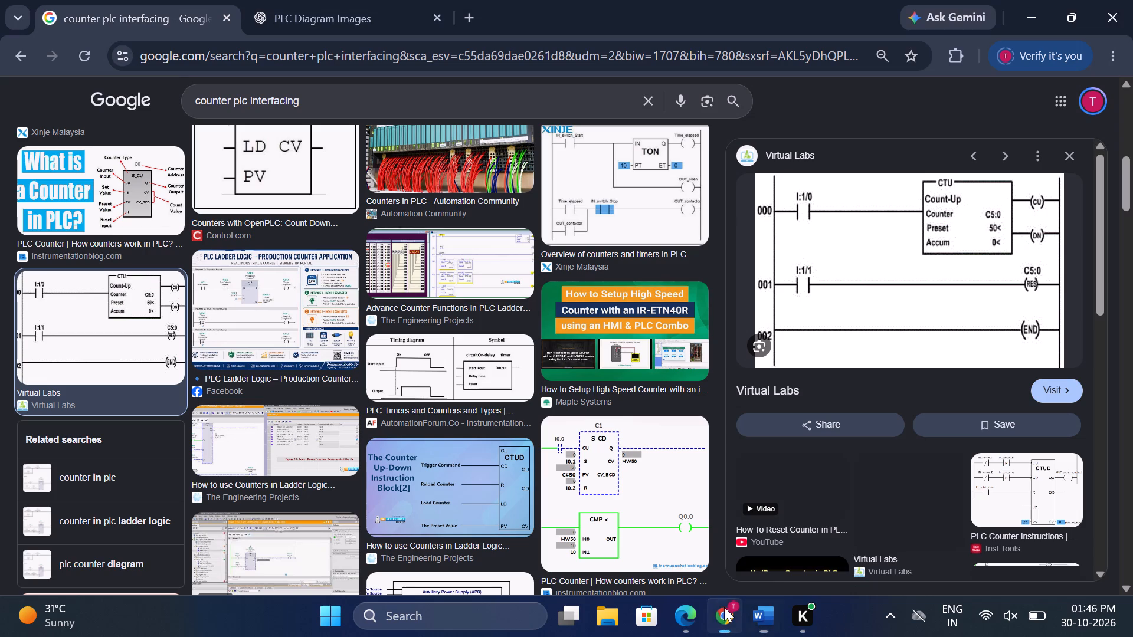
{"action": "left_click_drag", "start_coordinate": [326, 105], "coordinate": [177, 96]}
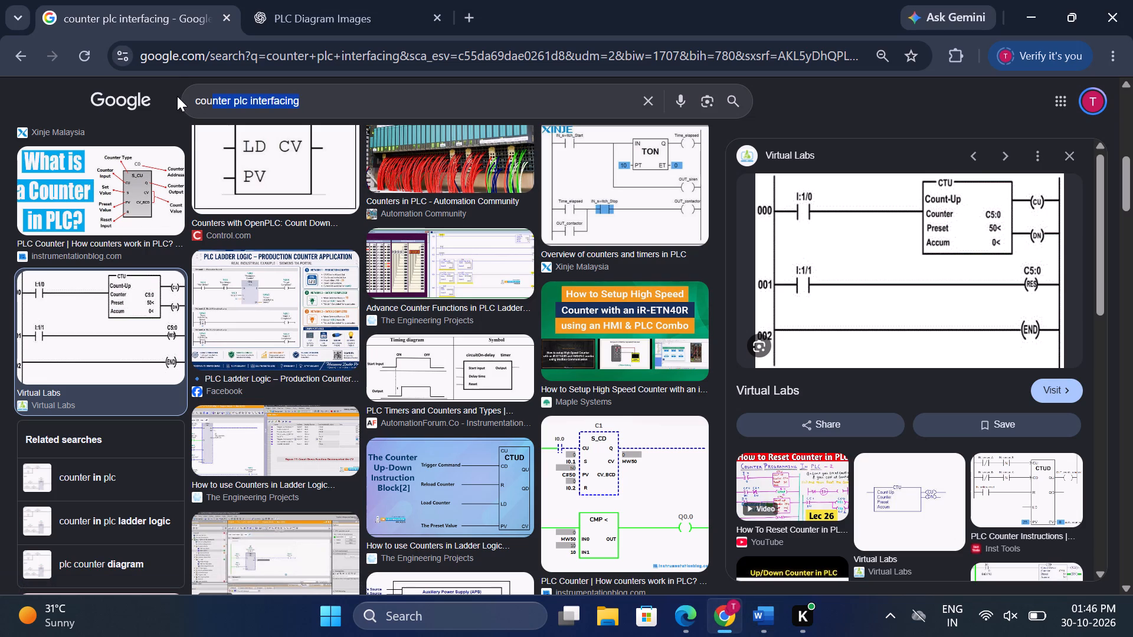
{"action": "key", "text": "BackSpace"}
{"action": "type", "text": "scaling"}
{"action": "key", "text": "Return"}
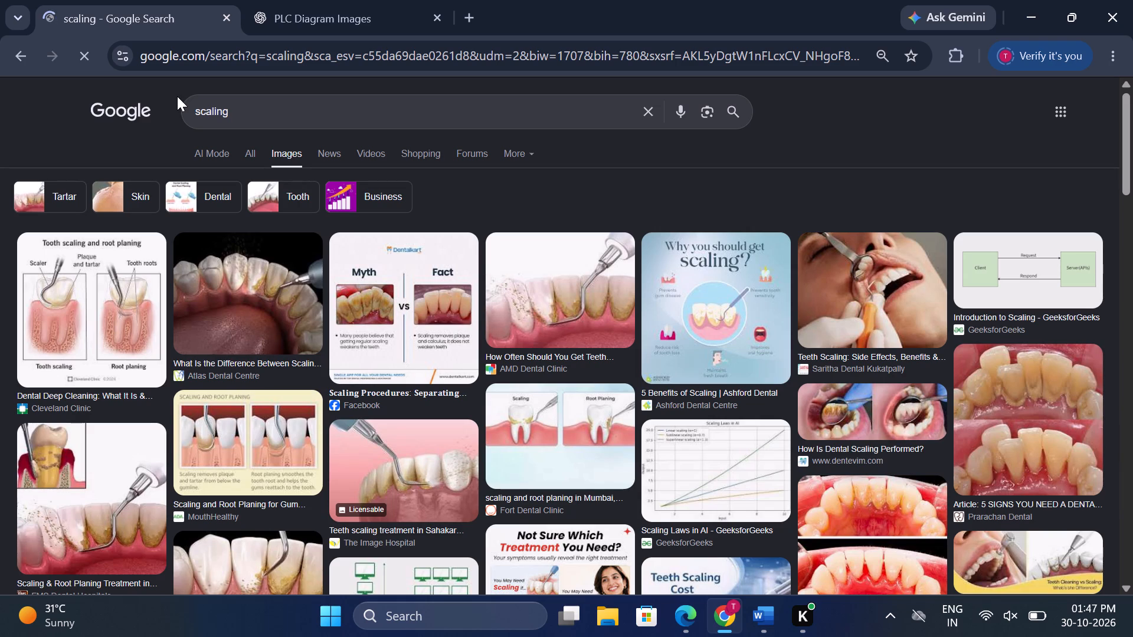
{"action": "left_click", "coordinate": [260, 108]}
{"action": "key", "text": "space"}
{"action": "type", "text": "in plc"}
{"action": "key", "text": "Return"}
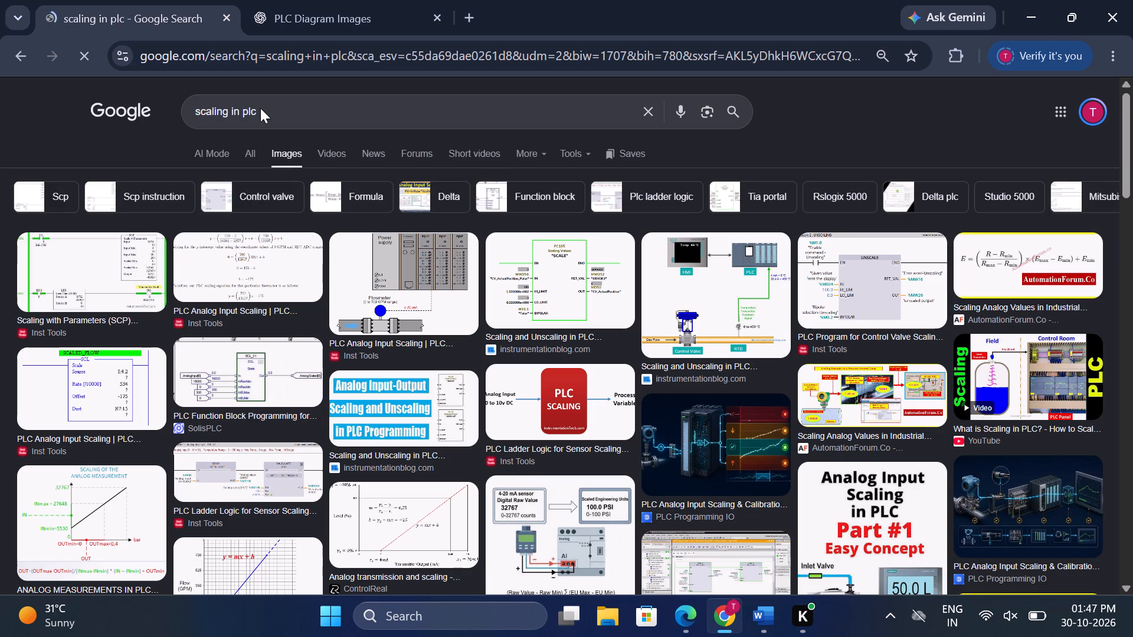
Copy the instrumentationblog.com scaling image showing the HMI, PLC, control valve and RTD.
{"action": "left_click", "coordinate": [674, 311]}
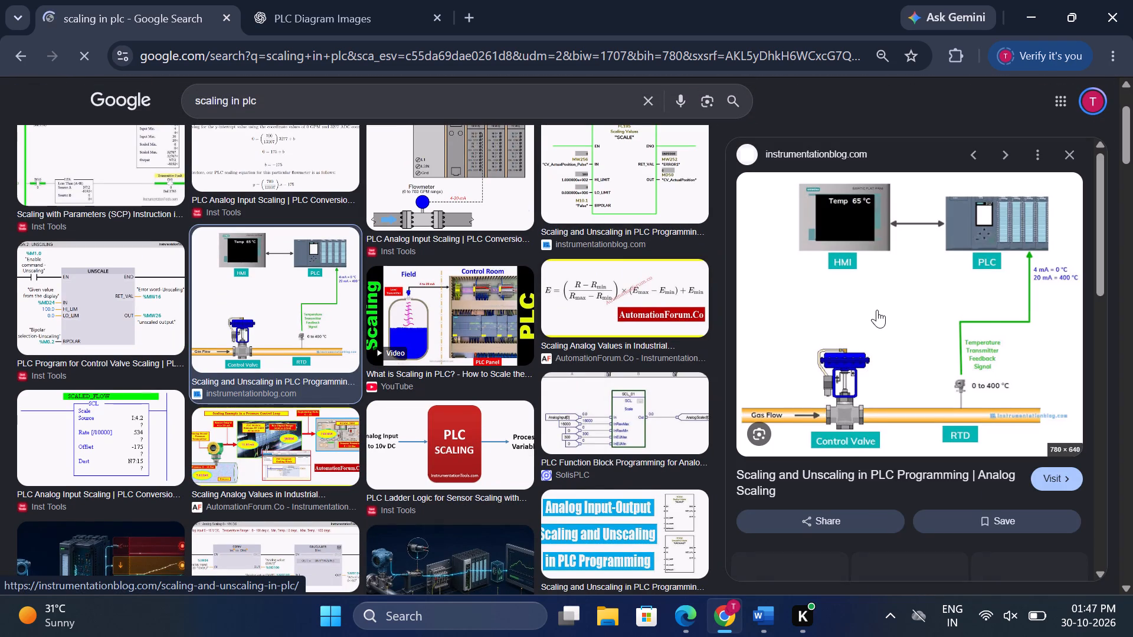
{"action": "right_click", "coordinate": [877, 310]}
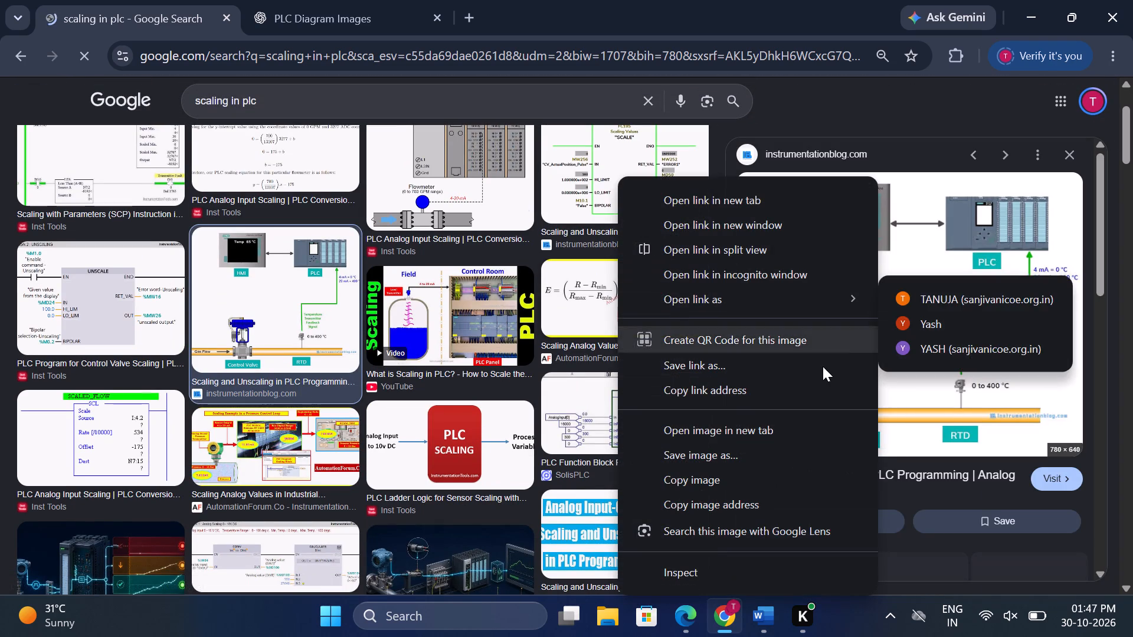
{"action": "left_click", "coordinate": [707, 474]}
Paste the scaling image on page 4 in Word and set its wrapping to In Front of Text.
{"action": "key", "text": "alt+Tab"}
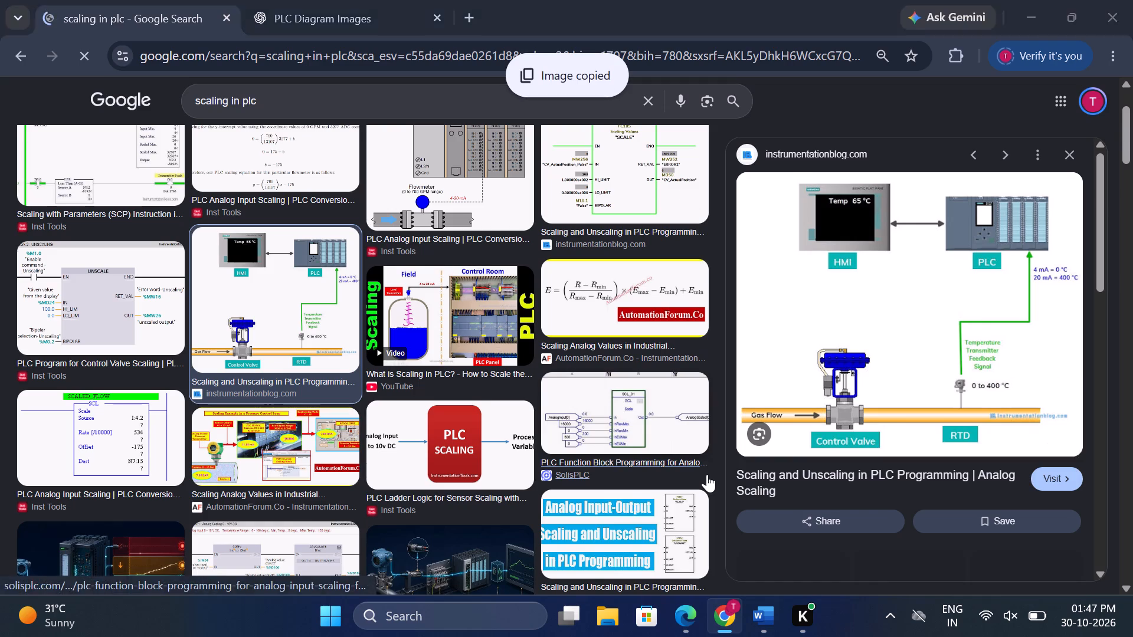
{"action": "scroll", "coordinate": [499, 512], "scroll_direction": "down", "scroll_amount": 2}
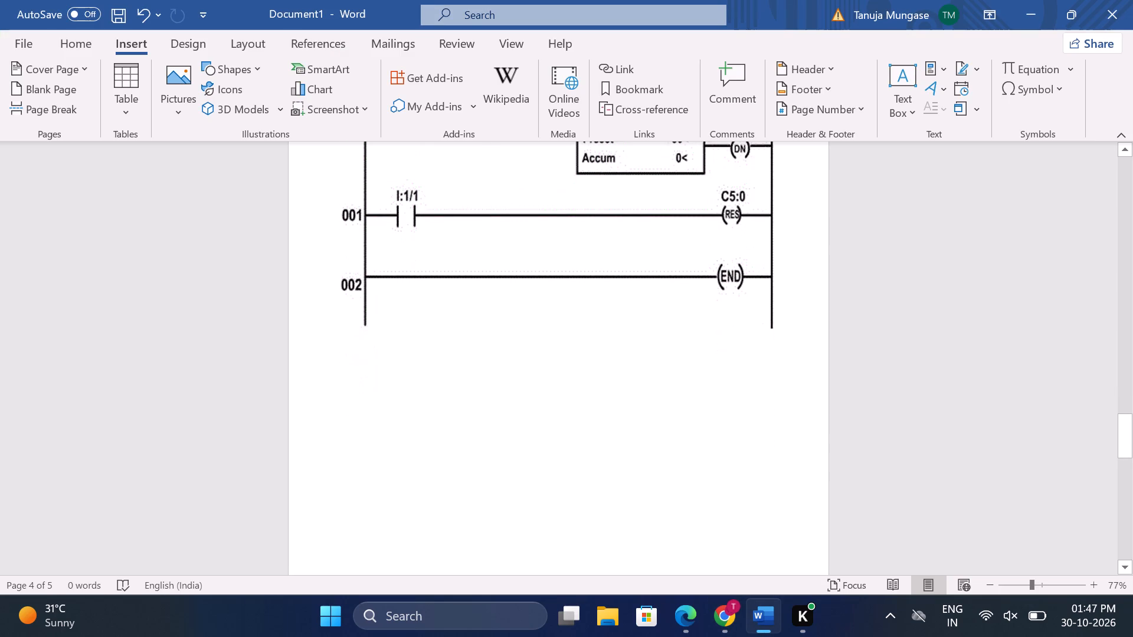
{"action": "left_click", "coordinate": [382, 403]}
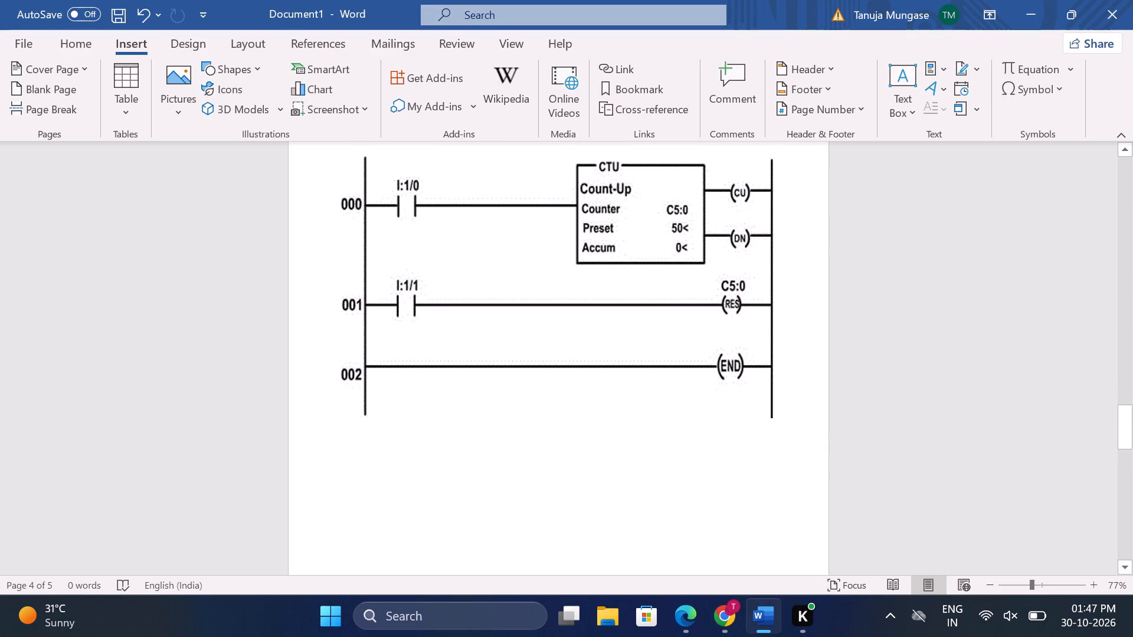
{"action": "left_click", "coordinate": [375, 436]}
{"action": "key", "text": "ctrl+v"}
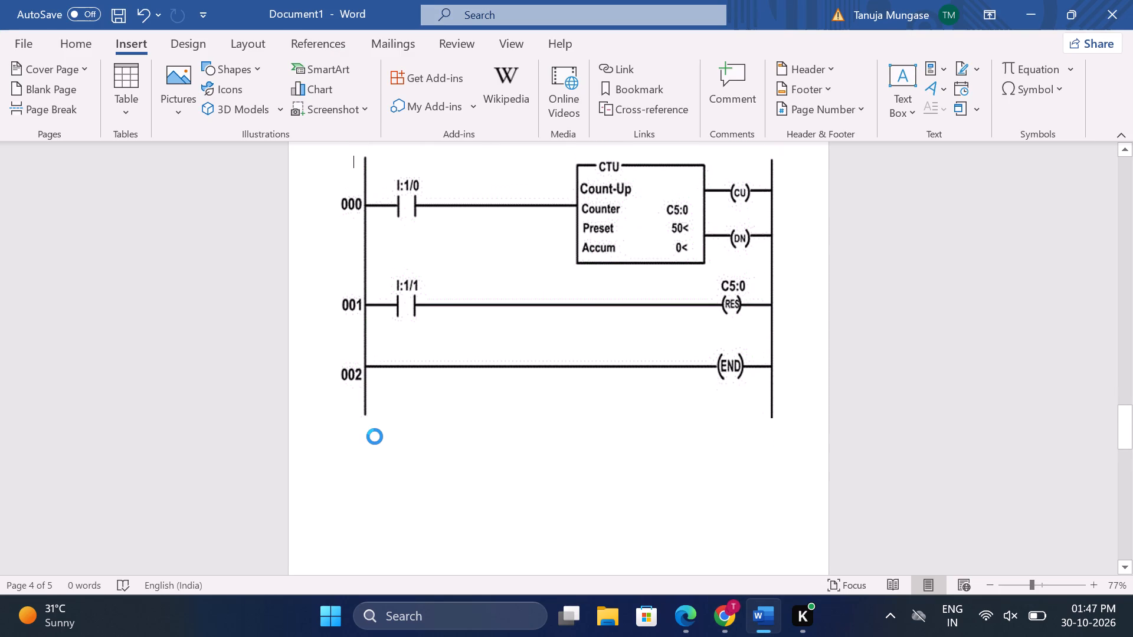
{"action": "right_click", "coordinate": [375, 436]}
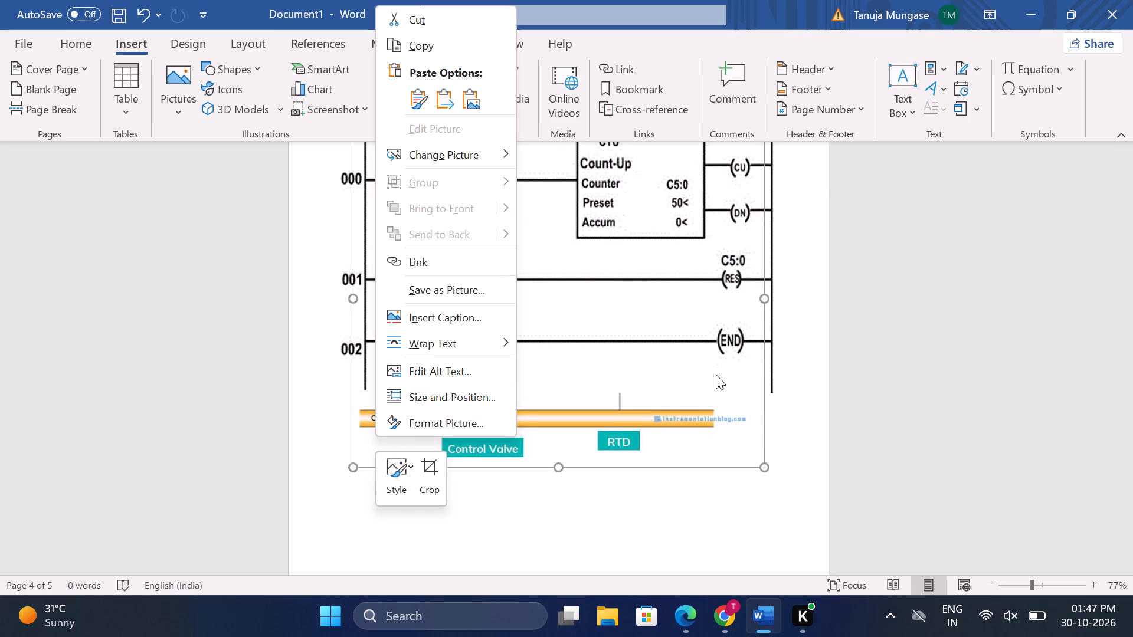
{"action": "left_click_drag", "start_coordinate": [708, 372], "coordinate": [702, 422]}
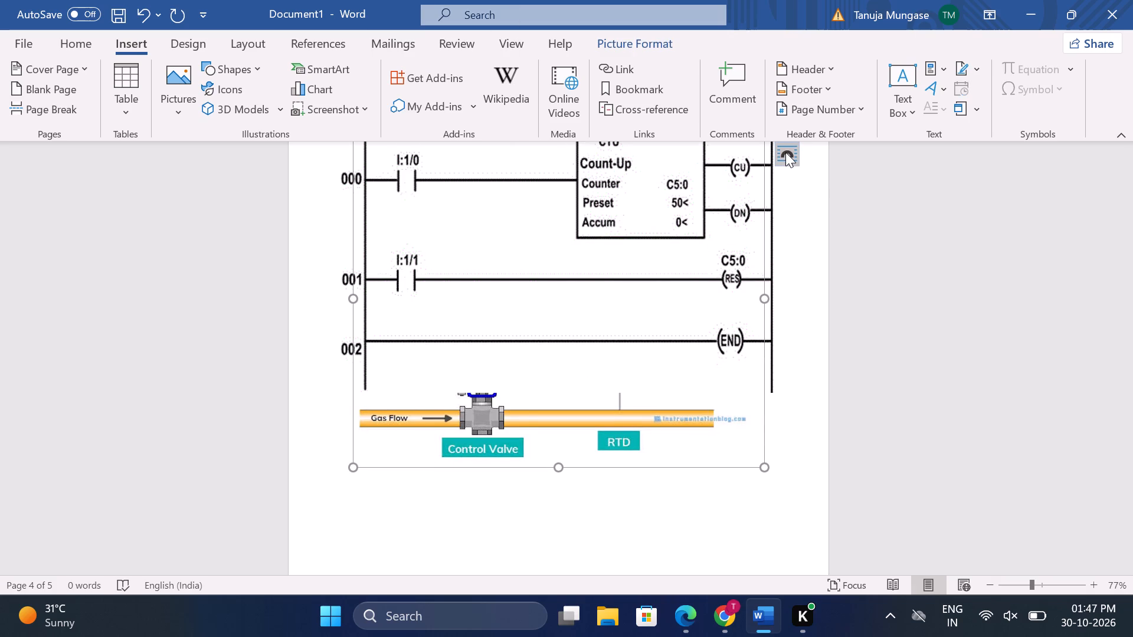
{"action": "left_click", "coordinate": [785, 152]}
{"action": "left_click", "coordinate": [912, 321]}
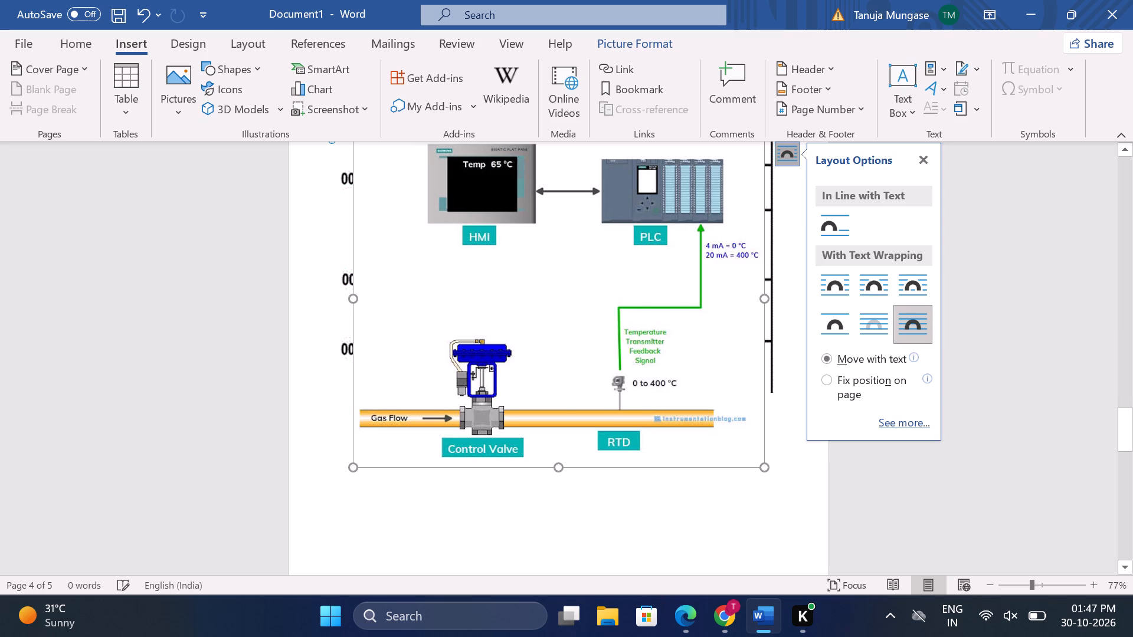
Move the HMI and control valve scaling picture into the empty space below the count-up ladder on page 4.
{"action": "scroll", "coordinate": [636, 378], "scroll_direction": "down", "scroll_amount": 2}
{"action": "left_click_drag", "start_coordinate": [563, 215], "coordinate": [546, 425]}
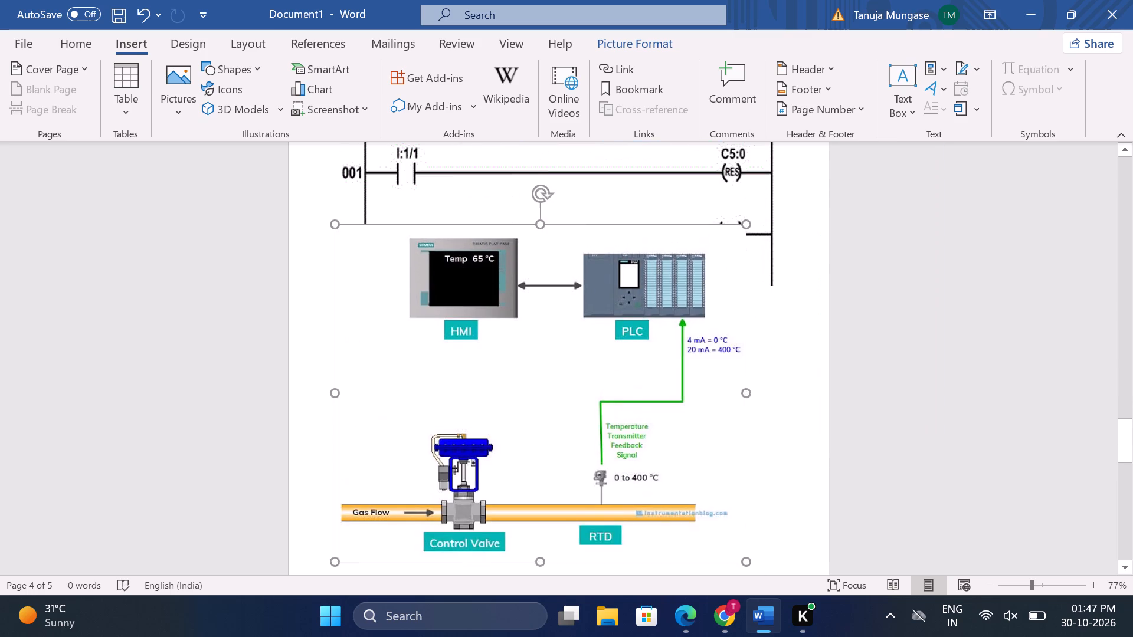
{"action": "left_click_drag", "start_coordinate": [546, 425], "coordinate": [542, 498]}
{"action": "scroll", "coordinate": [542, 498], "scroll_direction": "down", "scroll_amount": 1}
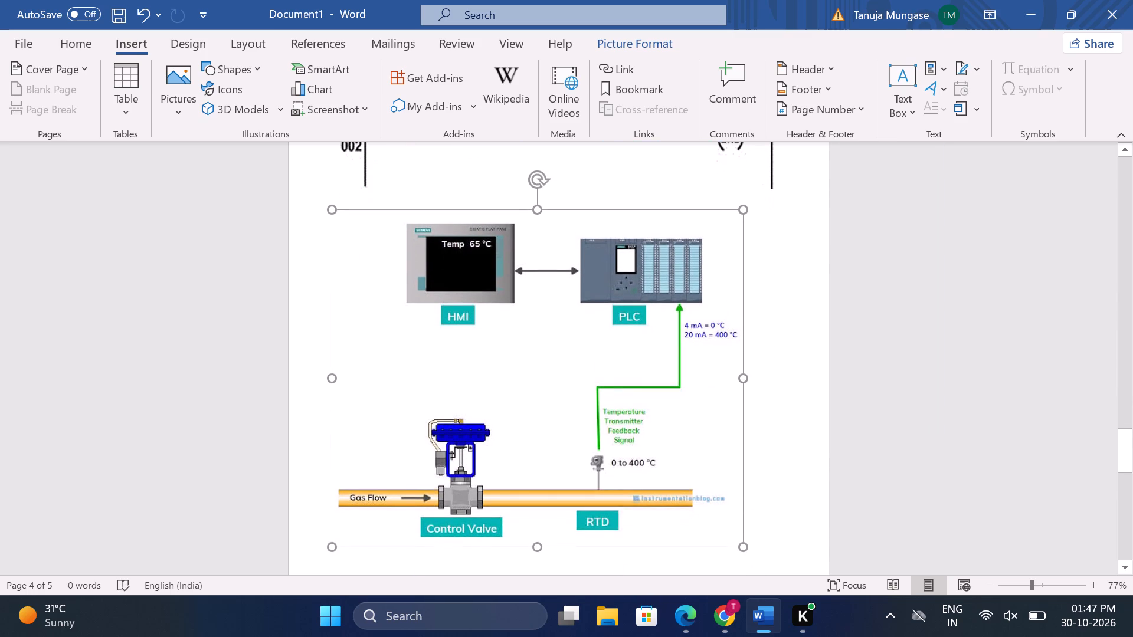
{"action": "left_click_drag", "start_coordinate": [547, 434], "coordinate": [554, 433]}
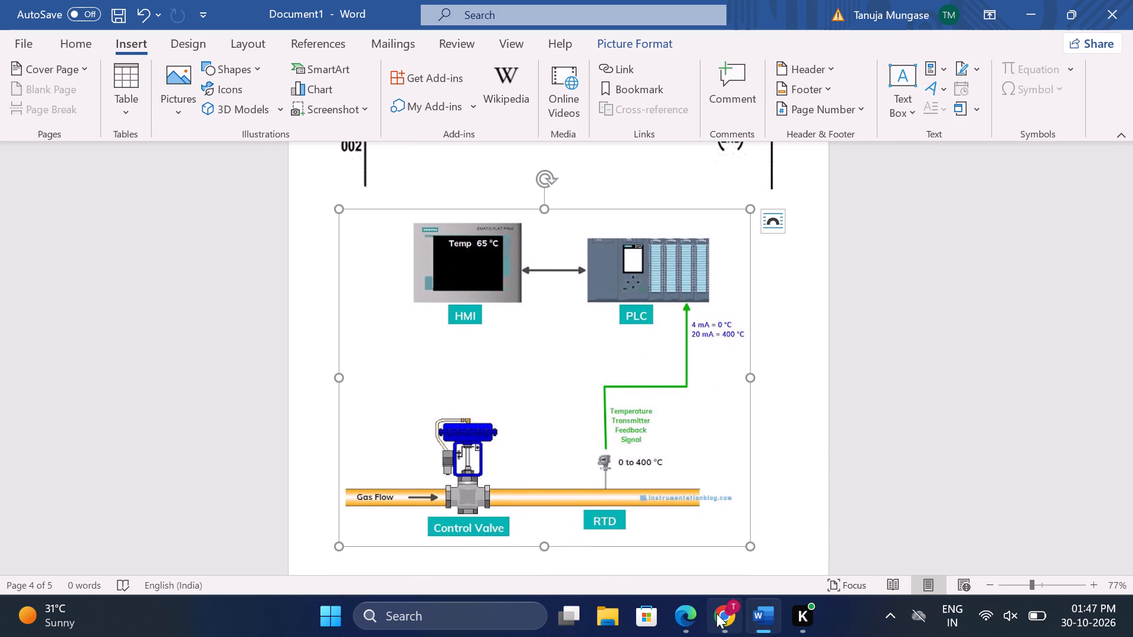
In Chrome, copy the Inst Tools analog input scaling image showing the flowmeter wired to the PLC input card.
{"action": "left_click", "coordinate": [716, 613]}
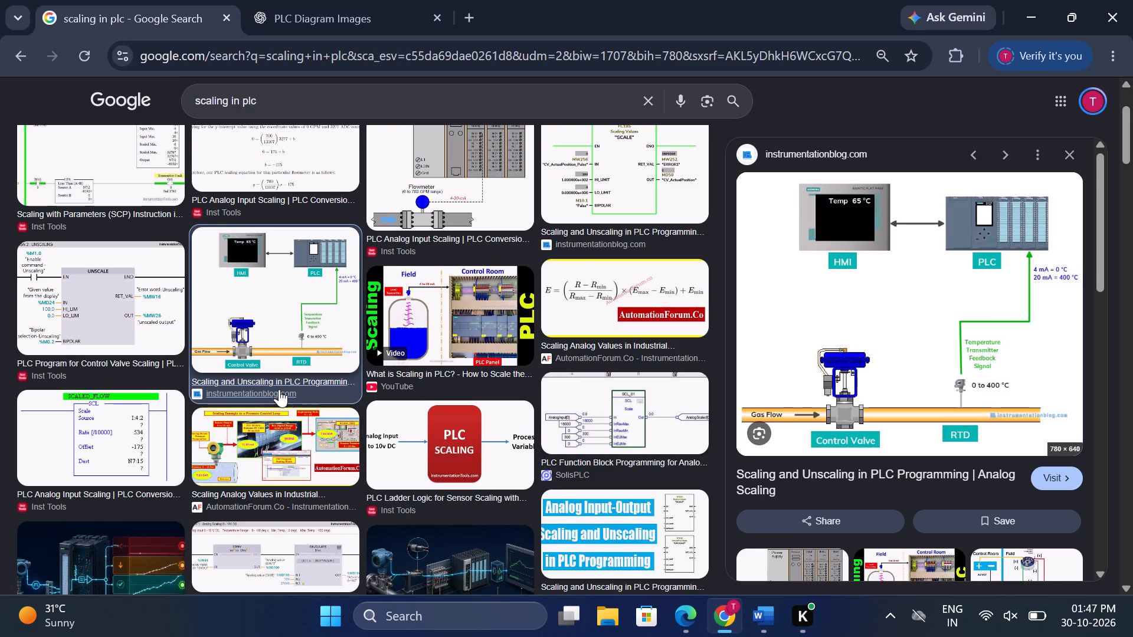
{"action": "scroll", "coordinate": [279, 389], "scroll_direction": "up", "scroll_amount": 3}
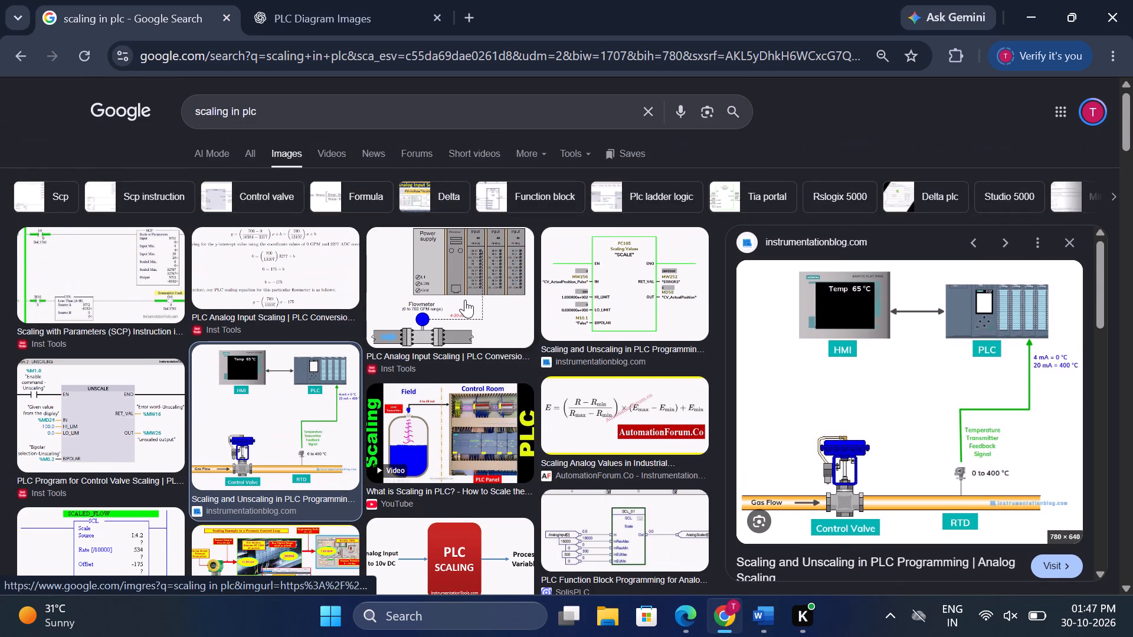
{"action": "left_click", "coordinate": [463, 300]}
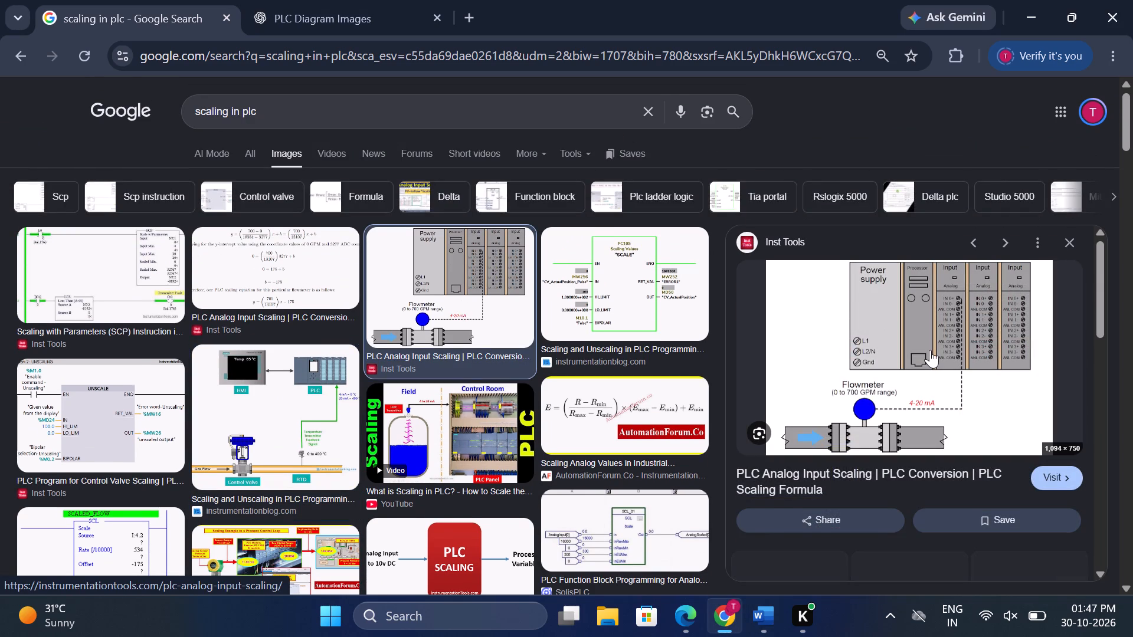
{"action": "right_click", "coordinate": [930, 350]}
{"action": "left_click", "coordinate": [769, 474]}
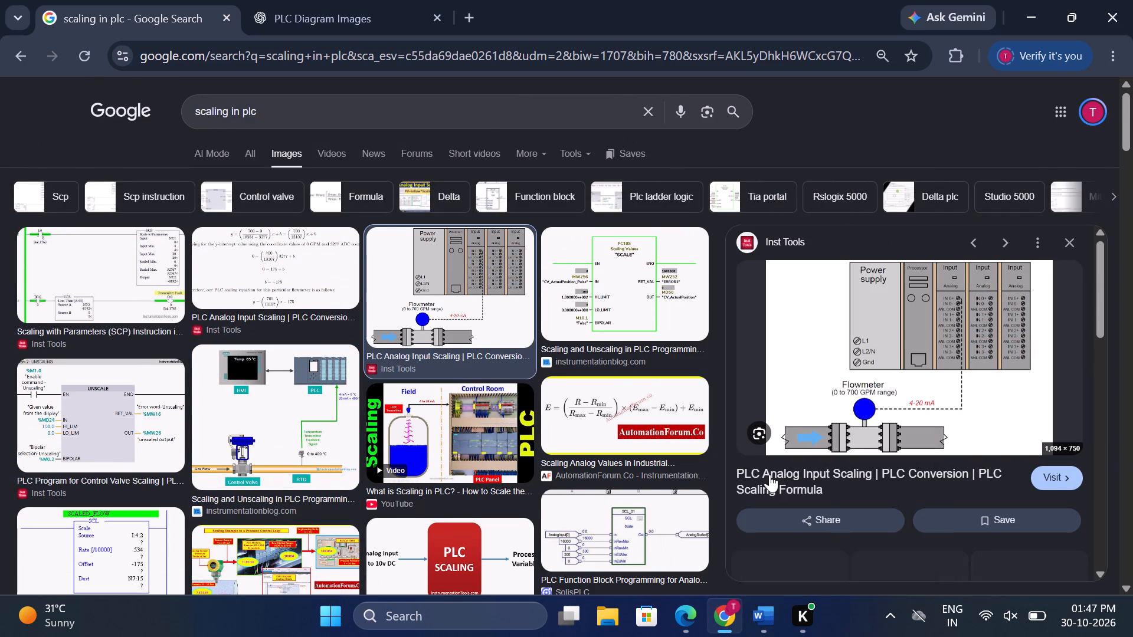
In Word, delete the HMI and control valve picture and paste the flowmeter scaling image on page 4.
{"action": "key", "text": "alt+Tab"}
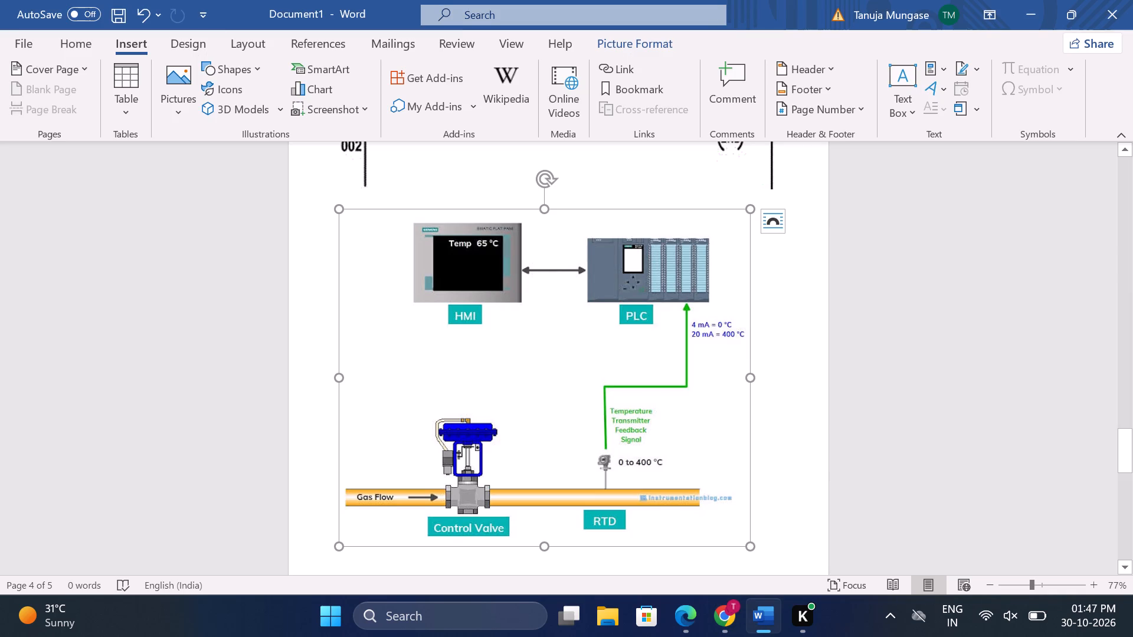
{"action": "key", "text": "Delete"}
{"action": "key", "text": "ctrl+v"}
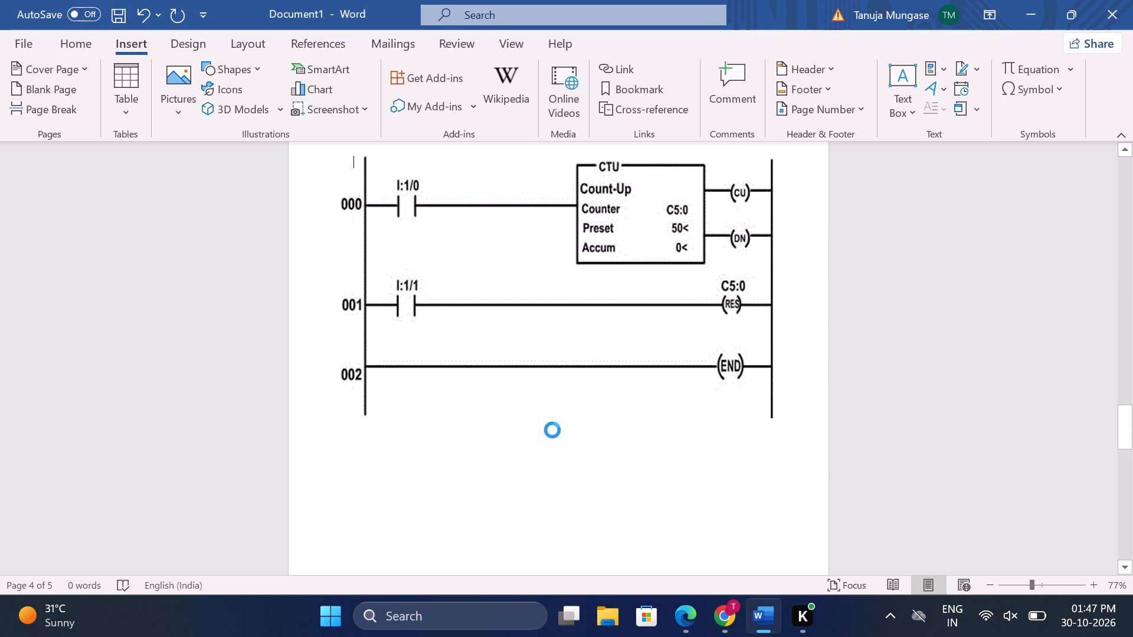
{"action": "scroll", "coordinate": [542, 485], "scroll_direction": "down", "scroll_amount": 2}
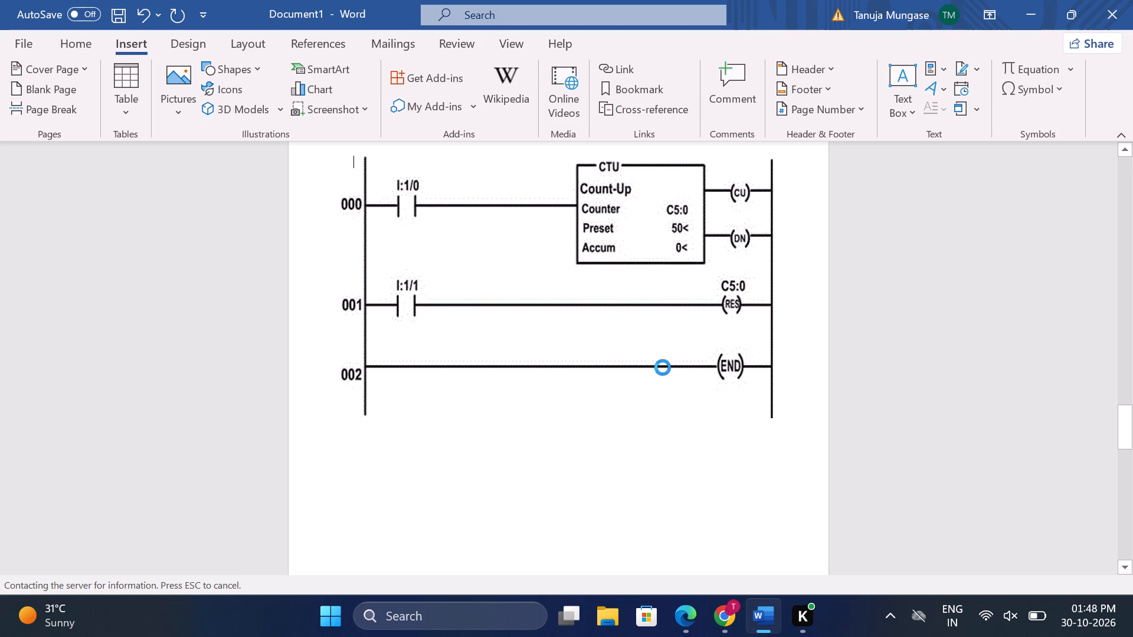
{"action": "scroll", "coordinate": [663, 367], "scroll_direction": "down", "scroll_amount": 4}
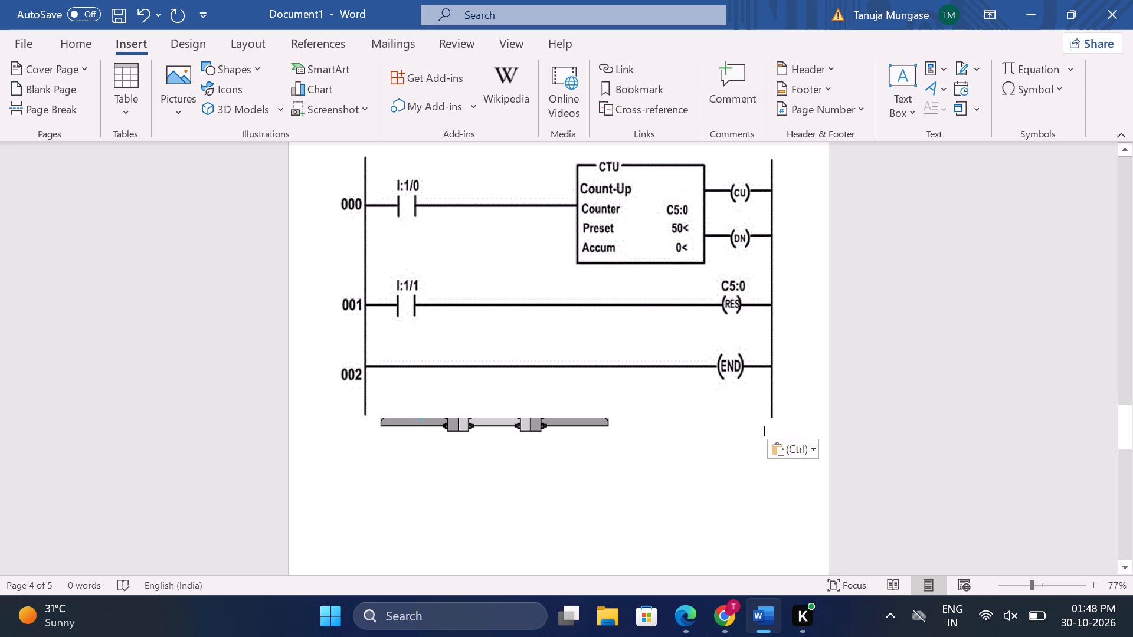
Set the count-up ladder picture's text wrapping to Through.
{"action": "left_click", "coordinate": [536, 418]}
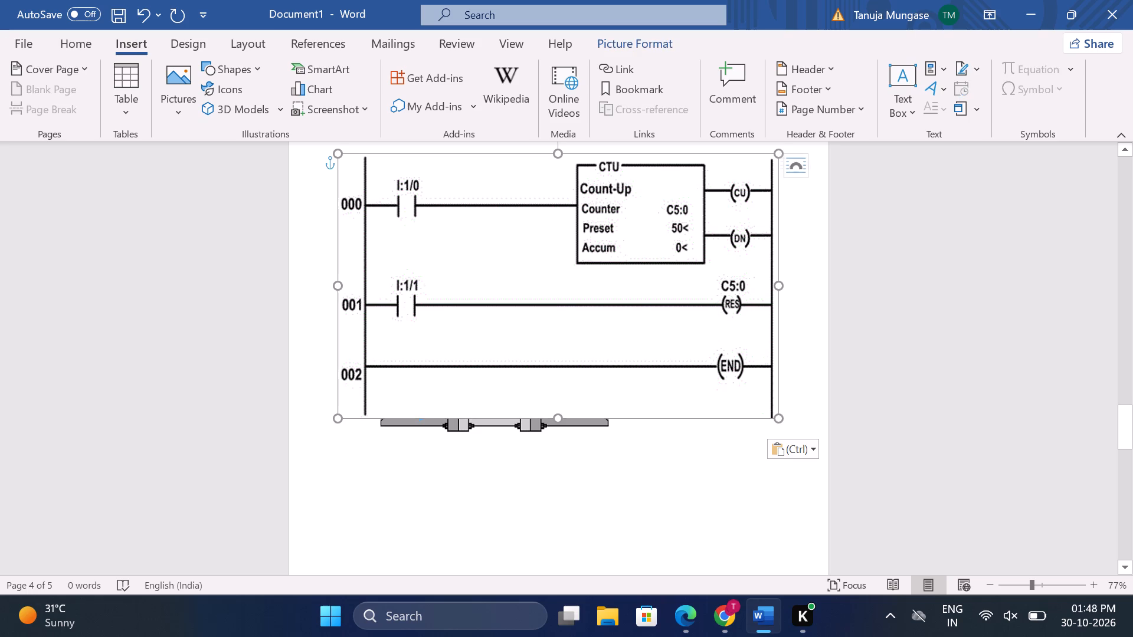
{"action": "left_click", "coordinate": [808, 169]}
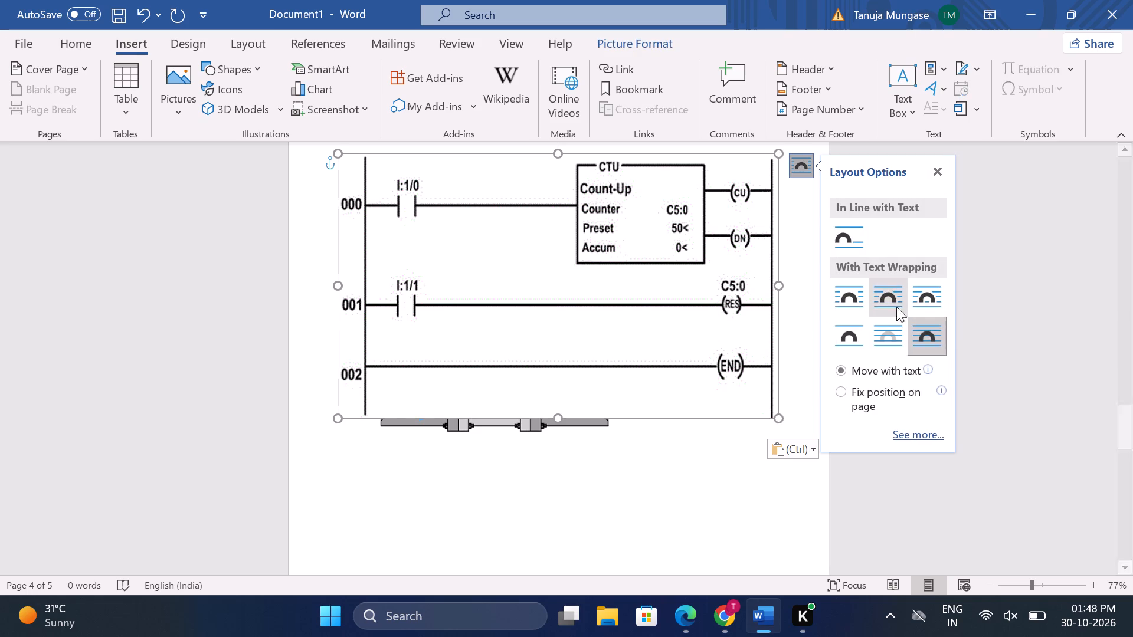
{"action": "left_click", "coordinate": [928, 339]}
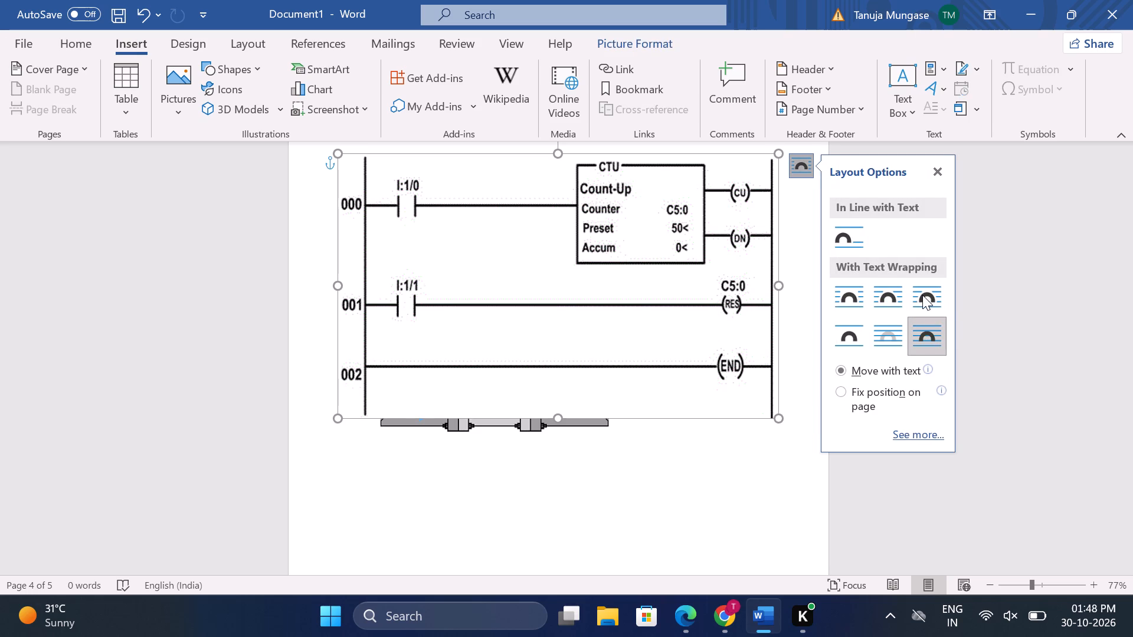
{"action": "left_click", "coordinate": [922, 295]}
{"action": "scroll", "coordinate": [670, 441], "scroll_direction": "down", "scroll_amount": 2}
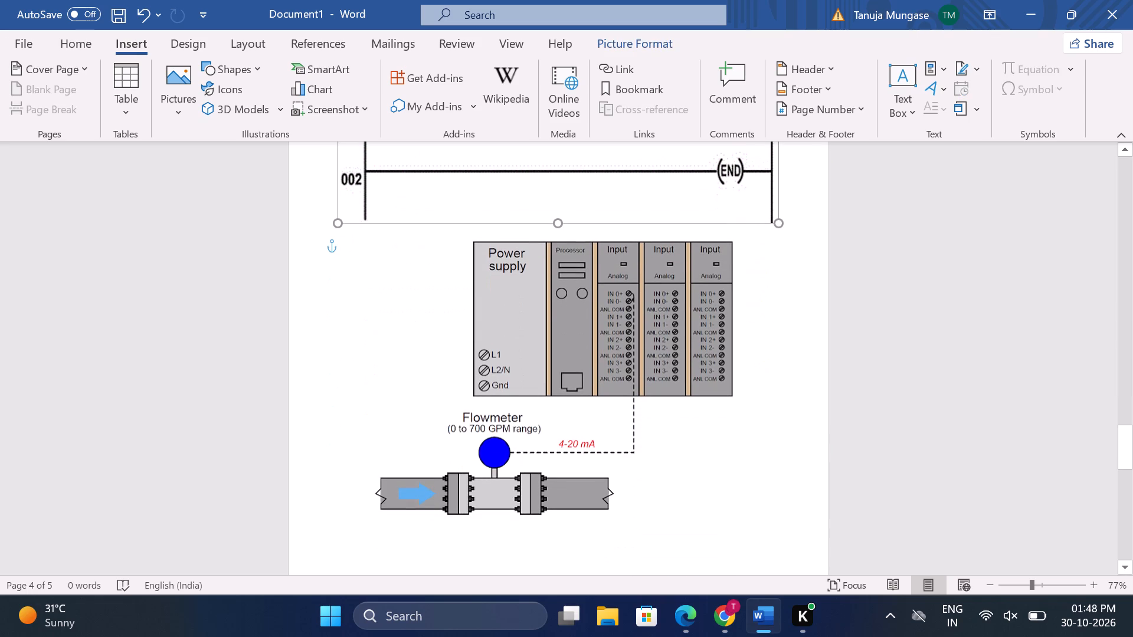
Set the flowmeter picture's wrapping to Top and Bottom, move it lower on page 4, keep it horizontally centered and deselect it.
{"action": "left_click", "coordinate": [624, 385]}
{"action": "left_click_drag", "start_coordinate": [610, 388], "coordinate": [597, 427]}
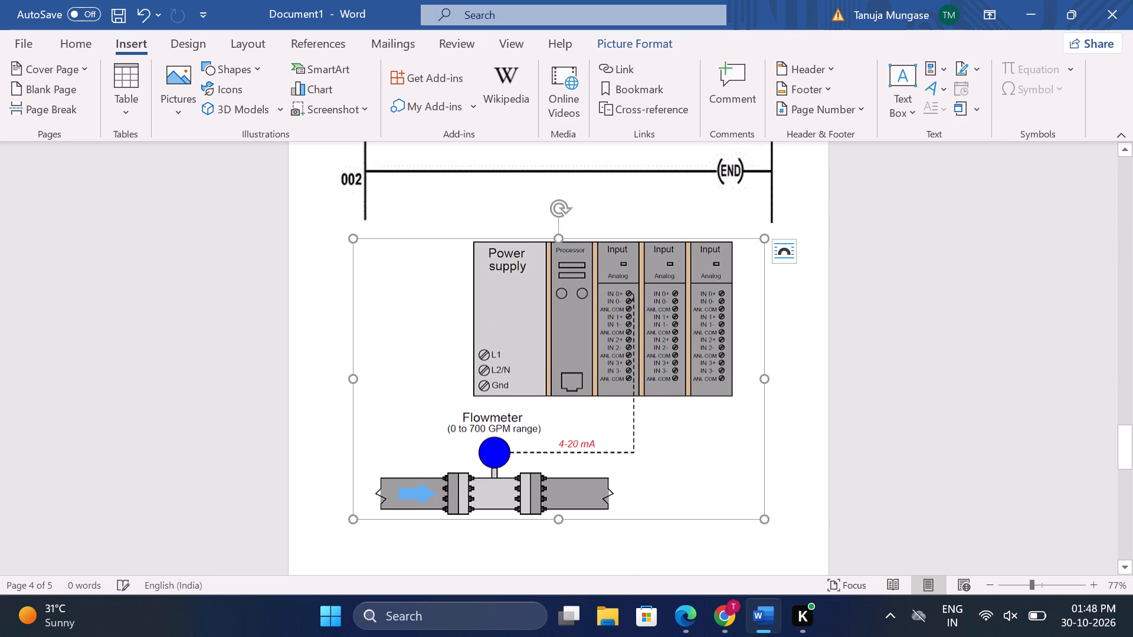
{"action": "left_click", "coordinate": [785, 252]}
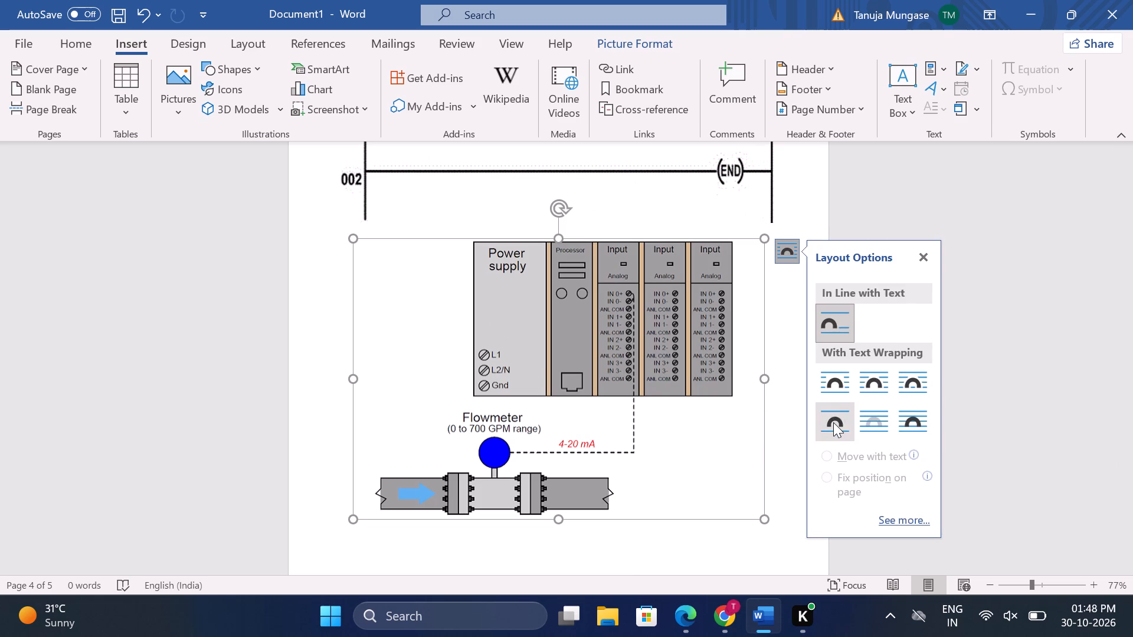
{"action": "left_click", "coordinate": [833, 422]}
{"action": "left_click_drag", "start_coordinate": [649, 365], "coordinate": [647, 391]}
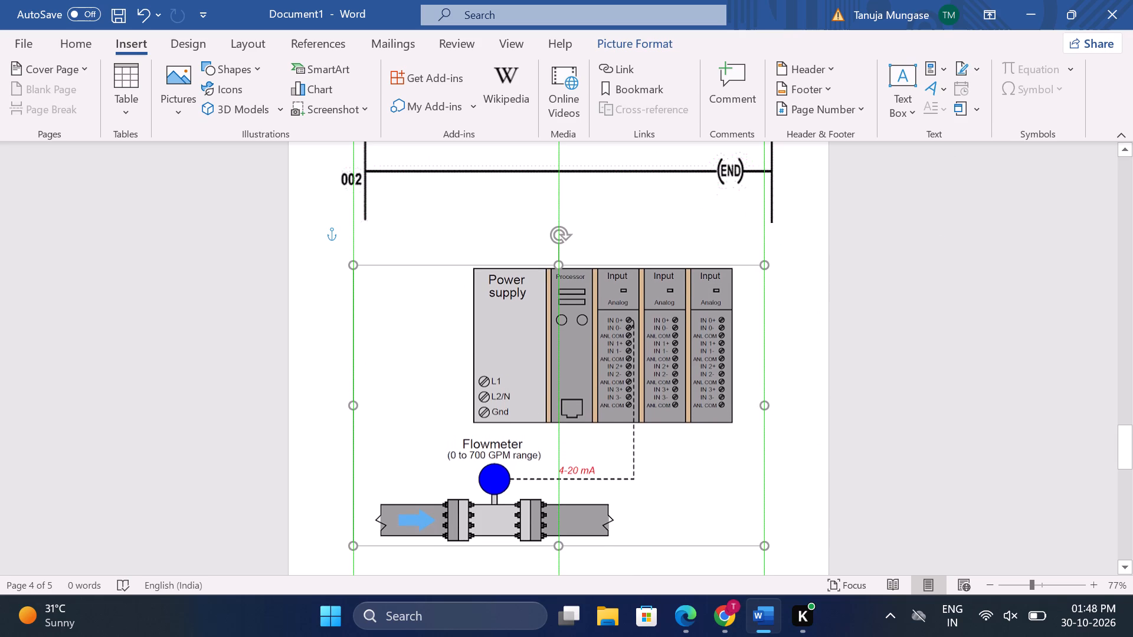
{"action": "left_click_drag", "start_coordinate": [647, 391], "coordinate": [641, 424]}
{"action": "scroll", "coordinate": [641, 424], "scroll_direction": "down", "scroll_amount": 3}
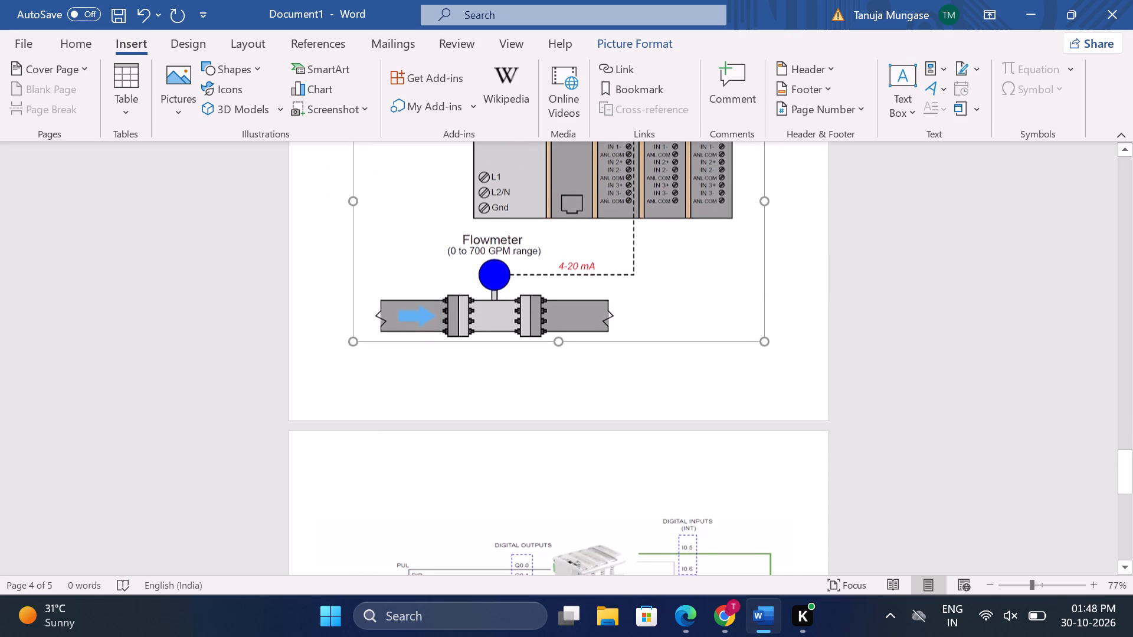
{"action": "scroll", "coordinate": [552, 415], "scroll_direction": "up", "scroll_amount": 1}
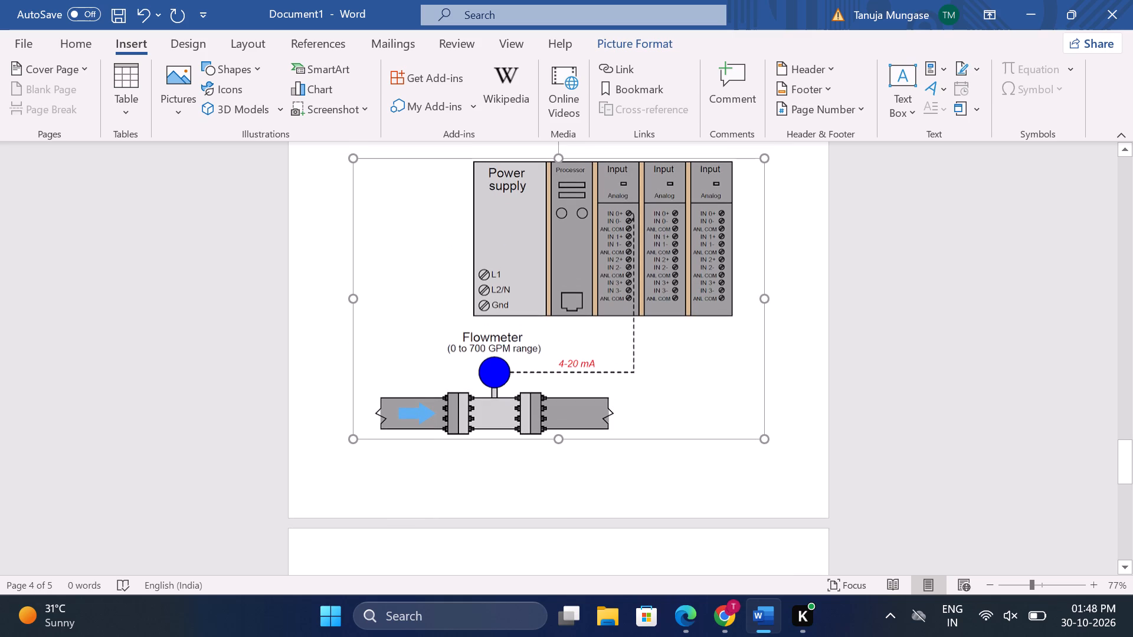
{"action": "left_click", "coordinate": [669, 474]}
Nudge the conveyor counter wiring picture on page 3 slightly left and up, and deselect it.
{"action": "scroll", "coordinate": [669, 474], "scroll_direction": "up", "scroll_amount": 3}
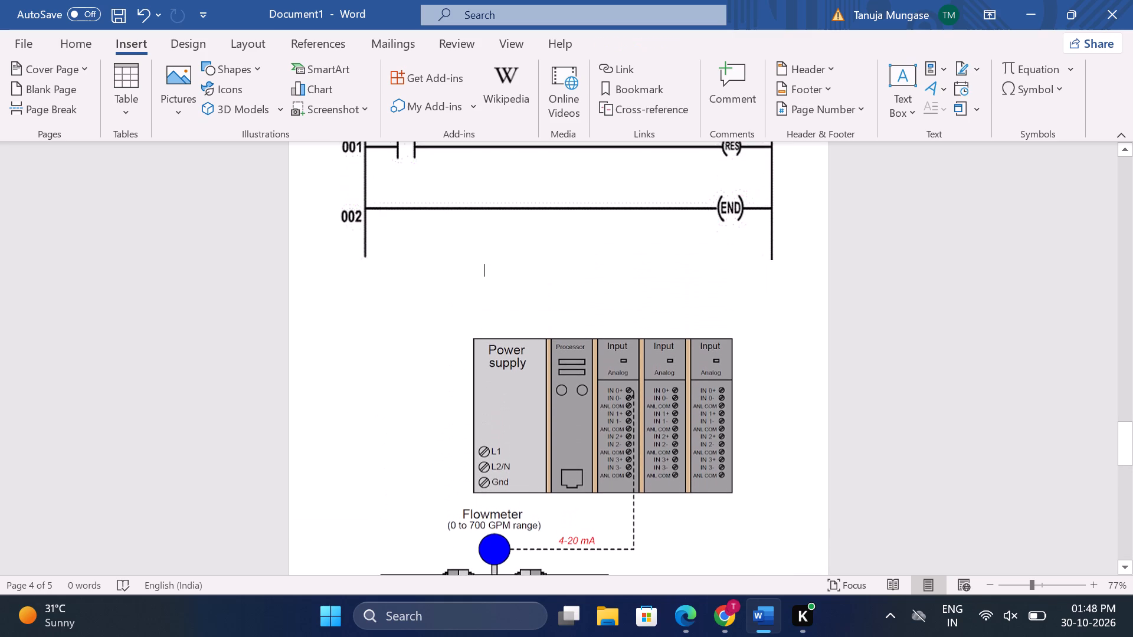
{"action": "scroll", "coordinate": [669, 474], "scroll_direction": "down", "scroll_amount": 3}
{"action": "scroll", "coordinate": [669, 474], "scroll_direction": "up", "scroll_amount": 3}
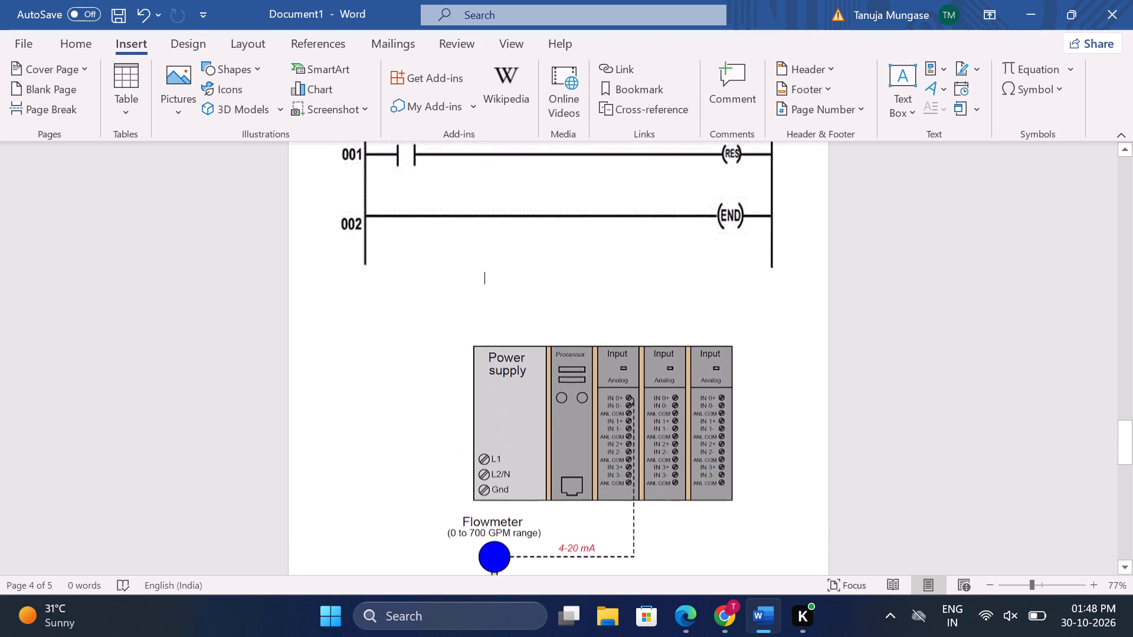
{"action": "scroll", "coordinate": [669, 474], "scroll_direction": "up", "scroll_amount": 3}
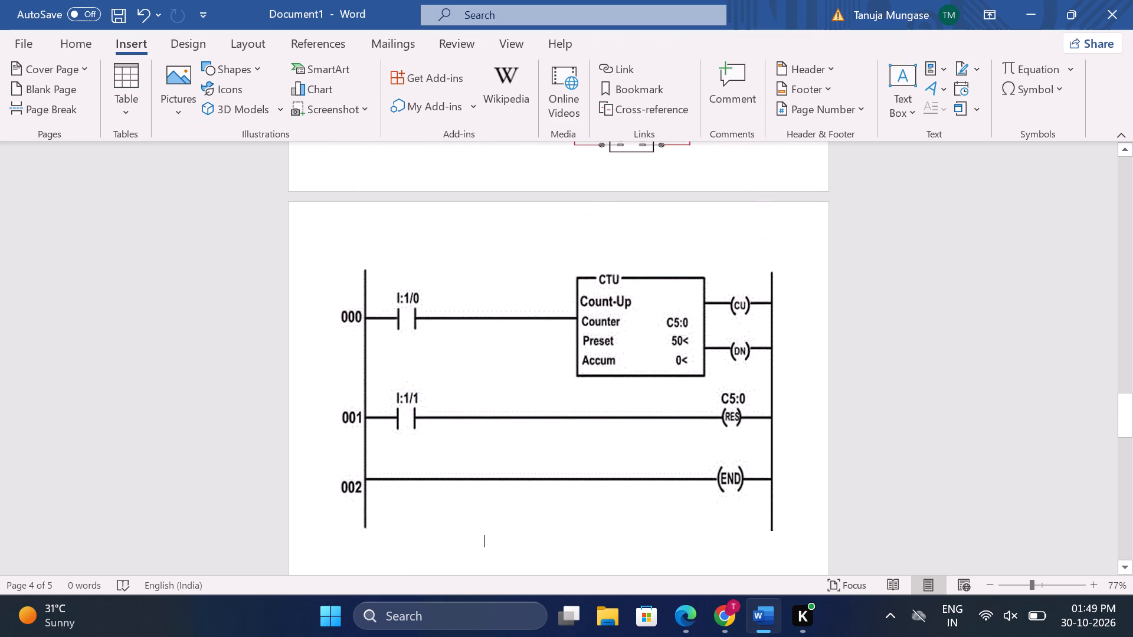
{"action": "scroll", "coordinate": [669, 474], "scroll_direction": "up", "scroll_amount": 5}
{"action": "left_click", "coordinate": [628, 472]}
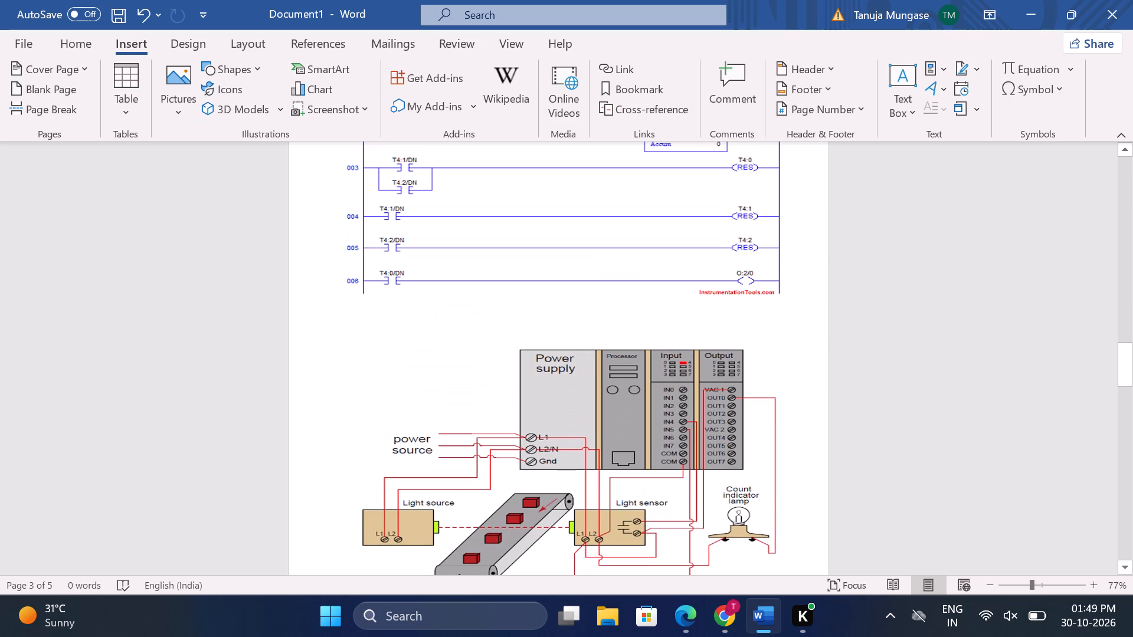
{"action": "left_click_drag", "start_coordinate": [628, 472], "coordinate": [614, 467]}
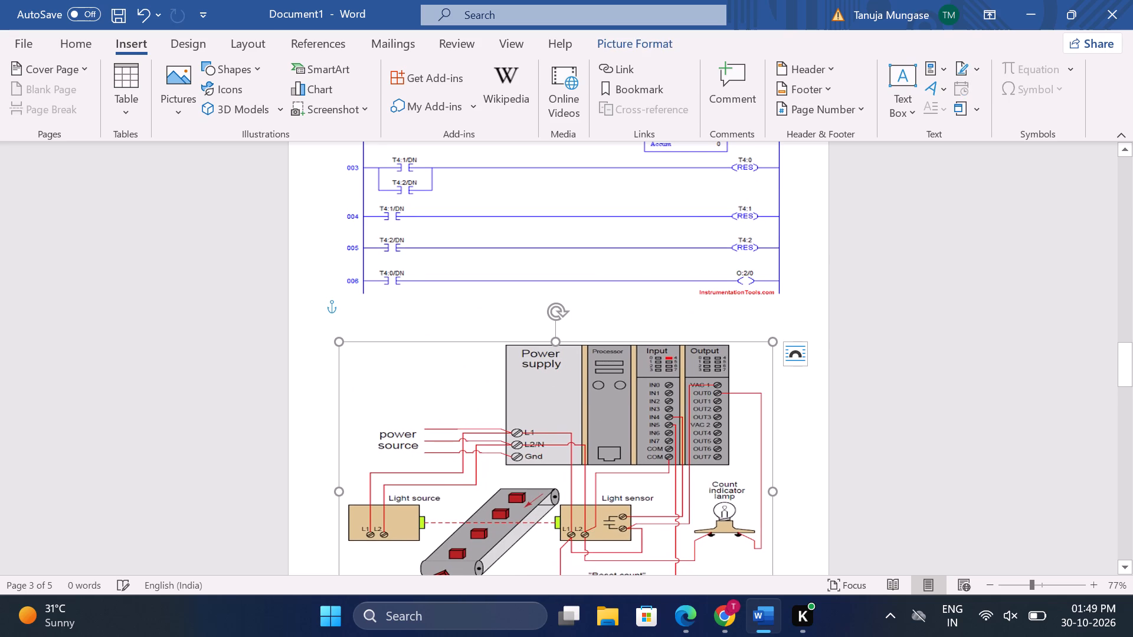
{"action": "left_click", "coordinate": [660, 325]}
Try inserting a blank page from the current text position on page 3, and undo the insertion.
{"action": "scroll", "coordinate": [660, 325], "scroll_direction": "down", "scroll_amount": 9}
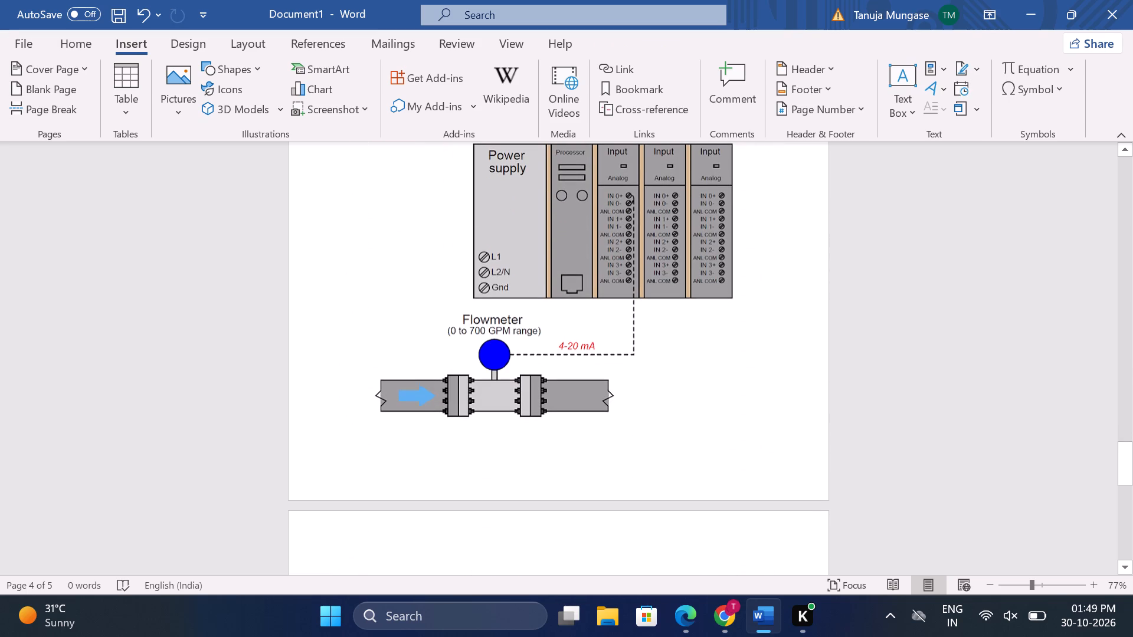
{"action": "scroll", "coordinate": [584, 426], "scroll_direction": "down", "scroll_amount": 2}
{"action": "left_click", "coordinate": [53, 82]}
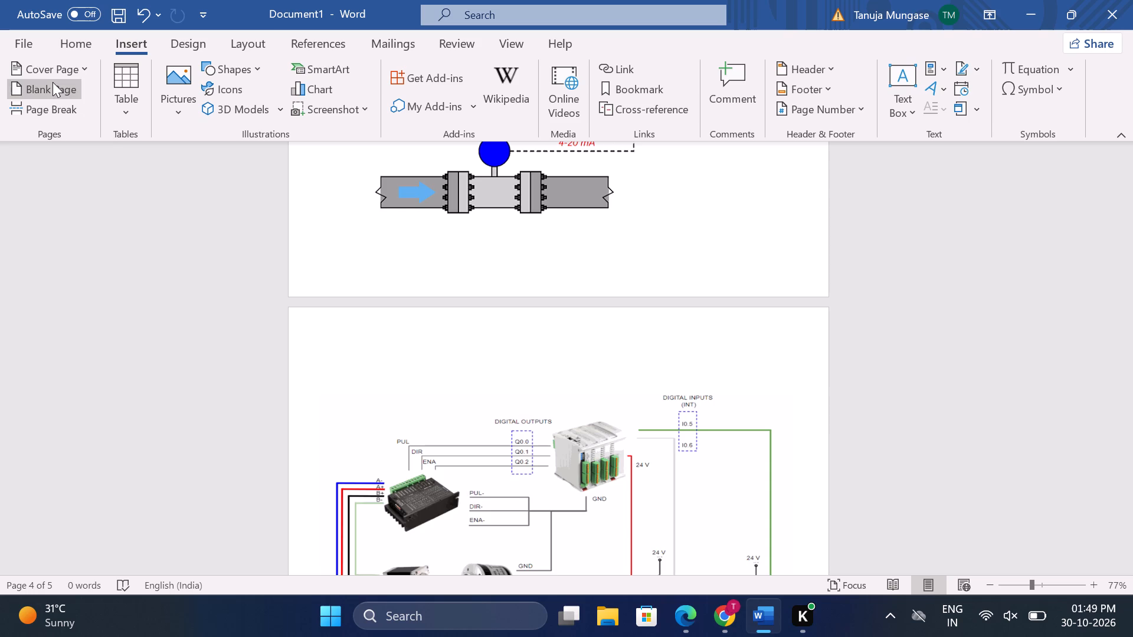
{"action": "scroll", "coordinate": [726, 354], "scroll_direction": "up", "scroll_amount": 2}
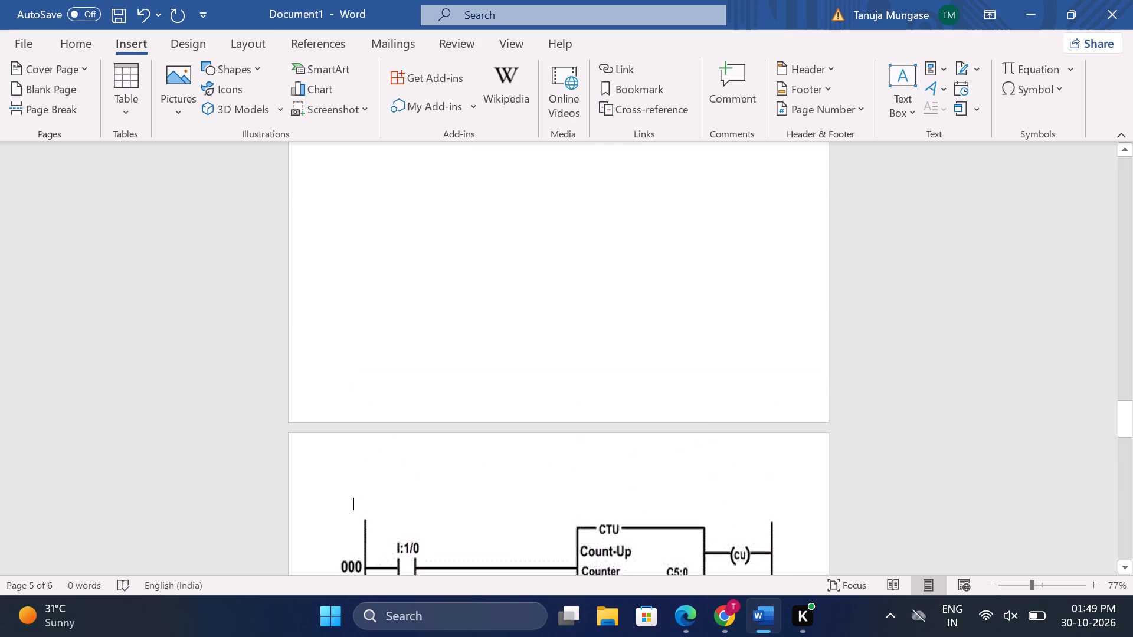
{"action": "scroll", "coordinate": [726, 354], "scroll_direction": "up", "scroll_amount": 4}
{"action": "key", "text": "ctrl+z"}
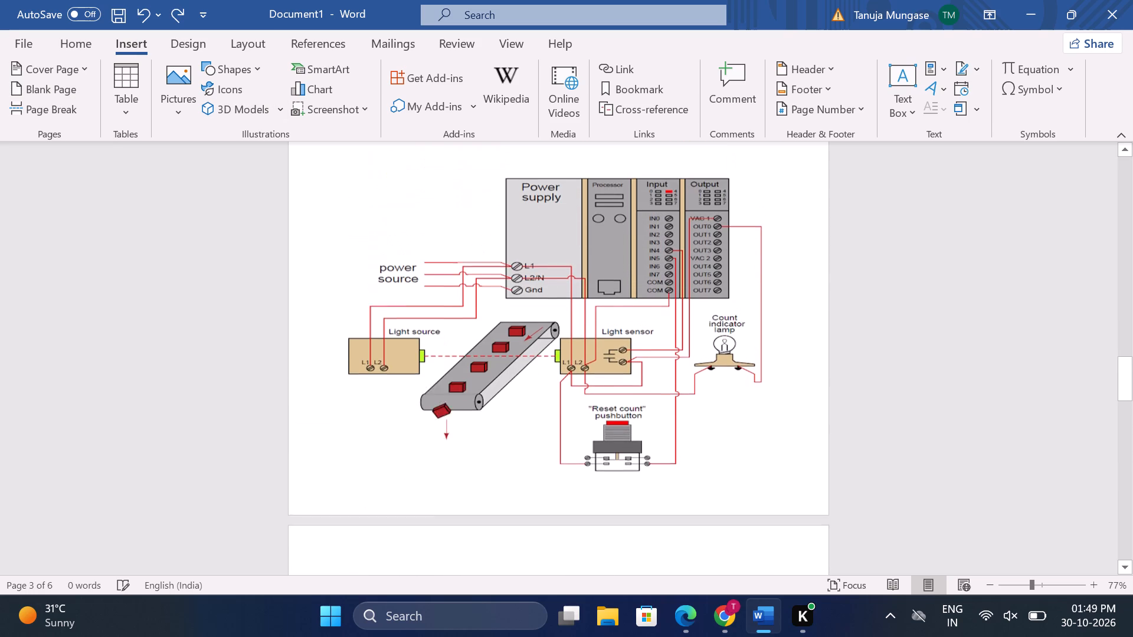
Insert a blank page from a text position below the flowmeter picture on page 4.
{"action": "scroll", "coordinate": [706, 364], "scroll_direction": "down", "scroll_amount": 1}
{"action": "scroll", "coordinate": [534, 330], "scroll_direction": "down", "scroll_amount": 2}
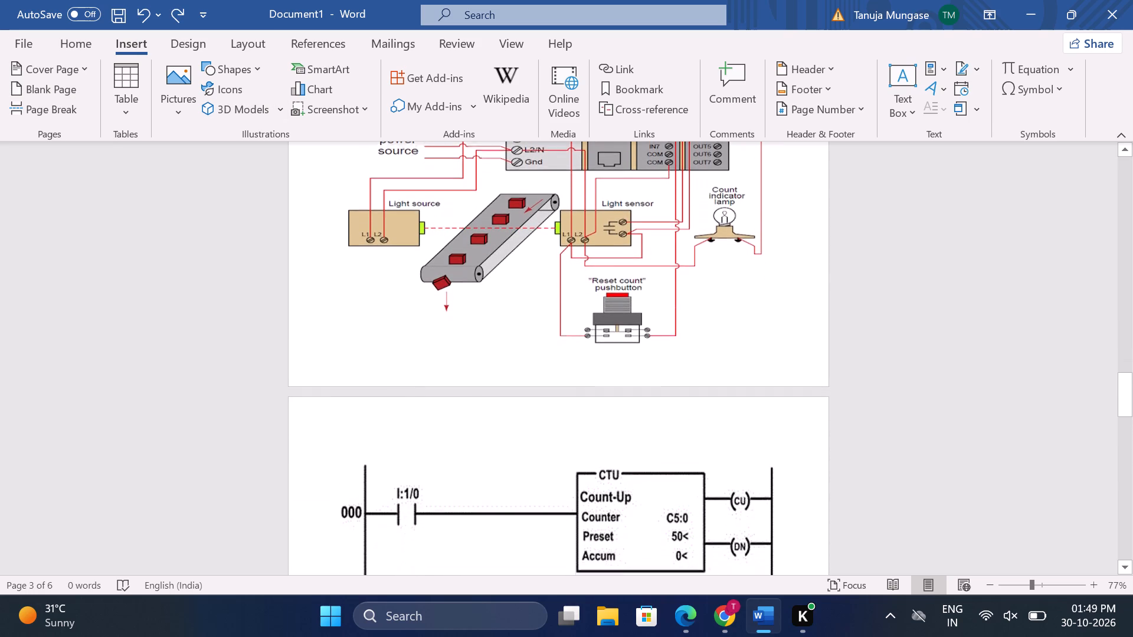
{"action": "scroll", "coordinate": [534, 330], "scroll_direction": "down", "scroll_amount": 5}
{"action": "left_click", "coordinate": [656, 258]}
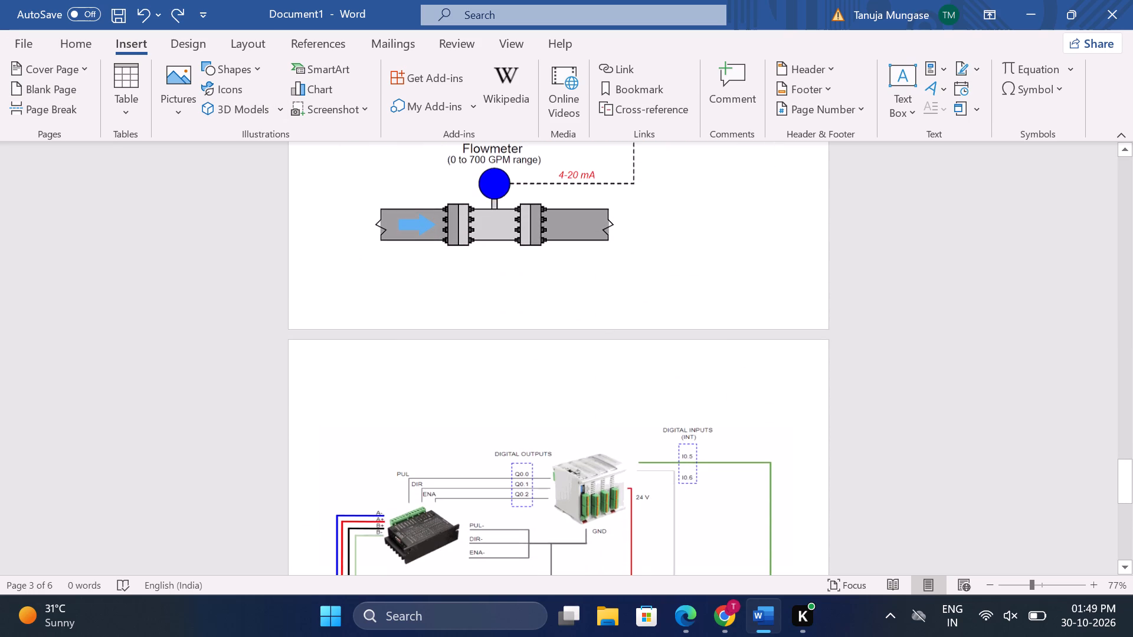
{"action": "left_click", "coordinate": [55, 86]}
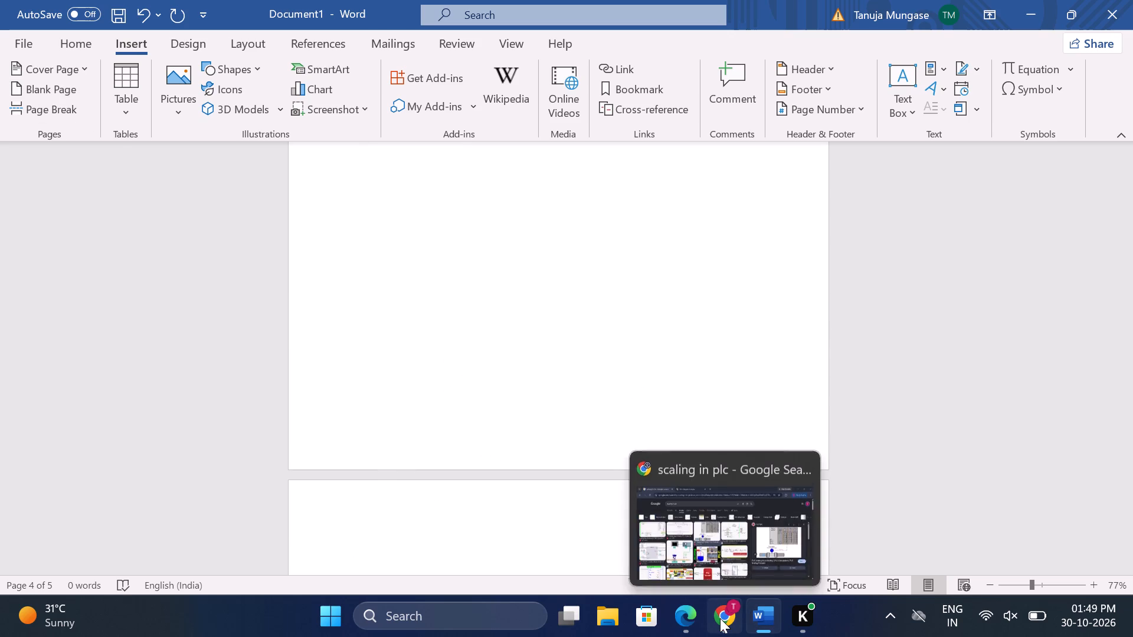
Switch to Chrome and examine the scaling in plc image results and related pictures for another suitable scaling diagram.
{"action": "left_click", "coordinate": [720, 618]}
{"action": "scroll", "coordinate": [501, 406], "scroll_direction": "down", "scroll_amount": 2}
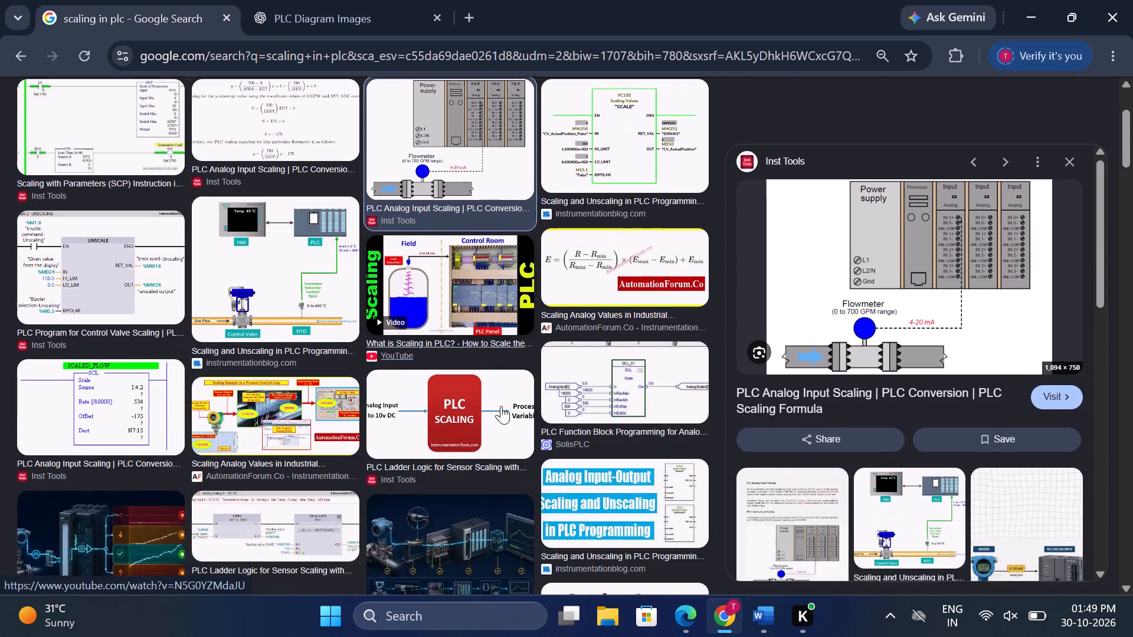
{"action": "scroll", "coordinate": [501, 406], "scroll_direction": "down", "scroll_amount": 1}
{"action": "scroll", "coordinate": [326, 428], "scroll_direction": "down", "scroll_amount": 1}
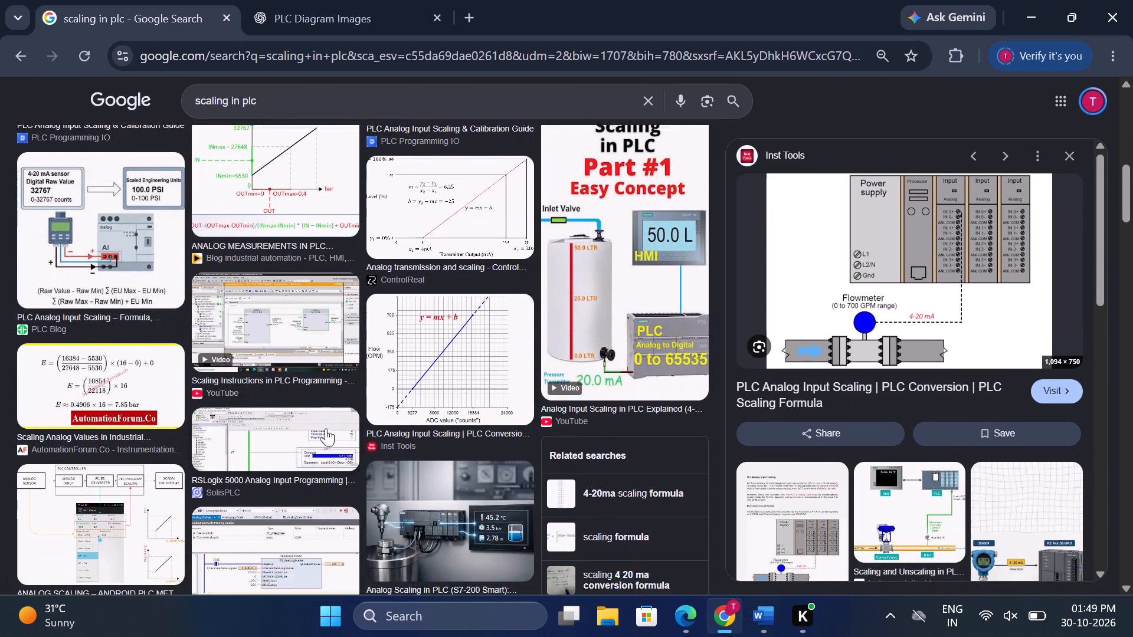
{"action": "scroll", "coordinate": [326, 428], "scroll_direction": "down", "scroll_amount": 1}
{"action": "scroll", "coordinate": [248, 462], "scroll_direction": "down", "scroll_amount": 1}
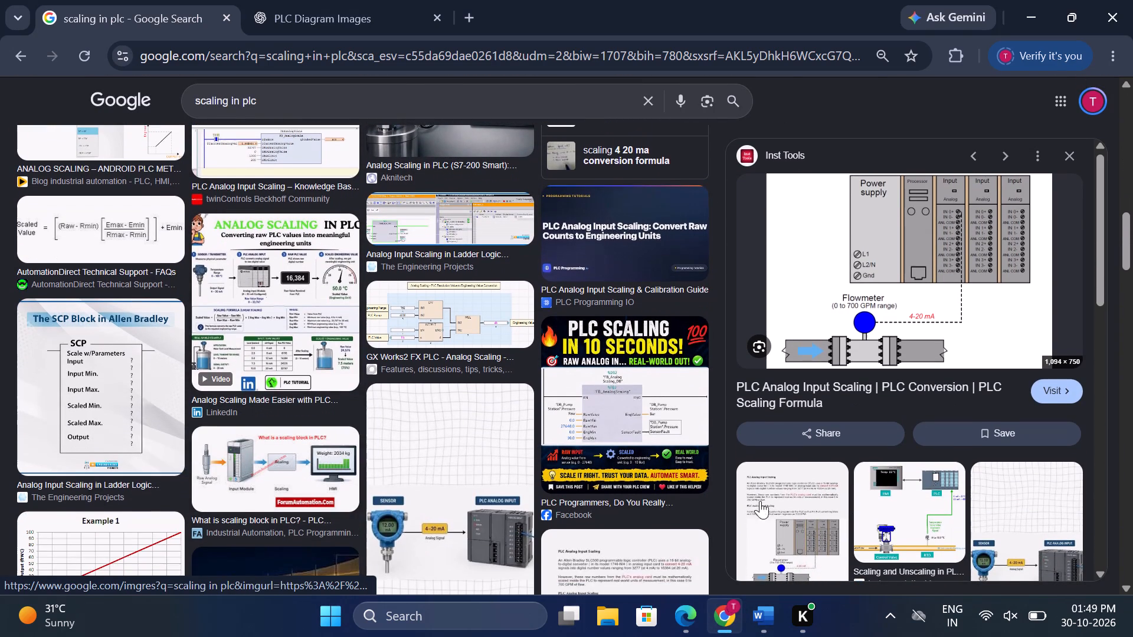
{"action": "scroll", "coordinate": [821, 515], "scroll_direction": "down", "scroll_amount": 2}
{"action": "scroll", "coordinate": [821, 515], "scroll_direction": "up", "scroll_amount": 5}
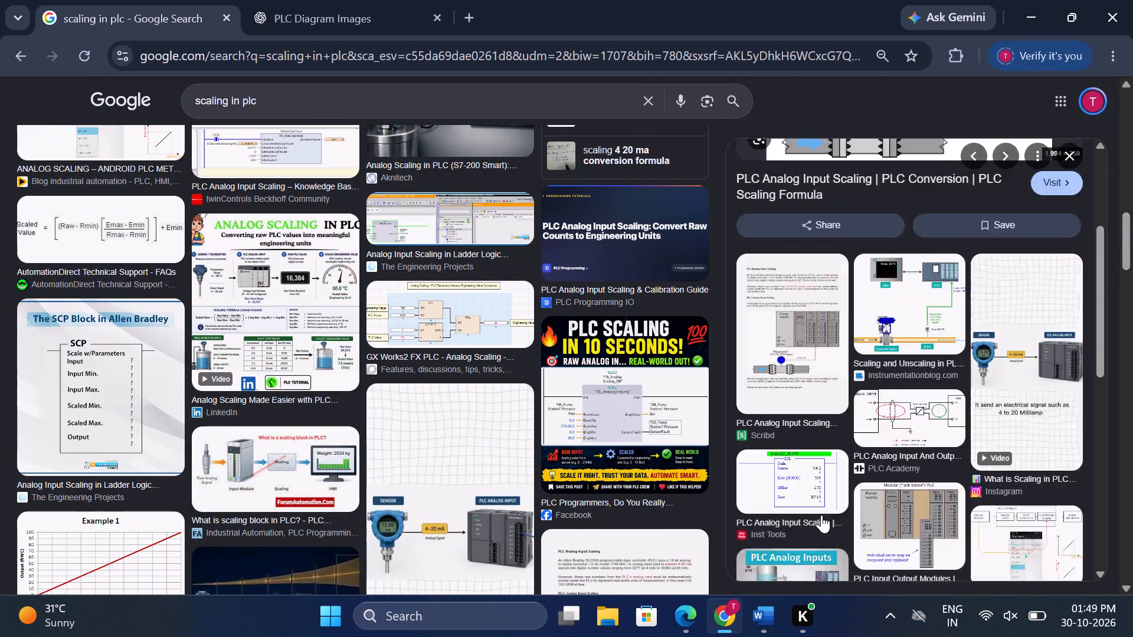
{"action": "scroll", "coordinate": [821, 515], "scroll_direction": "up", "scroll_amount": 2}
{"action": "scroll", "coordinate": [470, 357], "scroll_direction": "up", "scroll_amount": 8}
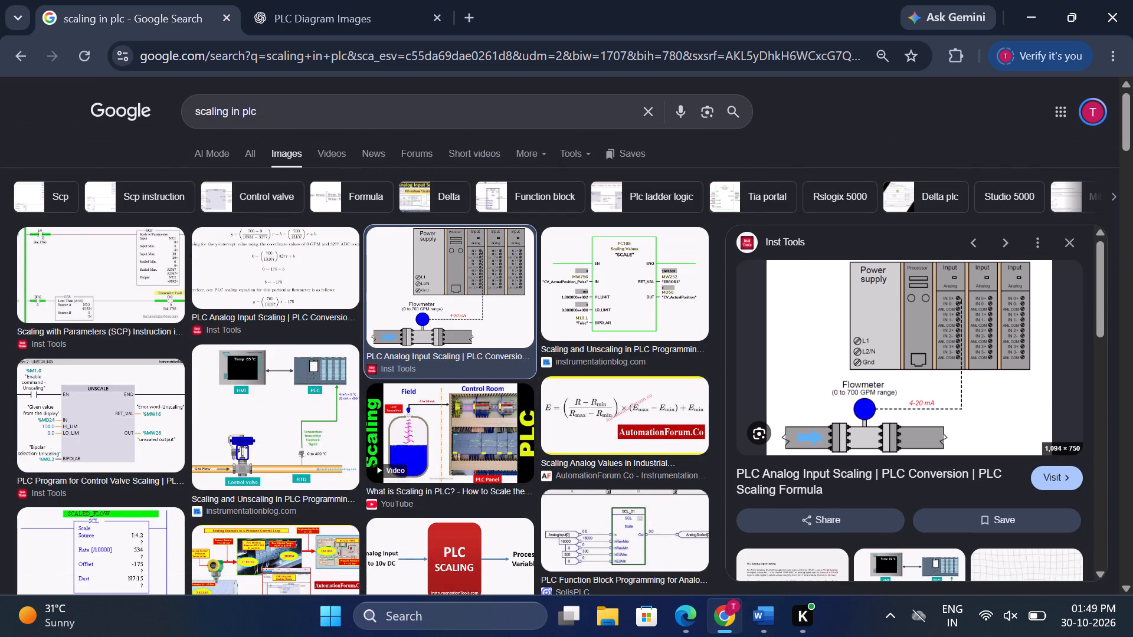
Search Google Images for scaling in plc code.
{"action": "left_click", "coordinate": [282, 118]}
{"action": "key", "text": "space"}
{"action": "type", "text": "code"}
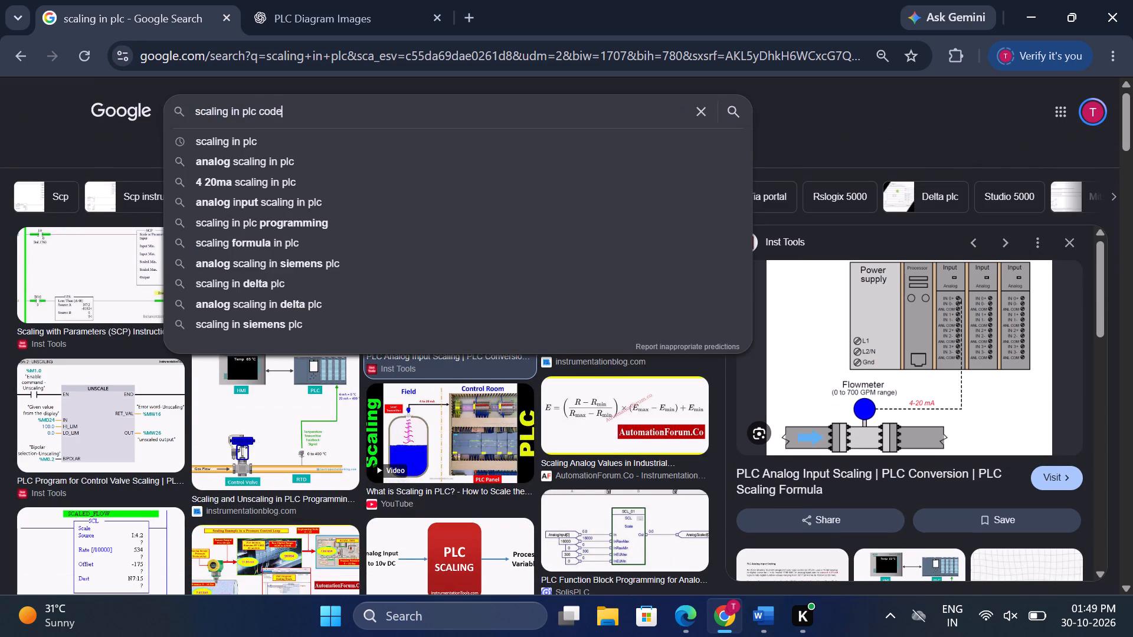
{"action": "key", "text": "Return"}
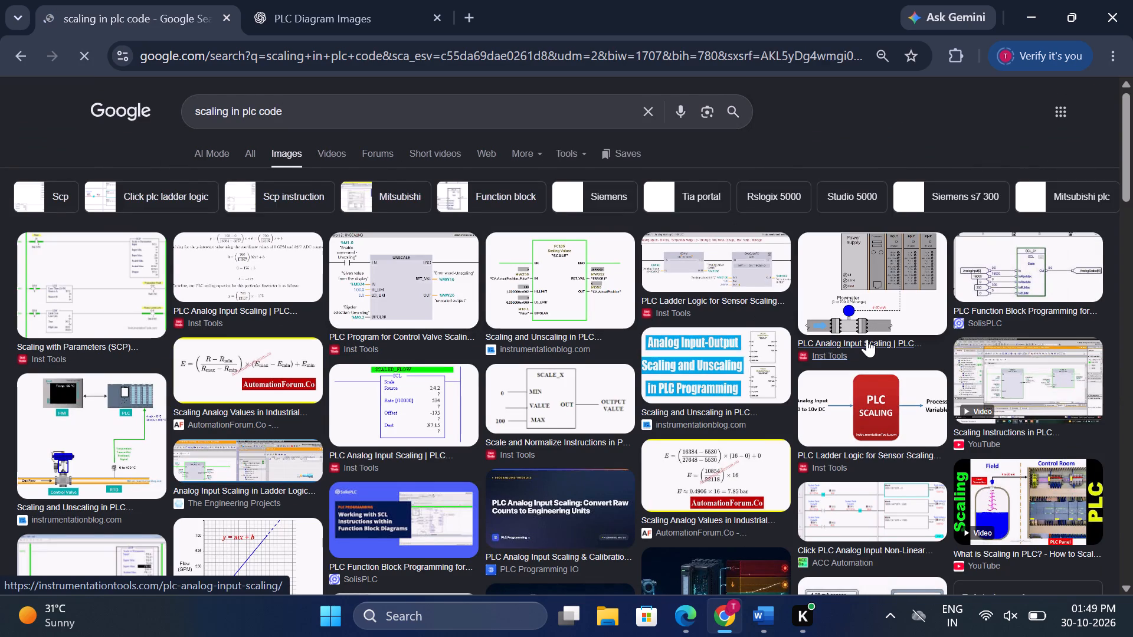
Compare the scaling code results and copy the Scaling with Parameters (SCP) Instruction ladder image from Inst Tools.
{"action": "scroll", "coordinate": [867, 339], "scroll_direction": "down", "scroll_amount": 1}
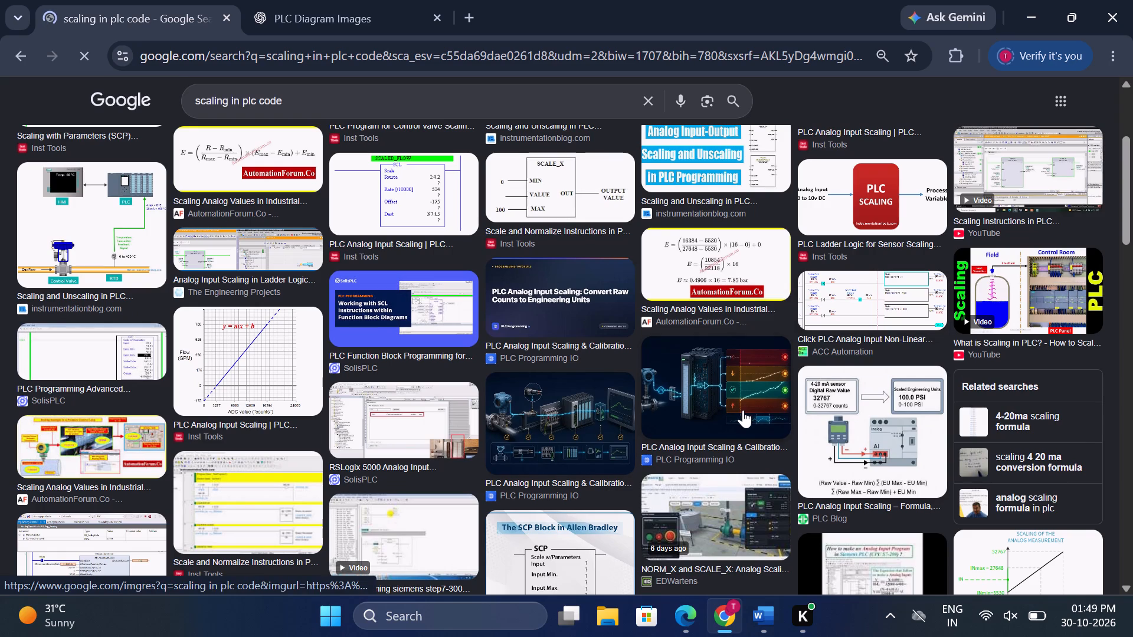
{"action": "scroll", "coordinate": [329, 394], "scroll_direction": "down", "scroll_amount": 2}
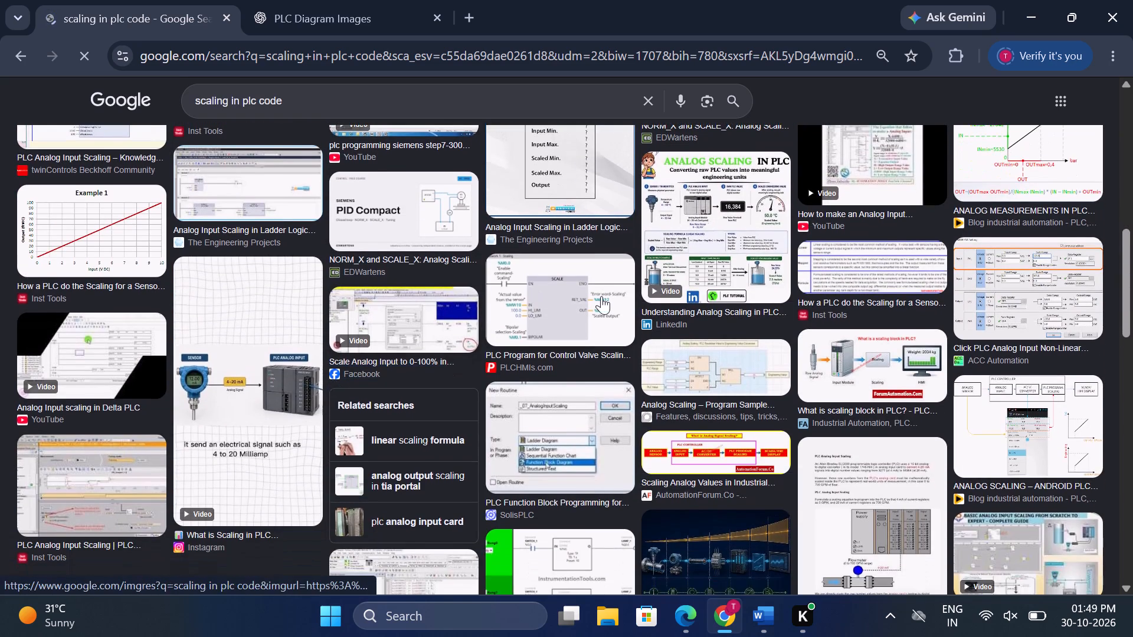
{"action": "left_click", "coordinate": [1019, 284]}
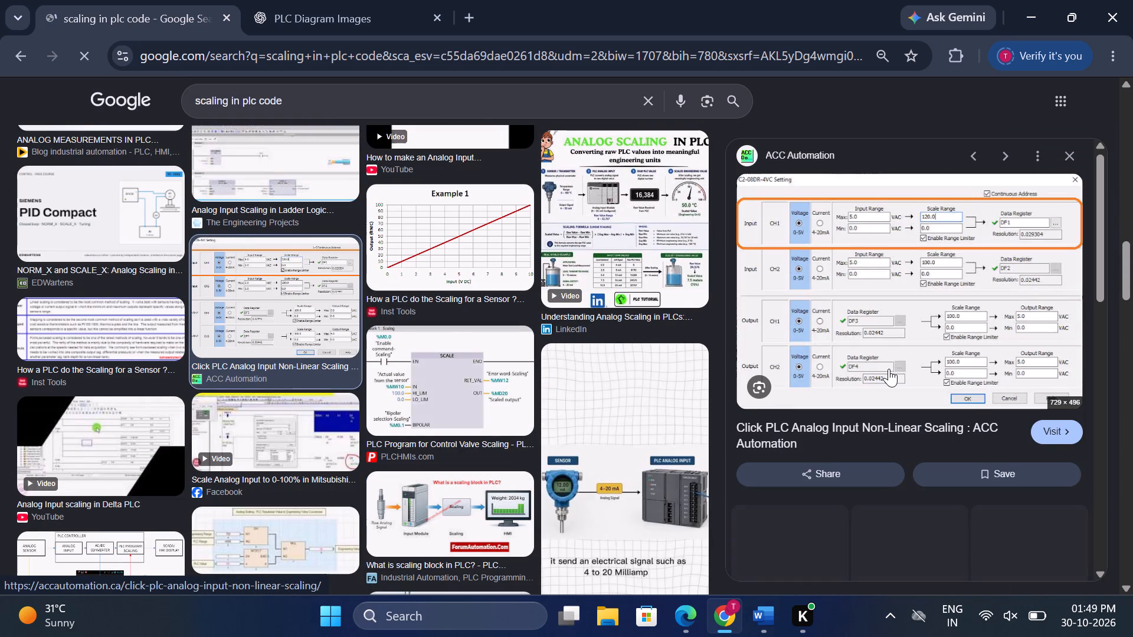
{"action": "left_click", "coordinate": [1075, 159]}
{"action": "scroll", "coordinate": [477, 371], "scroll_direction": "up", "scroll_amount": 6}
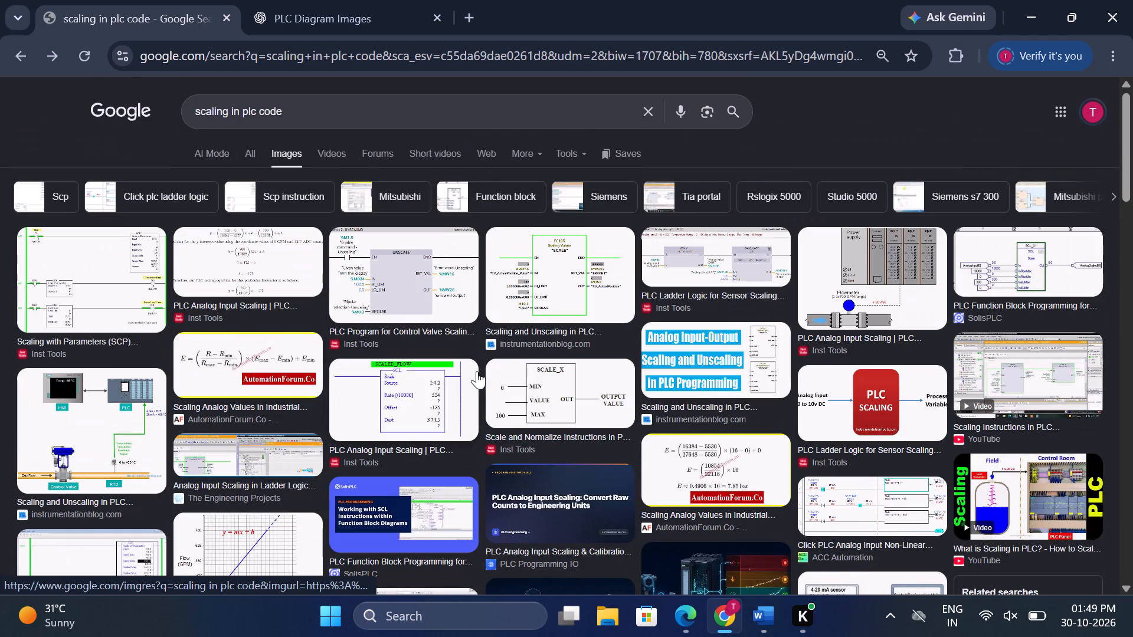
{"action": "left_click", "coordinate": [116, 276]}
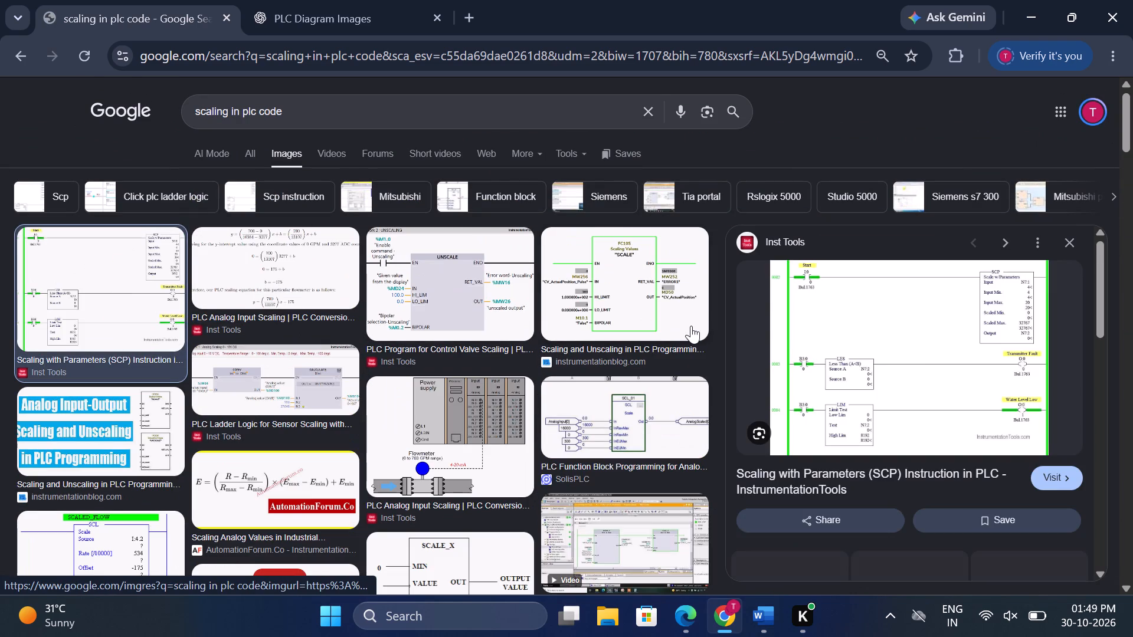
{"action": "right_click", "coordinate": [911, 361]}
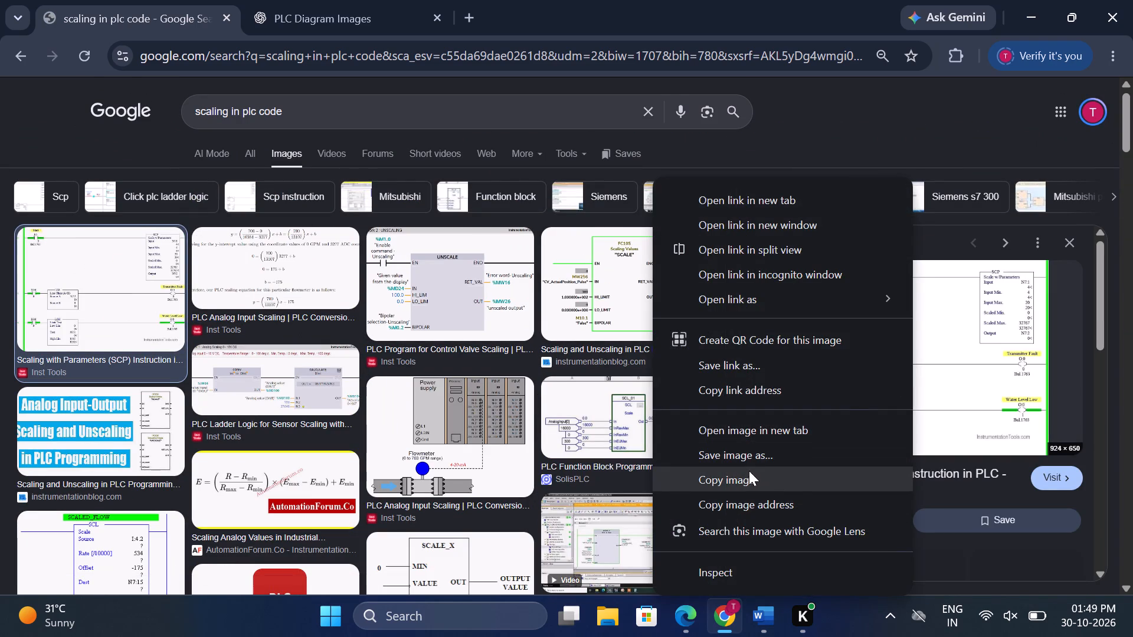
{"action": "left_click", "coordinate": [747, 480]}
Return to Word and paste the copied SCP ladder image onto blank page 5, after the flowmeter picture's page.
{"action": "key", "text": "alt+Tab"}
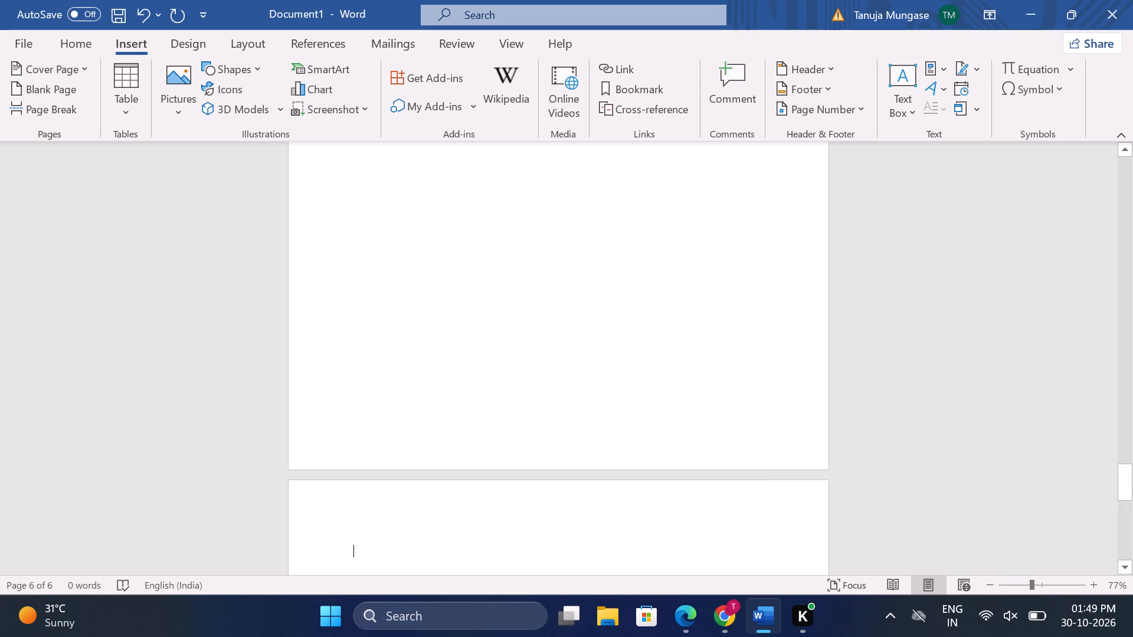
{"action": "scroll", "coordinate": [400, 315], "scroll_direction": "up", "scroll_amount": 5}
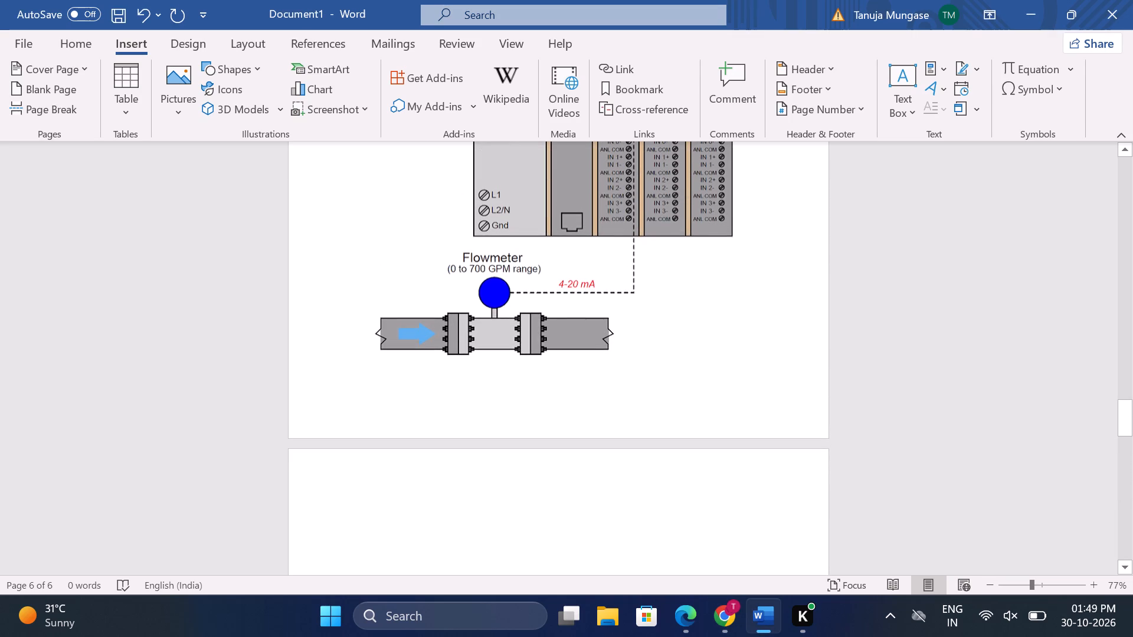
{"action": "scroll", "coordinate": [456, 295], "scroll_direction": "up", "scroll_amount": 6}
{"action": "scroll", "coordinate": [456, 295], "scroll_direction": "down", "scroll_amount": 5}
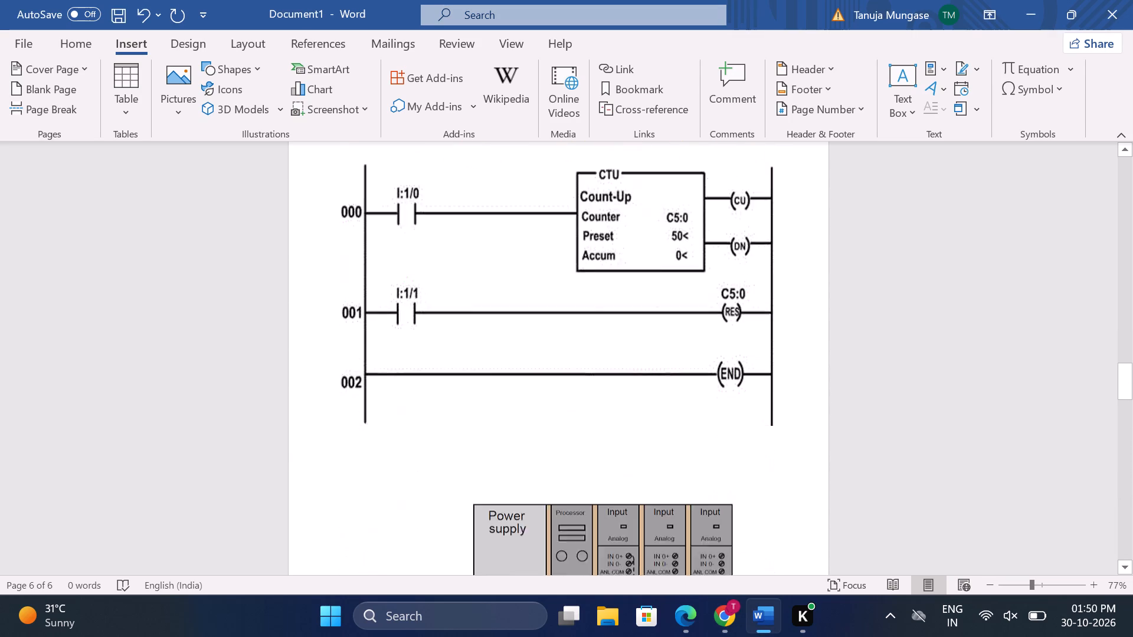
{"action": "scroll", "coordinate": [456, 295], "scroll_direction": "up", "scroll_amount": 3}
{"action": "scroll", "coordinate": [495, 280], "scroll_direction": "down", "scroll_amount": 5}
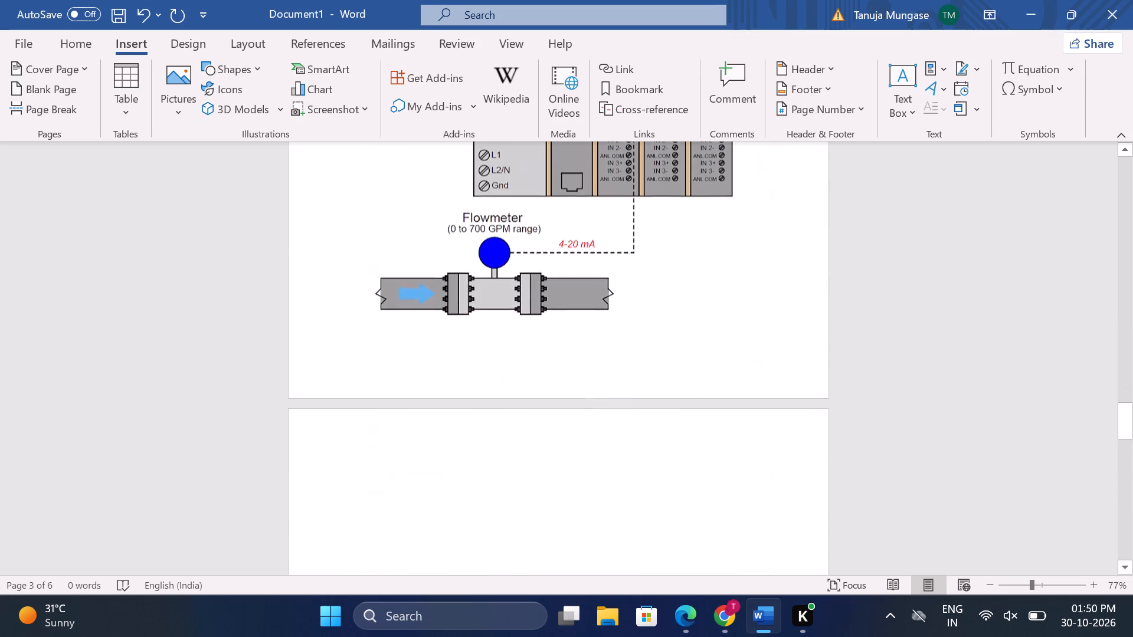
{"action": "scroll", "coordinate": [495, 280], "scroll_direction": "down", "scroll_amount": 1}
{"action": "scroll", "coordinate": [431, 386], "scroll_direction": "down", "scroll_amount": 6}
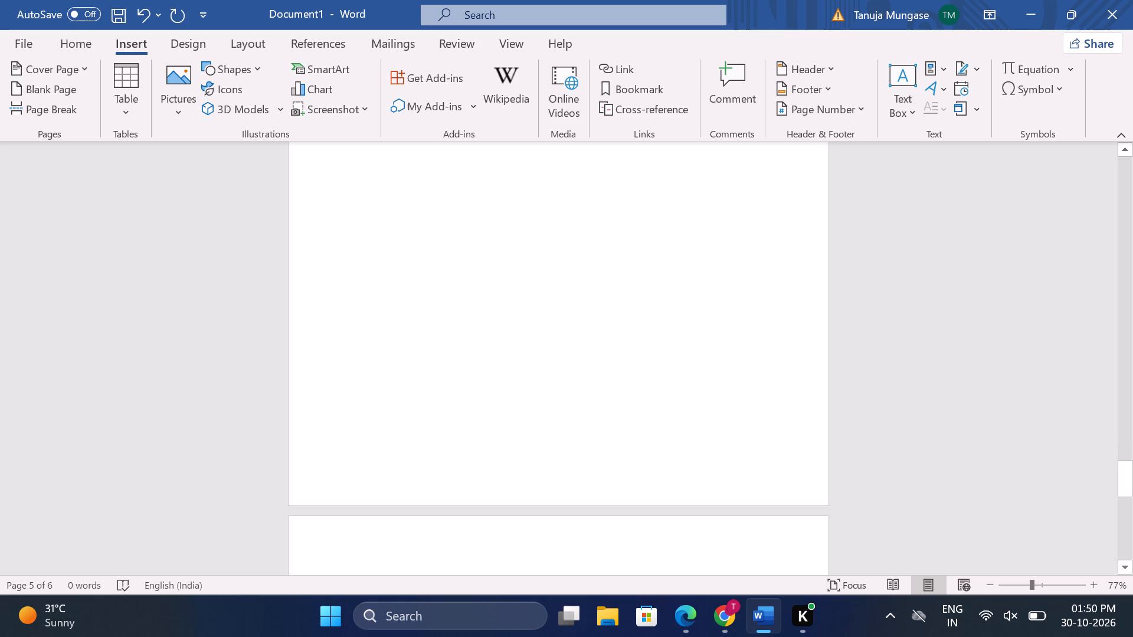
{"action": "scroll", "coordinate": [431, 386], "scroll_direction": "down", "scroll_amount": 2}
{"action": "scroll", "coordinate": [431, 386], "scroll_direction": "up", "scroll_amount": 8}
{"action": "left_click", "coordinate": [378, 342]}
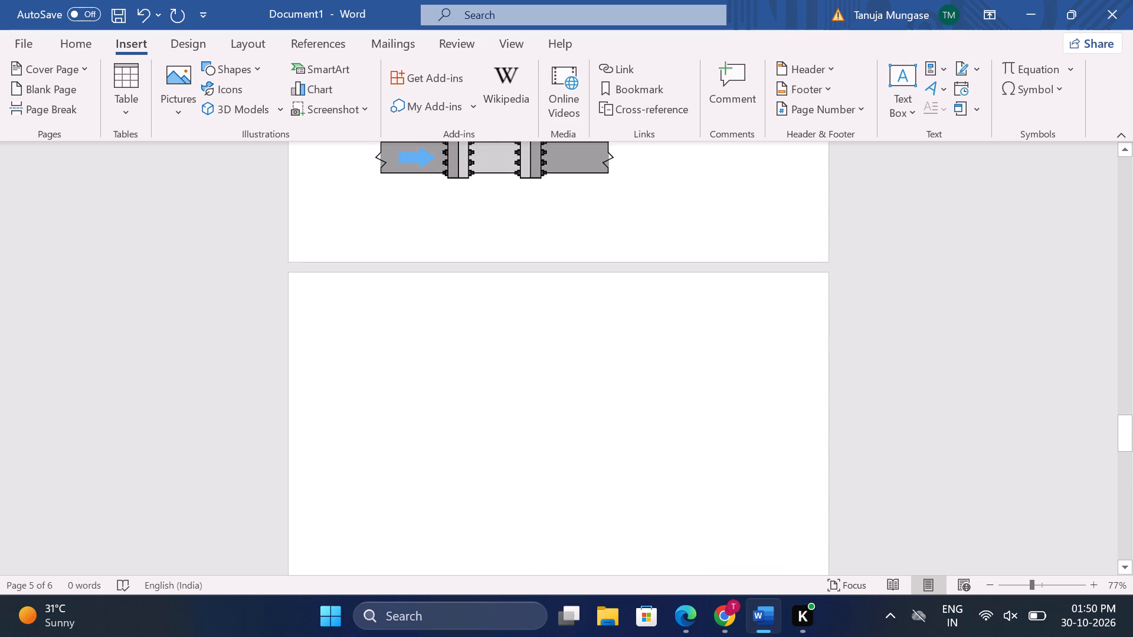
{"action": "key", "text": "ctrl+v"}
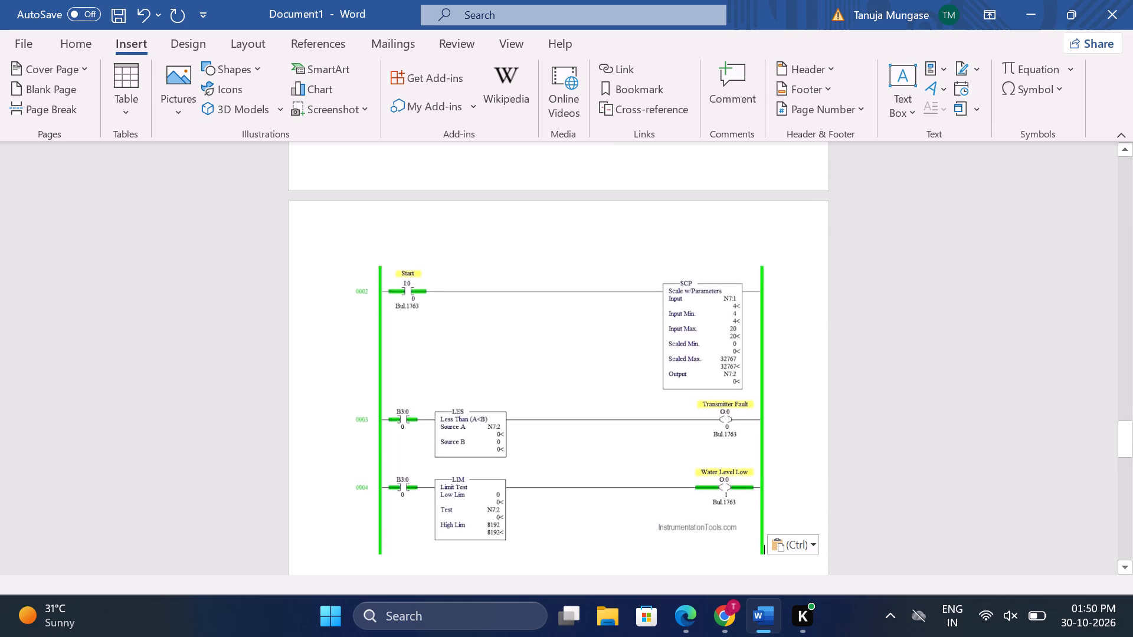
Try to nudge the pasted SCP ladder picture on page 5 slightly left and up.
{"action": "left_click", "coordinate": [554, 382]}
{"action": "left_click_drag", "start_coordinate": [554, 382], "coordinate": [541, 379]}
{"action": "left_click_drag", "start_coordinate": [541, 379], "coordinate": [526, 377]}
Shrink the BaseUnit terminal wiring diagram on page 6 proportionally and reposition it to fit fully within the page's lower half.
{"action": "scroll", "coordinate": [549, 410], "scroll_direction": "down", "scroll_amount": 9}
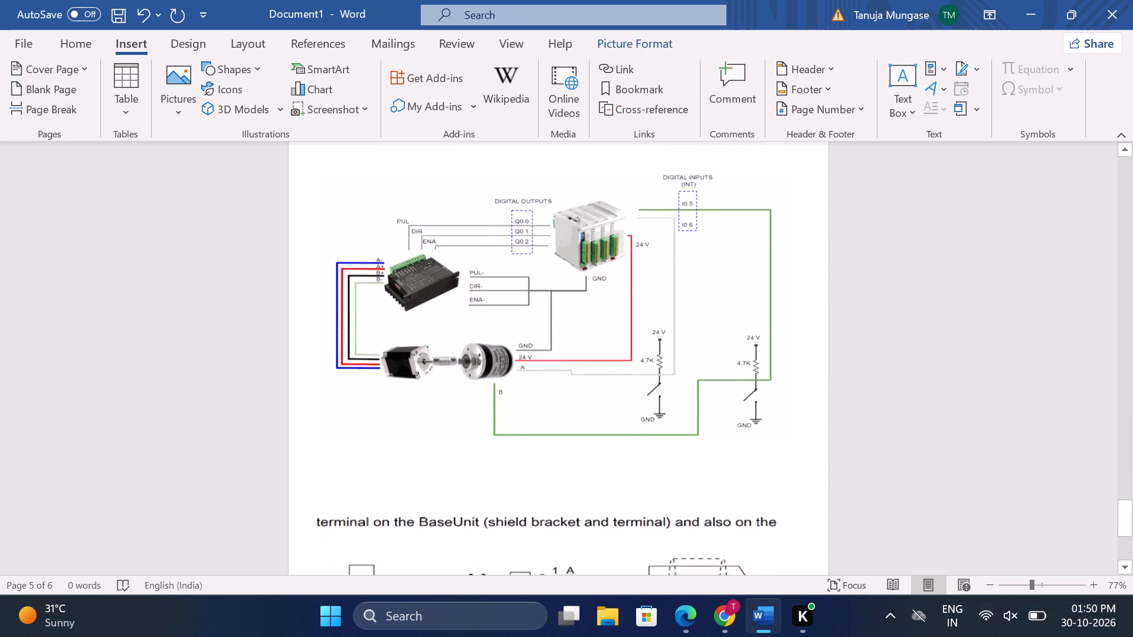
{"action": "scroll", "coordinate": [549, 410], "scroll_direction": "down", "scroll_amount": 7}
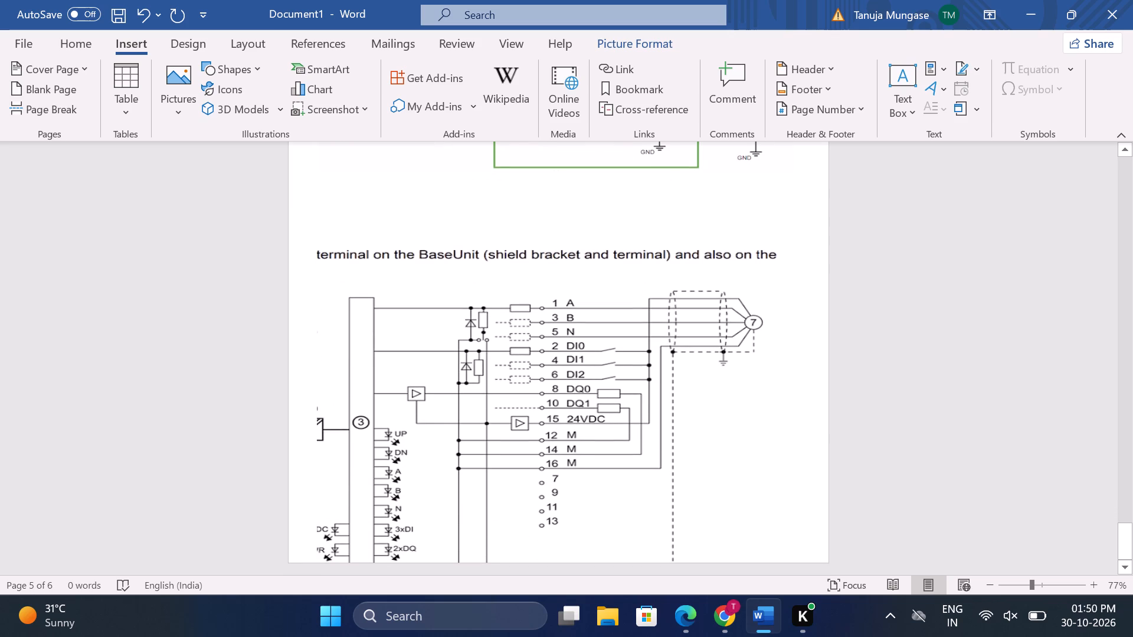
{"action": "left_click", "coordinate": [696, 501]}
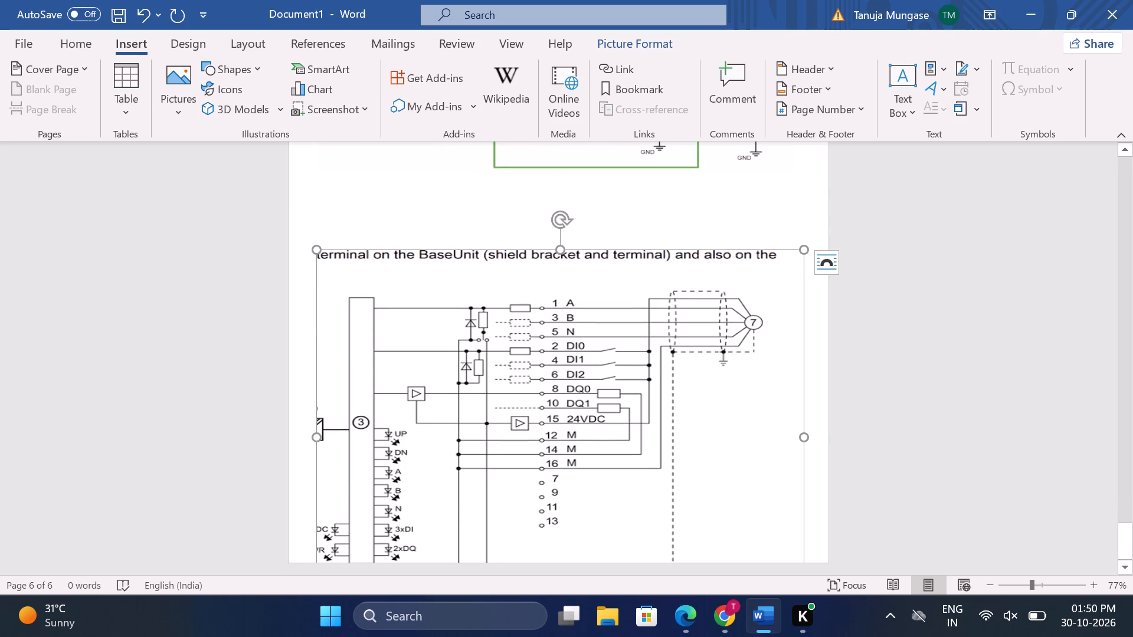
{"action": "left_click_drag", "start_coordinate": [593, 295], "coordinate": [593, 258]}
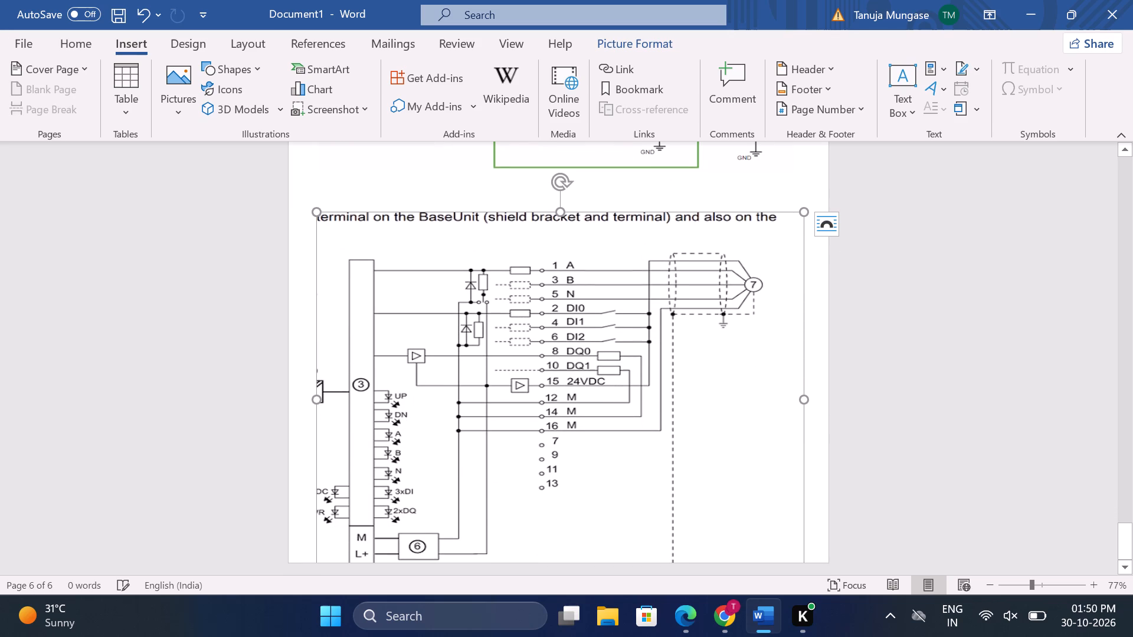
{"action": "left_click_drag", "start_coordinate": [805, 211], "coordinate": [696, 283]}
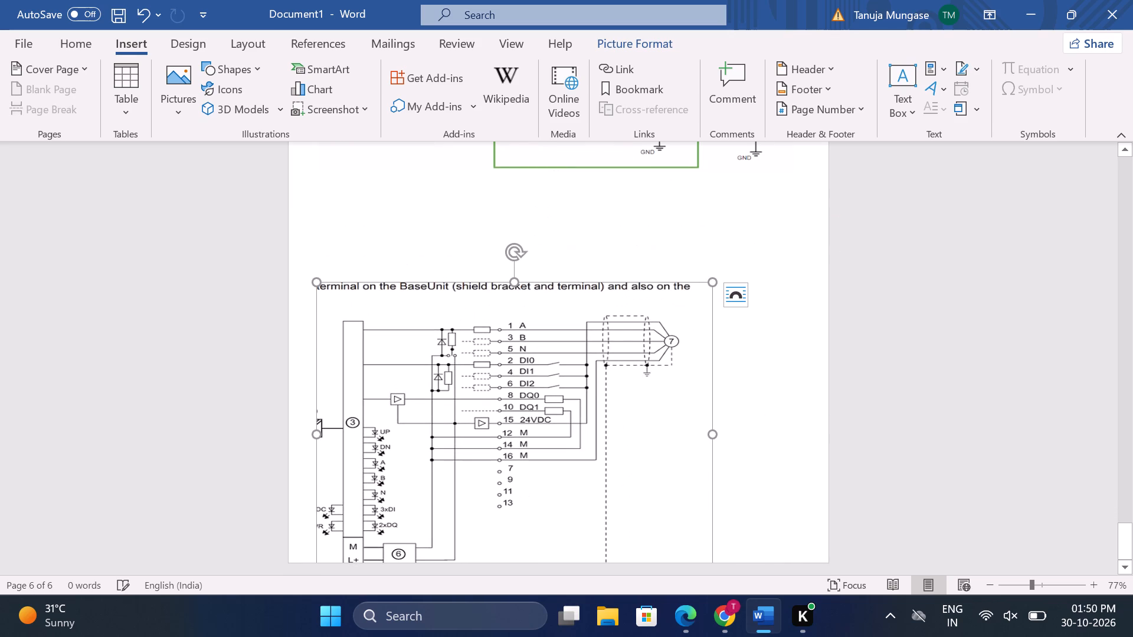
{"action": "left_click_drag", "start_coordinate": [579, 412], "coordinate": [611, 342]}
{"action": "left_click_drag", "start_coordinate": [661, 415], "coordinate": [662, 415]}
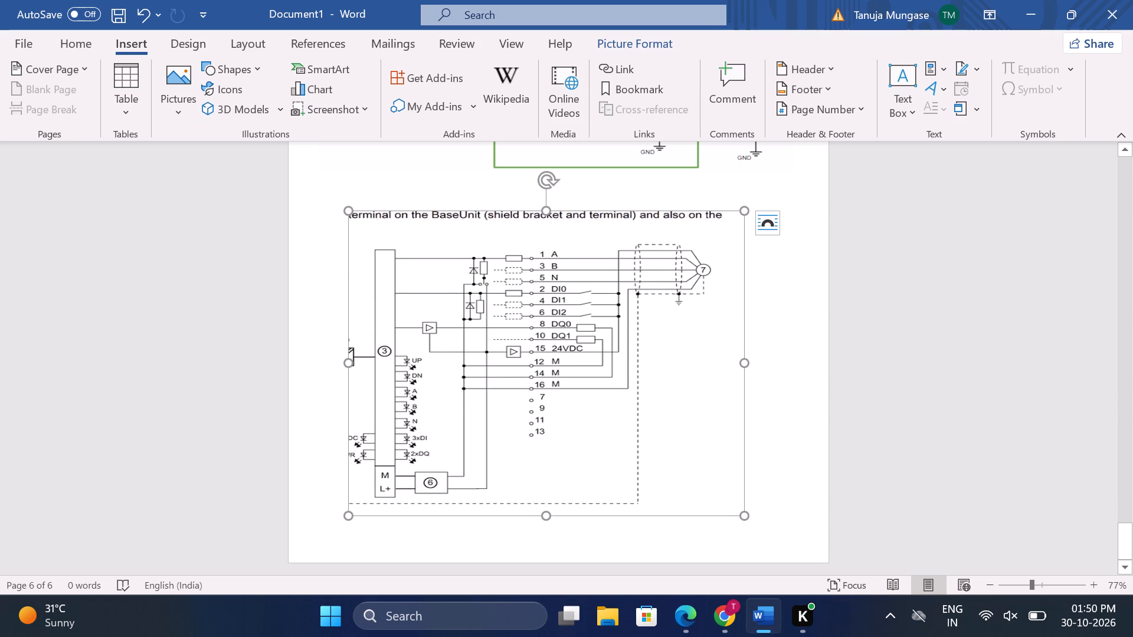
{"action": "left_click_drag", "start_coordinate": [662, 415], "coordinate": [666, 439]}
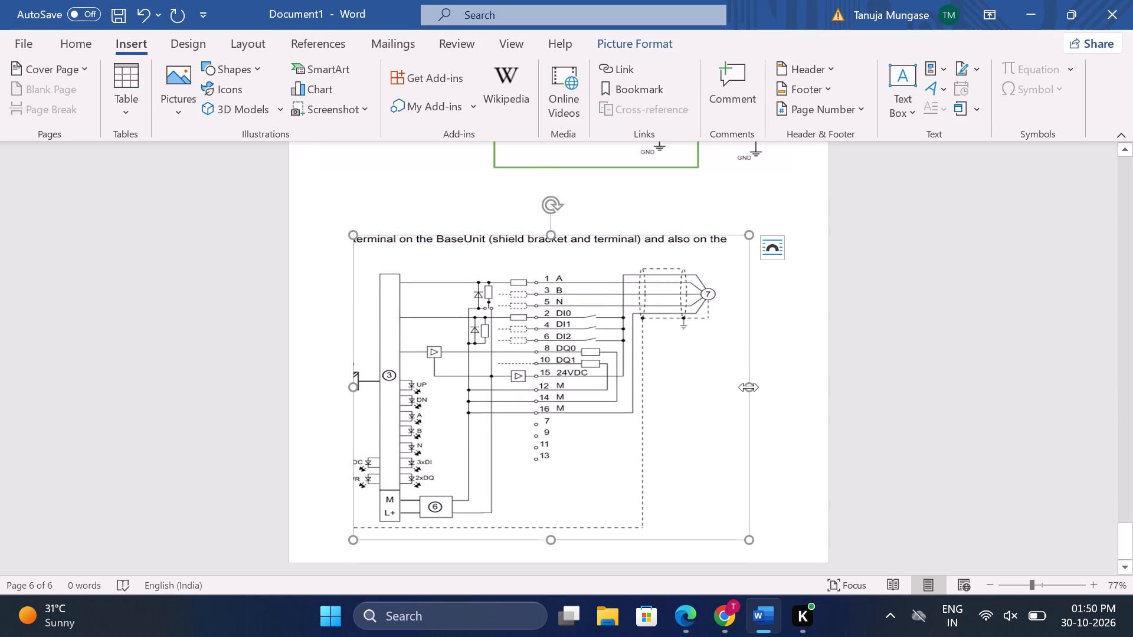
Stretch the terminal wiring diagram slightly wider on both sides and taller at its top edge, and deselect it.
{"action": "left_click_drag", "start_coordinate": [749, 387], "coordinate": [775, 391]}
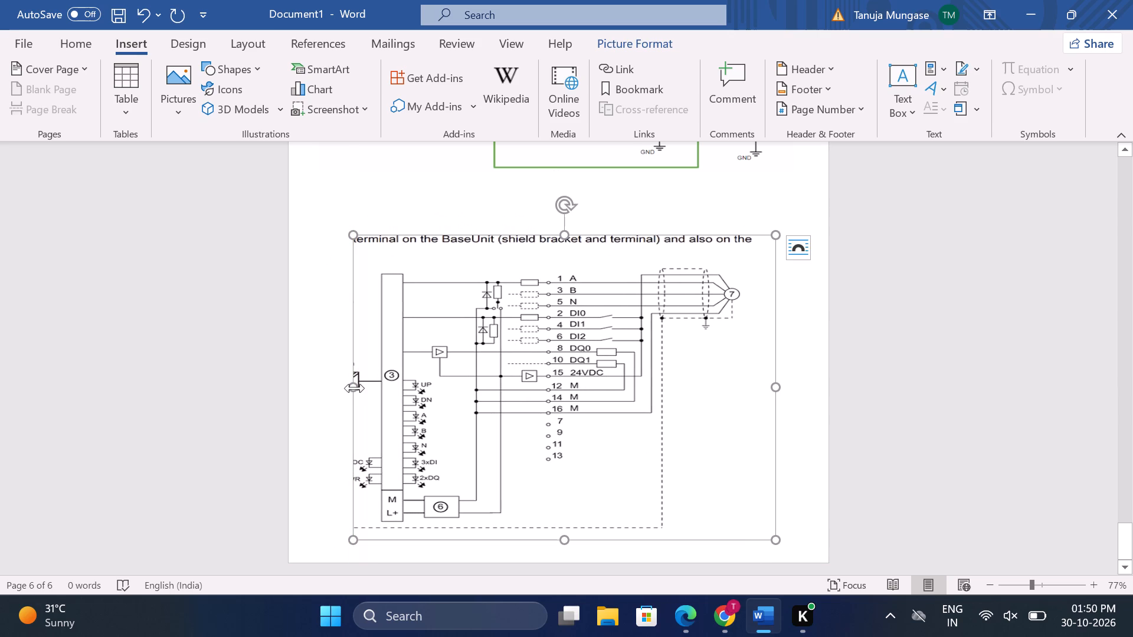
{"action": "left_click_drag", "start_coordinate": [353, 388], "coordinate": [334, 383]}
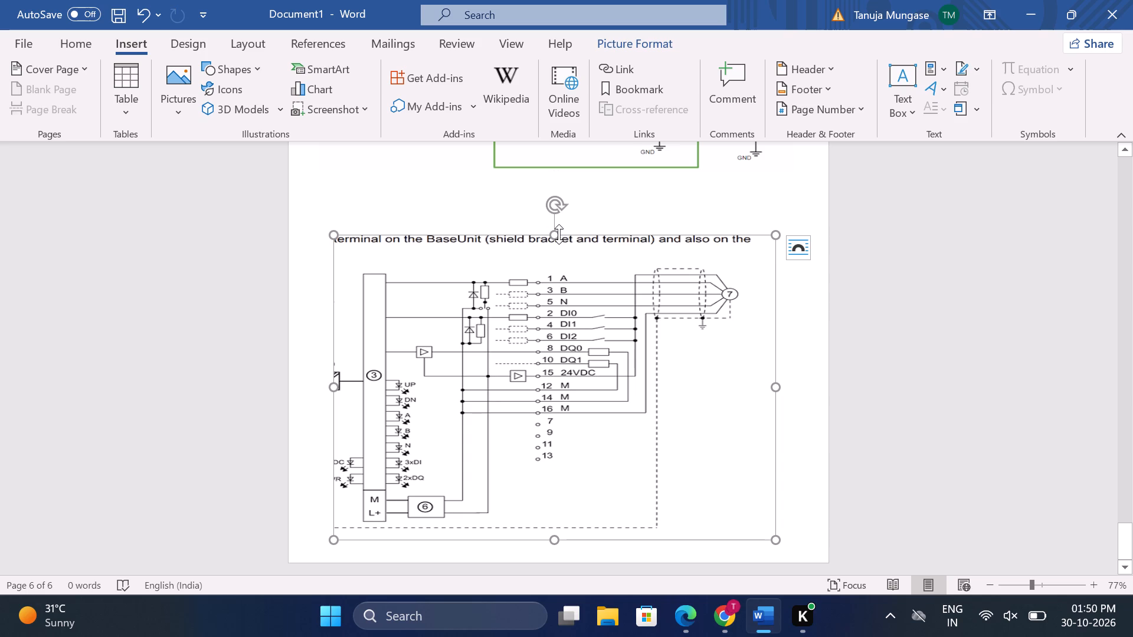
{"action": "left_click_drag", "start_coordinate": [556, 234], "coordinate": [559, 212]}
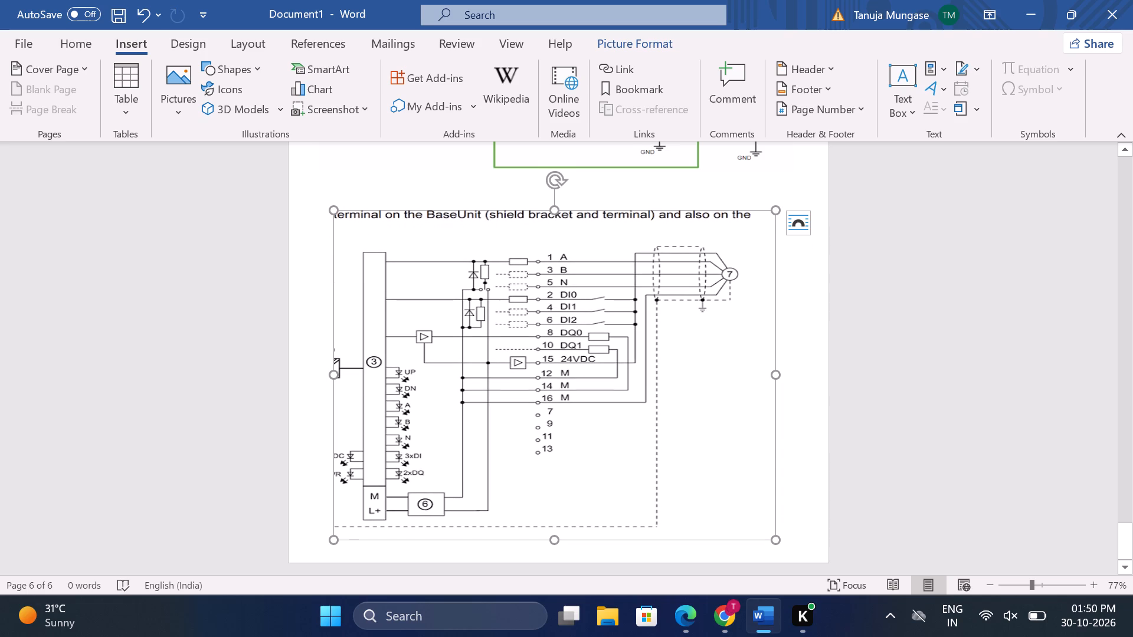
{"action": "left_click", "coordinate": [646, 192]}
Insert a blank page from the text position just above the terminal wiring diagram on page 6.
{"action": "scroll", "coordinate": [649, 296], "scroll_direction": "down", "scroll_amount": 3}
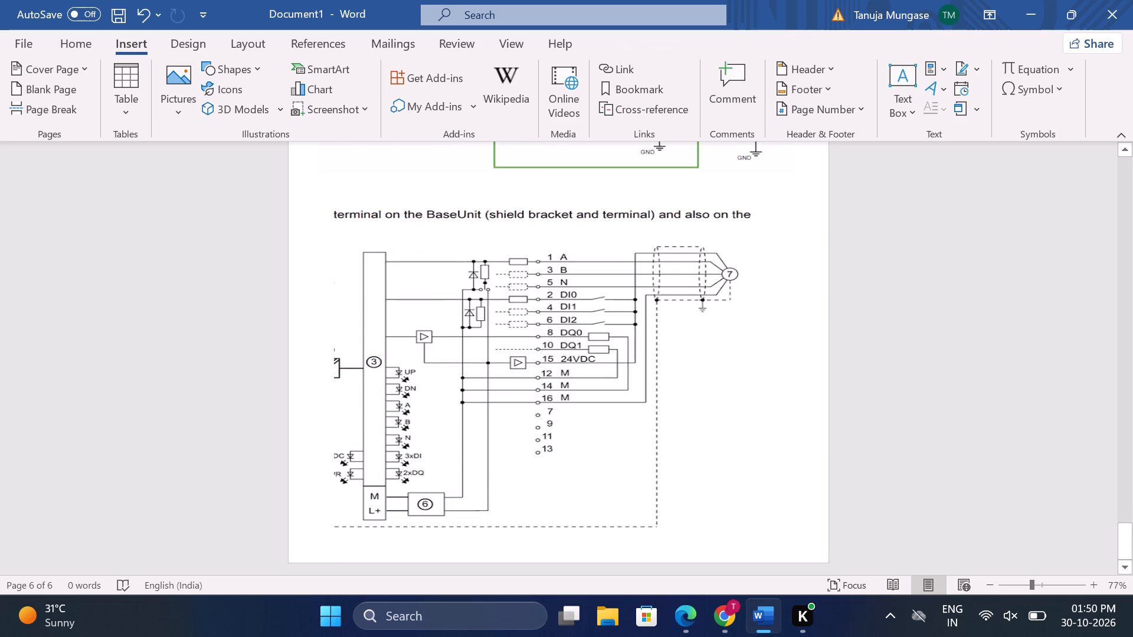
{"action": "left_click", "coordinate": [716, 450]}
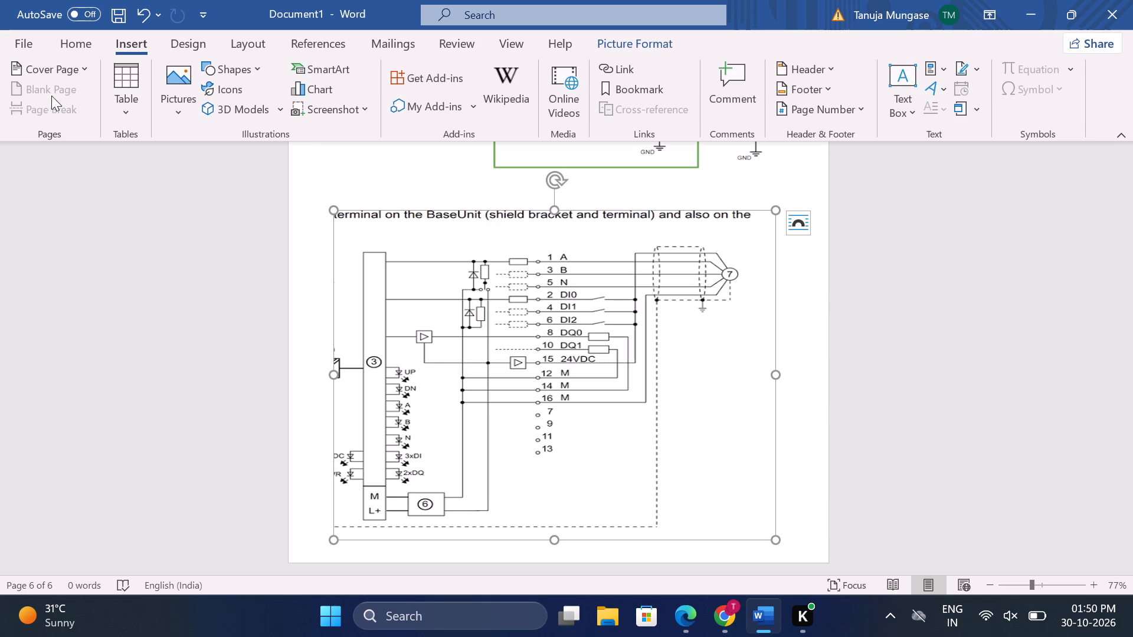
{"action": "left_click", "coordinate": [54, 93]}
{"action": "left_click", "coordinate": [359, 177]}
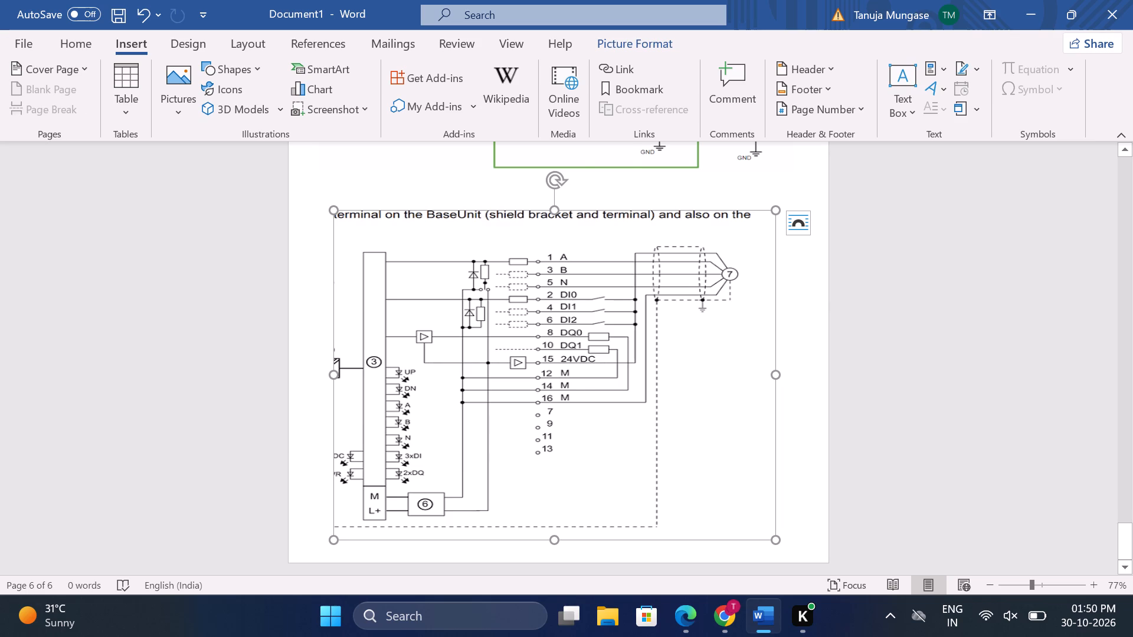
{"action": "left_click", "coordinate": [56, 84]}
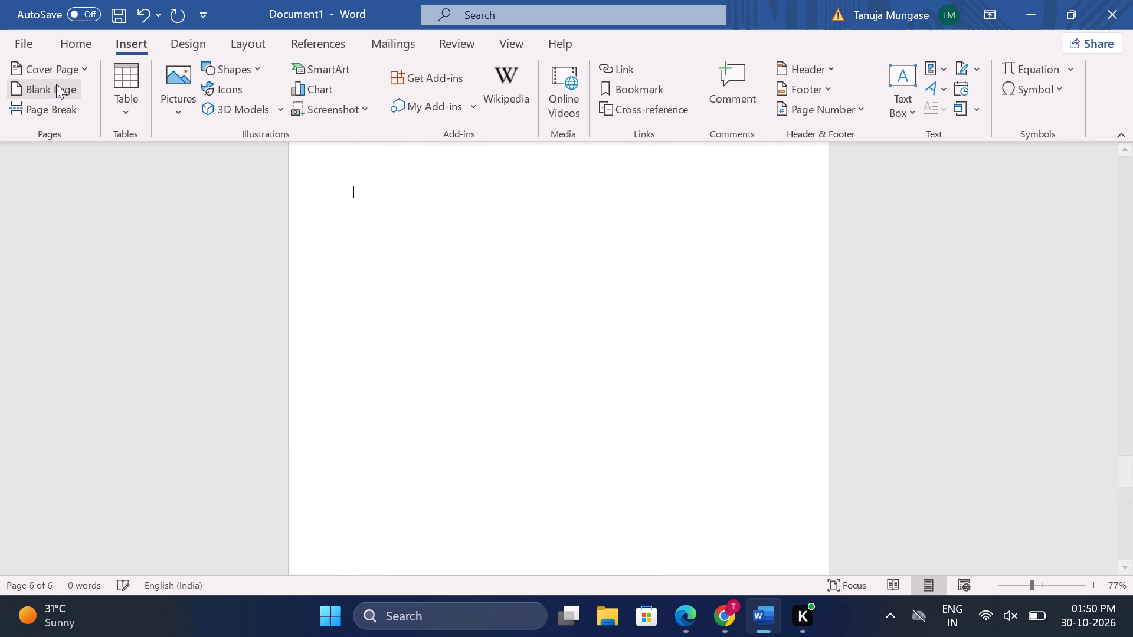
{"action": "scroll", "coordinate": [374, 271], "scroll_direction": "down", "scroll_amount": 8}
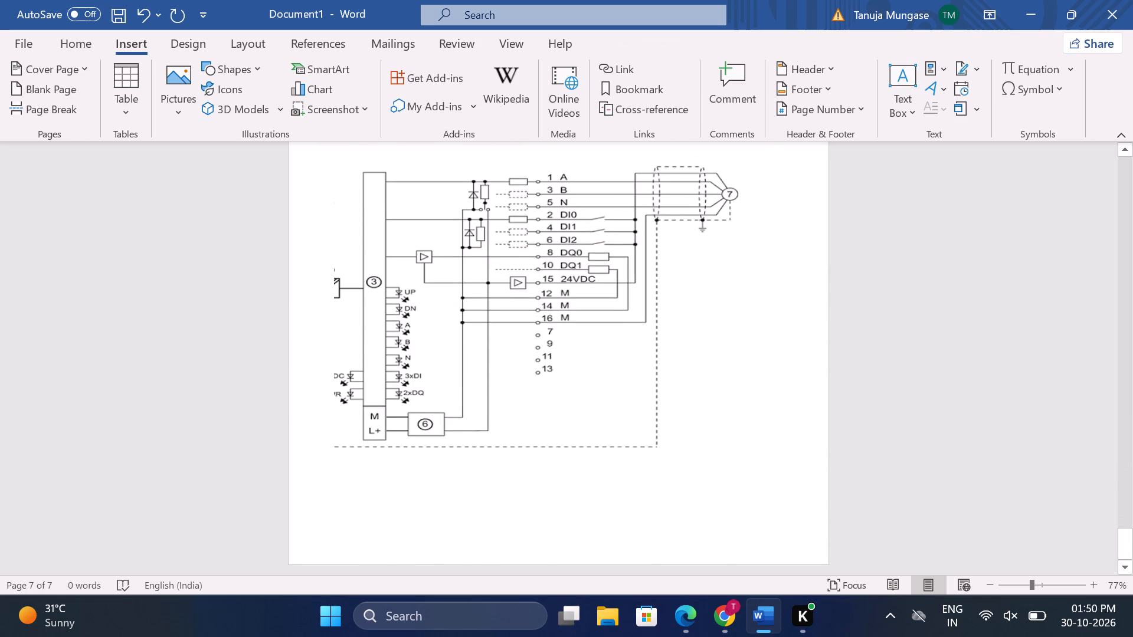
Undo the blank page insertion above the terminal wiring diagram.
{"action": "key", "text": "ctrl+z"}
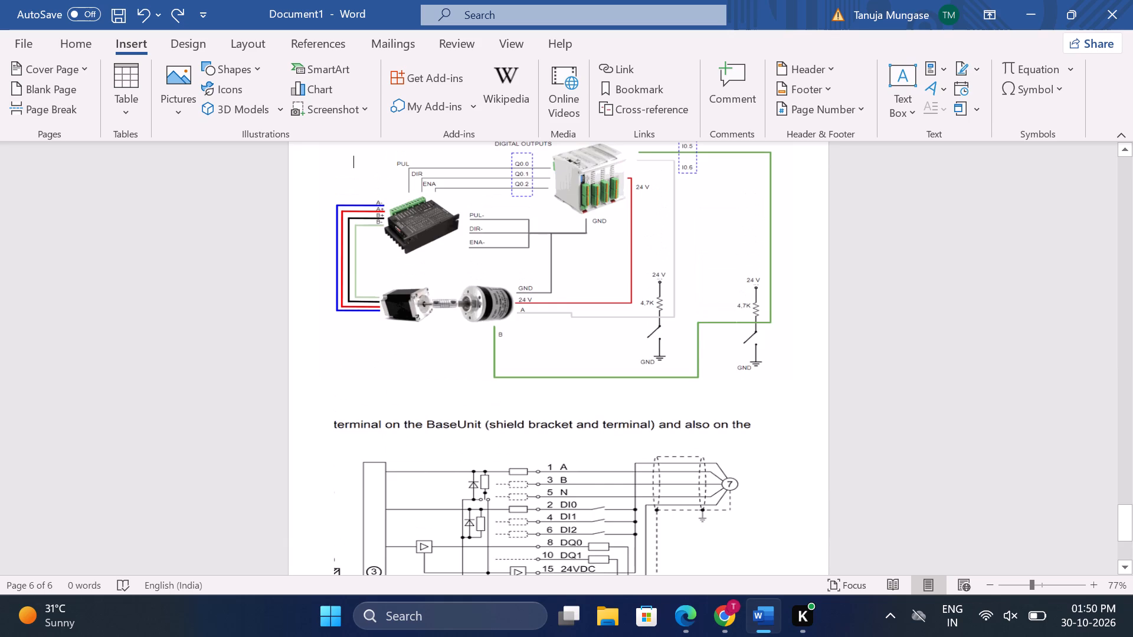
In Chrome, browse the "scaling in plc code" image results and copy SolisPLC's SCL function block picture.
{"action": "scroll", "coordinate": [561, 383], "scroll_direction": "up", "scroll_amount": 3}
{"action": "scroll", "coordinate": [503, 372], "scroll_direction": "up", "scroll_amount": 3}
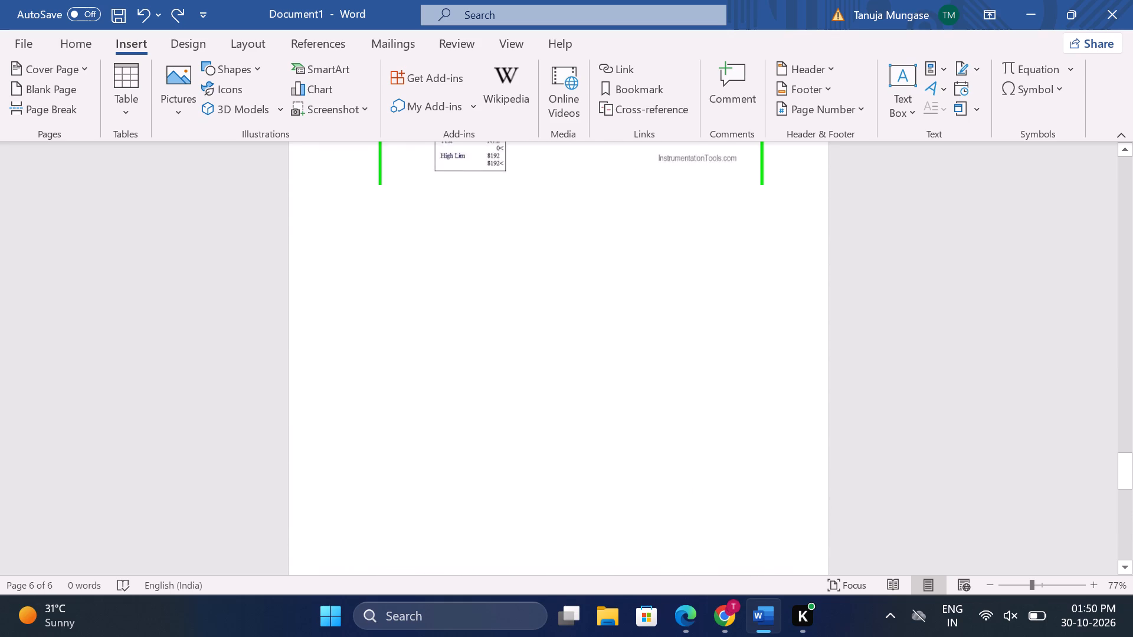
{"action": "scroll", "coordinate": [503, 372], "scroll_direction": "up", "scroll_amount": 1}
{"action": "left_click", "coordinate": [729, 621]}
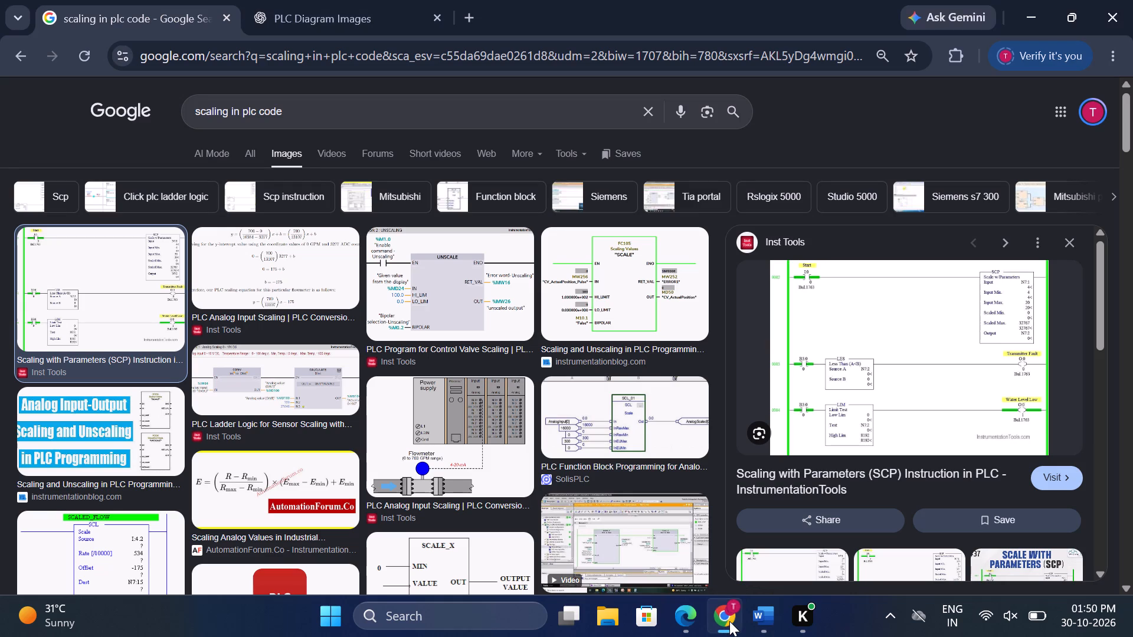
{"action": "scroll", "coordinate": [627, 412], "scroll_direction": "down", "scroll_amount": 1}
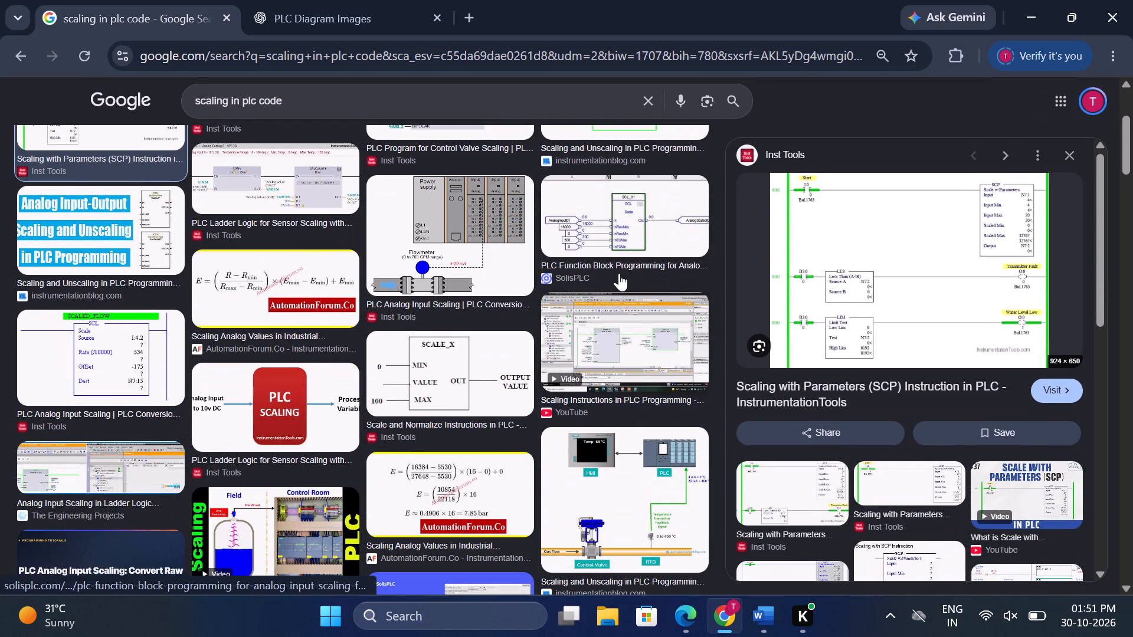
{"action": "scroll", "coordinate": [619, 273], "scroll_direction": "up", "scroll_amount": 1}
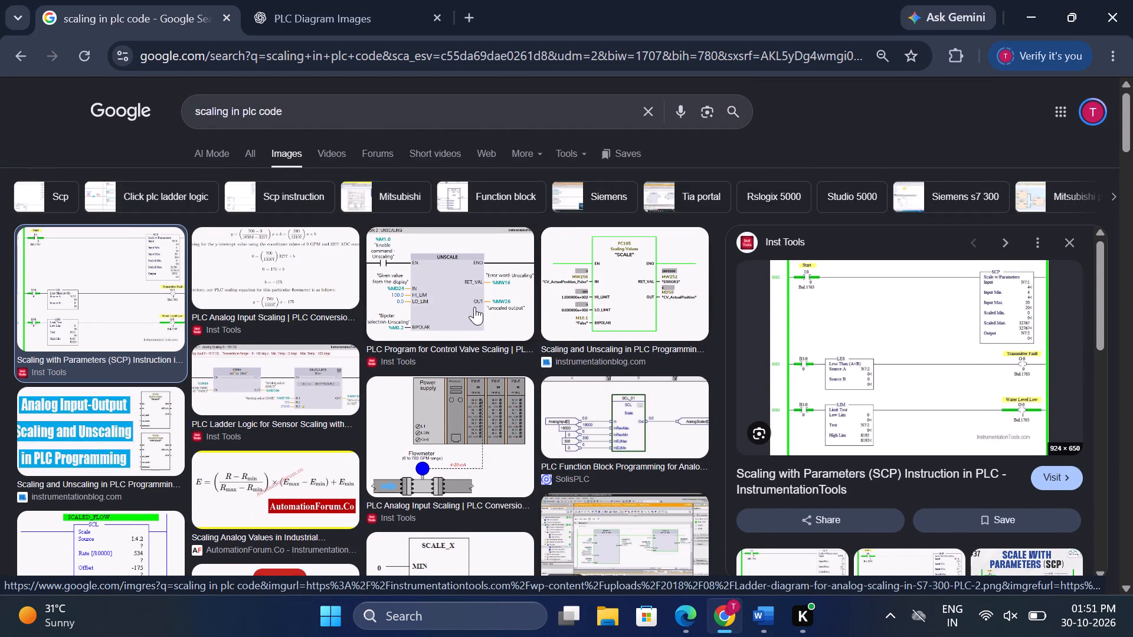
{"action": "left_click", "coordinate": [605, 311]}
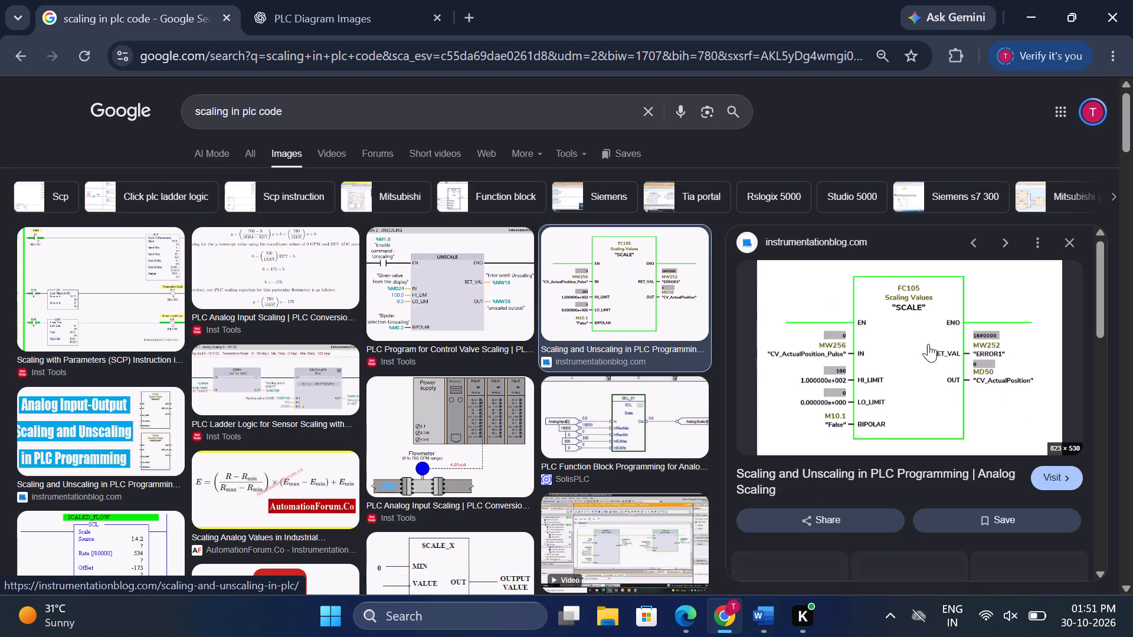
{"action": "scroll", "coordinate": [944, 370], "scroll_direction": "down", "scroll_amount": 3}
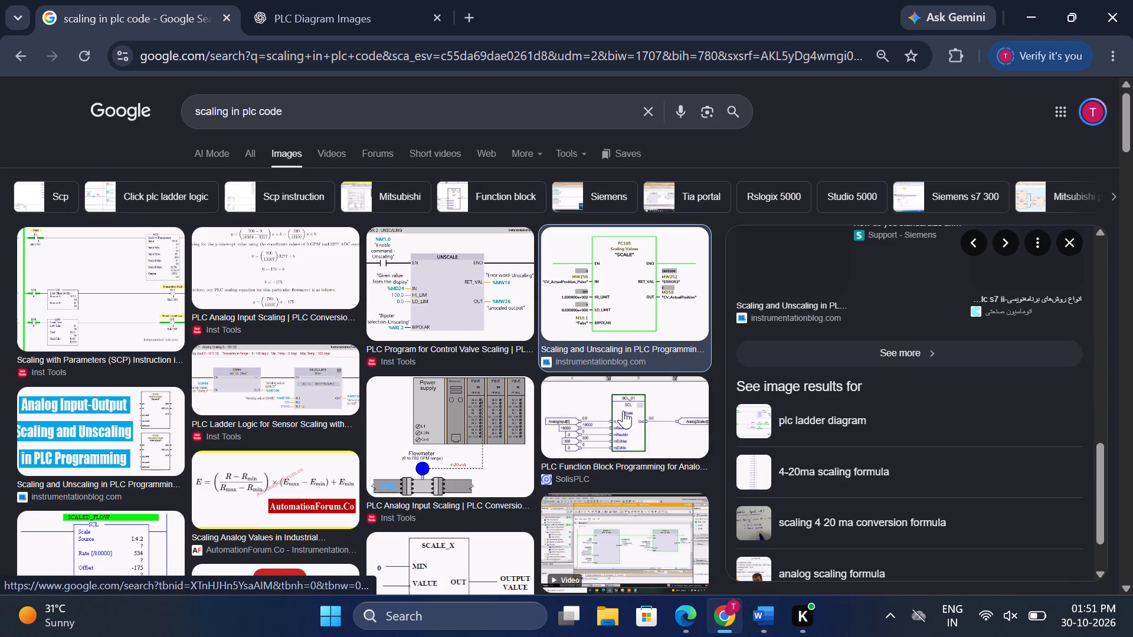
{"action": "left_click", "coordinate": [623, 412]}
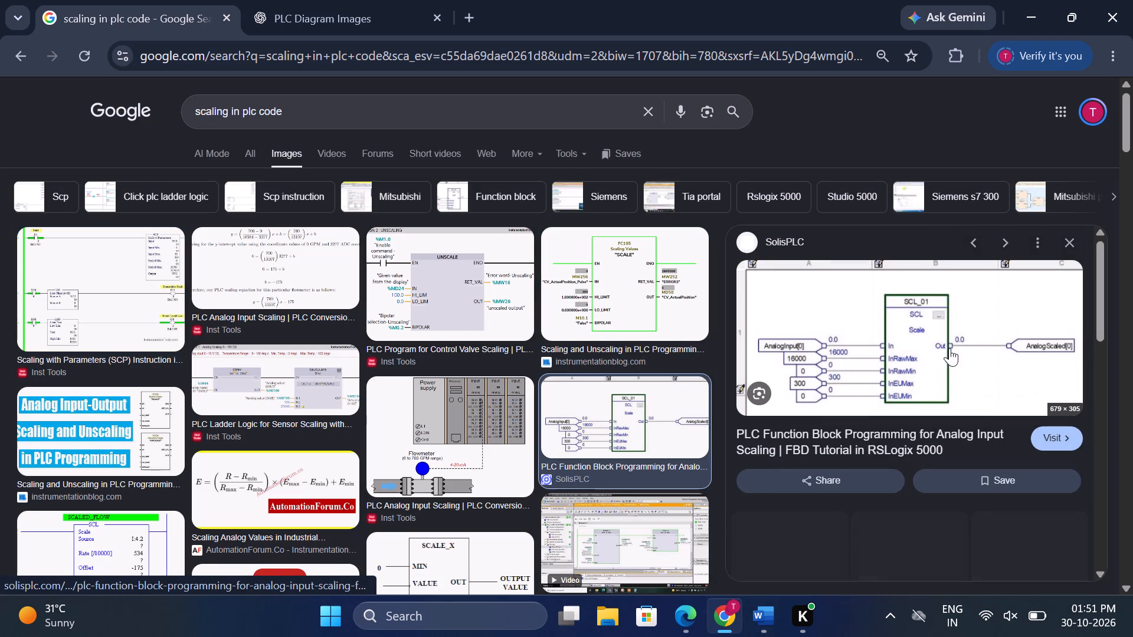
{"action": "right_click_drag", "start_coordinate": [973, 357], "coordinate": [974, 357]}
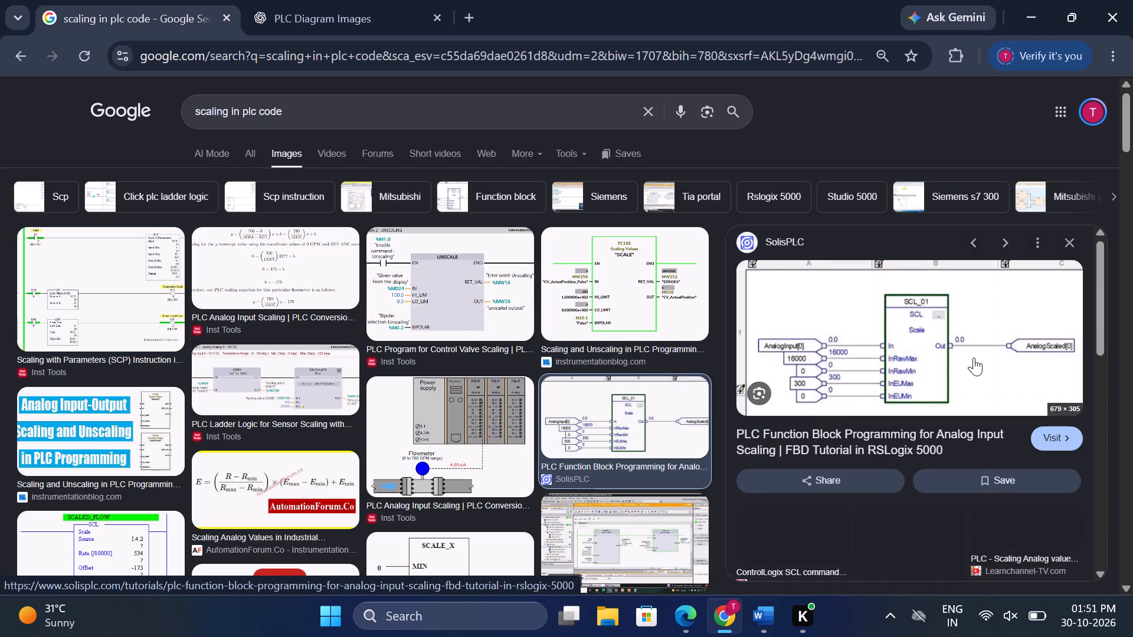
{"action": "right_click_drag", "start_coordinate": [974, 357], "coordinate": [978, 354]}
{"action": "left_click", "coordinate": [819, 480]}
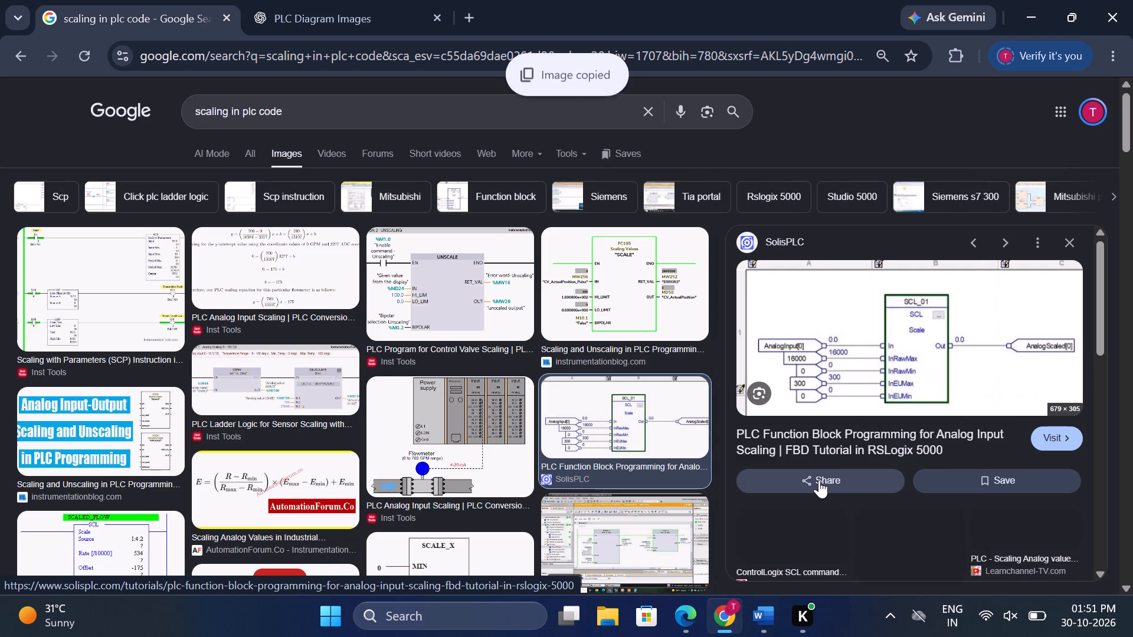
Switch to Word and paste the copied SCL function block picture on page 5 beside the SCP ladder picture.
{"action": "key", "text": "alt+Tab"}
{"action": "left_click", "coordinate": [421, 373]}
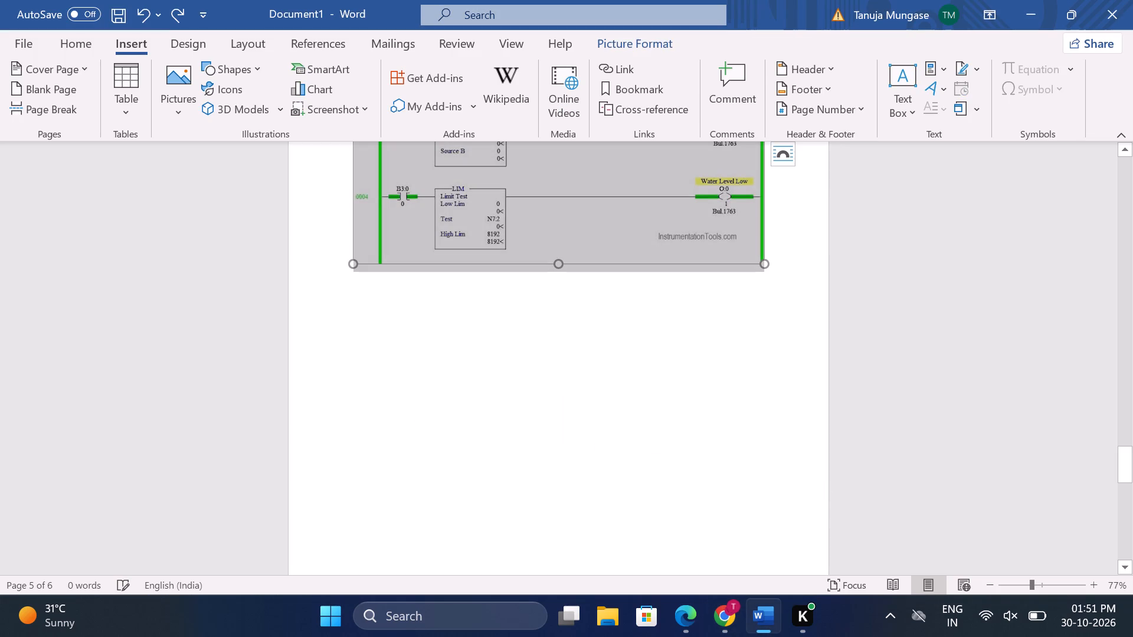
{"action": "left_click", "coordinate": [421, 373]}
{"action": "left_click", "coordinate": [383, 346]}
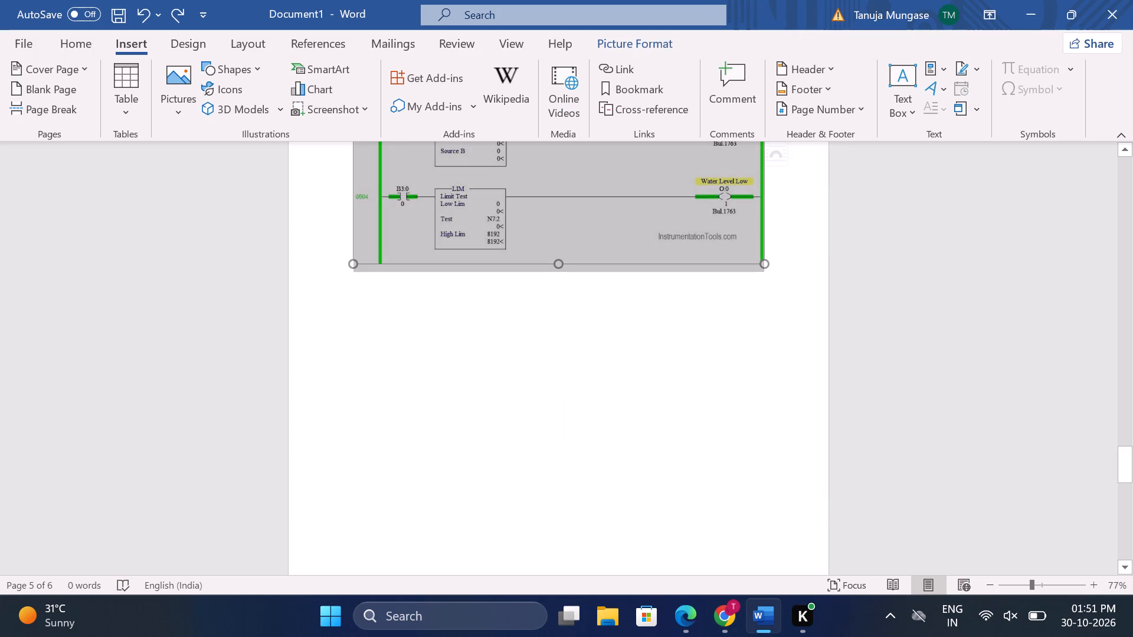
{"action": "triple_click", "coordinate": [383, 346]}
{"action": "left_click", "coordinate": [383, 346]}
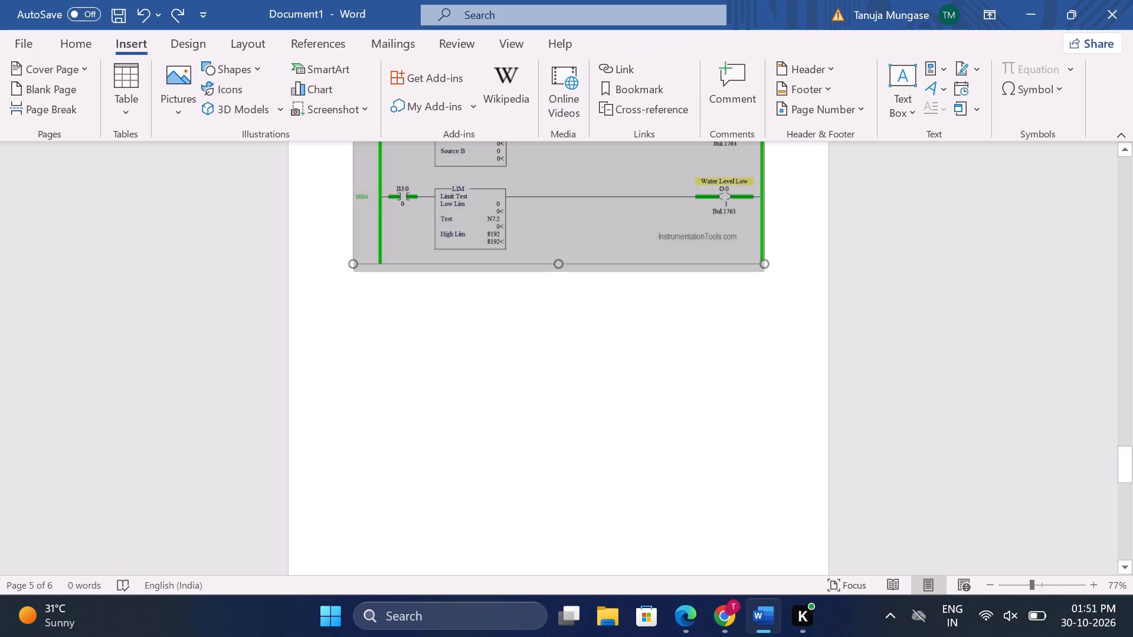
{"action": "left_click", "coordinate": [383, 346]}
{"action": "key", "text": "ctrl+v"}
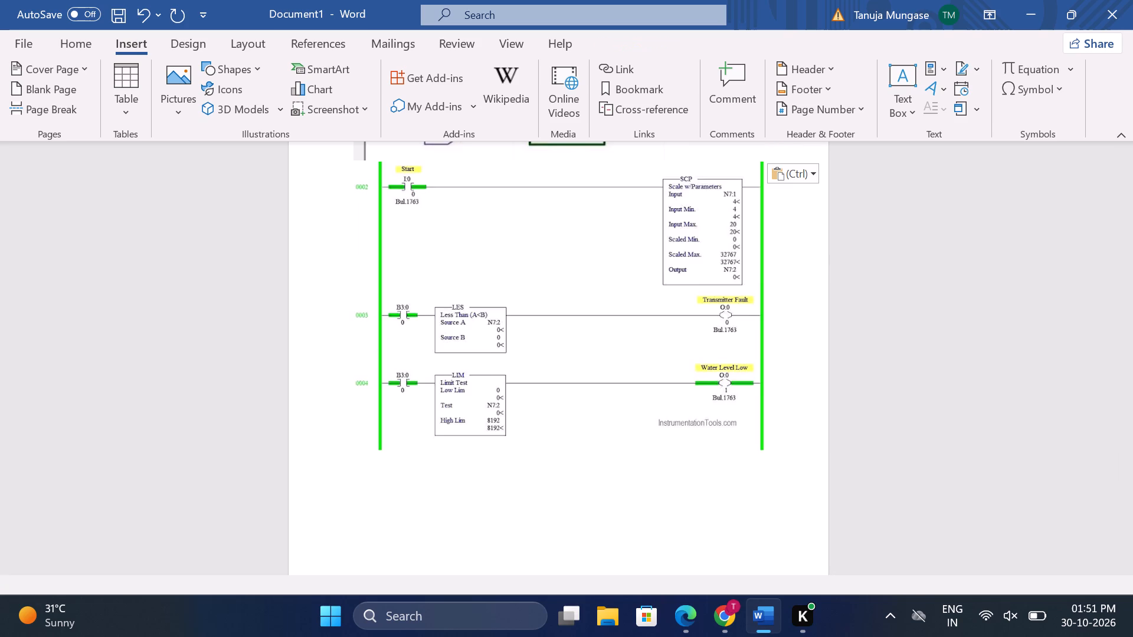
Set the SCL function block picture's text wrapping to Through and move it slightly up and to the right.
{"action": "scroll", "coordinate": [502, 321], "scroll_direction": "up", "scroll_amount": 2}
{"action": "left_click", "coordinate": [534, 300]}
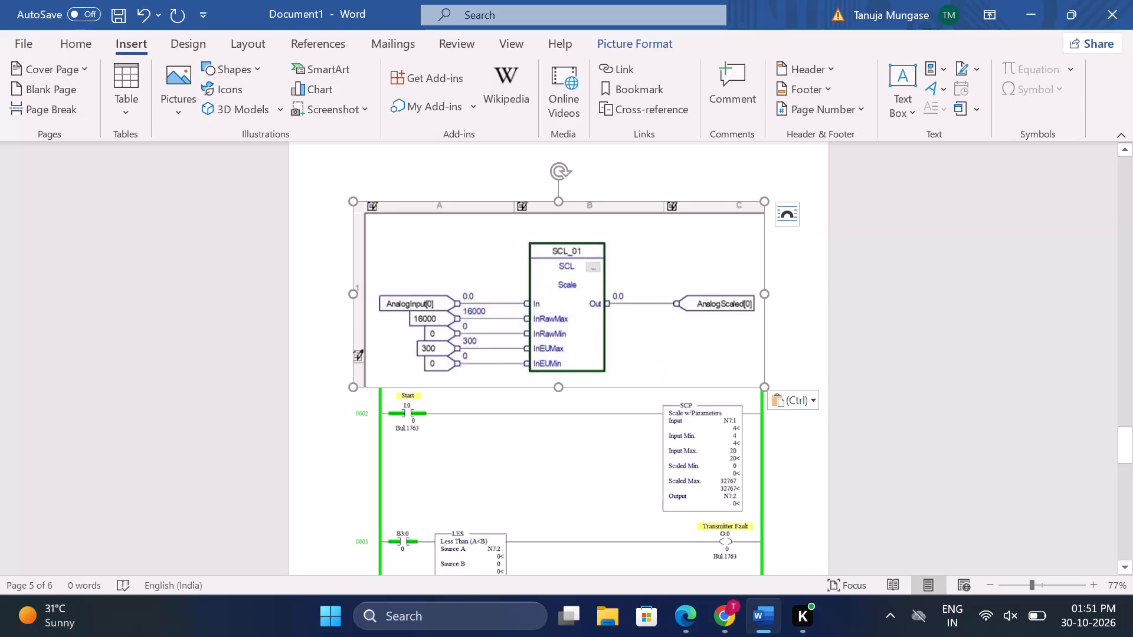
{"action": "left_click", "coordinate": [788, 217]}
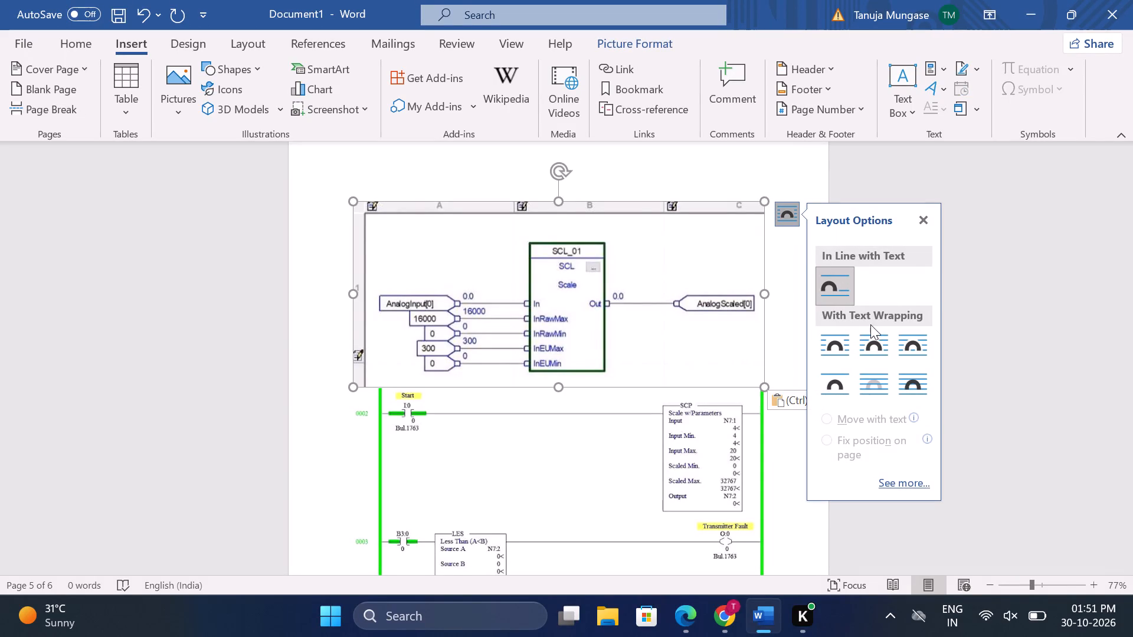
{"action": "left_click", "coordinate": [918, 349]}
{"action": "left_click_drag", "start_coordinate": [634, 300], "coordinate": [636, 294]}
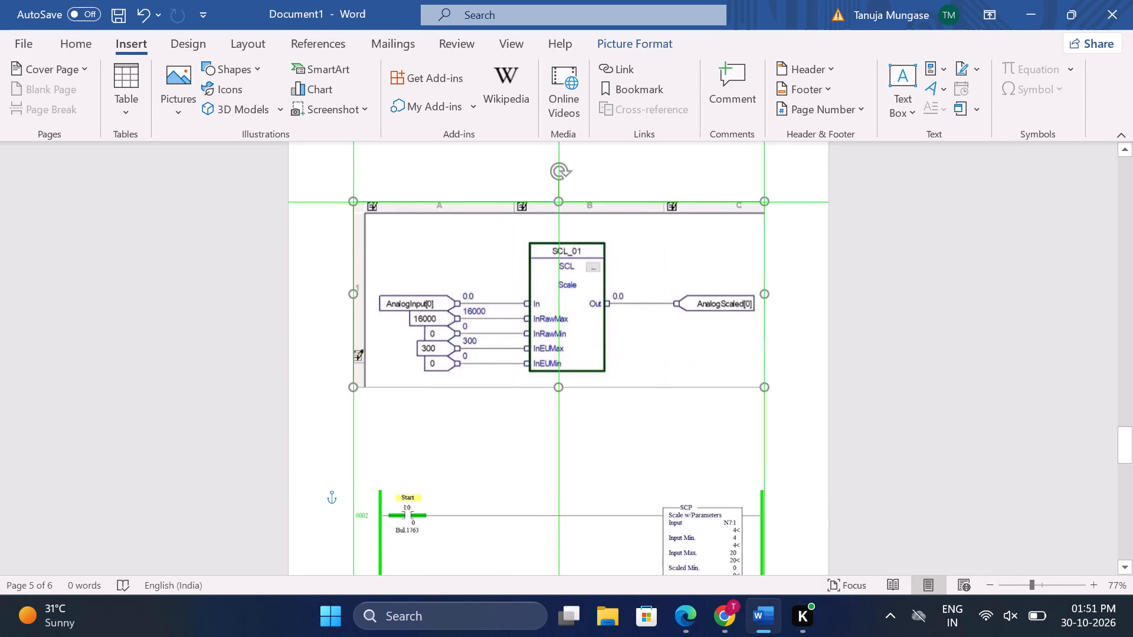
{"action": "left_click_drag", "start_coordinate": [636, 294], "coordinate": [640, 275]}
{"action": "scroll", "coordinate": [640, 275], "scroll_direction": "up", "scroll_amount": 1}
{"action": "scroll", "coordinate": [640, 275], "scroll_direction": "down", "scroll_amount": 2}
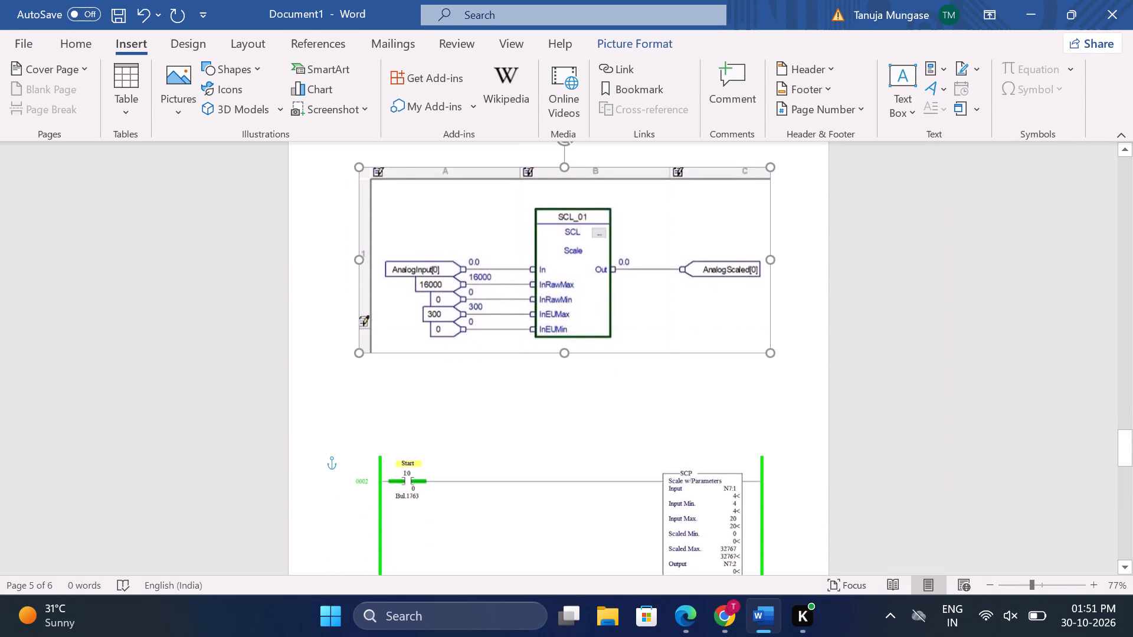
Set the SCP ladder picture's text wrapping to Through and position it horizontally centred below the SCL picture on page 5.
{"action": "left_click", "coordinate": [624, 507]}
{"action": "left_click", "coordinate": [780, 477]}
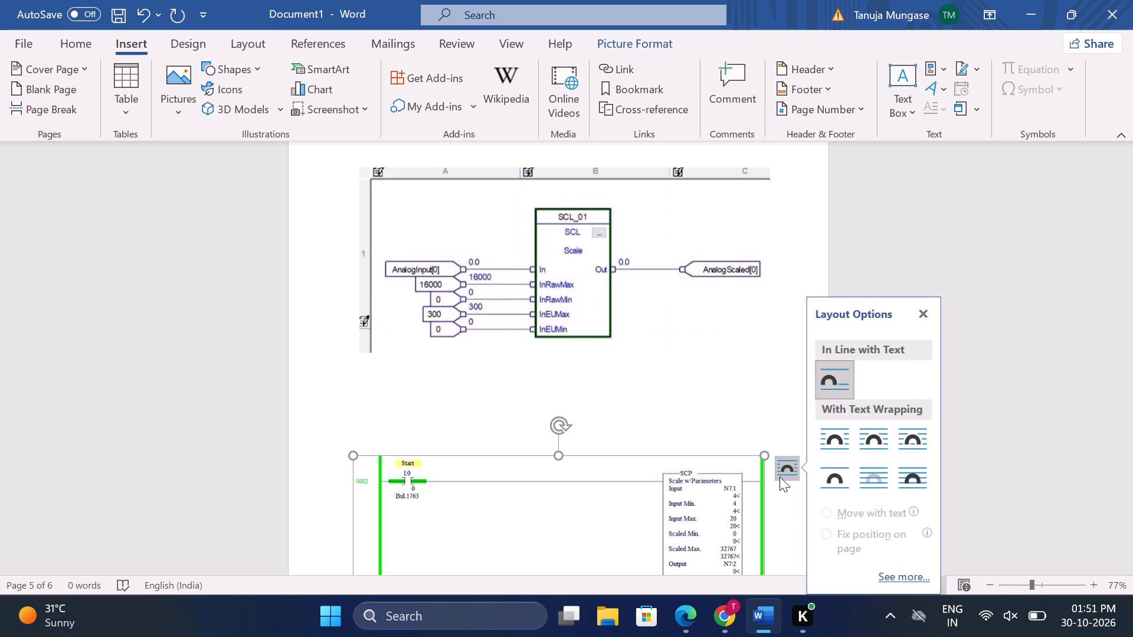
{"action": "left_click", "coordinate": [904, 436]}
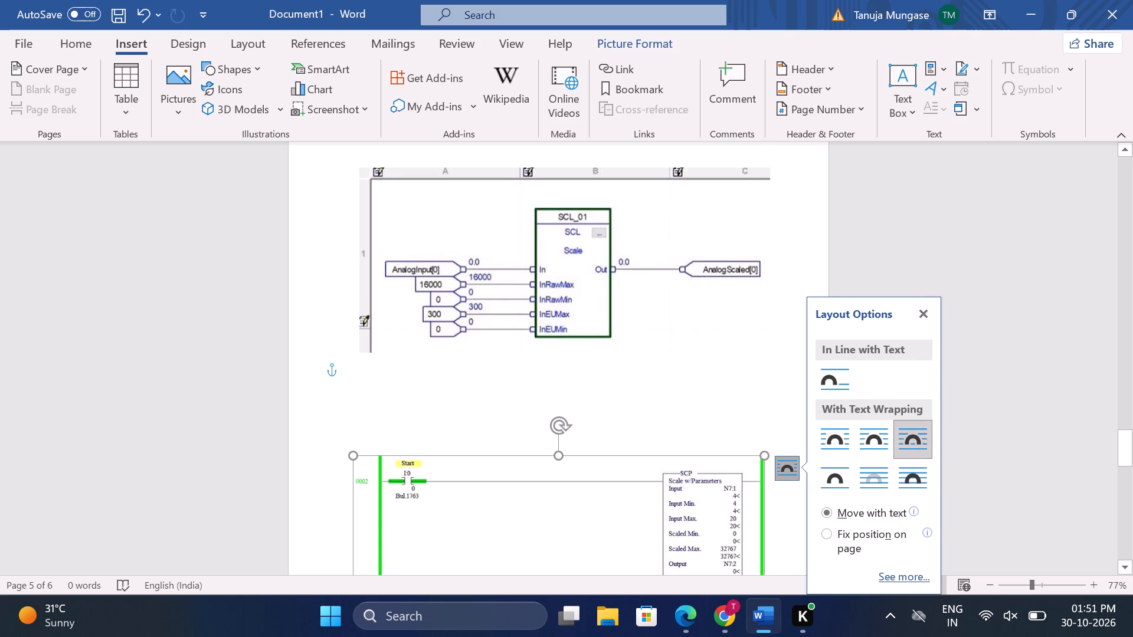
{"action": "left_click_drag", "start_coordinate": [649, 517], "coordinate": [640, 492]}
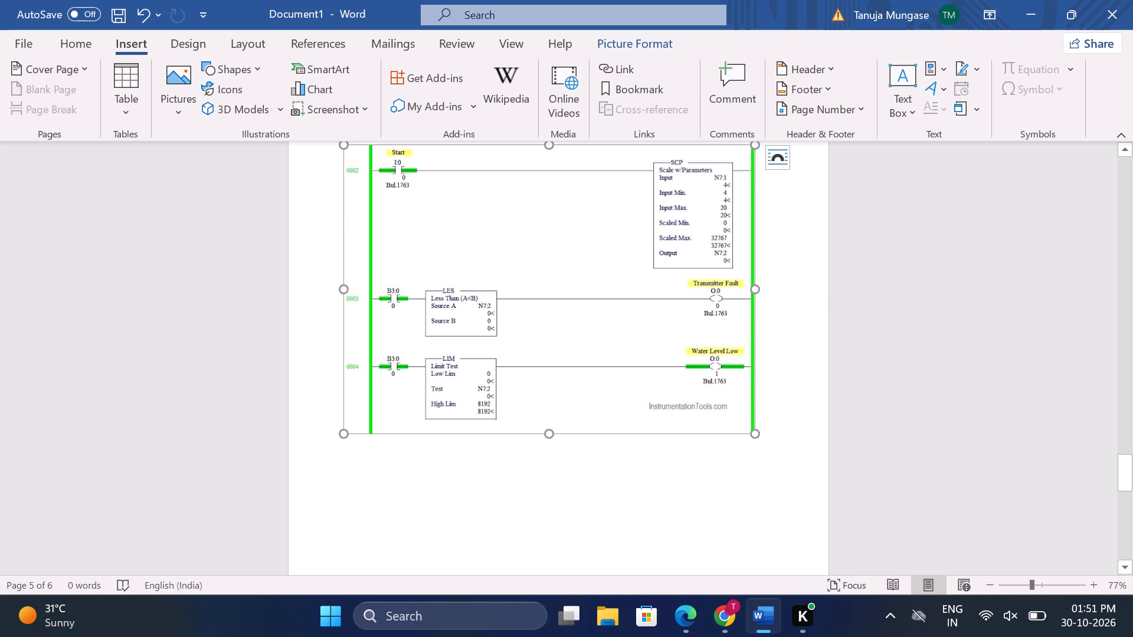
{"action": "left_click_drag", "start_coordinate": [621, 372], "coordinate": [634, 408]}
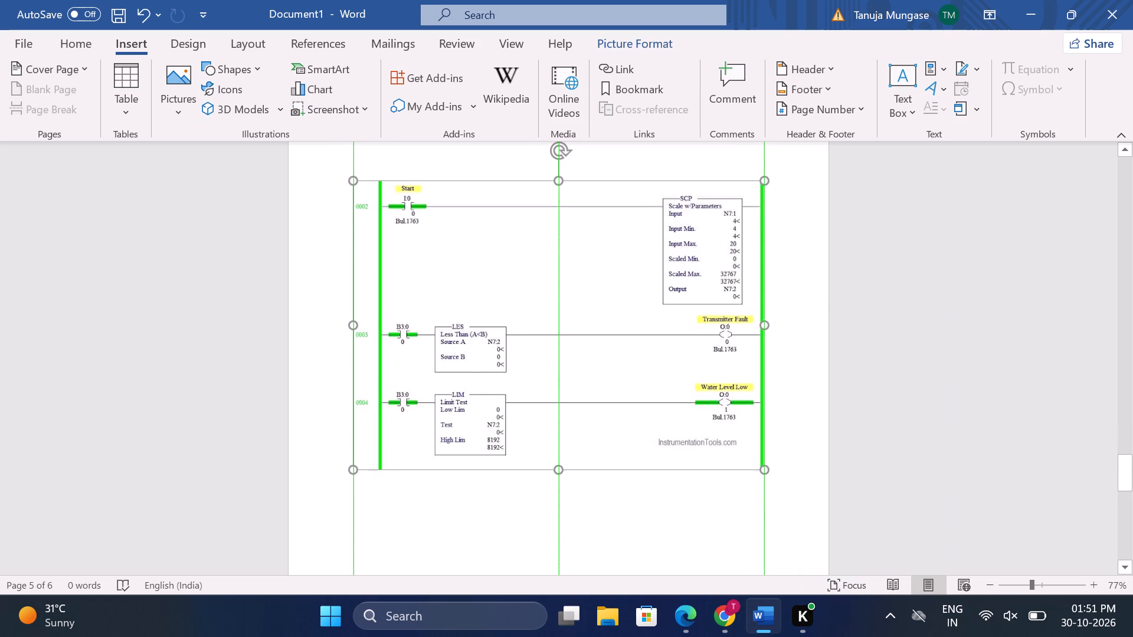
{"action": "left_click_drag", "start_coordinate": [634, 408], "coordinate": [637, 406]}
{"action": "scroll", "coordinate": [637, 406], "scroll_direction": "up", "scroll_amount": 3}
{"action": "left_click", "coordinate": [568, 269]}
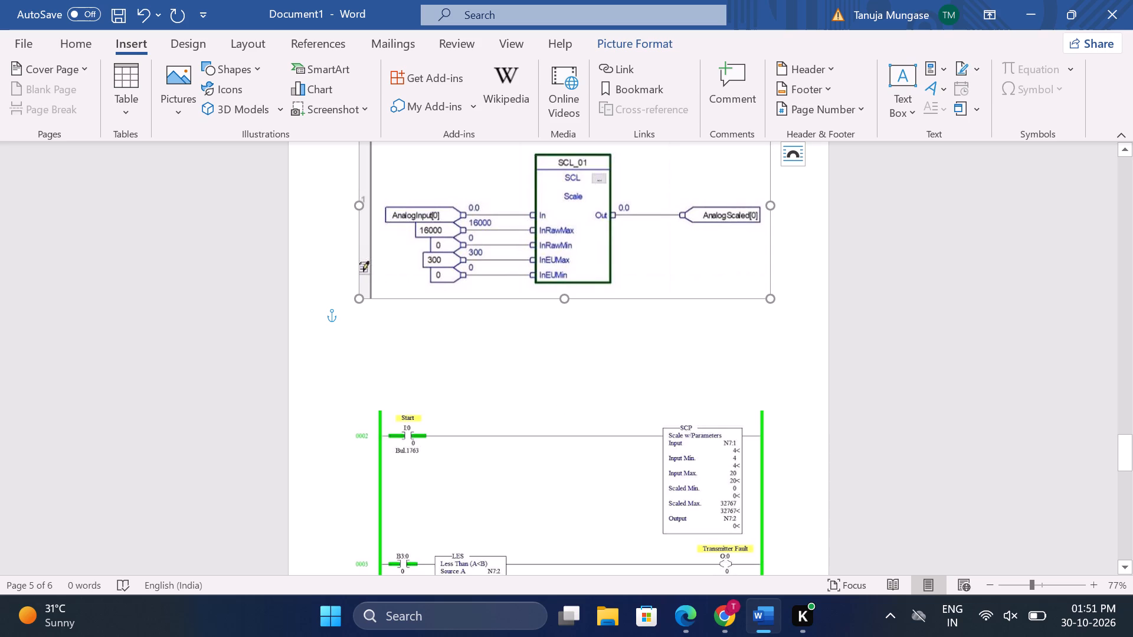
Enlarge the SCP ladder picture slightly from its upper-left corner, keeping its proportions.
{"action": "left_click", "coordinate": [686, 487]}
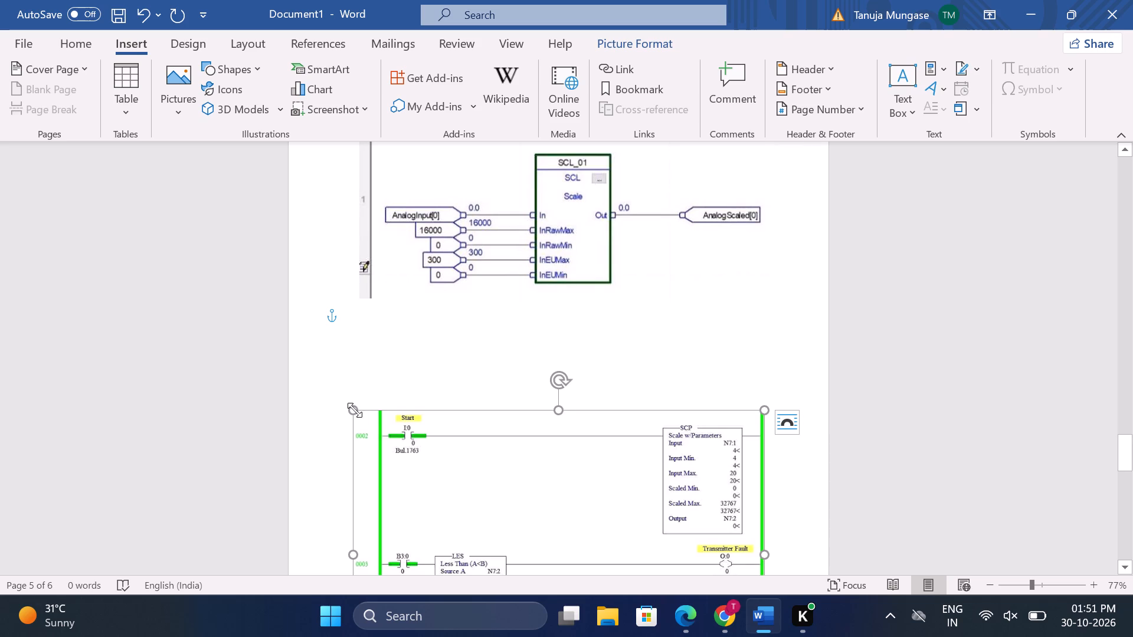
{"action": "left_click_drag", "start_coordinate": [355, 410], "coordinate": [343, 397]}
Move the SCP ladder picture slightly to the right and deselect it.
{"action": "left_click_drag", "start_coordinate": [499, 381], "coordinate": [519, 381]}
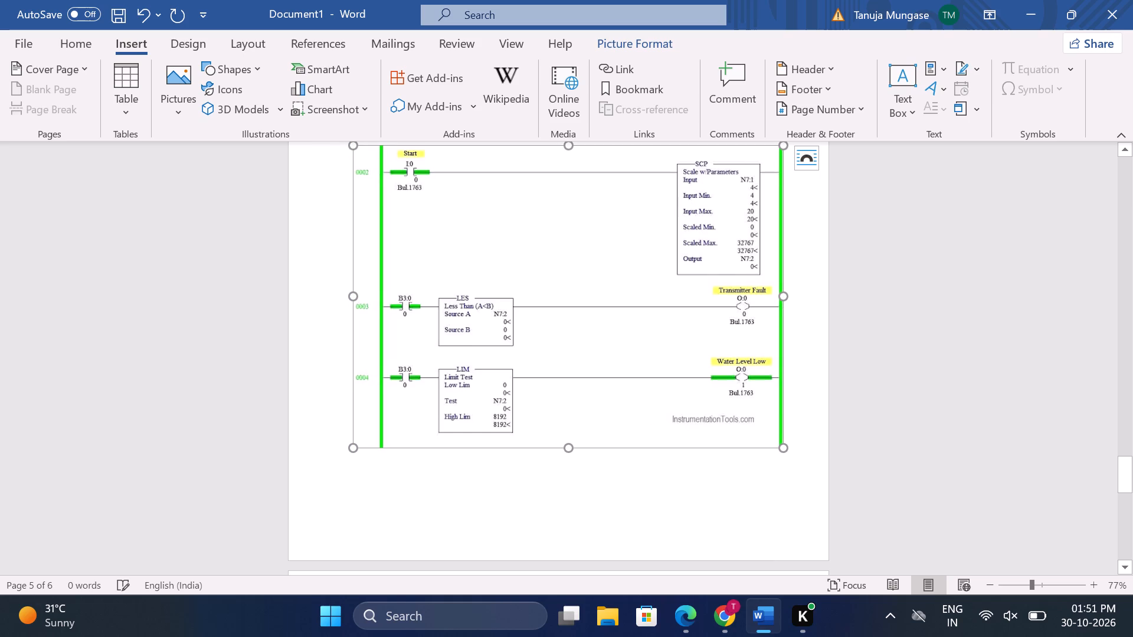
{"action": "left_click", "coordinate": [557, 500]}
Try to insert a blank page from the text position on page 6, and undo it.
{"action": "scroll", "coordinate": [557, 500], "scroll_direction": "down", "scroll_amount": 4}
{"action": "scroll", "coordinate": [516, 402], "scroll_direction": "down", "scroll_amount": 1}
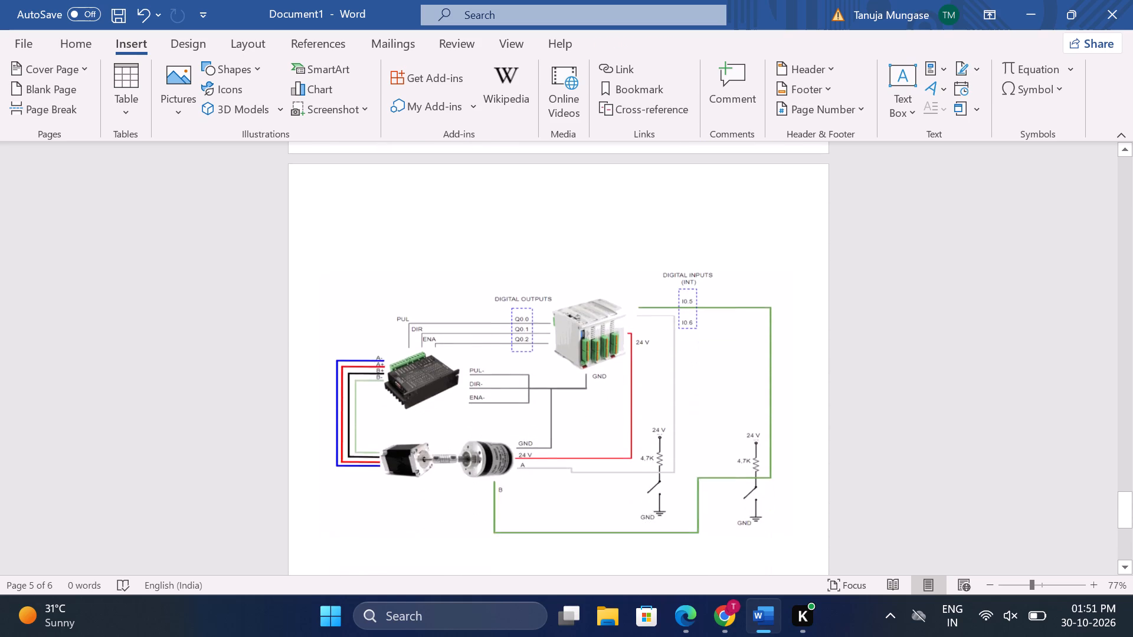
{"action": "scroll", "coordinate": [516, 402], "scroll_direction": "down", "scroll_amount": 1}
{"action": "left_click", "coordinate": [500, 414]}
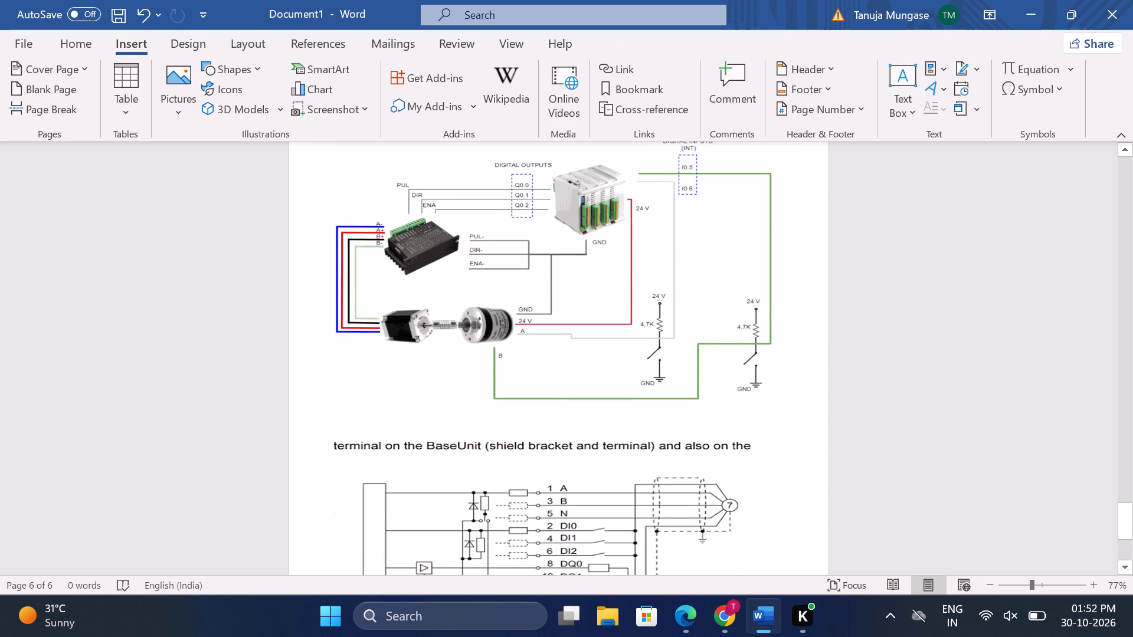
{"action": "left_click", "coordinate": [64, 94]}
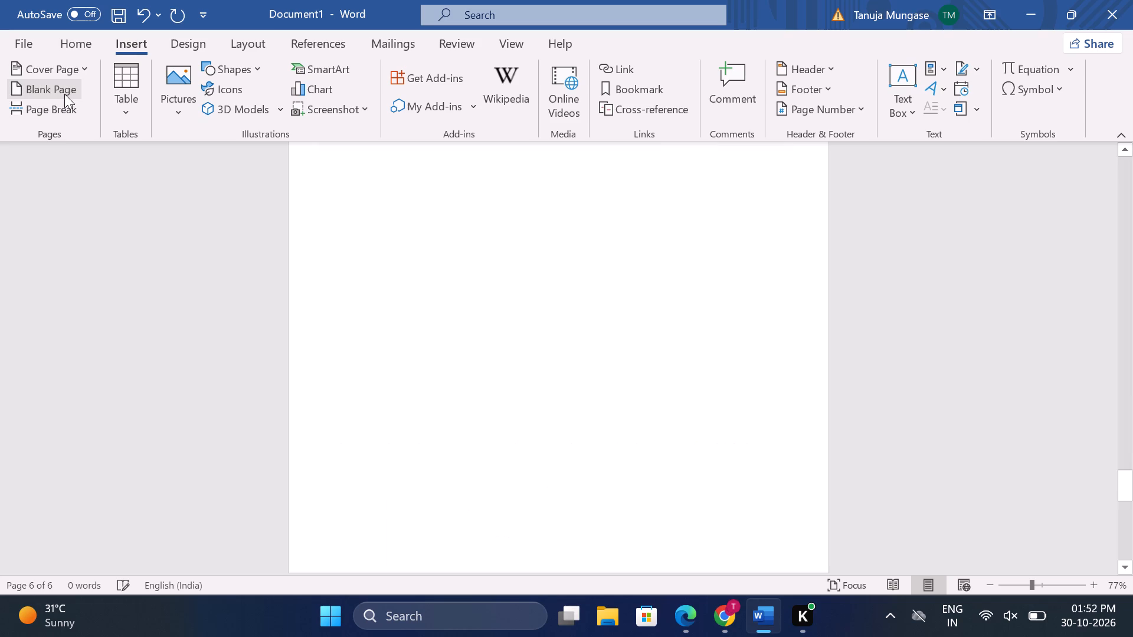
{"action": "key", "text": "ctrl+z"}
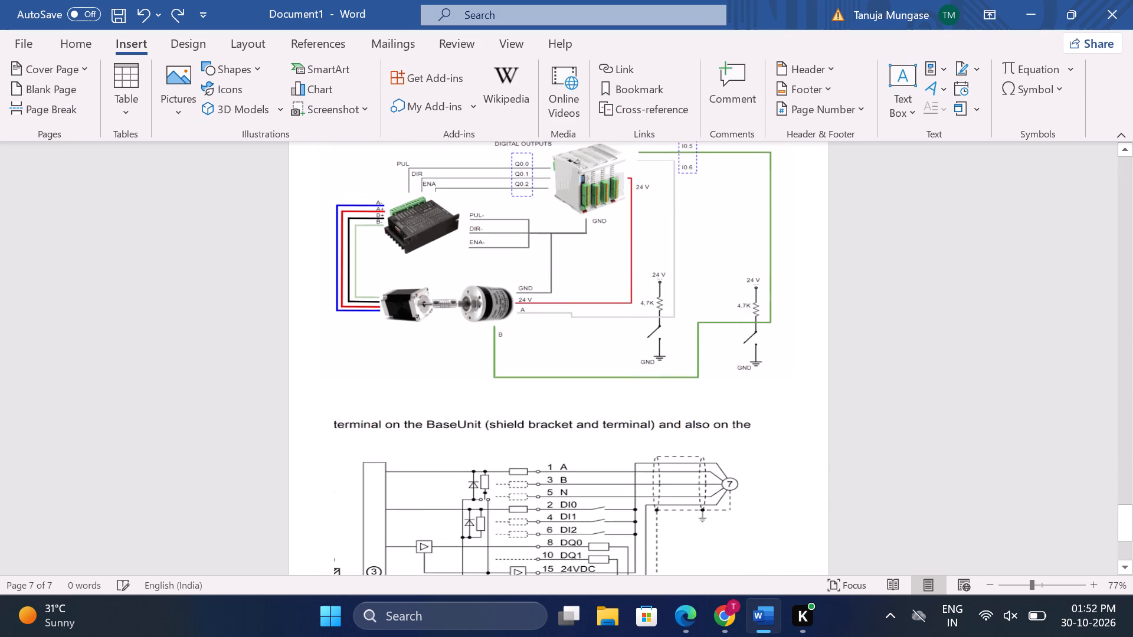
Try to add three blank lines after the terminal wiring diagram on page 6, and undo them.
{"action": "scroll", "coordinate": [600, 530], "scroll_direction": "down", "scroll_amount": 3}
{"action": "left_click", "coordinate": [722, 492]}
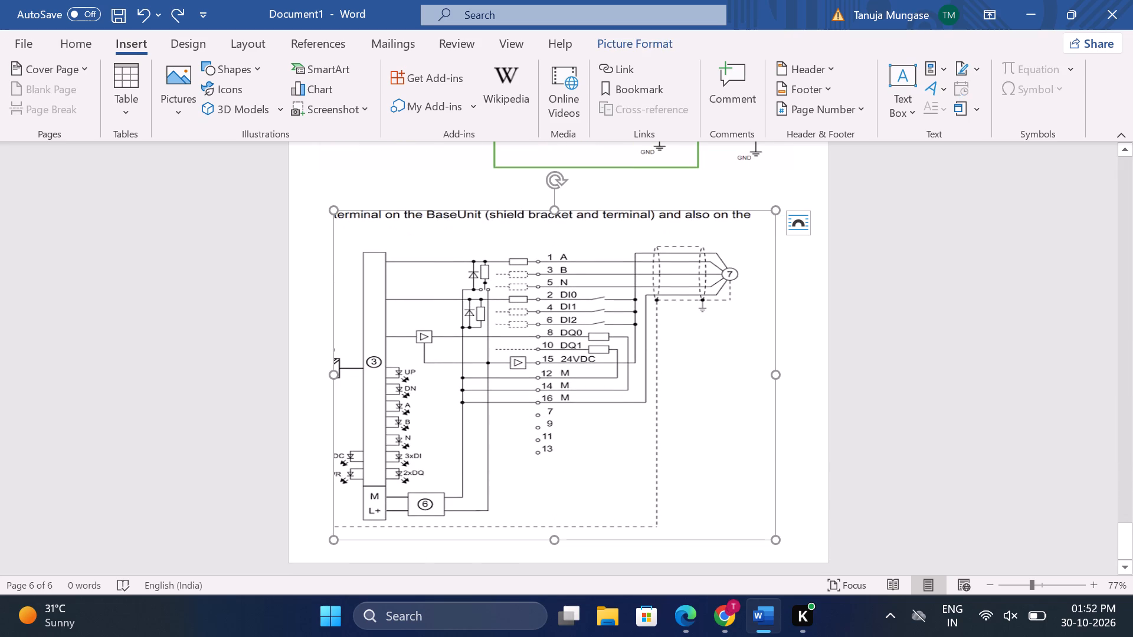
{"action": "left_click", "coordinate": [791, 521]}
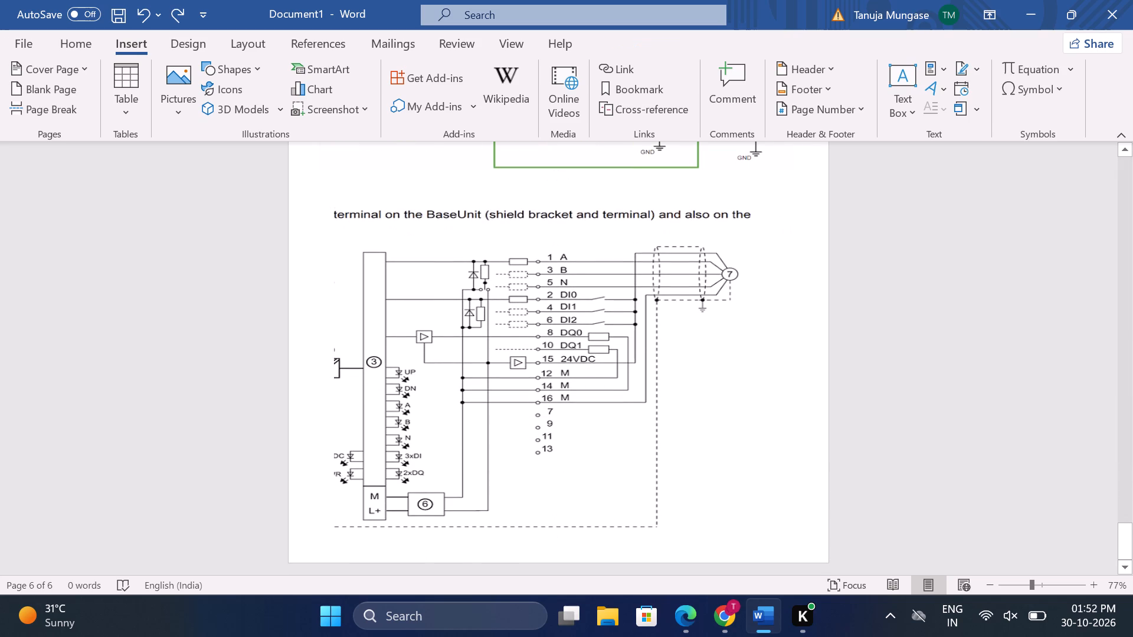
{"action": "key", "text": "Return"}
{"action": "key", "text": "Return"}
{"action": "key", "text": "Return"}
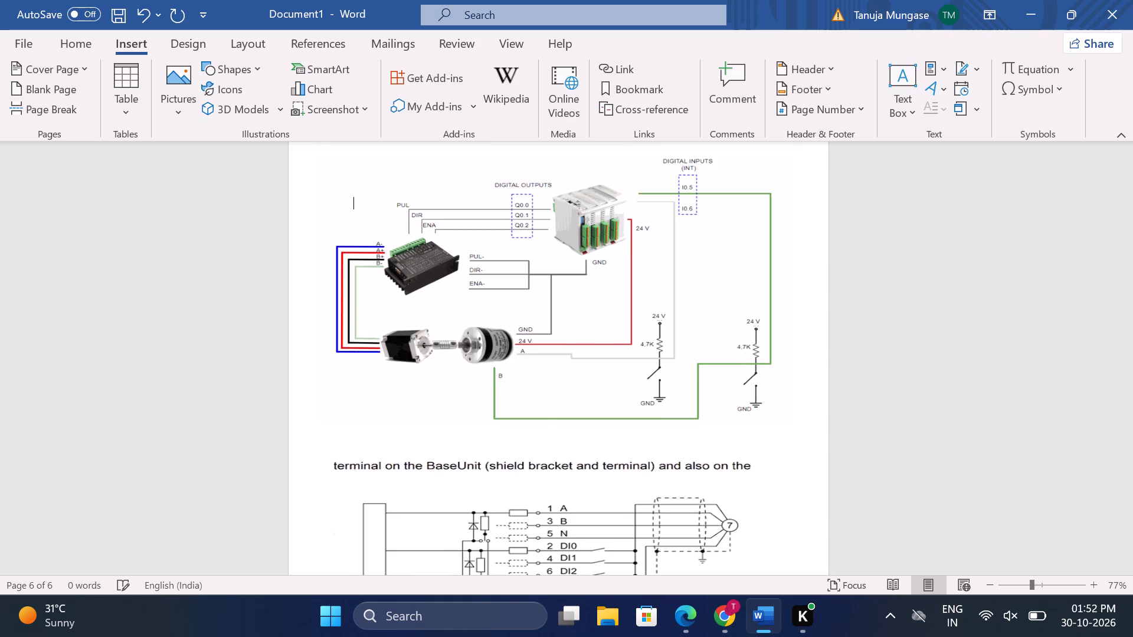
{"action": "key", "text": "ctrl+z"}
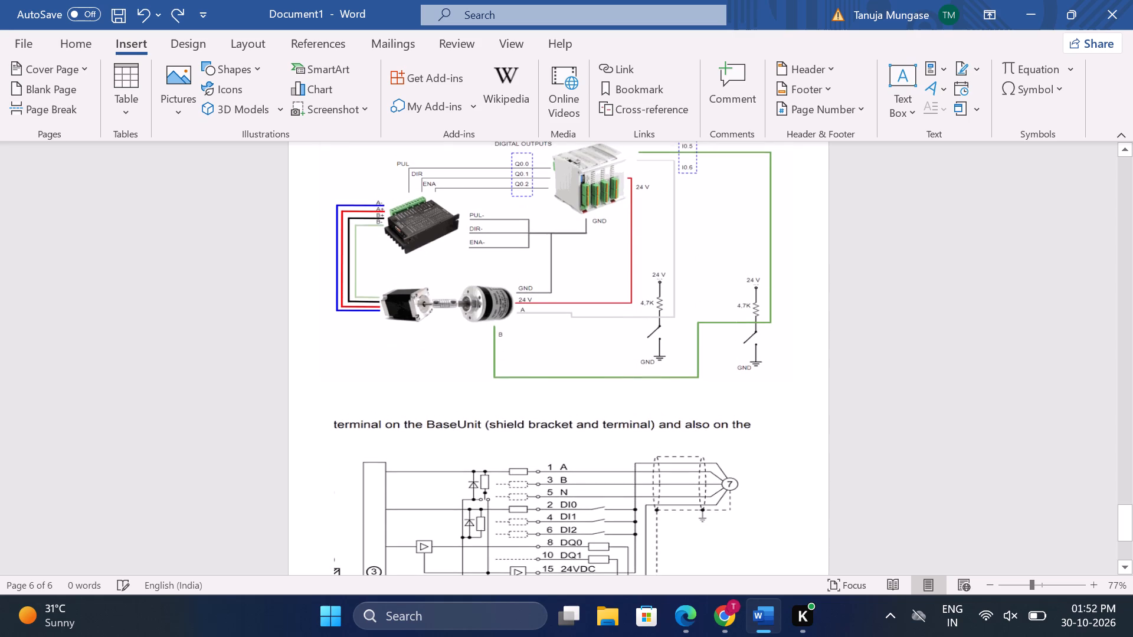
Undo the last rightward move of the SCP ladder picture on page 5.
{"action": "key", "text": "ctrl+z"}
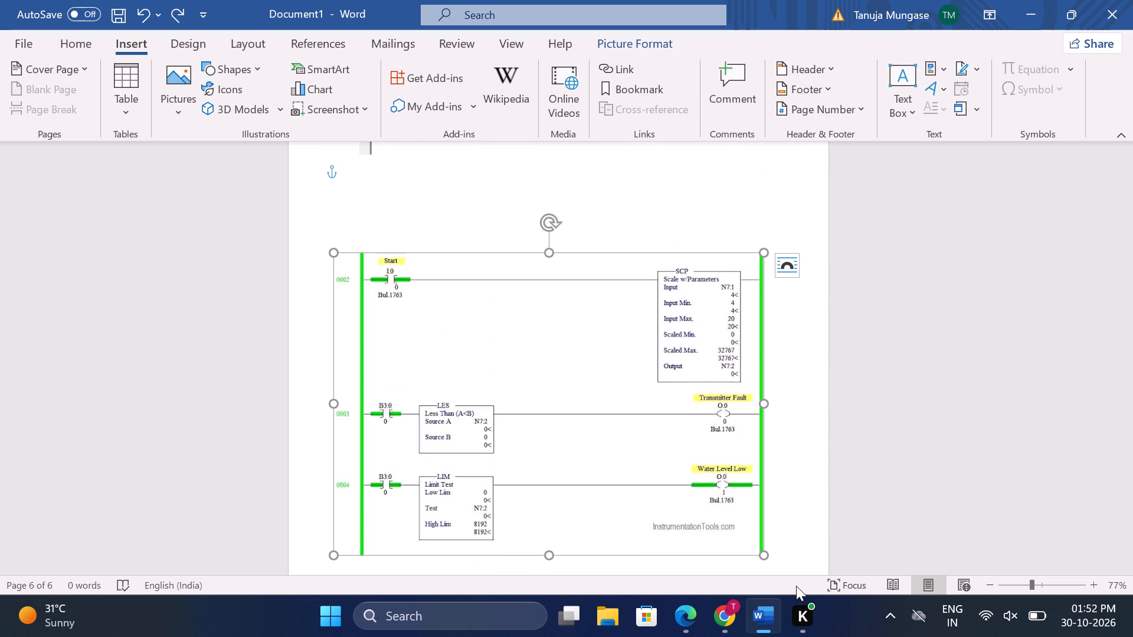
Set the text wrapping of the SCL function block picture on page 5 to Through.
{"action": "scroll", "coordinate": [776, 586], "scroll_direction": "left", "scroll_amount": 1}
{"action": "scroll", "coordinate": [680, 490], "scroll_direction": "up", "scroll_amount": 3}
{"action": "left_click", "coordinate": [509, 343]}
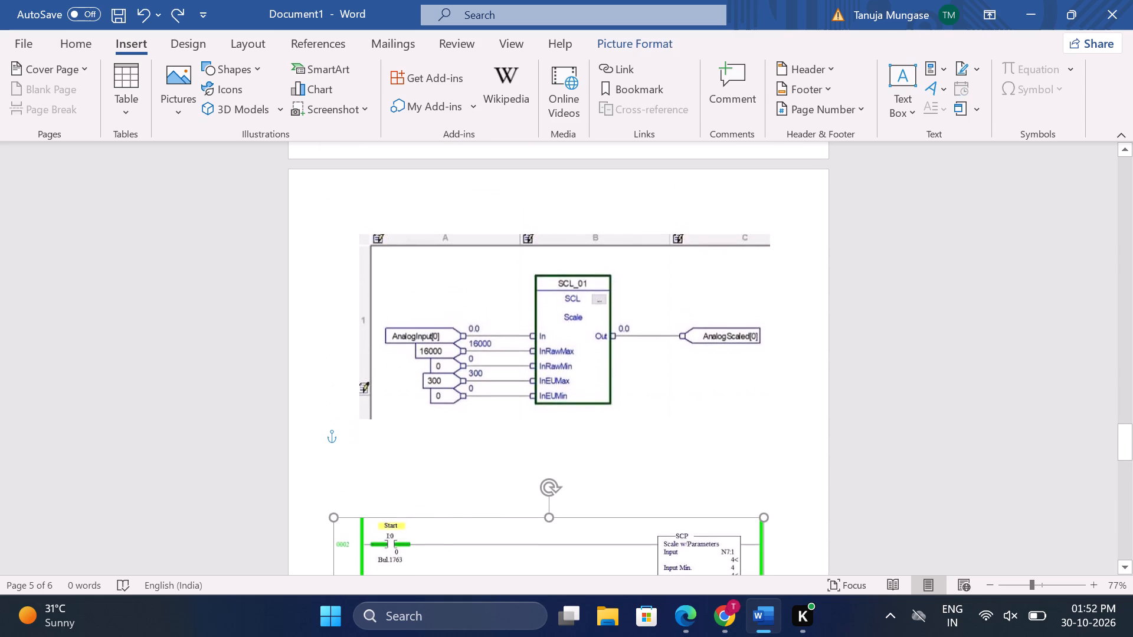
{"action": "left_click", "coordinate": [509, 343]}
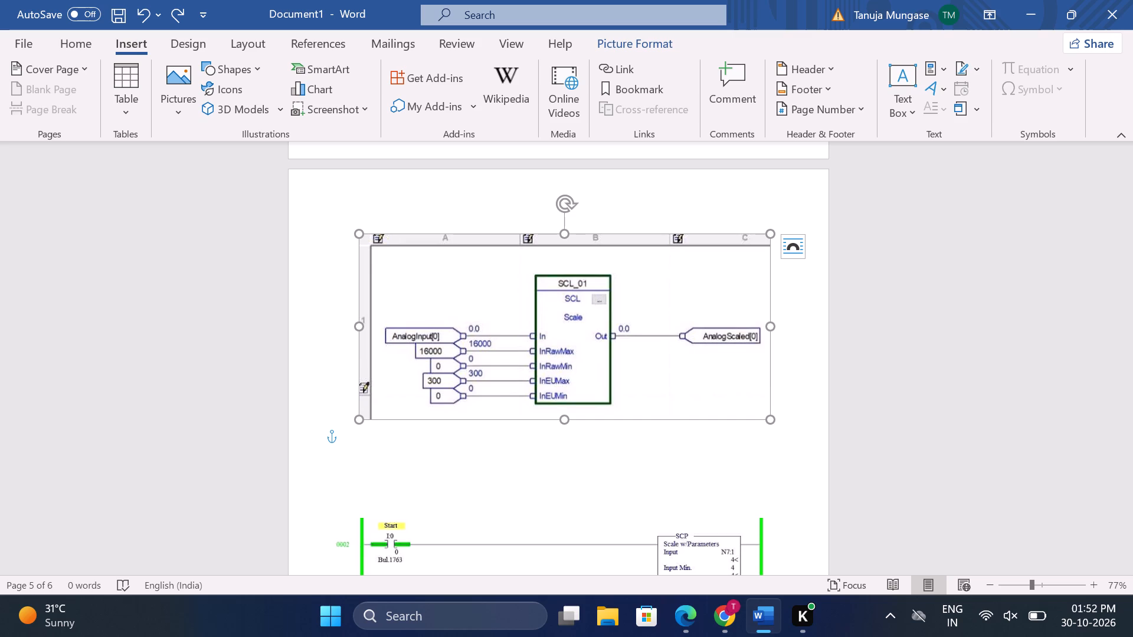
{"action": "left_click", "coordinate": [786, 251]}
{"action": "left_click", "coordinate": [913, 375]}
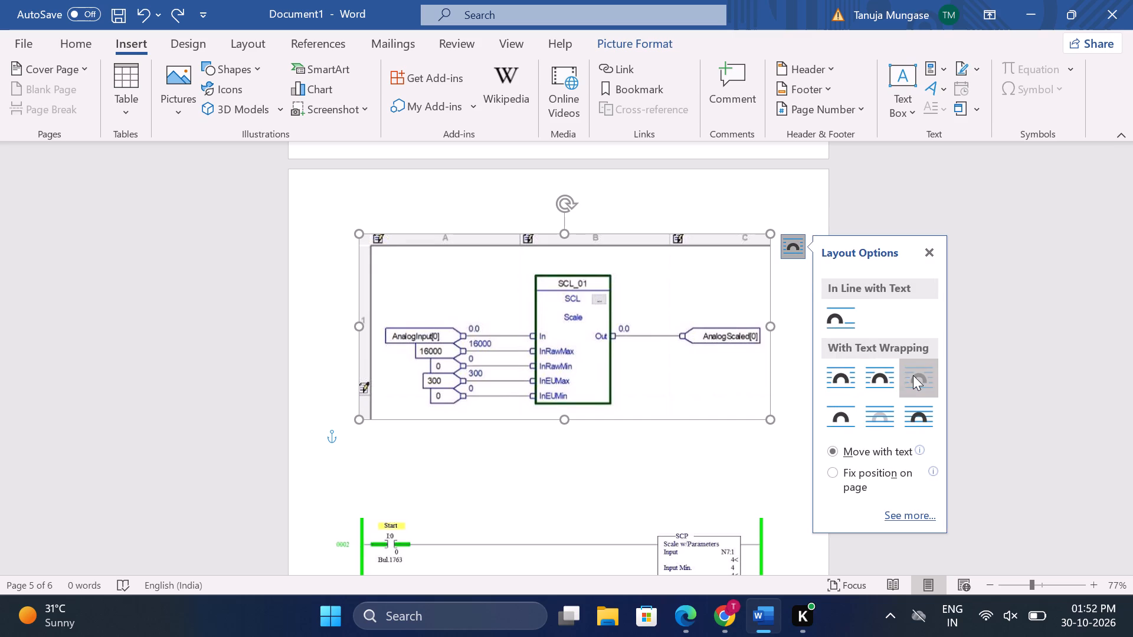
Resize the SCL function block picture slightly larger and position it at page 5's top margin, roughly centred between the page edges.
{"action": "left_click_drag", "start_coordinate": [771, 422], "coordinate": [768, 442]}
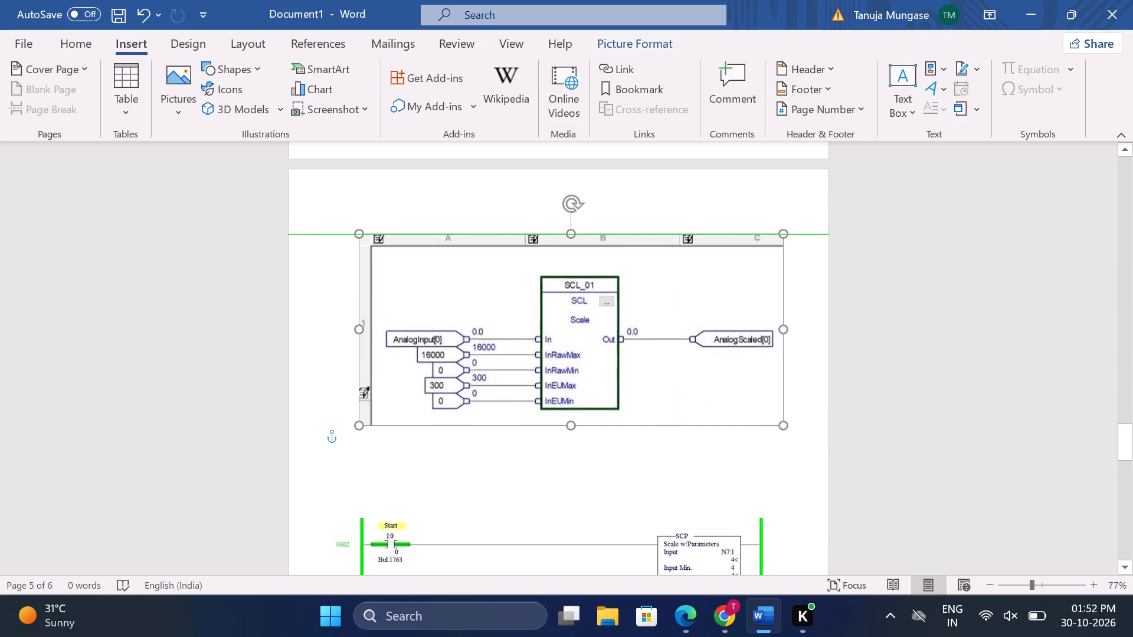
{"action": "left_click_drag", "start_coordinate": [768, 442], "coordinate": [765, 456]}
{"action": "left_click_drag", "start_coordinate": [666, 388], "coordinate": [633, 385]}
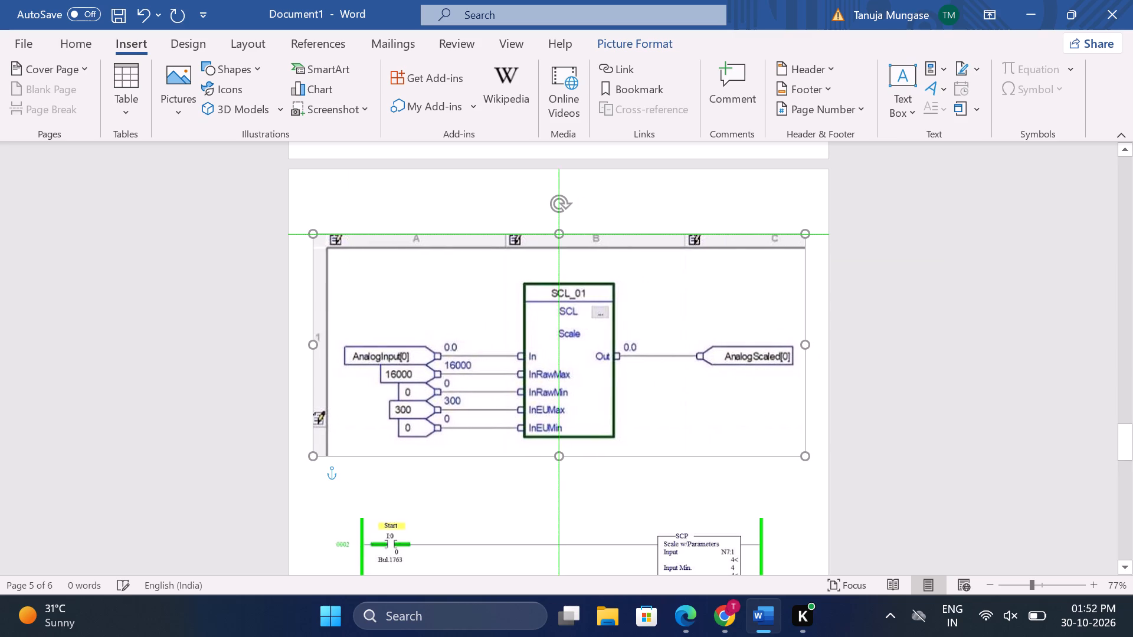
{"action": "left_click_drag", "start_coordinate": [633, 385], "coordinate": [650, 368]}
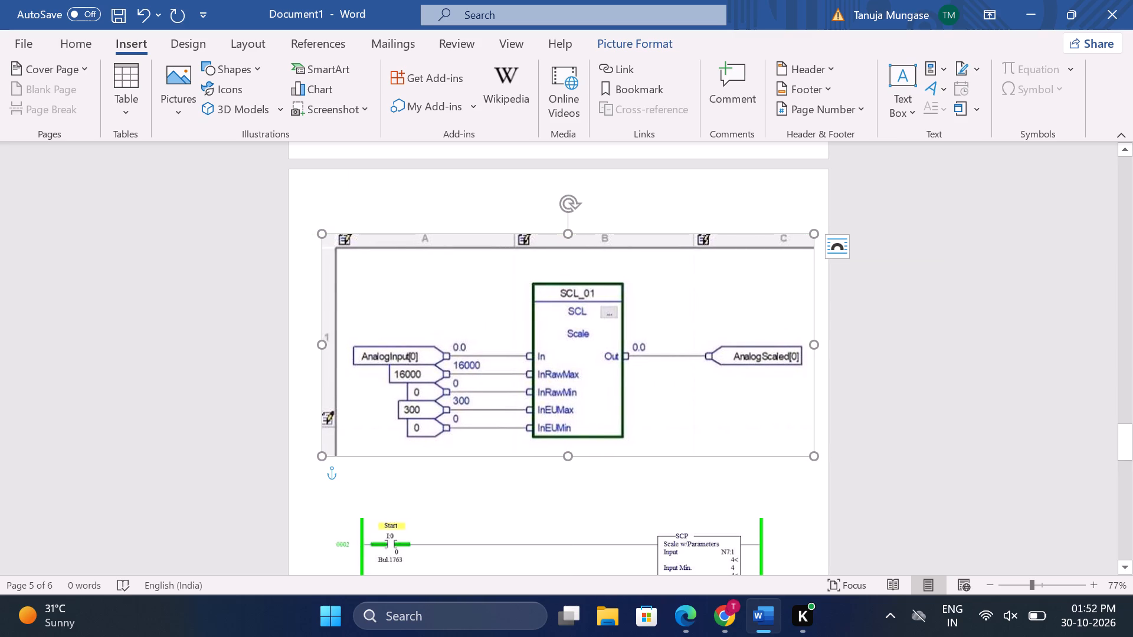
{"action": "left_click_drag", "start_coordinate": [323, 229], "coordinate": [340, 252]}
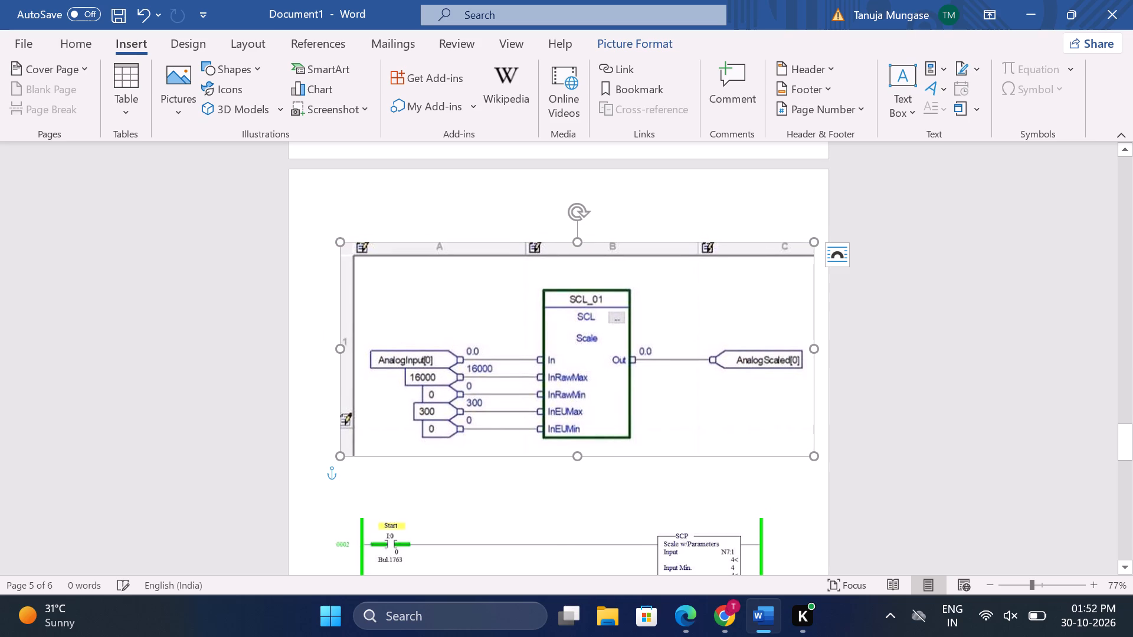
{"action": "left_click_drag", "start_coordinate": [534, 311], "coordinate": [531, 272]}
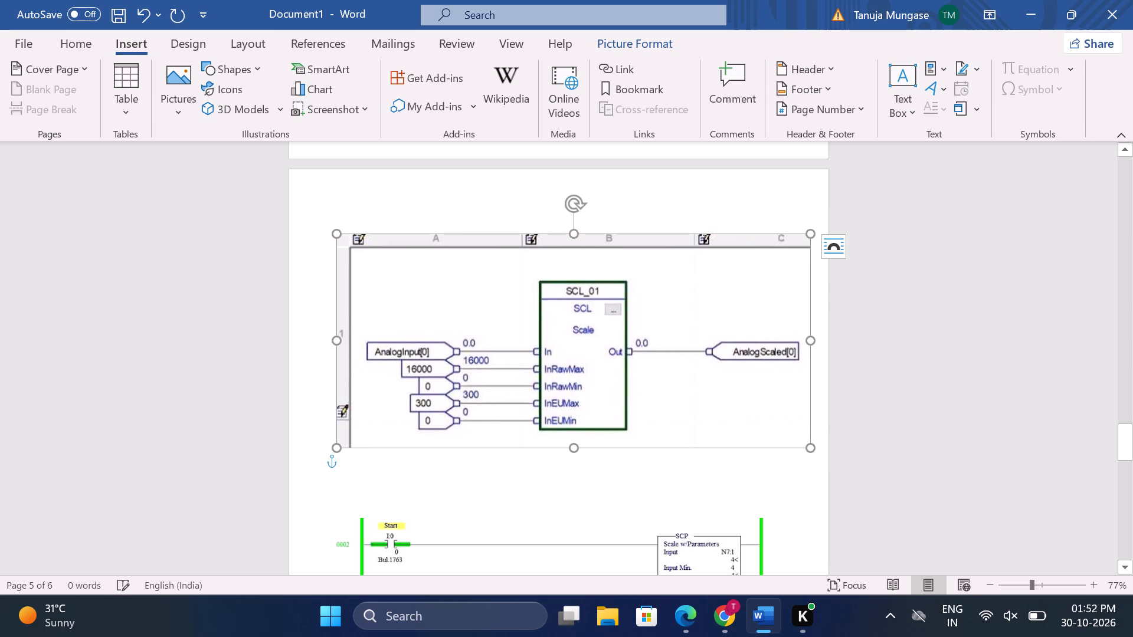
{"action": "left_click_drag", "start_coordinate": [810, 235], "coordinate": [766, 255]}
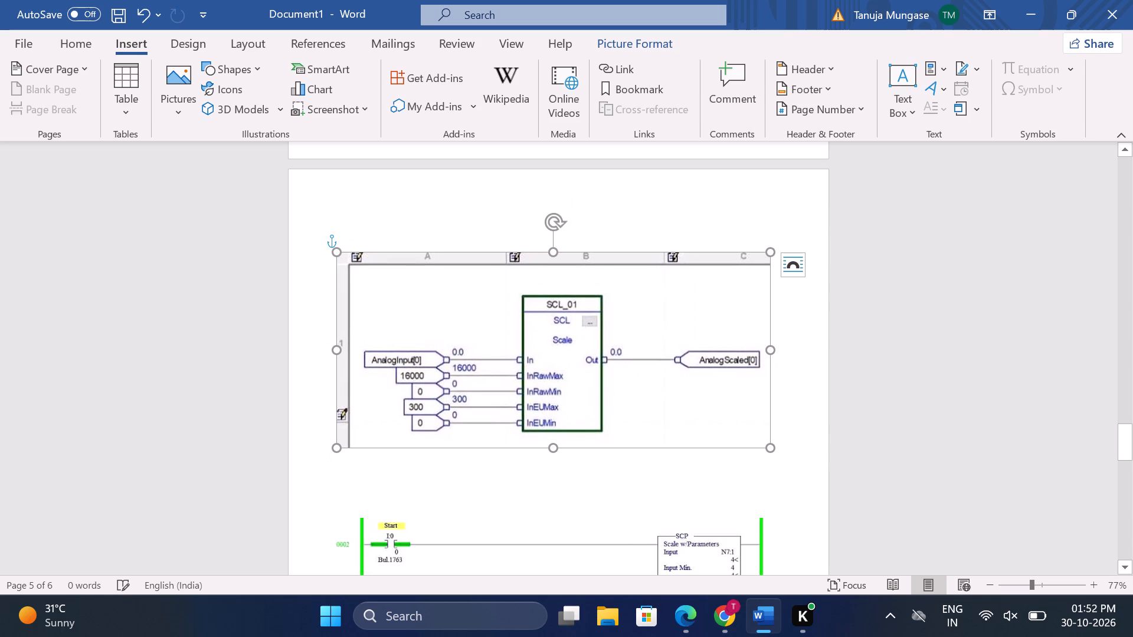
{"action": "left_click_drag", "start_coordinate": [650, 278], "coordinate": [653, 237]}
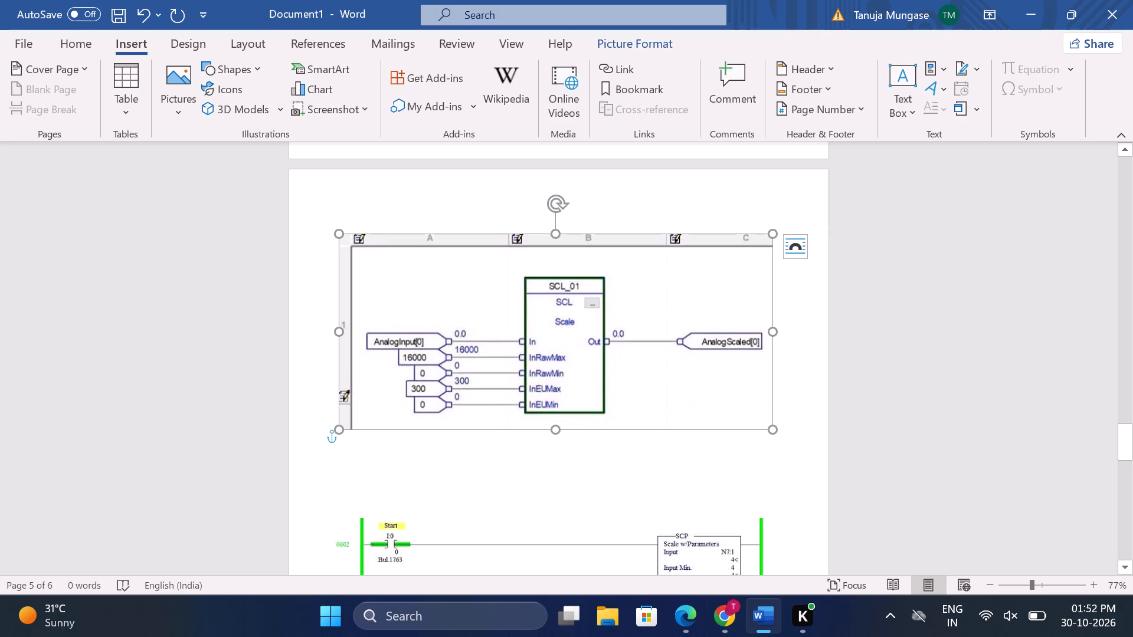
Adjust the SCL picture's height and reduce it from its upper corners to fit above the SCP ladder picture, then deselect it.
{"action": "left_click_drag", "start_coordinate": [554, 428], "coordinate": [569, 528]}
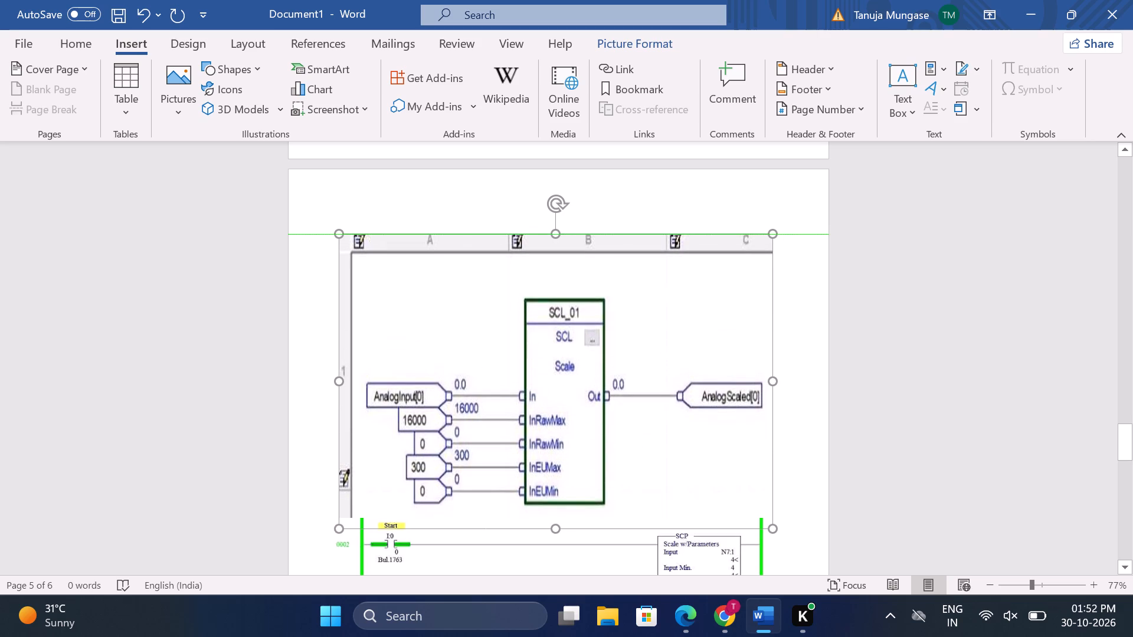
{"action": "left_click_drag", "start_coordinate": [554, 526], "coordinate": [554, 493]}
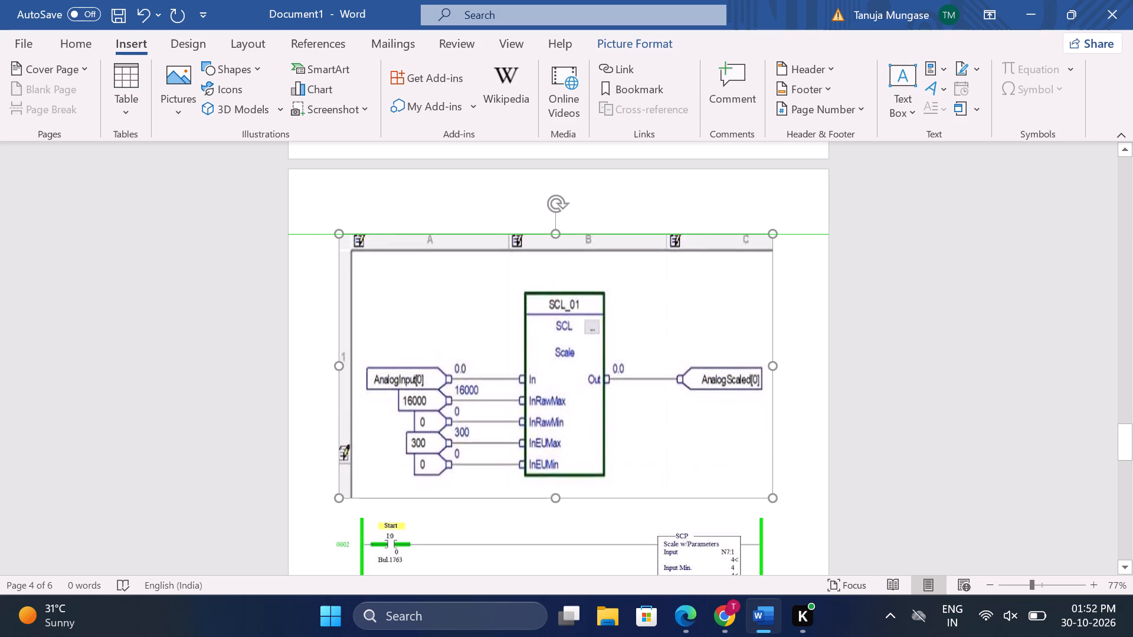
{"action": "left_click_drag", "start_coordinate": [554, 493], "coordinate": [561, 442]}
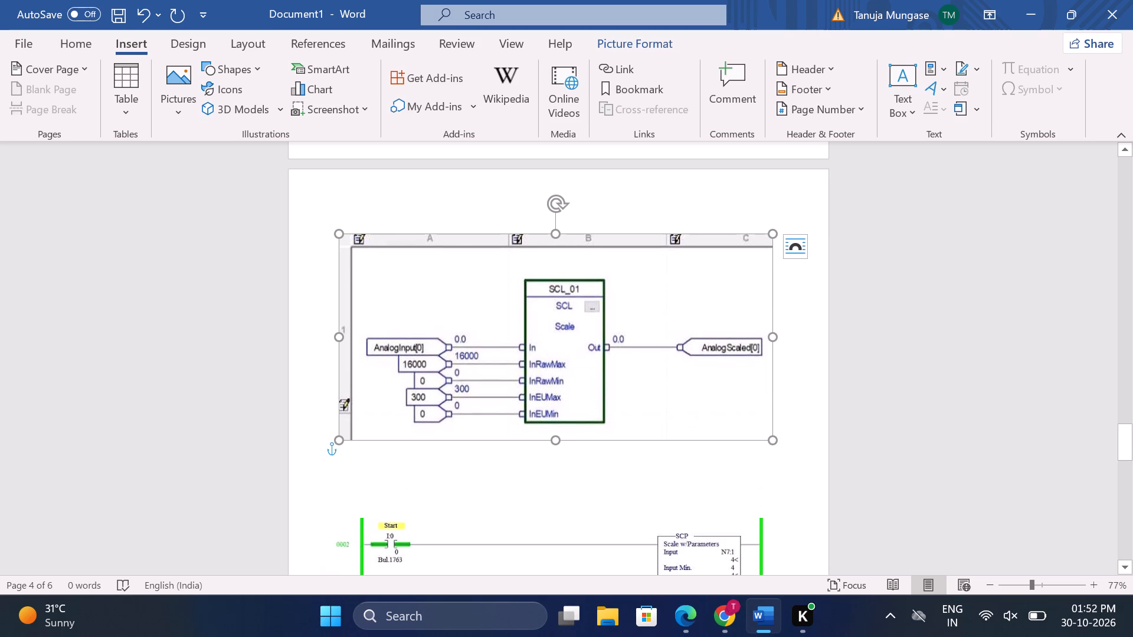
{"action": "left_click_drag", "start_coordinate": [772, 237], "coordinate": [734, 242]}
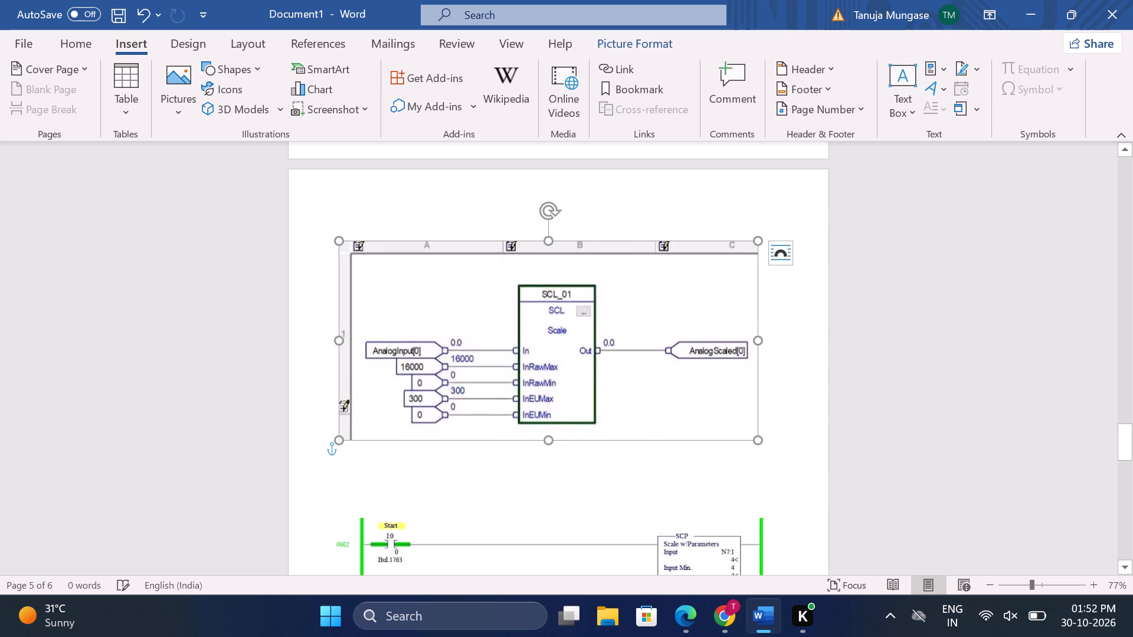
{"action": "left_click_drag", "start_coordinate": [336, 241], "coordinate": [353, 248]}
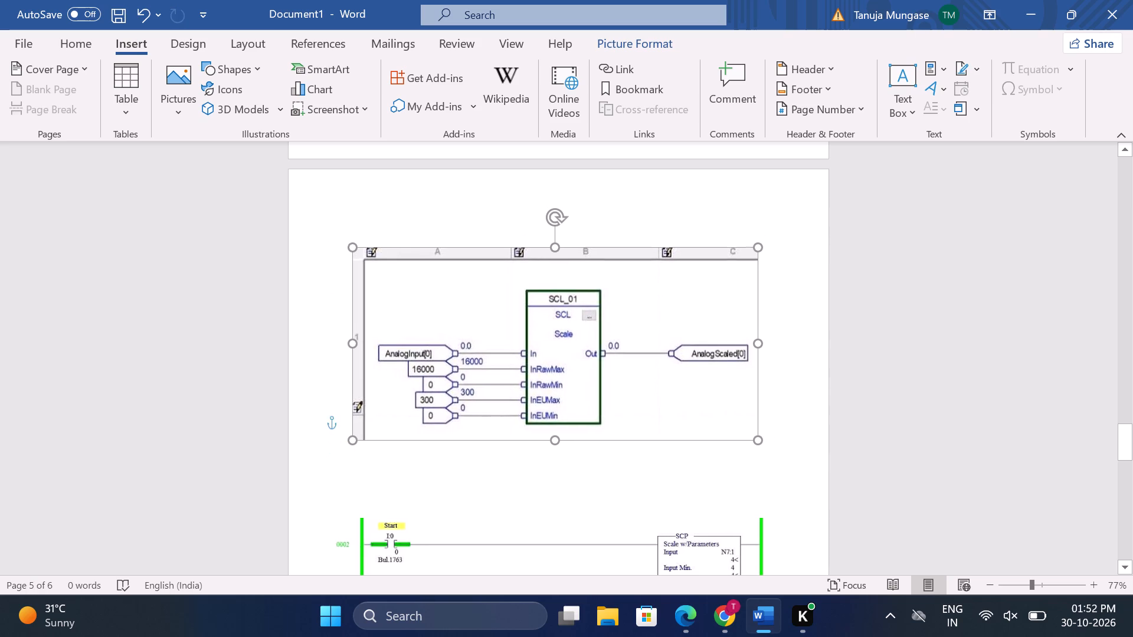
{"action": "left_click_drag", "start_coordinate": [353, 248], "coordinate": [351, 247]}
{"action": "left_click", "coordinate": [533, 491]}
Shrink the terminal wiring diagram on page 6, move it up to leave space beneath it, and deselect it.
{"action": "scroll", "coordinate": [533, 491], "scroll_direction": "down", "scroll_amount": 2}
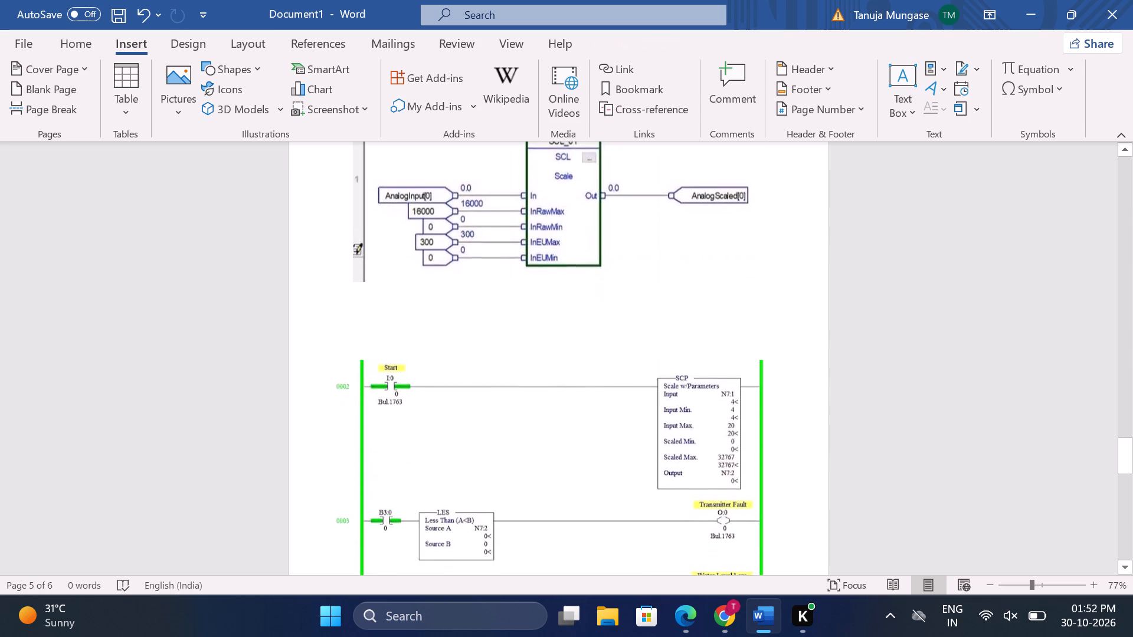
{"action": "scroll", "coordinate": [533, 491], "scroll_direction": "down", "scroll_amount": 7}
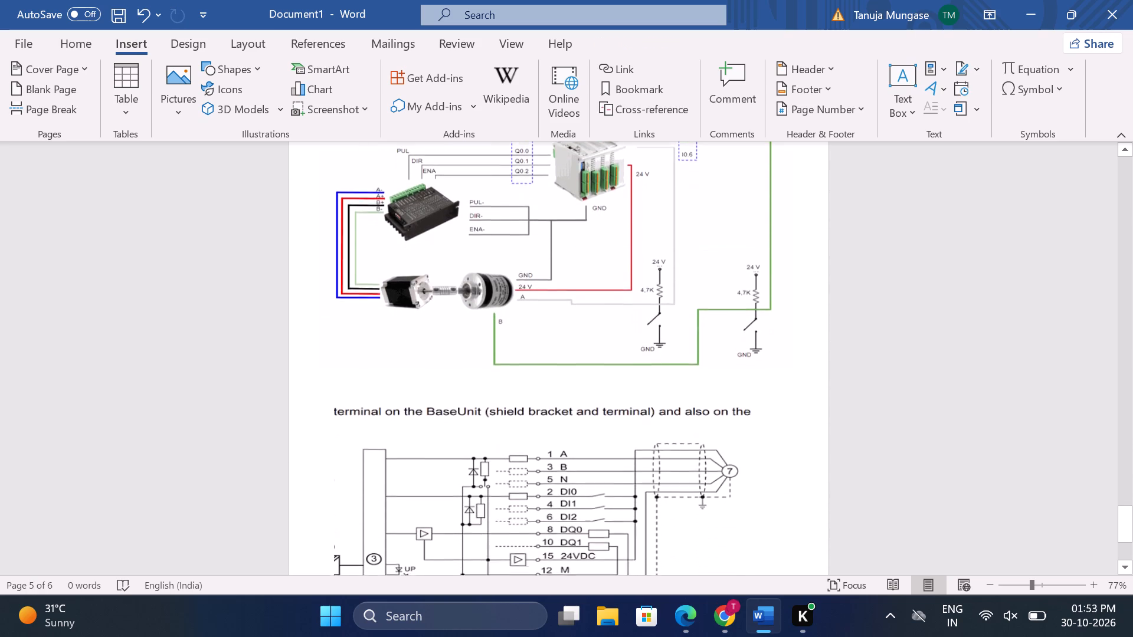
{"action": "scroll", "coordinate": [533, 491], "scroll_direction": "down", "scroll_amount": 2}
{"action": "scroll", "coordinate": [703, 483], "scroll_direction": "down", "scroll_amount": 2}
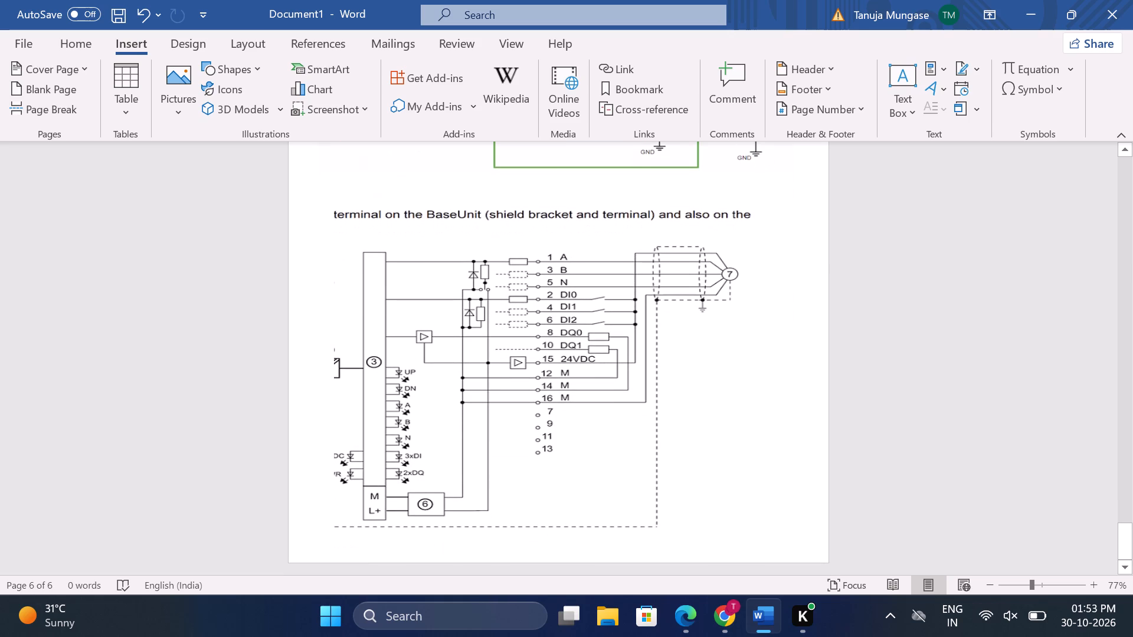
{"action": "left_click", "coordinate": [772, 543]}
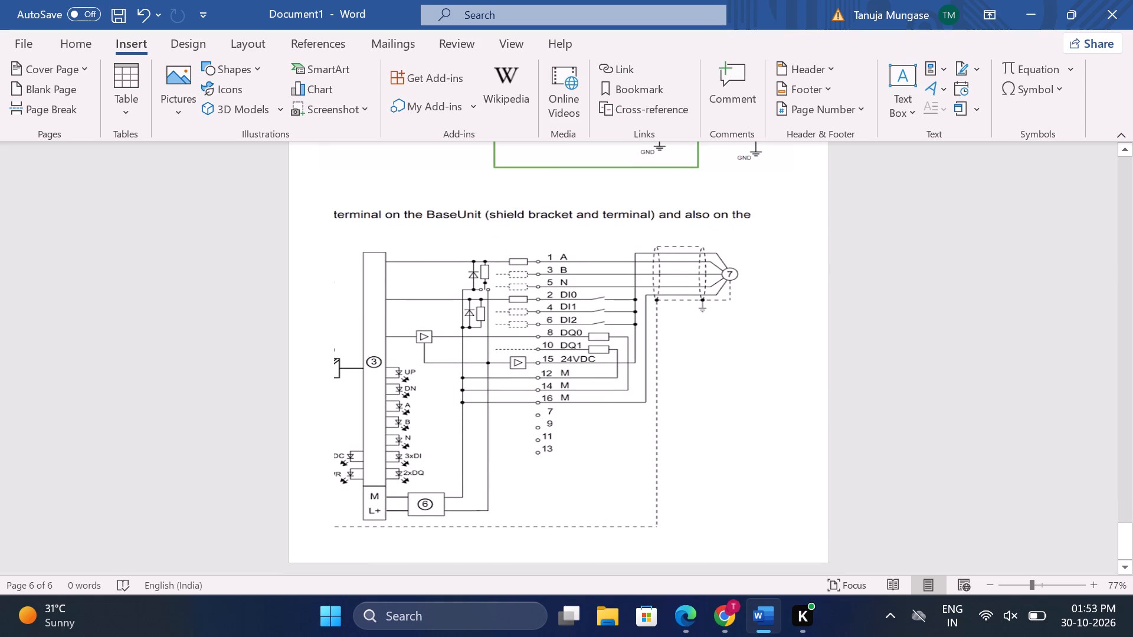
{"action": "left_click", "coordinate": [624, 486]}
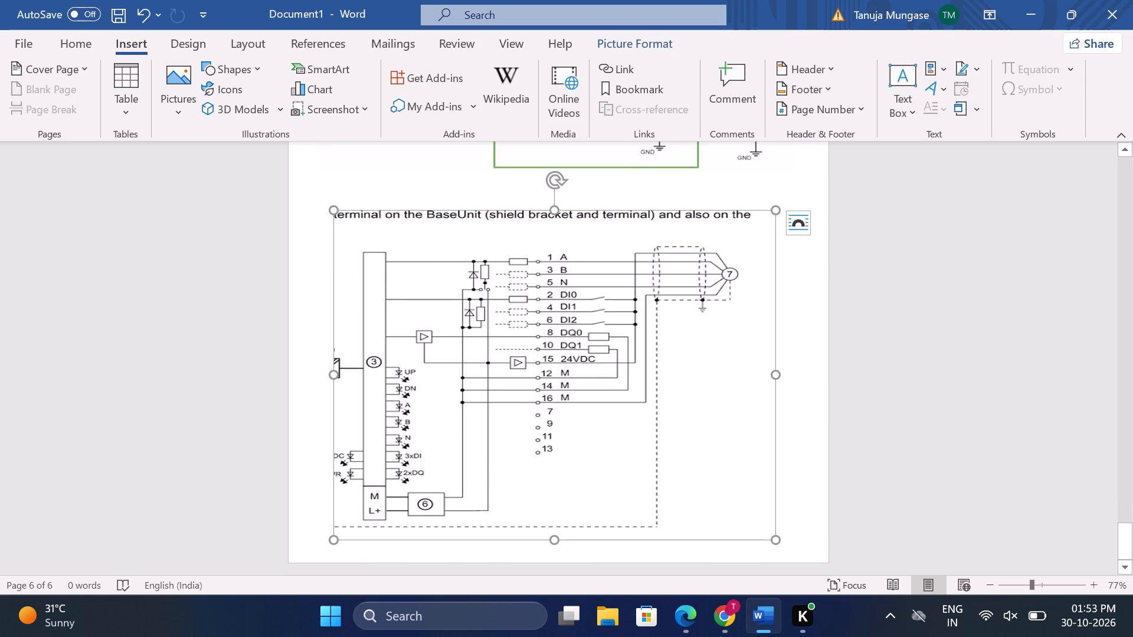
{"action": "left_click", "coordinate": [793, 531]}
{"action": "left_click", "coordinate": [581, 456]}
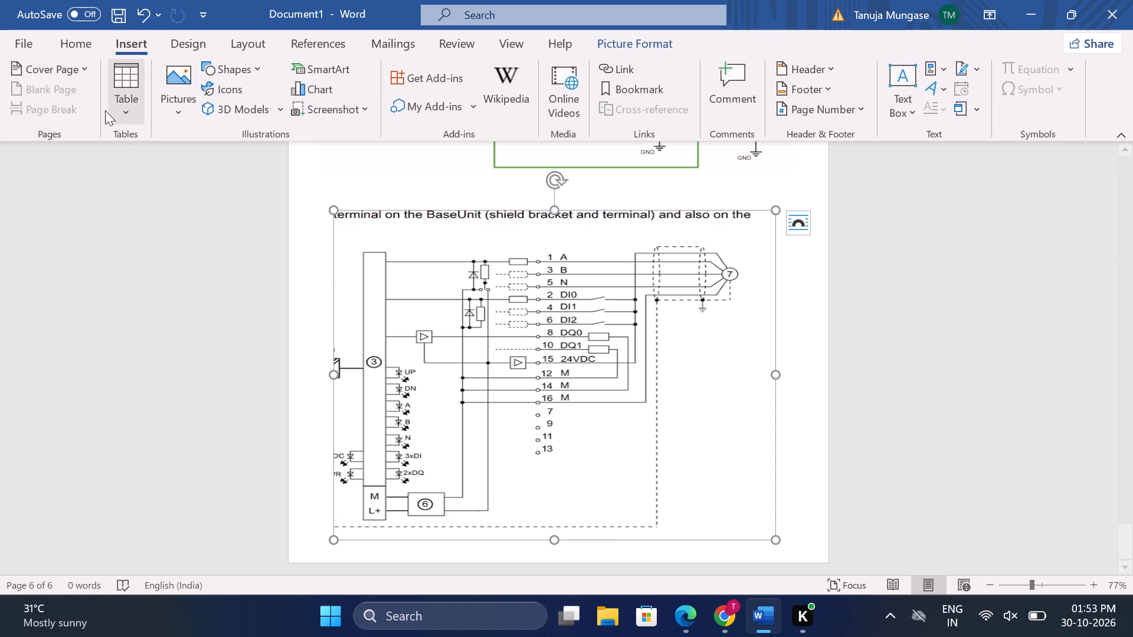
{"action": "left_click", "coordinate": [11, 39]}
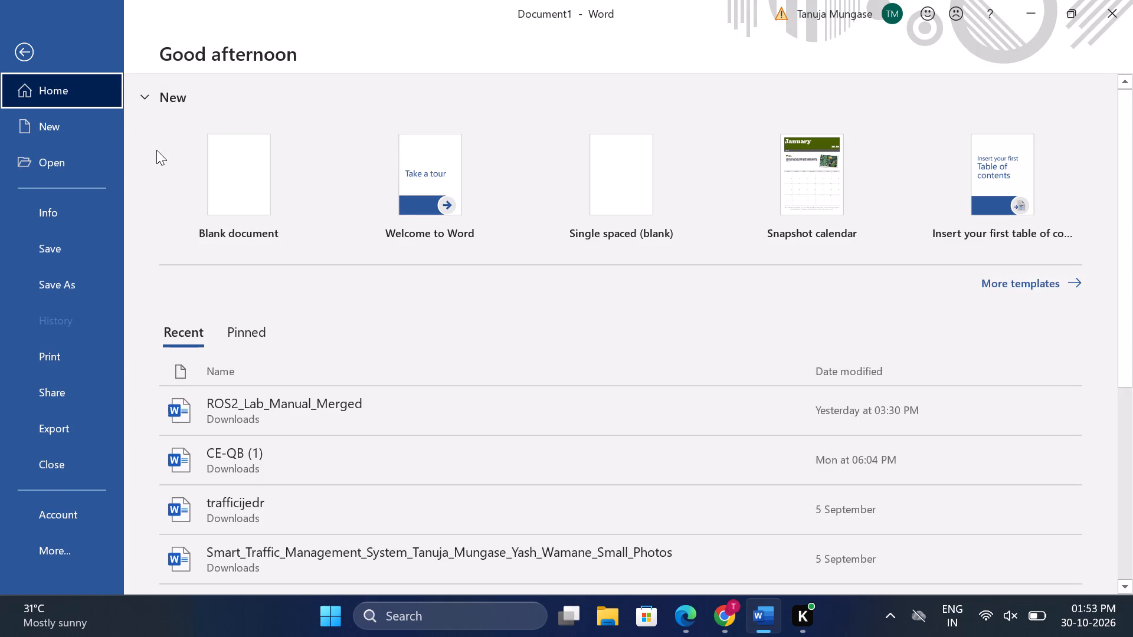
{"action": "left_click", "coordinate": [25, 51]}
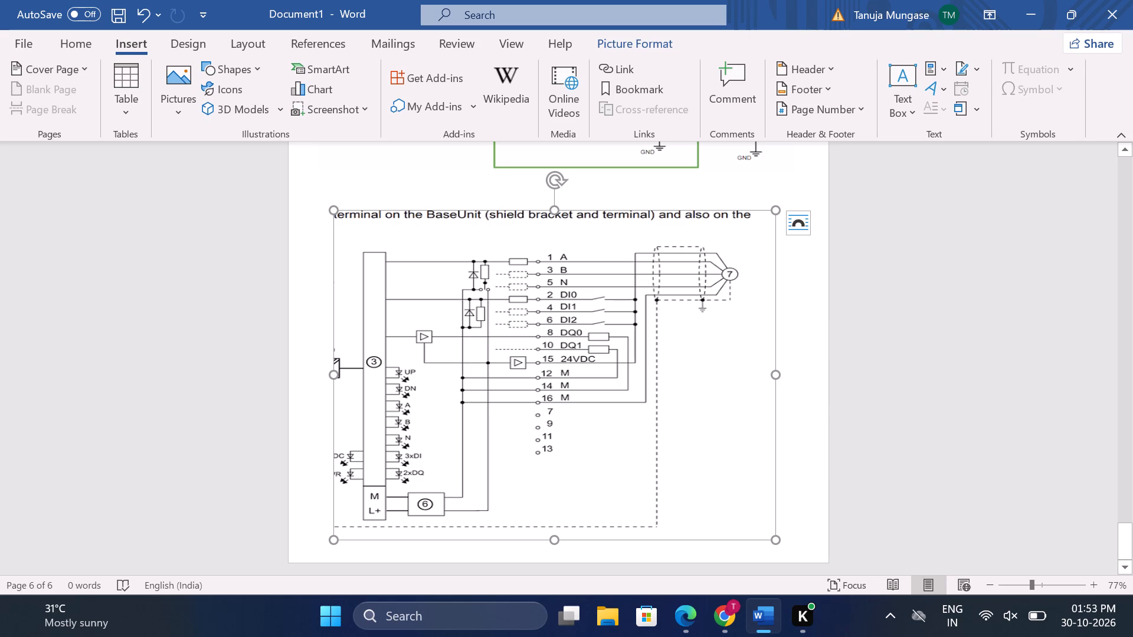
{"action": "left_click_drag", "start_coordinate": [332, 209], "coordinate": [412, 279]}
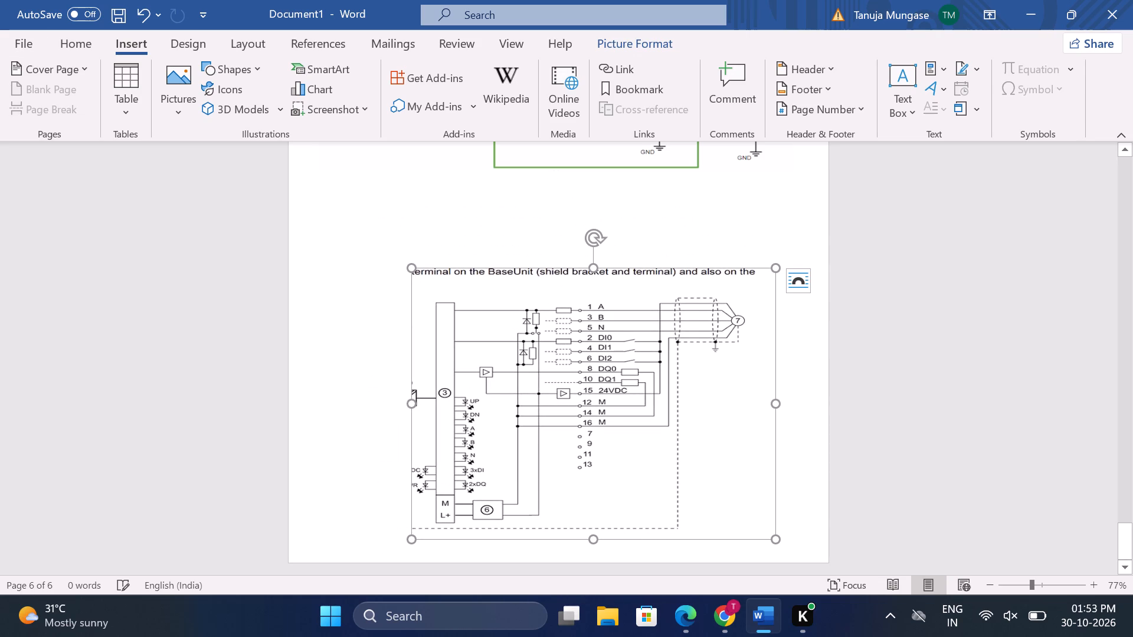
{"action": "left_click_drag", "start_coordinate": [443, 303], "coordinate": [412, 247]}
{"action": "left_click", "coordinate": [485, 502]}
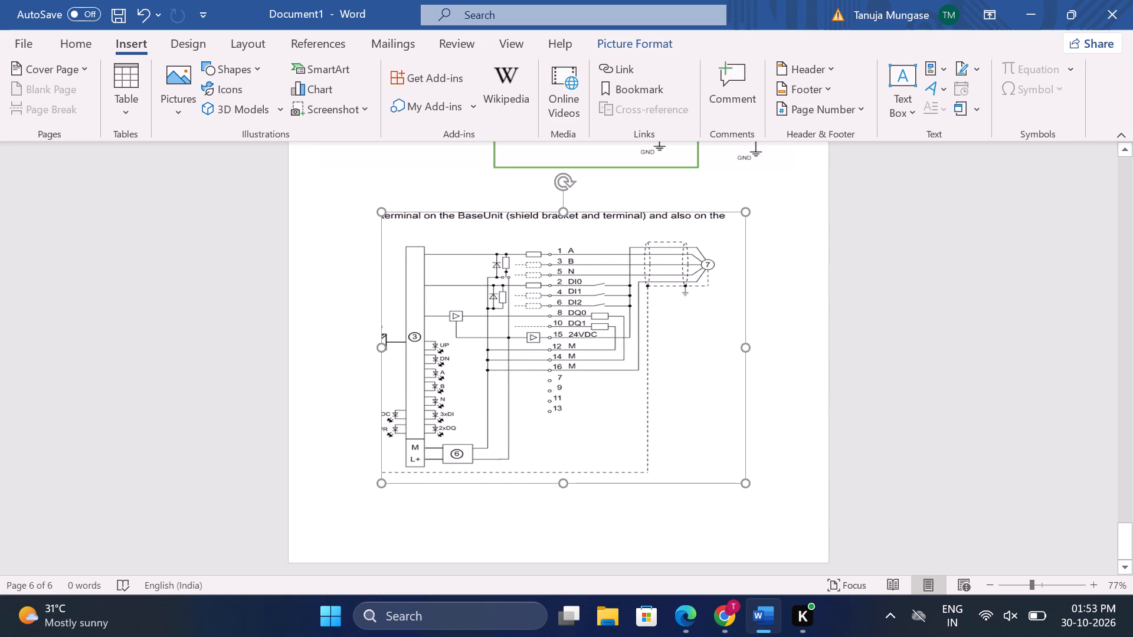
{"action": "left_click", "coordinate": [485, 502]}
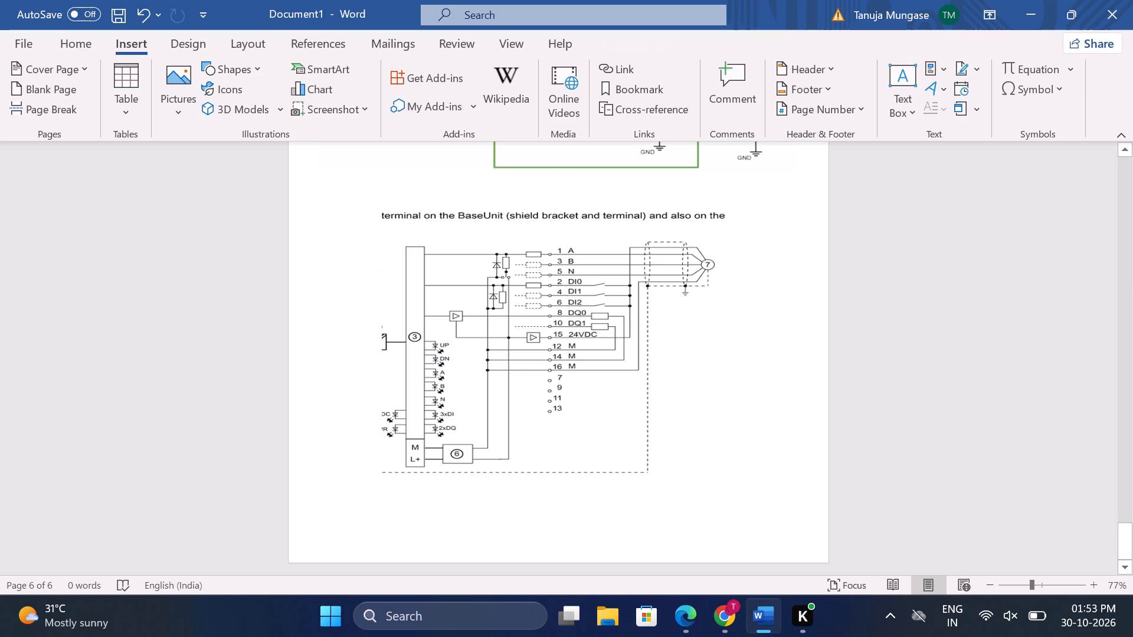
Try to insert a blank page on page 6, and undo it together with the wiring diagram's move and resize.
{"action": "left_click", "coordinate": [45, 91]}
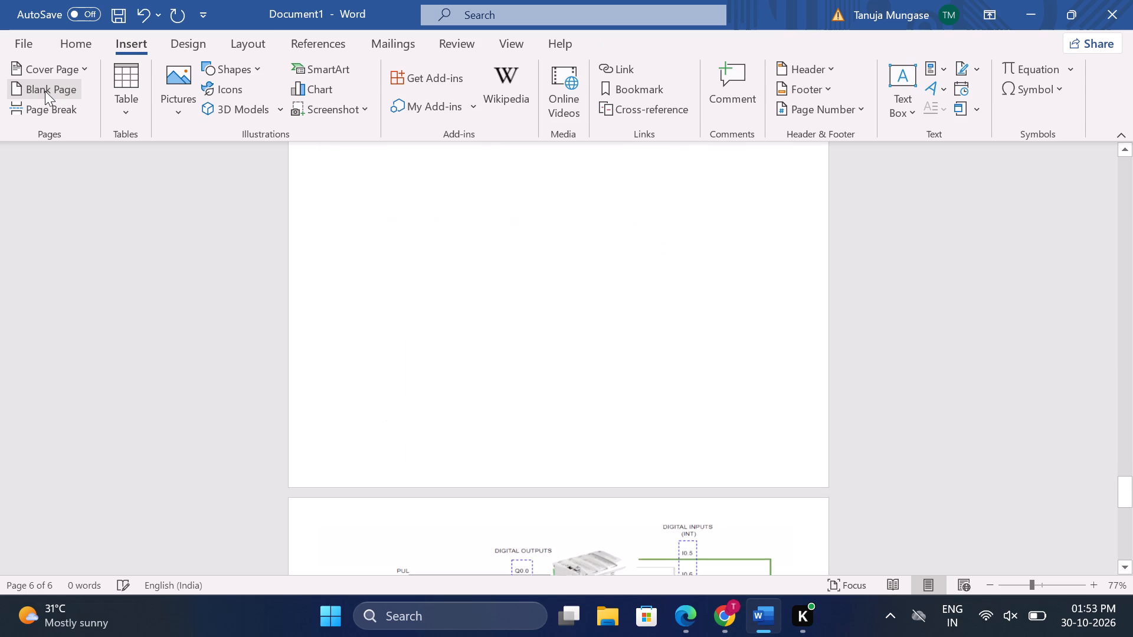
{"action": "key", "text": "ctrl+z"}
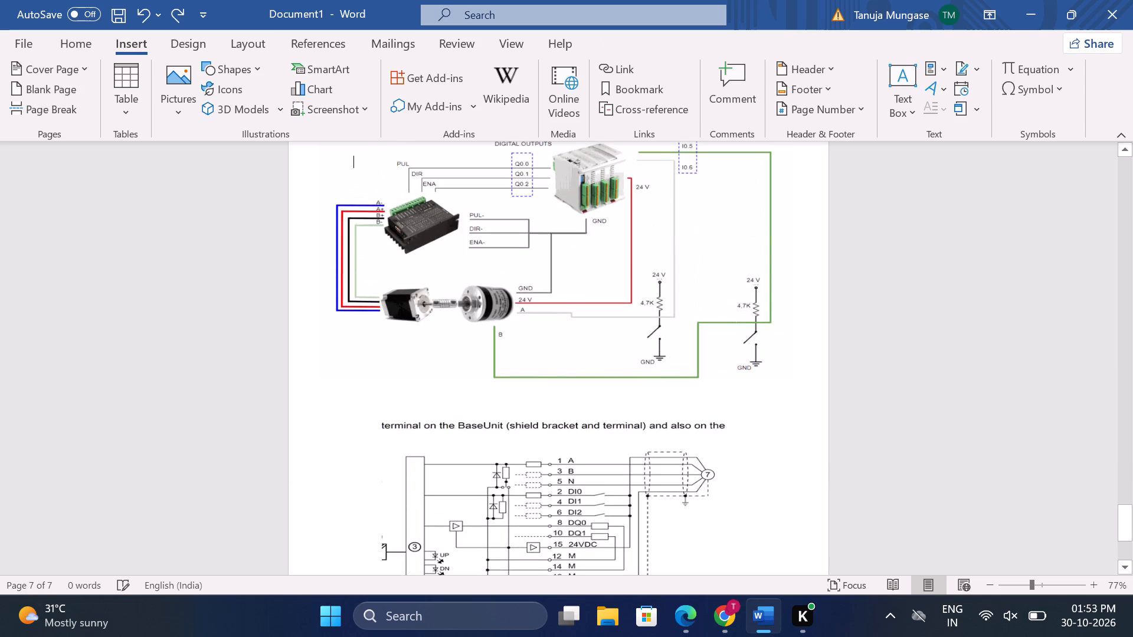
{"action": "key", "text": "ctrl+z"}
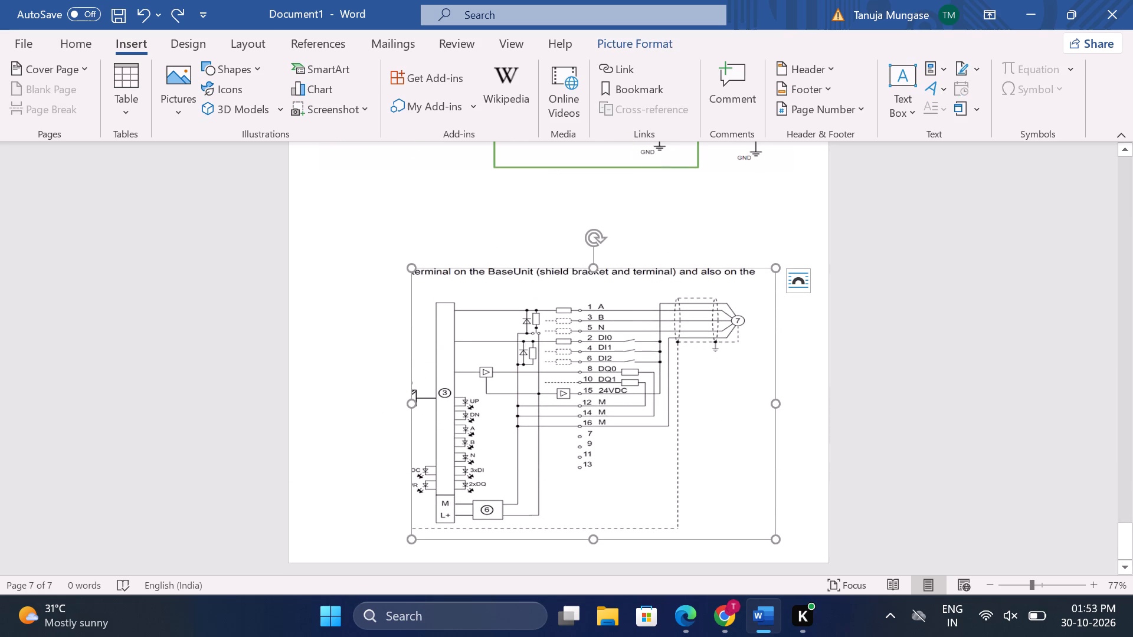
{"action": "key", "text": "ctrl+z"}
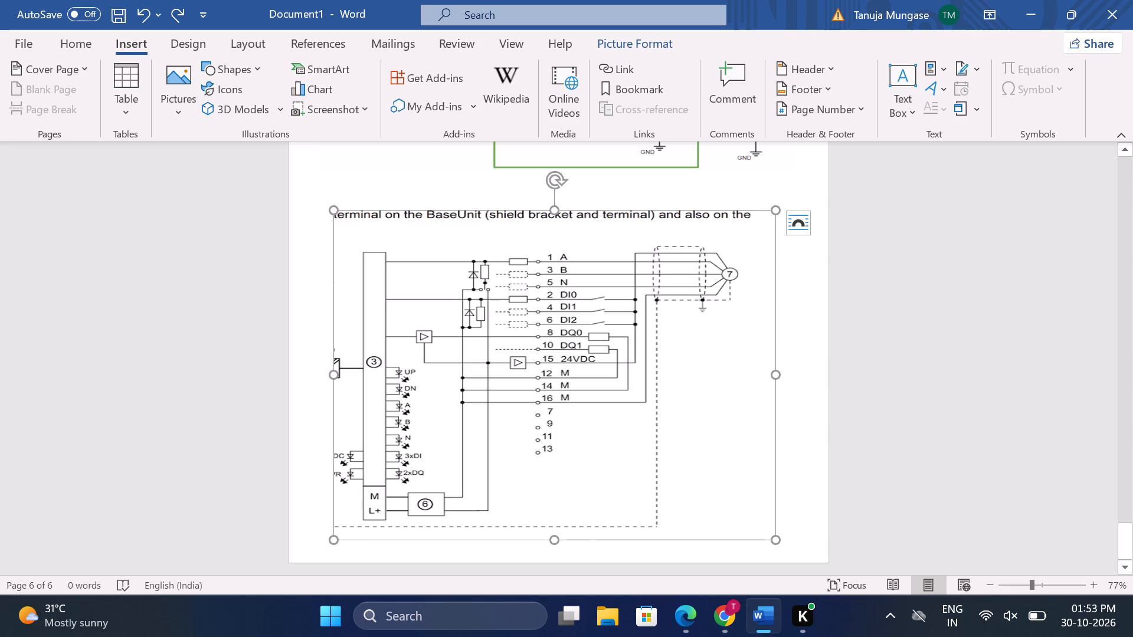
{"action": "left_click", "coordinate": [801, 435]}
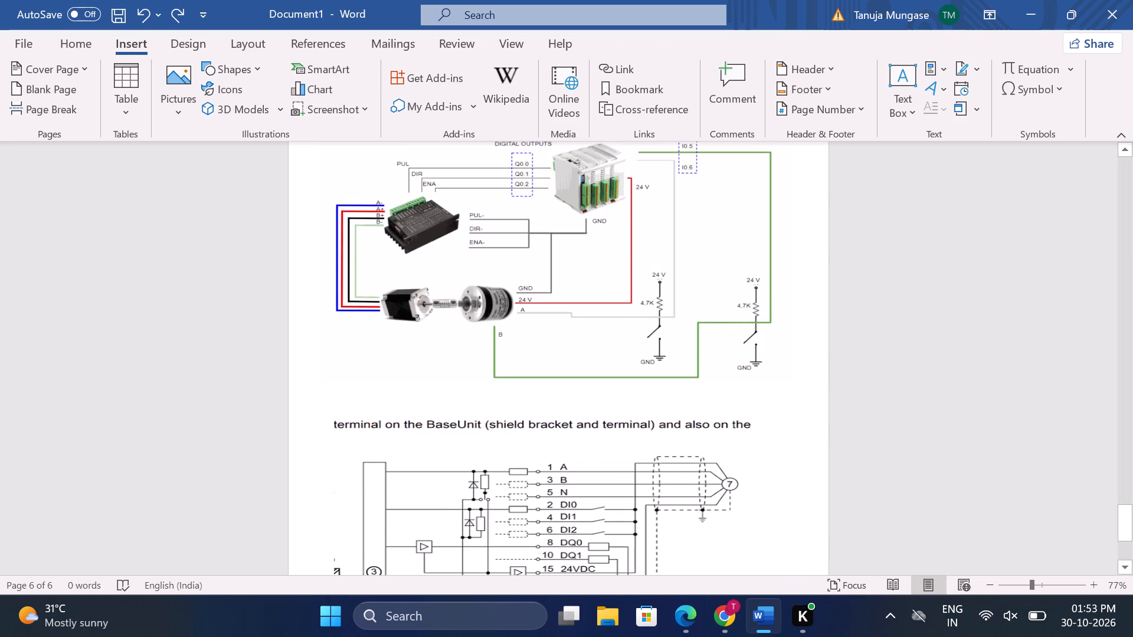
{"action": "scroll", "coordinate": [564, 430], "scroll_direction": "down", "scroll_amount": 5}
Switch to Chrome and replace the image search query with "vfd".
{"action": "left_click", "coordinate": [729, 613]}
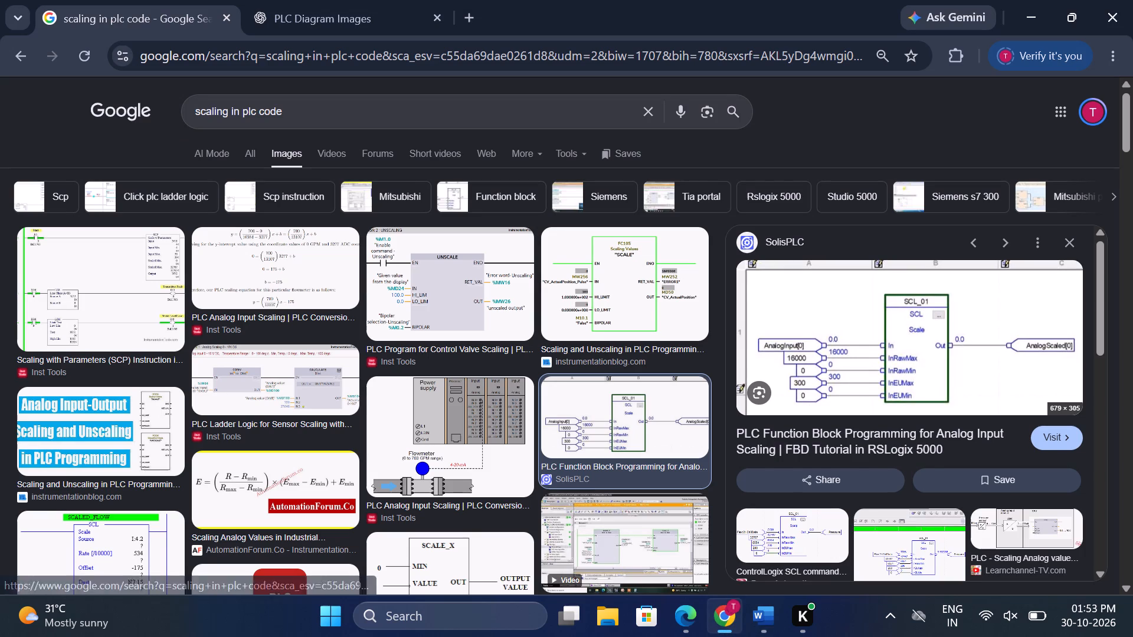
{"action": "left_click_drag", "start_coordinate": [299, 107], "coordinate": [110, 111]}
{"action": "key", "text": "BackSpace"}
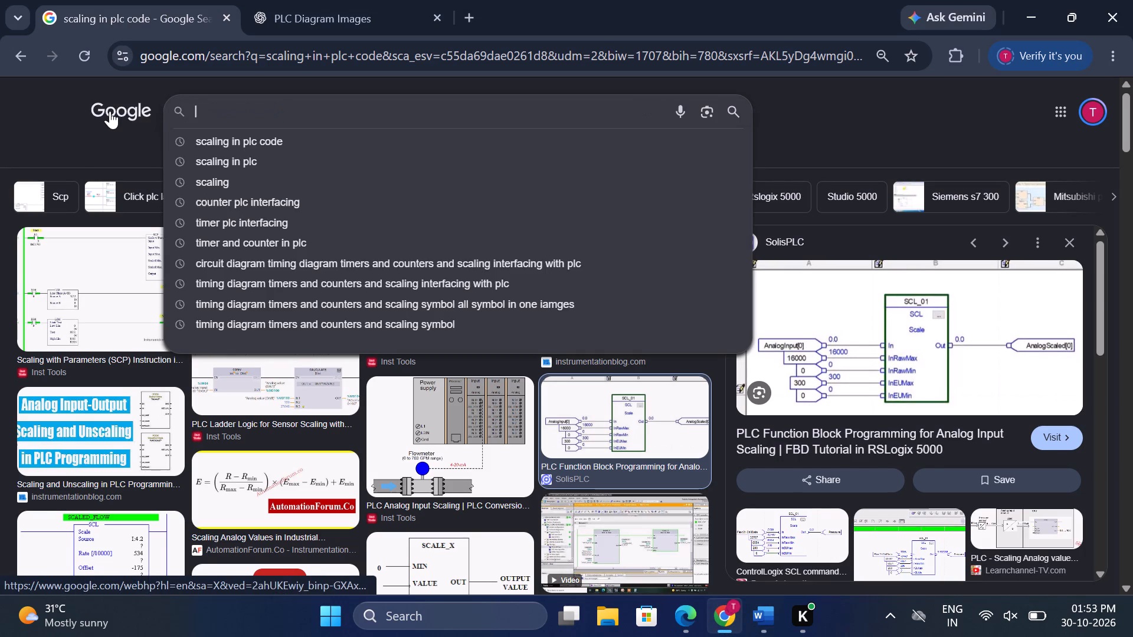
{"action": "type", "text": "vfd"}
{"action": "key", "text": "space"}
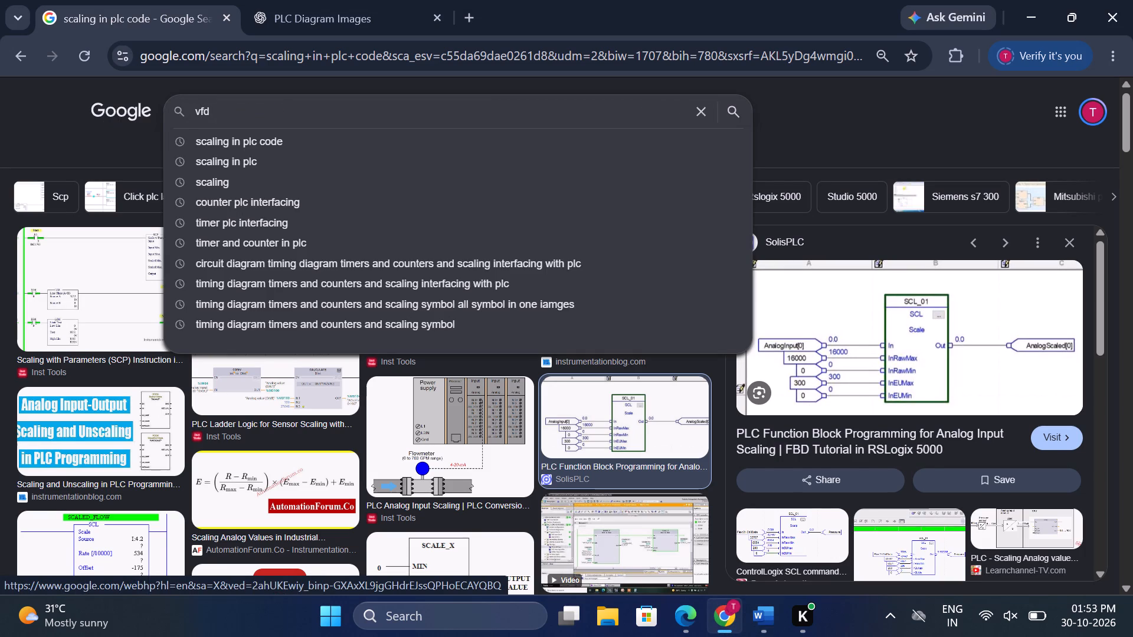
{"action": "type", "text": "su"}
{"action": "key", "text": "BackSpace"}
{"action": "key", "text": "BackSpace"}
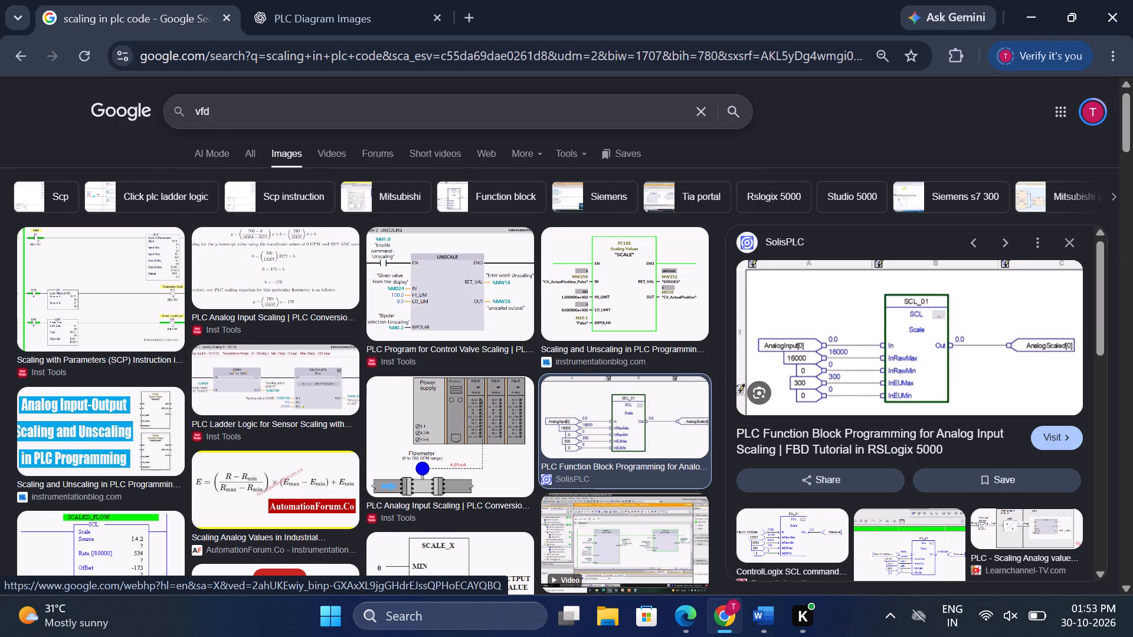
{"action": "key", "text": "Return"}
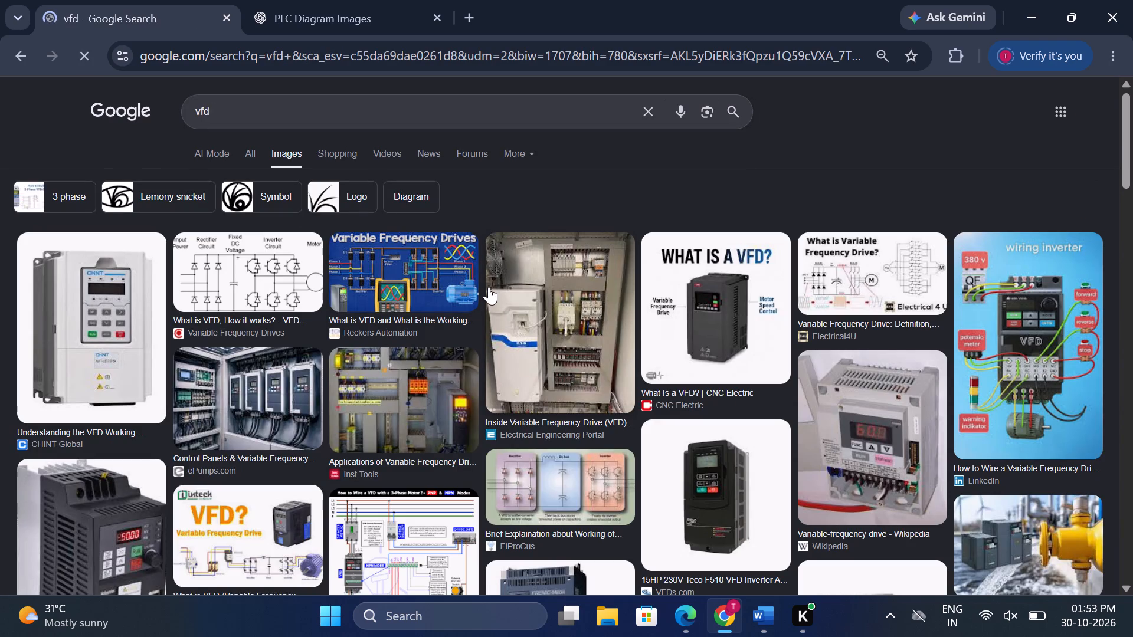
Find the blue Variable Frequency Drives circuit diagram from Reckers Automation among the image results and copy it.
{"action": "scroll", "coordinate": [594, 432], "scroll_direction": "down", "scroll_amount": 2}
{"action": "scroll", "coordinate": [461, 405], "scroll_direction": "up", "scroll_amount": 1}
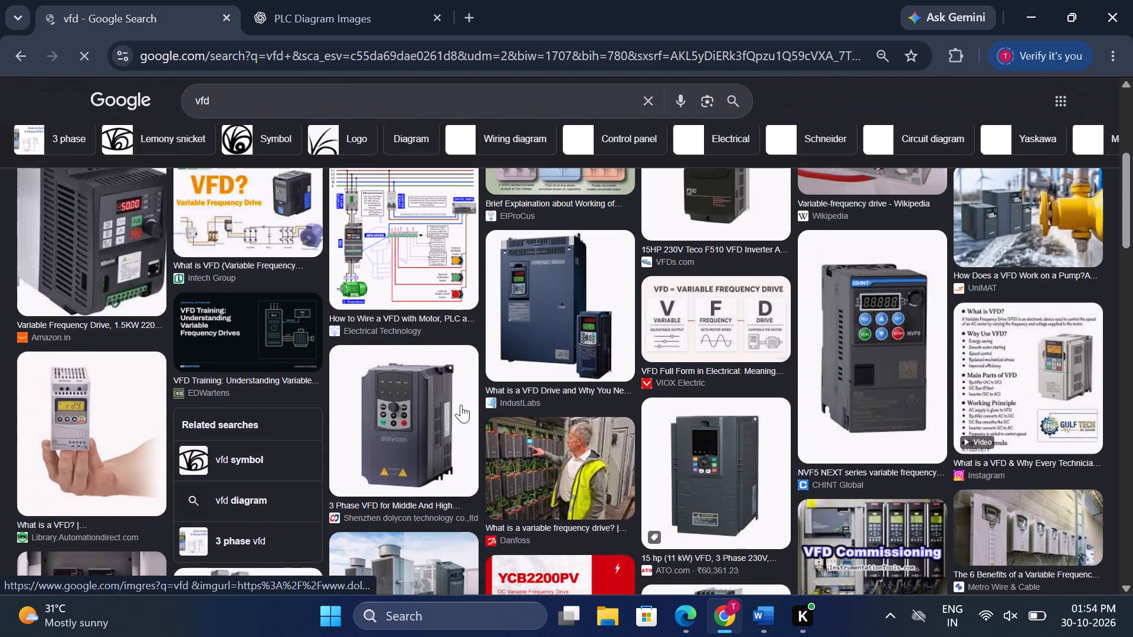
{"action": "scroll", "coordinate": [461, 405], "scroll_direction": "up", "scroll_amount": 1}
{"action": "left_click", "coordinate": [410, 435]}
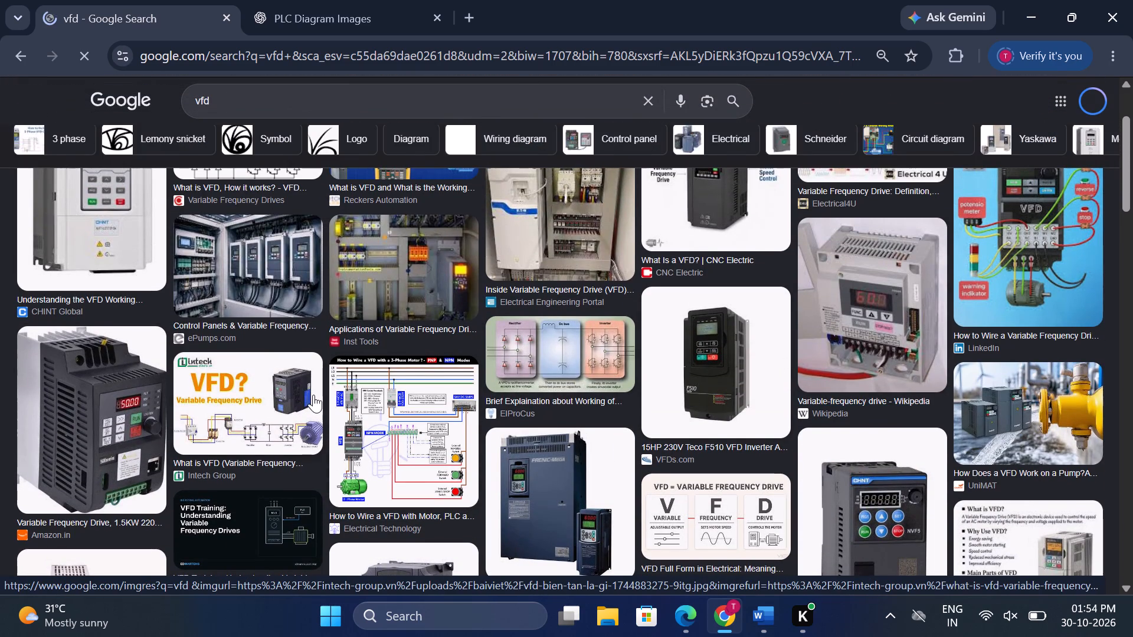
{"action": "scroll", "coordinate": [425, 359], "scroll_direction": "up", "scroll_amount": 1}
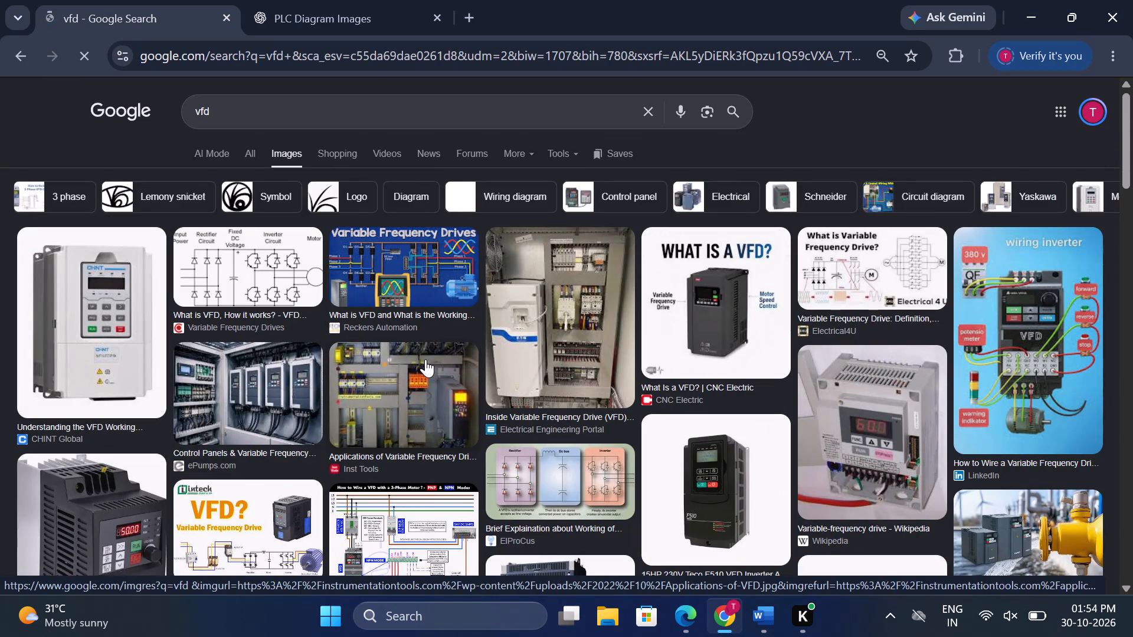
{"action": "left_click", "coordinate": [383, 274]}
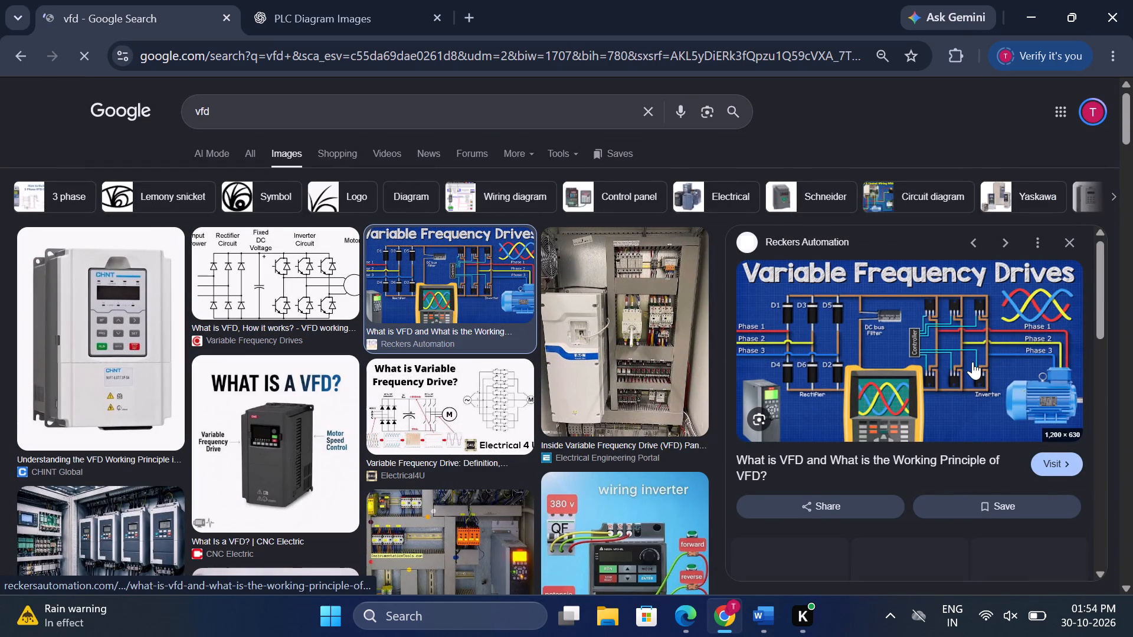
{"action": "right_click", "coordinate": [972, 362]}
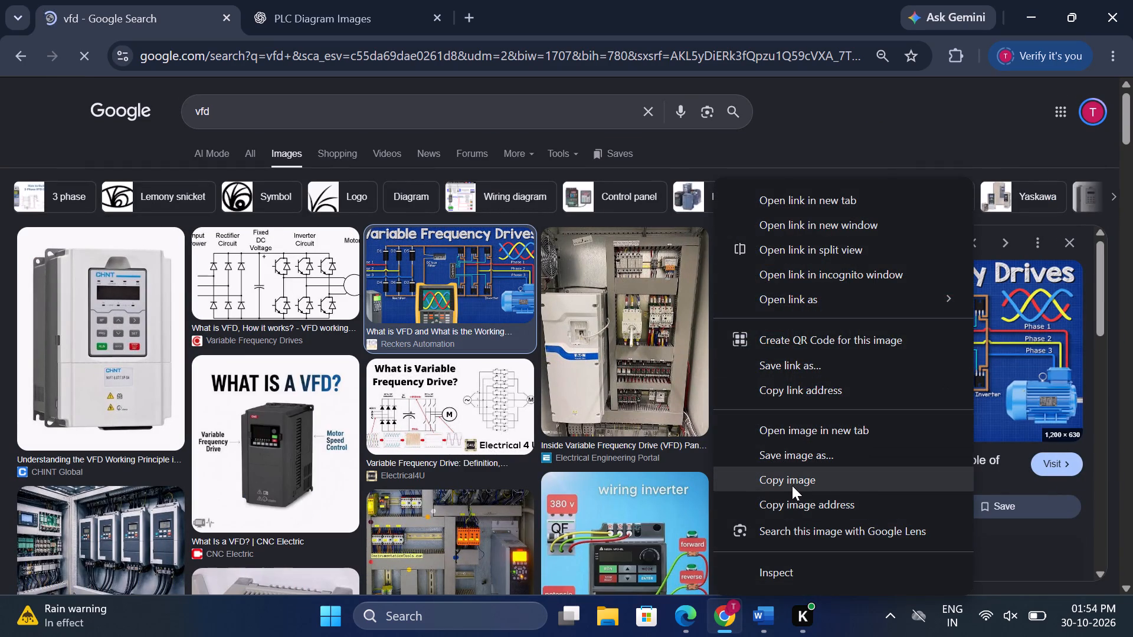
{"action": "left_click", "coordinate": [793, 485]}
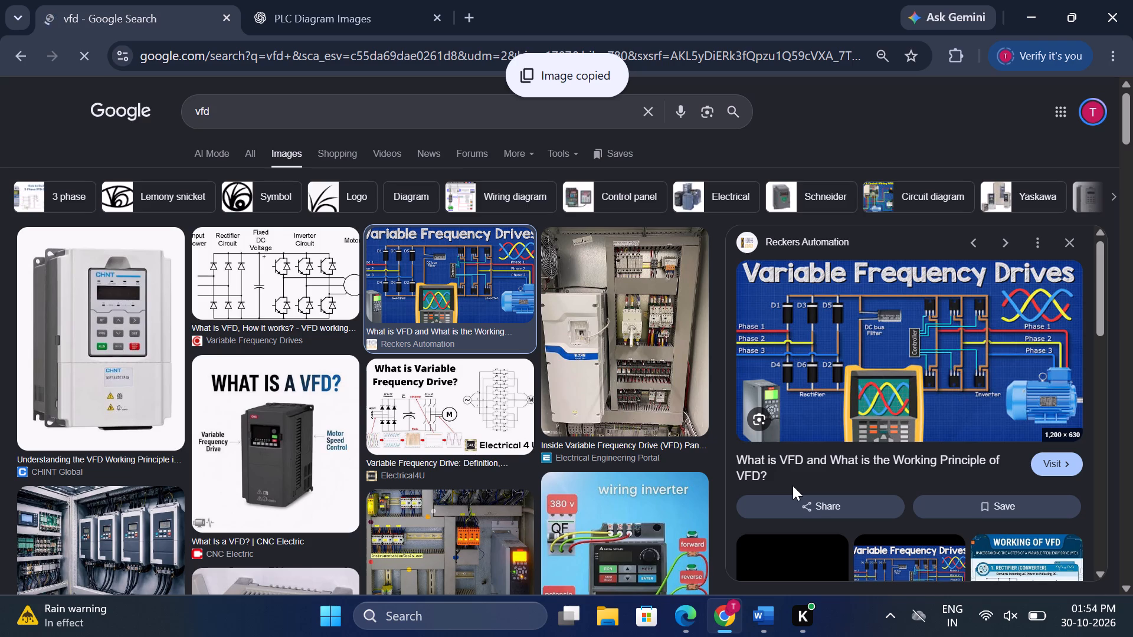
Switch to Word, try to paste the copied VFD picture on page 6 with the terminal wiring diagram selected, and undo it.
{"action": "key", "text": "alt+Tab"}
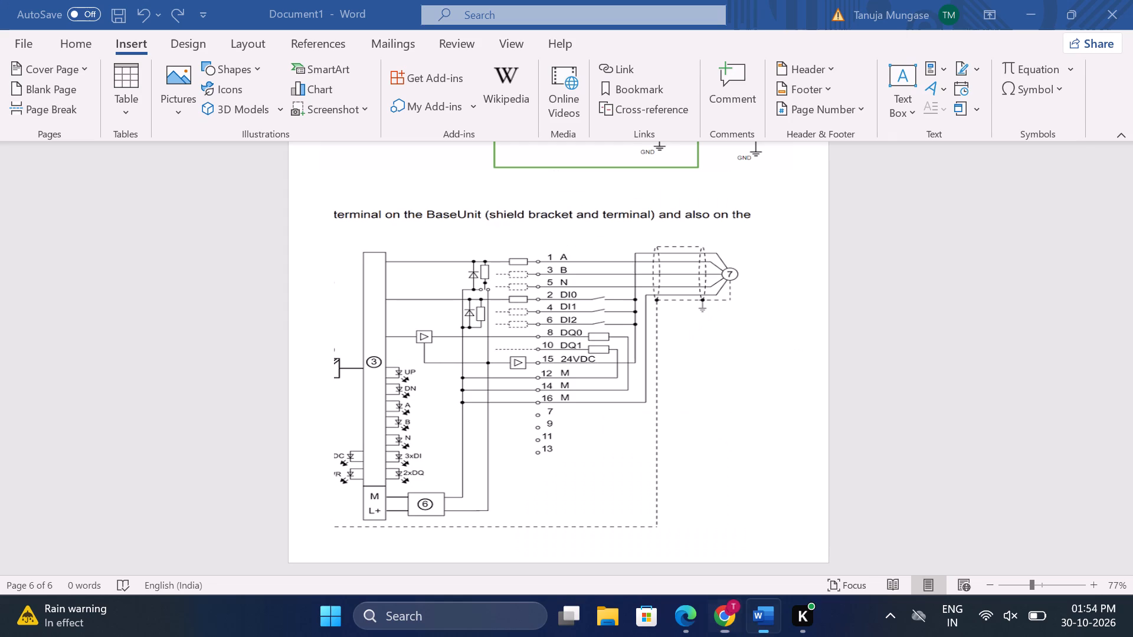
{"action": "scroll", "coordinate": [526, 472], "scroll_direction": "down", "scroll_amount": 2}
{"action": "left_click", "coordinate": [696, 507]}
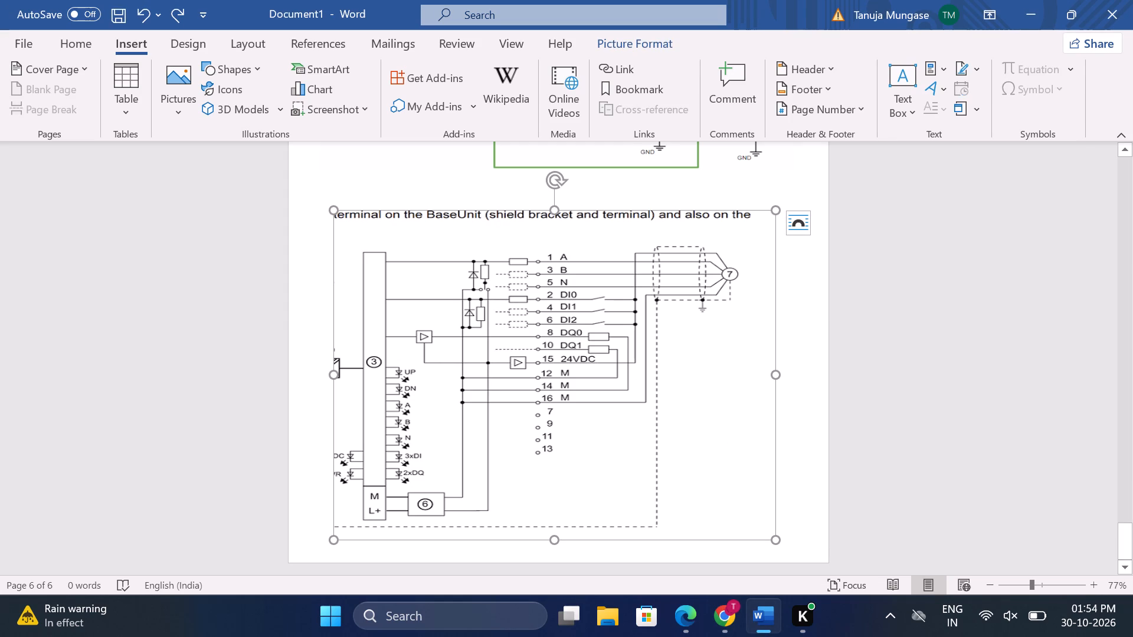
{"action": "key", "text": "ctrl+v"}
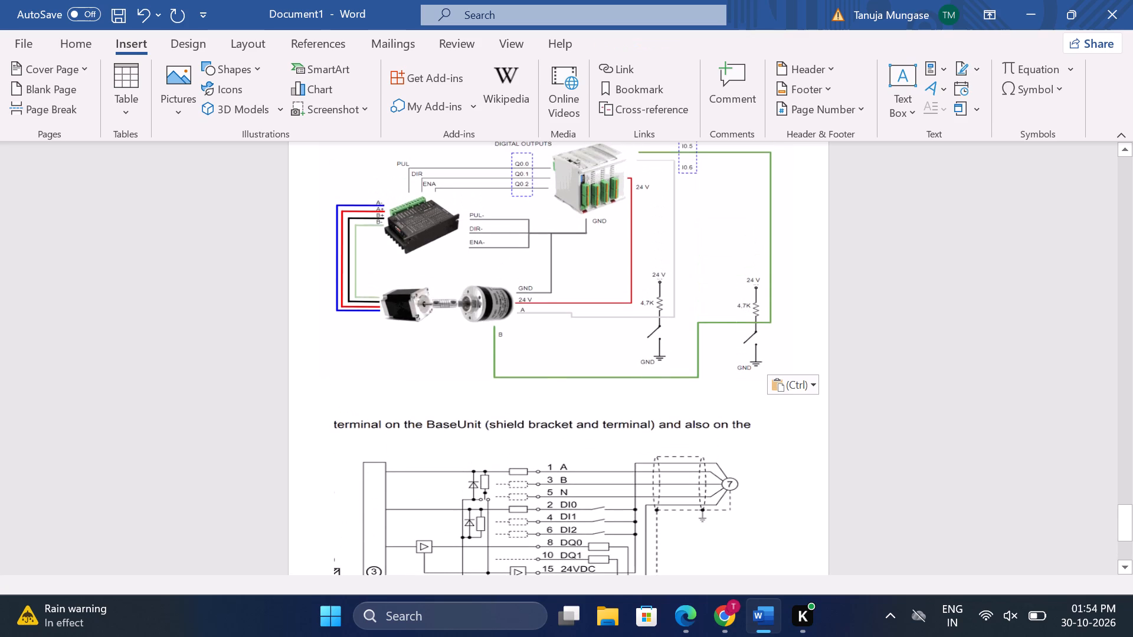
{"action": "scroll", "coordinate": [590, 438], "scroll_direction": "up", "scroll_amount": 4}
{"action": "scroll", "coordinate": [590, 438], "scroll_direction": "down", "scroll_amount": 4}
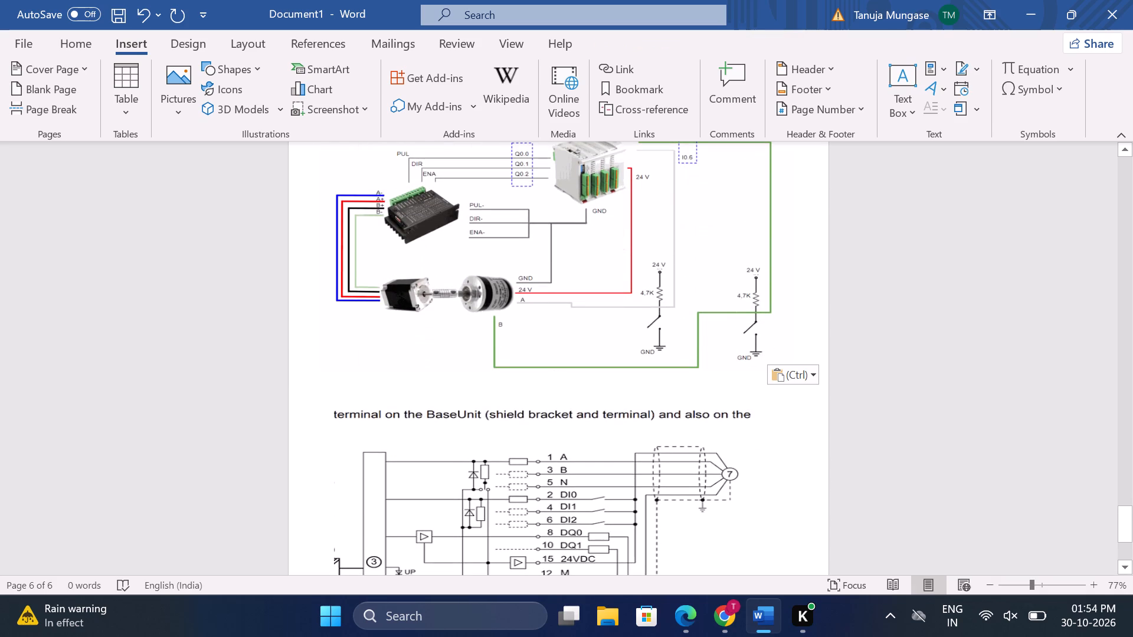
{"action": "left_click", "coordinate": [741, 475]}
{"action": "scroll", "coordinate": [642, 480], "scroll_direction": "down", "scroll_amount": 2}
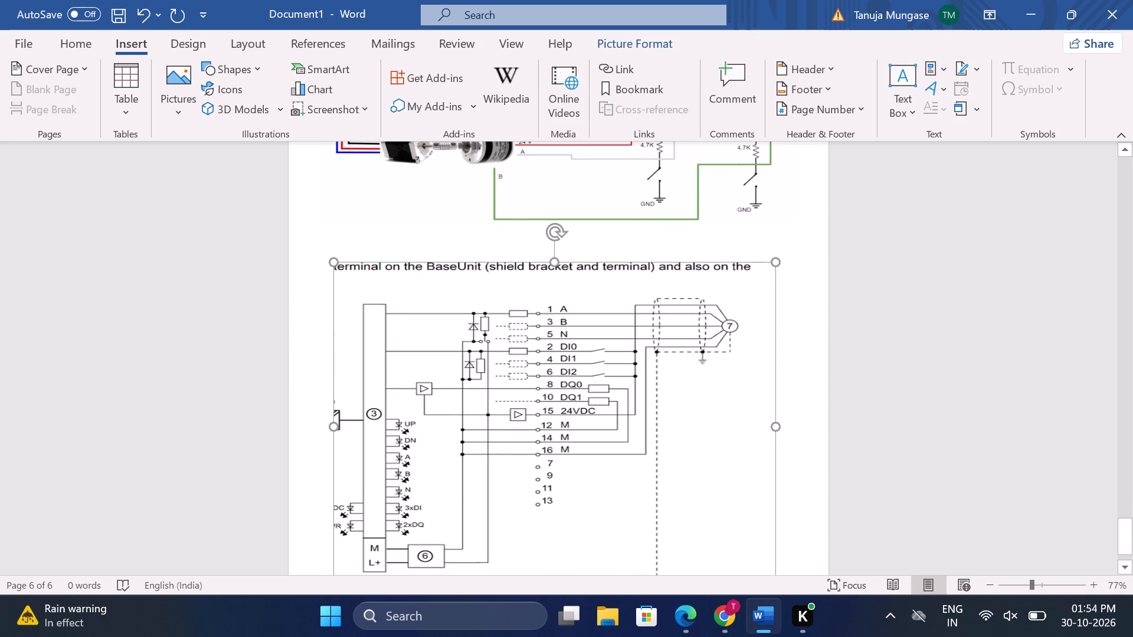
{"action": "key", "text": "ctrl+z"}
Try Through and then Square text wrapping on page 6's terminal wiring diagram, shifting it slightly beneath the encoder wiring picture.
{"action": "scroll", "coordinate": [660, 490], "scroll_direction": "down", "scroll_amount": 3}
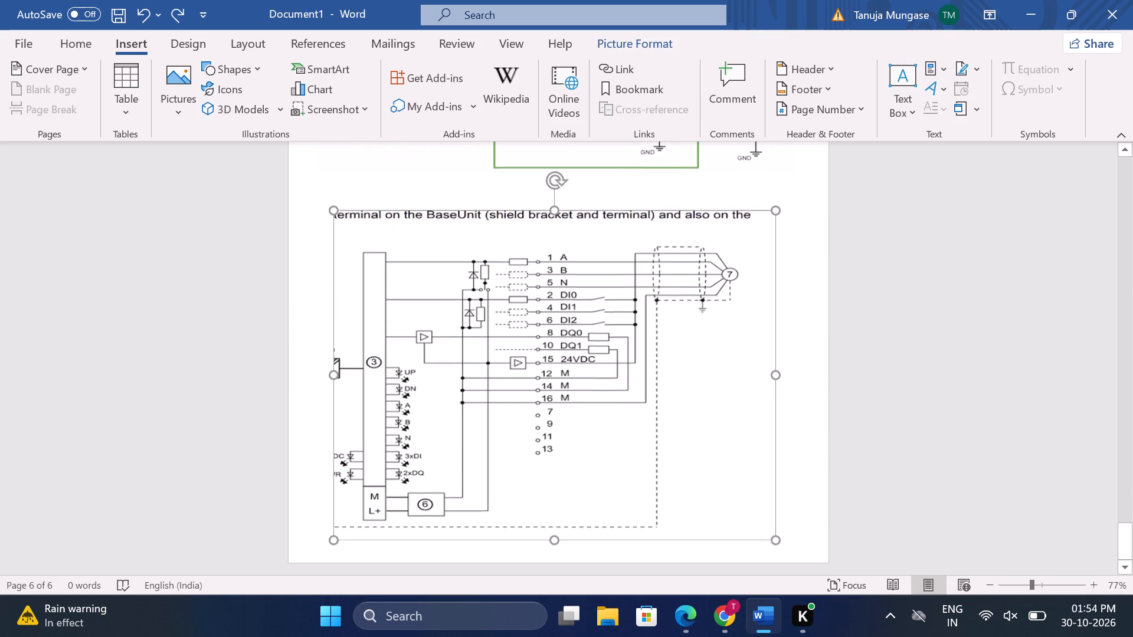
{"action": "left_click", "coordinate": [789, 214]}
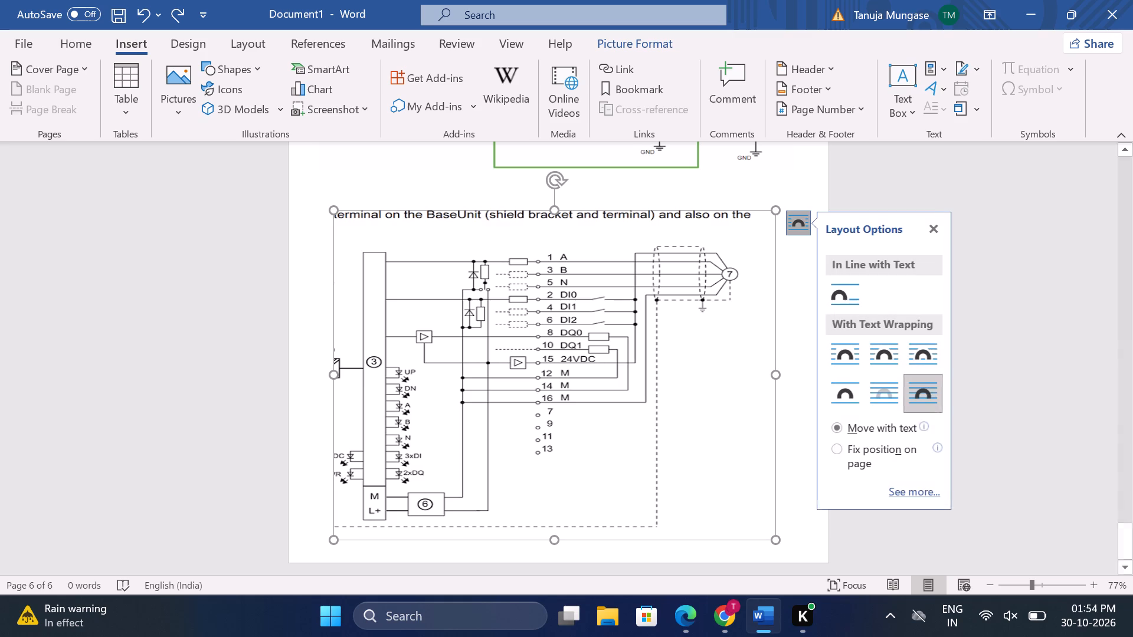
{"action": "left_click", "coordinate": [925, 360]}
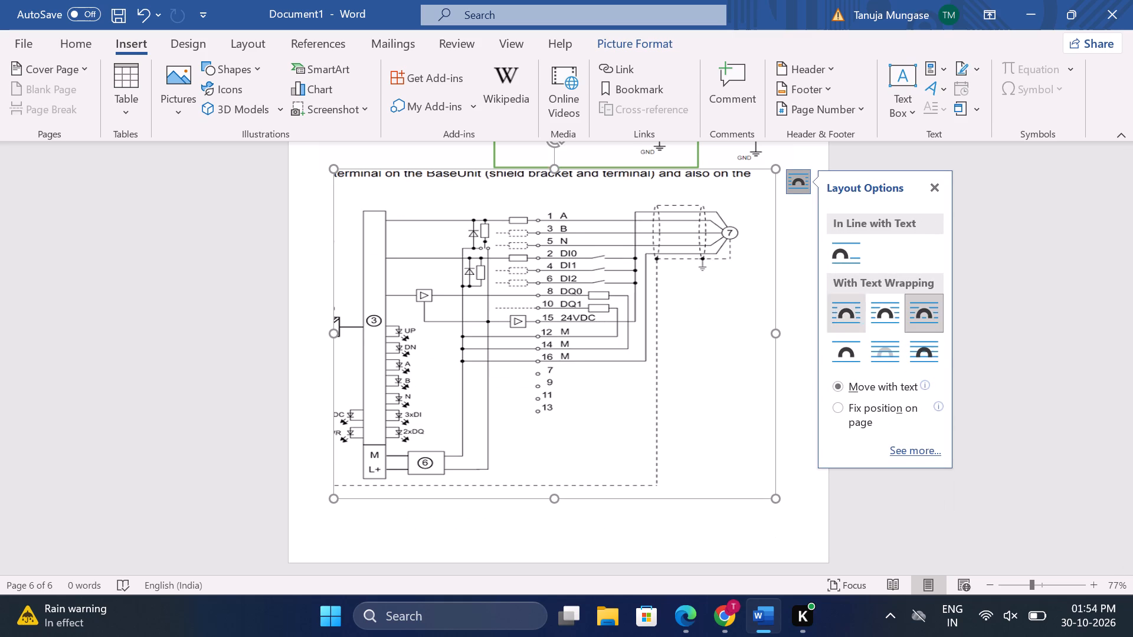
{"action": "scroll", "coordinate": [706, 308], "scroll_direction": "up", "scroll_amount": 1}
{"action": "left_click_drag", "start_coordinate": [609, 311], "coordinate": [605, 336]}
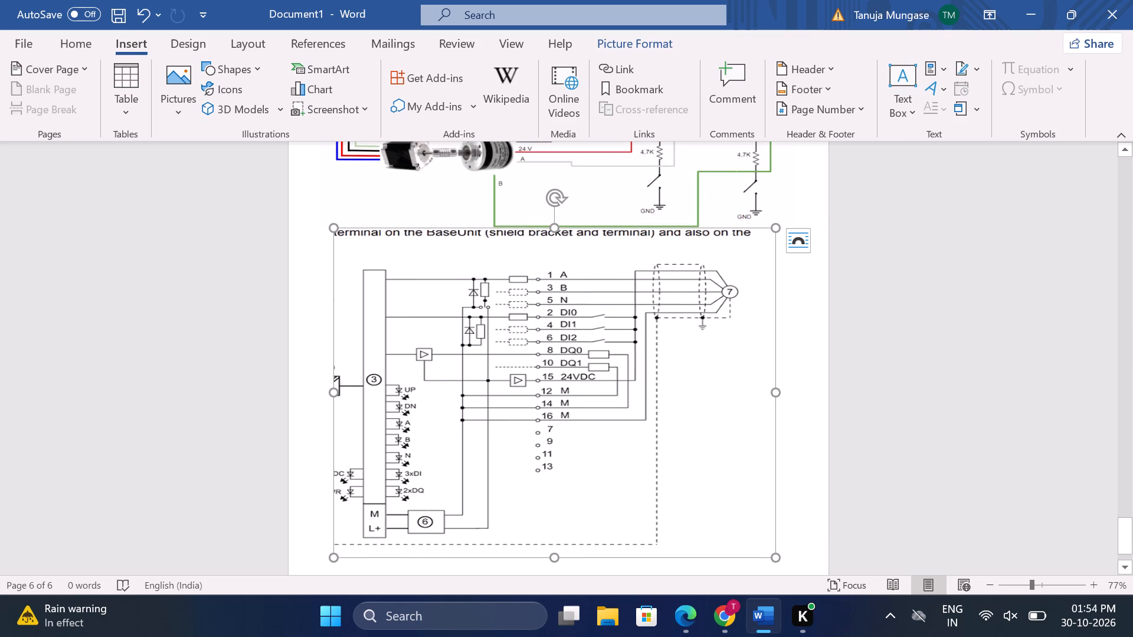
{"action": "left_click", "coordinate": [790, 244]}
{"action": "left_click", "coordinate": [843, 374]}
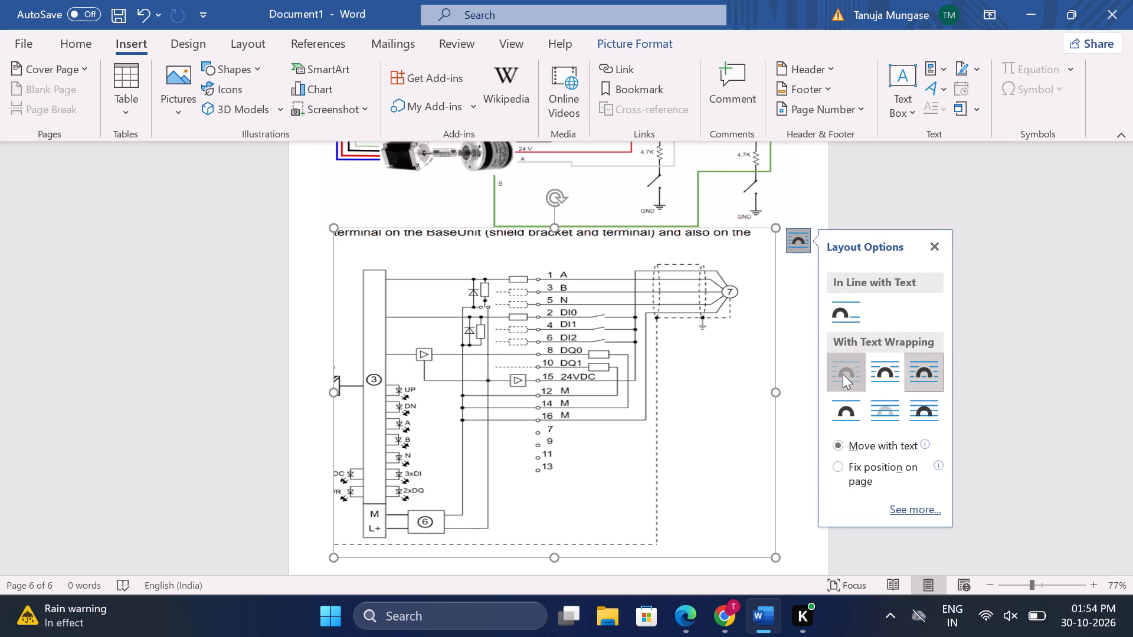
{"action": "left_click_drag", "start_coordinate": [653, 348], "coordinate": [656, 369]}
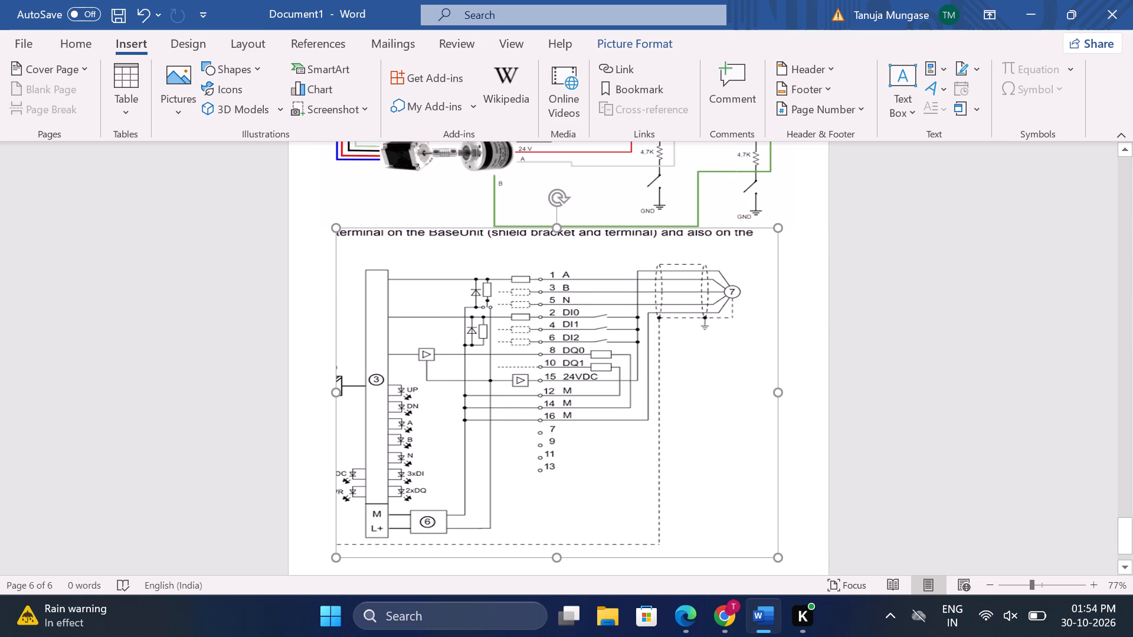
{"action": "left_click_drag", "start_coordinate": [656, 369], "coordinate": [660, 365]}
Set the terminal wiring diagram's wrapping to In Front of Text, move it down towards page 6's lower edge, and deselect it.
{"action": "left_click", "coordinate": [800, 243]}
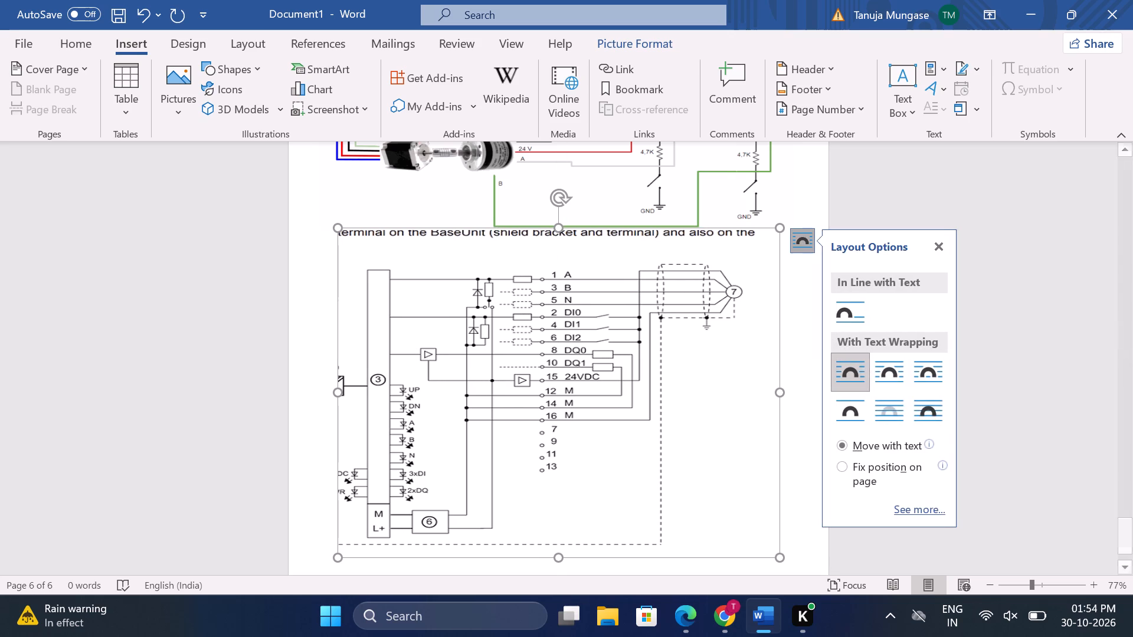
{"action": "left_click", "coordinate": [924, 409]}
{"action": "left_click_drag", "start_coordinate": [652, 393], "coordinate": [656, 436]}
{"action": "scroll", "coordinate": [656, 436], "scroll_direction": "down", "scroll_amount": 2}
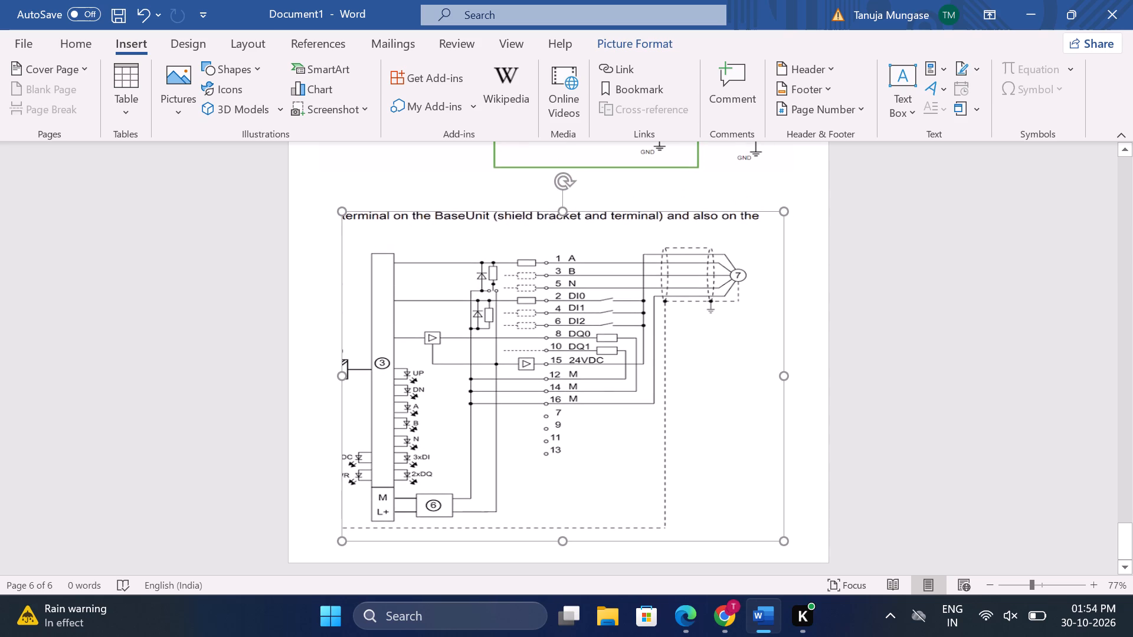
{"action": "left_click", "coordinate": [812, 422]}
Move the encoder wiring picture up towards the top of page 6, widening the gap above the terminal wiring diagram, and deselect it.
{"action": "scroll", "coordinate": [626, 410], "scroll_direction": "up", "scroll_amount": 2}
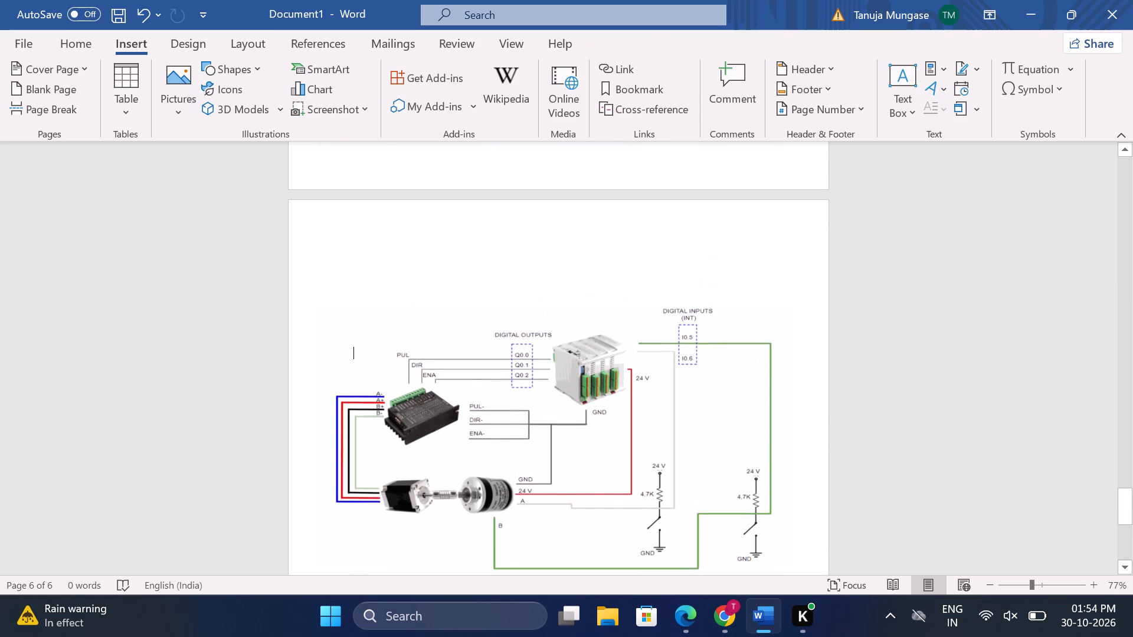
{"action": "left_click", "coordinate": [539, 423]}
{"action": "left_click_drag", "start_coordinate": [539, 423], "coordinate": [536, 402]}
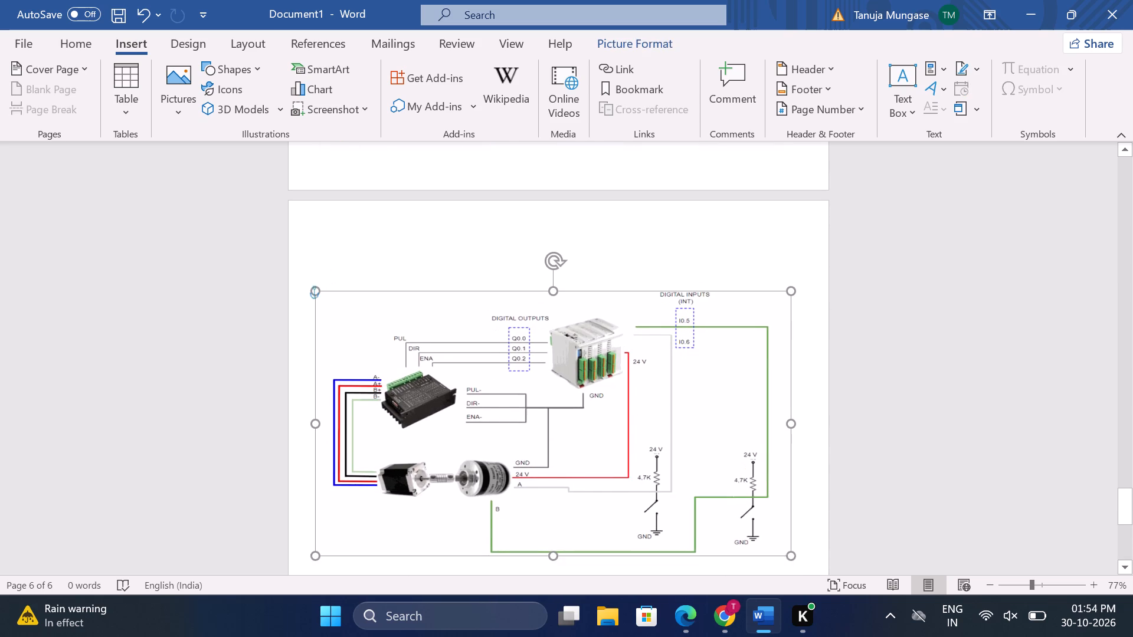
{"action": "left_click_drag", "start_coordinate": [536, 402], "coordinate": [545, 372]}
{"action": "scroll", "coordinate": [545, 409], "scroll_direction": "down", "scroll_amount": 1}
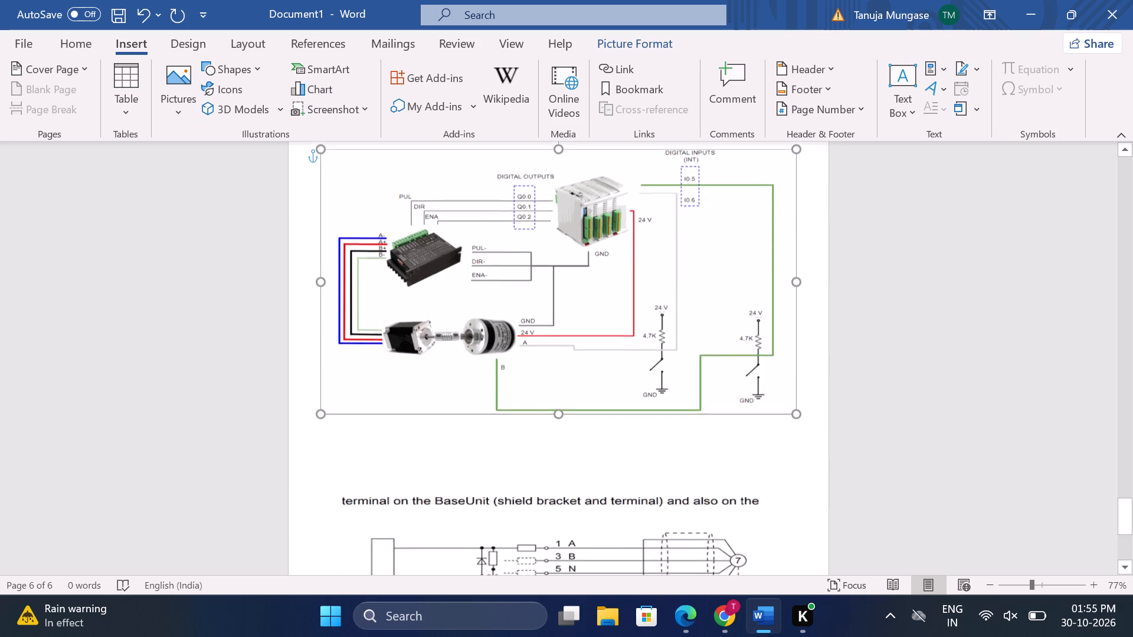
{"action": "left_click", "coordinate": [502, 456]}
{"action": "left_click", "coordinate": [502, 456]}
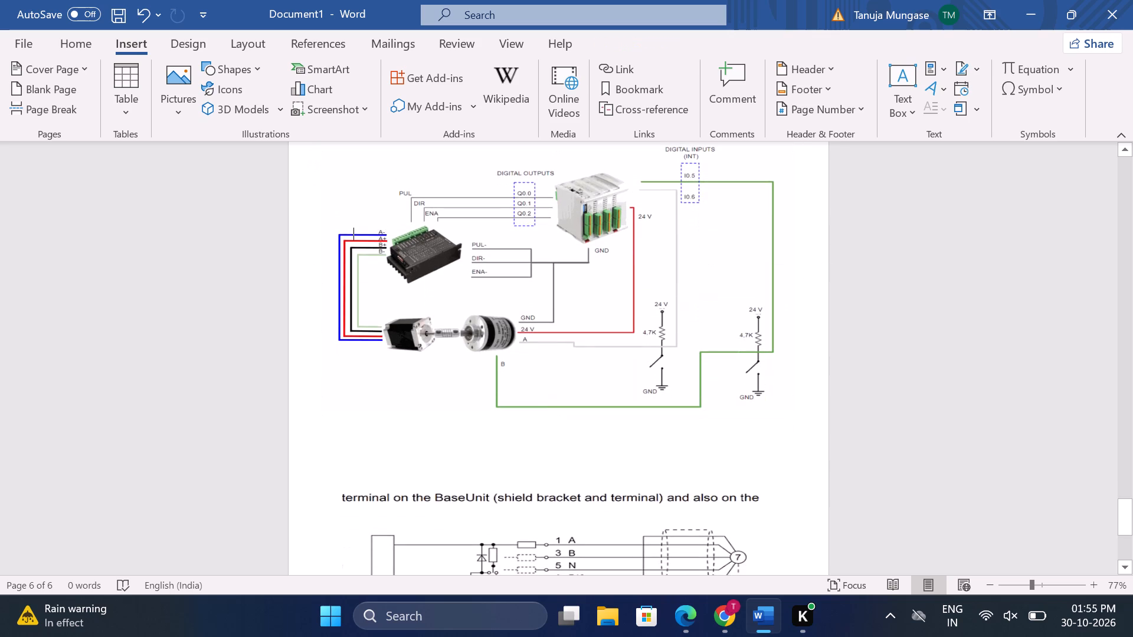
{"action": "left_click", "coordinate": [539, 416]}
{"action": "triple_click", "coordinate": [515, 445]}
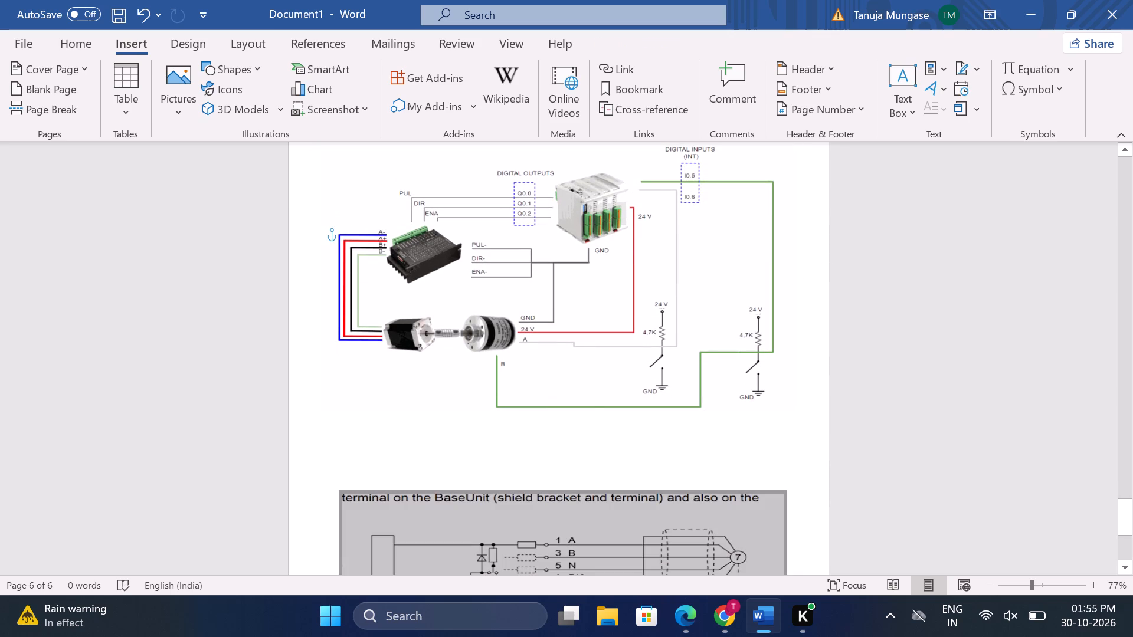
{"action": "left_click", "coordinate": [411, 436]}
{"action": "left_click", "coordinate": [411, 436]}
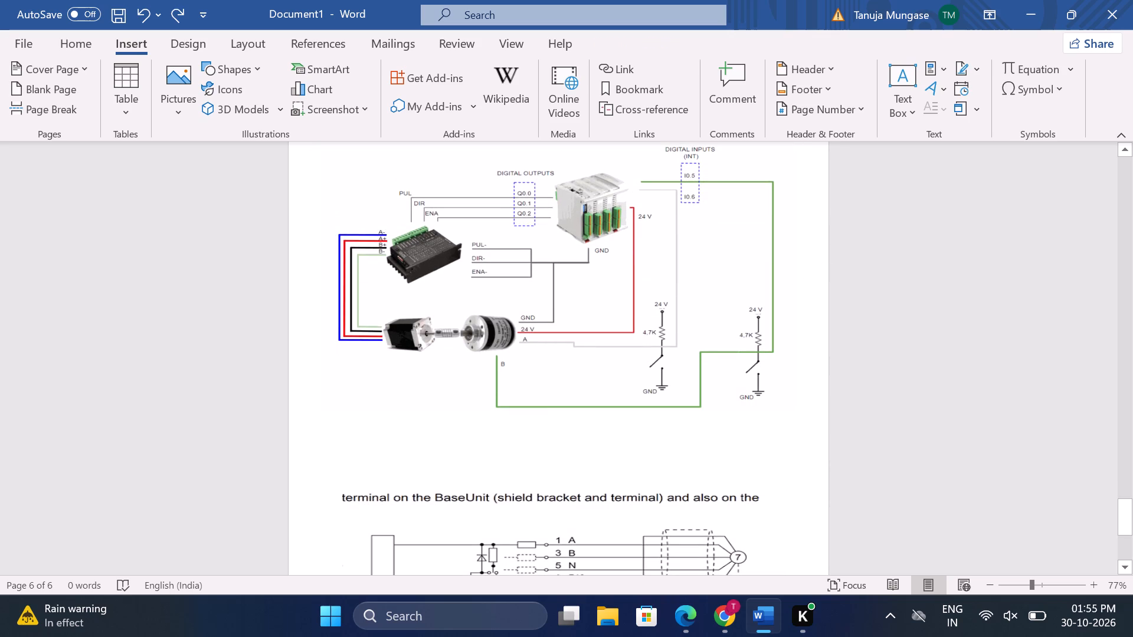
Copy the terminal wiring diagram on page 6 and delete it from its place.
{"action": "left_click", "coordinate": [499, 539]}
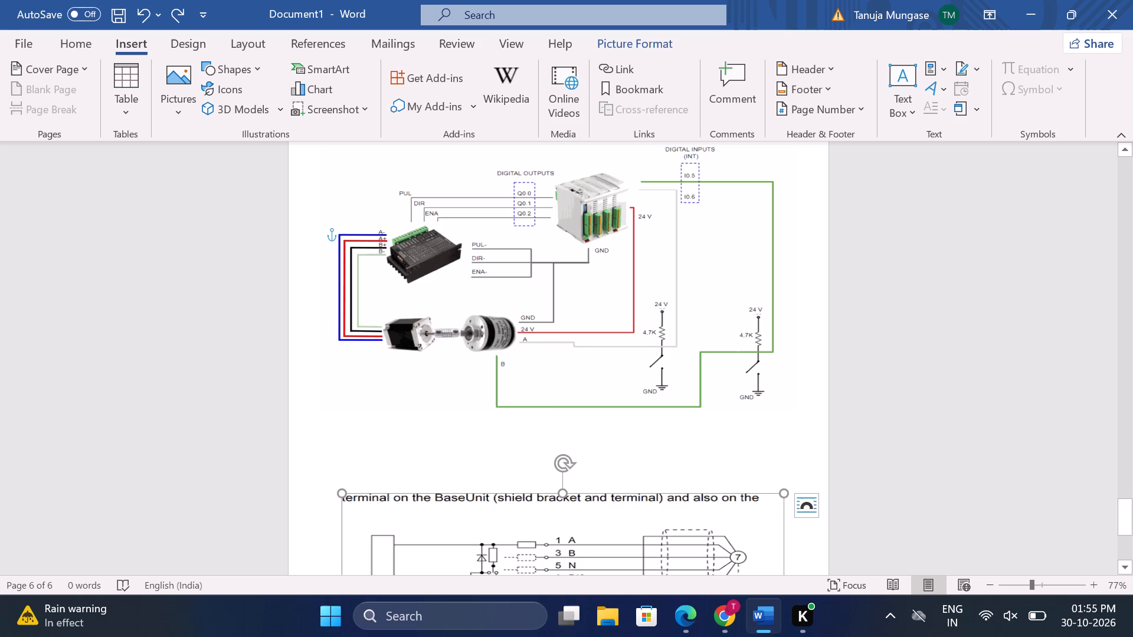
{"action": "key", "text": "ctrl+c"}
{"action": "key", "text": "Delete"}
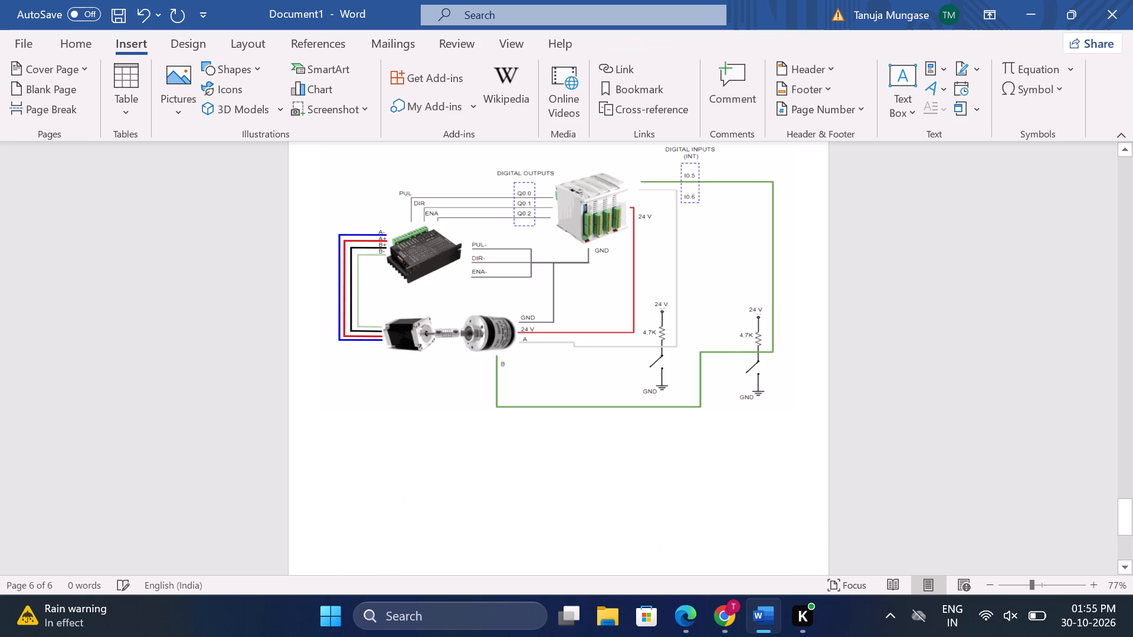
Add blank lines beneath the encoder wiring picture on page 6 and insert three blank pages after it.
{"action": "left_click", "coordinate": [489, 514]}
{"action": "left_click", "coordinate": [757, 435]}
{"action": "key", "text": "Return"}
{"action": "key", "text": "Return"}
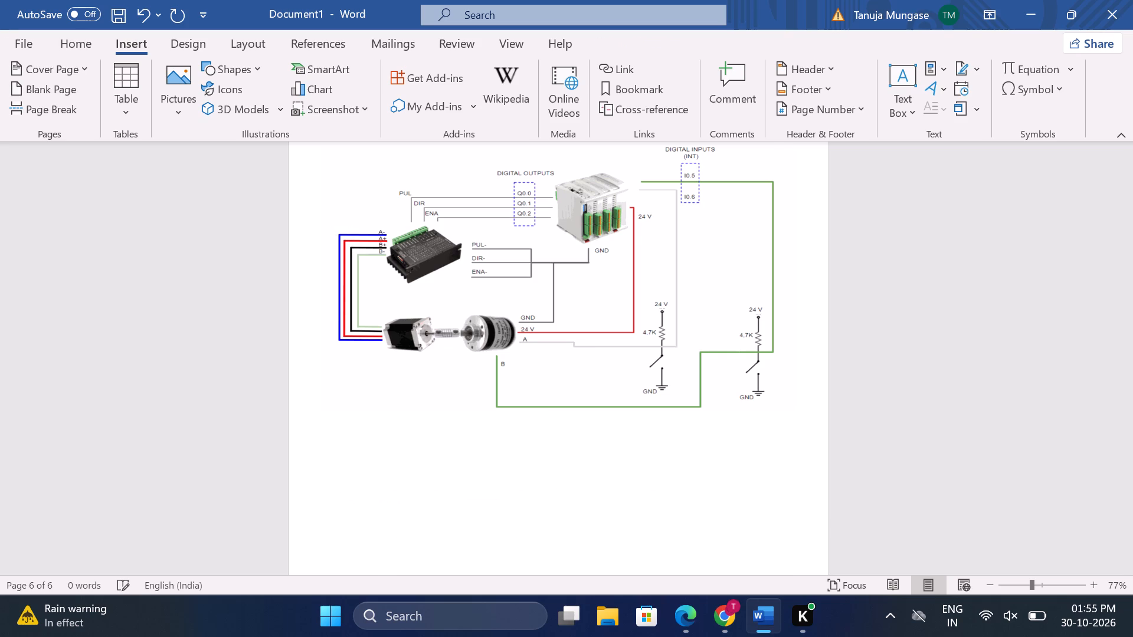
{"action": "scroll", "coordinate": [757, 435], "scroll_direction": "down", "scroll_amount": 4}
{"action": "key", "text": "Return"}
{"action": "key", "text": "Return"}
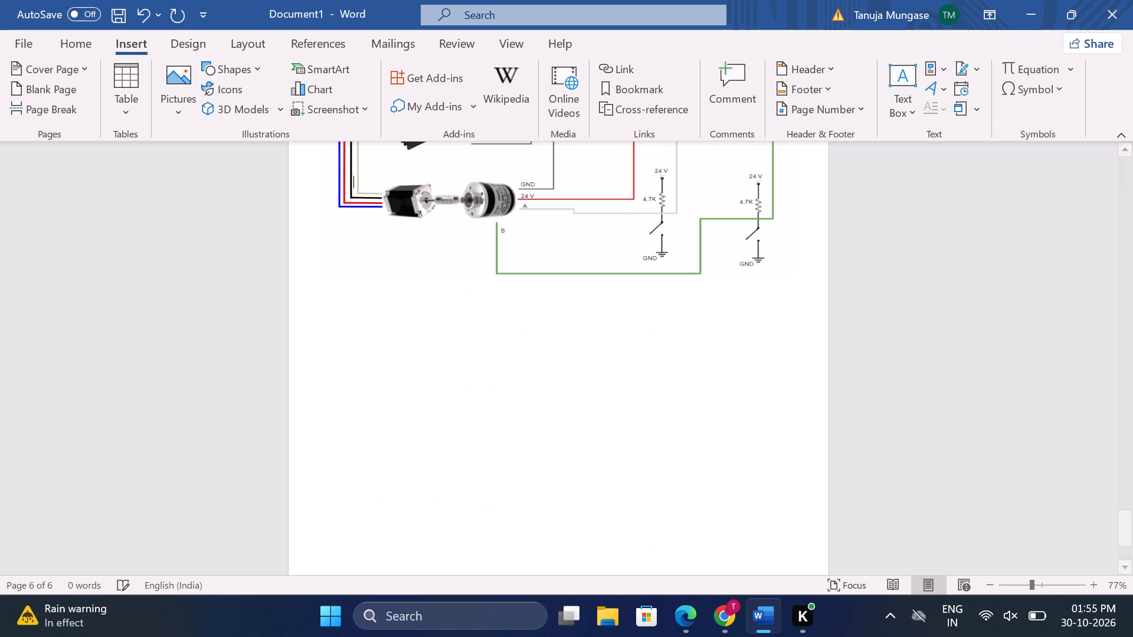
{"action": "key", "text": "Return"}
{"action": "scroll", "coordinate": [630, 348], "scroll_direction": "down", "scroll_amount": 8}
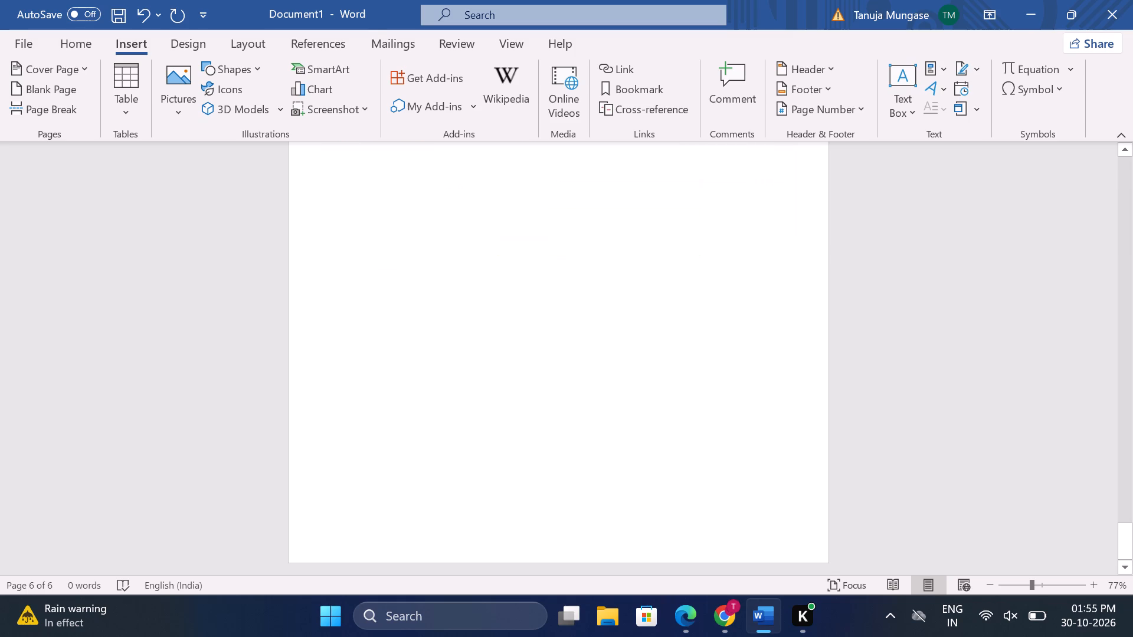
{"action": "left_click", "coordinate": [35, 90]}
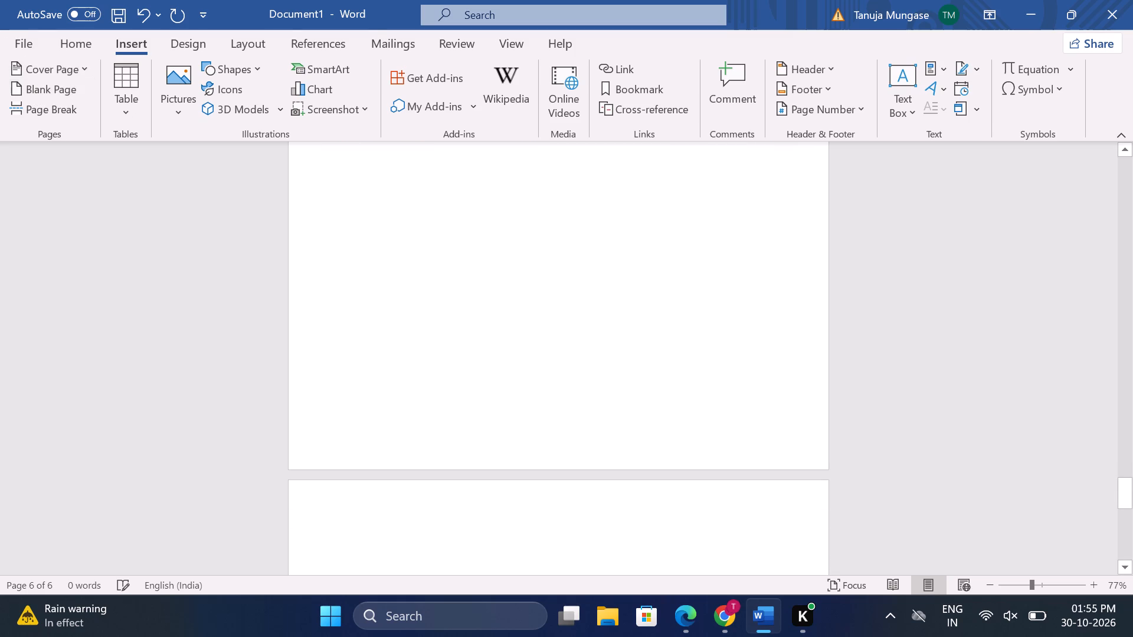
{"action": "scroll", "coordinate": [364, 377], "scroll_direction": "down", "scroll_amount": 3}
{"action": "left_click", "coordinate": [54, 97]}
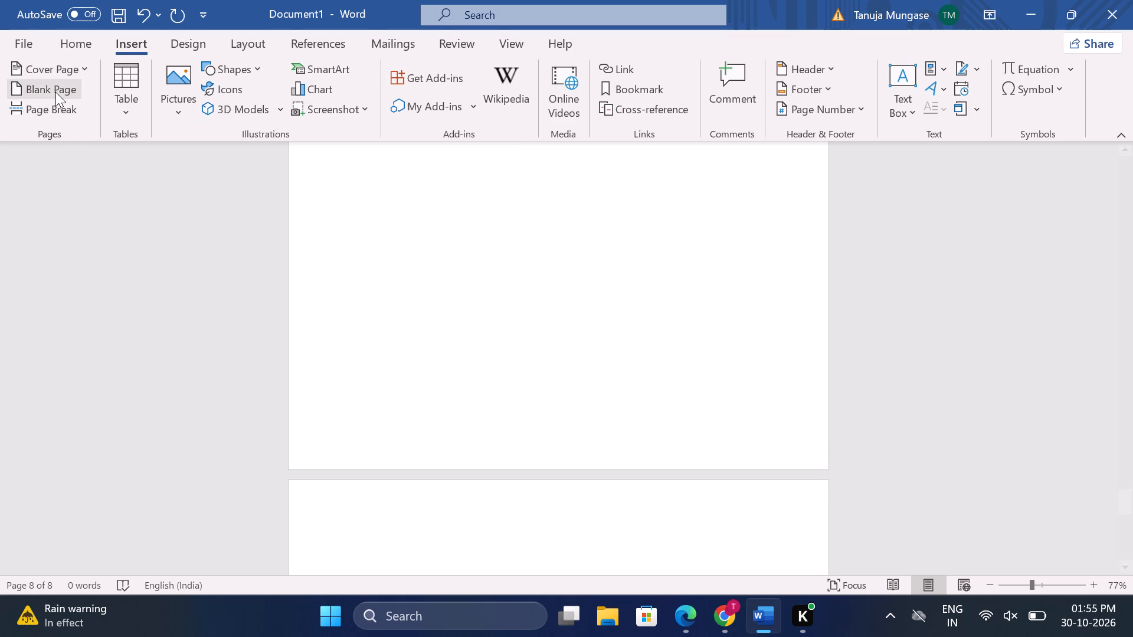
{"action": "left_click", "coordinate": [55, 92]}
Paste the terminal wiring diagram back onto page 6 and move it down clear of the encoder wiring picture.
{"action": "scroll", "coordinate": [489, 283], "scroll_direction": "up", "scroll_amount": 8}
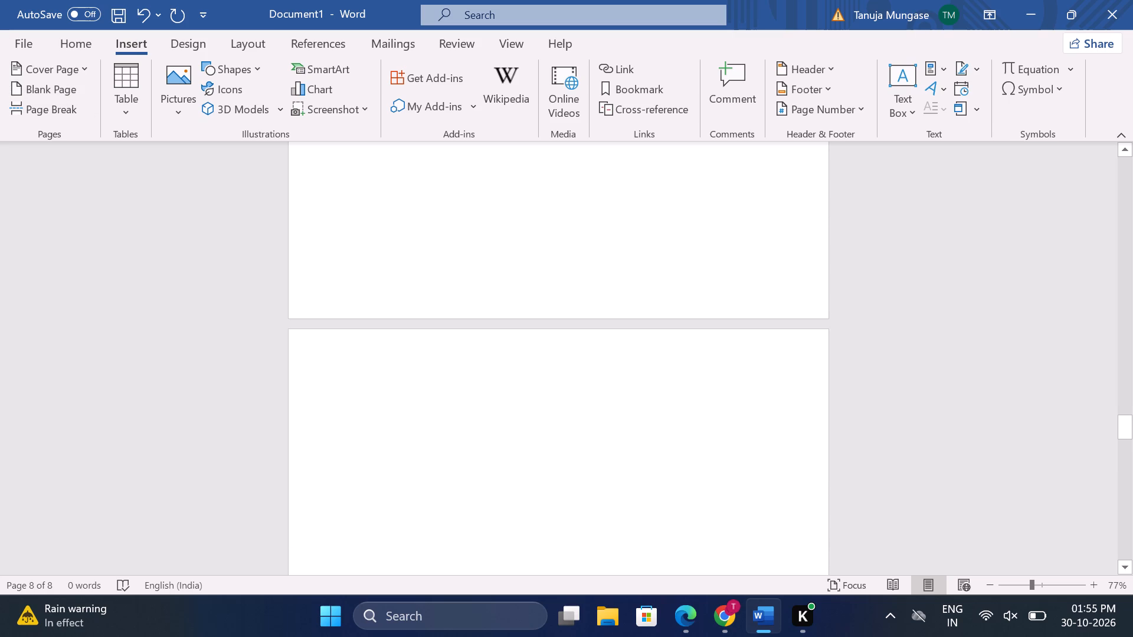
{"action": "scroll", "coordinate": [489, 283], "scroll_direction": "up", "scroll_amount": 9}
{"action": "scroll", "coordinate": [489, 283], "scroll_direction": "down", "scroll_amount": 3}
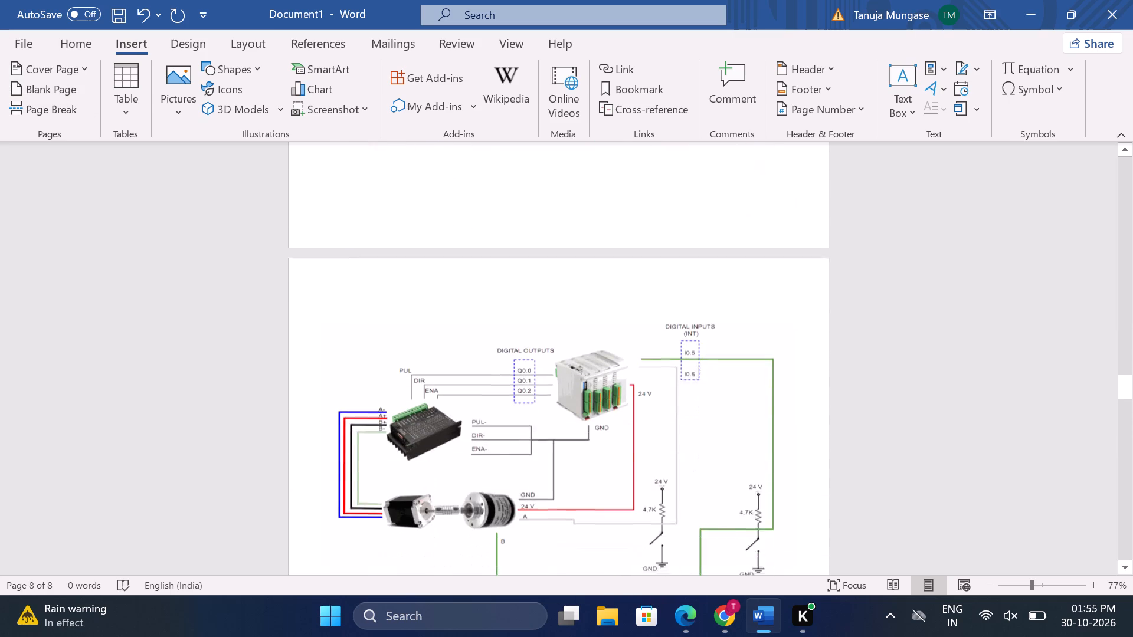
{"action": "scroll", "coordinate": [489, 283], "scroll_direction": "down", "scroll_amount": 1}
{"action": "left_click", "coordinate": [514, 347]}
{"action": "scroll", "coordinate": [514, 347], "scroll_direction": "down", "scroll_amount": 2}
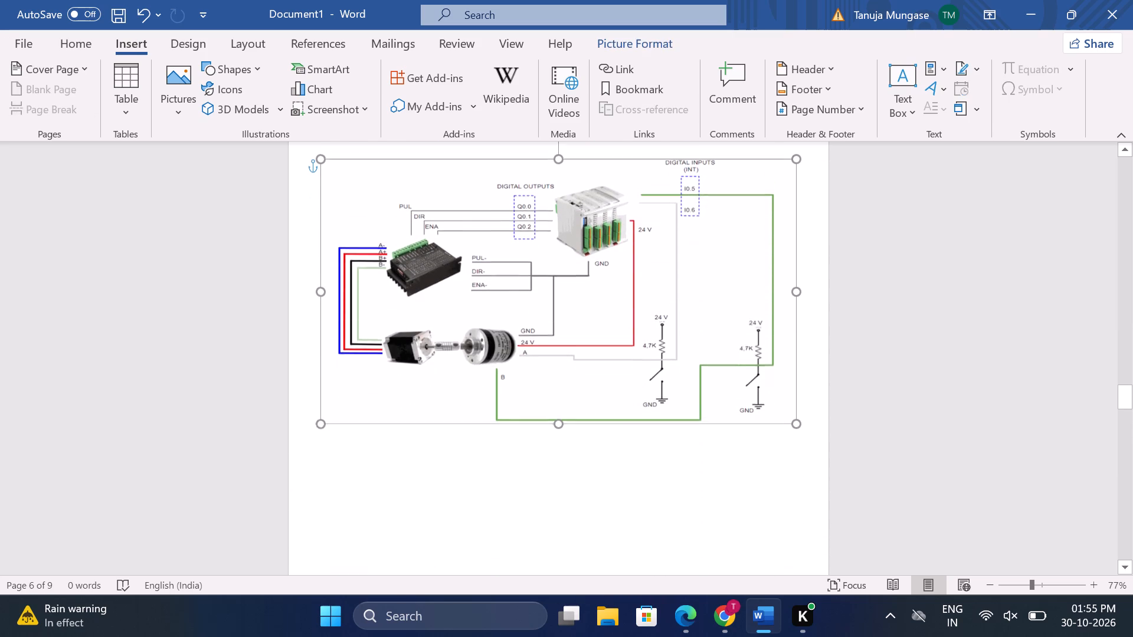
{"action": "left_click", "coordinate": [436, 370]}
{"action": "key", "text": "ctrl+v"}
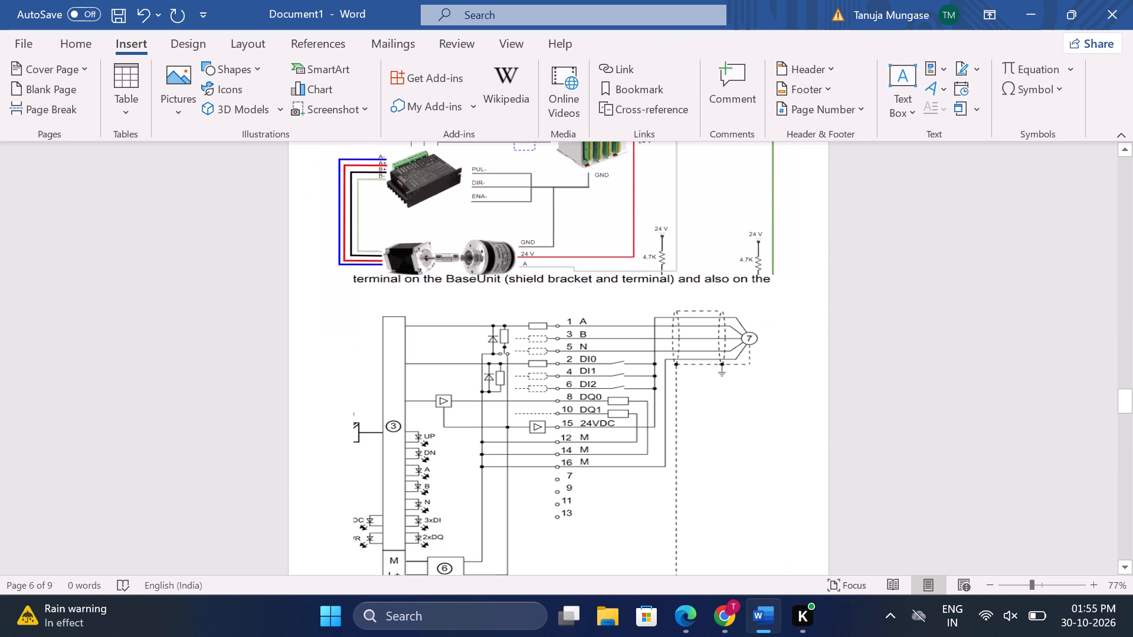
{"action": "left_click_drag", "start_coordinate": [501, 385], "coordinate": [483, 421]}
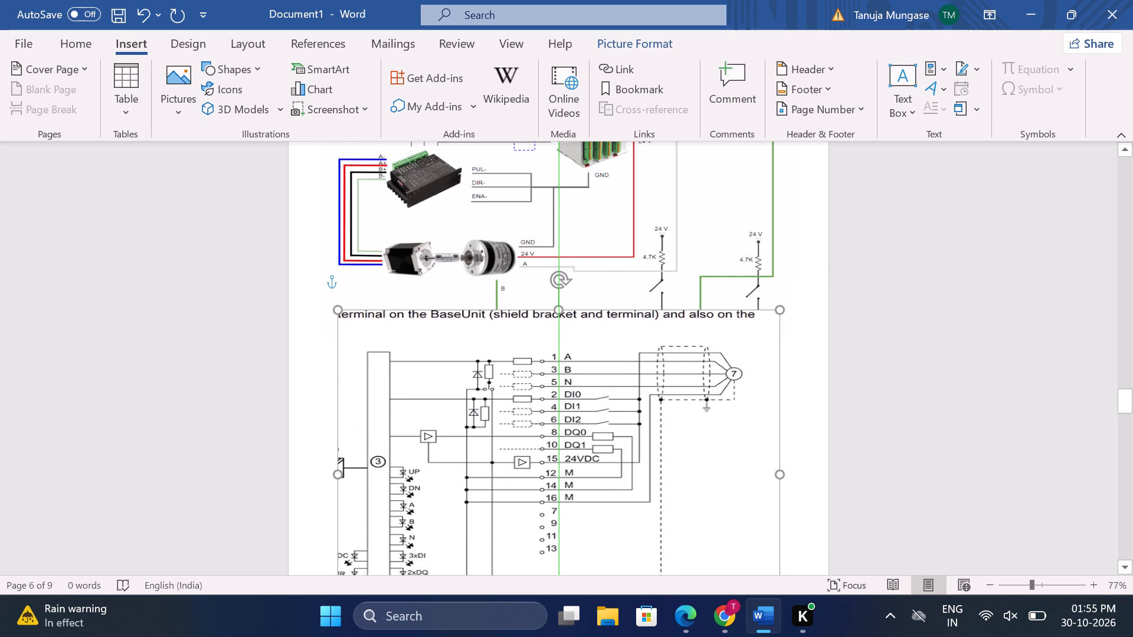
{"action": "left_click_drag", "start_coordinate": [483, 421], "coordinate": [470, 485]}
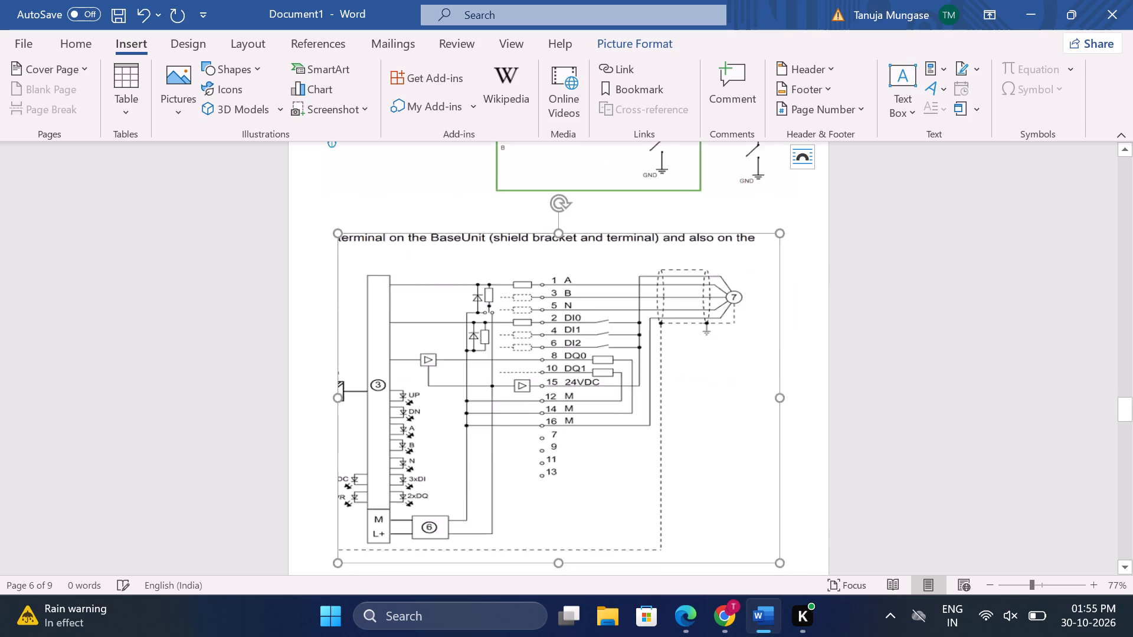
Copy CHINT Global's rectifier, filter and inverter circuit diagram from Google's vfd image results and paste it at the top of Word's page 7.
{"action": "scroll", "coordinate": [470, 485], "scroll_direction": "down", "scroll_amount": 1}
{"action": "left_click", "coordinate": [472, 485]}
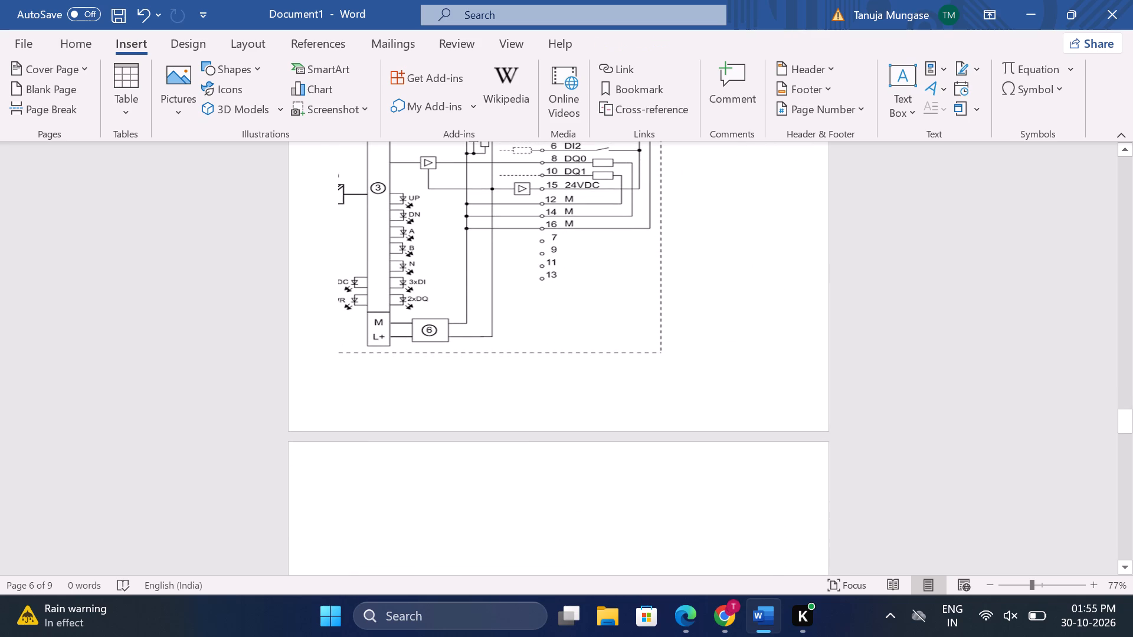
{"action": "scroll", "coordinate": [472, 485], "scroll_direction": "down", "scroll_amount": 2}
{"action": "left_click", "coordinate": [723, 618]}
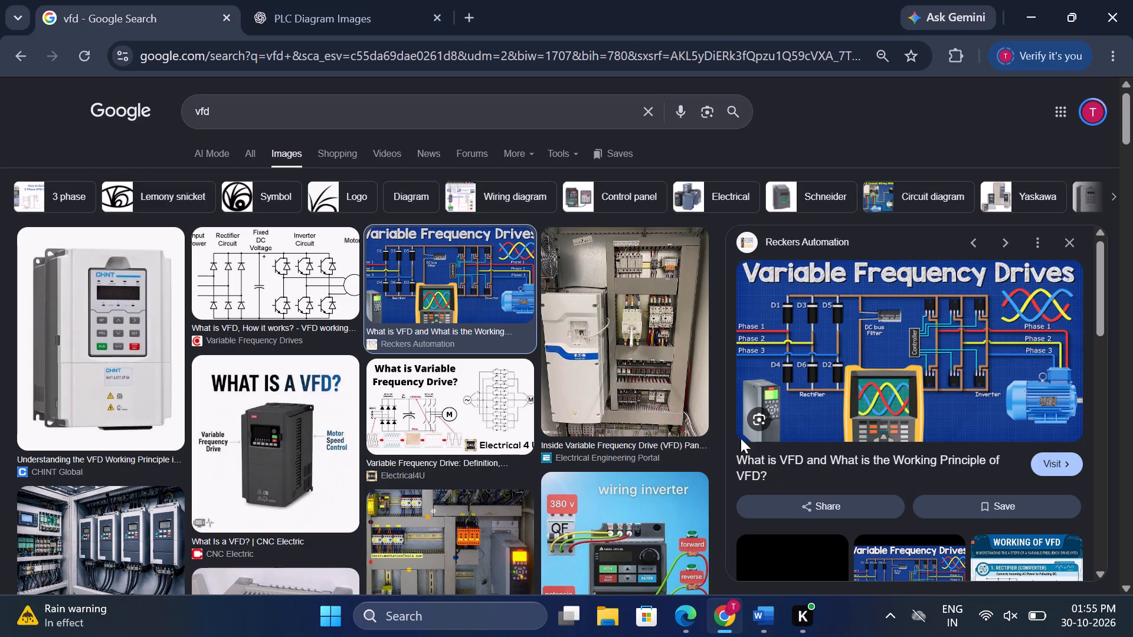
{"action": "scroll", "coordinate": [866, 360], "scroll_direction": "down", "scroll_amount": 2}
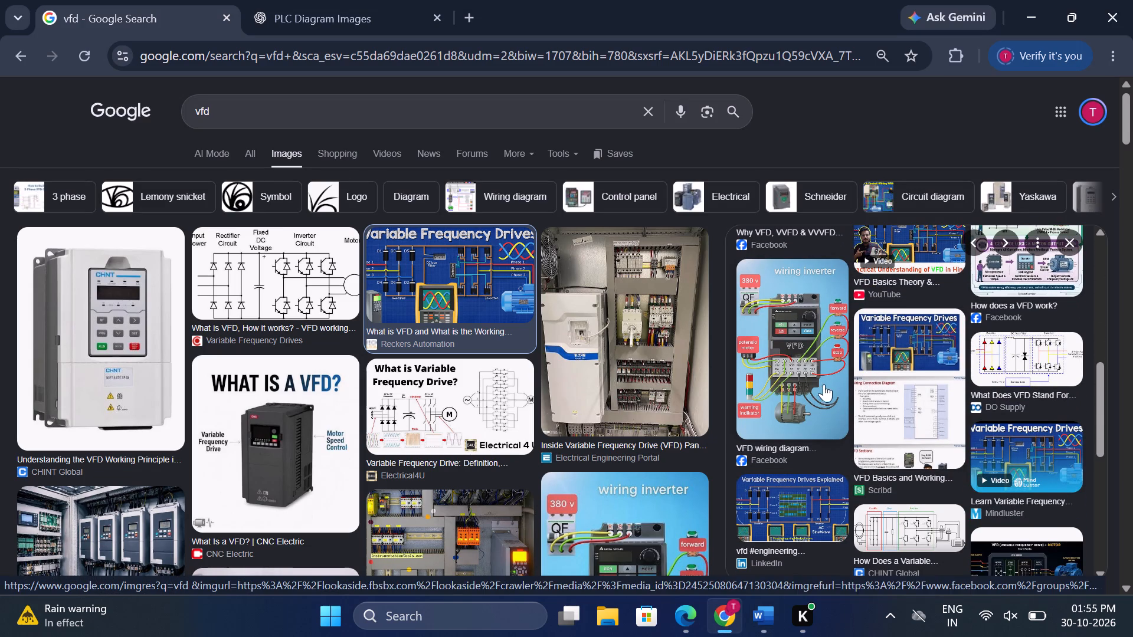
{"action": "scroll", "coordinate": [952, 330], "scroll_direction": "up", "scroll_amount": 1}
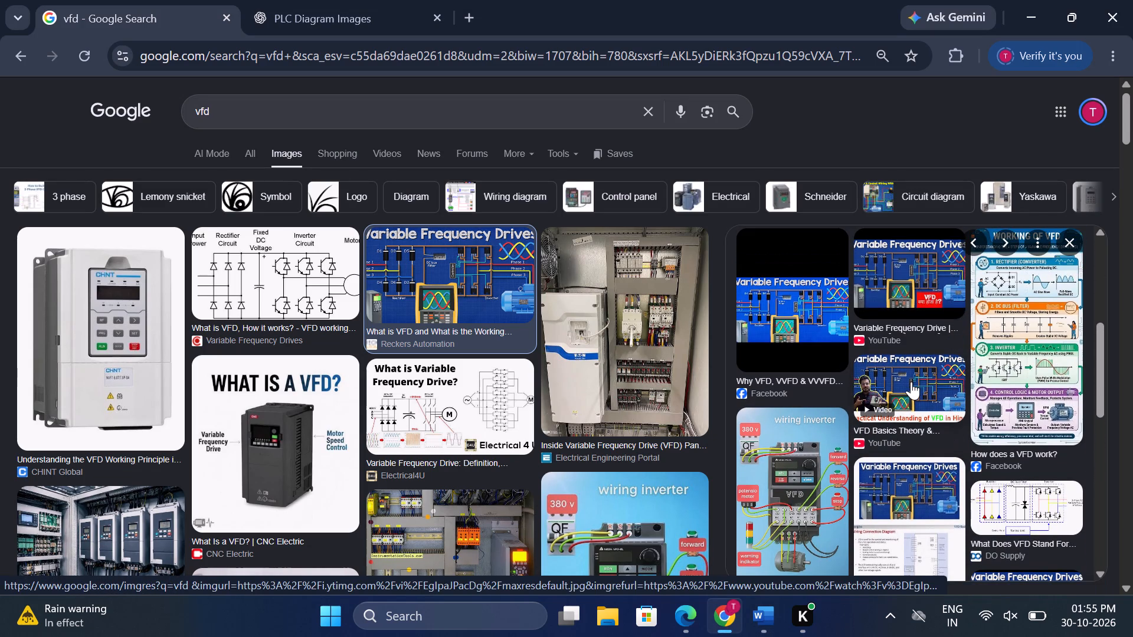
{"action": "scroll", "coordinate": [911, 382], "scroll_direction": "down", "scroll_amount": 1}
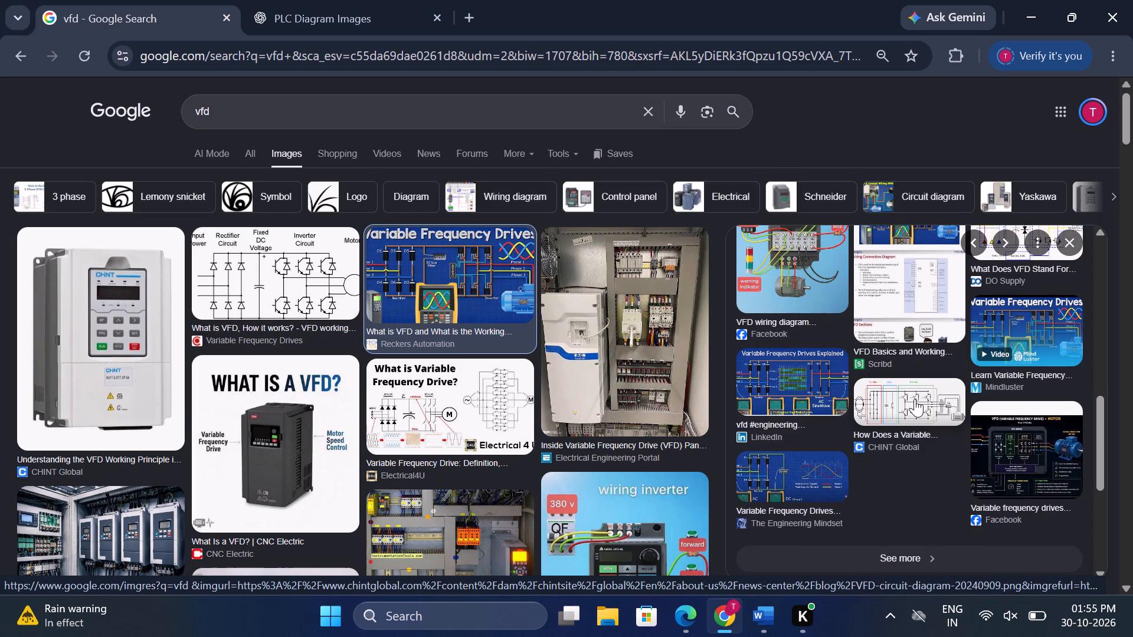
{"action": "left_click", "coordinate": [915, 399]}
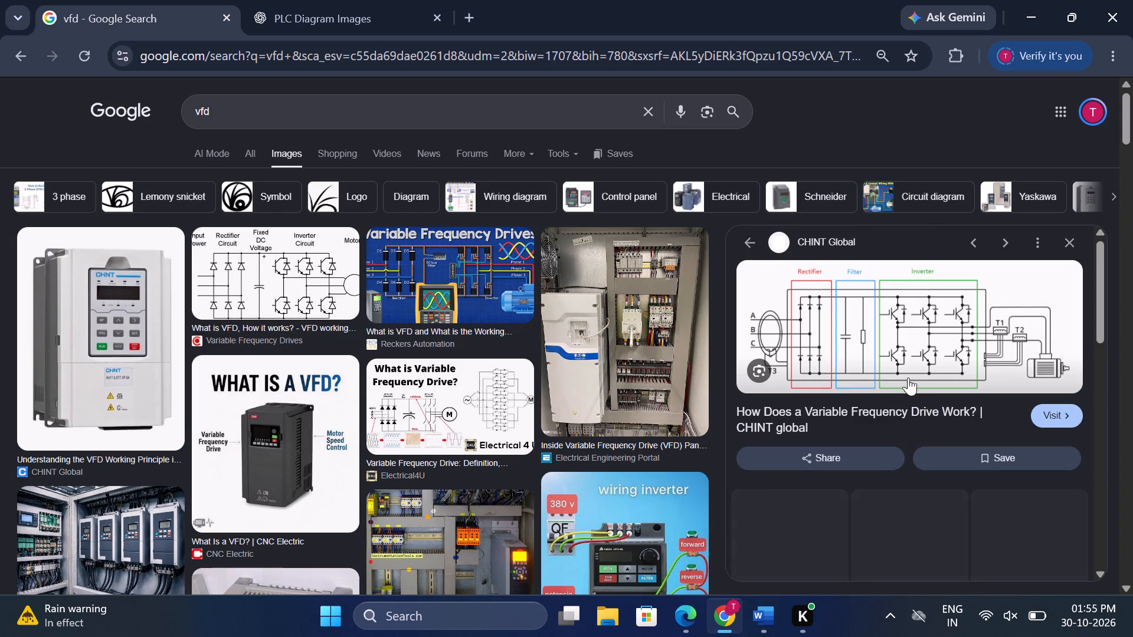
{"action": "right_click", "coordinate": [890, 337]}
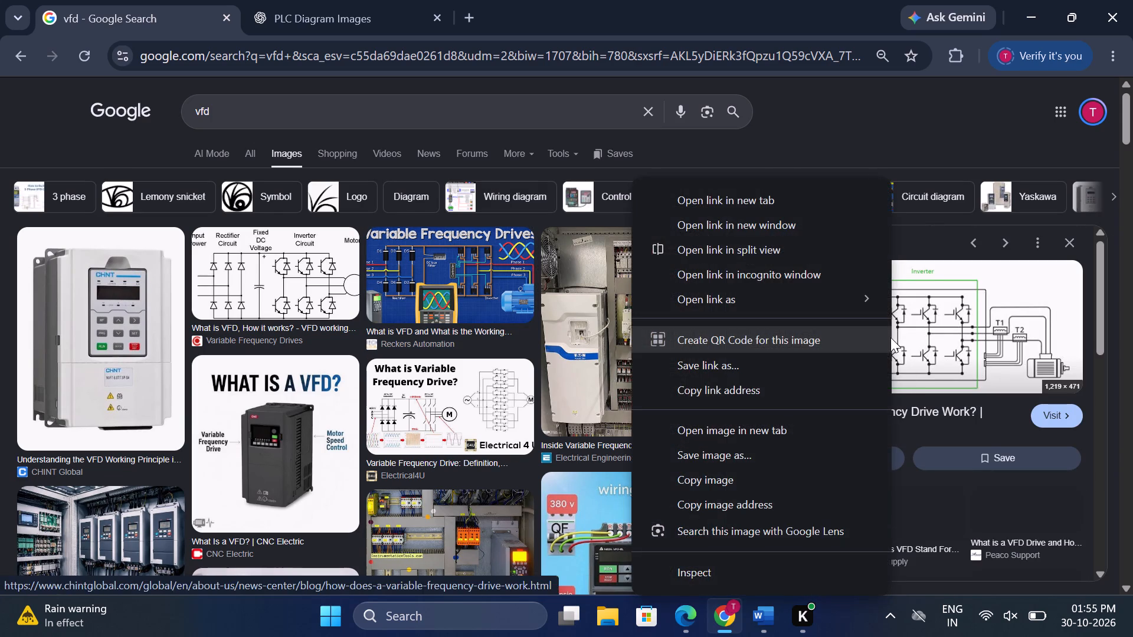
{"action": "left_click", "coordinate": [719, 487]}
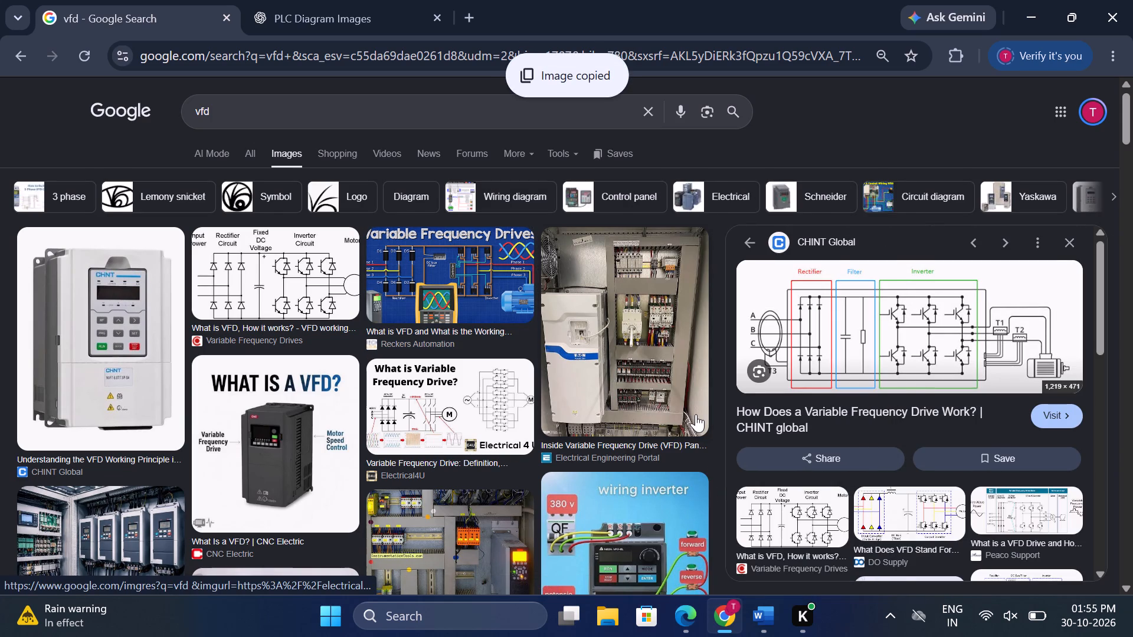
{"action": "key", "text": "alt+Tab"}
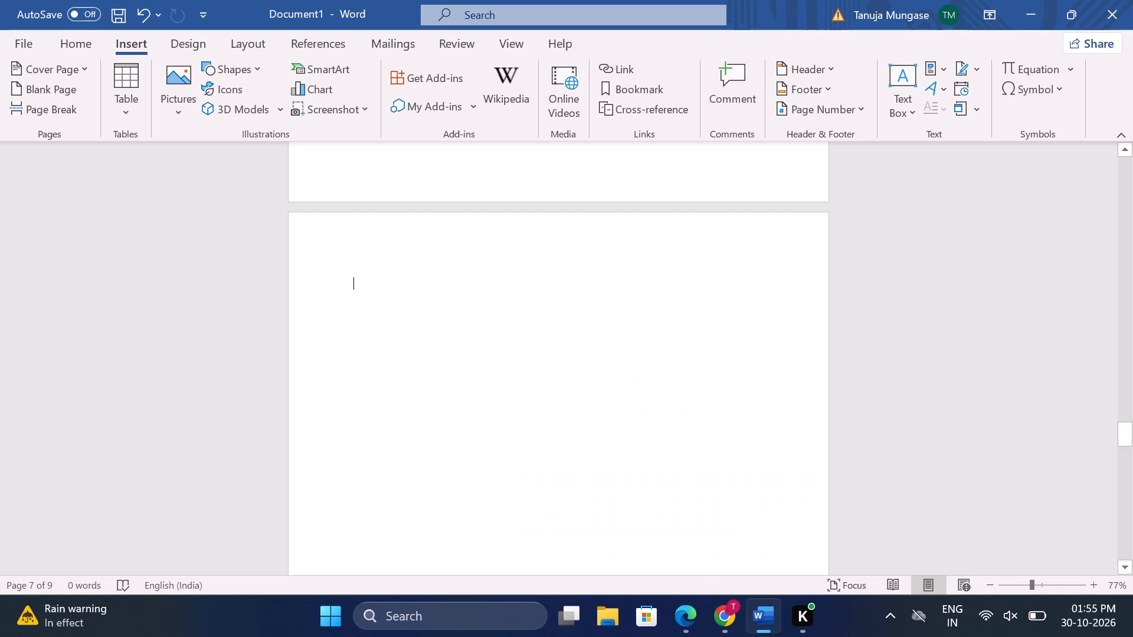
{"action": "key", "text": "ctrl+v"}
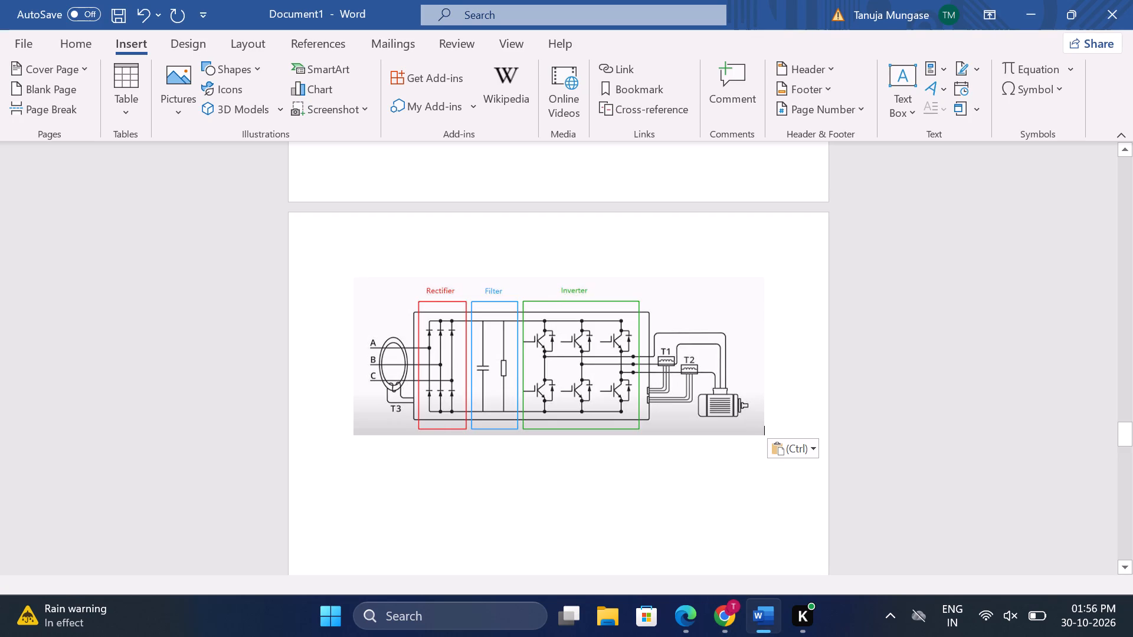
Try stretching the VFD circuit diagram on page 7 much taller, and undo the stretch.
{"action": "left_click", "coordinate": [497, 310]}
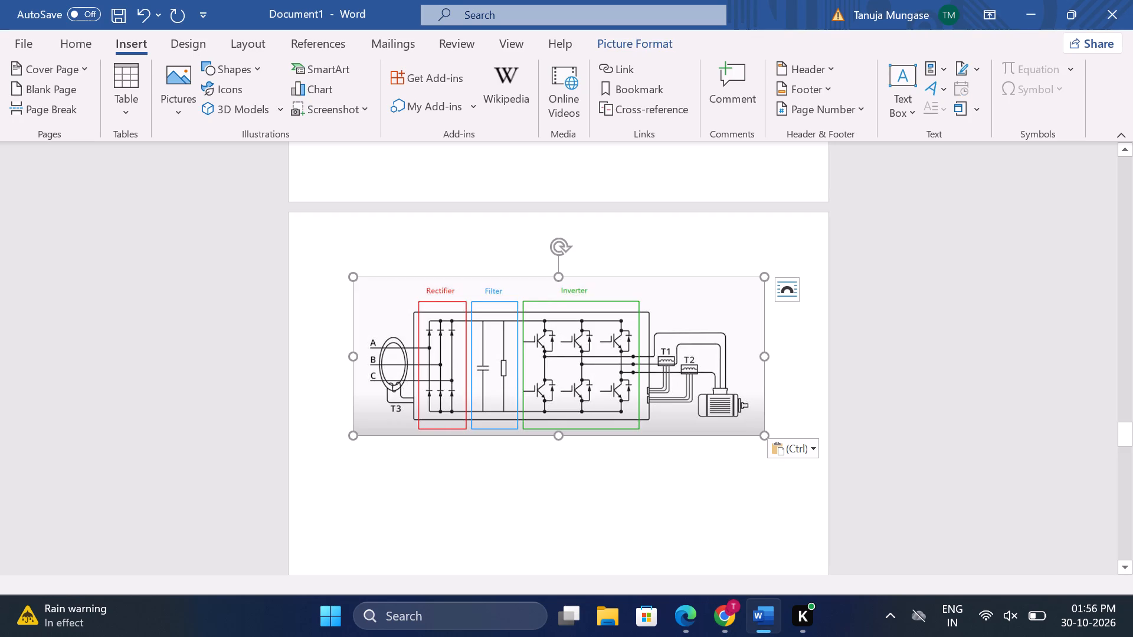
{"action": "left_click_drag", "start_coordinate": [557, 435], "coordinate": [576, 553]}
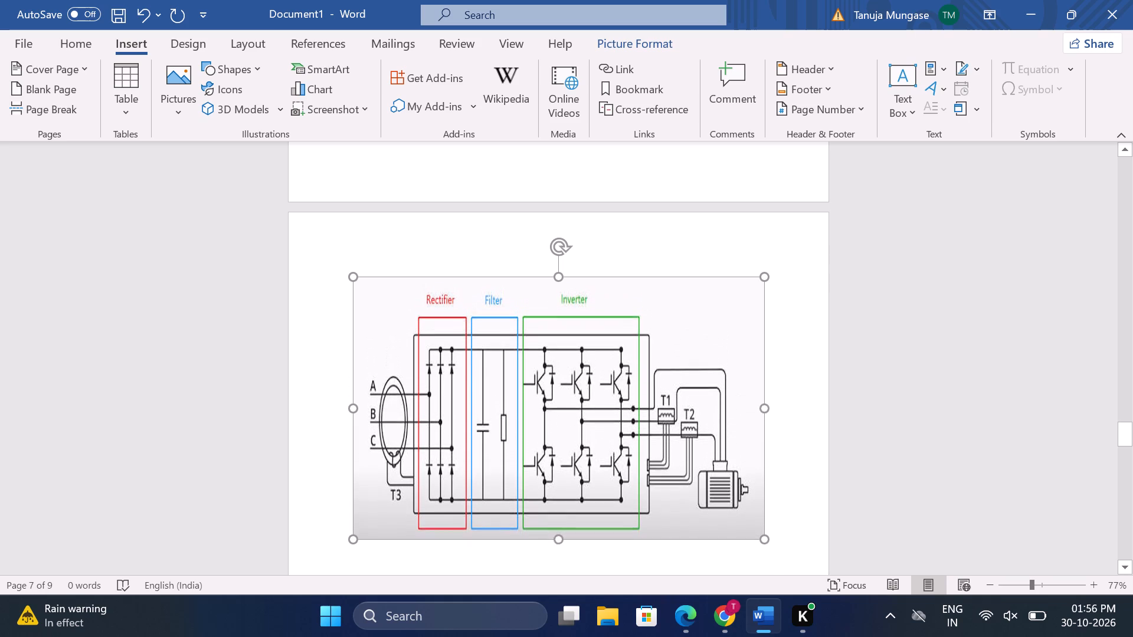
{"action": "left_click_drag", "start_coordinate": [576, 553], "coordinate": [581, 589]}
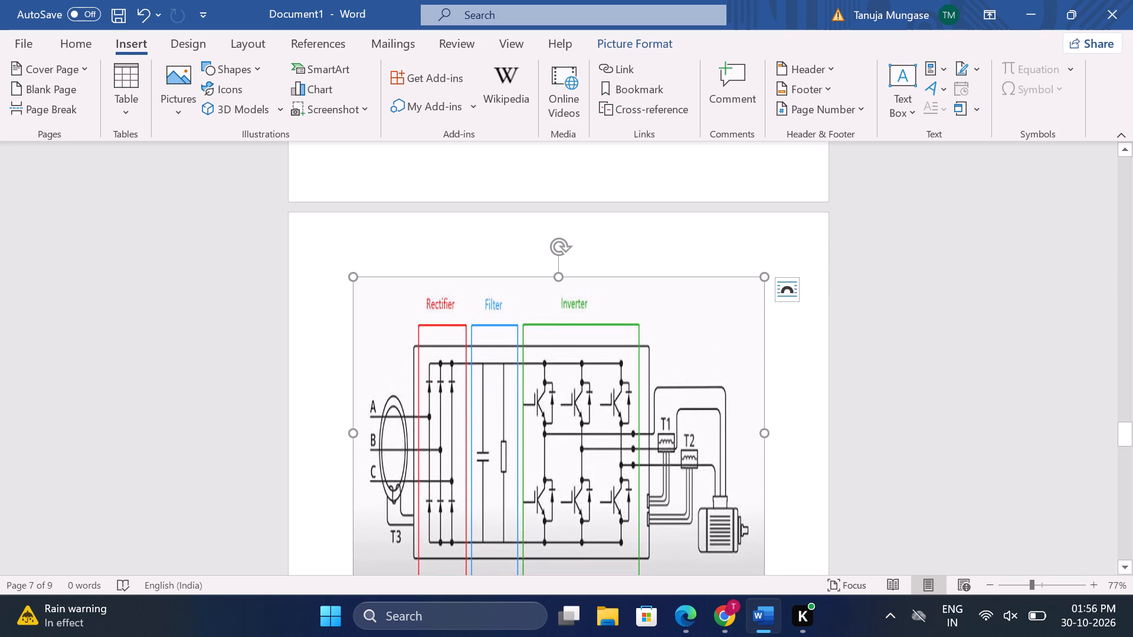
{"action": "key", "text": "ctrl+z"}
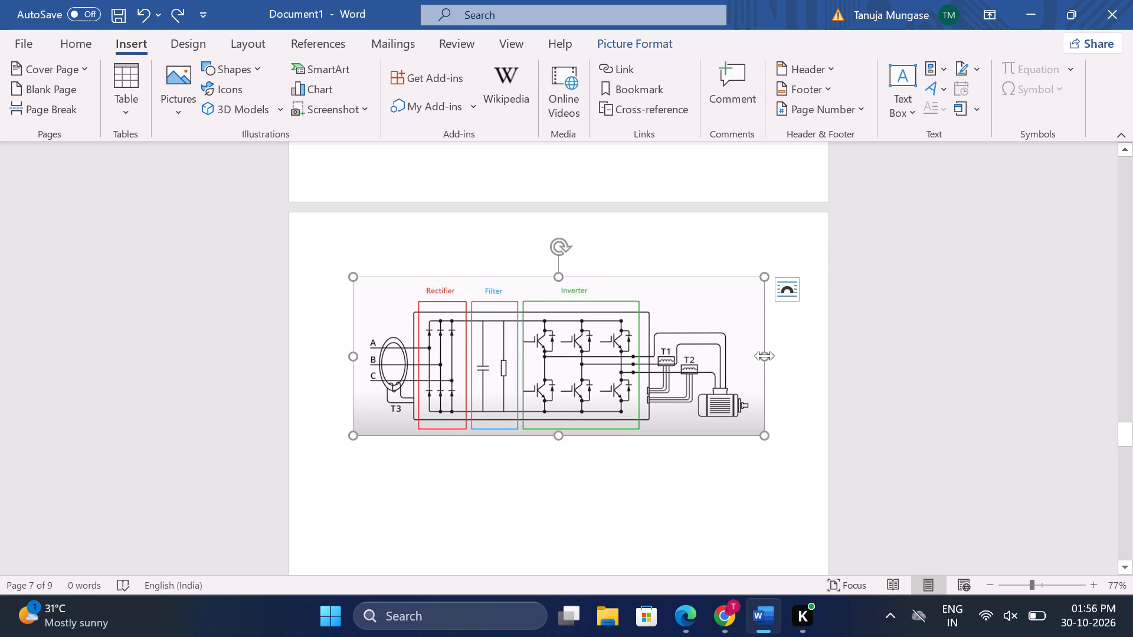
Narrow the VFD circuit diagram on page 7 and set its text wrapping to In Front of Text.
{"action": "left_click_drag", "start_coordinate": [764, 356], "coordinate": [662, 353]}
{"action": "left_click_drag", "start_coordinate": [477, 366], "coordinate": [429, 352]}
{"action": "left_click", "coordinate": [682, 290]}
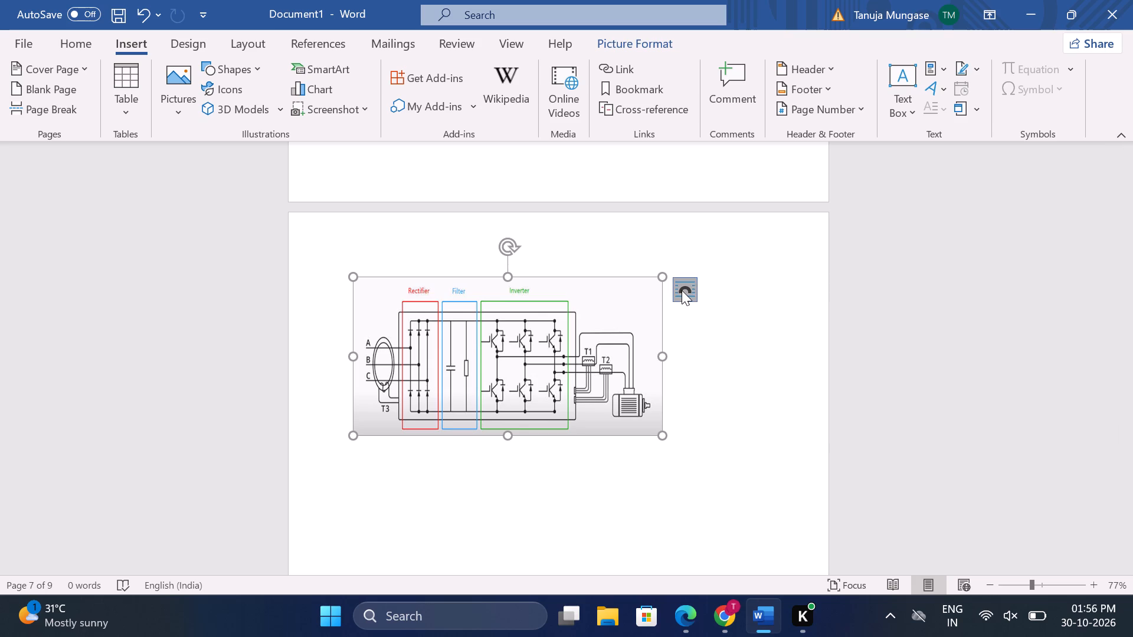
{"action": "left_click", "coordinate": [801, 458]}
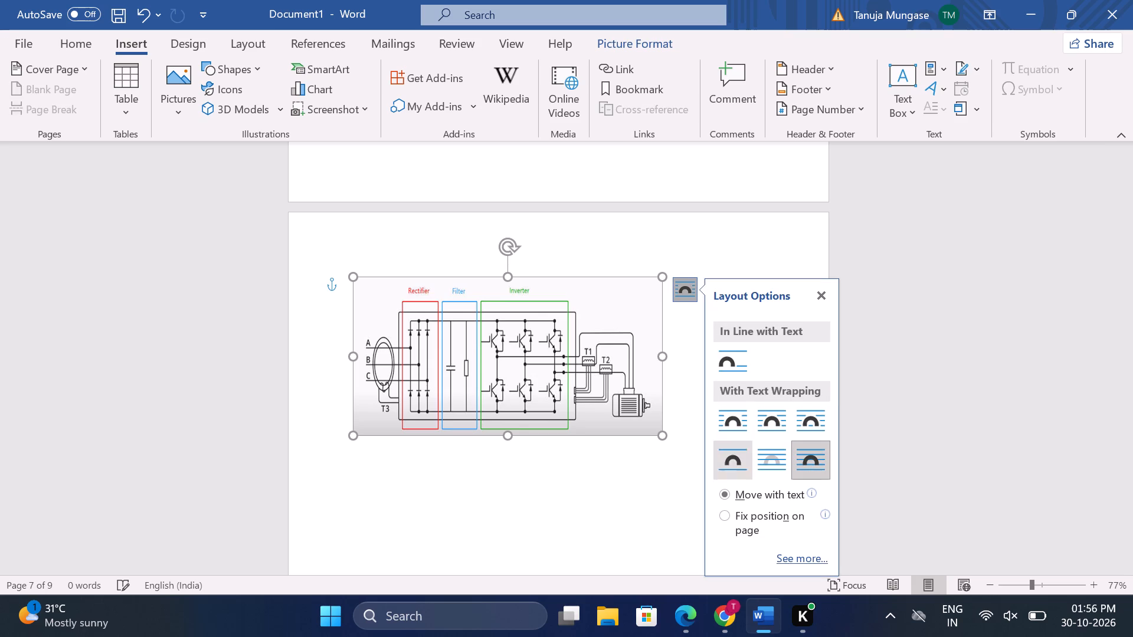
Scale the VFD circuit diagram to about half of page 7's width and move it towards the page's left edge.
{"action": "left_click_drag", "start_coordinate": [660, 432], "coordinate": [650, 475]}
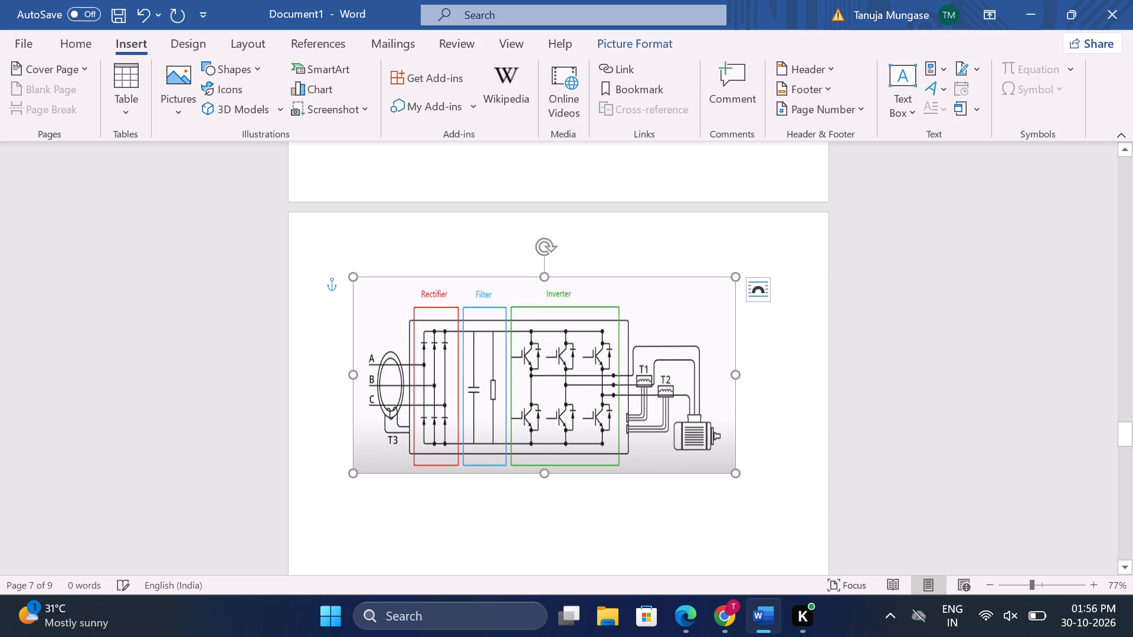
{"action": "left_click_drag", "start_coordinate": [731, 275], "coordinate": [589, 310]}
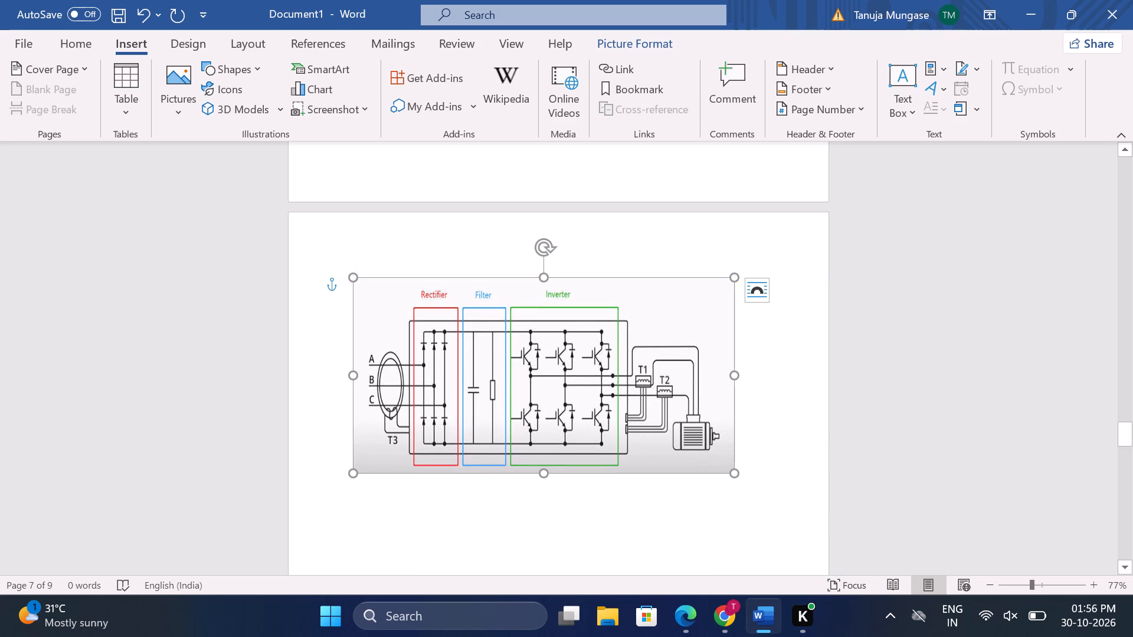
{"action": "left_click", "coordinate": [736, 278]}
{"action": "left_click", "coordinate": [733, 281]}
{"action": "left_click_drag", "start_coordinate": [733, 281], "coordinate": [568, 332]}
{"action": "left_click_drag", "start_coordinate": [542, 393], "coordinate": [492, 371]}
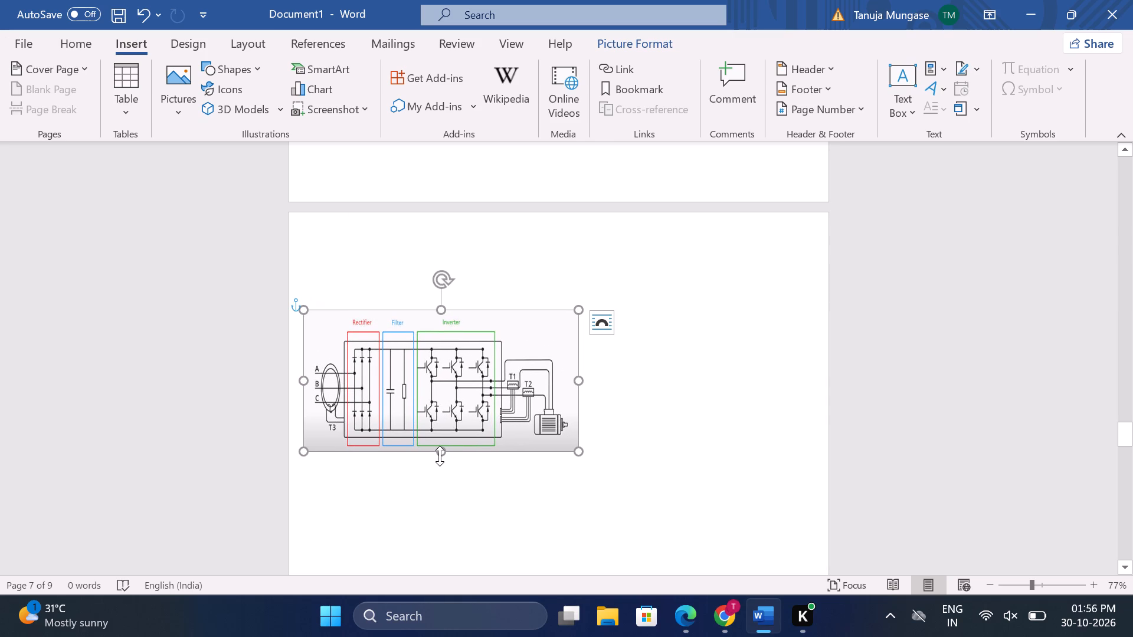
Stretch the VFD circuit diagram taller, narrow it, scale it down to about 40% of the page's width, and deselect it.
{"action": "left_click_drag", "start_coordinate": [440, 456], "coordinate": [433, 513]}
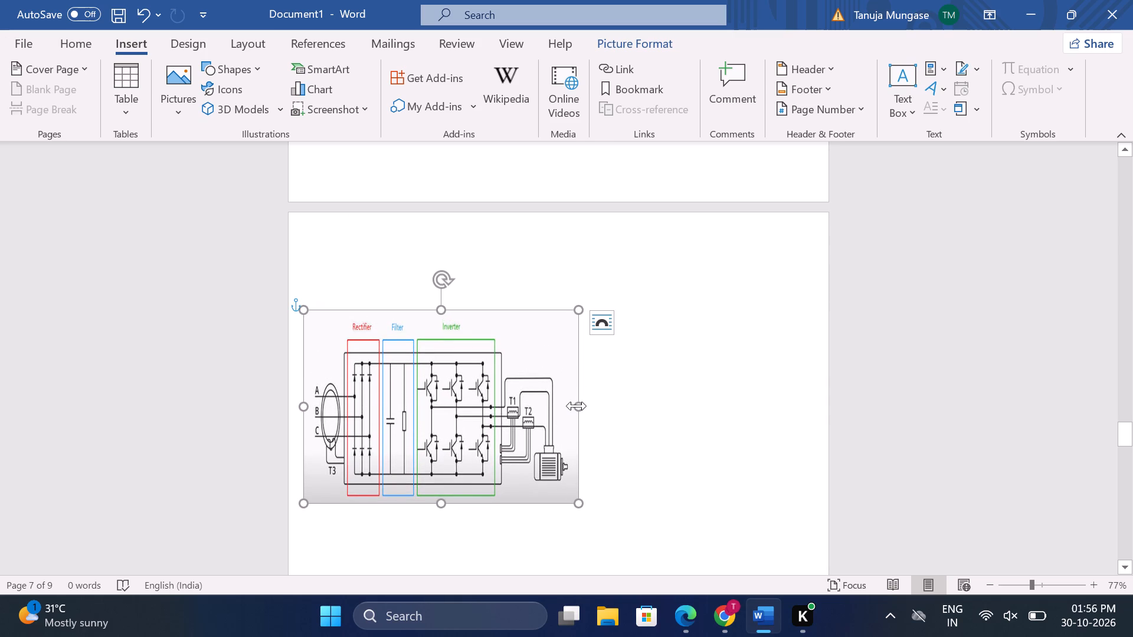
{"action": "left_click_drag", "start_coordinate": [577, 406], "coordinate": [545, 403]}
{"action": "left_click_drag", "start_coordinate": [548, 311], "coordinate": [493, 335]}
{"action": "left_click", "coordinate": [438, 424]}
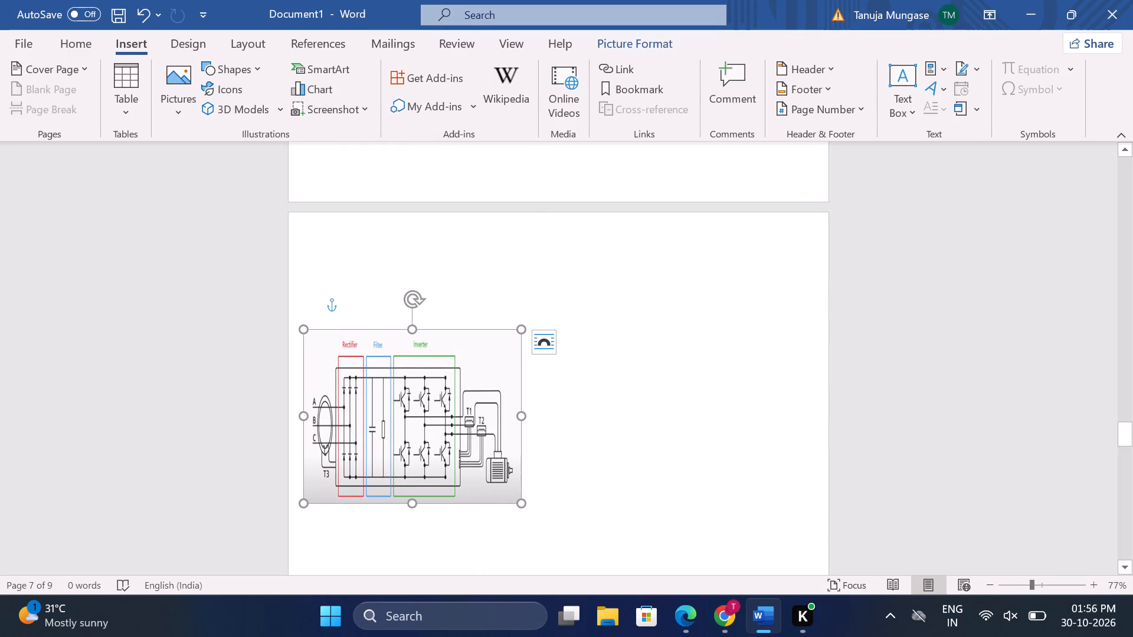
{"action": "left_click", "coordinate": [594, 439]}
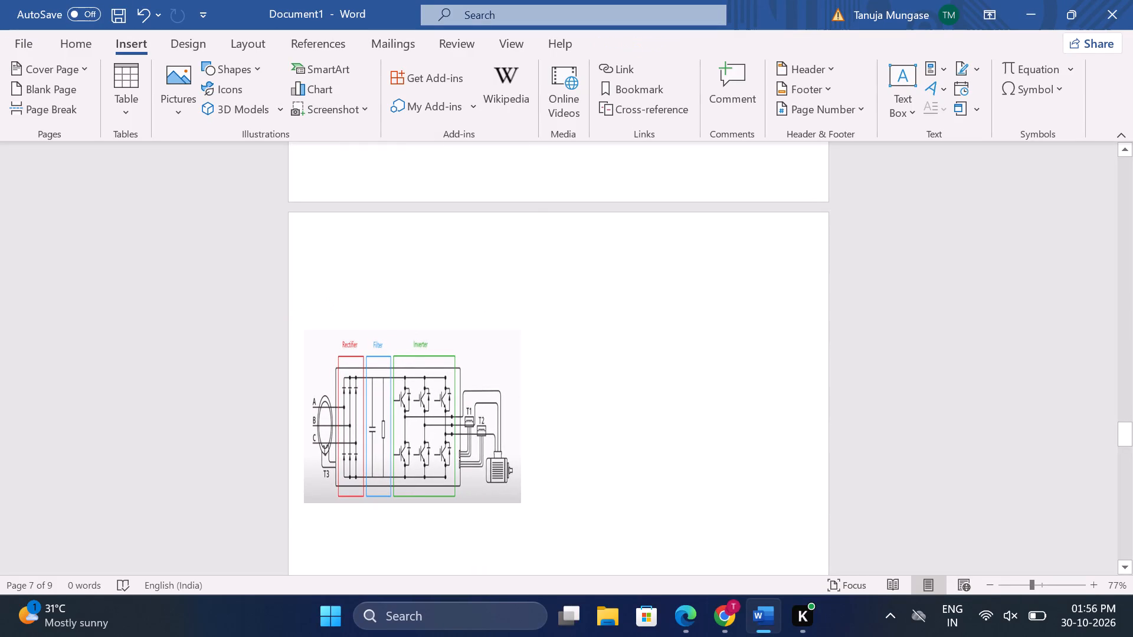
Switch to Chrome and examine the Google VFD image results, including the diagram for wiring a VFD with a 3-phase motor.
{"action": "key", "text": "alt+Tab"}
{"action": "scroll", "coordinate": [787, 442], "scroll_direction": "down", "scroll_amount": 1}
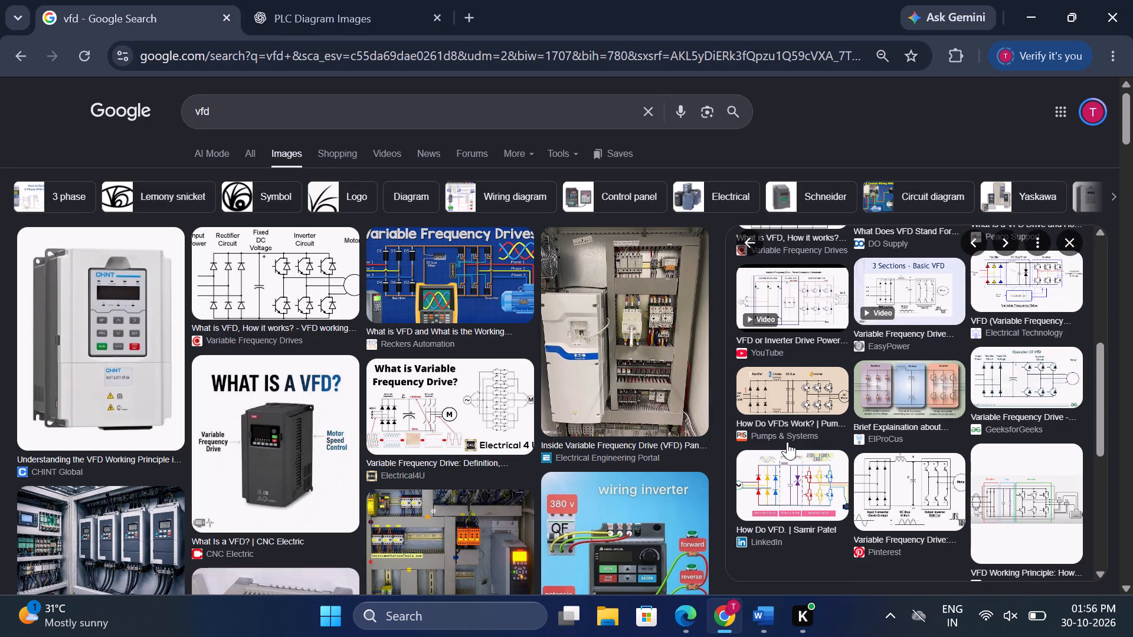
{"action": "scroll", "coordinate": [839, 388], "scroll_direction": "up", "scroll_amount": 4}
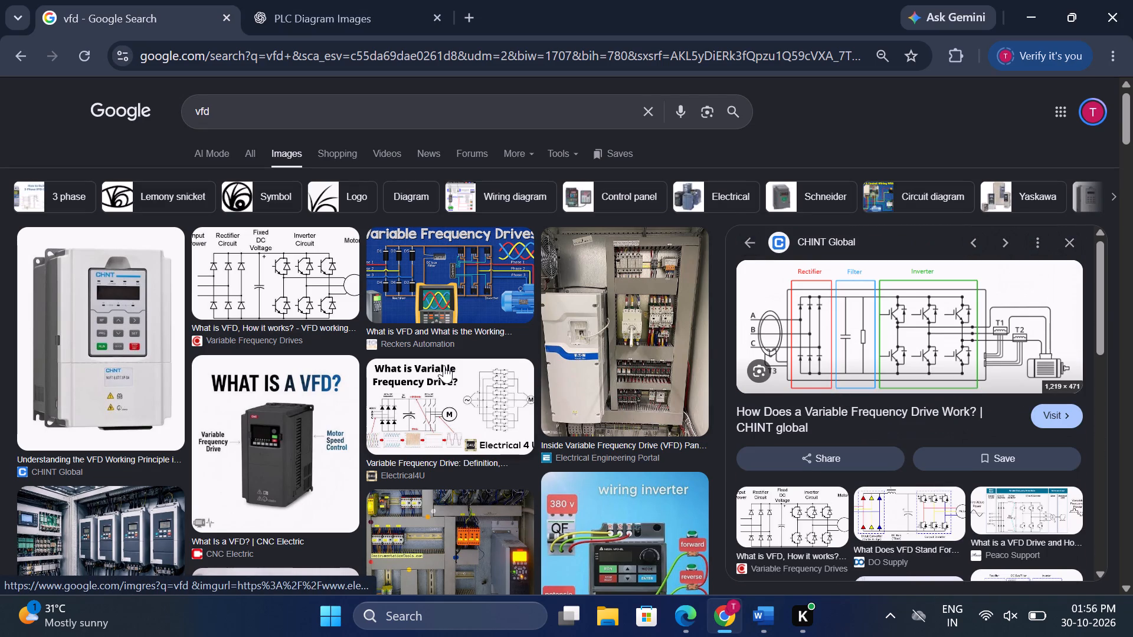
{"action": "scroll", "coordinate": [357, 412], "scroll_direction": "down", "scroll_amount": 3}
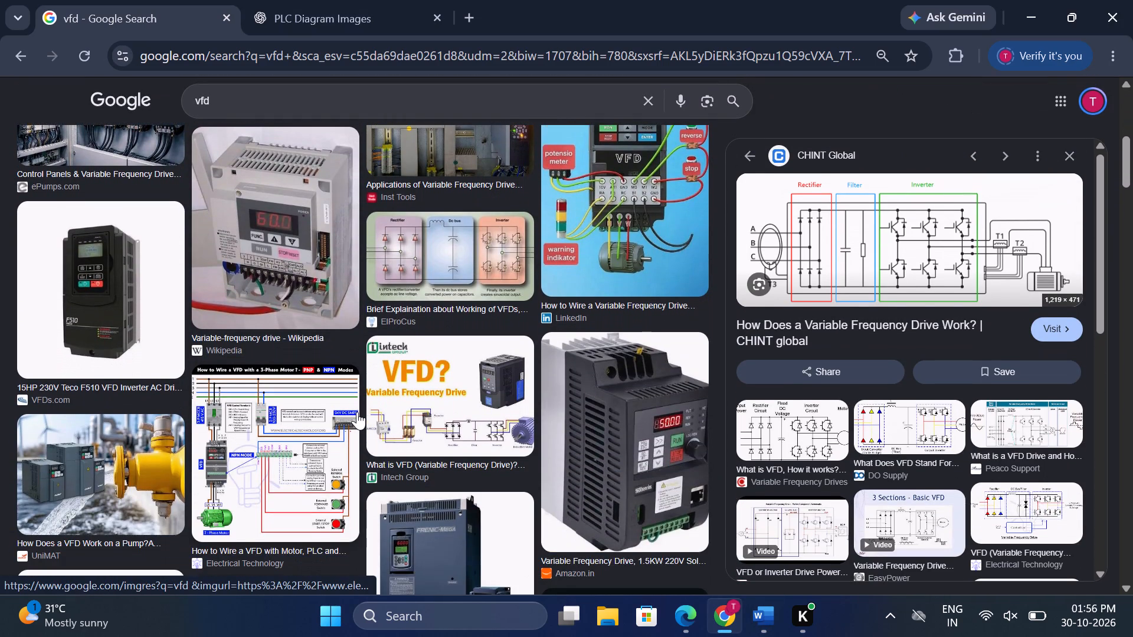
{"action": "scroll", "coordinate": [357, 412], "scroll_direction": "down", "scroll_amount": 1}
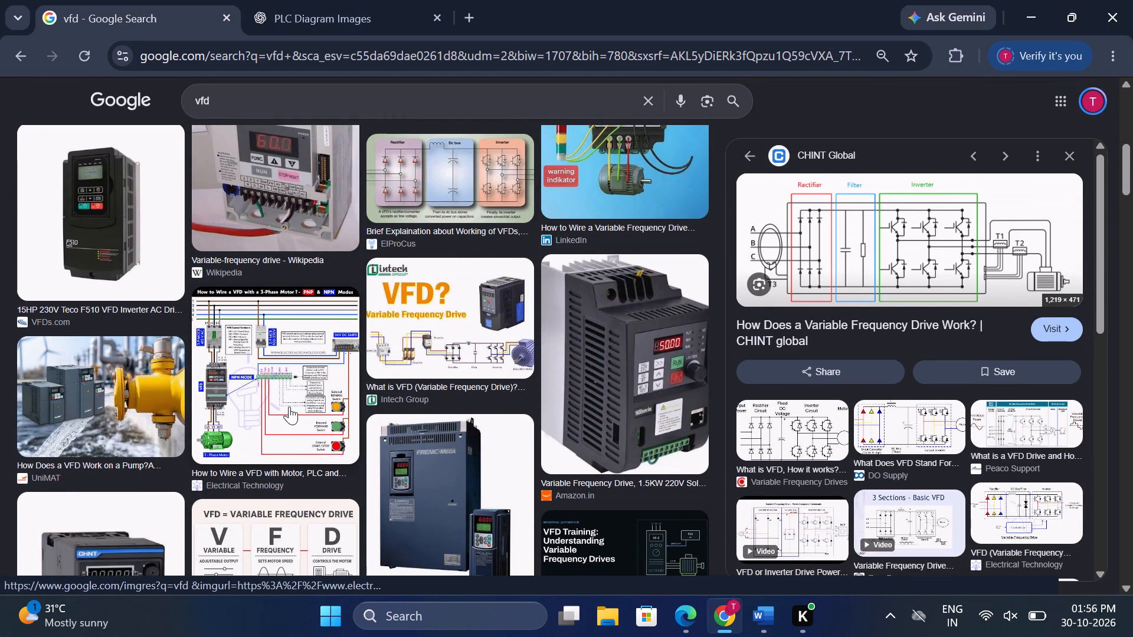
{"action": "left_click", "coordinate": [289, 406]}
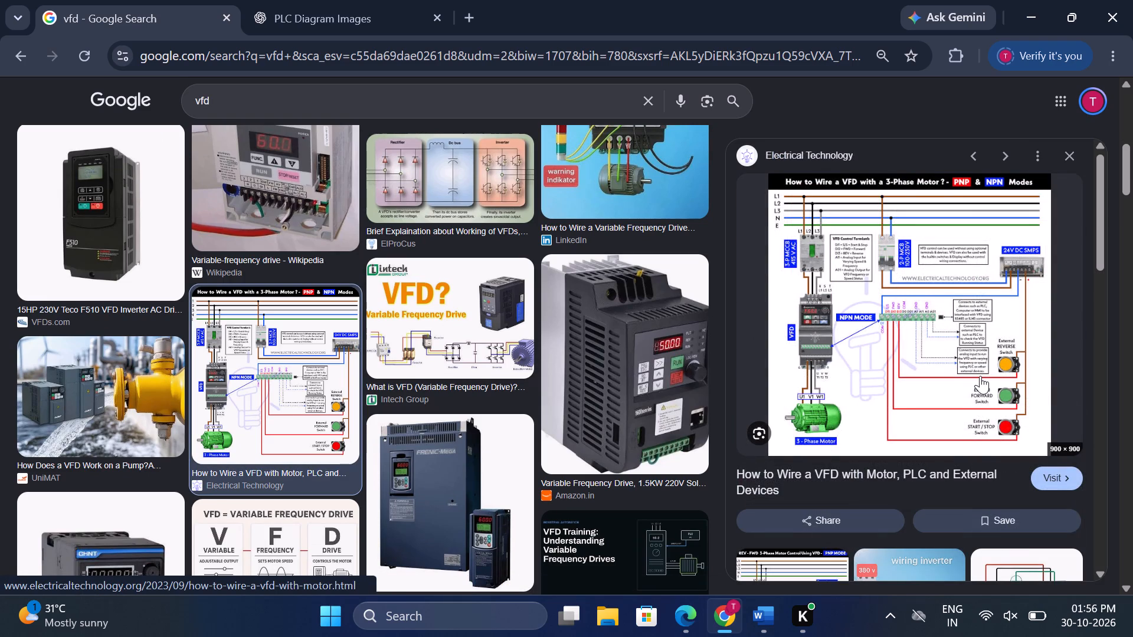
{"action": "scroll", "coordinate": [980, 376], "scroll_direction": "down", "scroll_amount": 2}
{"action": "scroll", "coordinate": [1026, 308], "scroll_direction": "up", "scroll_amount": 1}
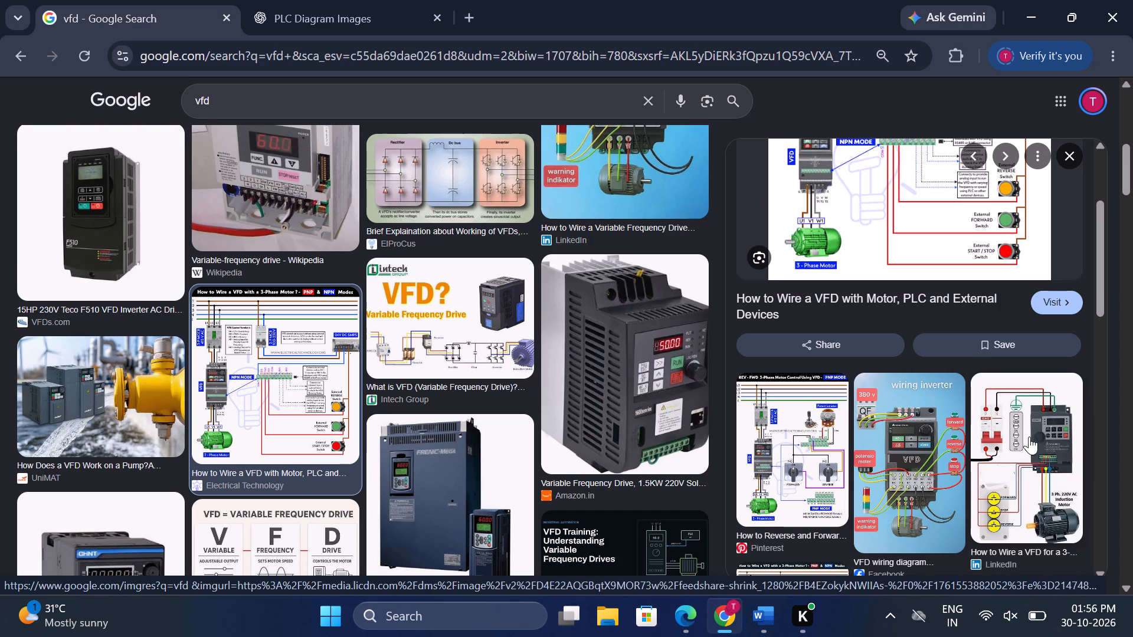
{"action": "scroll", "coordinate": [405, 350], "scroll_direction": "down", "scroll_amount": 1}
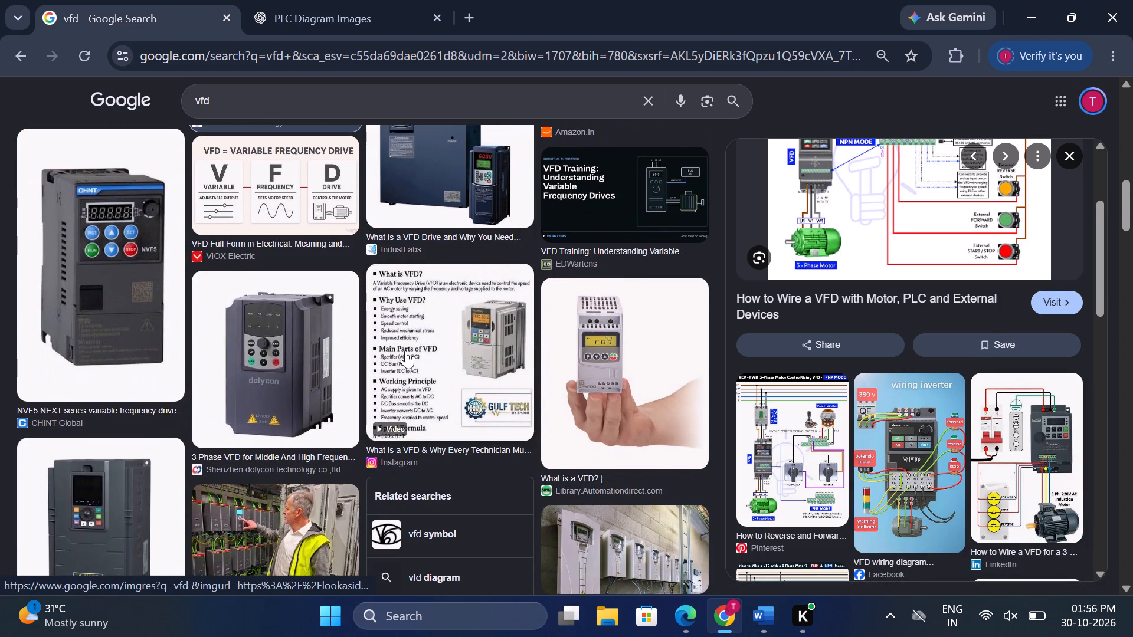
{"action": "scroll", "coordinate": [405, 350], "scroll_direction": "up", "scroll_amount": 4}
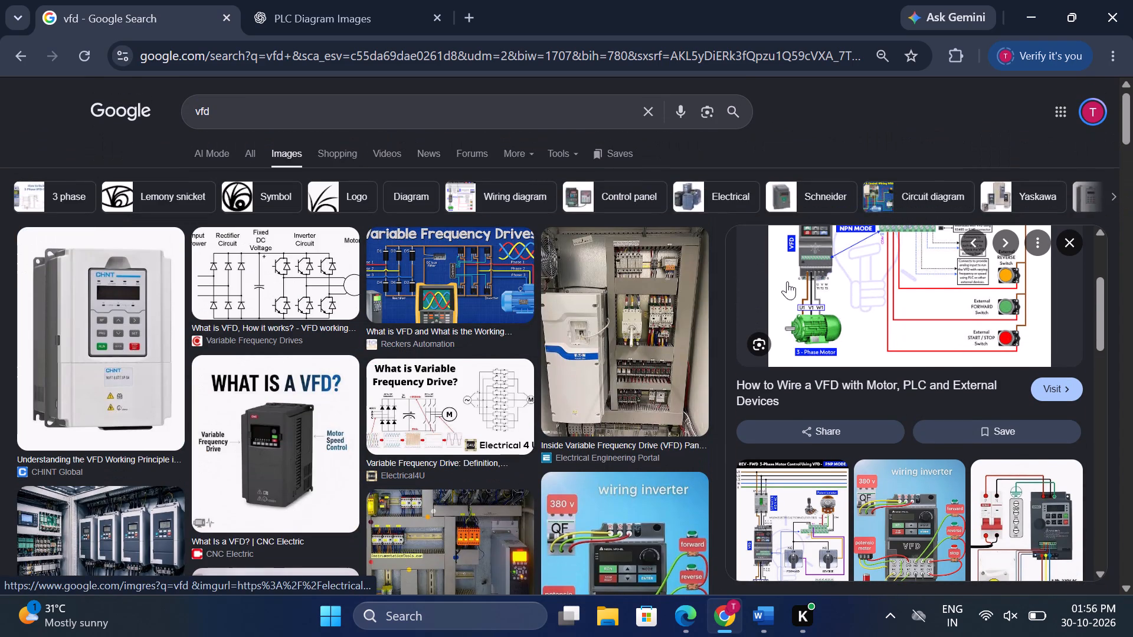
{"action": "left_click", "coordinate": [1069, 242]}
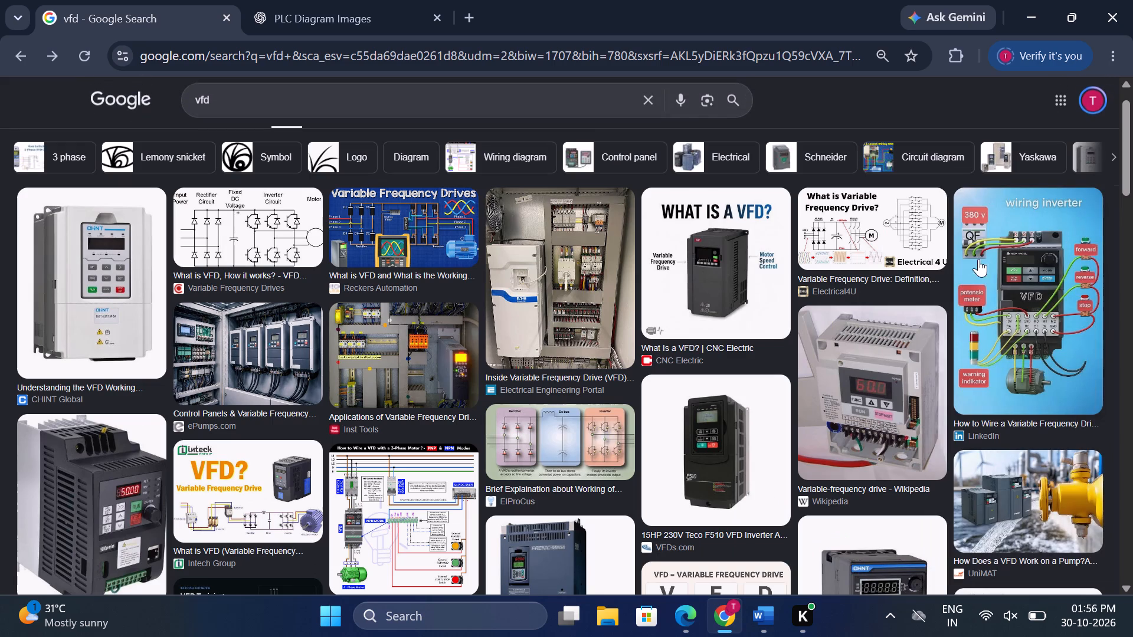
{"action": "scroll", "coordinate": [763, 337], "scroll_direction": "down", "scroll_amount": 3}
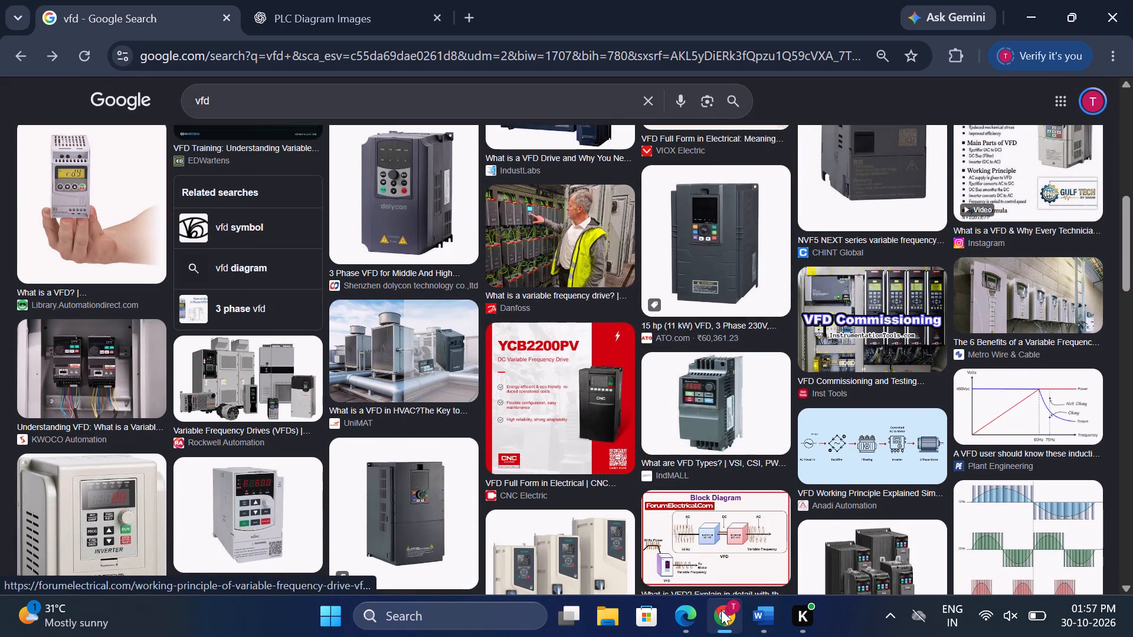
Return to Word and delete the VFD circuit diagram from page 7.
{"action": "left_click", "coordinate": [769, 623]}
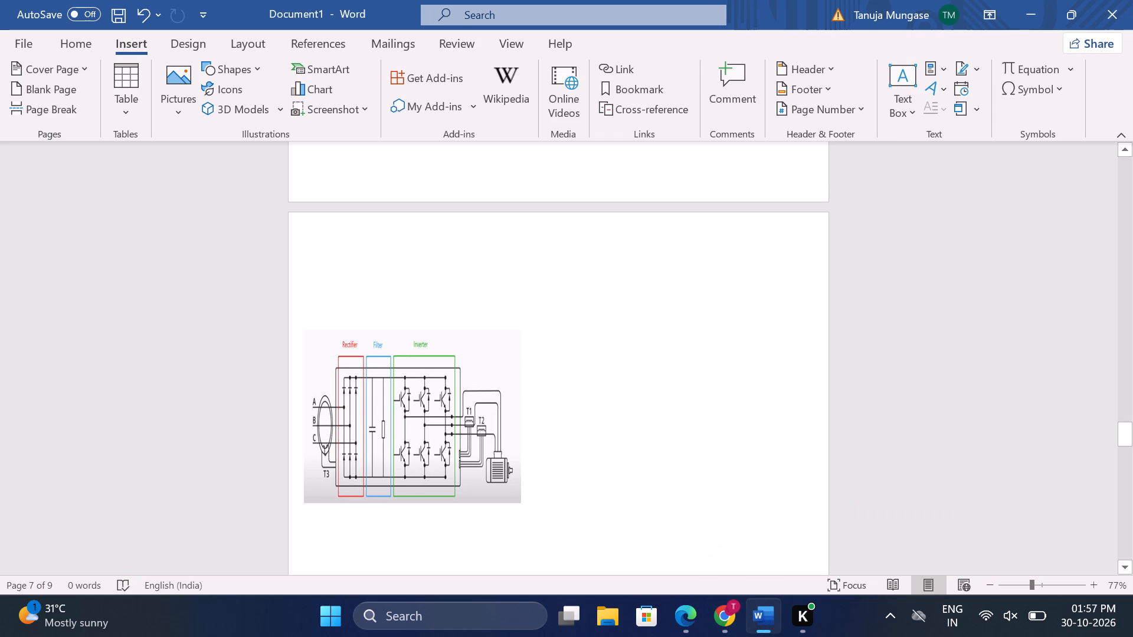
{"action": "left_click", "coordinate": [398, 406]}
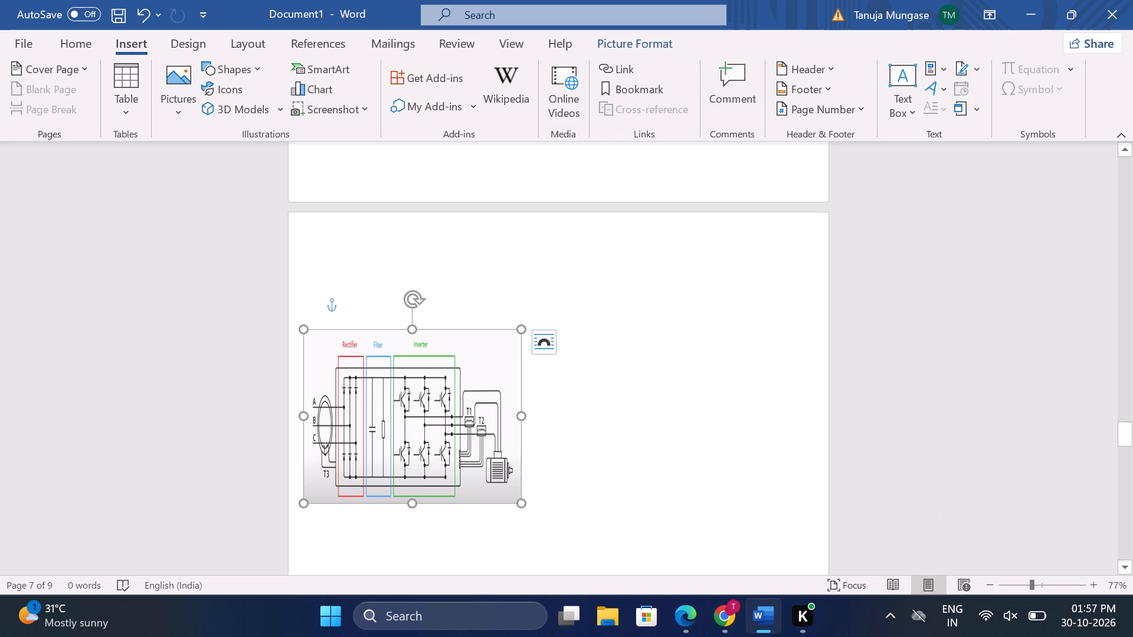
{"action": "key", "text": "Delete"}
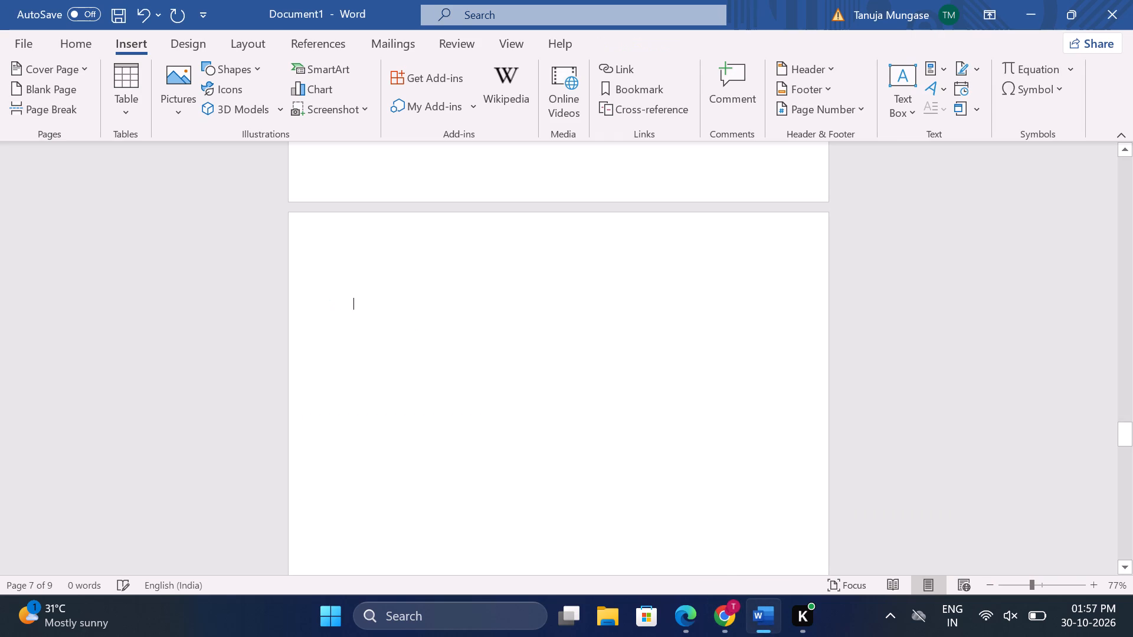
In Chrome, filter the VFD image results by Diagram and bring a VFD wiring diagram with external terminal control onto page 7 in Word.
{"action": "key", "text": "alt+Tab"}
{"action": "scroll", "coordinate": [492, 367], "scroll_direction": "down", "scroll_amount": 1}
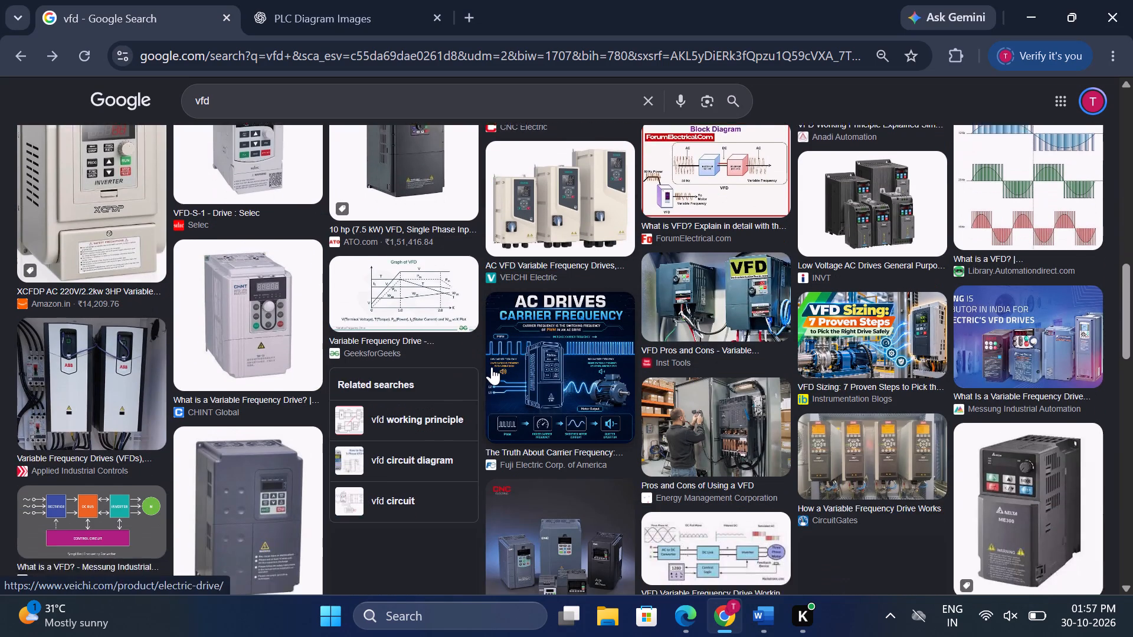
{"action": "scroll", "coordinate": [492, 367], "scroll_direction": "down", "scroll_amount": 1}
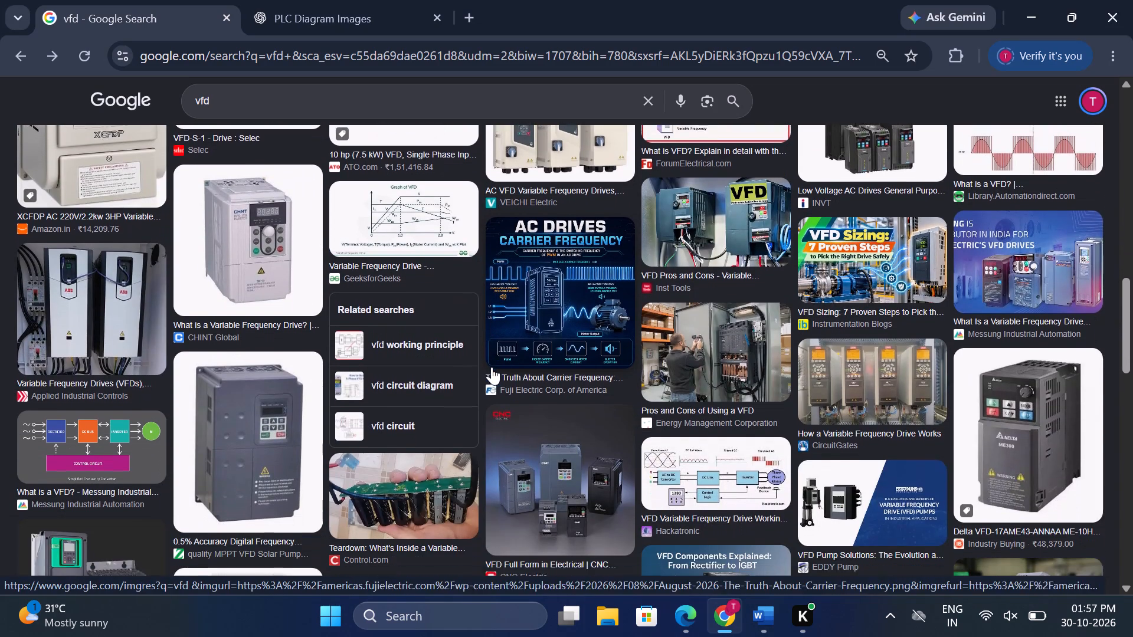
{"action": "scroll", "coordinate": [492, 367], "scroll_direction": "down", "scroll_amount": 1}
{"action": "scroll", "coordinate": [662, 365], "scroll_direction": "down", "scroll_amount": 1}
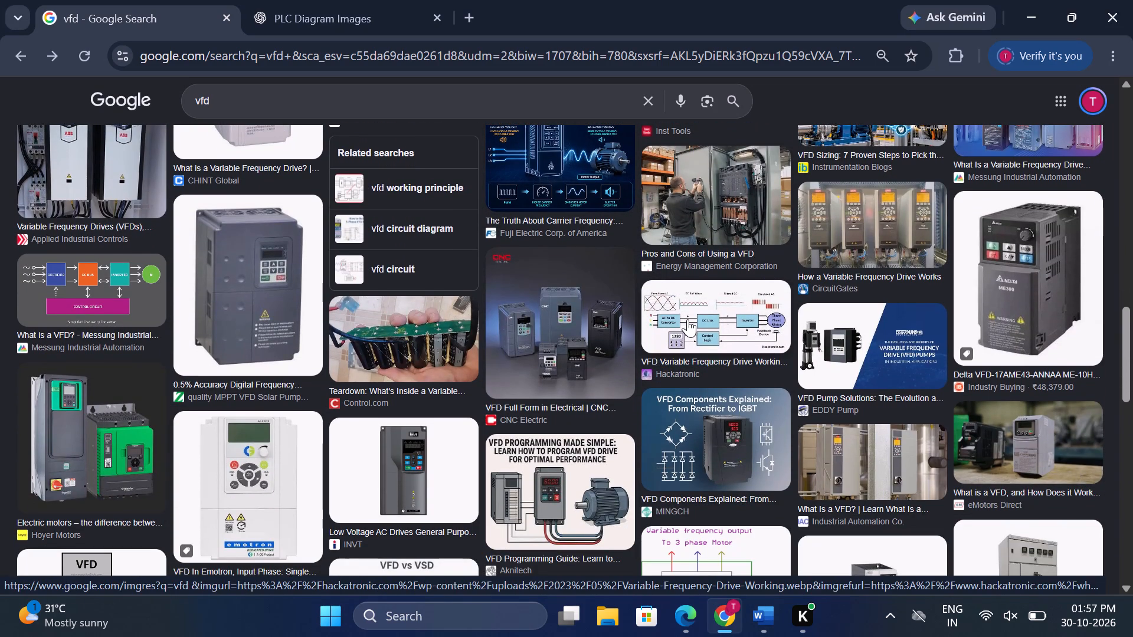
{"action": "scroll", "coordinate": [687, 319], "scroll_direction": "down", "scroll_amount": 1}
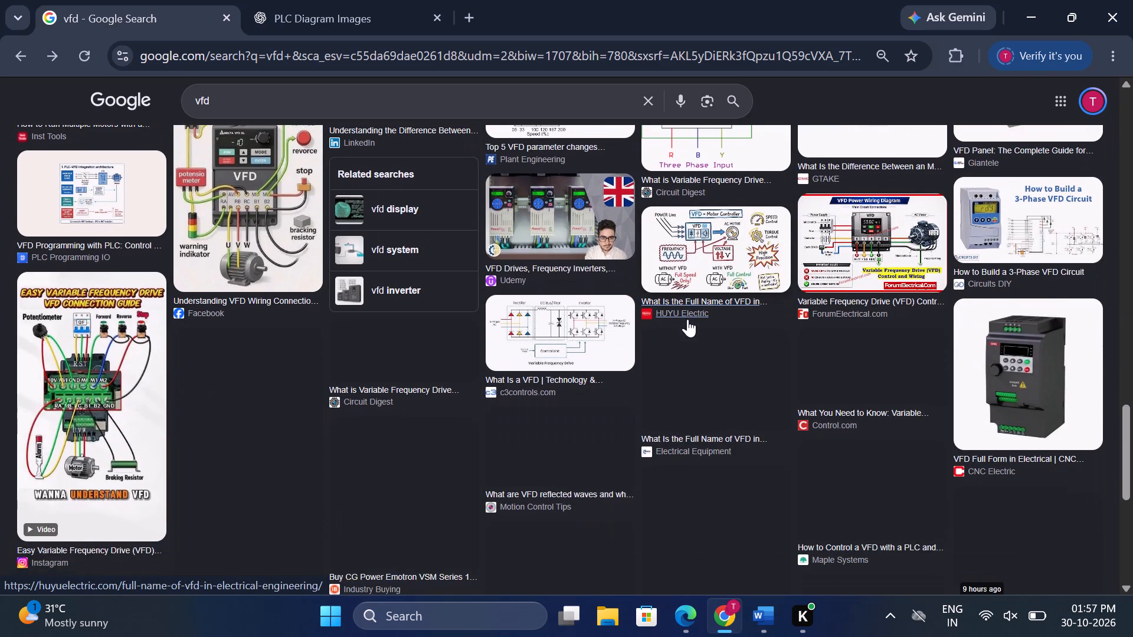
{"action": "scroll", "coordinate": [687, 319], "scroll_direction": "up", "scroll_amount": 4}
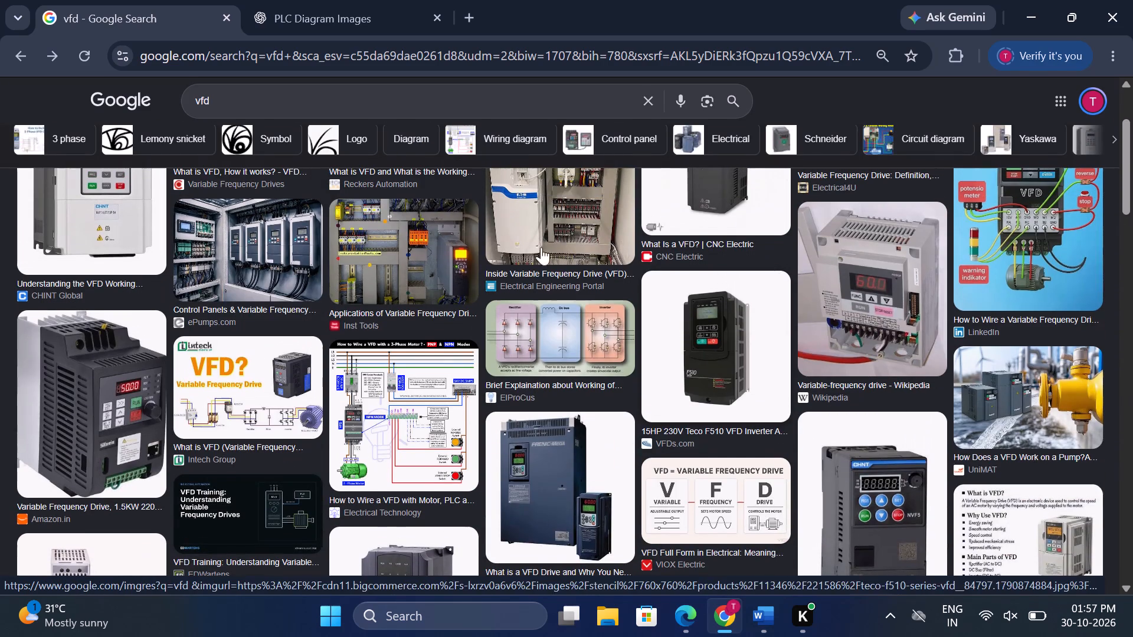
{"action": "left_click", "coordinate": [407, 140]}
{"action": "left_click", "coordinate": [529, 137]}
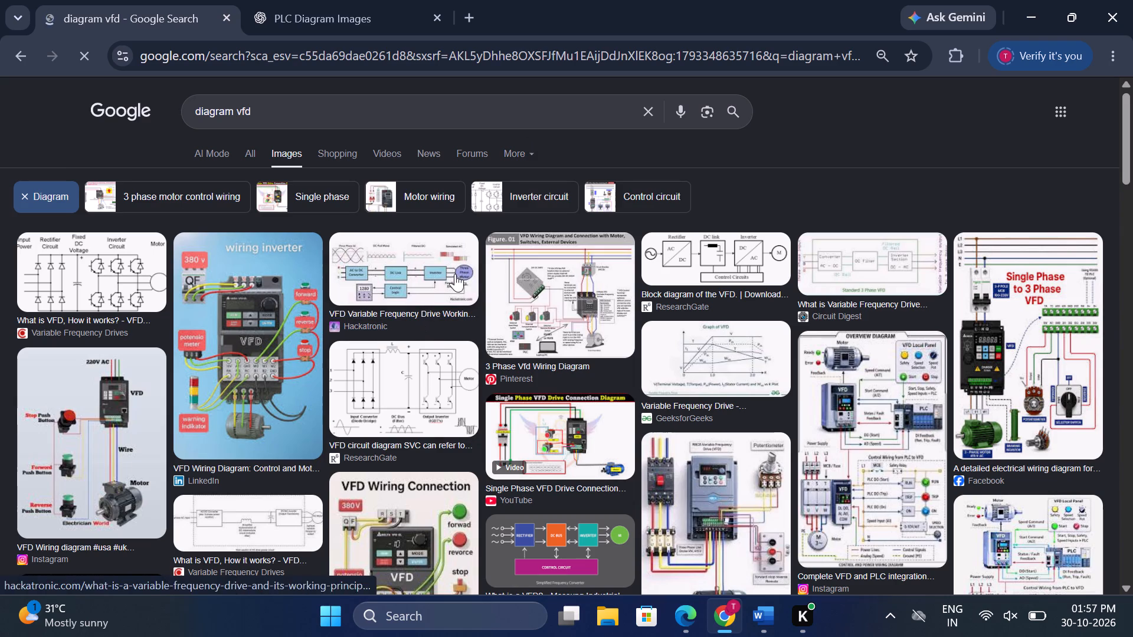
{"action": "scroll", "coordinate": [680, 383], "scroll_direction": "down", "scroll_amount": 1}
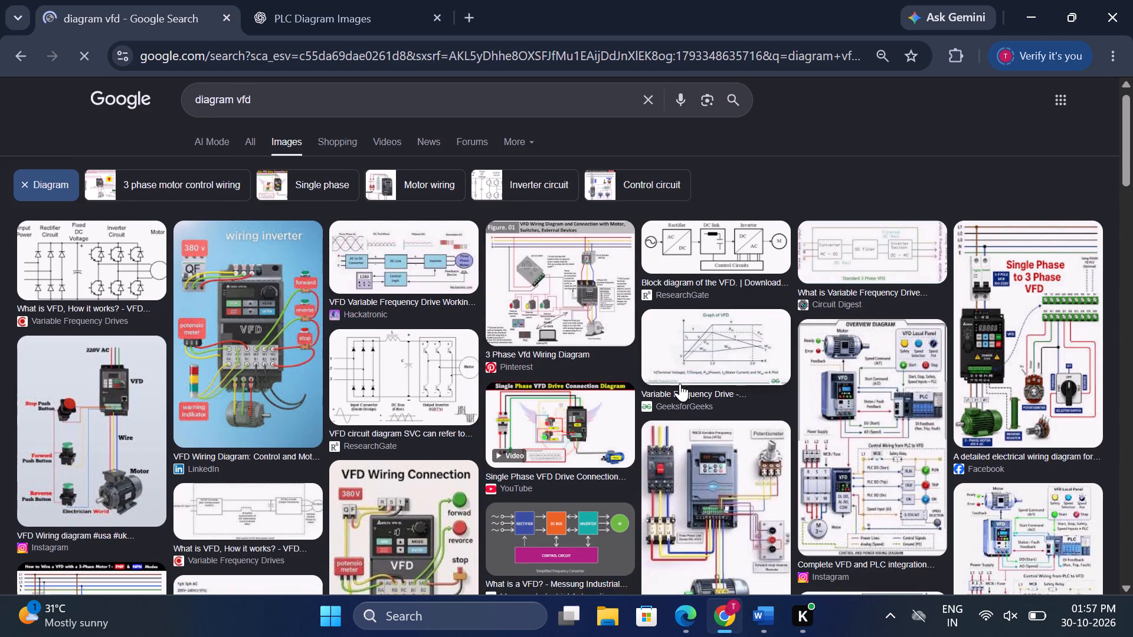
{"action": "scroll", "coordinate": [680, 383], "scroll_direction": "down", "scroll_amount": 1}
{"action": "left_click", "coordinate": [711, 393]}
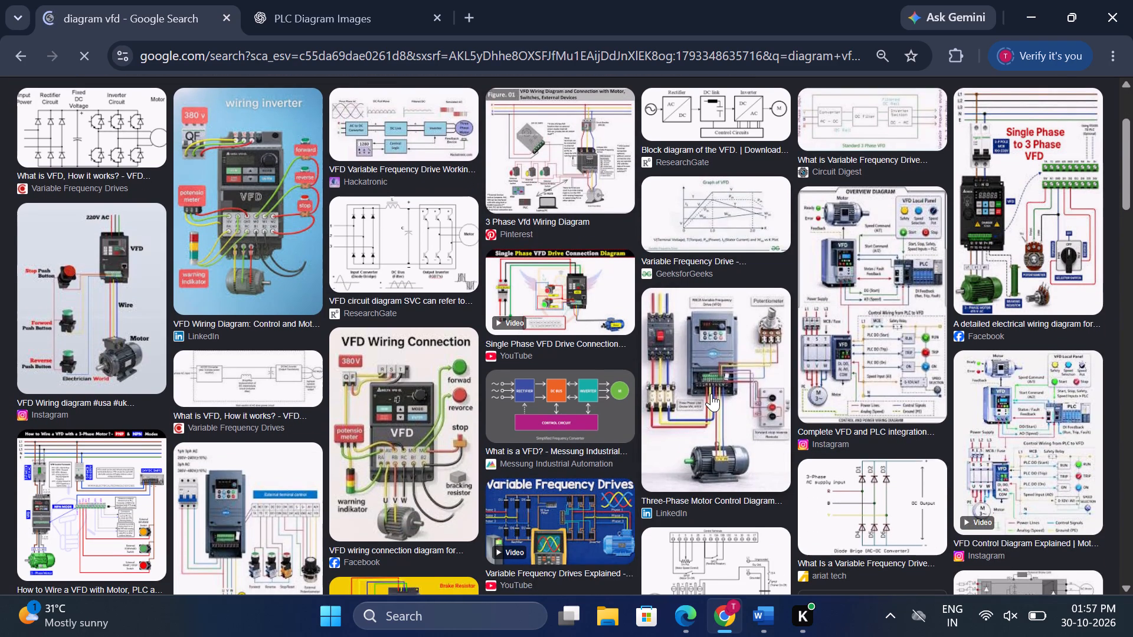
Find the VFD setup wiring diagram with external terminal control in the Google image results, open its preview and copy the image.
{"action": "left_click", "coordinate": [711, 393]}
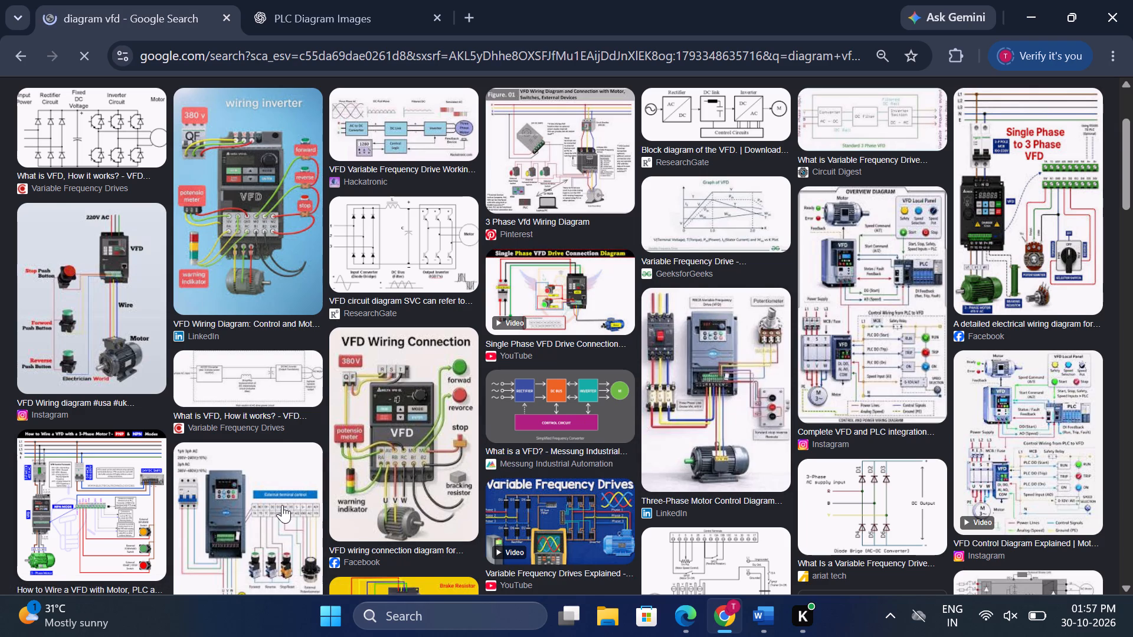
{"action": "scroll", "coordinate": [282, 505], "scroll_direction": "down", "scroll_amount": 1}
{"action": "left_click", "coordinate": [258, 205]}
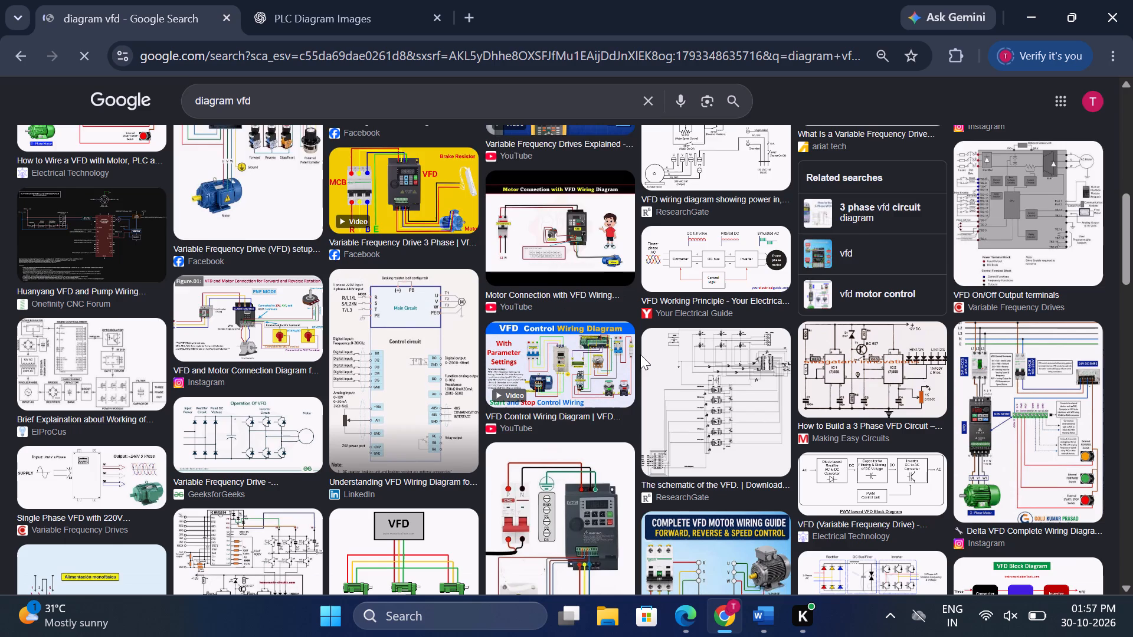
{"action": "scroll", "coordinate": [640, 354], "scroll_direction": "down", "scroll_amount": 1}
{"action": "scroll", "coordinate": [640, 354], "scroll_direction": "up", "scroll_amount": 1}
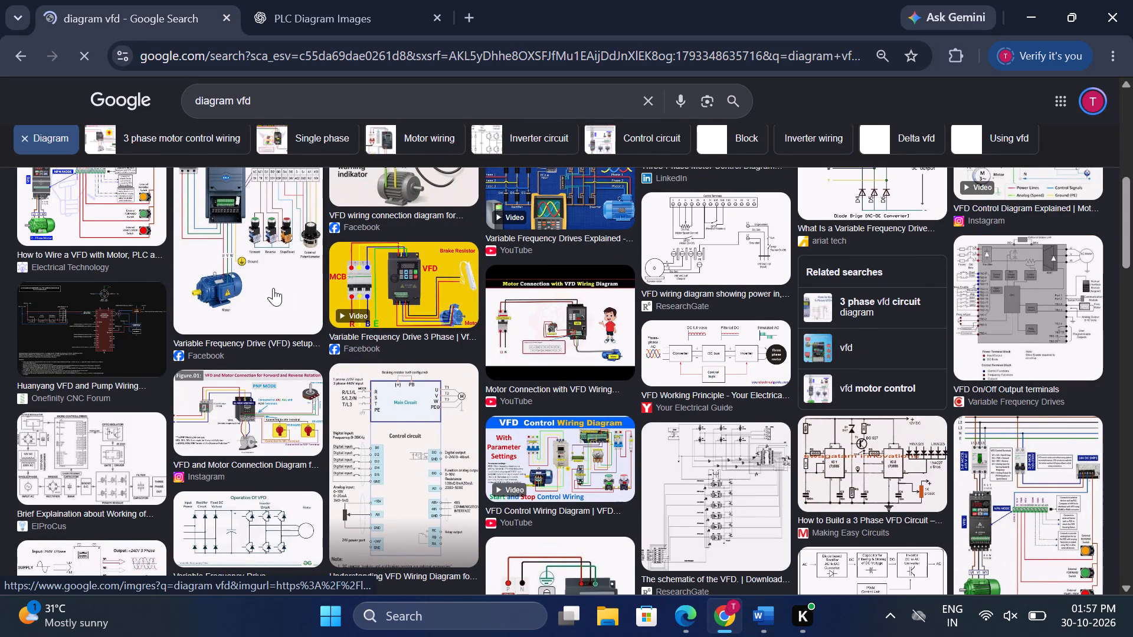
{"action": "left_click", "coordinate": [273, 288]}
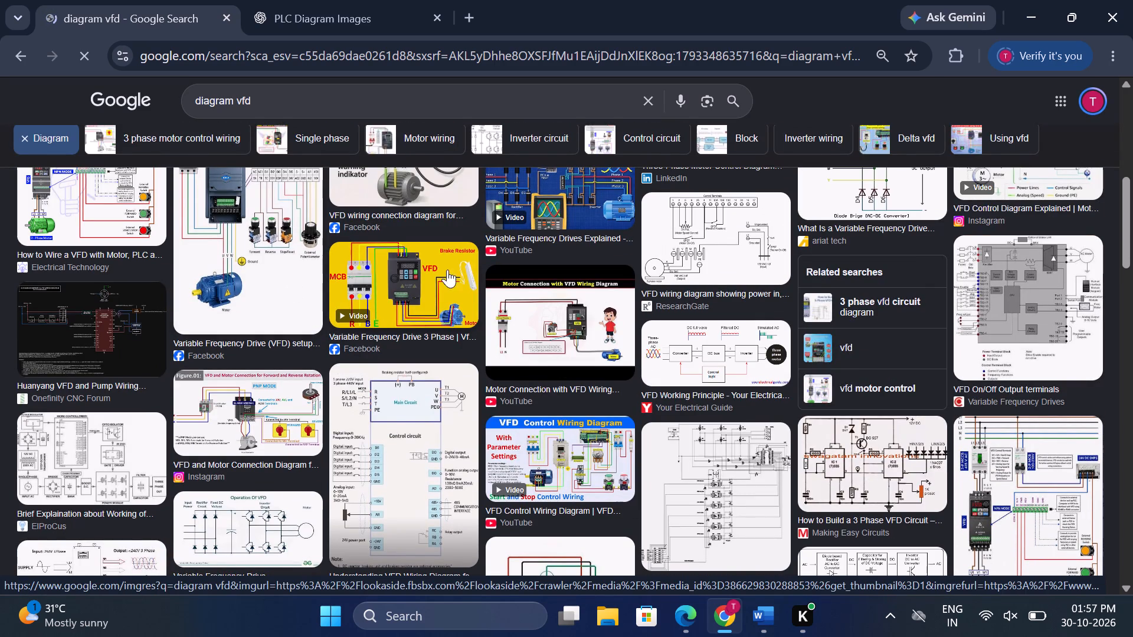
{"action": "left_click", "coordinate": [276, 268]}
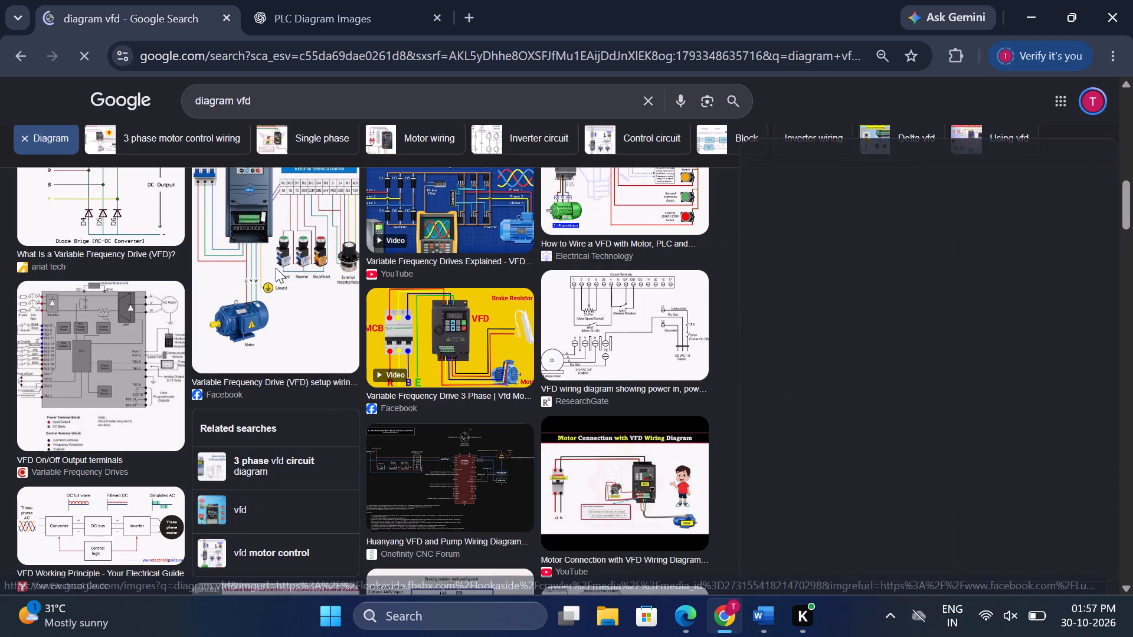
{"action": "left_click", "coordinate": [276, 268]}
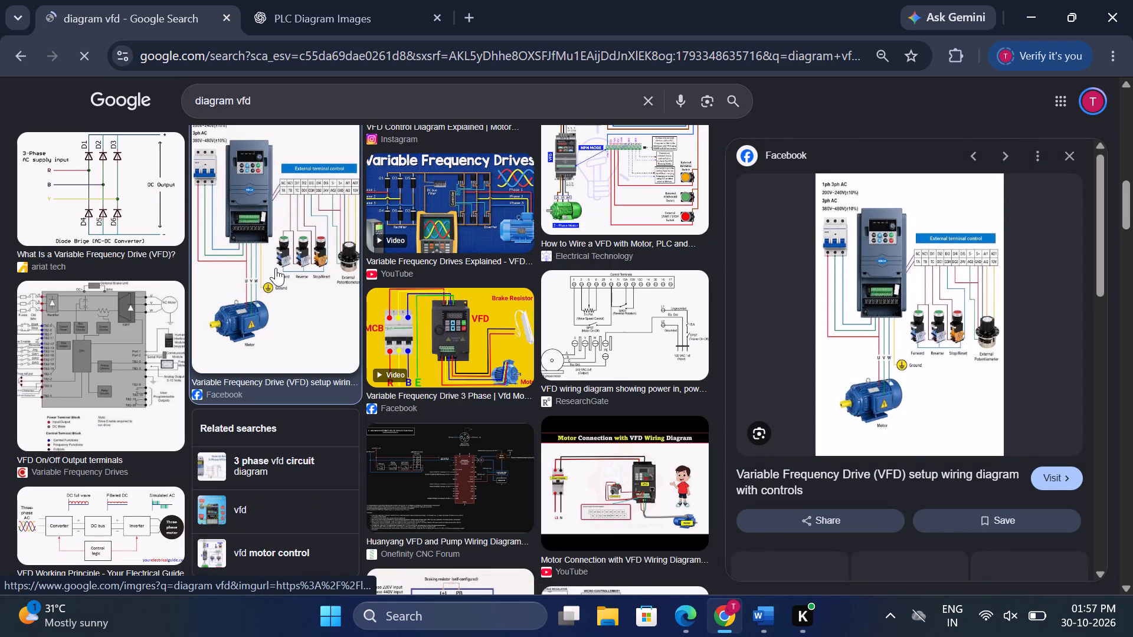
{"action": "right_click", "coordinate": [896, 293]}
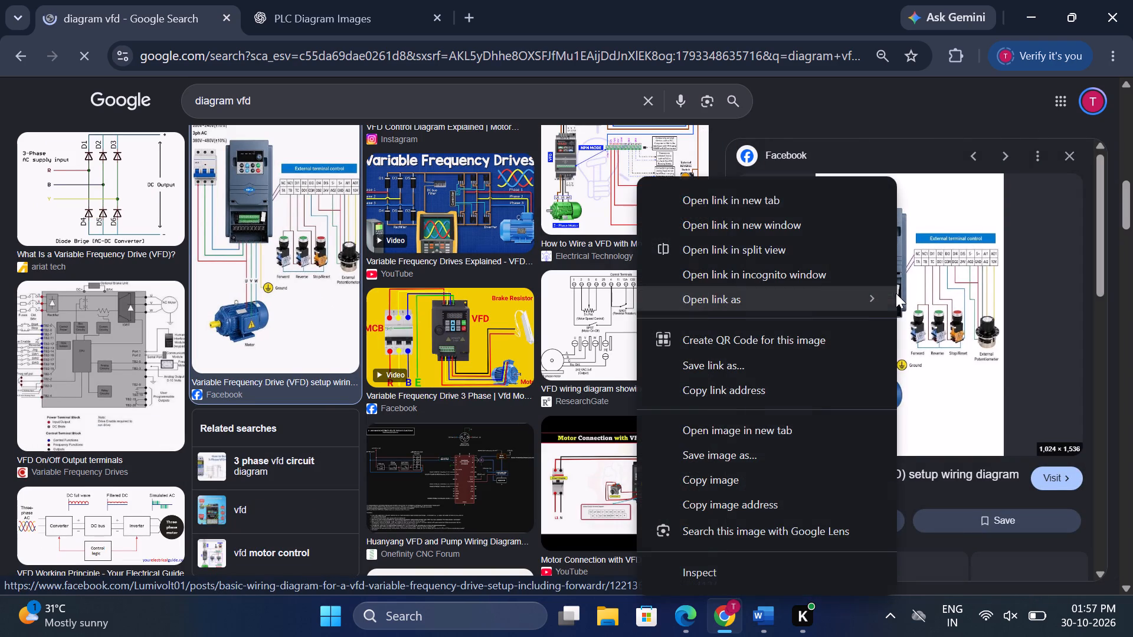
{"action": "left_click", "coordinate": [743, 480]}
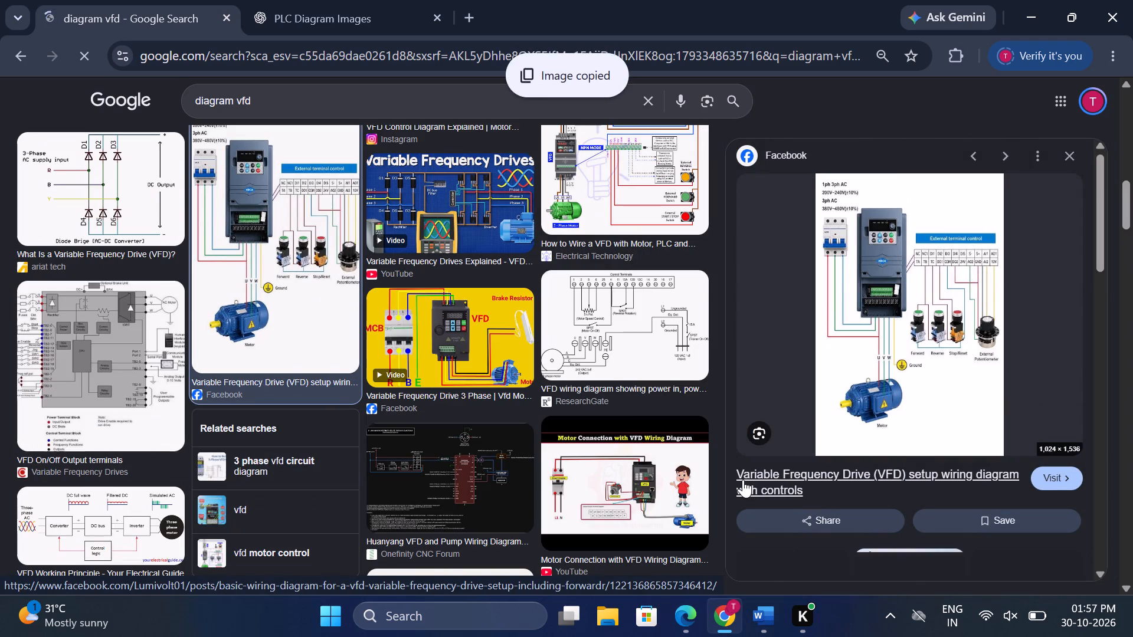
Switch to Word and paste the copied VFD setup wiring diagram at the start of the blank page 7.
{"action": "key", "text": "alt+Tab"}
{"action": "left_click", "coordinate": [427, 285]}
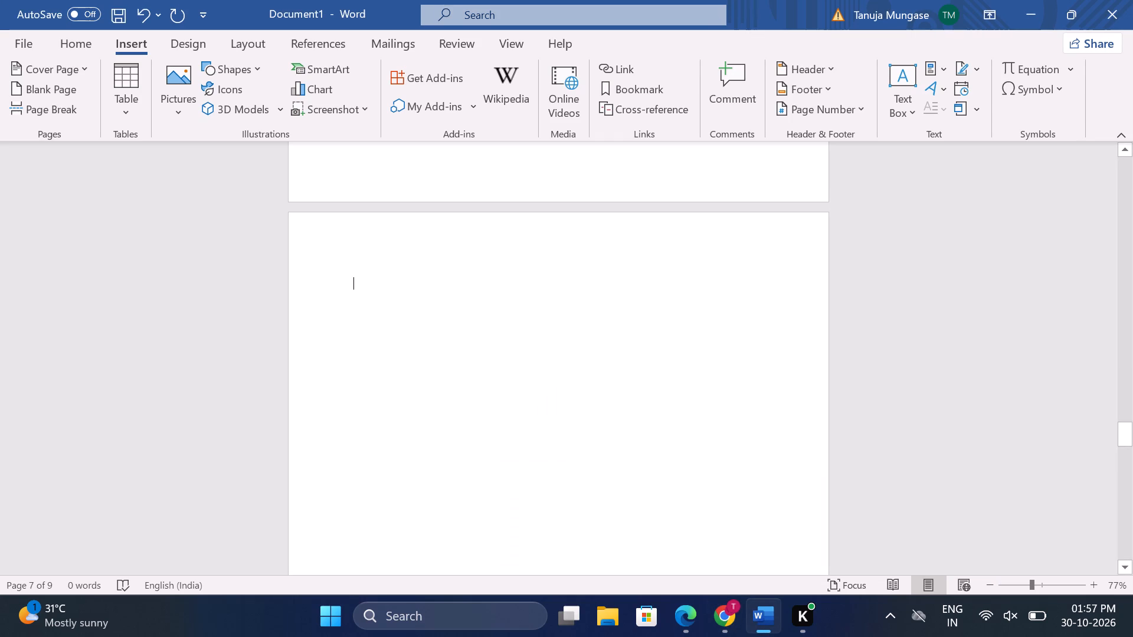
{"action": "key", "text": "ctrl+v"}
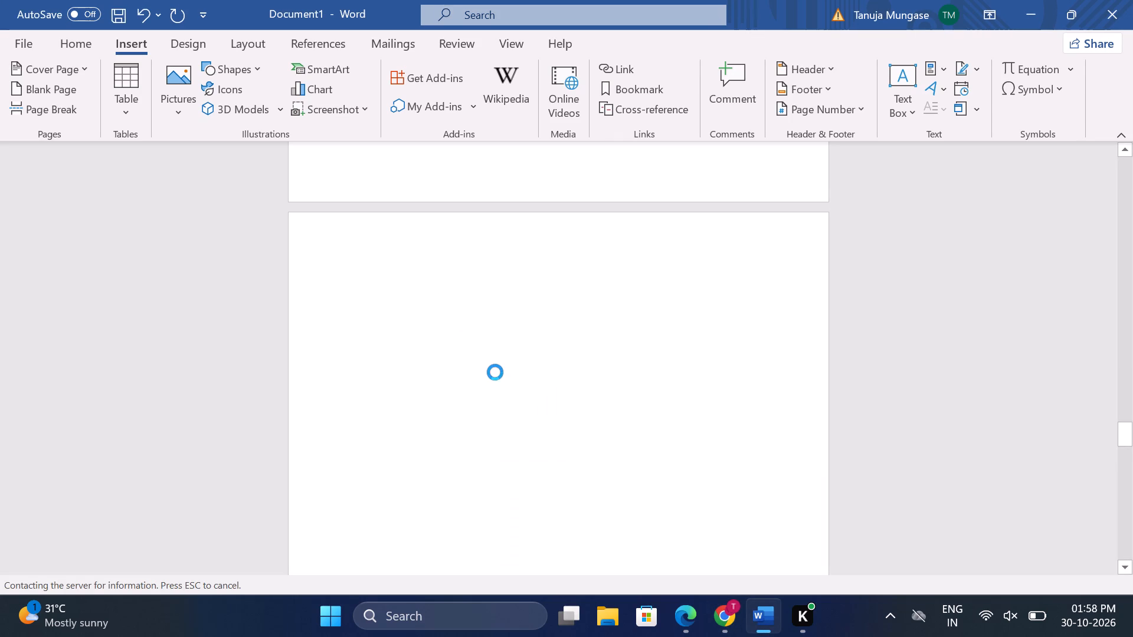
Select the pasted VFD wiring diagram on page 7 and open its text-wrapping layout options.
{"action": "left_click", "coordinate": [564, 300]}
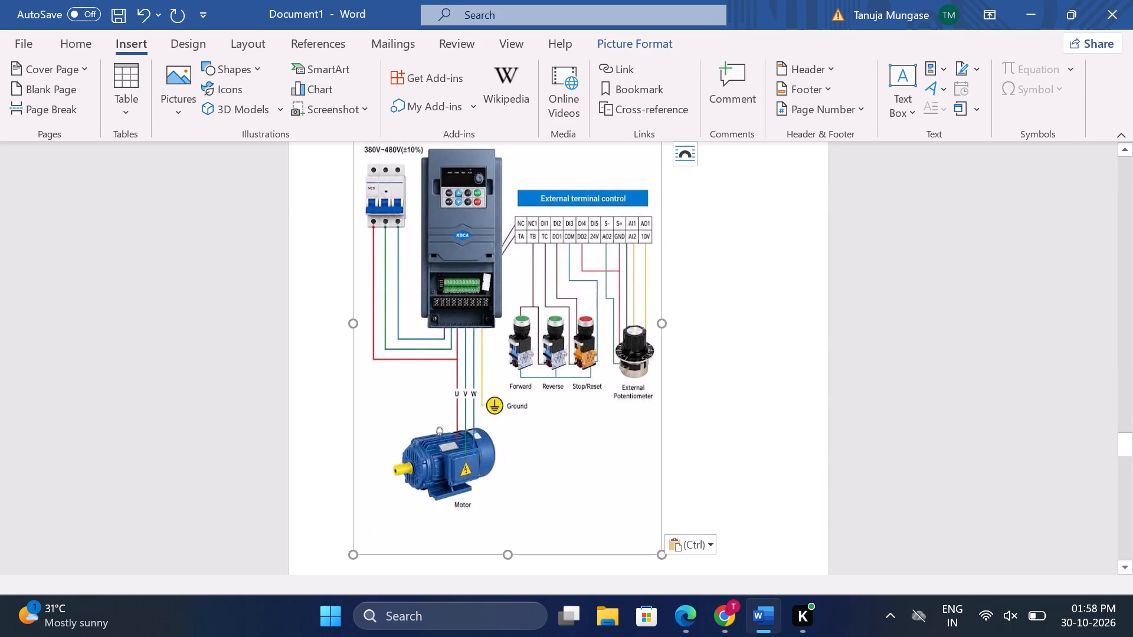
{"action": "left_click", "coordinate": [686, 158]}
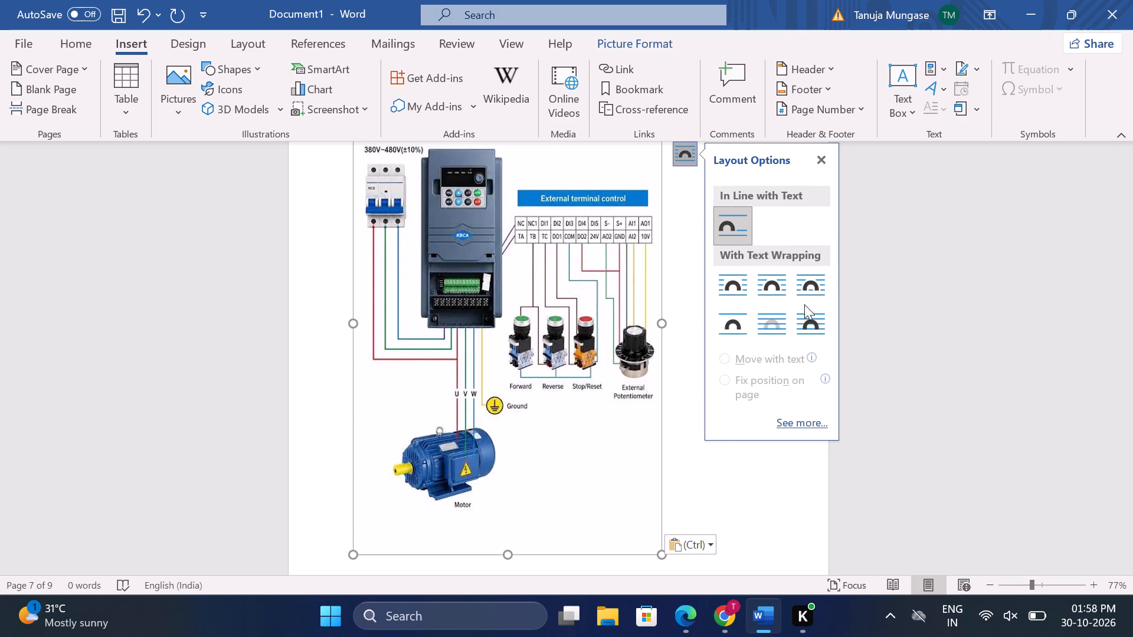
Set the text wrapping of the VFD wiring diagram on page 7 to In Front of Text.
{"action": "left_click", "coordinate": [806, 311]}
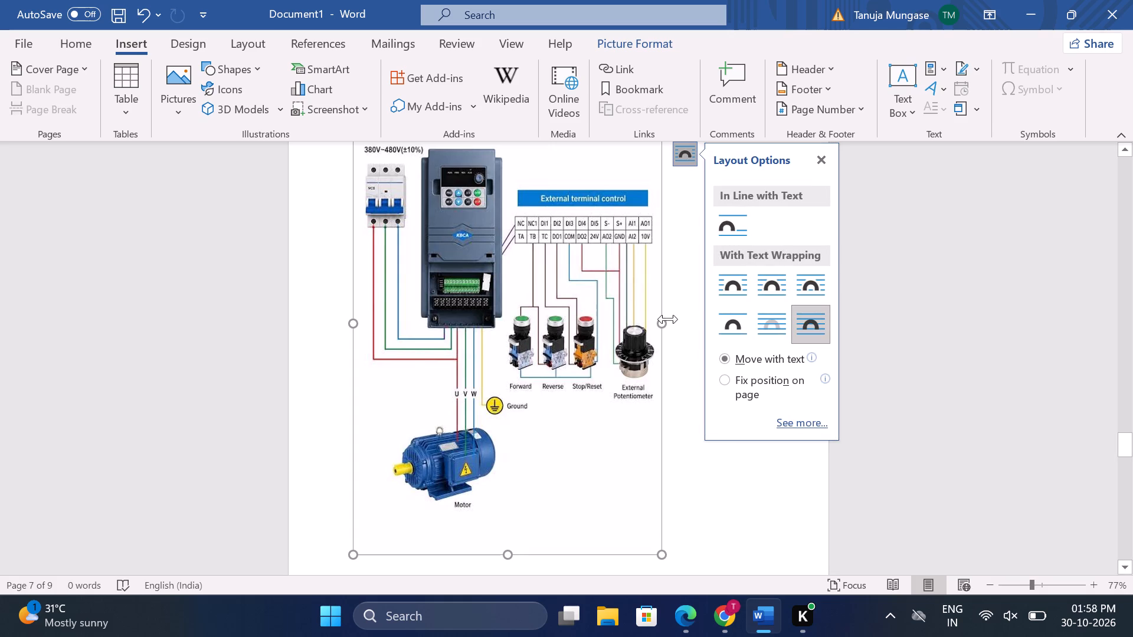
{"action": "left_click", "coordinate": [668, 319]}
{"action": "left_click", "coordinate": [643, 334]}
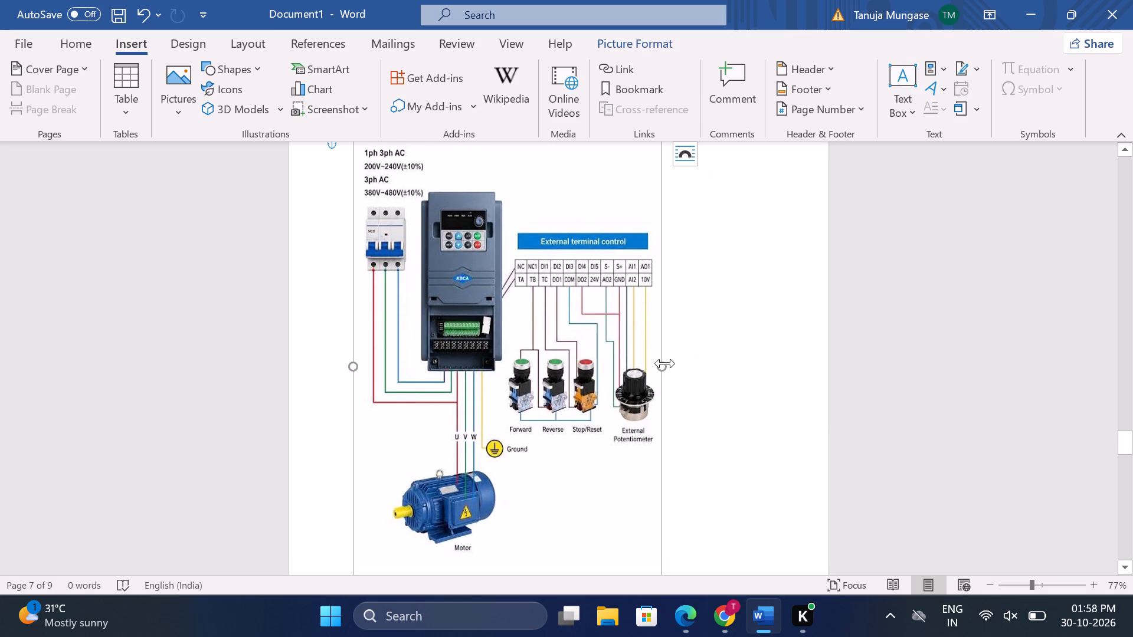
Widen the VFD wiring diagram on both sides to about 85% of page 7's width.
{"action": "left_click_drag", "start_coordinate": [665, 363], "coordinate": [731, 365]}
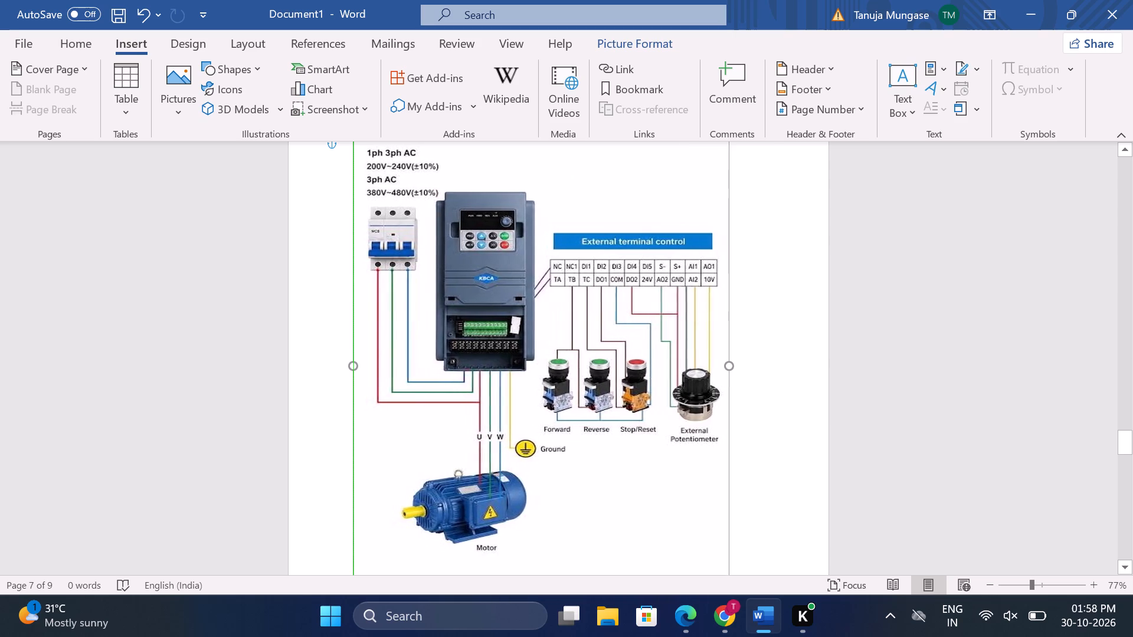
{"action": "left_click_drag", "start_coordinate": [731, 365], "coordinate": [741, 369]}
{"action": "left_click_drag", "start_coordinate": [746, 366], "coordinate": [789, 369]}
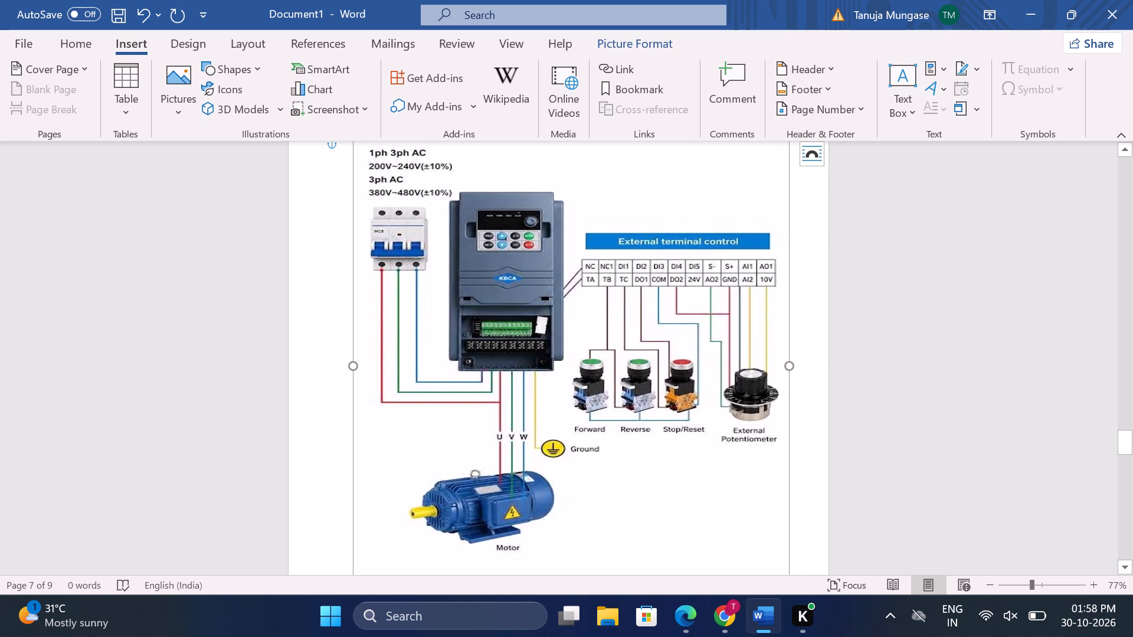
{"action": "left_click_drag", "start_coordinate": [355, 369], "coordinate": [334, 367]}
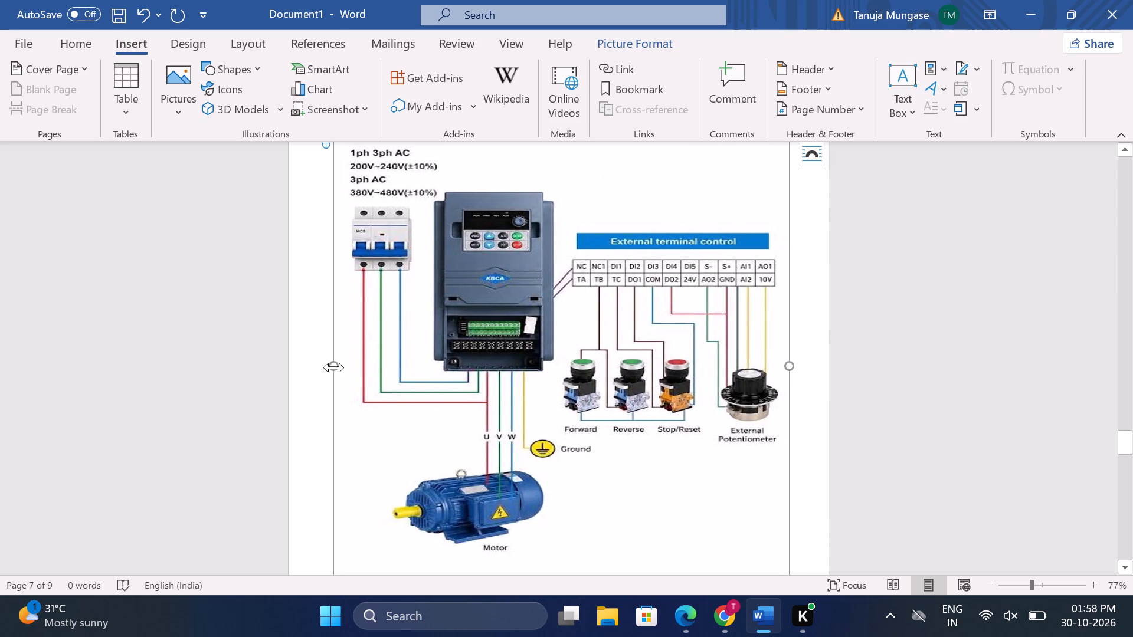
Scale the VFD wiring diagram down, widen it slightly, and shrink it from its upper-left corner to about 70% of the page's width.
{"action": "scroll", "coordinate": [334, 367], "scroll_direction": "down", "scroll_amount": 1}
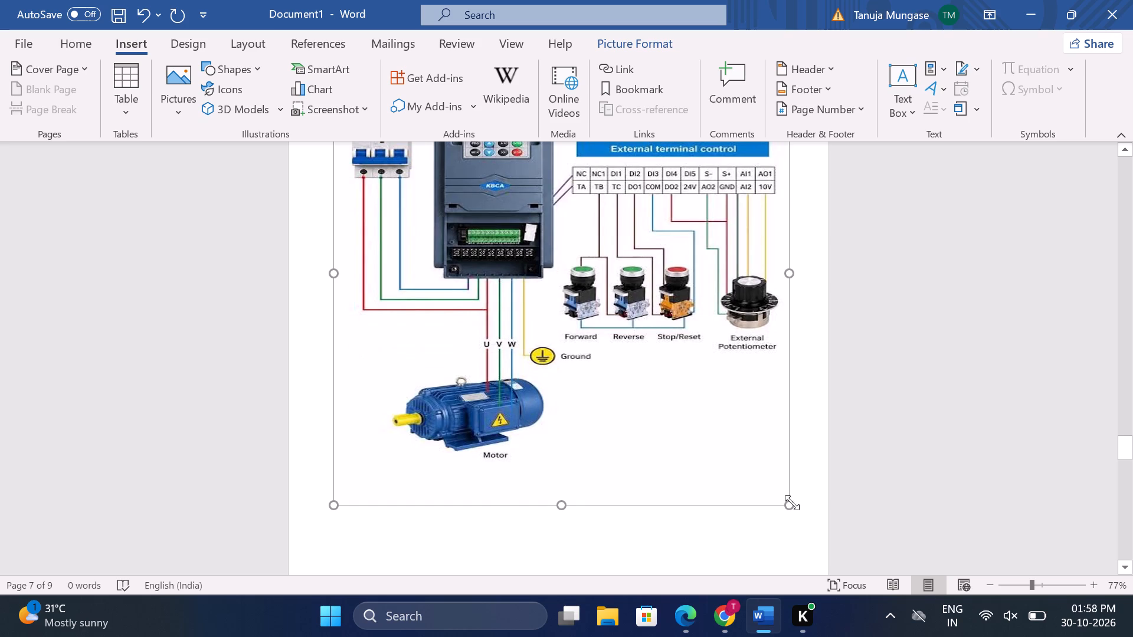
{"action": "left_click_drag", "start_coordinate": [792, 503], "coordinate": [710, 375]}
{"action": "scroll", "coordinate": [710, 375], "scroll_direction": "up", "scroll_amount": 1}
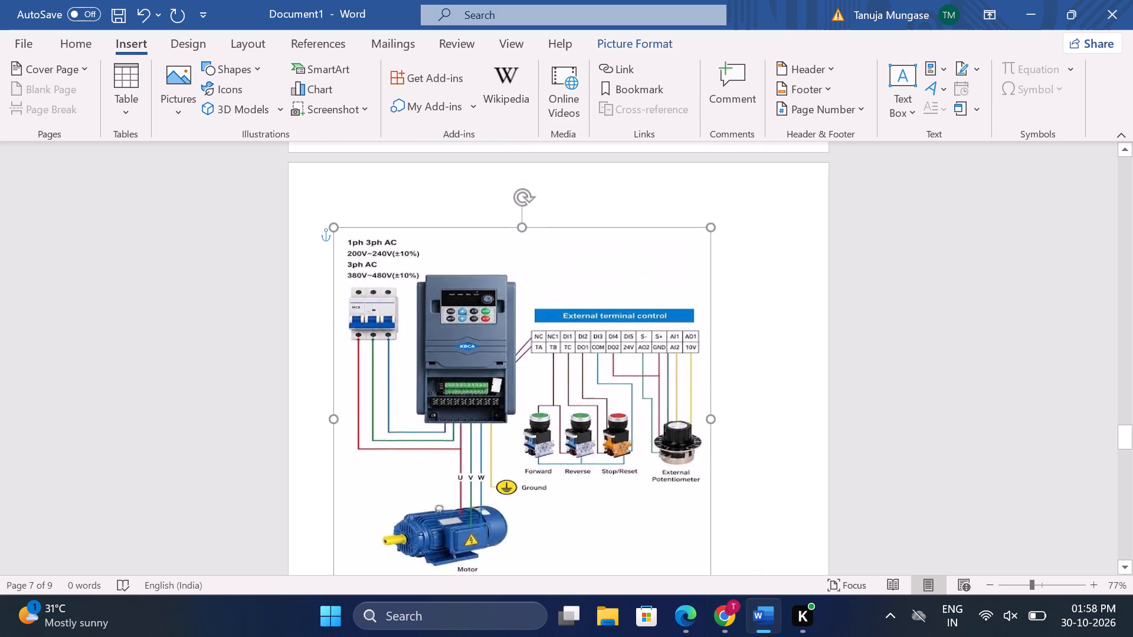
{"action": "scroll", "coordinate": [710, 375], "scroll_direction": "up", "scroll_amount": 1}
{"action": "left_click_drag", "start_coordinate": [710, 469], "coordinate": [744, 471]}
{"action": "scroll", "coordinate": [588, 475], "scroll_direction": "down", "scroll_amount": 1}
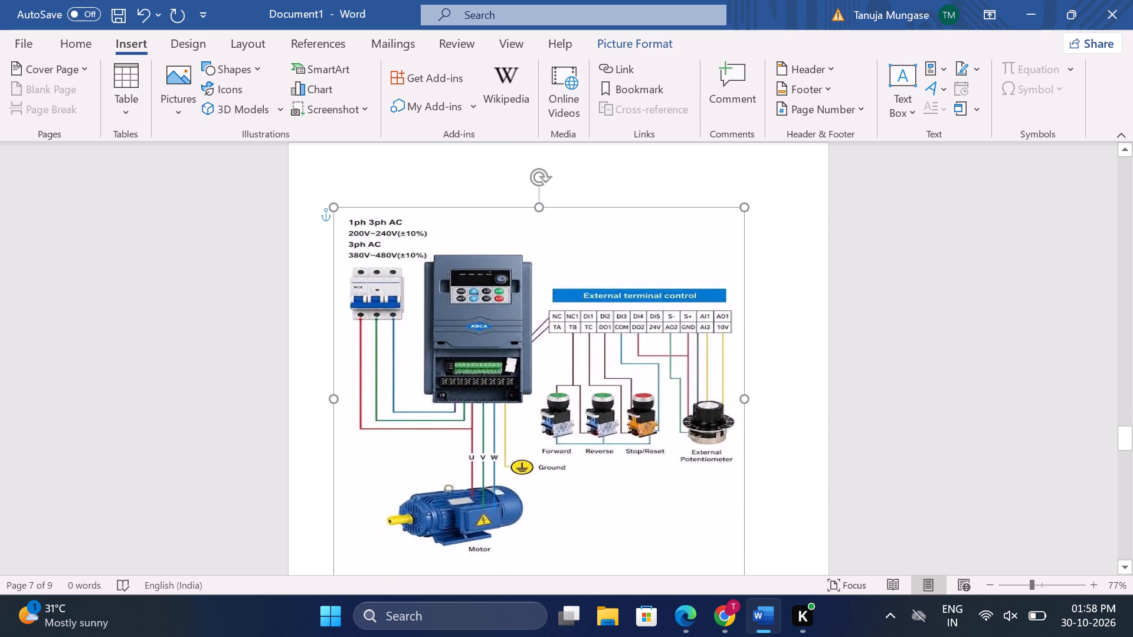
{"action": "left_click_drag", "start_coordinate": [333, 204], "coordinate": [374, 235]}
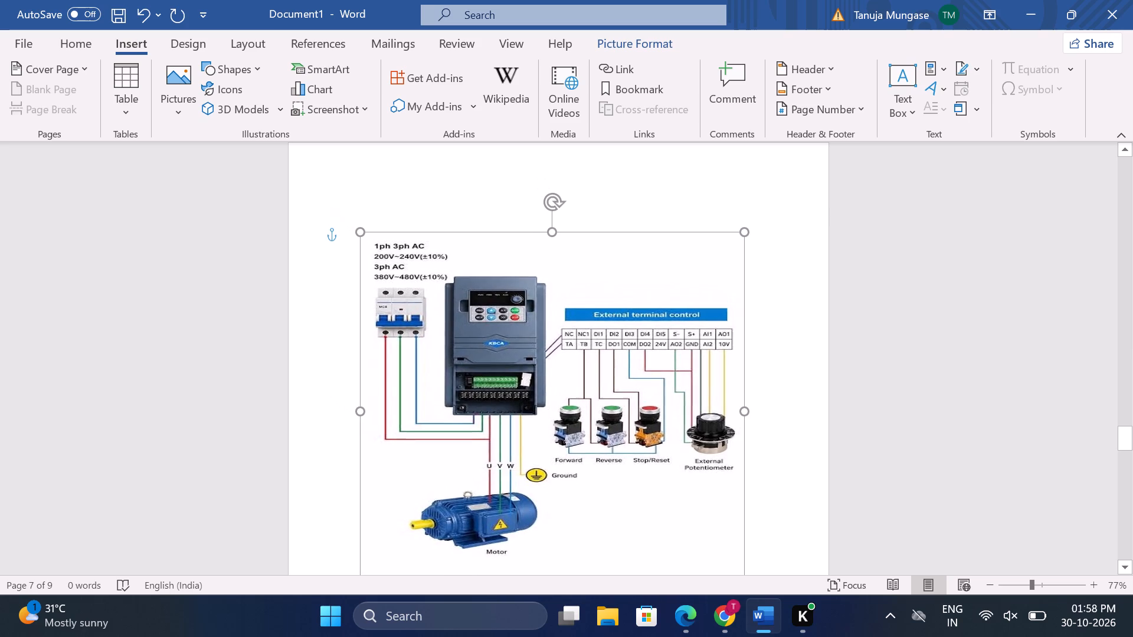
Widen the VFD wiring diagram on both sides to about 90% of page 7's width.
{"action": "scroll", "coordinate": [374, 235], "scroll_direction": "down", "scroll_amount": 3}
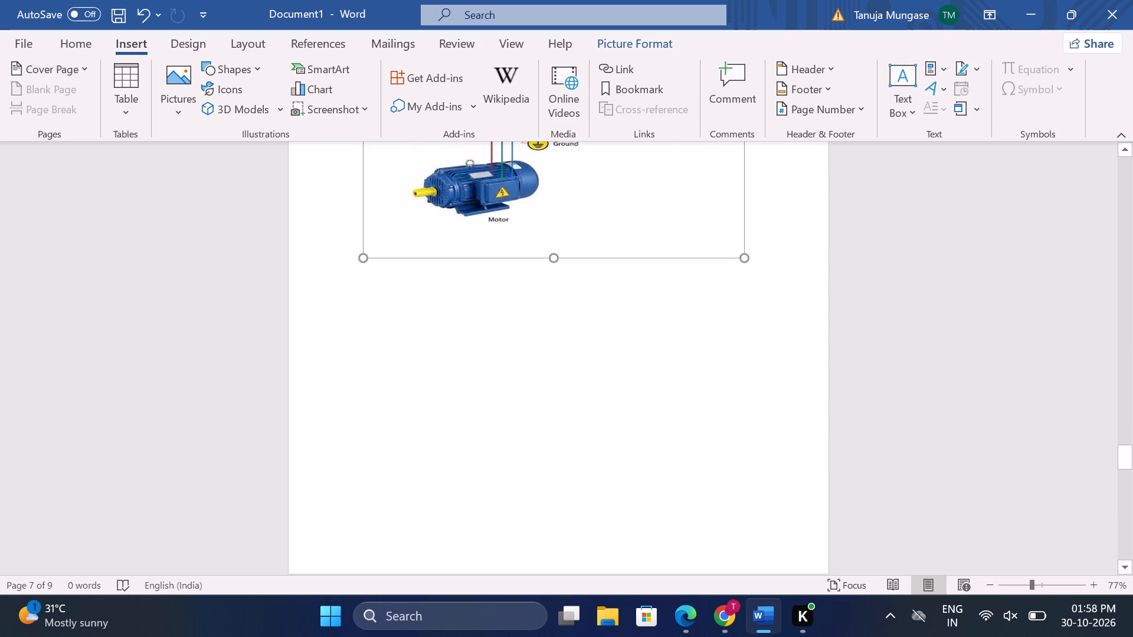
{"action": "scroll", "coordinate": [530, 270], "scroll_direction": "up", "scroll_amount": 1}
{"action": "left_click_drag", "start_coordinate": [744, 373], "coordinate": [754, 375]}
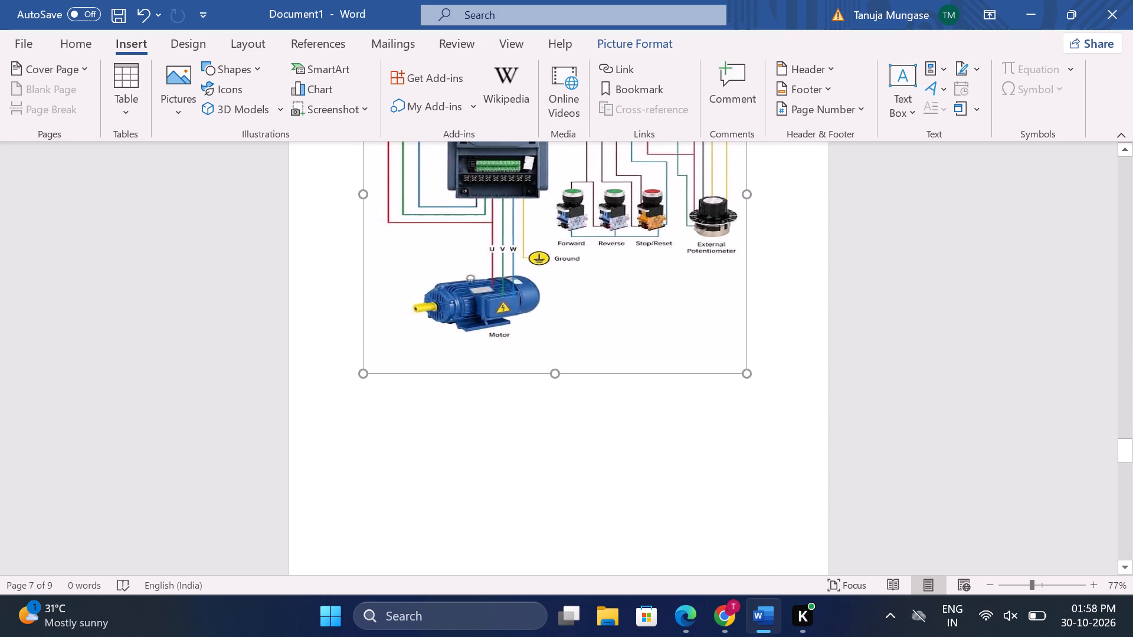
{"action": "left_click_drag", "start_coordinate": [754, 375], "coordinate": [774, 376]}
{"action": "scroll", "coordinate": [774, 376], "scroll_direction": "up", "scroll_amount": 1}
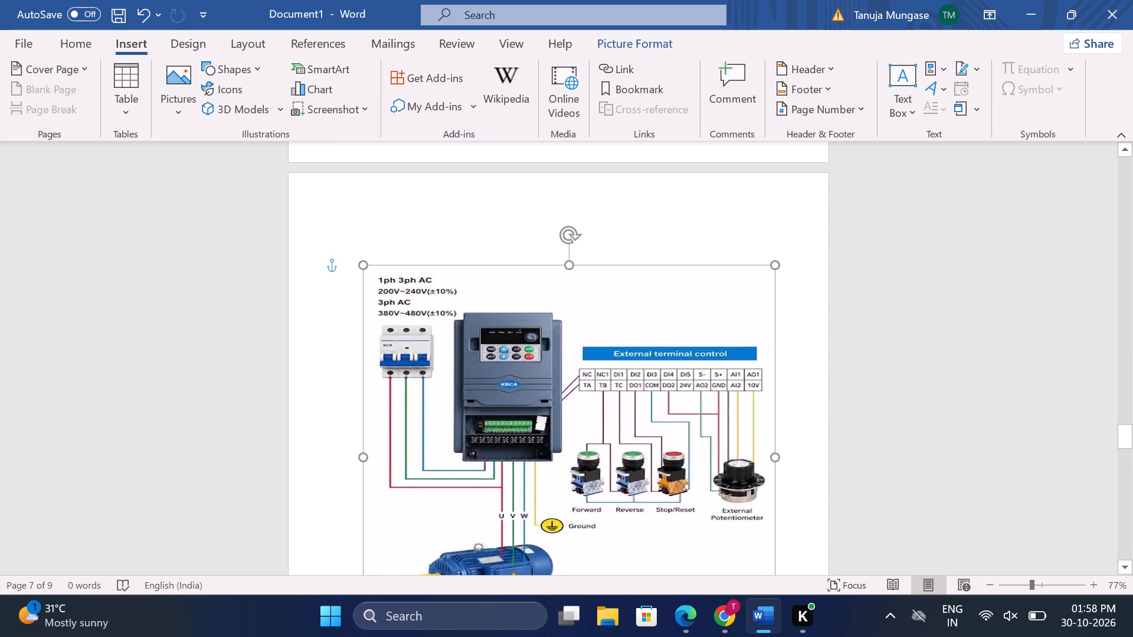
{"action": "left_click_drag", "start_coordinate": [776, 461], "coordinate": [800, 458]}
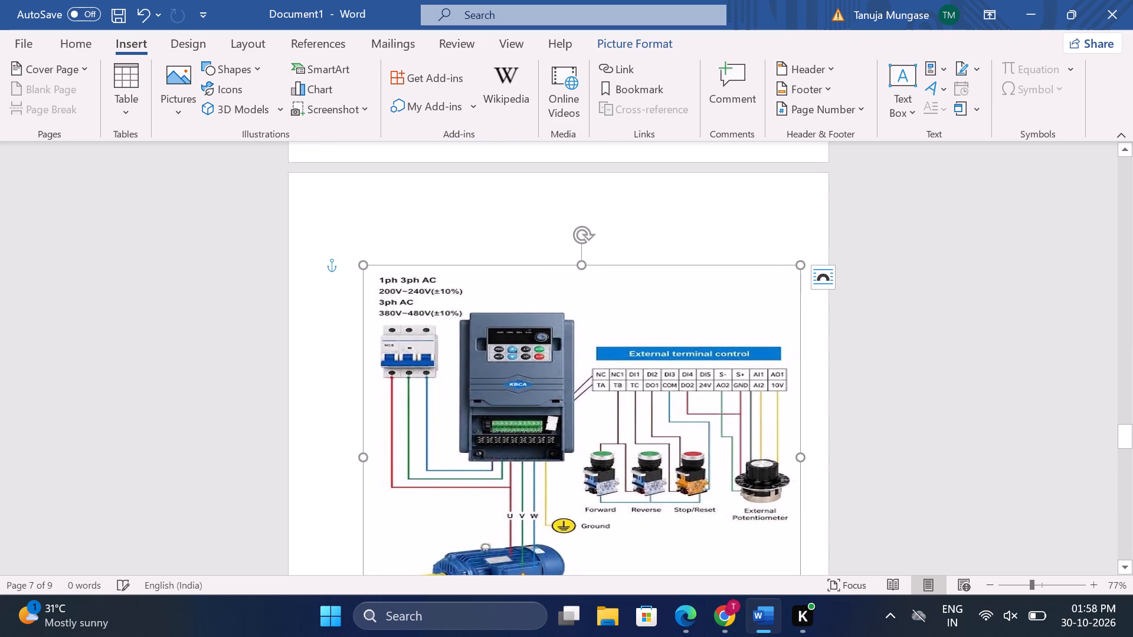
{"action": "left_click_drag", "start_coordinate": [360, 455], "coordinate": [319, 448]}
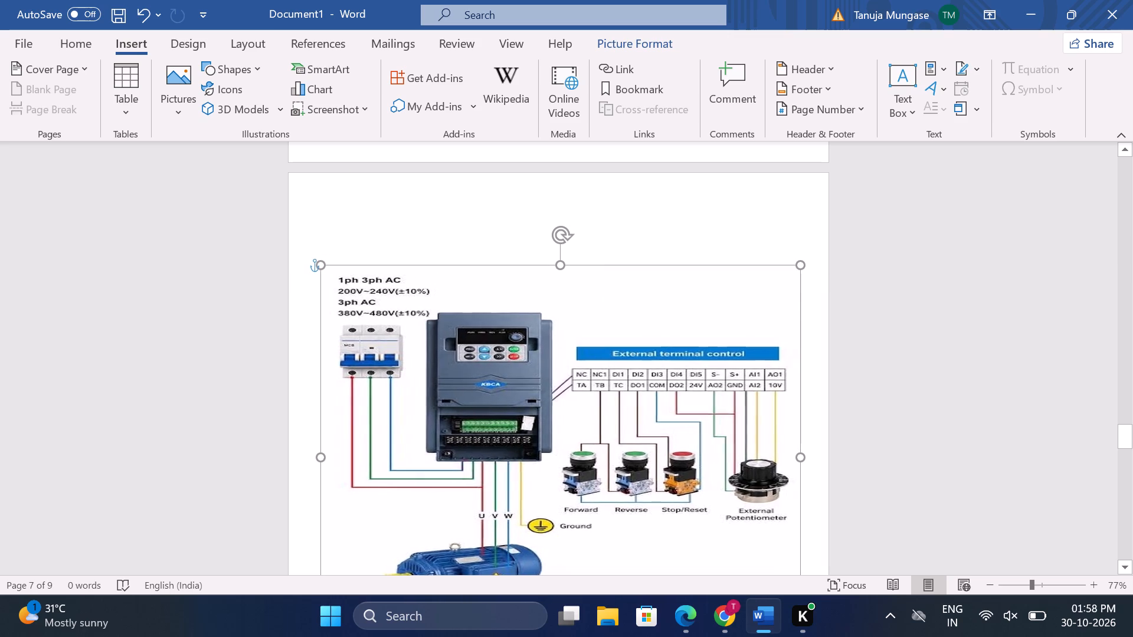
Extend the left edge of the VFD wiring diagram on page 7 slightly outward and deselect the picture.
{"action": "left_click_drag", "start_coordinate": [319, 448], "coordinate": [317, 448]}
{"action": "scroll", "coordinate": [446, 398], "scroll_direction": "down", "scroll_amount": 4}
{"action": "left_click", "coordinate": [486, 443]}
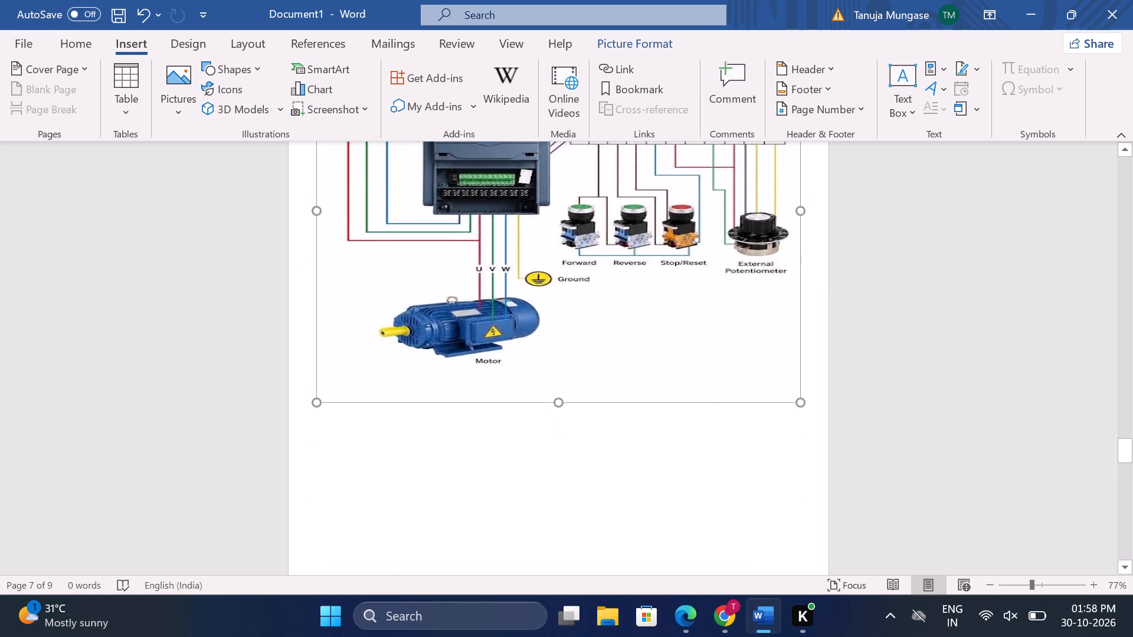
{"action": "scroll", "coordinate": [486, 443], "scroll_direction": "down", "scroll_amount": 3}
{"action": "left_click", "coordinate": [420, 404]}
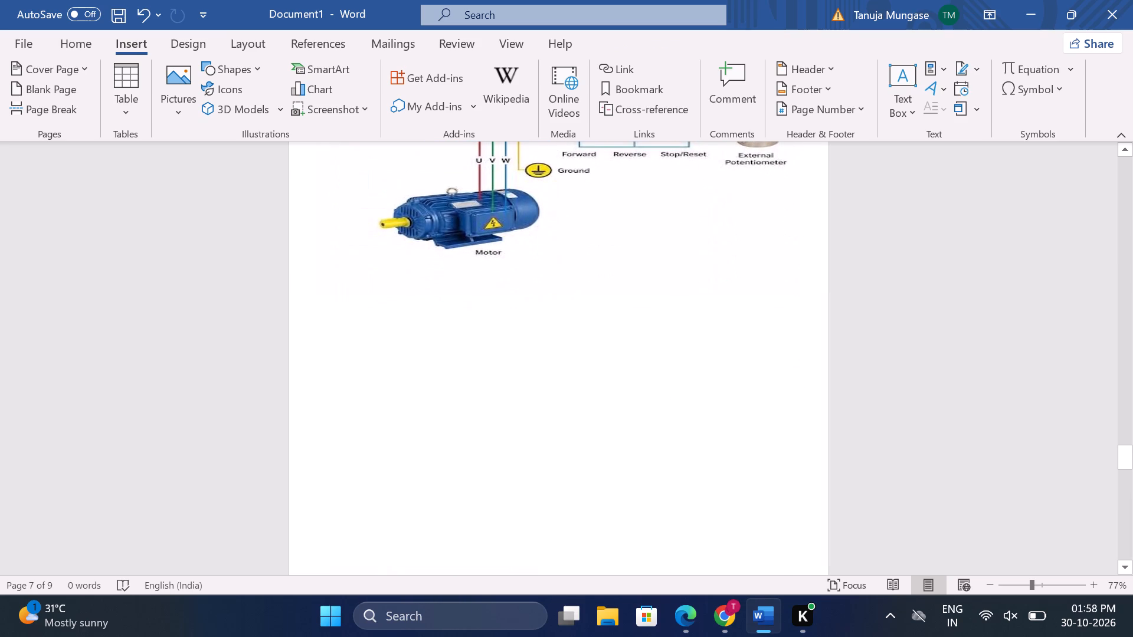
Switch to Chrome and search Google Images for "diagram vfd plc interfacing code".
{"action": "left_click", "coordinate": [726, 618]}
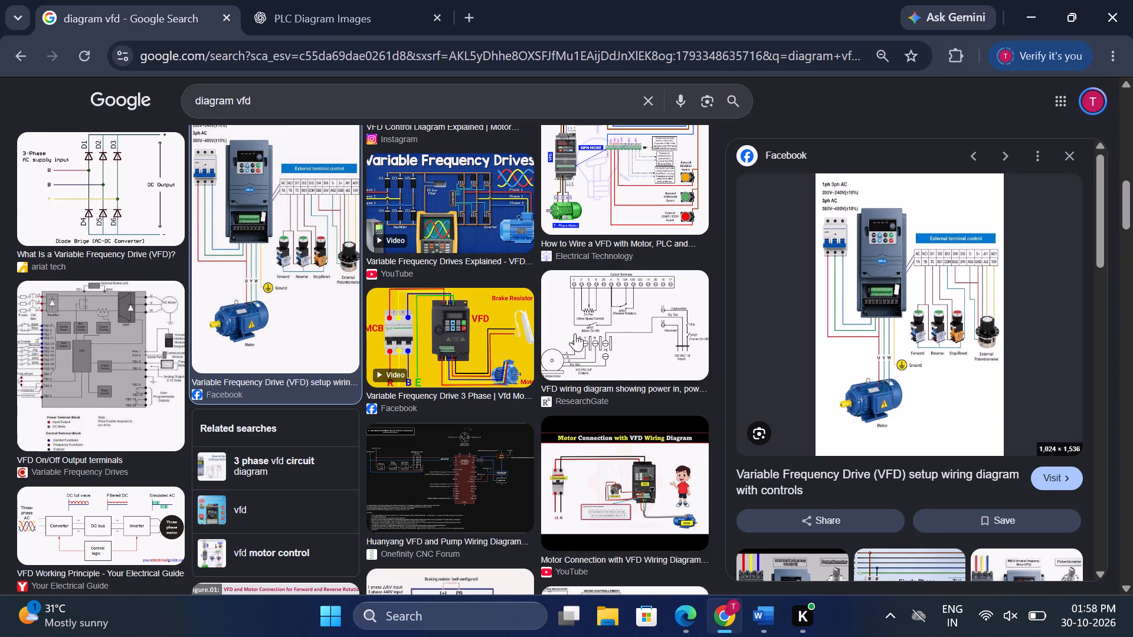
{"action": "scroll", "coordinate": [617, 329], "scroll_direction": "down", "scroll_amount": 2}
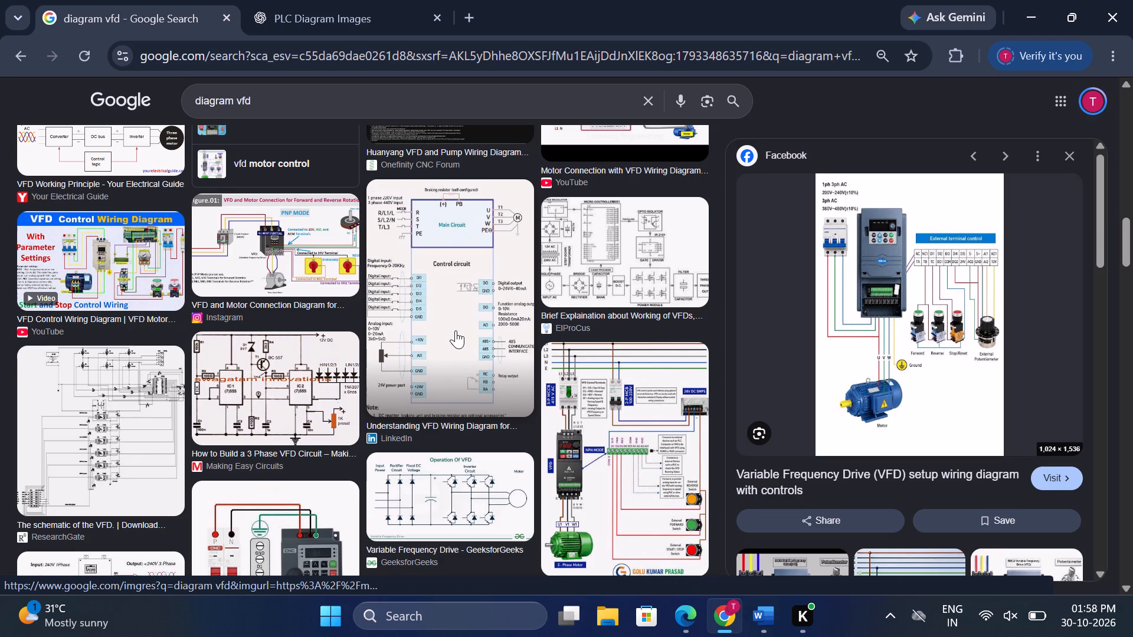
{"action": "left_click", "coordinate": [296, 104]}
{"action": "key", "text": "space"}
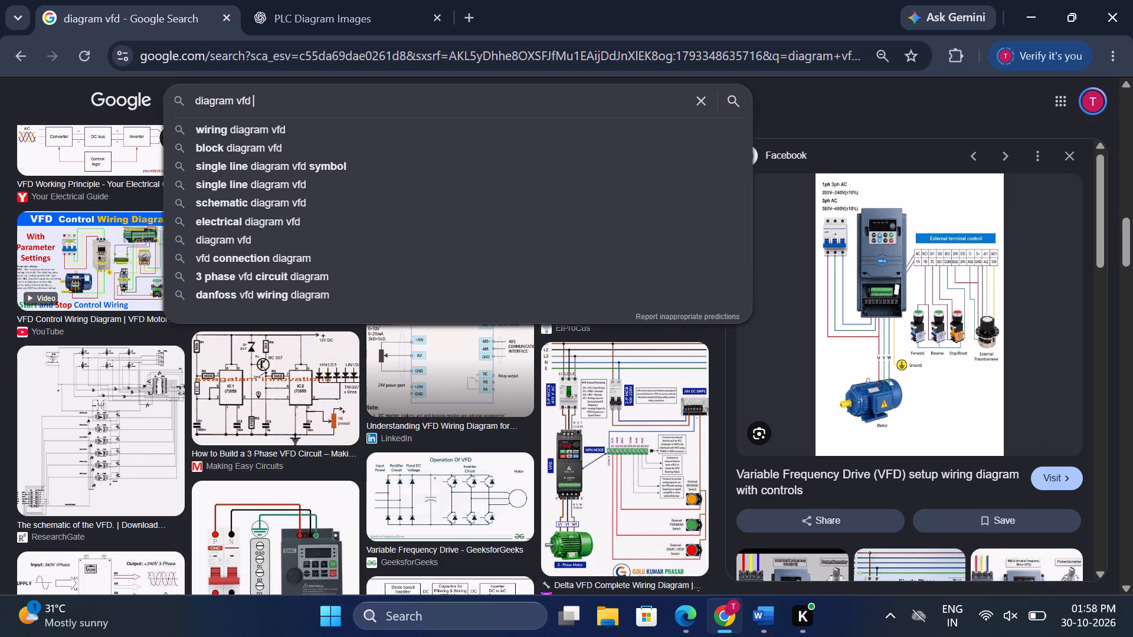
{"action": "type", "text": "plc interfacing code"}
{"action": "key", "text": "Return"}
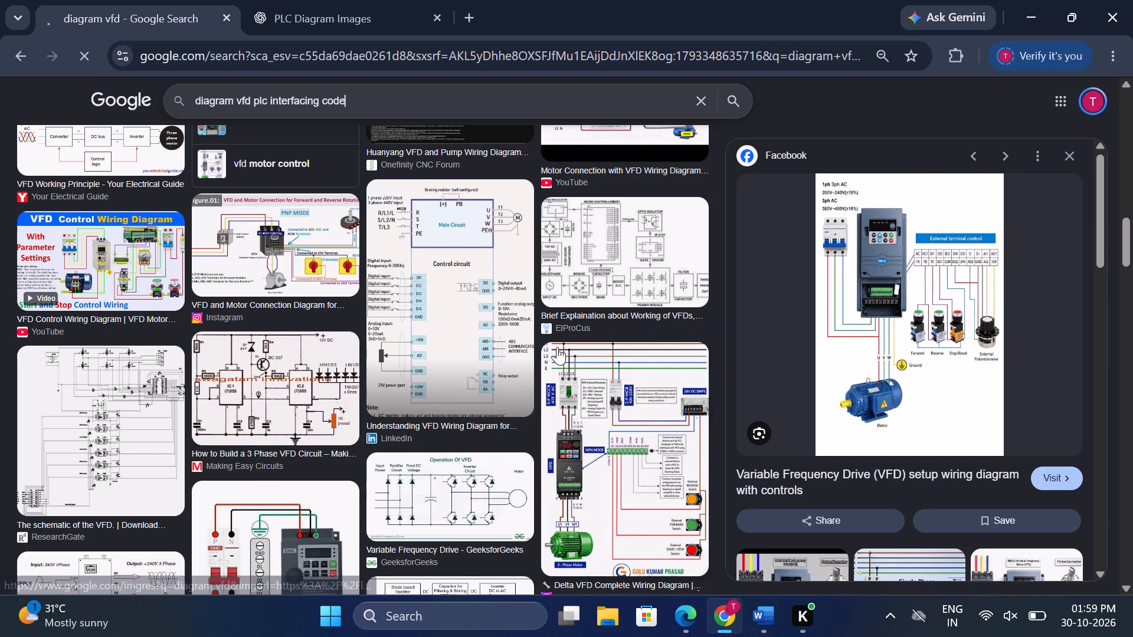
Back in Word, scale the VFD wiring diagram down from its lower-right corner to about 67% of the page's width and adjust its upper edge.
{"action": "left_click", "coordinate": [759, 624]}
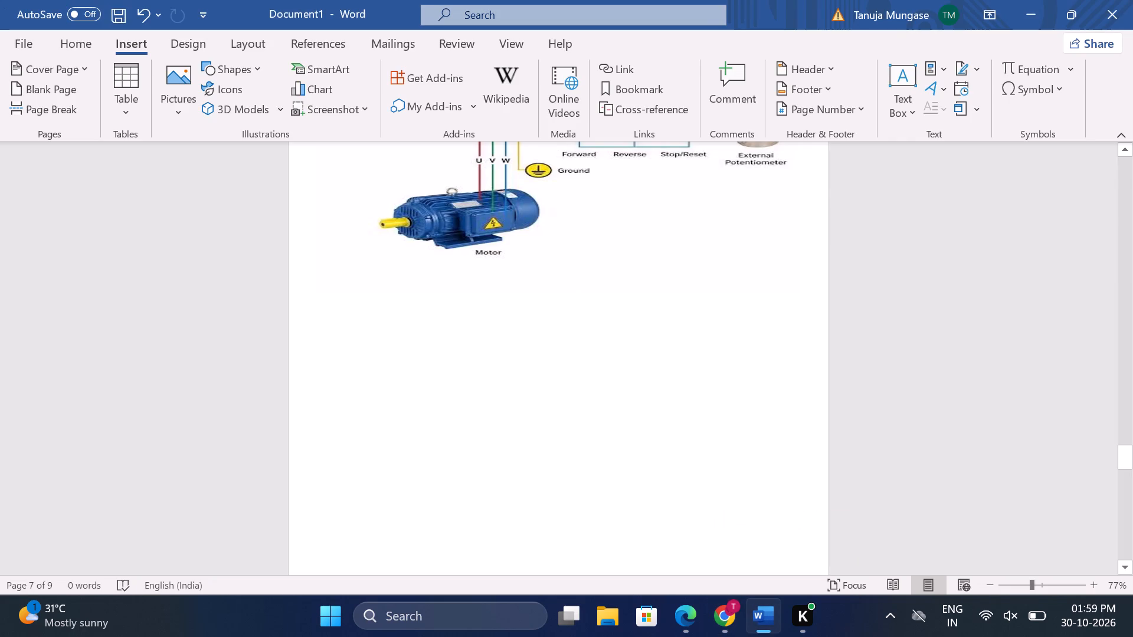
{"action": "scroll", "coordinate": [425, 268], "scroll_direction": "up", "scroll_amount": 2}
{"action": "left_click", "coordinate": [528, 312]}
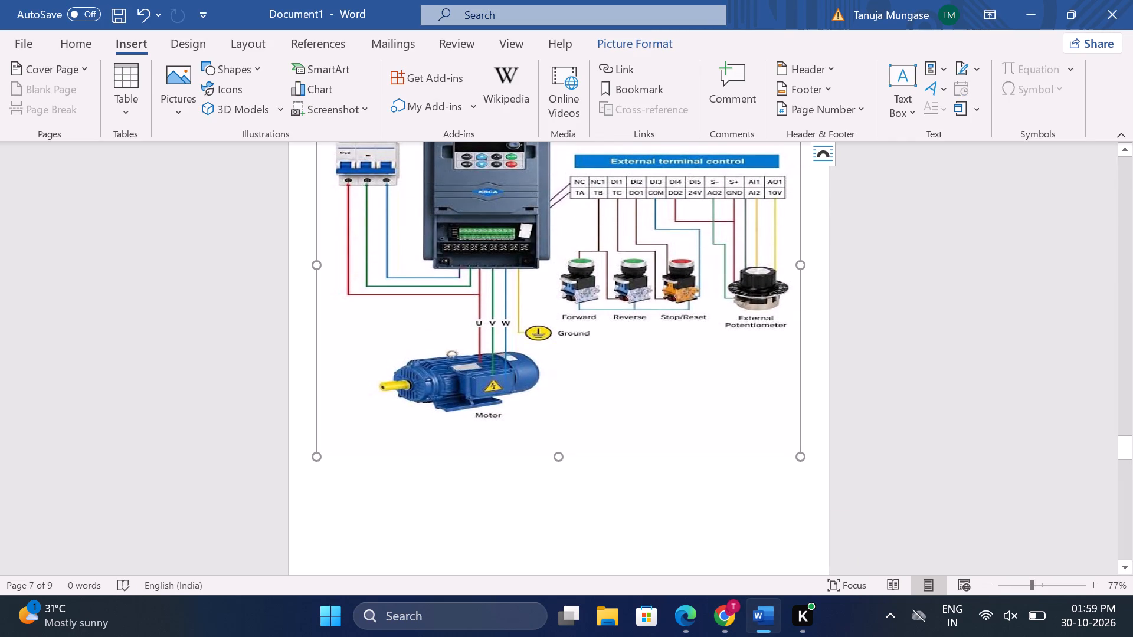
{"action": "left_click_drag", "start_coordinate": [800, 454], "coordinate": [669, 284]}
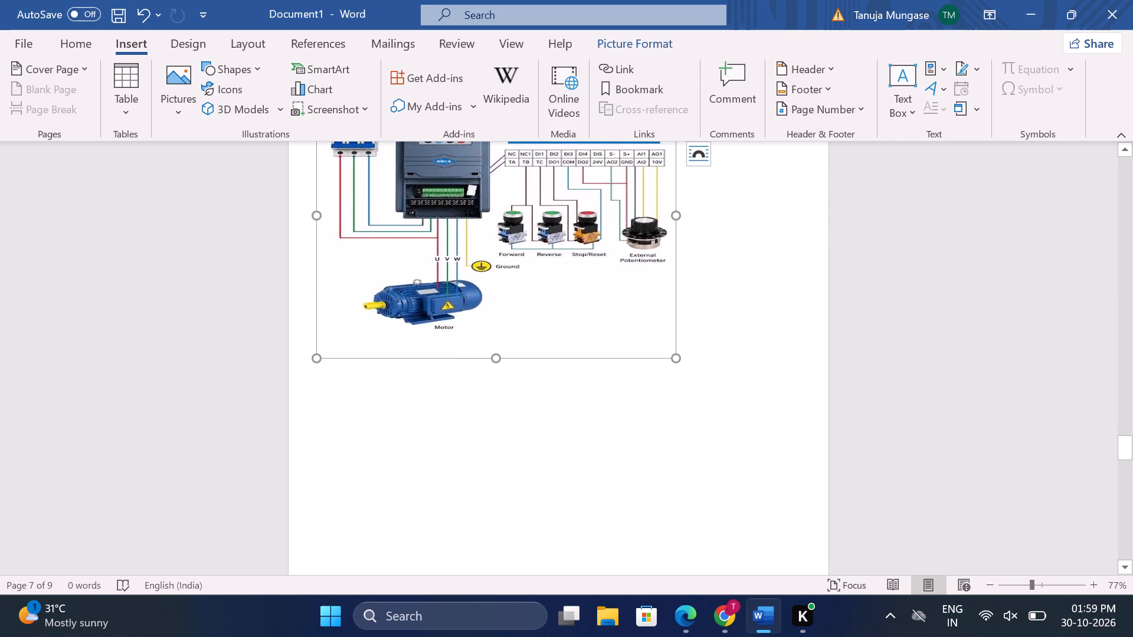
{"action": "scroll", "coordinate": [669, 284], "scroll_direction": "up", "scroll_amount": 1}
{"action": "left_click", "coordinate": [677, 340]}
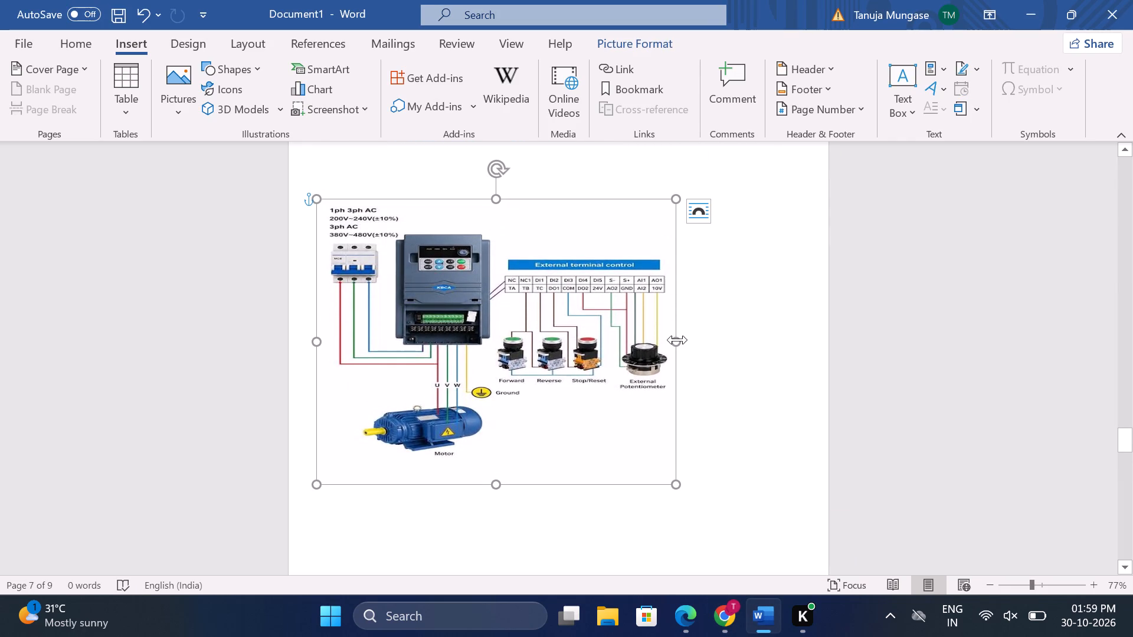
{"action": "left_click_drag", "start_coordinate": [497, 201], "coordinate": [500, 198]}
{"action": "left_click_drag", "start_coordinate": [500, 198], "coordinate": [503, 193]}
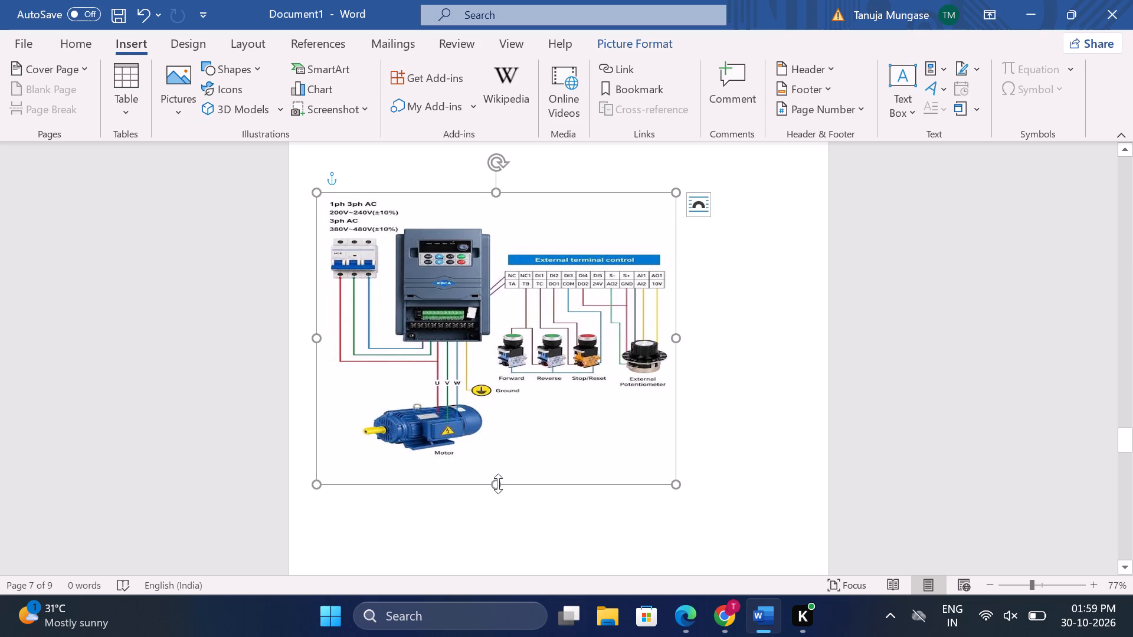
Enlarge the VFD wiring diagram on page 7 to about 80% of the page's width, slightly taller, and centre it horizontally.
{"action": "left_click_drag", "start_coordinate": [498, 484], "coordinate": [496, 503]}
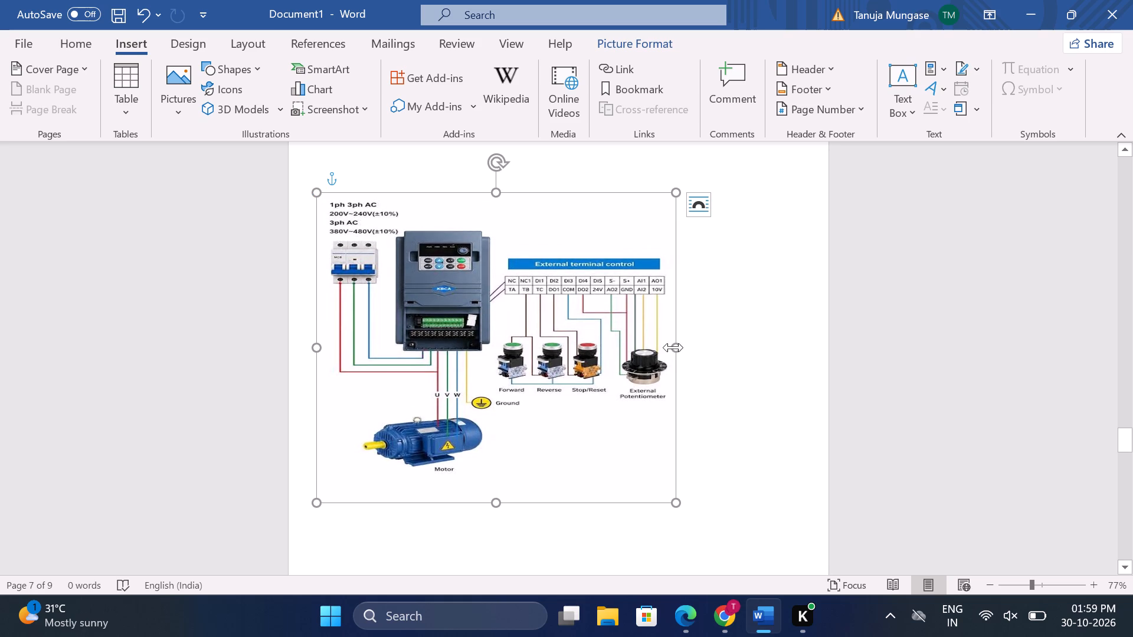
{"action": "left_click_drag", "start_coordinate": [673, 347], "coordinate": [754, 351]}
{"action": "left_click_drag", "start_coordinate": [620, 336], "coordinate": [663, 329]}
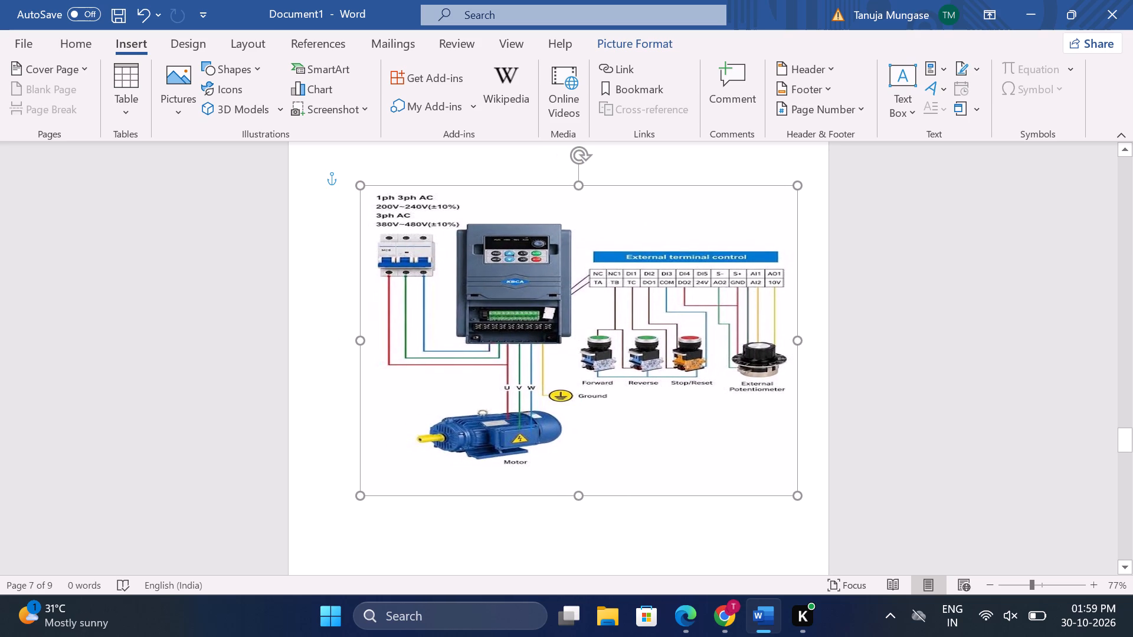
{"action": "left_click_drag", "start_coordinate": [663, 329], "coordinate": [637, 318]}
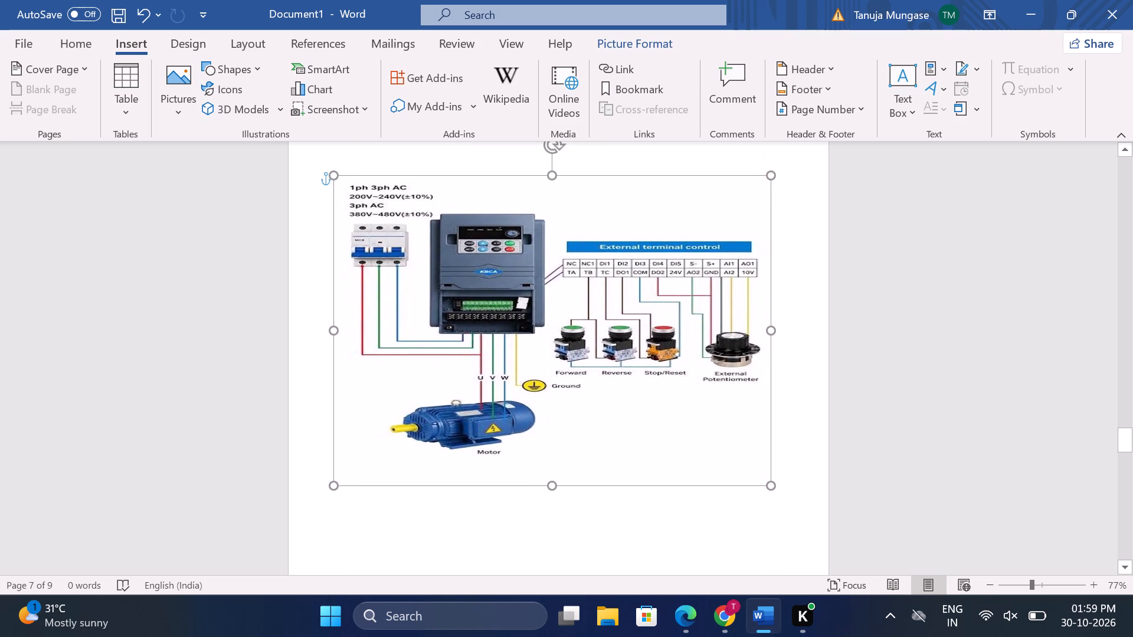
{"action": "left_click_drag", "start_coordinate": [637, 318], "coordinate": [651, 304]}
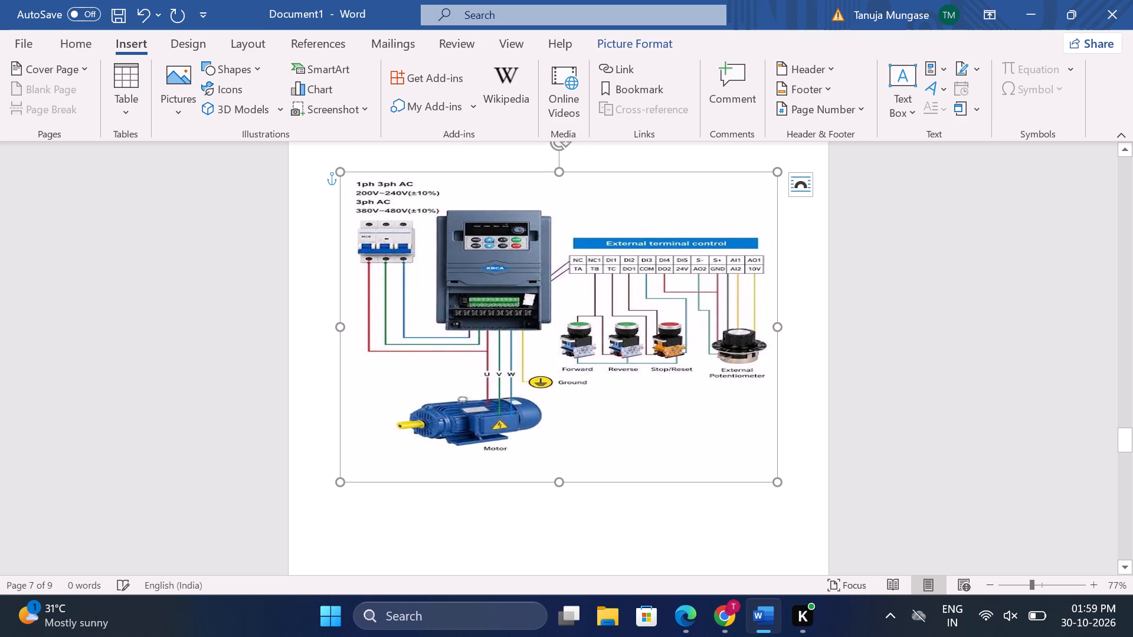
Switch to Chrome, open the Facebook result combining the VFD-PLC signal diagram with the control and power drawing, and copy its image.
{"action": "left_click_drag", "start_coordinate": [647, 504], "coordinate": [727, 617]}
{"action": "left_click", "coordinate": [727, 617]}
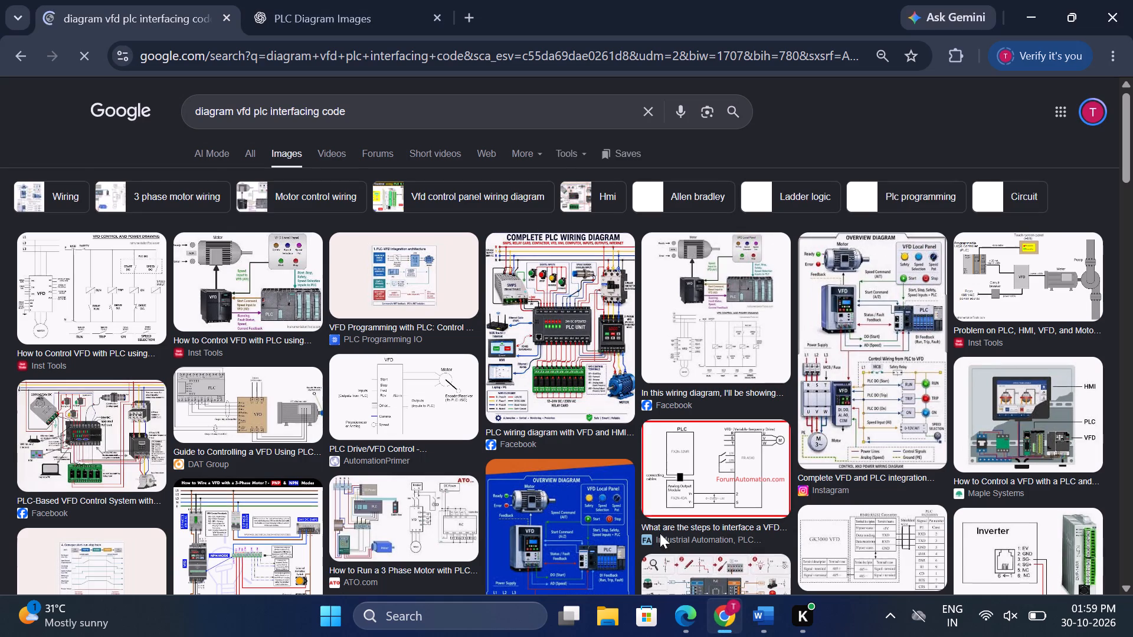
{"action": "left_click", "coordinate": [702, 311]}
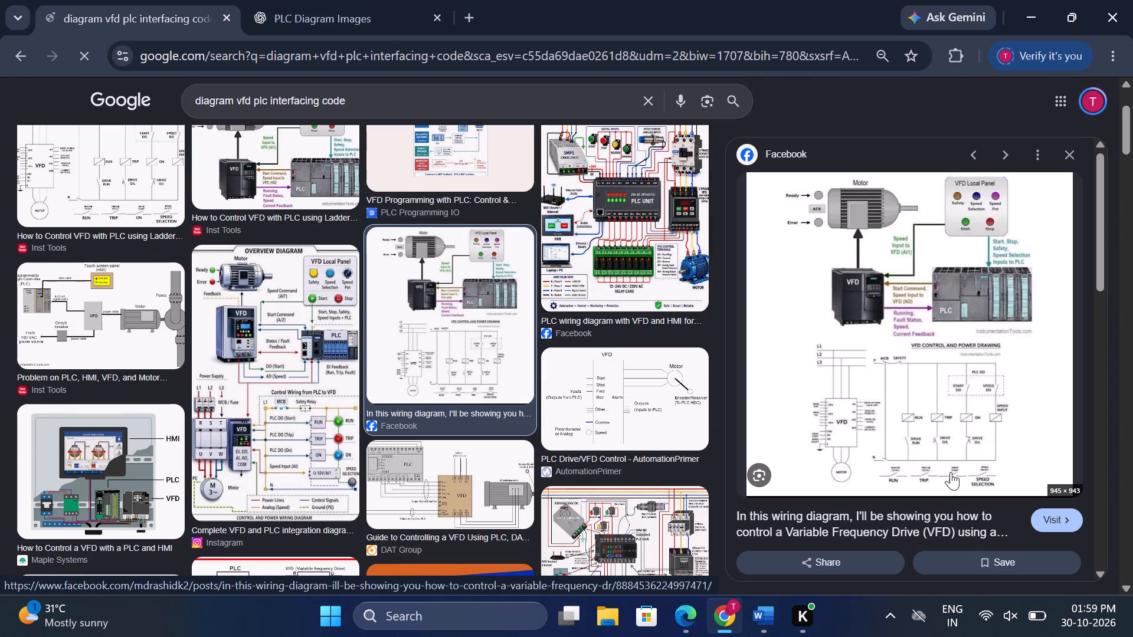
{"action": "left_click_drag", "start_coordinate": [951, 468], "coordinate": [932, 455]}
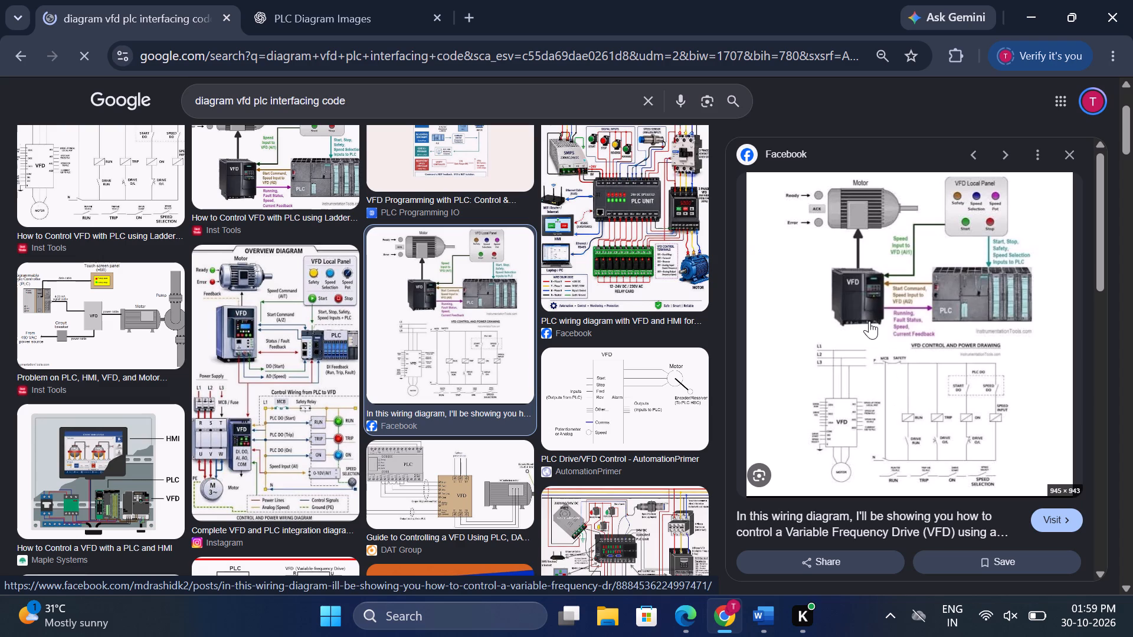
{"action": "right_click", "coordinate": [836, 324]}
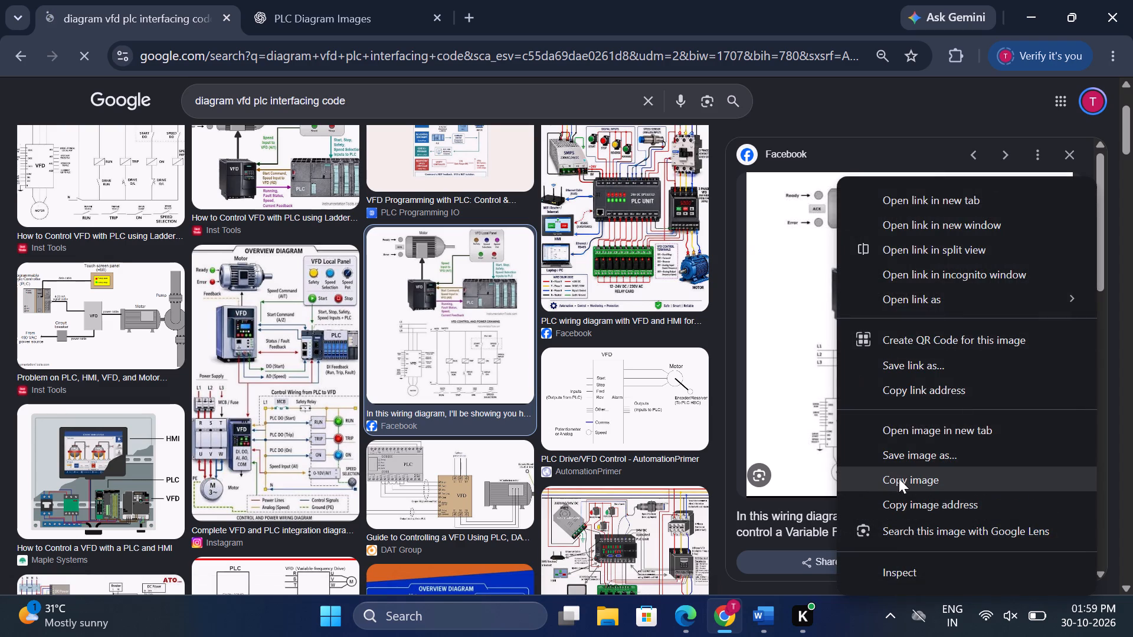
{"action": "left_click", "coordinate": [900, 477]}
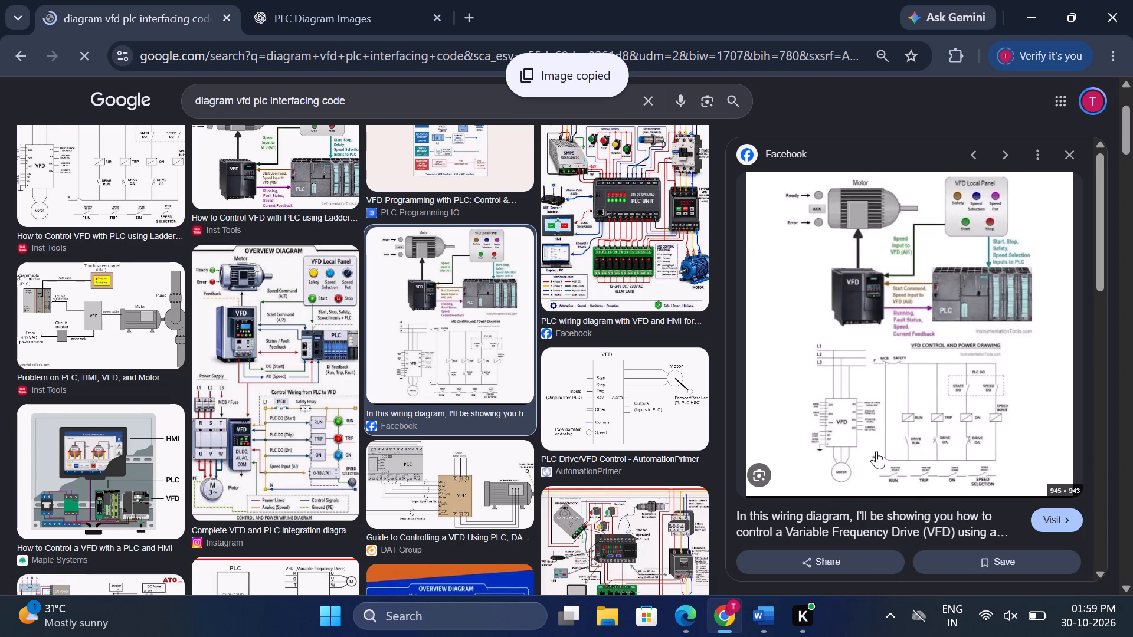
Return to Word and paste the copied VFD-PLC control diagram on page 7.
{"action": "key", "text": "alt+Tab"}
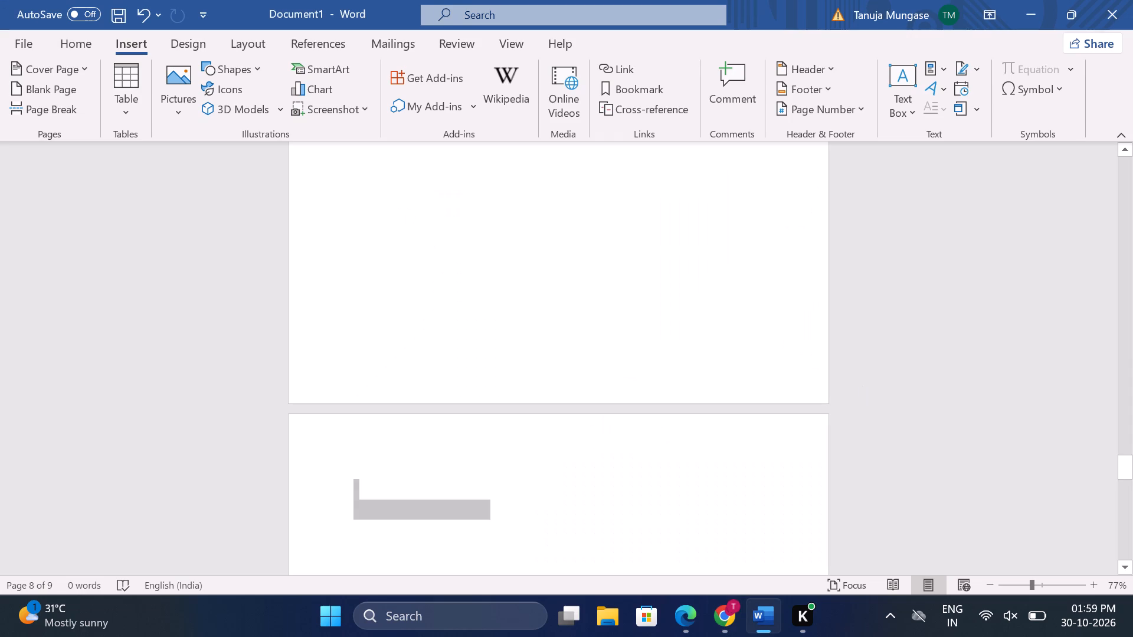
{"action": "left_click", "coordinate": [479, 354]}
{"action": "scroll", "coordinate": [479, 354], "scroll_direction": "up", "scroll_amount": 3}
{"action": "left_click", "coordinate": [394, 335]}
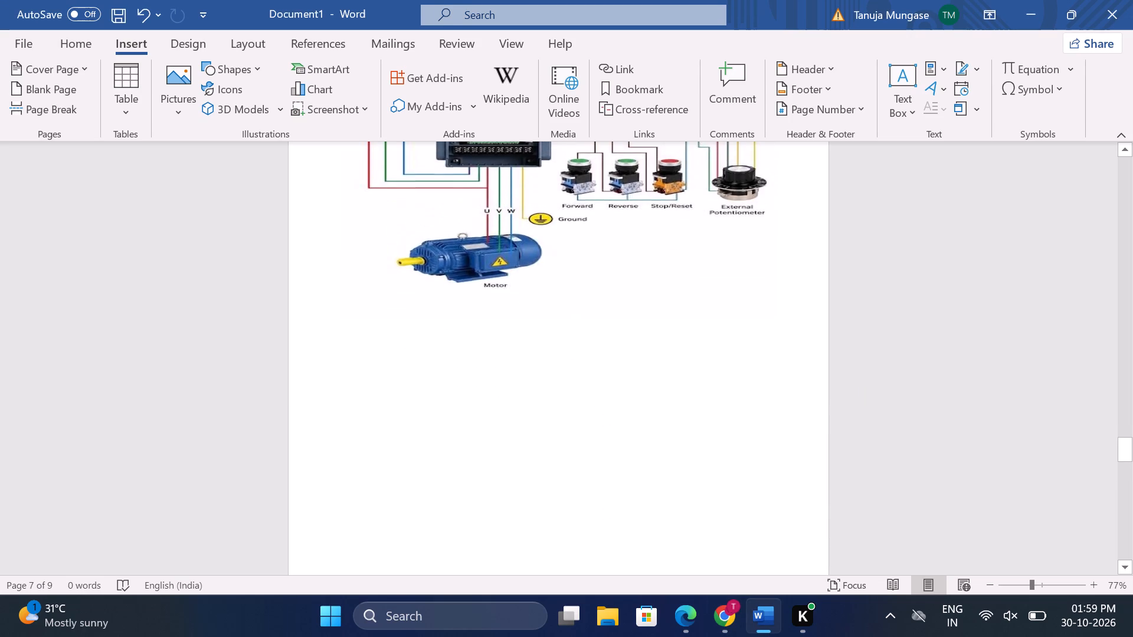
{"action": "key", "text": "ctrl+v"}
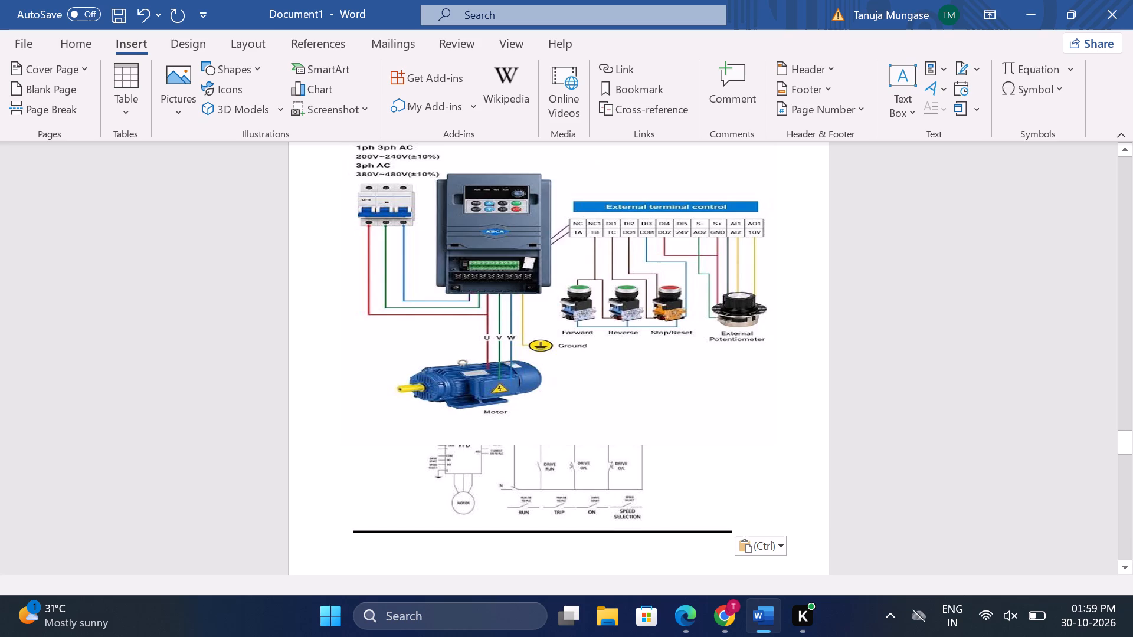
Select the pasted VFD-PLC control diagram on page 7 and open its layout options.
{"action": "left_click", "coordinate": [529, 461]}
{"action": "left_click", "coordinate": [760, 169]}
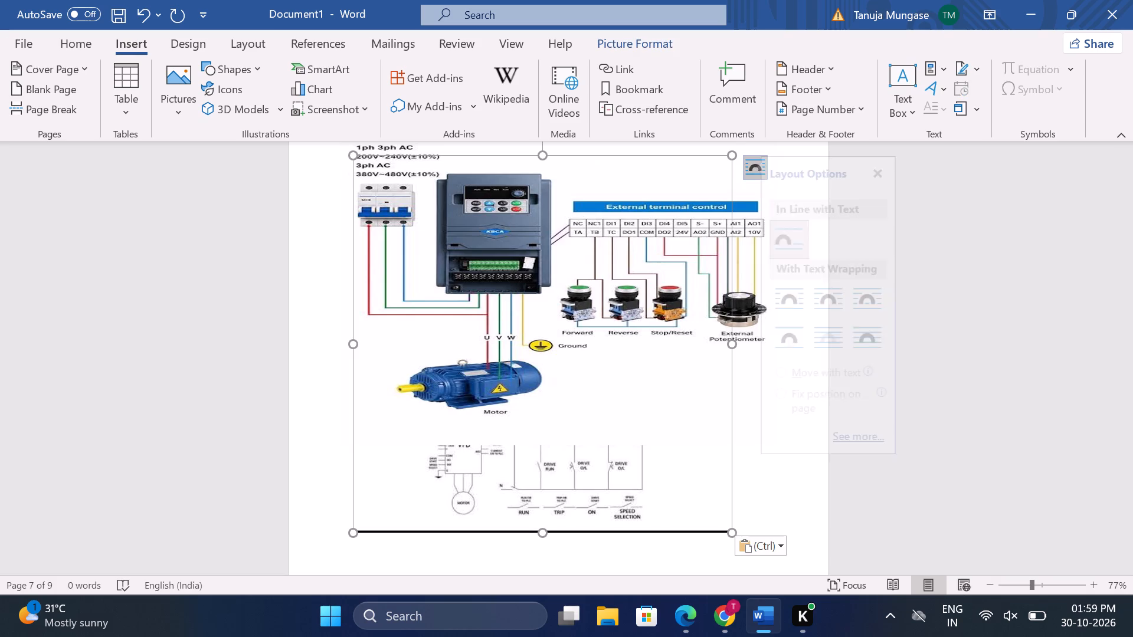
Set the text wrapping of the pasted VFD–PLC control diagram on page 7 to In Front of Text and move it downward.
{"action": "left_click", "coordinate": [887, 343]}
{"action": "left_click_drag", "start_coordinate": [633, 373], "coordinate": [633, 377]}
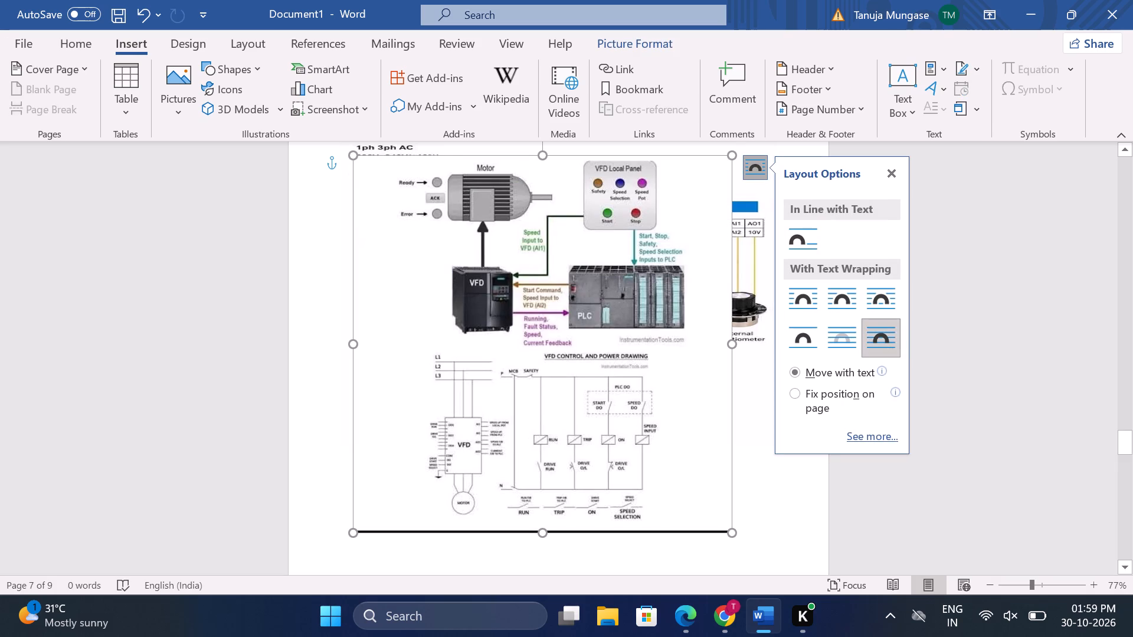
{"action": "left_click_drag", "start_coordinate": [633, 377], "coordinate": [624, 520]}
{"action": "scroll", "coordinate": [624, 520], "scroll_direction": "down", "scroll_amount": 2}
{"action": "left_click_drag", "start_coordinate": [532, 424], "coordinate": [535, 460]}
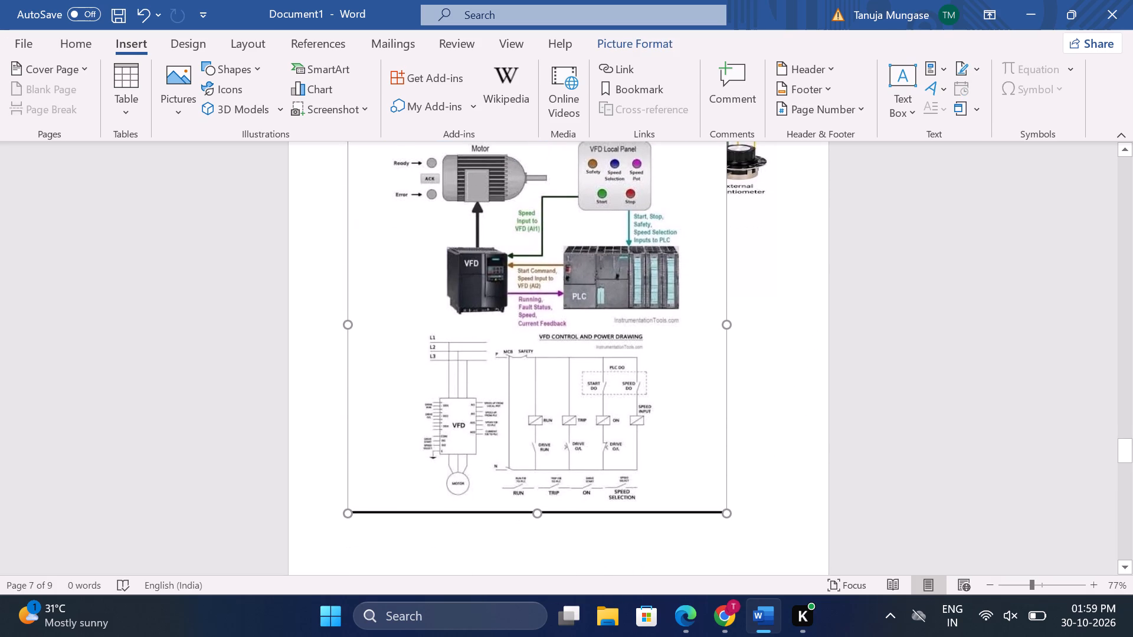
{"action": "left_click_drag", "start_coordinate": [535, 460], "coordinate": [539, 580]}
{"action": "scroll", "coordinate": [539, 580], "scroll_direction": "down", "scroll_amount": 1}
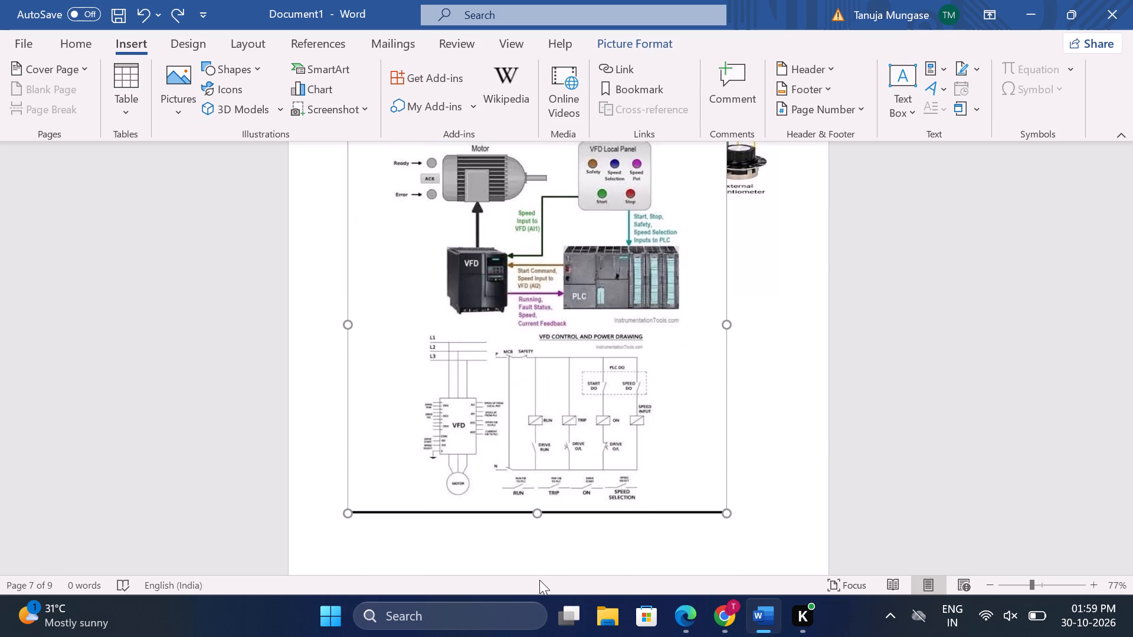
{"action": "scroll", "coordinate": [539, 580], "scroll_direction": "down", "scroll_amount": 1}
{"action": "left_click_drag", "start_coordinate": [439, 429], "coordinate": [453, 610]}
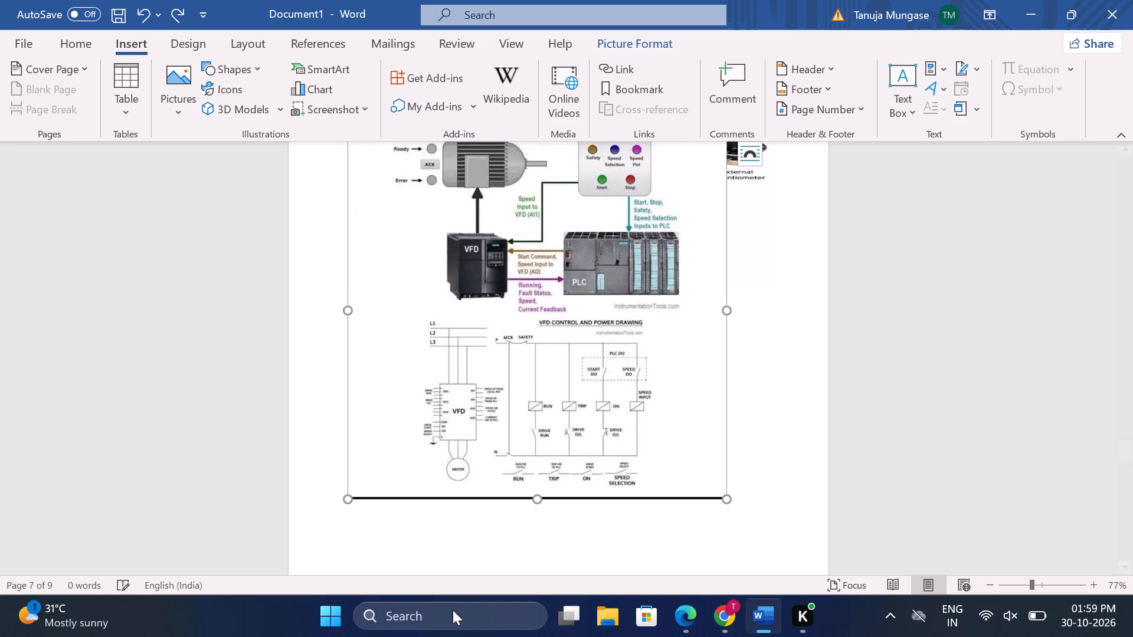
Resize the VFD–PLC control diagram to about 70% of the page's width and place it below the VFD wiring diagram.
{"action": "left_click_drag", "start_coordinate": [722, 313], "coordinate": [757, 318]}
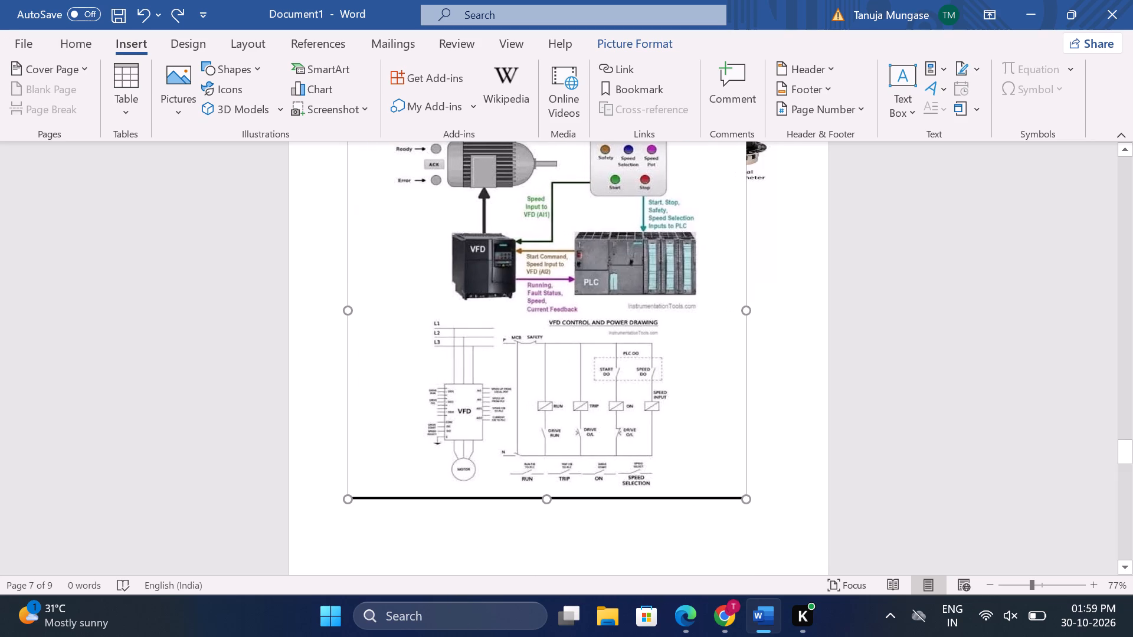
{"action": "left_click_drag", "start_coordinate": [757, 318], "coordinate": [755, 318]}
{"action": "left_click_drag", "start_coordinate": [757, 495], "coordinate": [713, 469]}
{"action": "left_click_drag", "start_coordinate": [560, 349], "coordinate": [566, 467]}
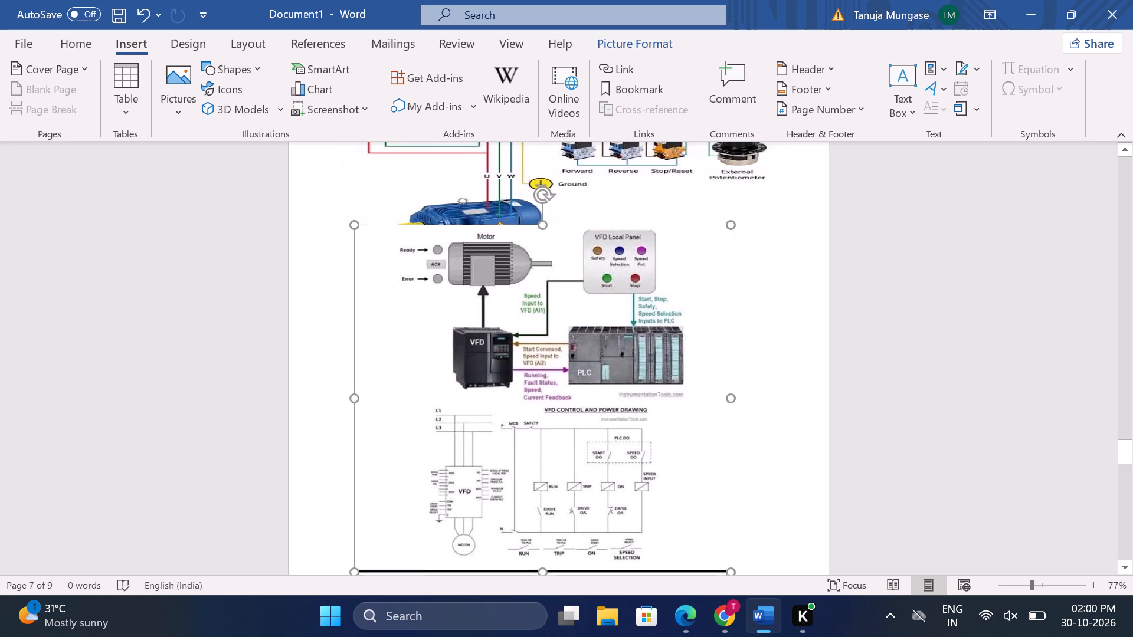
{"action": "left_click_drag", "start_coordinate": [566, 467], "coordinate": [577, 520]}
Widen the VFD–PLC control diagram on both sides to about 80% of page 7's width.
{"action": "scroll", "coordinate": [577, 520], "scroll_direction": "down", "scroll_amount": 1}
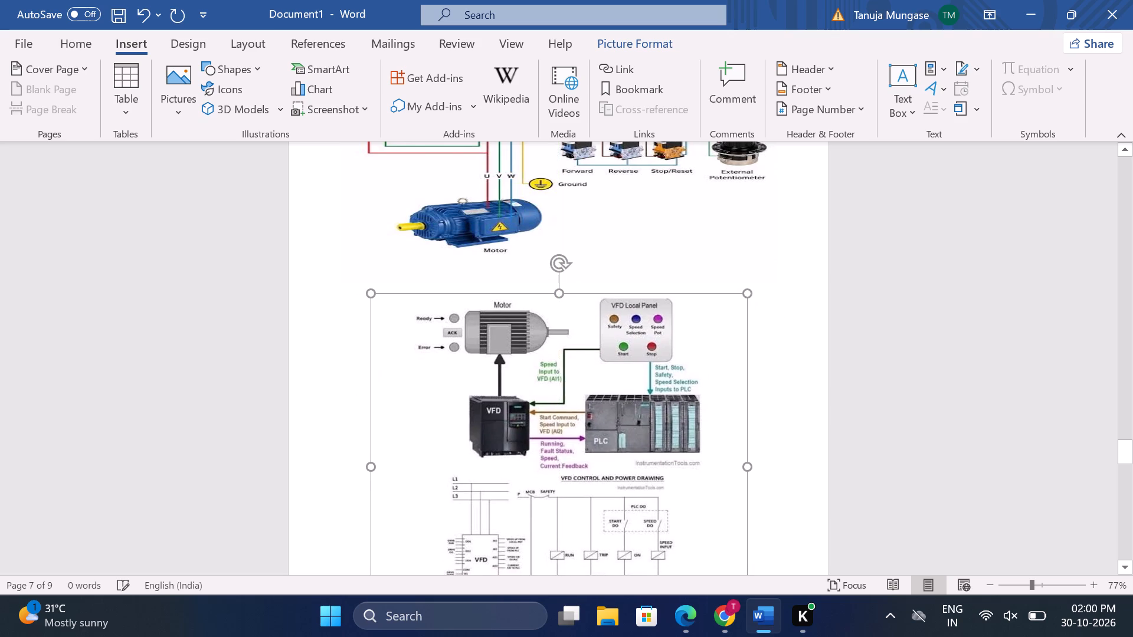
{"action": "scroll", "coordinate": [577, 520], "scroll_direction": "down", "scroll_amount": 1}
{"action": "left_click_drag", "start_coordinate": [746, 360], "coordinate": [771, 360]}
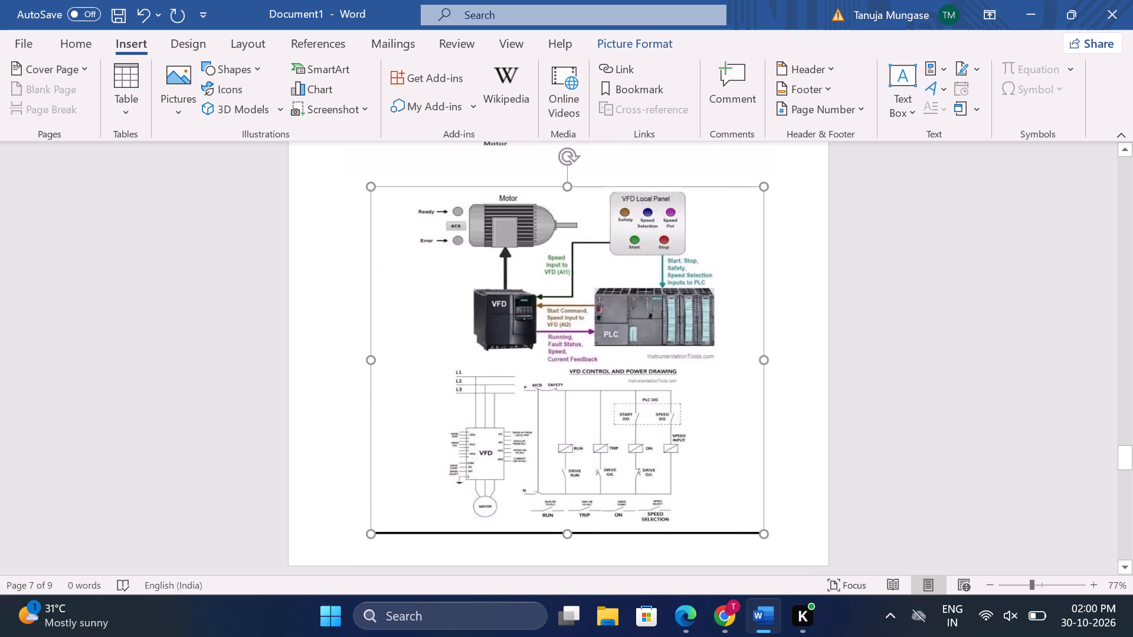
{"action": "left_click_drag", "start_coordinate": [771, 360], "coordinate": [777, 361]}
{"action": "left_click_drag", "start_coordinate": [369, 363], "coordinate": [335, 364]}
Lower the VFD–PLC control diagram to the bottom of page 7 and extend its right edge to about 84% of the page's width.
{"action": "scroll", "coordinate": [335, 364], "scroll_direction": "up", "scroll_amount": 1}
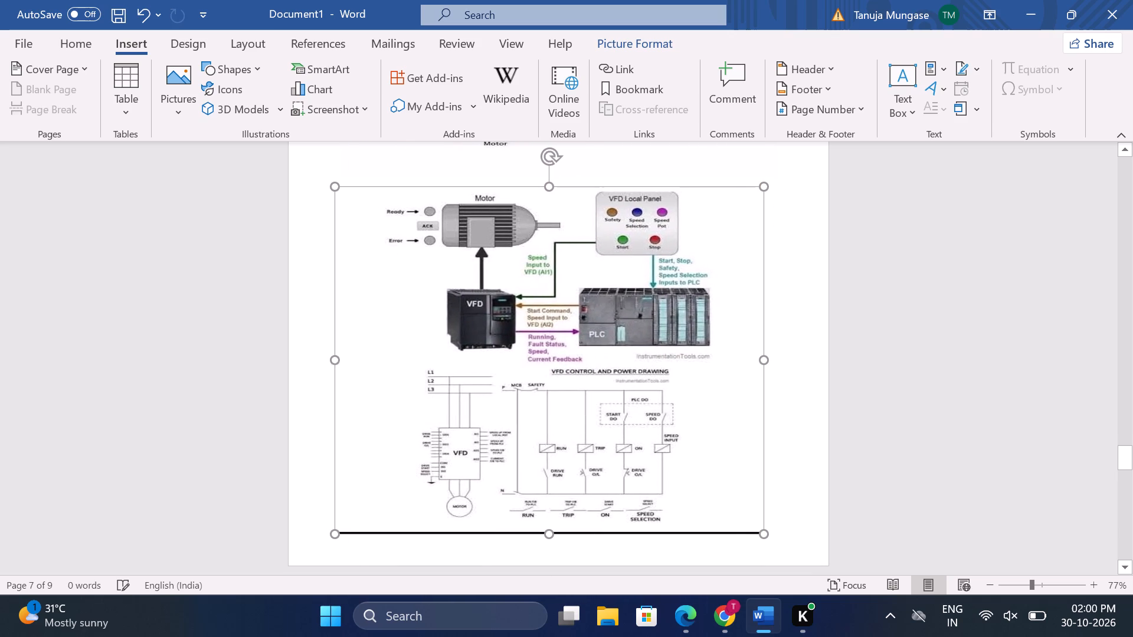
{"action": "scroll", "coordinate": [335, 364], "scroll_direction": "up", "scroll_amount": 1}
{"action": "left_click", "coordinate": [363, 208]}
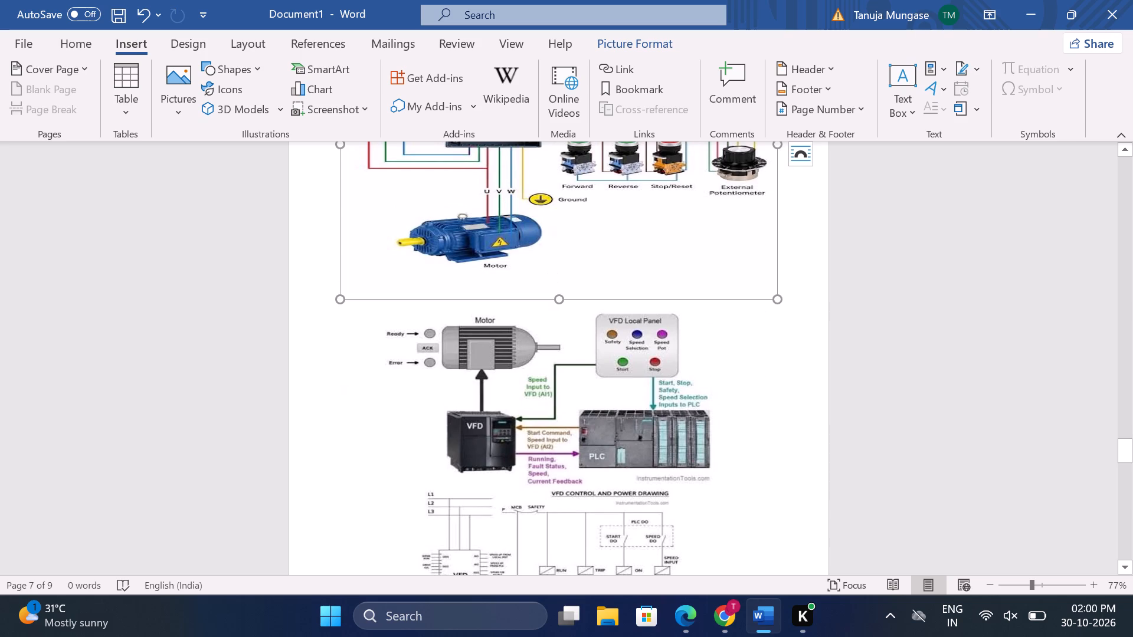
{"action": "left_click", "coordinate": [332, 393]}
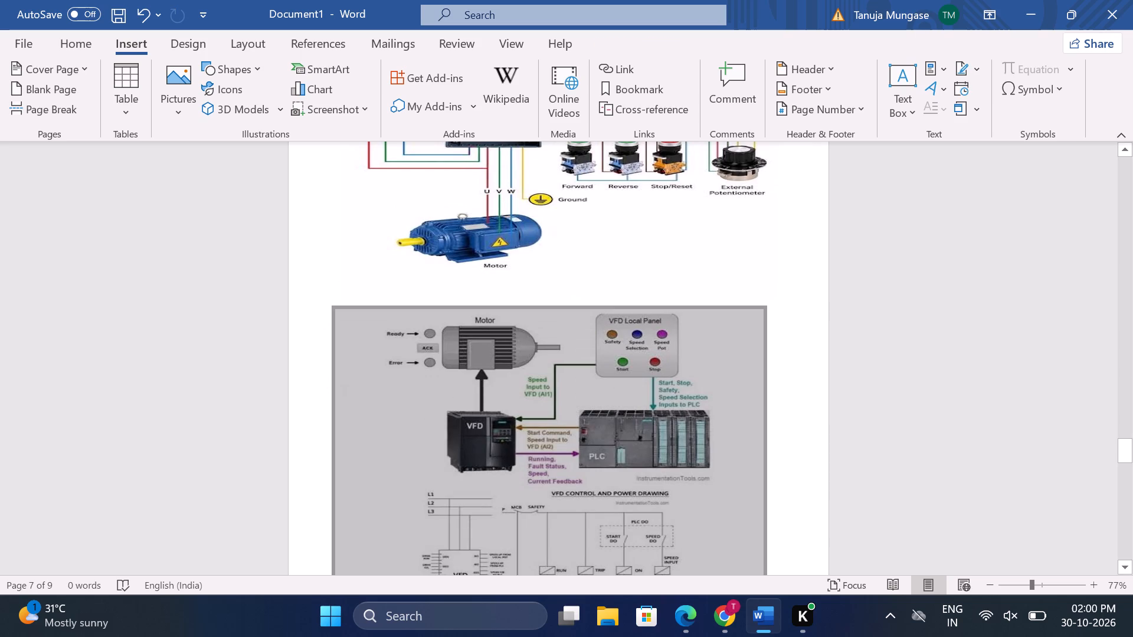
{"action": "left_click", "coordinate": [702, 172]}
{"action": "left_click", "coordinate": [736, 399]}
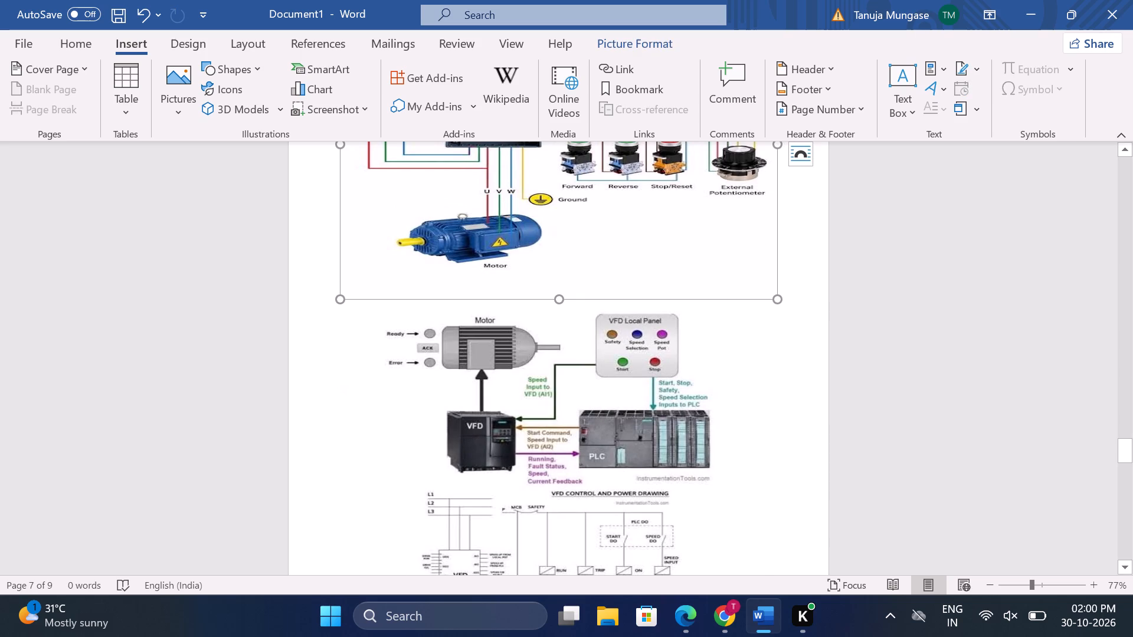
{"action": "left_click_drag", "start_coordinate": [659, 402], "coordinate": [670, 424]}
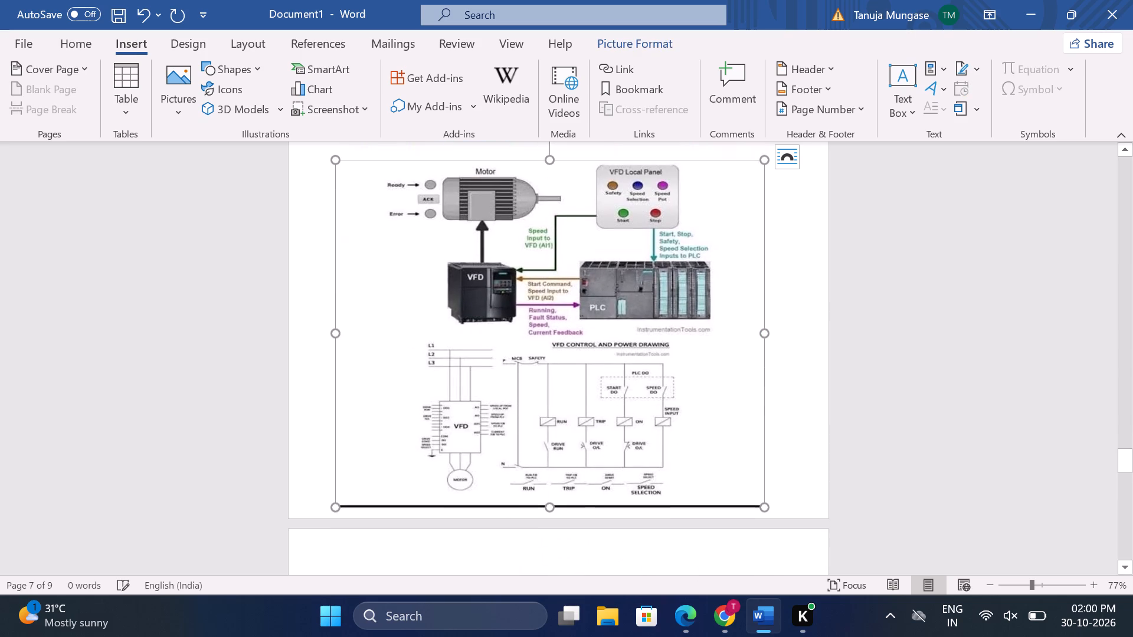
{"action": "left_click_drag", "start_coordinate": [761, 318], "coordinate": [781, 317]}
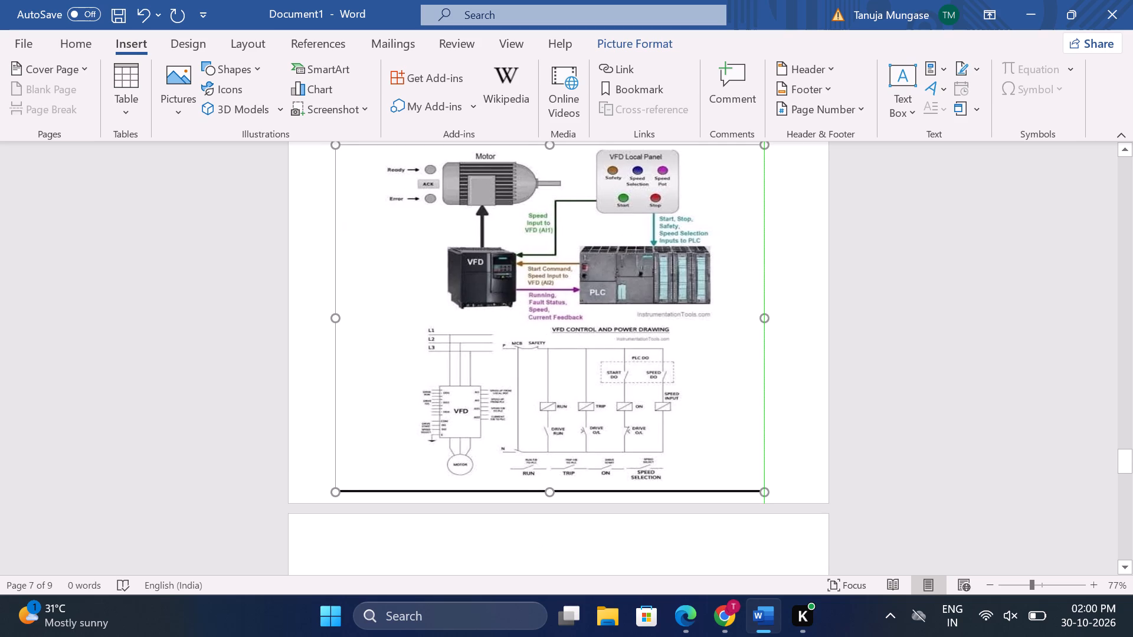
{"action": "left_click_drag", "start_coordinate": [781, 317], "coordinate": [789, 317]}
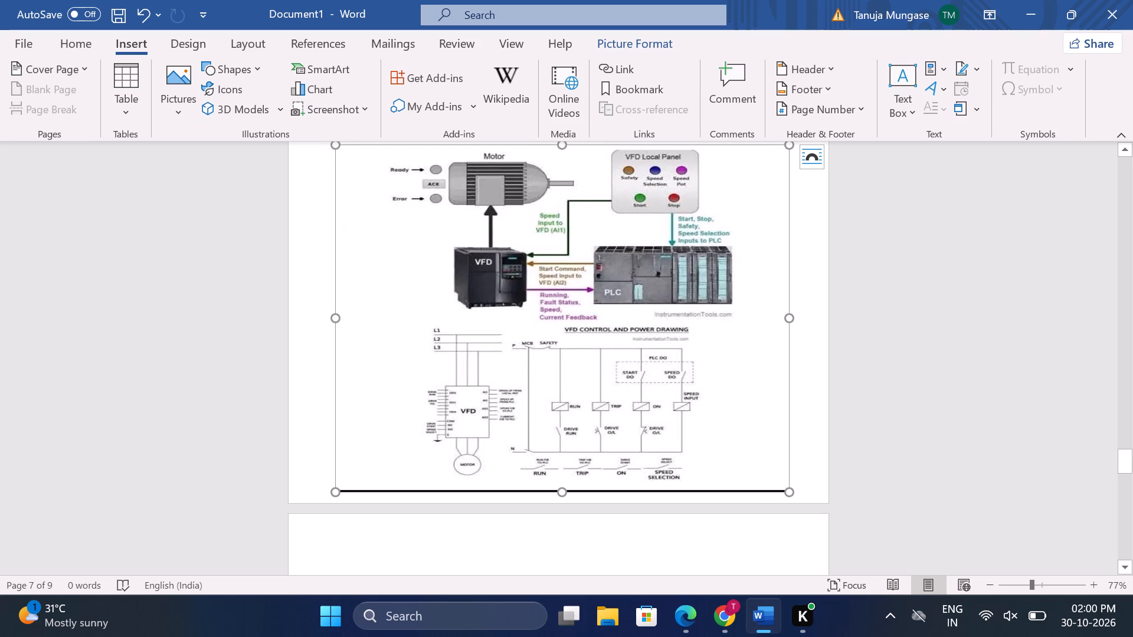
{"action": "left_click", "coordinate": [903, 365]}
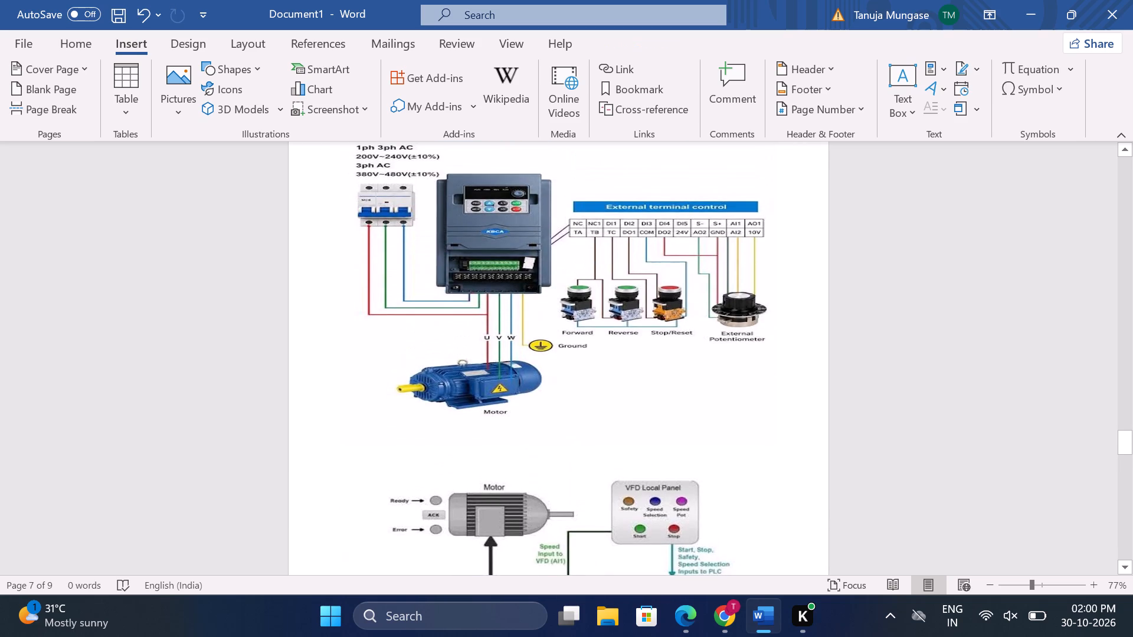
Reduce the height of the VFD wiring diagram on page 7 by about 10% from its lower edge.
{"action": "left_click", "coordinate": [508, 380]}
{"action": "scroll", "coordinate": [508, 380], "scroll_direction": "up", "scroll_amount": 1}
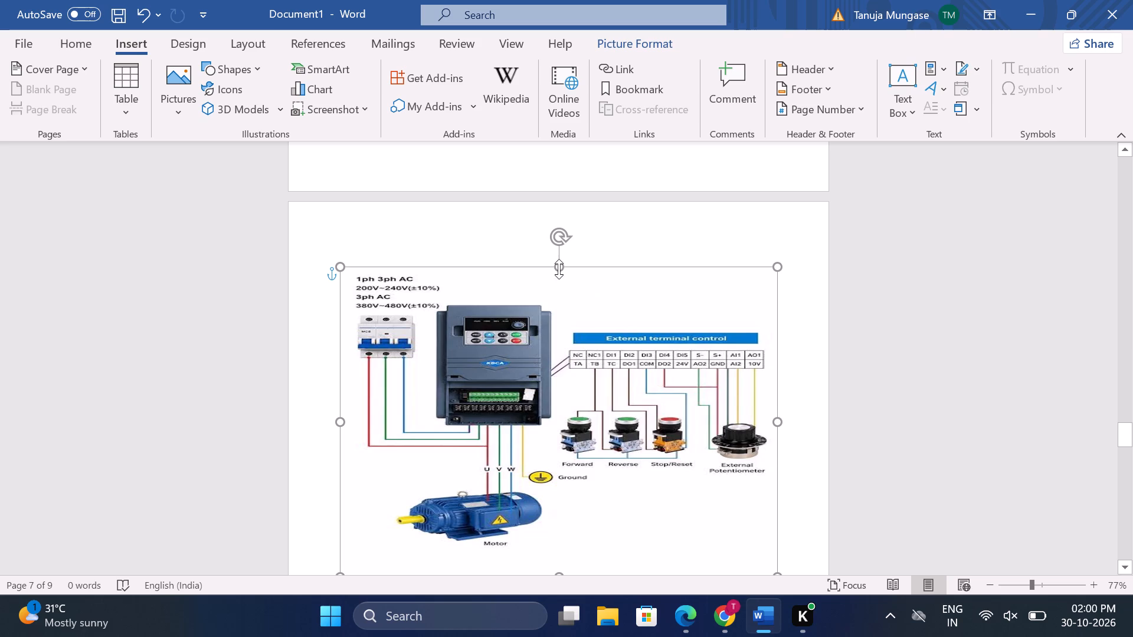
{"action": "left_click_drag", "start_coordinate": [559, 269], "coordinate": [561, 234]}
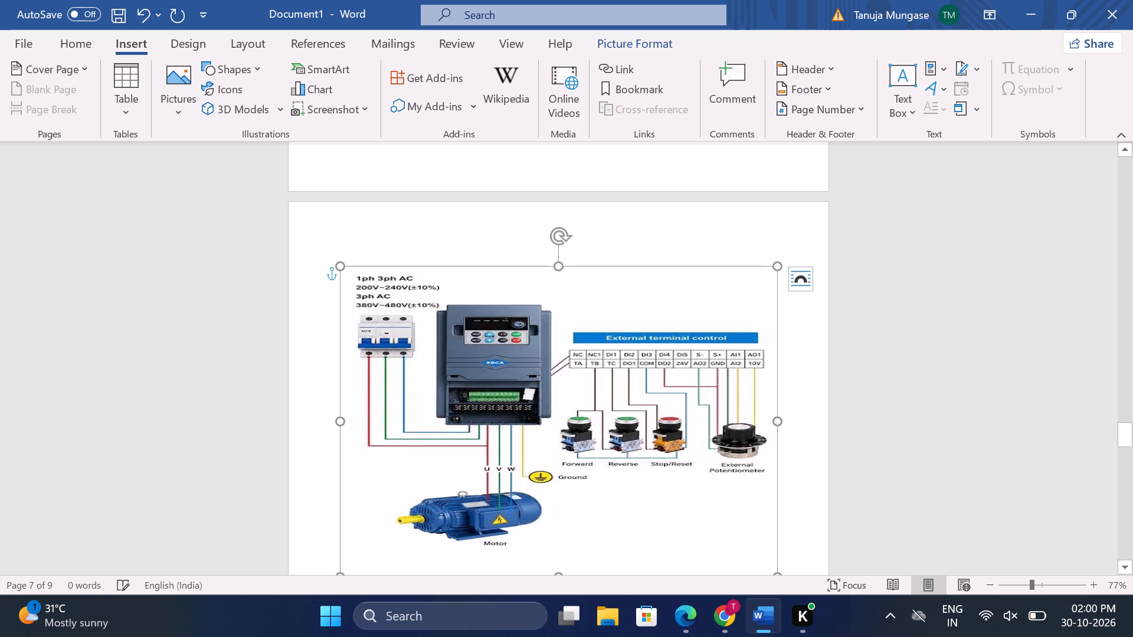
{"action": "scroll", "coordinate": [518, 379], "scroll_direction": "down", "scroll_amount": 2}
{"action": "left_click_drag", "start_coordinate": [558, 499], "coordinate": [546, 472]}
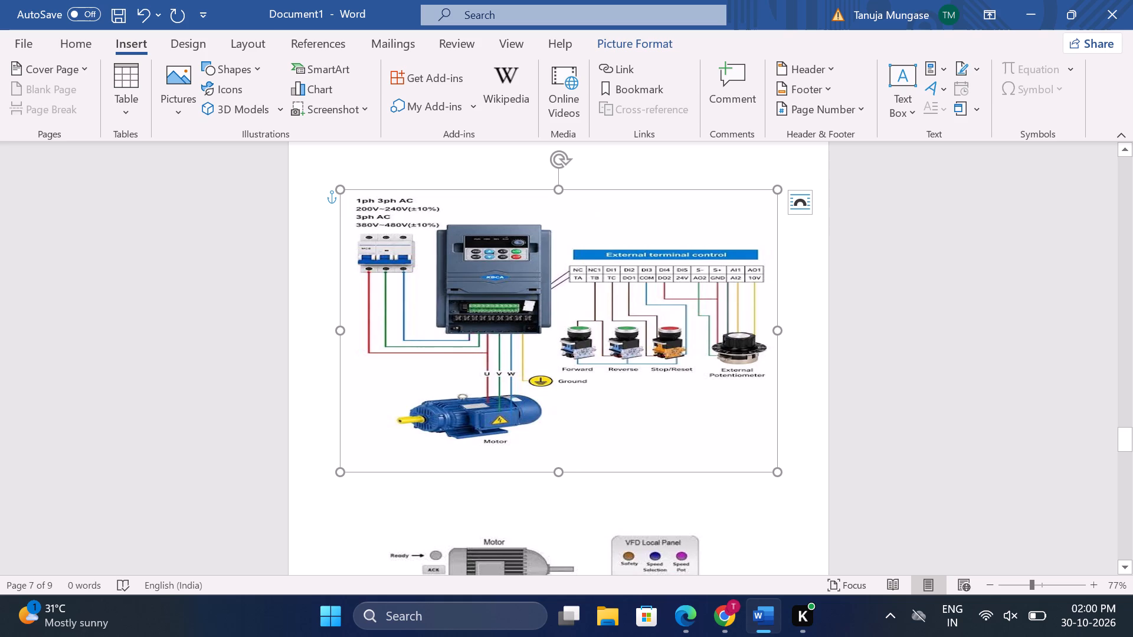
Switch to Chrome and preview the Inst Tools, Maple Systems and Risentric wiring diagrams in the VFD–PLC interfacing image results.
{"action": "left_click", "coordinate": [733, 628]}
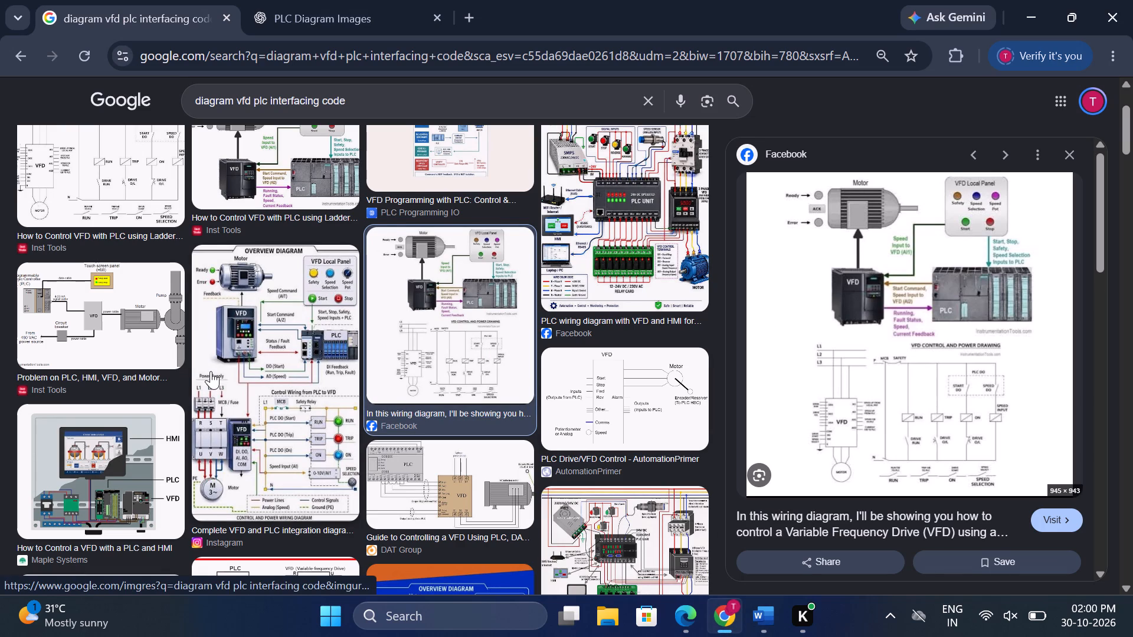
{"action": "scroll", "coordinate": [211, 371], "scroll_direction": "up", "scroll_amount": 1}
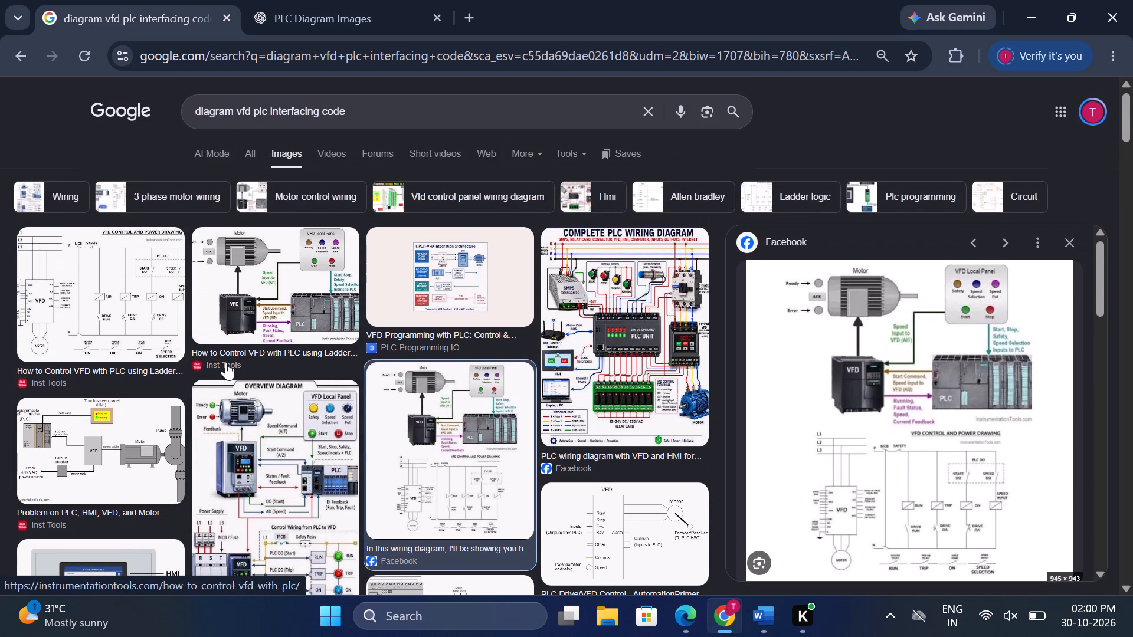
{"action": "left_click", "coordinate": [262, 317]}
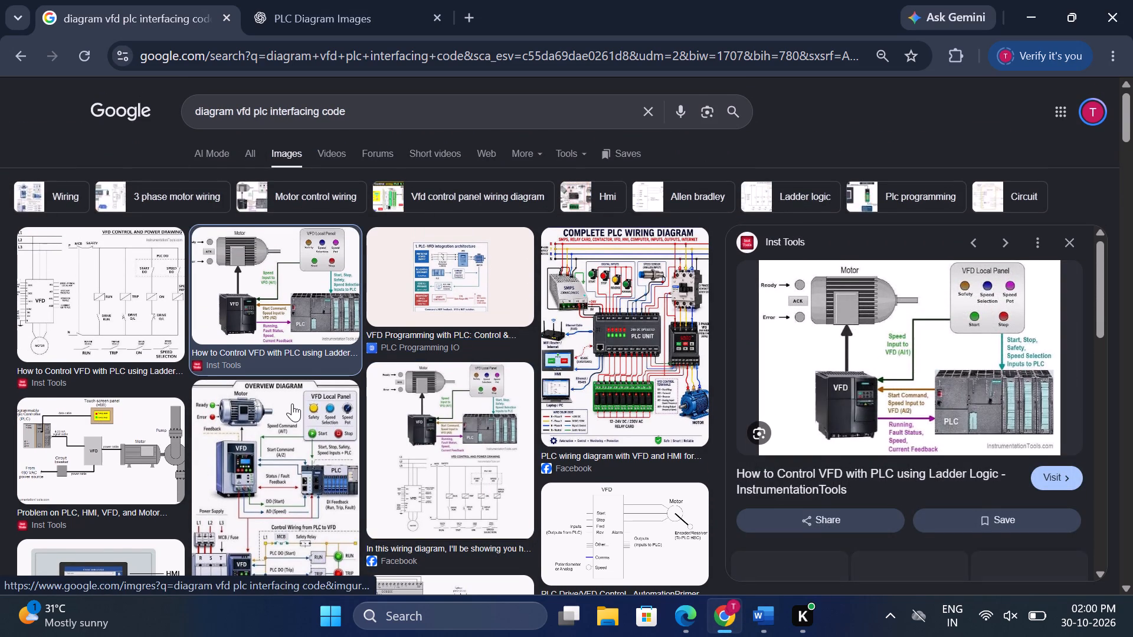
{"action": "scroll", "coordinate": [292, 403], "scroll_direction": "down", "scroll_amount": 4}
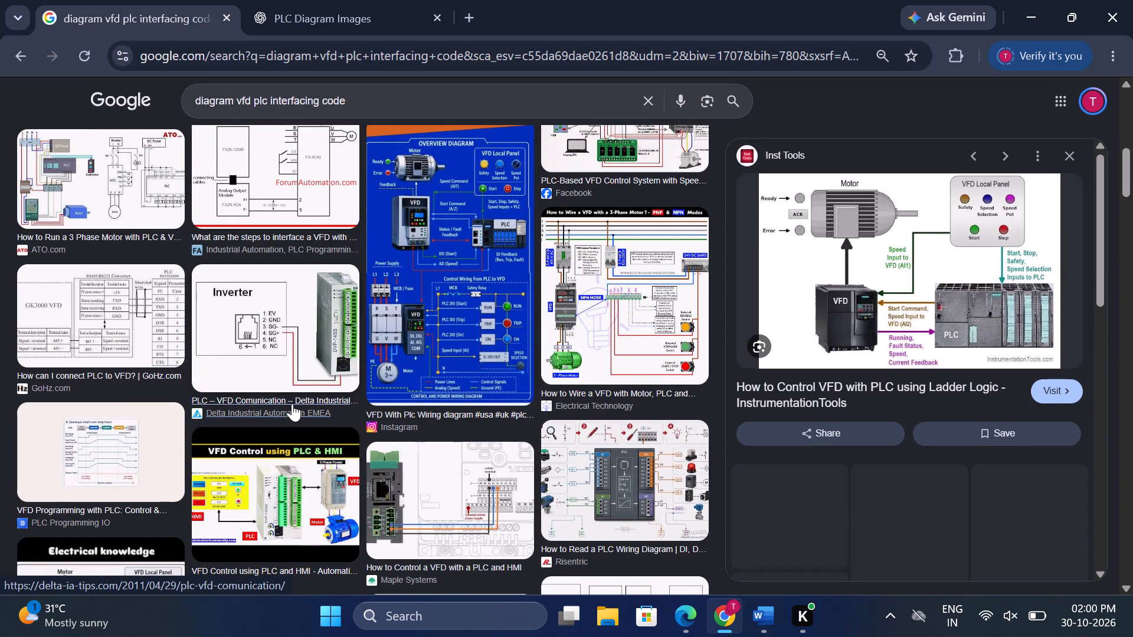
{"action": "scroll", "coordinate": [292, 403], "scroll_direction": "down", "scroll_amount": 1}
{"action": "left_click", "coordinate": [431, 318]}
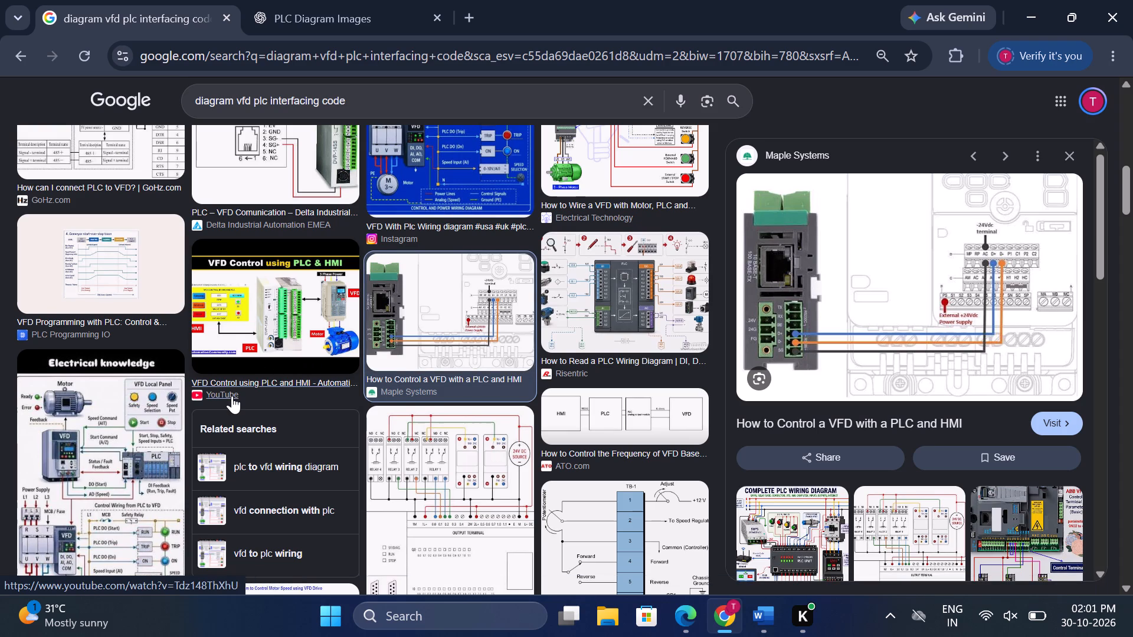
{"action": "scroll", "coordinate": [232, 396], "scroll_direction": "down", "scroll_amount": 1}
{"action": "scroll", "coordinate": [545, 244], "scroll_direction": "up", "scroll_amount": 1}
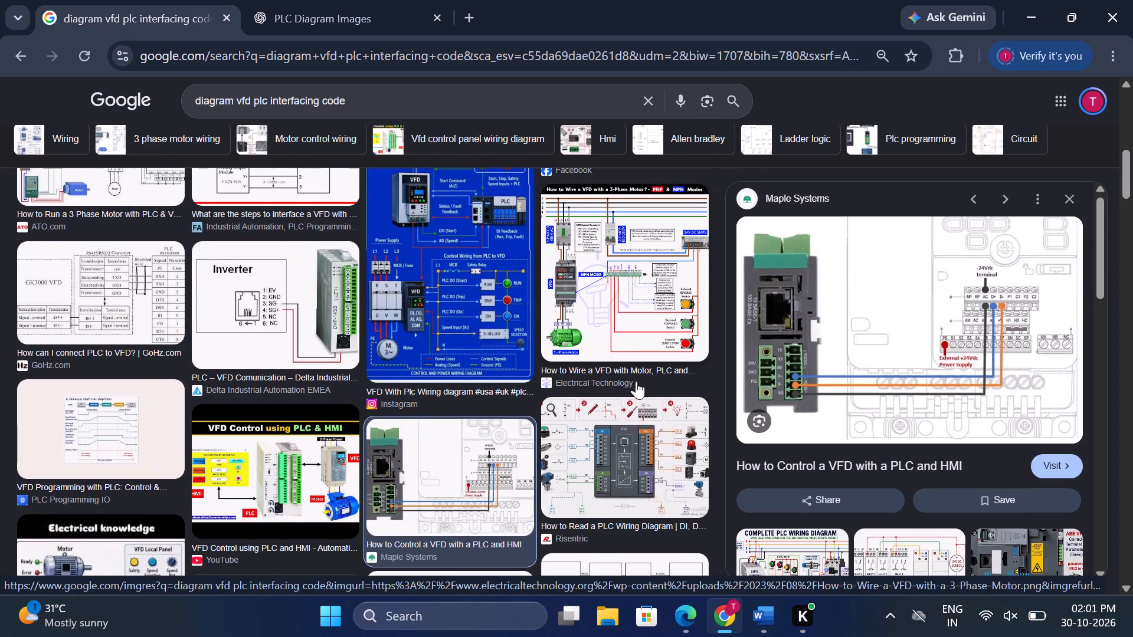
{"action": "left_click", "coordinate": [646, 433]}
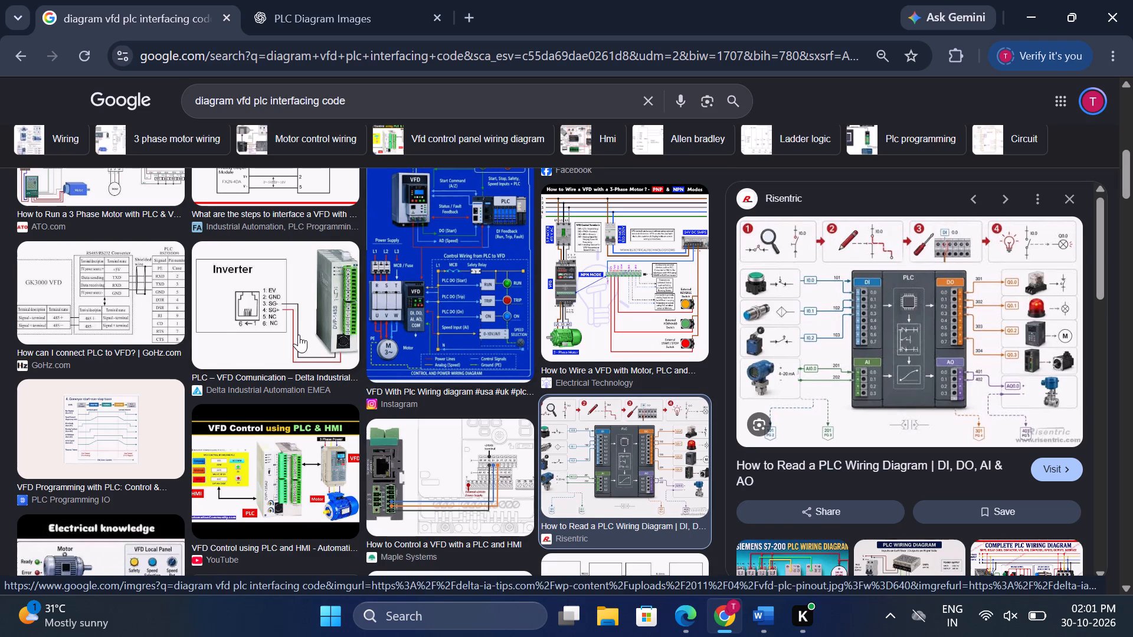
Look further through the VFD–PLC interfacing image results and related images for a suitable diagram, closing the open image preview.
{"action": "scroll", "coordinate": [299, 334], "scroll_direction": "down", "scroll_amount": 1}
{"action": "scroll", "coordinate": [283, 243], "scroll_direction": "down", "scroll_amount": 1}
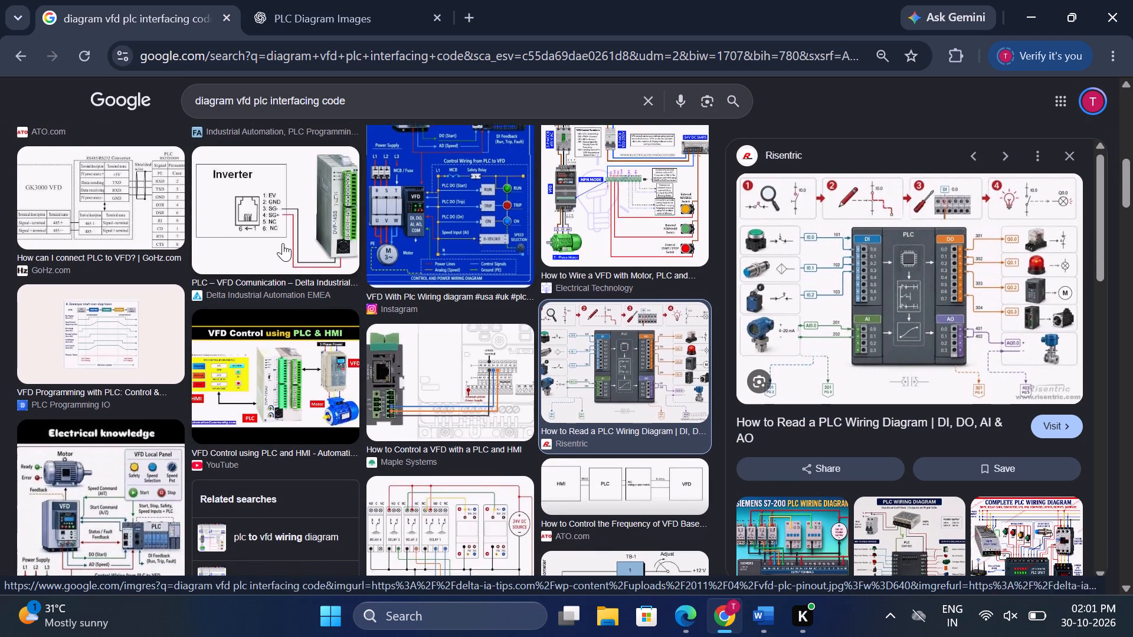
{"action": "scroll", "coordinate": [283, 243], "scroll_direction": "down", "scroll_amount": 1}
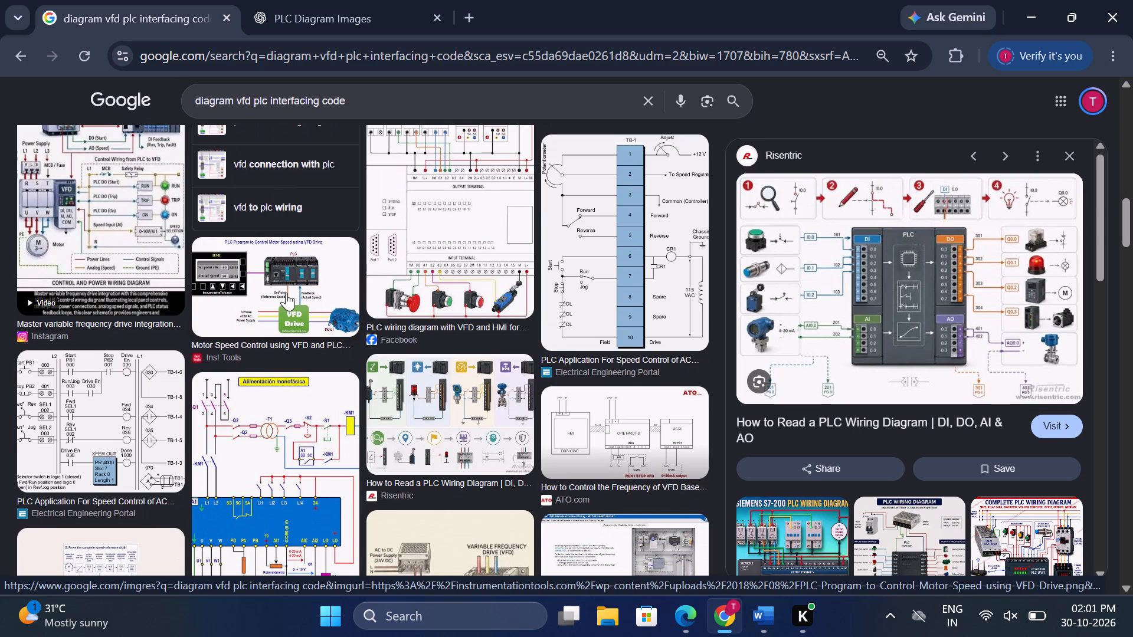
{"action": "scroll", "coordinate": [410, 363], "scroll_direction": "down", "scroll_amount": 1}
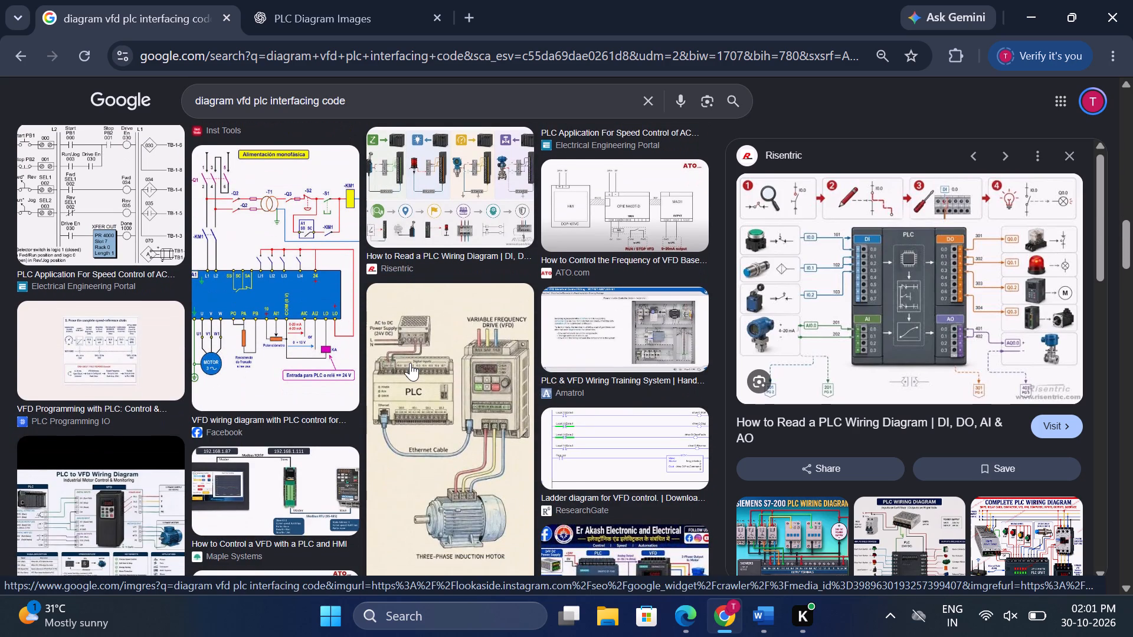
{"action": "scroll", "coordinate": [410, 356], "scroll_direction": "down", "scroll_amount": 1}
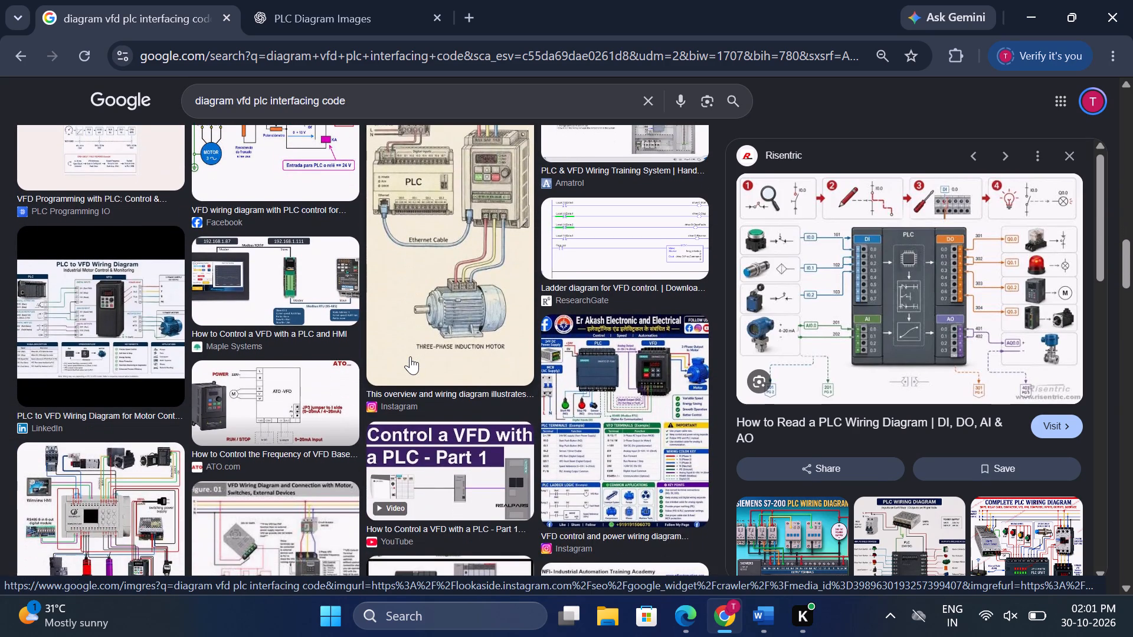
{"action": "scroll", "coordinate": [410, 356], "scroll_direction": "down", "scroll_amount": 3}
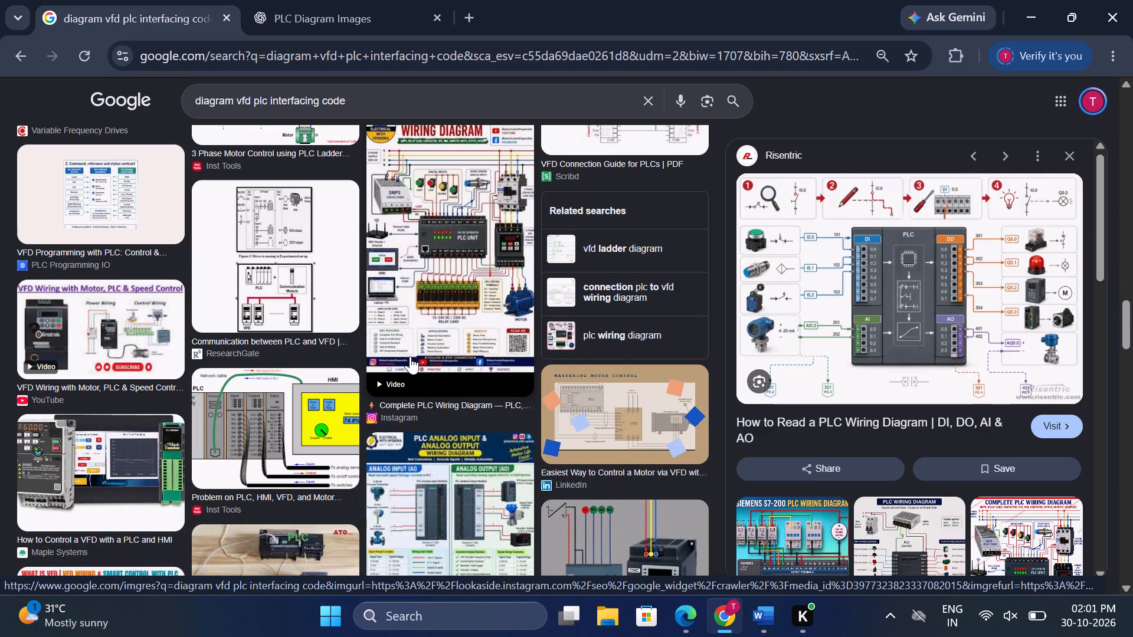
{"action": "scroll", "coordinate": [410, 356], "scroll_direction": "down", "scroll_amount": 1}
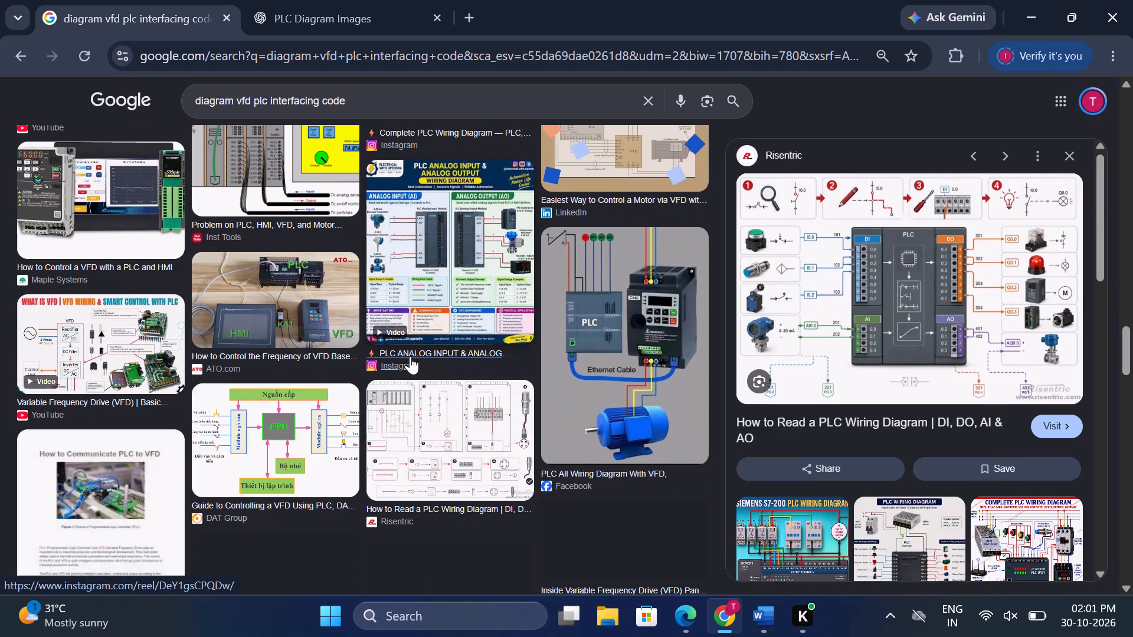
{"action": "scroll", "coordinate": [410, 356], "scroll_direction": "down", "scroll_amount": 2}
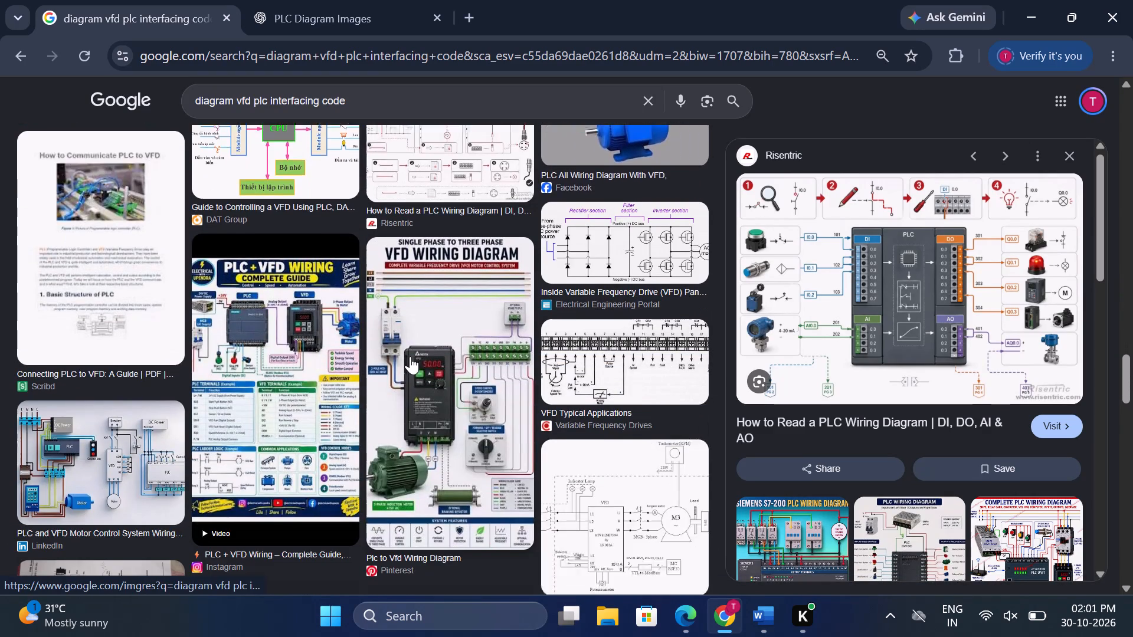
{"action": "scroll", "coordinate": [410, 356], "scroll_direction": "down", "scroll_amount": 1}
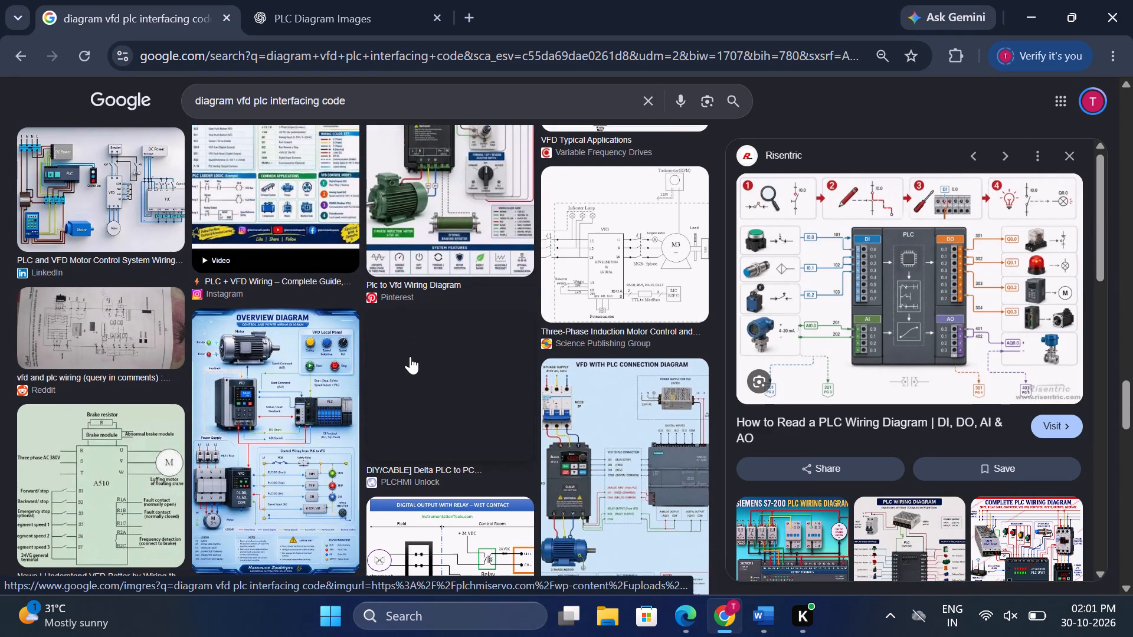
{"action": "scroll", "coordinate": [410, 356], "scroll_direction": "down", "scroll_amount": 2}
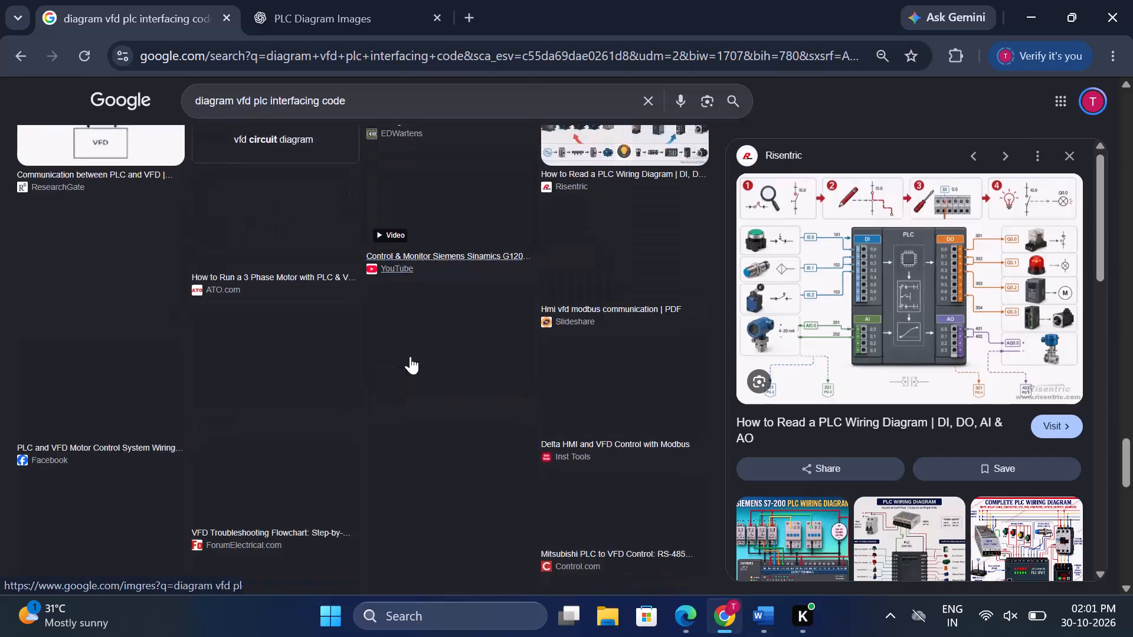
{"action": "scroll", "coordinate": [410, 356], "scroll_direction": "down", "scroll_amount": 1}
{"action": "scroll", "coordinate": [833, 484], "scroll_direction": "down", "scroll_amount": 3}
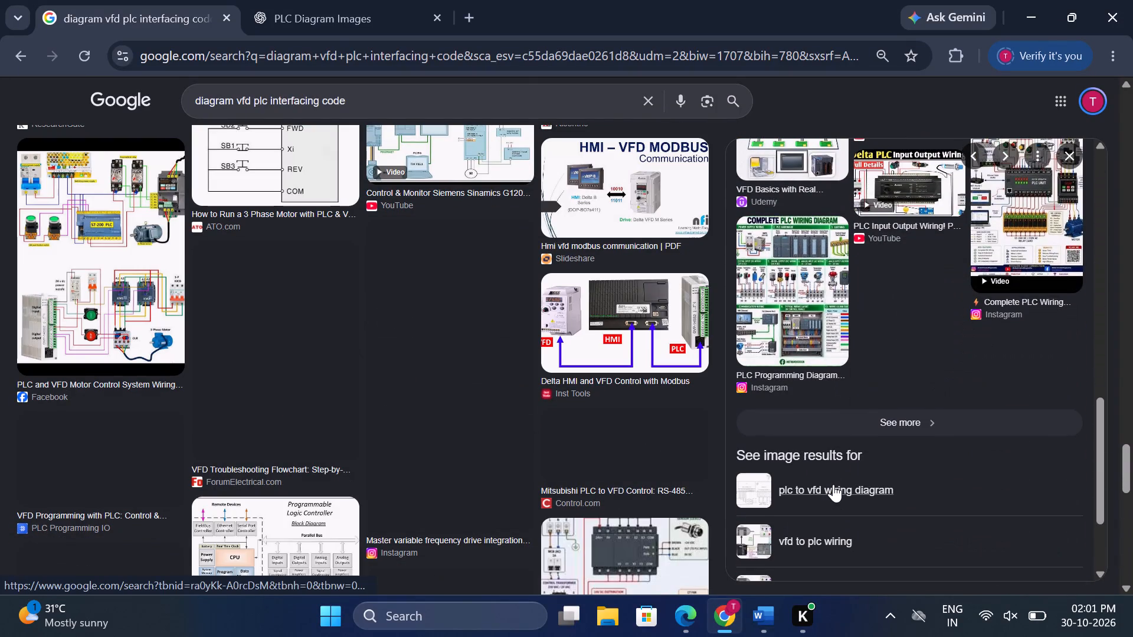
{"action": "scroll", "coordinate": [833, 484], "scroll_direction": "up", "scroll_amount": 1}
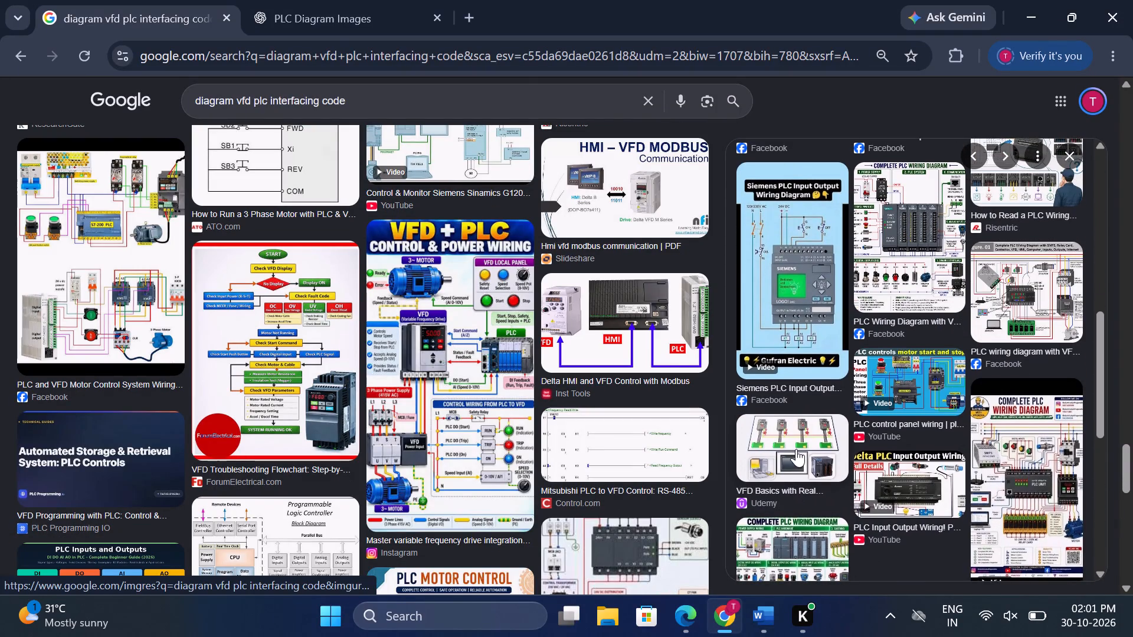
{"action": "scroll", "coordinate": [796, 449], "scroll_direction": "up", "scroll_amount": 3}
{"action": "scroll", "coordinate": [440, 331], "scroll_direction": "up", "scroll_amount": 13}
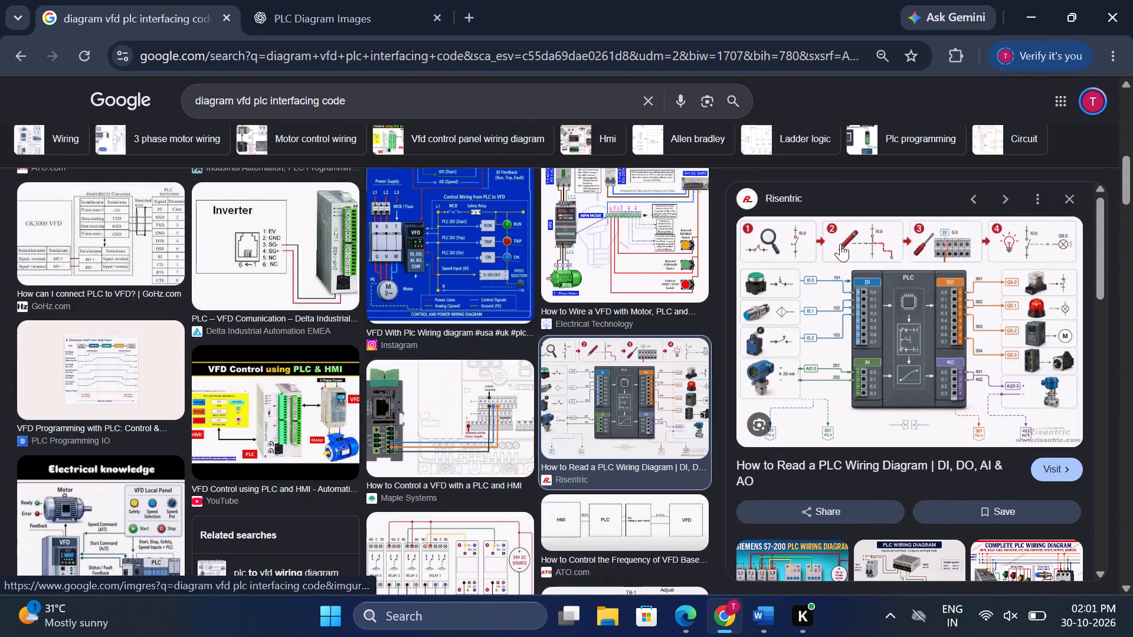
{"action": "left_click", "coordinate": [1075, 195]}
{"action": "scroll", "coordinate": [555, 278], "scroll_direction": "up", "scroll_amount": 7}
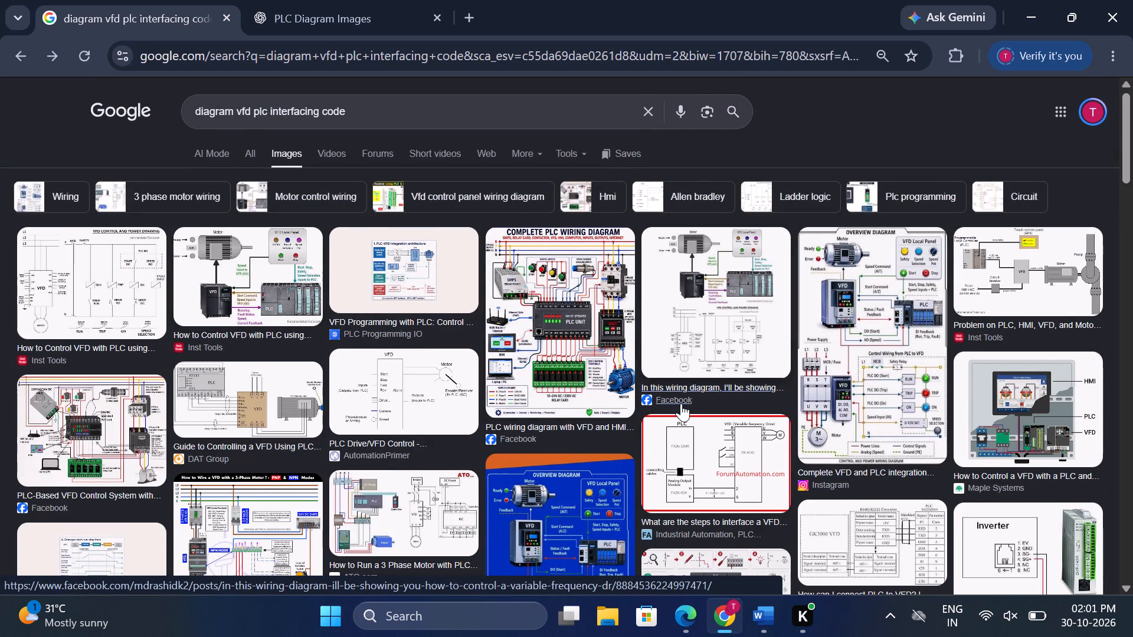
{"action": "scroll", "coordinate": [681, 403], "scroll_direction": "down", "scroll_amount": 1}
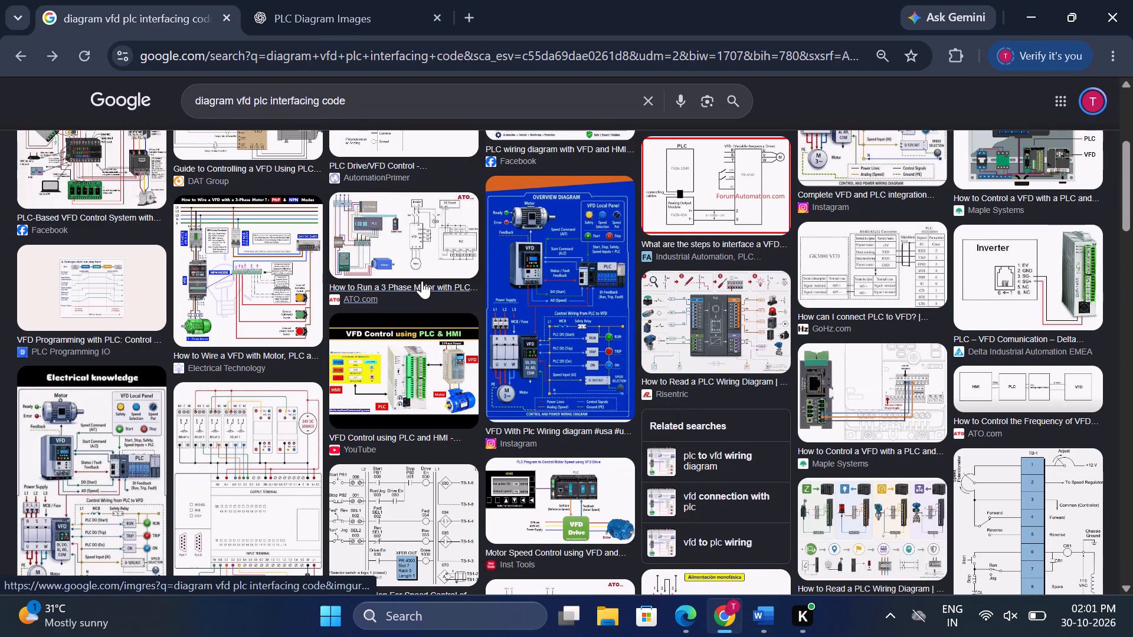
{"action": "scroll", "coordinate": [422, 281], "scroll_direction": "down", "scroll_amount": 1}
Shorten the image search query to "diagram vfd" and run it.
{"action": "left_click_drag", "start_coordinate": [389, 108], "coordinate": [302, 115]}
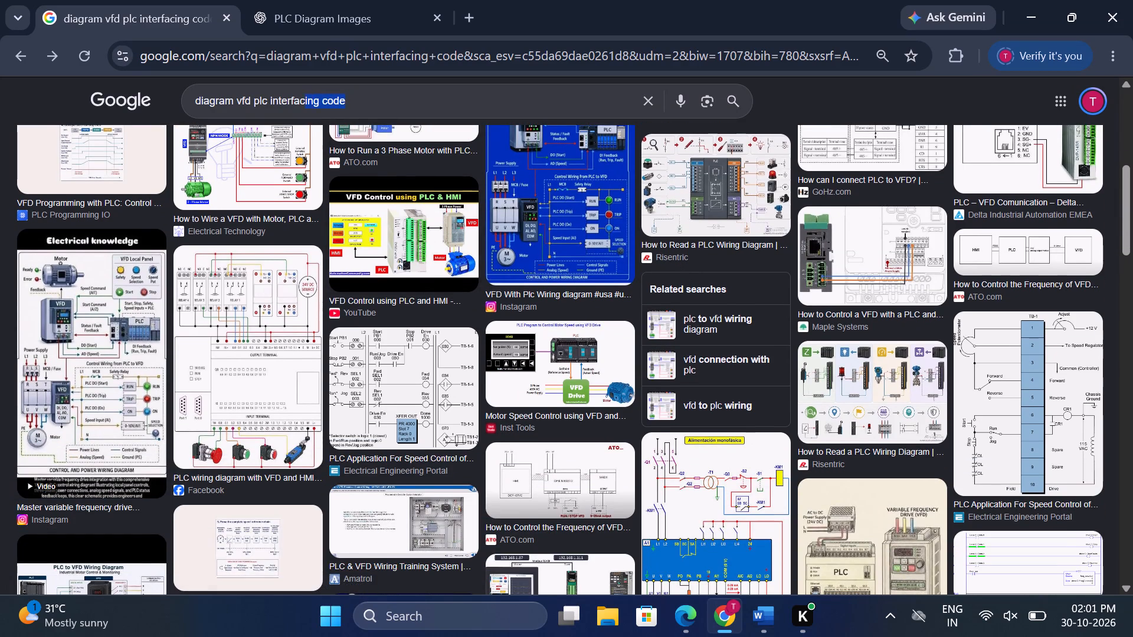
{"action": "left_click_drag", "start_coordinate": [302, 115], "coordinate": [250, 110]}
{"action": "key", "text": "BackSpace"}
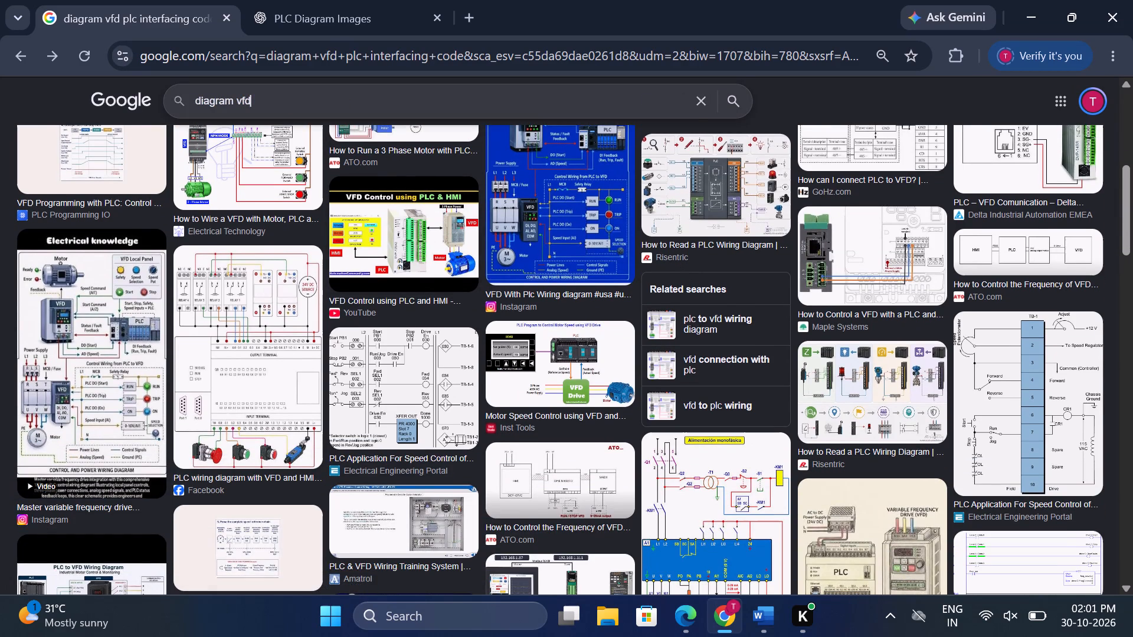
{"action": "key", "text": "Return"}
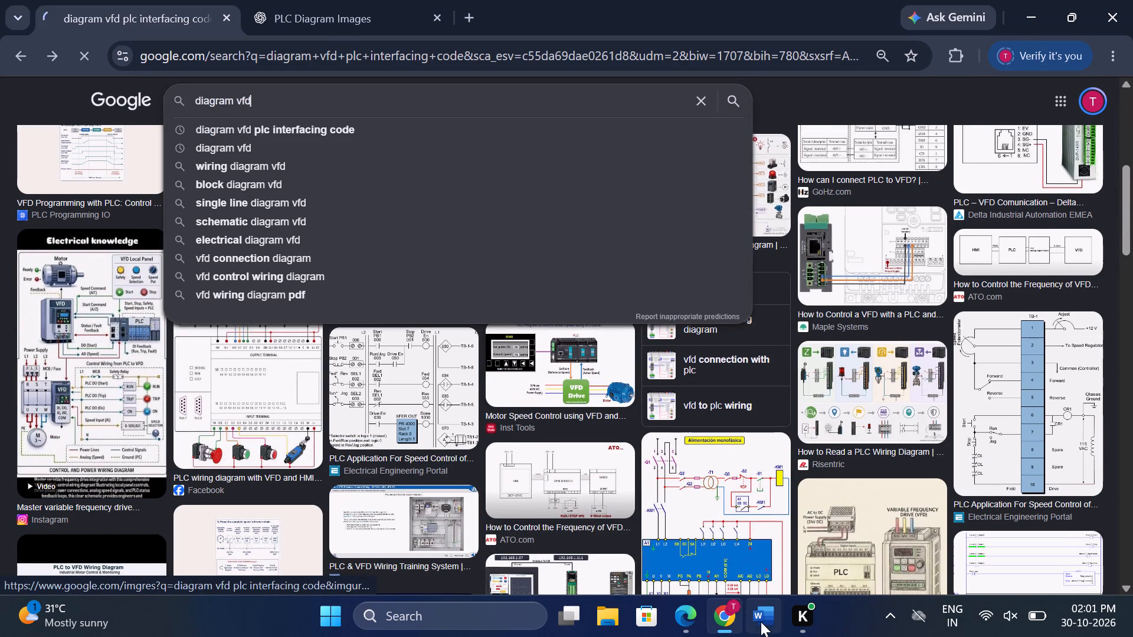
{"action": "left_click", "coordinate": [761, 622]}
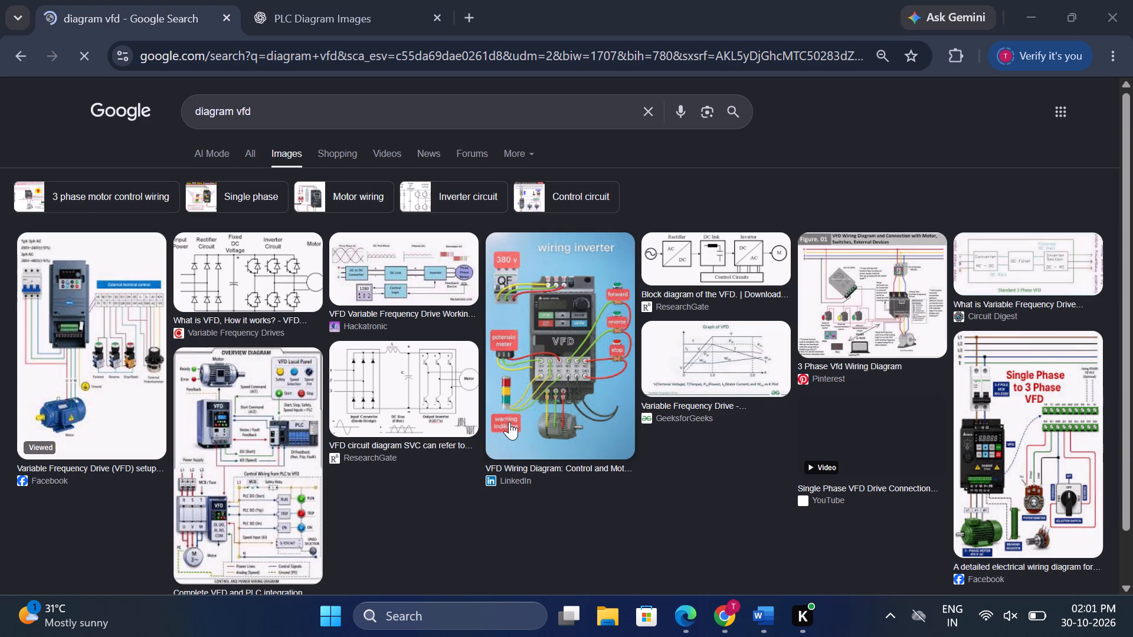
Look through the "diagram vfd" image results for a suitable VFD diagram.
{"action": "scroll", "coordinate": [186, 392], "scroll_direction": "down", "scroll_amount": 2}
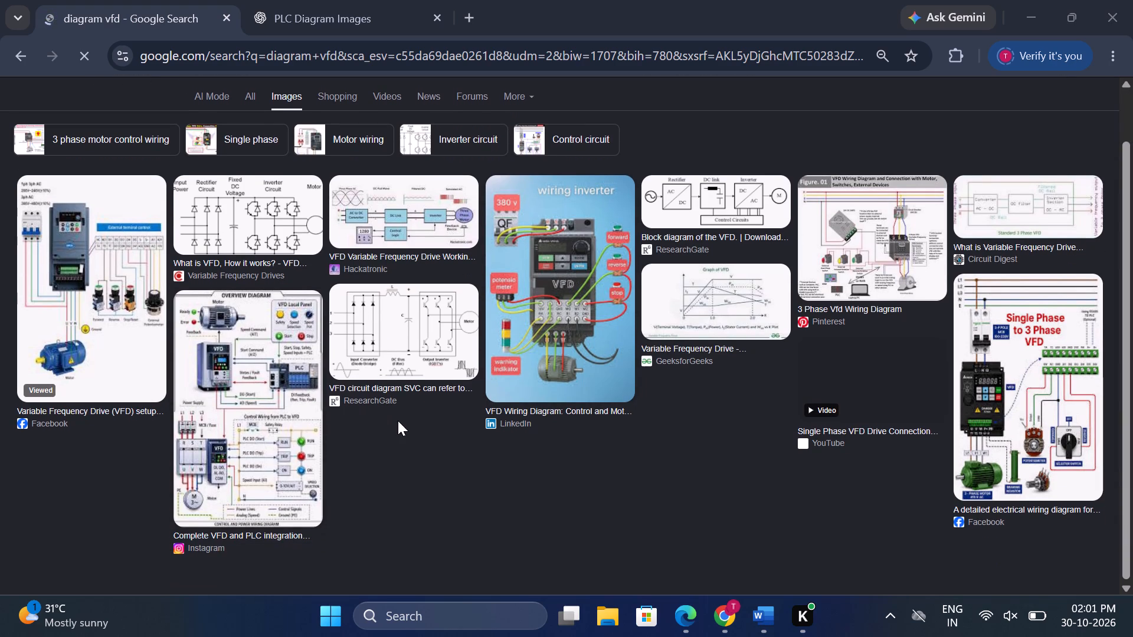
{"action": "scroll", "coordinate": [578, 444], "scroll_direction": "down", "scroll_amount": 1}
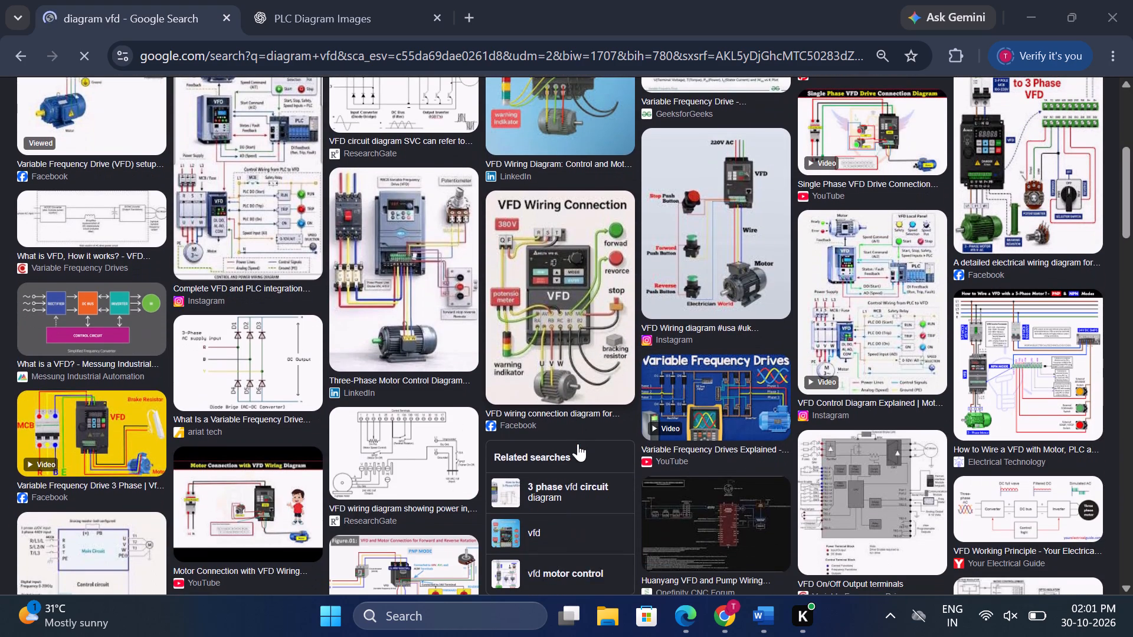
{"action": "scroll", "coordinate": [578, 444], "scroll_direction": "down", "scroll_amount": 2}
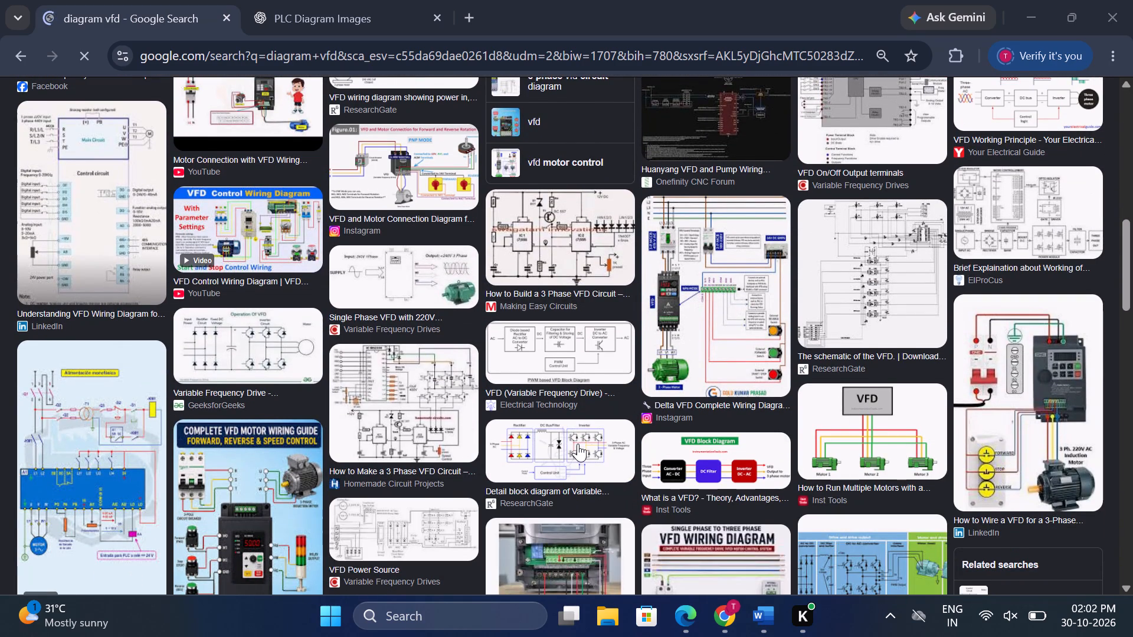
{"action": "scroll", "coordinate": [578, 444], "scroll_direction": "down", "scroll_amount": 2}
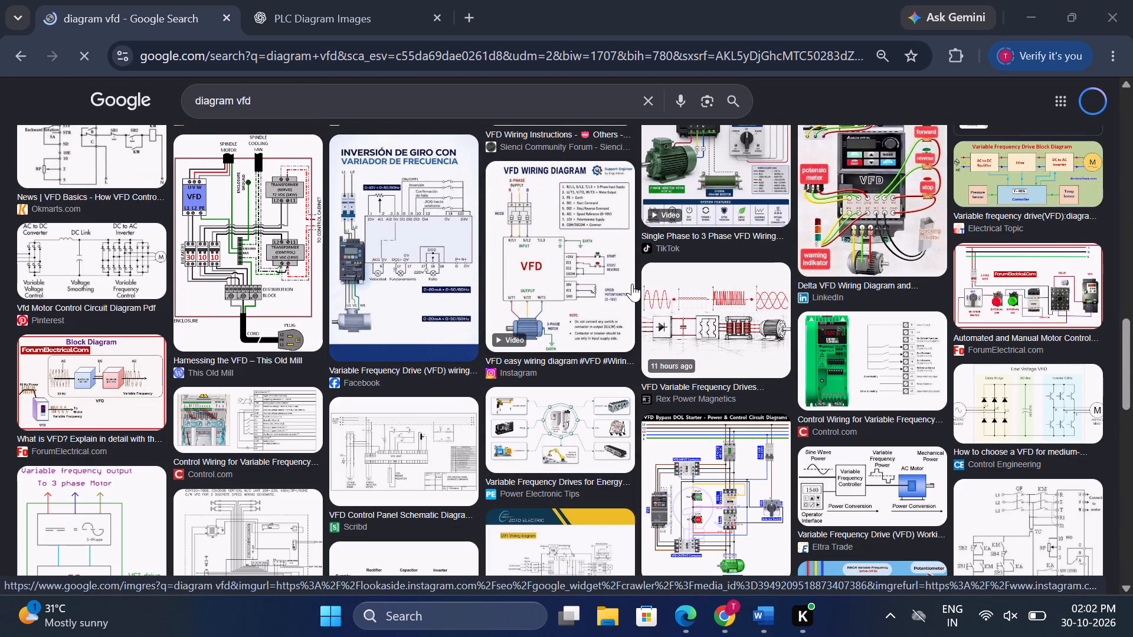
{"action": "scroll", "coordinate": [666, 389], "scroll_direction": "down", "scroll_amount": 1}
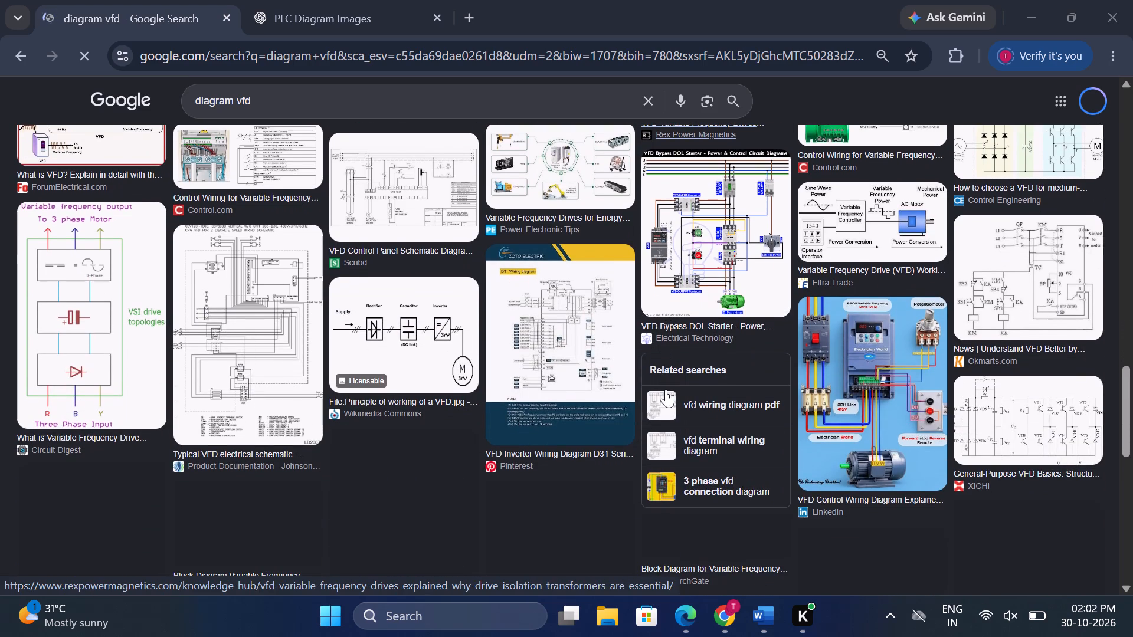
{"action": "scroll", "coordinate": [294, 316], "scroll_direction": "down", "scroll_amount": 1}
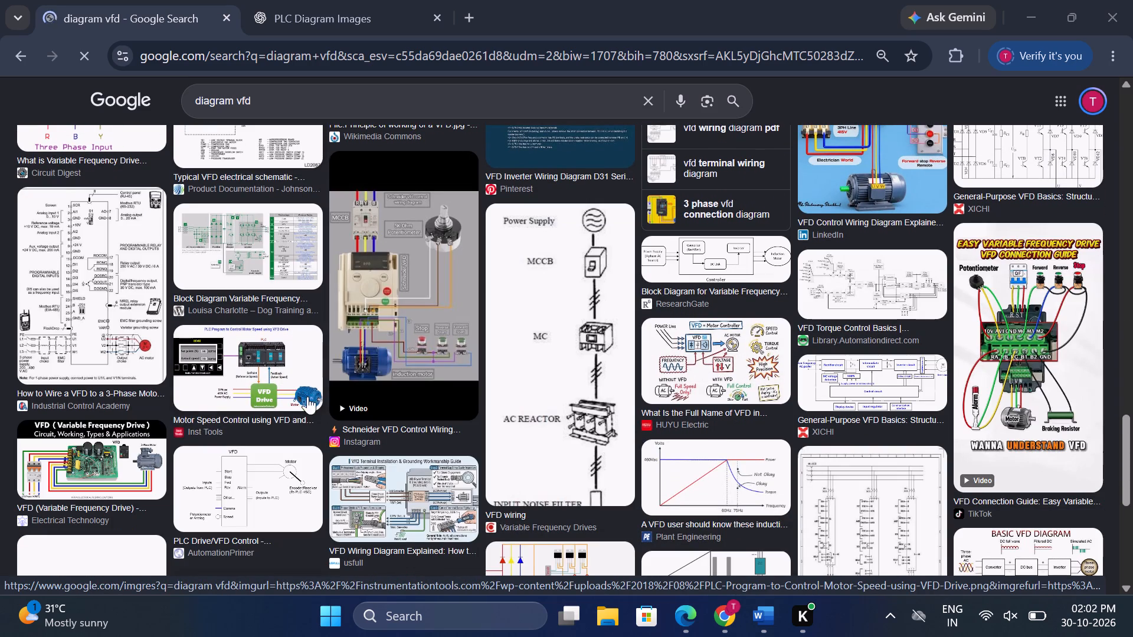
{"action": "scroll", "coordinate": [819, 475], "scroll_direction": "down", "scroll_amount": 3}
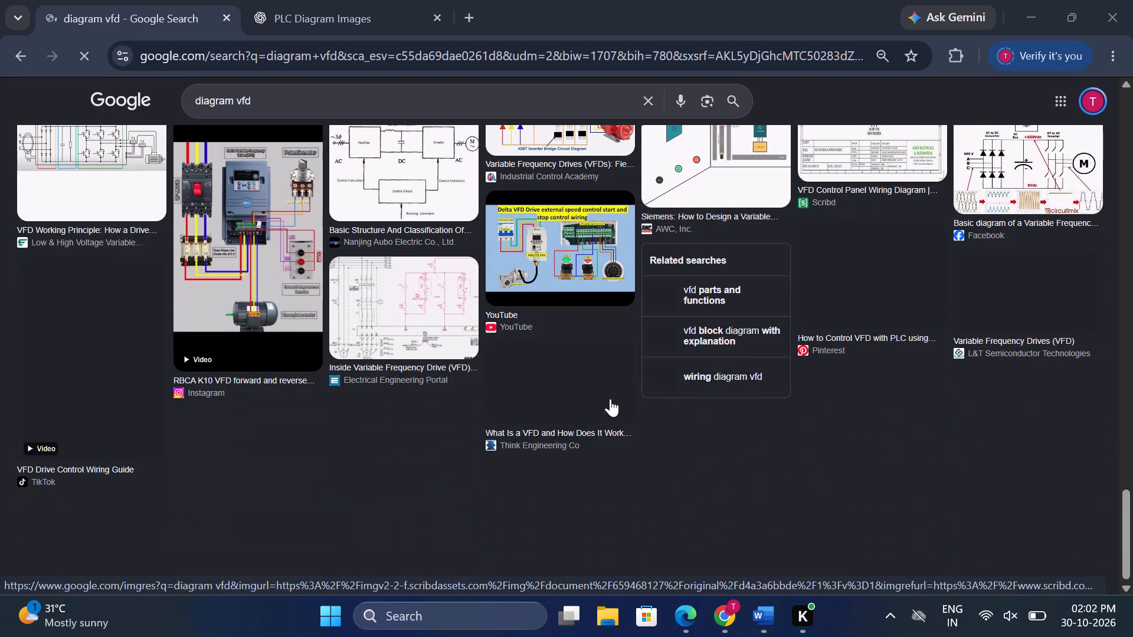
{"action": "scroll", "coordinate": [497, 372], "scroll_direction": "up", "scroll_amount": 1}
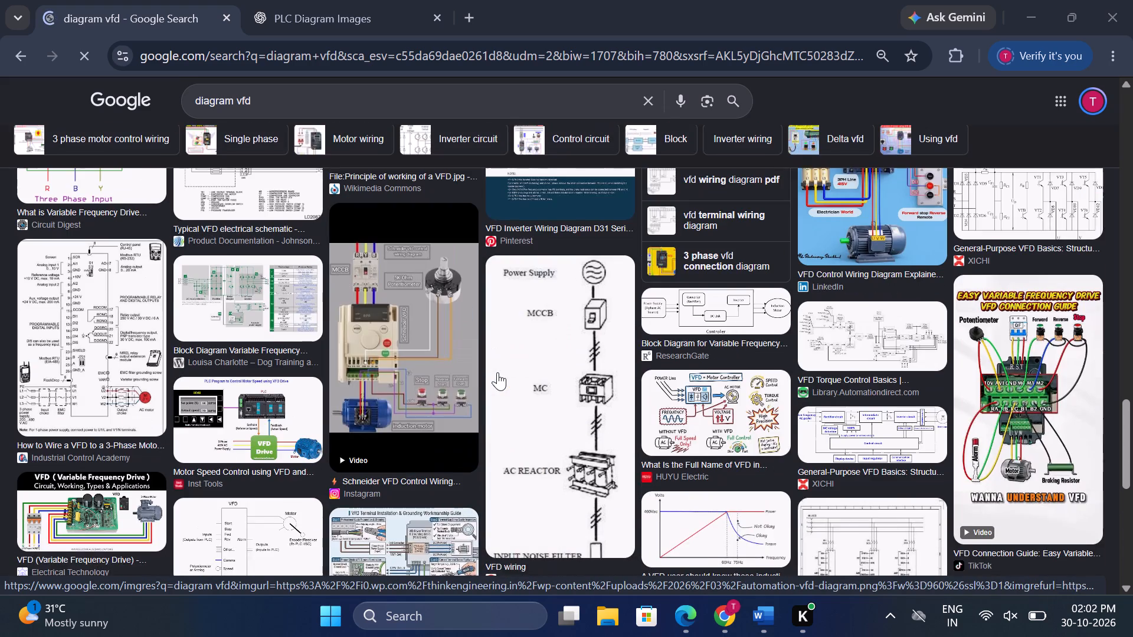
{"action": "scroll", "coordinate": [325, 412], "scroll_direction": "down", "scroll_amount": 2}
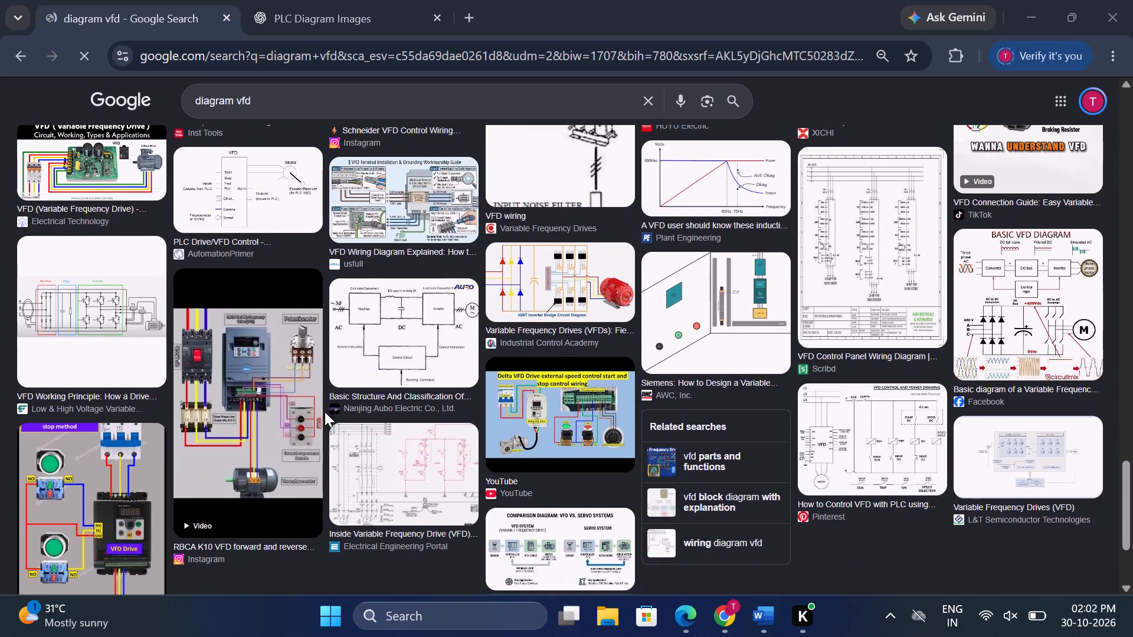
{"action": "scroll", "coordinate": [198, 375], "scroll_direction": "up", "scroll_amount": 1}
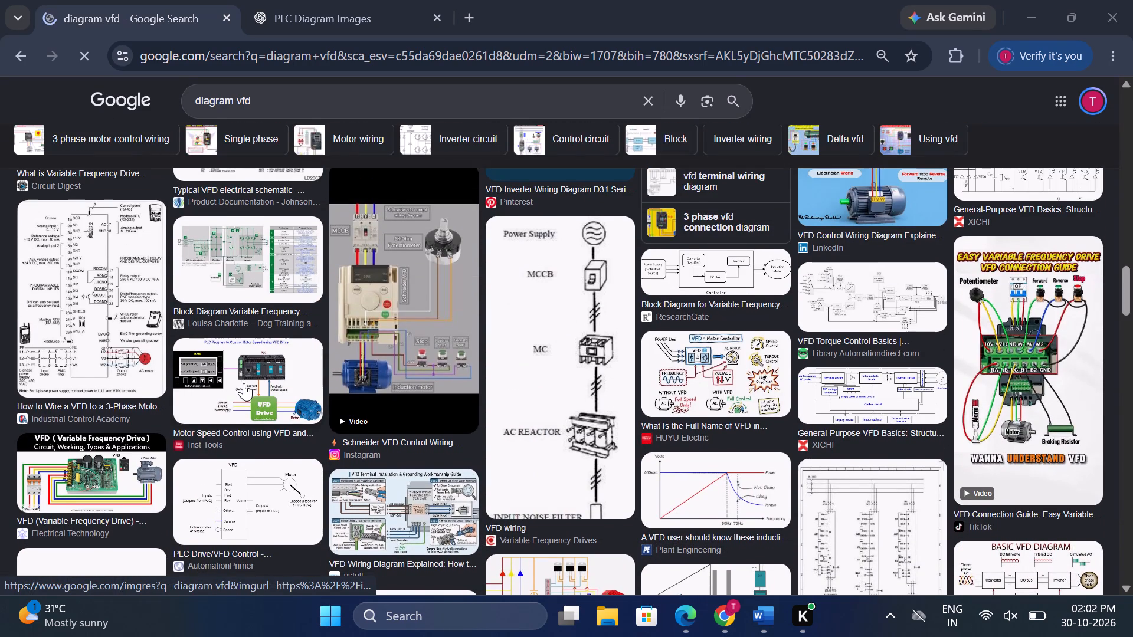
{"action": "scroll", "coordinate": [244, 383], "scroll_direction": "up", "scroll_amount": 1}
{"action": "scroll", "coordinate": [244, 383], "scroll_direction": "down", "scroll_amount": 1}
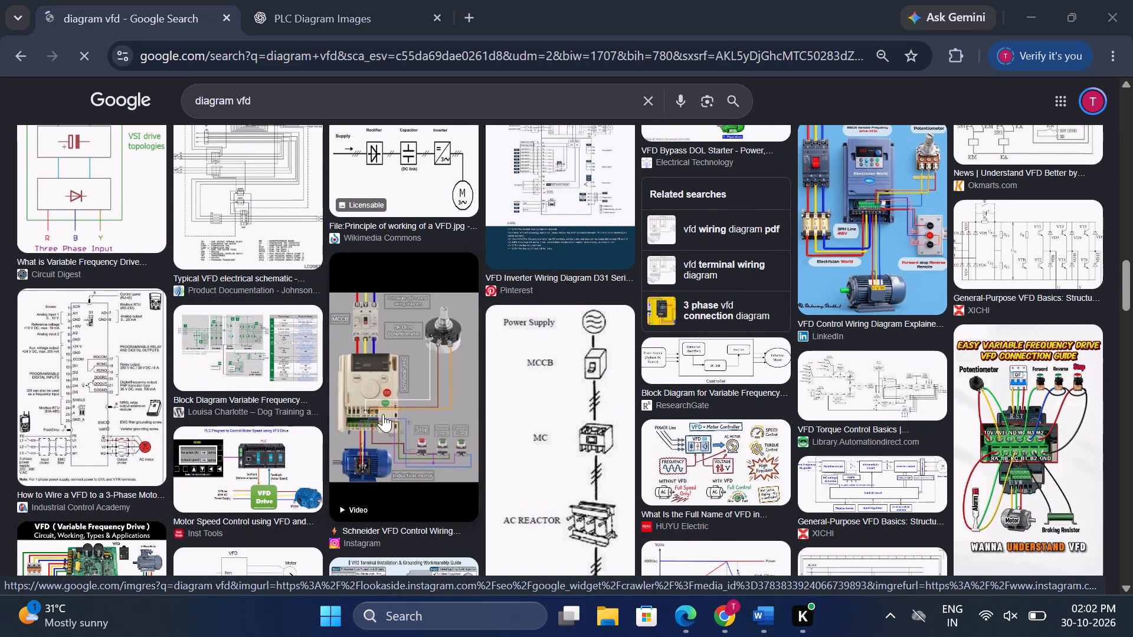
Preview the Schneider VFD control wiring diagram from Instagram, close the preview, and look further through the "diagram vfd" image results.
{"action": "left_click", "coordinate": [383, 414]}
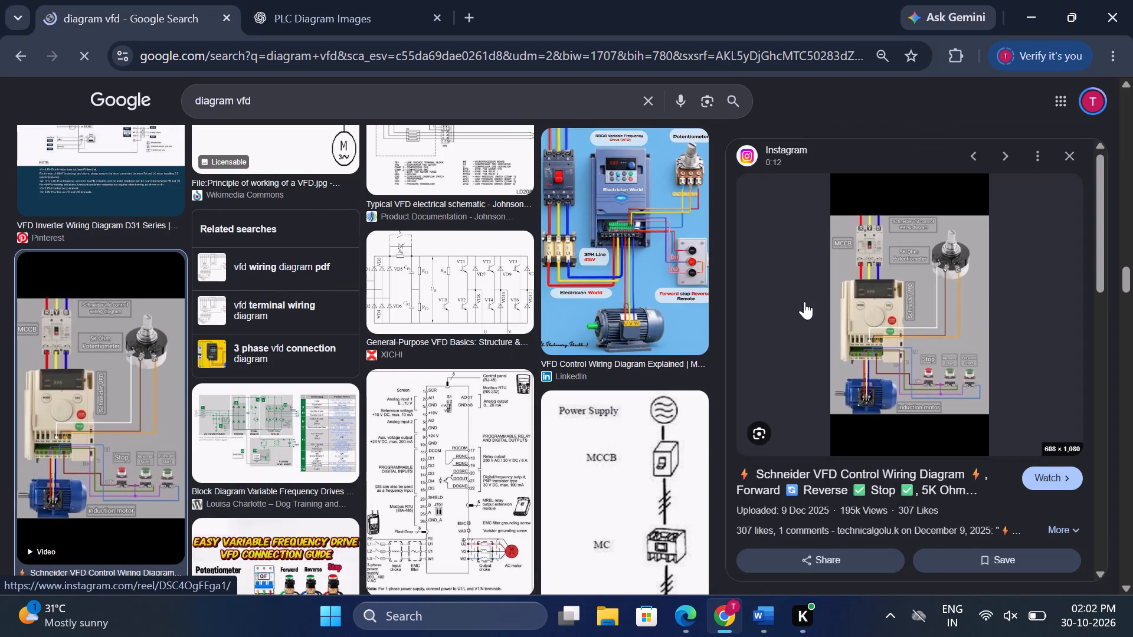
{"action": "scroll", "coordinate": [578, 320], "scroll_direction": "up", "scroll_amount": 4}
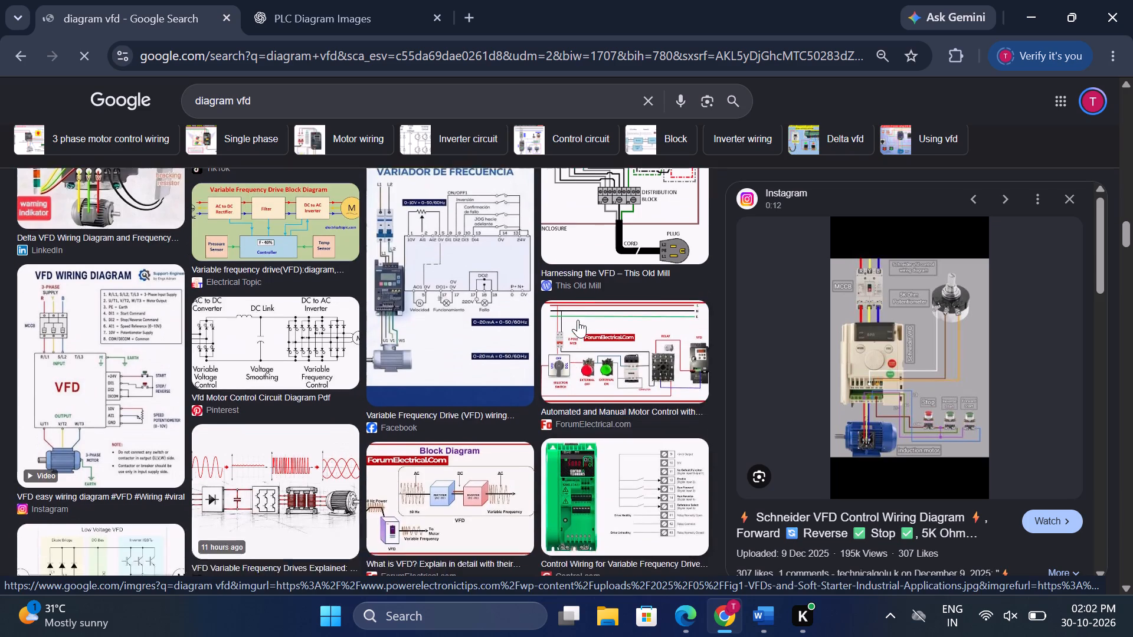
{"action": "scroll", "coordinate": [578, 320], "scroll_direction": "up", "scroll_amount": 6}
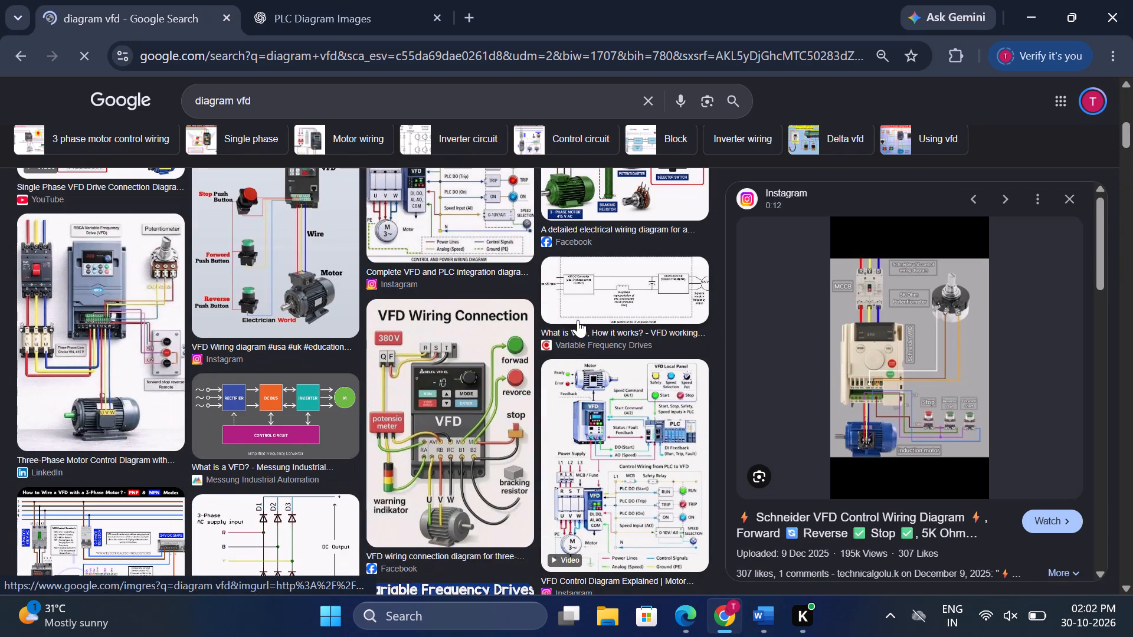
{"action": "left_click", "coordinate": [1065, 201]}
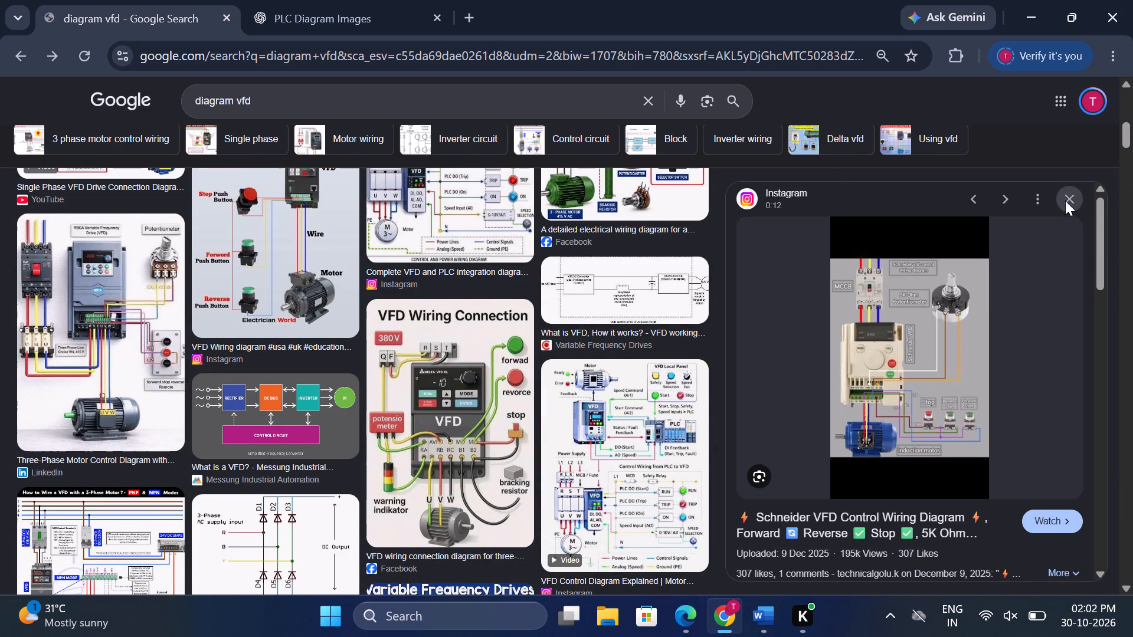
{"action": "scroll", "coordinate": [678, 300], "scroll_direction": "up", "scroll_amount": 4}
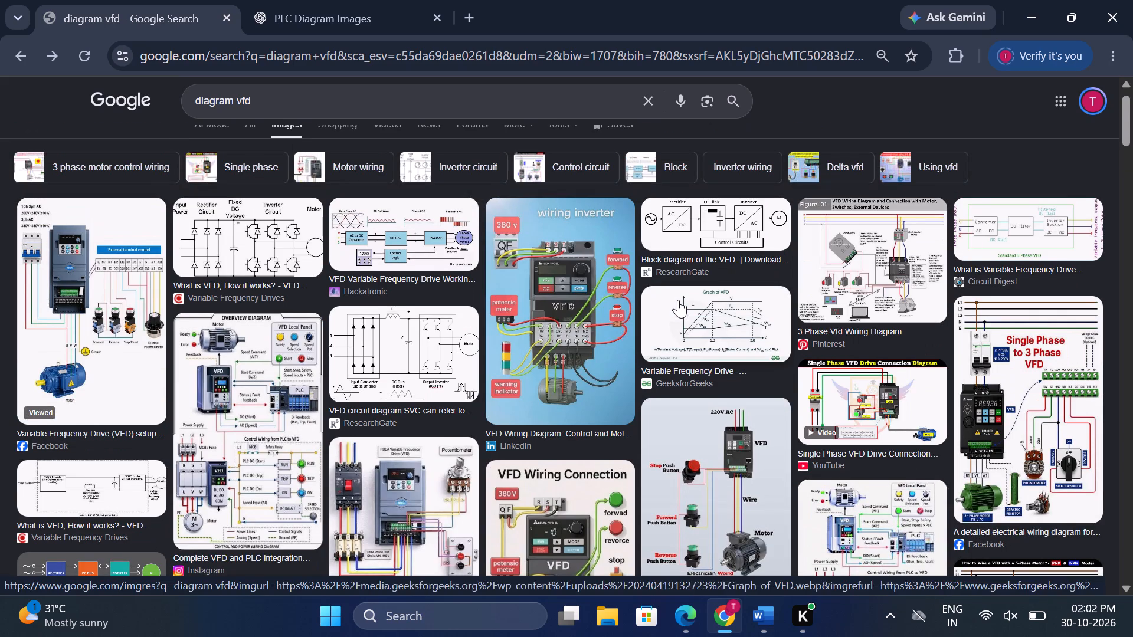
{"action": "scroll", "coordinate": [365, 333], "scroll_direction": "down", "scroll_amount": 1}
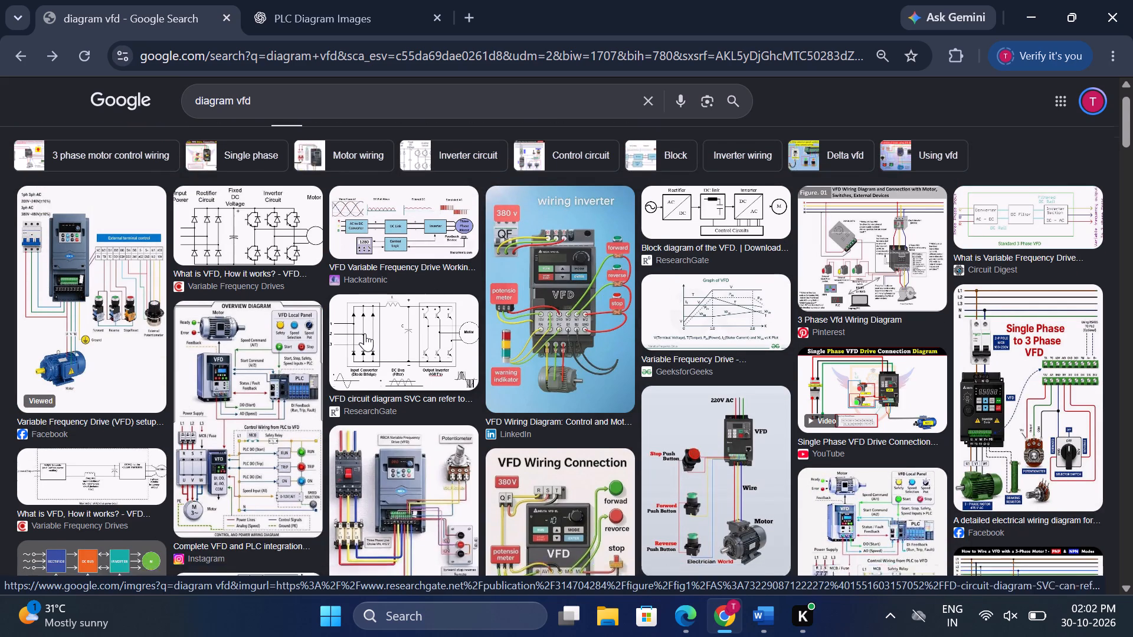
{"action": "scroll", "coordinate": [365, 333], "scroll_direction": "down", "scroll_amount": 1}
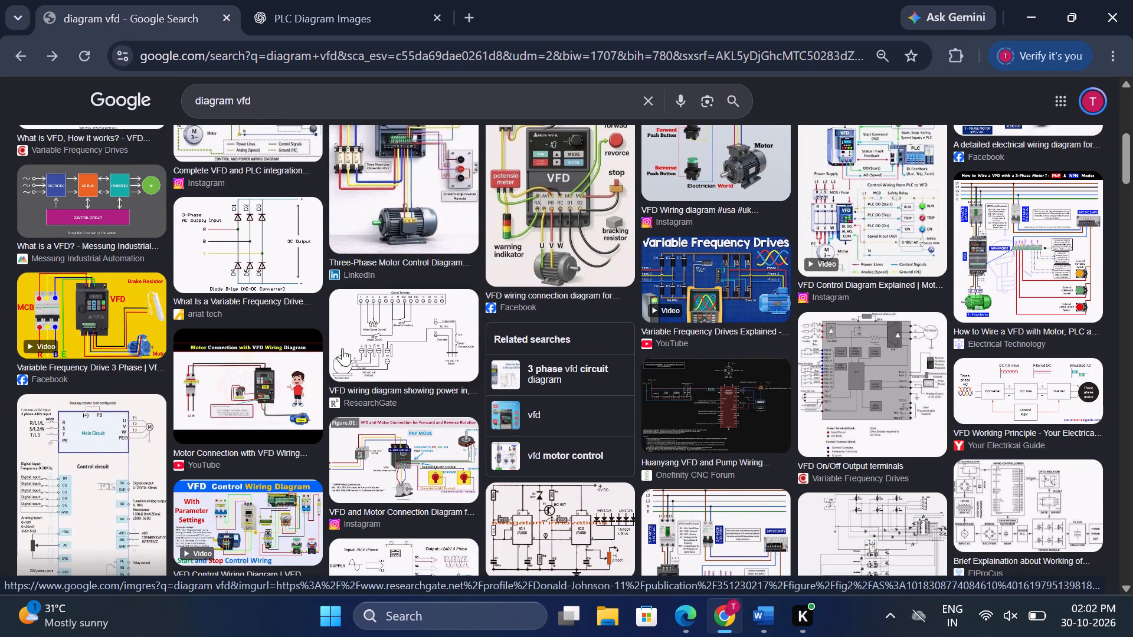
{"action": "scroll", "coordinate": [479, 392], "scroll_direction": "down", "scroll_amount": 1}
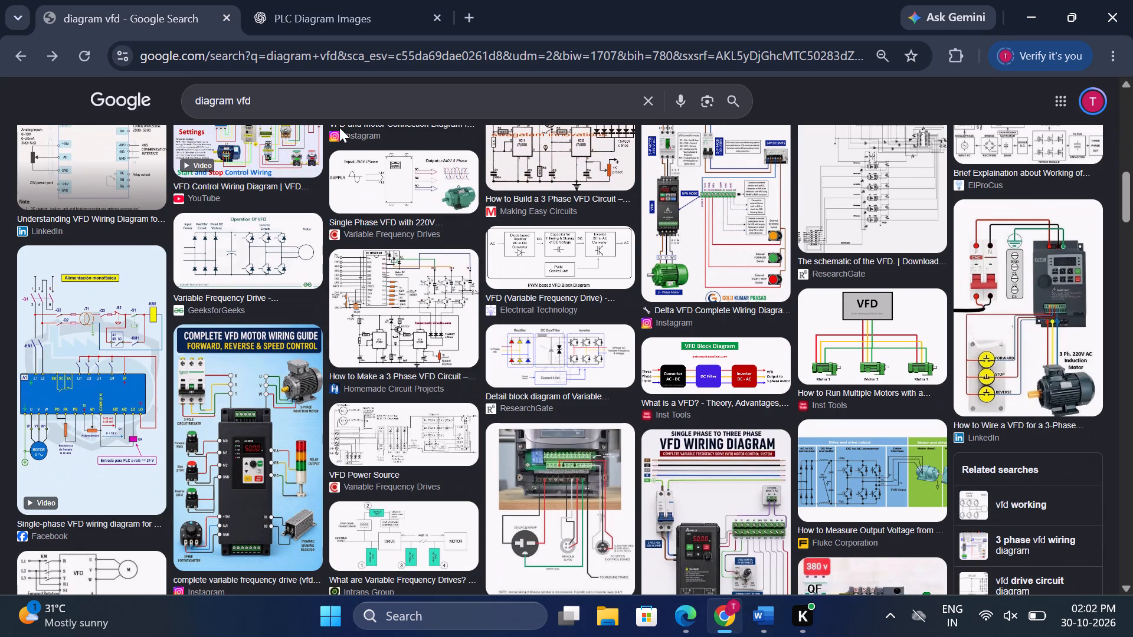
Extend the image search query to "diagram vfd digram", run it, and look through the results for a suitable diagram.
{"action": "left_click", "coordinate": [292, 106]}
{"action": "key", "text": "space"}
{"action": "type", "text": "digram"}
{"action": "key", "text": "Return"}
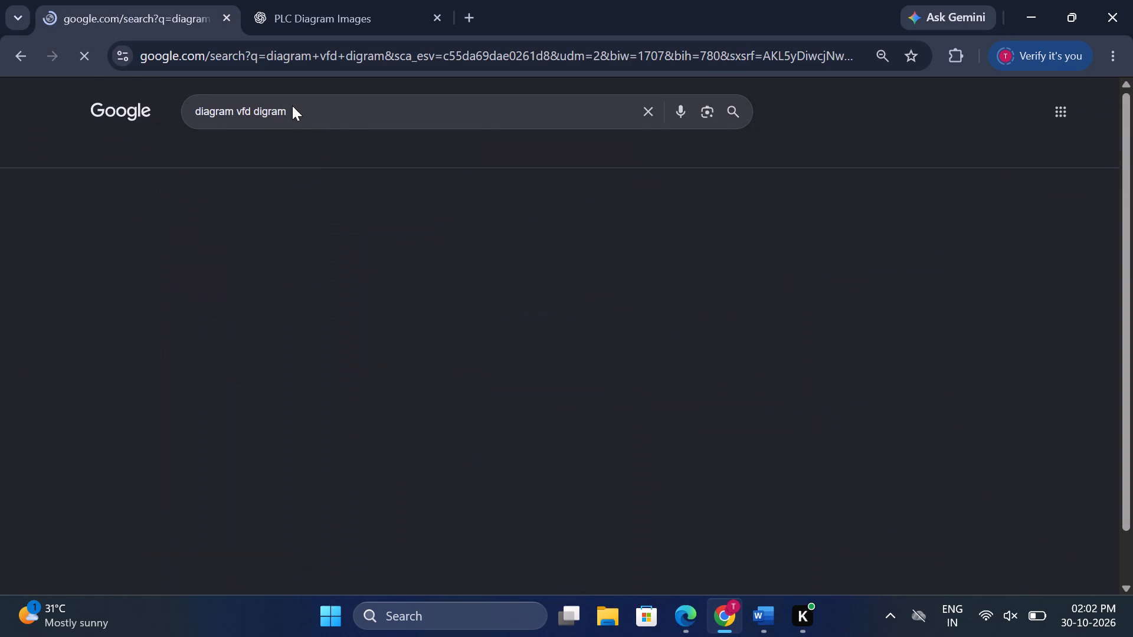
{"action": "scroll", "coordinate": [462, 249], "scroll_direction": "down", "scroll_amount": 1}
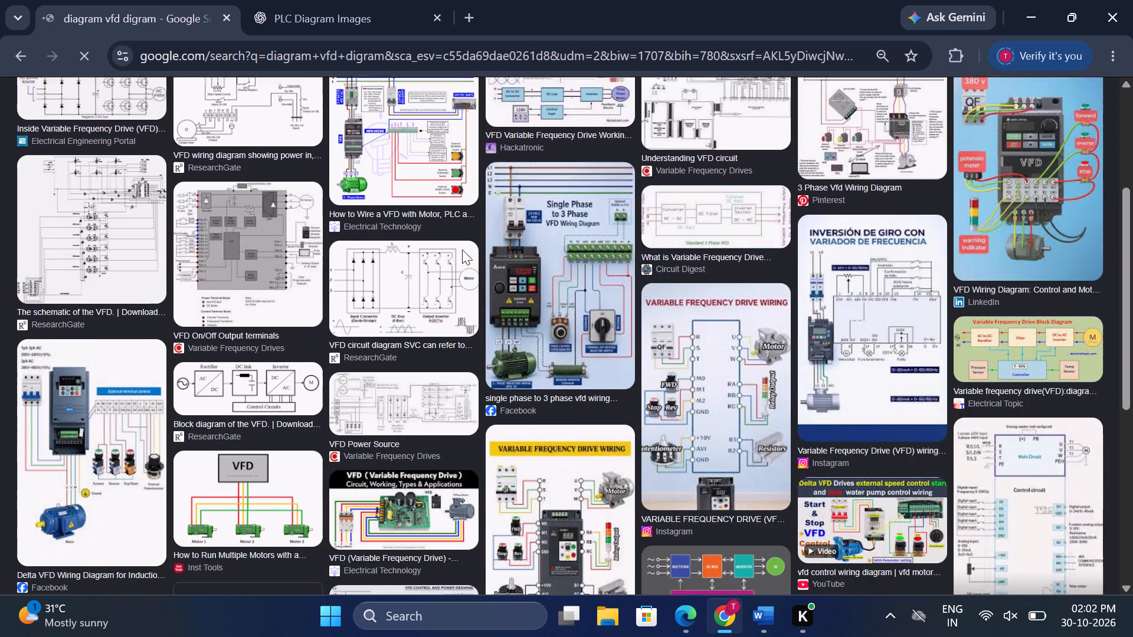
{"action": "scroll", "coordinate": [462, 249], "scroll_direction": "down", "scroll_amount": 2}
{"action": "scroll", "coordinate": [389, 235], "scroll_direction": "up", "scroll_amount": 2}
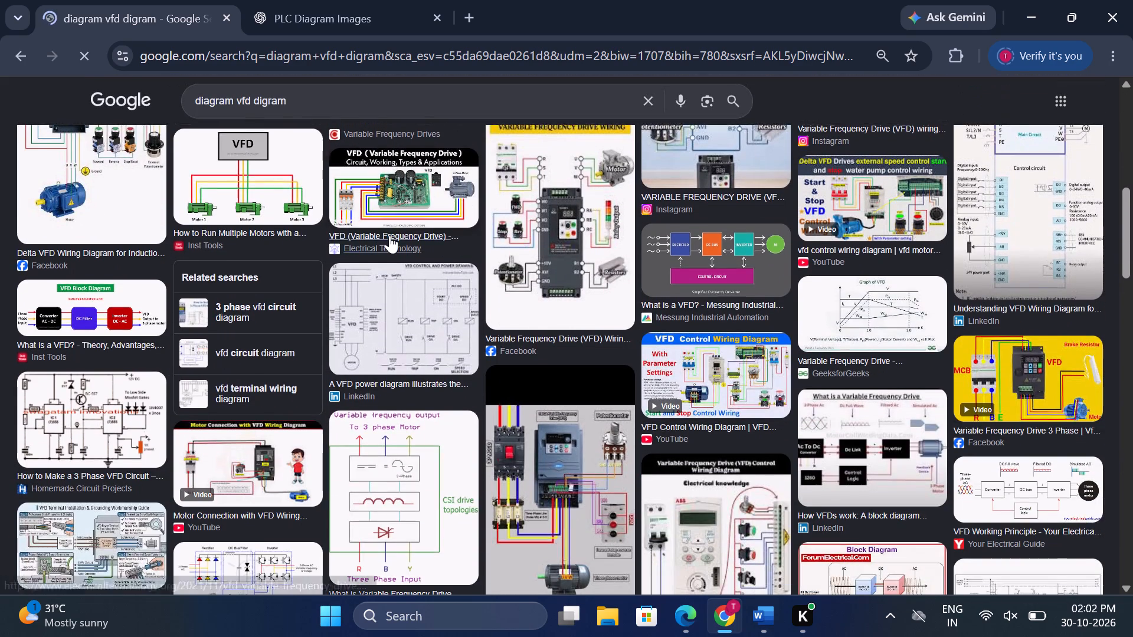
{"action": "scroll", "coordinate": [389, 235], "scroll_direction": "up", "scroll_amount": 1}
Search Google Images for "diagram vfd 3d iamge".
{"action": "left_click", "coordinate": [317, 99]}
{"action": "key", "text": "BackSpace"}
{"action": "key", "text": "BackSpace"}
{"action": "key", "text": "BackSpace"}
{"action": "key", "text": "BackSpace"}
{"action": "key", "text": "BackSpace"}
{"action": "key", "text": "BackSpace"}
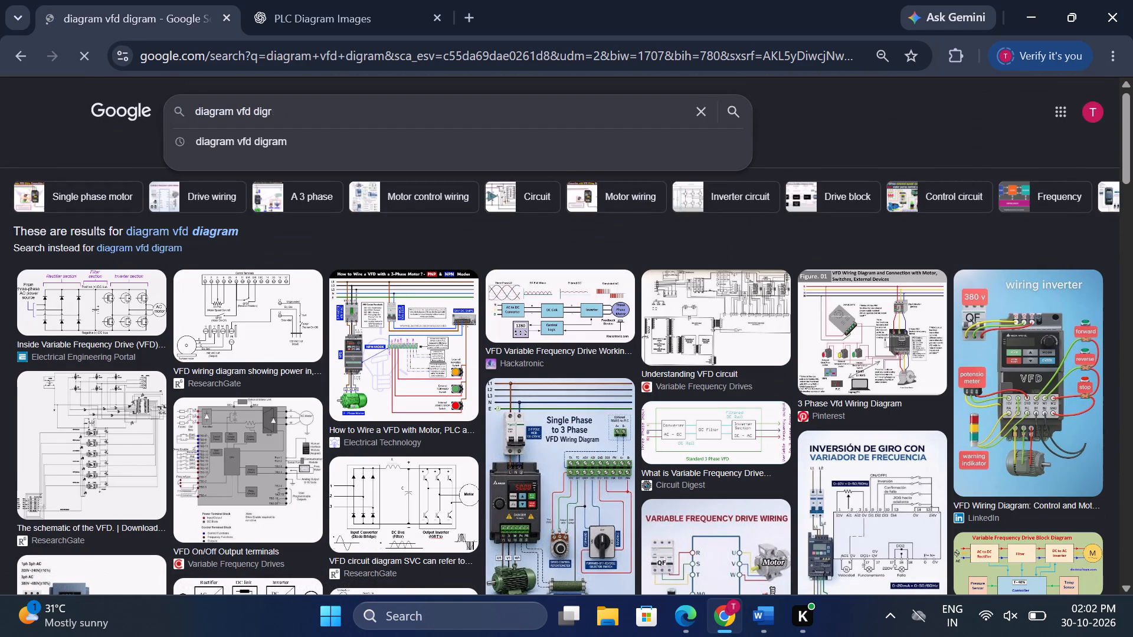
{"action": "type", "text": "3d iamge"}
{"action": "key", "text": "Return"}
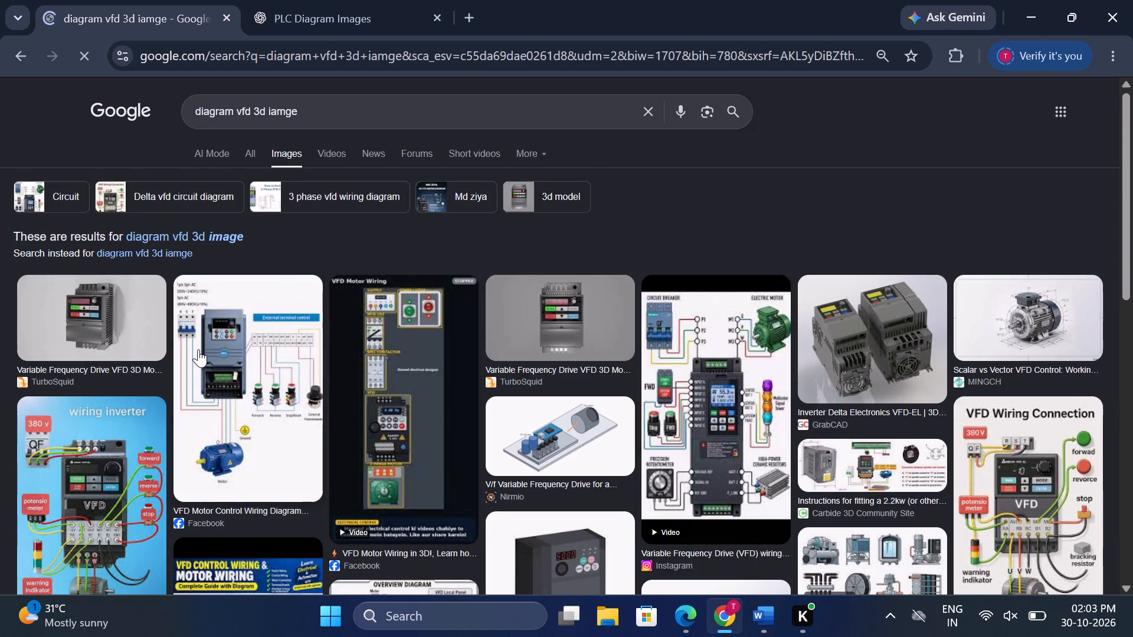
Look through the 3D VFD diagram image results for a suitable illustration.
{"action": "scroll", "coordinate": [198, 349], "scroll_direction": "down", "scroll_amount": 1}
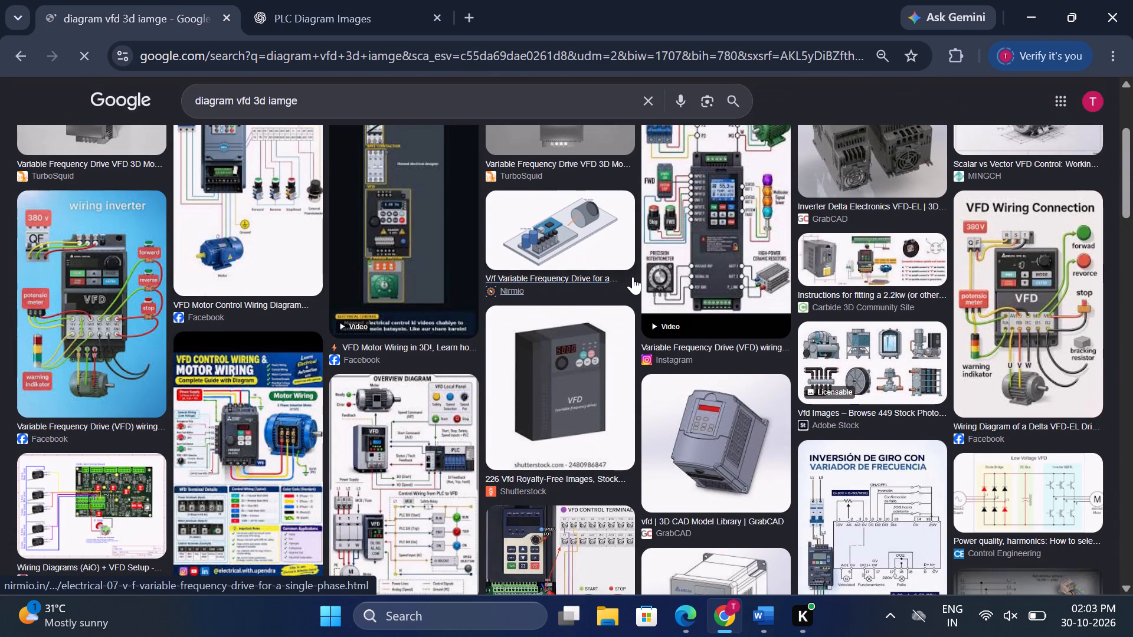
{"action": "scroll", "coordinate": [633, 277], "scroll_direction": "down", "scroll_amount": 2}
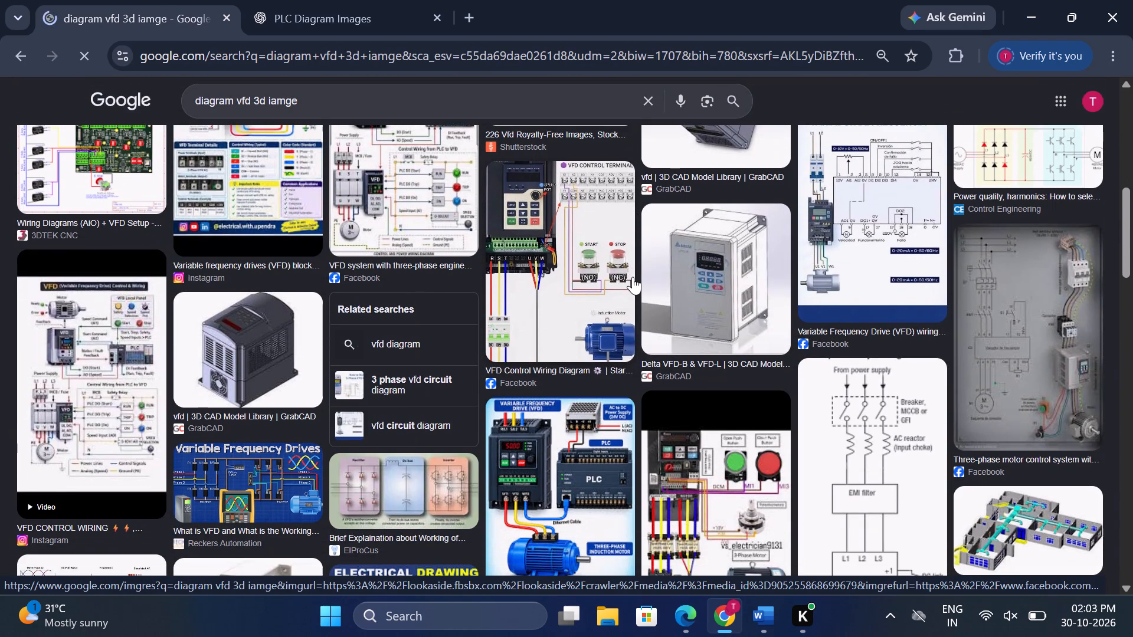
{"action": "scroll", "coordinate": [332, 365], "scroll_direction": "down", "scroll_amount": 1}
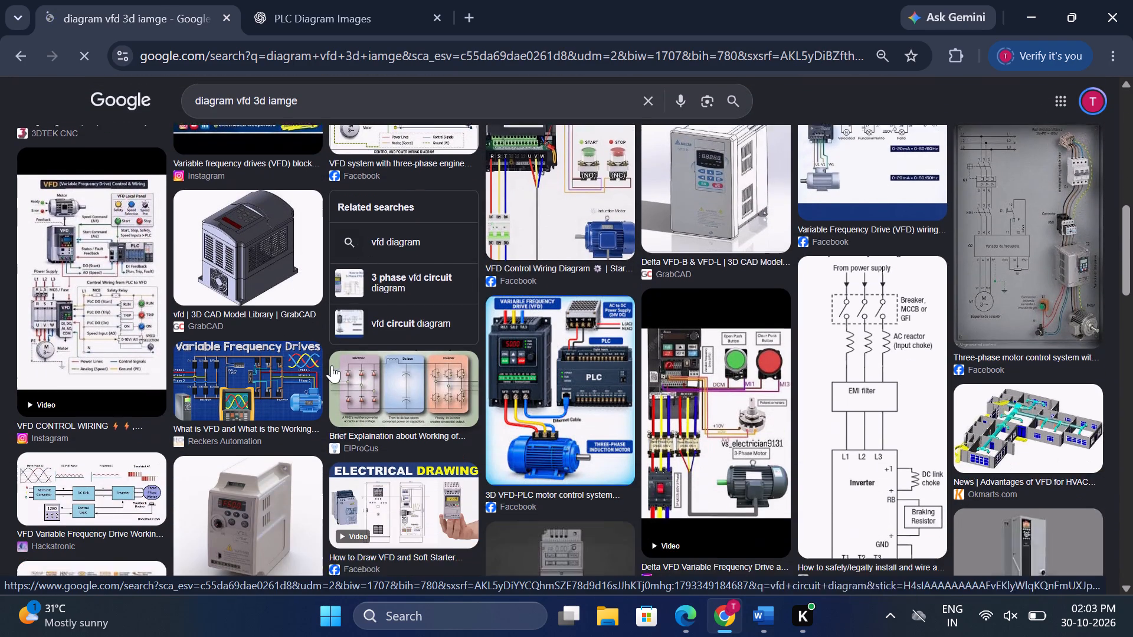
{"action": "scroll", "coordinate": [332, 365], "scroll_direction": "down", "scroll_amount": 1}
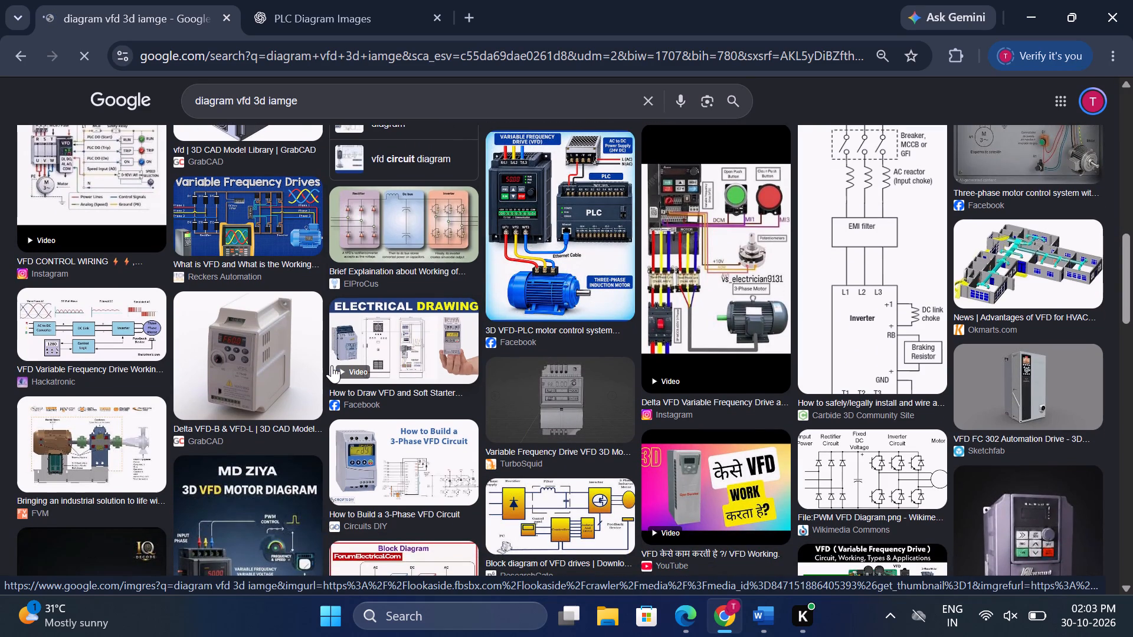
{"action": "scroll", "coordinate": [435, 368], "scroll_direction": "up", "scroll_amount": 2}
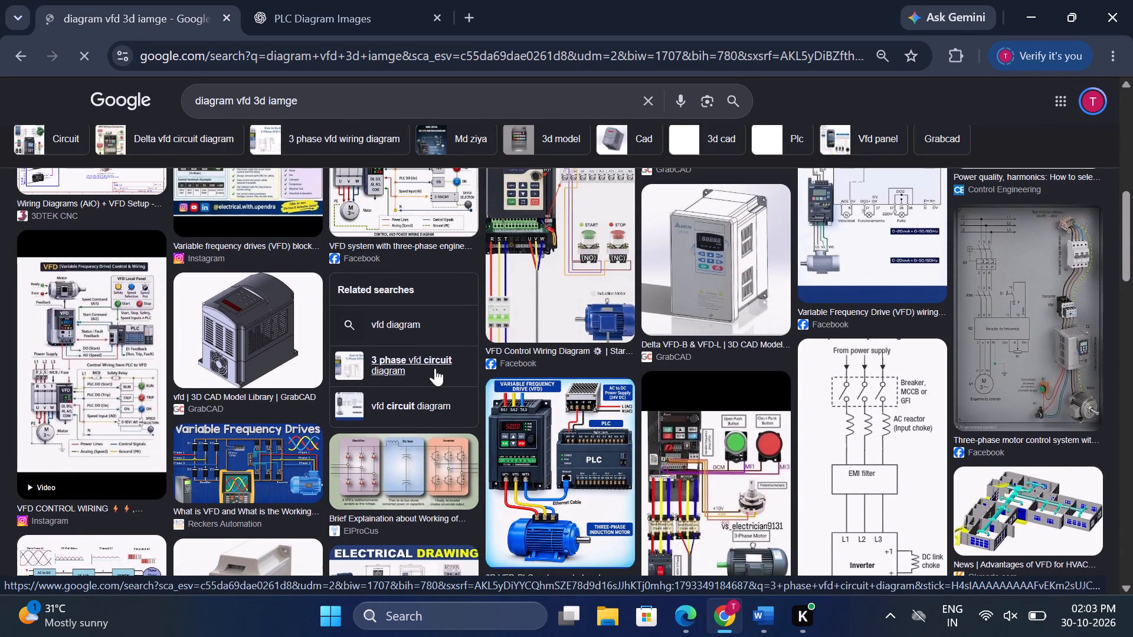
{"action": "scroll", "coordinate": [435, 368], "scroll_direction": "up", "scroll_amount": 3}
{"action": "scroll", "coordinate": [435, 368], "scroll_direction": "down", "scroll_amount": 1}
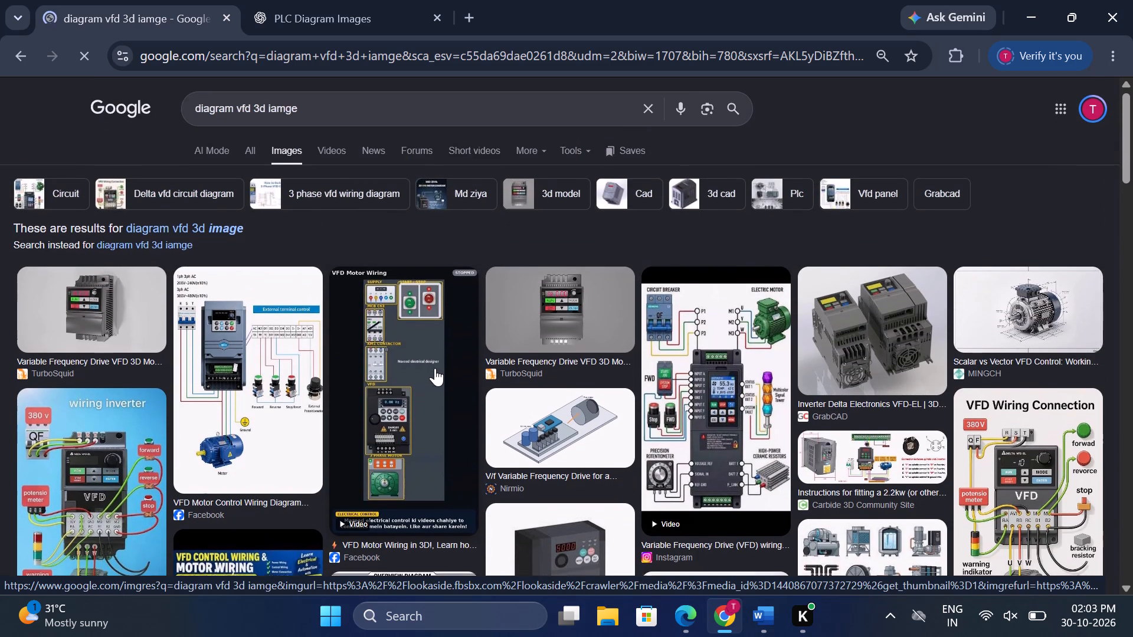
{"action": "scroll", "coordinate": [435, 368], "scroll_direction": "down", "scroll_amount": 1}
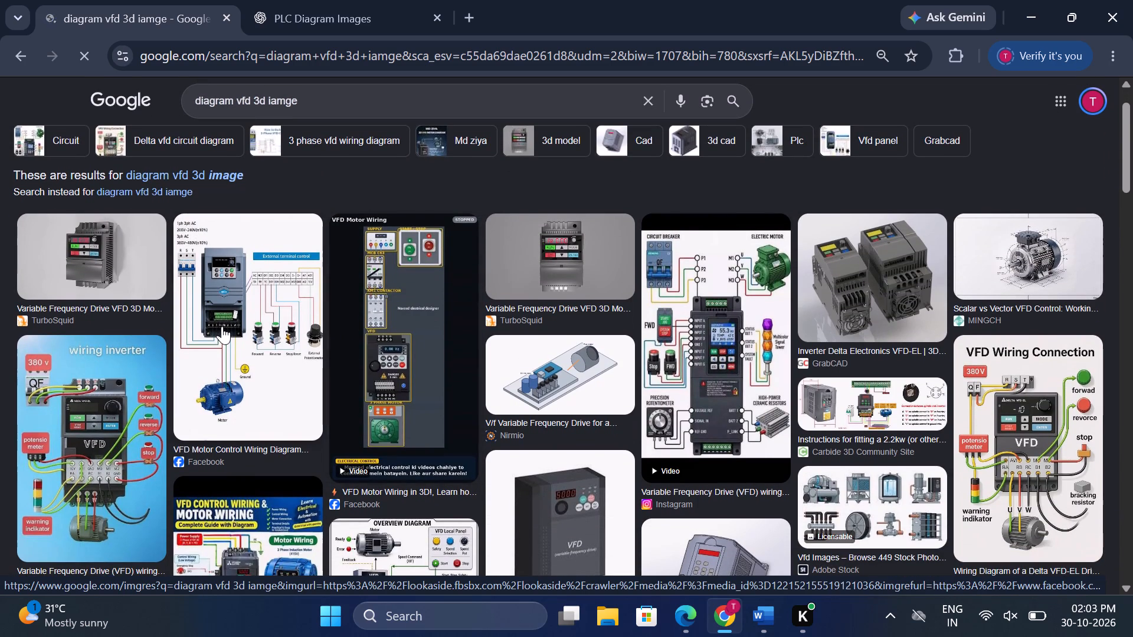
In Word, stretch the VFD motor wiring picture taller and position it just below the top of page 7.
{"action": "left_click", "coordinate": [757, 620]}
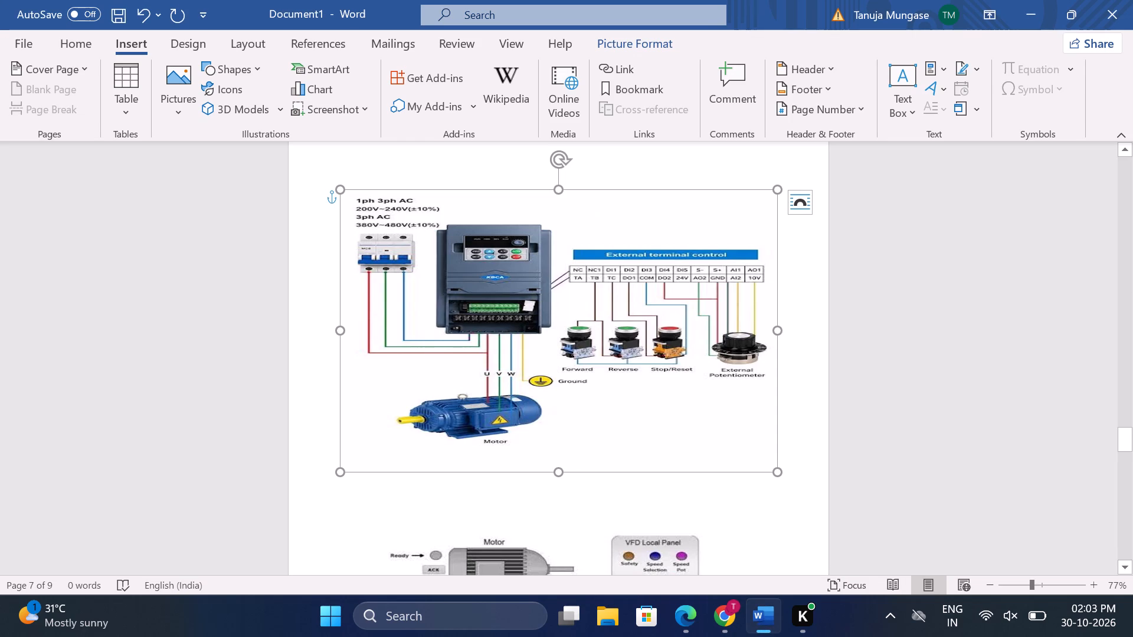
{"action": "left_click_drag", "start_coordinate": [559, 183], "coordinate": [561, 162]}
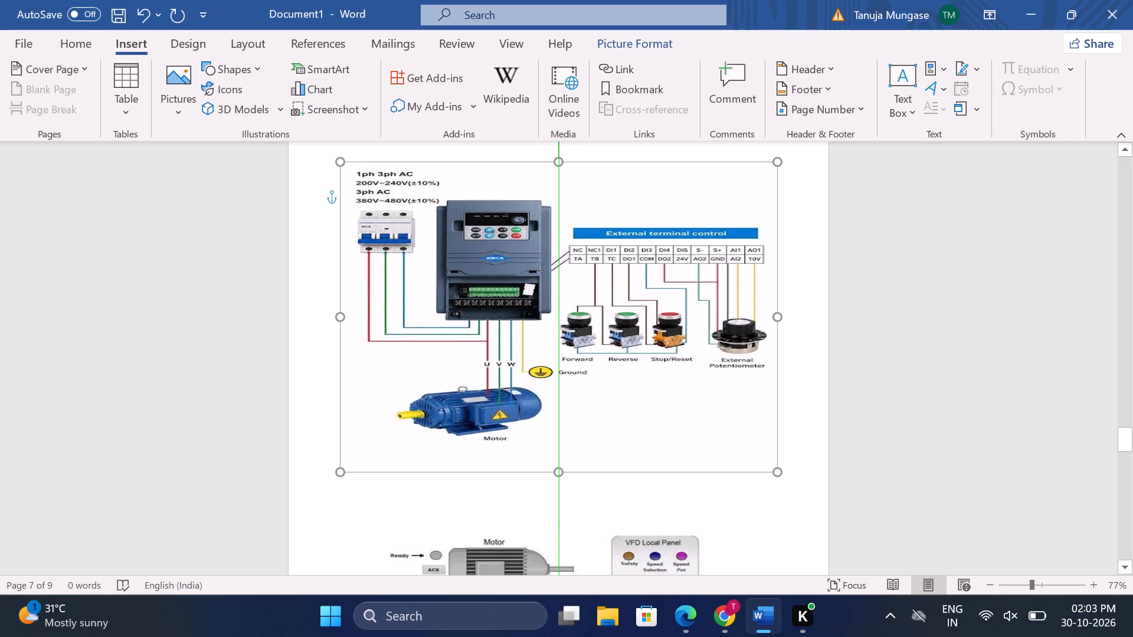
{"action": "left_click_drag", "start_coordinate": [561, 162], "coordinate": [562, 142]}
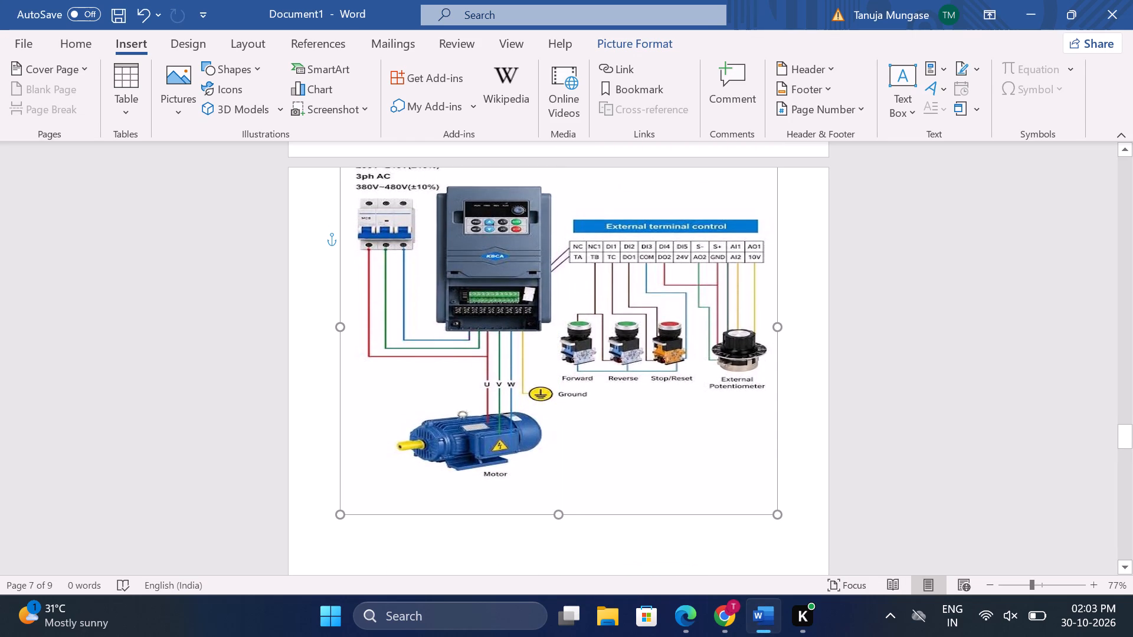
{"action": "left_click_drag", "start_coordinate": [600, 275], "coordinate": [599, 347]}
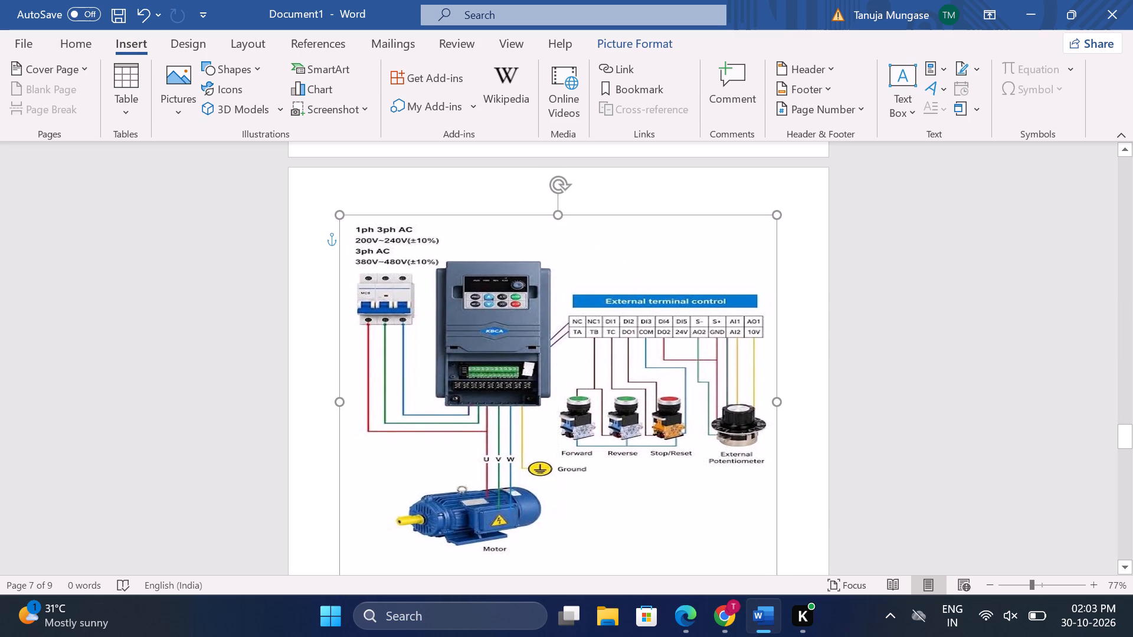
{"action": "left_click_drag", "start_coordinate": [599, 347], "coordinate": [600, 337]}
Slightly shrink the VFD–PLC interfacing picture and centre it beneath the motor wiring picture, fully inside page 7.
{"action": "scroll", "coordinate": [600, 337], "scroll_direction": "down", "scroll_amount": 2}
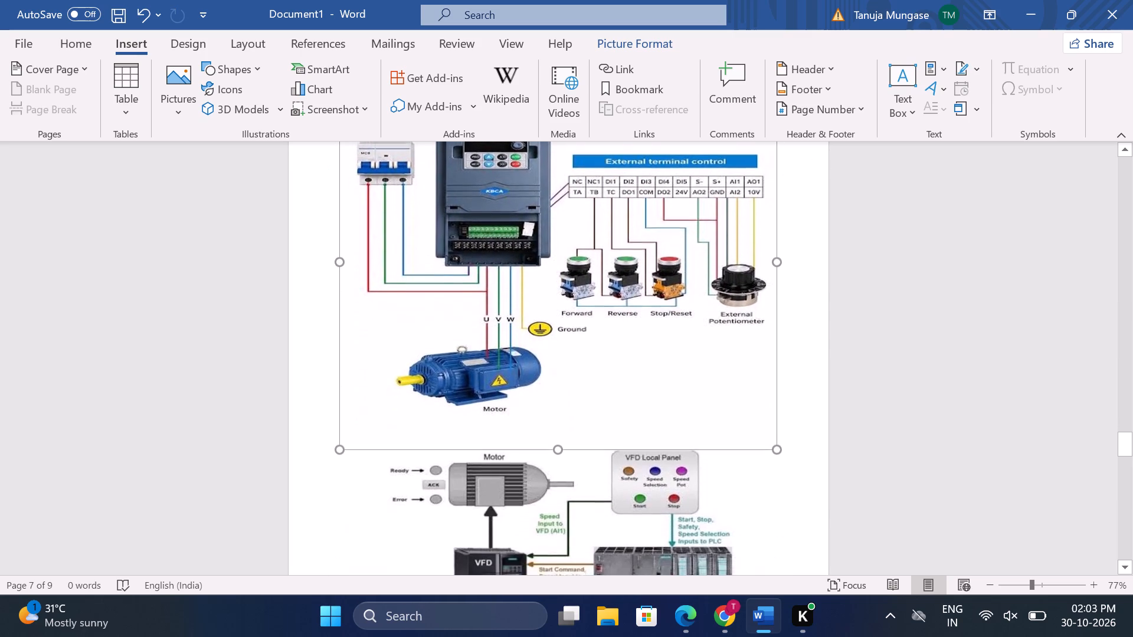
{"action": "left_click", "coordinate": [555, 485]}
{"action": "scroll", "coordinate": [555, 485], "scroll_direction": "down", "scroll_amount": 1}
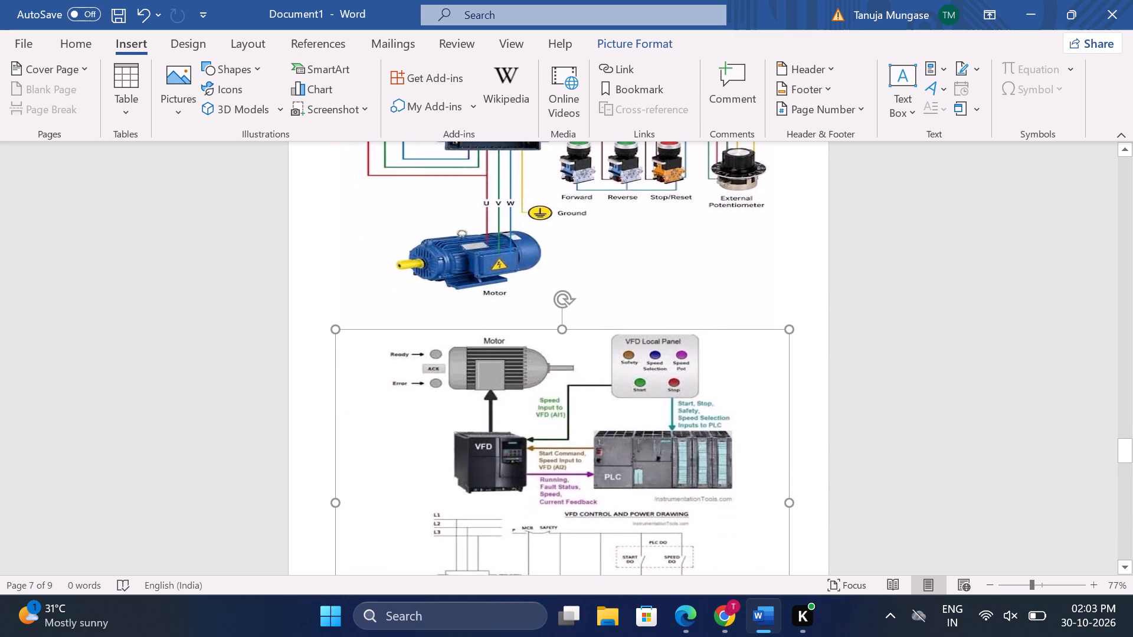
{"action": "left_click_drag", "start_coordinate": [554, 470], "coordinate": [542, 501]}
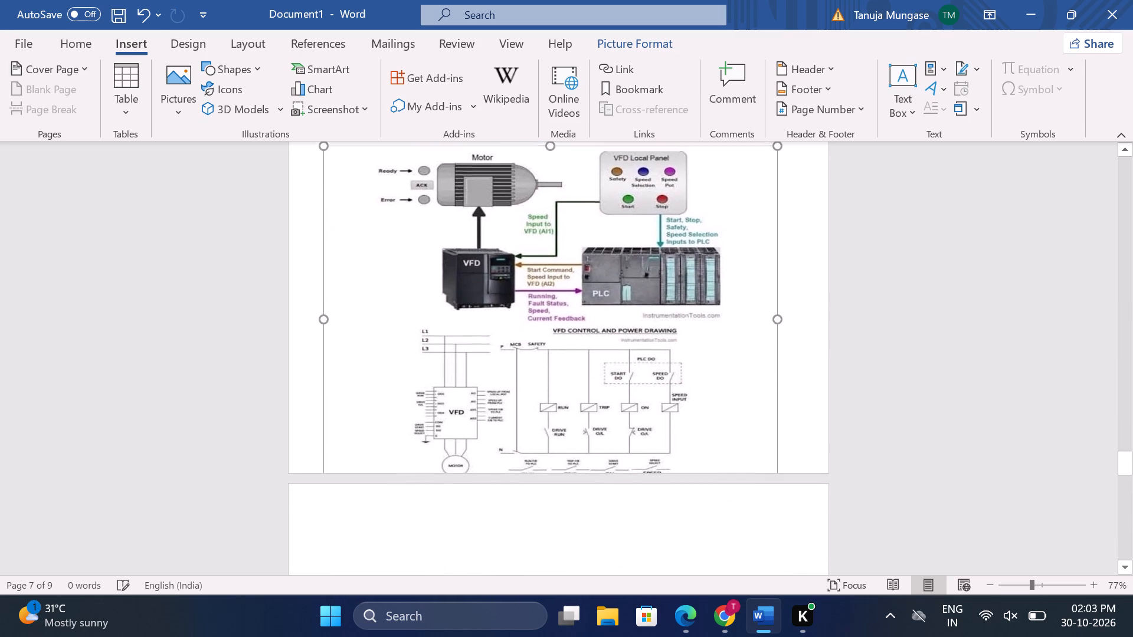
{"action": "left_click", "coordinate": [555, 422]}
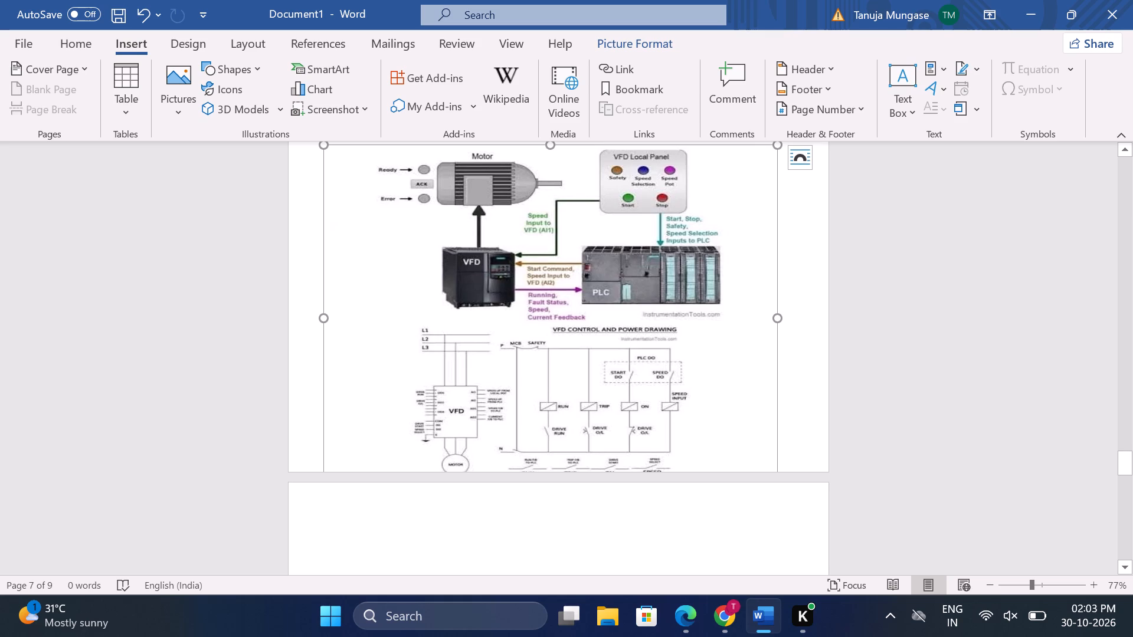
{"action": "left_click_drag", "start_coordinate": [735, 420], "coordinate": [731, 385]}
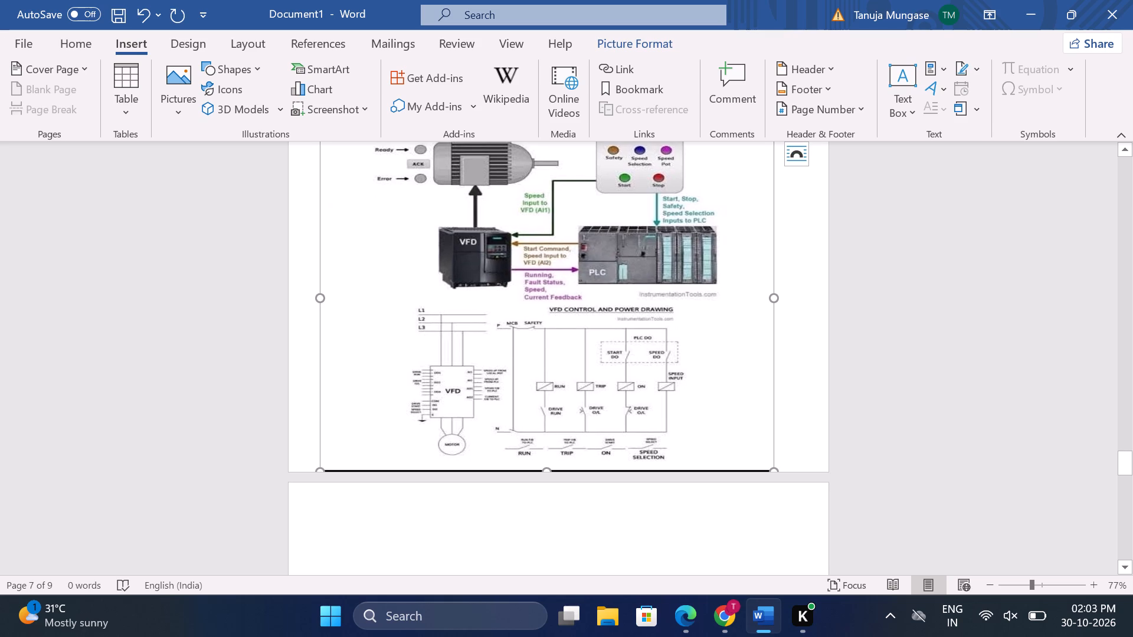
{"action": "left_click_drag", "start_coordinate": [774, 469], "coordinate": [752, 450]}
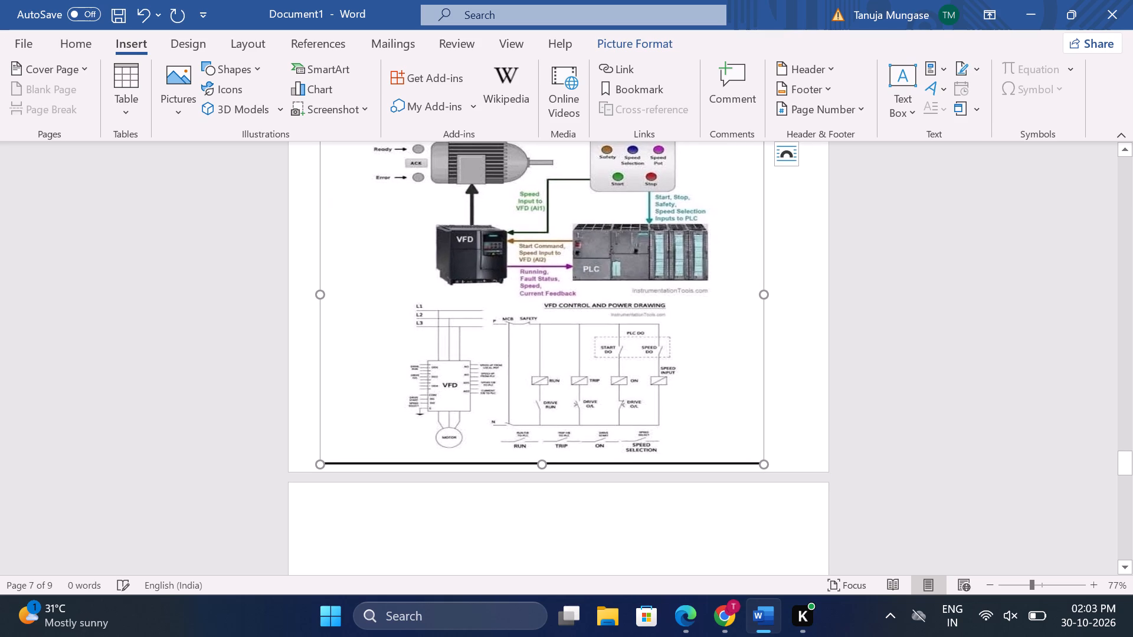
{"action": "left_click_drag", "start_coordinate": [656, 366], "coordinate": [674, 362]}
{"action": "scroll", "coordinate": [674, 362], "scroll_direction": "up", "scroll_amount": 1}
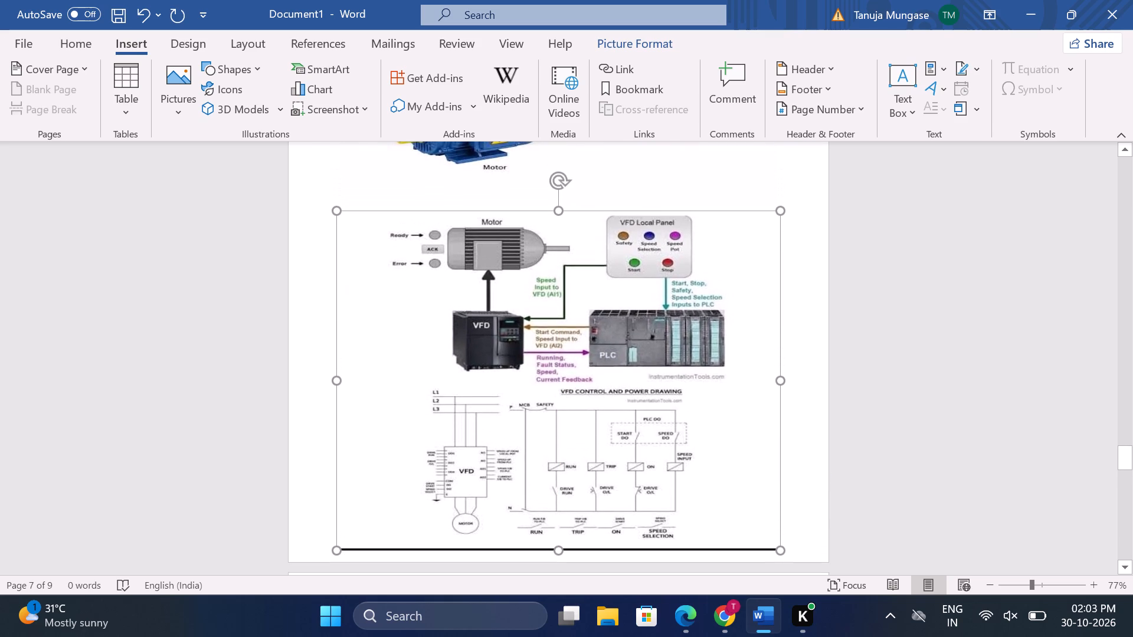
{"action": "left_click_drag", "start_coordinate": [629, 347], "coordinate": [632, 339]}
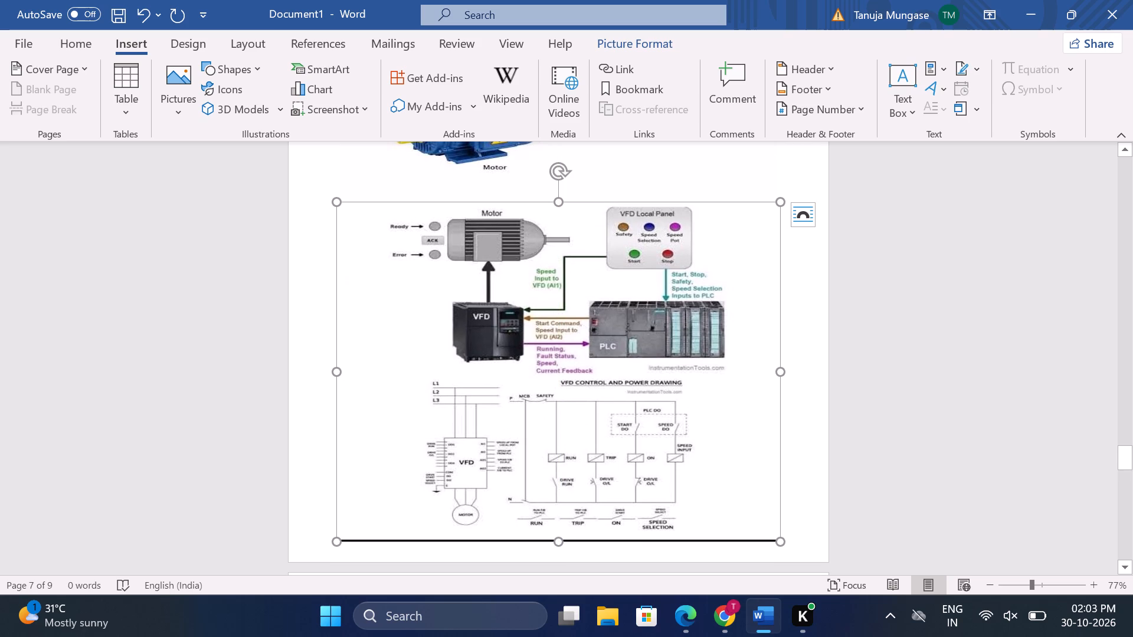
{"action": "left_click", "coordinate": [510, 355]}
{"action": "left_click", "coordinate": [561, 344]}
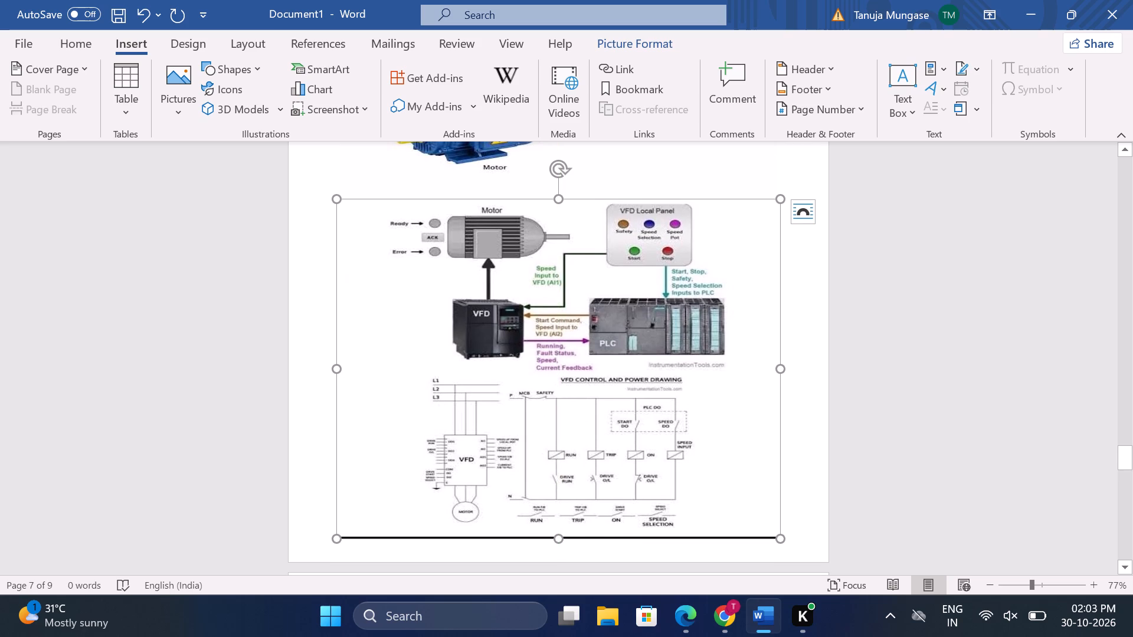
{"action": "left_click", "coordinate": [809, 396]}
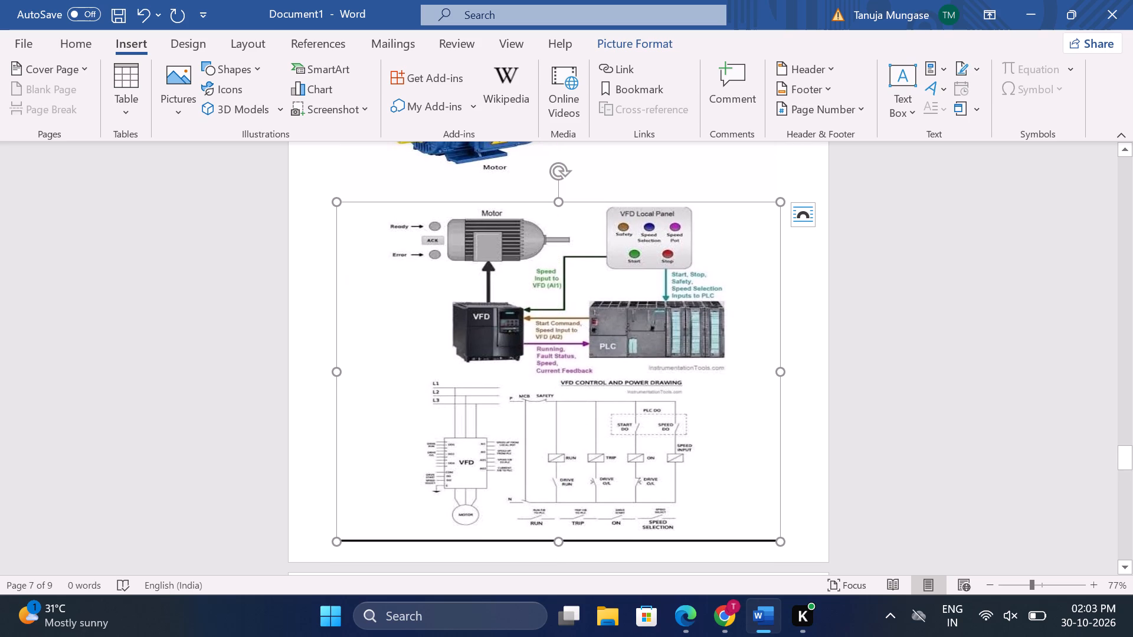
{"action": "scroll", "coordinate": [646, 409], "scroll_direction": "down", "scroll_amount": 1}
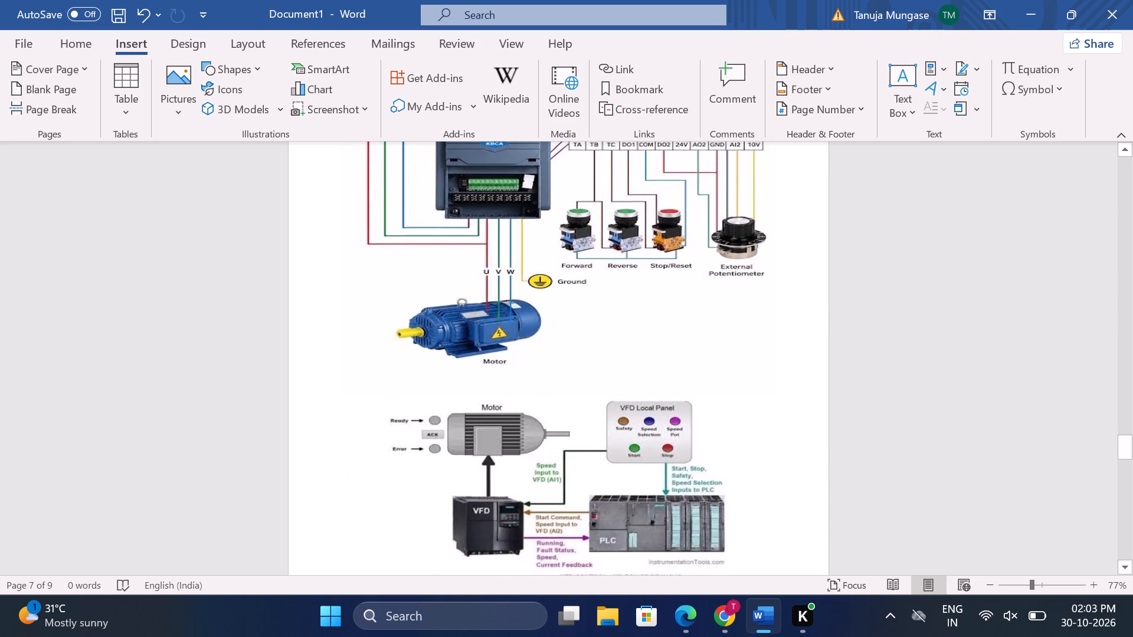
In Chrome, examine more VFD diagram results, previewing the pumping station P&ID, selector-switch control circuit and three-phase motor control wiring images.
{"action": "left_click", "coordinate": [728, 612]}
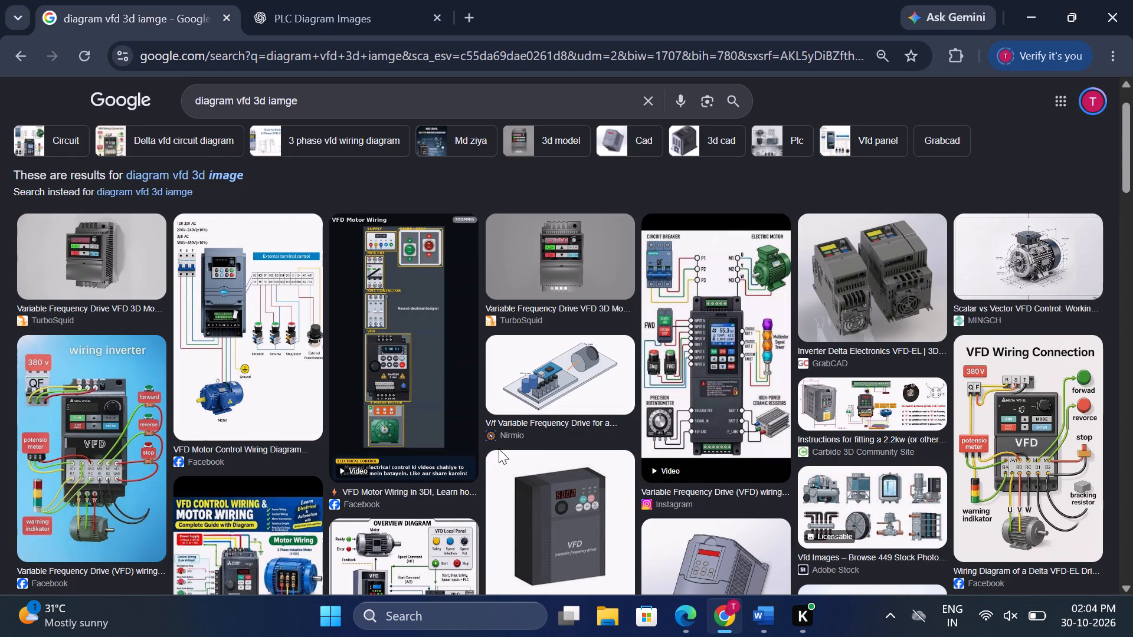
{"action": "scroll", "coordinate": [499, 449], "scroll_direction": "down", "scroll_amount": 4}
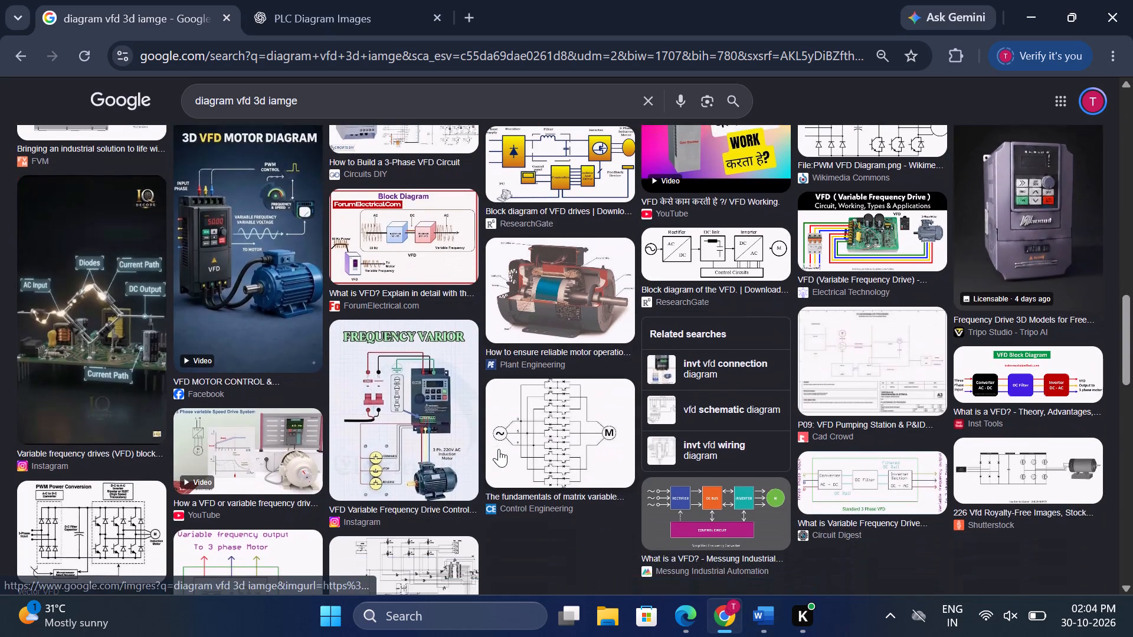
{"action": "left_click", "coordinate": [882, 362]}
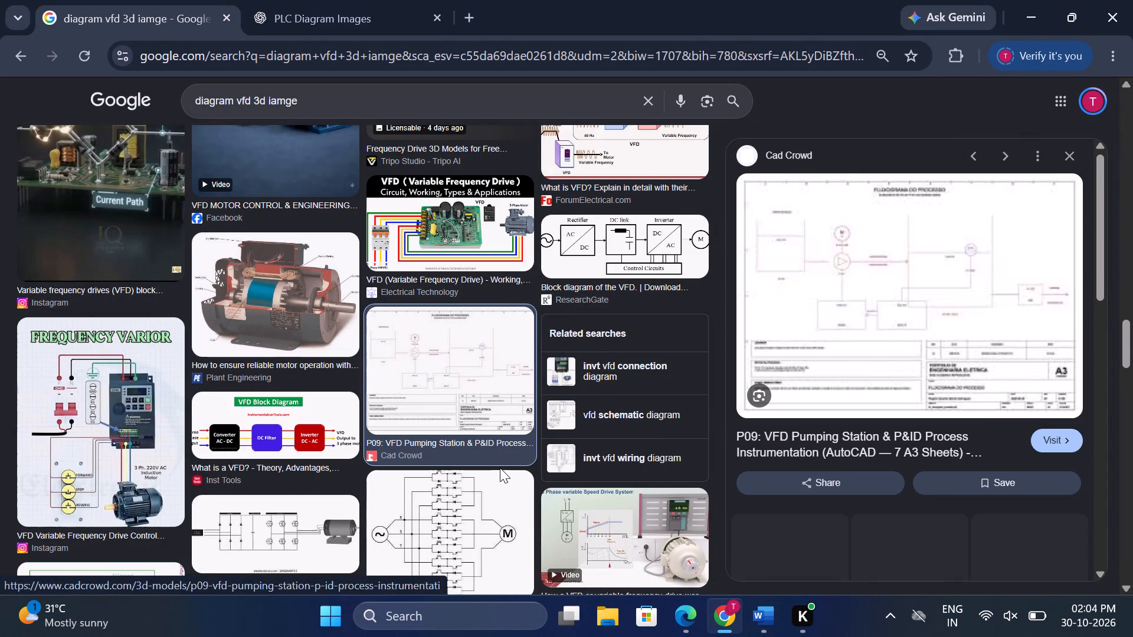
{"action": "scroll", "coordinate": [500, 468], "scroll_direction": "down", "scroll_amount": 2}
{"action": "scroll", "coordinate": [810, 525], "scroll_direction": "down", "scroll_amount": 1}
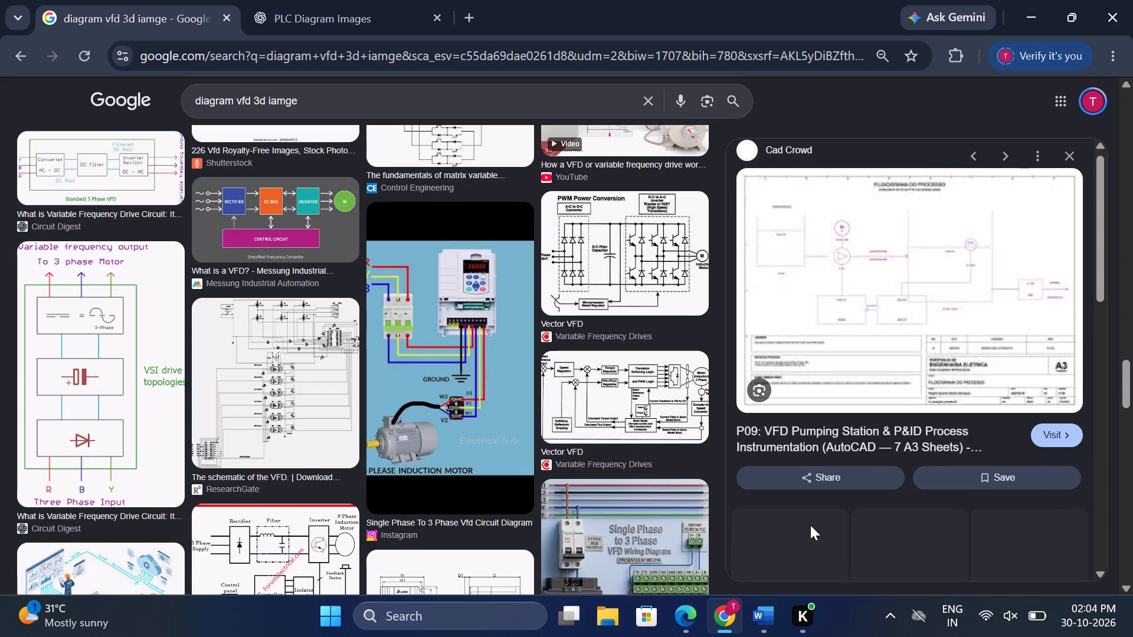
{"action": "scroll", "coordinate": [810, 525], "scroll_direction": "down", "scroll_amount": 1}
{"action": "scroll", "coordinate": [812, 465], "scroll_direction": "up", "scroll_amount": 2}
{"action": "scroll", "coordinate": [812, 465], "scroll_direction": "down", "scroll_amount": 1}
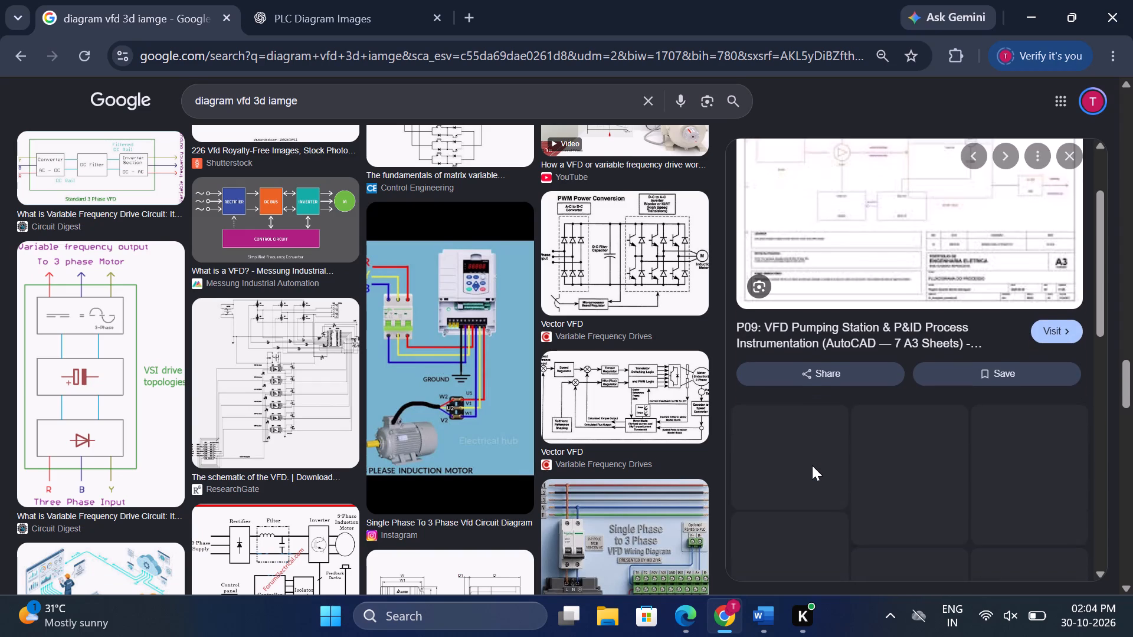
{"action": "scroll", "coordinate": [812, 465], "scroll_direction": "down", "scroll_amount": 1}
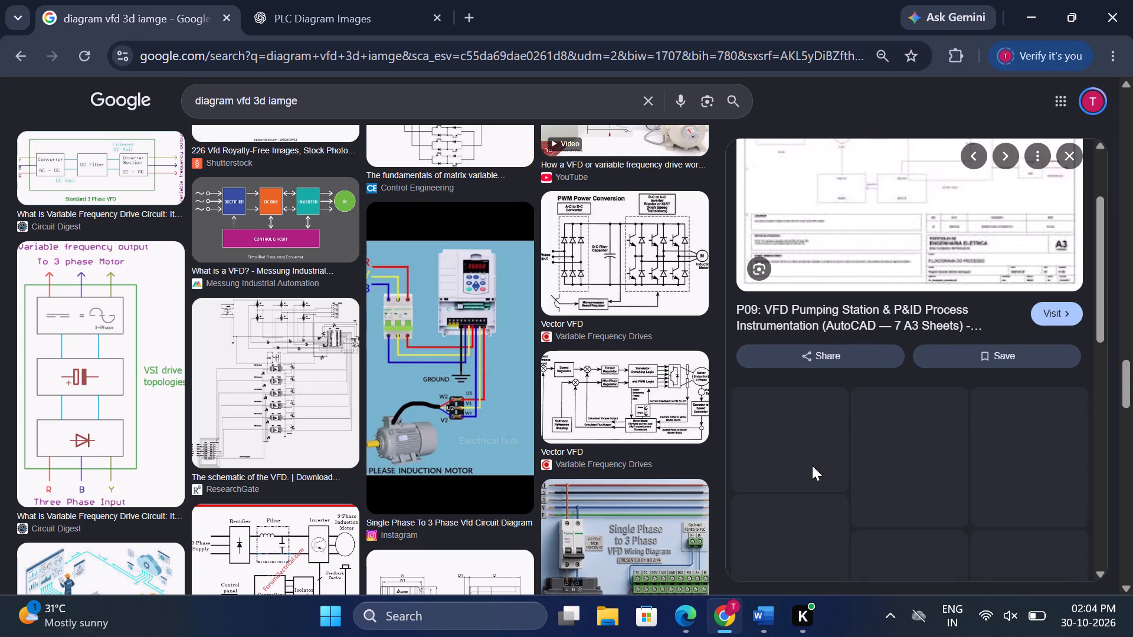
{"action": "scroll", "coordinate": [812, 465], "scroll_direction": "down", "scroll_amount": 1}
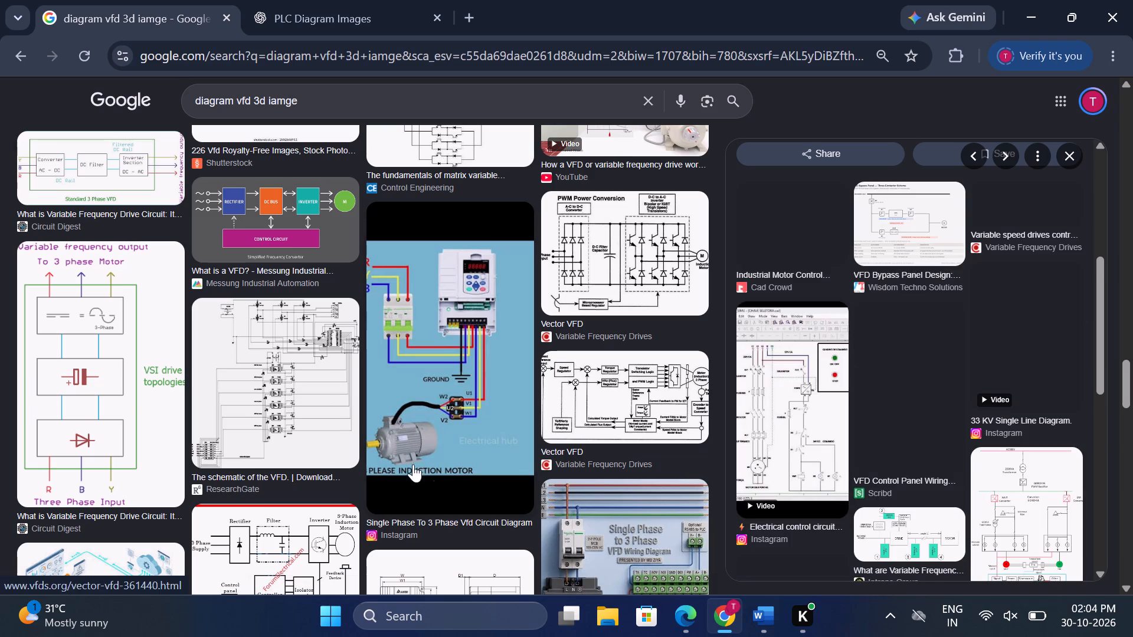
{"action": "left_click", "coordinate": [823, 426]}
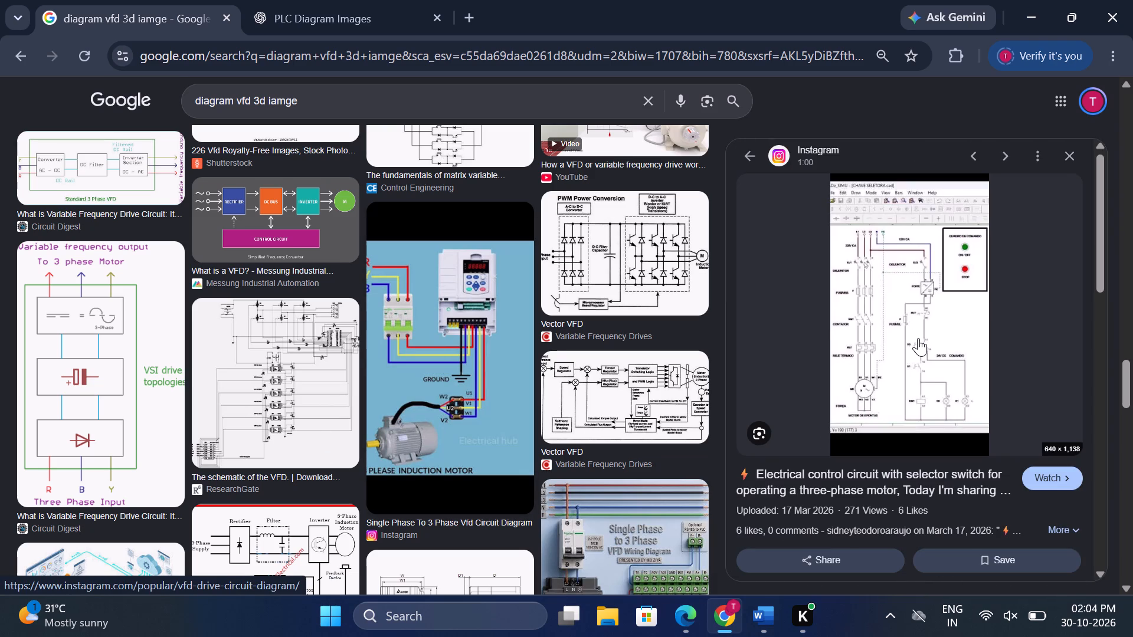
{"action": "left_click_drag", "start_coordinate": [918, 338], "coordinate": [944, 399]}
{"action": "scroll", "coordinate": [944, 399], "scroll_direction": "down", "scroll_amount": 2}
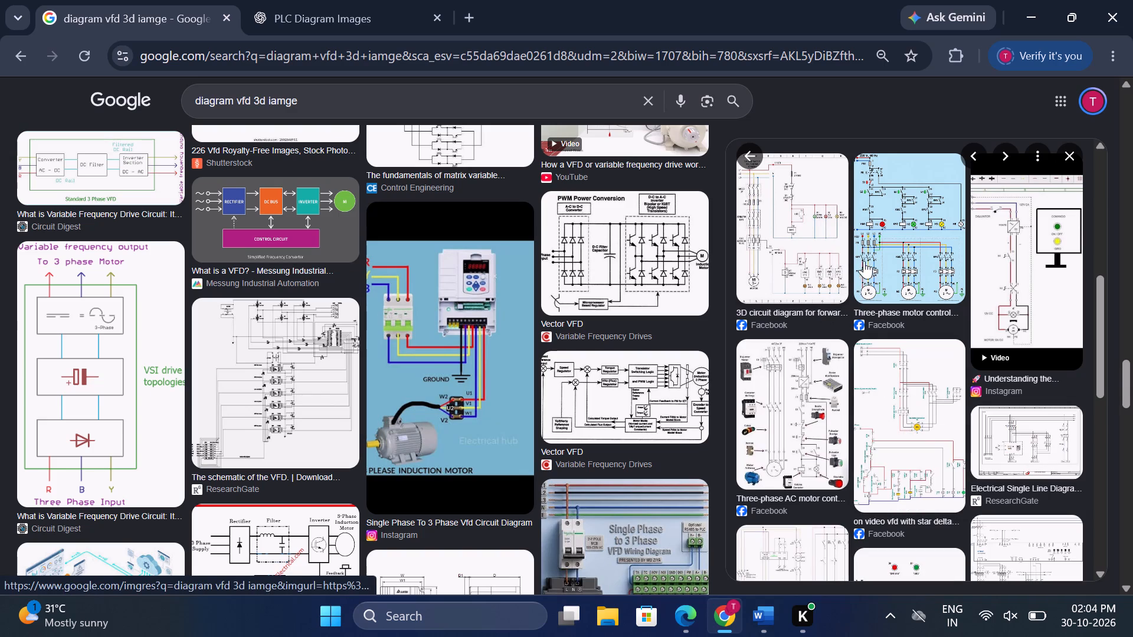
{"action": "left_click", "coordinate": [872, 254]}
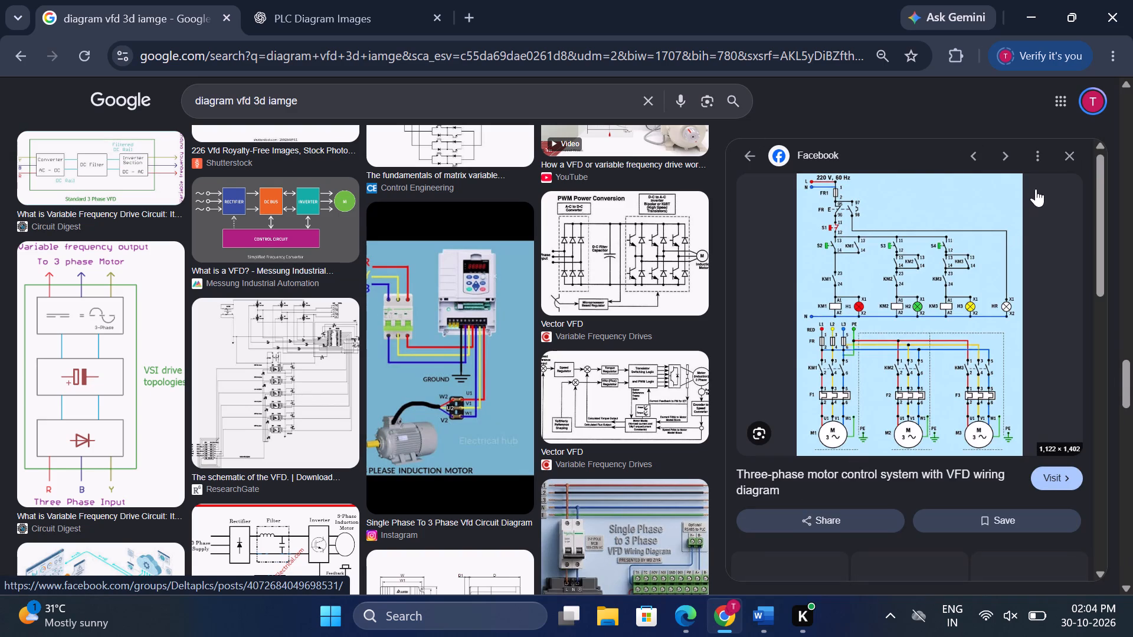
{"action": "left_click", "coordinate": [1066, 158]}
{"action": "scroll", "coordinate": [893, 432], "scroll_direction": "down", "scroll_amount": 2}
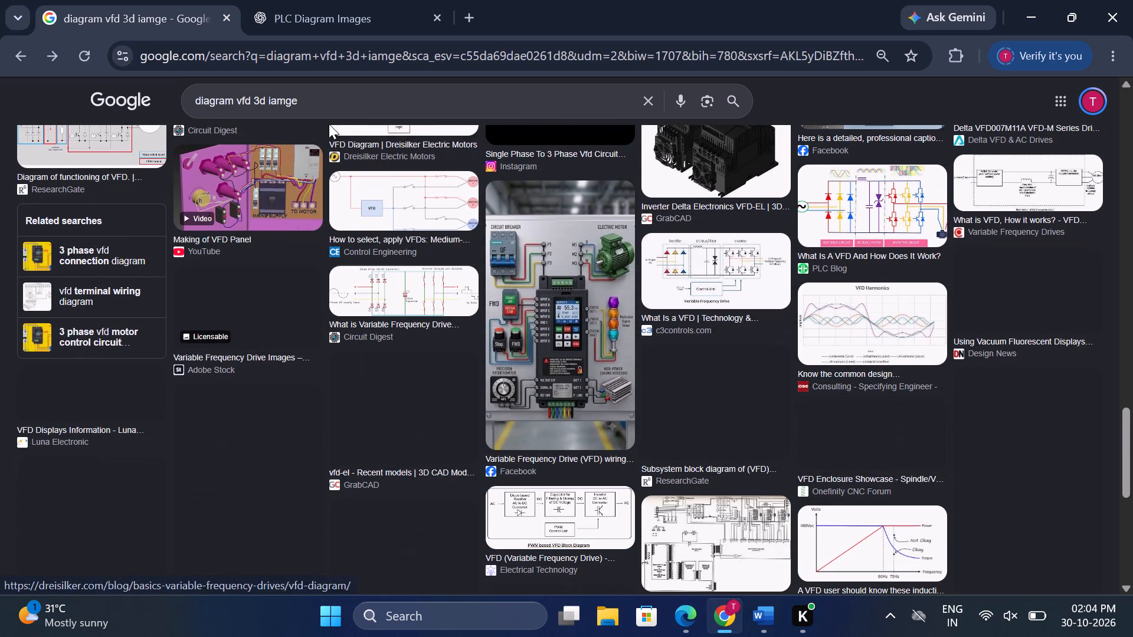
Search Google Images for "diagram vfd code".
{"action": "left_click", "coordinate": [334, 105]}
{"action": "key", "text": "BackSpace"}
{"action": "key", "text": "BackSpace"}
{"action": "key", "text": "BackSpace"}
{"action": "key", "text": "BackSpace"}
{"action": "key", "text": "BackSpace"}
{"action": "key", "text": "BackSpace"}
{"action": "key", "text": "BackSpace"}
{"action": "key", "text": "BackSpace"}
{"action": "key", "text": "BackSpace"}
{"action": "key", "text": "BackSpace"}
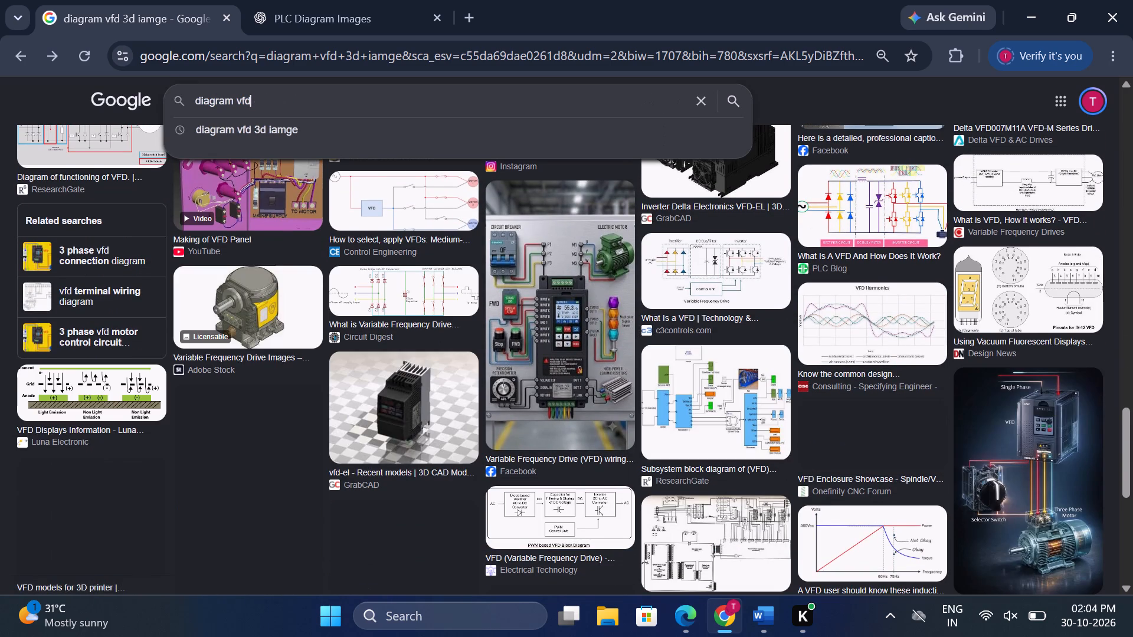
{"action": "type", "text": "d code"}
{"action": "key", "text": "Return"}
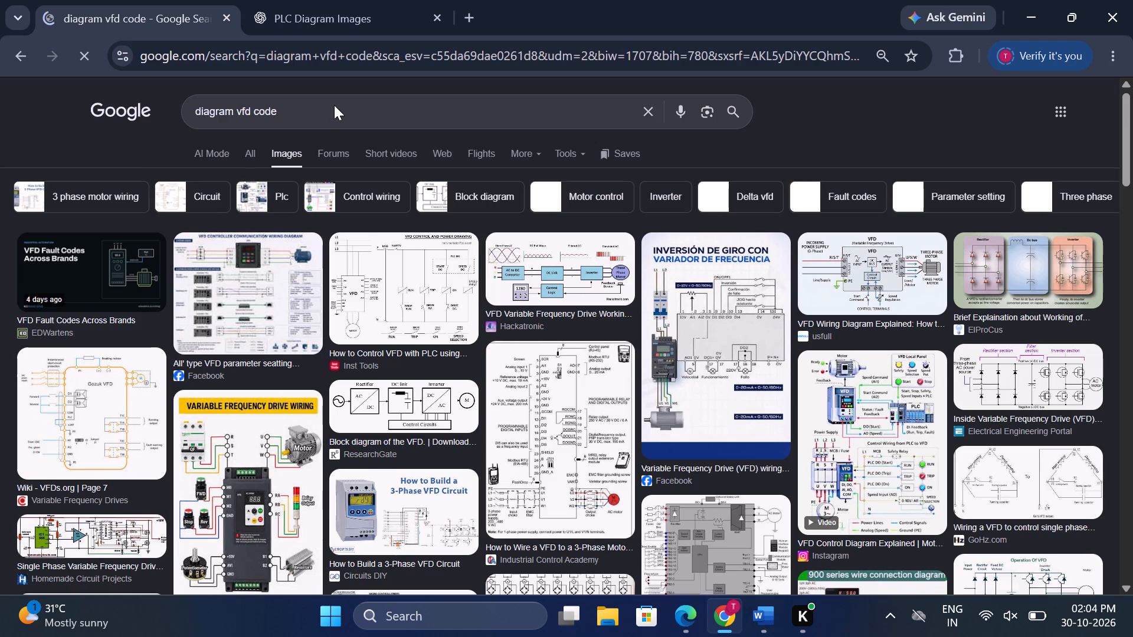
Copy the VFD control and power drawing from the "How to Control VFD with PLC using Ladder Logic" result.
{"action": "left_click", "coordinate": [440, 323]}
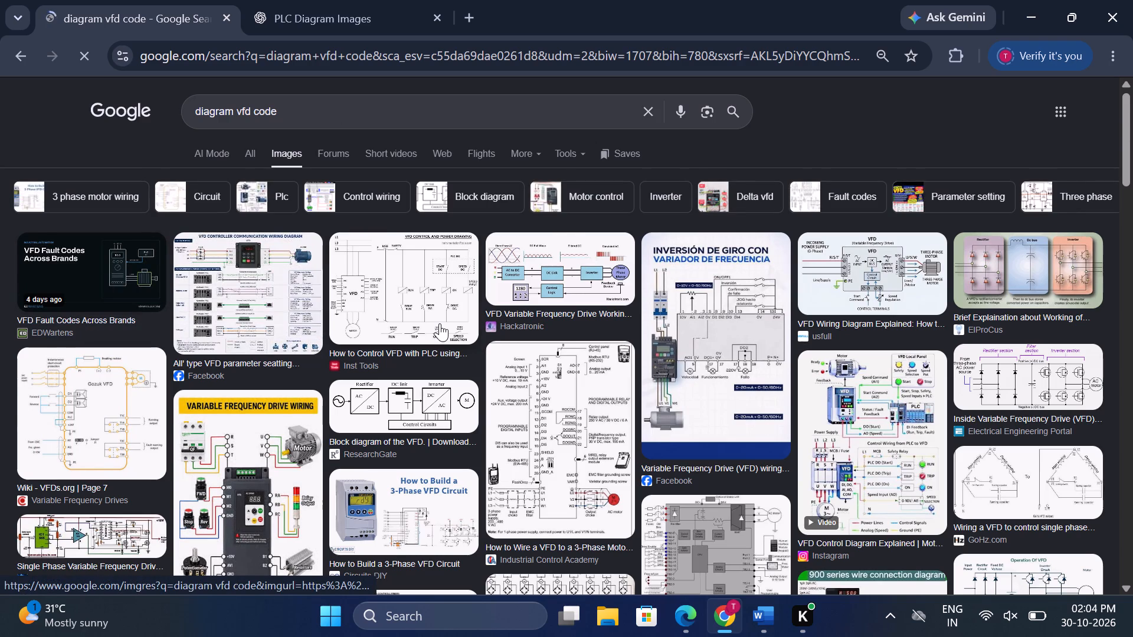
{"action": "left_click", "coordinate": [974, 378]}
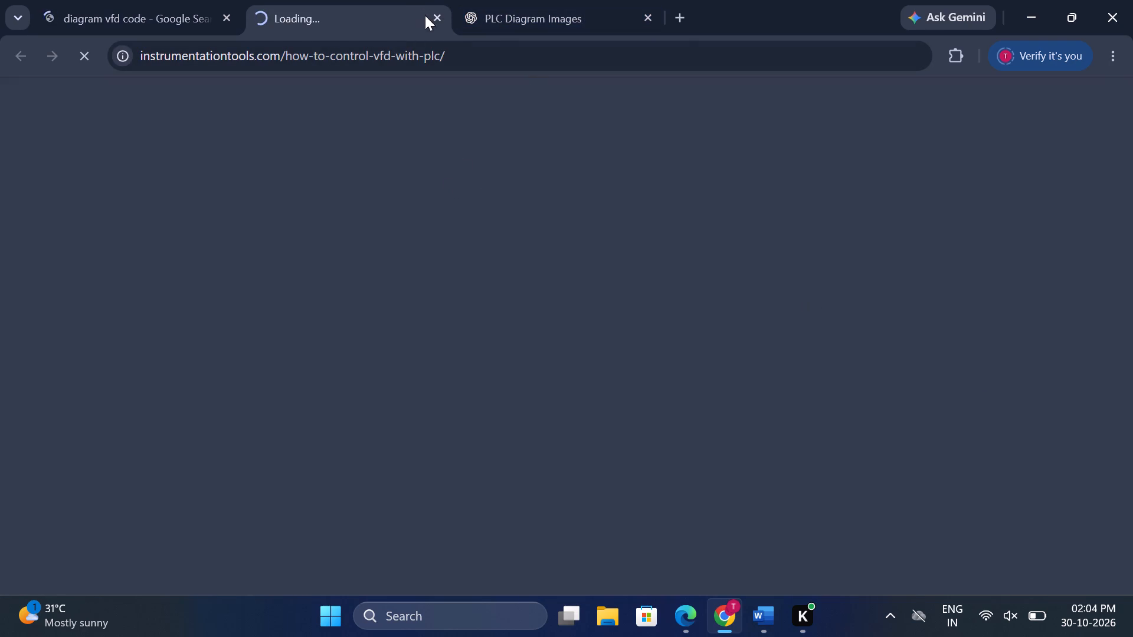
{"action": "left_click", "coordinate": [438, 19]}
{"action": "left_click", "coordinate": [890, 336]}
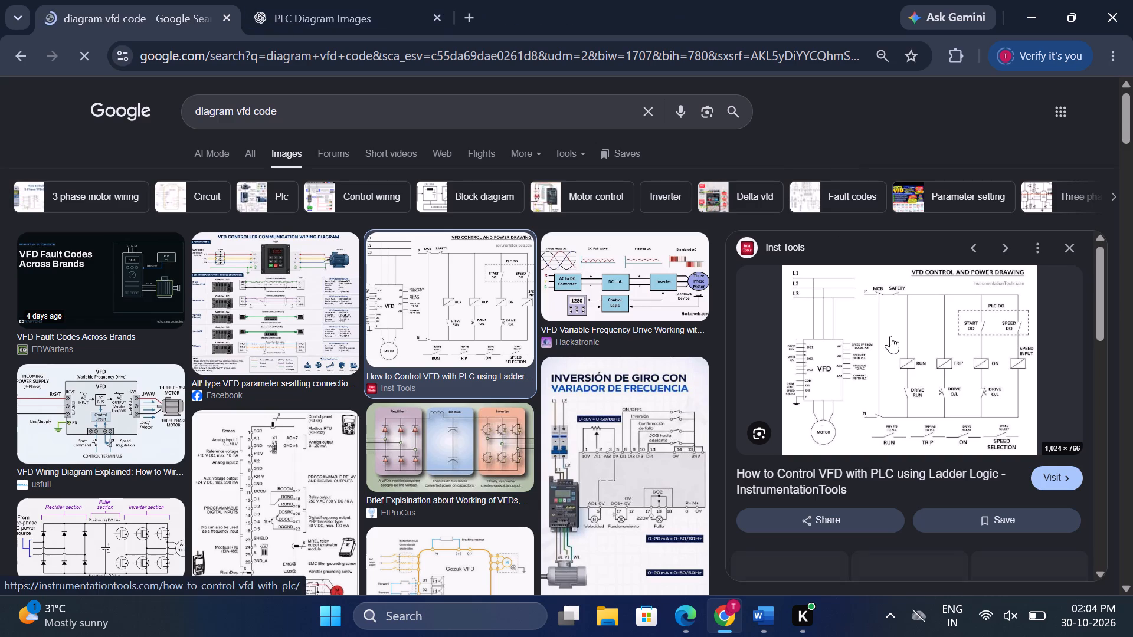
{"action": "left_click", "coordinate": [431, 18]}
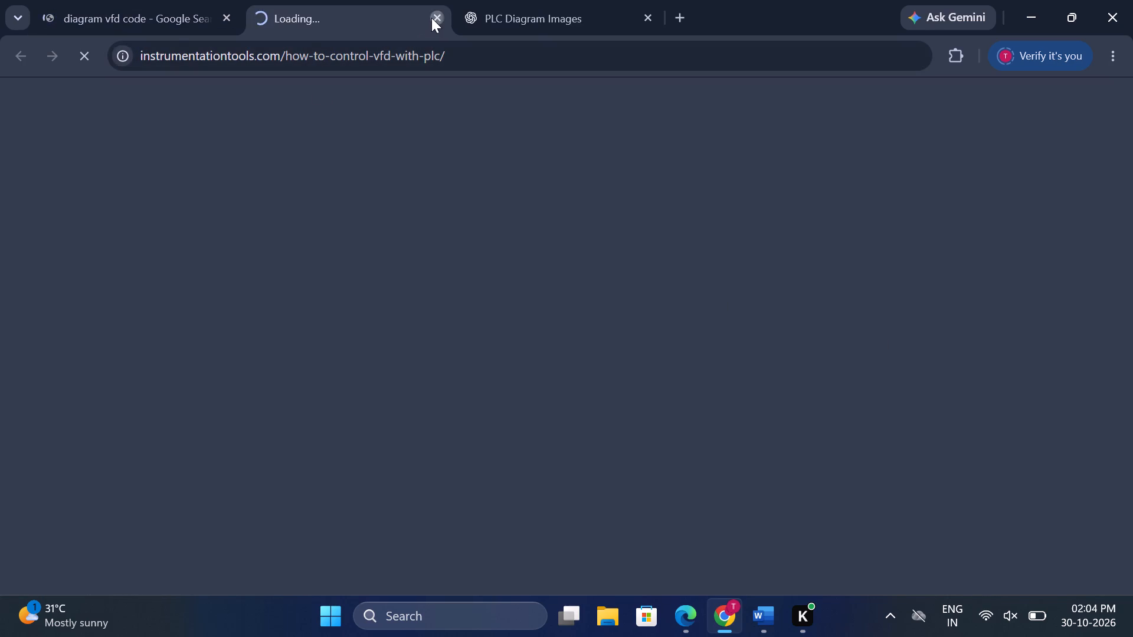
{"action": "right_click", "coordinate": [856, 323]}
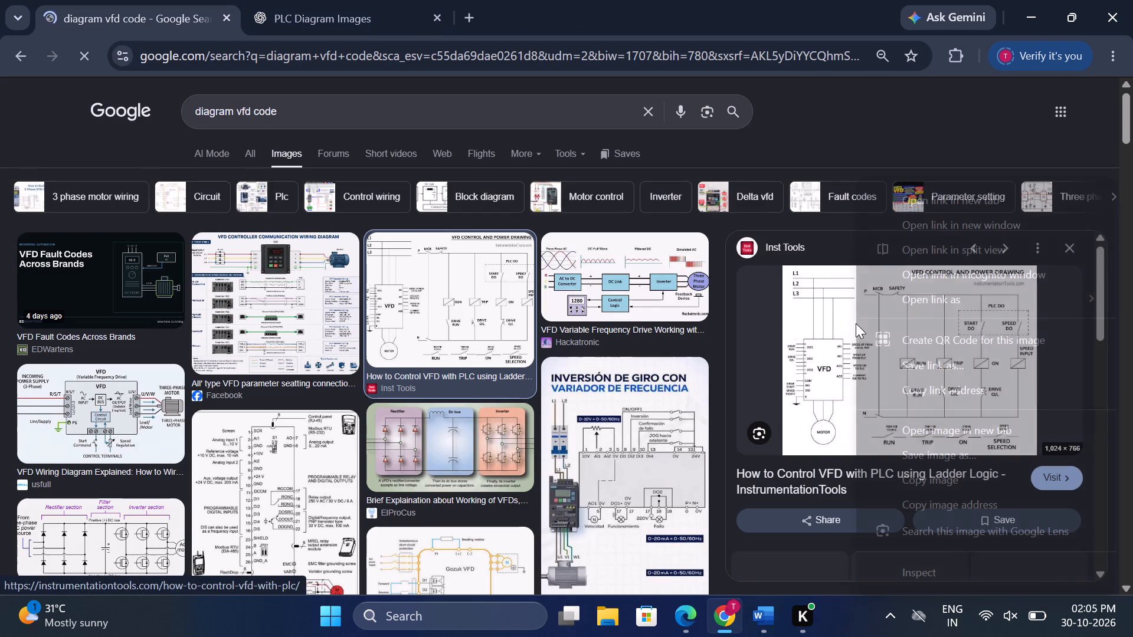
{"action": "left_click", "coordinate": [912, 473]}
In Word, replace the VFD–PLC interfacing picture on page 7 with the copied control and power drawing.
{"action": "key", "text": "alt+Tab"}
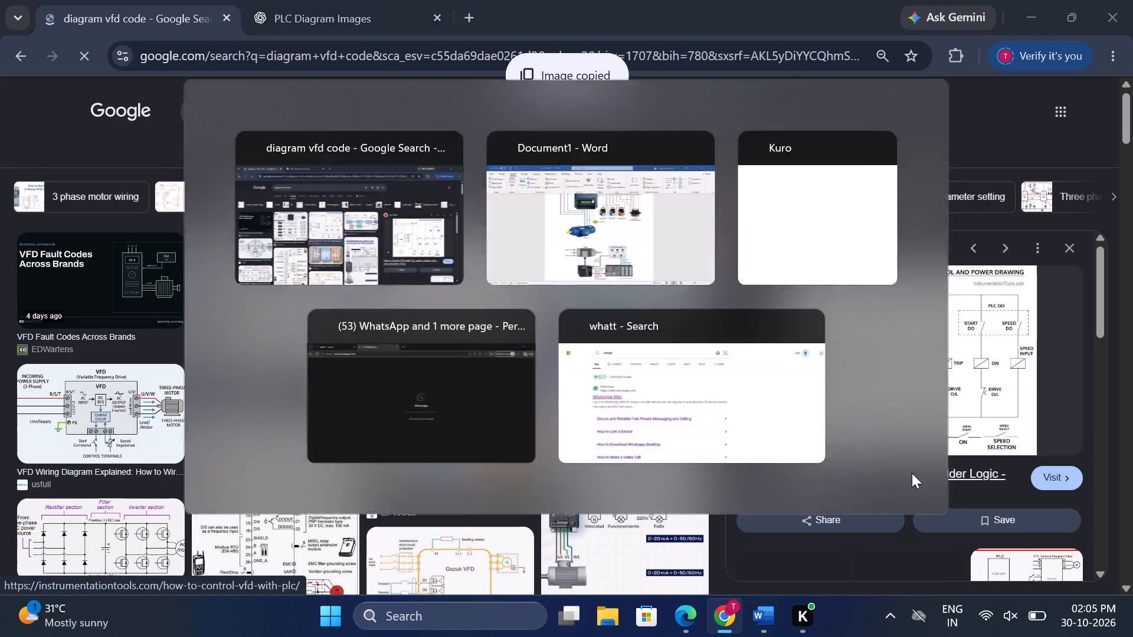
{"action": "left_click", "coordinate": [608, 482]}
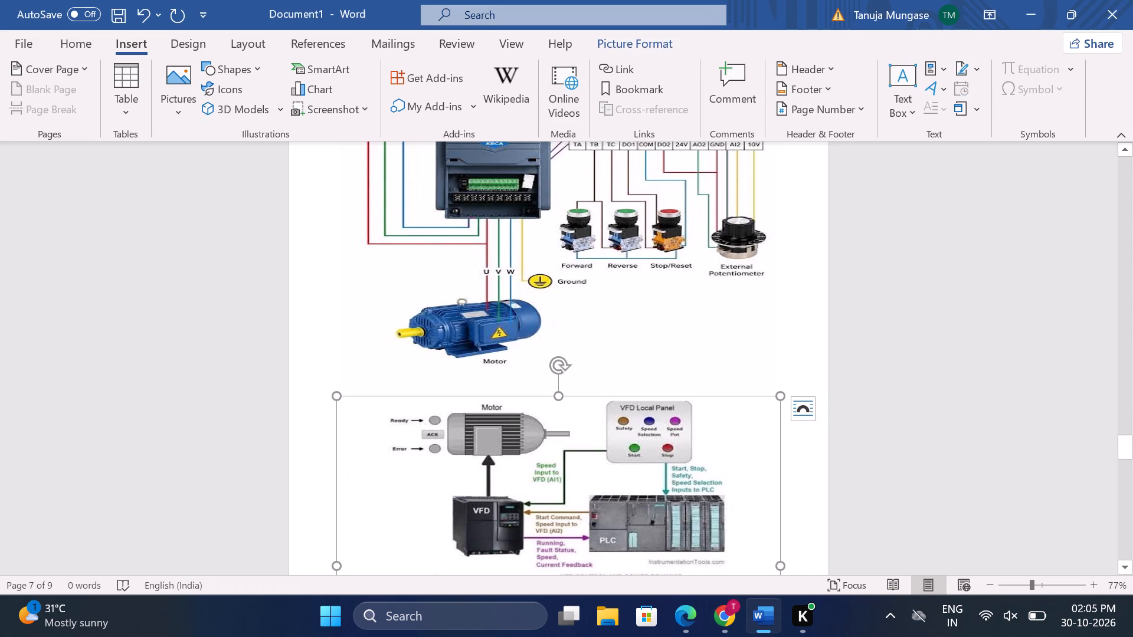
{"action": "key", "text": "Delete"}
{"action": "key", "text": "ctrl+v"}
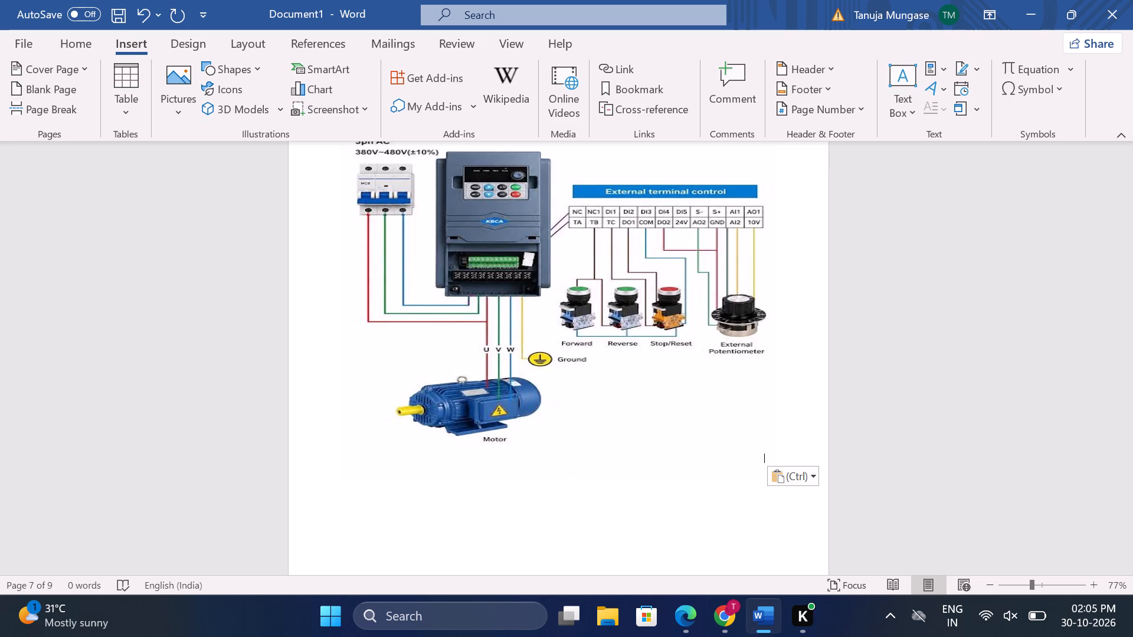
Set the text wrapping of the pasted VFD control and power drawing on page 7 to In Front of Text.
{"action": "scroll", "coordinate": [566, 423], "scroll_direction": "up", "scroll_amount": 6}
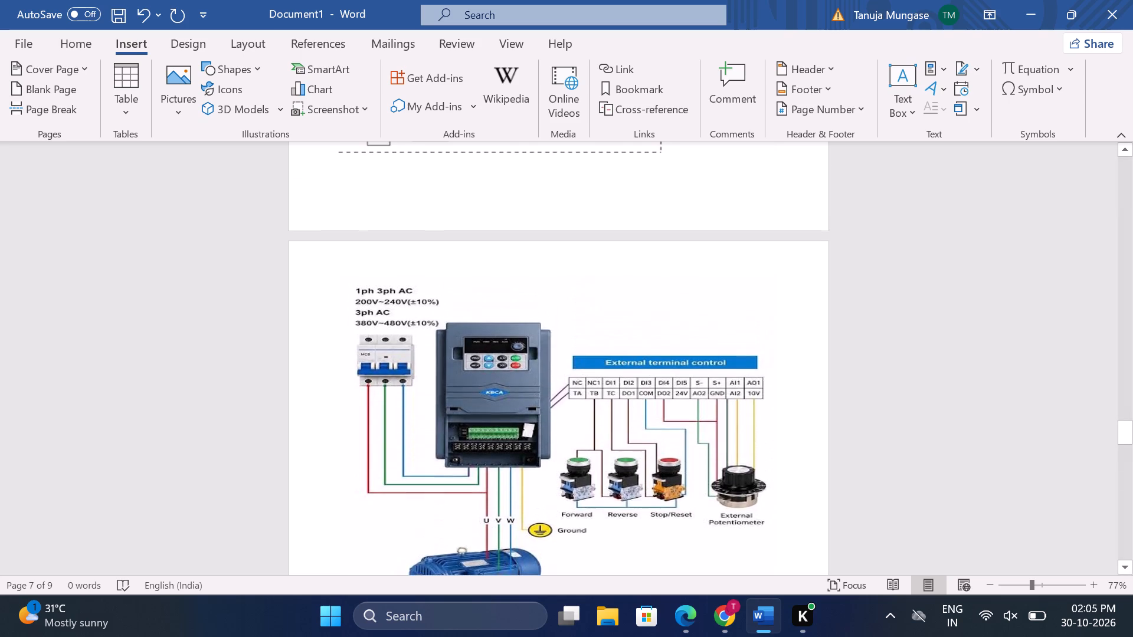
{"action": "left_click", "coordinate": [566, 388]}
{"action": "scroll", "coordinate": [566, 388], "scroll_direction": "down", "scroll_amount": 4}
{"action": "left_click", "coordinate": [513, 386]}
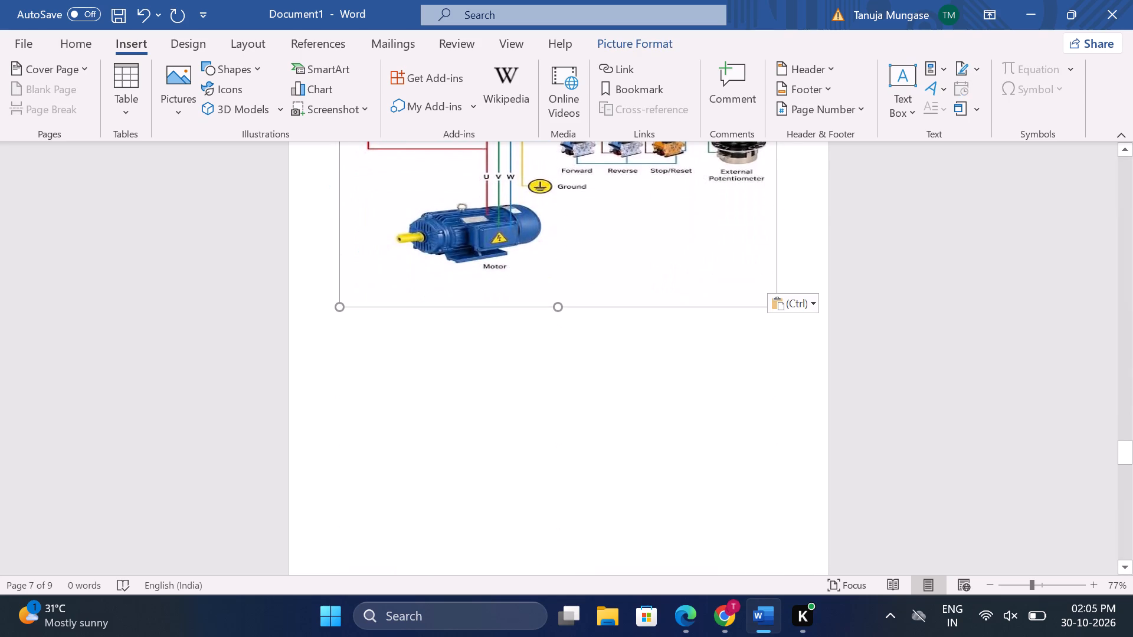
{"action": "scroll", "coordinate": [513, 386], "scroll_direction": "down", "scroll_amount": 3}
{"action": "left_click", "coordinate": [455, 282]}
{"action": "scroll", "coordinate": [455, 282], "scroll_direction": "up", "scroll_amount": 2}
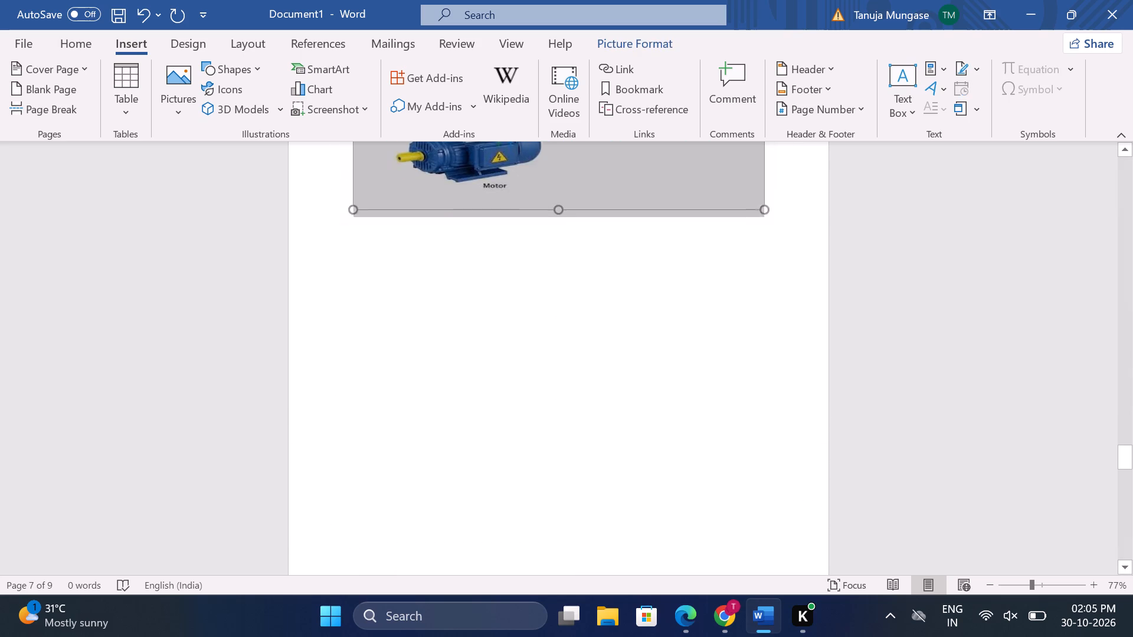
{"action": "scroll", "coordinate": [455, 282], "scroll_direction": "up", "scroll_amount": 1}
{"action": "left_click", "coordinate": [435, 340]}
{"action": "double_click", "coordinate": [435, 340]}
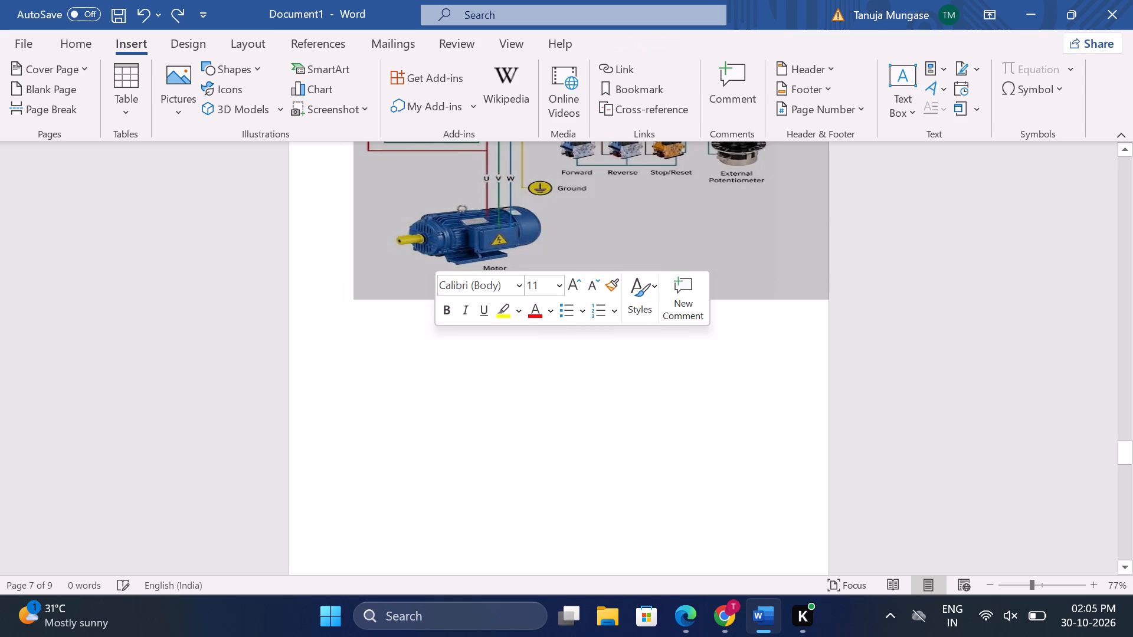
{"action": "left_click", "coordinate": [435, 340]}
{"action": "left_click", "coordinate": [435, 340]}
{"action": "left_click", "coordinate": [435, 340]}
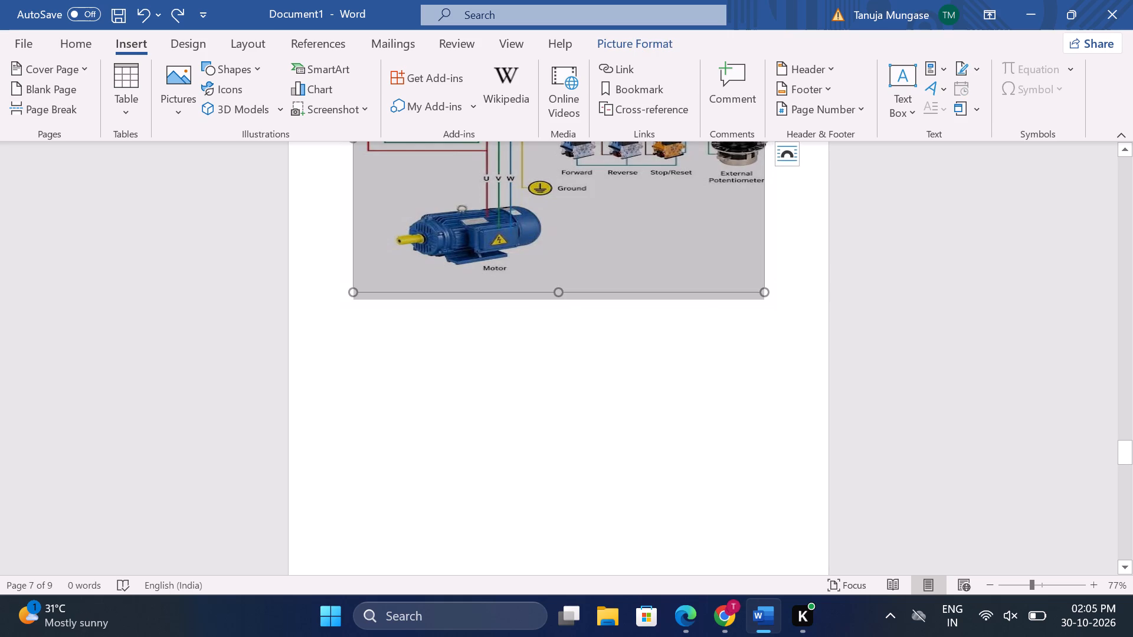
{"action": "left_click", "coordinate": [435, 340]}
{"action": "scroll", "coordinate": [620, 283], "scroll_direction": "up", "scroll_amount": 1}
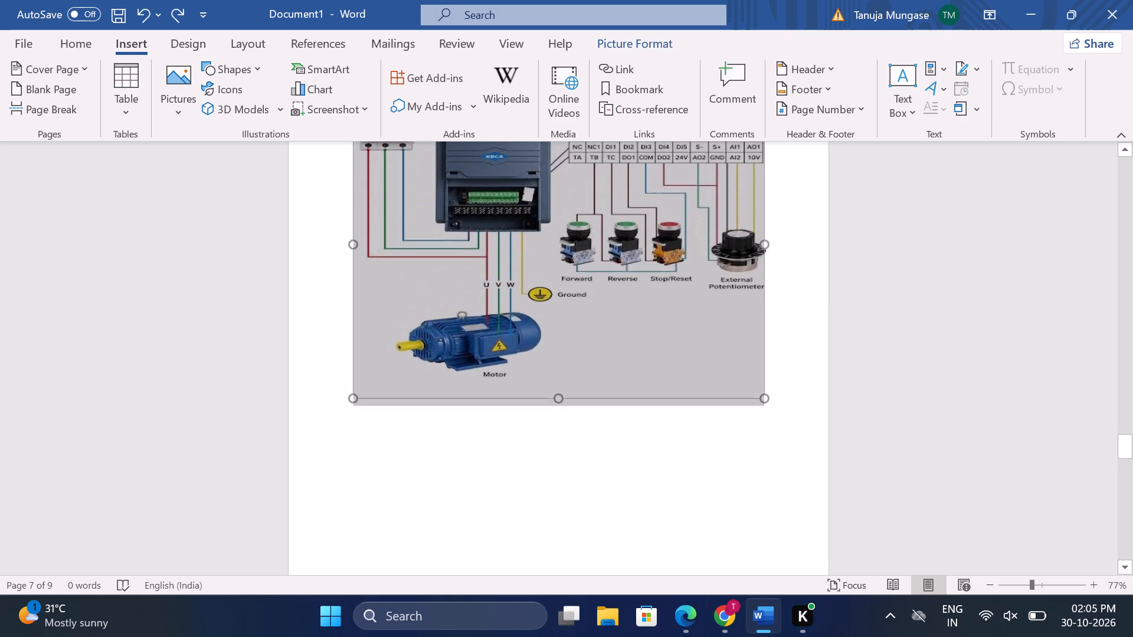
{"action": "left_click", "coordinate": [783, 156]}
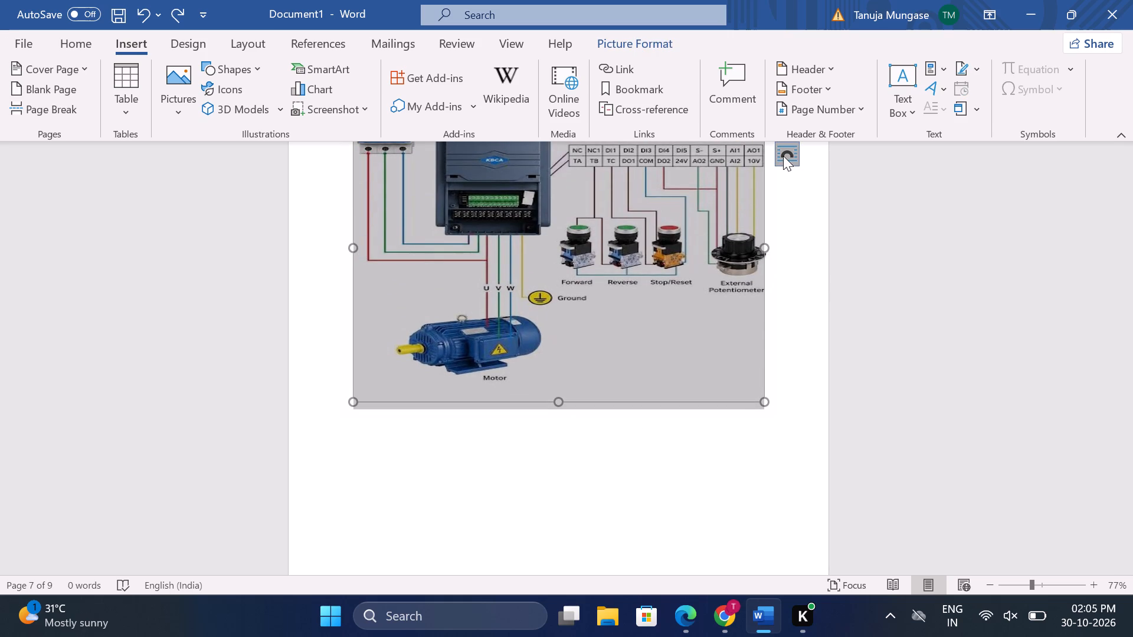
{"action": "left_click", "coordinate": [918, 328]}
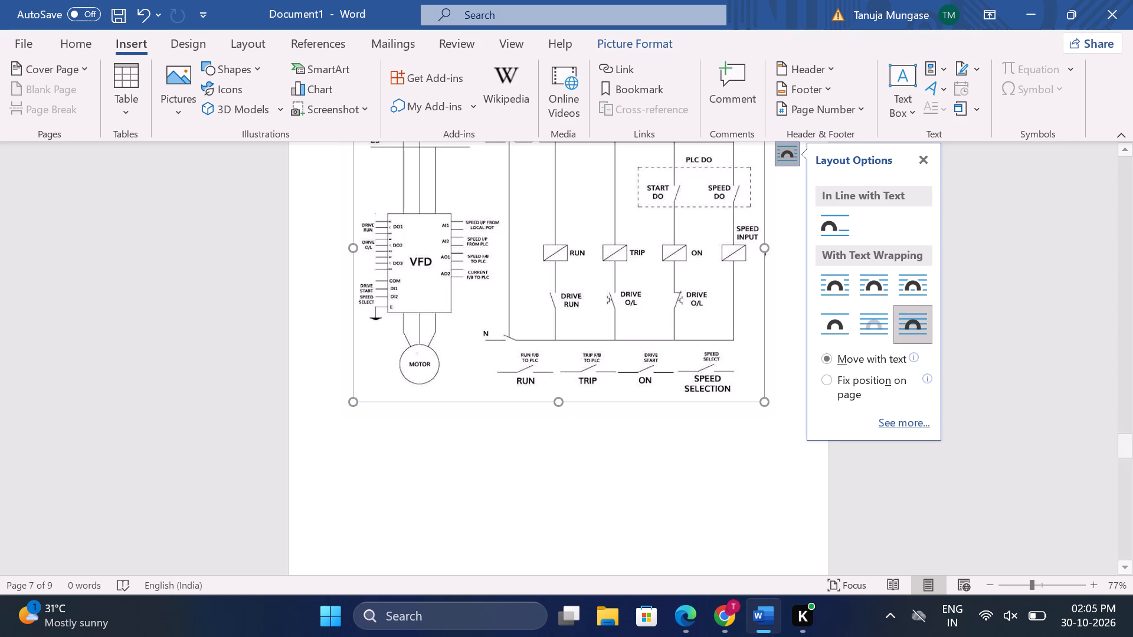
Move the VFD control and power drawing down so it sits just beneath the motor wiring picture, inside page 7.
{"action": "left_click_drag", "start_coordinate": [676, 246], "coordinate": [674, 462]}
{"action": "scroll", "coordinate": [674, 462], "scroll_direction": "down", "scroll_amount": 2}
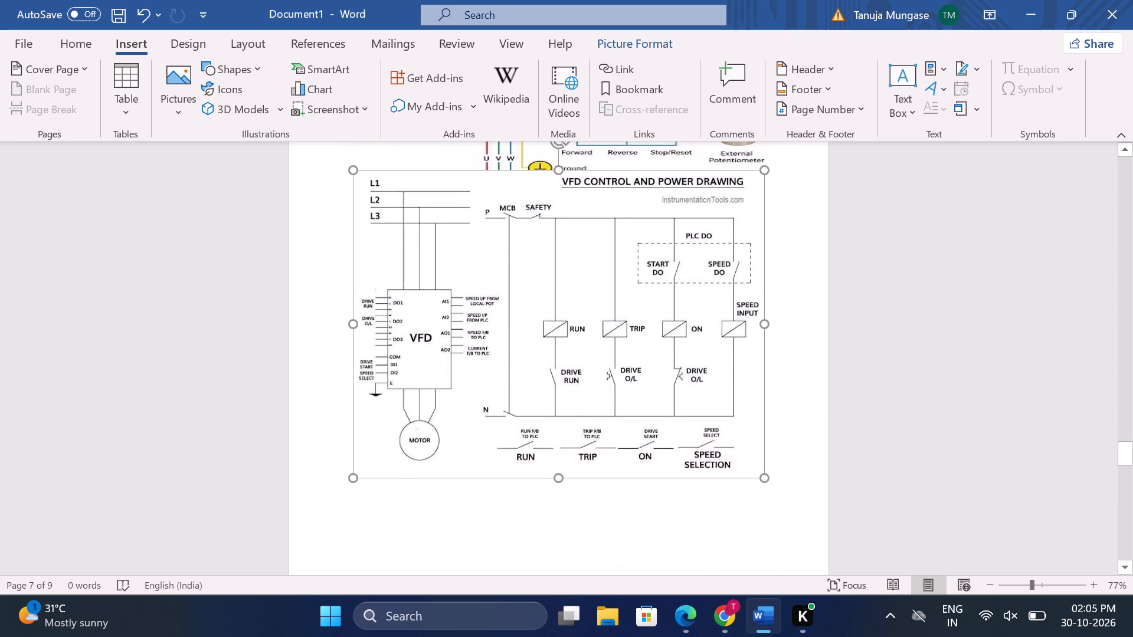
{"action": "left_click_drag", "start_coordinate": [644, 390], "coordinate": [636, 525]}
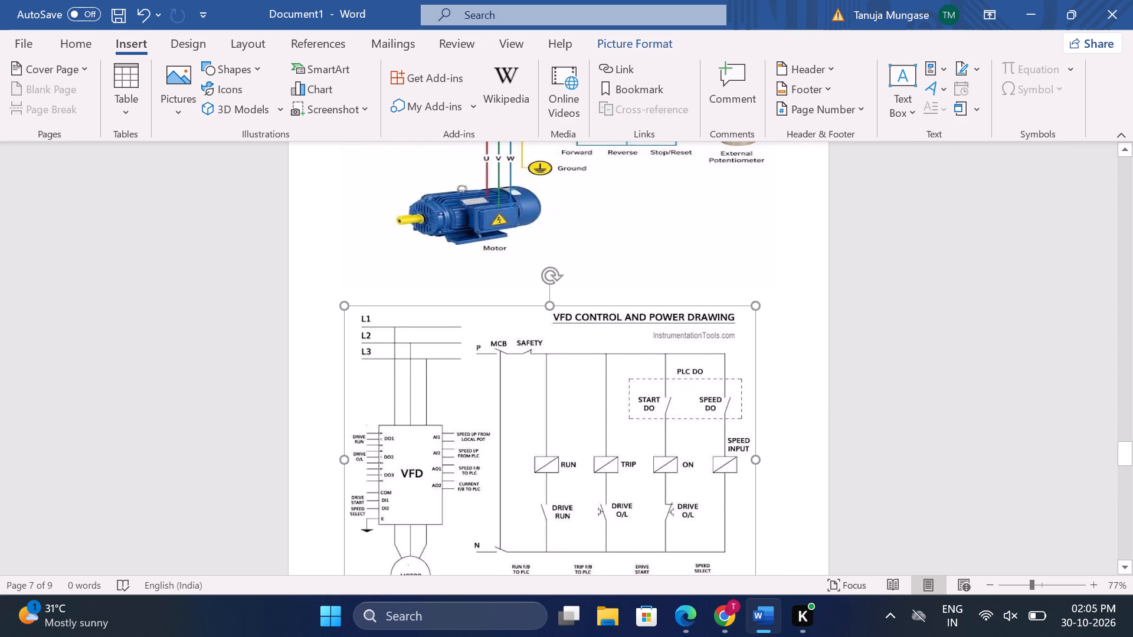
{"action": "left_click_drag", "start_coordinate": [636, 525], "coordinate": [636, 526]}
{"action": "left_click", "coordinate": [656, 249]}
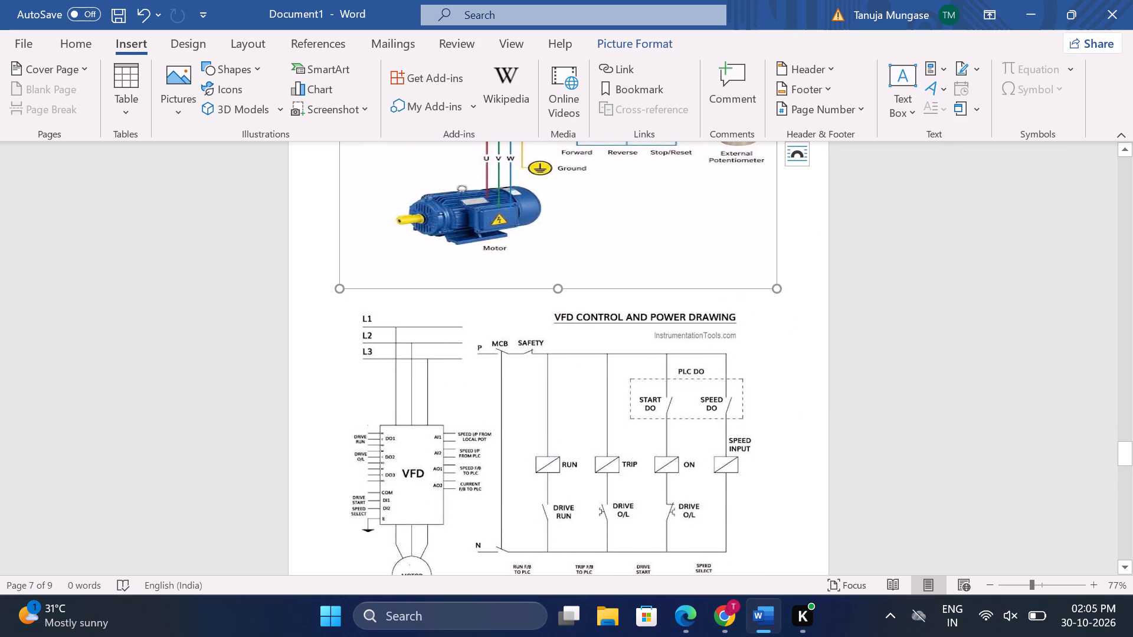
{"action": "scroll", "coordinate": [656, 249], "scroll_direction": "down", "scroll_amount": 1}
{"action": "left_click", "coordinate": [624, 350]}
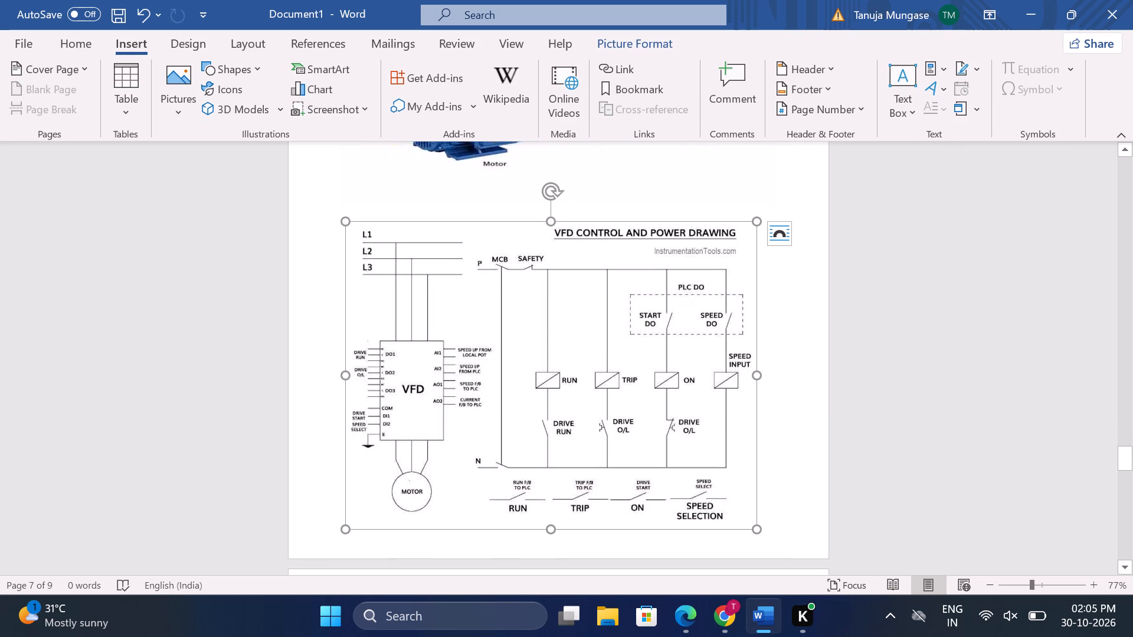
Widen the VFD control and power drawing to about the same width as the motor wiring picture above it.
{"action": "left_click_drag", "start_coordinate": [761, 377], "coordinate": [768, 377]}
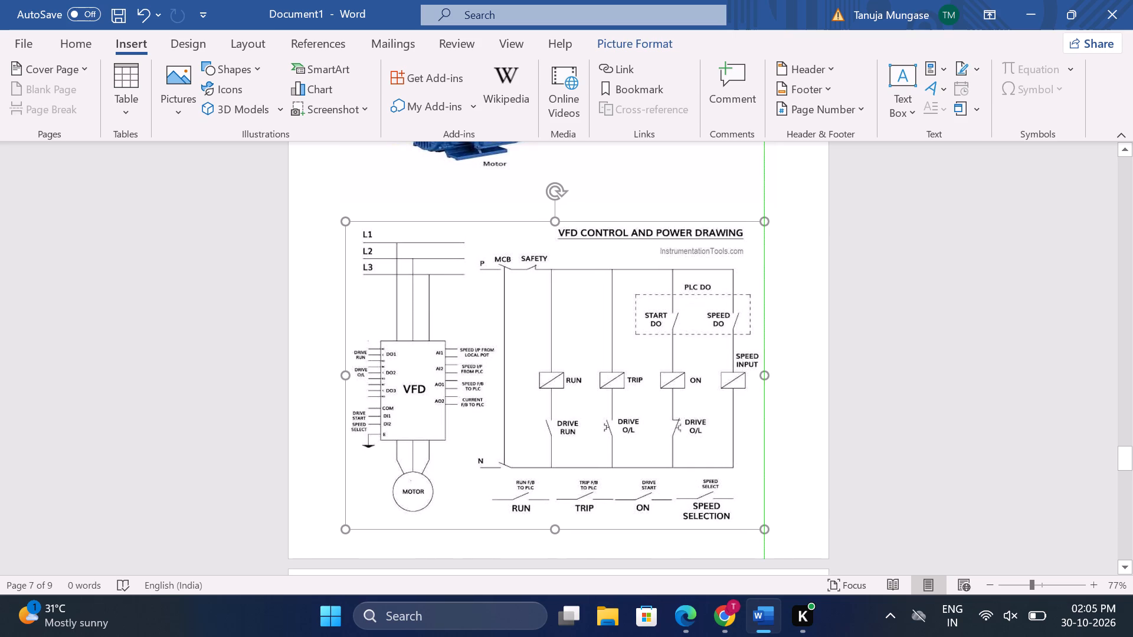
{"action": "left_click_drag", "start_coordinate": [768, 377], "coordinate": [769, 377]}
{"action": "left_click_drag", "start_coordinate": [765, 378], "coordinate": [785, 380]}
{"action": "left_click", "coordinate": [810, 340]}
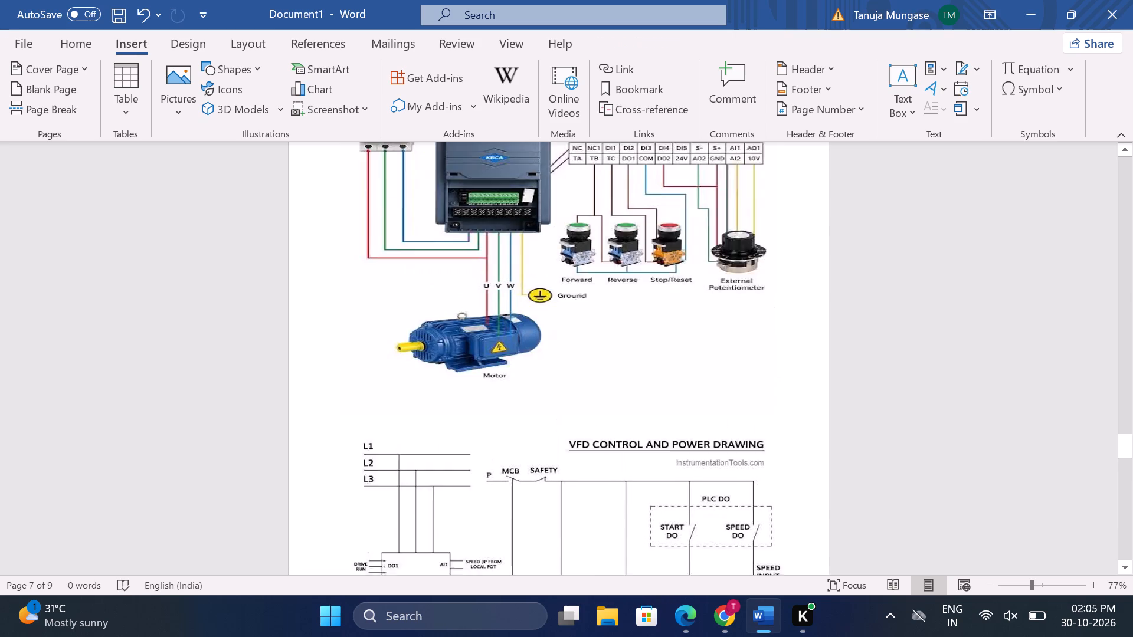
Place the insertion point at the start of blank page 8.
{"action": "scroll", "coordinate": [680, 346], "scroll_direction": "down", "scroll_amount": 2}
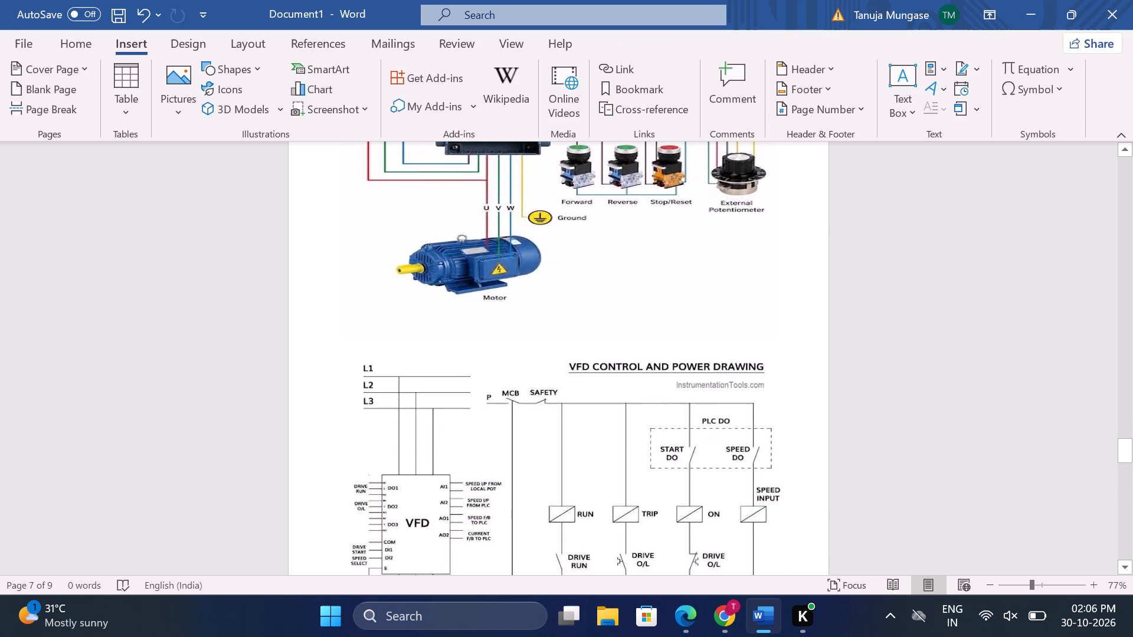
{"action": "scroll", "coordinate": [589, 320], "scroll_direction": "down", "scroll_amount": 2}
{"action": "scroll", "coordinate": [581, 415], "scroll_direction": "down", "scroll_amount": 2}
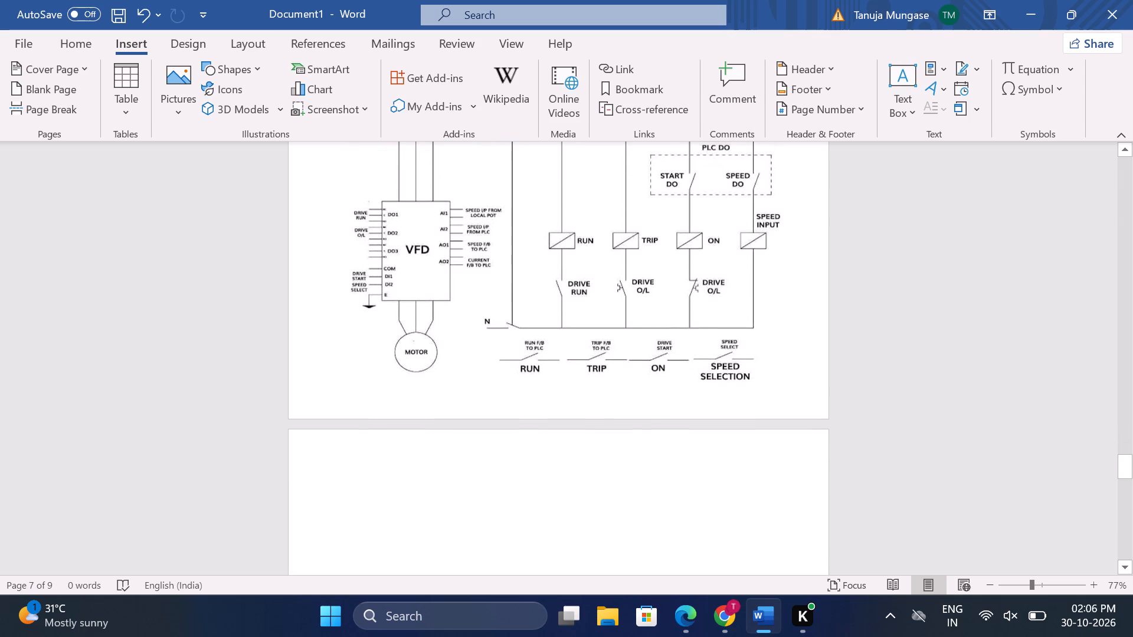
{"action": "left_click", "coordinate": [457, 458]}
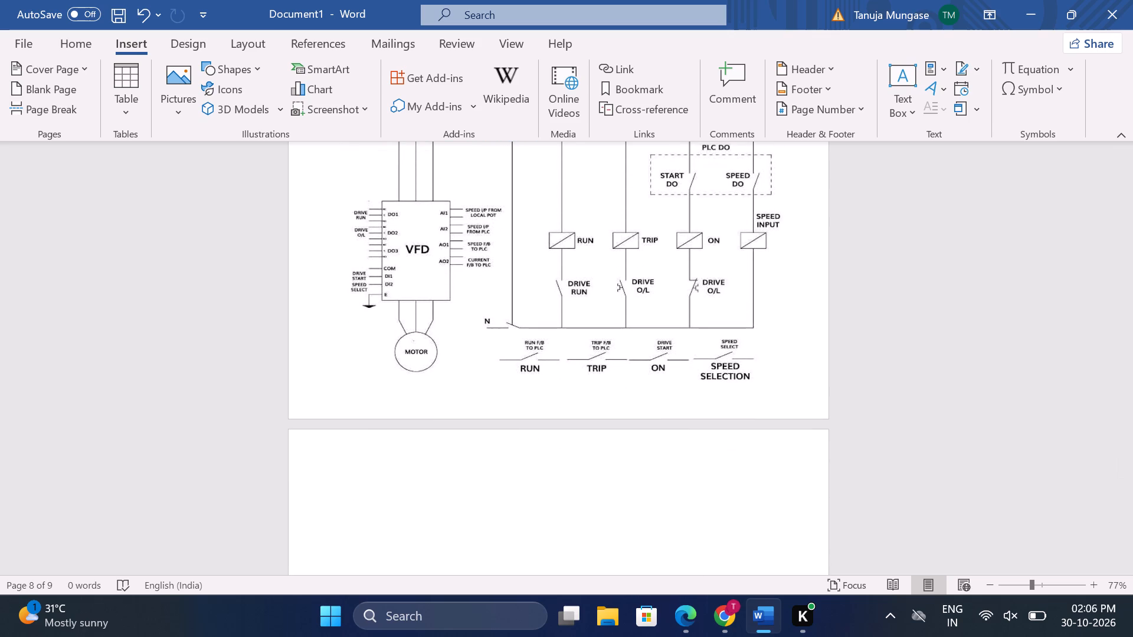
Switch to the browser and search images for "pnuematic 3d image single double acting".
{"action": "key", "text": "alt+Tab"}
{"action": "left_click_drag", "start_coordinate": [318, 102], "coordinate": [247, 103]}
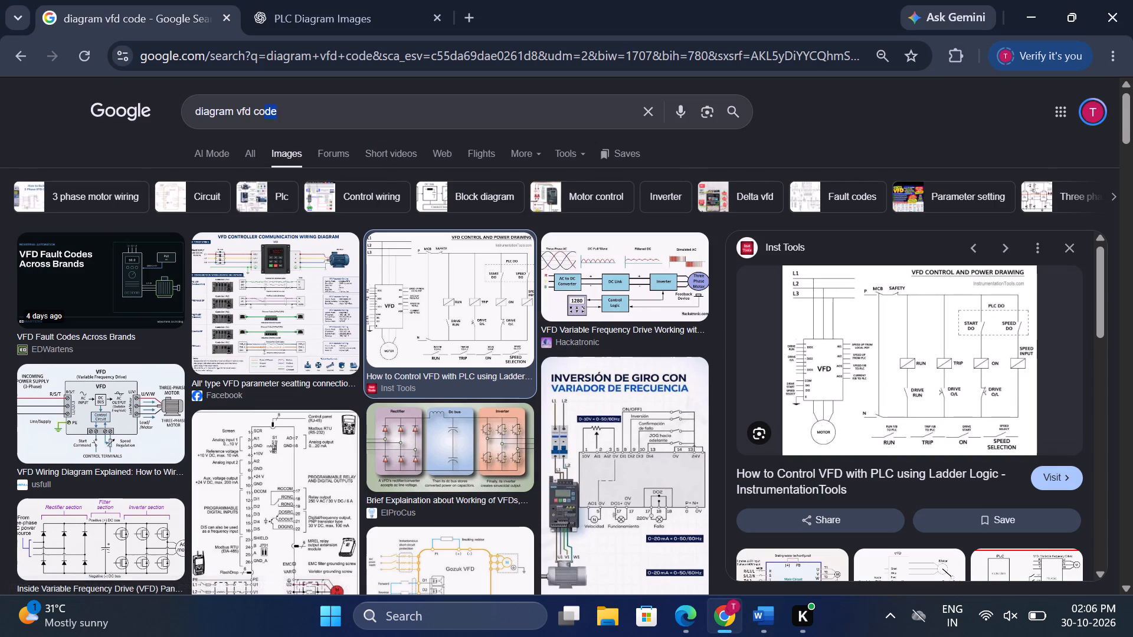
{"action": "left_click_drag", "start_coordinate": [247, 103], "coordinate": [144, 99]}
{"action": "key", "text": "BackSpace"}
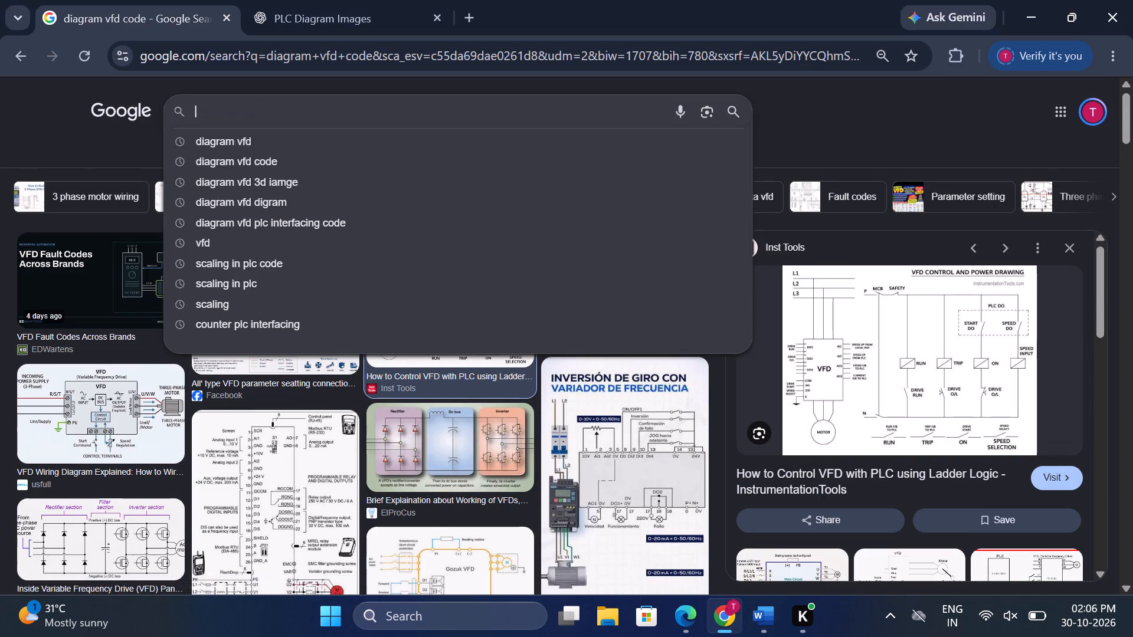
{"action": "type", "text": "pnuematic 3d image"}
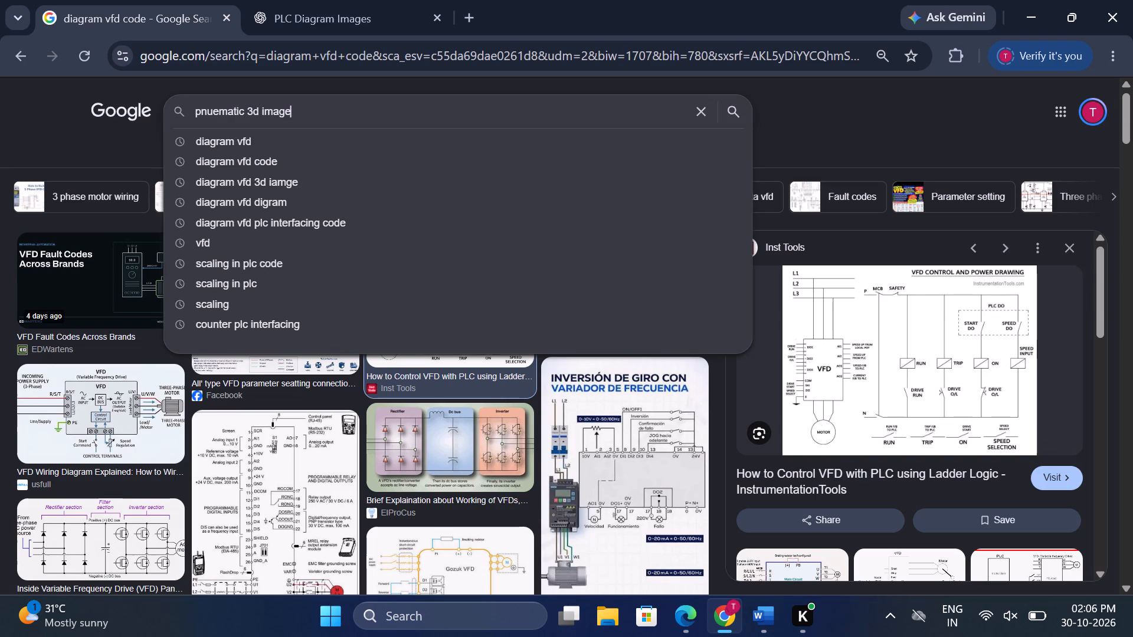
{"action": "key", "text": "space"}
{"action": "type", "text": "single double acting"}
{"action": "key", "text": "Return"}
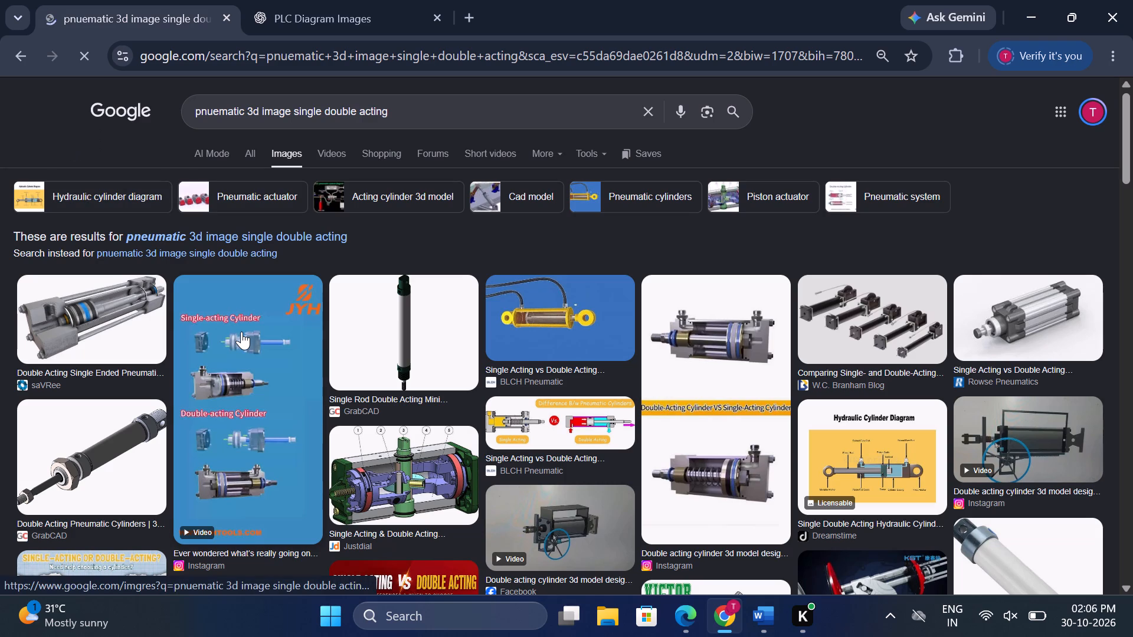
Look through the image results for a suitable 3D picture of single- and double-acting pneumatic cylinders.
{"action": "scroll", "coordinate": [241, 331], "scroll_direction": "down", "scroll_amount": 1}
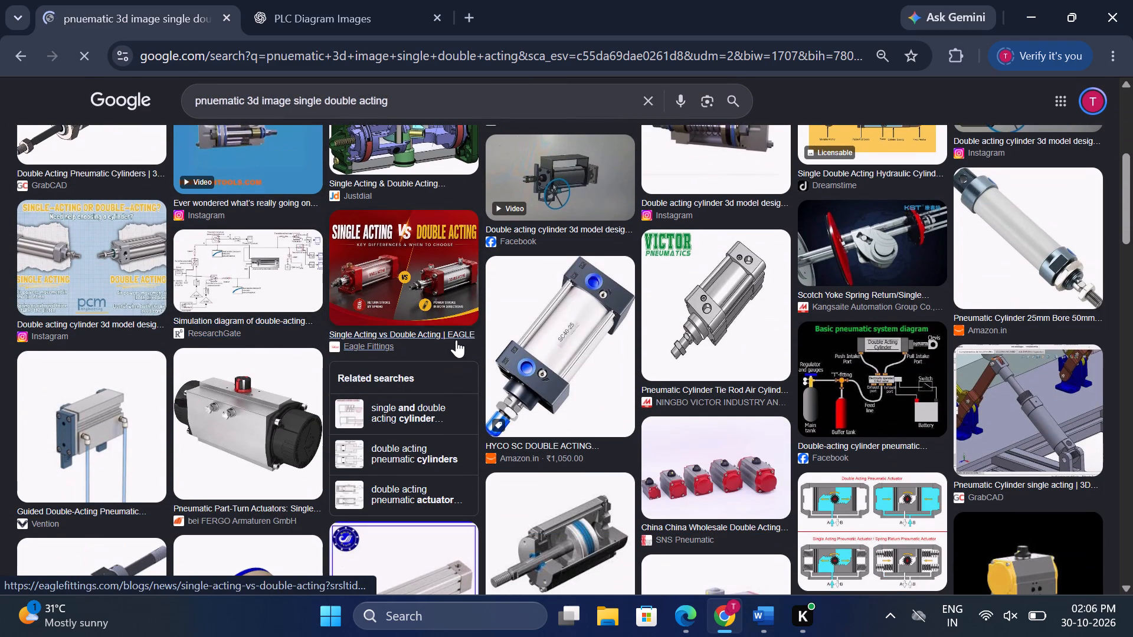
{"action": "scroll", "coordinate": [543, 357], "scroll_direction": "down", "scroll_amount": 2}
{"action": "scroll", "coordinate": [399, 438], "scroll_direction": "down", "scroll_amount": 3}
{"action": "scroll", "coordinate": [460, 375], "scroll_direction": "up", "scroll_amount": 1}
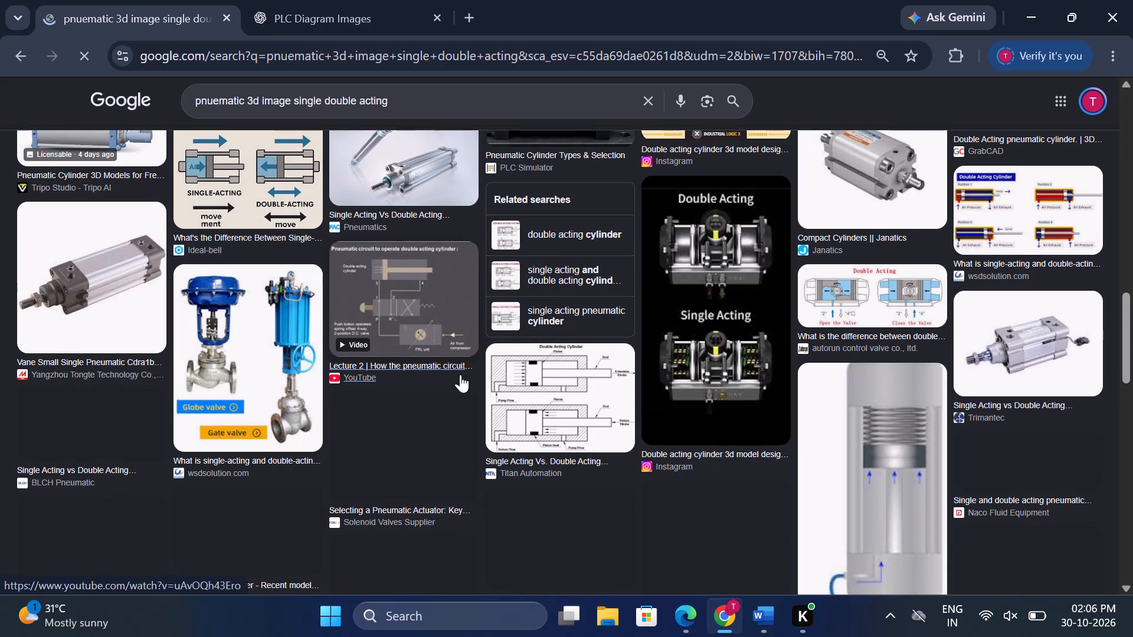
{"action": "scroll", "coordinate": [460, 375], "scroll_direction": "up", "scroll_amount": 5}
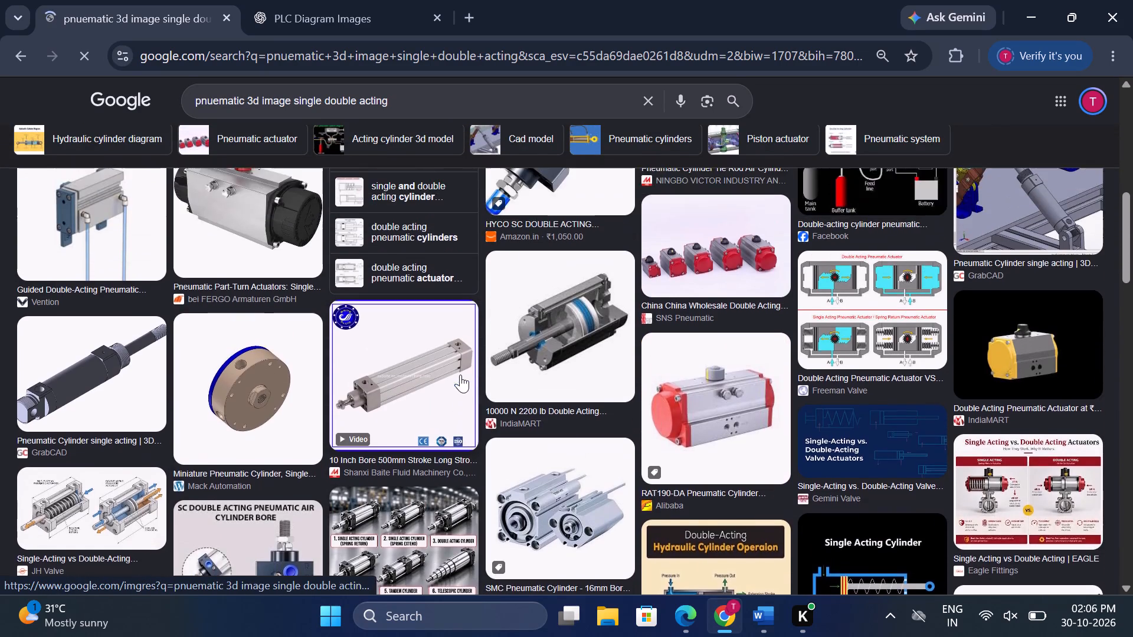
{"action": "scroll", "coordinate": [460, 375], "scroll_direction": "up", "scroll_amount": 2}
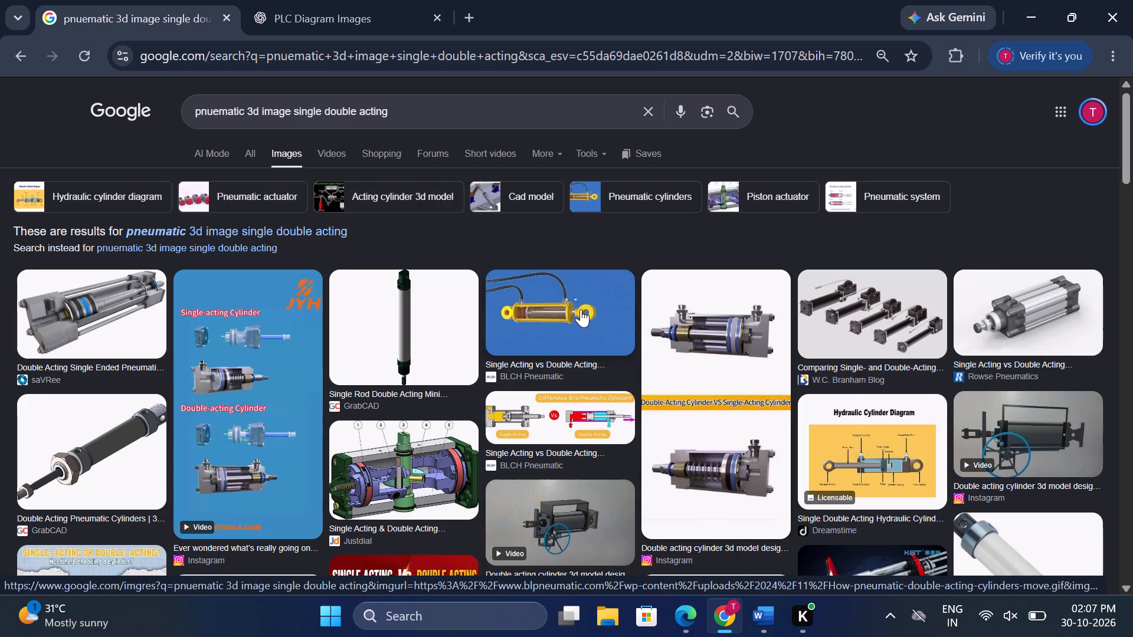
{"action": "scroll", "coordinate": [581, 309], "scroll_direction": "down", "scroll_amount": 1}
{"action": "scroll", "coordinate": [651, 362], "scroll_direction": "down", "scroll_amount": 1}
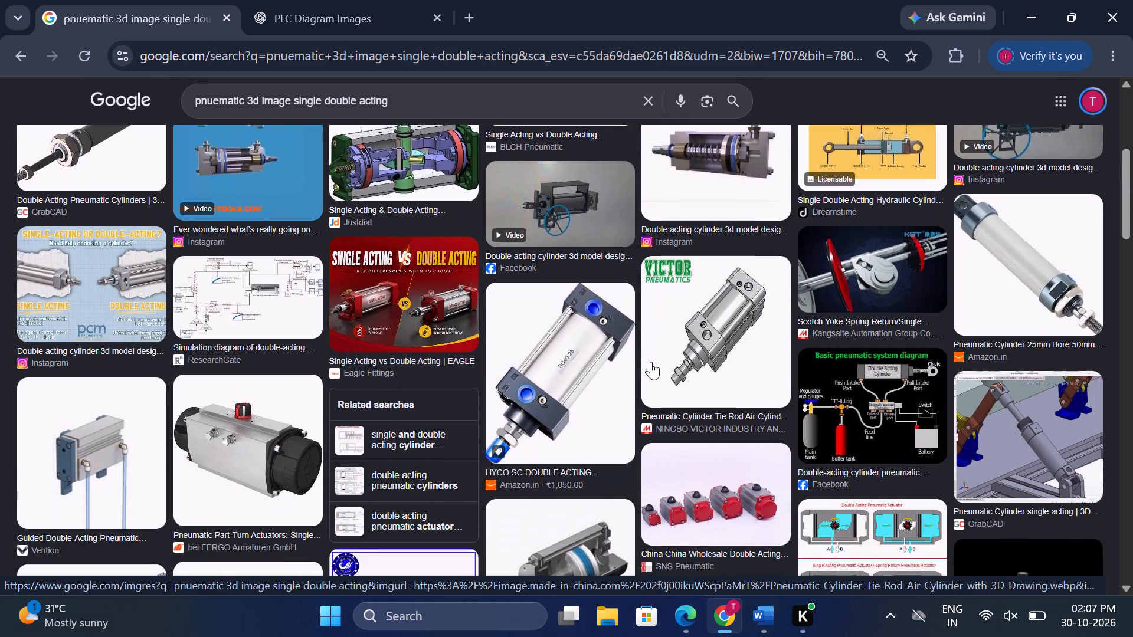
{"action": "scroll", "coordinate": [651, 362], "scroll_direction": "down", "scroll_amount": 2}
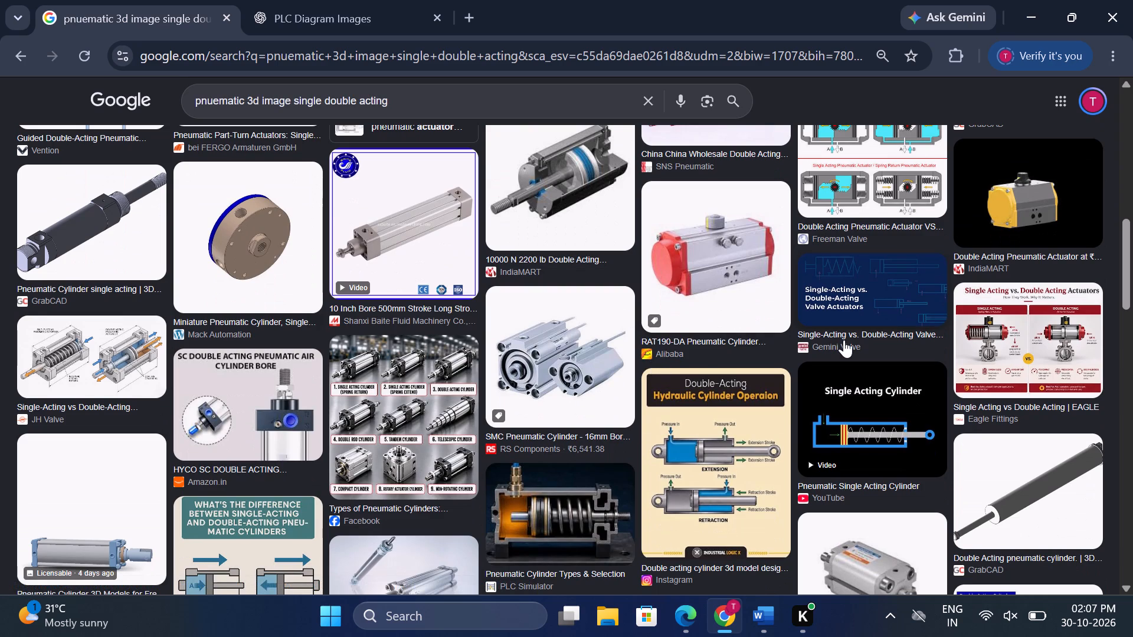
{"action": "scroll", "coordinate": [844, 340], "scroll_direction": "down", "scroll_amount": 1}
{"action": "scroll", "coordinate": [799, 262], "scroll_direction": "up", "scroll_amount": 1}
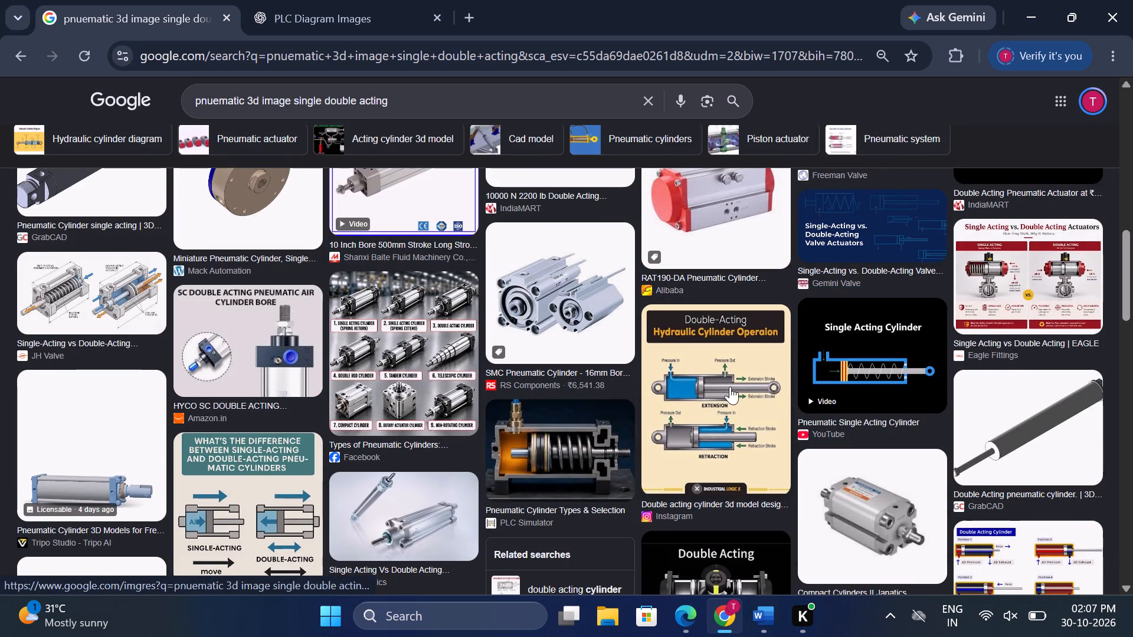
{"action": "scroll", "coordinate": [730, 386], "scroll_direction": "down", "scroll_amount": 2}
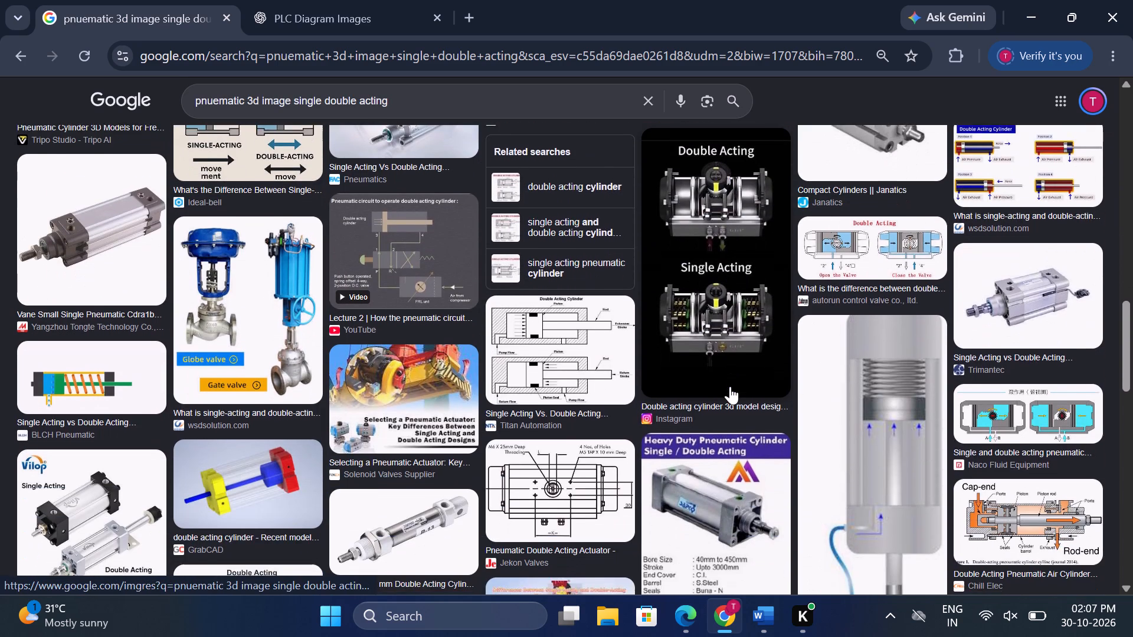
{"action": "scroll", "coordinate": [730, 386], "scroll_direction": "down", "scroll_amount": 1}
{"action": "scroll", "coordinate": [601, 352], "scroll_direction": "down", "scroll_amount": 3}
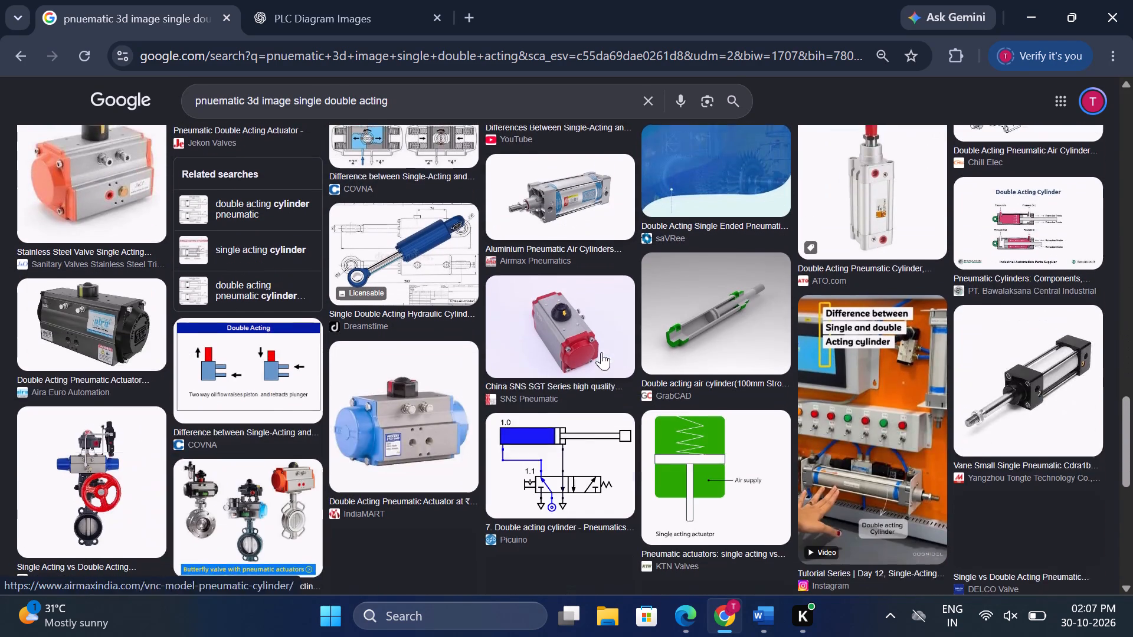
{"action": "scroll", "coordinate": [601, 352], "scroll_direction": "down", "scroll_amount": 1}
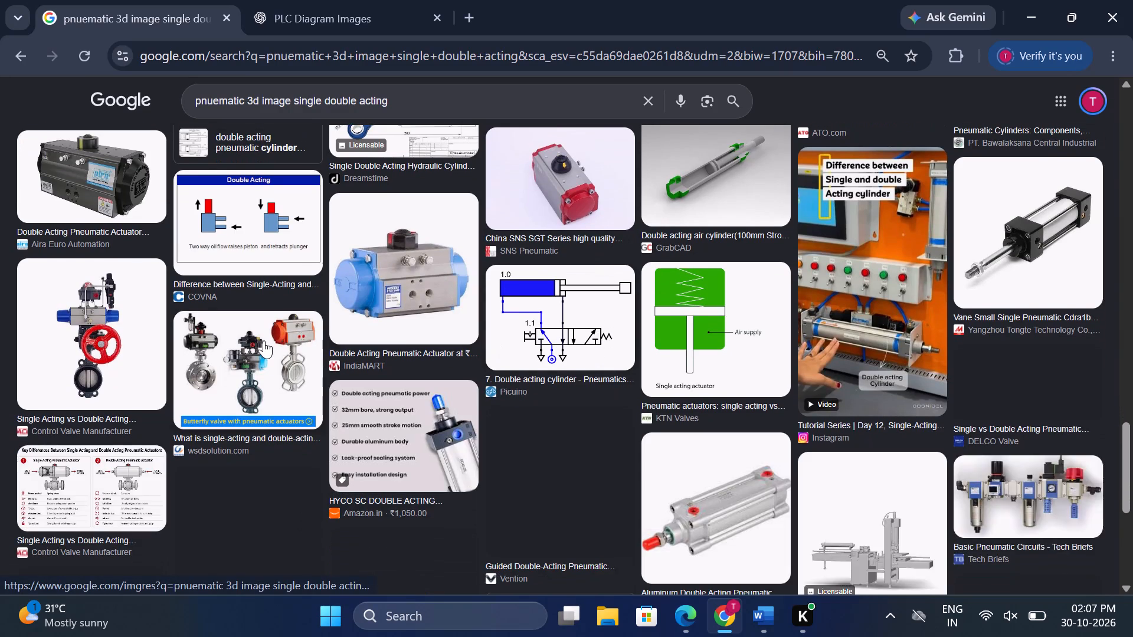
{"action": "scroll", "coordinate": [264, 340], "scroll_direction": "down", "scroll_amount": 2}
{"action": "scroll", "coordinate": [264, 340], "scroll_direction": "up", "scroll_amount": 5}
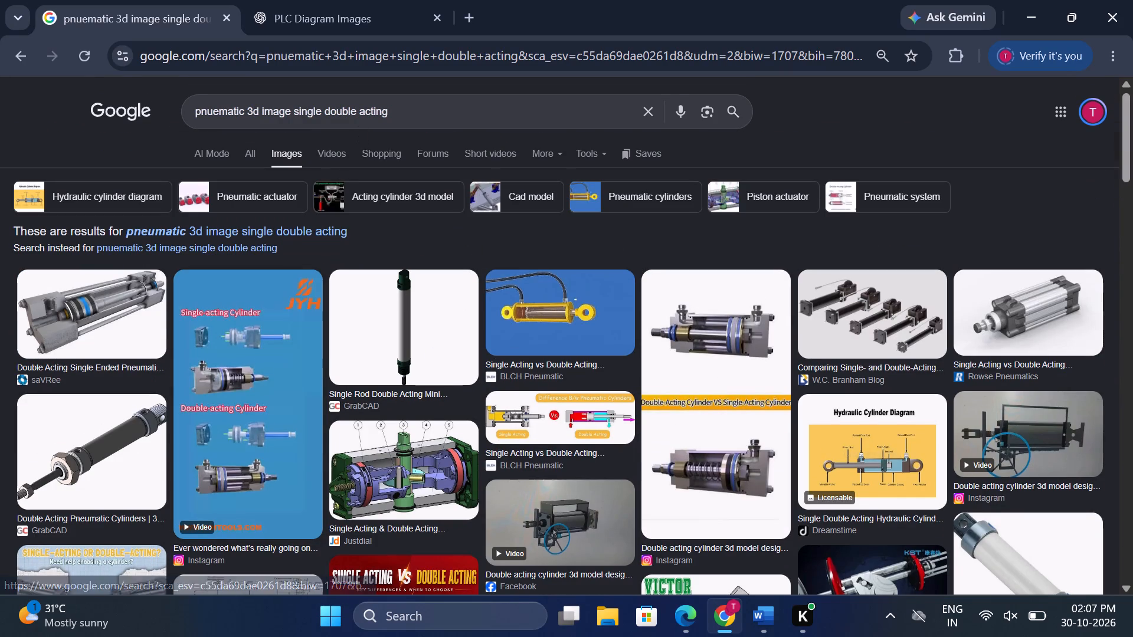
Change the image search to "pnuematic cylinder 3d image" and start looking through the results.
{"action": "left_click_drag", "start_coordinate": [402, 109], "coordinate": [247, 101]}
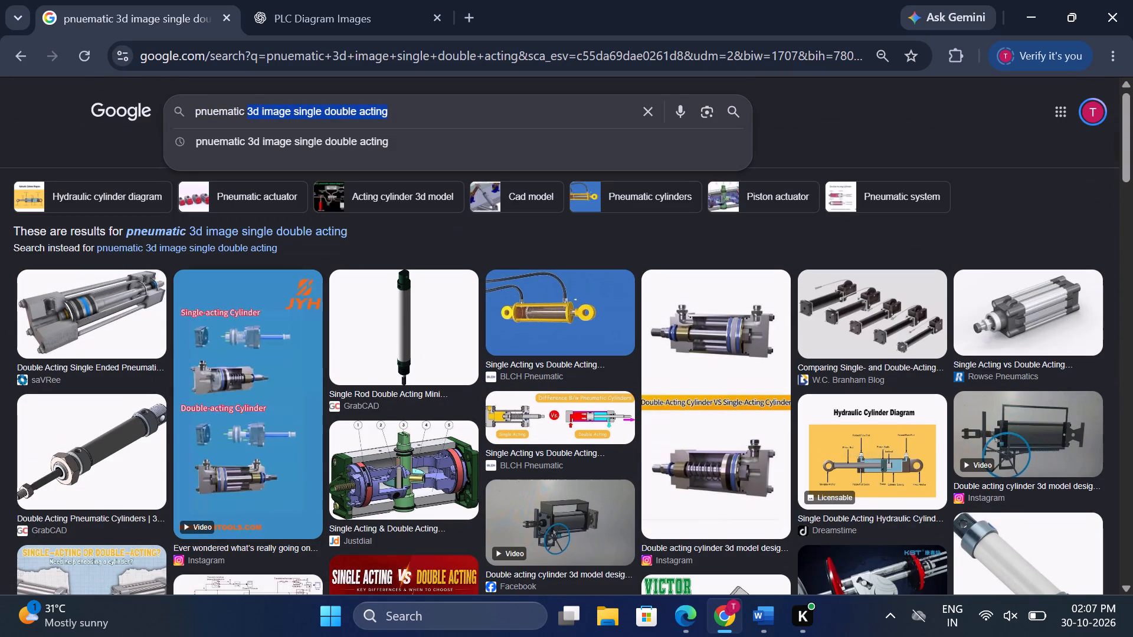
{"action": "key", "text": "BackSpace"}
{"action": "type", "text": "cylinder 3d image"}
{"action": "key", "text": "Return"}
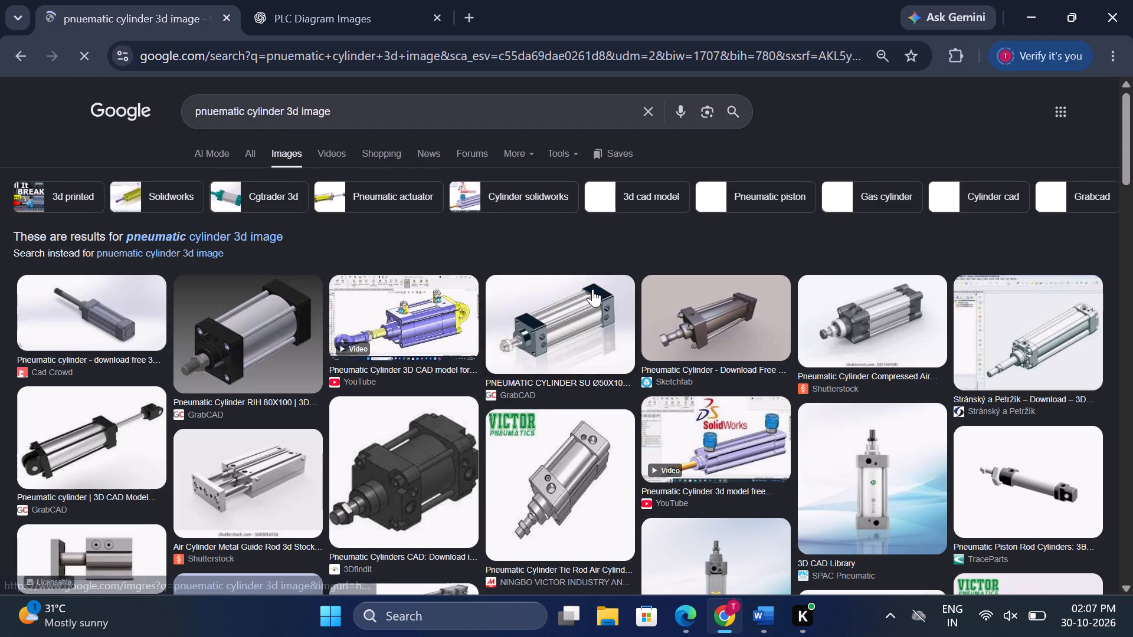
{"action": "scroll", "coordinate": [504, 413], "scroll_direction": "down", "scroll_amount": 1}
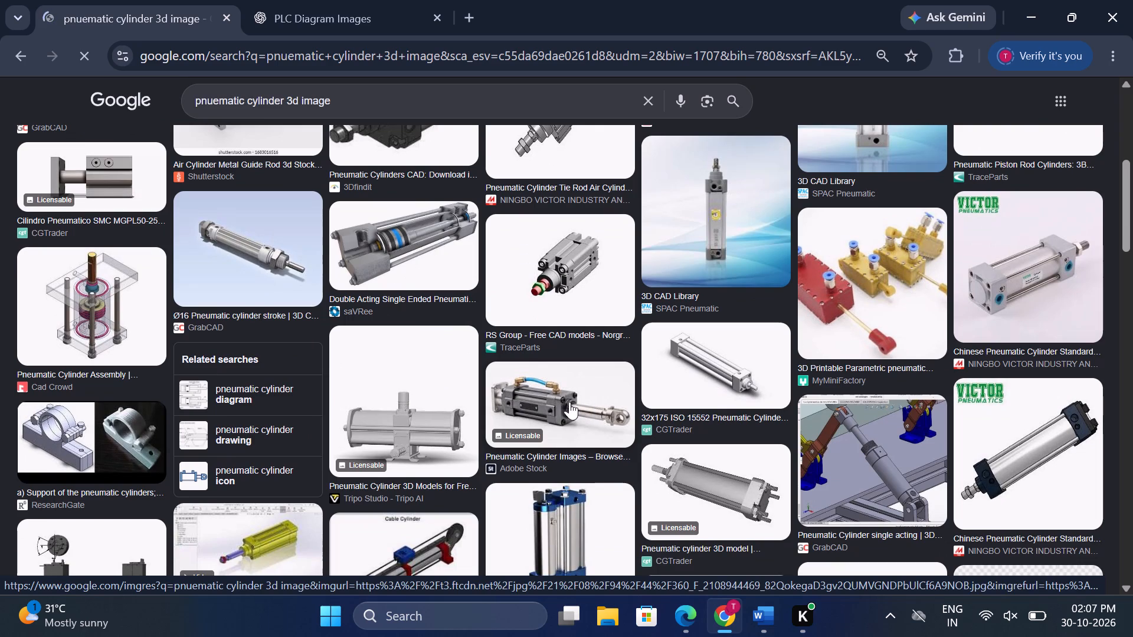
Look through the cylinder image results and rerun the search with the corrected spelling "pneumatic cylinder 3d image".
{"action": "scroll", "coordinate": [584, 403], "scroll_direction": "down", "scroll_amount": 2}
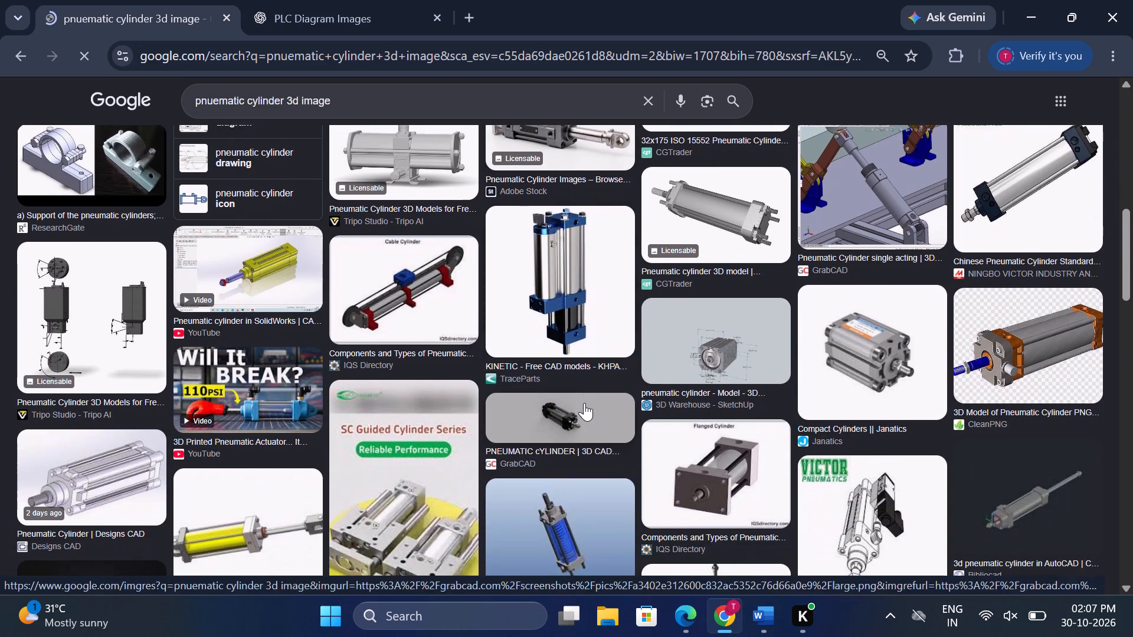
{"action": "scroll", "coordinate": [531, 350], "scroll_direction": "down", "scroll_amount": 1}
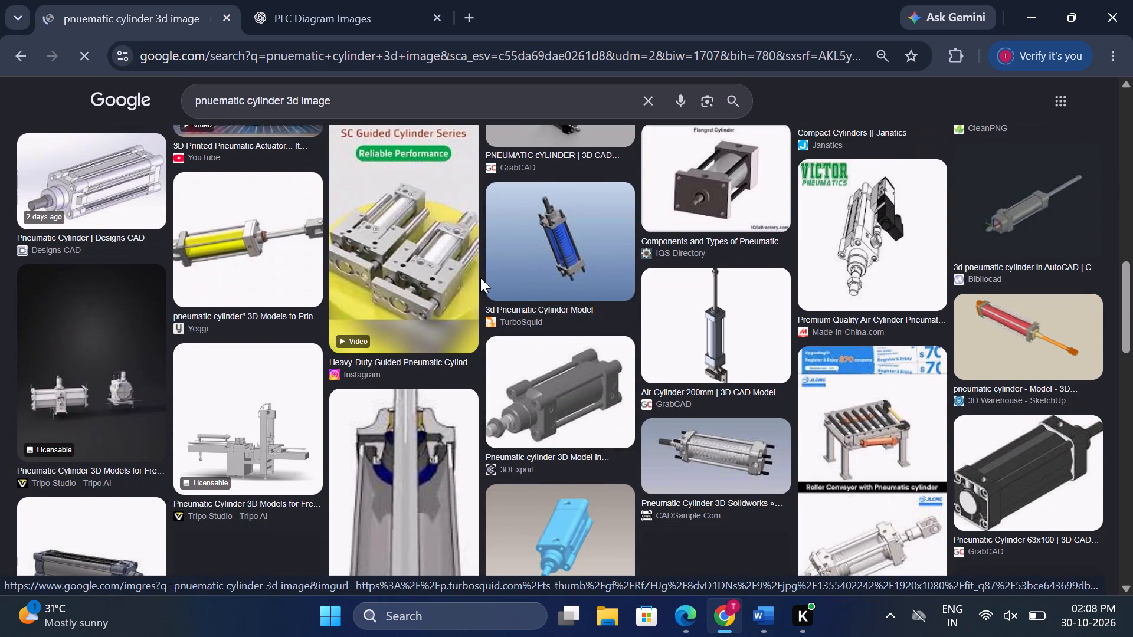
{"action": "scroll", "coordinate": [480, 278], "scroll_direction": "down", "scroll_amount": 1}
{"action": "scroll", "coordinate": [480, 278], "scroll_direction": "up", "scroll_amount": 4}
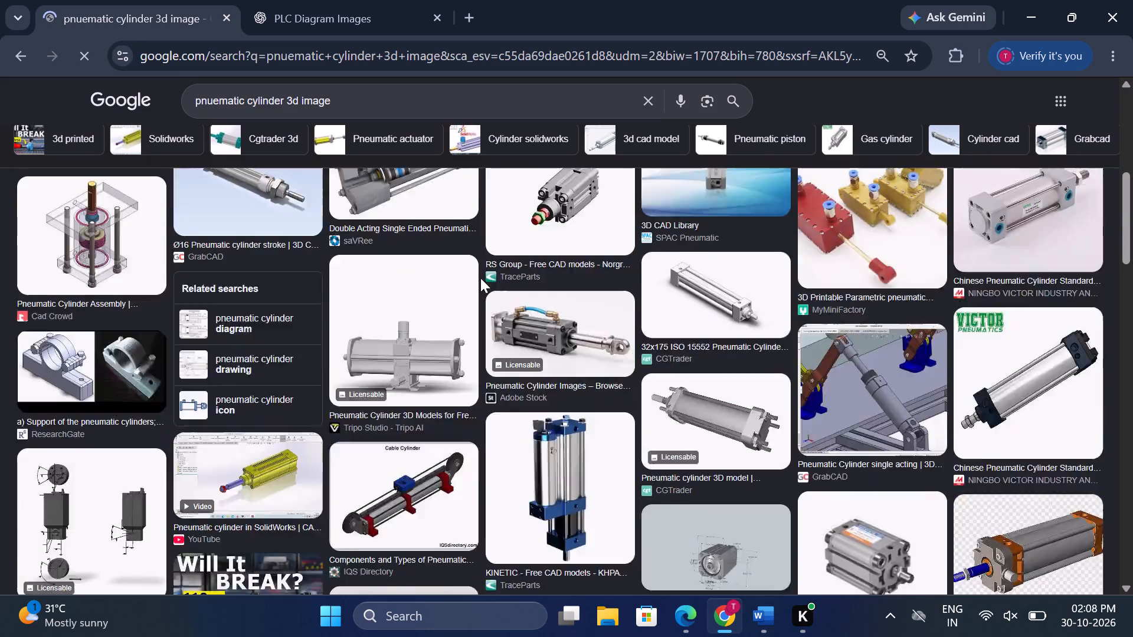
{"action": "scroll", "coordinate": [480, 278], "scroll_direction": "up", "scroll_amount": 3}
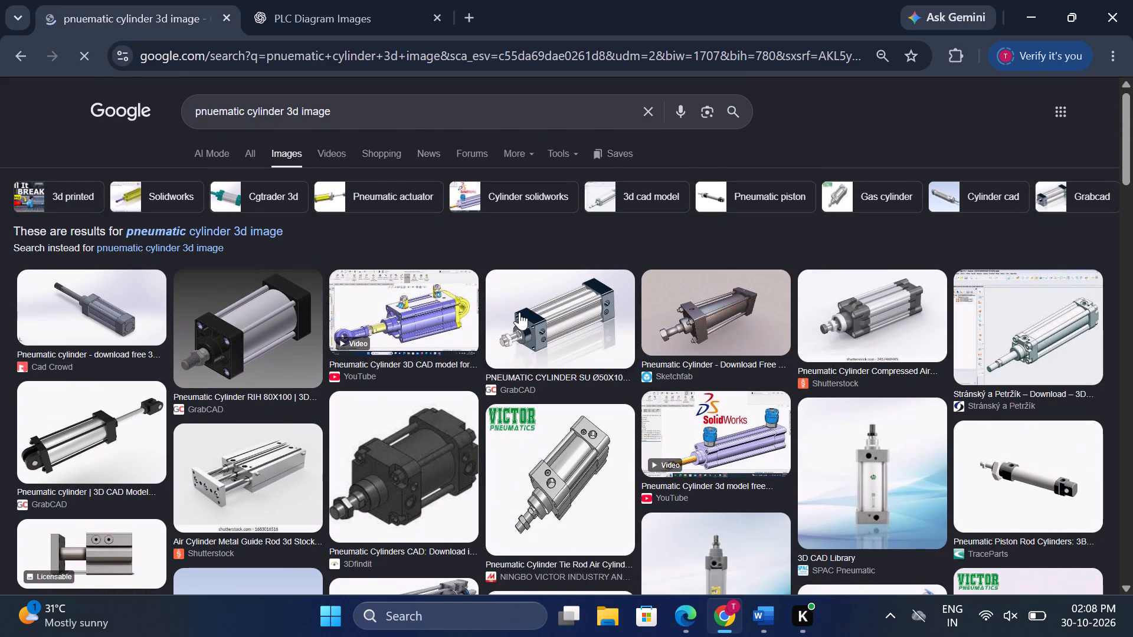
{"action": "left_click", "coordinate": [256, 230]}
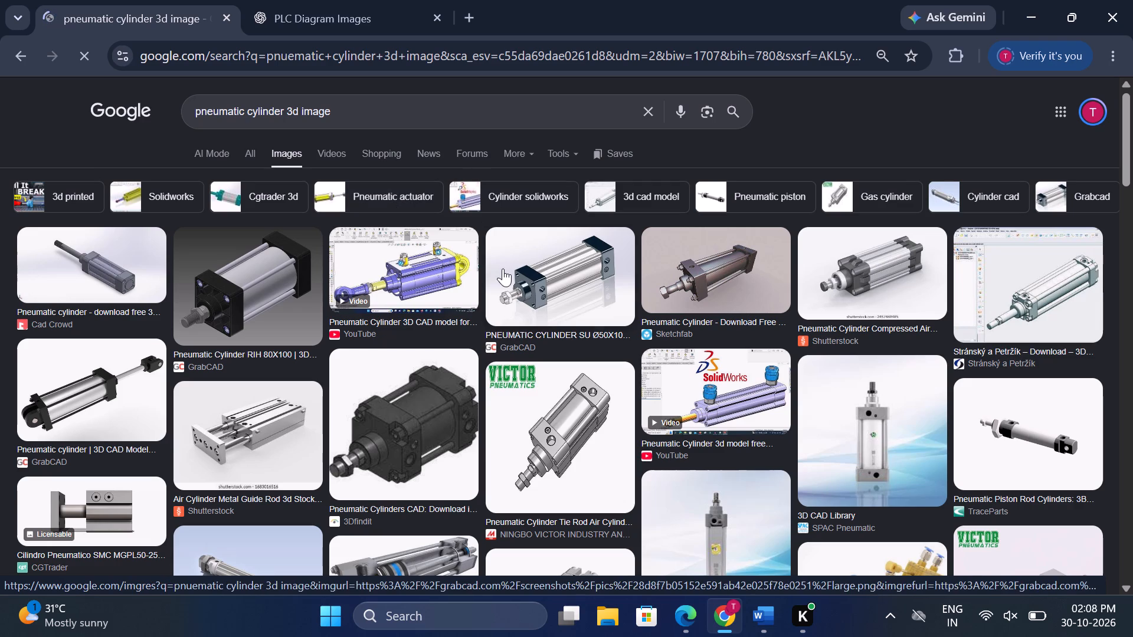
Copy the YouTube image of the purple and yellow pneumatic cylinder CAD model and paste it onto page 8 in Word.
{"action": "left_click", "coordinate": [399, 257]}
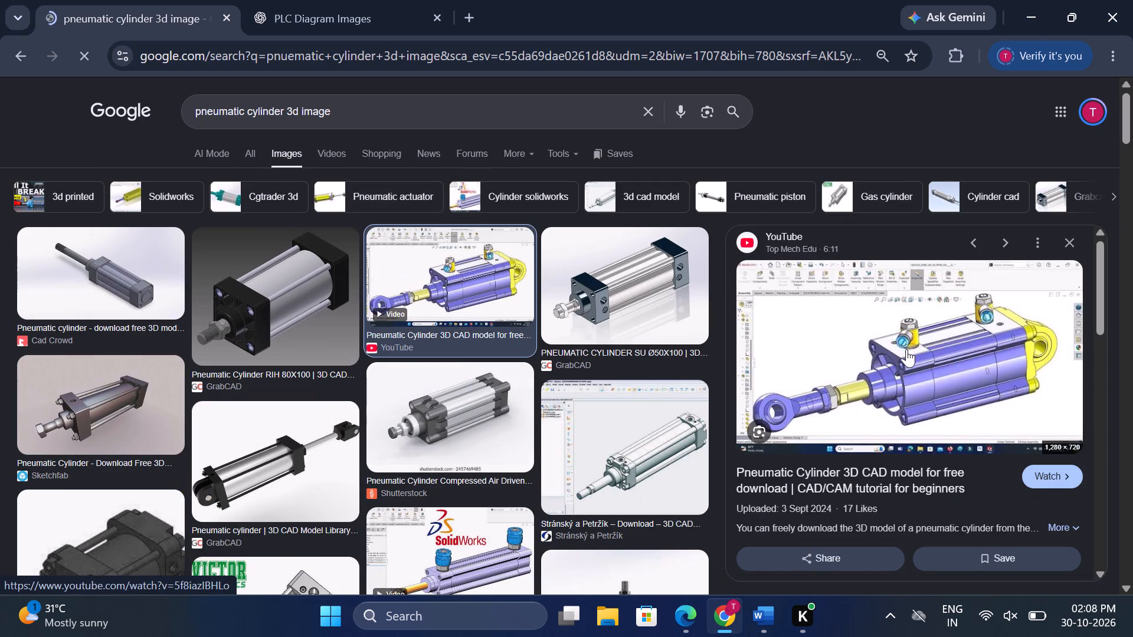
{"action": "left_click", "coordinate": [1008, 397]}
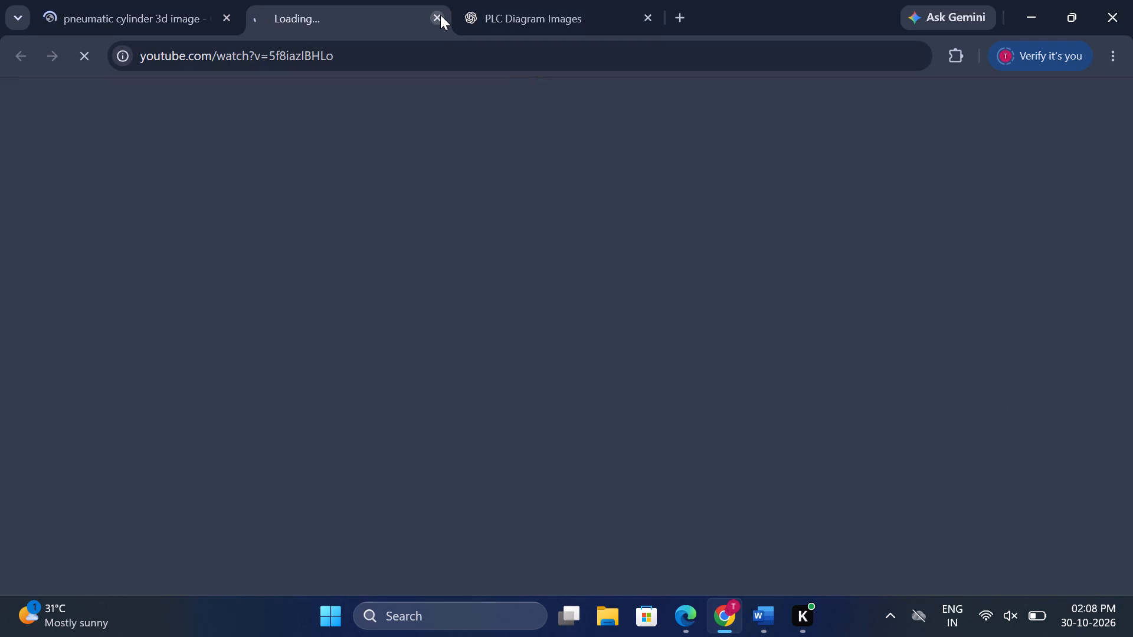
{"action": "left_click", "coordinate": [440, 15]}
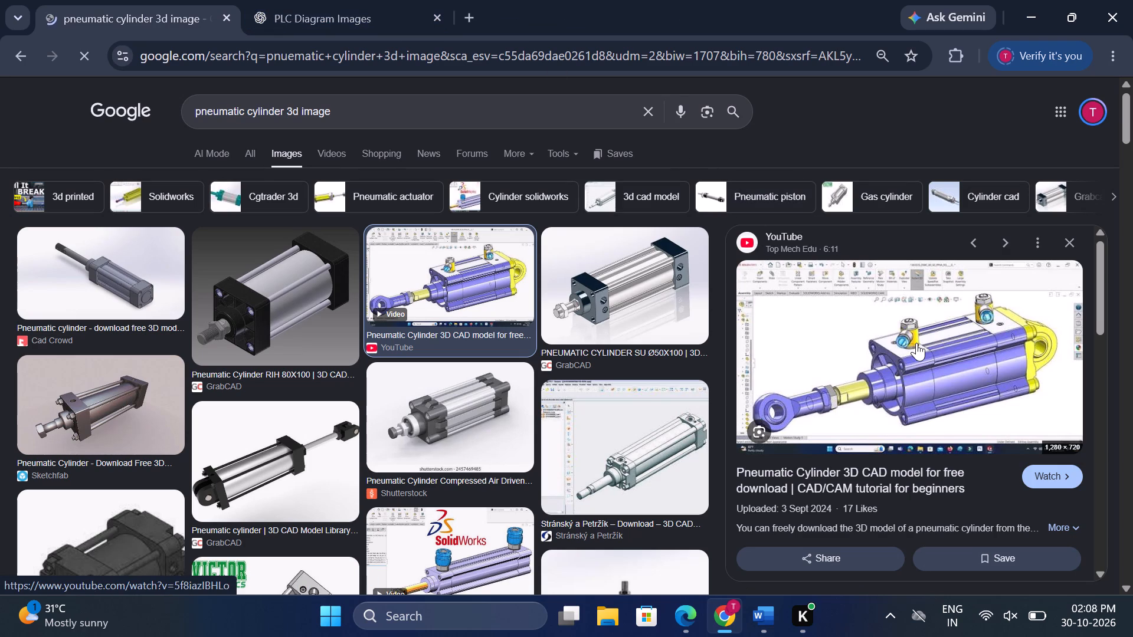
{"action": "right_click", "coordinate": [916, 343]}
{"action": "left_click", "coordinate": [735, 479]}
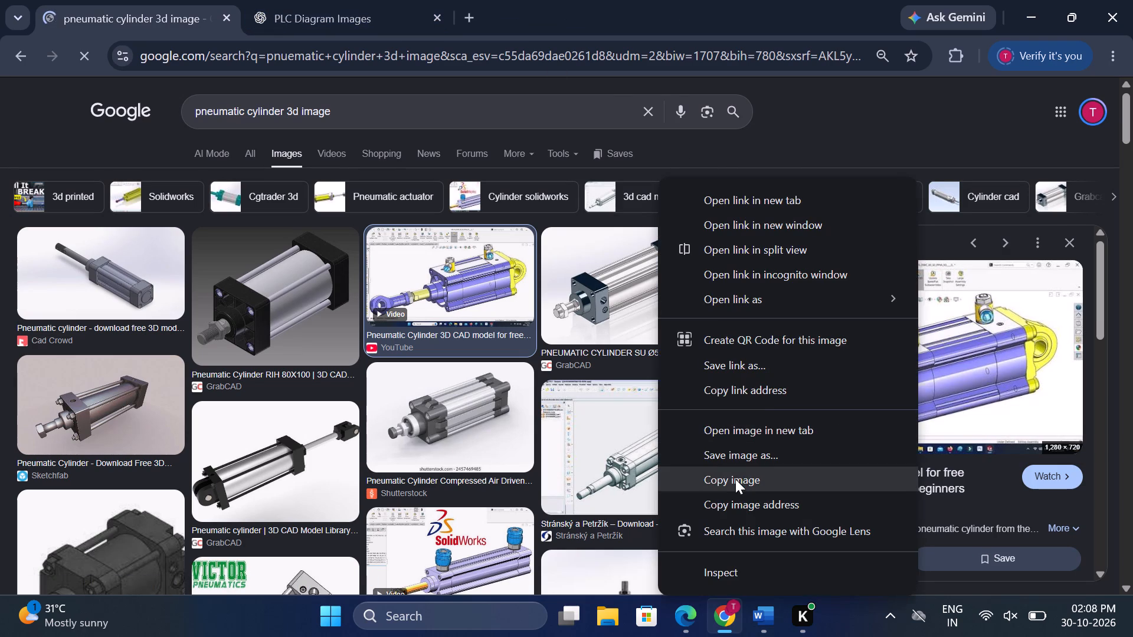
{"action": "key", "text": "alt+Tab"}
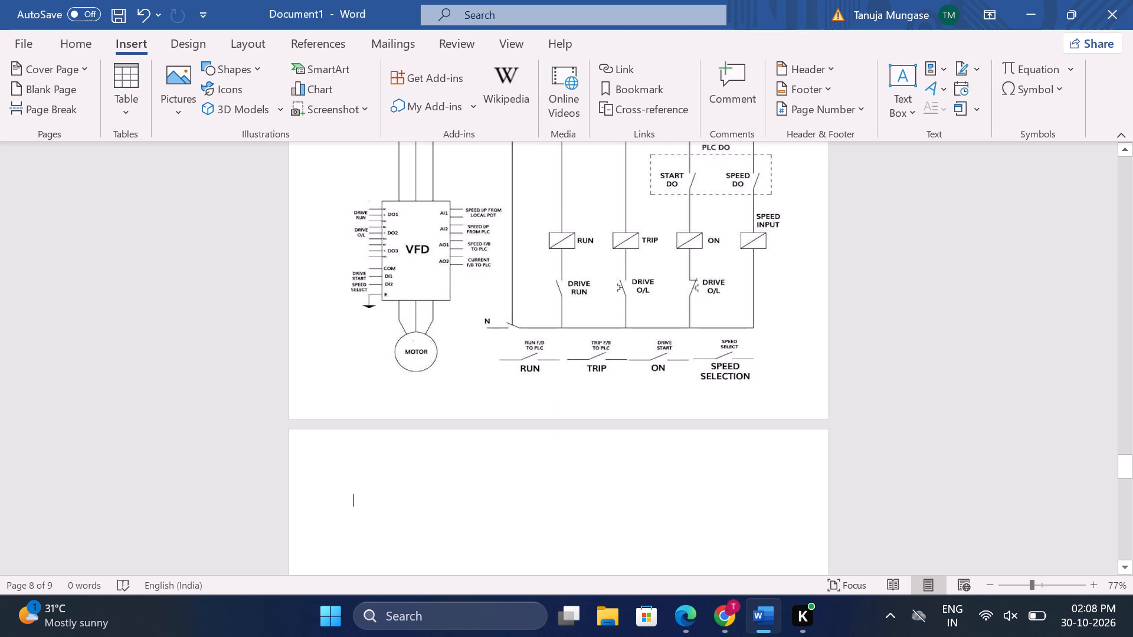
{"action": "key", "text": "ctrl+v"}
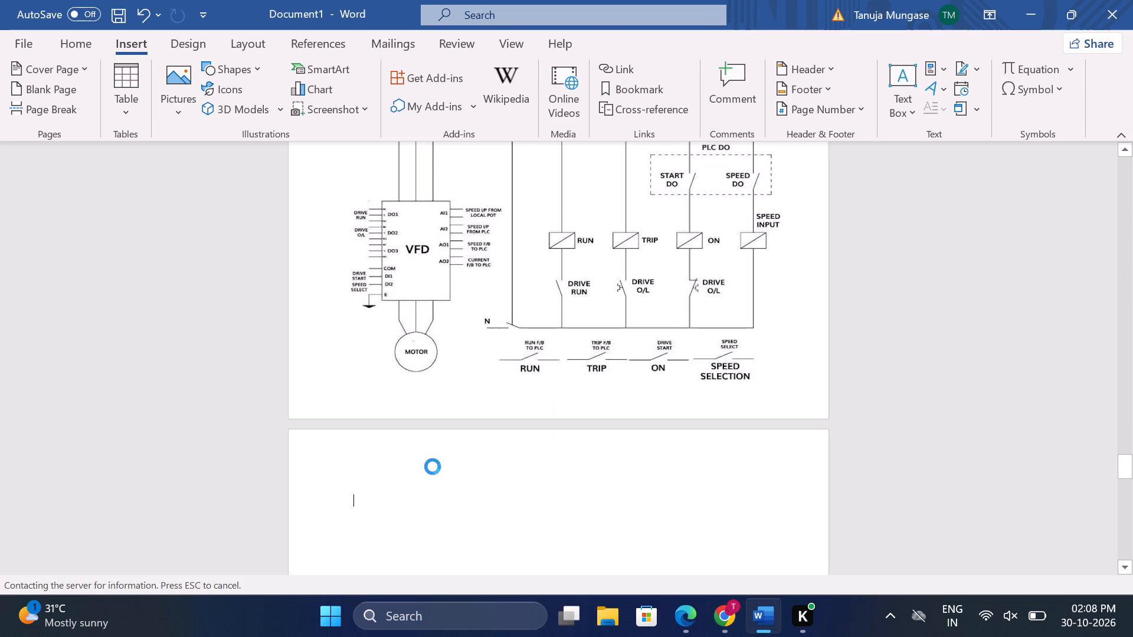
{"action": "scroll", "coordinate": [476, 510], "scroll_direction": "down", "scroll_amount": 4}
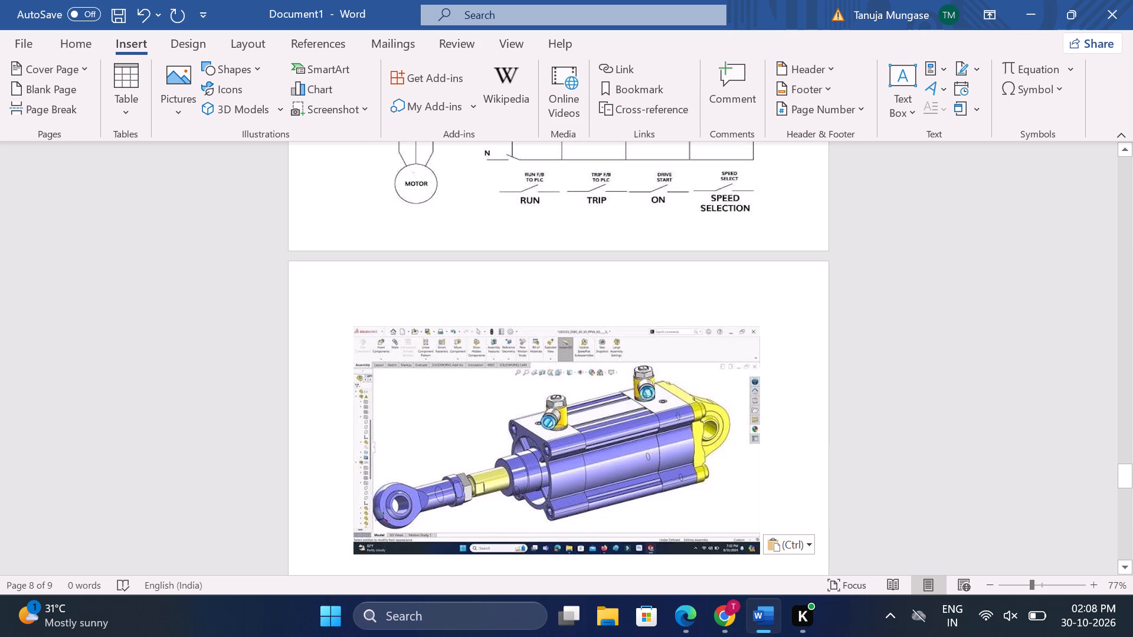
Set the cylinder picture's text wrapping to Through, stretch it slightly taller and try to move it up the page.
{"action": "left_click", "coordinate": [593, 539]}
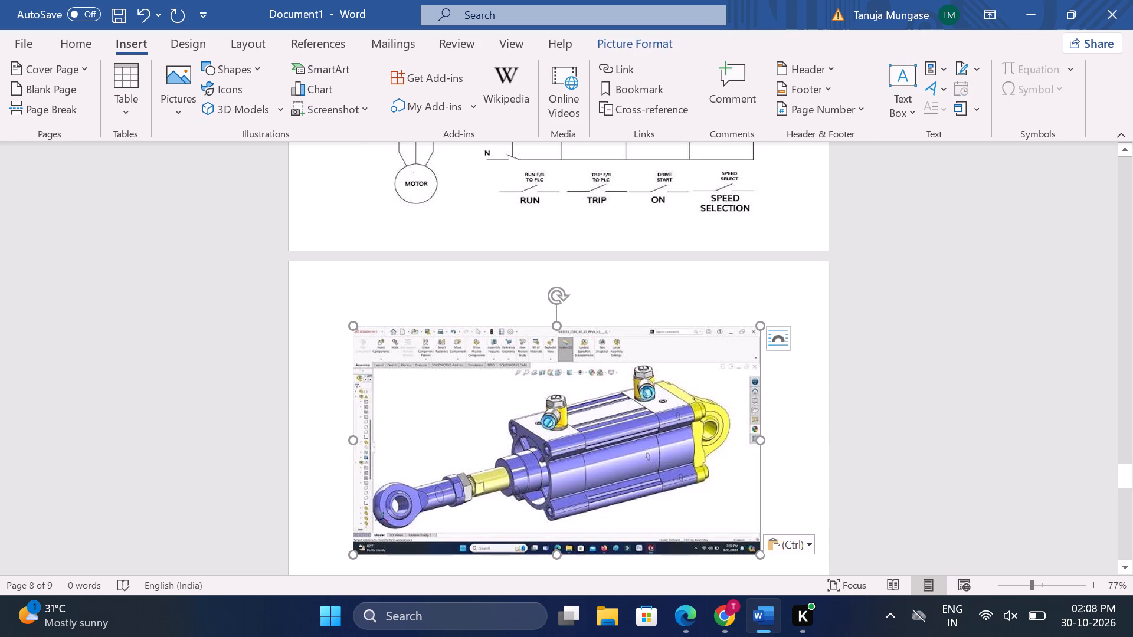
{"action": "left_click", "coordinate": [780, 344]}
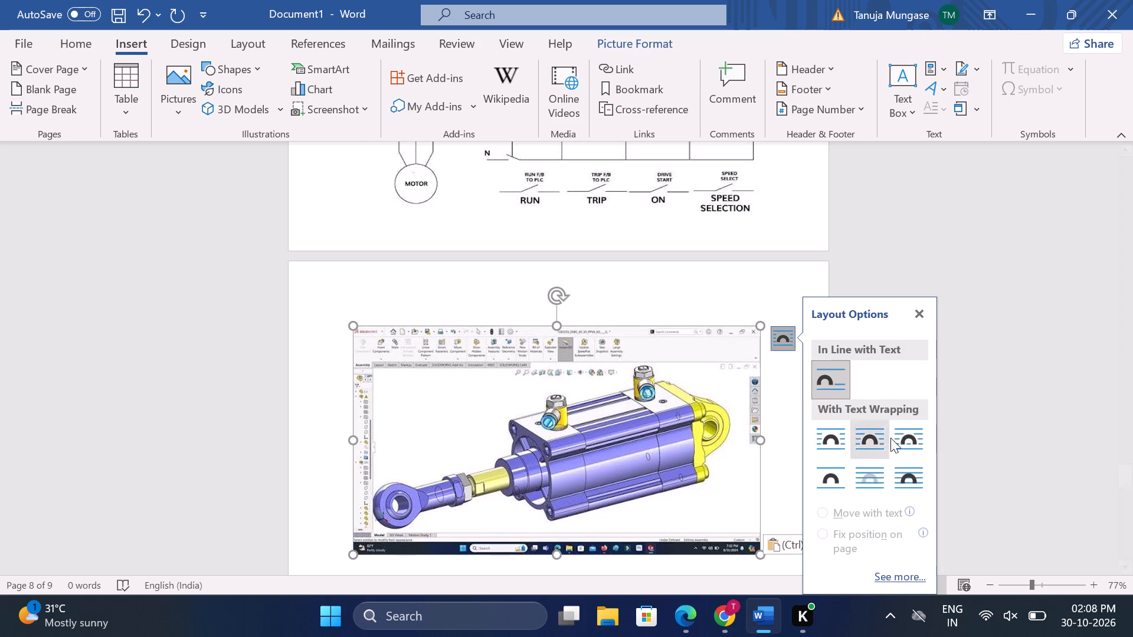
{"action": "left_click", "coordinate": [909, 446]}
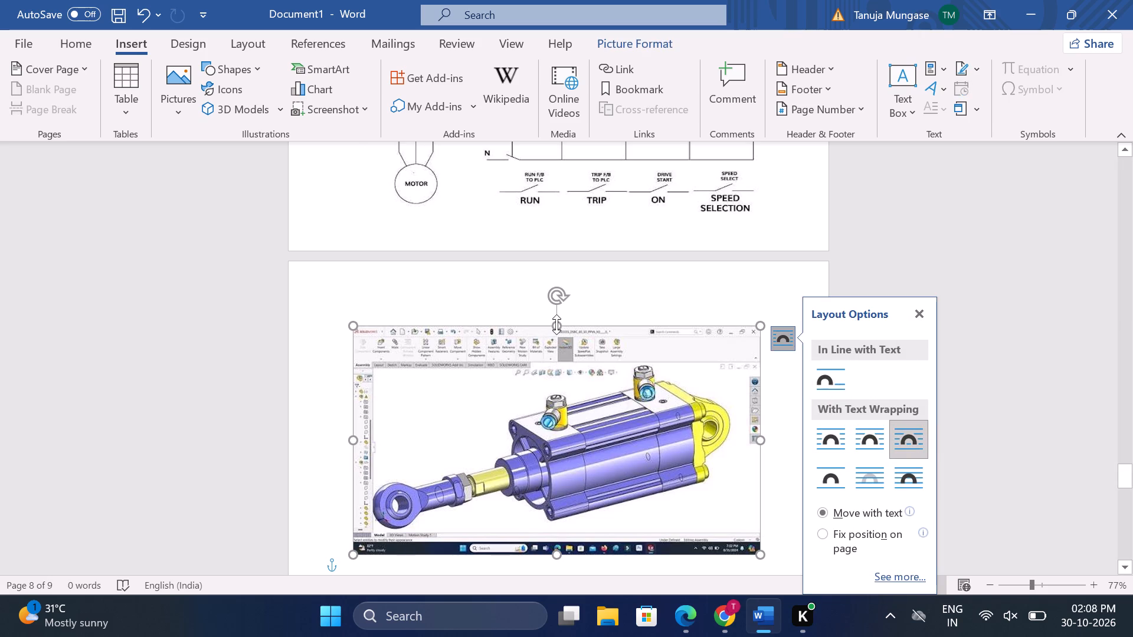
{"action": "left_click_drag", "start_coordinate": [556, 324], "coordinate": [555, 299]}
{"action": "left_click_drag", "start_coordinate": [574, 399], "coordinate": [571, 374]}
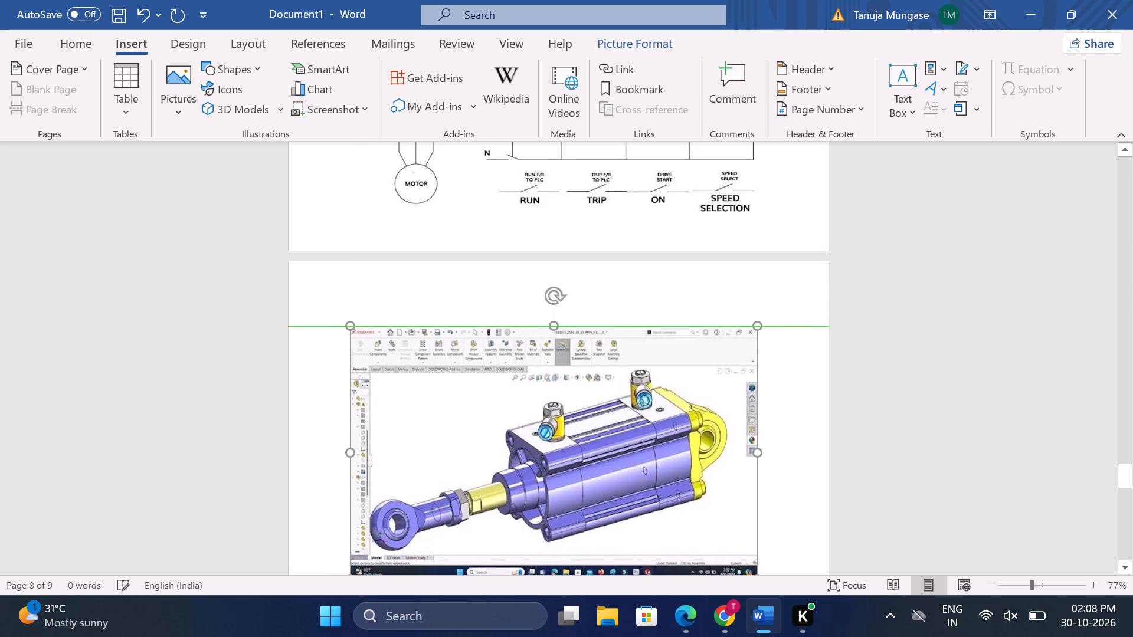
{"action": "left_click_drag", "start_coordinate": [571, 374], "coordinate": [574, 331]}
Set the cylinder picture's wrapping to In Front of Text and move it up into the top margin of page 8.
{"action": "left_click", "coordinate": [781, 331]}
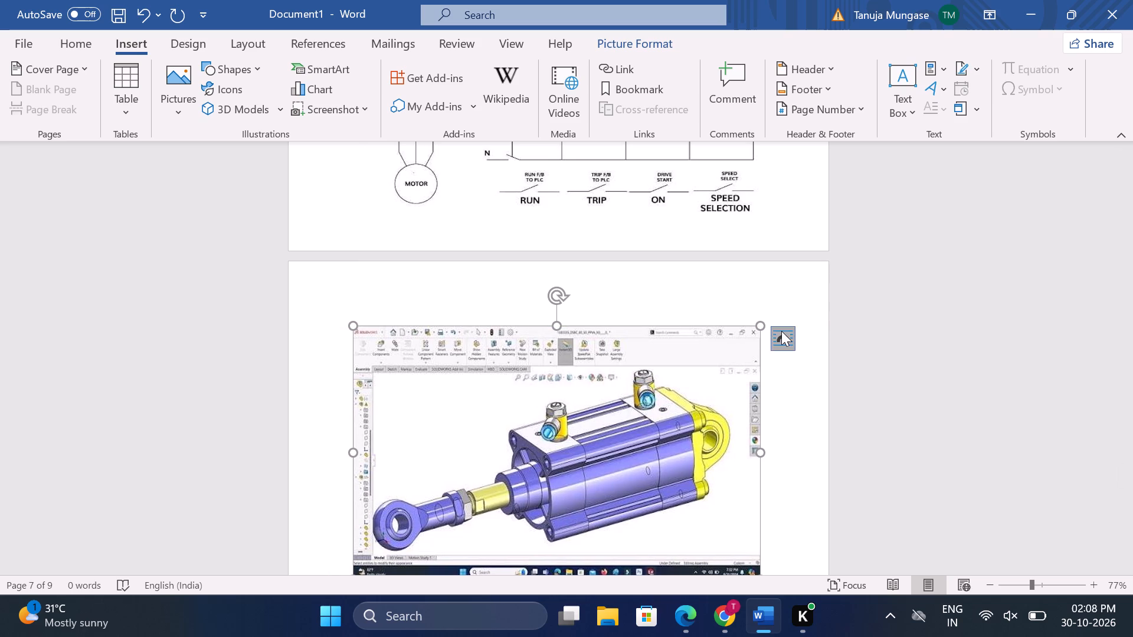
{"action": "left_click", "coordinate": [915, 476]}
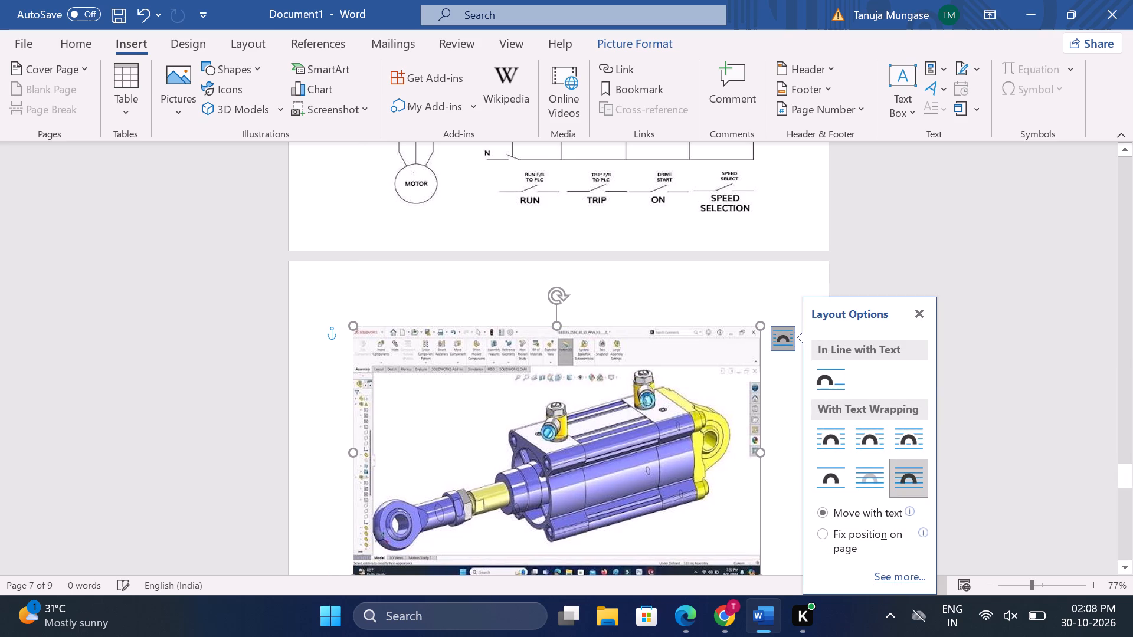
{"action": "left_click_drag", "start_coordinate": [592, 429], "coordinate": [600, 390]}
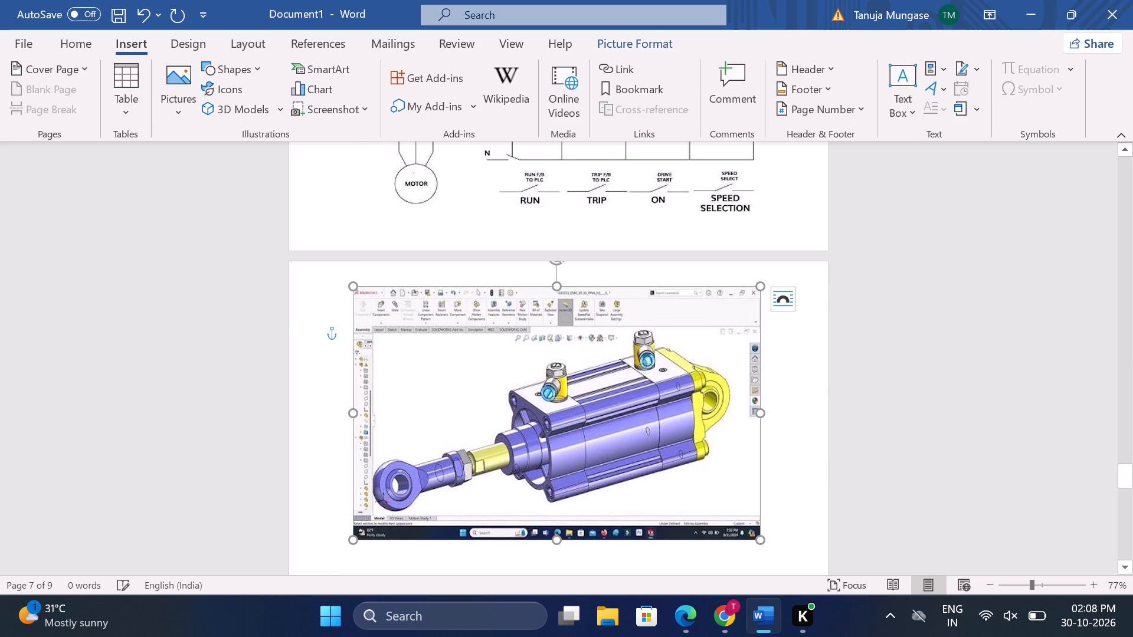
{"action": "left_click", "coordinate": [807, 482]}
{"action": "scroll", "coordinate": [786, 514], "scroll_direction": "down", "scroll_amount": 1}
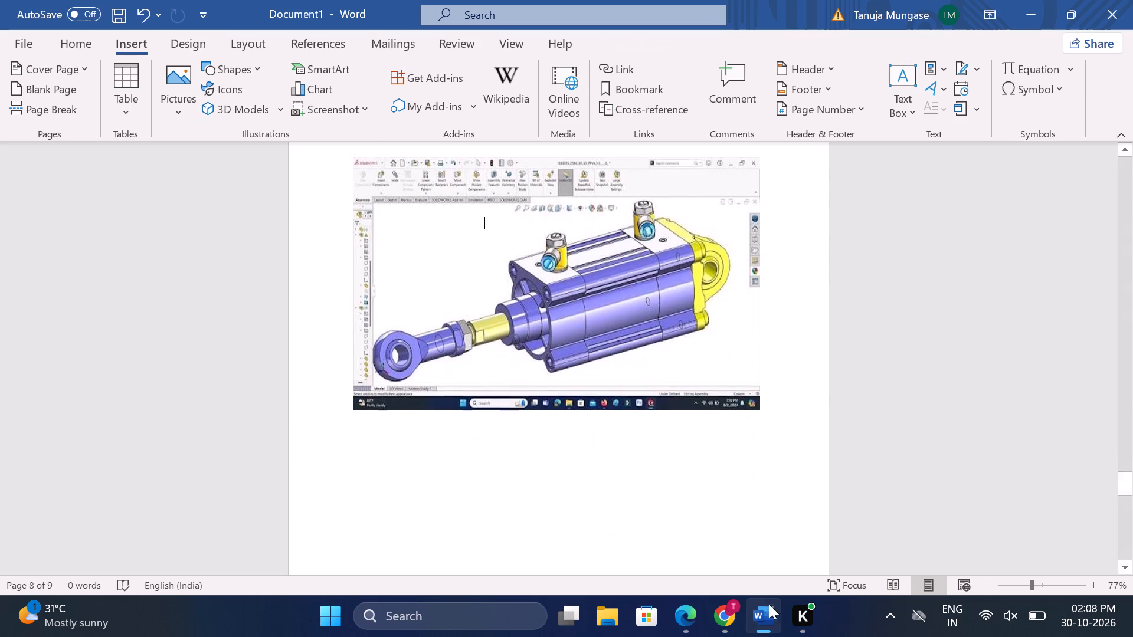
Switch to the browser and change the image search to "pneumatic cylinder code".
{"action": "left_click", "coordinate": [729, 615]}
{"action": "left_click", "coordinate": [347, 101]}
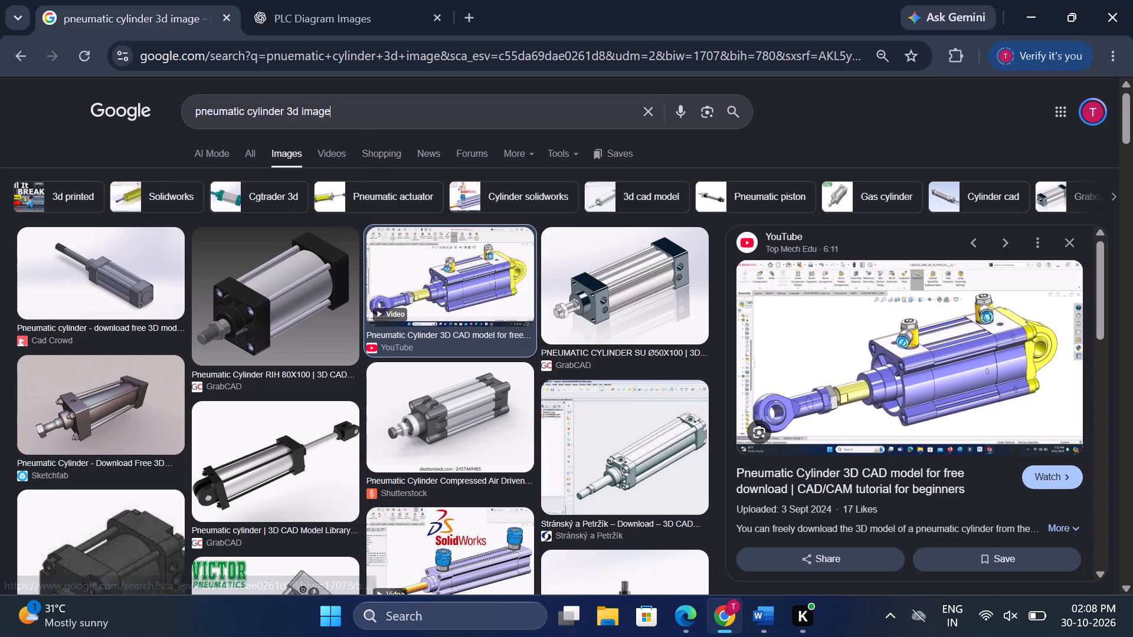
{"action": "key", "text": "BackSpace"}
{"action": "key", "text": "BackSpace"}
{"action": "key", "text": "BackSpace"}
{"action": "key", "text": "BackSpace"}
{"action": "key", "text": "BackSpace"}
{"action": "key", "text": "BackSpace"}
{"action": "key", "text": "BackSpace"}
{"action": "key", "text": "BackSpace"}
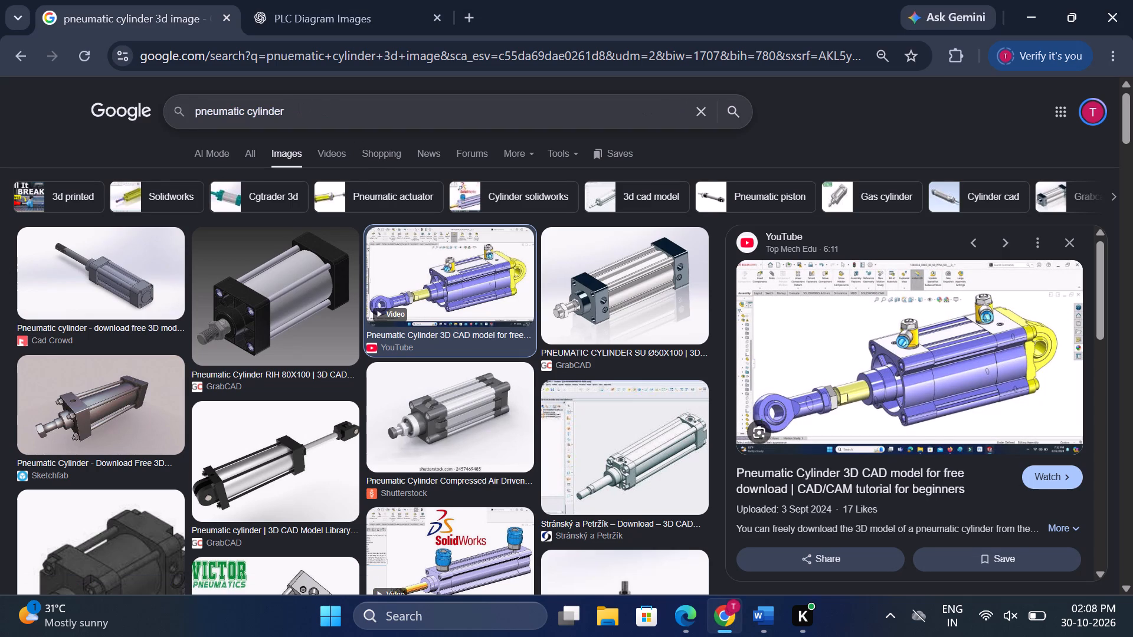
{"action": "type", "text": "code"}
{"action": "key", "text": "Return"}
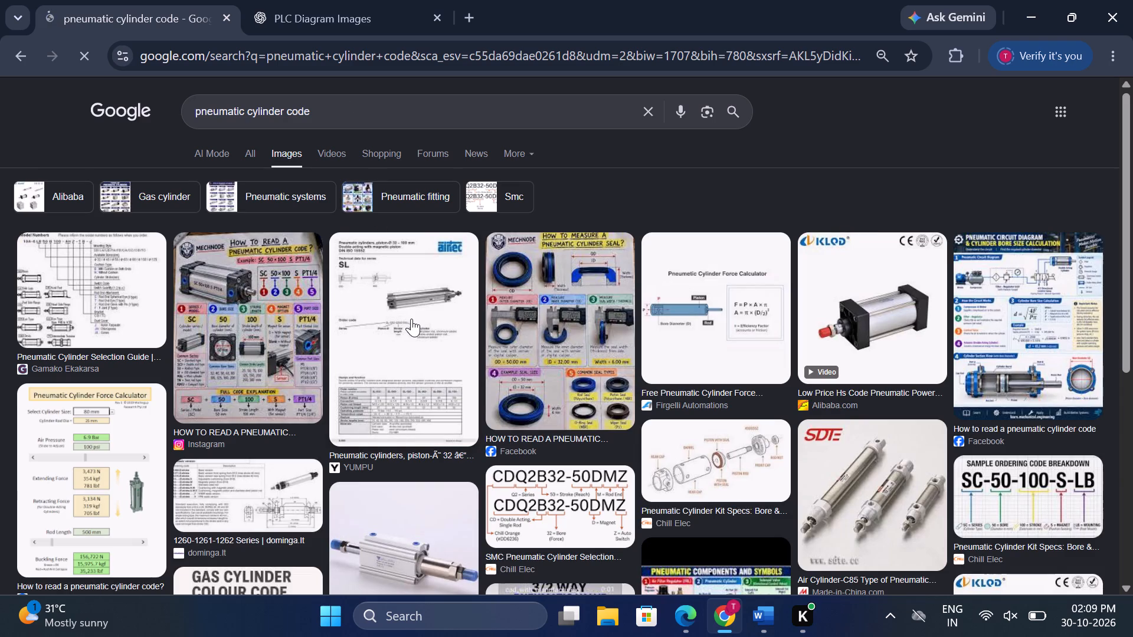
Look through the results for a pneumatic cylinder code image and preview the Gamako Ekakarsa selection guide.
{"action": "scroll", "coordinate": [429, 369], "scroll_direction": "down", "scroll_amount": 3}
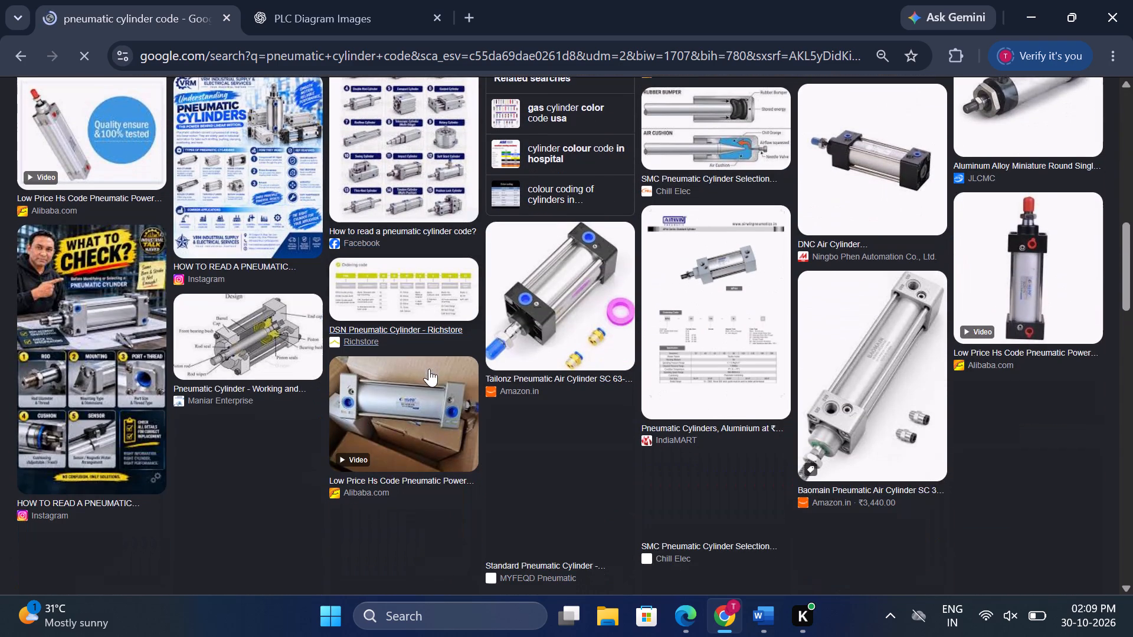
{"action": "scroll", "coordinate": [431, 350], "scroll_direction": "up", "scroll_amount": 1}
{"action": "scroll", "coordinate": [287, 287], "scroll_direction": "up", "scroll_amount": 1}
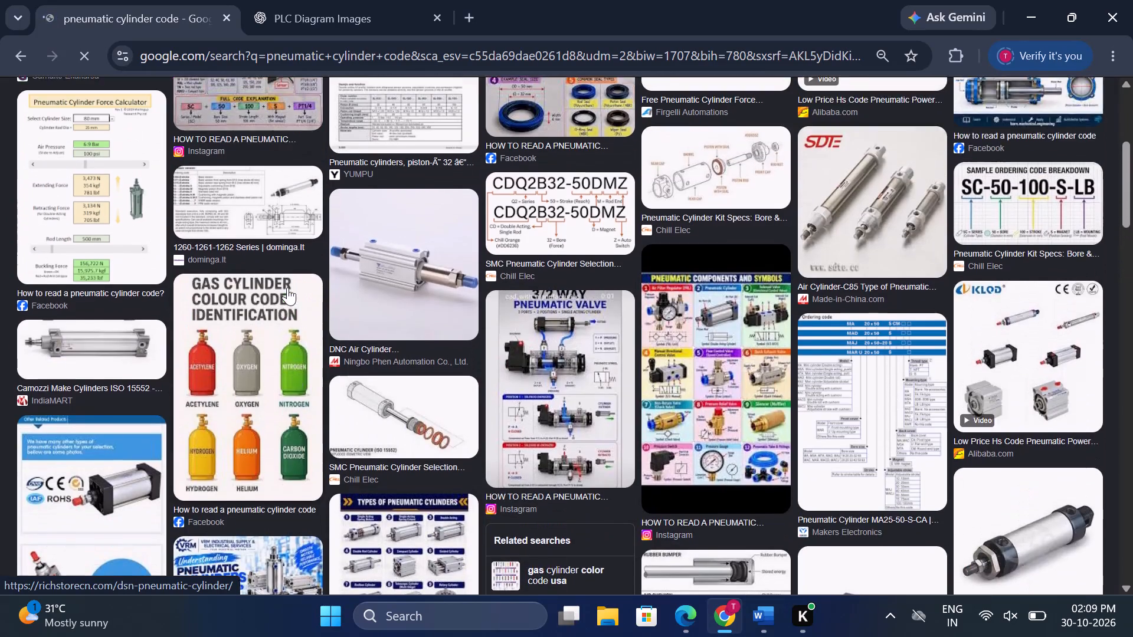
{"action": "scroll", "coordinate": [287, 287], "scroll_direction": "up", "scroll_amount": 1}
{"action": "left_click", "coordinate": [83, 253]}
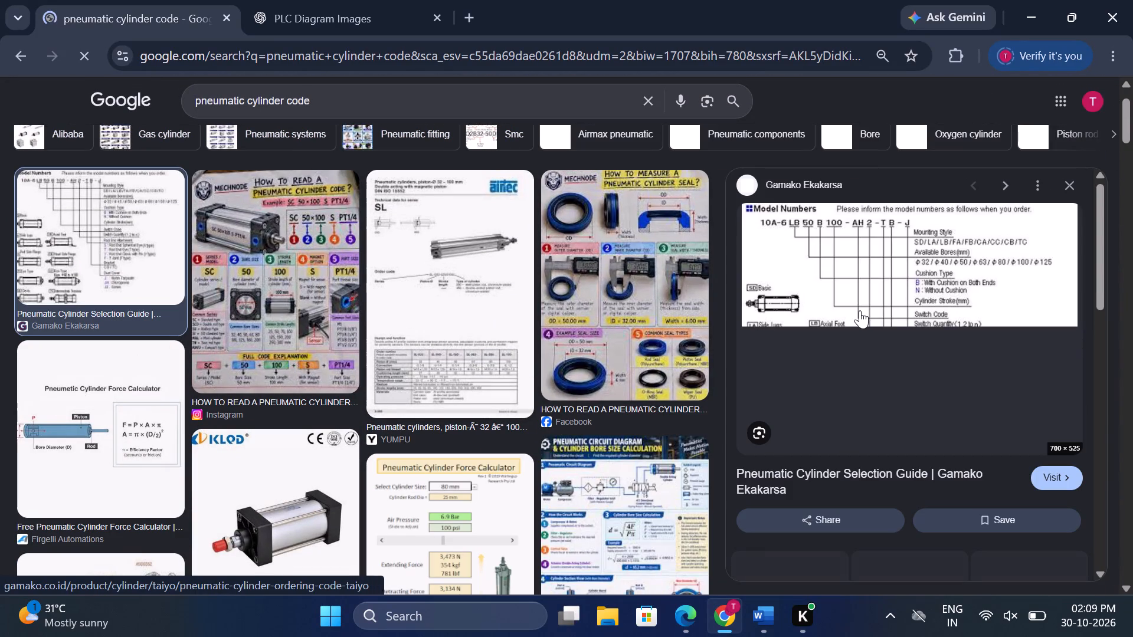
{"action": "scroll", "coordinate": [860, 310], "scroll_direction": "down", "scroll_amount": 1}
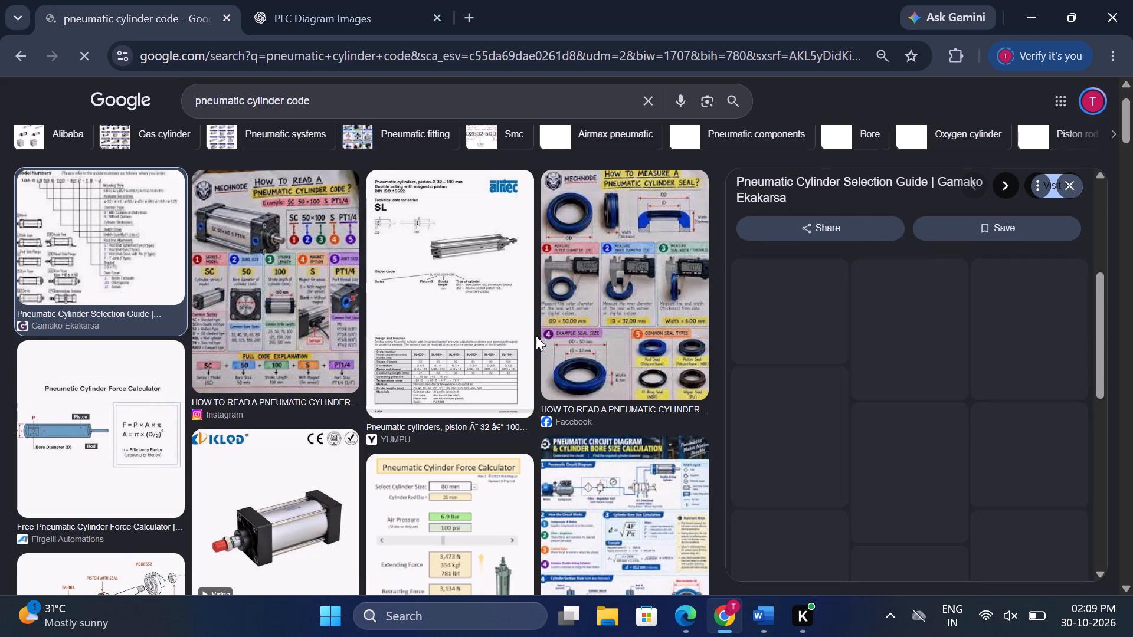
{"action": "scroll", "coordinate": [477, 375], "scroll_direction": "down", "scroll_amount": 1}
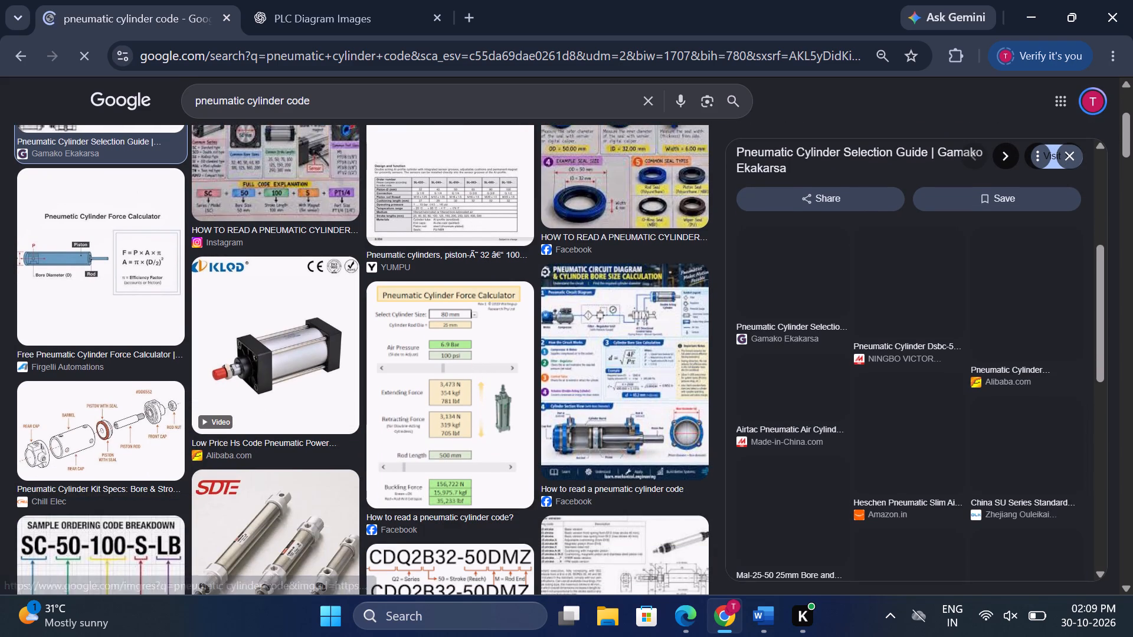
Change the image search to "pneumatic cylinder plc code".
{"action": "left_click", "coordinate": [331, 98]}
{"action": "key", "text": "space"}
{"action": "key", "text": "BackSpace"}
{"action": "key", "text": "BackSpace"}
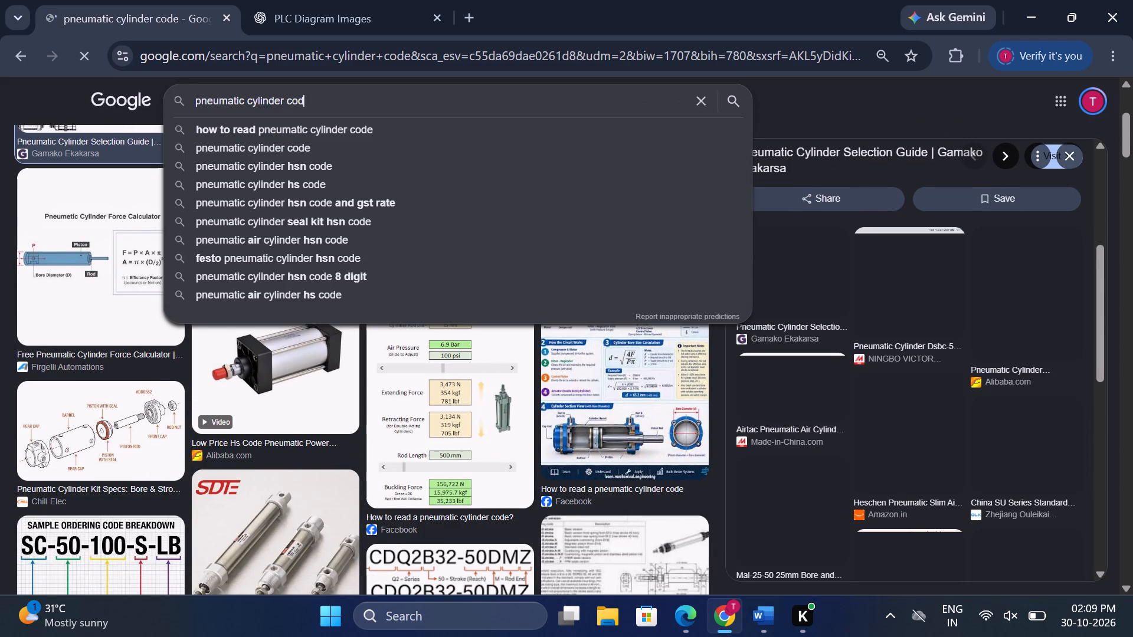
{"action": "key", "text": "BackSpace"}
{"action": "key", "text": "BackSpace"}
{"action": "key", "text": "BackSpace"}
{"action": "type", "text": "plcc"}
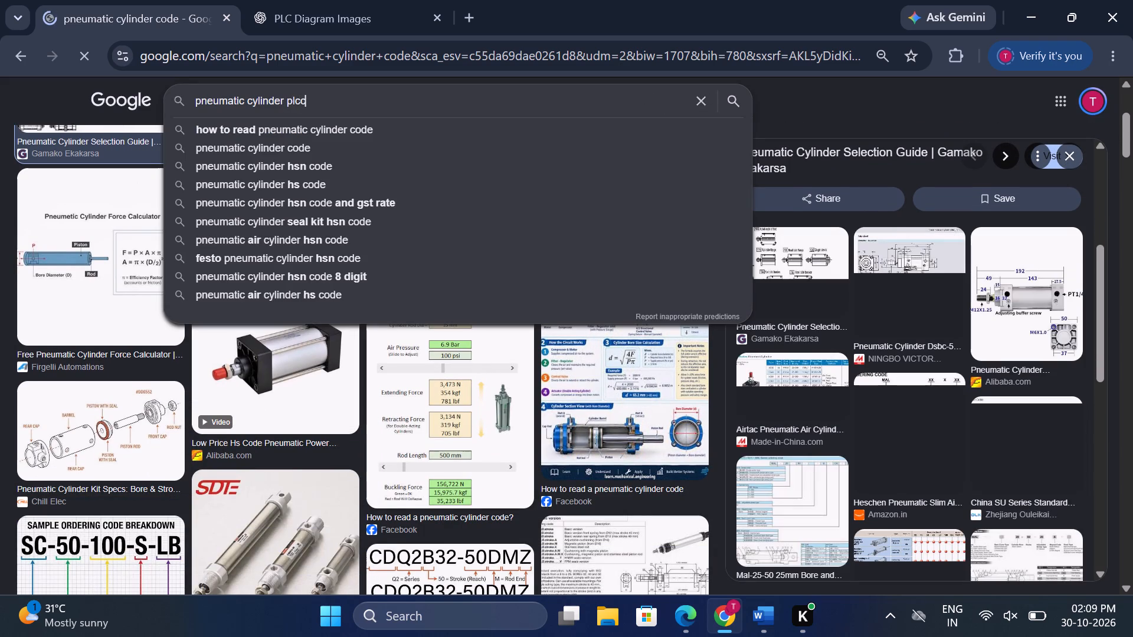
{"action": "key", "text": "BackSpace"}
{"action": "key", "text": "space"}
{"action": "type", "text": "code"}
{"action": "key", "text": "Return"}
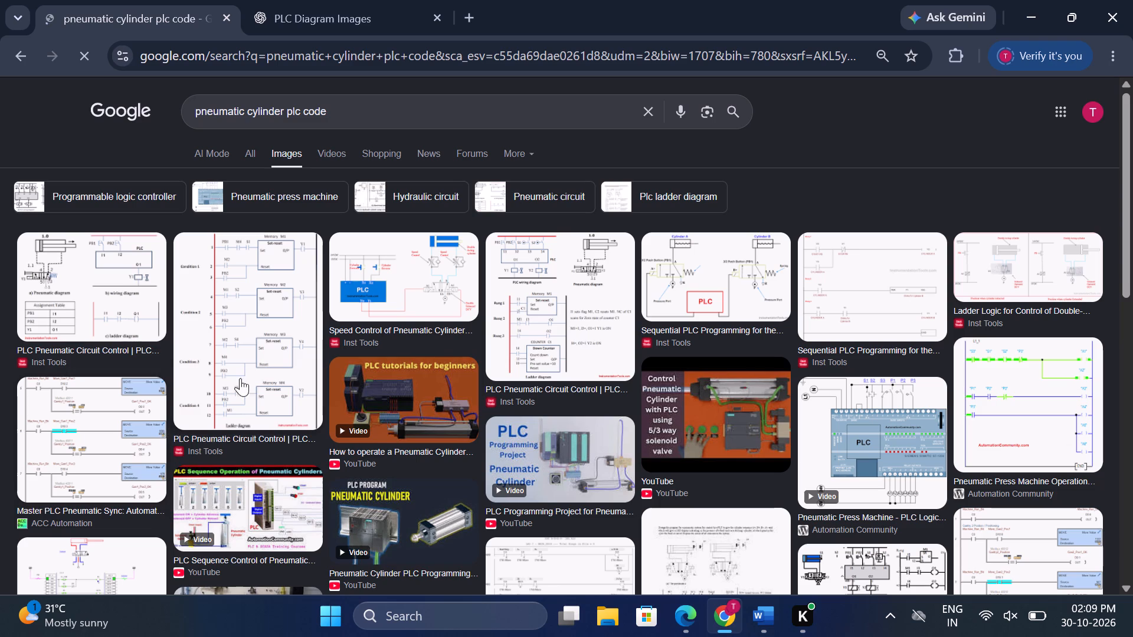
Preview the Inst Tools PLC Pneumatic Circuit Control ladder diagram and the ACC Automation pneumatic sync diagram among the results.
{"action": "left_click", "coordinate": [254, 370]}
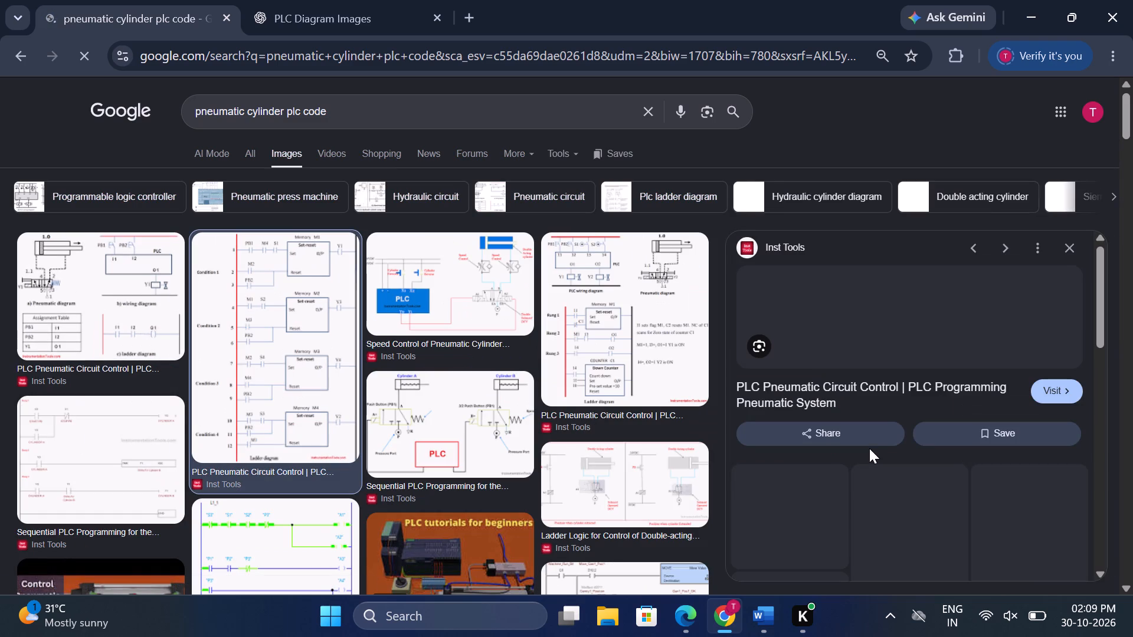
{"action": "scroll", "coordinate": [887, 391], "scroll_direction": "up", "scroll_amount": 2}
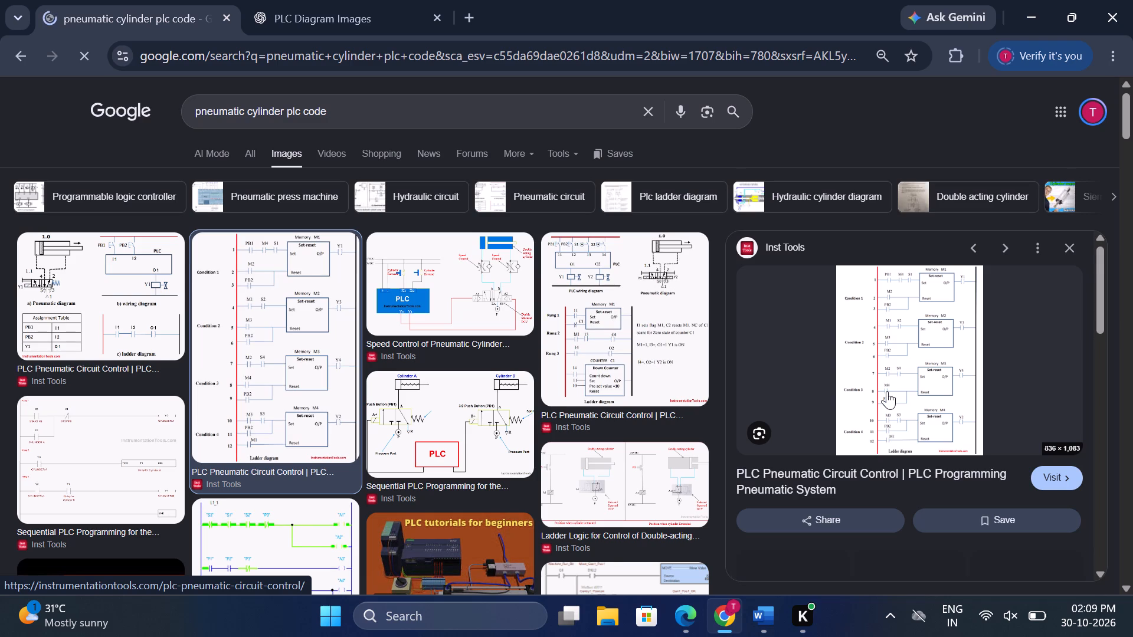
{"action": "left_click", "coordinate": [887, 391]}
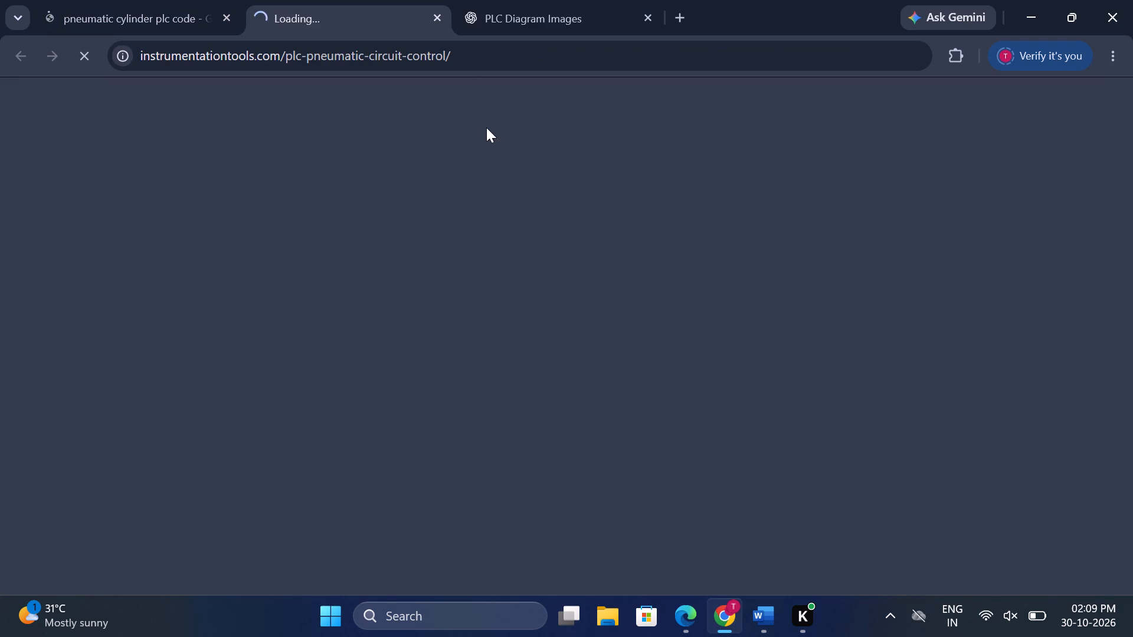
{"action": "left_click", "coordinate": [440, 19]}
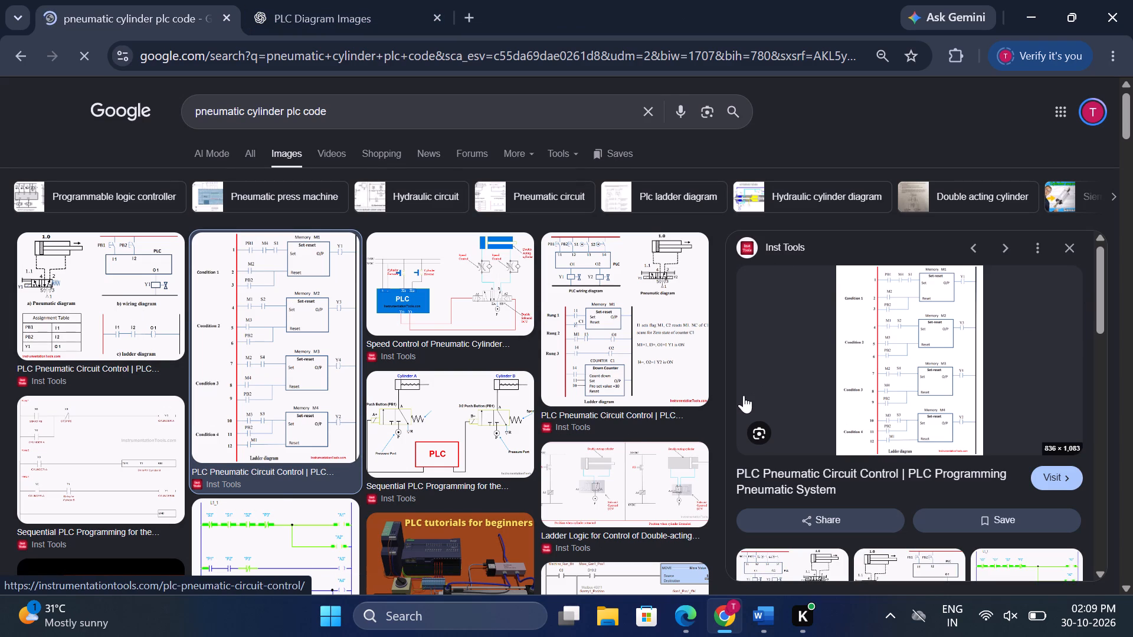
{"action": "scroll", "coordinate": [263, 487], "scroll_direction": "down", "scroll_amount": 2}
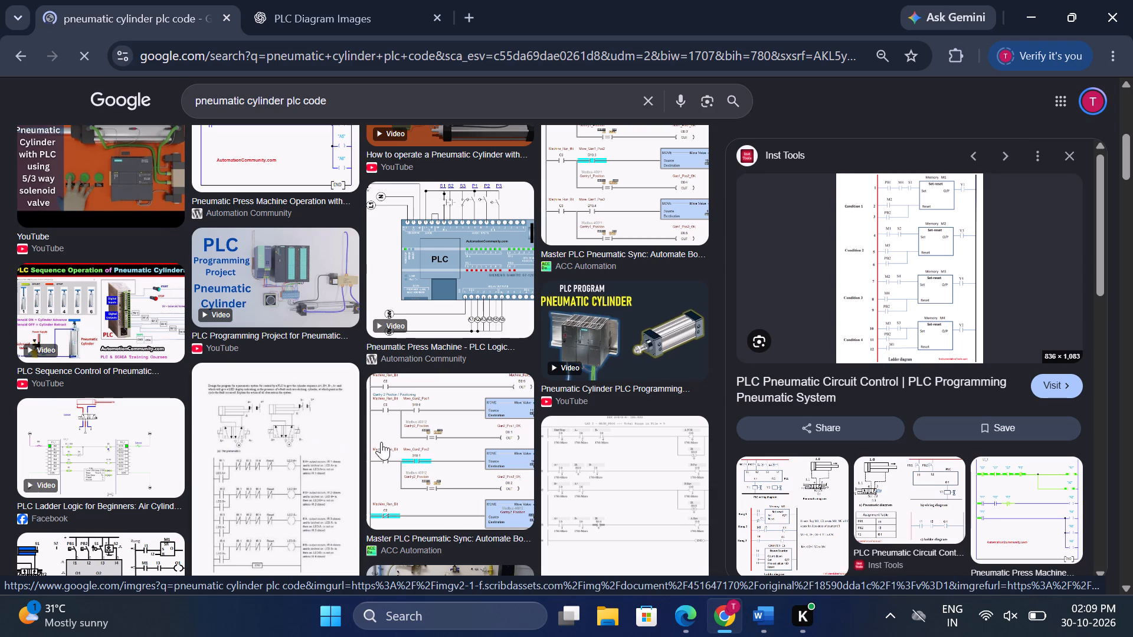
{"action": "left_click", "coordinate": [437, 476]}
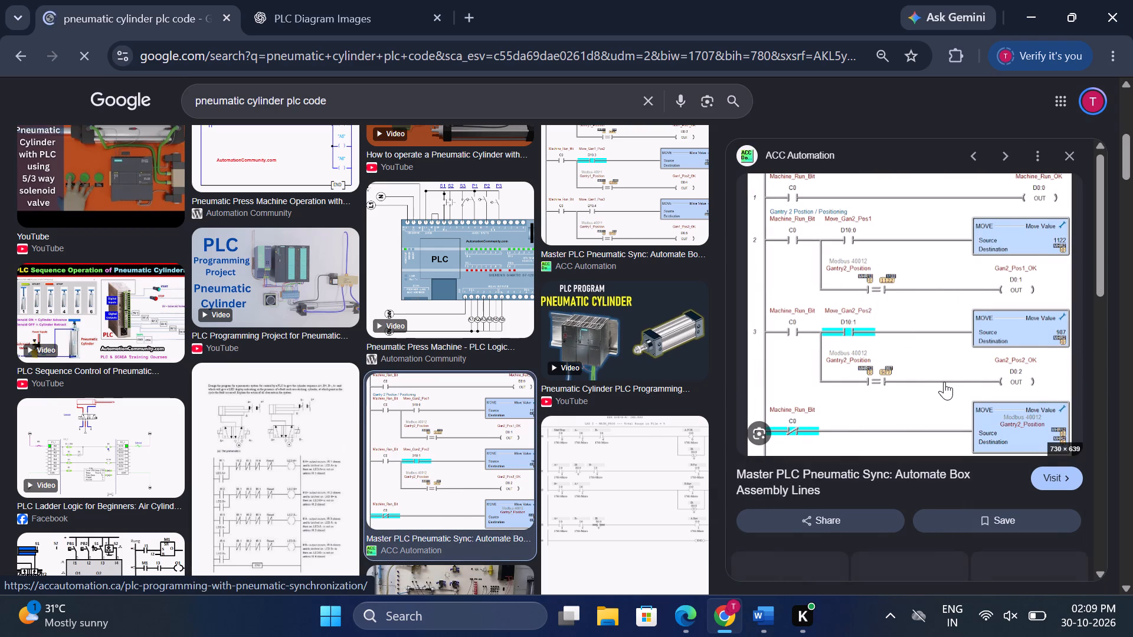
{"action": "left_click", "coordinate": [1073, 160]}
{"action": "scroll", "coordinate": [688, 307], "scroll_direction": "up", "scroll_amount": 6}
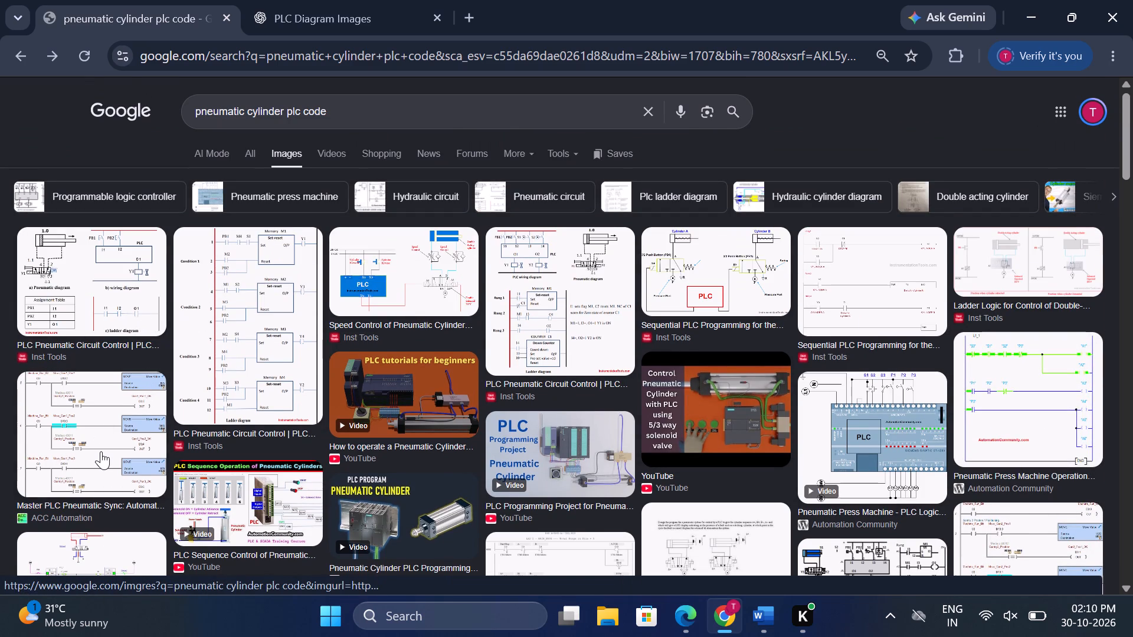
Copy the Inst Tools four-condition PLC Pneumatic Circuit Control ladder diagram and paste it into the Word document after the cylinder picture.
{"action": "left_click", "coordinate": [262, 398]}
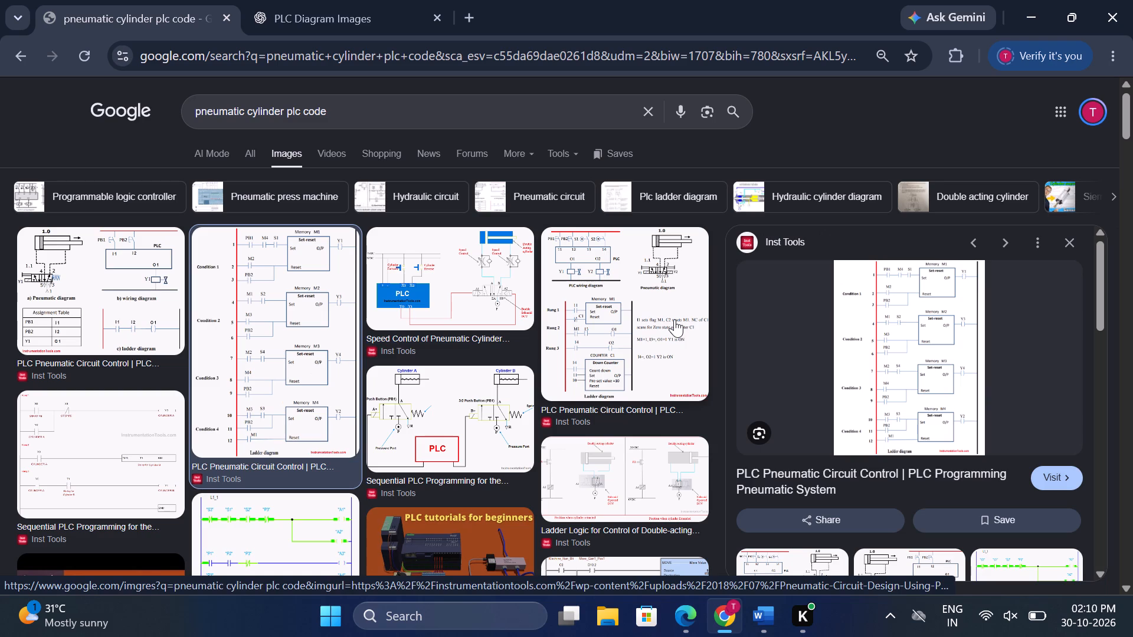
{"action": "left_click", "coordinate": [911, 352]}
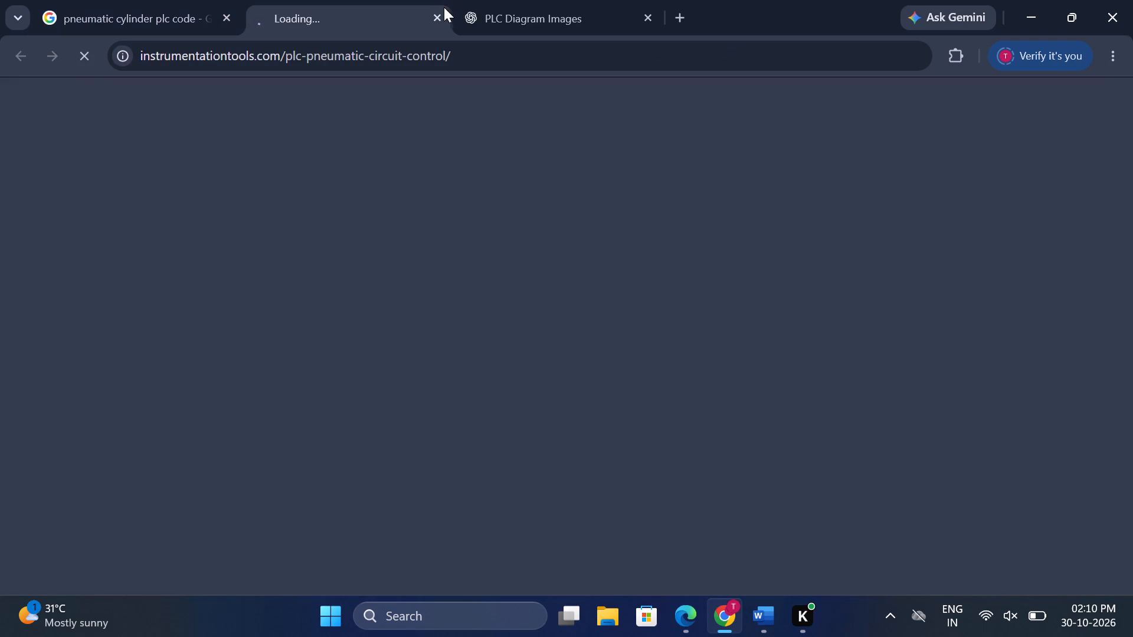
{"action": "left_click", "coordinate": [437, 16]}
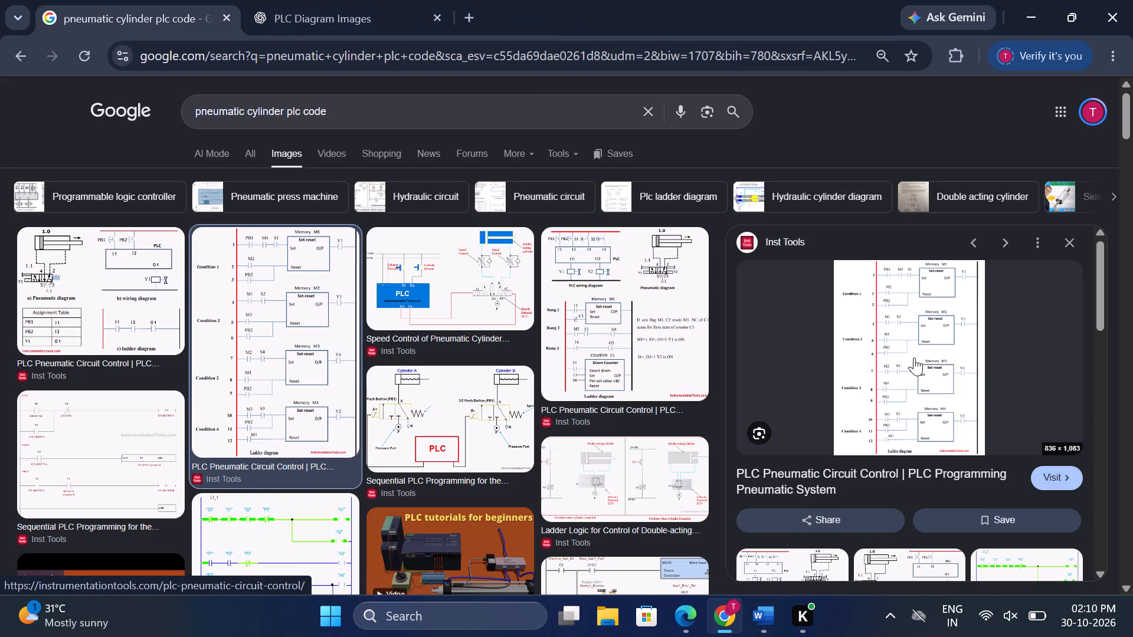
{"action": "right_click", "coordinate": [914, 357]}
{"action": "left_click", "coordinate": [754, 484]}
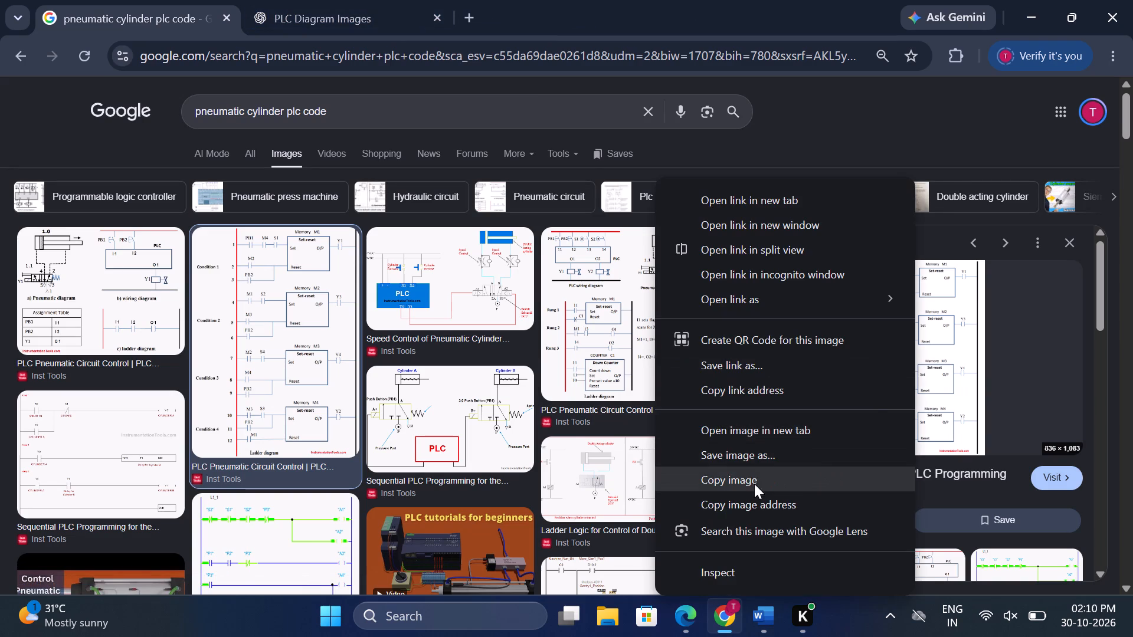
{"action": "key", "text": "alt+Tab"}
{"action": "left_click", "coordinate": [461, 478]}
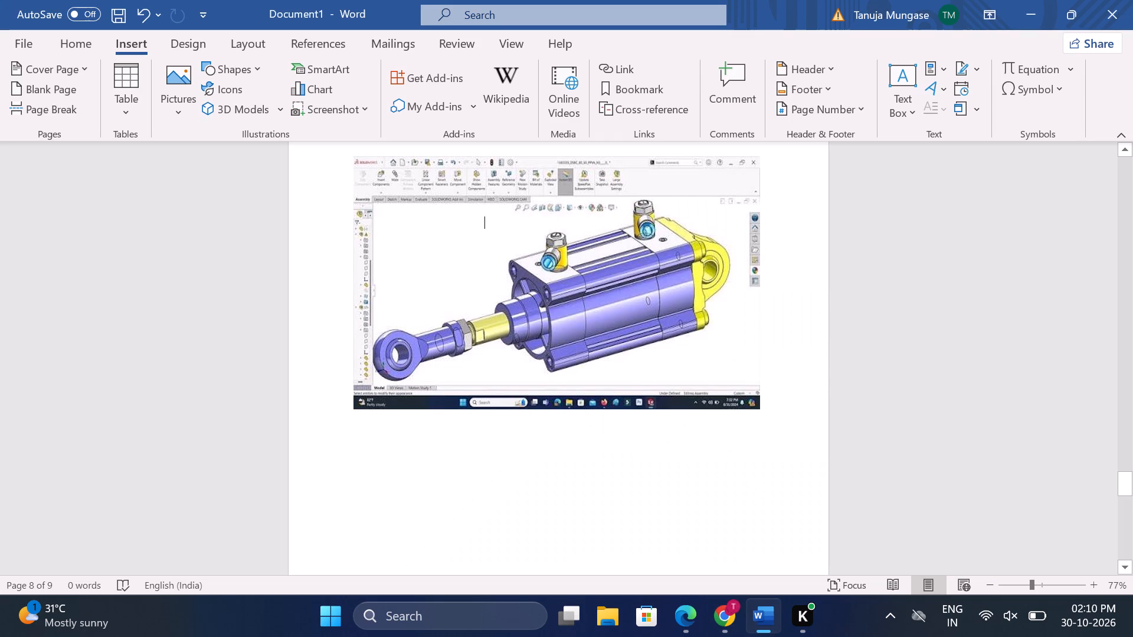
{"action": "key", "text": "ctrl+v"}
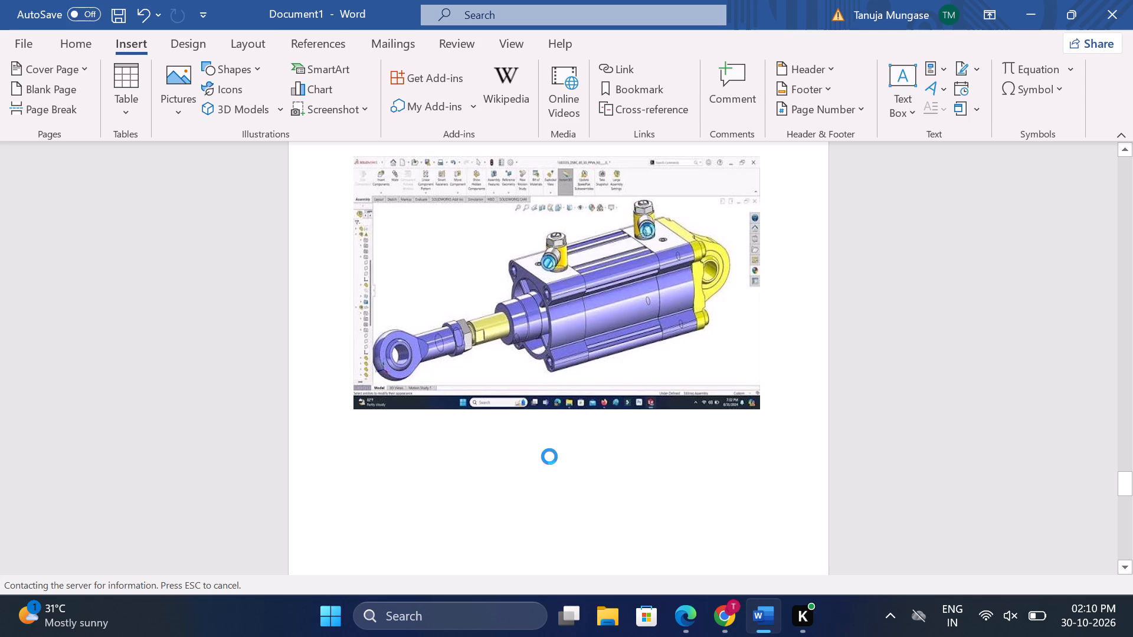
{"action": "scroll", "coordinate": [549, 457], "scroll_direction": "down", "scroll_amount": 3}
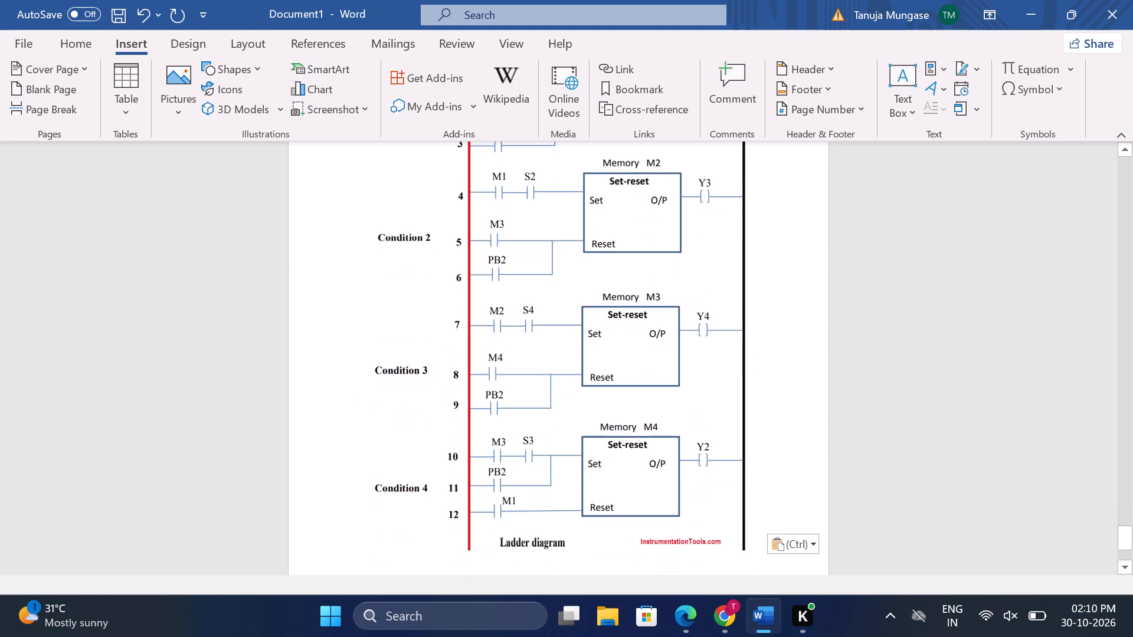
Widen the pasted ladder diagram on page 9 slightly, and enlarge it from a corner so it extends past the right margin.
{"action": "left_click", "coordinate": [565, 365]}
{"action": "left_click_drag", "start_coordinate": [767, 293], "coordinate": [782, 294]}
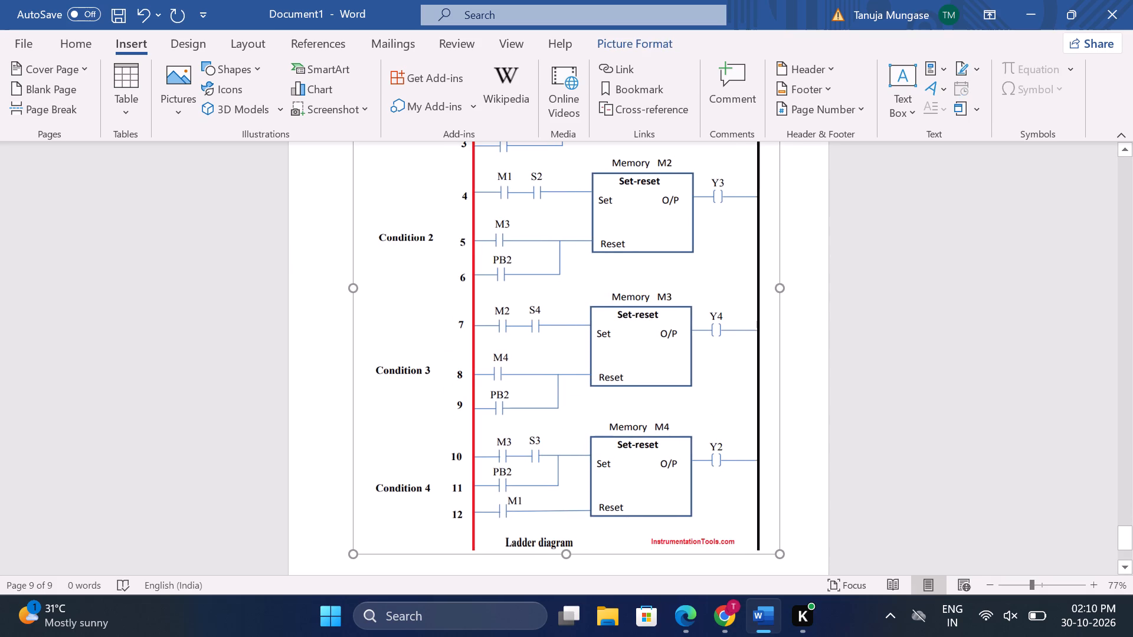
{"action": "left_click_drag", "start_coordinate": [782, 294], "coordinate": [782, 294]}
{"action": "left_click", "coordinate": [622, 267]}
{"action": "scroll", "coordinate": [622, 267], "scroll_direction": "up", "scroll_amount": 6}
{"action": "scroll", "coordinate": [622, 267], "scroll_direction": "down", "scroll_amount": 1}
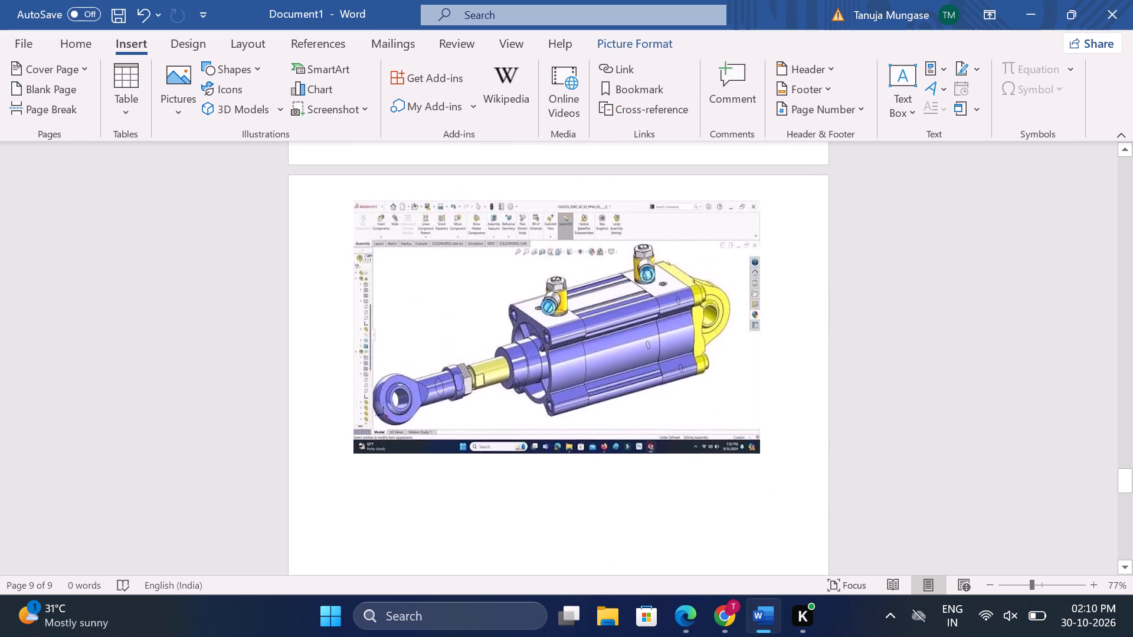
{"action": "scroll", "coordinate": [622, 267], "scroll_direction": "down", "scroll_amount": 6}
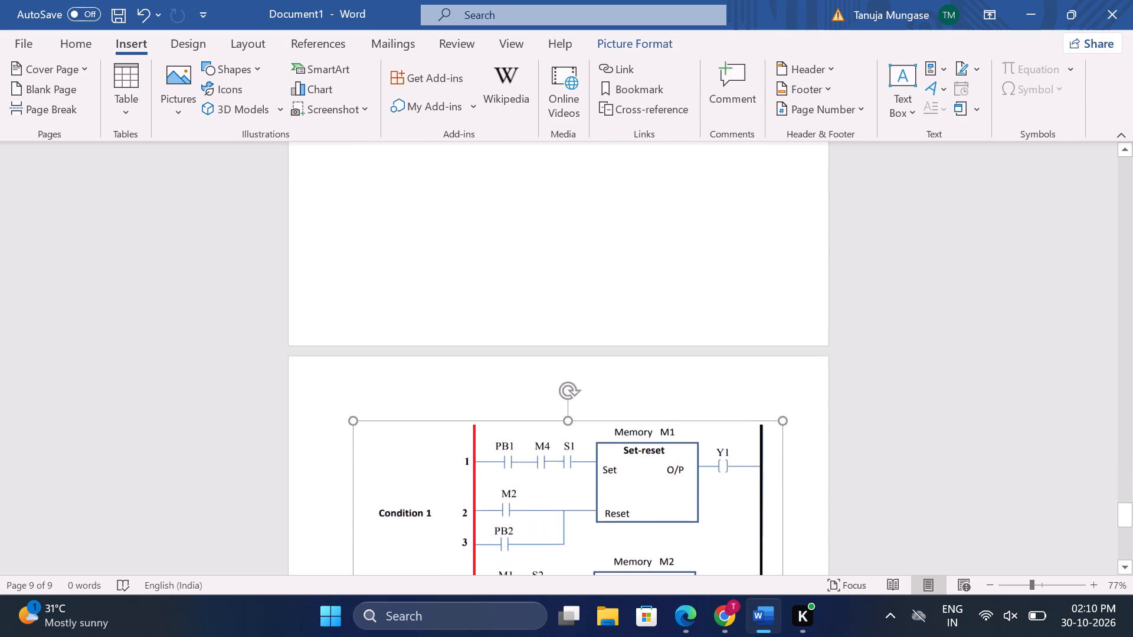
{"action": "scroll", "coordinate": [622, 267], "scroll_direction": "down", "scroll_amount": 2}
{"action": "left_click_drag", "start_coordinate": [518, 413], "coordinate": [495, 402]}
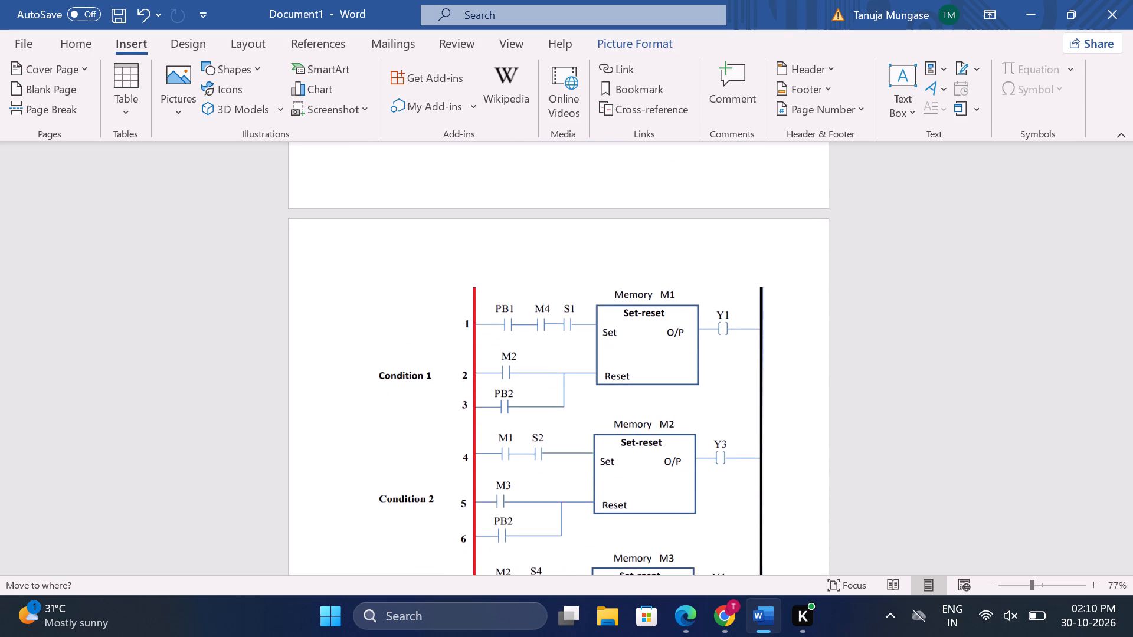
{"action": "scroll", "coordinate": [495, 402], "scroll_direction": "down", "scroll_amount": 6}
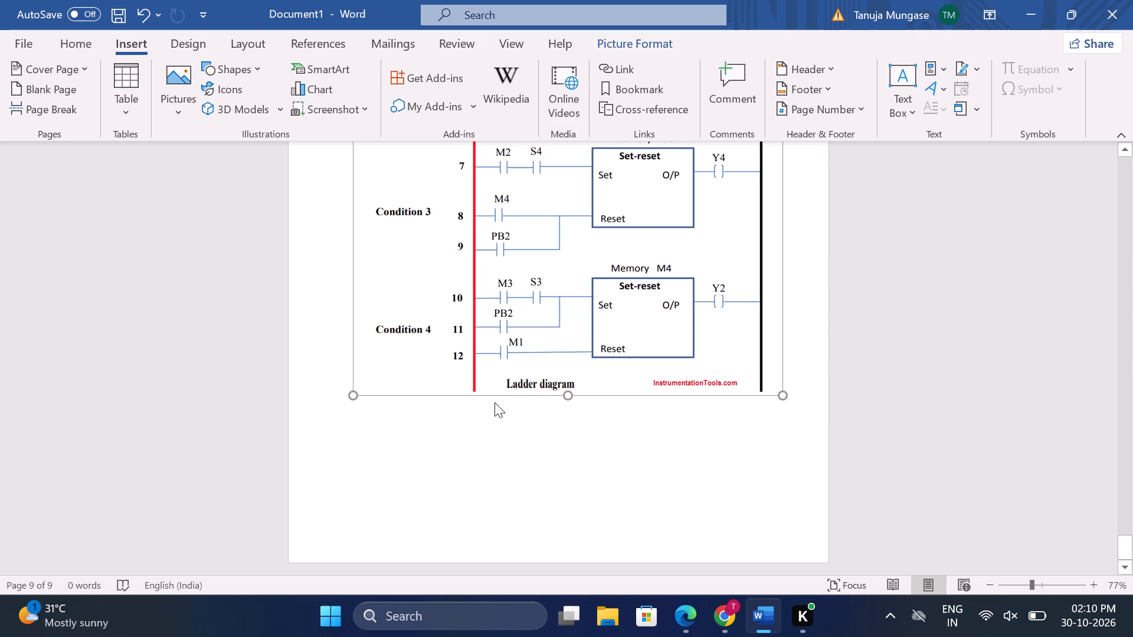
{"action": "scroll", "coordinate": [494, 406], "scroll_direction": "up", "scroll_amount": 5}
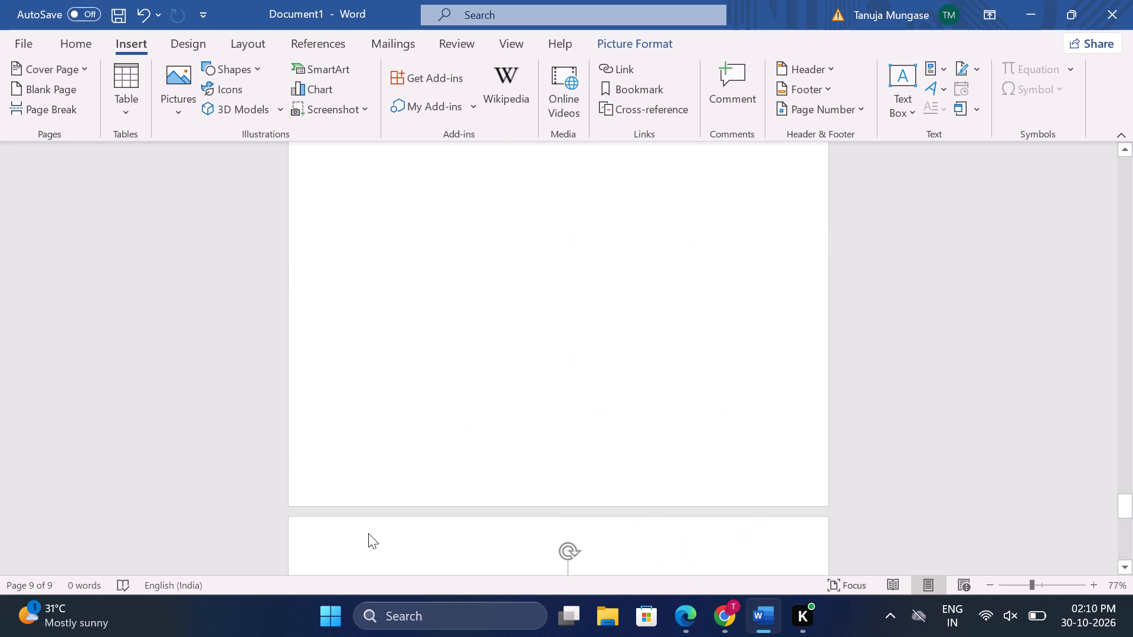
{"action": "scroll", "coordinate": [368, 533], "scroll_direction": "down", "scroll_amount": 2}
{"action": "left_click_drag", "start_coordinate": [352, 462], "coordinate": [342, 433]}
Set the ladder diagram's wrapping to In Front of Text and move it down page 8, off the cylinder picture.
{"action": "left_click", "coordinate": [820, 165]}
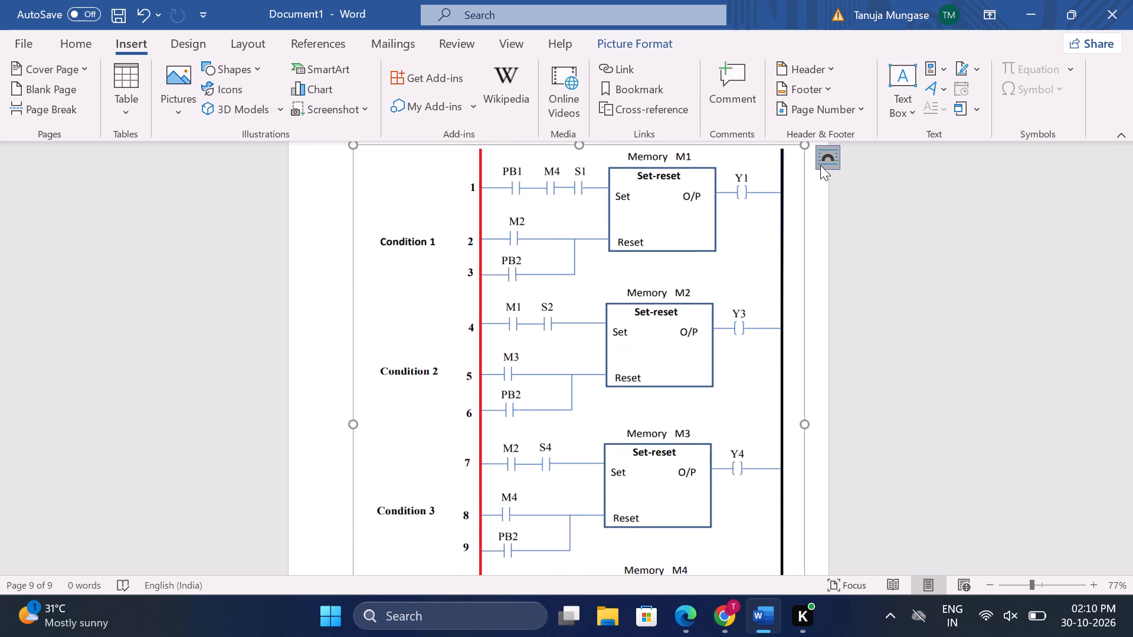
{"action": "left_click", "coordinate": [948, 323]}
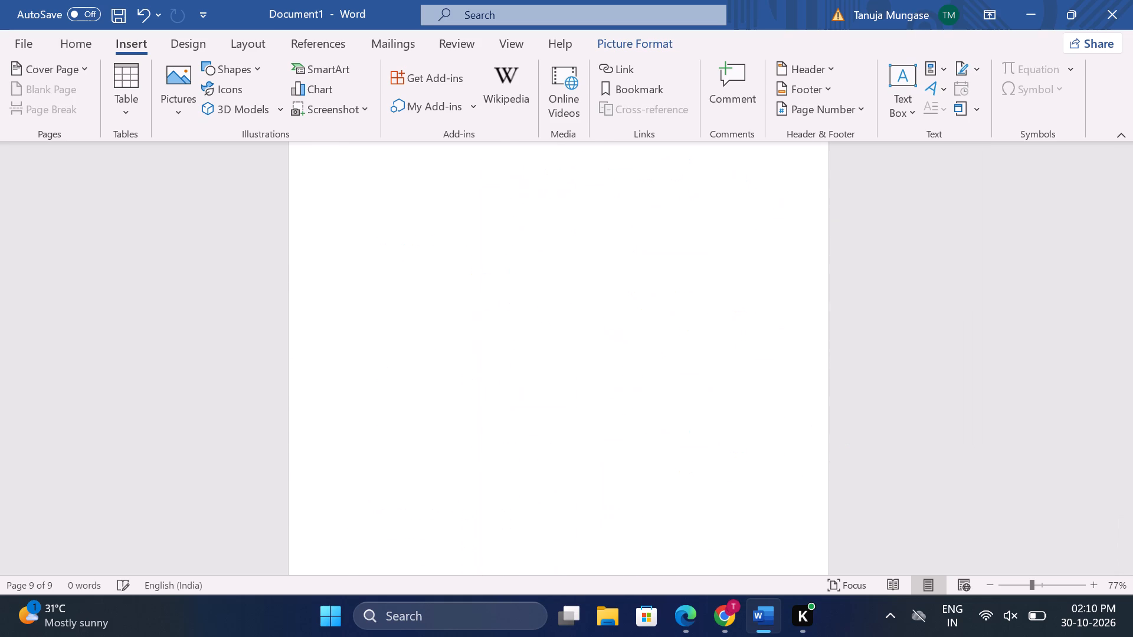
{"action": "scroll", "coordinate": [674, 290], "scroll_direction": "up", "scroll_amount": 6}
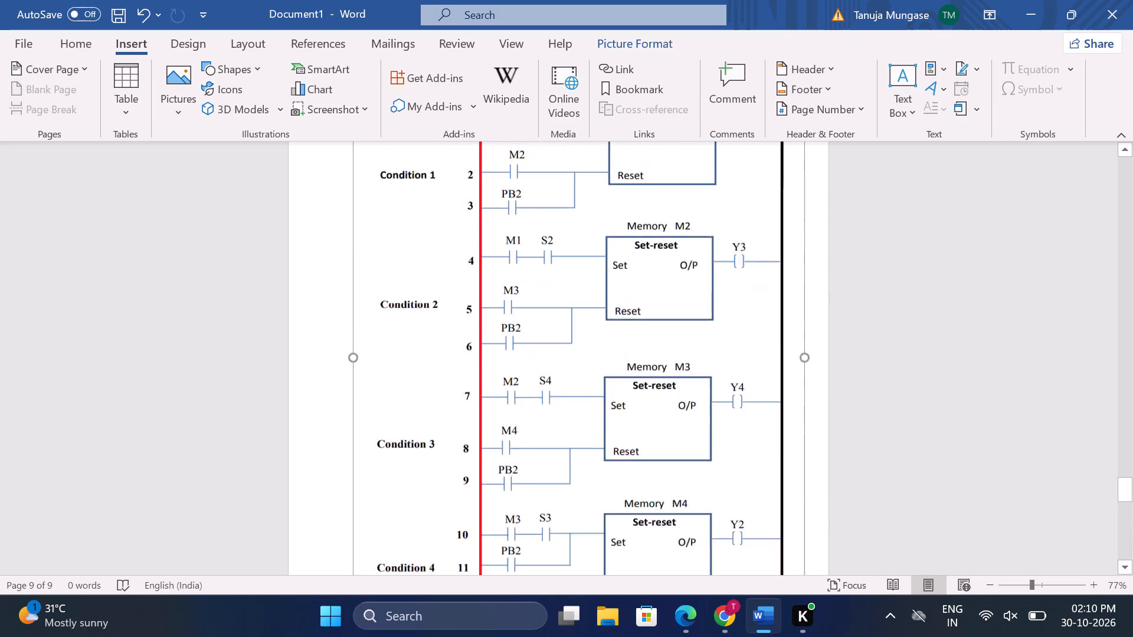
{"action": "scroll", "coordinate": [674, 290], "scroll_direction": "up", "scroll_amount": 1}
{"action": "scroll", "coordinate": [674, 290], "scroll_direction": "down", "scroll_amount": 4}
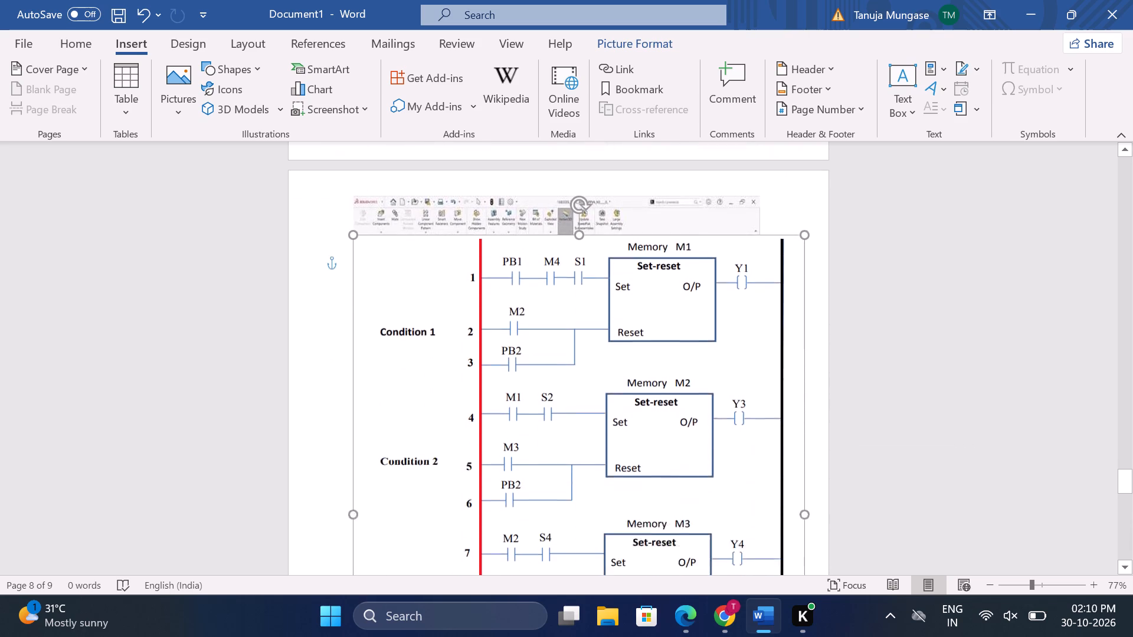
{"action": "left_click_drag", "start_coordinate": [674, 290], "coordinate": [654, 377]}
{"action": "left_click", "coordinate": [654, 377]}
{"action": "scroll", "coordinate": [652, 339], "scroll_direction": "down", "scroll_amount": 1}
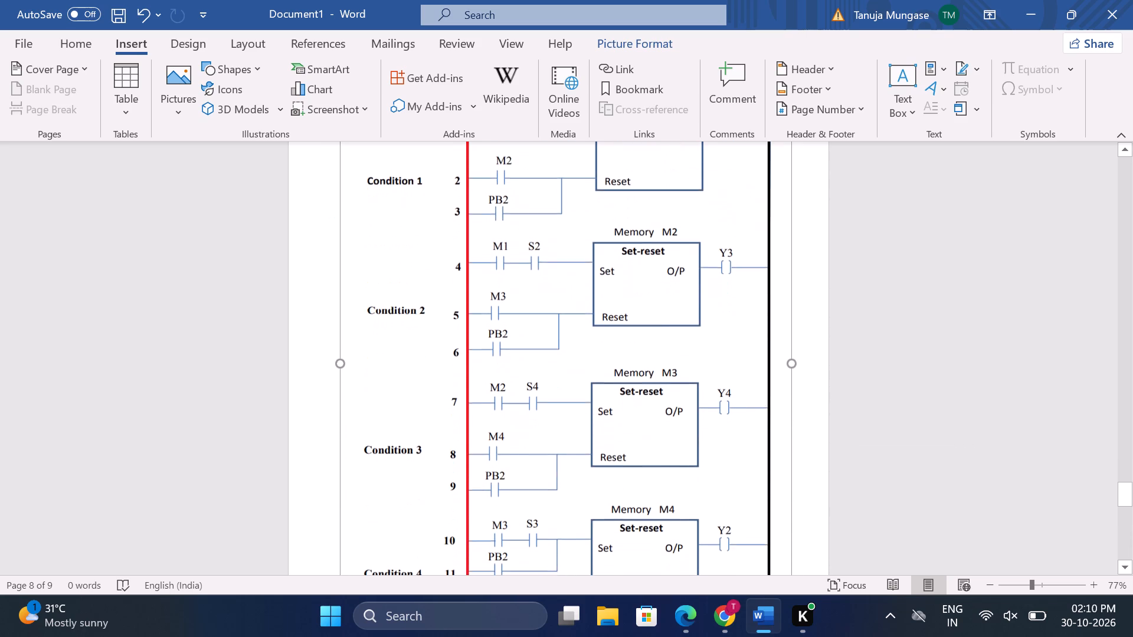
{"action": "left_click_drag", "start_coordinate": [644, 340], "coordinate": [648, 438]}
{"action": "scroll", "coordinate": [616, 485], "scroll_direction": "down", "scroll_amount": 1}
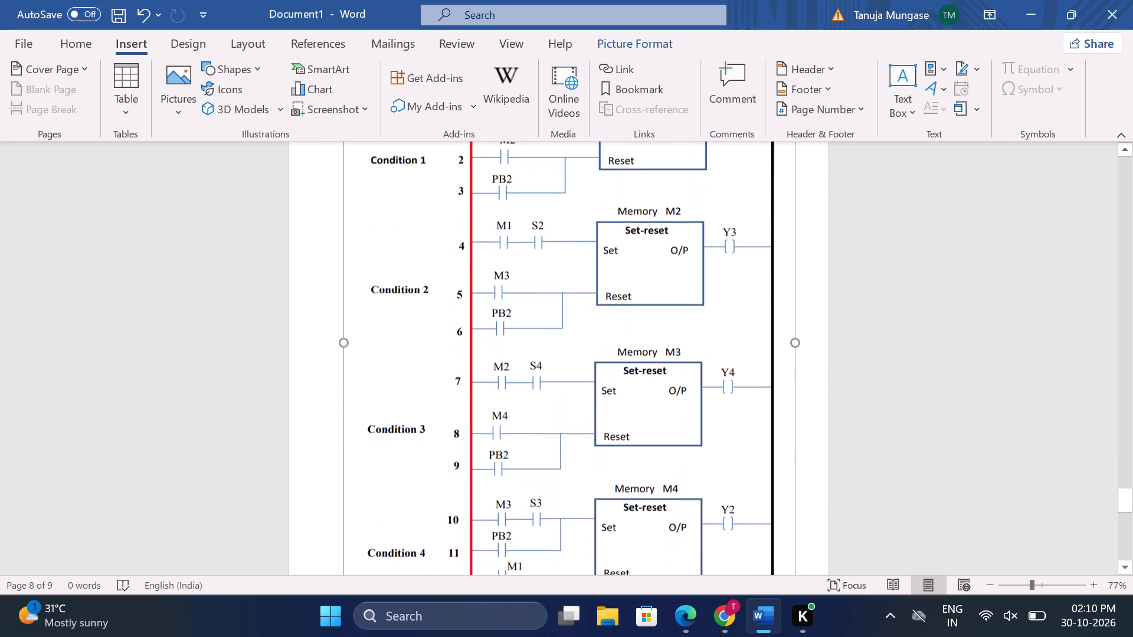
{"action": "left_click_drag", "start_coordinate": [566, 389], "coordinate": [567, 500]}
{"action": "scroll", "coordinate": [555, 512], "scroll_direction": "down", "scroll_amount": 2}
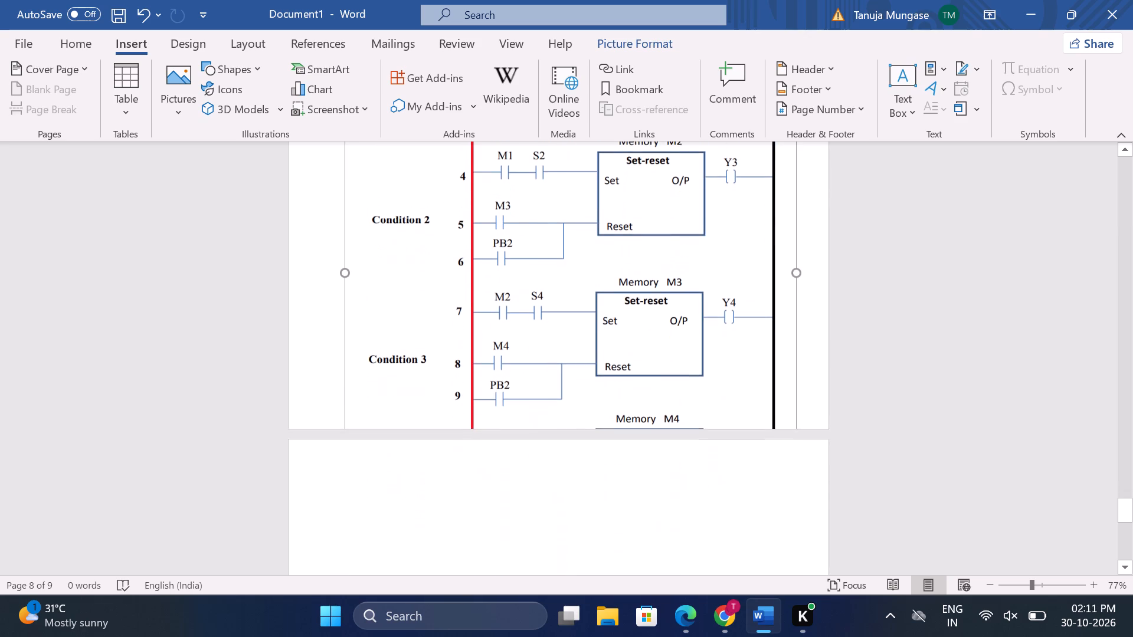
Move the four-condition ladder diagram off page 8 and down onto page 9 so all of it sits on that page.
{"action": "left_click_drag", "start_coordinate": [522, 337], "coordinate": [496, 507]}
{"action": "scroll", "coordinate": [496, 507], "scroll_direction": "down", "scroll_amount": 1}
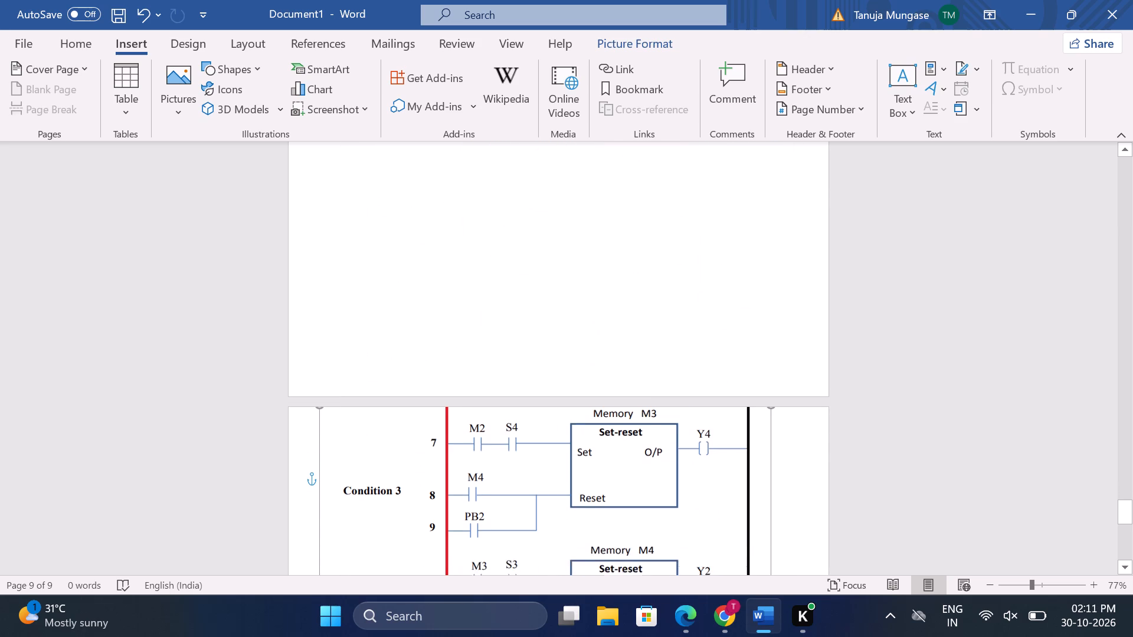
{"action": "scroll", "coordinate": [496, 507], "scroll_direction": "down", "scroll_amount": 1}
{"action": "left_click_drag", "start_coordinate": [503, 451], "coordinate": [508, 484]}
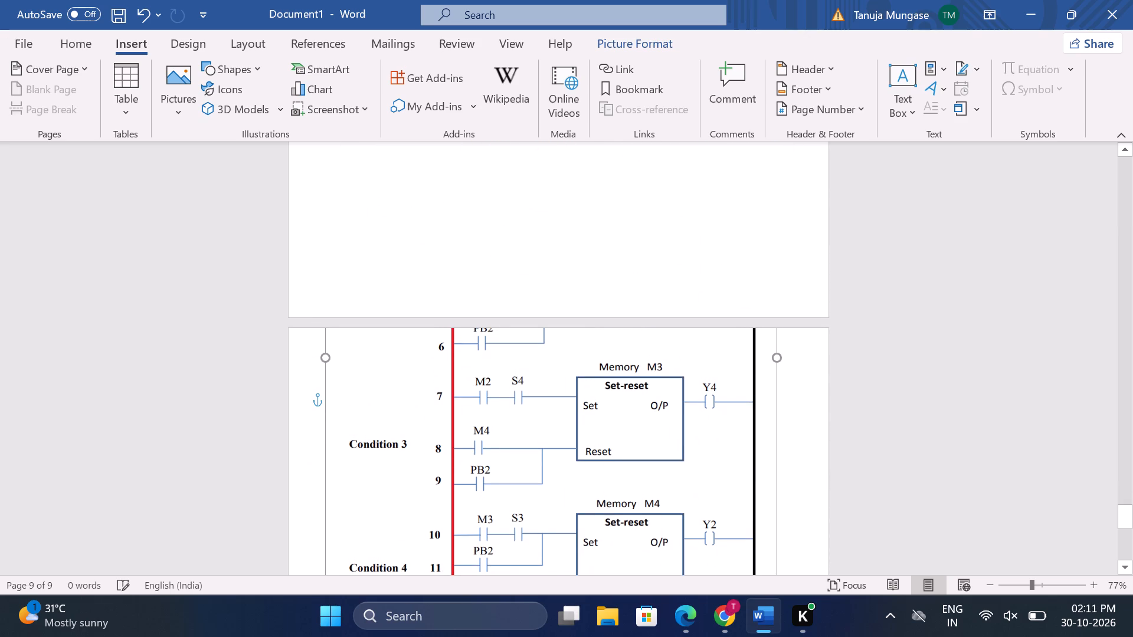
{"action": "scroll", "coordinate": [497, 498], "scroll_direction": "down", "scroll_amount": 1}
{"action": "left_click_drag", "start_coordinate": [549, 376], "coordinate": [535, 545]}
{"action": "scroll", "coordinate": [535, 545], "scroll_direction": "down", "scroll_amount": 1}
{"action": "left_click_drag", "start_coordinate": [559, 405], "coordinate": [564, 468]}
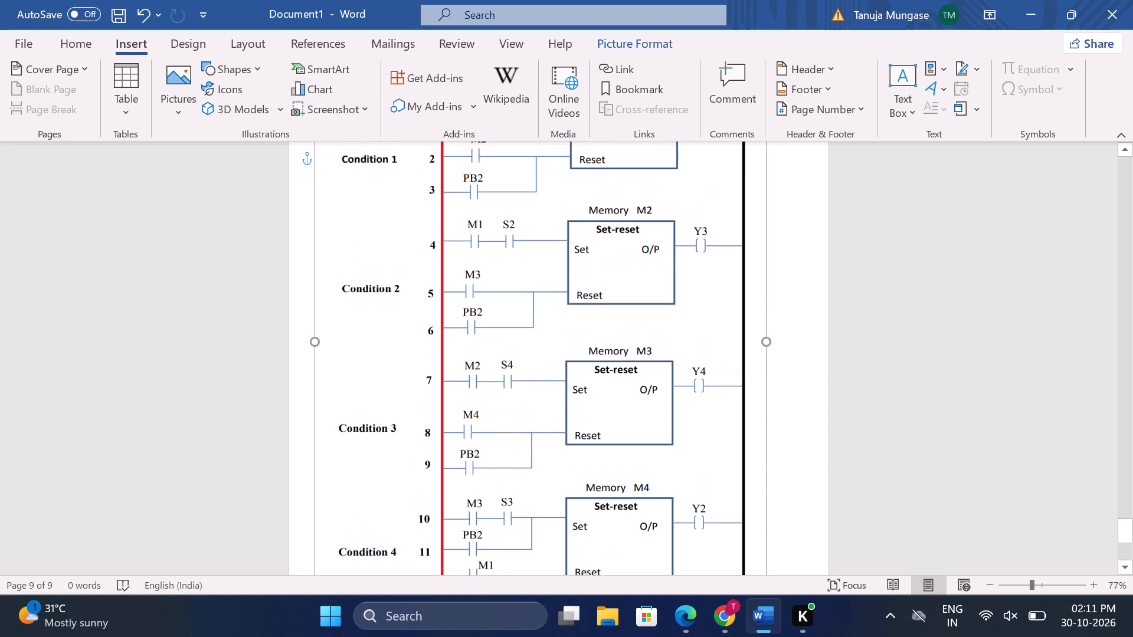
{"action": "left_click_drag", "start_coordinate": [564, 468], "coordinate": [558, 523]}
Fine-tune the ladder diagram's position on page 9, shifting it slightly right towards the page centre and a little lower.
{"action": "scroll", "coordinate": [558, 523], "scroll_direction": "up", "scroll_amount": 2}
{"action": "left_click", "coordinate": [563, 524]}
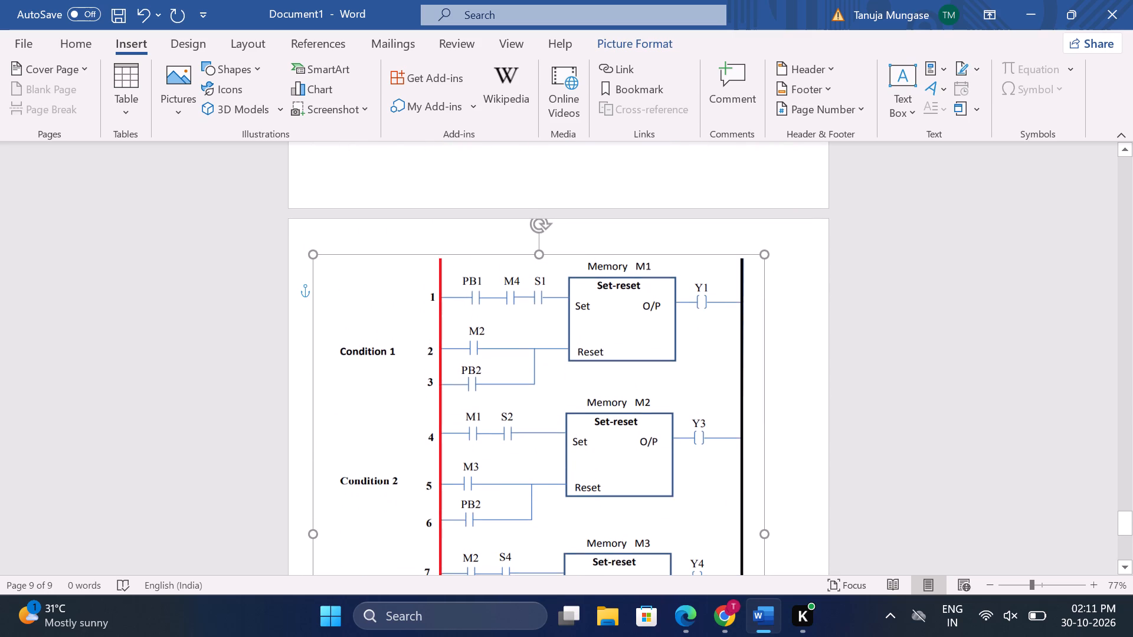
{"action": "left_click_drag", "start_coordinate": [550, 506], "coordinate": [553, 507]}
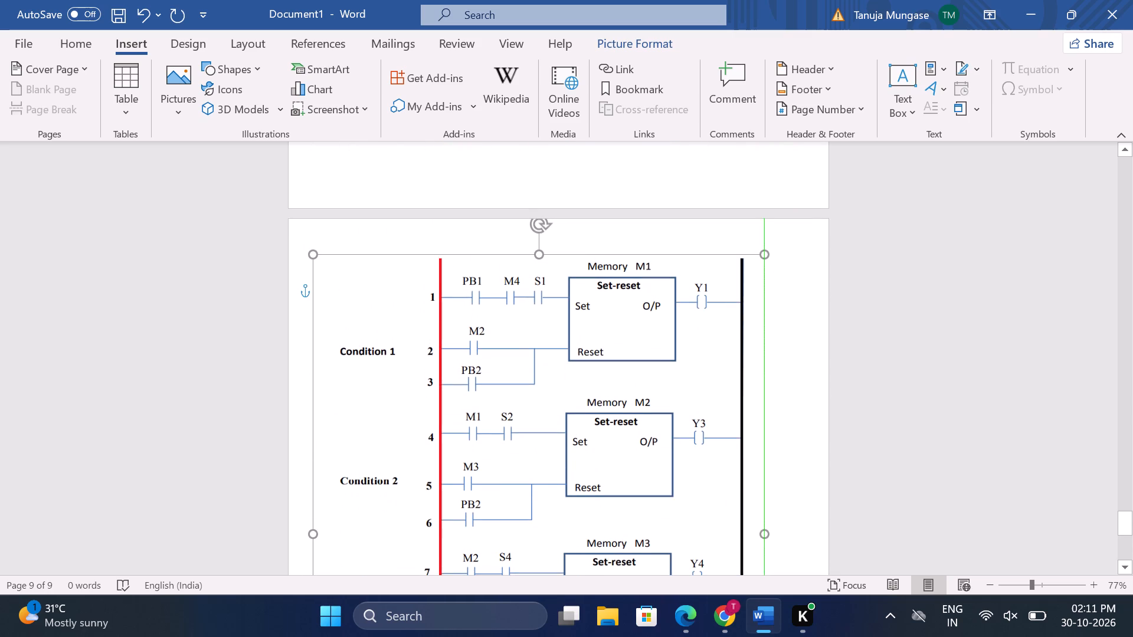
{"action": "left_click_drag", "start_coordinate": [553, 507], "coordinate": [565, 509]}
{"action": "scroll", "coordinate": [565, 509], "scroll_direction": "down", "scroll_amount": 2}
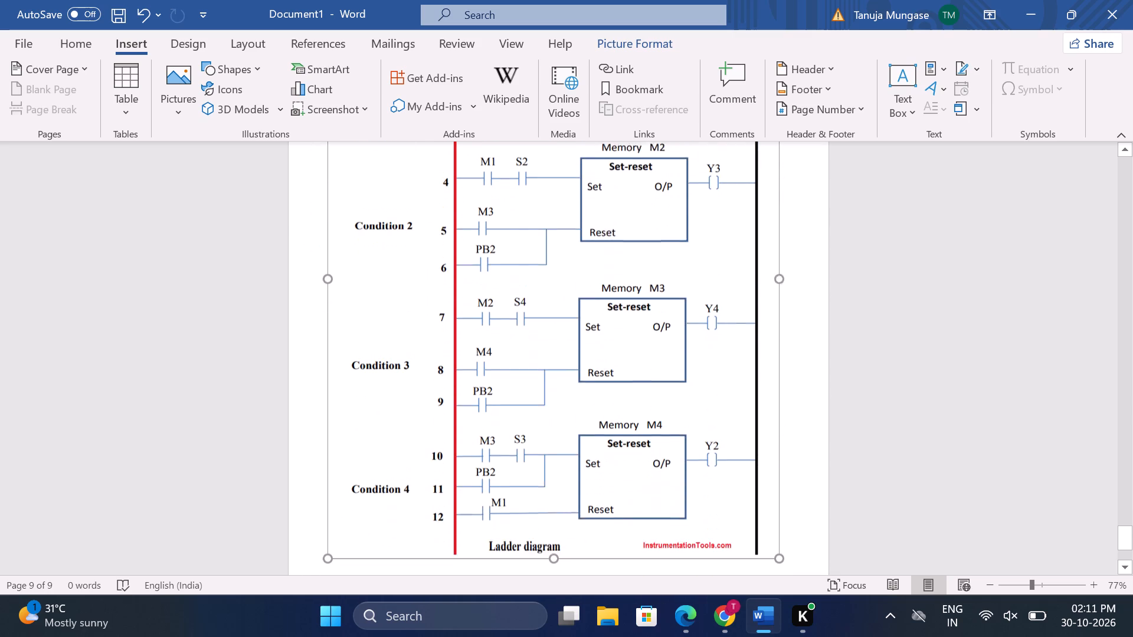
{"action": "scroll", "coordinate": [574, 390], "scroll_direction": "down", "scroll_amount": 3}
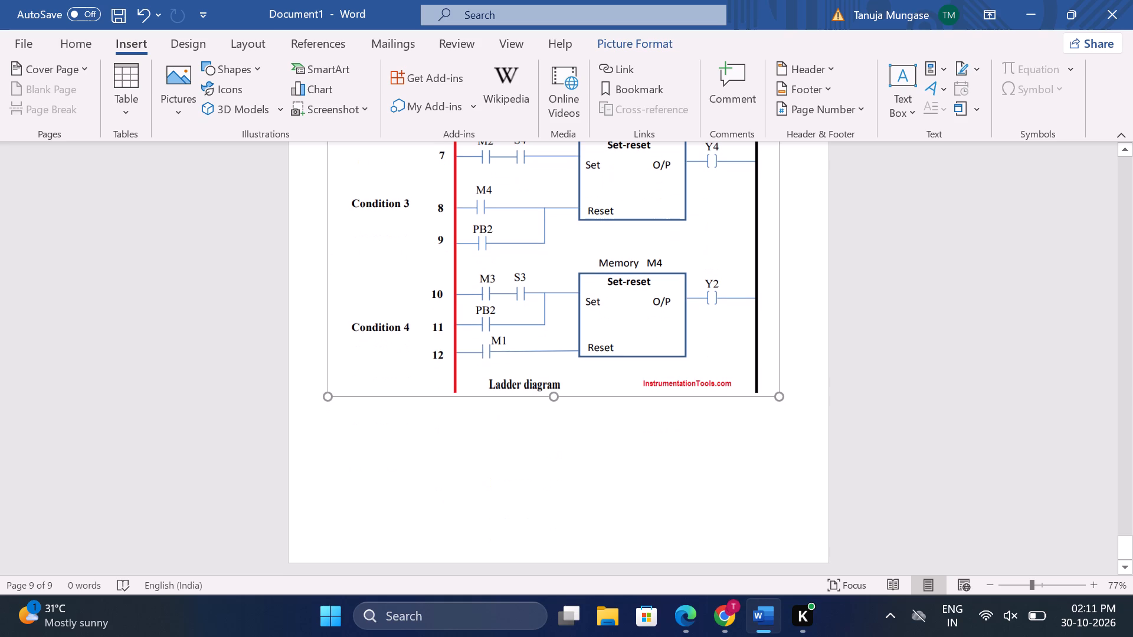
{"action": "left_click_drag", "start_coordinate": [572, 306], "coordinate": [574, 375]}
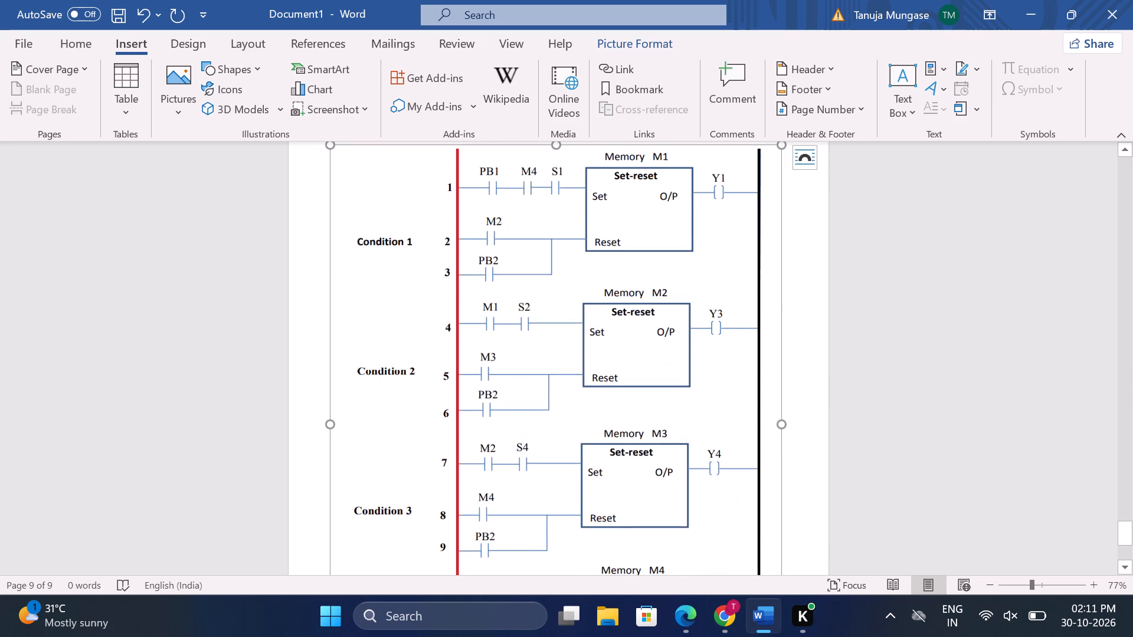
{"action": "scroll", "coordinate": [574, 375], "scroll_direction": "up", "scroll_amount": 3}
Switch to Chrome and search Google Images for "pneumatic single acting cylinder".
{"action": "left_click", "coordinate": [709, 615]}
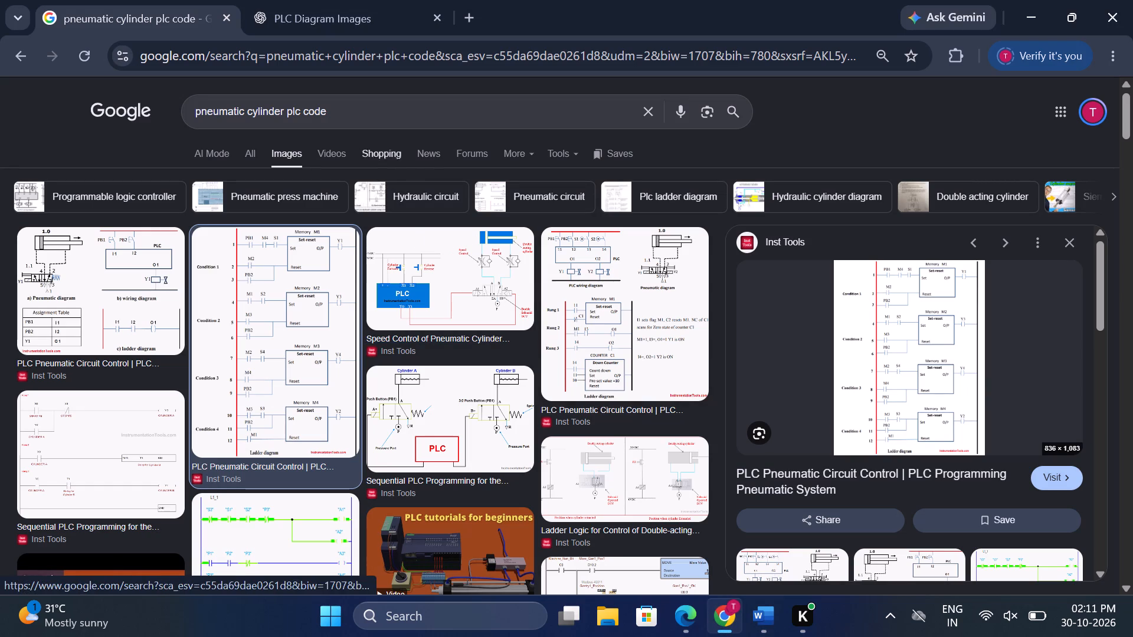
{"action": "left_click", "coordinate": [351, 106]}
{"action": "key", "text": "BackSpace"}
{"action": "key", "text": "BackSpace"}
{"action": "key", "text": "BackSpace"}
{"action": "key", "text": "BackSpace"}
{"action": "key", "text": "BackSpace"}
{"action": "key", "text": "BackSpace"}
{"action": "key", "text": "BackSpace"}
{"action": "key", "text": "BackSpace"}
{"action": "key", "text": "BackSpace"}
{"action": "key", "text": "BackSpace"}
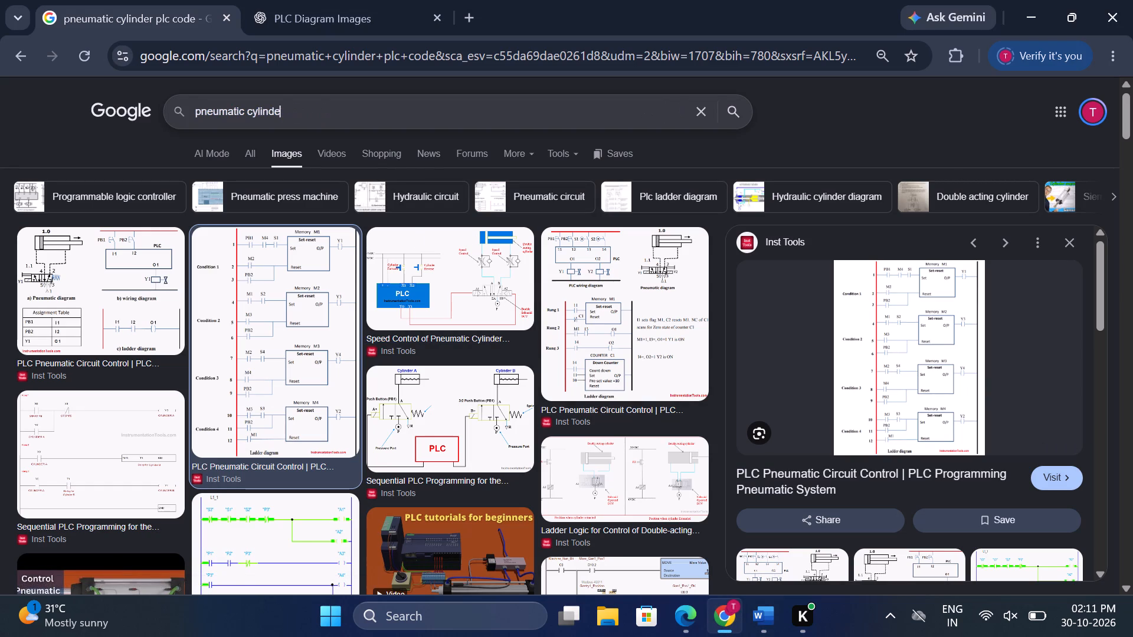
{"action": "key", "text": "BackSpace"}
{"action": "key", "text": "BackSpace"}
{"action": "key", "text": "BackSpace"}
{"action": "key", "text": "BackSpace"}
{"action": "key", "text": "BackSpace"}
{"action": "key", "text": "BackSpace"}
{"action": "key", "text": "BackSpace"}
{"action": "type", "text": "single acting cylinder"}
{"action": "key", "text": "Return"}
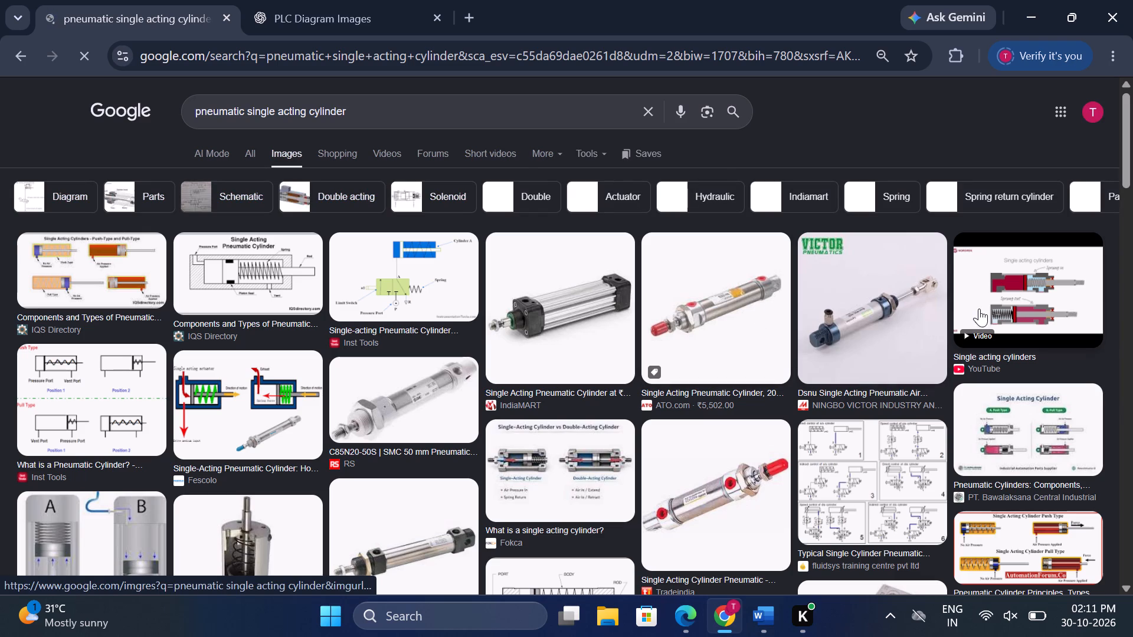
Preview the YouTube single acting cylinders image showing the sprung-in and sprung-out types among the search results.
{"action": "left_click", "coordinate": [1023, 290]}
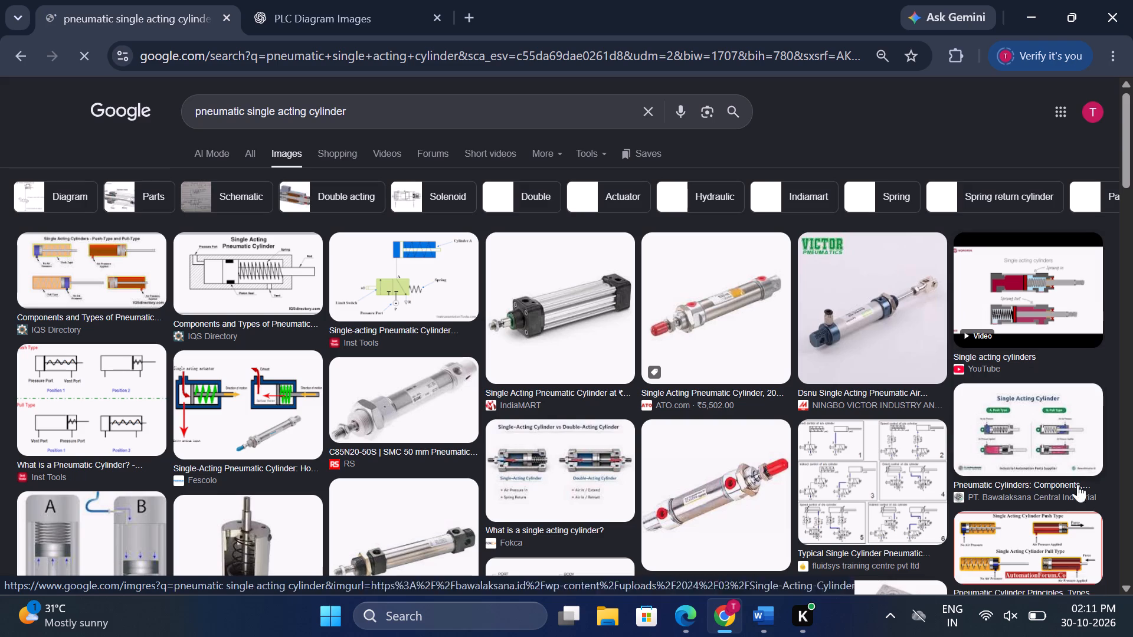
{"action": "scroll", "coordinate": [1042, 531], "scroll_direction": "down", "scroll_amount": 2}
{"action": "scroll", "coordinate": [1014, 388], "scroll_direction": "up", "scroll_amount": 1}
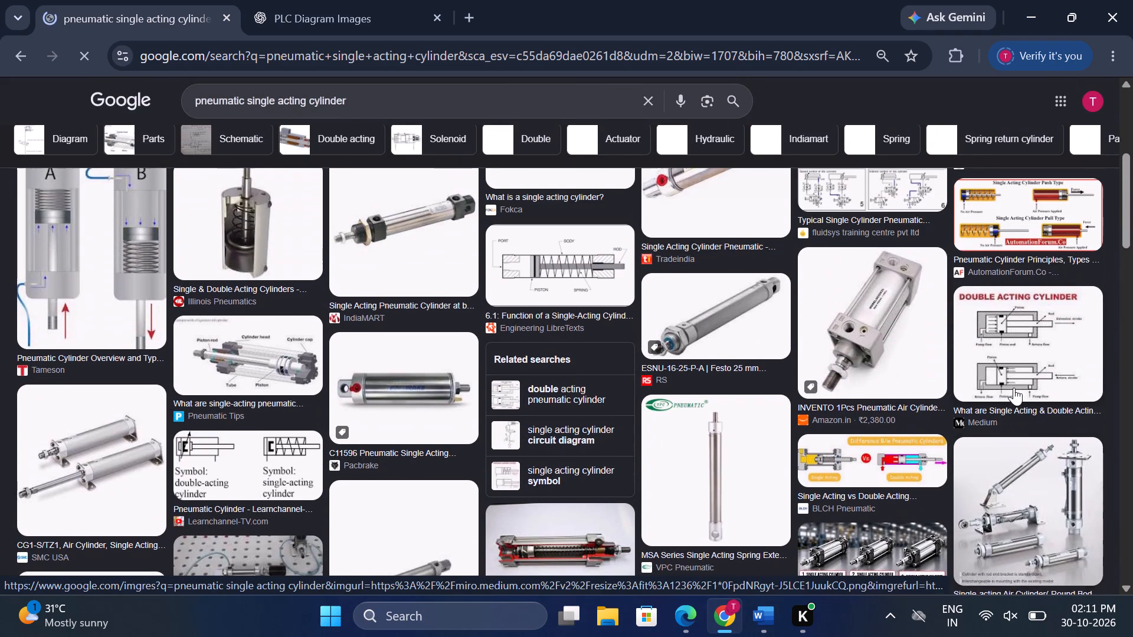
{"action": "scroll", "coordinate": [883, 364], "scroll_direction": "up", "scroll_amount": 2}
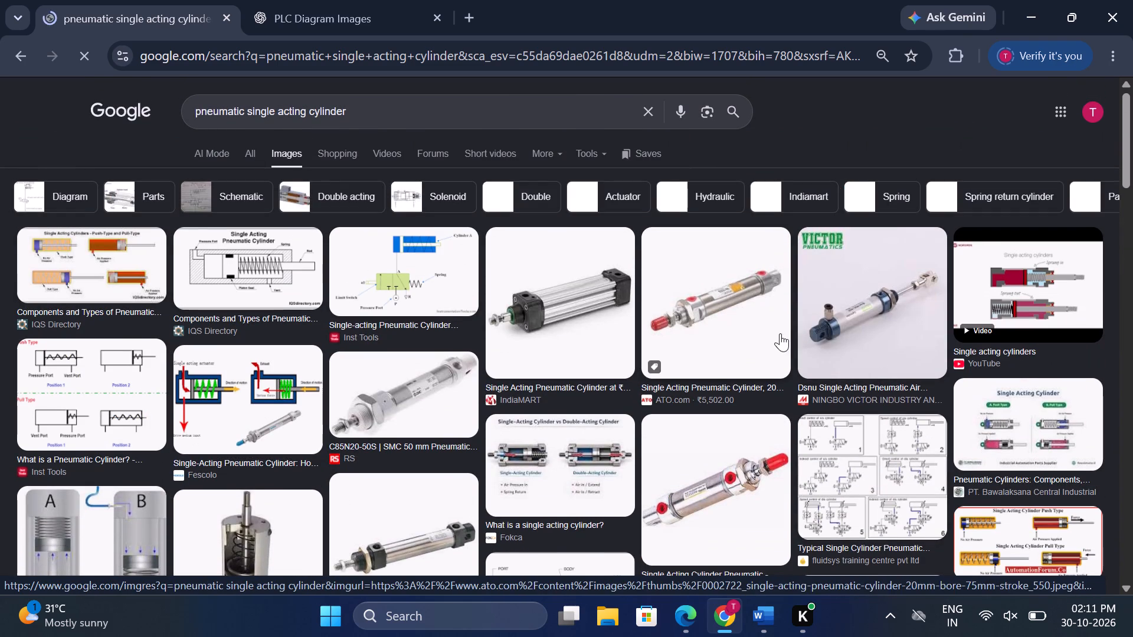
{"action": "scroll", "coordinate": [951, 366], "scroll_direction": "down", "scroll_amount": 1}
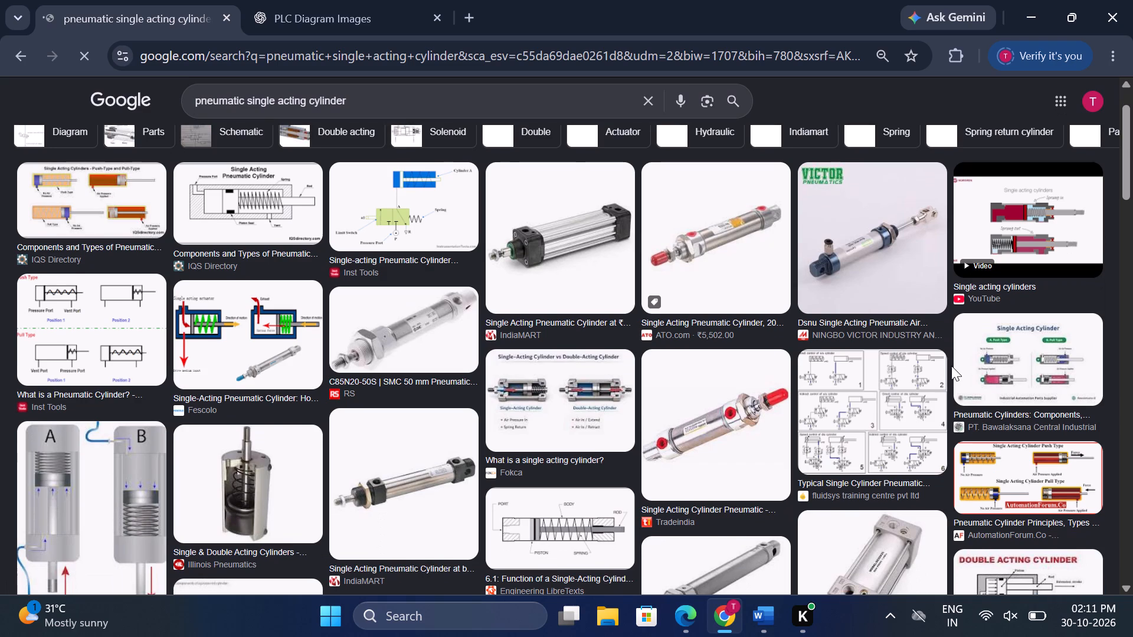
{"action": "scroll", "coordinate": [774, 474], "scroll_direction": "down", "scroll_amount": 1}
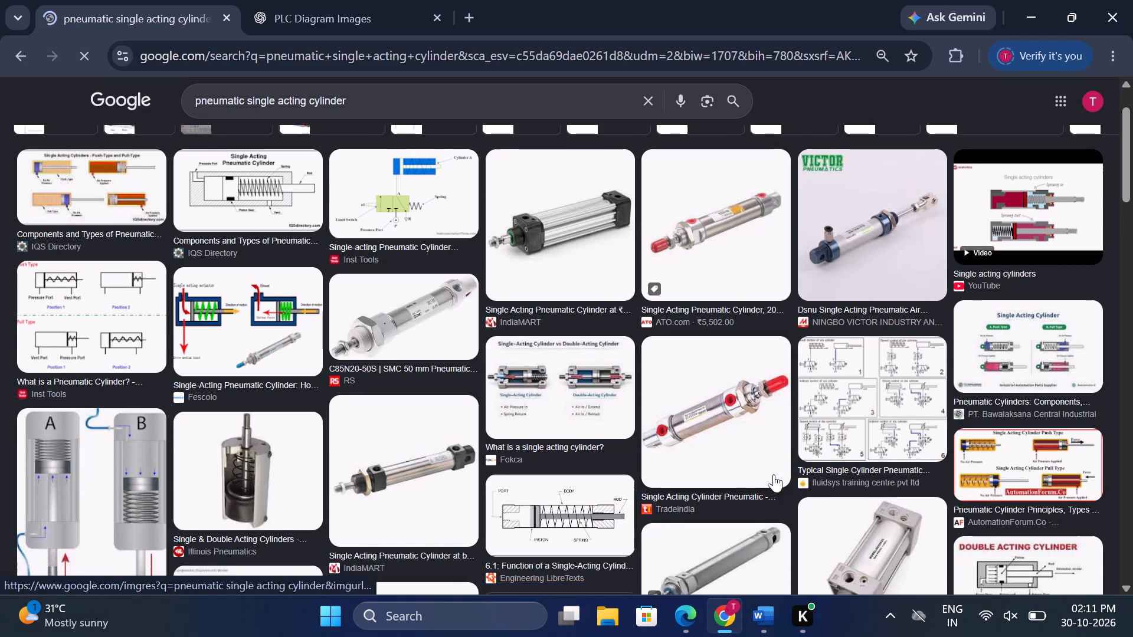
{"action": "scroll", "coordinate": [774, 474], "scroll_direction": "down", "scroll_amount": 2}
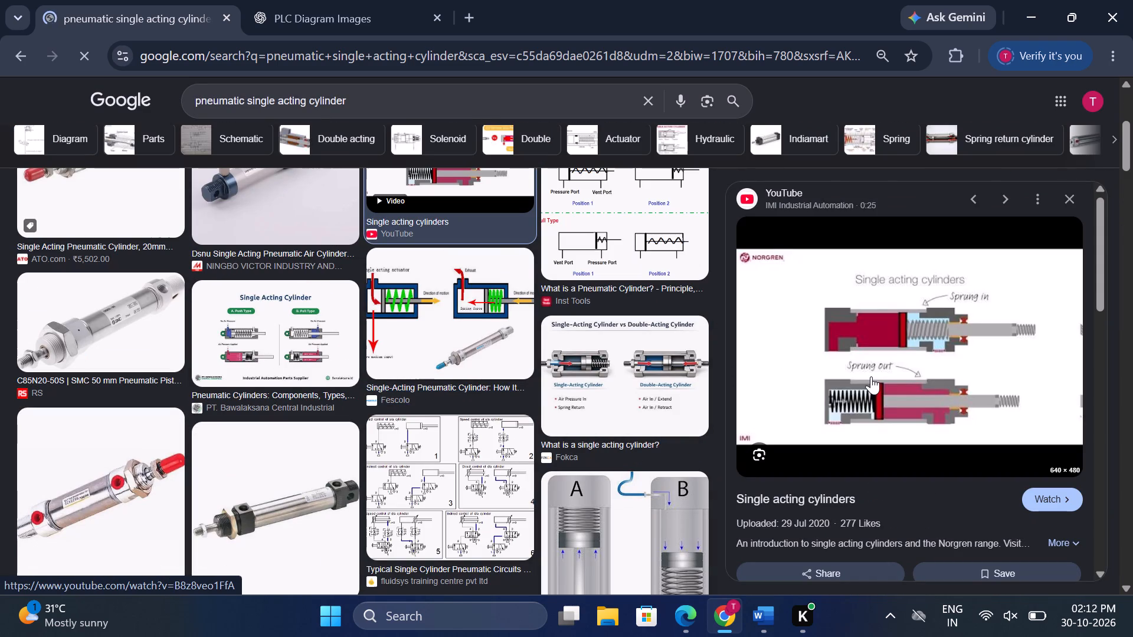
{"action": "right_click", "coordinate": [951, 344]}
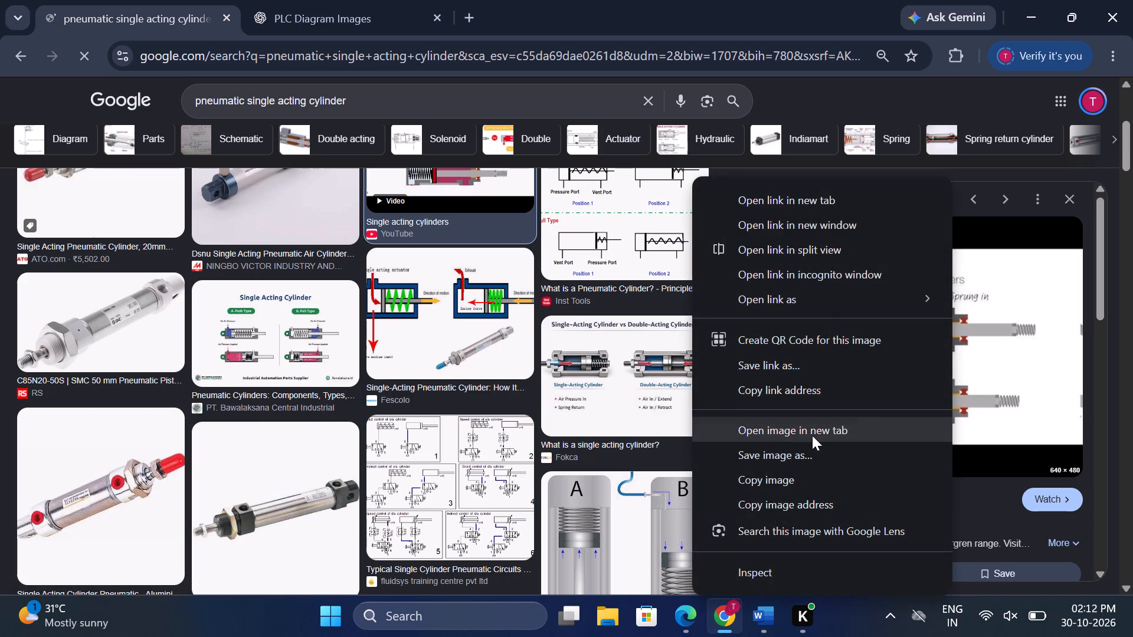
{"action": "left_click", "coordinate": [1066, 201]}
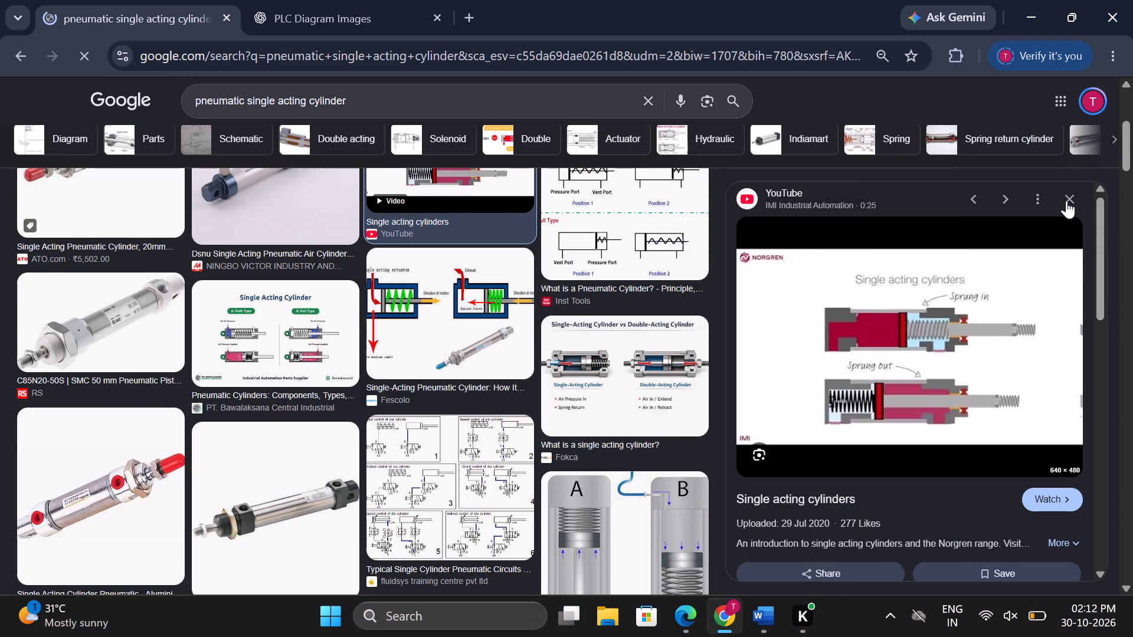
Preview the Fokca single-acting versus double-acting cylinder comparison and look over its related images.
{"action": "scroll", "coordinate": [772, 340], "scroll_direction": "down", "scroll_amount": 1}
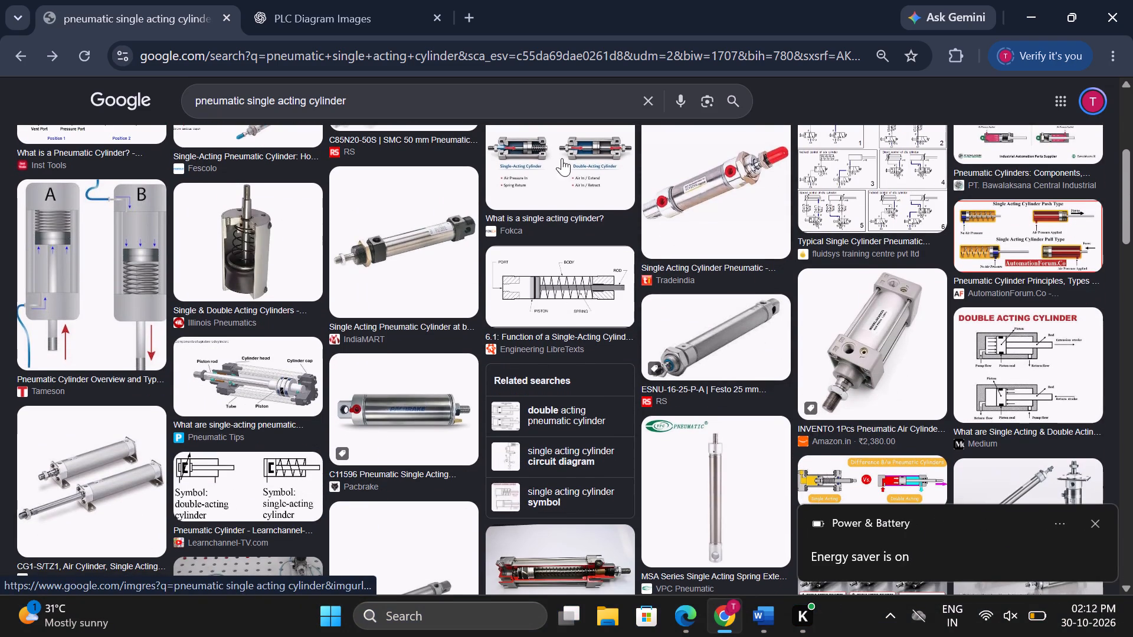
{"action": "left_click", "coordinate": [525, 146]}
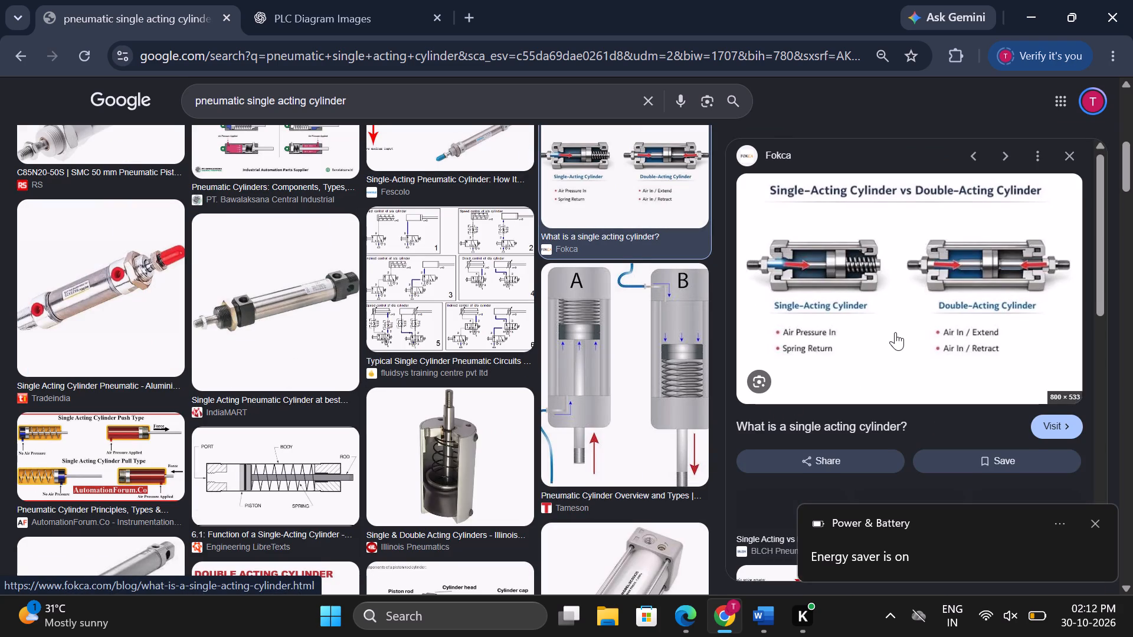
{"action": "scroll", "coordinate": [895, 332], "scroll_direction": "down", "scroll_amount": 1}
{"action": "left_click", "coordinate": [1093, 523]}
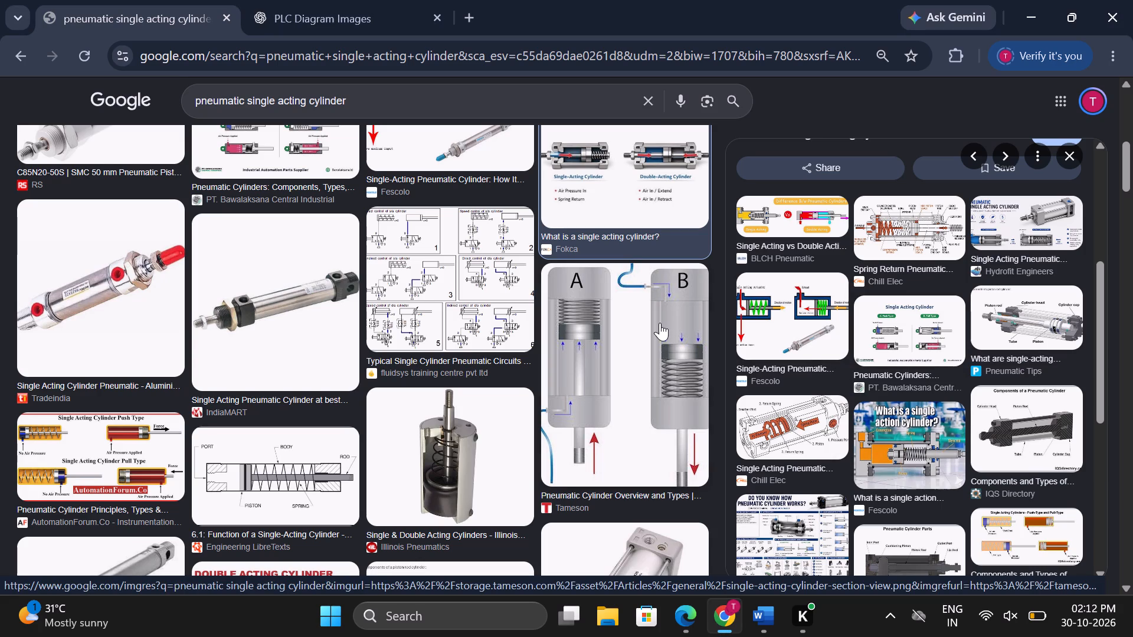
{"action": "scroll", "coordinate": [660, 323], "scroll_direction": "down", "scroll_amount": 1}
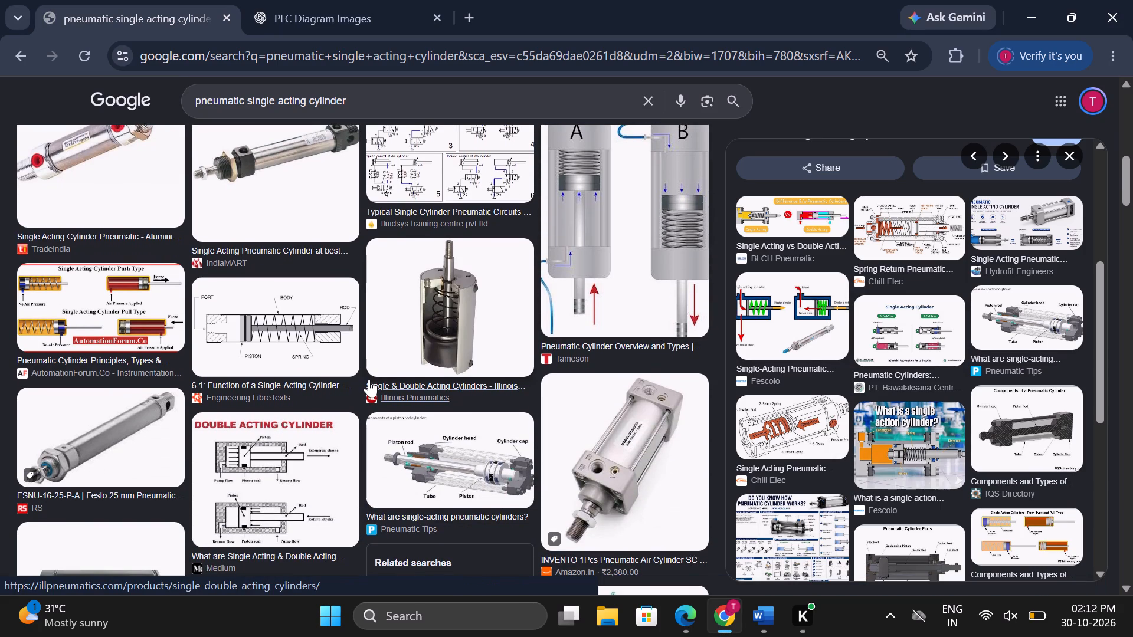
{"action": "scroll", "coordinate": [372, 311], "scroll_direction": "up", "scroll_amount": 3}
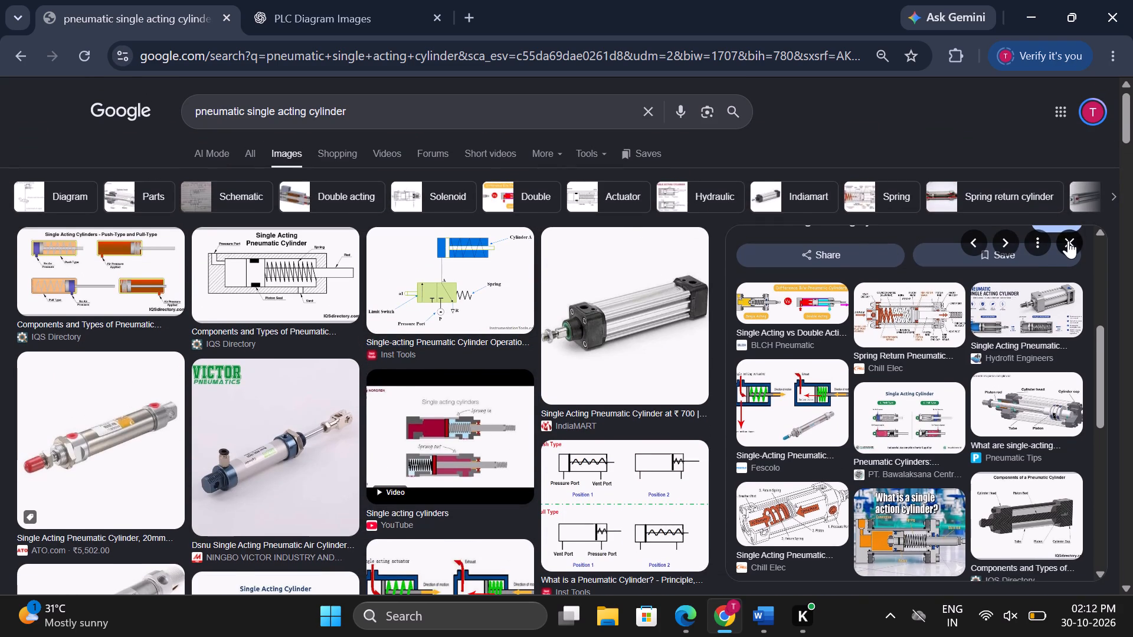
{"action": "left_click", "coordinate": [1068, 241]}
Browse further through the pneumatic single acting cylinder image results for a suitable picture.
{"action": "scroll", "coordinate": [971, 488], "scroll_direction": "down", "scroll_amount": 2}
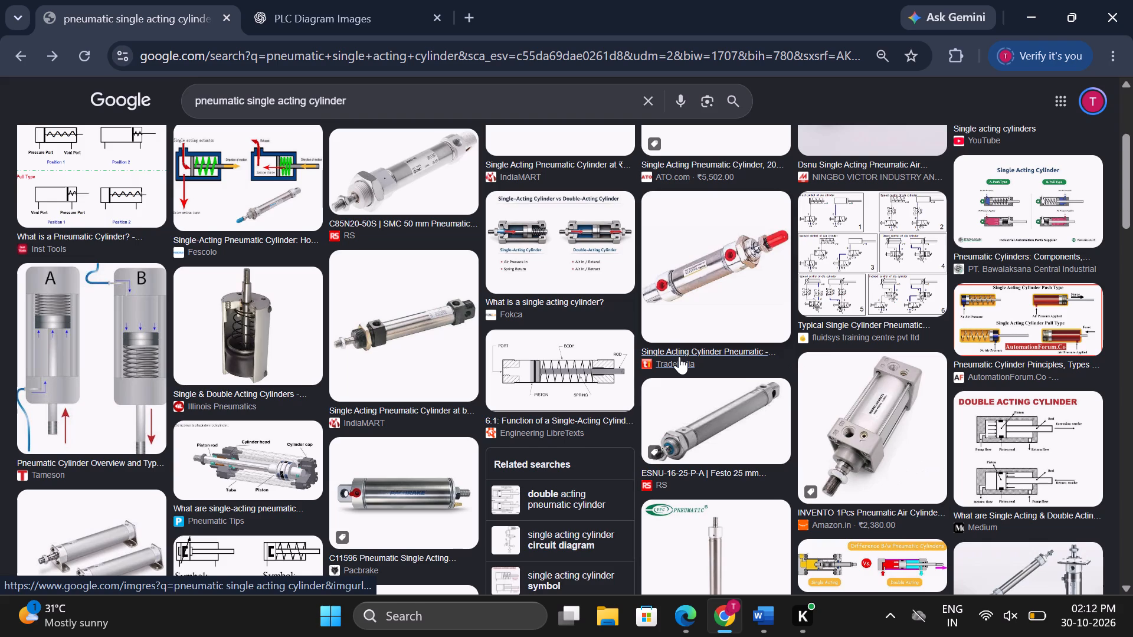
{"action": "scroll", "coordinate": [679, 356], "scroll_direction": "down", "scroll_amount": 1}
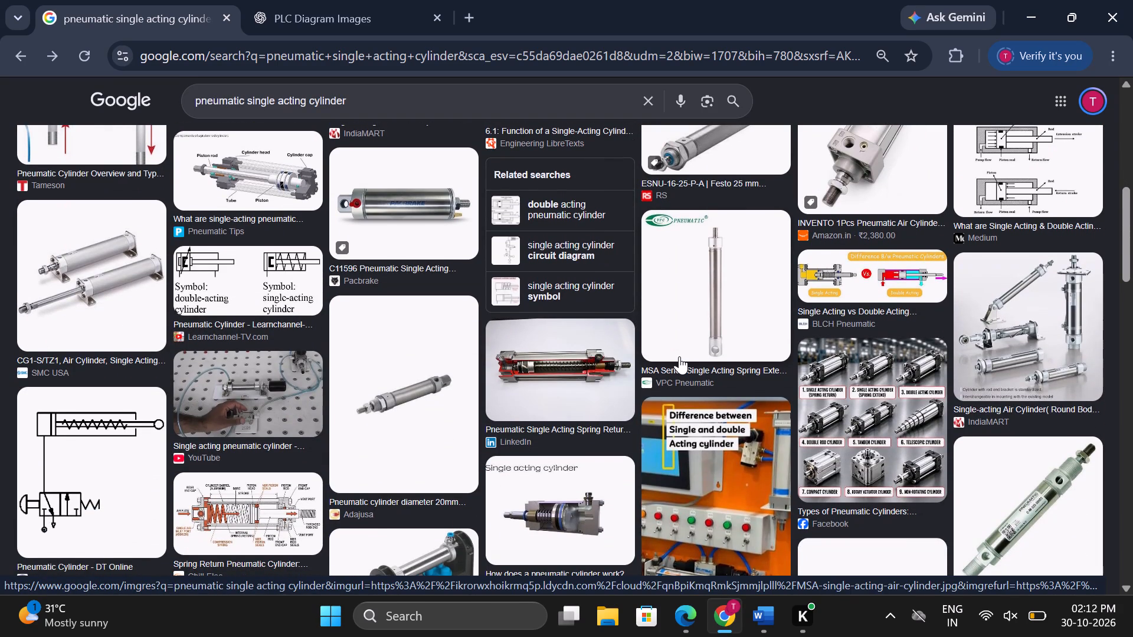
{"action": "scroll", "coordinate": [745, 349], "scroll_direction": "down", "scroll_amount": 2}
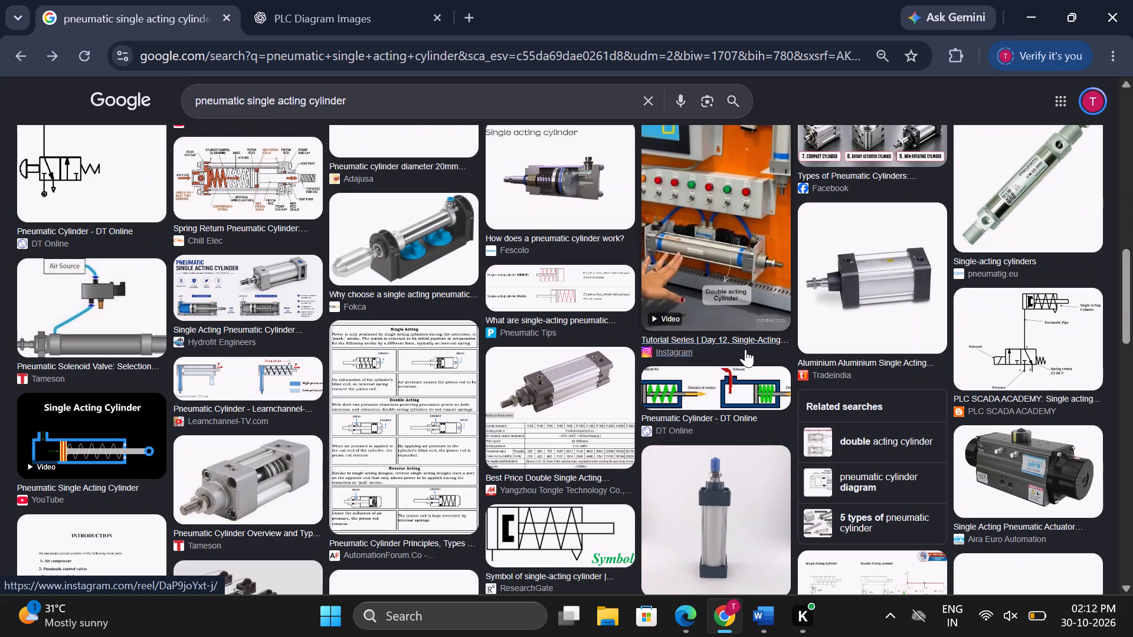
{"action": "scroll", "coordinate": [745, 349], "scroll_direction": "down", "scroll_amount": 1}
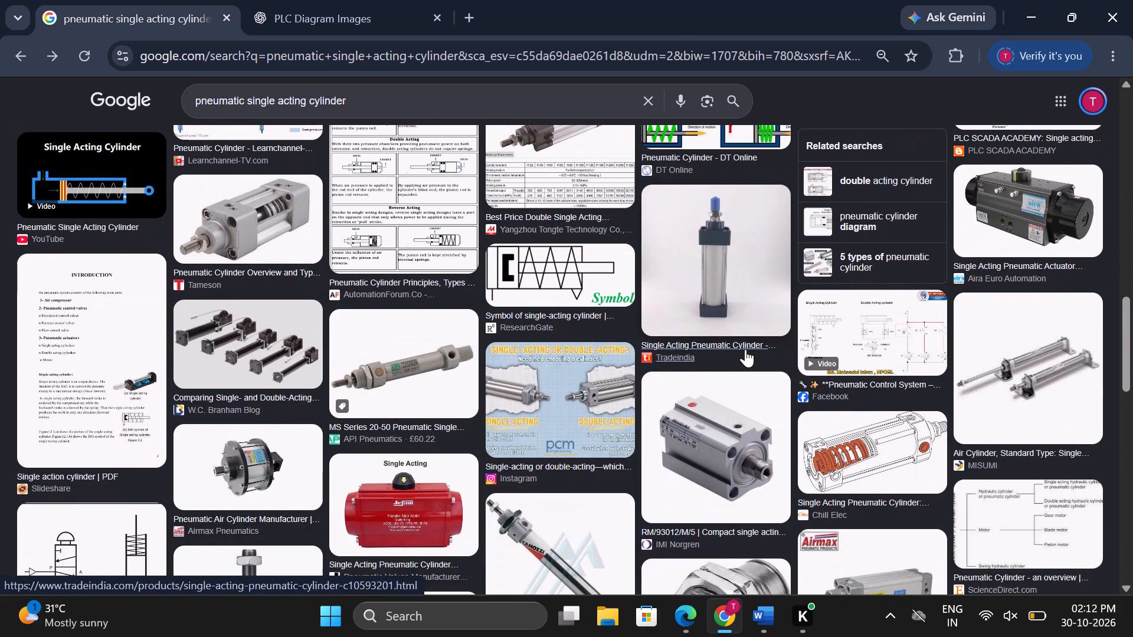
{"action": "scroll", "coordinate": [745, 349], "scroll_direction": "down", "scroll_amount": 1}
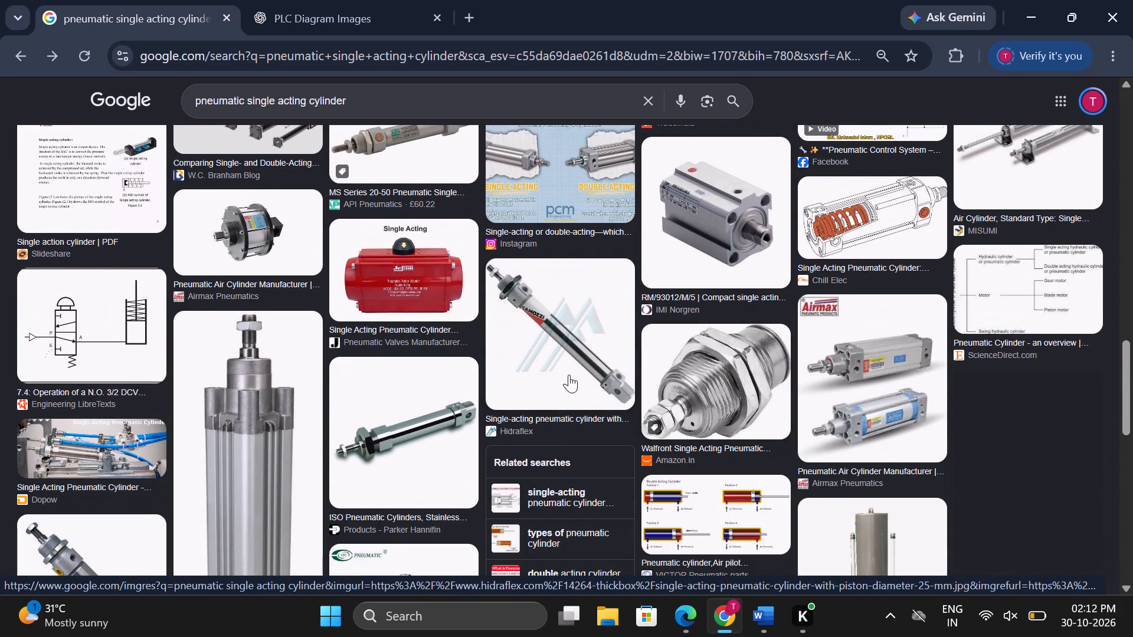
{"action": "scroll", "coordinate": [569, 375], "scroll_direction": "up", "scroll_amount": 7}
{"action": "right_click", "coordinate": [569, 375]}
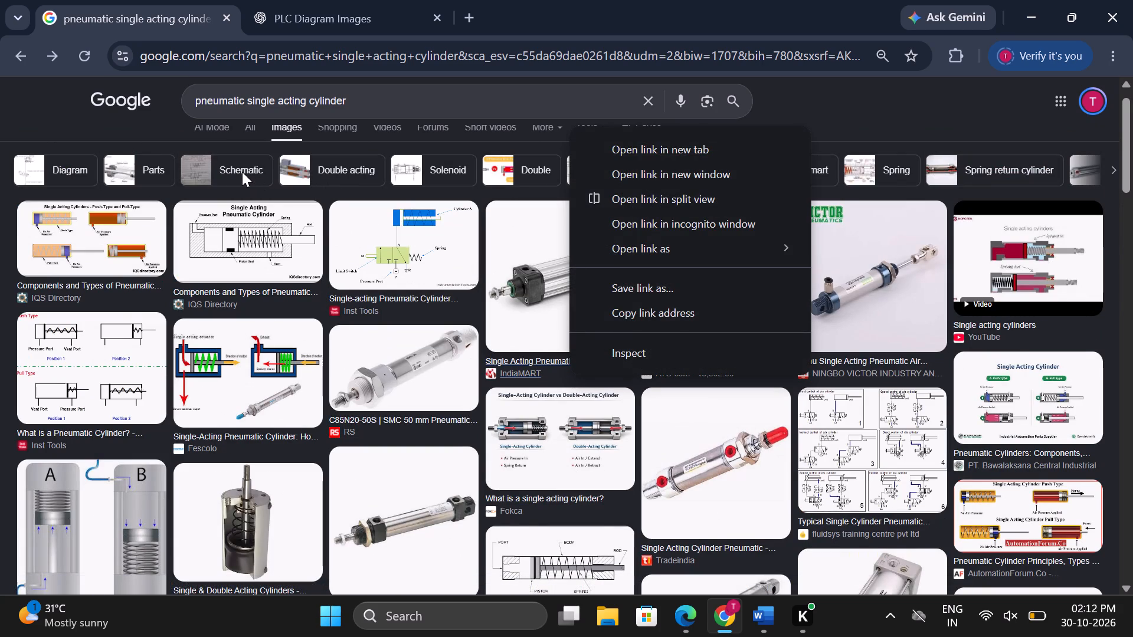
Narrow the pneumatic single acting cylinder image results to diagrams.
{"action": "left_click", "coordinate": [68, 168]}
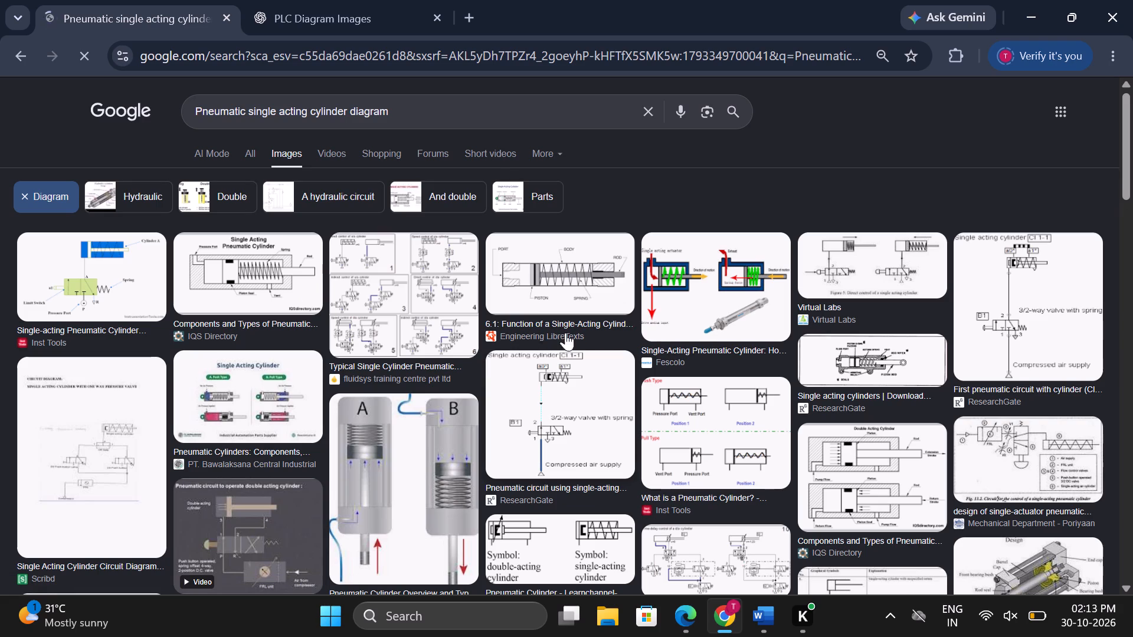
Copy the Fescolo single acting actuator diagram and paste it into the Word document at the cylinder picture on page 8.
{"action": "left_click", "coordinate": [699, 298]}
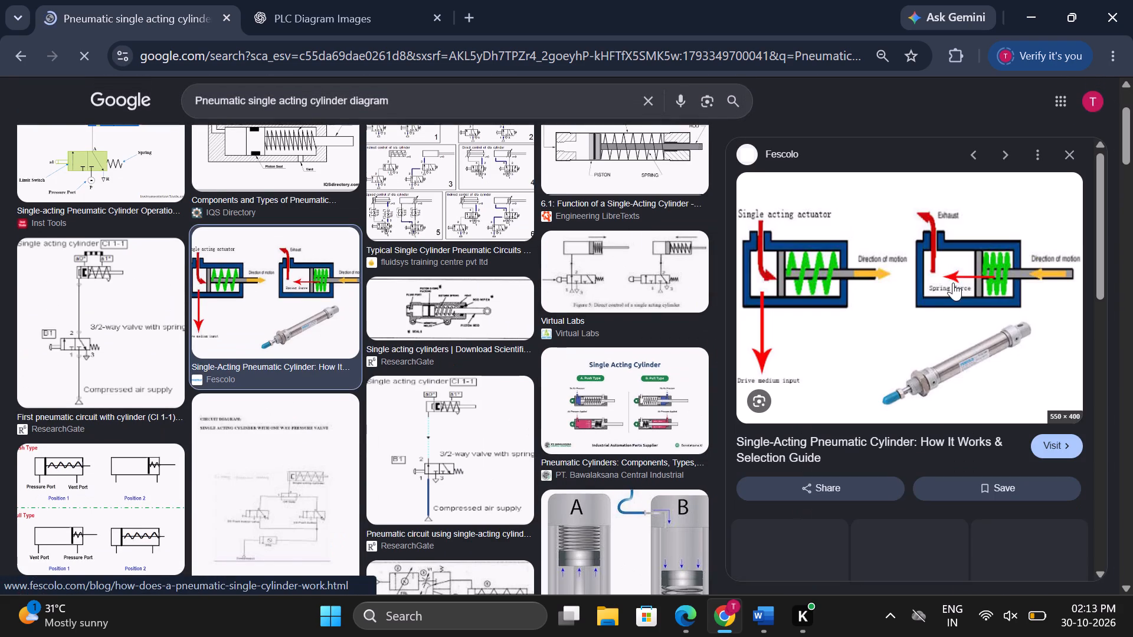
{"action": "right_click", "coordinate": [915, 358]}
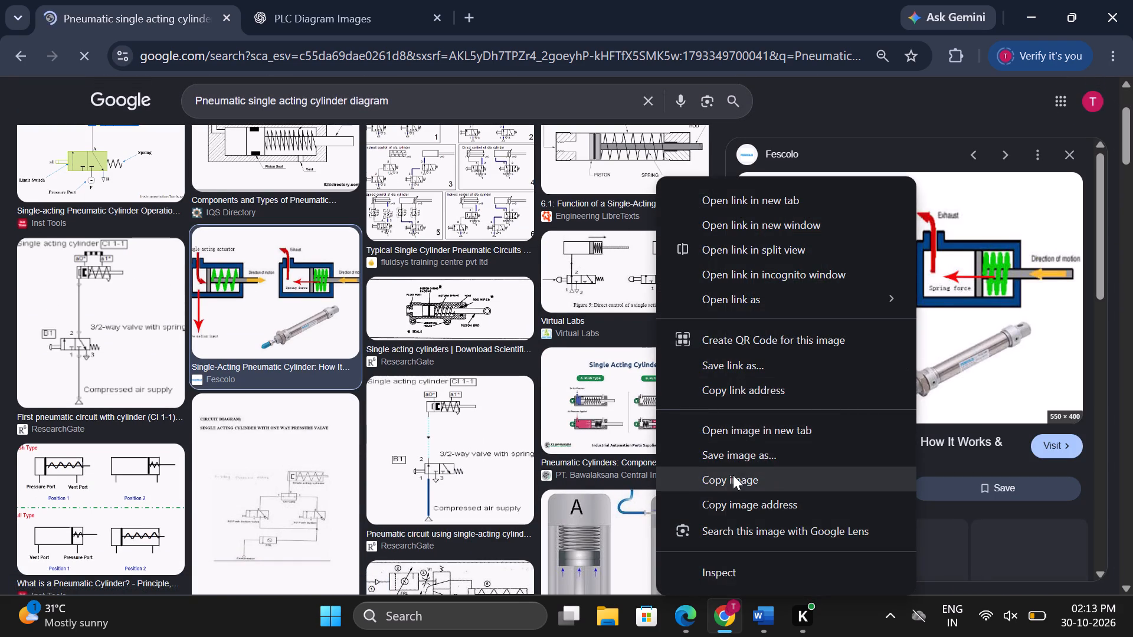
{"action": "left_click", "coordinate": [725, 487]}
{"action": "key", "text": "alt+Tab"}
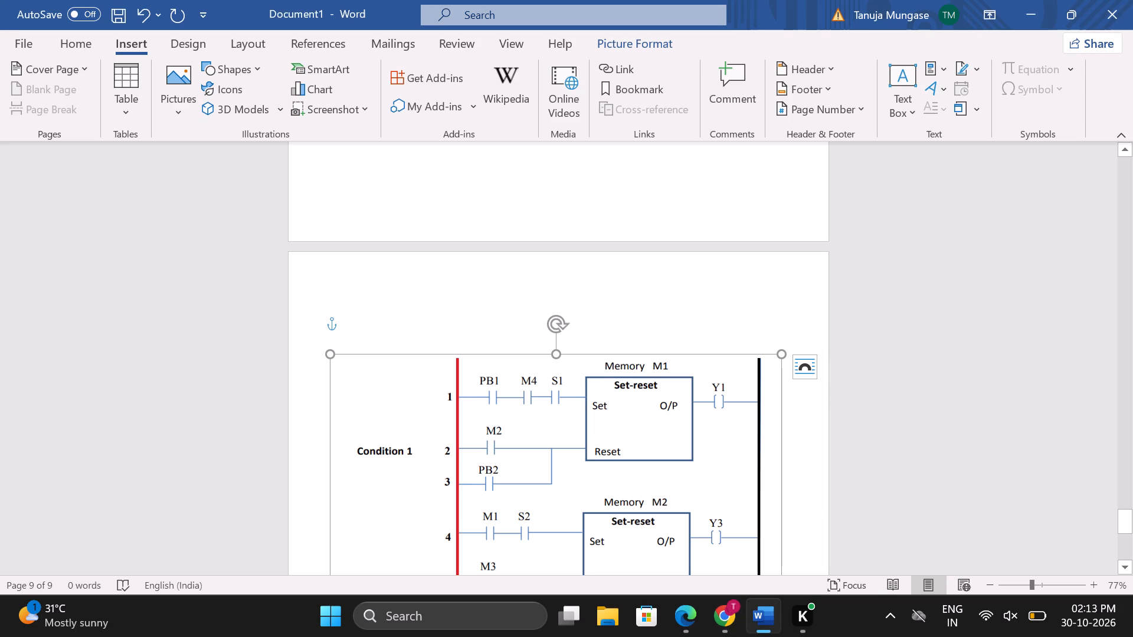
{"action": "scroll", "coordinate": [635, 400], "scroll_direction": "up", "scroll_amount": 3}
{"action": "scroll", "coordinate": [418, 301], "scroll_direction": "up", "scroll_amount": 1}
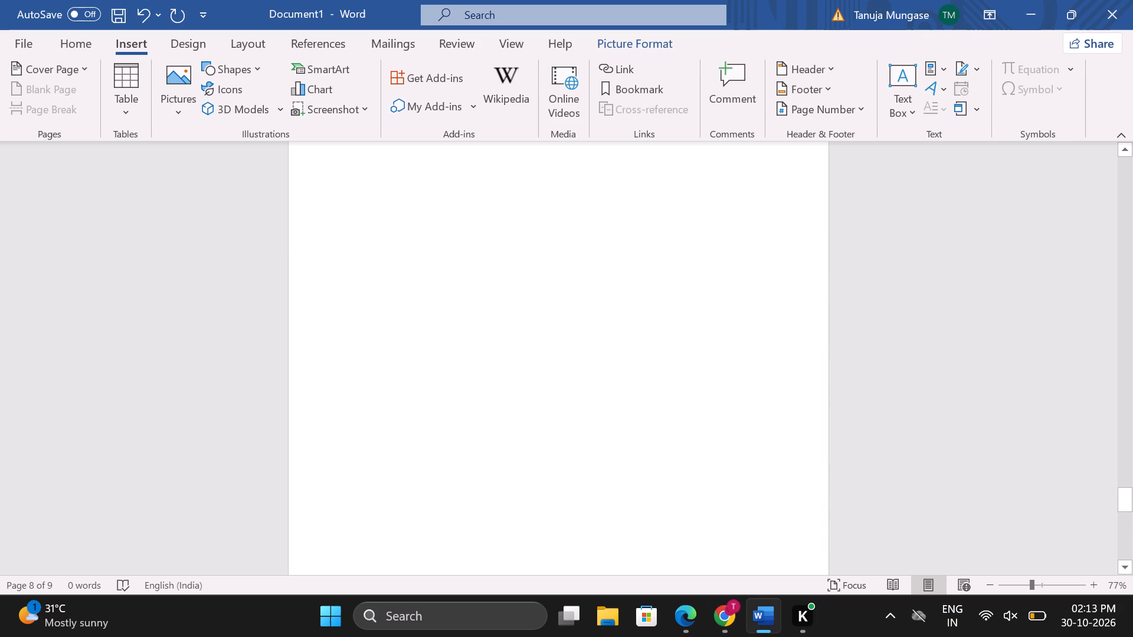
{"action": "scroll", "coordinate": [402, 266], "scroll_direction": "up", "scroll_amount": 1}
{"action": "left_click", "coordinate": [412, 313]}
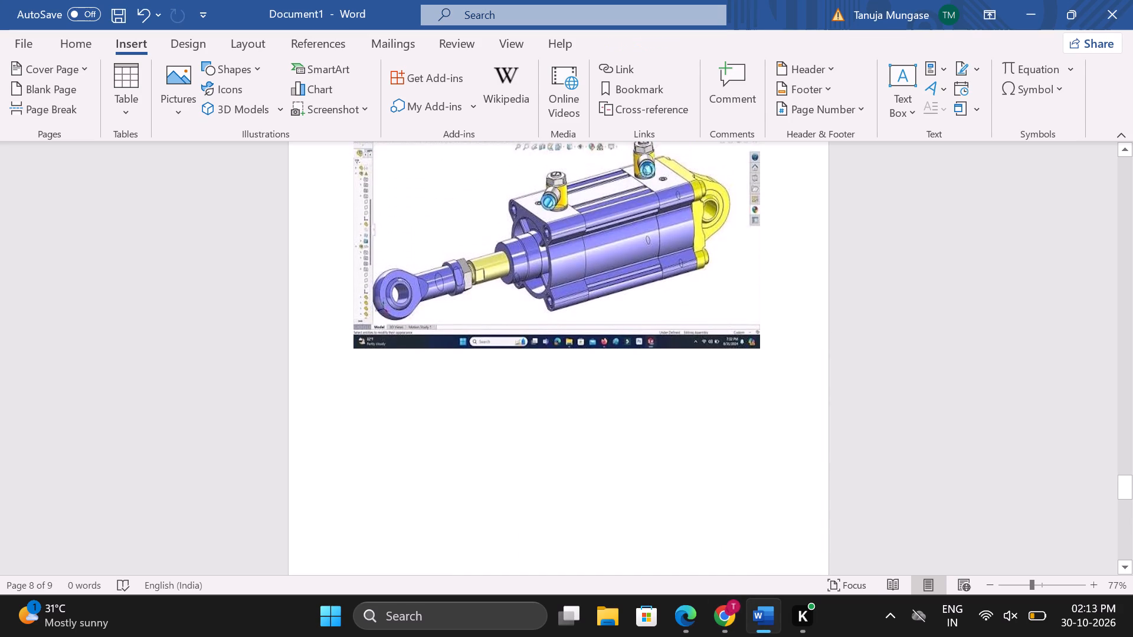
{"action": "key", "text": "ctrl+v"}
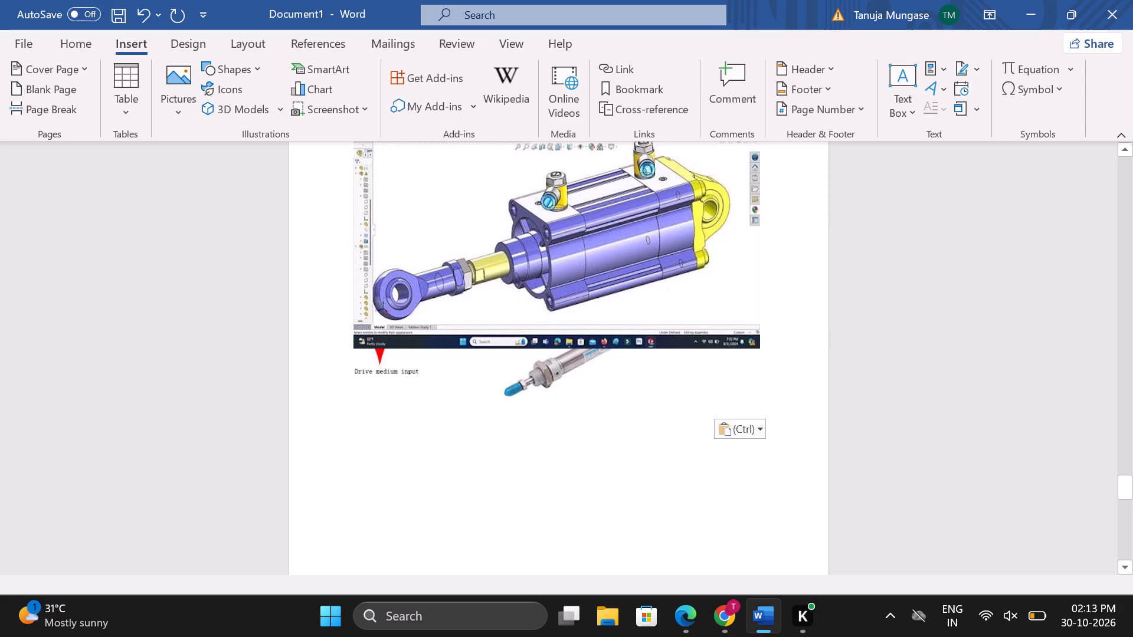
Set the pasted actuator diagram's wrapping to In Front of Text and move it down page 8, clear of the cylinder picture.
{"action": "left_click", "coordinate": [594, 374]}
{"action": "left_click", "coordinate": [728, 176]}
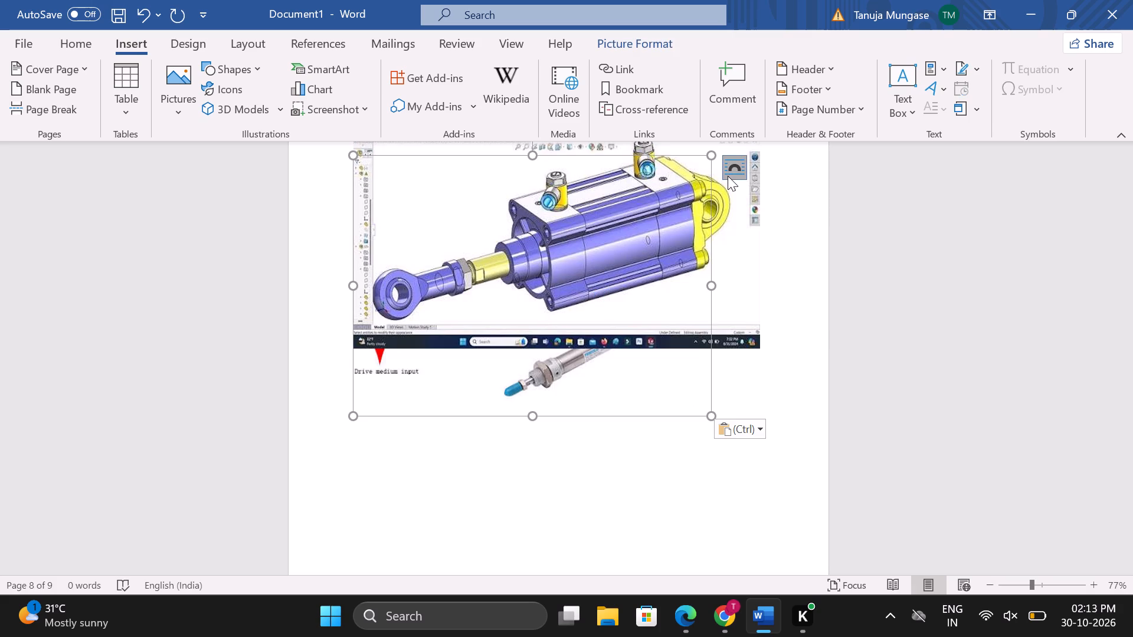
{"action": "left_click", "coordinate": [860, 349]}
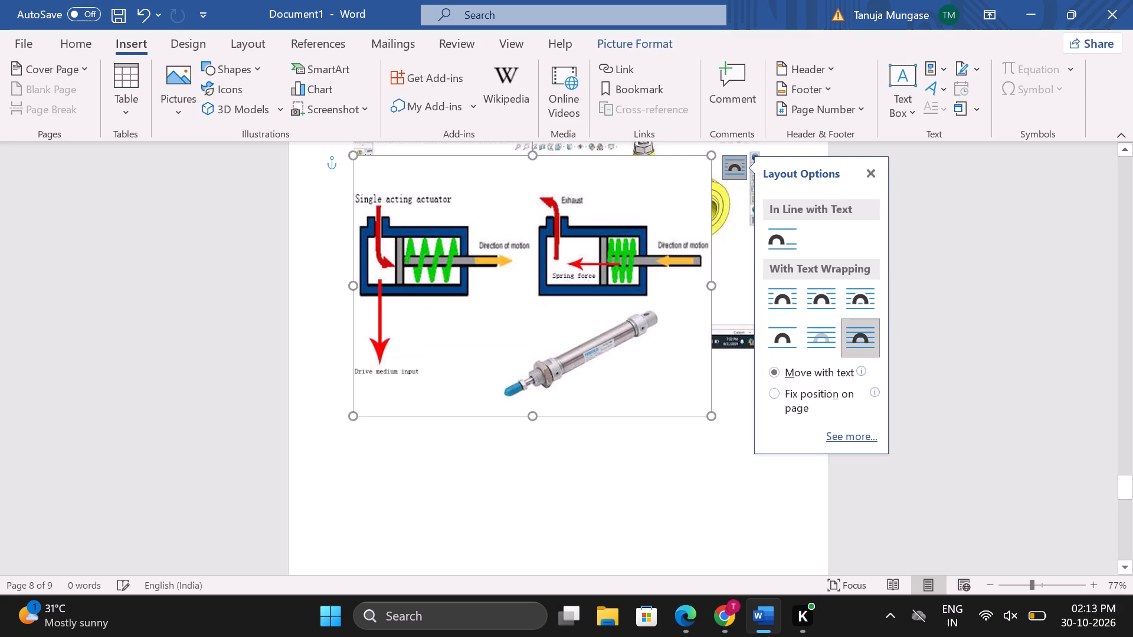
{"action": "left_click_drag", "start_coordinate": [614, 277], "coordinate": [643, 465]}
{"action": "scroll", "coordinate": [643, 465], "scroll_direction": "down", "scroll_amount": 2}
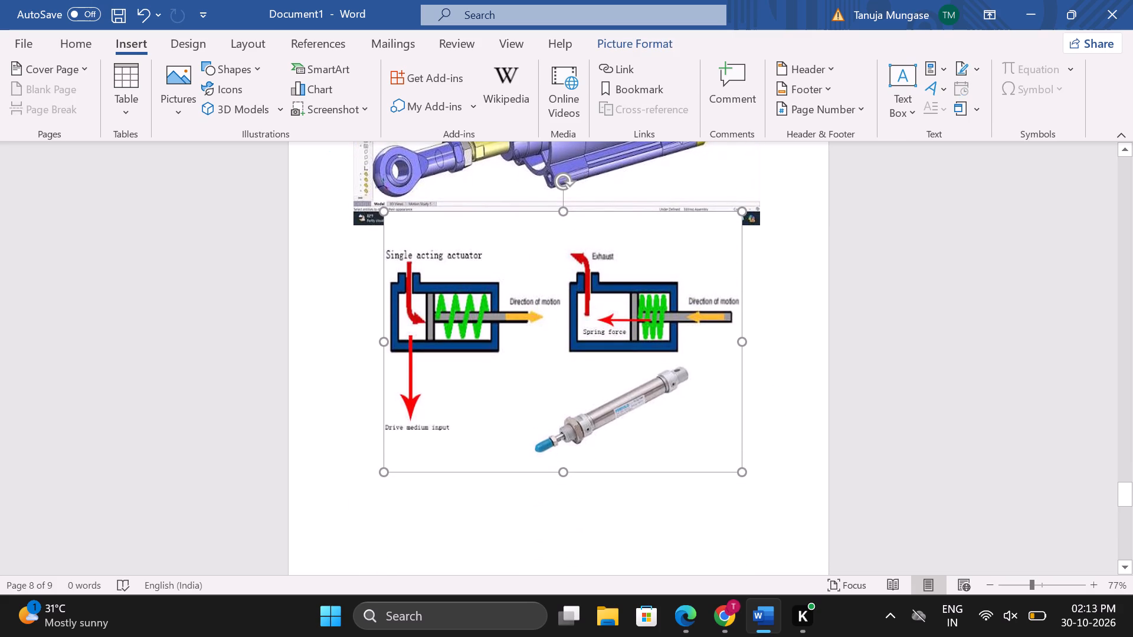
{"action": "left_click_drag", "start_coordinate": [582, 389], "coordinate": [575, 463]}
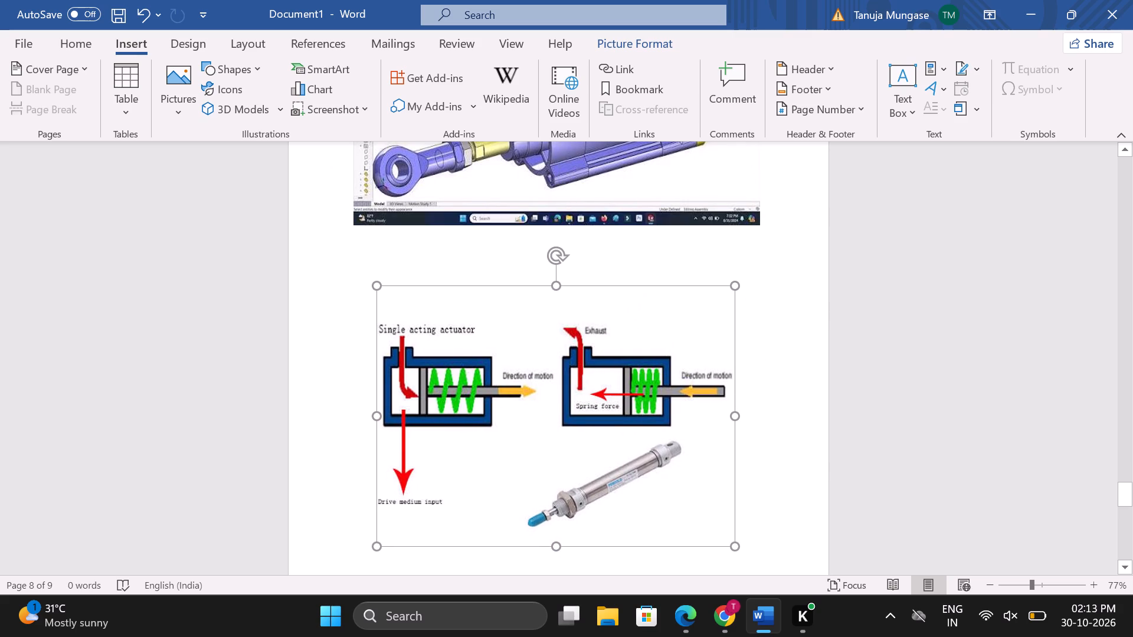
{"action": "scroll", "coordinate": [575, 463], "scroll_direction": "down", "scroll_amount": 3}
{"action": "left_click_drag", "start_coordinate": [542, 296], "coordinate": [542, 301]}
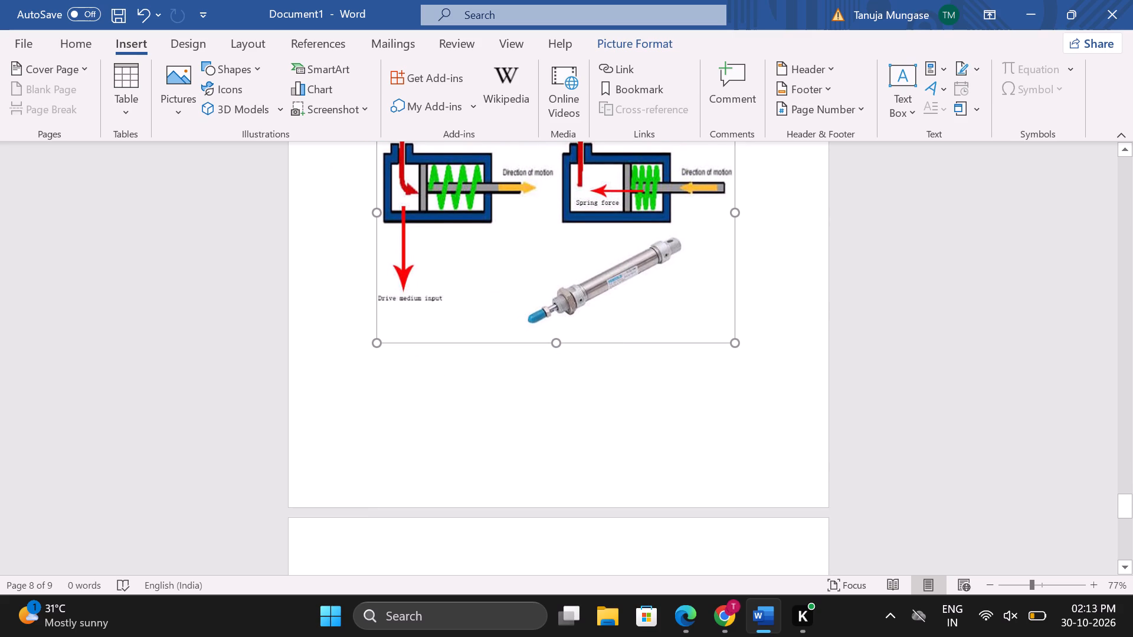
{"action": "left_click_drag", "start_coordinate": [542, 301], "coordinate": [549, 354]}
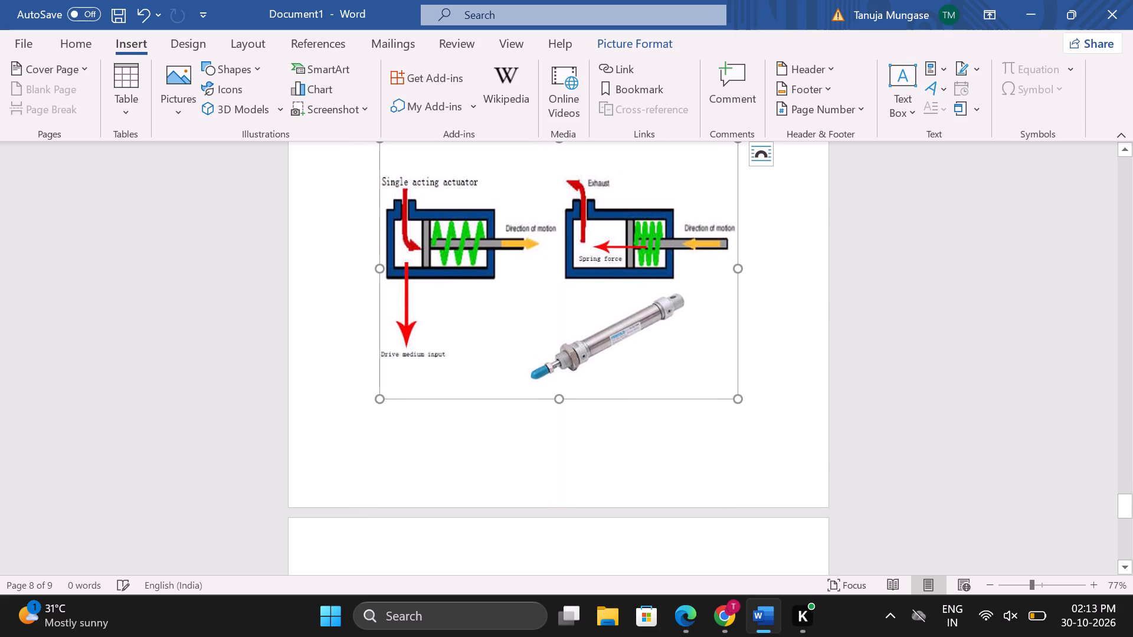
Switch to Chrome and change the image search to Pneumatic double acting cylinder diagram.
{"action": "left_click", "coordinate": [713, 622]}
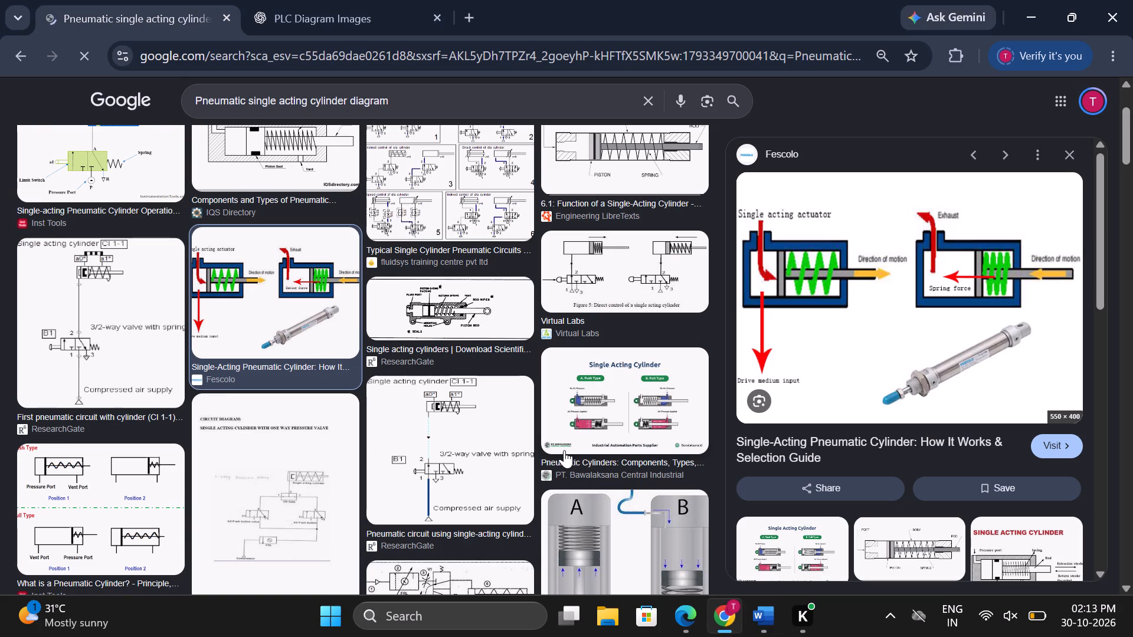
{"action": "left_click", "coordinate": [277, 100]}
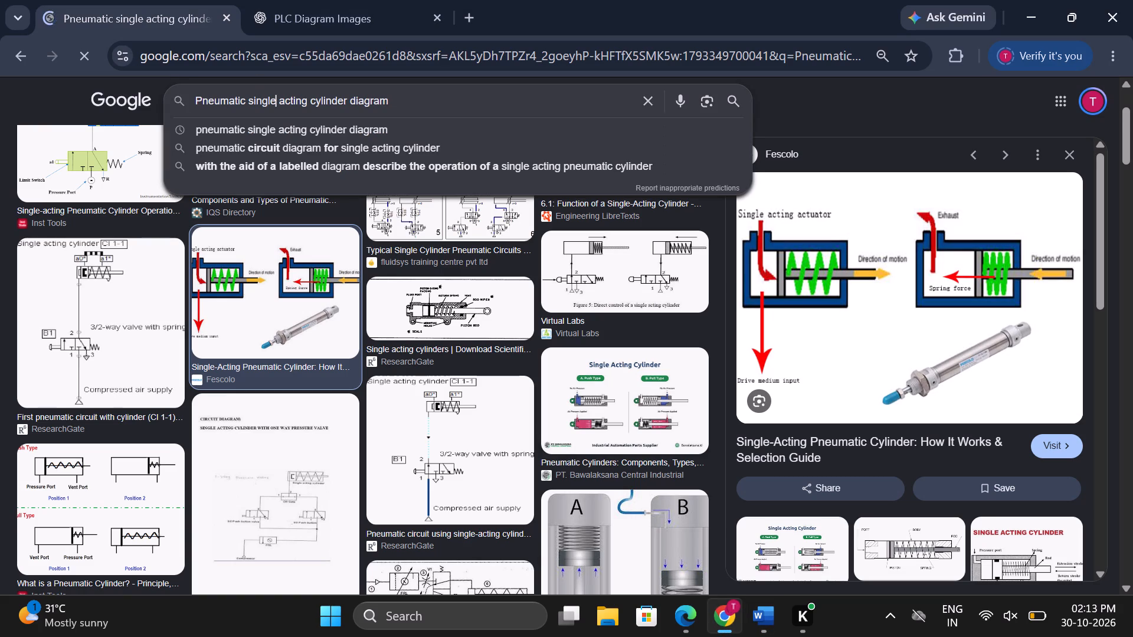
{"action": "key", "text": "BackSpace"}
{"action": "key", "text": "BackSpace"}
{"action": "key", "text": "BackSpace"}
{"action": "key", "text": "BackSpace"}
{"action": "key", "text": "BackSpace"}
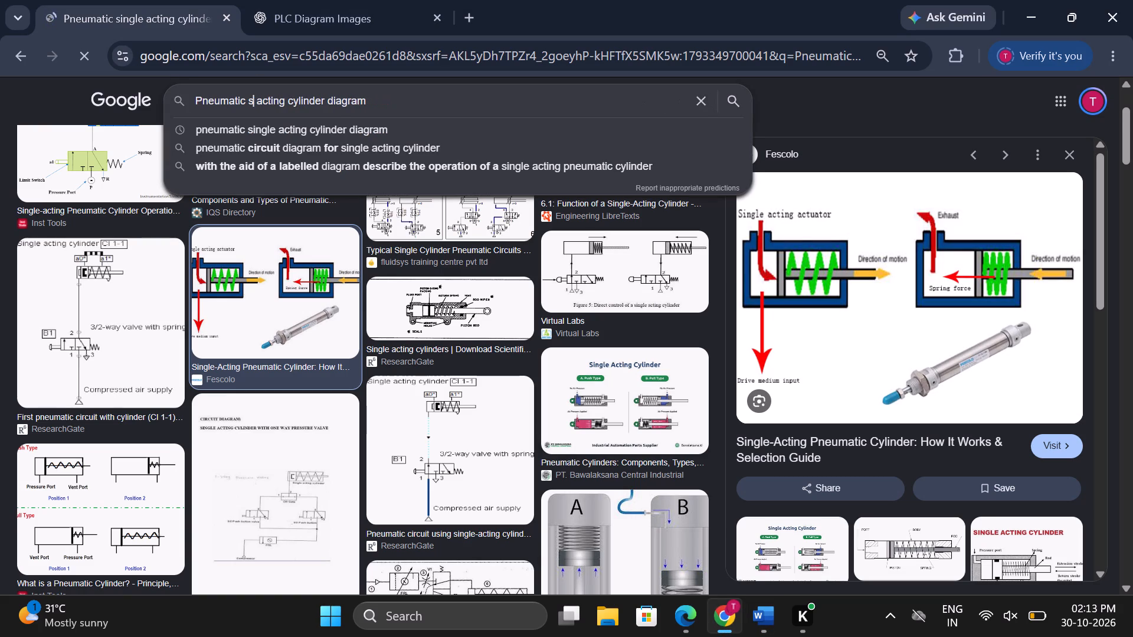
{"action": "key", "text": "BackSpace"}
{"action": "type", "text": "double"}
{"action": "key", "text": "Return"}
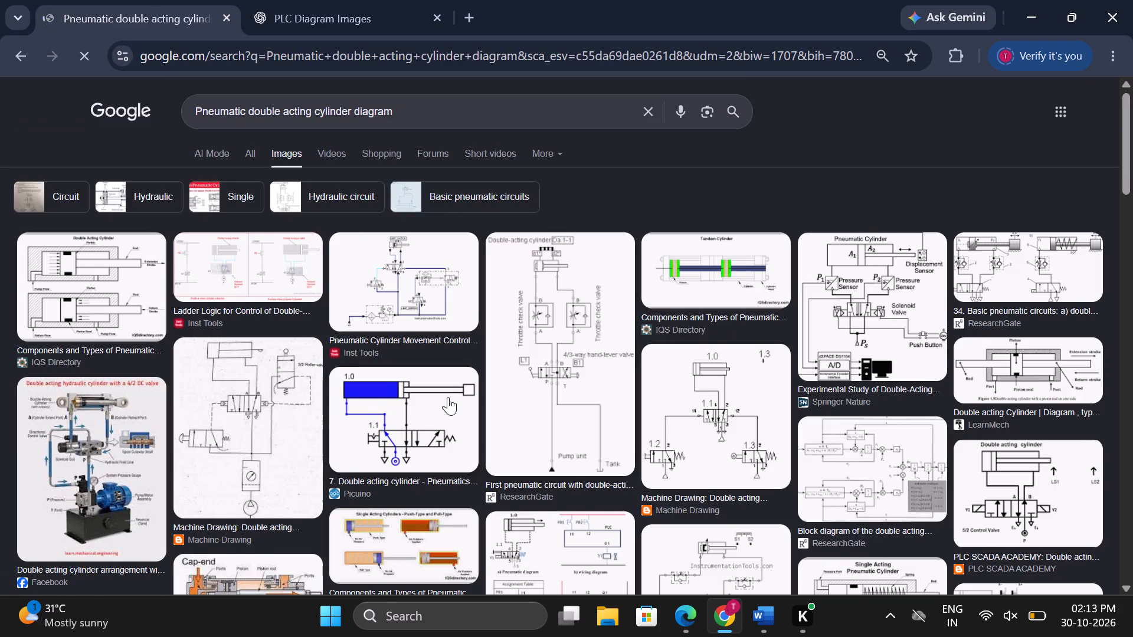
Copy the IQS Directory Double Acting Cylinder diagram from the image results.
{"action": "scroll", "coordinate": [448, 397], "scroll_direction": "down", "scroll_amount": 2}
{"action": "scroll", "coordinate": [448, 397], "scroll_direction": "up", "scroll_amount": 4}
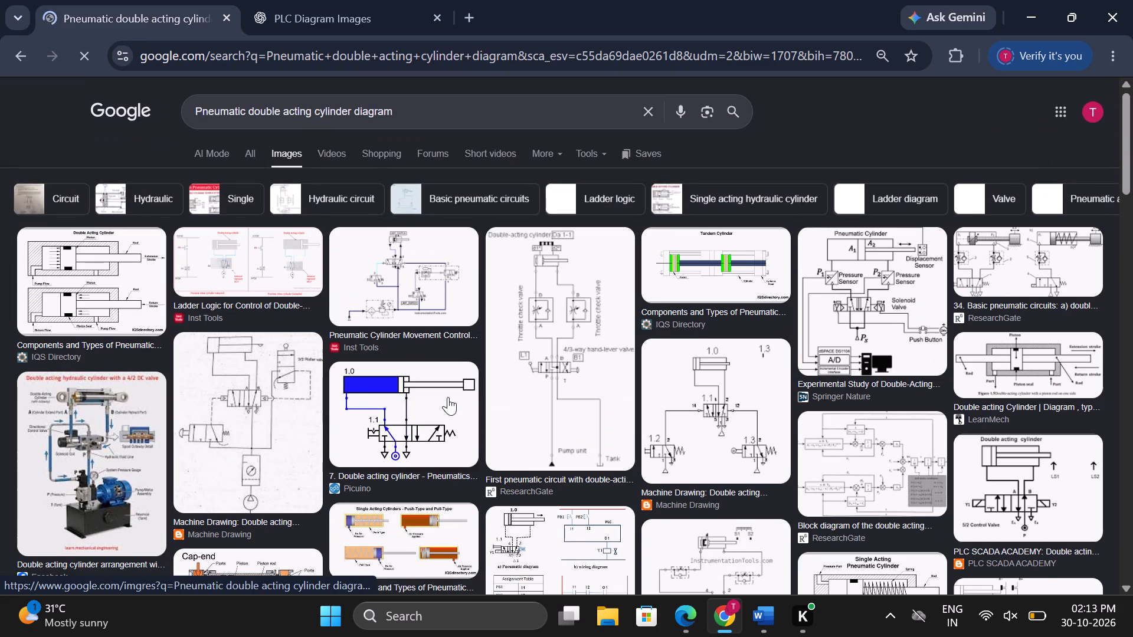
{"action": "left_click", "coordinate": [78, 297]}
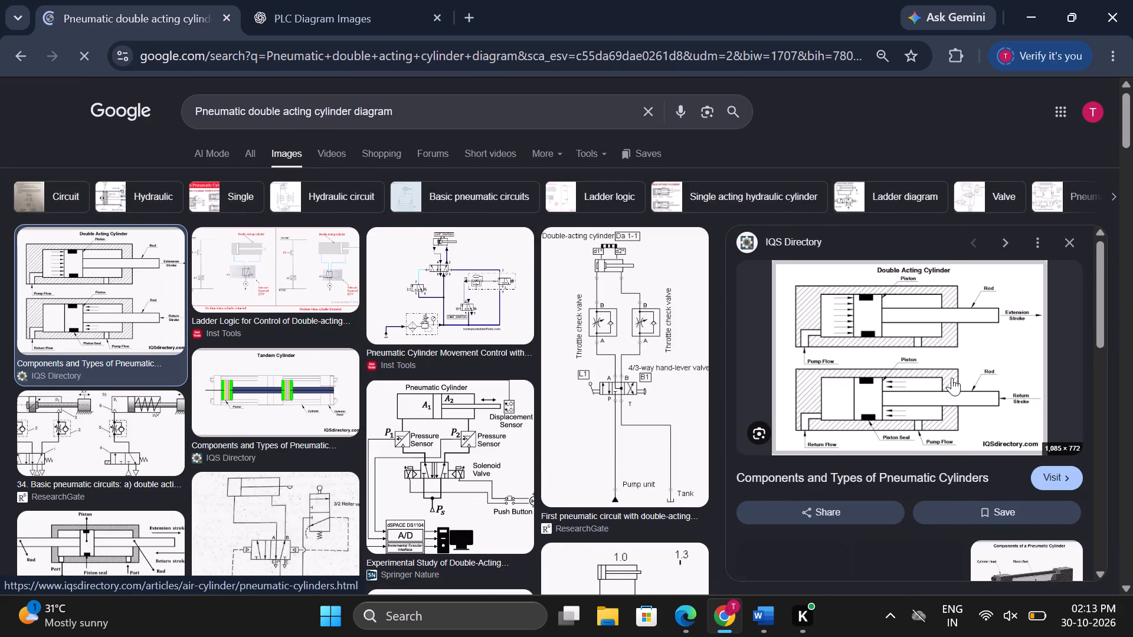
{"action": "right_click", "coordinate": [952, 377]}
{"action": "left_click", "coordinate": [759, 476]}
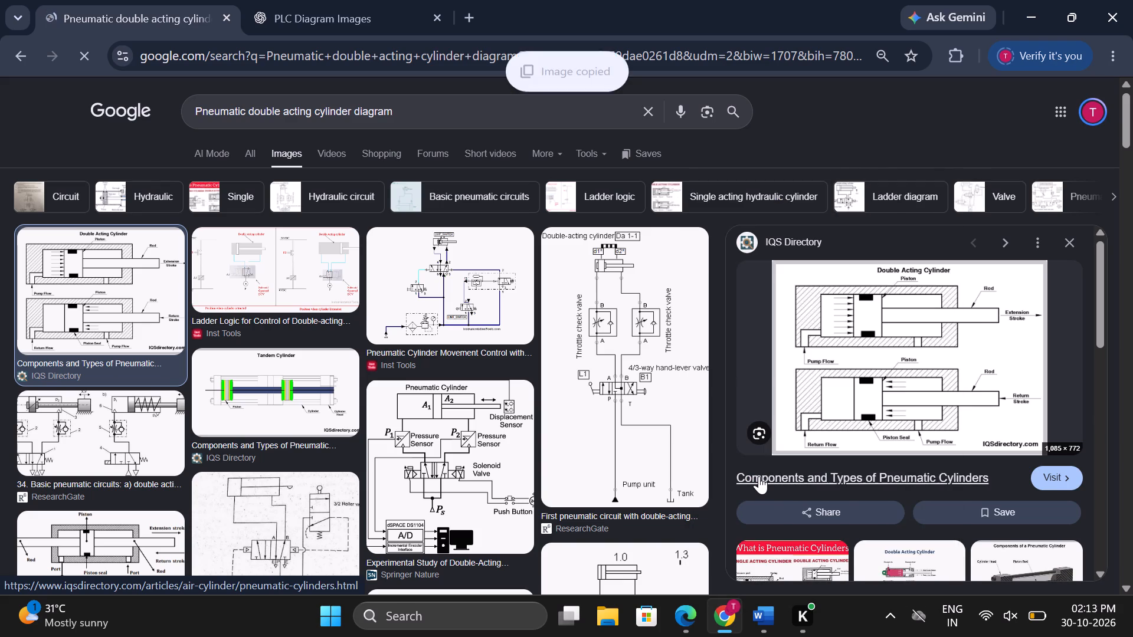
In the Word document, make the page 9 ladder diagram shorter and slightly wider, and move it down to free space above it.
{"action": "key", "text": "alt+Tab"}
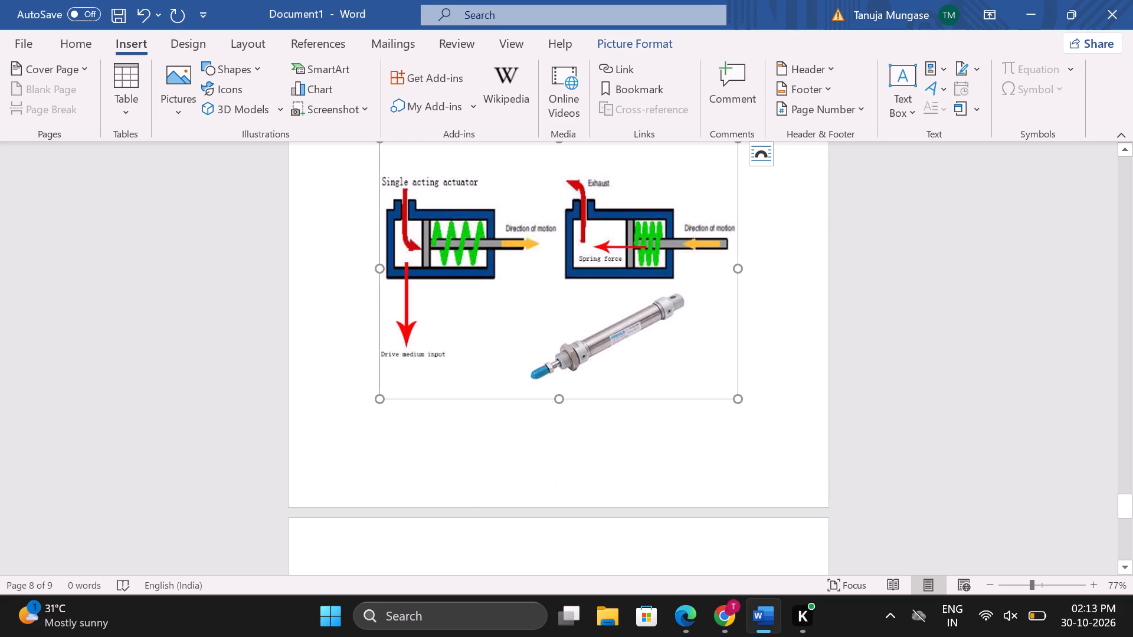
{"action": "scroll", "coordinate": [493, 372], "scroll_direction": "down", "scroll_amount": 4}
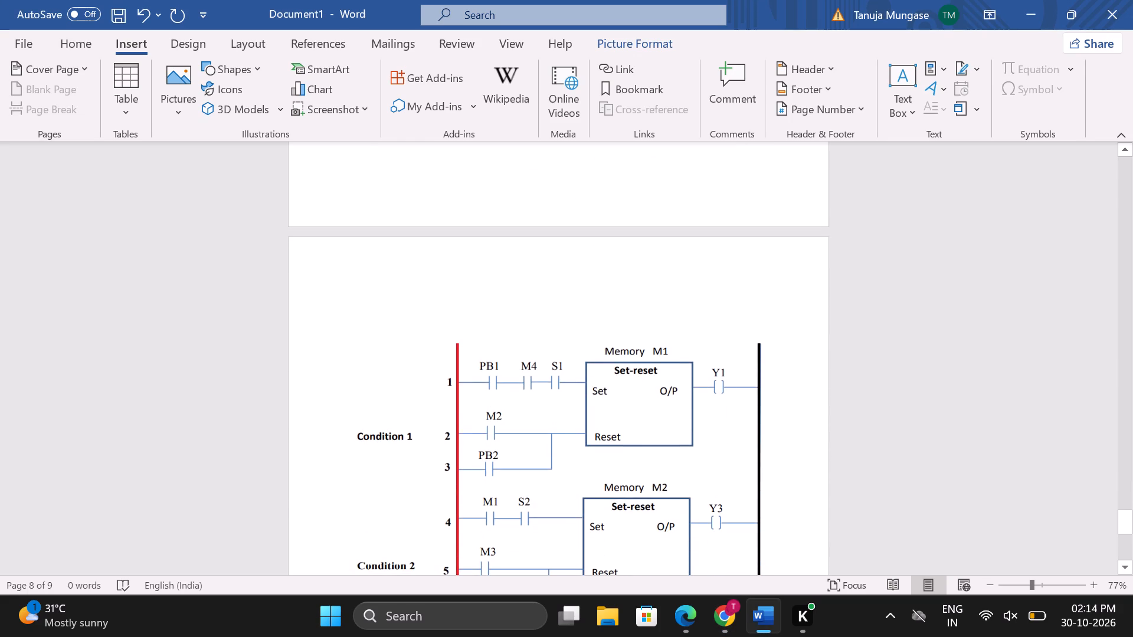
{"action": "left_click_drag", "start_coordinate": [526, 433], "coordinate": [525, 491]}
{"action": "scroll", "coordinate": [525, 491], "scroll_direction": "down", "scroll_amount": 3}
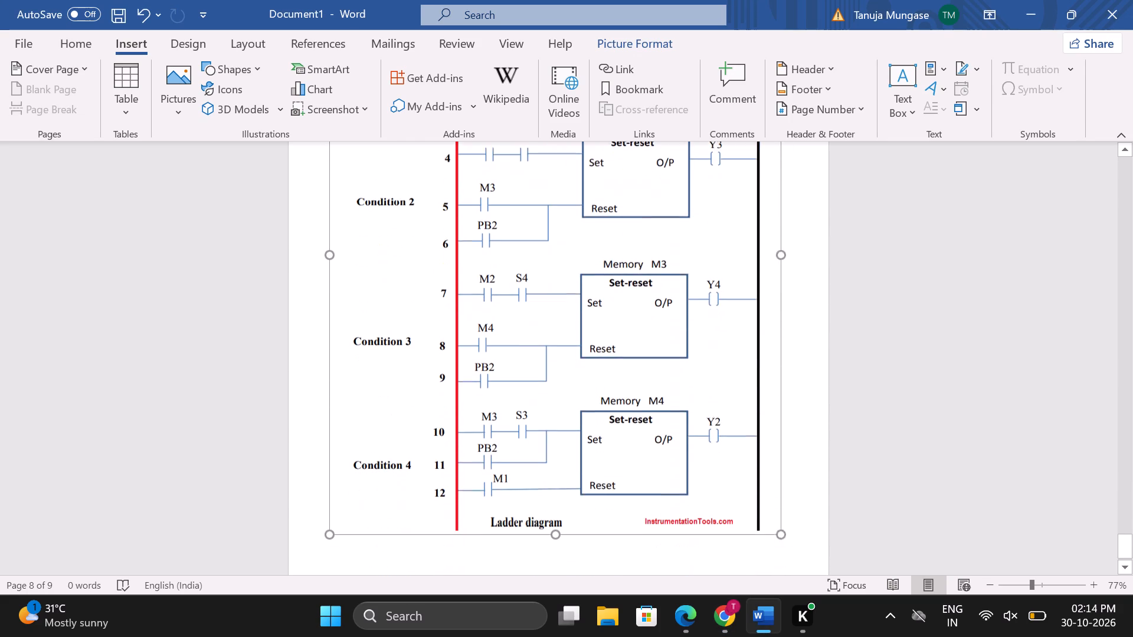
{"action": "left_click_drag", "start_coordinate": [777, 524], "coordinate": [729, 481]}
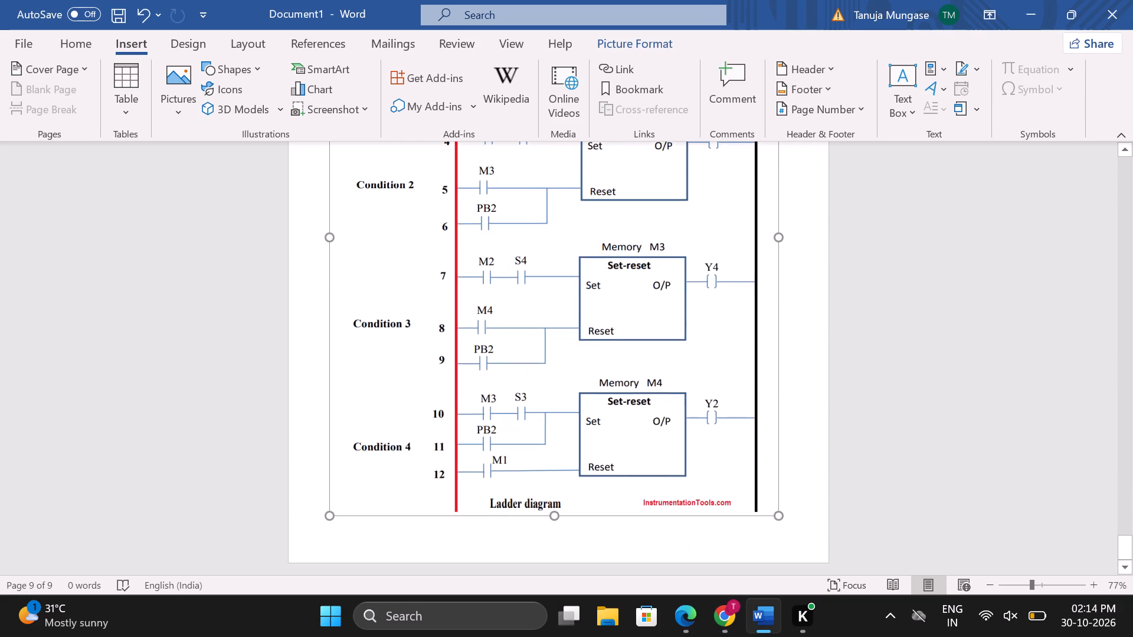
{"action": "left_click_drag", "start_coordinate": [729, 481], "coordinate": [663, 431]}
{"action": "scroll", "coordinate": [663, 431], "scroll_direction": "up", "scroll_amount": 1}
{"action": "left_click_drag", "start_coordinate": [713, 443], "coordinate": [797, 467]}
{"action": "scroll", "coordinate": [623, 386], "scroll_direction": "up", "scroll_amount": 1}
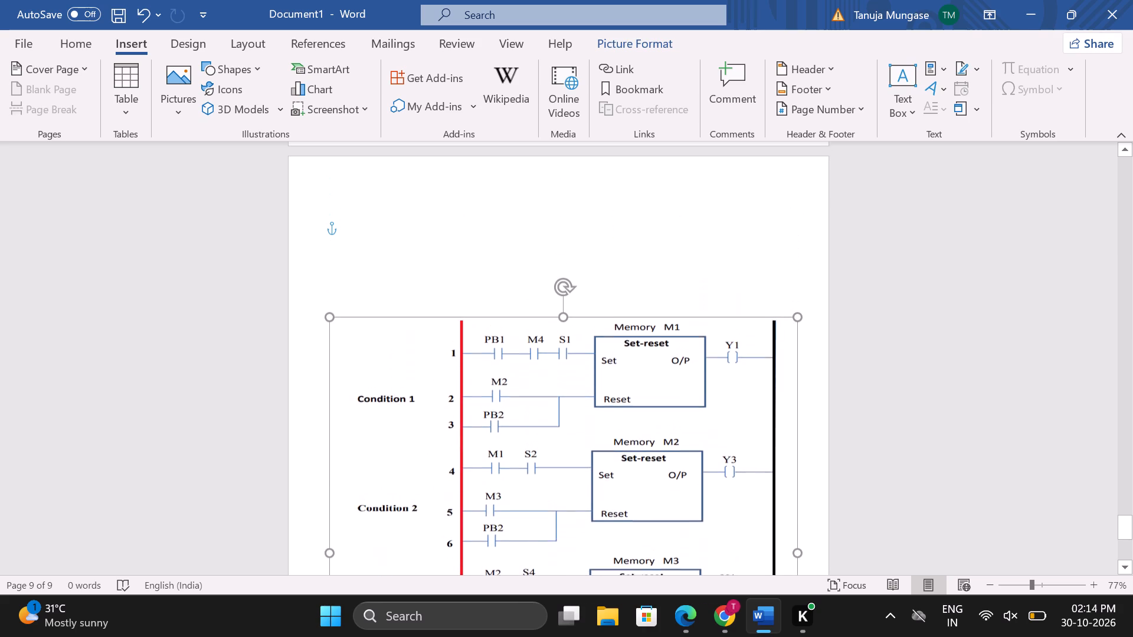
{"action": "left_click_drag", "start_coordinate": [563, 393], "coordinate": [552, 426]}
{"action": "scroll", "coordinate": [552, 426], "scroll_direction": "down", "scroll_amount": 2}
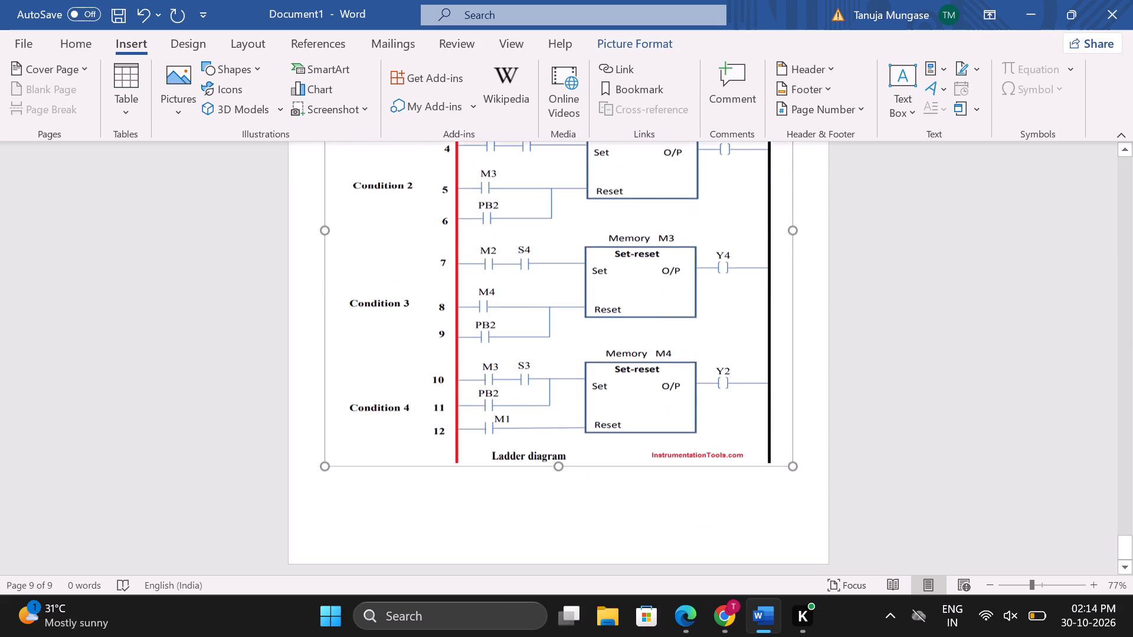
{"action": "left_click_drag", "start_coordinate": [549, 383], "coordinate": [546, 452]}
{"action": "scroll", "coordinate": [546, 452], "scroll_direction": "up", "scroll_amount": 4}
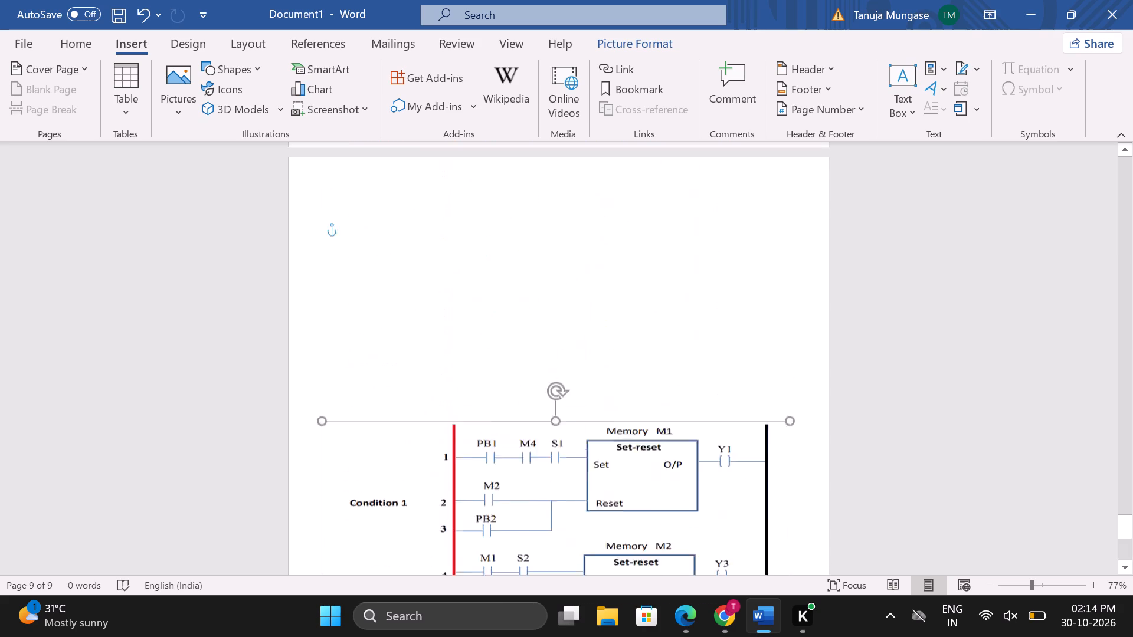
Paste the Double Acting Cylinder diagram above the ladder diagram on page 9 and set its wrapping to In Front of Text.
{"action": "left_click", "coordinate": [381, 347]}
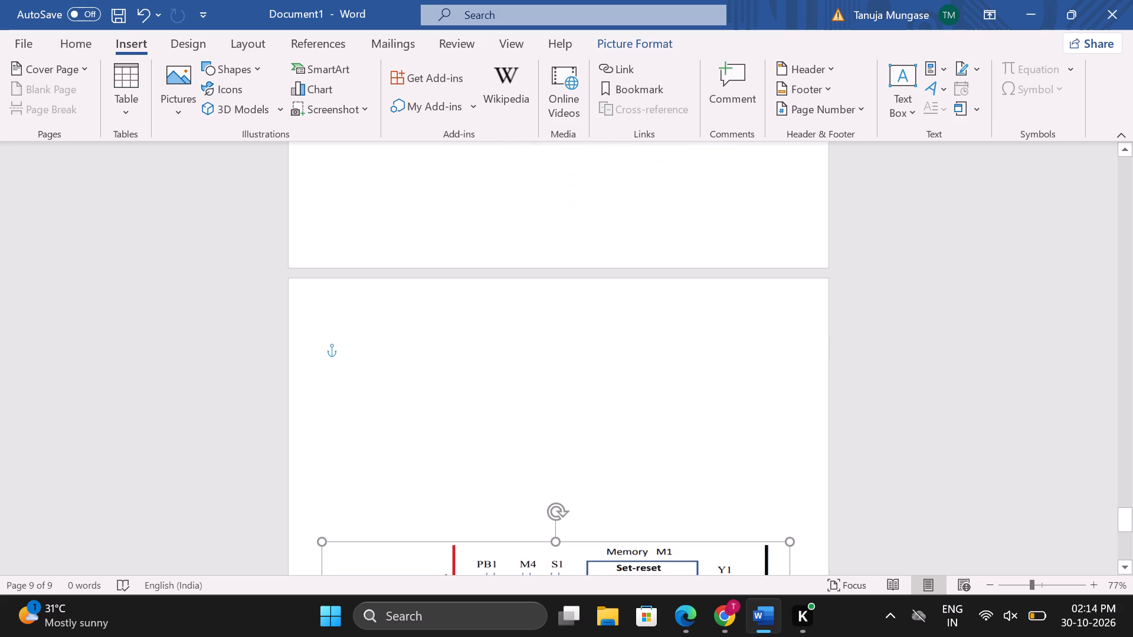
{"action": "key", "text": "ctrl+v"}
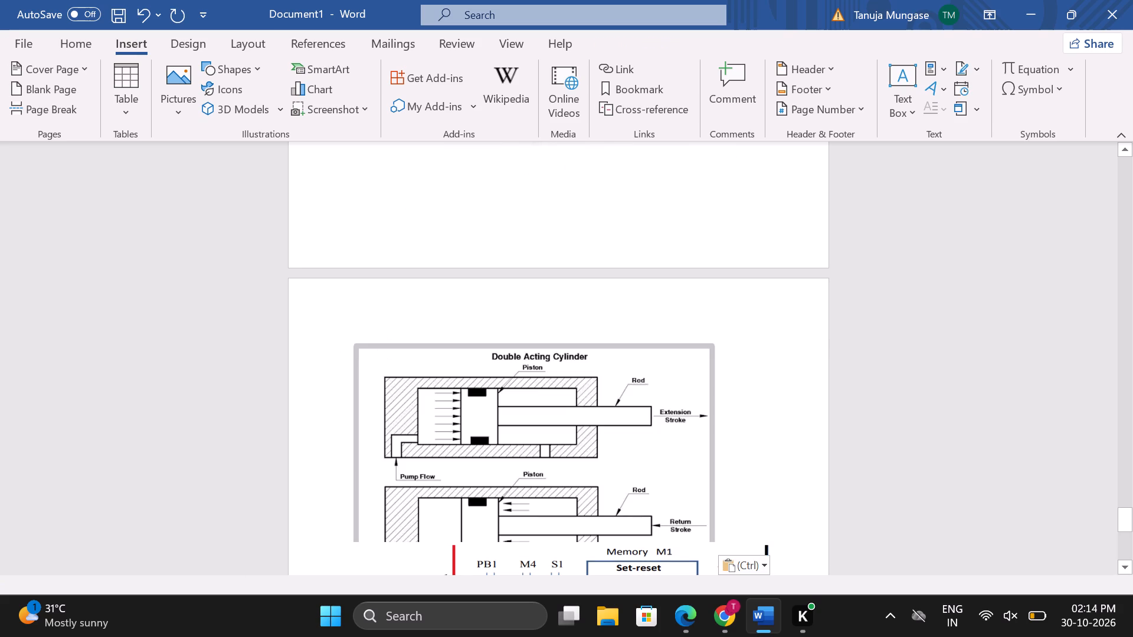
{"action": "left_click", "coordinate": [513, 385]}
{"action": "left_click", "coordinate": [742, 348]}
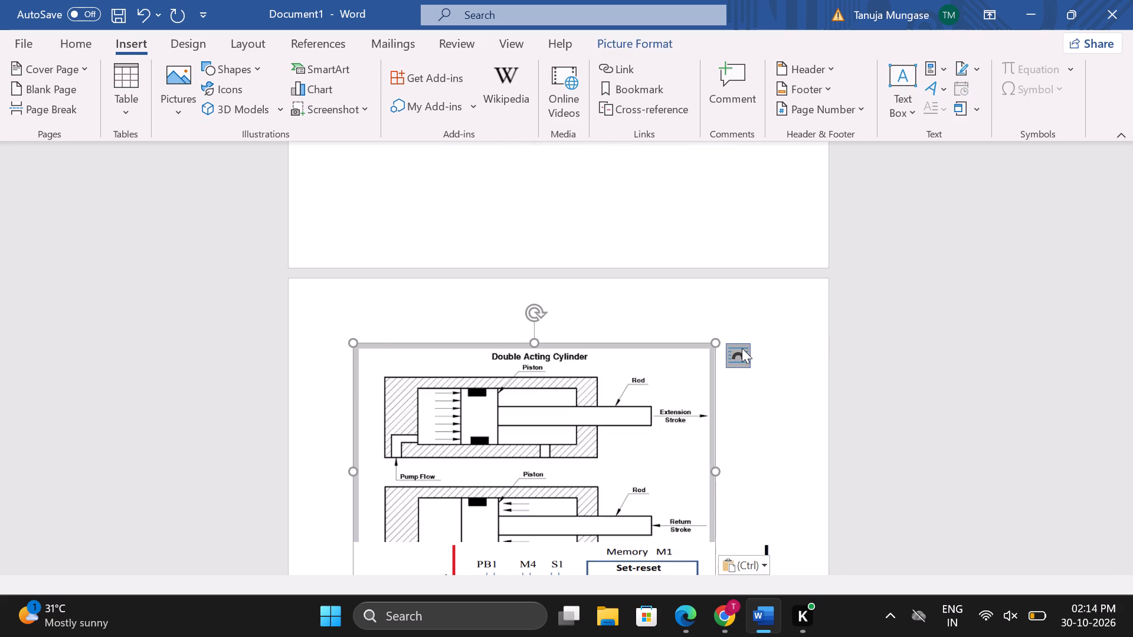
{"action": "left_click", "coordinate": [857, 472]}
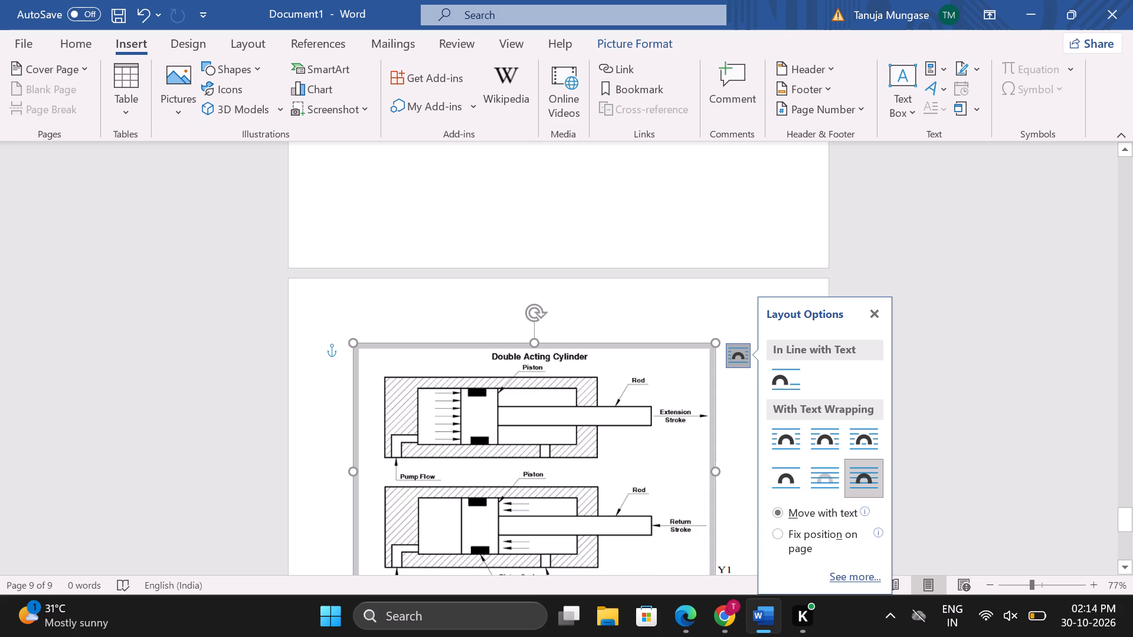
Shrink the Double Acting Cylinder diagram and move it to the top of page 9, clear of the ladder diagram.
{"action": "left_click_drag", "start_coordinate": [577, 439], "coordinate": [594, 396]}
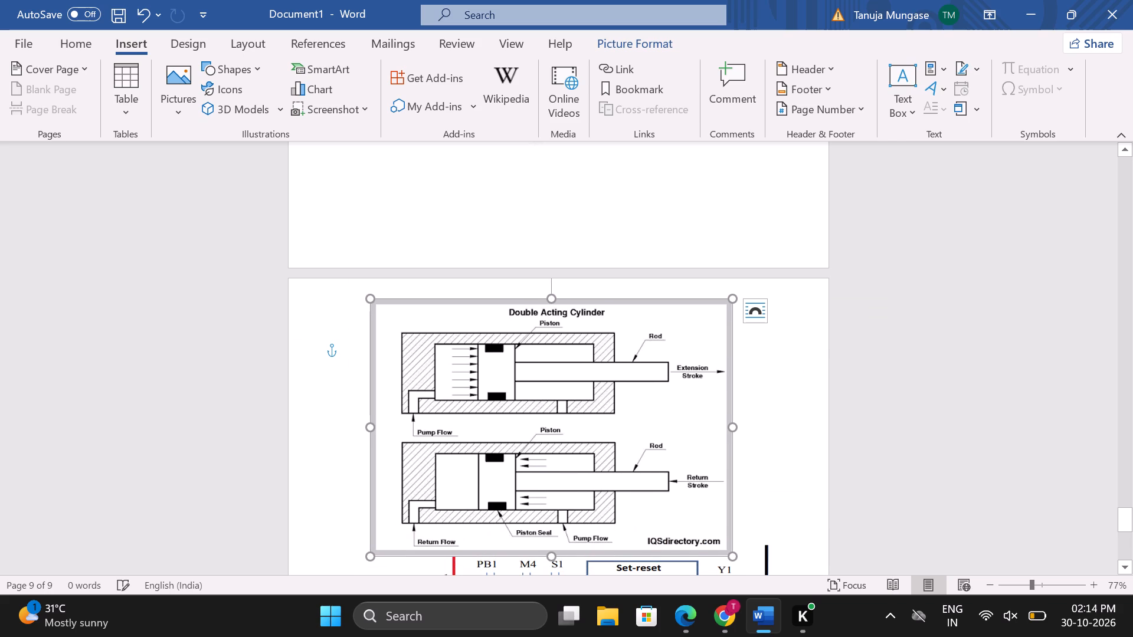
{"action": "left_click_drag", "start_coordinate": [733, 555], "coordinate": [698, 526]}
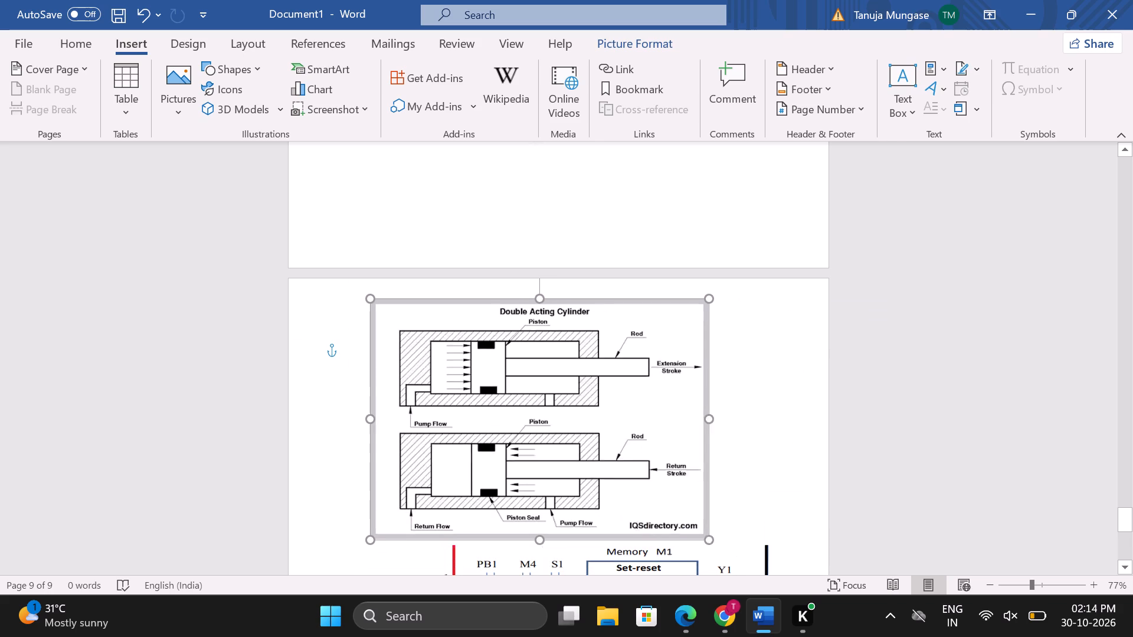
{"action": "left_click_drag", "start_coordinate": [698, 526], "coordinate": [661, 503]}
{"action": "left_click_drag", "start_coordinate": [662, 404], "coordinate": [702, 409]}
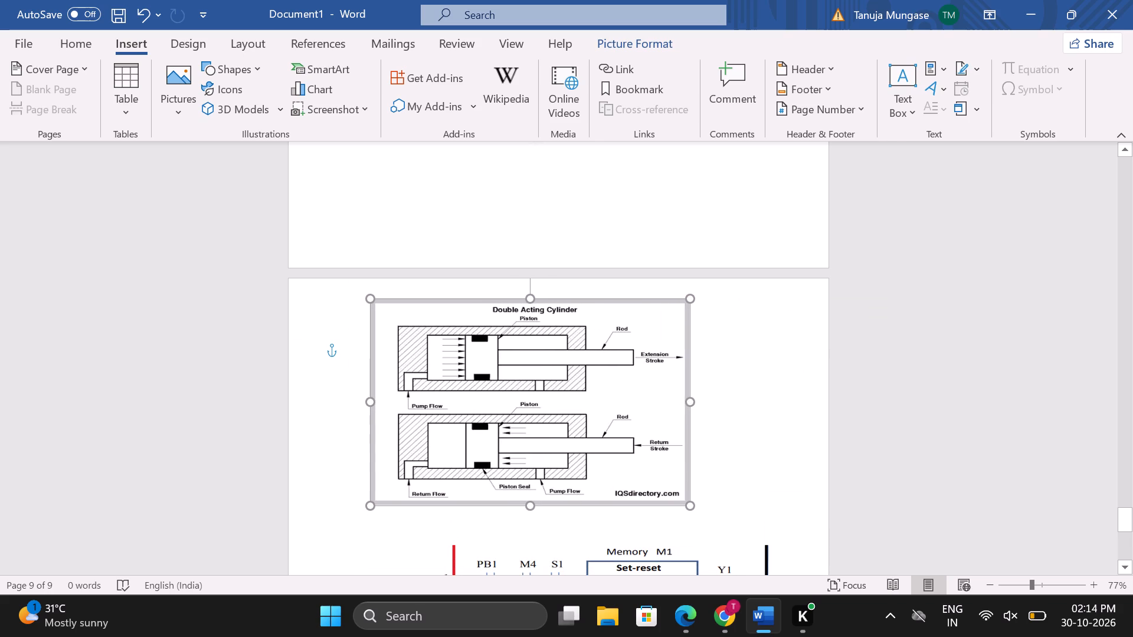
{"action": "left_click_drag", "start_coordinate": [702, 409], "coordinate": [710, 411]}
{"action": "left_click_drag", "start_coordinate": [443, 408], "coordinate": [473, 402]}
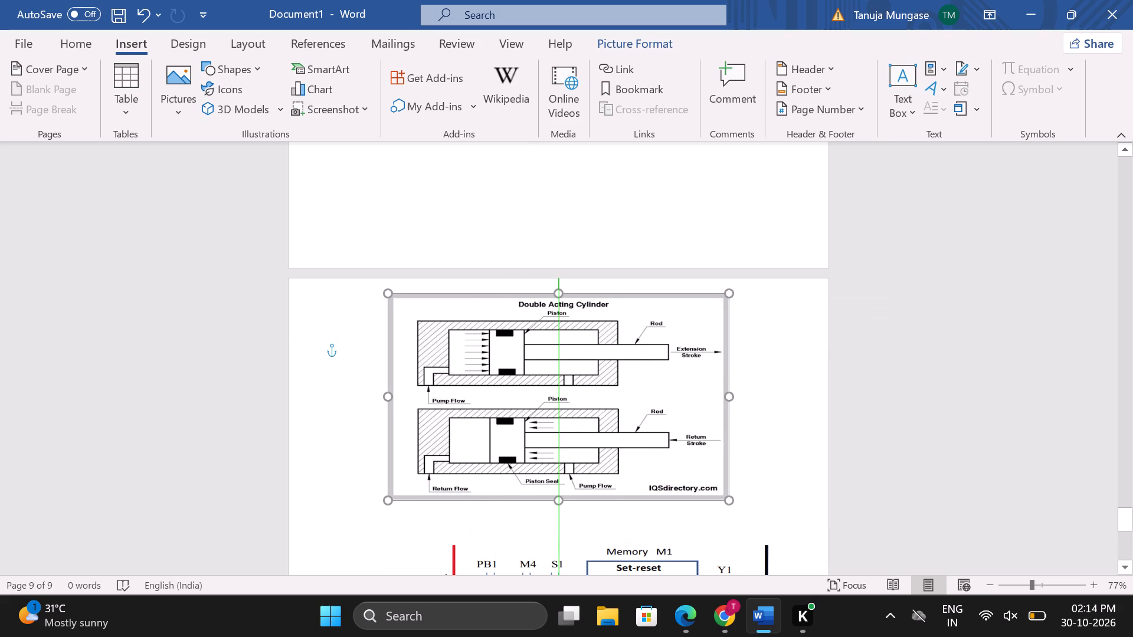
{"action": "left_click_drag", "start_coordinate": [473, 402], "coordinate": [481, 394]}
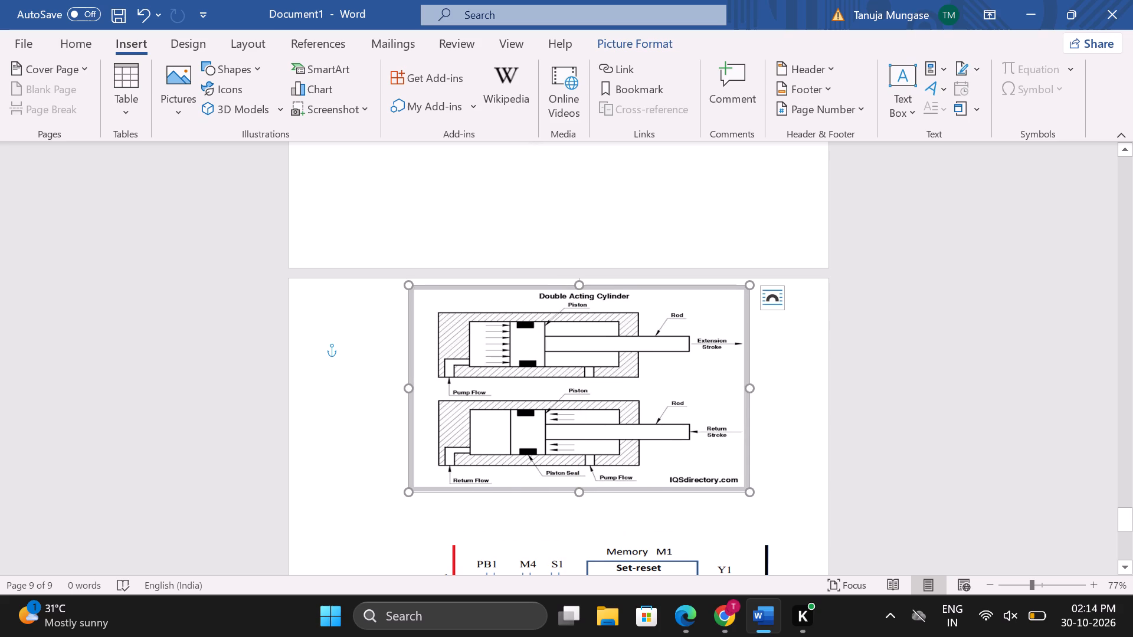
{"action": "left_click_drag", "start_coordinate": [504, 394], "coordinate": [490, 389]}
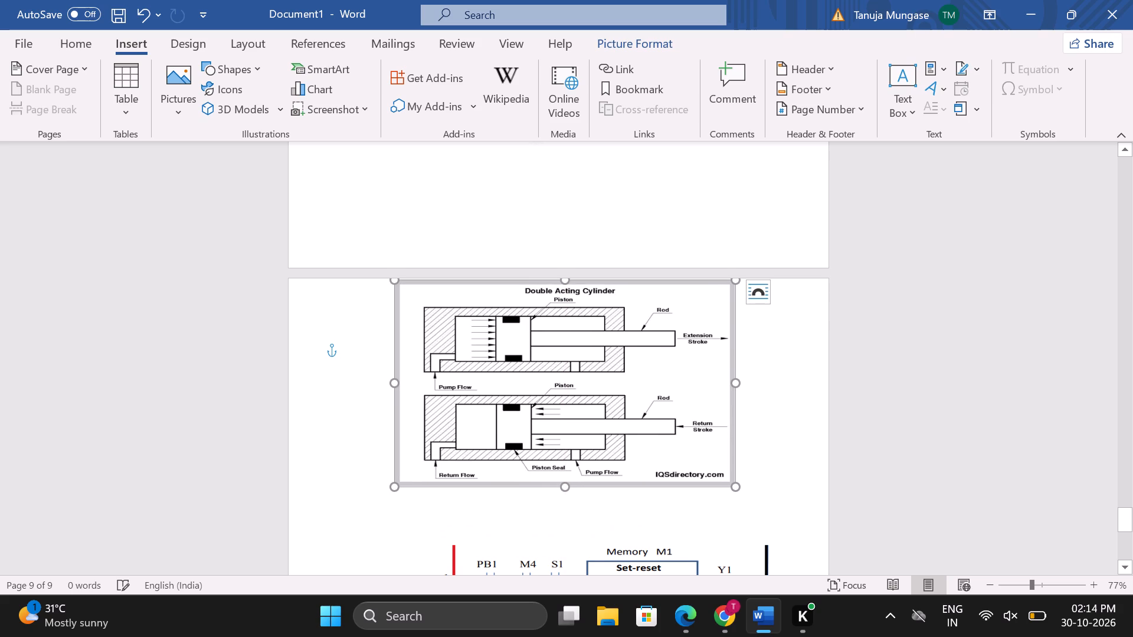
Widen the Double Acting Cylinder diagram on both sides so it sits centred between the page 9 margins.
{"action": "scroll", "coordinate": [572, 451], "scroll_direction": "down", "scroll_amount": 1}
{"action": "left_click", "coordinate": [566, 440]}
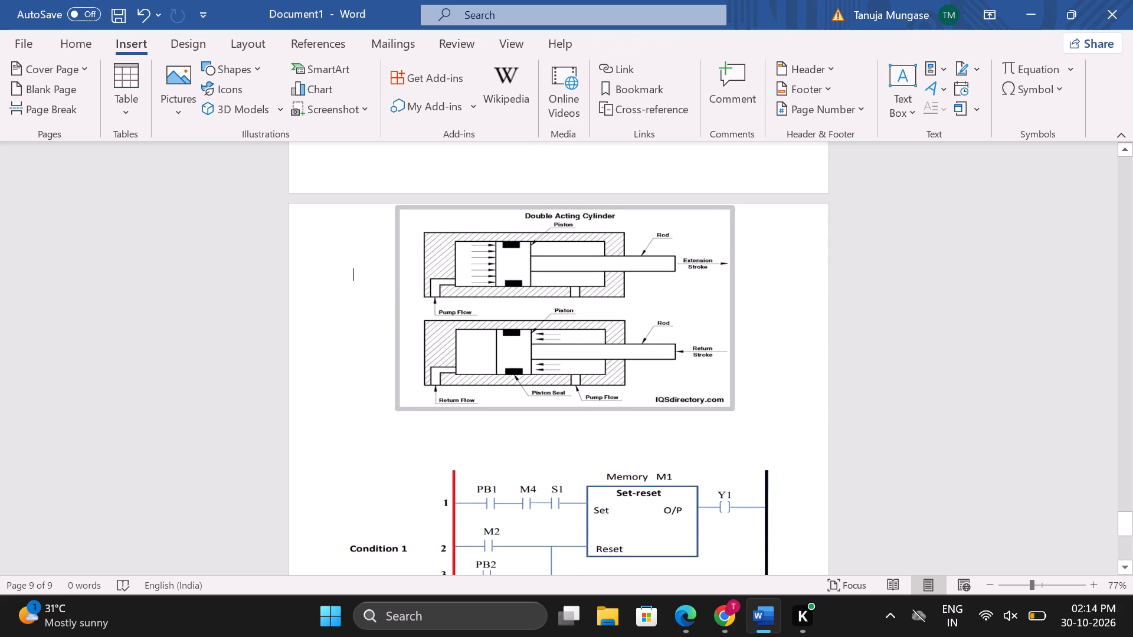
{"action": "left_click", "coordinate": [677, 347]}
{"action": "left_click_drag", "start_coordinate": [735, 307], "coordinate": [775, 318]}
{"action": "left_click", "coordinate": [522, 320]}
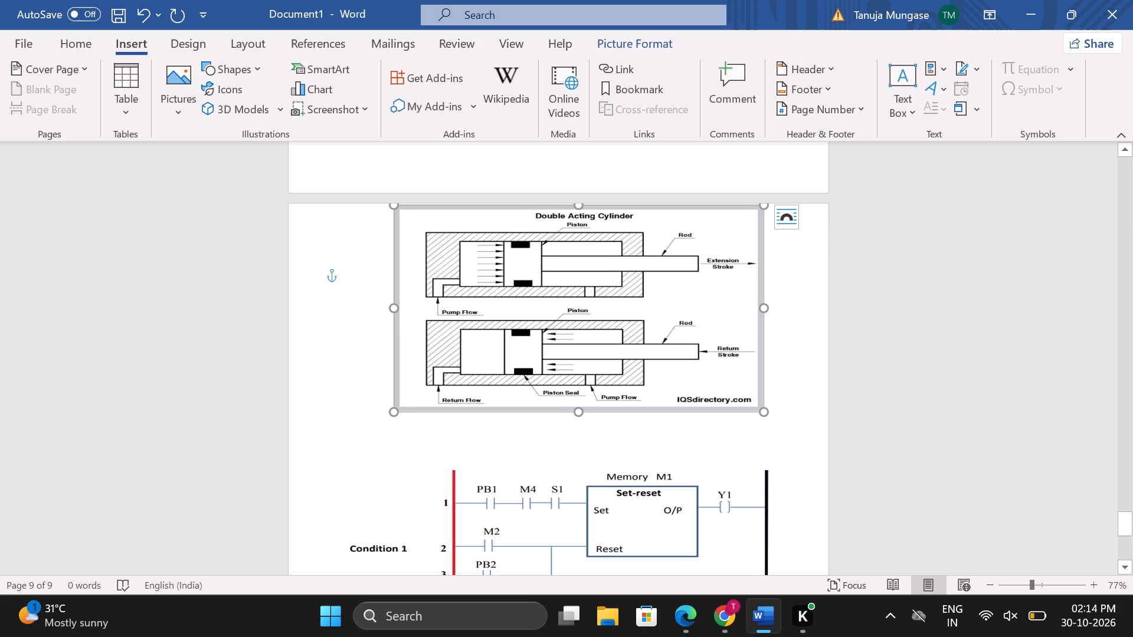
{"action": "left_click_drag", "start_coordinate": [394, 309], "coordinate": [351, 305]}
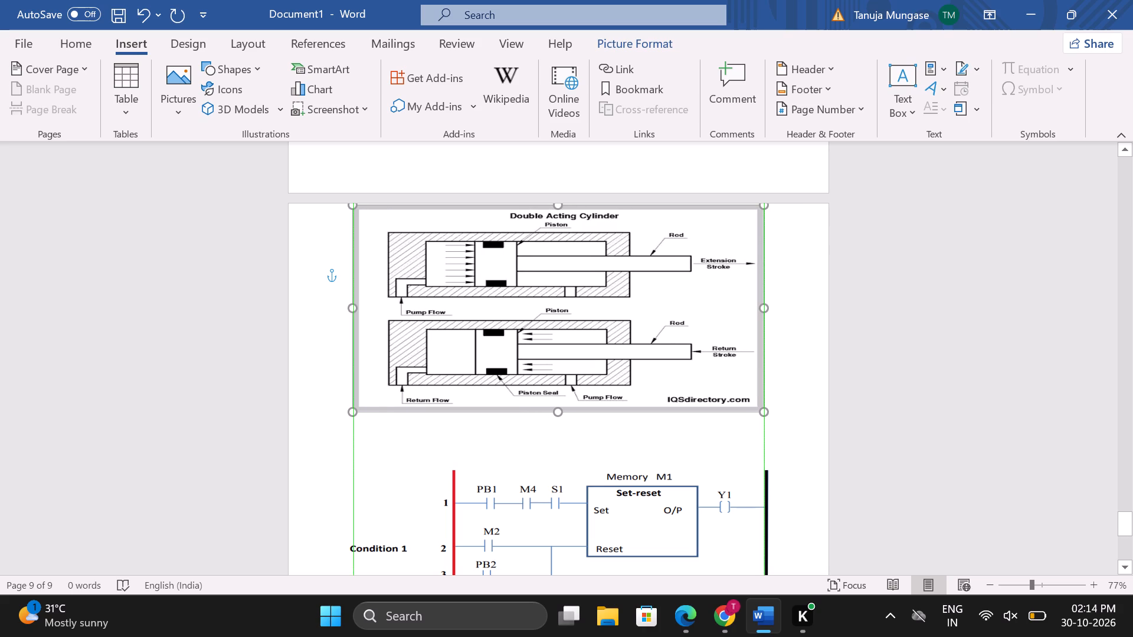
{"action": "left_click_drag", "start_coordinate": [351, 305], "coordinate": [349, 305]}
{"action": "left_click", "coordinate": [302, 421]}
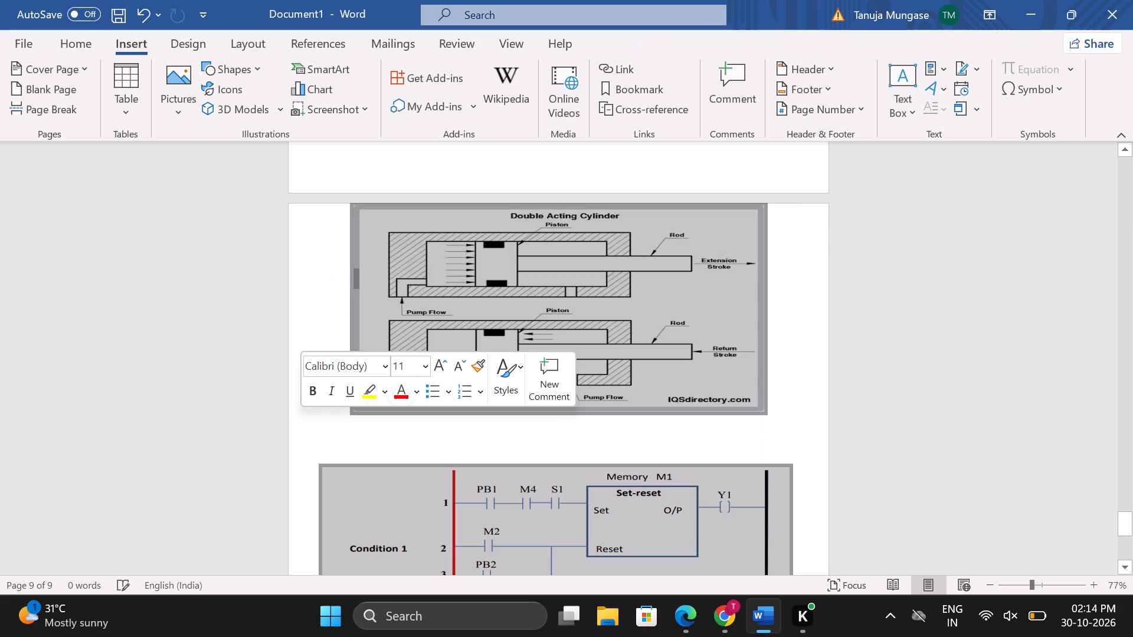
{"action": "left_click", "coordinate": [541, 439]}
Nudge the ladder diagram slightly up page 9, closer to the Double Acting Cylinder diagram.
{"action": "scroll", "coordinate": [541, 439], "scroll_direction": "down", "scroll_amount": 6}
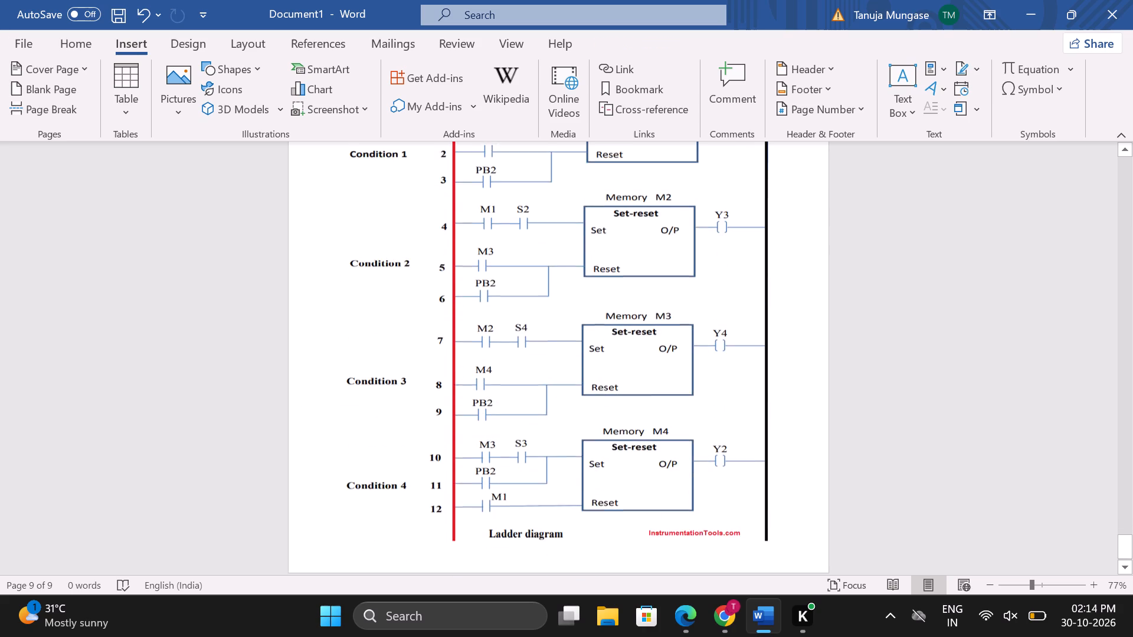
{"action": "left_click", "coordinate": [413, 533]}
{"action": "left_click_drag", "start_coordinate": [503, 391], "coordinate": [506, 379]}
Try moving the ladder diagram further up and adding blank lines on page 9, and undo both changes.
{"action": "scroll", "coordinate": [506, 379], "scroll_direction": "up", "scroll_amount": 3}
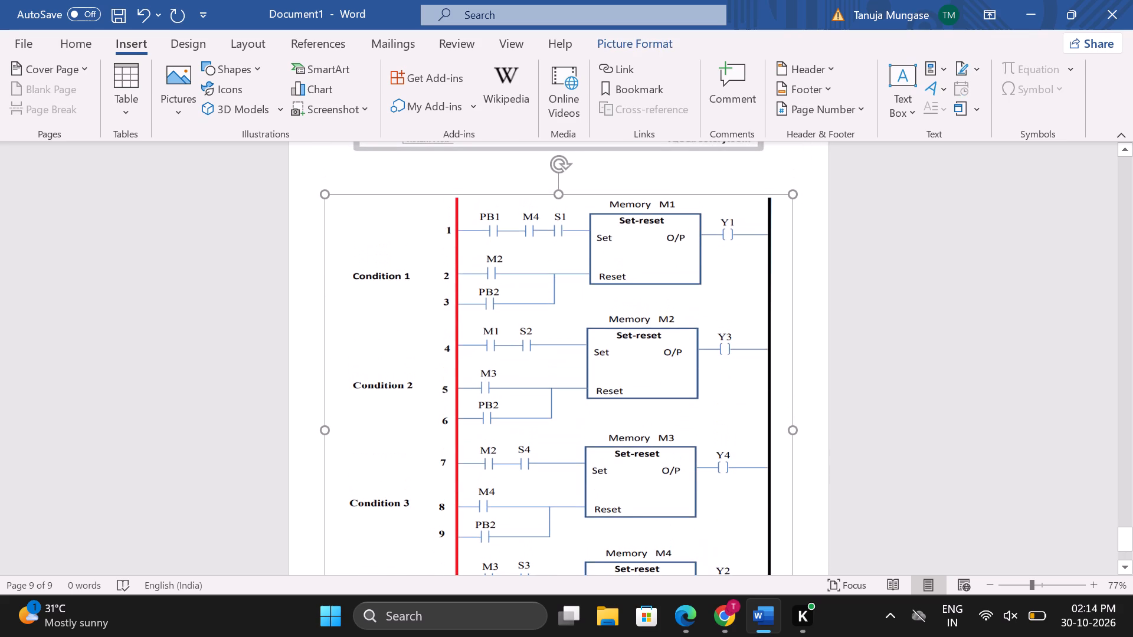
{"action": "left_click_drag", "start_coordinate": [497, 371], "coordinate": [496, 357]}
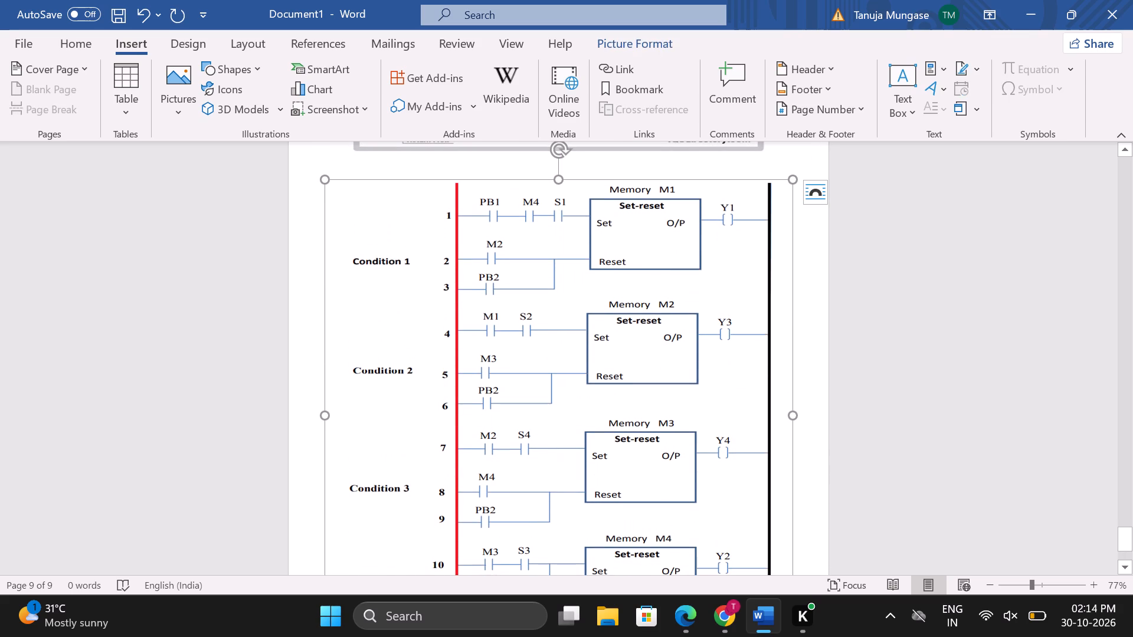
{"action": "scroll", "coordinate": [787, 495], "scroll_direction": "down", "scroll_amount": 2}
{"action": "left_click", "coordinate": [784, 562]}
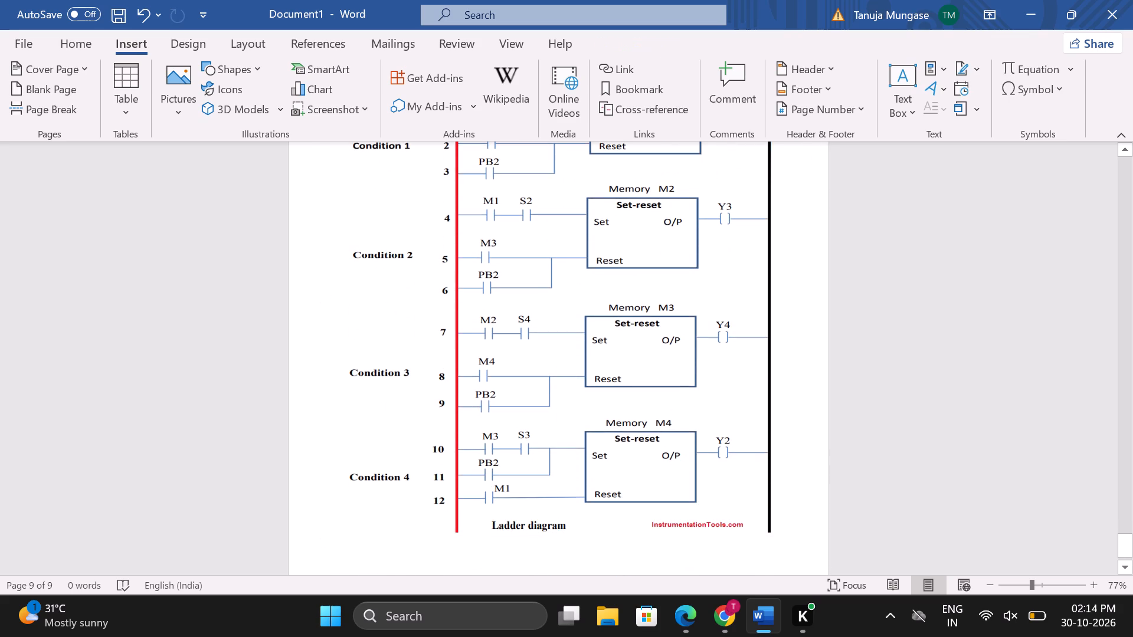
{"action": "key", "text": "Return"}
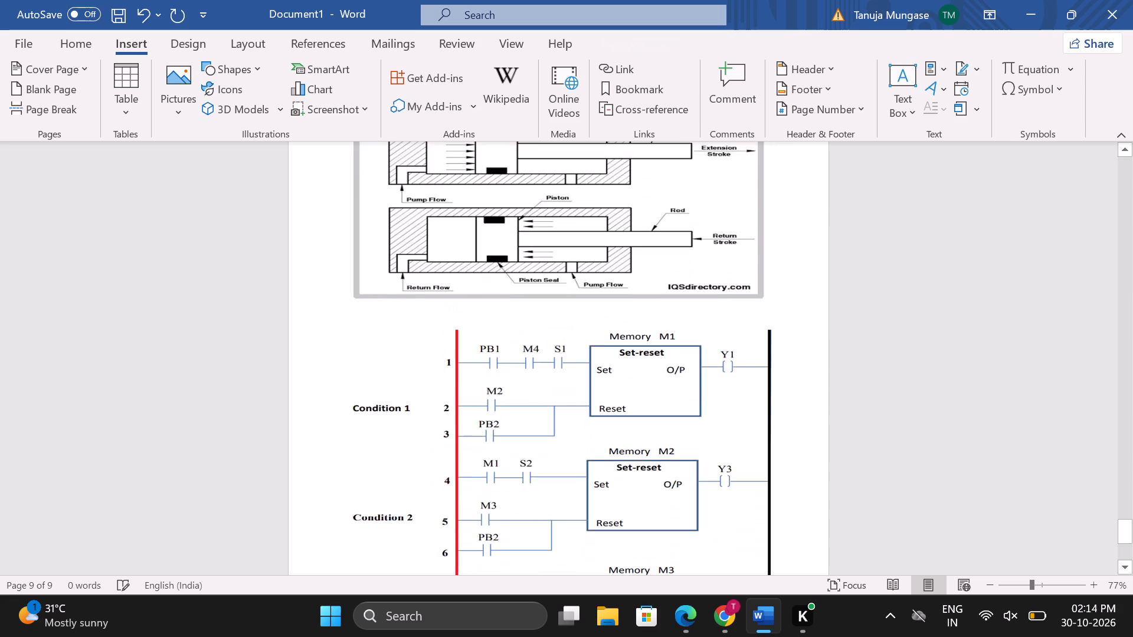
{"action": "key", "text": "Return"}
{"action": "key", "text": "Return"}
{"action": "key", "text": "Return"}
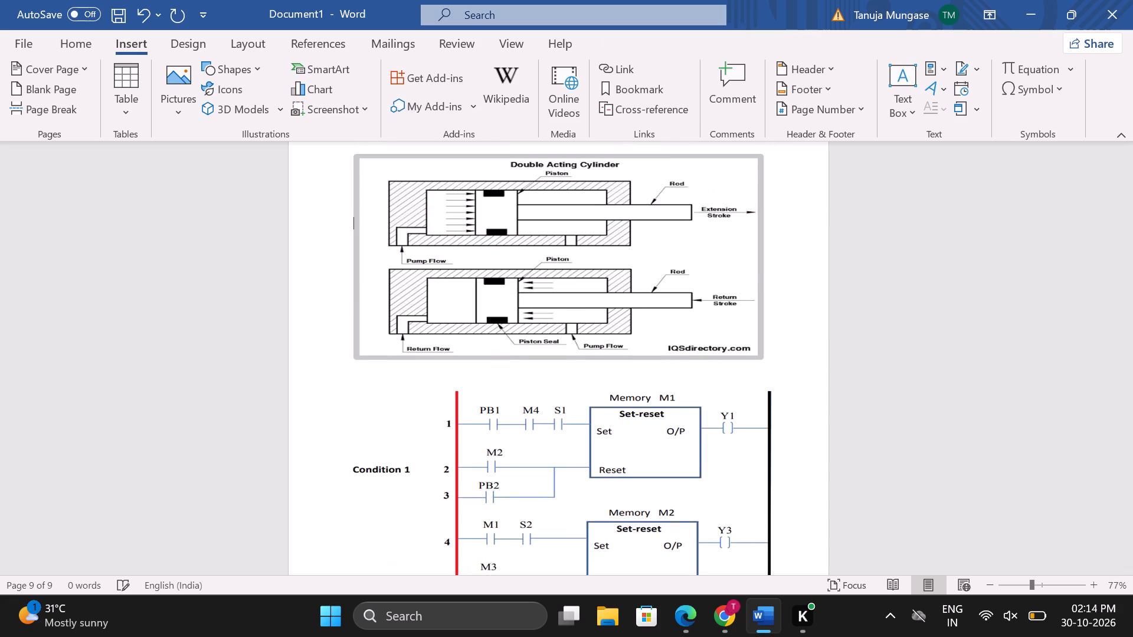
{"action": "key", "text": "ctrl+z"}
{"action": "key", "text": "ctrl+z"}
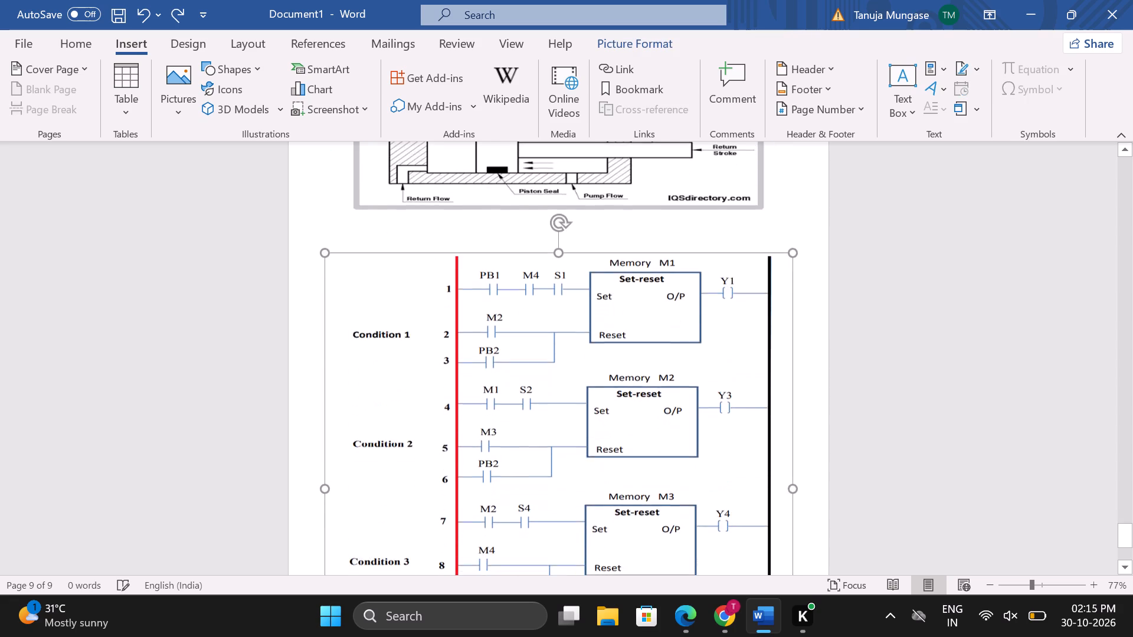
Move the SolidWorks pneumatic cylinder screenshot slightly down and to the right on page 8.
{"action": "scroll", "coordinate": [784, 562], "scroll_direction": "up", "scroll_amount": 2}
{"action": "scroll", "coordinate": [412, 436], "scroll_direction": "up", "scroll_amount": 4}
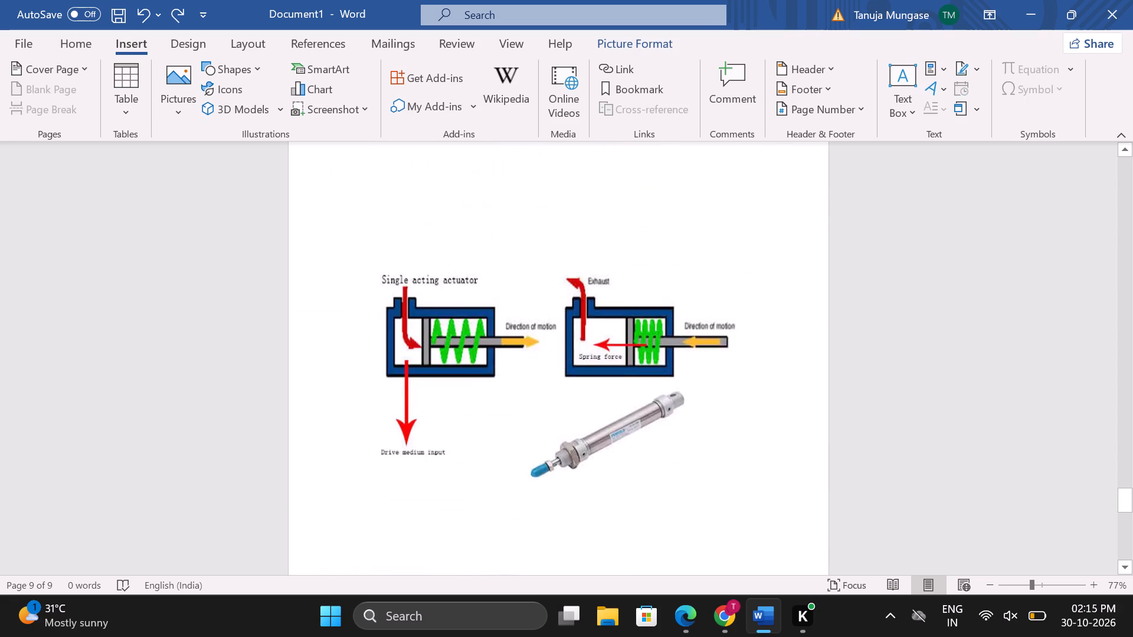
{"action": "scroll", "coordinate": [412, 436], "scroll_direction": "up", "scroll_amount": 4}
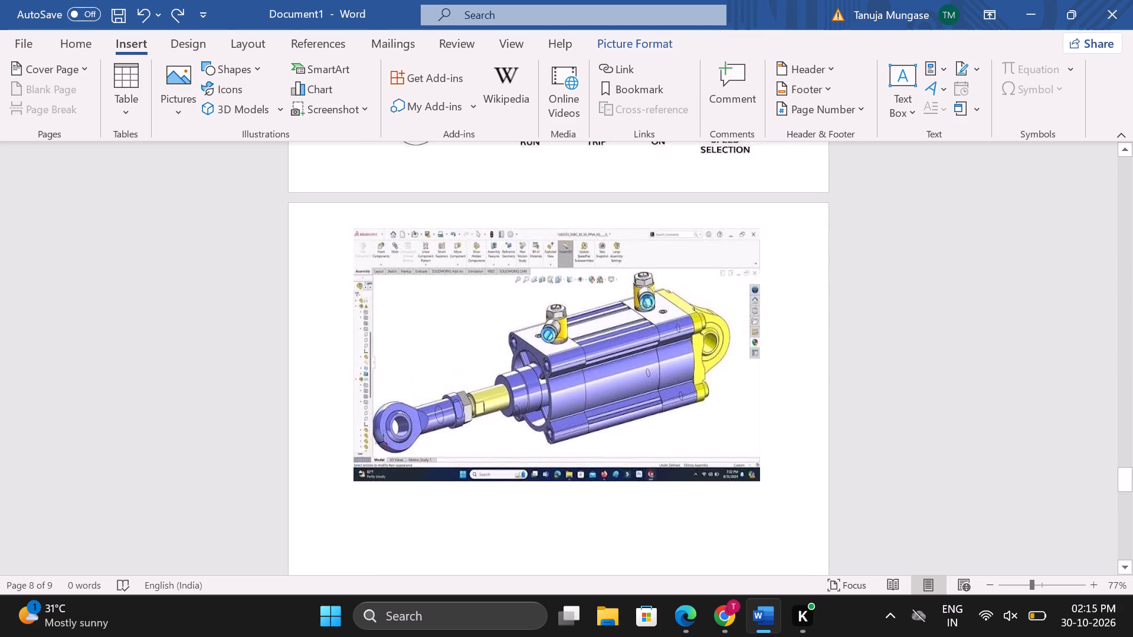
{"action": "scroll", "coordinate": [412, 436], "scroll_direction": "down", "scroll_amount": 1}
{"action": "left_click", "coordinate": [481, 306]}
{"action": "left_click_drag", "start_coordinate": [481, 306], "coordinate": [487, 338]}
Move the single acting actuator image slightly up on page 8 and widen it on both sides to roughly match the cylinder screenshot above.
{"action": "scroll", "coordinate": [487, 338], "scroll_direction": "down", "scroll_amount": 2}
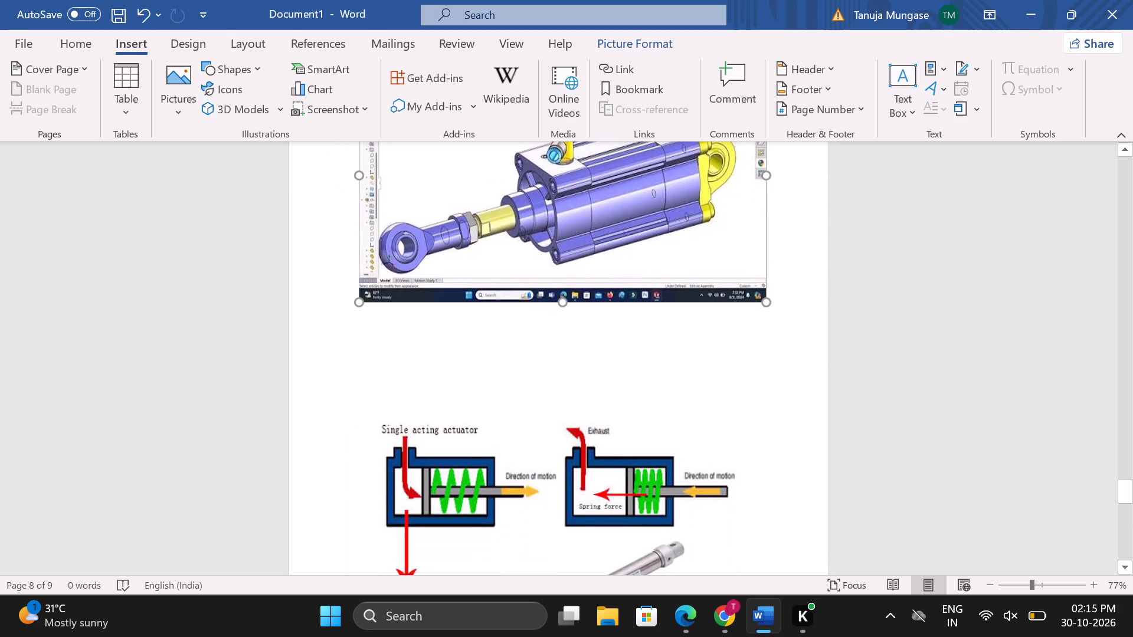
{"action": "left_click", "coordinate": [533, 518]}
{"action": "left_click_drag", "start_coordinate": [538, 511], "coordinate": [527, 493]}
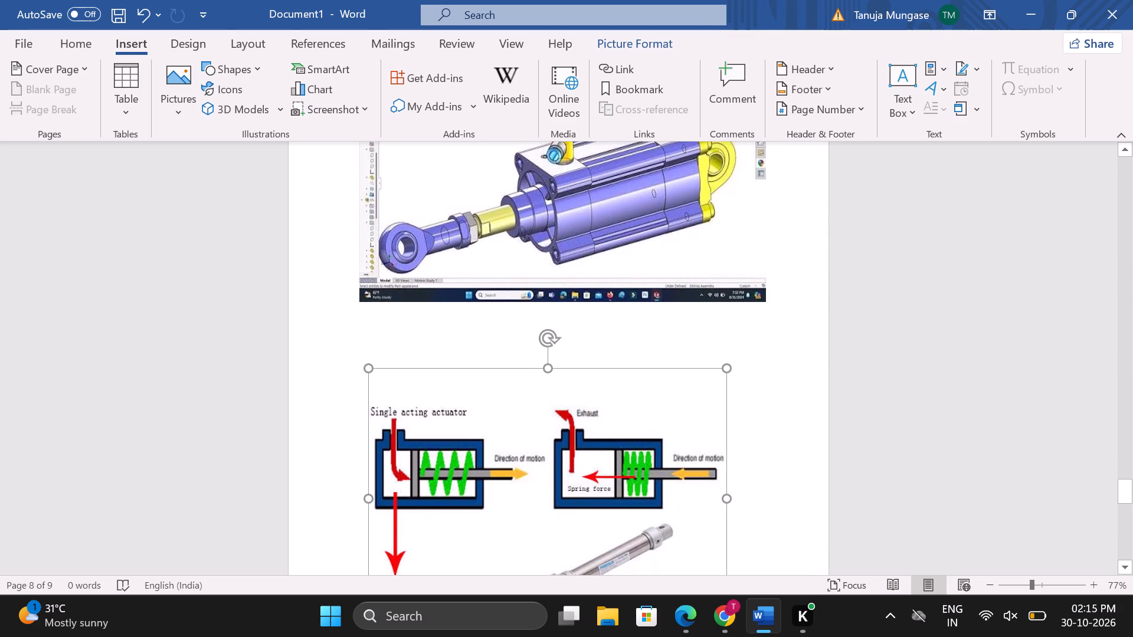
{"action": "left_click_drag", "start_coordinate": [527, 493], "coordinate": [528, 493]}
{"action": "left_click_drag", "start_coordinate": [726, 497], "coordinate": [751, 497]}
{"action": "left_click_drag", "start_coordinate": [368, 499], "coordinate": [359, 498]}
{"action": "left_click", "coordinate": [445, 335]}
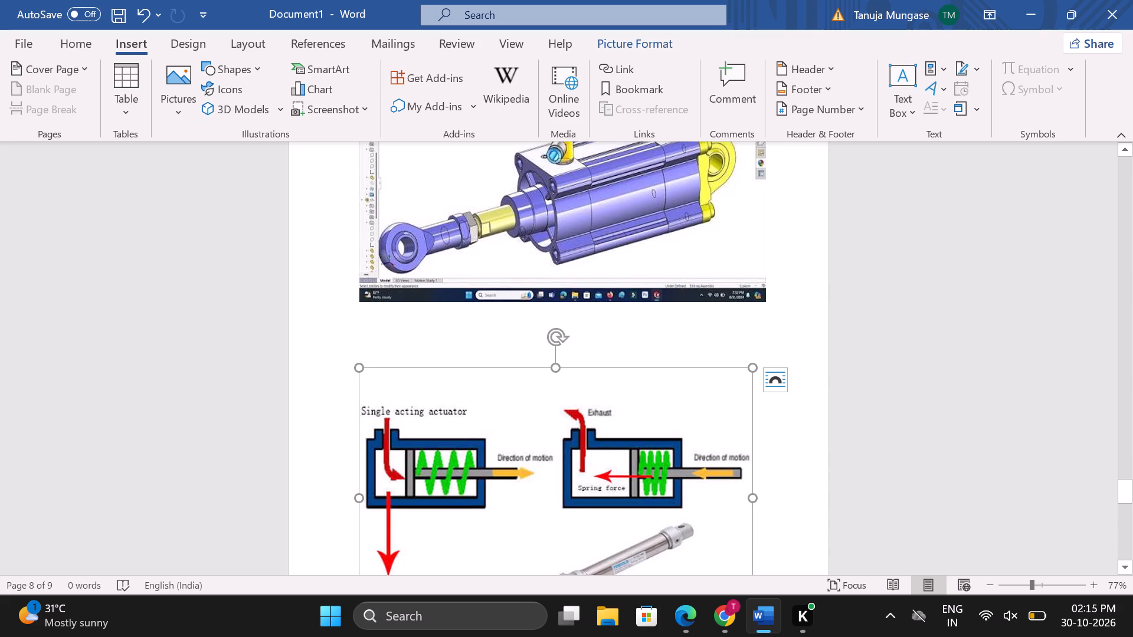
Shift the Double Acting Cylinder diagram slightly right and down from the top edge of page 9.
{"action": "scroll", "coordinate": [488, 474], "scroll_direction": "down", "scroll_amount": 3}
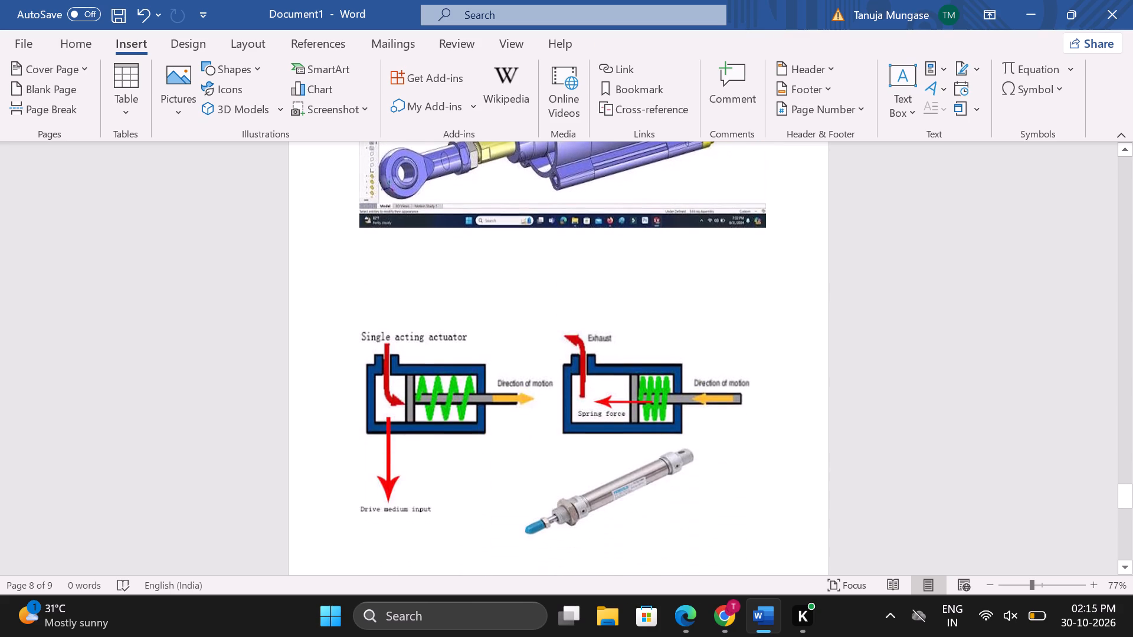
{"action": "scroll", "coordinate": [488, 474], "scroll_direction": "down", "scroll_amount": 1}
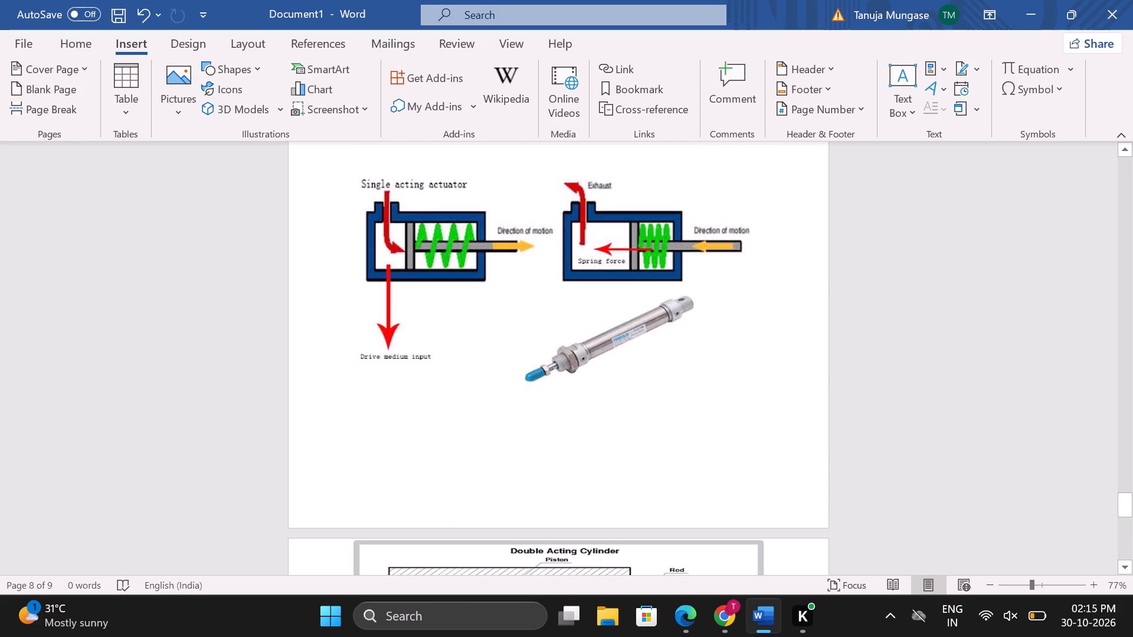
{"action": "scroll", "coordinate": [319, 339], "scroll_direction": "down", "scroll_amount": 3}
{"action": "left_click", "coordinate": [435, 407]}
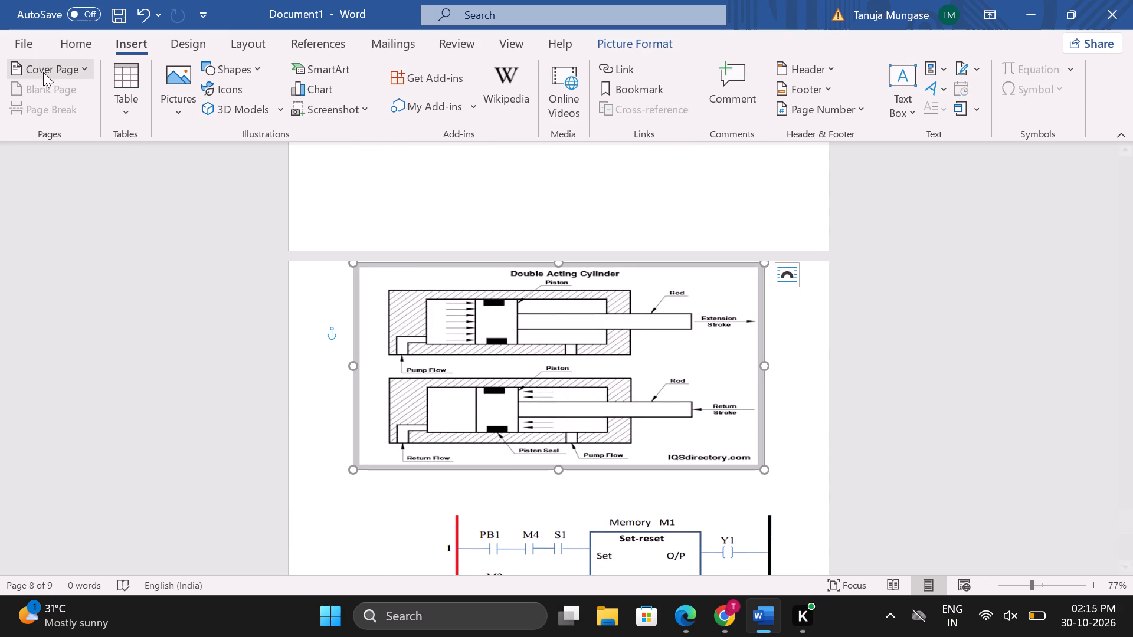
{"action": "left_click", "coordinate": [86, 66]}
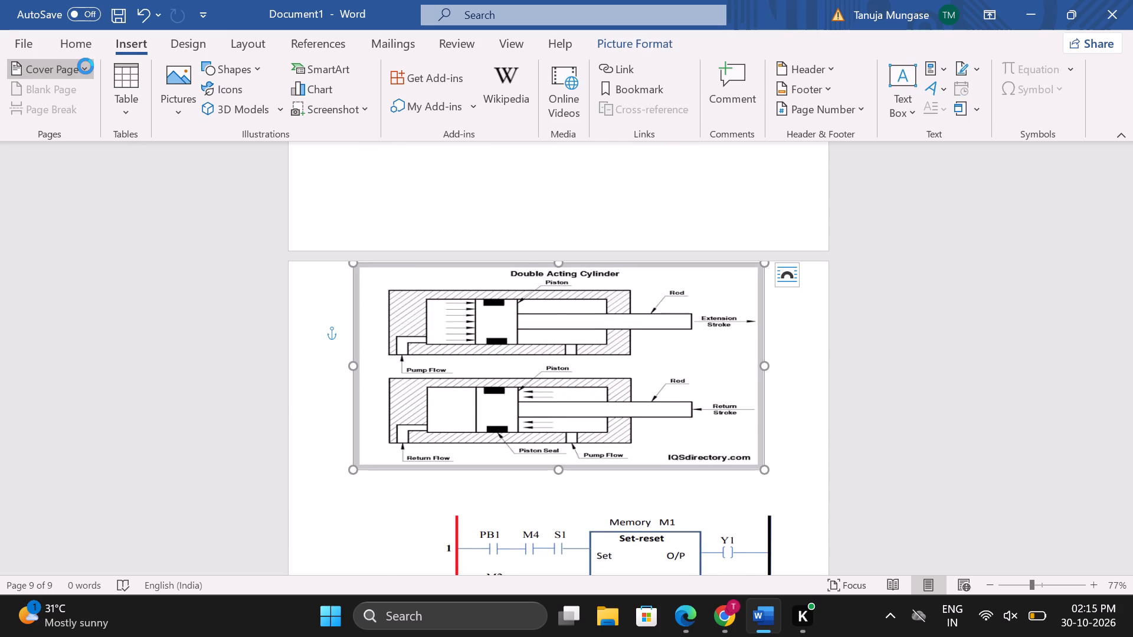
{"action": "left_click", "coordinate": [119, 262]}
{"action": "scroll", "coordinate": [453, 377], "scroll_direction": "down", "scroll_amount": 1}
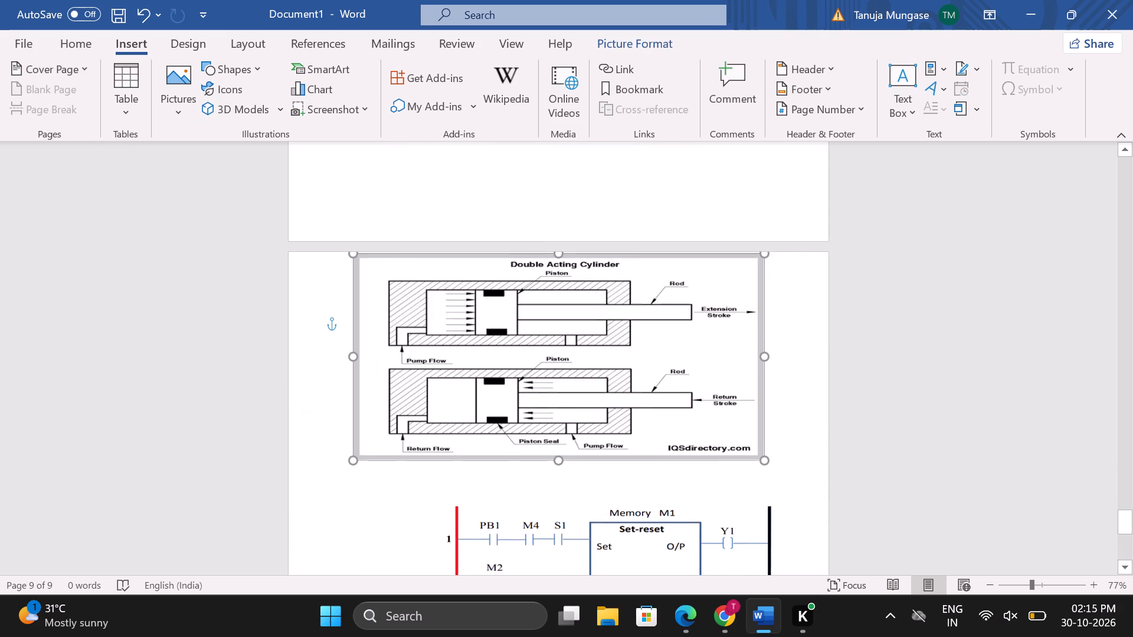
{"action": "scroll", "coordinate": [453, 377], "scroll_direction": "down", "scroll_amount": 1}
{"action": "left_click_drag", "start_coordinate": [514, 317], "coordinate": [530, 324]}
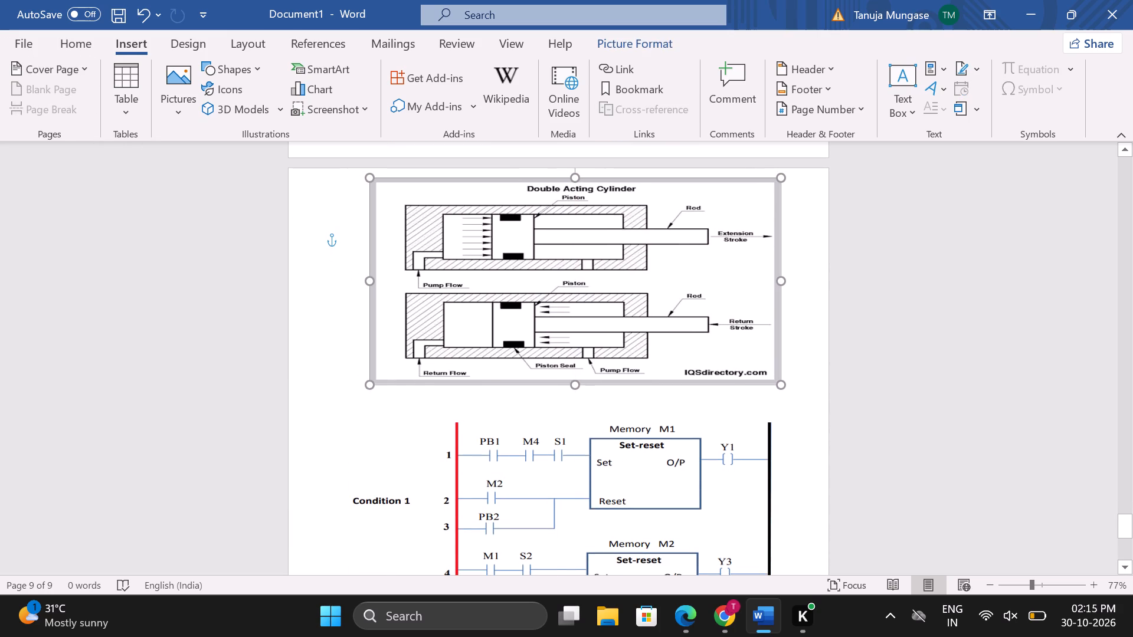
{"action": "left_click_drag", "start_coordinate": [530, 324], "coordinate": [528, 324]}
Review the ladder diagram's placement on page 9 and the image layout across all pages of the document.
{"action": "left_click", "coordinate": [505, 471]}
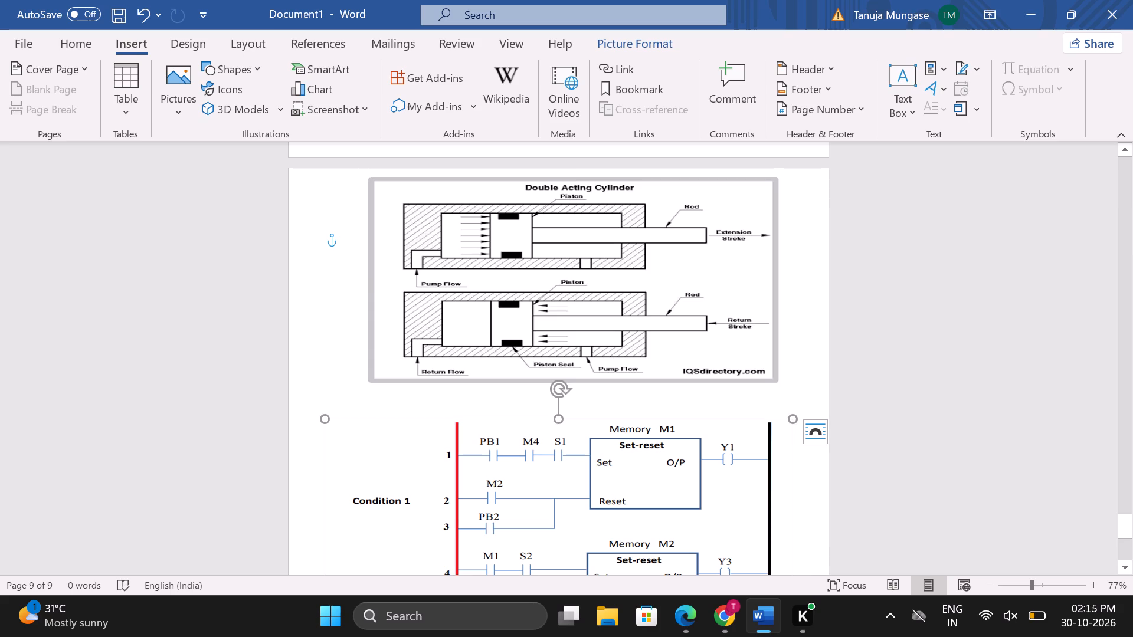
{"action": "scroll", "coordinate": [505, 471], "scroll_direction": "down", "scroll_amount": 3}
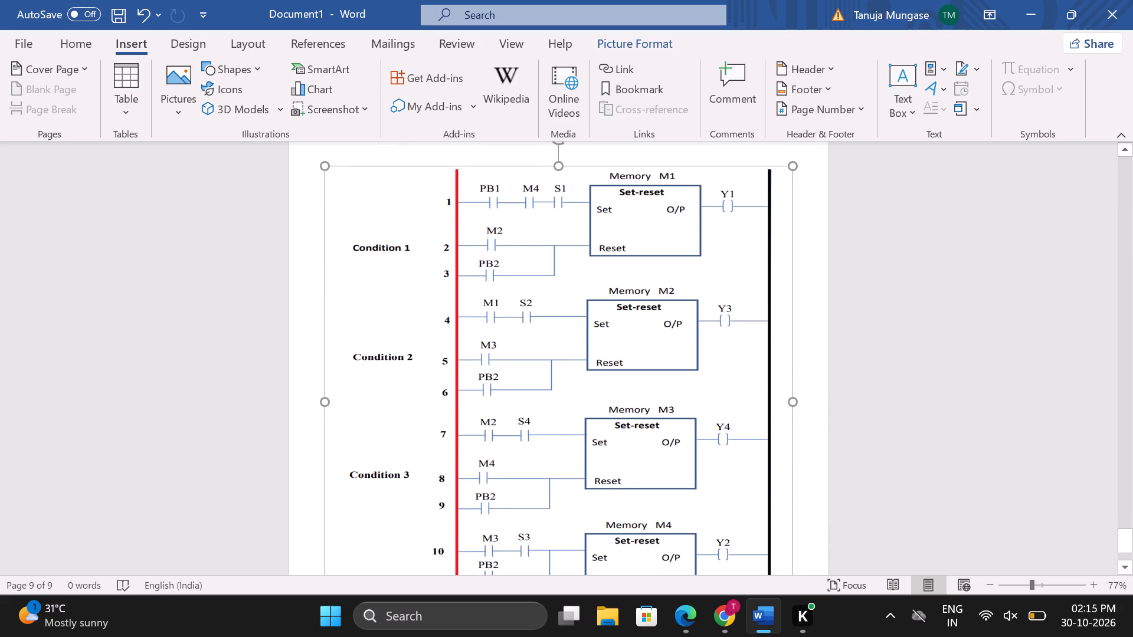
{"action": "left_click", "coordinate": [303, 429]}
{"action": "left_click", "coordinate": [303, 429]}
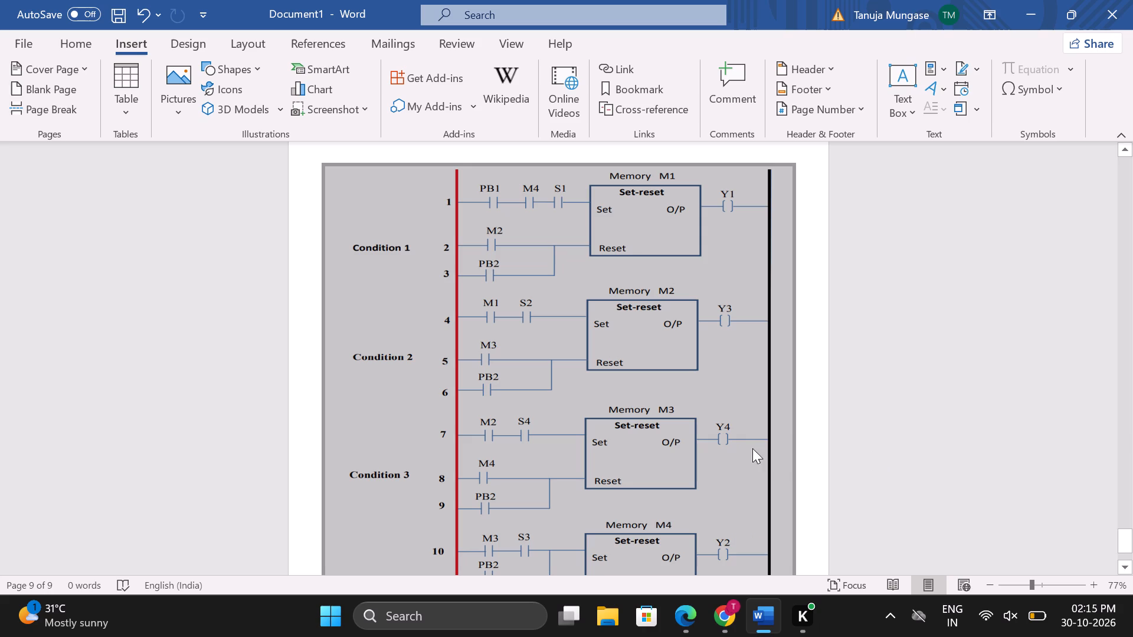
{"action": "left_click", "coordinate": [801, 444]}
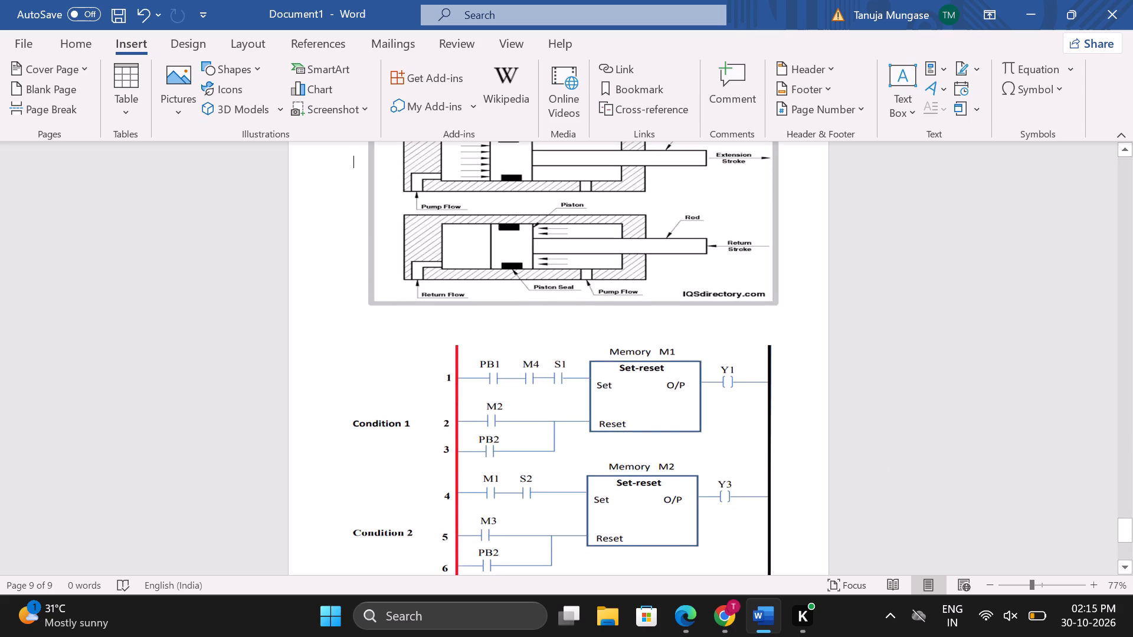
{"action": "scroll", "coordinate": [644, 353], "scroll_direction": "up", "scroll_amount": 13}
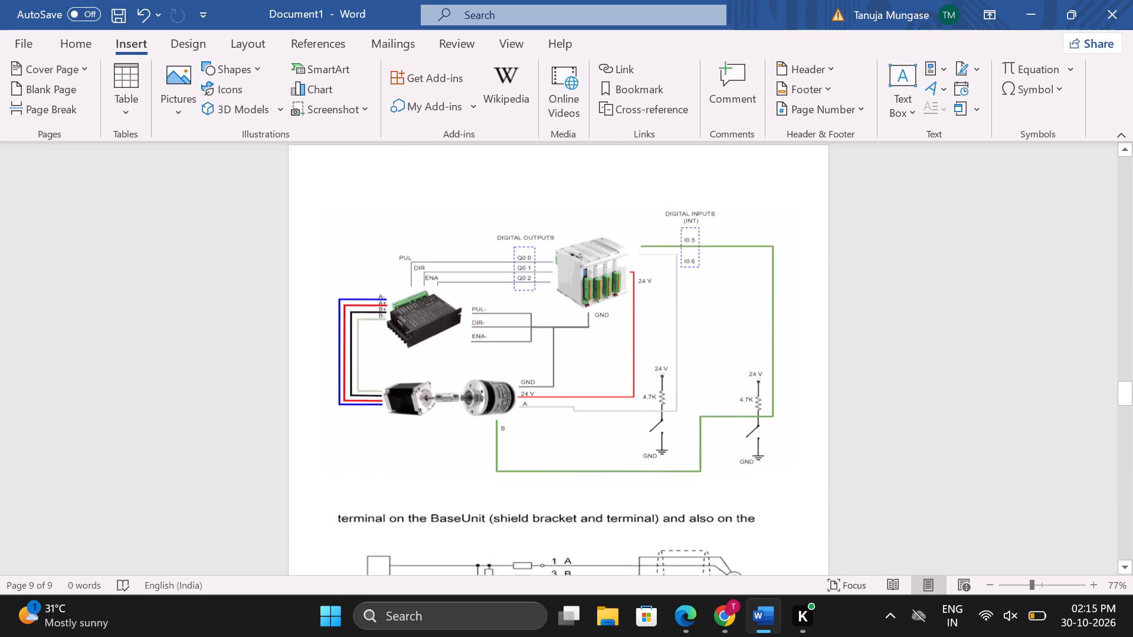
{"action": "scroll", "coordinate": [644, 353], "scroll_direction": "up", "scroll_amount": 6}
{"action": "scroll", "coordinate": [495, 352], "scroll_direction": "down", "scroll_amount": 20}
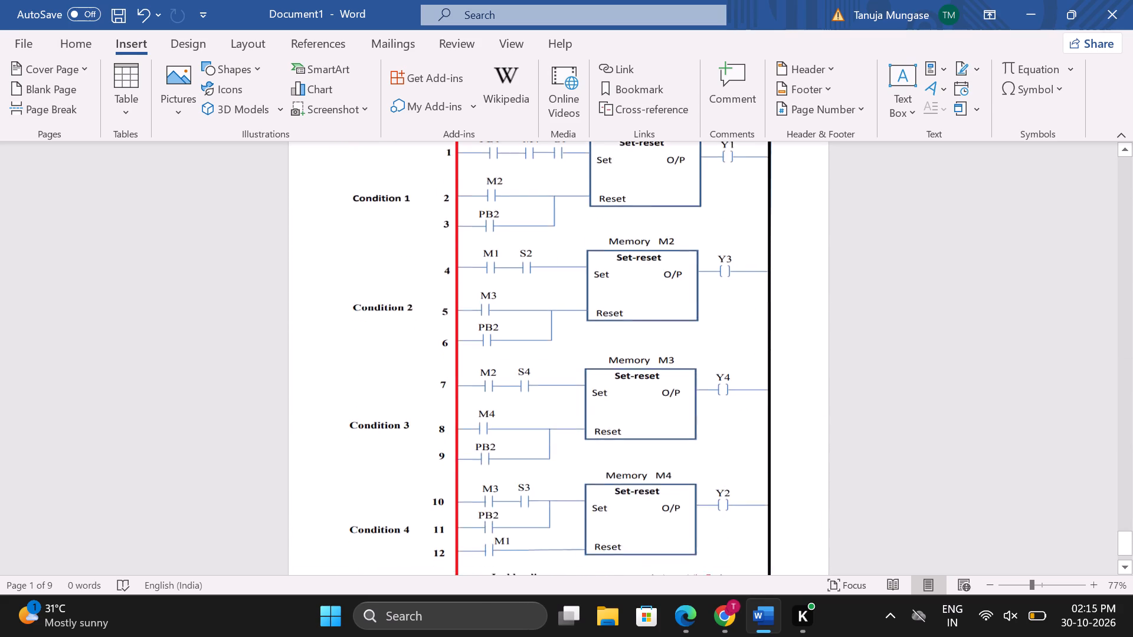
{"action": "scroll", "coordinate": [495, 352], "scroll_direction": "down", "scroll_amount": 5}
{"action": "left_click", "coordinate": [791, 504]}
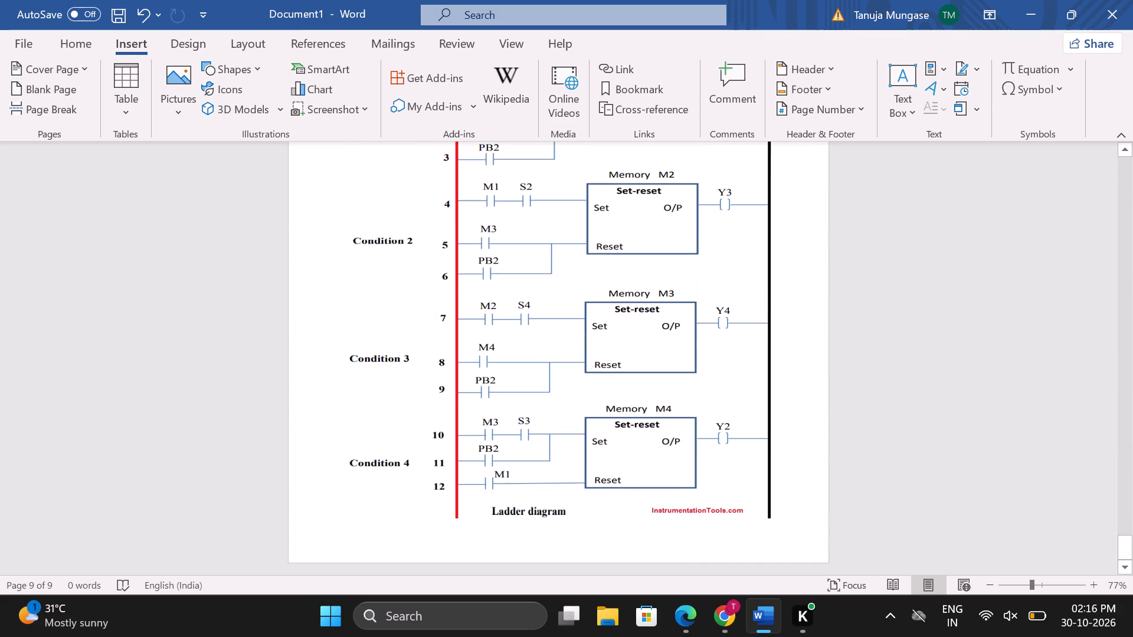
{"action": "left_click", "coordinate": [811, 525]}
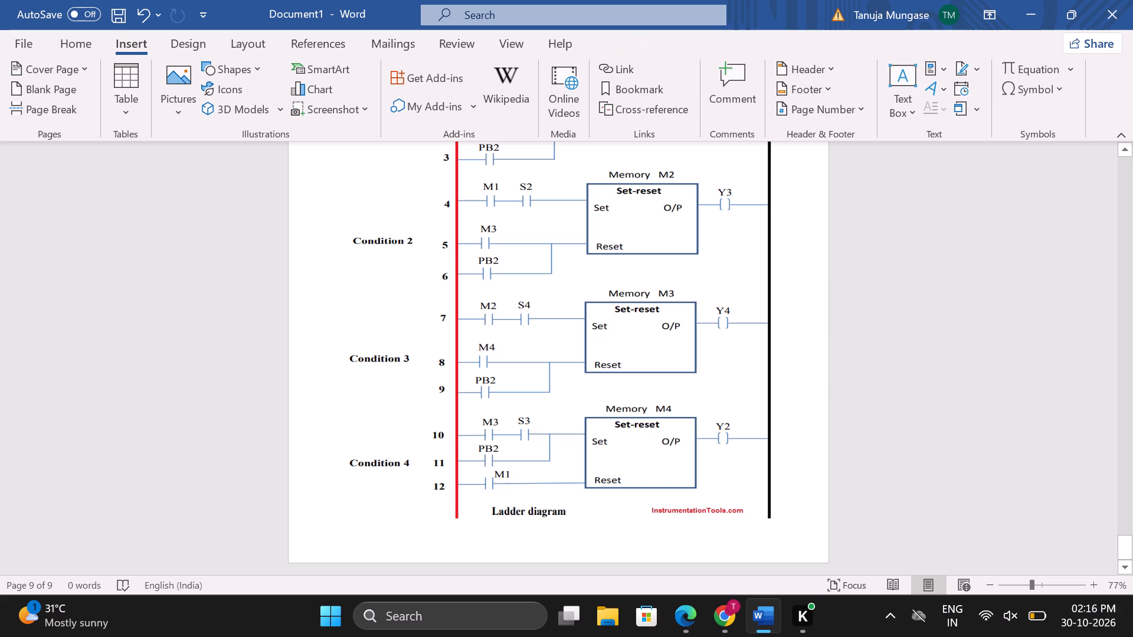
{"action": "left_click", "coordinate": [811, 525]}
{"action": "left_click", "coordinate": [785, 543]}
{"action": "scroll", "coordinate": [678, 501], "scroll_direction": "down", "scroll_amount": 4, "text": "ctrl"}
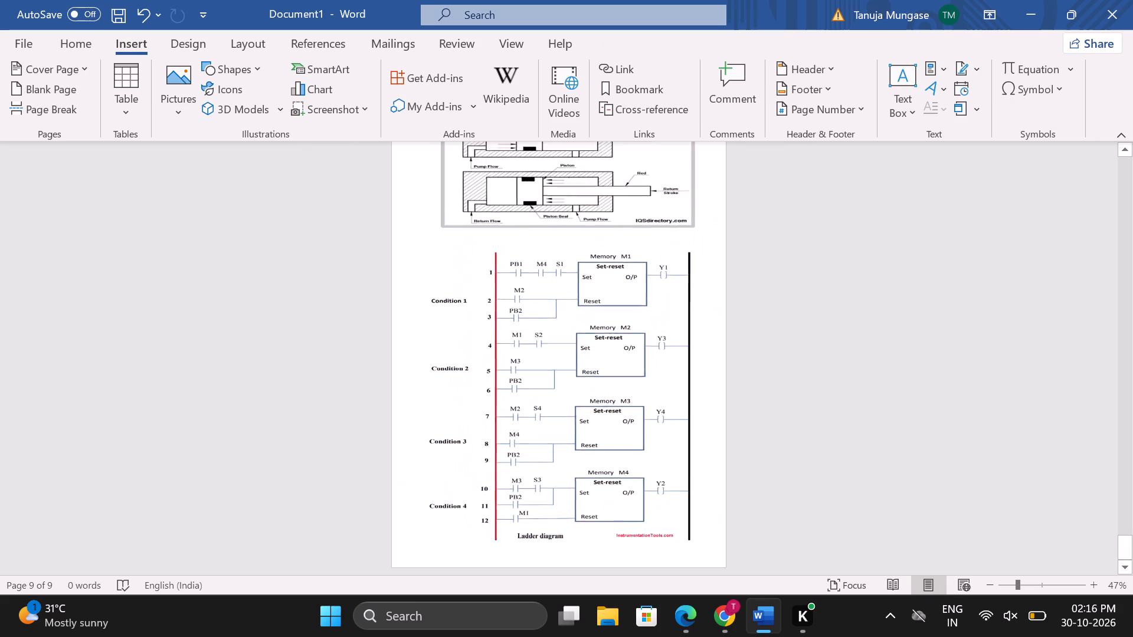
{"action": "scroll", "coordinate": [678, 501], "scroll_direction": "down", "scroll_amount": 5, "text": "ctrl"}
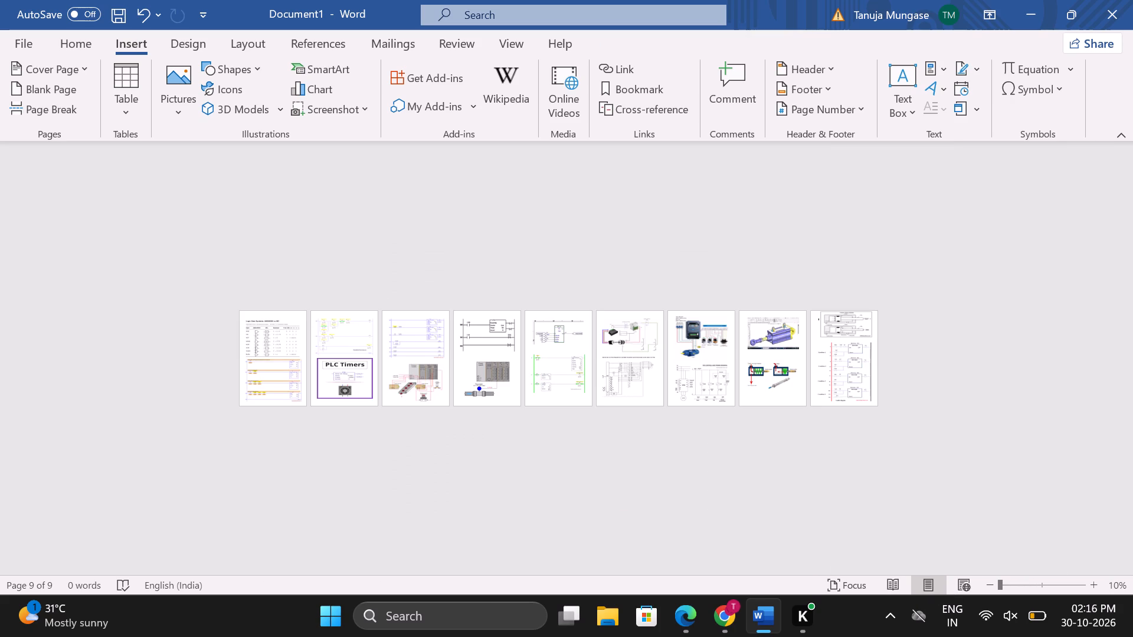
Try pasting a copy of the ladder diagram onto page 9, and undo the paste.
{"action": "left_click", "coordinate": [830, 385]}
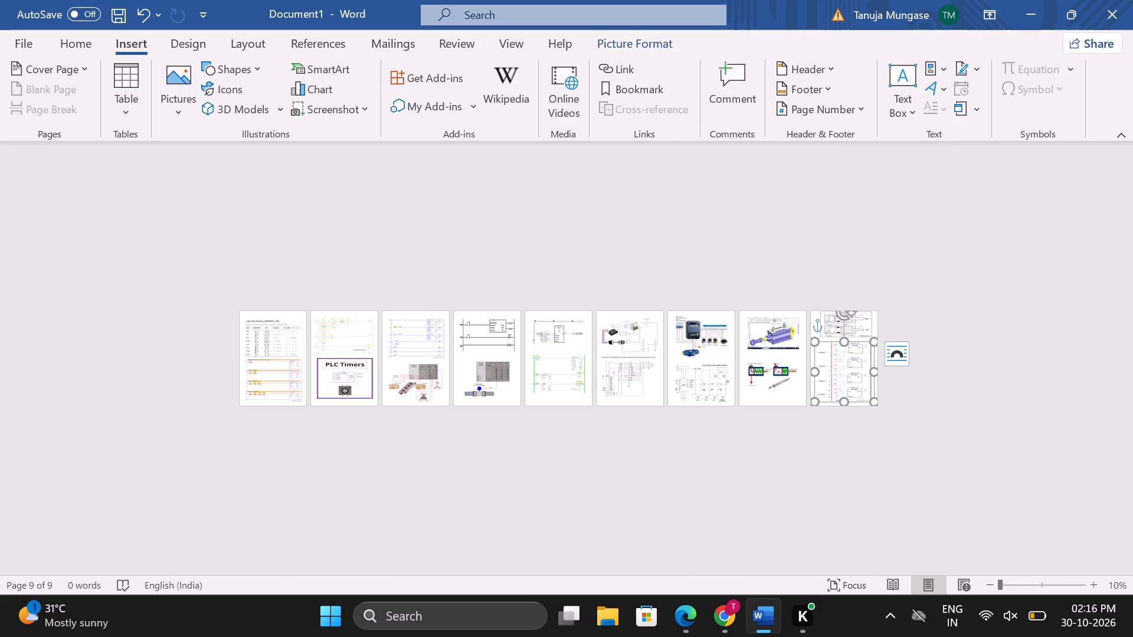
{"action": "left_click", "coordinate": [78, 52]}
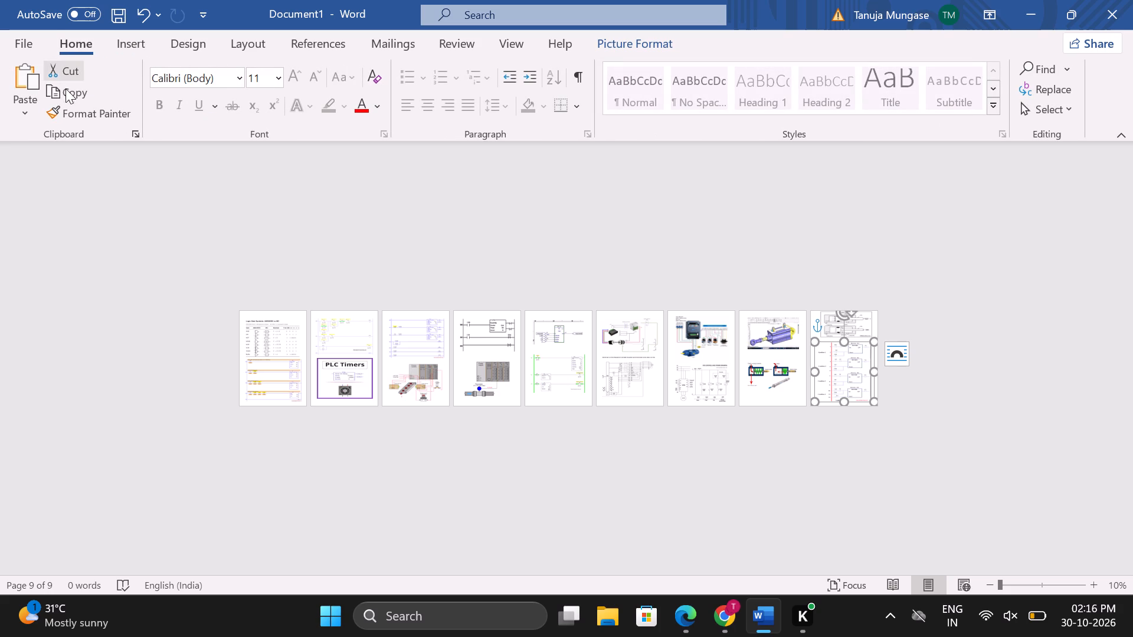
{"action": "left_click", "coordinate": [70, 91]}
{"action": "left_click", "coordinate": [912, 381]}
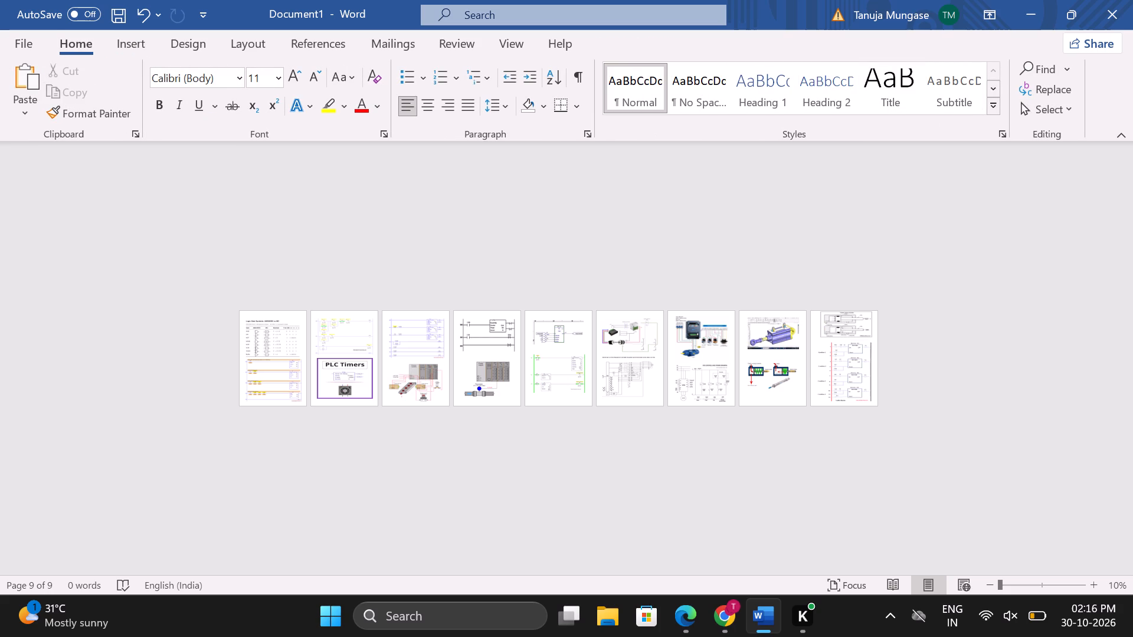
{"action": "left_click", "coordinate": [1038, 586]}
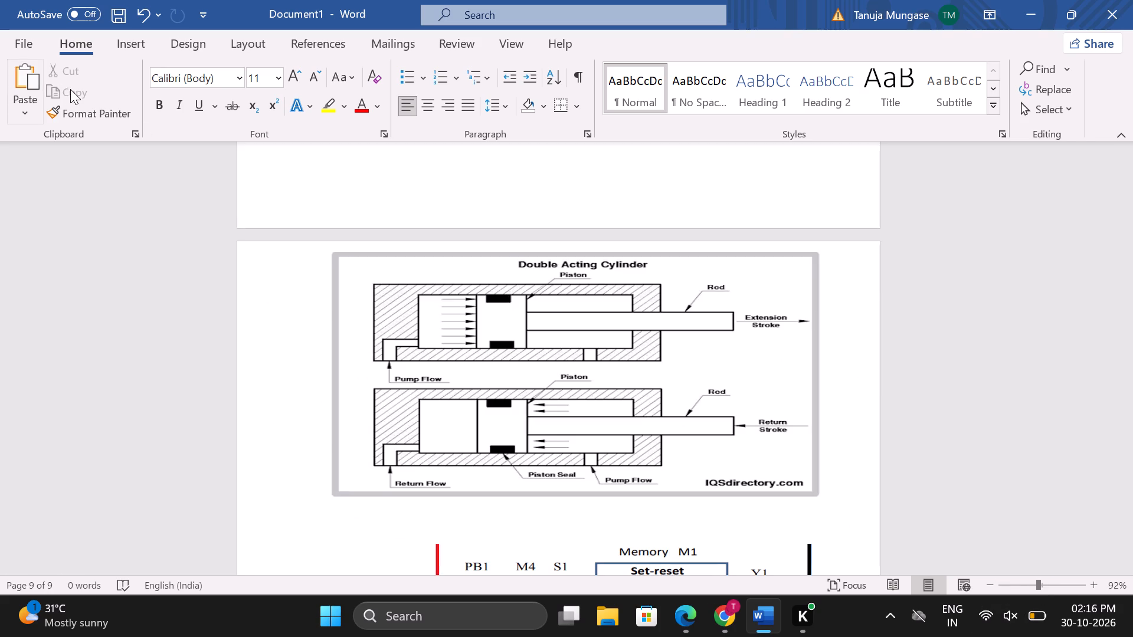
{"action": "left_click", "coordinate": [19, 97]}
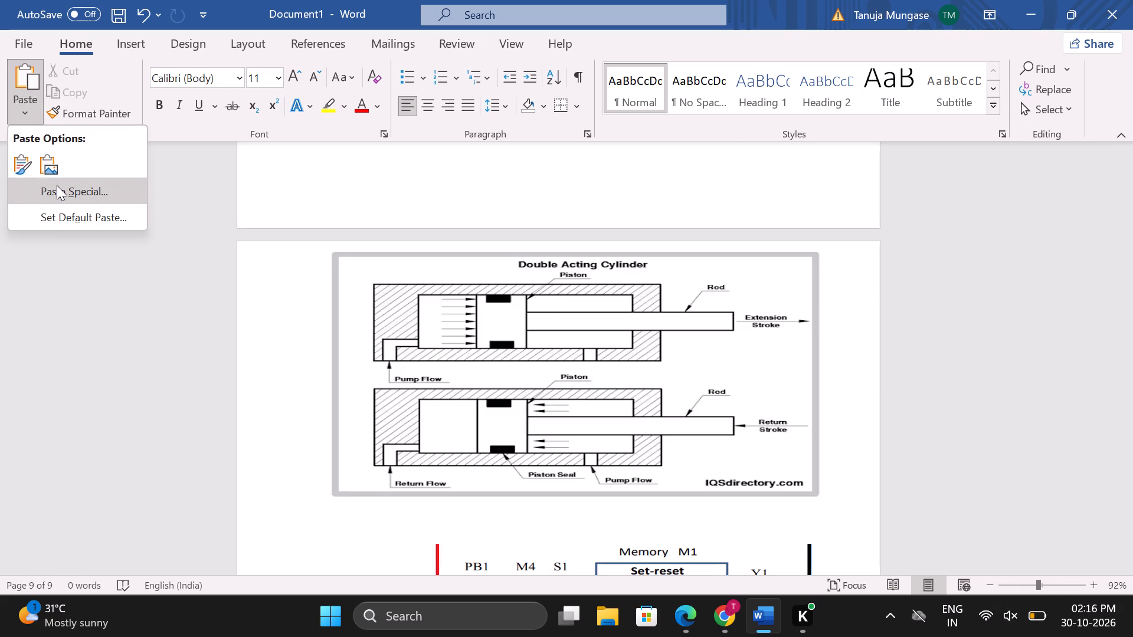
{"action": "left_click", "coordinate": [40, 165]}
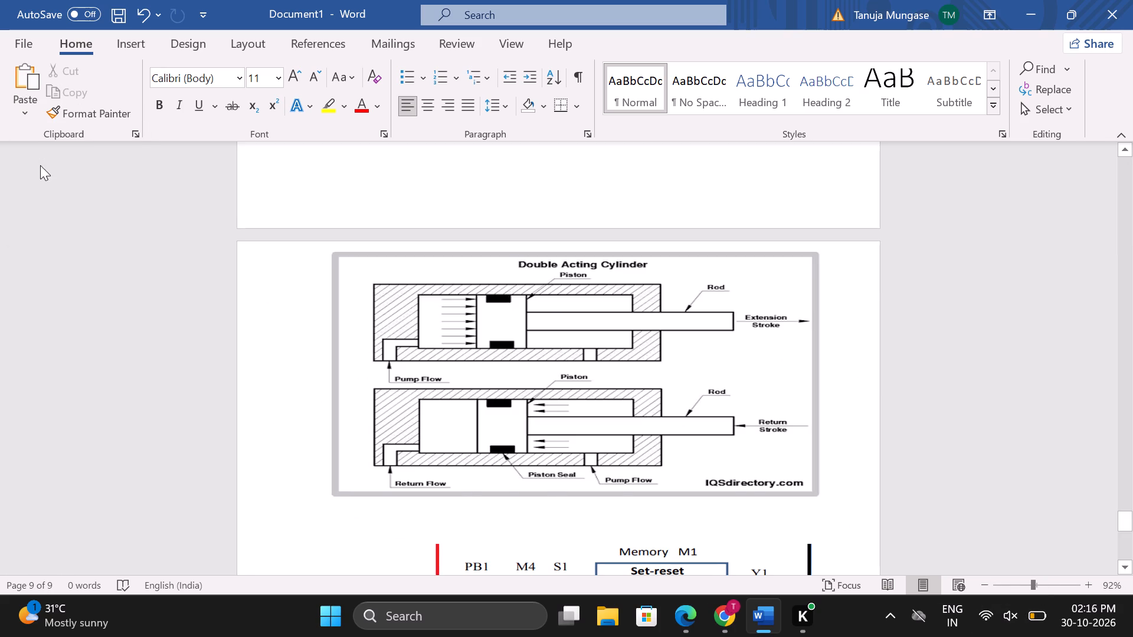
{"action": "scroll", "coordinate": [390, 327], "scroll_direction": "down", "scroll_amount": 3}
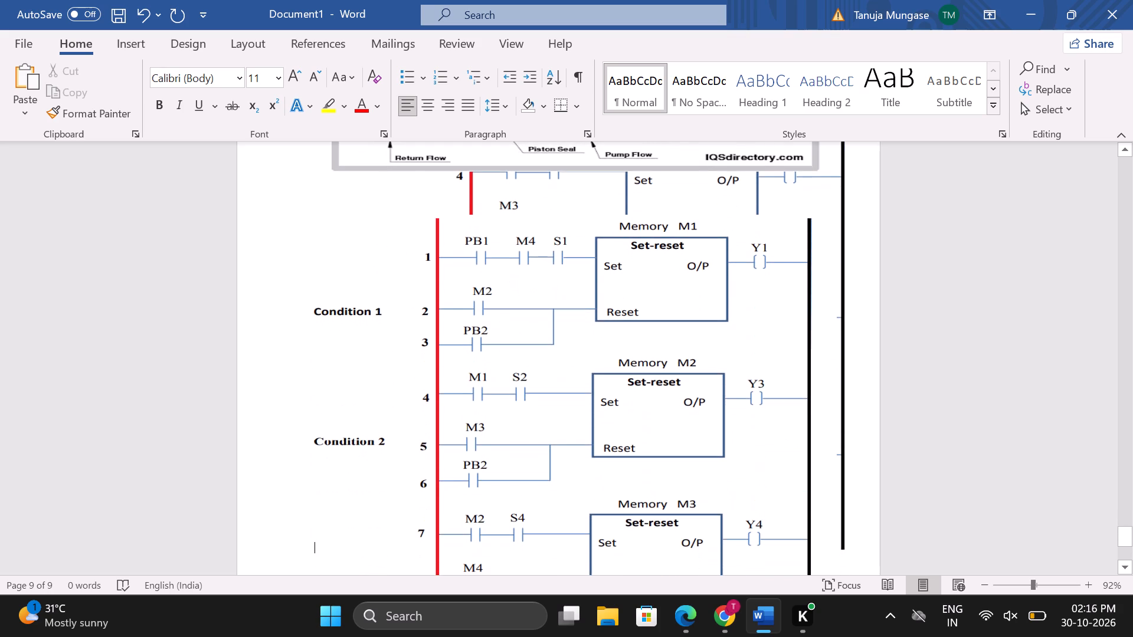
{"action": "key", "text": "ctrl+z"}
Insert a blank page ahead of the page with the Double Acting Cylinder diagram.
{"action": "scroll", "coordinate": [552, 334], "scroll_direction": "up", "scroll_amount": 3}
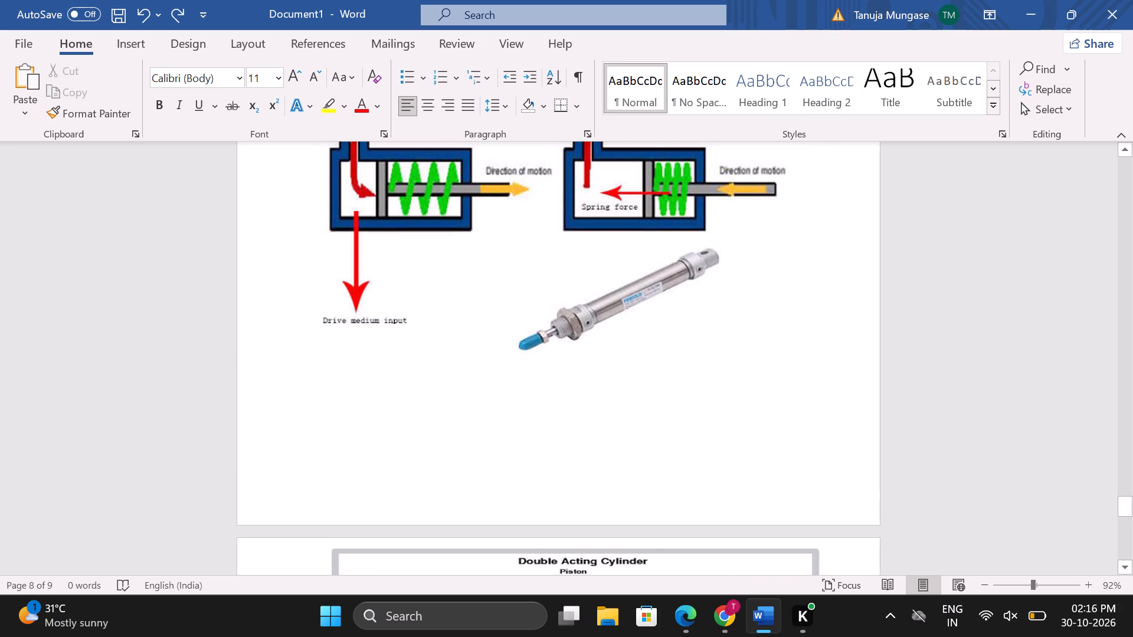
{"action": "scroll", "coordinate": [552, 334], "scroll_direction": "down", "scroll_amount": 3}
{"action": "scroll", "coordinate": [552, 334], "scroll_direction": "up", "scroll_amount": 1}
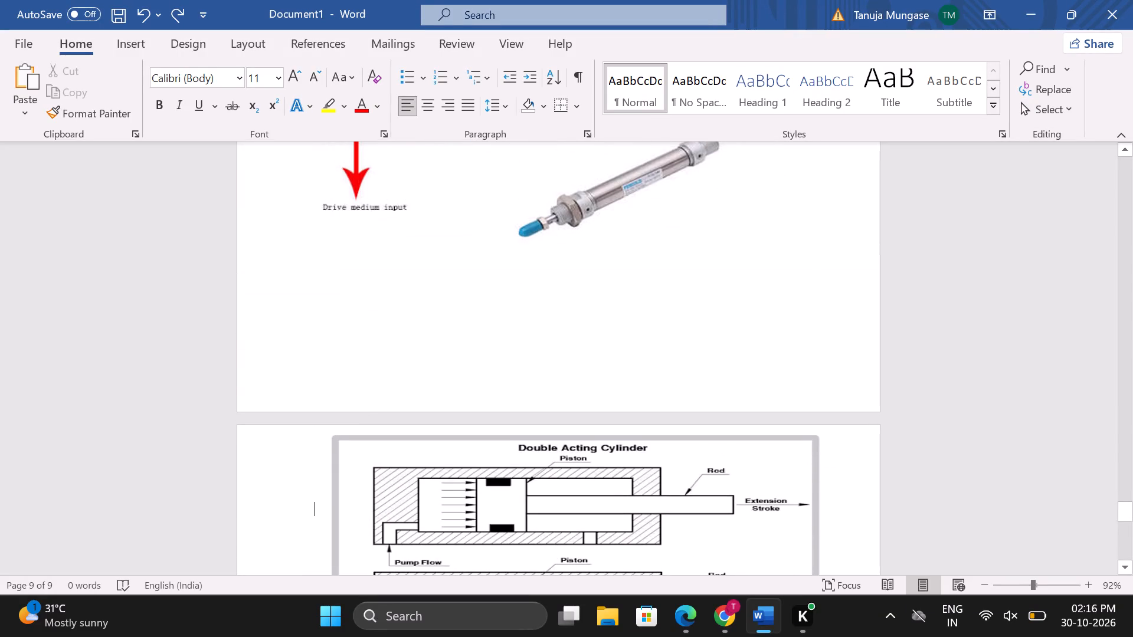
{"action": "left_click", "coordinate": [481, 275]}
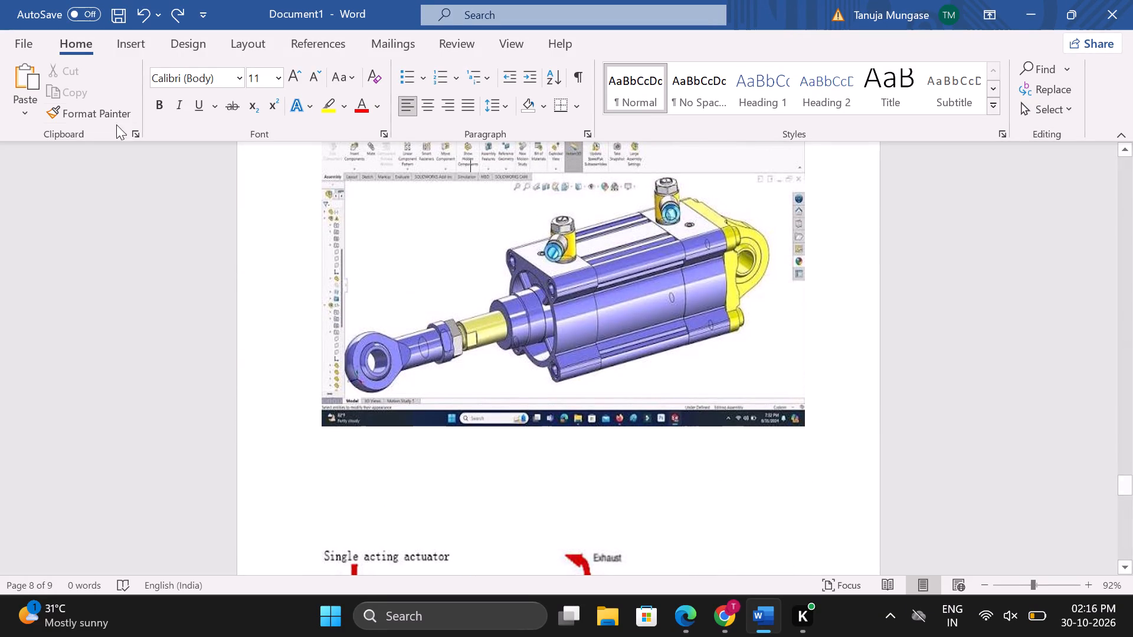
{"action": "left_click", "coordinate": [118, 46]}
{"action": "left_click", "coordinate": [71, 86]}
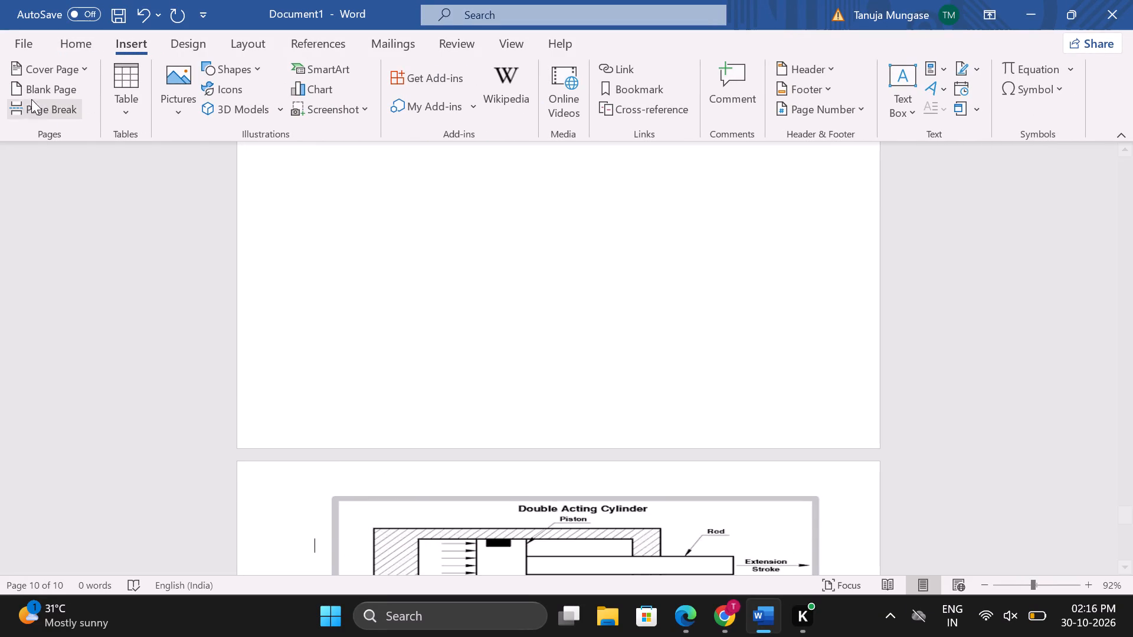
{"action": "left_click", "coordinate": [50, 90]}
{"action": "left_click", "coordinate": [50, 90]}
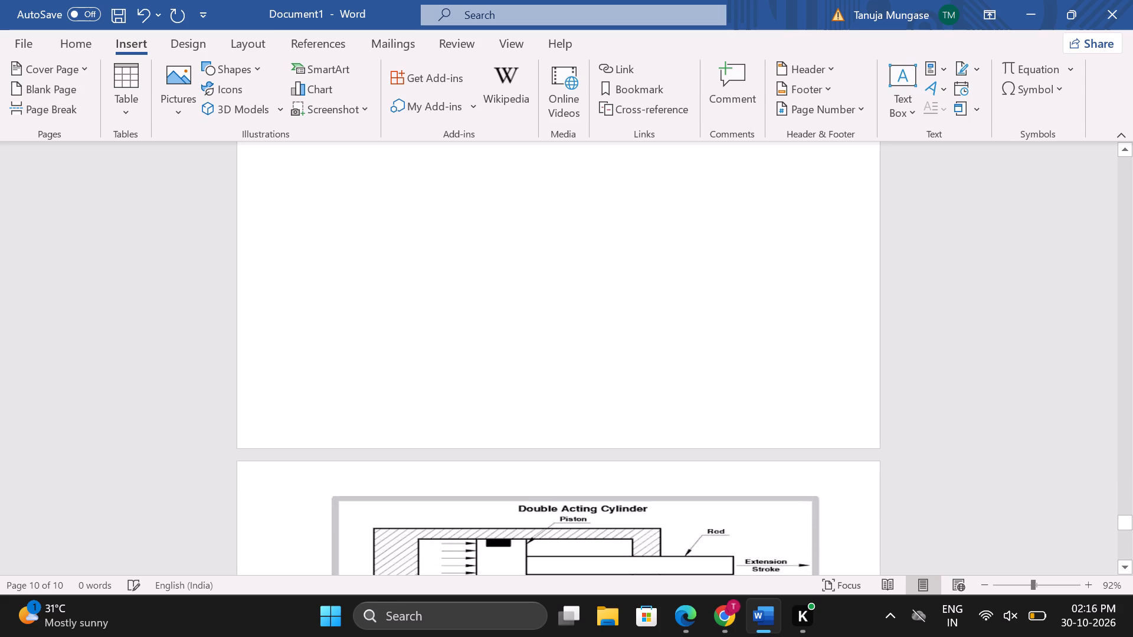
Look through the blank pages around the Double Acting Cylinder page and place the insertion point at the top of blank page 9.
{"action": "scroll", "coordinate": [470, 314], "scroll_direction": "up", "scroll_amount": 6}
{"action": "scroll", "coordinate": [470, 314], "scroll_direction": "down", "scroll_amount": 6}
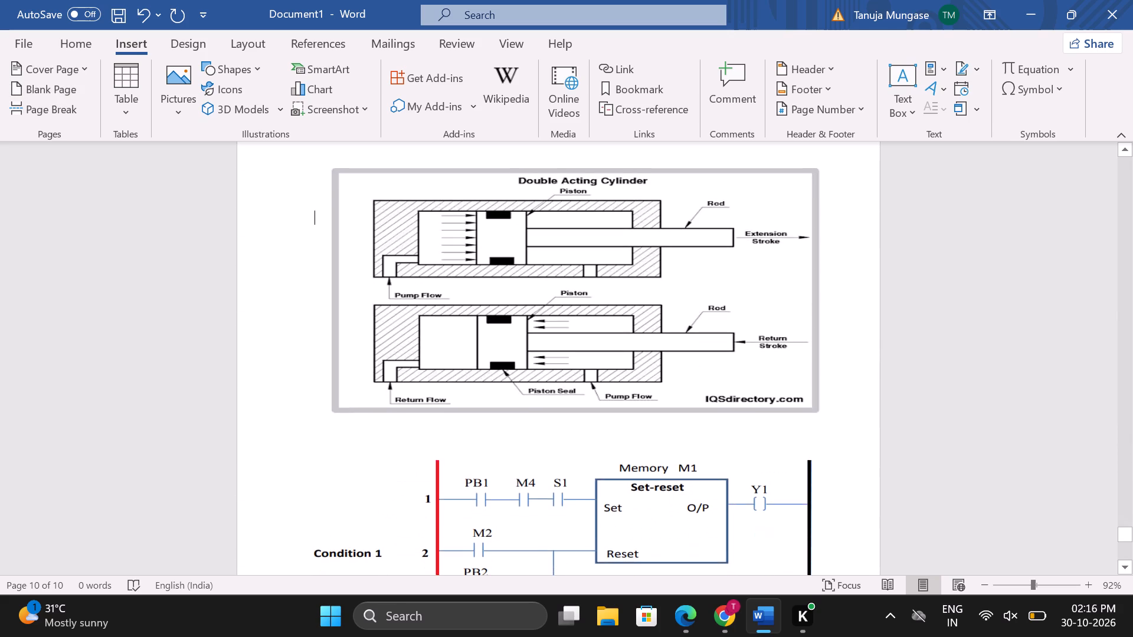
{"action": "scroll", "coordinate": [470, 314], "scroll_direction": "up", "scroll_amount": 11}
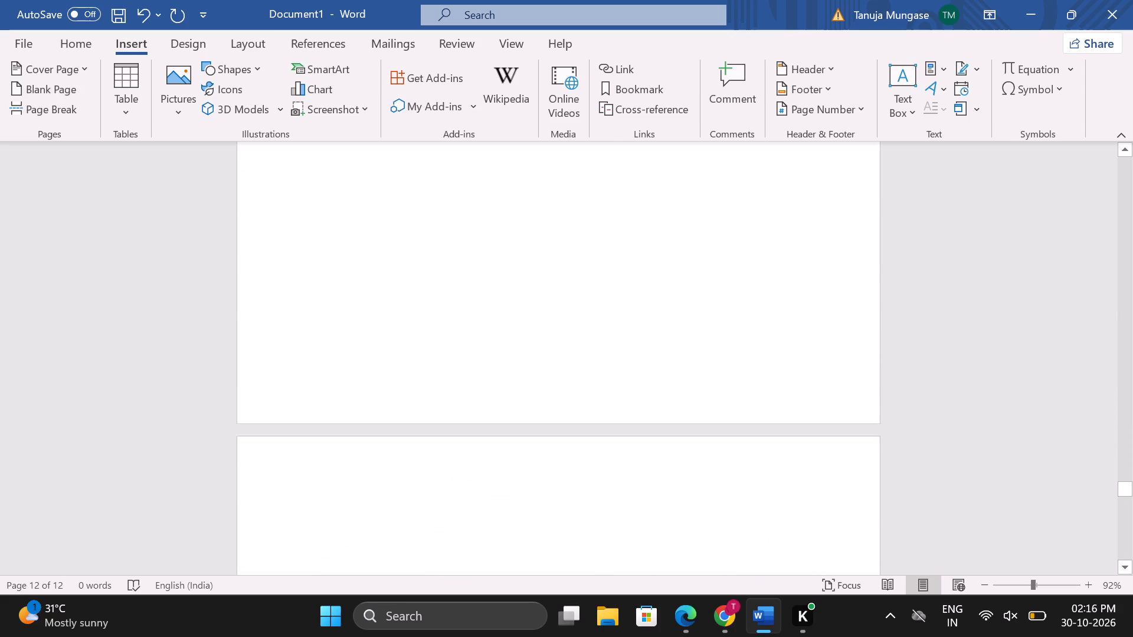
{"action": "scroll", "coordinate": [470, 314], "scroll_direction": "up", "scroll_amount": 6}
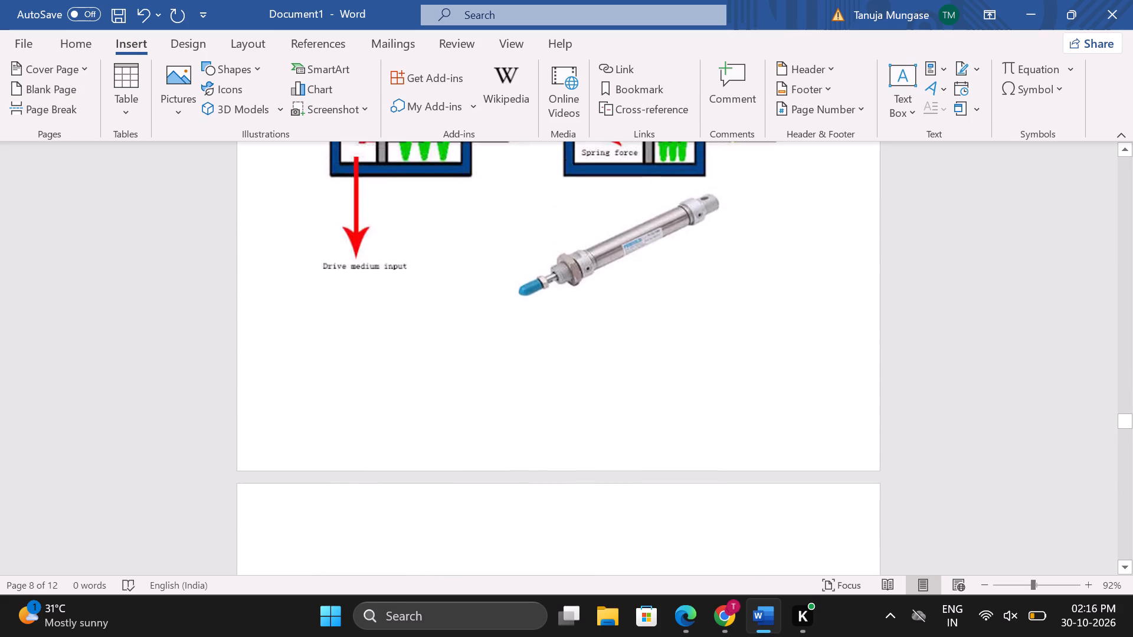
{"action": "scroll", "coordinate": [470, 314], "scroll_direction": "down", "scroll_amount": 2}
{"action": "left_click", "coordinate": [364, 264]}
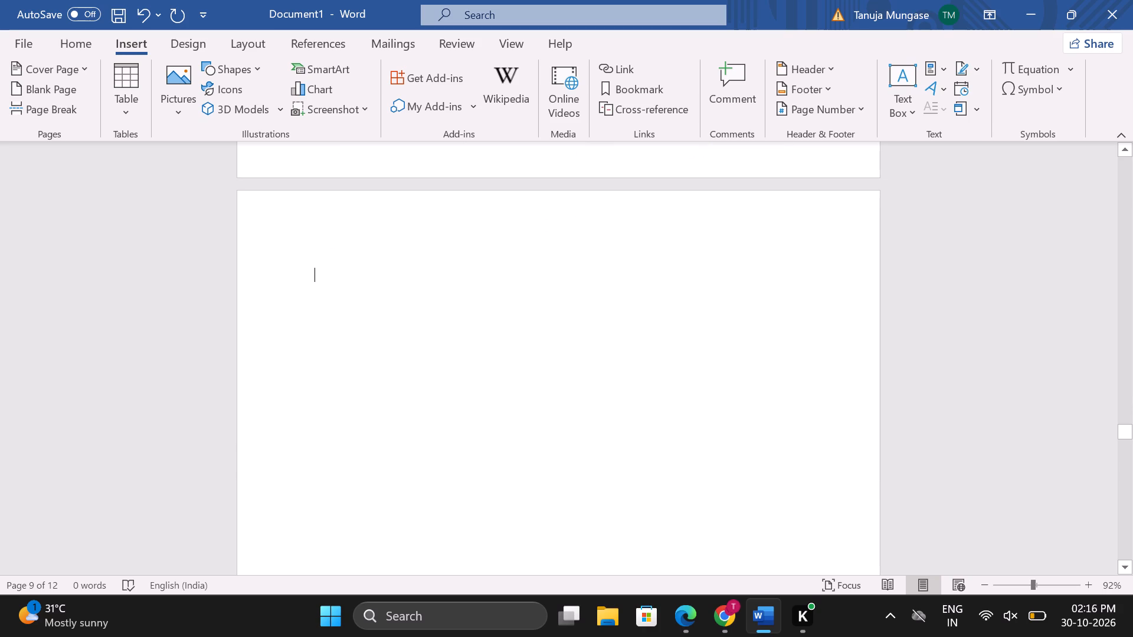
Switch to Chrome and search Google Images for "ac motor speed control trainer plc".
{"action": "left_click", "coordinate": [732, 617]}
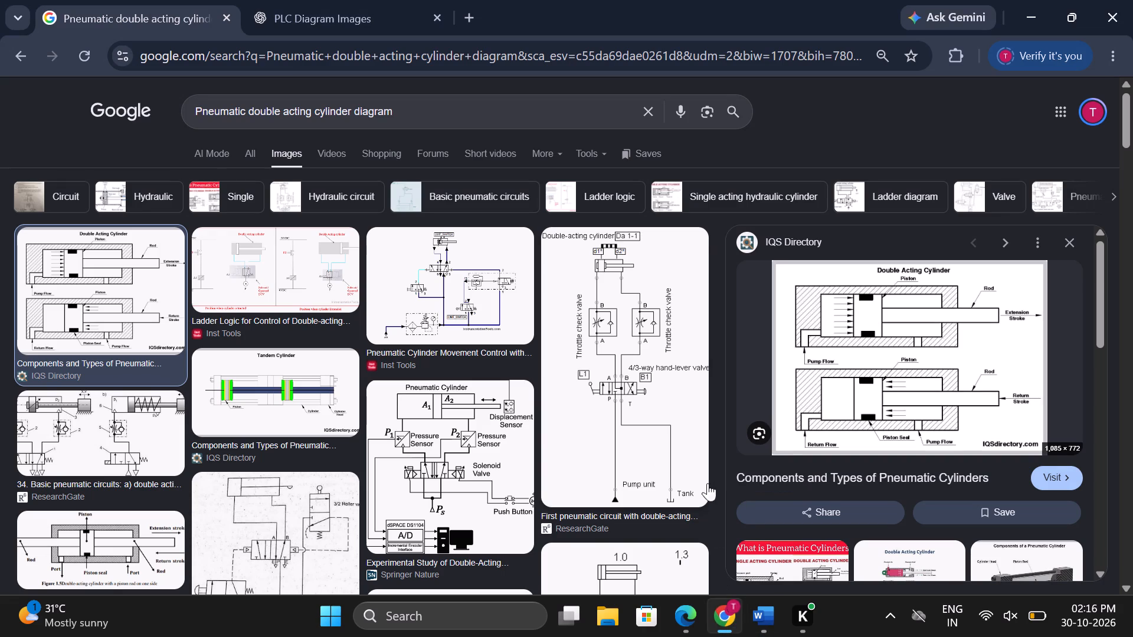
{"action": "left_click_drag", "start_coordinate": [423, 110], "coordinate": [172, 131]}
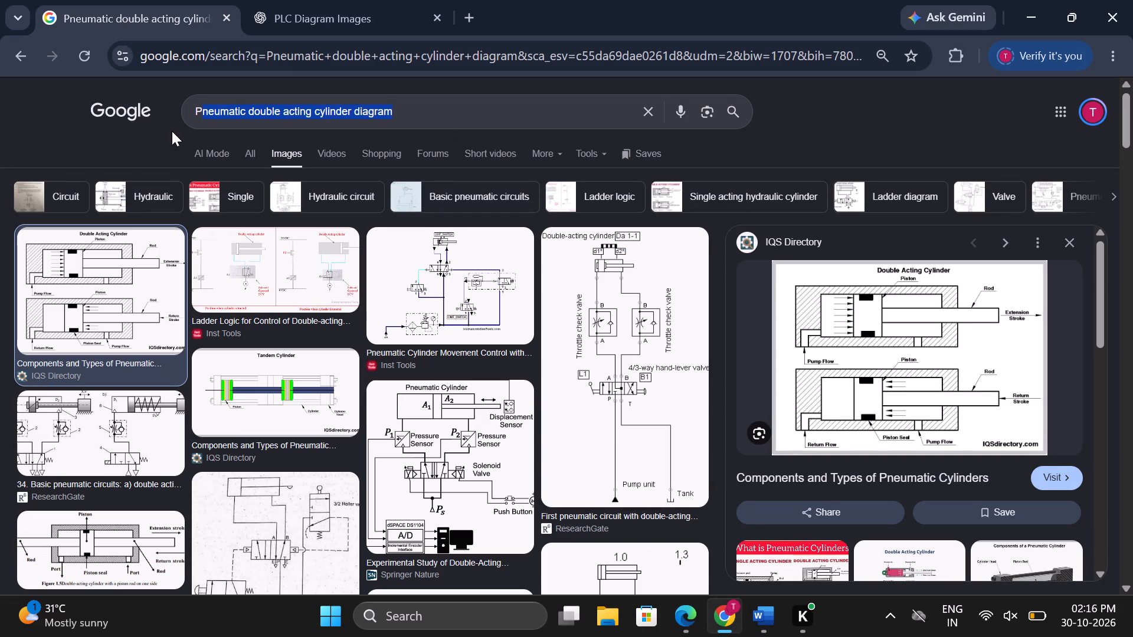
{"action": "key", "text": "BackSpace"}
{"action": "key", "text": "BackSpace"}
{"action": "key", "text": "BackSpace"}
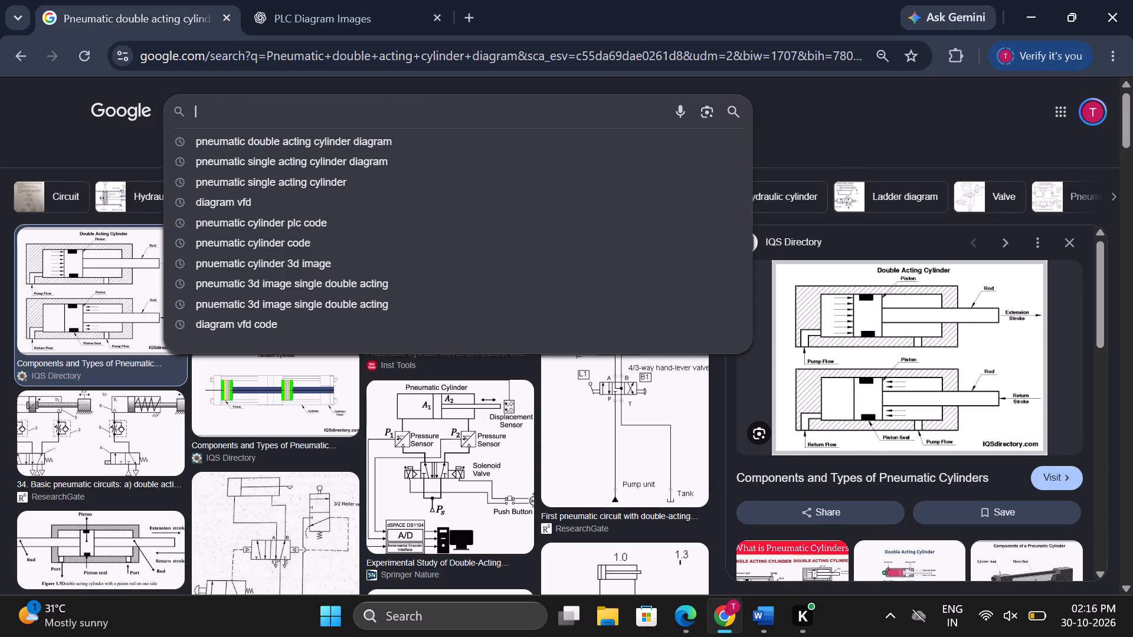
{"action": "type", "text": "ac motor"}
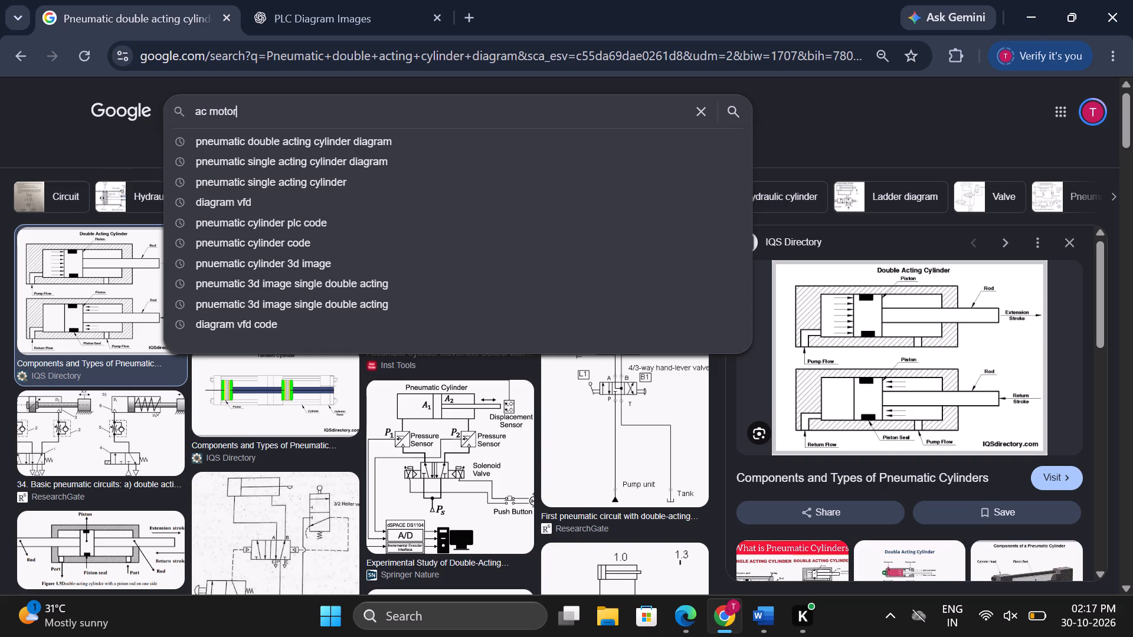
{"action": "key", "text": "space"}
{"action": "type", "text": "speed"}
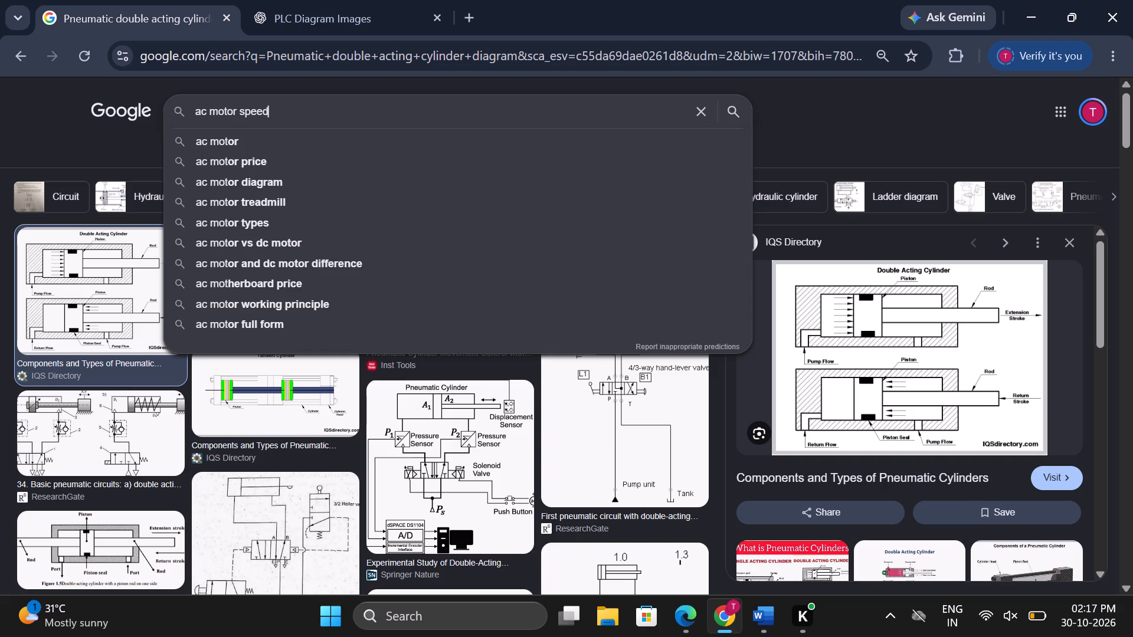
{"action": "key", "text": "space"}
{"action": "type", "text": "control"}
{"action": "key", "text": "space"}
{"action": "type", "text": "trainer plc"}
{"action": "key", "text": "Return"}
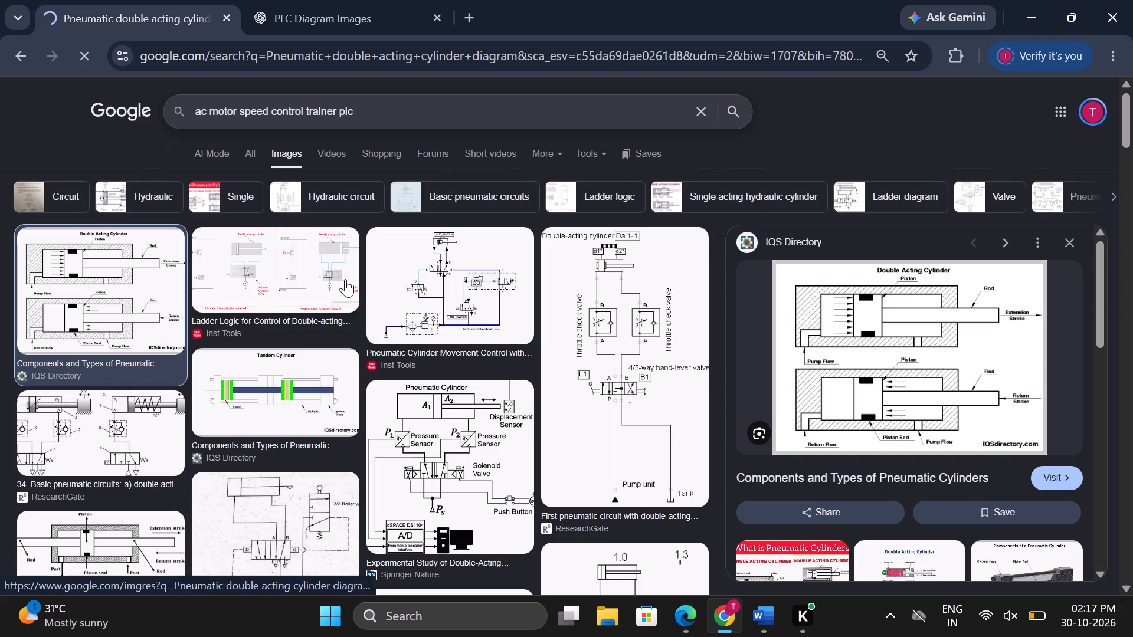
Examine the image results for a suitable AC motor speed control trainer picture.
{"action": "scroll", "coordinate": [406, 337], "scroll_direction": "down", "scroll_amount": 2}
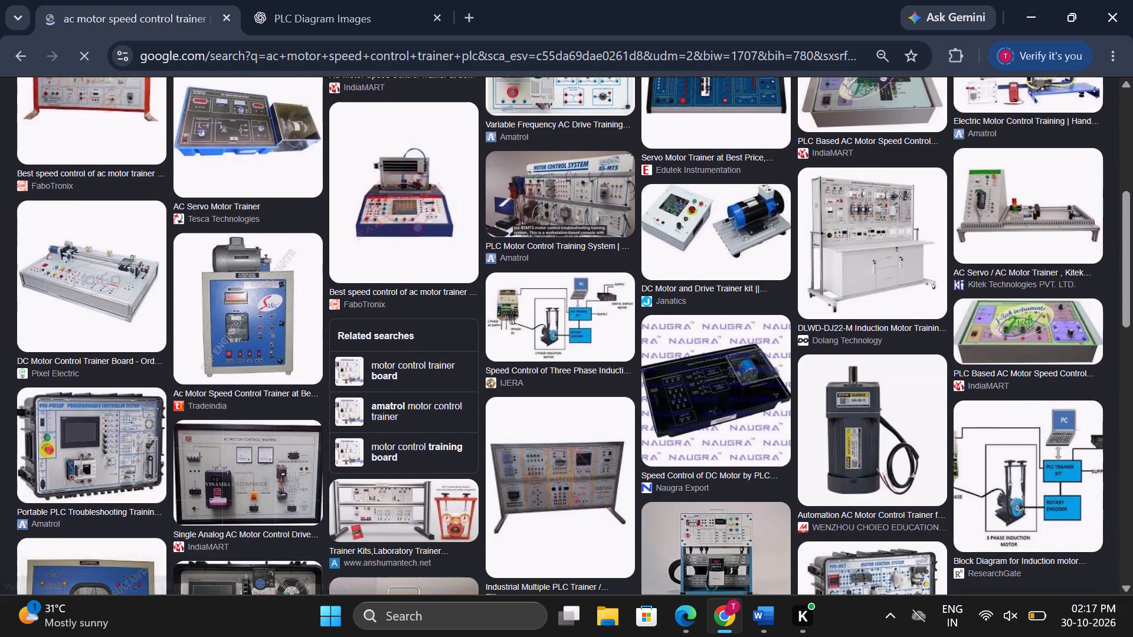
{"action": "scroll", "coordinate": [574, 339], "scroll_direction": "down", "scroll_amount": 2}
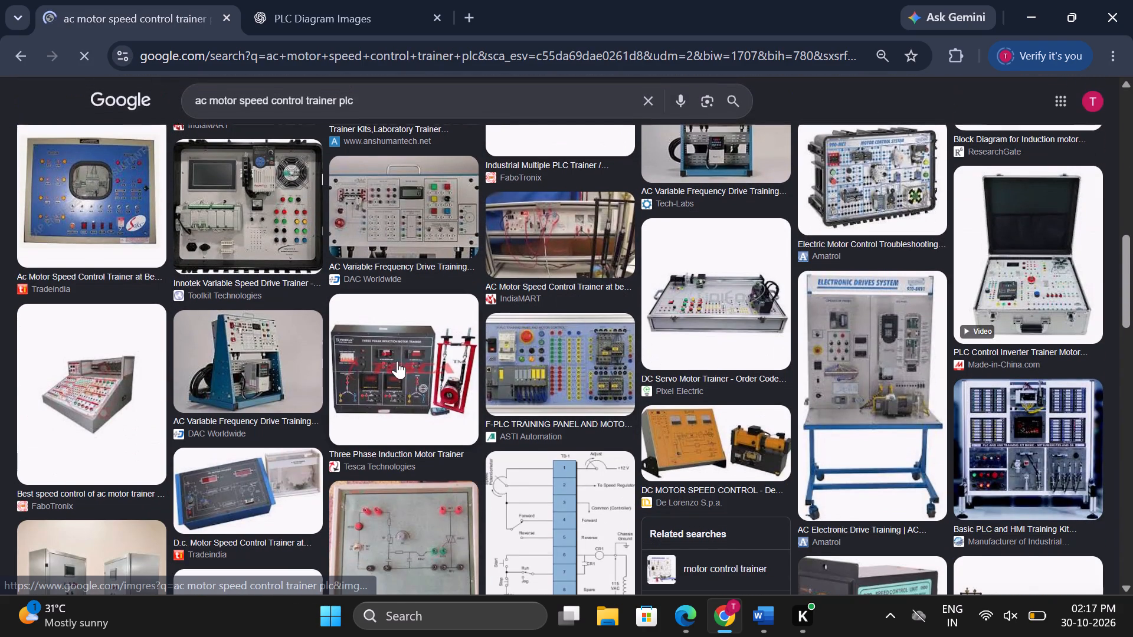
{"action": "scroll", "coordinate": [397, 361], "scroll_direction": "down", "scroll_amount": 1}
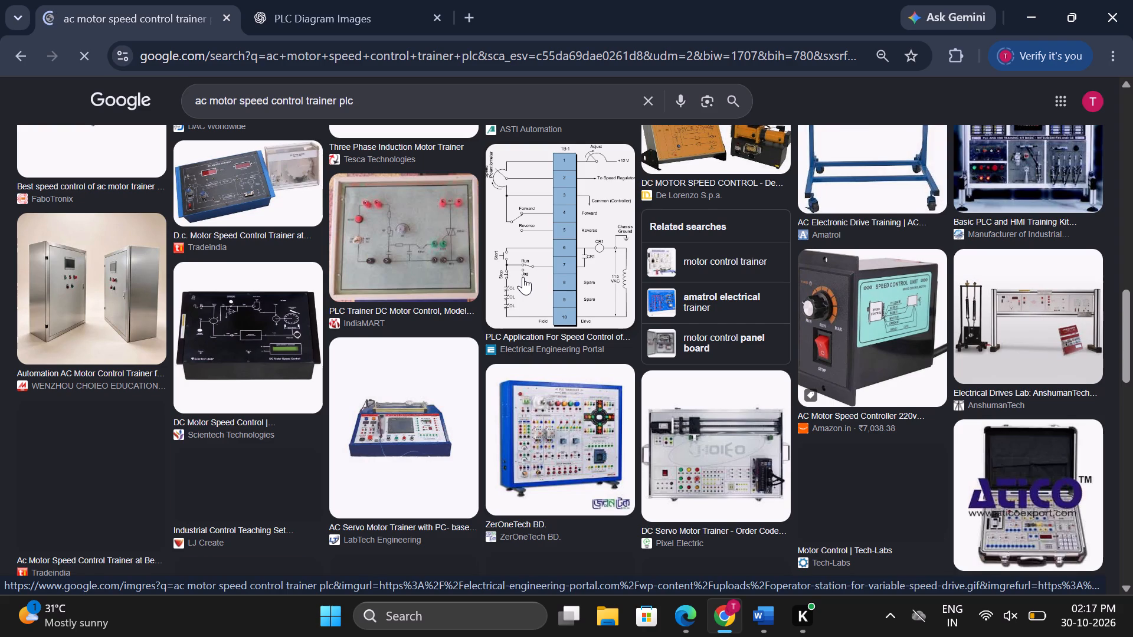
{"action": "scroll", "coordinate": [523, 277], "scroll_direction": "down", "scroll_amount": 1}
{"action": "scroll", "coordinate": [617, 296], "scroll_direction": "down", "scroll_amount": 1}
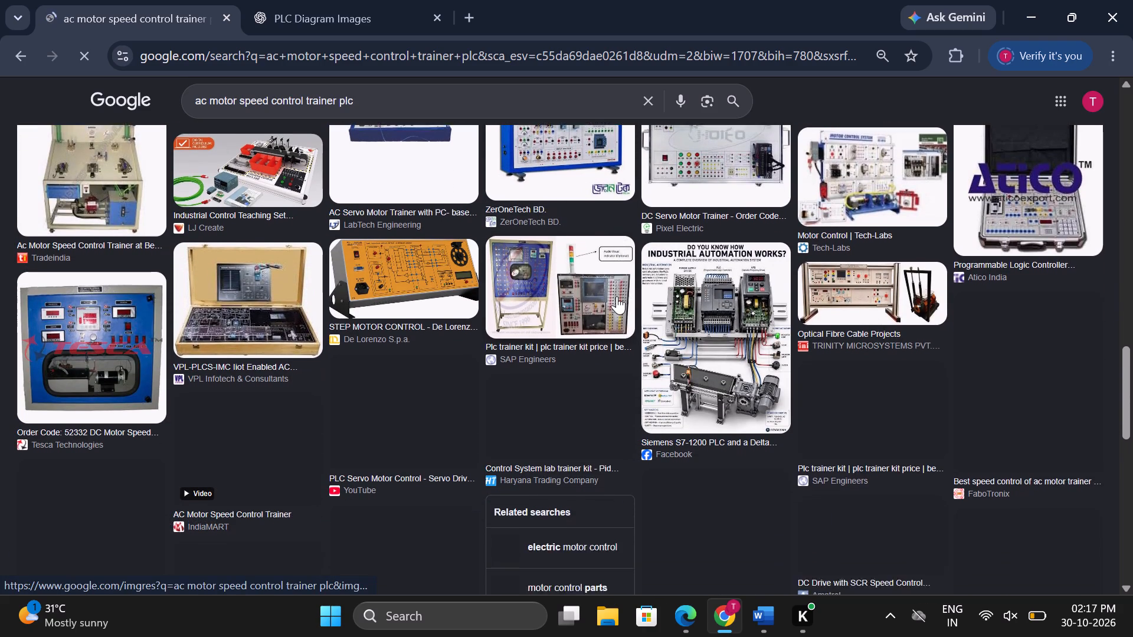
{"action": "scroll", "coordinate": [617, 296], "scroll_direction": "down", "scroll_amount": 1}
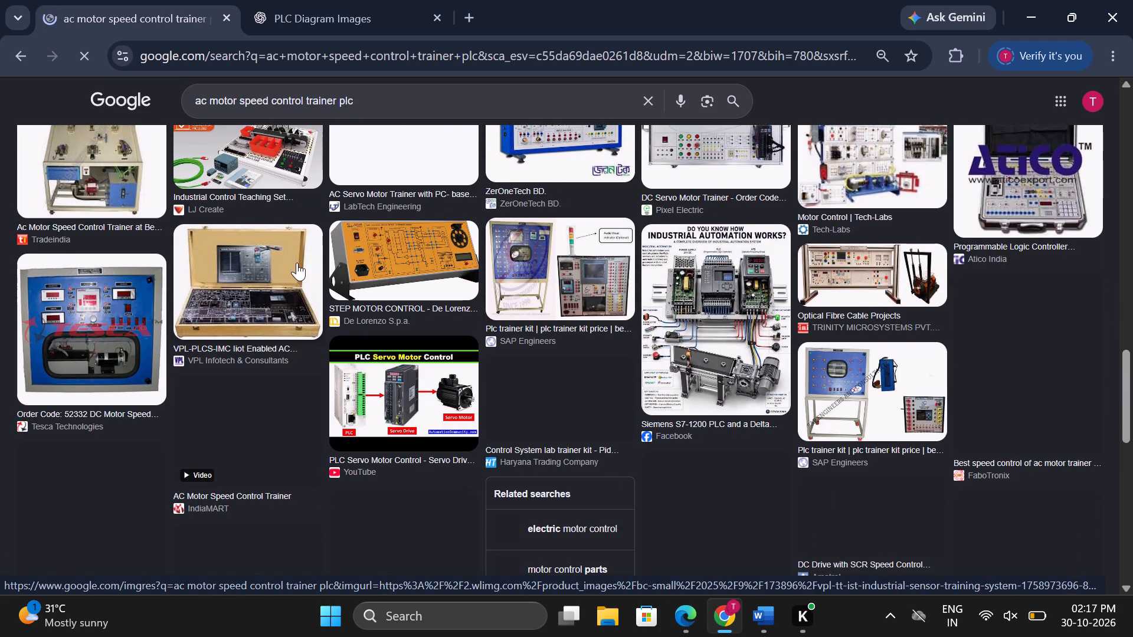
{"action": "scroll", "coordinate": [297, 262], "scroll_direction": "up", "scroll_amount": 4}
{"action": "scroll", "coordinate": [297, 262], "scroll_direction": "down", "scroll_amount": 2}
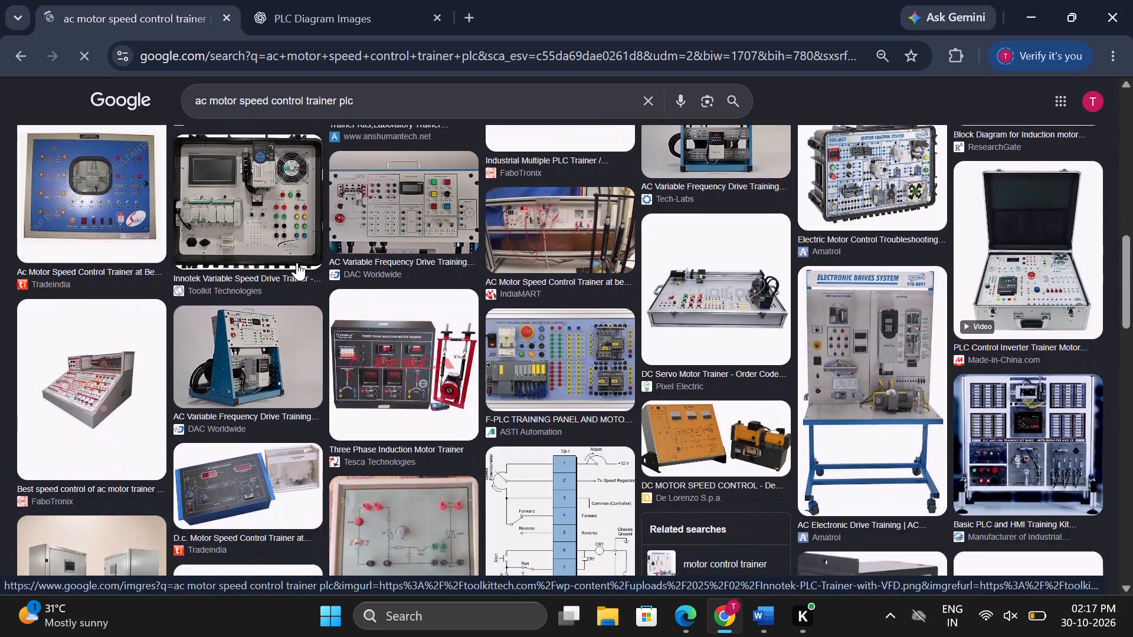
{"action": "scroll", "coordinate": [297, 262], "scroll_direction": "up", "scroll_amount": 5}
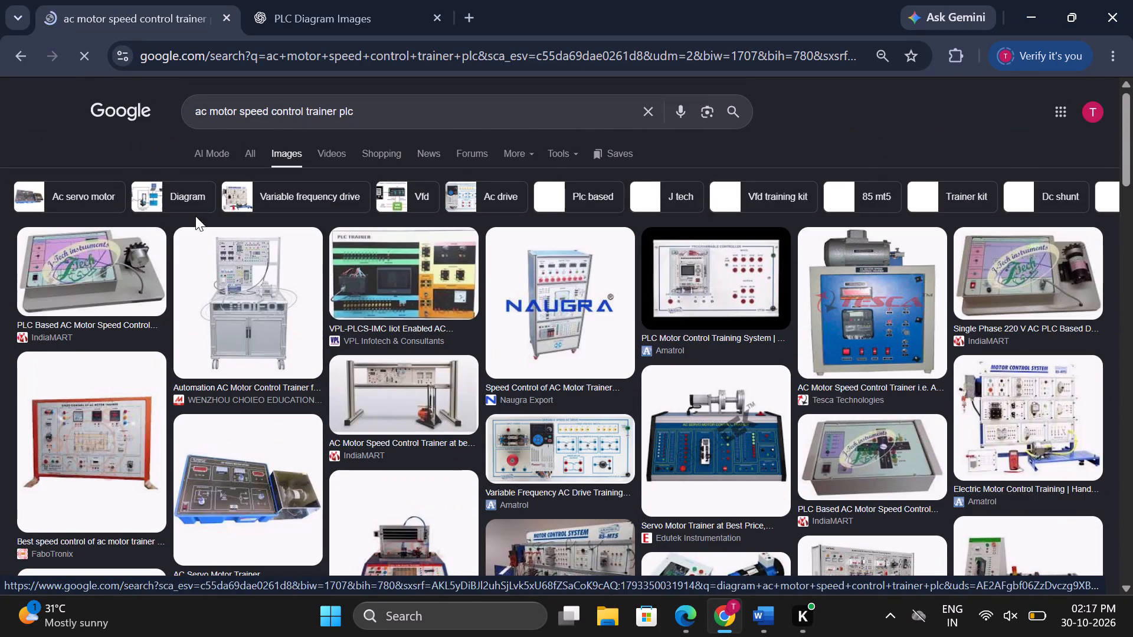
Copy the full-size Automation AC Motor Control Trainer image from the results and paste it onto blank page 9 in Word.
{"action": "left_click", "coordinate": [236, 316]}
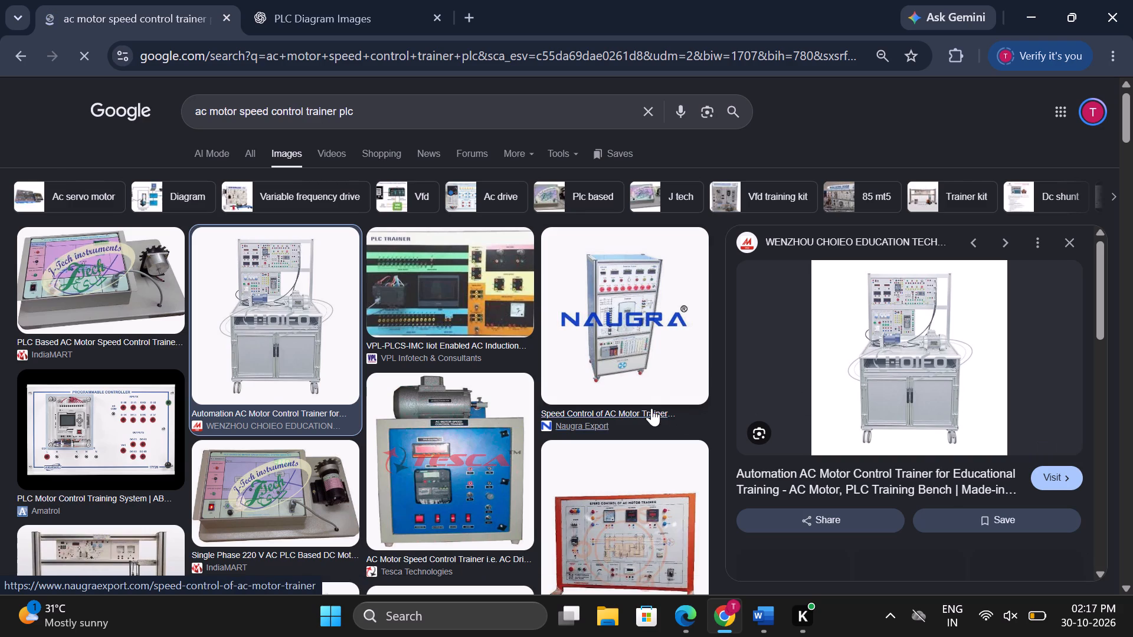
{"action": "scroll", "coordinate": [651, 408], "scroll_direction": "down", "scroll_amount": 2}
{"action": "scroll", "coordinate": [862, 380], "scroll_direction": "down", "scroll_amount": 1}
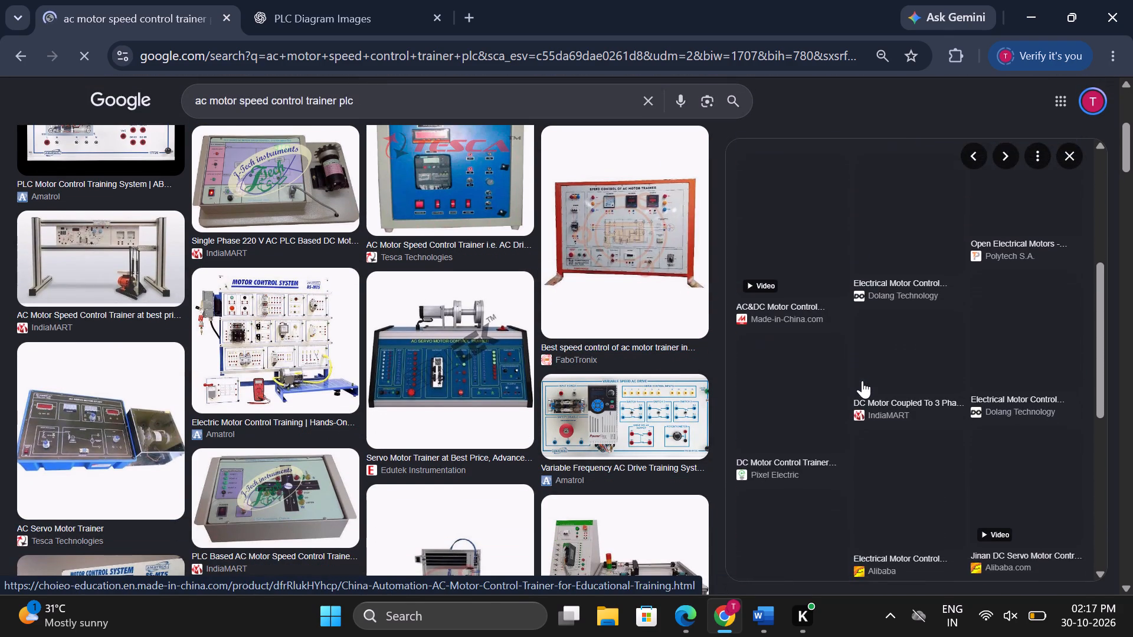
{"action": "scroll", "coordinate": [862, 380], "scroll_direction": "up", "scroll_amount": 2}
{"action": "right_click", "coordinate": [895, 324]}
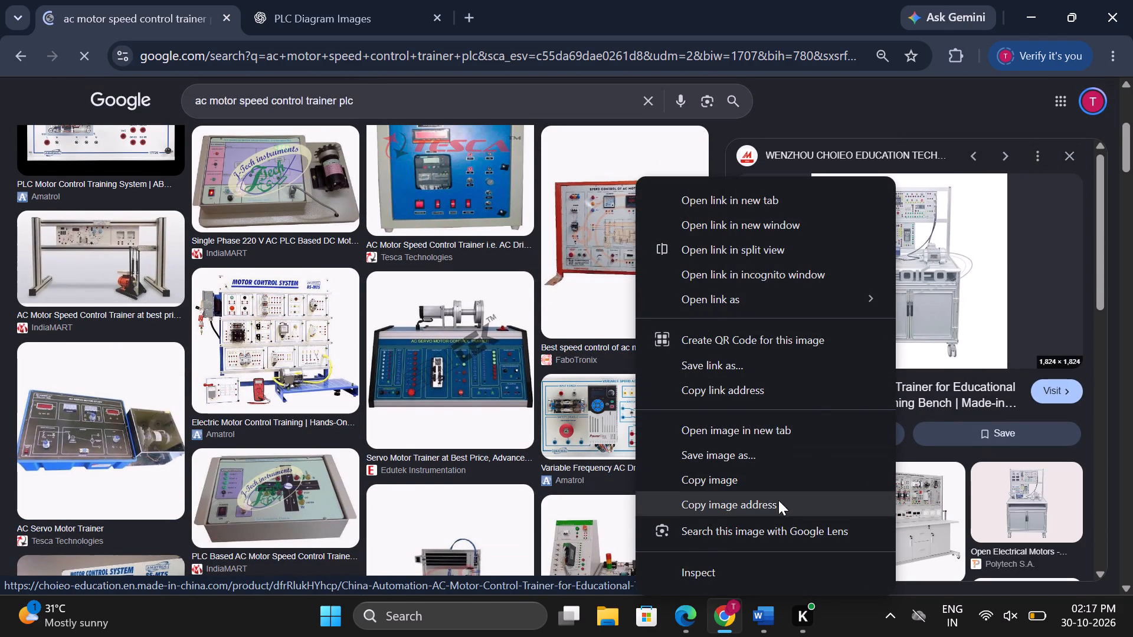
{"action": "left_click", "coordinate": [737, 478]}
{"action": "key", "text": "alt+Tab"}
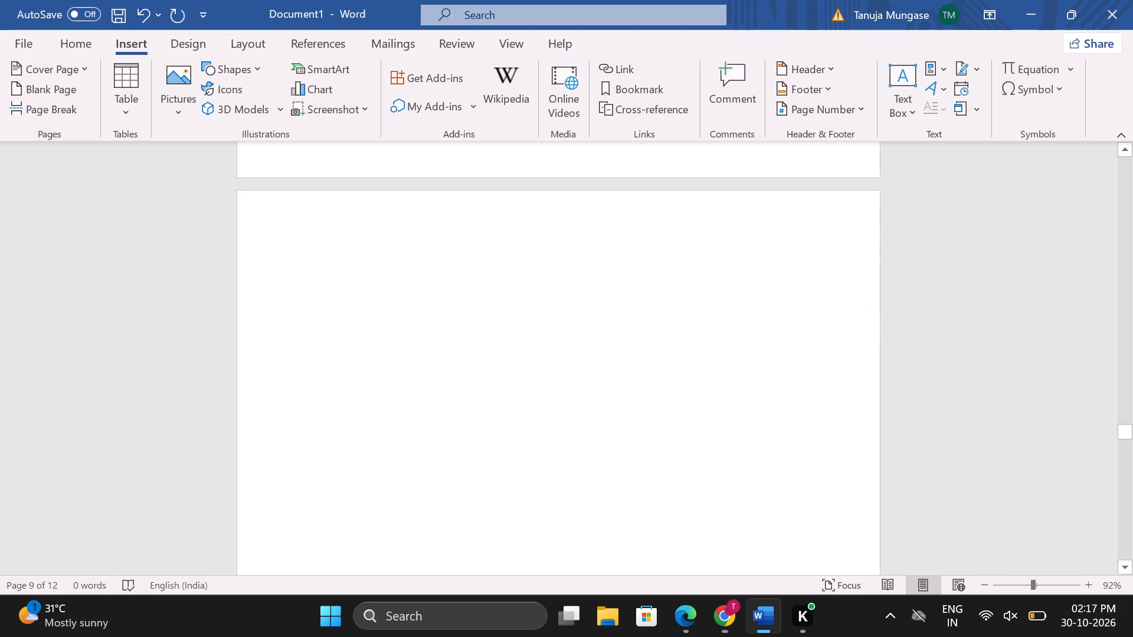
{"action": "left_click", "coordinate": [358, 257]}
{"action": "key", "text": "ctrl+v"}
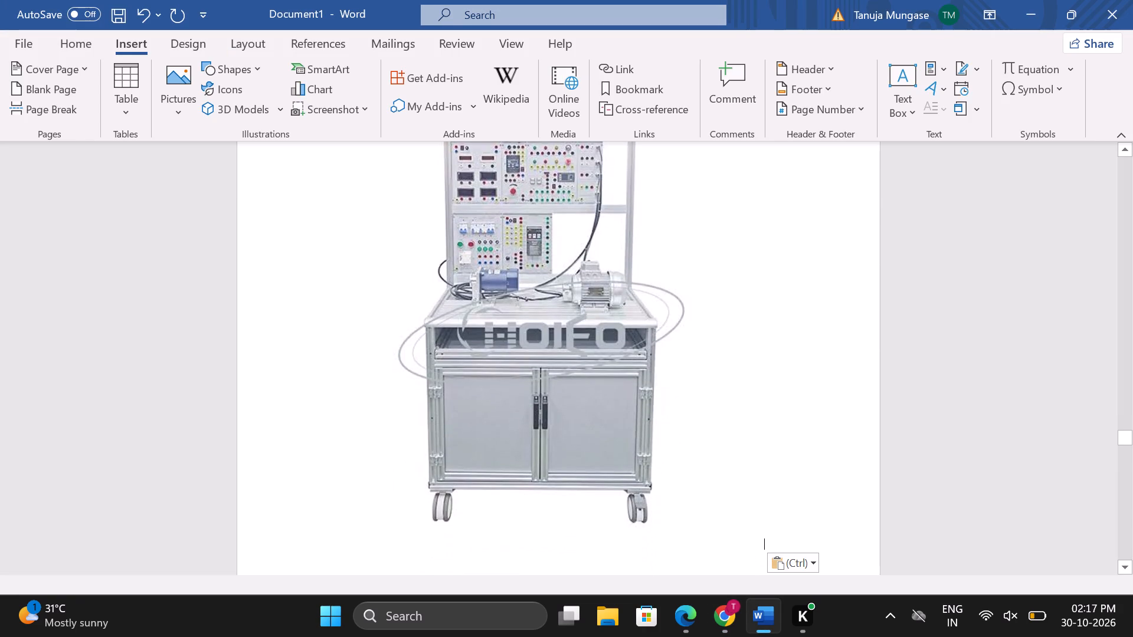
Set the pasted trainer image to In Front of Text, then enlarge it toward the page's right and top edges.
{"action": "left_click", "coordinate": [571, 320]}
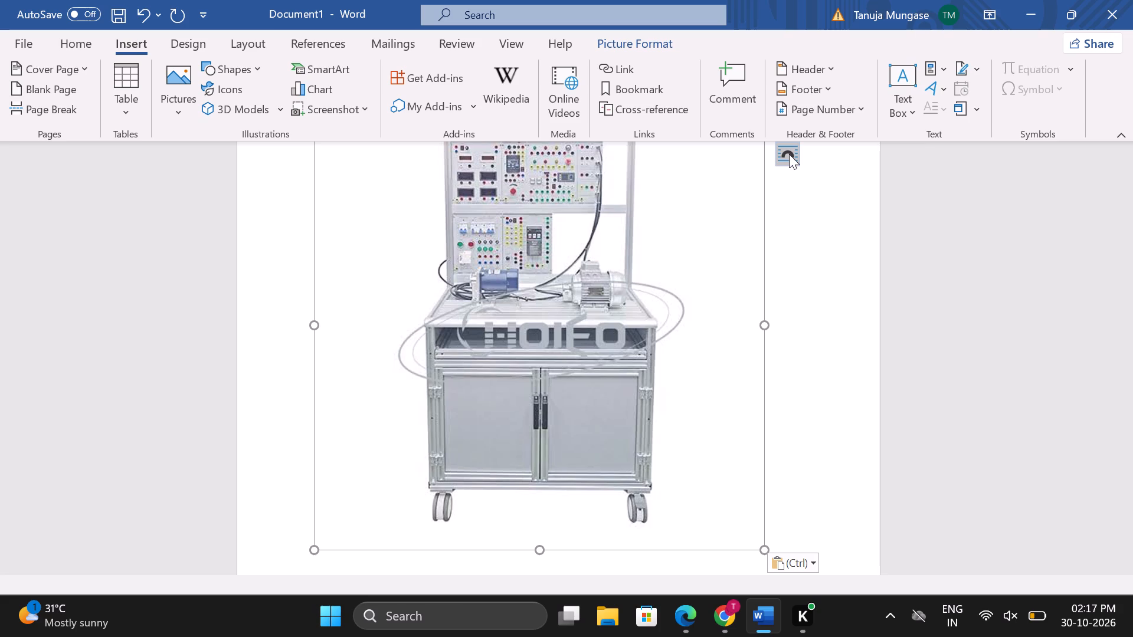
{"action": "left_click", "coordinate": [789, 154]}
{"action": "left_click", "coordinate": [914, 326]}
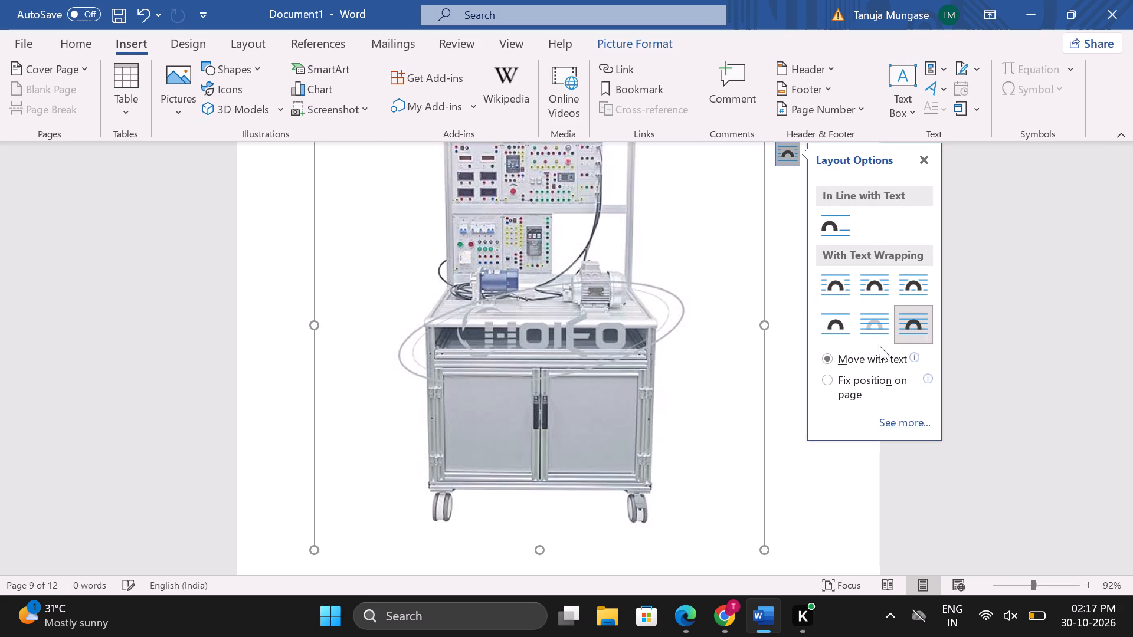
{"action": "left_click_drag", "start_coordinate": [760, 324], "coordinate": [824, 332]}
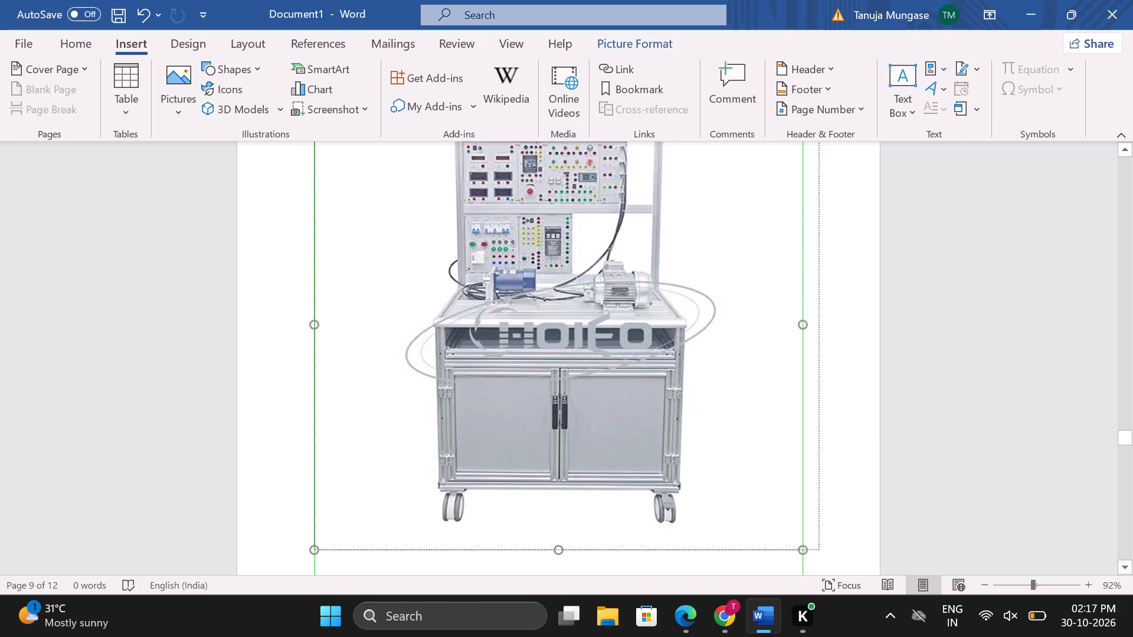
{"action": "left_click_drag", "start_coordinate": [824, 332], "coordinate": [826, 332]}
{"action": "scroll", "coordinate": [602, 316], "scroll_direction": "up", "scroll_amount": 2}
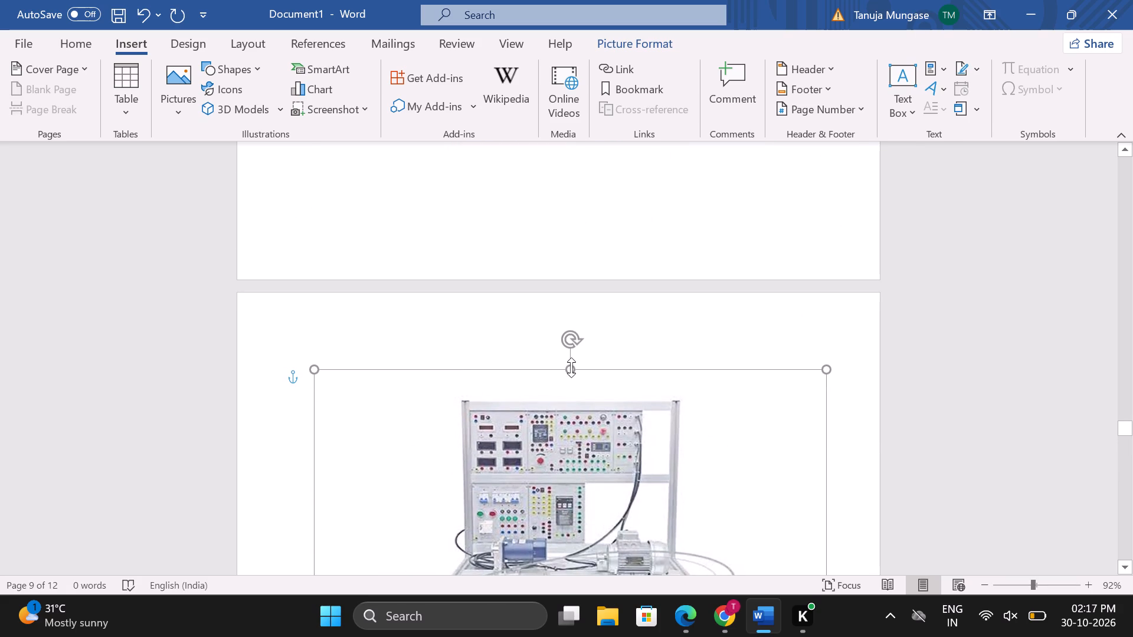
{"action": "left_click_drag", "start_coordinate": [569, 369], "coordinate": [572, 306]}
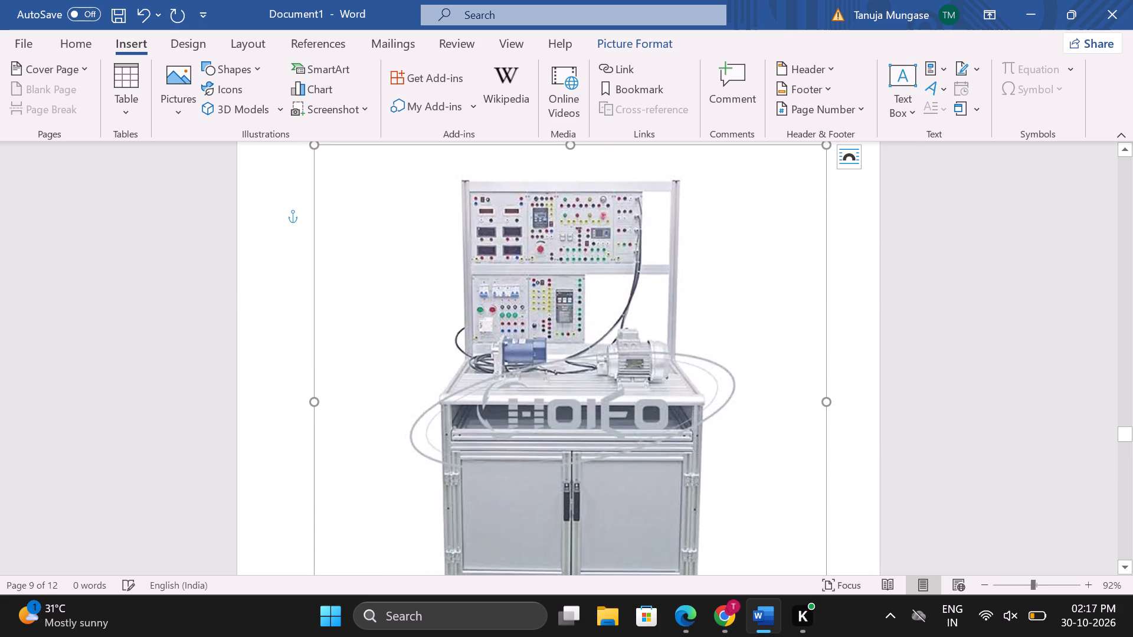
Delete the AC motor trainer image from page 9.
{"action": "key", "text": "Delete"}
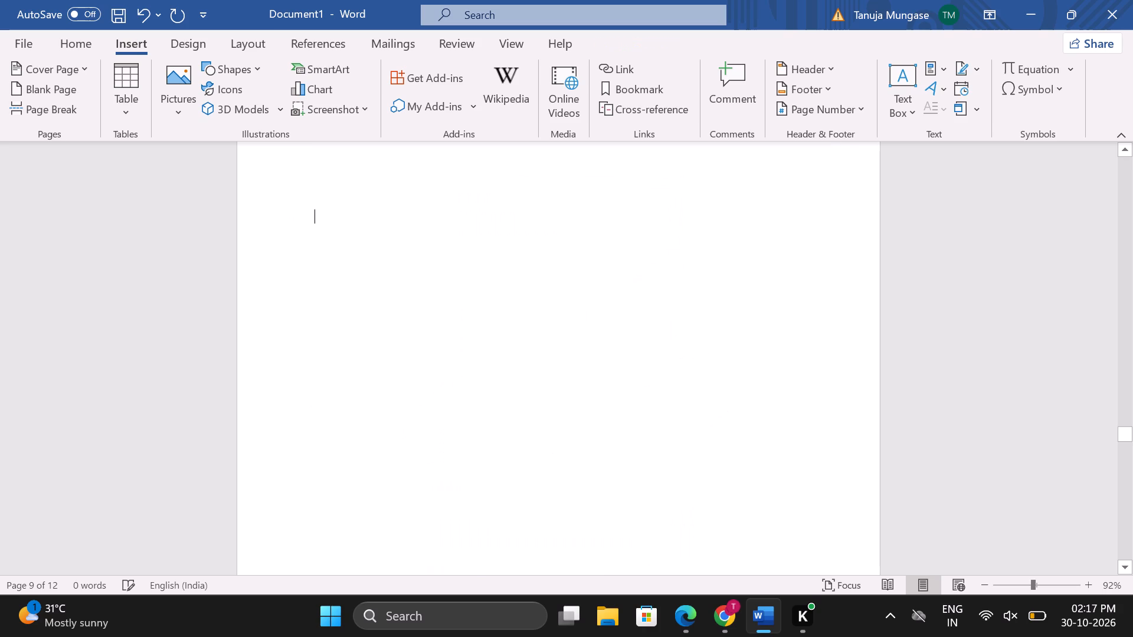
Return to Chrome and refine the image search to "ac motor speed control trainer plc code".
{"action": "key", "text": "alt+Tab"}
{"action": "scroll", "coordinate": [556, 425], "scroll_direction": "down", "scroll_amount": 1}
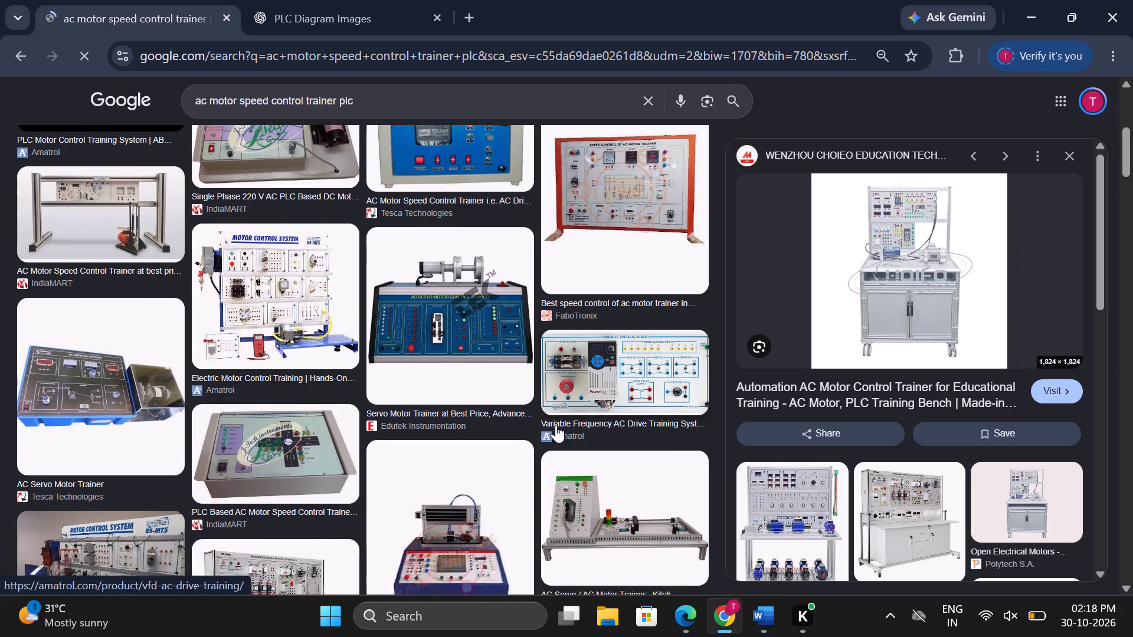
{"action": "scroll", "coordinate": [556, 425], "scroll_direction": "down", "scroll_amount": 1}
{"action": "scroll", "coordinate": [556, 425], "scroll_direction": "up", "scroll_amount": 7}
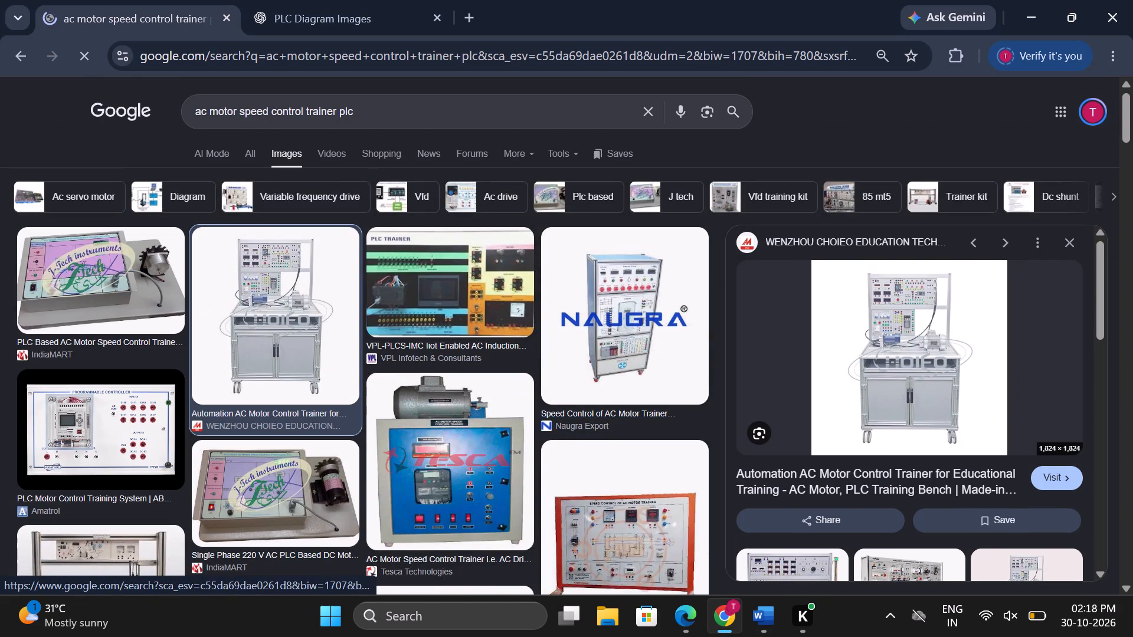
{"action": "left_click", "coordinate": [387, 119]}
{"action": "key", "text": "space"}
{"action": "type", "text": "code"}
{"action": "key", "text": "Return"}
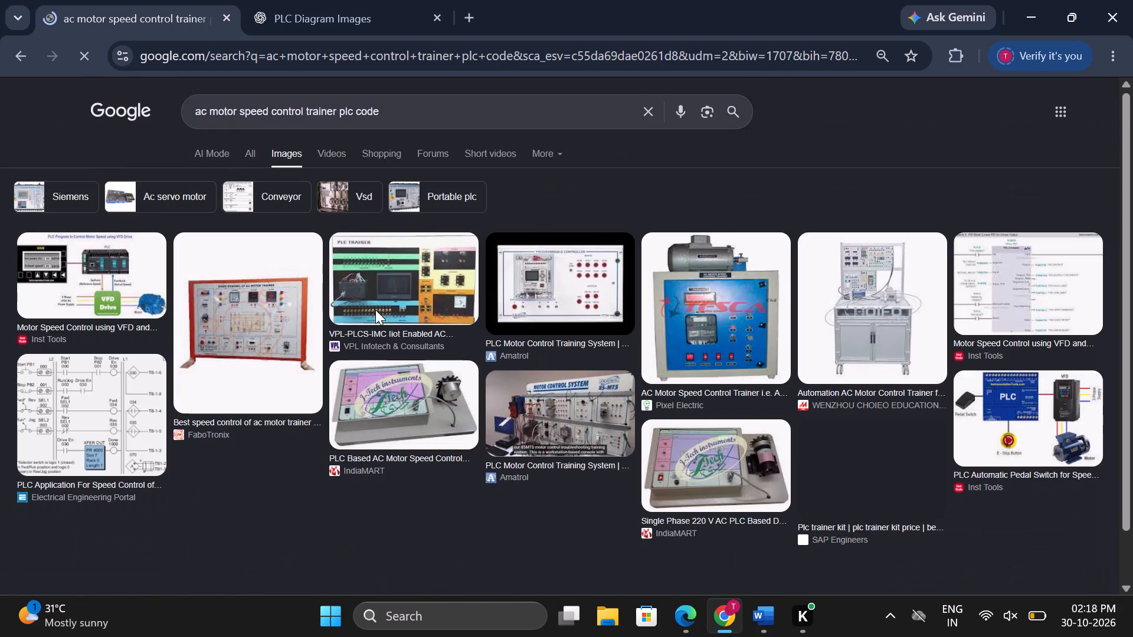
Preview the "PLC Application For Speed Control of AC Motors With VSD" ladder diagram, then close it and return to the results.
{"action": "scroll", "coordinate": [546, 377], "scroll_direction": "down", "scroll_amount": 1}
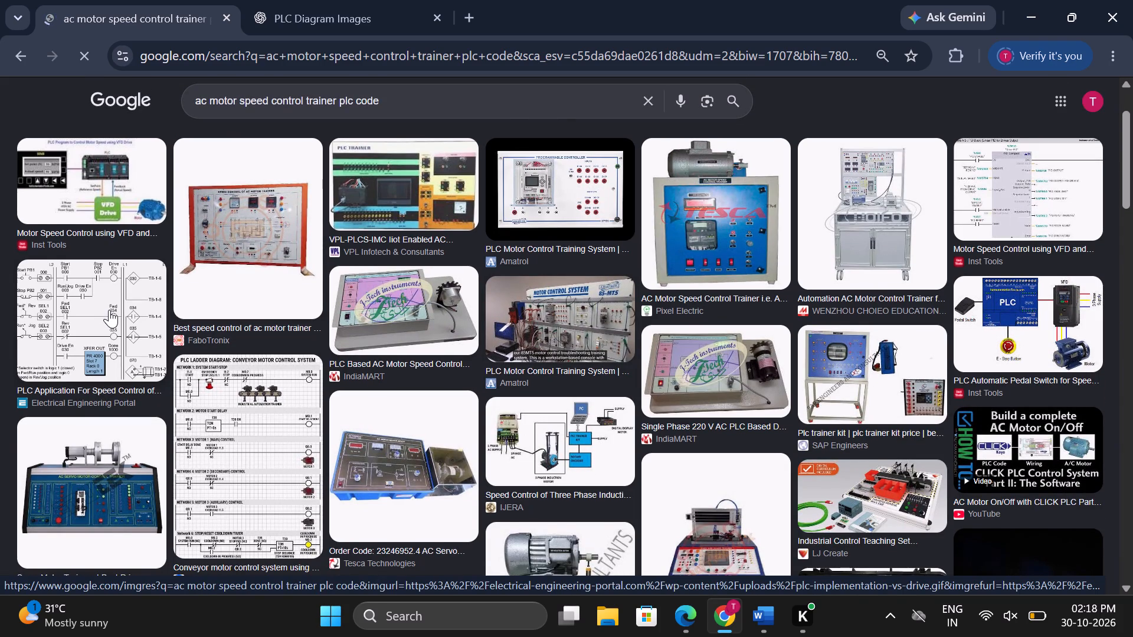
{"action": "left_click", "coordinate": [109, 310]}
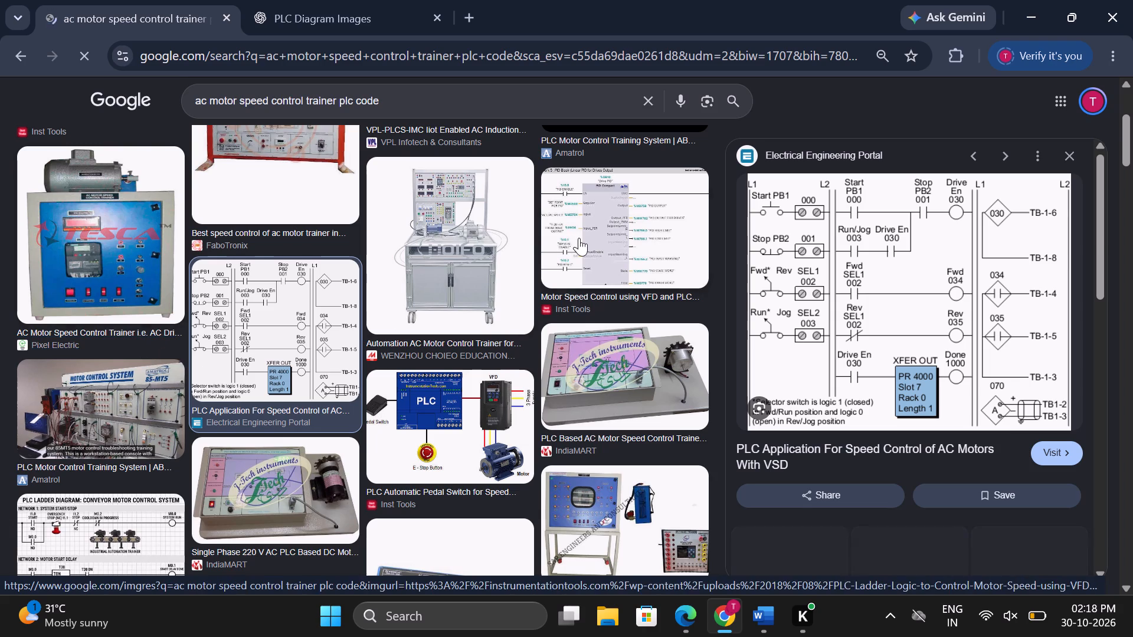
{"action": "left_click", "coordinate": [1069, 153]}
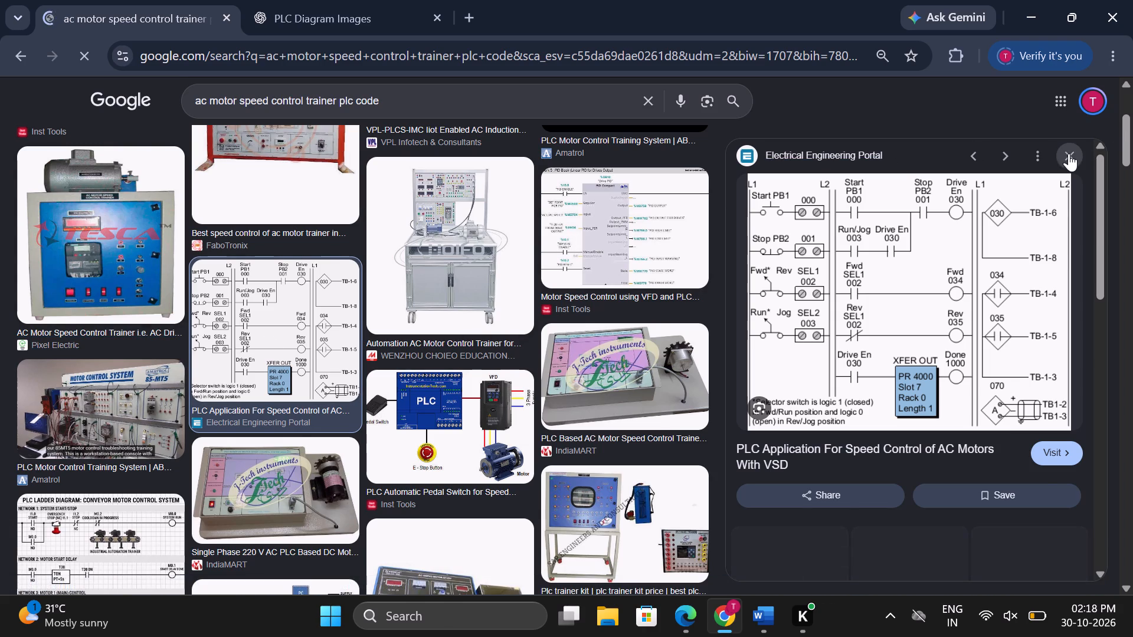
{"action": "scroll", "coordinate": [717, 225], "scroll_direction": "up", "scroll_amount": 3}
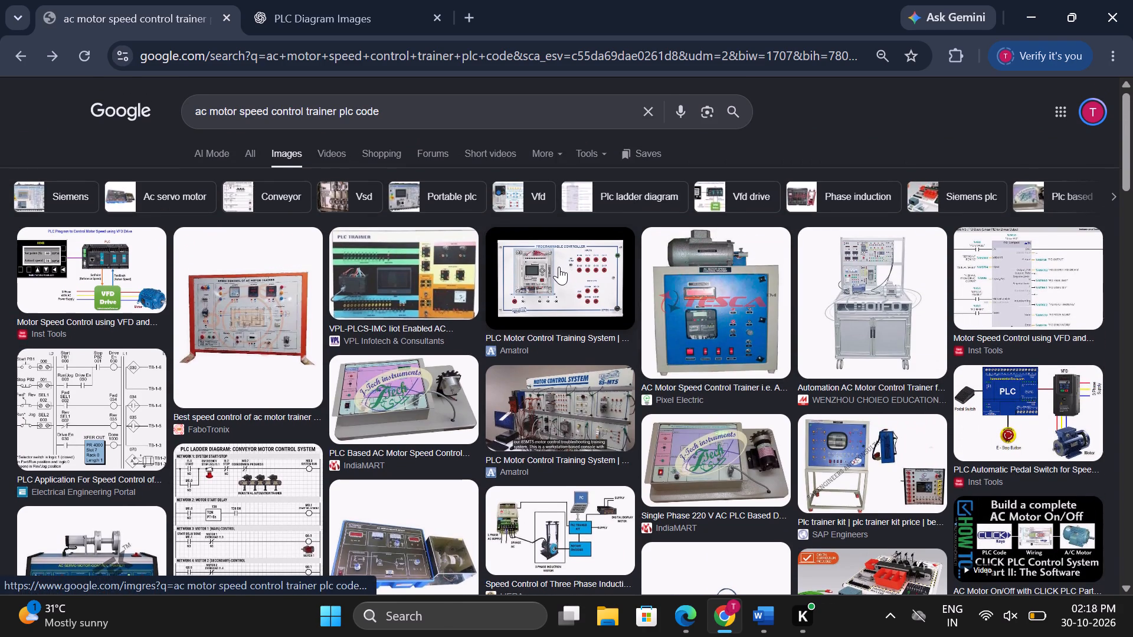
Preview the "Motor Speed Control using VFD and PLC Programming" PID block image and its related images, then close the preview.
{"action": "left_click", "coordinate": [1010, 290]}
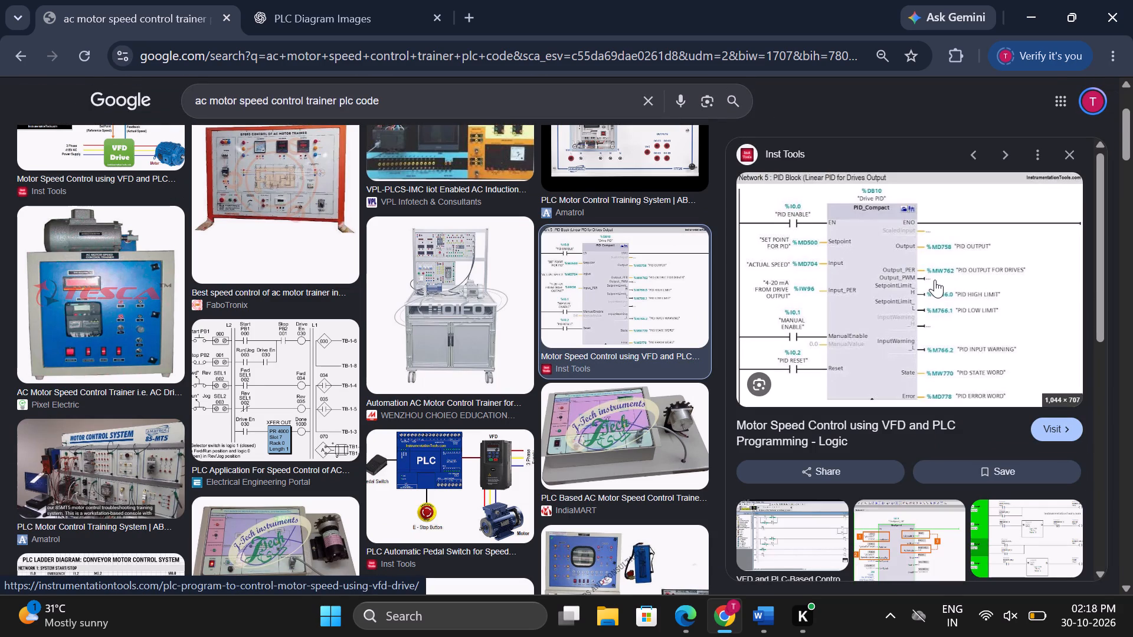
{"action": "scroll", "coordinate": [836, 360], "scroll_direction": "down", "scroll_amount": 1}
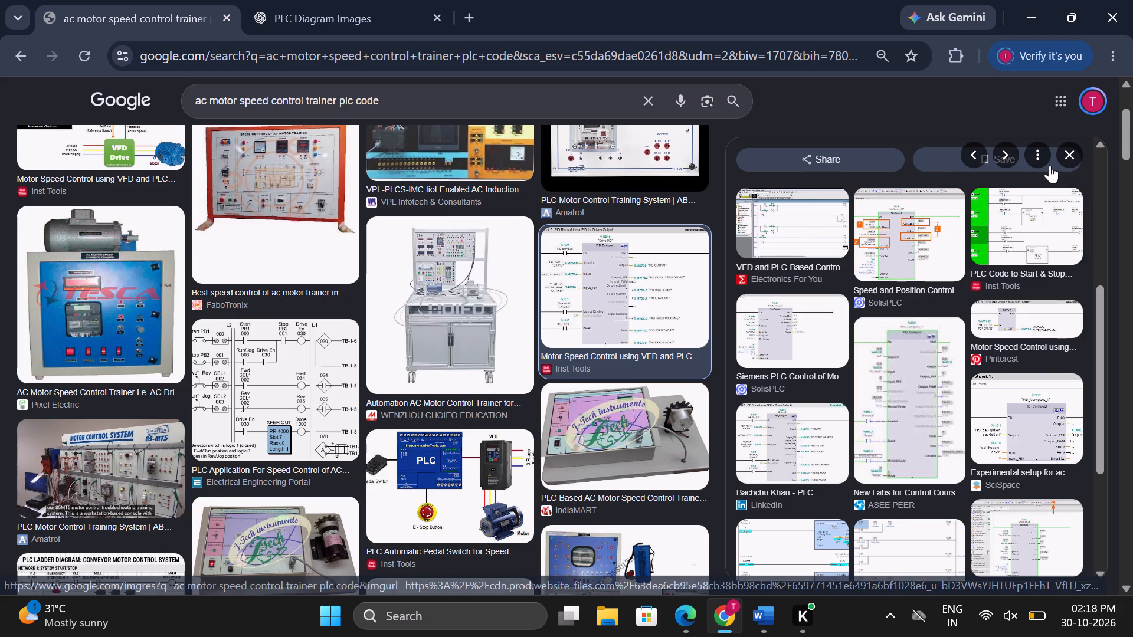
{"action": "left_click", "coordinate": [1068, 153]}
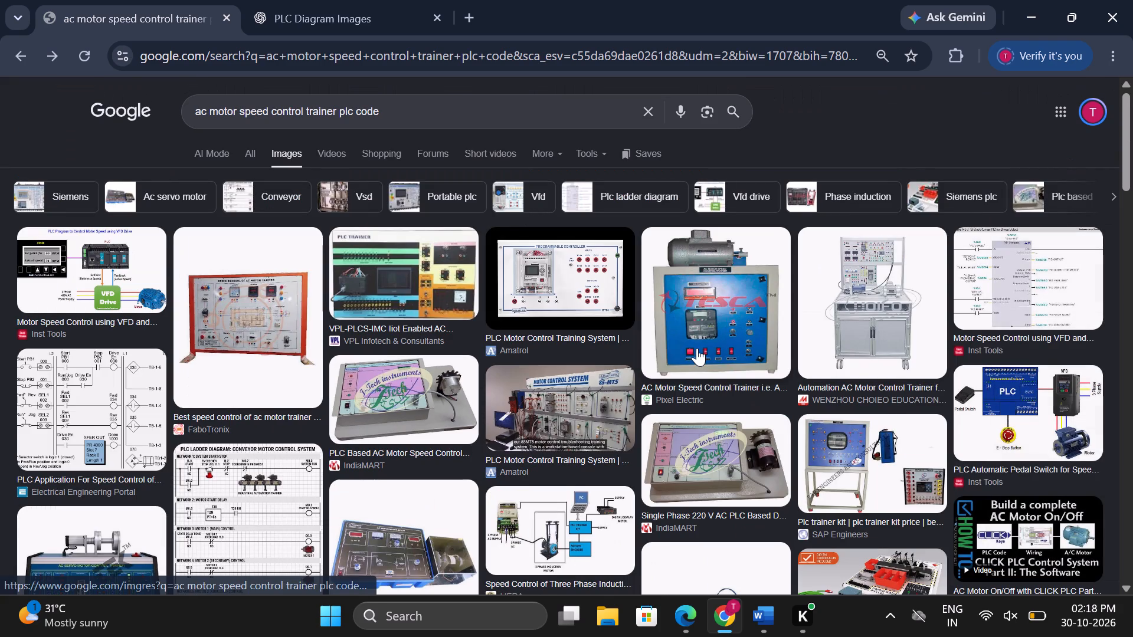
Browse the image results for a suitable AC motor speed control PLC code or ladder diagram.
{"action": "scroll", "coordinate": [333, 439], "scroll_direction": "down", "scroll_amount": 2}
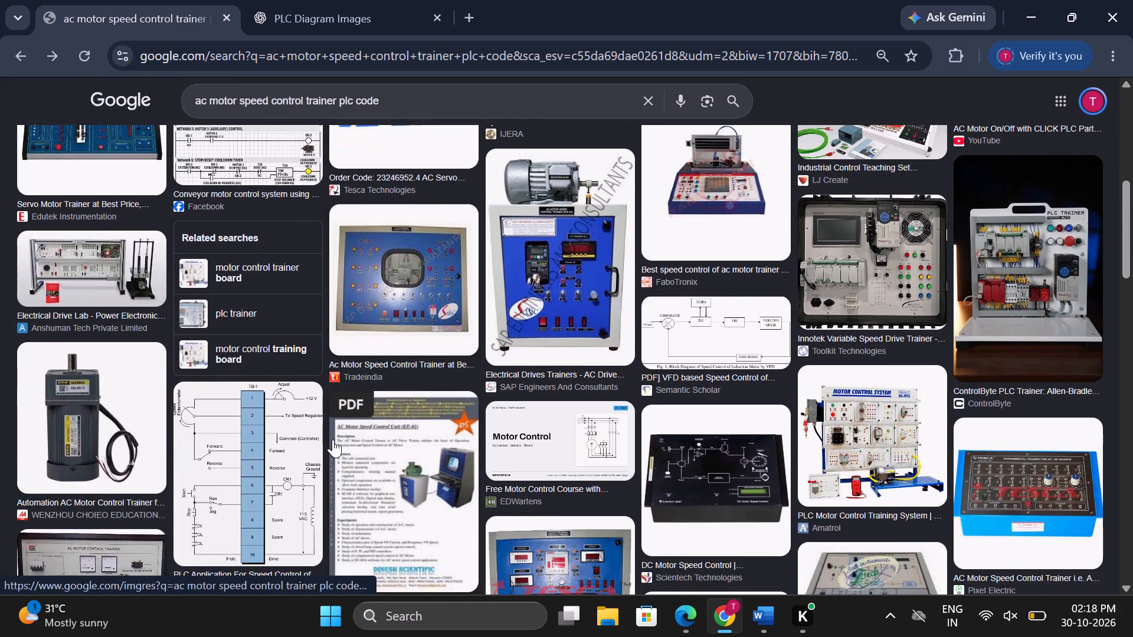
{"action": "scroll", "coordinate": [333, 439], "scroll_direction": "down", "scroll_amount": 1}
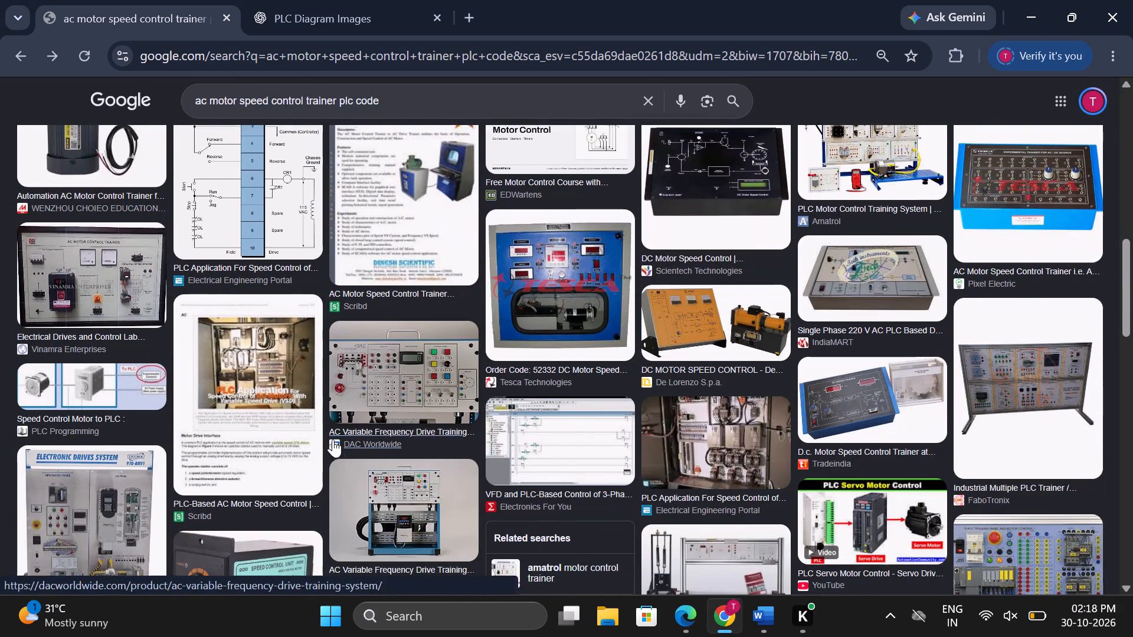
{"action": "scroll", "coordinate": [460, 347], "scroll_direction": "down", "scroll_amount": 1}
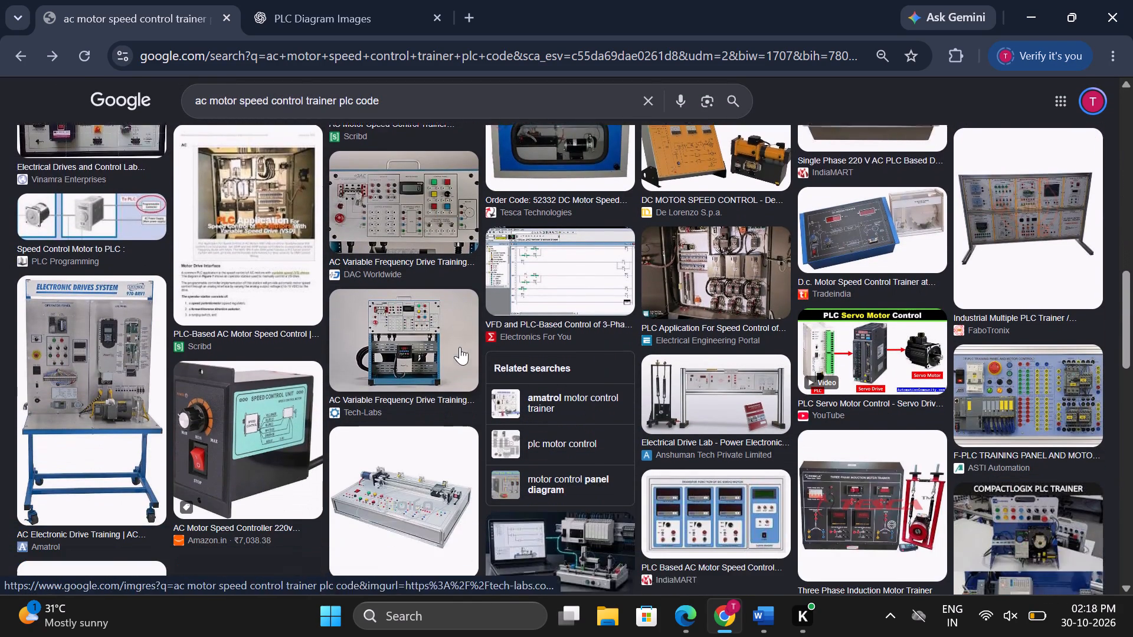
{"action": "scroll", "coordinate": [460, 347], "scroll_direction": "down", "scroll_amount": 1}
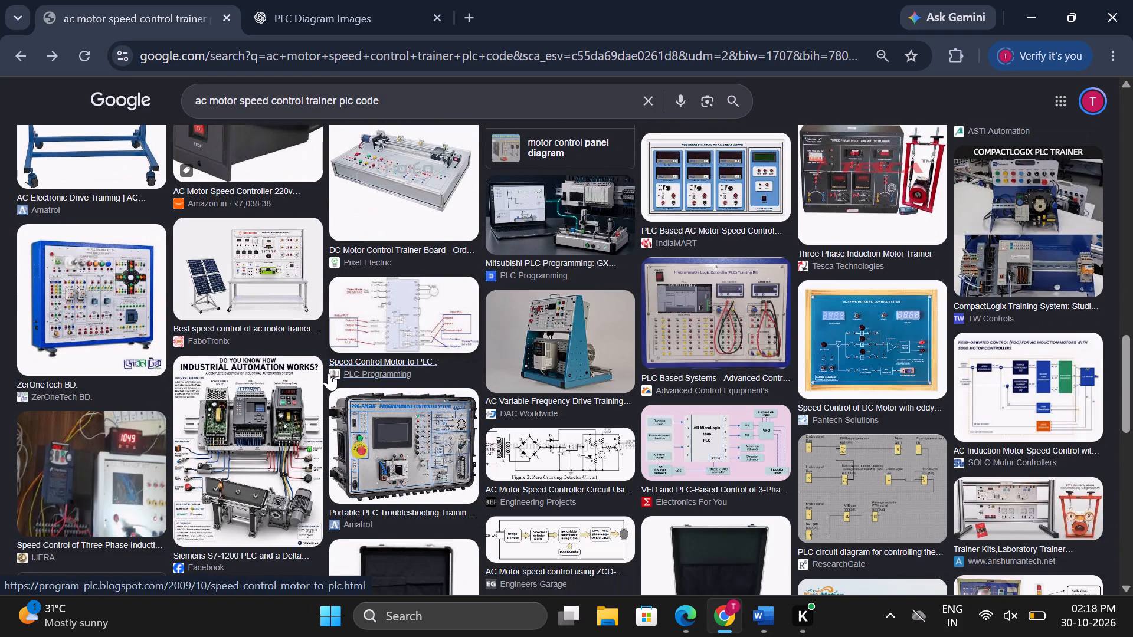
{"action": "scroll", "coordinate": [329, 373], "scroll_direction": "down", "scroll_amount": 1}
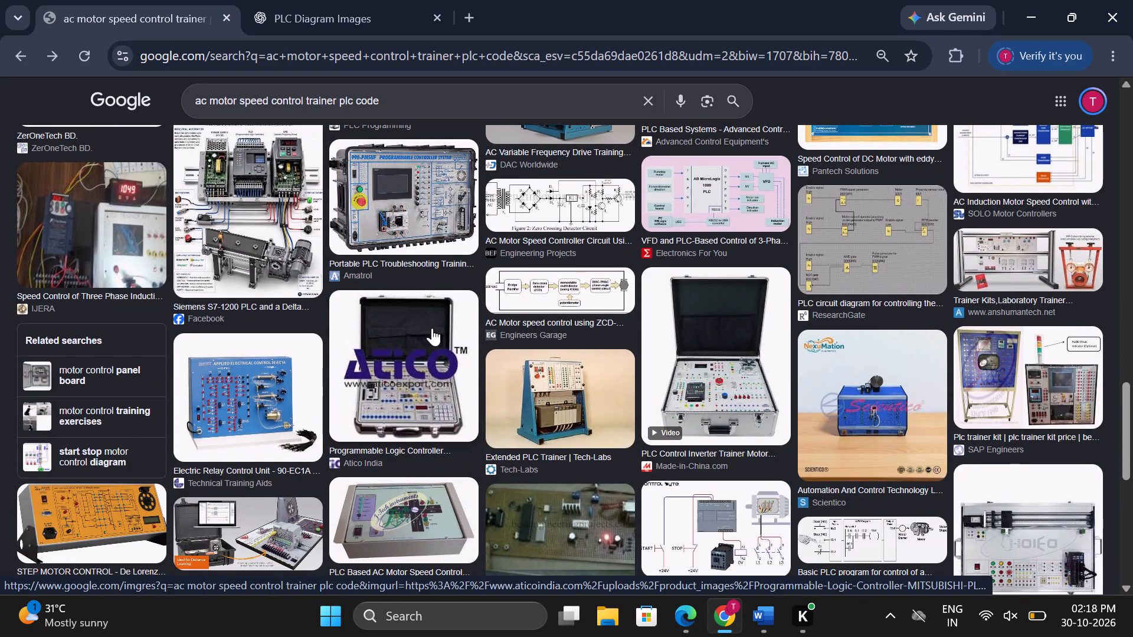
{"action": "scroll", "coordinate": [591, 338], "scroll_direction": "down", "scroll_amount": 1}
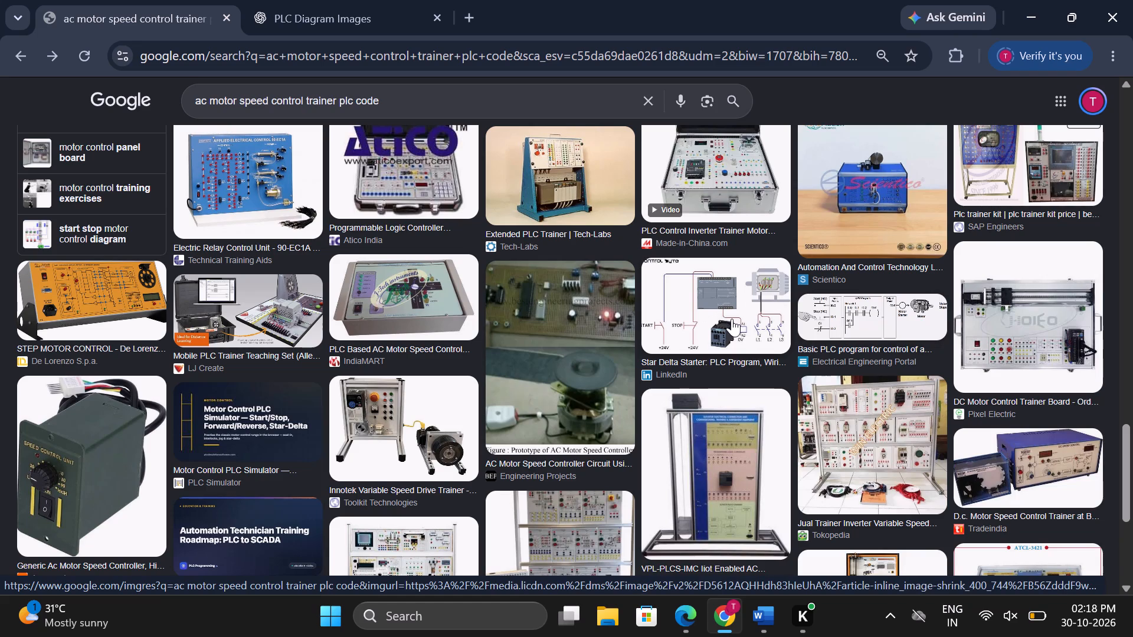
{"action": "scroll", "coordinate": [412, 330], "scroll_direction": "down", "scroll_amount": 2}
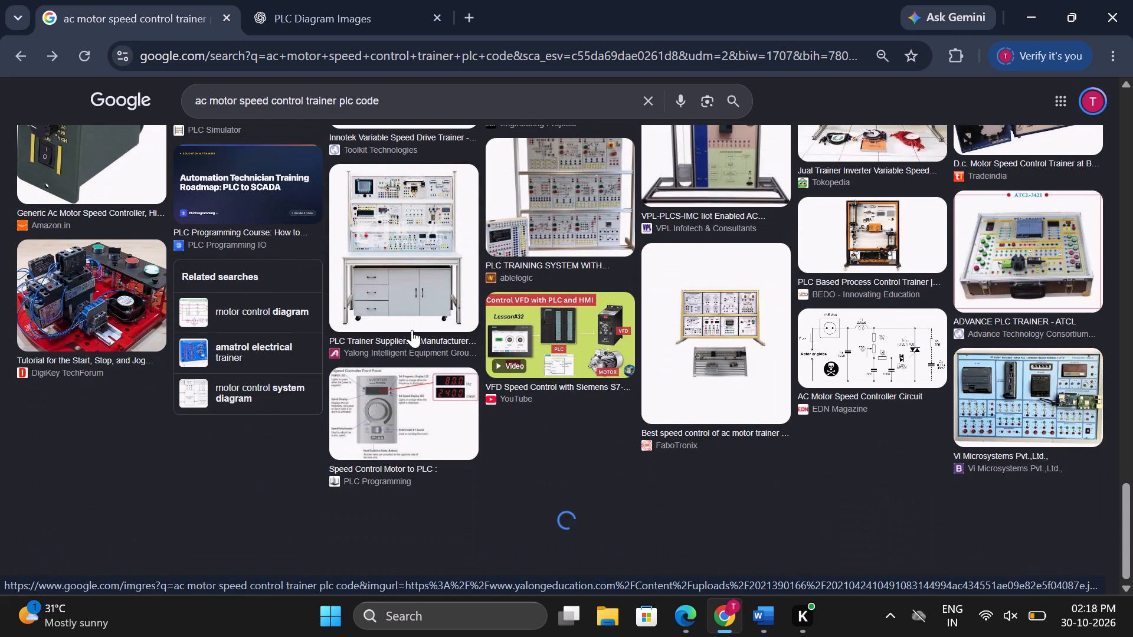
{"action": "scroll", "coordinate": [412, 330], "scroll_direction": "up", "scroll_amount": 19}
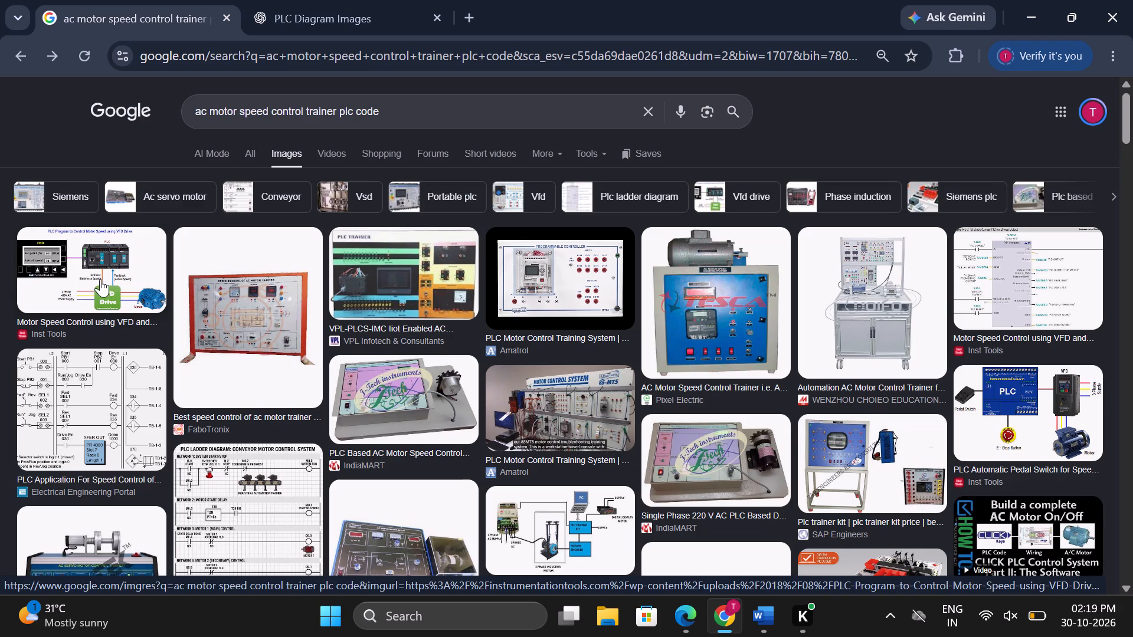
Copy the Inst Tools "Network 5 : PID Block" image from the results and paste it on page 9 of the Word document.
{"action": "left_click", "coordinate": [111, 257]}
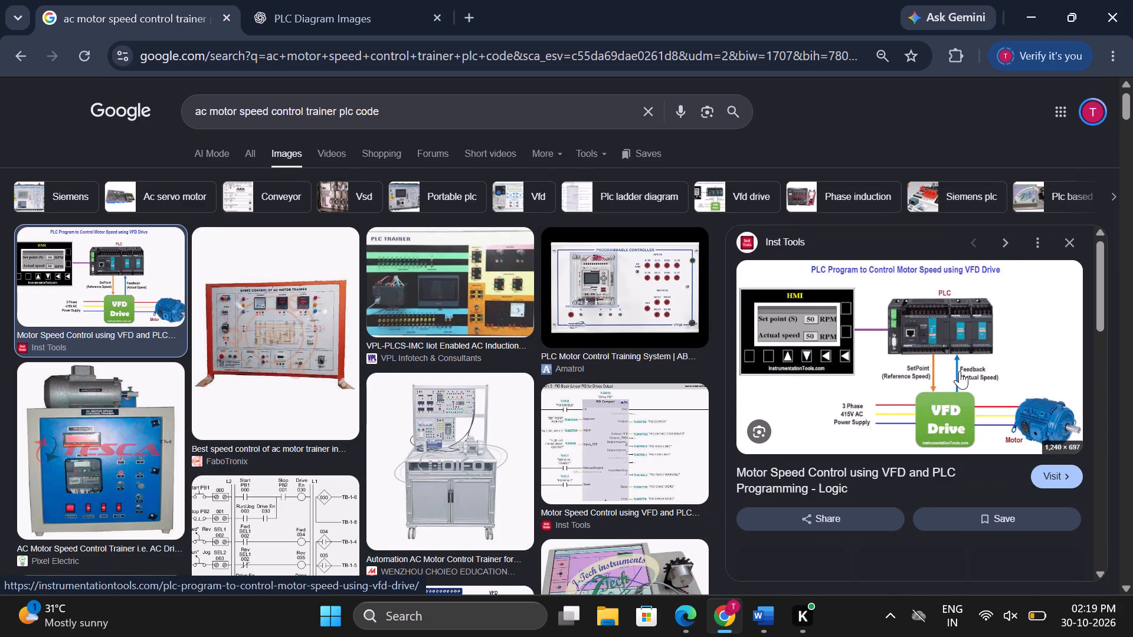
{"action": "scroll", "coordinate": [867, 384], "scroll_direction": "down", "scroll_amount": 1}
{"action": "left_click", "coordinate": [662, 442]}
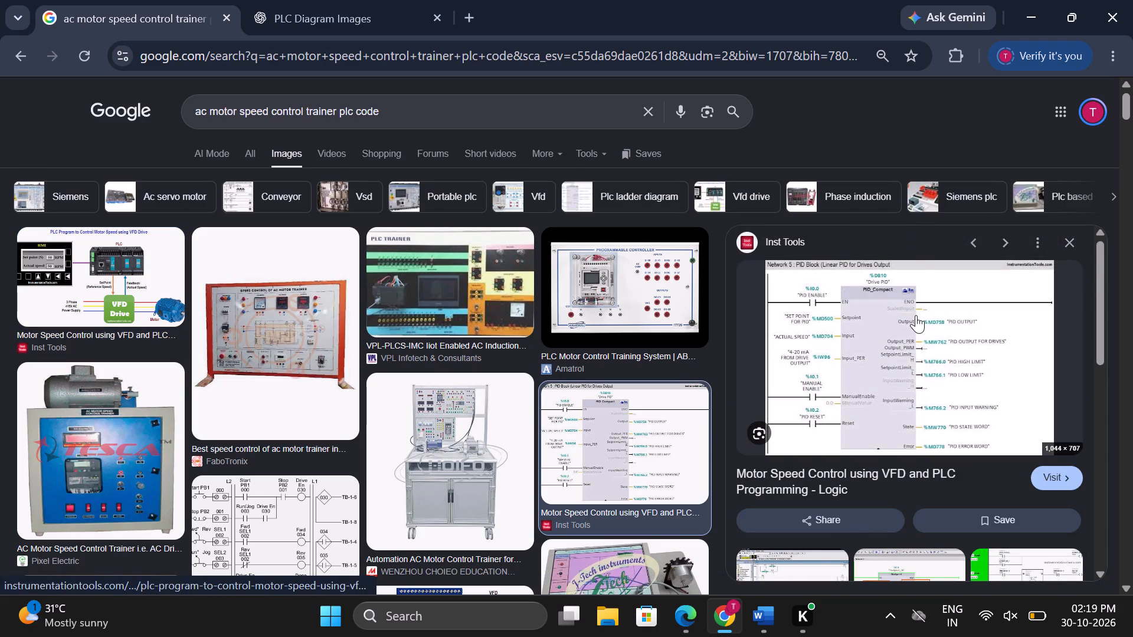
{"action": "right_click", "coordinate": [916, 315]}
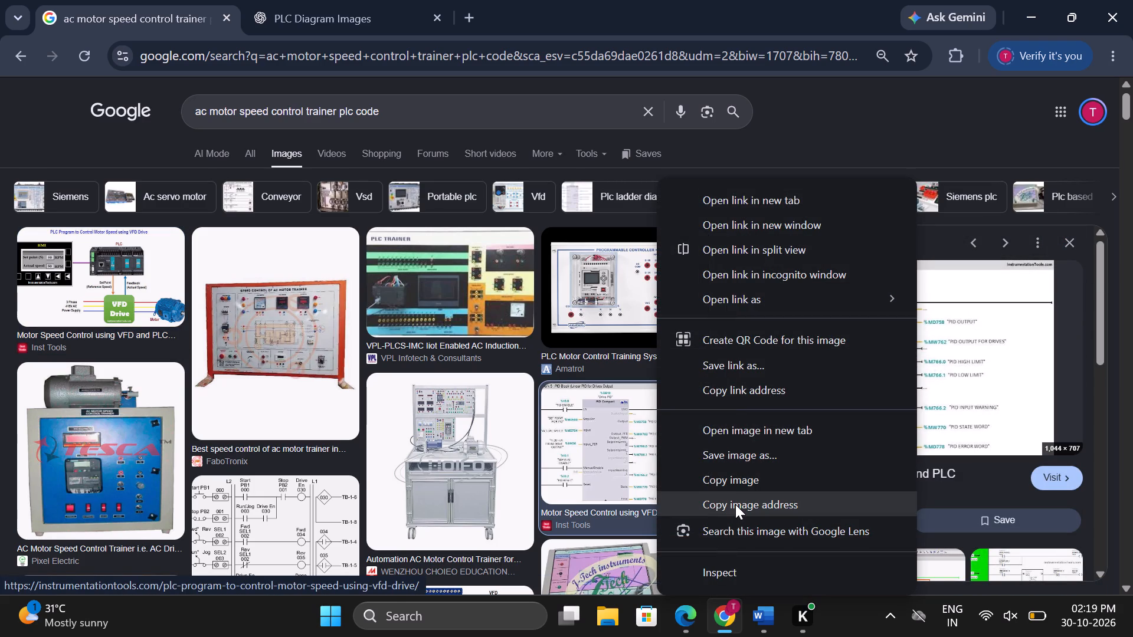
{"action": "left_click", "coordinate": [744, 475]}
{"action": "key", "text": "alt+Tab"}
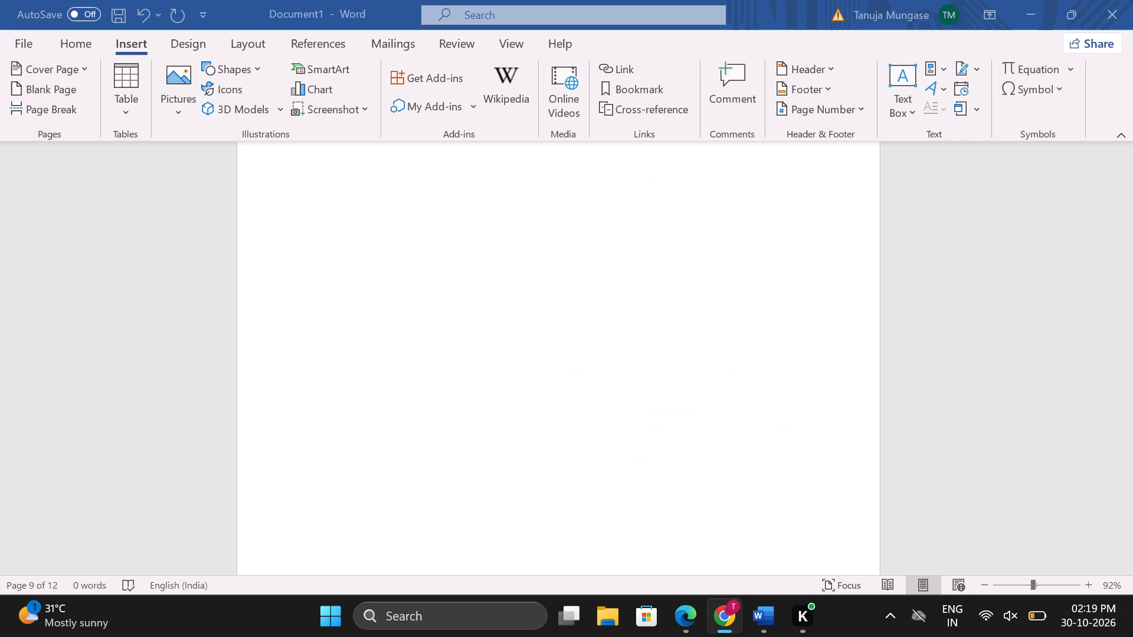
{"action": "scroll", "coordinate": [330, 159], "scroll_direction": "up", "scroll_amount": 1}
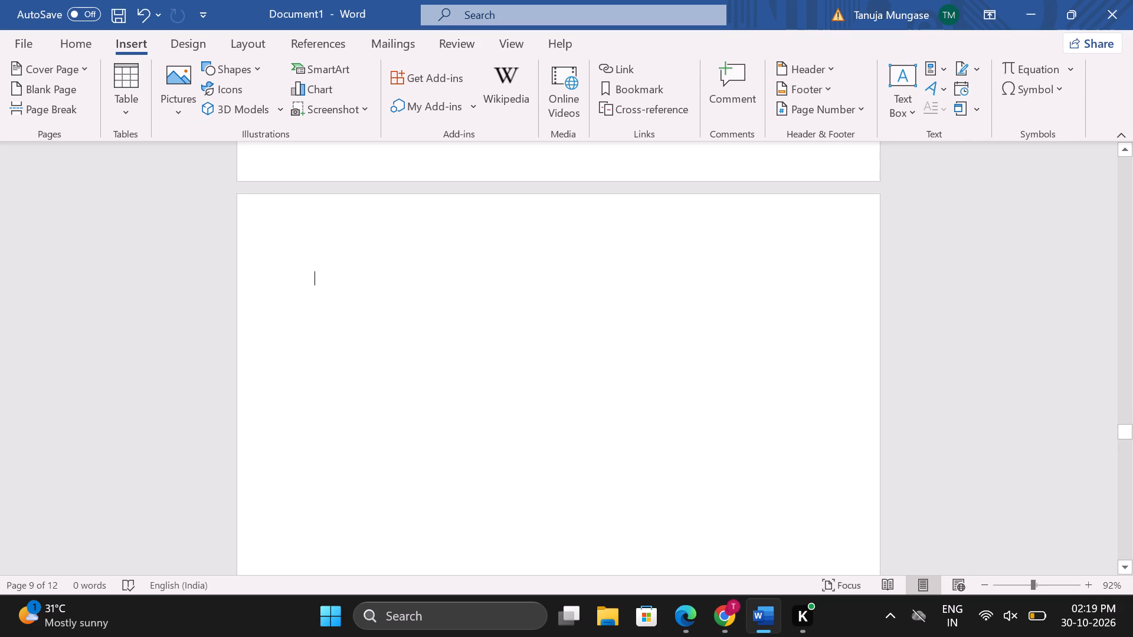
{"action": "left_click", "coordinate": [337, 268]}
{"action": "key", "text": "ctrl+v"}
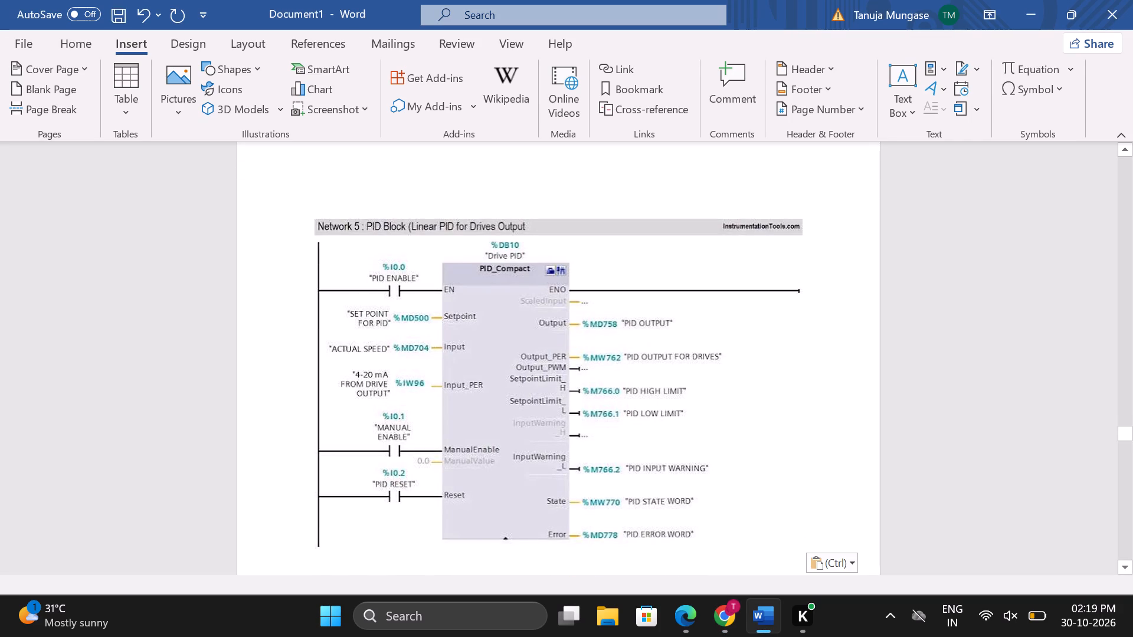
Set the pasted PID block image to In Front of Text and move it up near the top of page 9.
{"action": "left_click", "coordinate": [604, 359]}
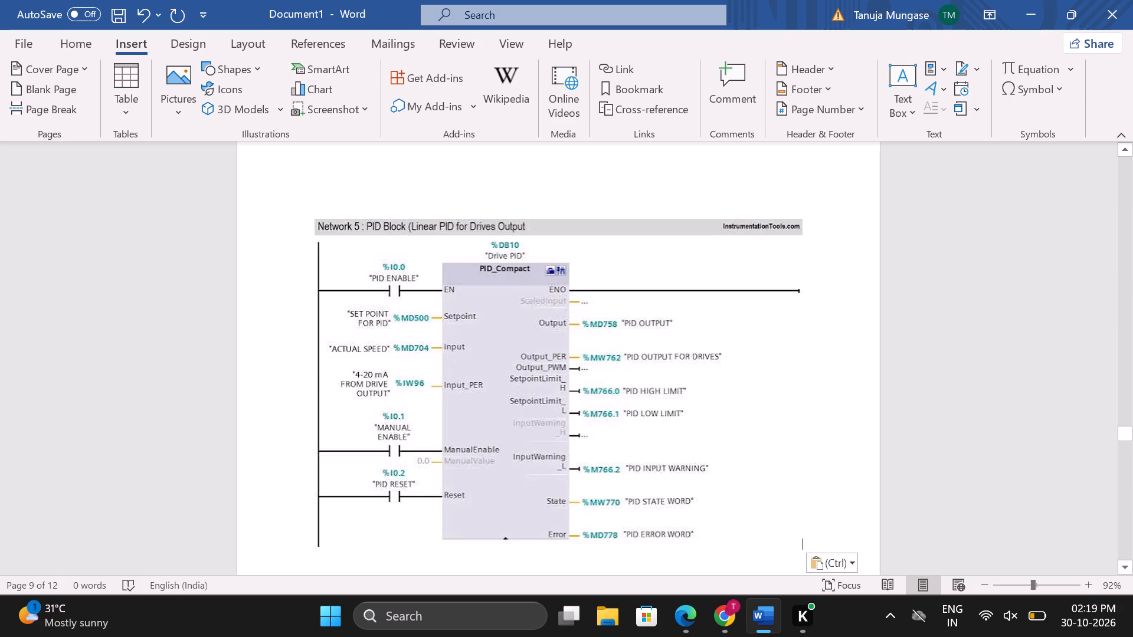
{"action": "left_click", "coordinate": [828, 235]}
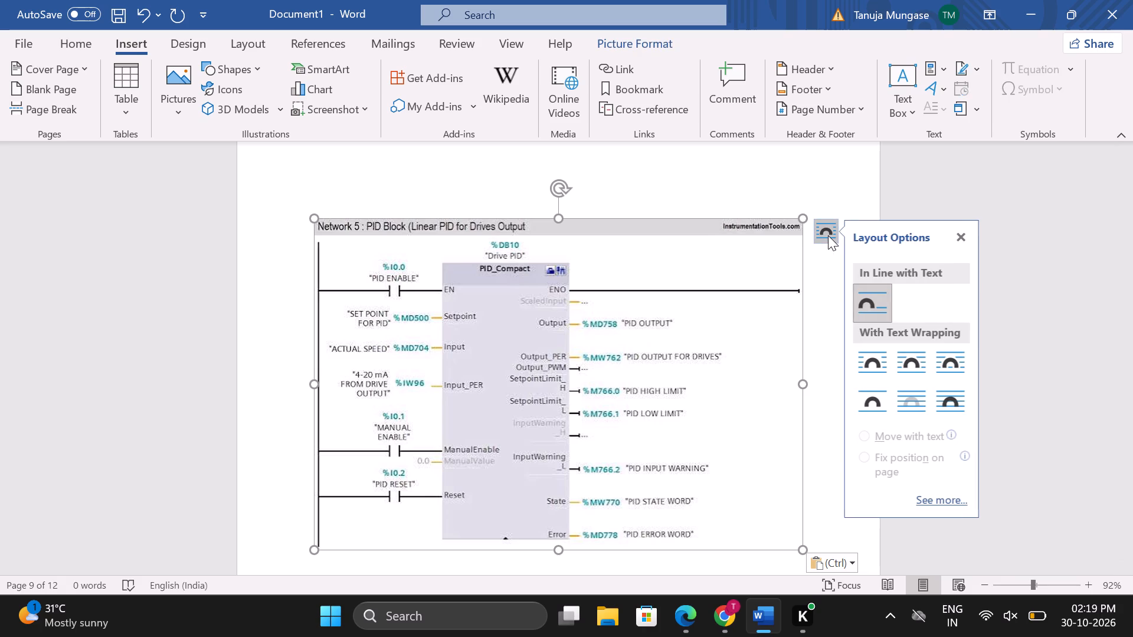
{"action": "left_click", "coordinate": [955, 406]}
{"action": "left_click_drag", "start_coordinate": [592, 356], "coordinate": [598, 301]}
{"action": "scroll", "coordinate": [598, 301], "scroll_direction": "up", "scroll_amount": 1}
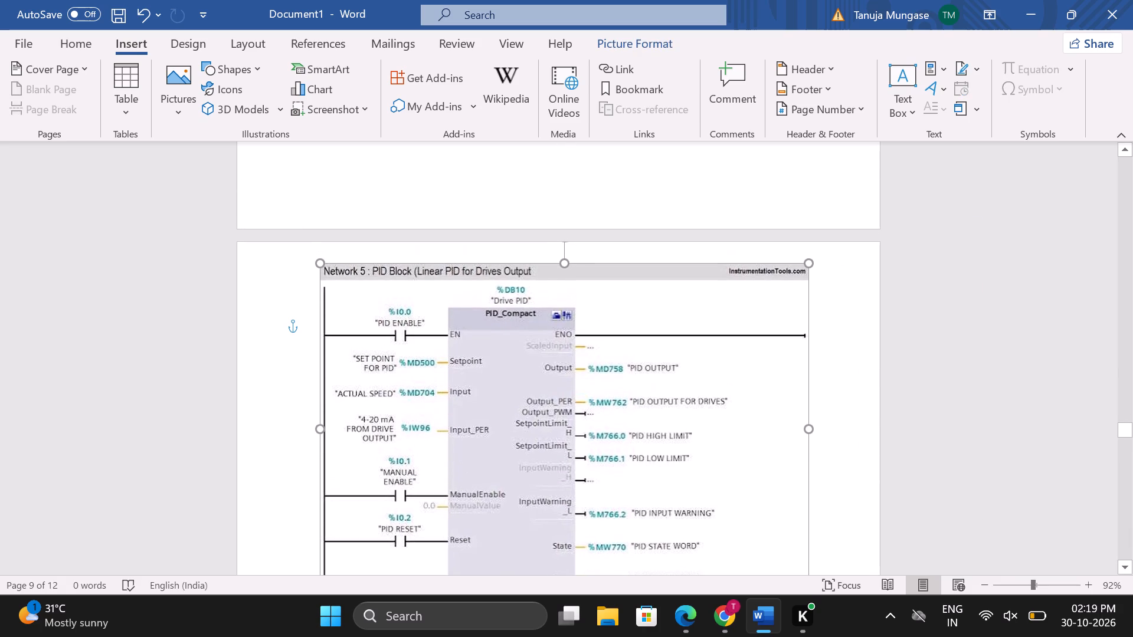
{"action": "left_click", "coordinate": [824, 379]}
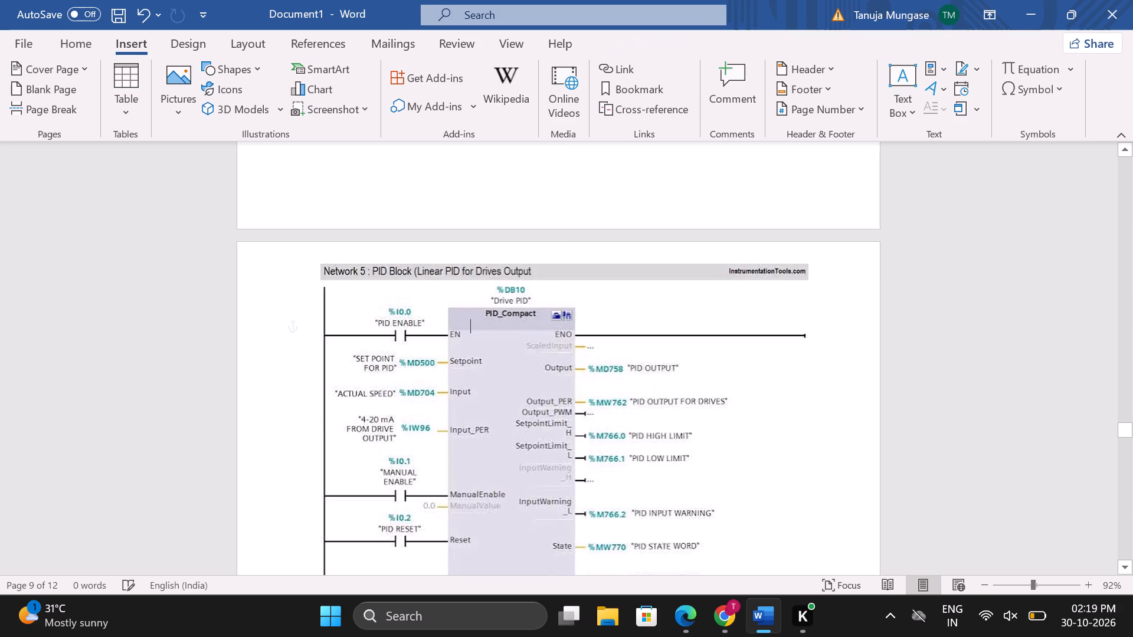
Return to Chrome, check the related images, and preview the Academia.edu PID motor speed control ladder diagram, closing it again.
{"action": "key", "text": "alt+Tab"}
{"action": "scroll", "coordinate": [735, 375], "scroll_direction": "down", "scroll_amount": 2}
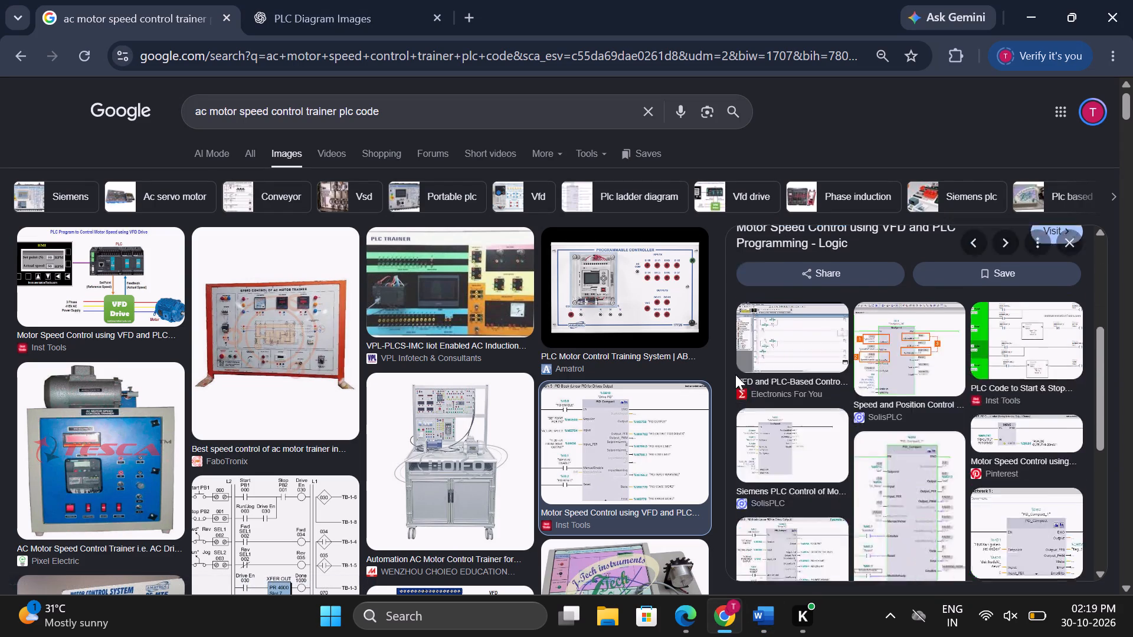
{"action": "scroll", "coordinate": [735, 375], "scroll_direction": "down", "scroll_amount": 1}
{"action": "scroll", "coordinate": [852, 360], "scroll_direction": "up", "scroll_amount": 1}
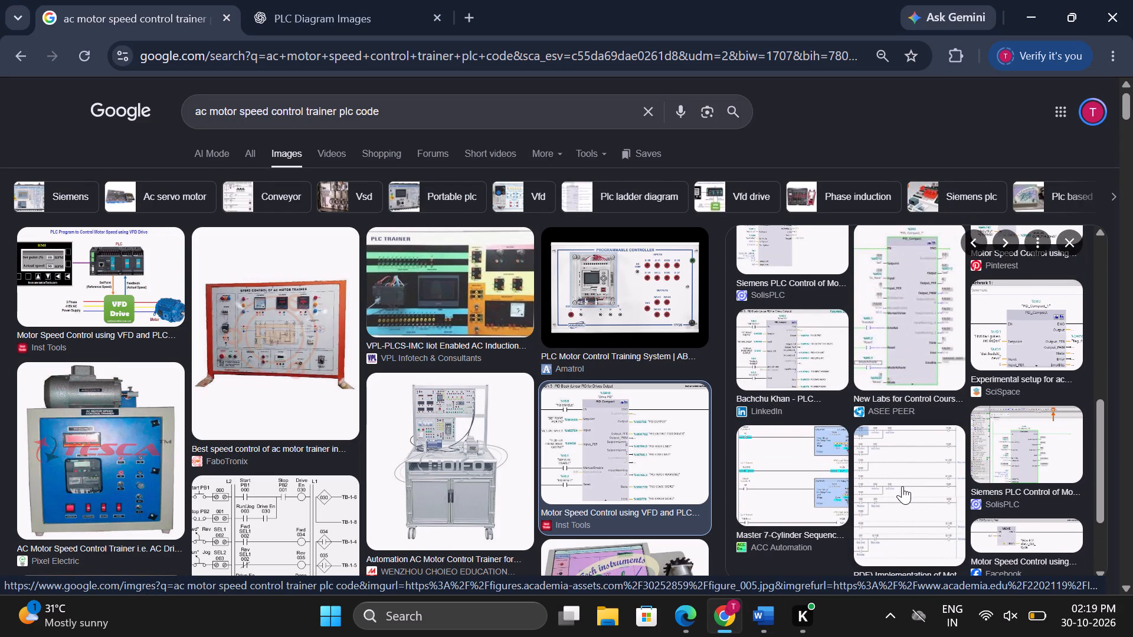
{"action": "left_click", "coordinate": [902, 486]}
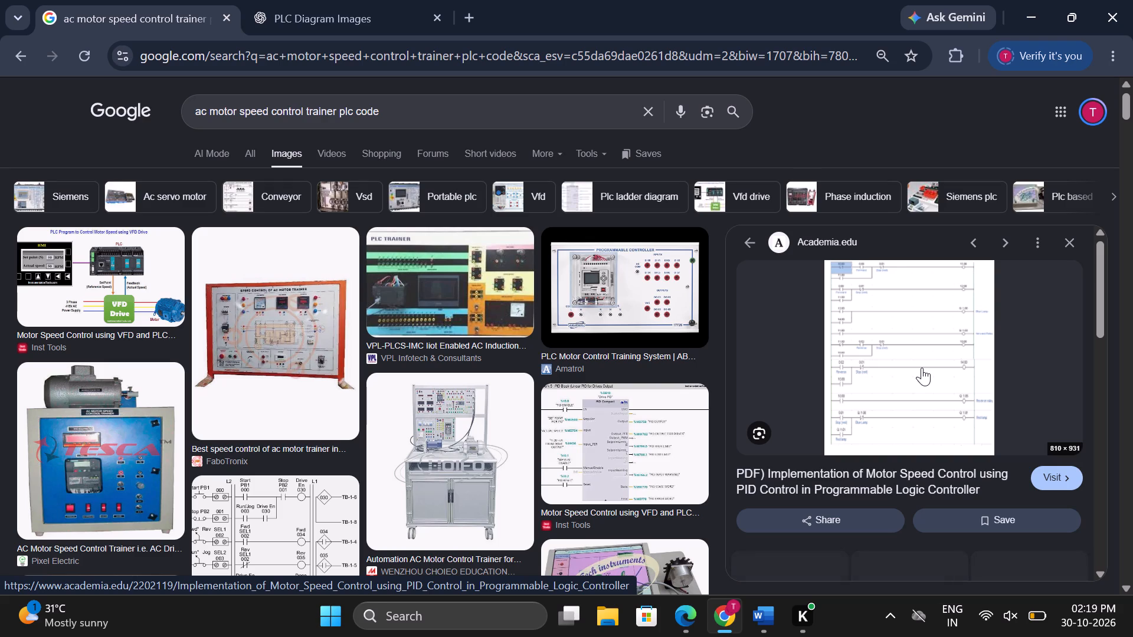
{"action": "left_click", "coordinate": [1064, 245]}
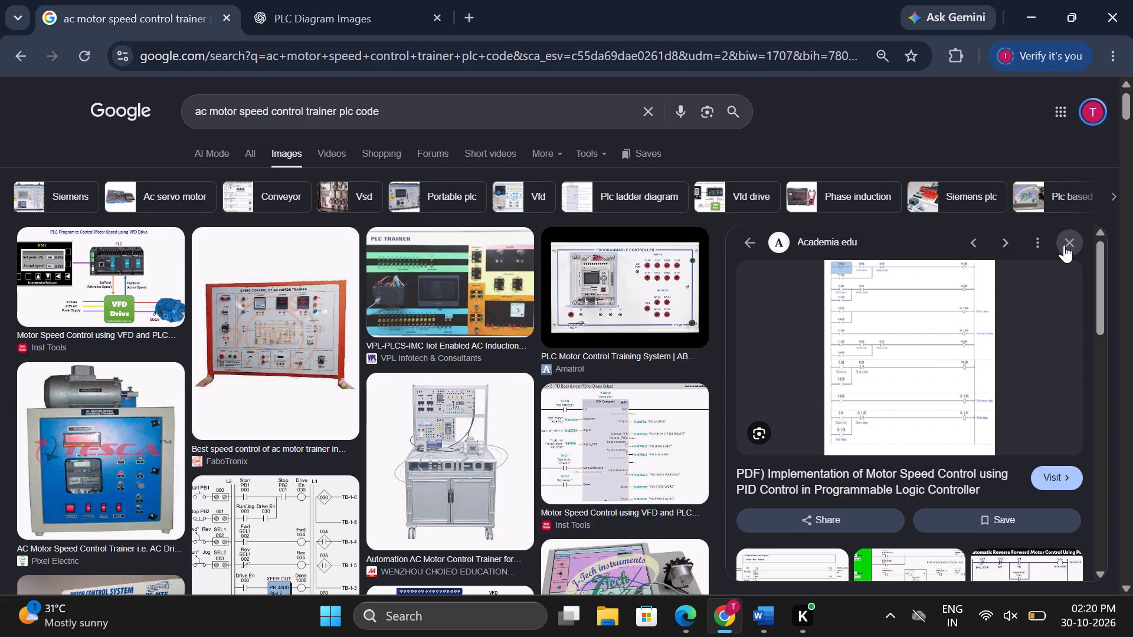
Filter the image results by "Plc ladder diagram" and close the "PLC Diagram Images" browser tab.
{"action": "left_click", "coordinate": [640, 196]}
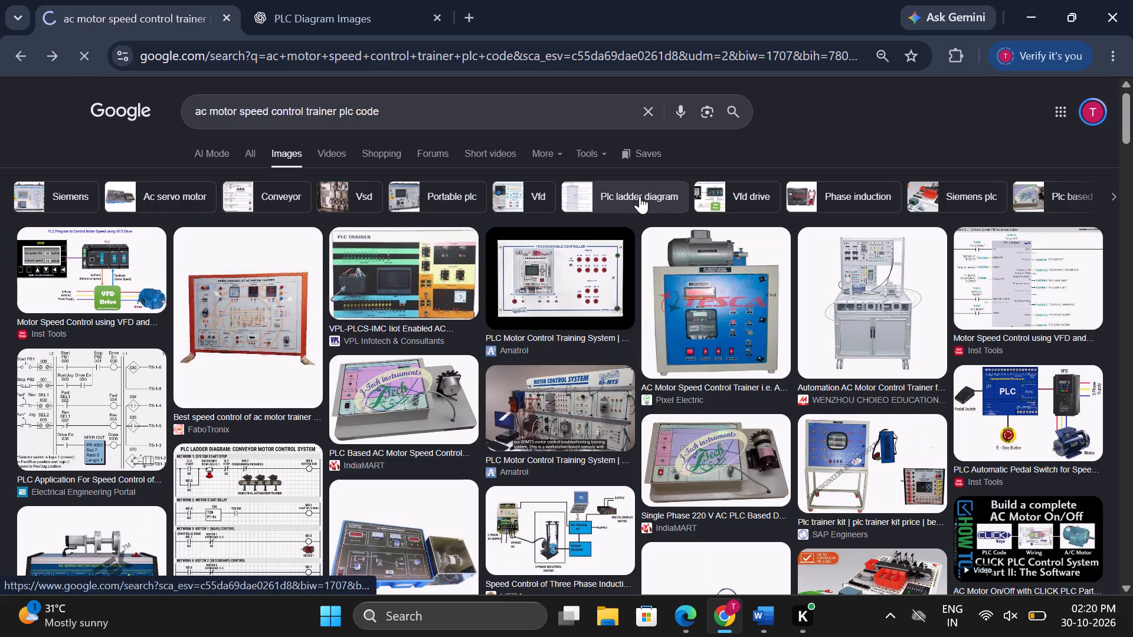
{"action": "left_click", "coordinate": [628, 191]}
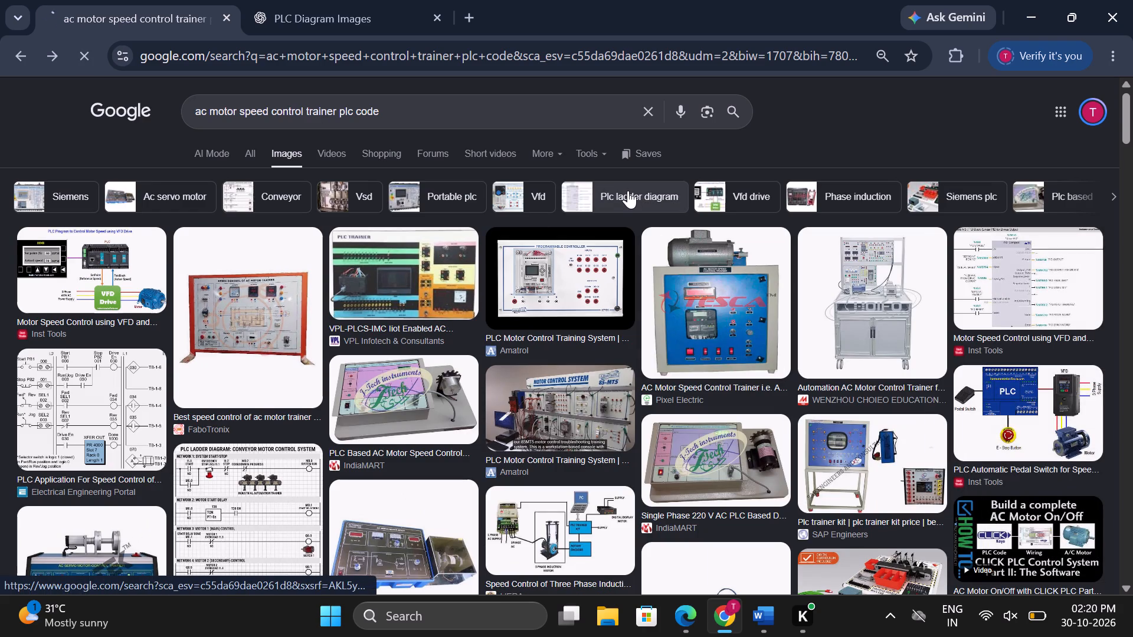
{"action": "left_click", "coordinate": [435, 18]}
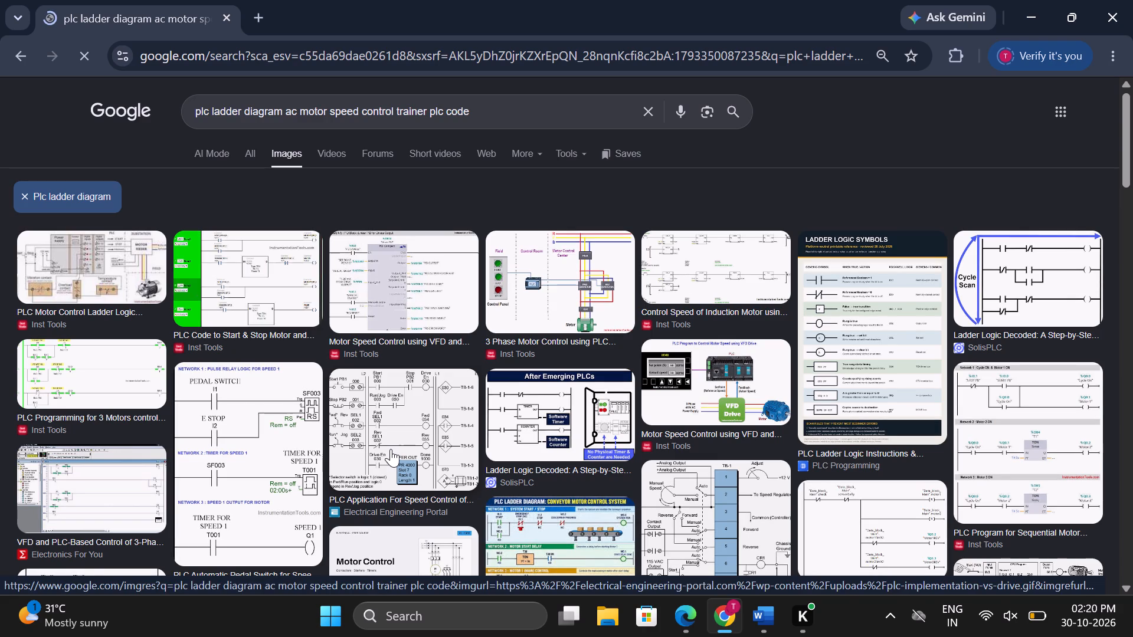
Copy the Inst Tools "PLC Motor Control Ladder Logic Programming" wiring diagram and switch to the Word document.
{"action": "left_click", "coordinate": [114, 270]}
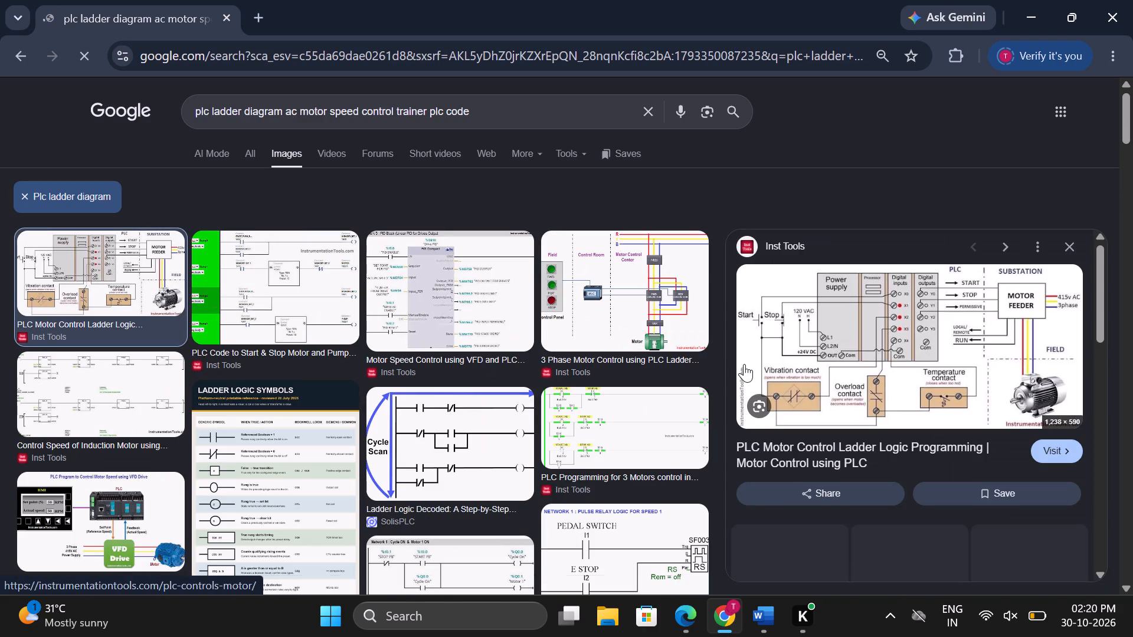
{"action": "right_click", "coordinate": [922, 354]}
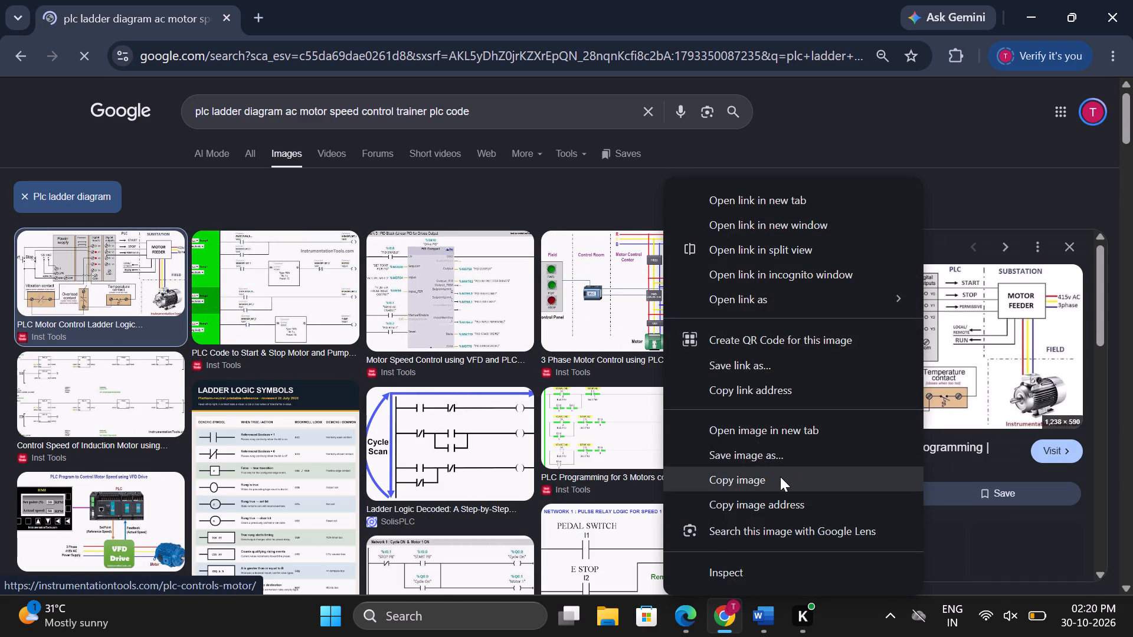
{"action": "left_click", "coordinate": [780, 477]}
{"action": "key", "text": "alt+Tab"}
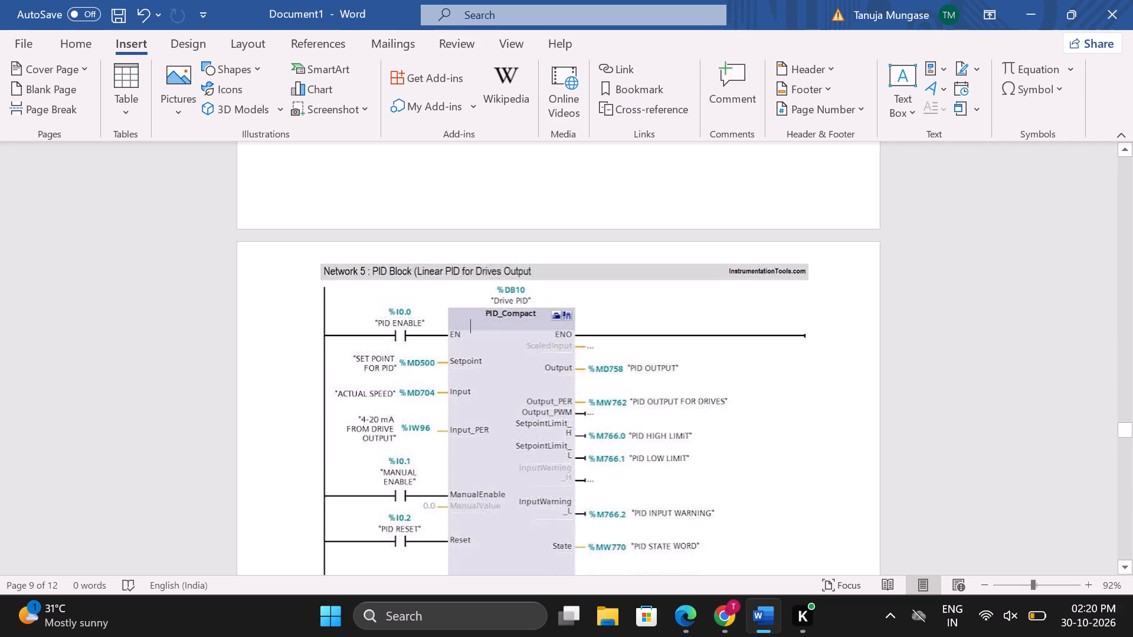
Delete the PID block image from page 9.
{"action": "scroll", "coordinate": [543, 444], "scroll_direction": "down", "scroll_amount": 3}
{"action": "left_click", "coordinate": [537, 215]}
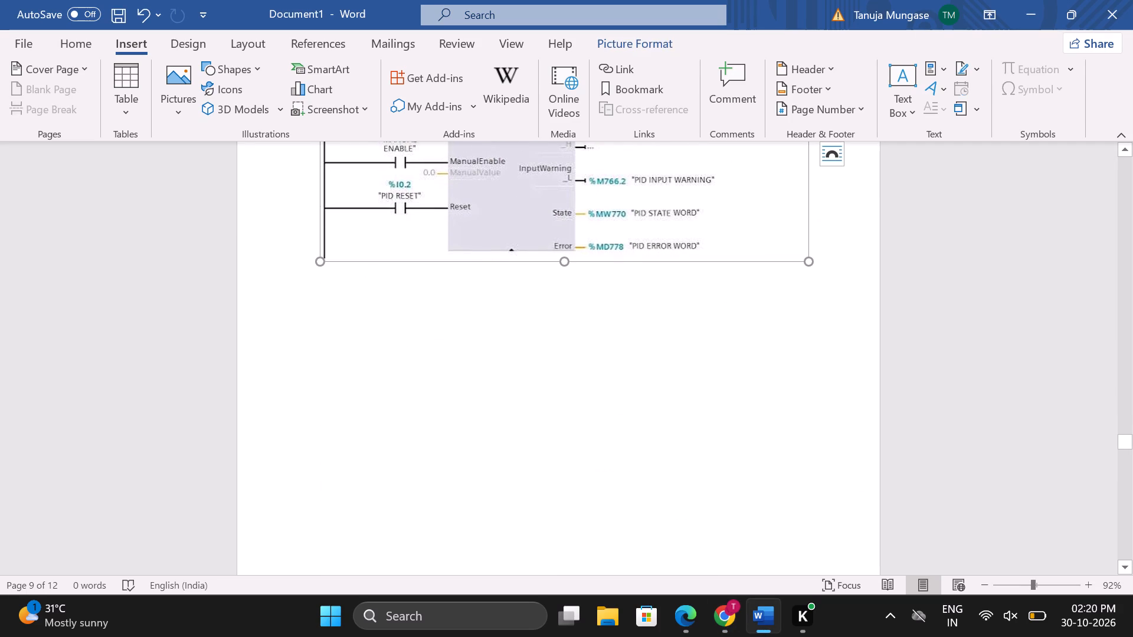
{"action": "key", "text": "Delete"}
Paste the copied PLC motor control wiring diagram on page 9, set it in front of text, and move it up to the page top.
{"action": "key", "text": "ctrl+v"}
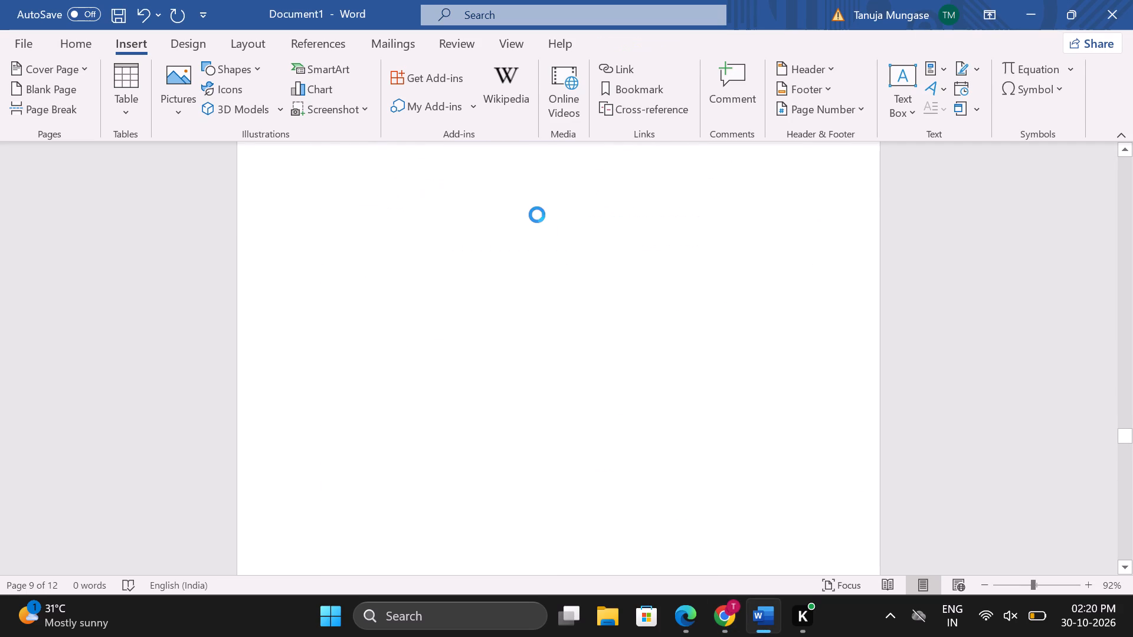
{"action": "scroll", "coordinate": [561, 251], "scroll_direction": "up", "scroll_amount": 2}
{"action": "scroll", "coordinate": [584, 300], "scroll_direction": "up", "scroll_amount": 4}
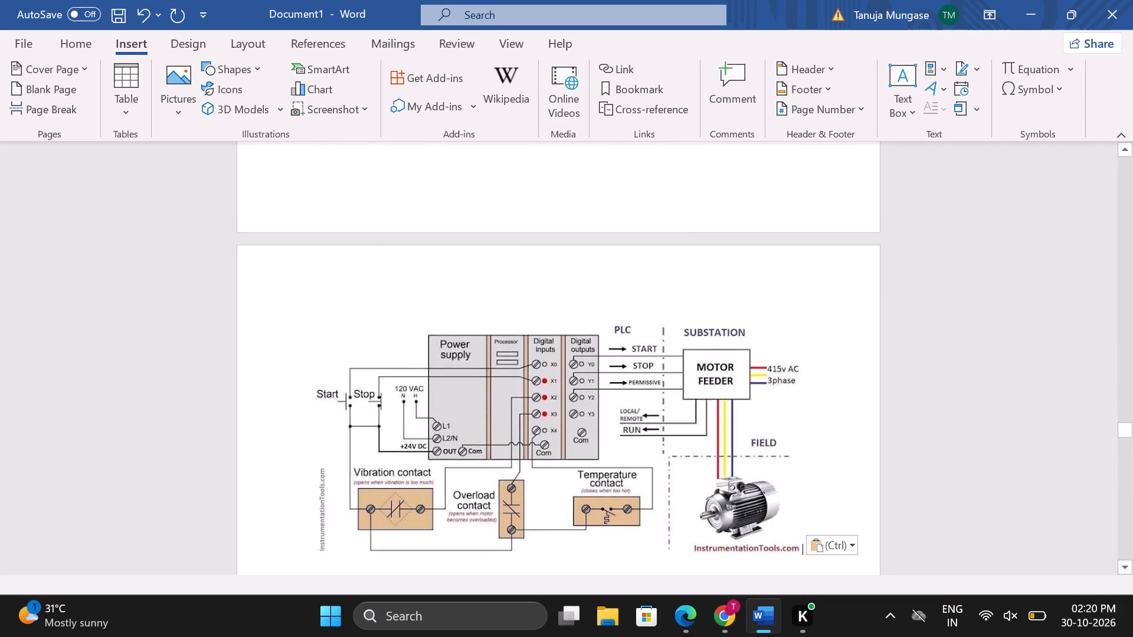
{"action": "left_click", "coordinate": [573, 424]}
{"action": "left_click", "coordinate": [823, 336]}
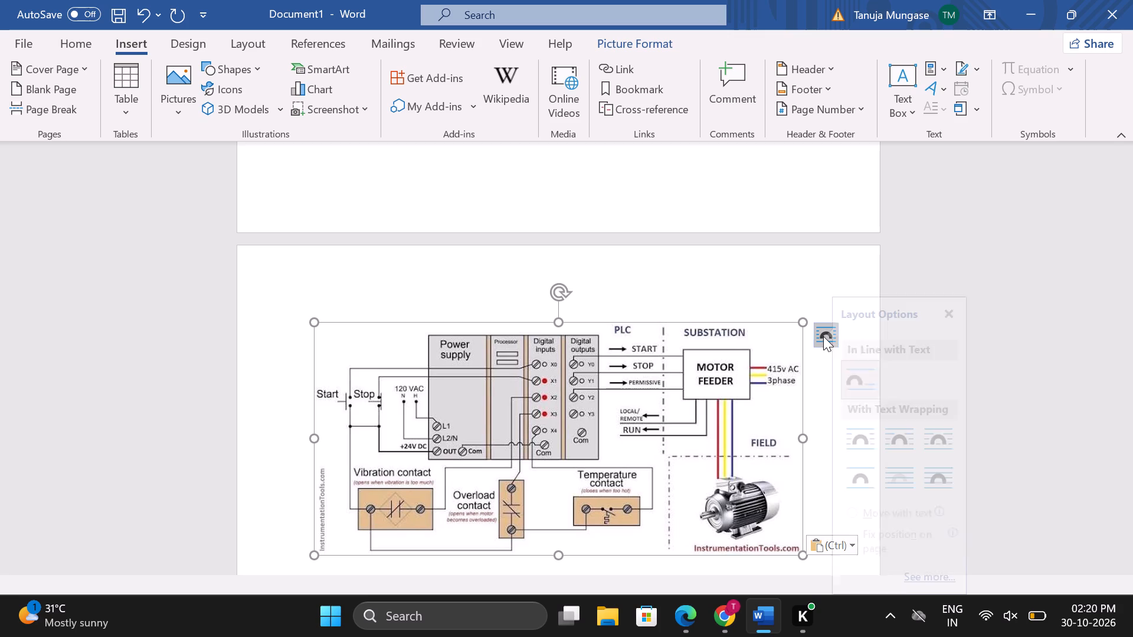
{"action": "left_click", "coordinate": [949, 485]}
{"action": "left_click_drag", "start_coordinate": [597, 399], "coordinate": [600, 353]}
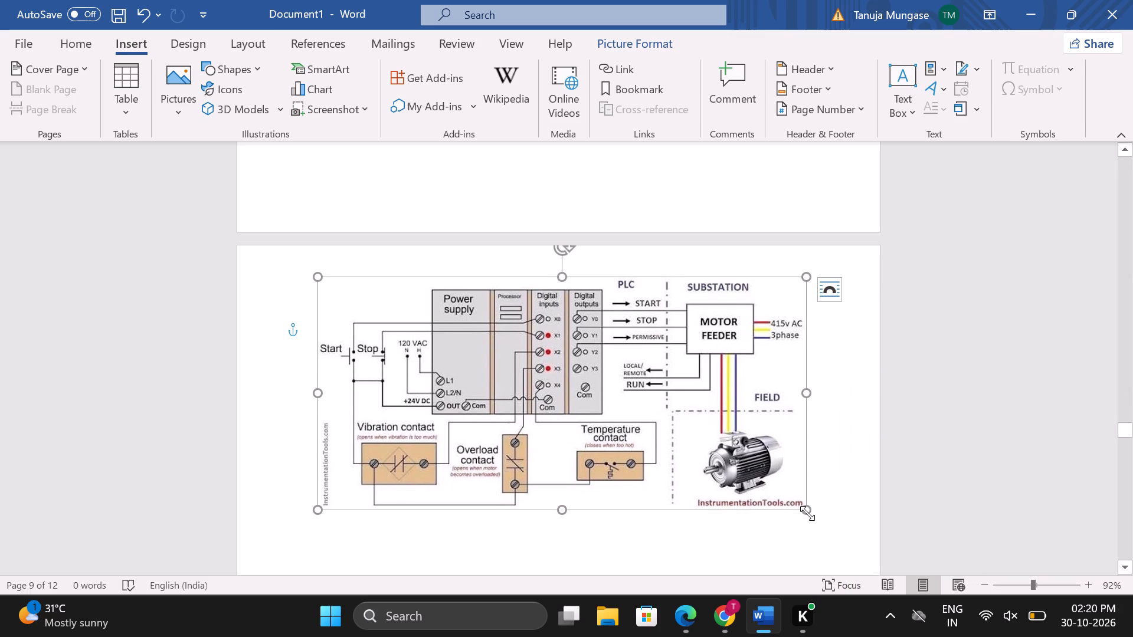
Enlarge the motor control wiring diagram to nearly the page width, make it taller, and centre it across the top of page 9.
{"action": "left_click_drag", "start_coordinate": [810, 512], "coordinate": [790, 537]}
{"action": "left_click_drag", "start_coordinate": [647, 422], "coordinate": [626, 421]}
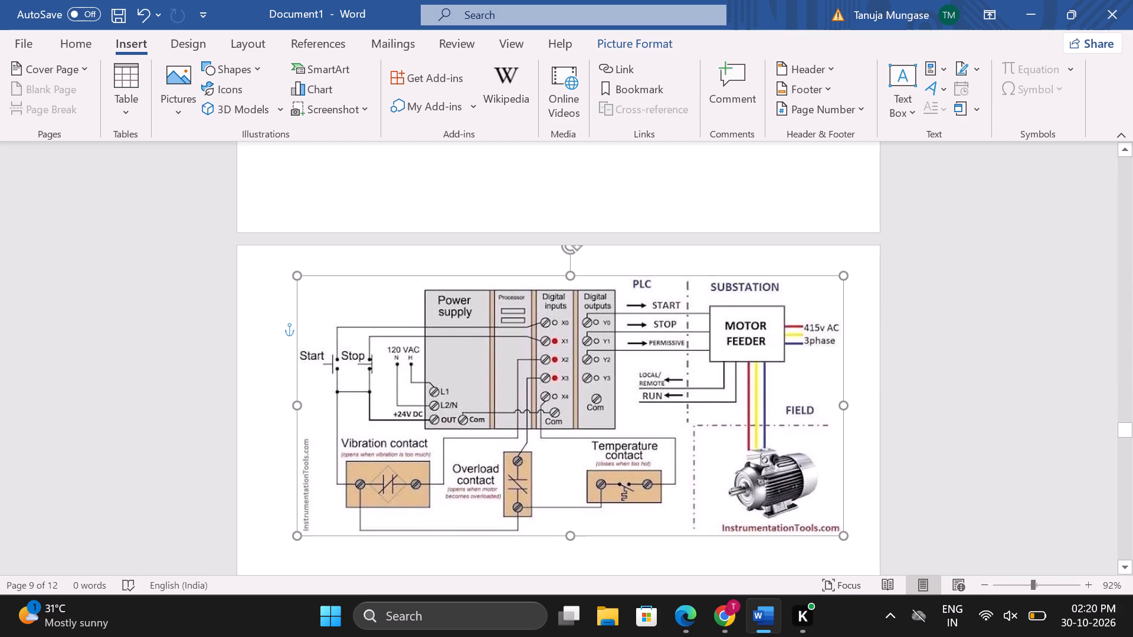
{"action": "left_click_drag", "start_coordinate": [570, 531], "coordinate": [566, 556]}
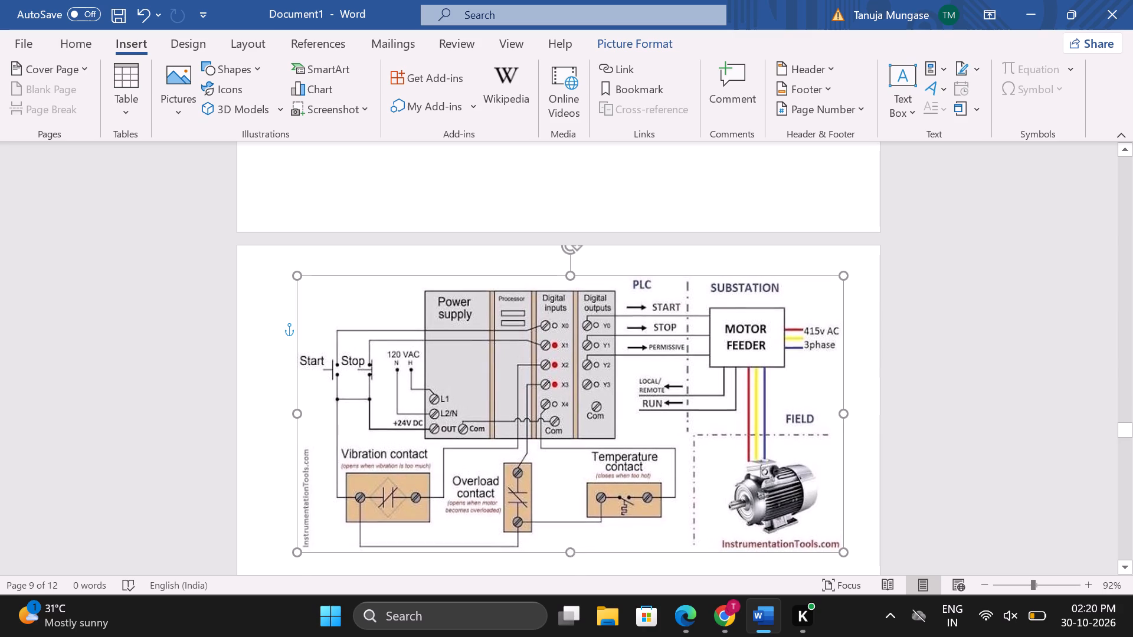
{"action": "left_click_drag", "start_coordinate": [566, 556], "coordinate": [564, 566]}
{"action": "scroll", "coordinate": [552, 459], "scroll_direction": "down", "scroll_amount": 1}
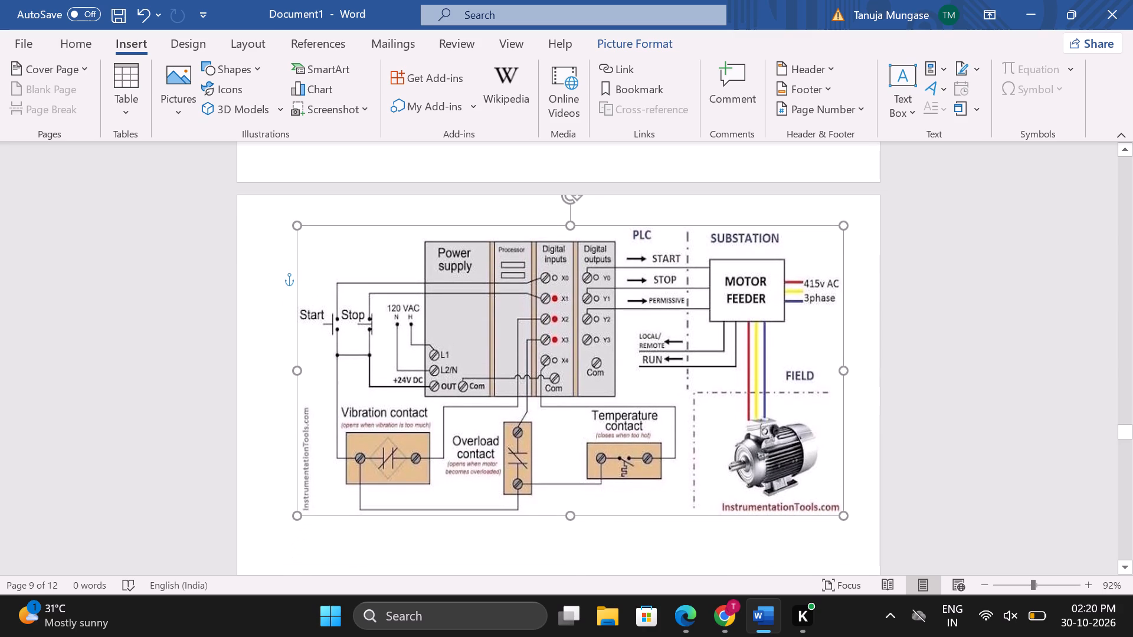
{"action": "left_click_drag", "start_coordinate": [539, 420], "coordinate": [530, 425]}
{"action": "scroll", "coordinate": [530, 425], "scroll_direction": "down", "scroll_amount": 1}
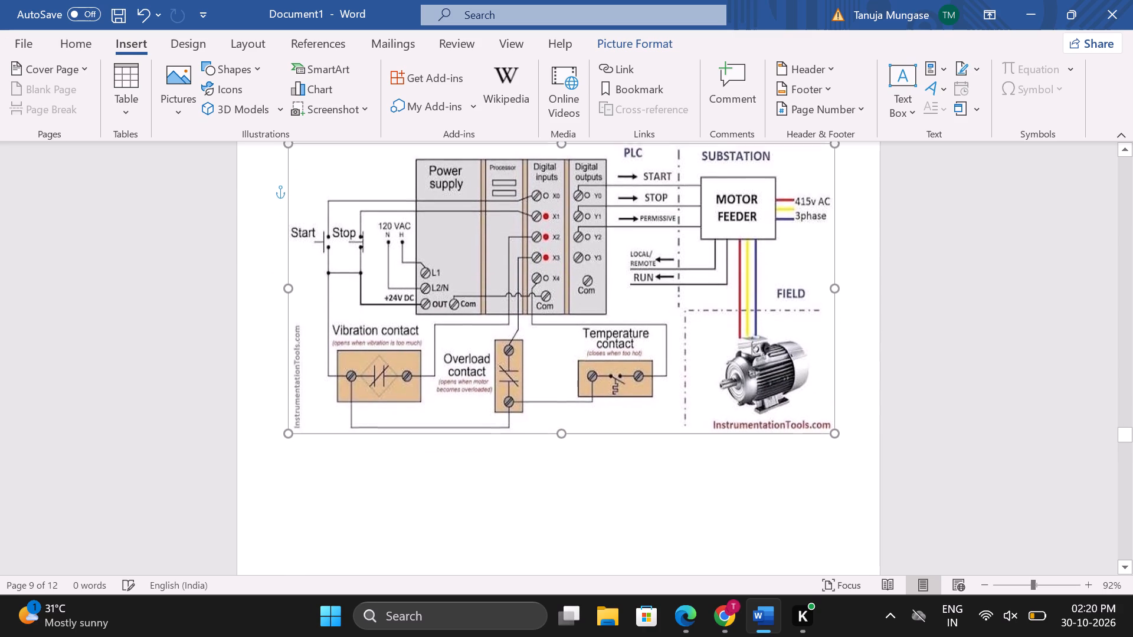
{"action": "scroll", "coordinate": [530, 425], "scroll_direction": "down", "scroll_amount": 1}
{"action": "left_click", "coordinate": [532, 455]}
Switch to Chrome and preview the Inst Tools sequential motor control and start/stop motor and pump ladder diagrams.
{"action": "key", "text": "alt+Tab"}
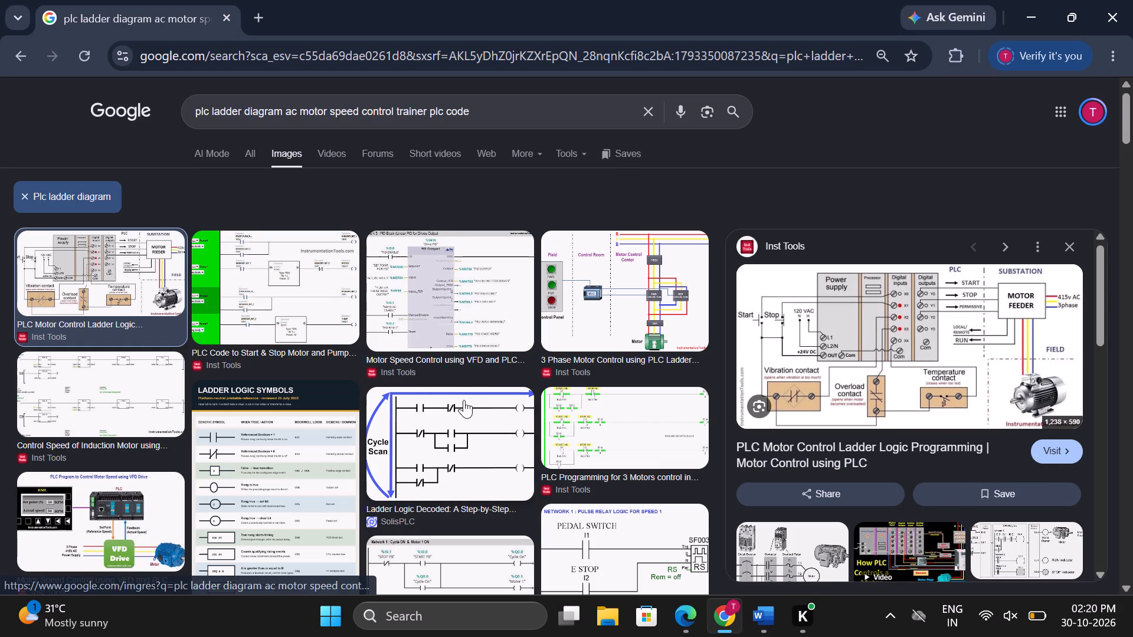
{"action": "scroll", "coordinate": [480, 379], "scroll_direction": "down", "scroll_amount": 1}
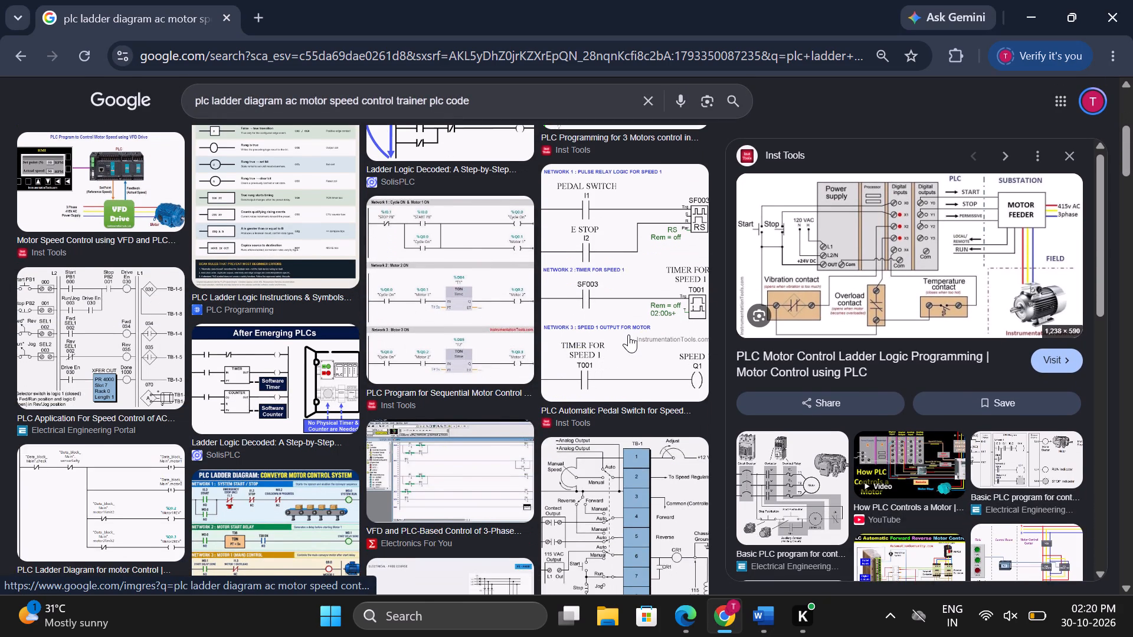
{"action": "left_click", "coordinate": [1068, 157]}
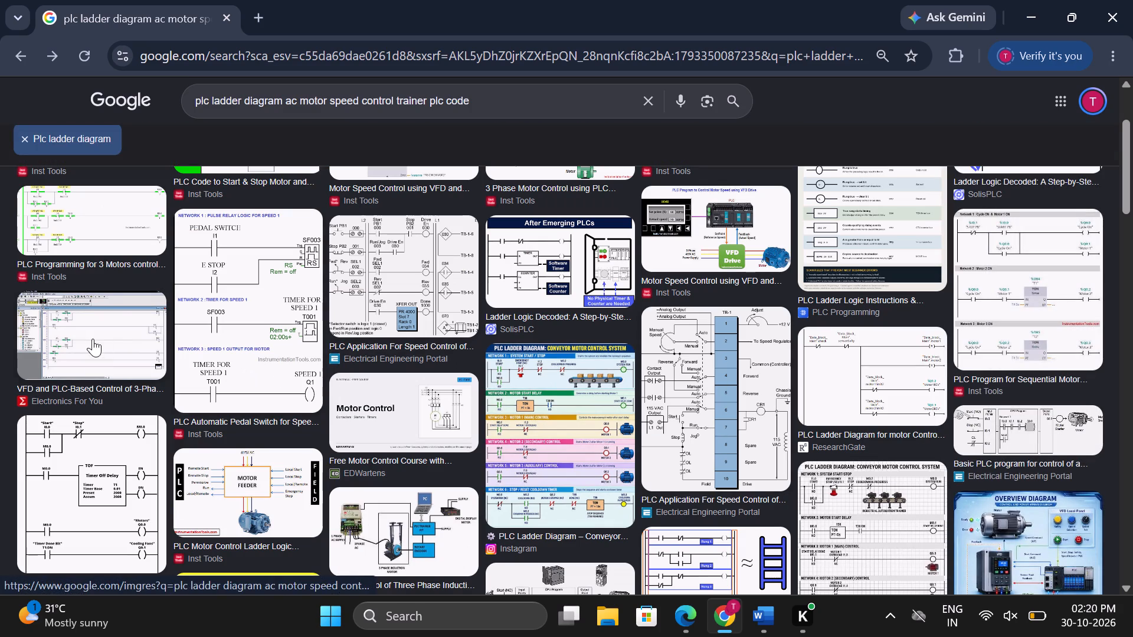
{"action": "left_click", "coordinate": [1019, 335]}
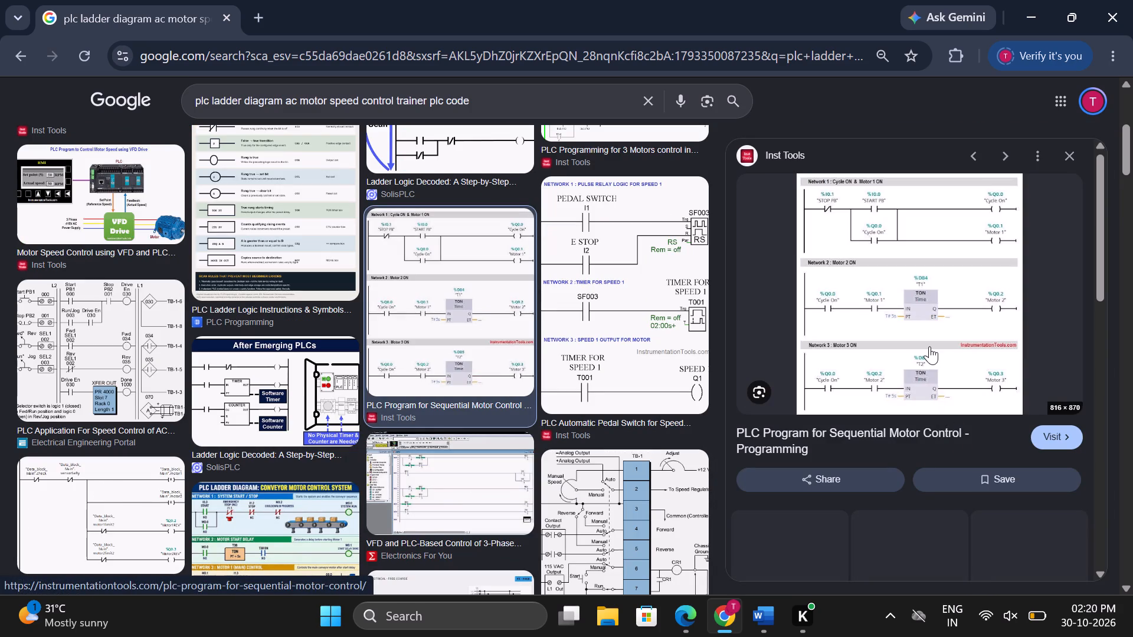
{"action": "left_click", "coordinate": [1067, 155]}
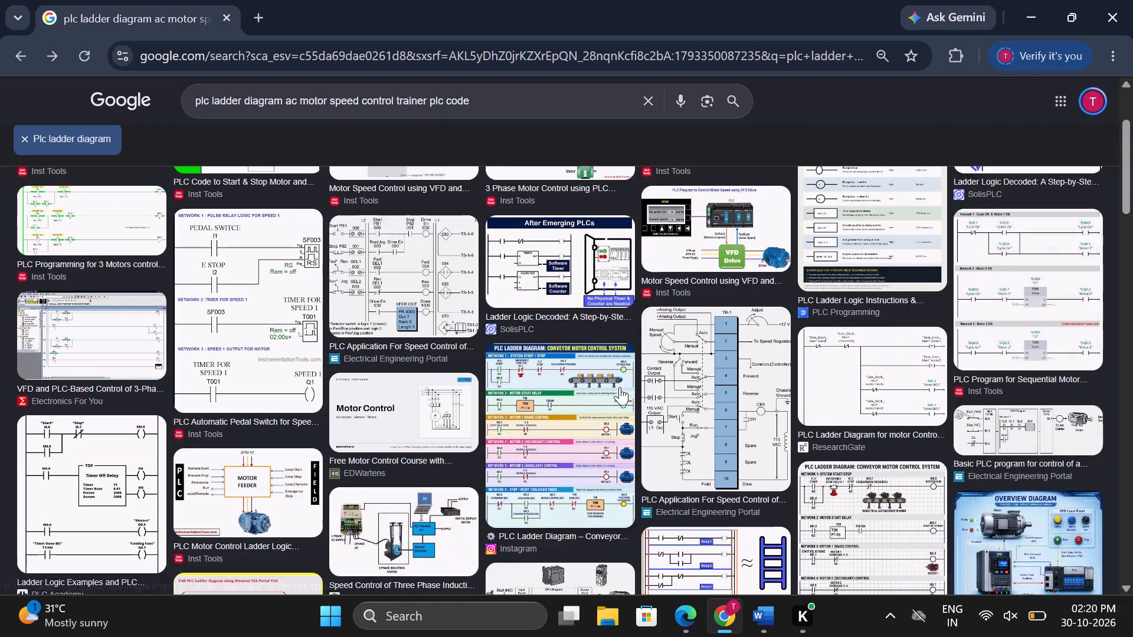
{"action": "scroll", "coordinate": [620, 387], "scroll_direction": "up", "scroll_amount": 4}
{"action": "left_click", "coordinate": [233, 298]}
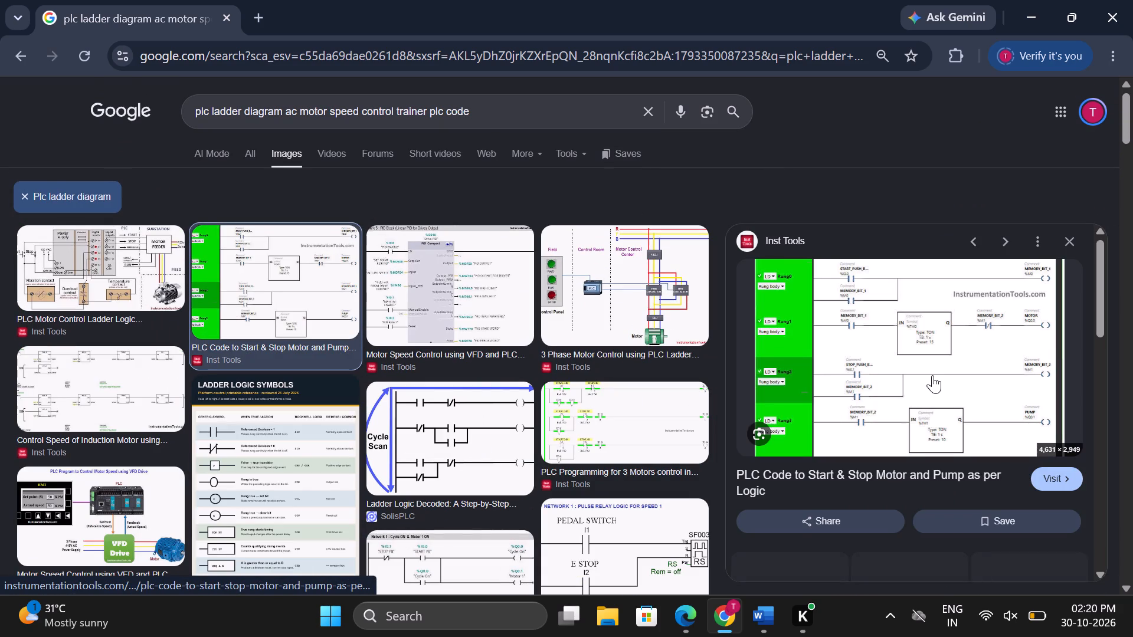
{"action": "left_click", "coordinate": [1072, 242]}
{"action": "left_click", "coordinate": [277, 275]}
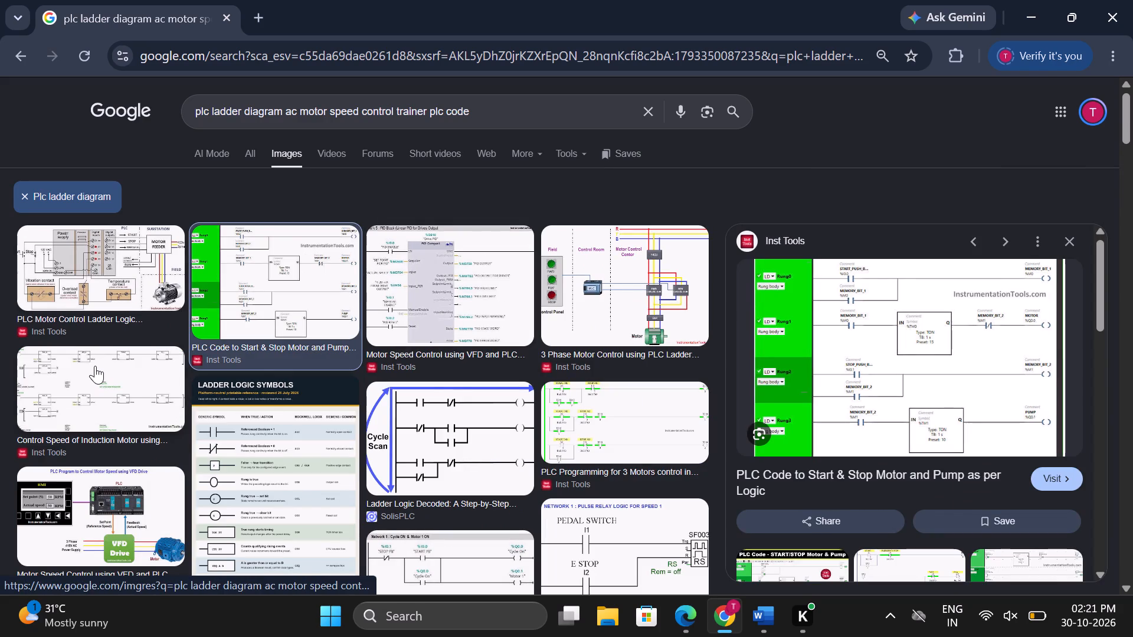
Copy the Inst Tools "Control Speed of Induction Motor using Analog Output of PLC" image and switch to the Word document.
{"action": "left_click", "coordinate": [87, 403]}
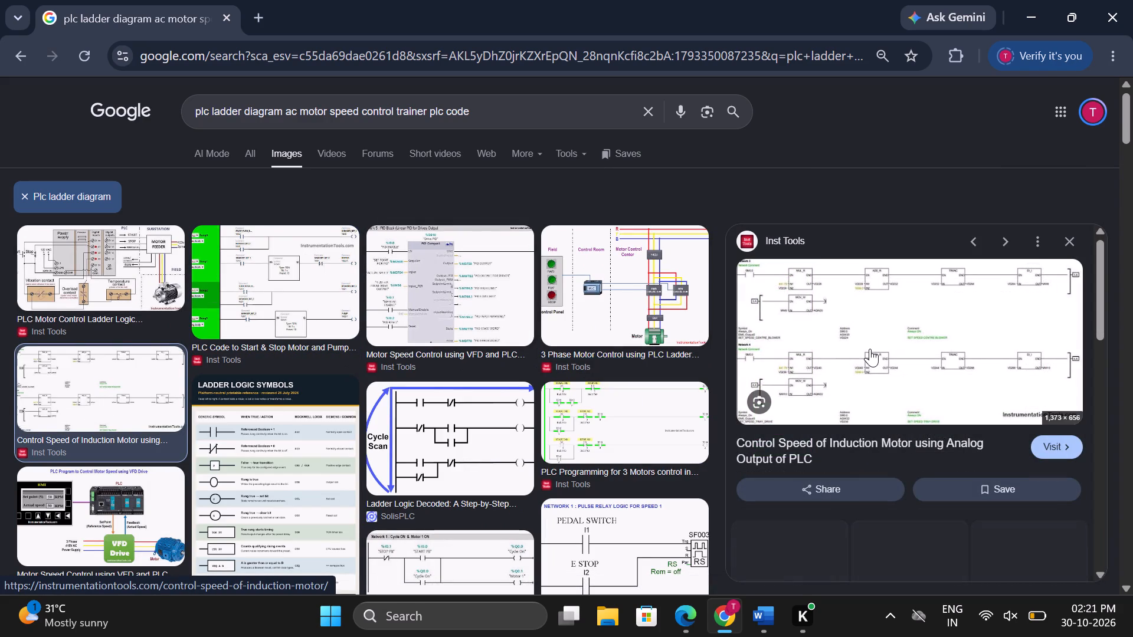
{"action": "right_click", "coordinate": [870, 349]}
{"action": "left_click", "coordinate": [928, 474]}
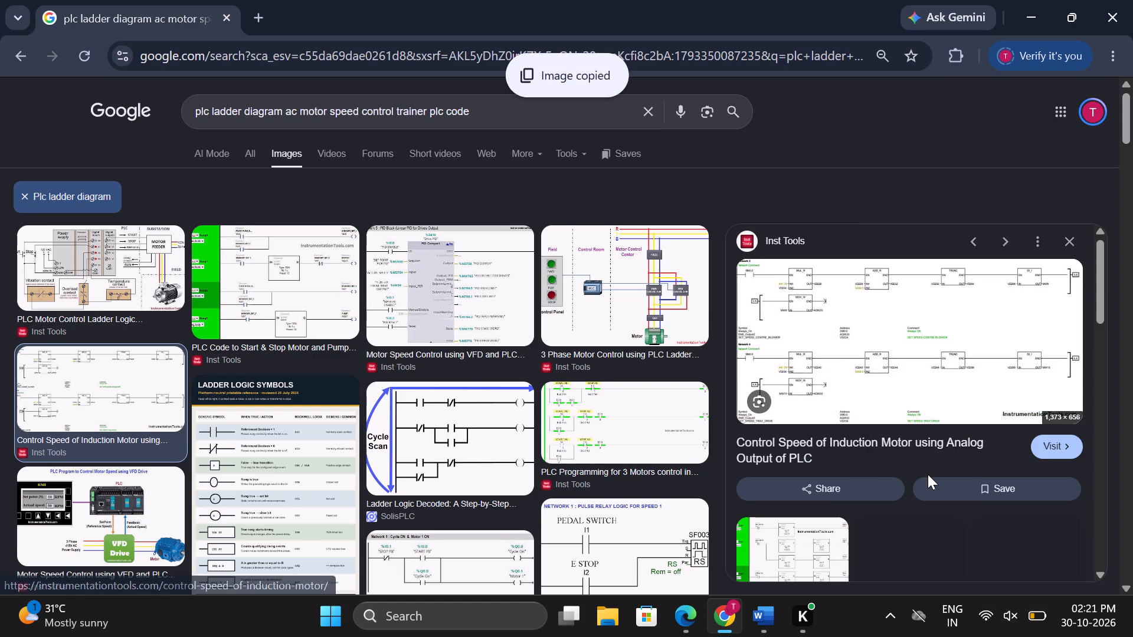
{"action": "key", "text": "alt+Tab"}
Paste the induction motor speed control ladder diagram into the document and set its layout to in front of text.
{"action": "left_click", "coordinate": [549, 498]}
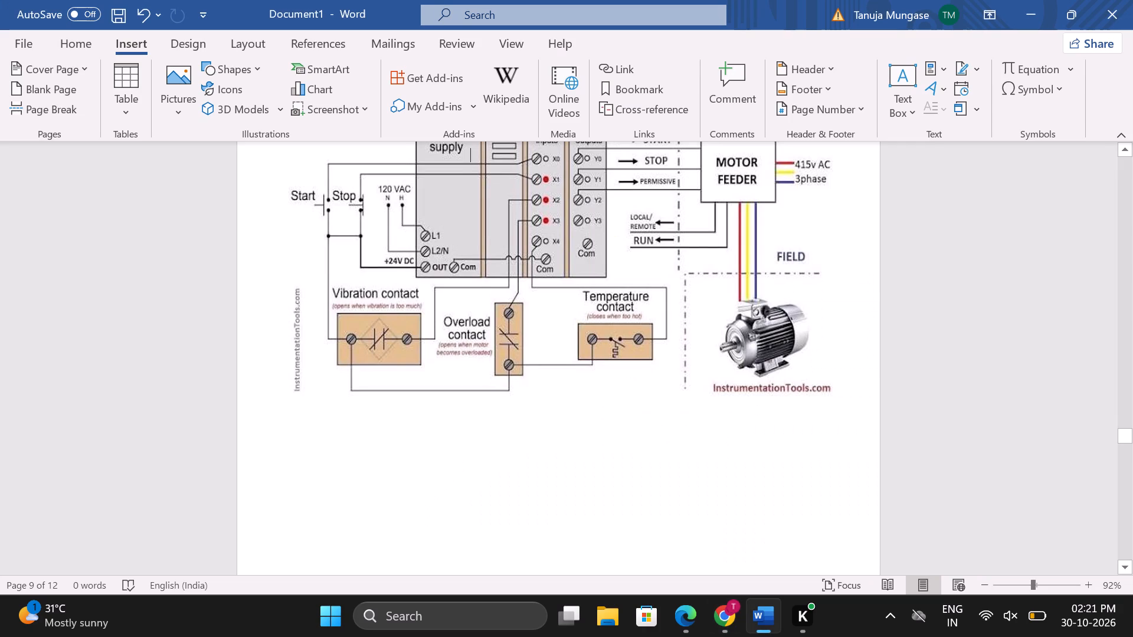
{"action": "scroll", "coordinate": [549, 498], "scroll_direction": "down", "scroll_amount": 1}
{"action": "key", "text": "ctrl+v"}
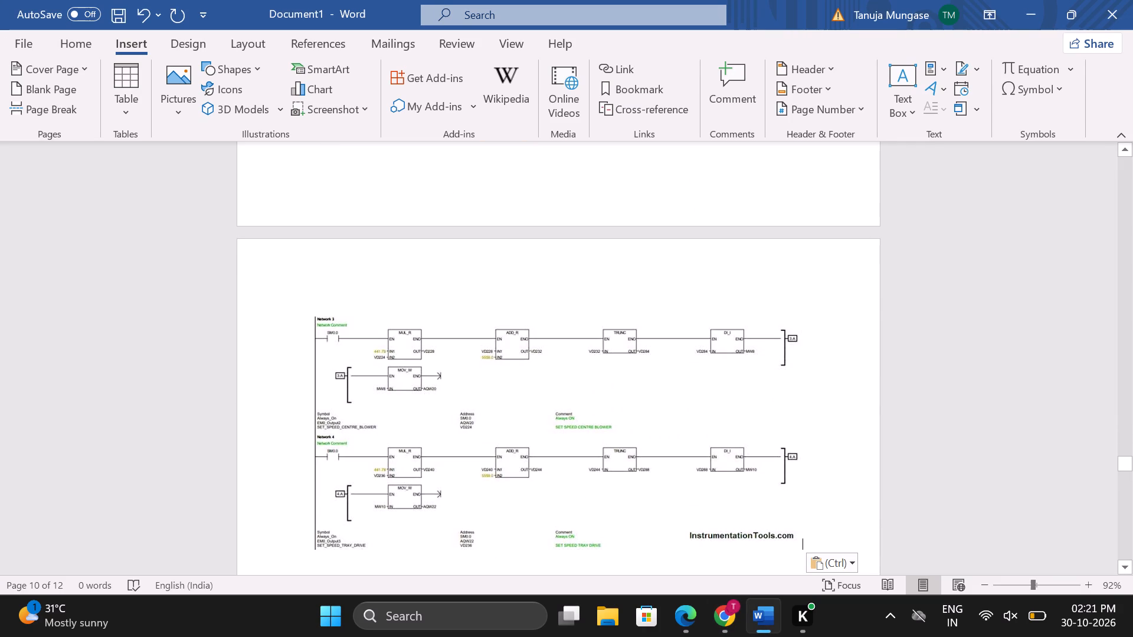
{"action": "scroll", "coordinate": [452, 423], "scroll_direction": "down", "scroll_amount": 5}
{"action": "scroll", "coordinate": [452, 423], "scroll_direction": "up", "scroll_amount": 6}
{"action": "scroll", "coordinate": [452, 423], "scroll_direction": "down", "scroll_amount": 1}
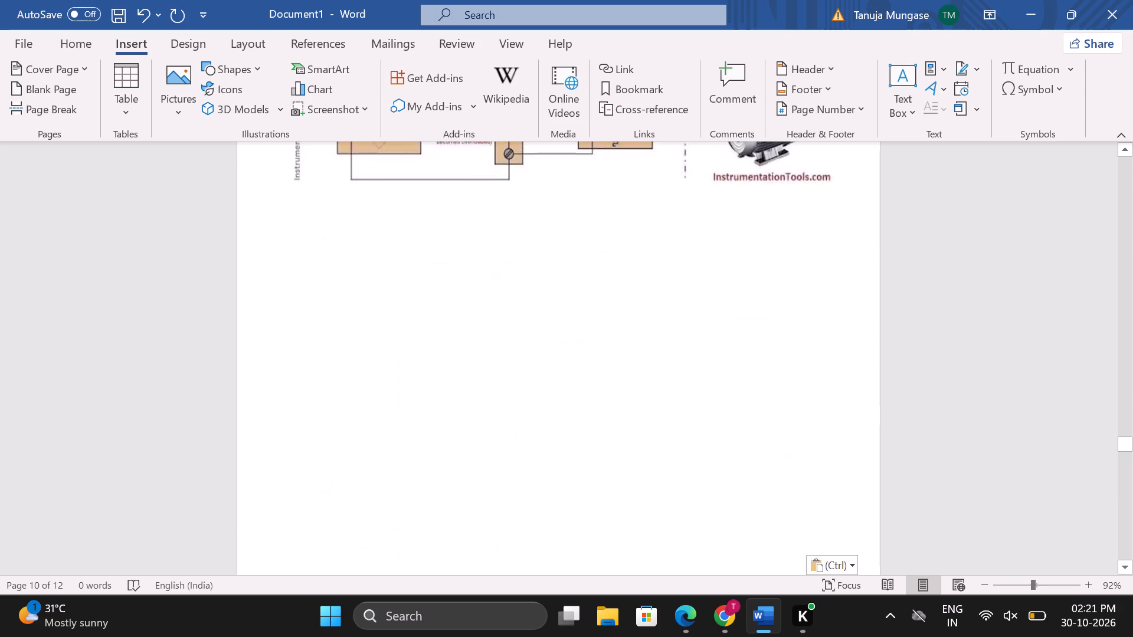
{"action": "scroll", "coordinate": [452, 423], "scroll_direction": "down", "scroll_amount": 1}
{"action": "left_click", "coordinate": [486, 424]}
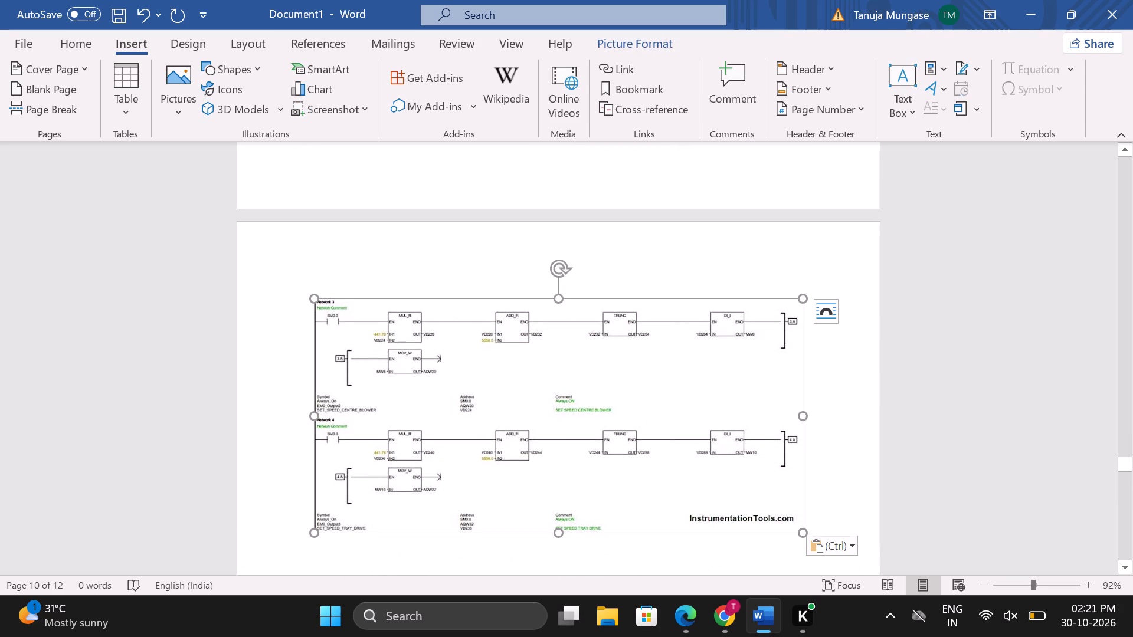
{"action": "left_click", "coordinate": [826, 307]}
{"action": "left_click", "coordinate": [951, 474]}
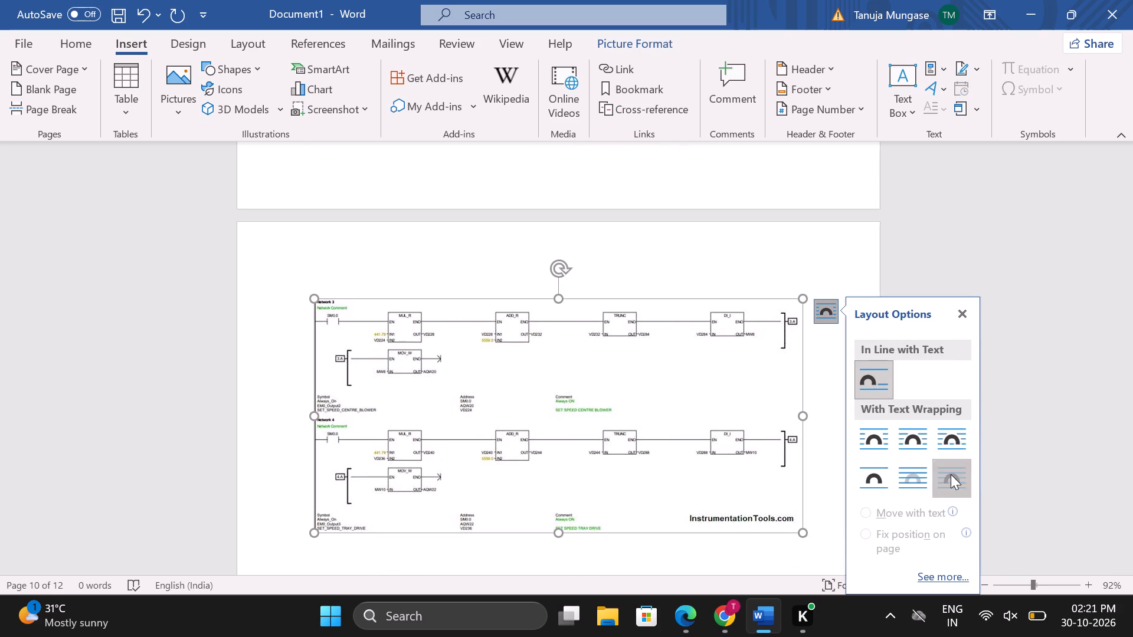
Move the induction motor ladder diagram onto page 9, below the motor control wiring diagram.
{"action": "scroll", "coordinate": [594, 340], "scroll_direction": "up", "scroll_amount": 4}
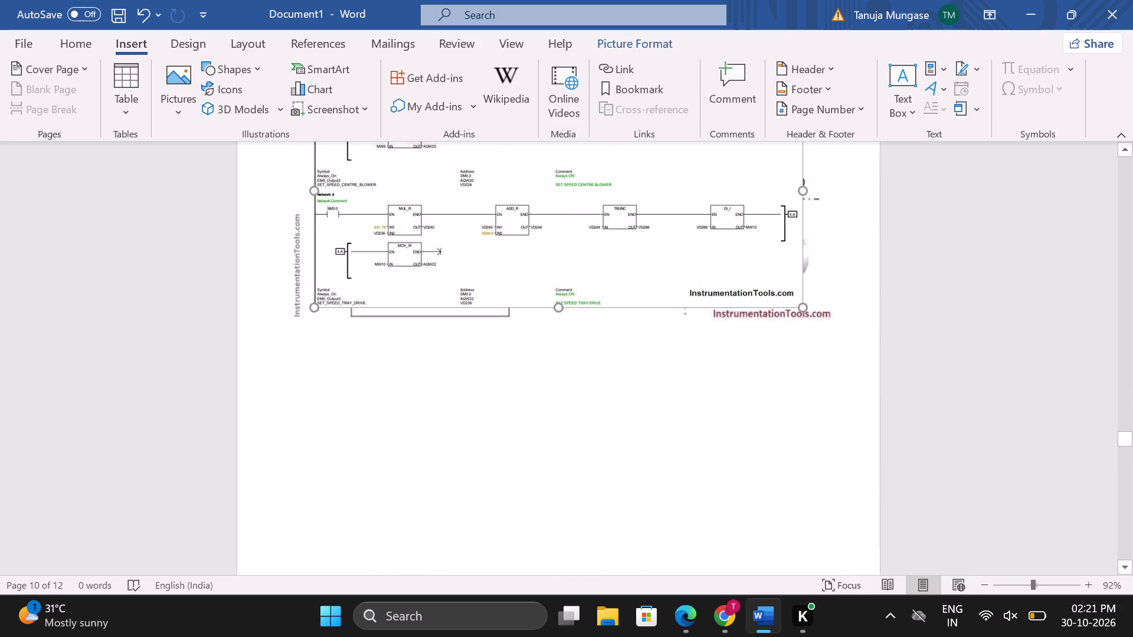
{"action": "left_click_drag", "start_coordinate": [562, 265], "coordinate": [550, 554]}
{"action": "scroll", "coordinate": [550, 554], "scroll_direction": "down", "scroll_amount": 1}
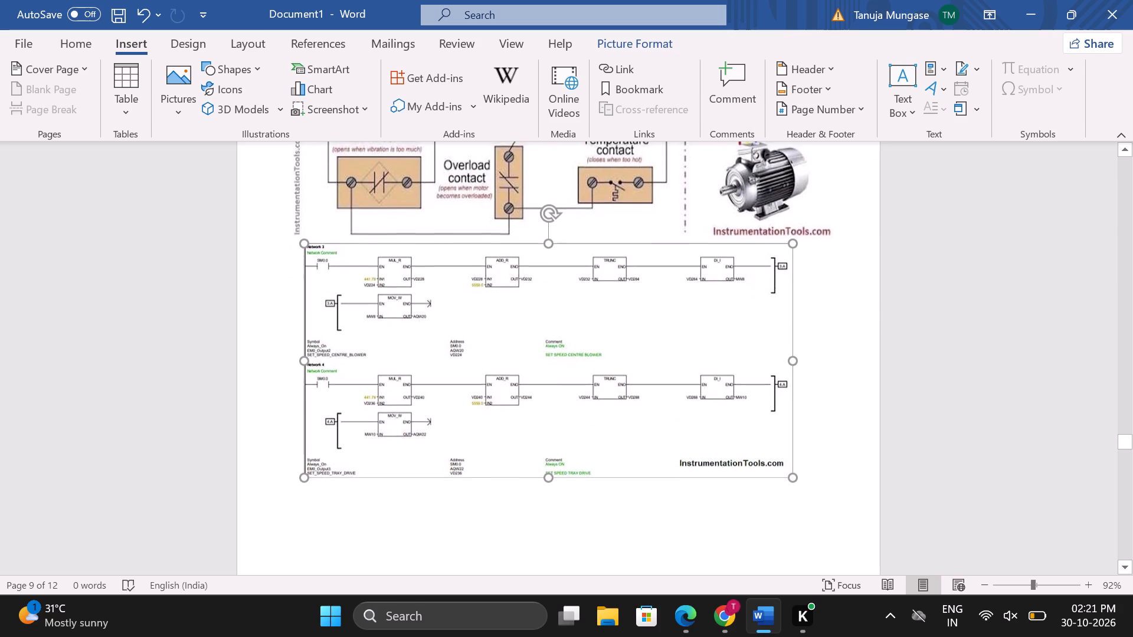
{"action": "left_click_drag", "start_coordinate": [533, 412], "coordinate": [526, 507]}
{"action": "scroll", "coordinate": [526, 507], "scroll_direction": "down", "scroll_amount": 2}
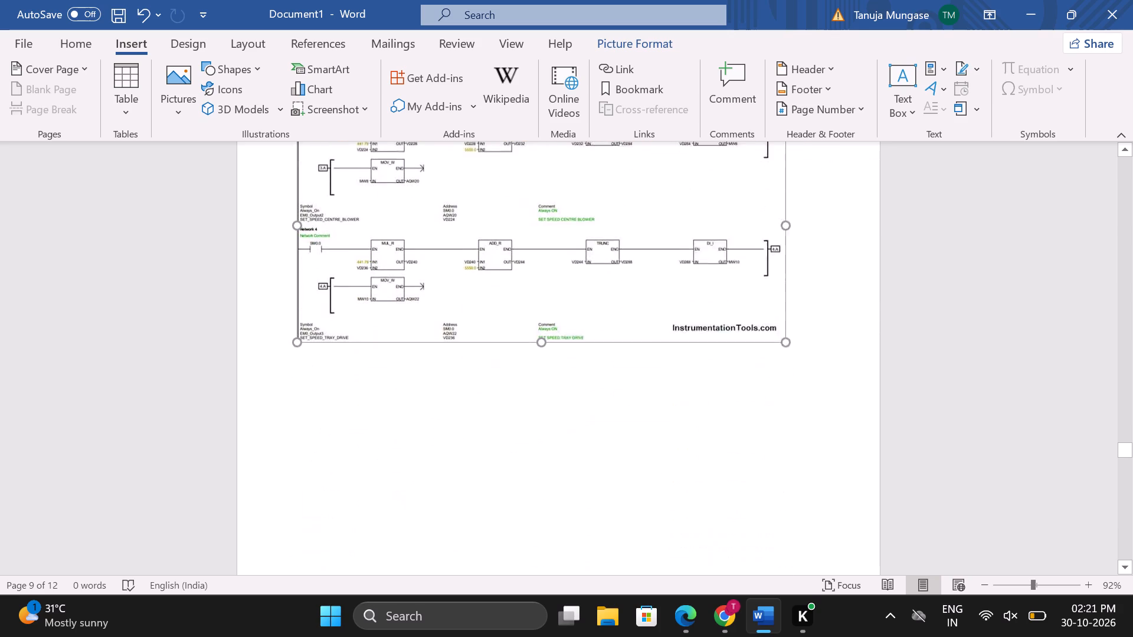
Enlarge the induction motor ladder diagram to nearly the page width, centre it in page 9's lower half, and stretch it taller.
{"action": "left_click_drag", "start_coordinate": [785, 321], "coordinate": [784, 352]}
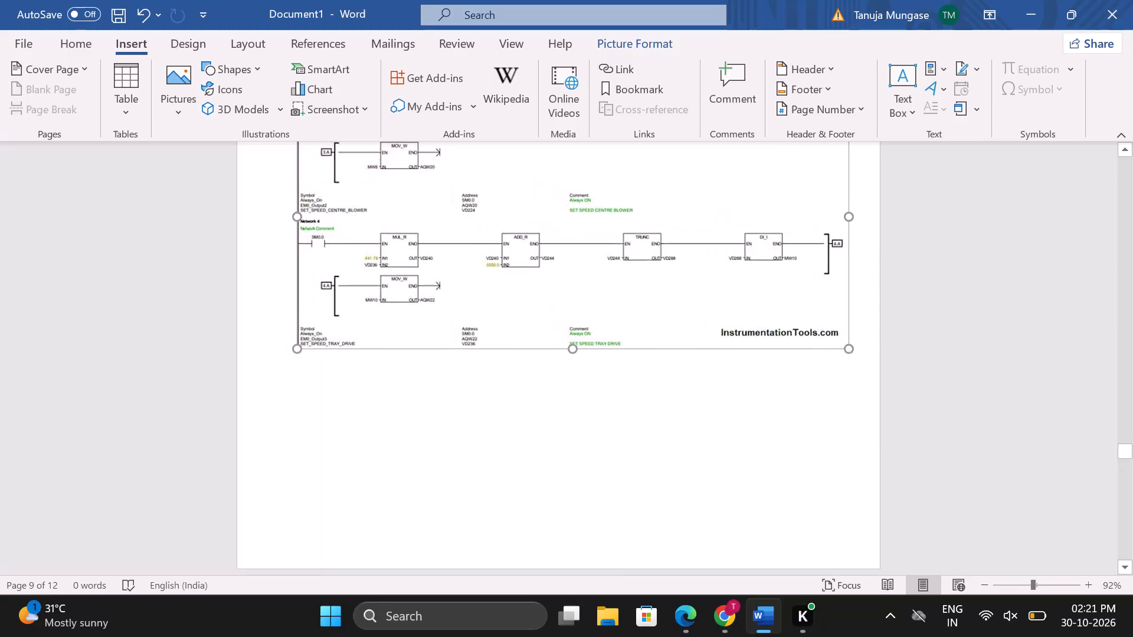
{"action": "left_click_drag", "start_coordinate": [784, 352], "coordinate": [781, 358]}
{"action": "left_click_drag", "start_coordinate": [622, 280], "coordinate": [602, 405]}
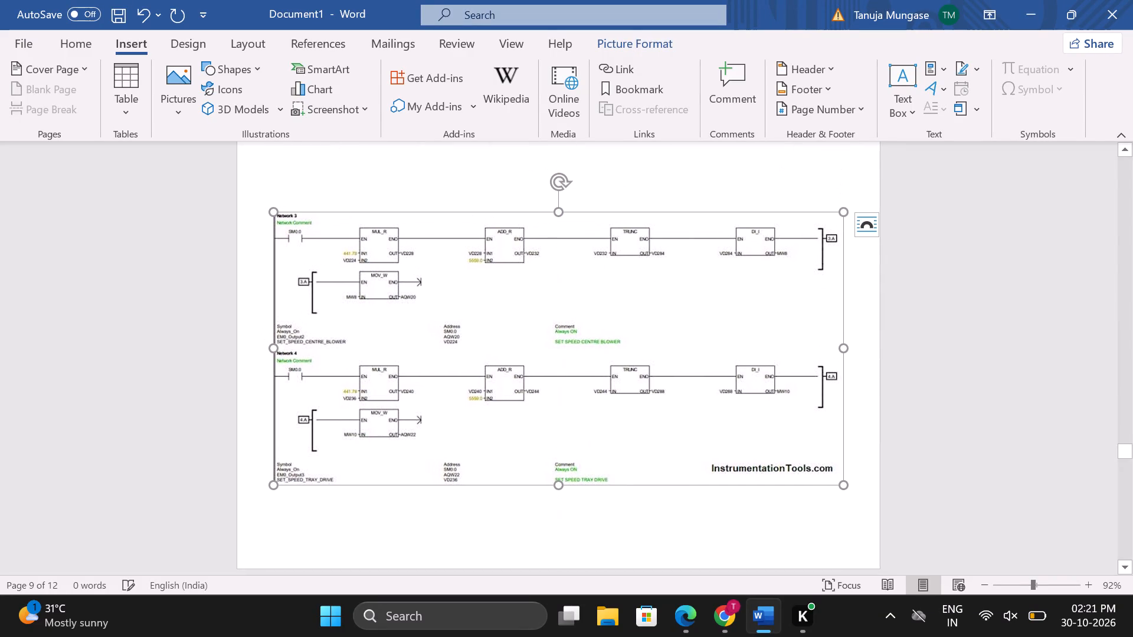
{"action": "left_click_drag", "start_coordinate": [561, 213], "coordinate": [566, 151]}
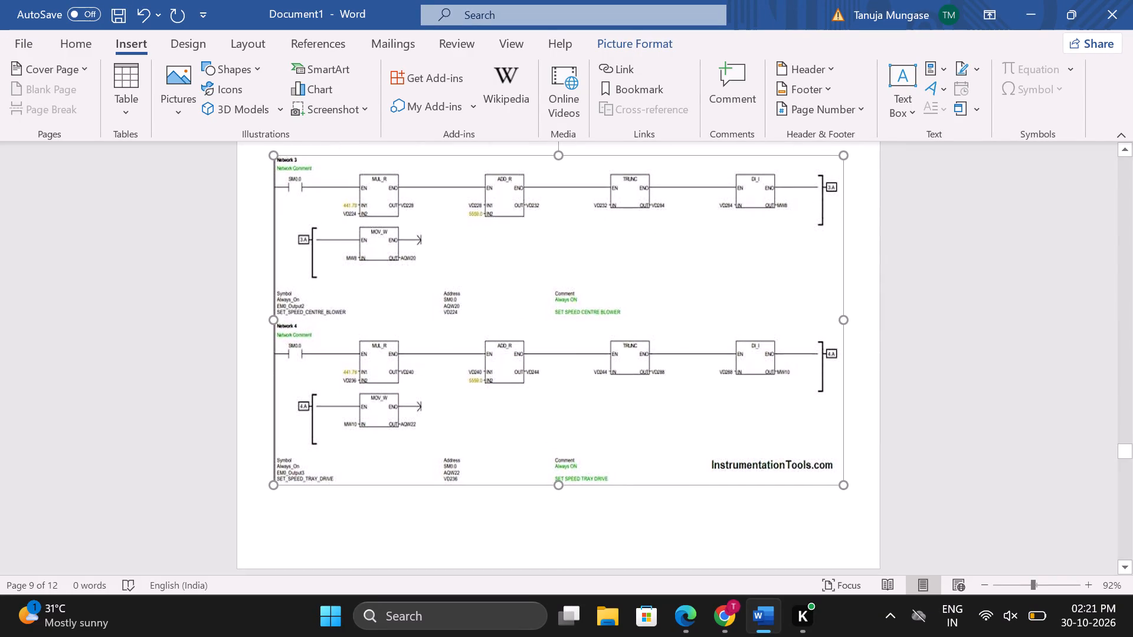
{"action": "left_click_drag", "start_coordinate": [566, 151], "coordinate": [566, 150]}
{"action": "scroll", "coordinate": [566, 150], "scroll_direction": "up", "scroll_amount": 3}
{"action": "left_click", "coordinate": [539, 189]}
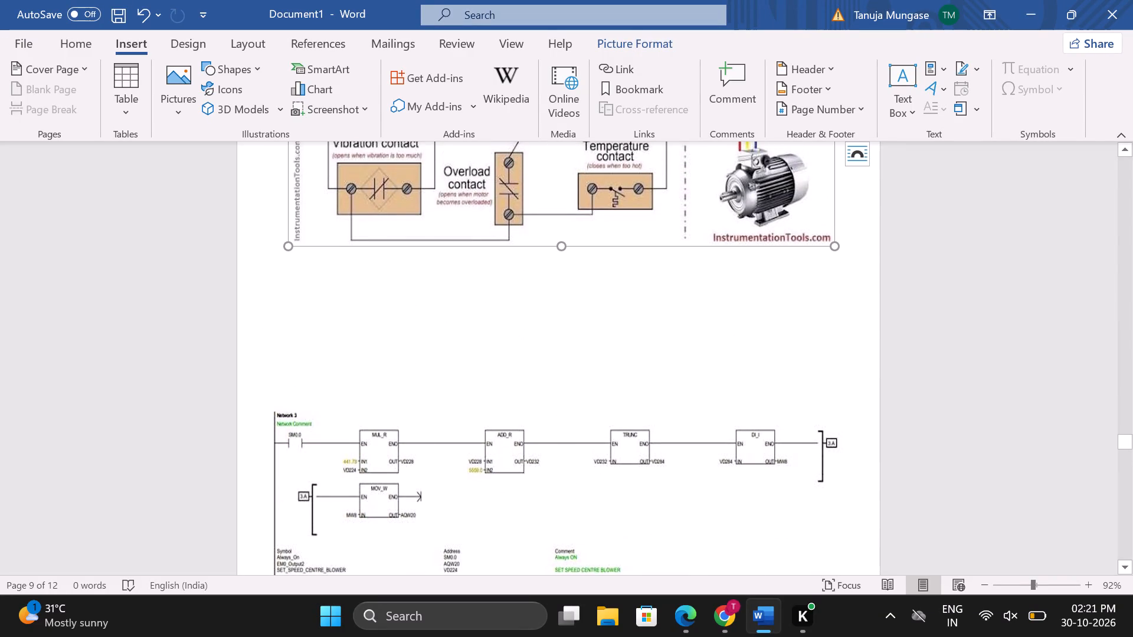
Switch to Chrome, close the image preview and look through the results for another AC motor speed control ladder diagram.
{"action": "key", "text": "alt+Tab"}
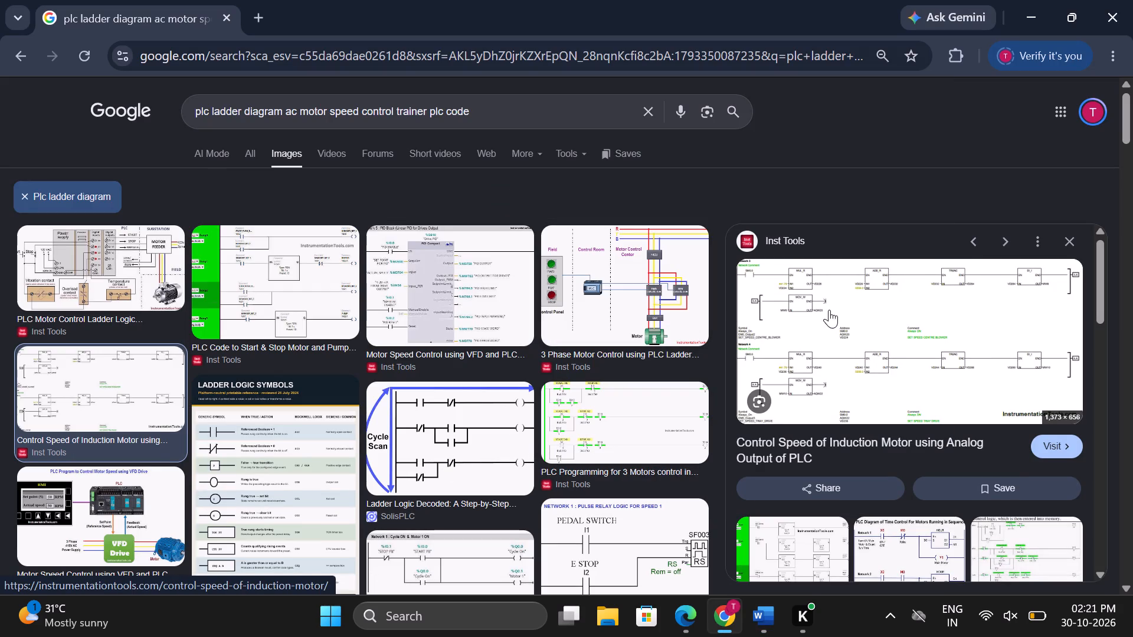
{"action": "left_click", "coordinate": [1066, 241]}
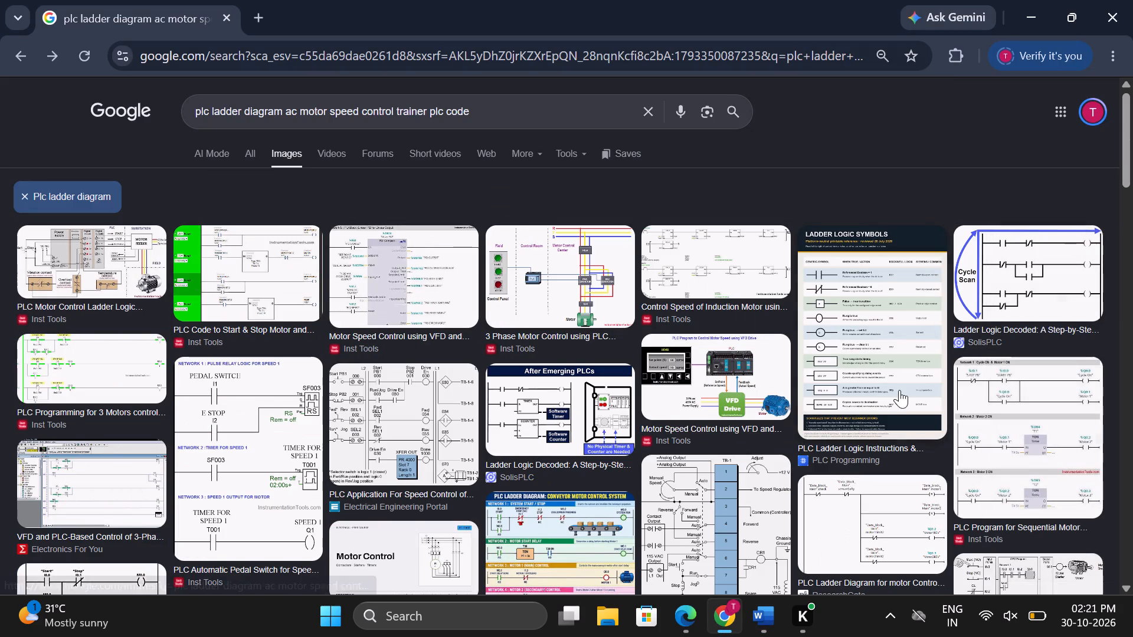
{"action": "scroll", "coordinate": [899, 390], "scroll_direction": "down", "scroll_amount": 2}
{"action": "scroll", "coordinate": [972, 316], "scroll_direction": "up", "scroll_amount": 1}
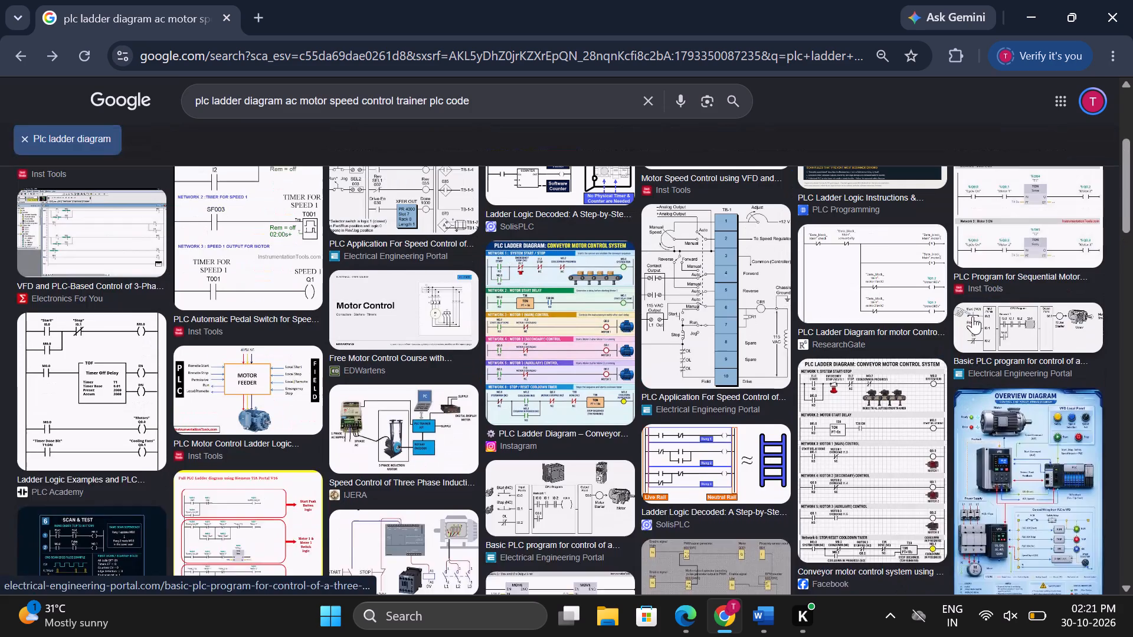
{"action": "scroll", "coordinate": [972, 316], "scroll_direction": "up", "scroll_amount": 1}
{"action": "scroll", "coordinate": [517, 407], "scroll_direction": "down", "scroll_amount": 1}
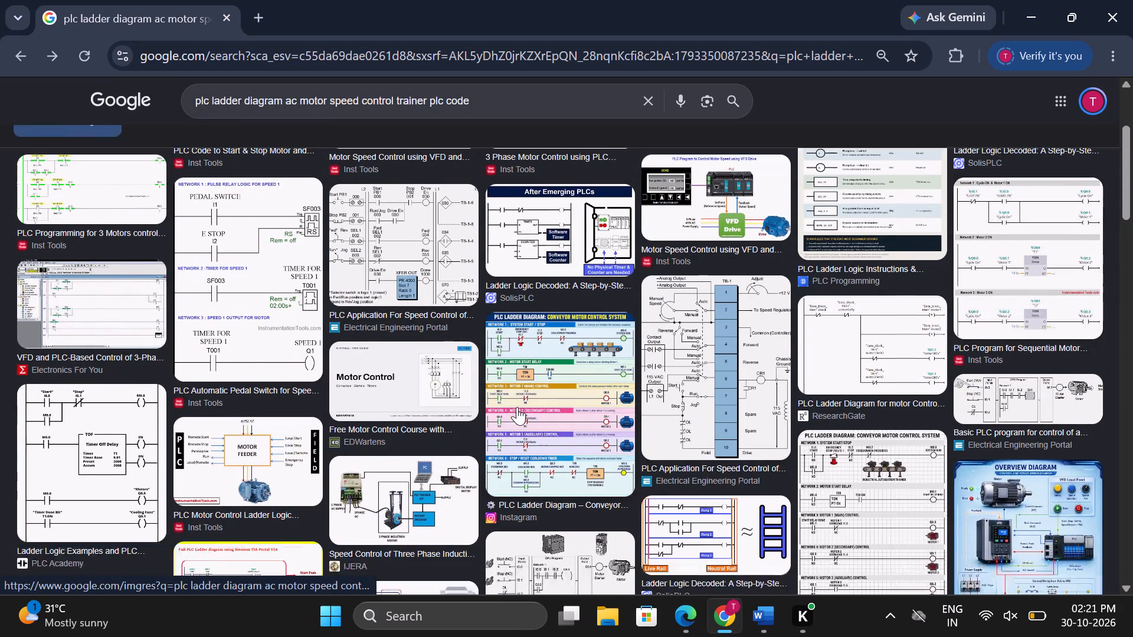
{"action": "scroll", "coordinate": [517, 407], "scroll_direction": "down", "scroll_amount": 1}
{"action": "scroll", "coordinate": [332, 341], "scroll_direction": "down", "scroll_amount": 1}
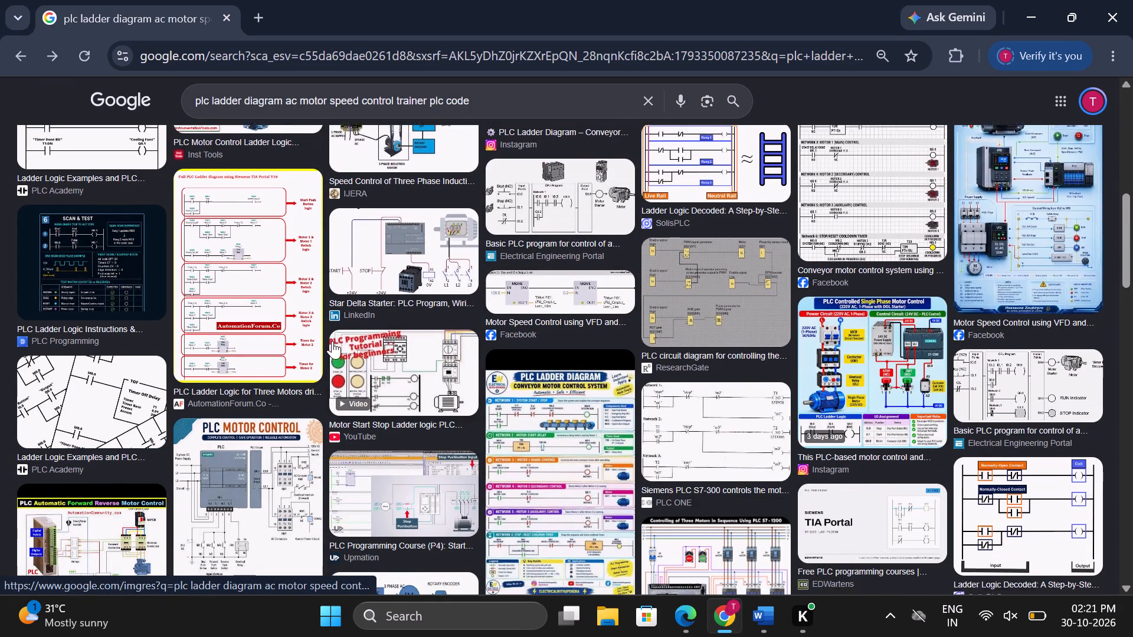
{"action": "scroll", "coordinate": [332, 341], "scroll_direction": "down", "scroll_amount": 1}
{"action": "scroll", "coordinate": [483, 420], "scroll_direction": "down", "scroll_amount": 1}
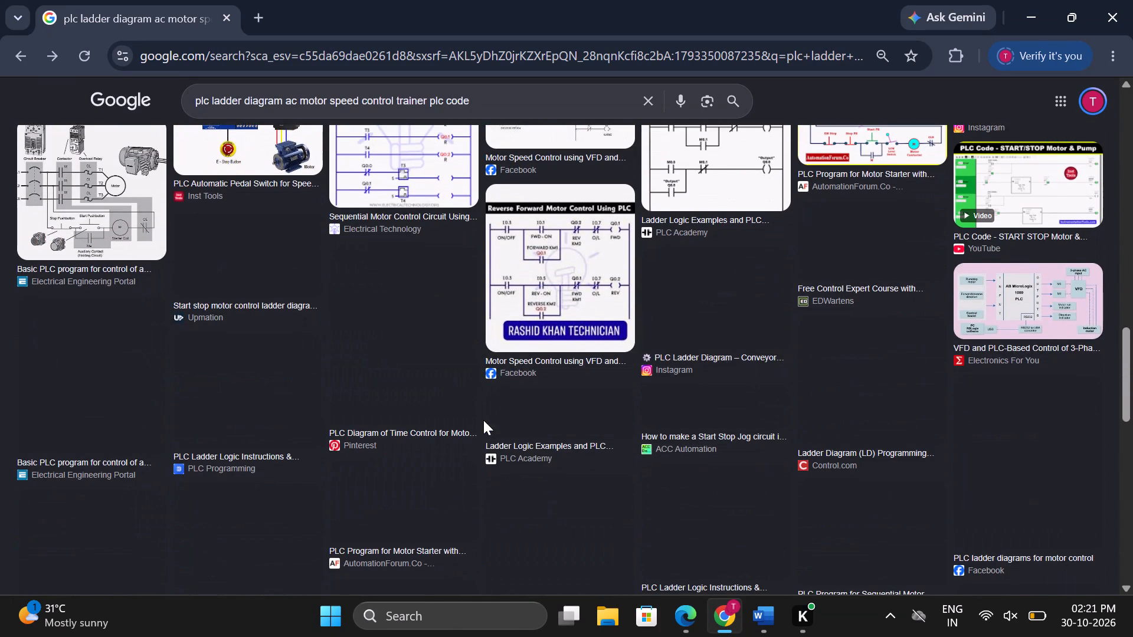
{"action": "scroll", "coordinate": [546, 327], "scroll_direction": "up", "scroll_amount": 3}
{"action": "scroll", "coordinate": [309, 330], "scroll_direction": "up", "scroll_amount": 2}
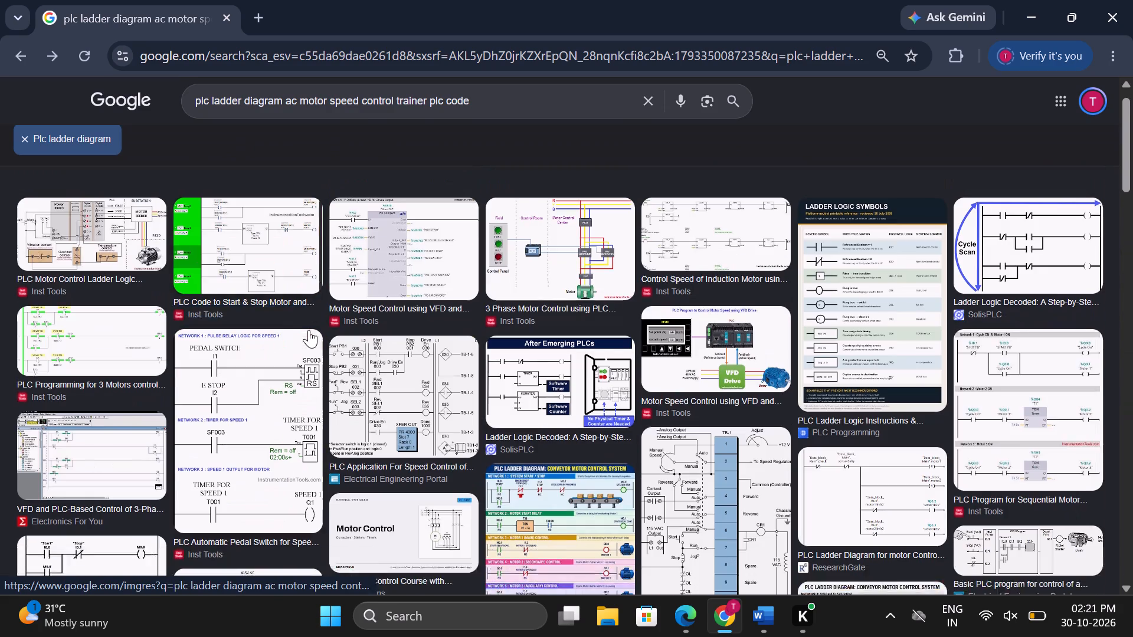
{"action": "scroll", "coordinate": [309, 330], "scroll_direction": "up", "scroll_amount": 1}
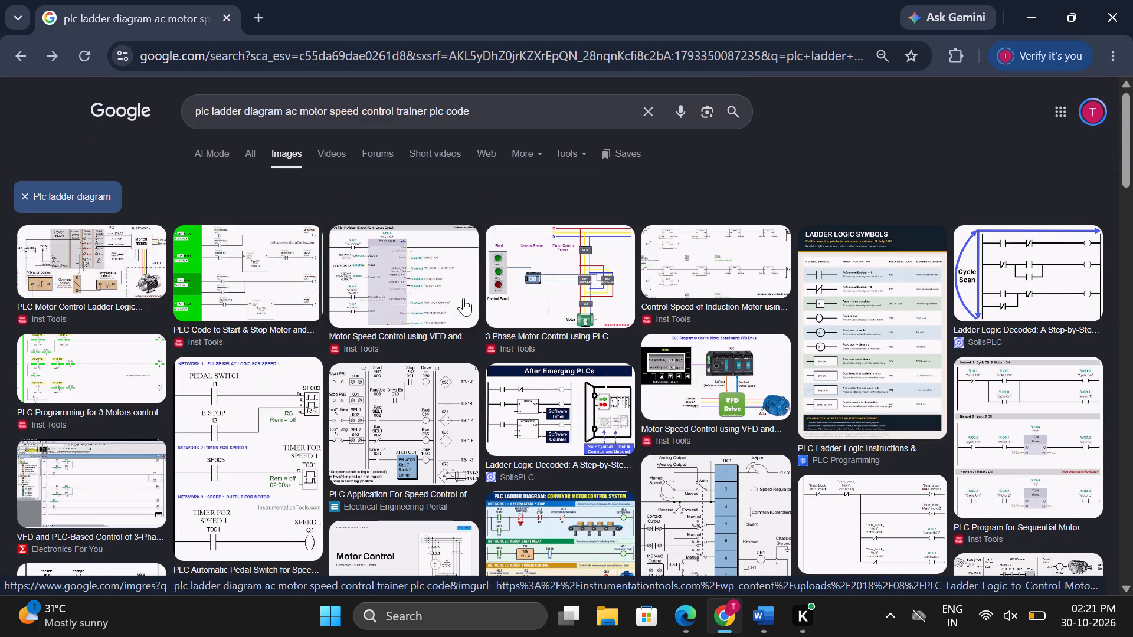
{"action": "scroll", "coordinate": [502, 433], "scroll_direction": "down", "scroll_amount": 1}
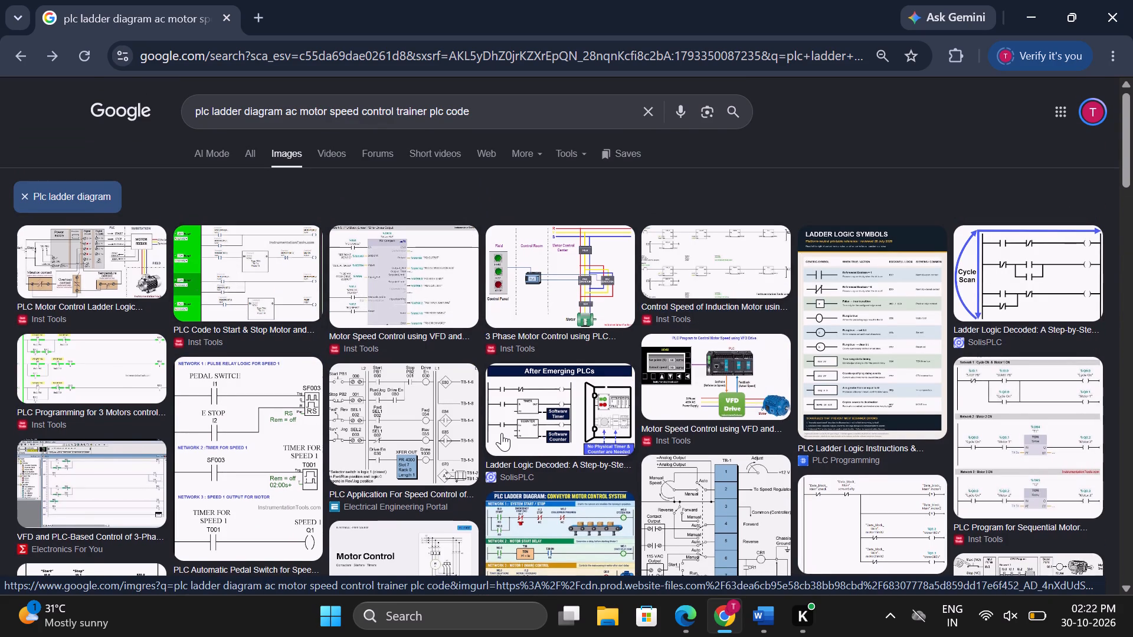
Preview the "PLC Application For Speed Control of AC Motors With VSD" image and the related "PLC ladder diagram for motor control" image.
{"action": "scroll", "coordinate": [502, 433], "scroll_direction": "down", "scroll_amount": 1}
{"action": "left_click", "coordinate": [428, 336]}
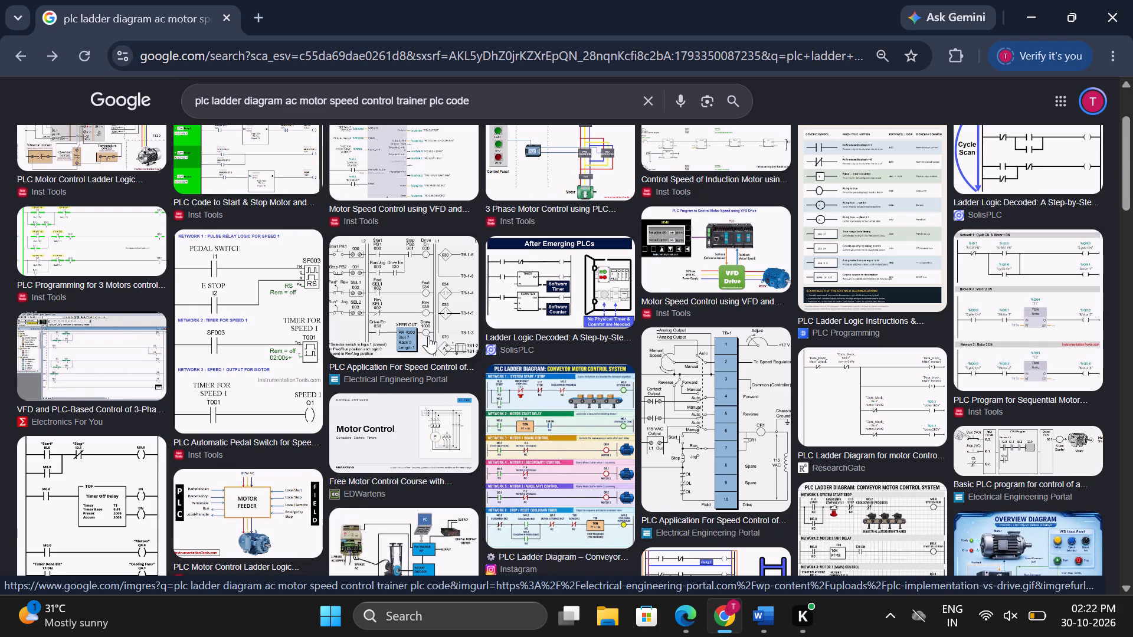
{"action": "left_click", "coordinate": [993, 324]}
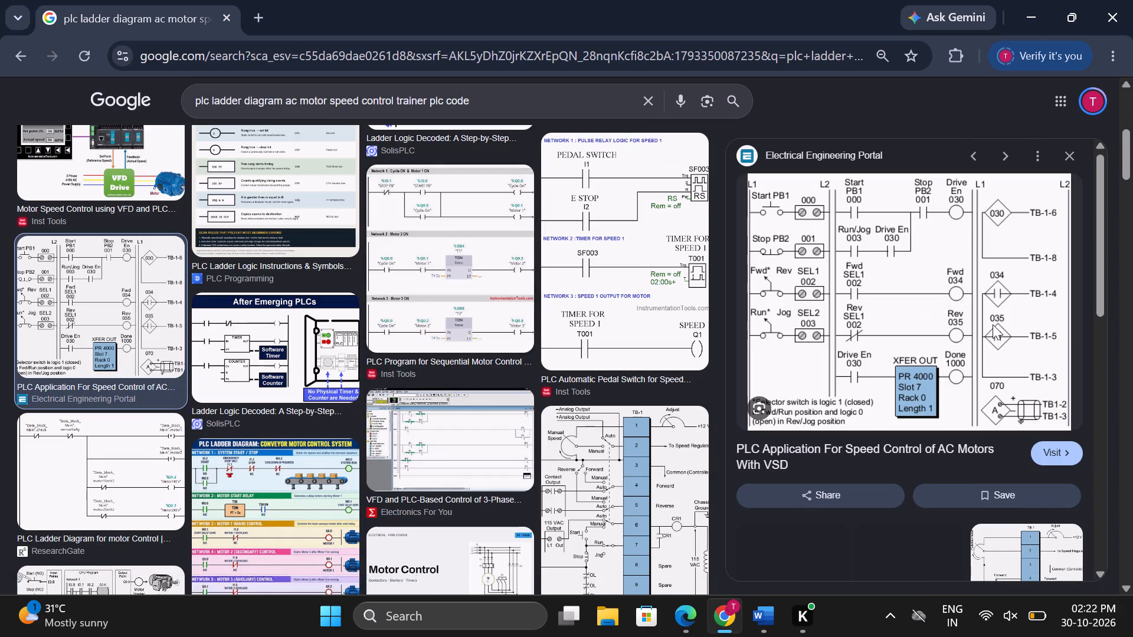
{"action": "left_click", "coordinate": [439, 20]}
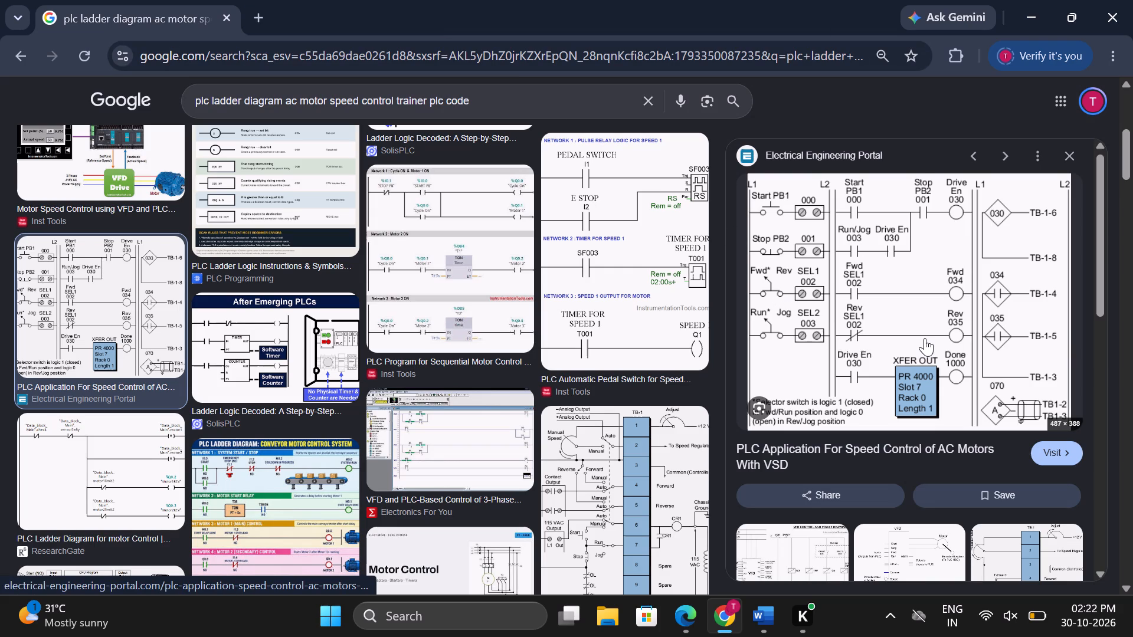
{"action": "scroll", "coordinate": [902, 470], "scroll_direction": "down", "scroll_amount": 1}
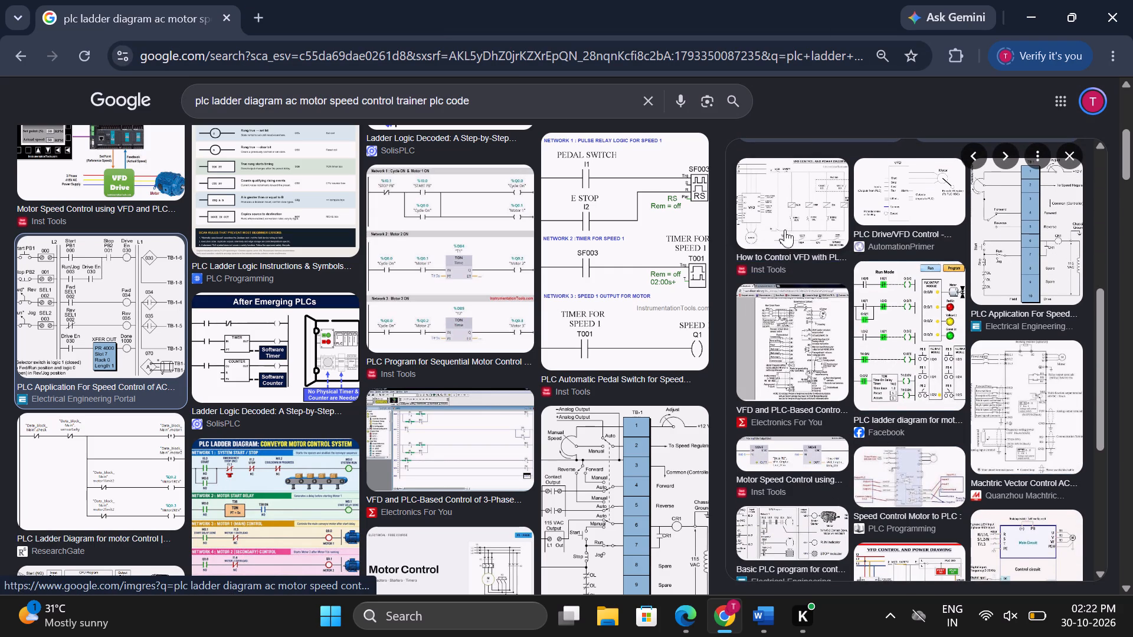
{"action": "left_click", "coordinate": [906, 355]}
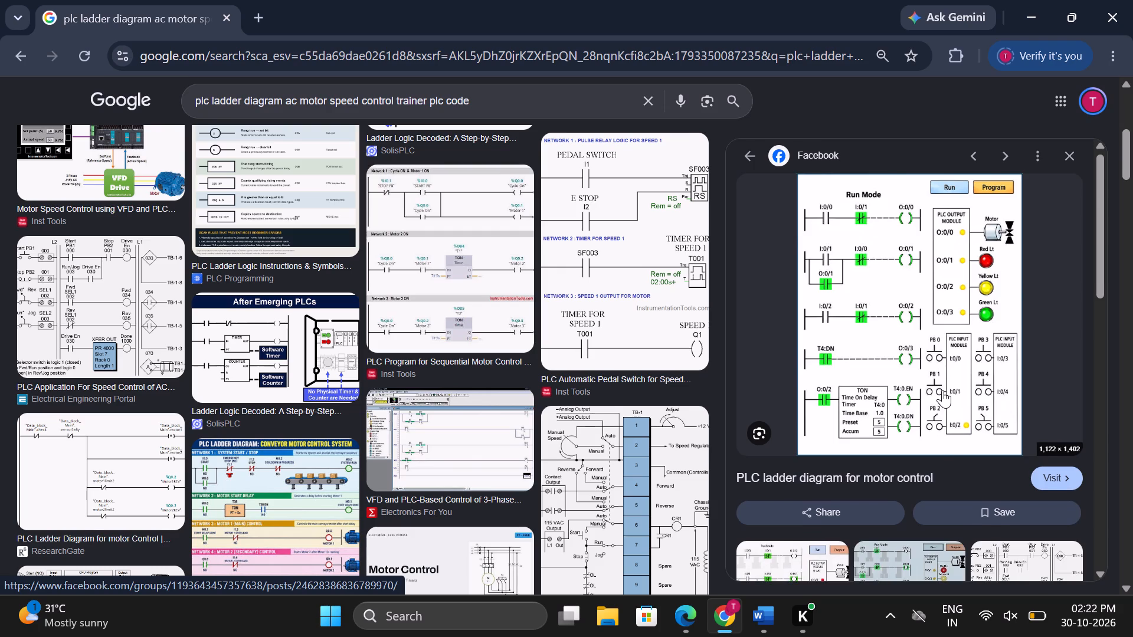
{"action": "scroll", "coordinate": [942, 390], "scroll_direction": "down", "scroll_amount": 1}
{"action": "scroll", "coordinate": [817, 350], "scroll_direction": "up", "scroll_amount": 4}
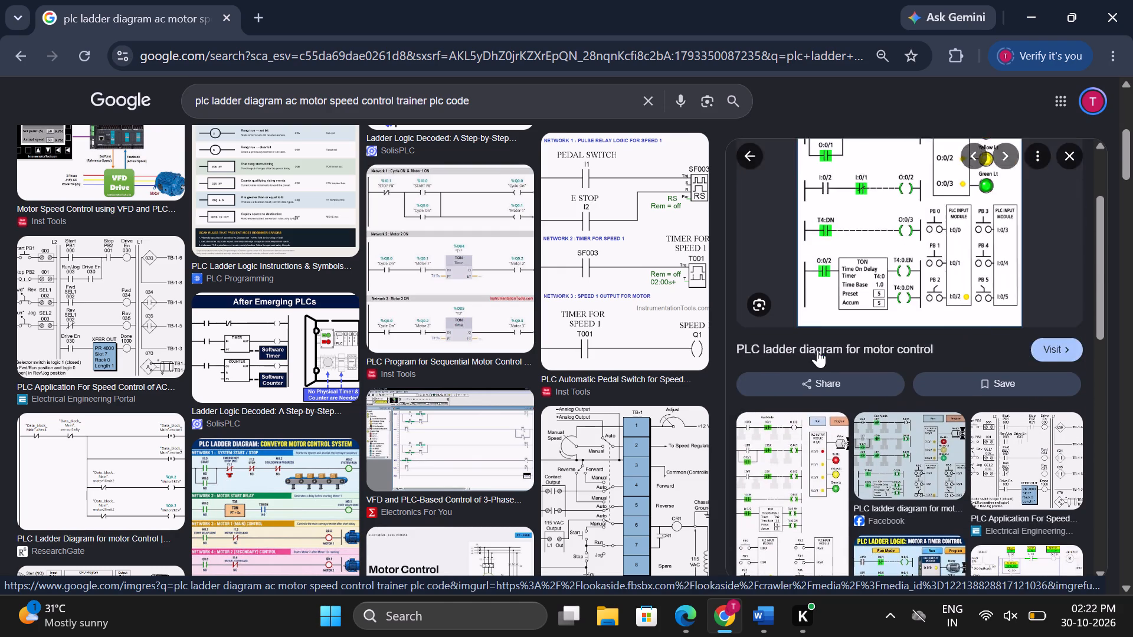
{"action": "scroll", "coordinate": [817, 350], "scroll_direction": "up", "scroll_amount": 1}
Shorten the image search to "r diagram ac motor speed control trainer plc code" and run it.
{"action": "left_click", "coordinate": [499, 105]}
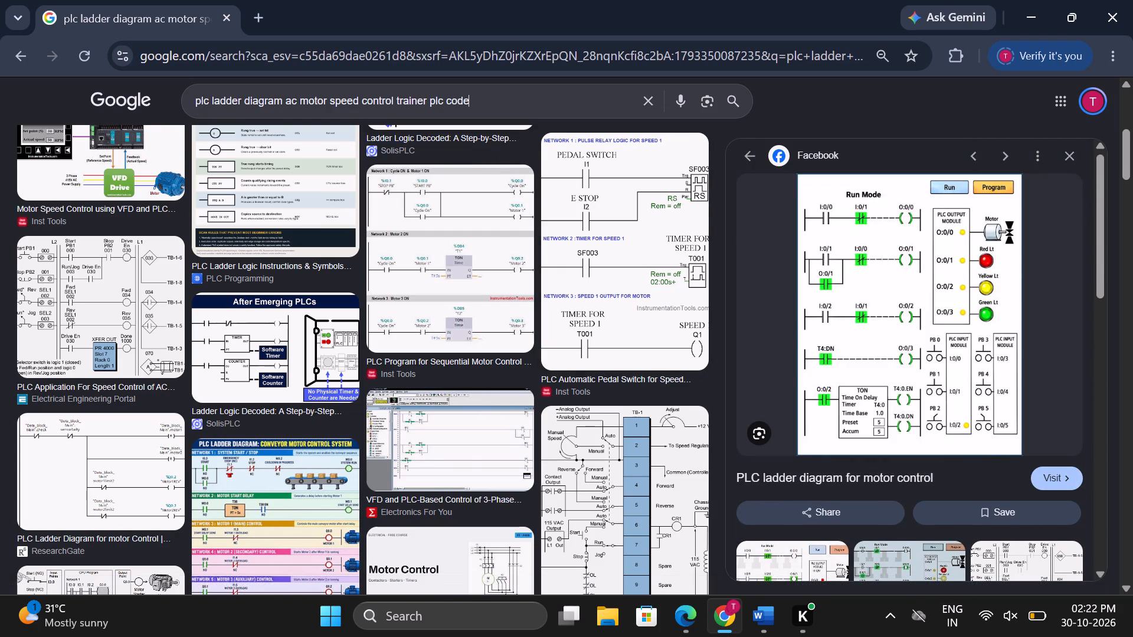
{"action": "left_click_drag", "start_coordinate": [238, 101], "coordinate": [159, 93]}
{"action": "key", "text": "BackSpace"}
{"action": "key", "text": "Return"}
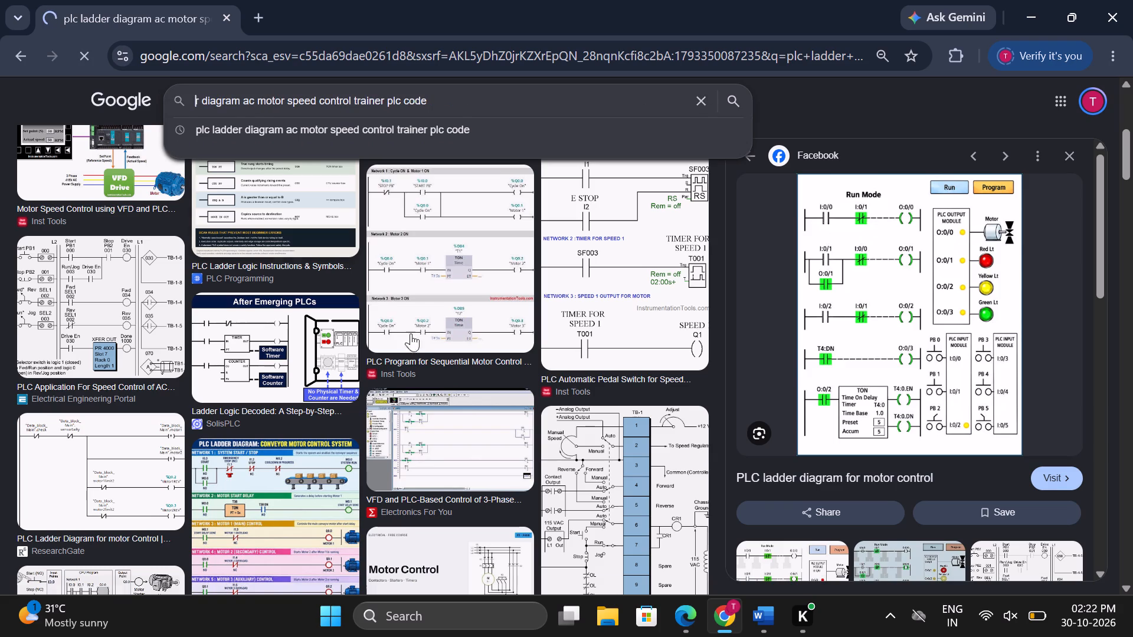
Switch to the Word document and delete the induction motor ladder diagram from the lower half of page 9.
{"action": "left_click", "coordinate": [752, 623]}
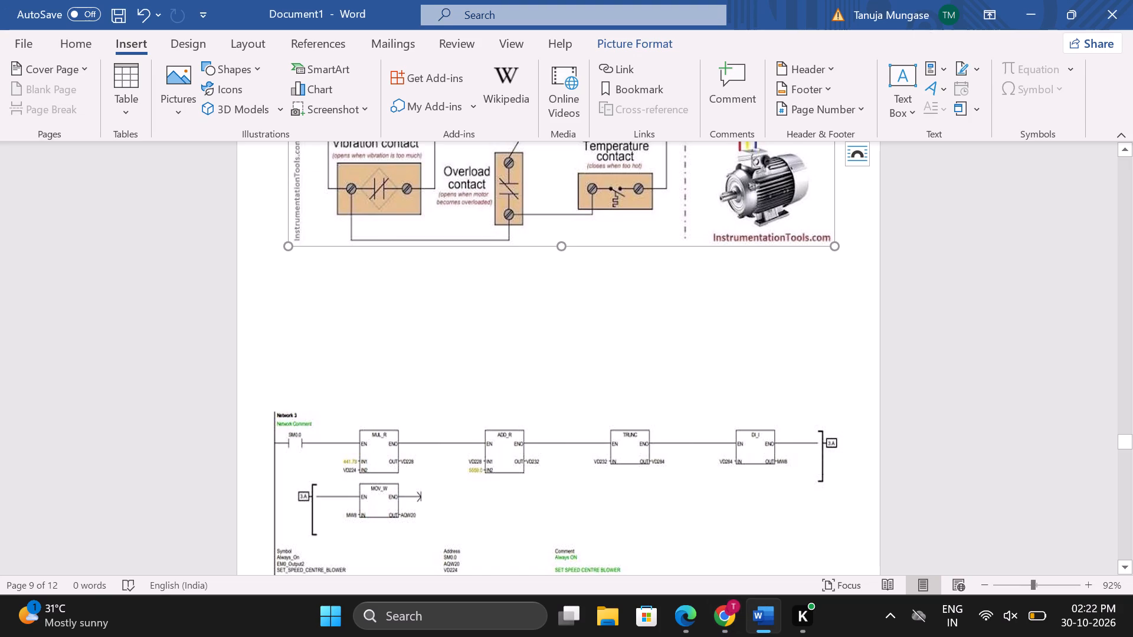
{"action": "left_click", "coordinate": [533, 447]}
{"action": "key", "text": "Delete"}
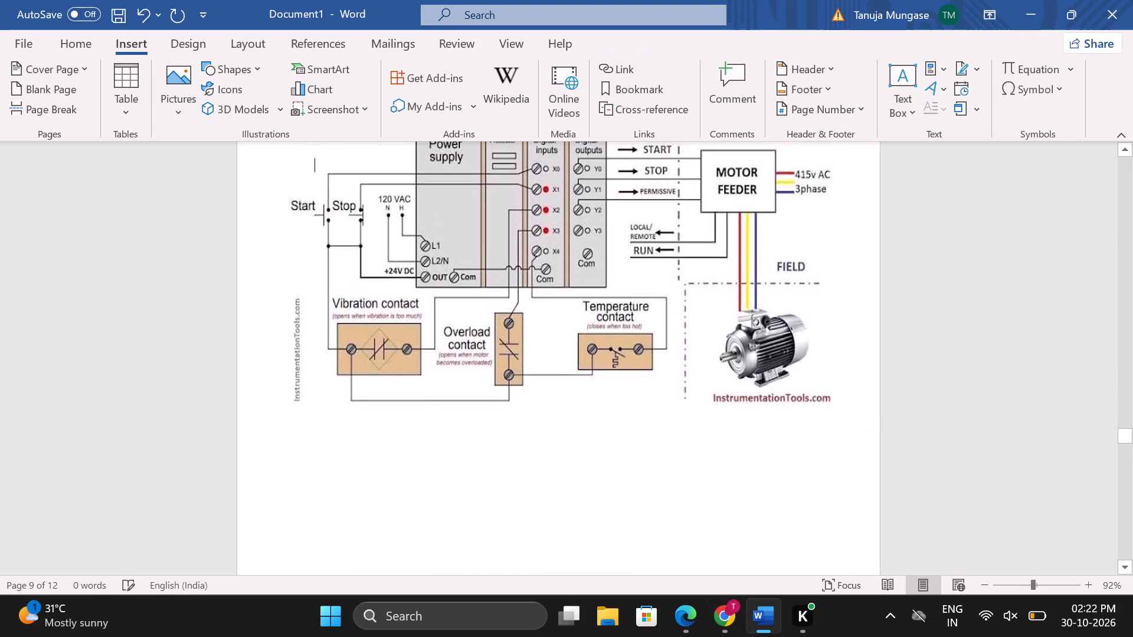
Return to Chrome and examine the new image results, previewing "PLC Application For Speed Control of AC Motors With VSD" and its related images.
{"action": "key", "text": "alt+Tab"}
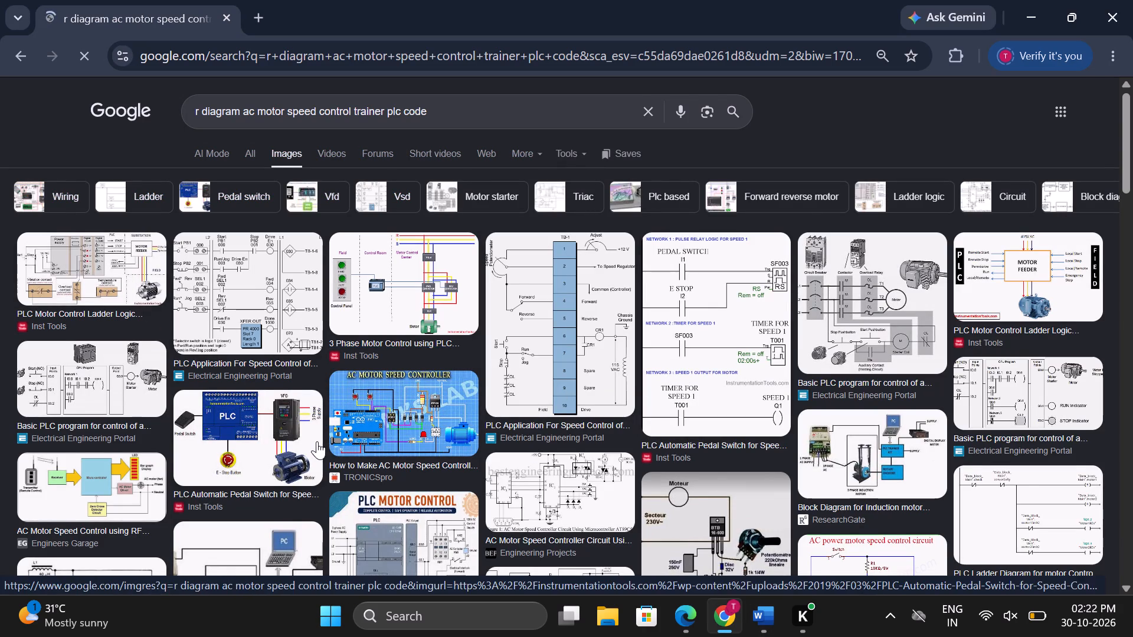
{"action": "scroll", "coordinate": [317, 441], "scroll_direction": "down", "scroll_amount": 1}
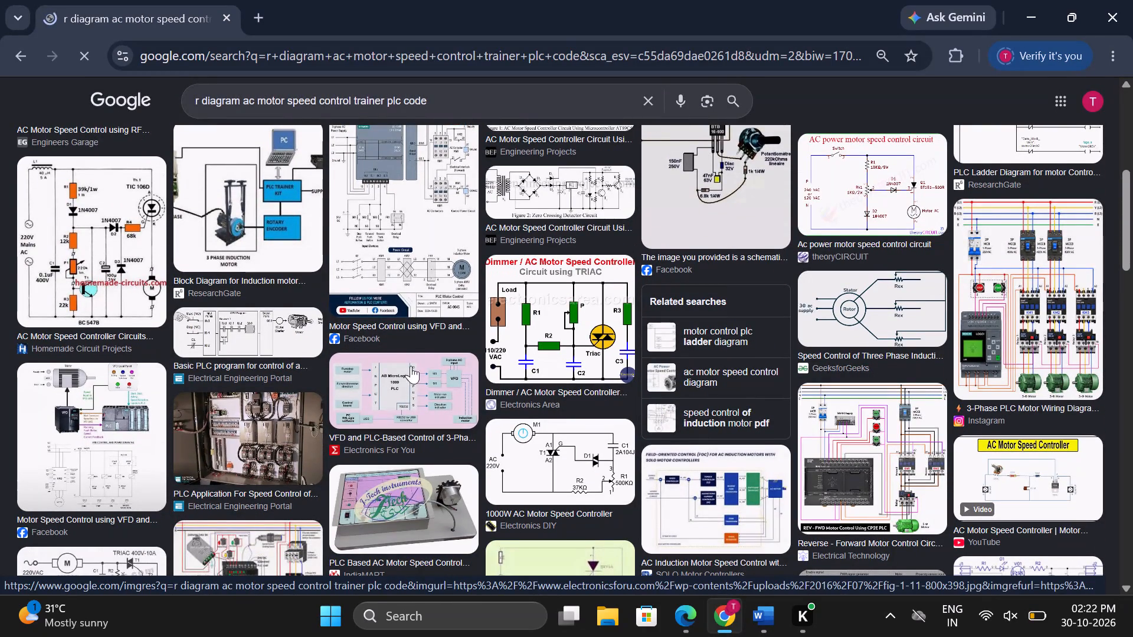
{"action": "scroll", "coordinate": [424, 365], "scroll_direction": "up", "scroll_amount": 1}
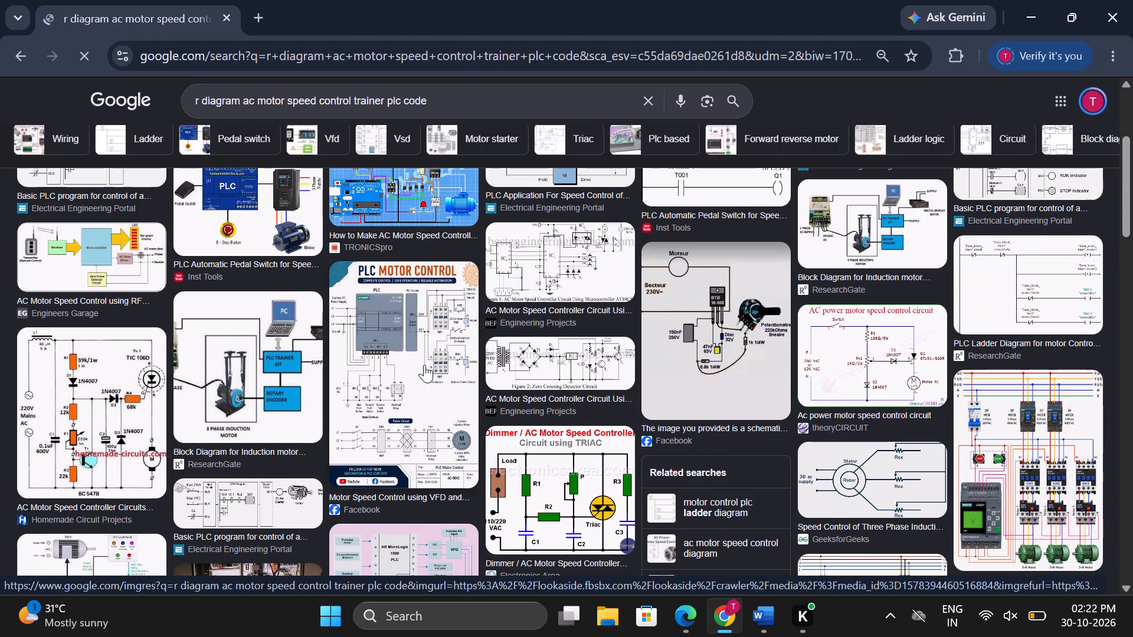
{"action": "scroll", "coordinate": [424, 369], "scroll_direction": "up", "scroll_amount": 1}
{"action": "scroll", "coordinate": [520, 311], "scroll_direction": "up", "scroll_amount": 1}
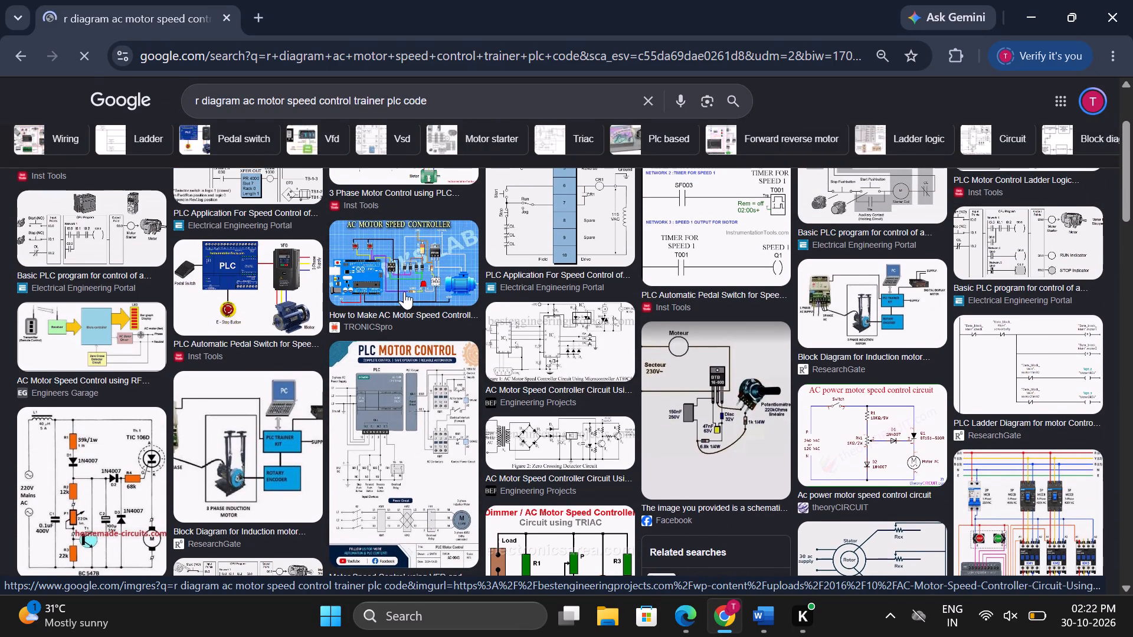
{"action": "scroll", "coordinate": [400, 316], "scroll_direction": "up", "scroll_amount": 1}
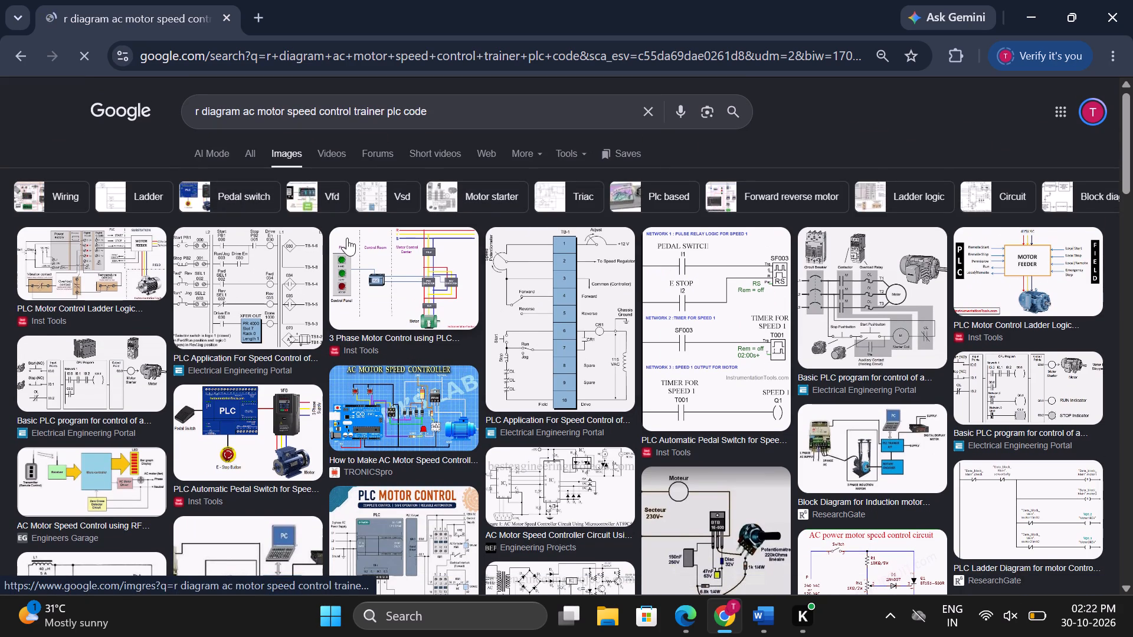
{"action": "left_click", "coordinate": [262, 298]}
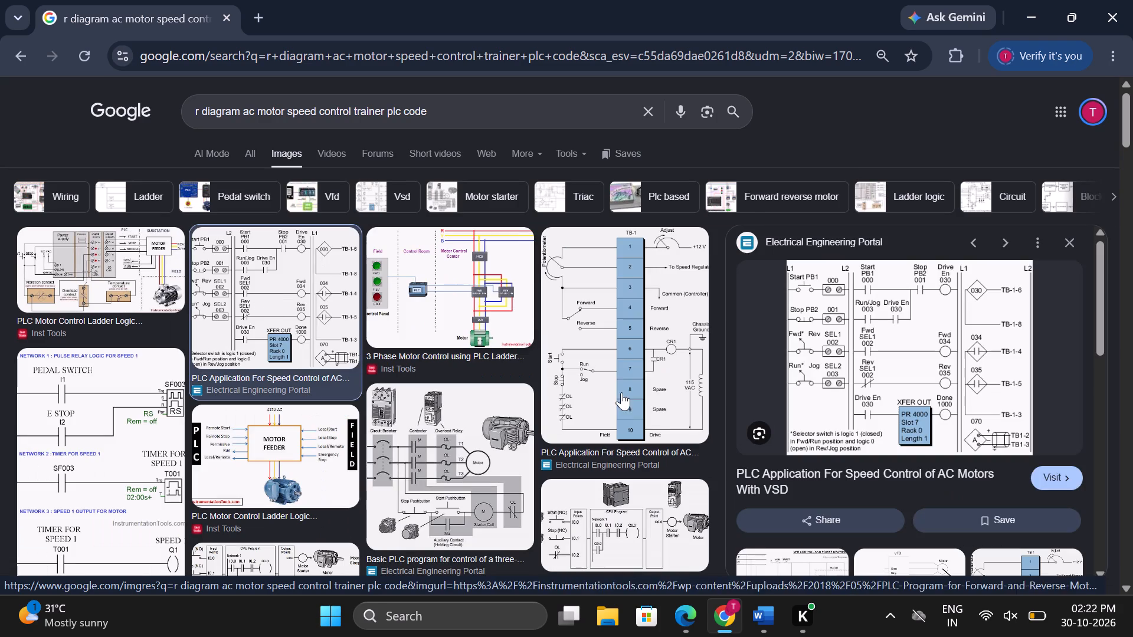
{"action": "scroll", "coordinate": [847, 413], "scroll_direction": "down", "scroll_amount": 2}
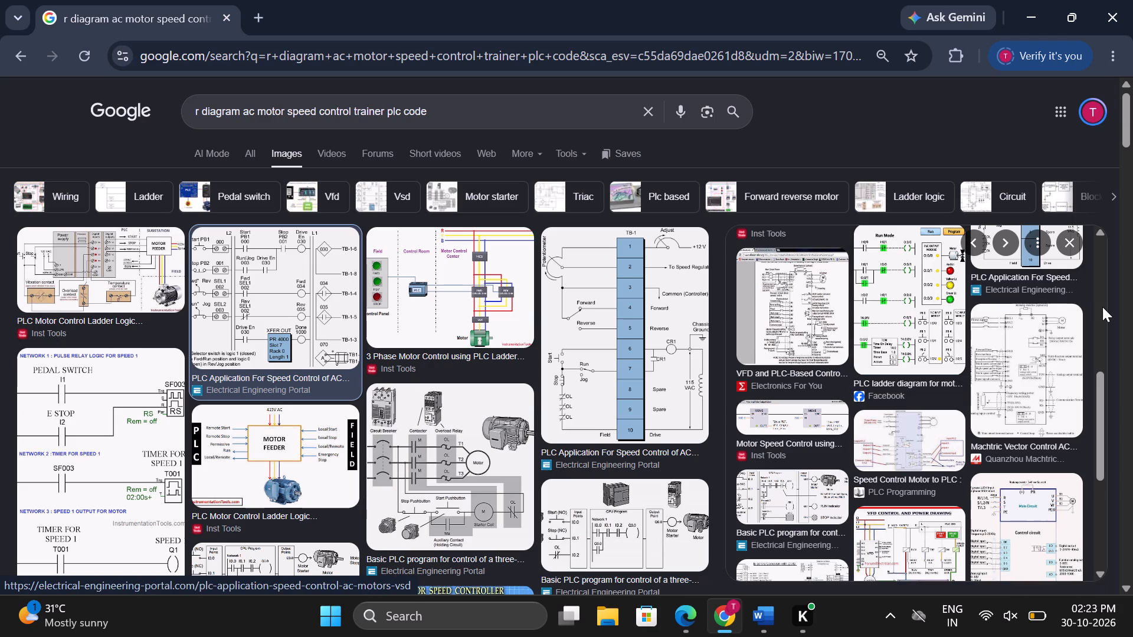
{"action": "scroll", "coordinate": [1102, 307], "scroll_direction": "up", "scroll_amount": 2}
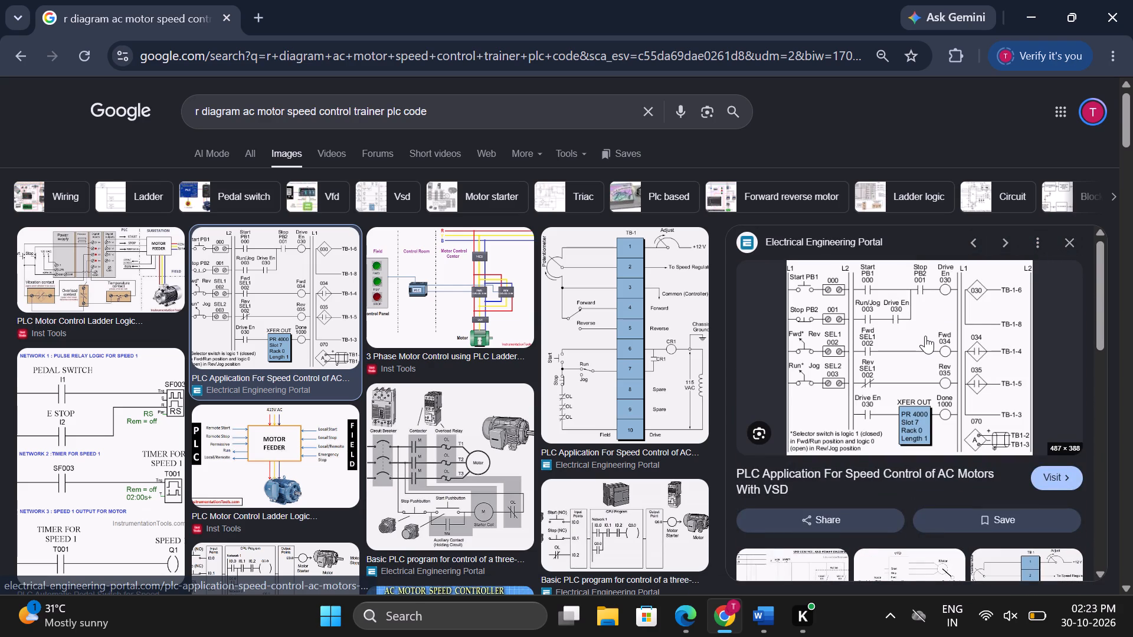
Filter the image results by Ladder logic, preview "Motor Starter Control PLC Logic" and look through the remaining results.
{"action": "left_click", "coordinate": [911, 198]}
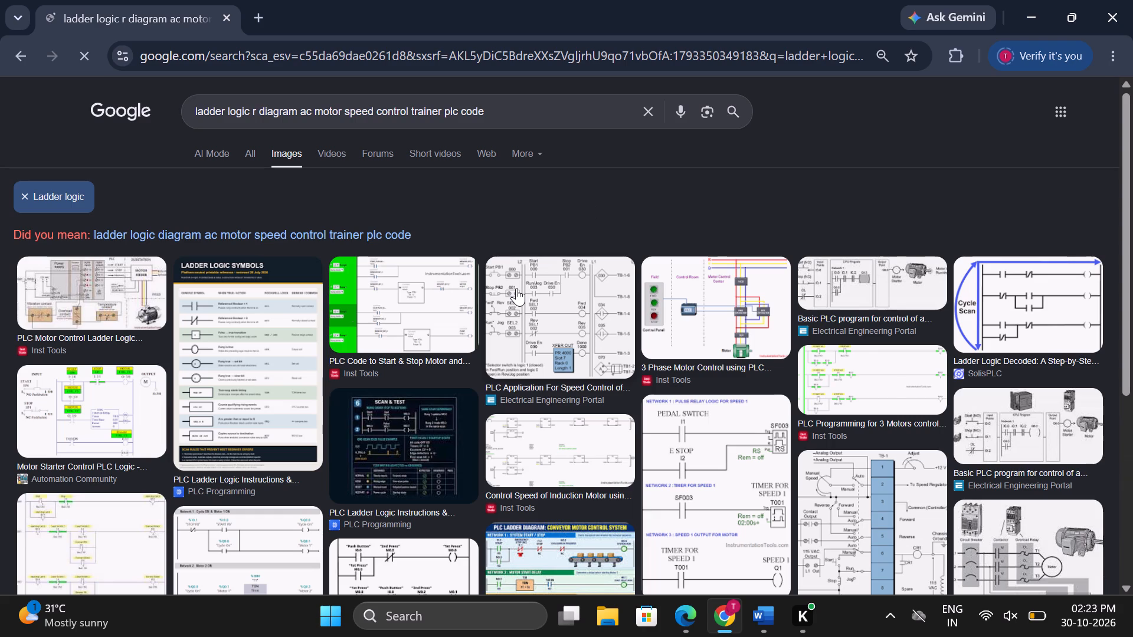
{"action": "left_click", "coordinate": [155, 366]}
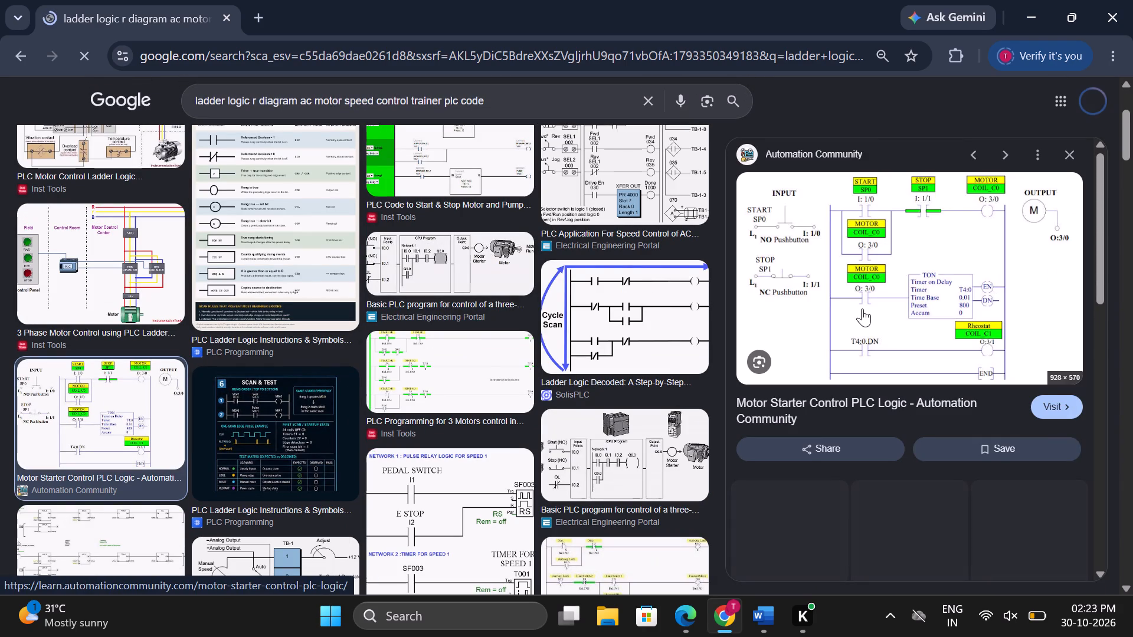
{"action": "left_click", "coordinate": [1068, 152]}
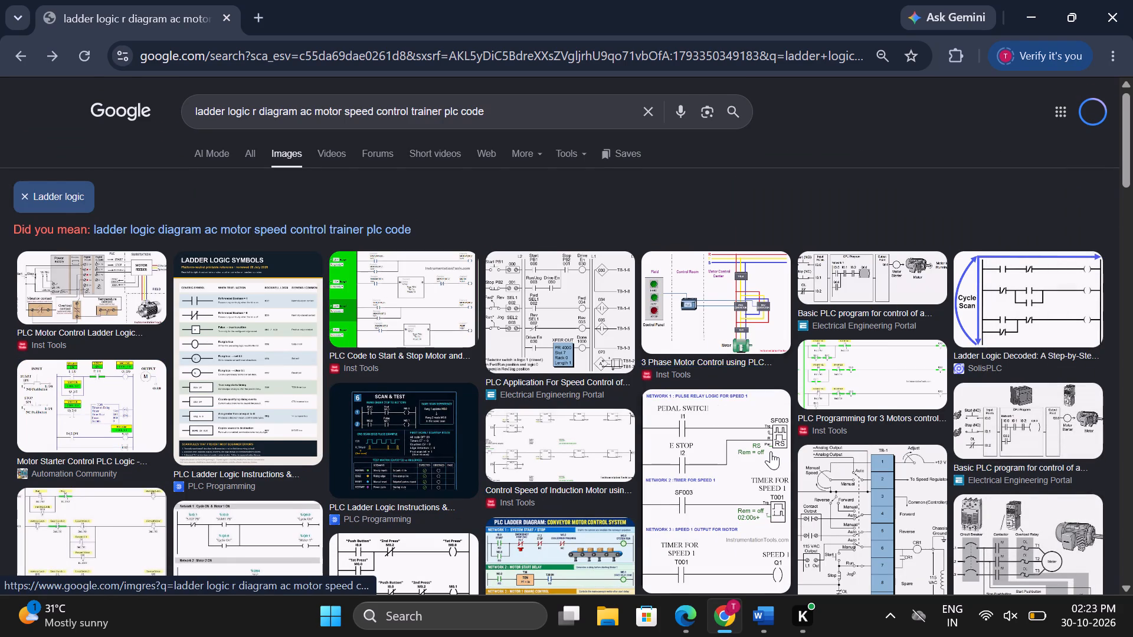
{"action": "scroll", "coordinate": [771, 451], "scroll_direction": "down", "scroll_amount": 2}
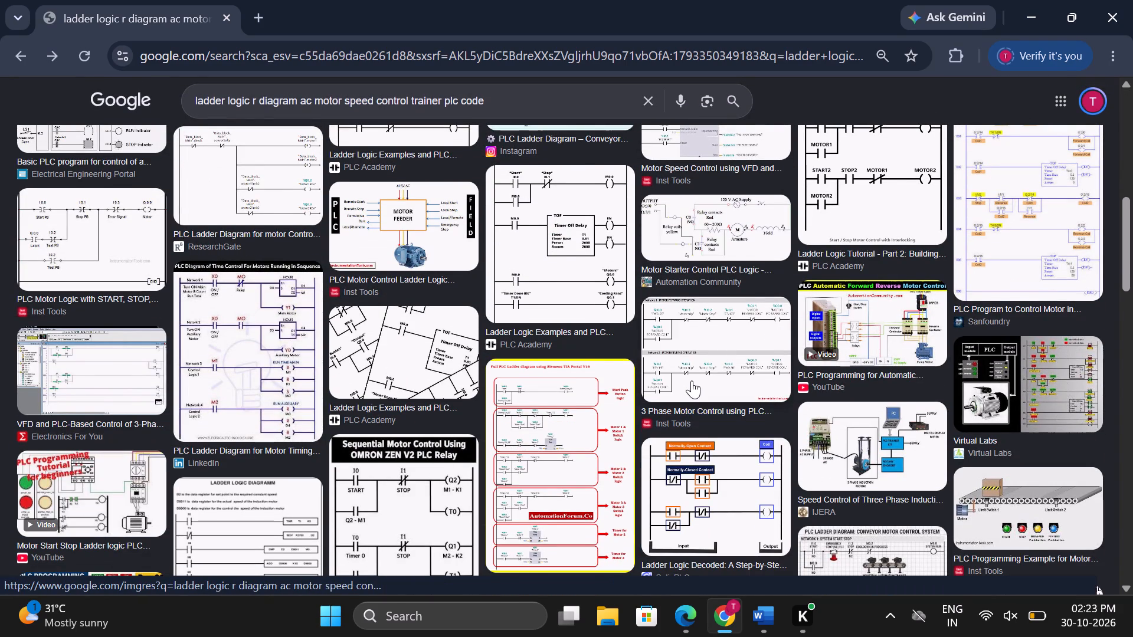
{"action": "scroll", "coordinate": [692, 380], "scroll_direction": "down", "scroll_amount": 3}
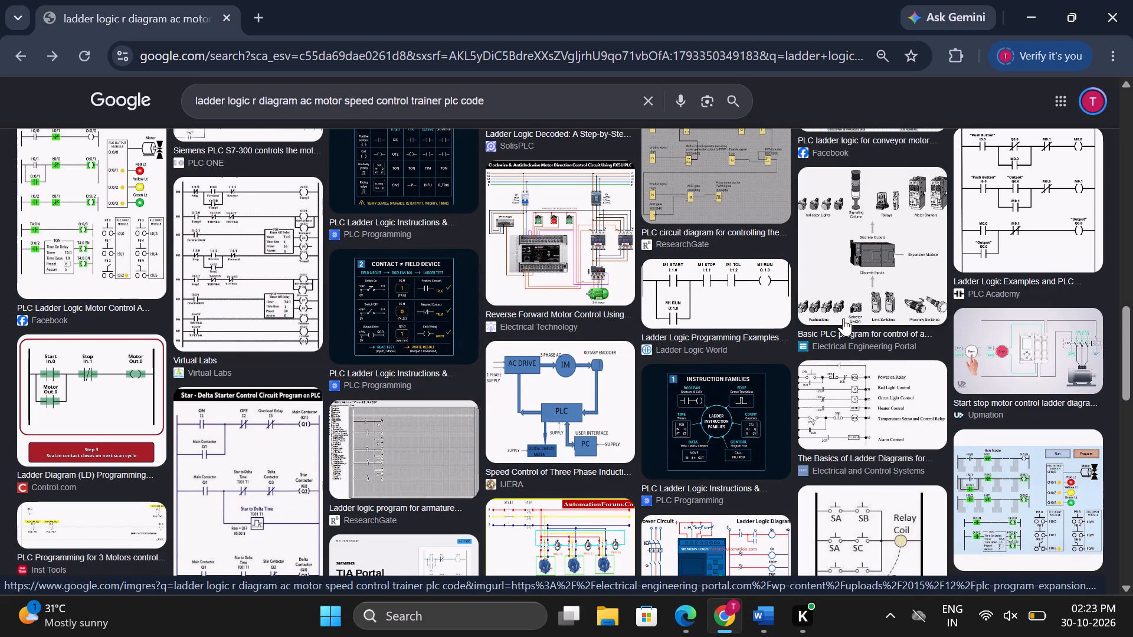
{"action": "scroll", "coordinate": [843, 318], "scroll_direction": "down", "scroll_amount": 1}
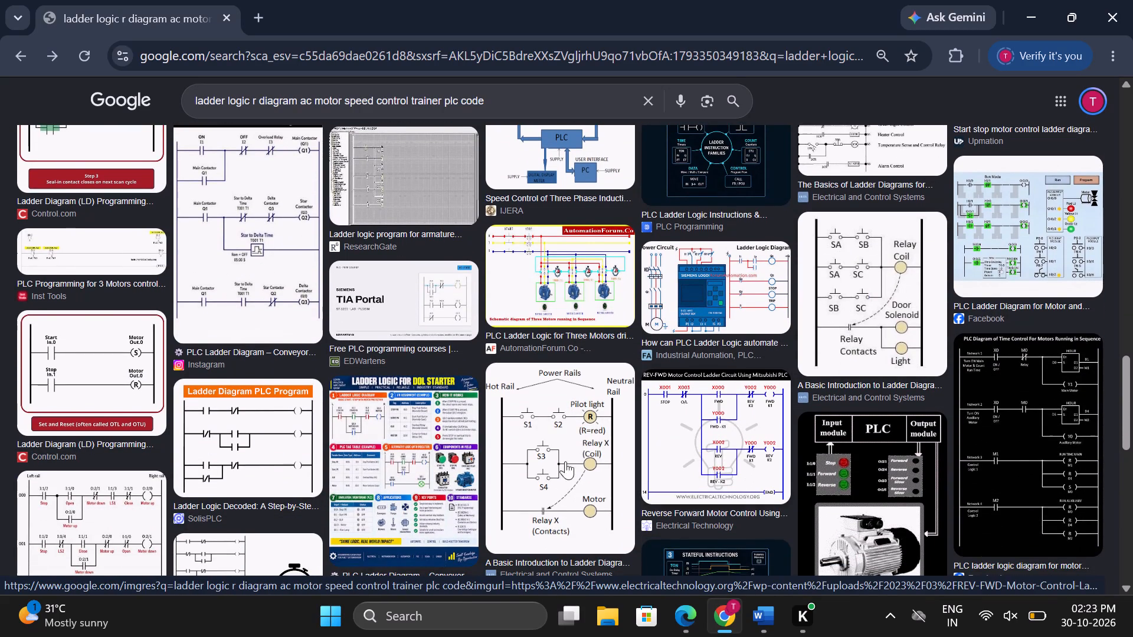
Run the suggested corrected search "ladder logic diagram ac motor speed control trainer plc code".
{"action": "scroll", "coordinate": [463, 446], "scroll_direction": "up", "scroll_amount": 6}
{"action": "scroll", "coordinate": [293, 343], "scroll_direction": "up", "scroll_amount": 6}
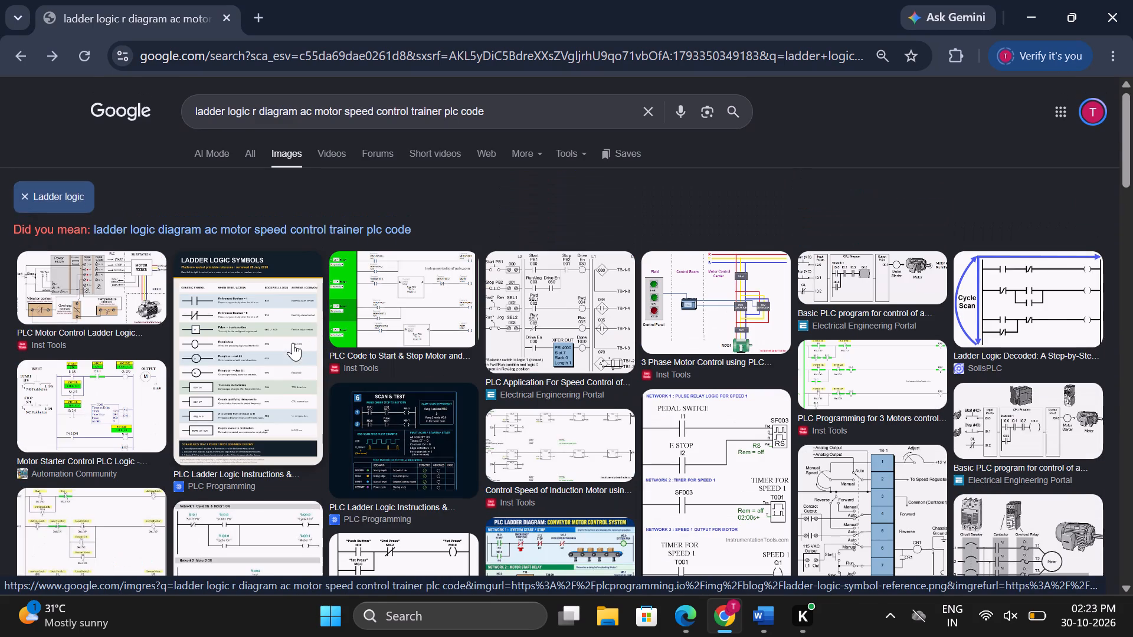
{"action": "left_click", "coordinate": [270, 223]}
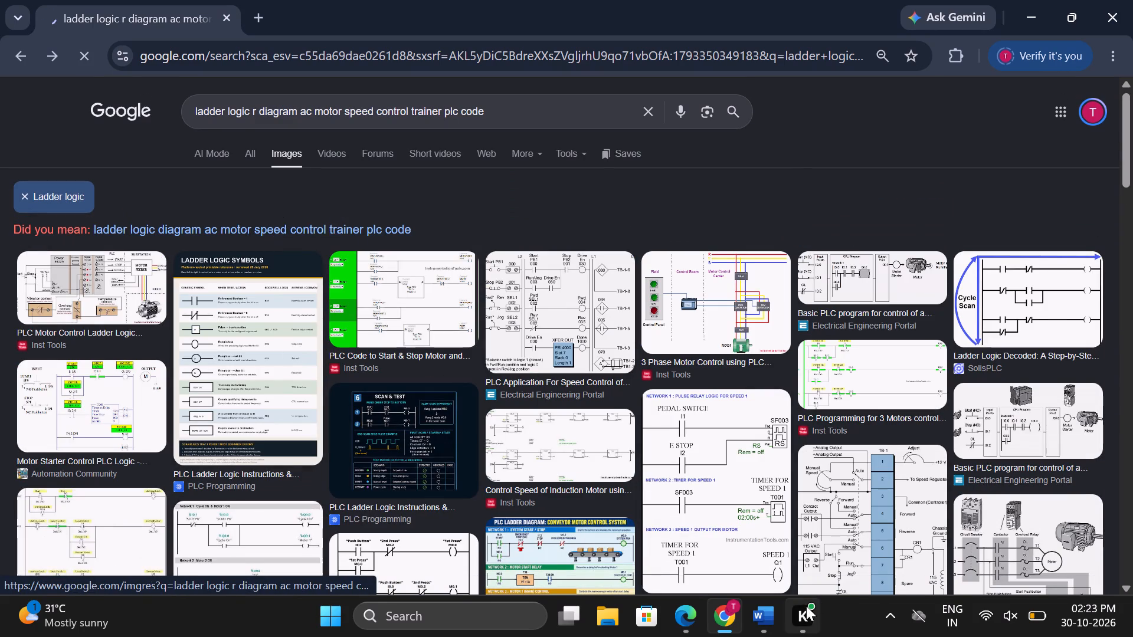
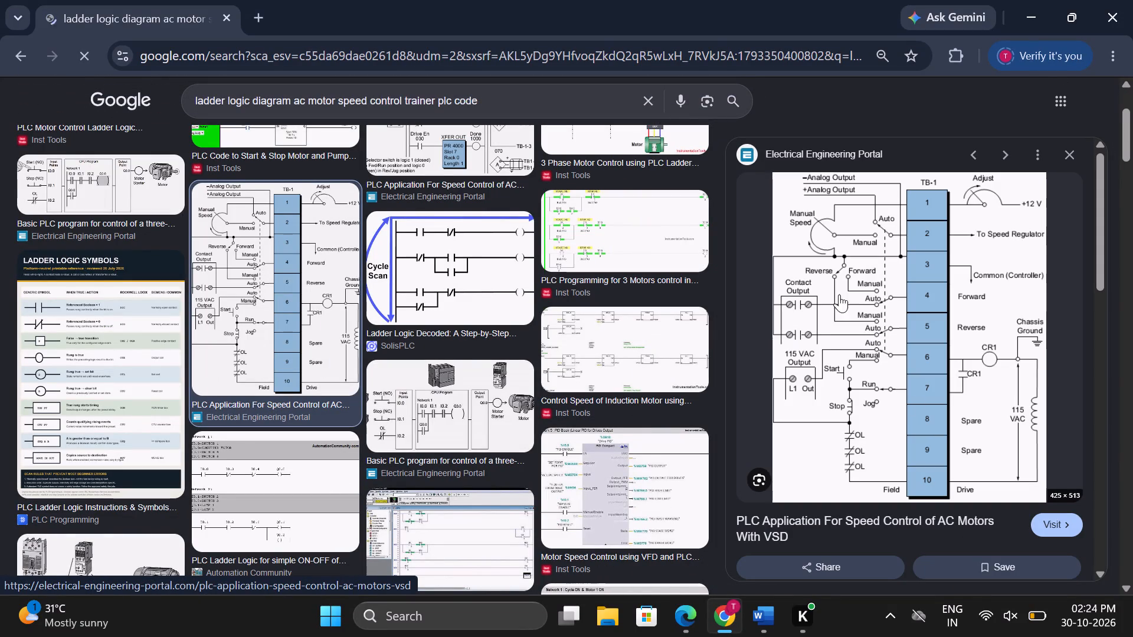
Close the open preview and examine the image result on PLC programming for 3 motors control in ladder logic.
{"action": "left_click", "coordinate": [1067, 150]}
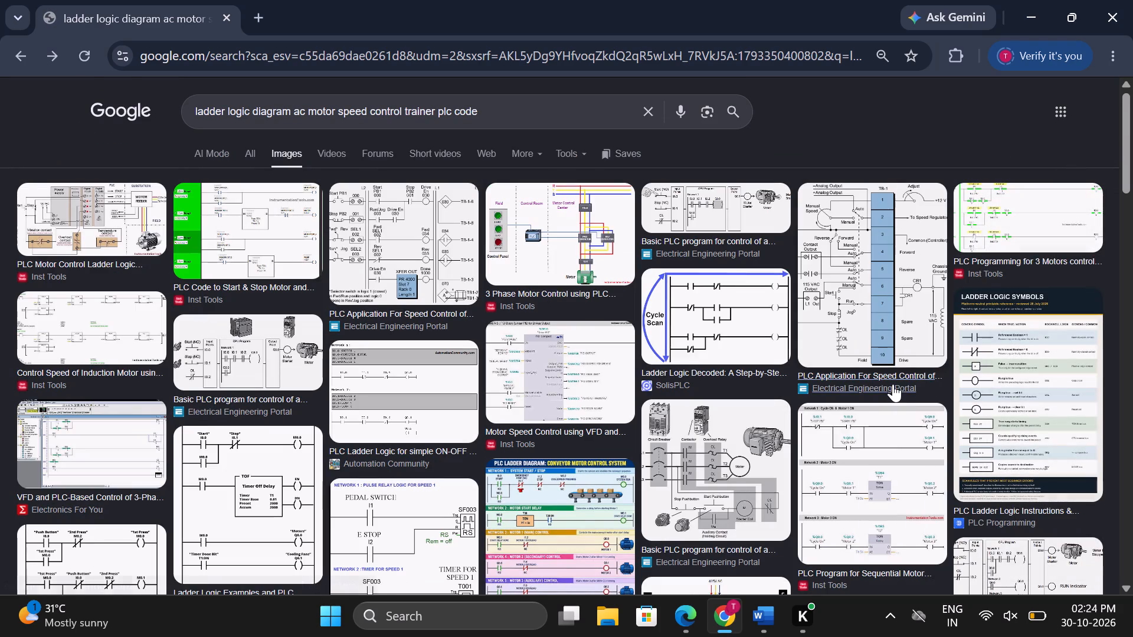
{"action": "scroll", "coordinate": [893, 384], "scroll_direction": "up", "scroll_amount": 2}
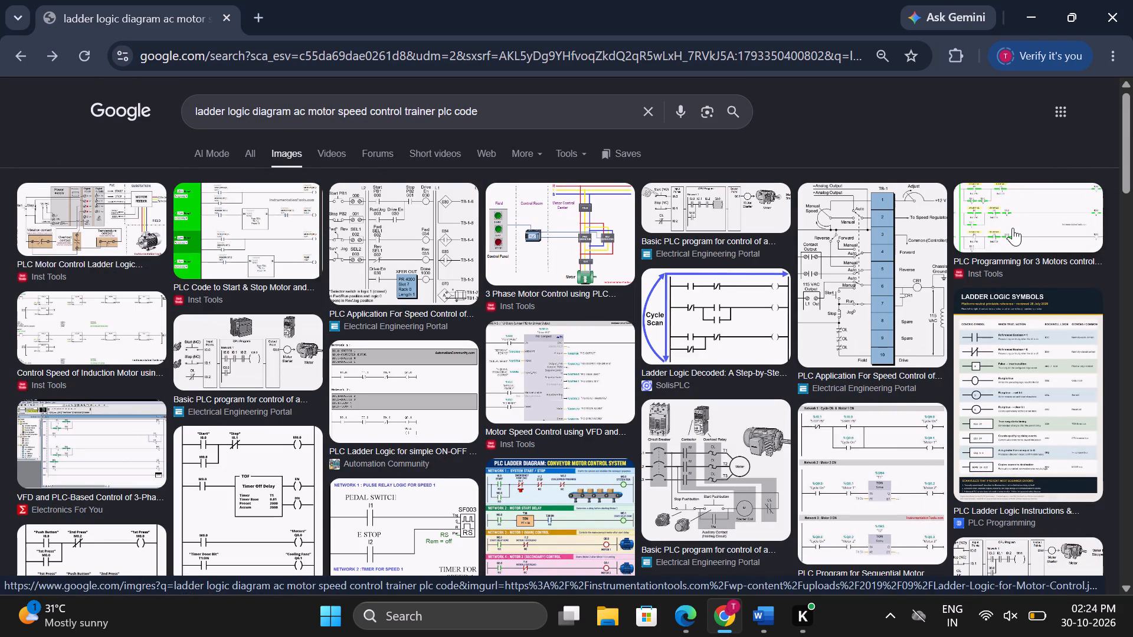
{"action": "left_click", "coordinate": [1011, 228]}
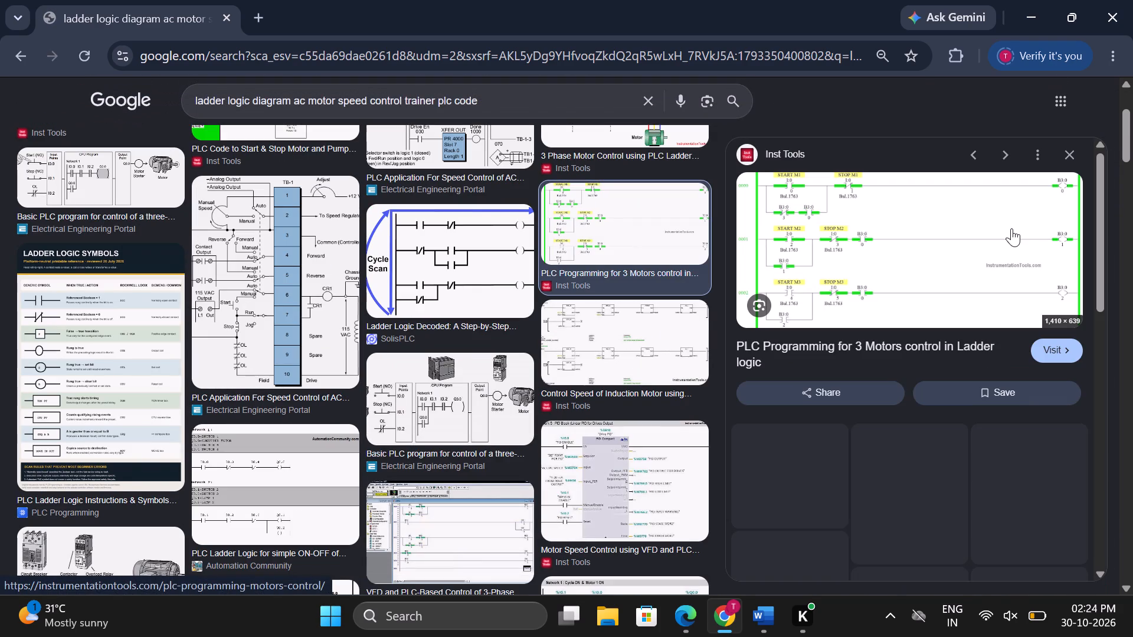
{"action": "left_click", "coordinate": [1073, 159]}
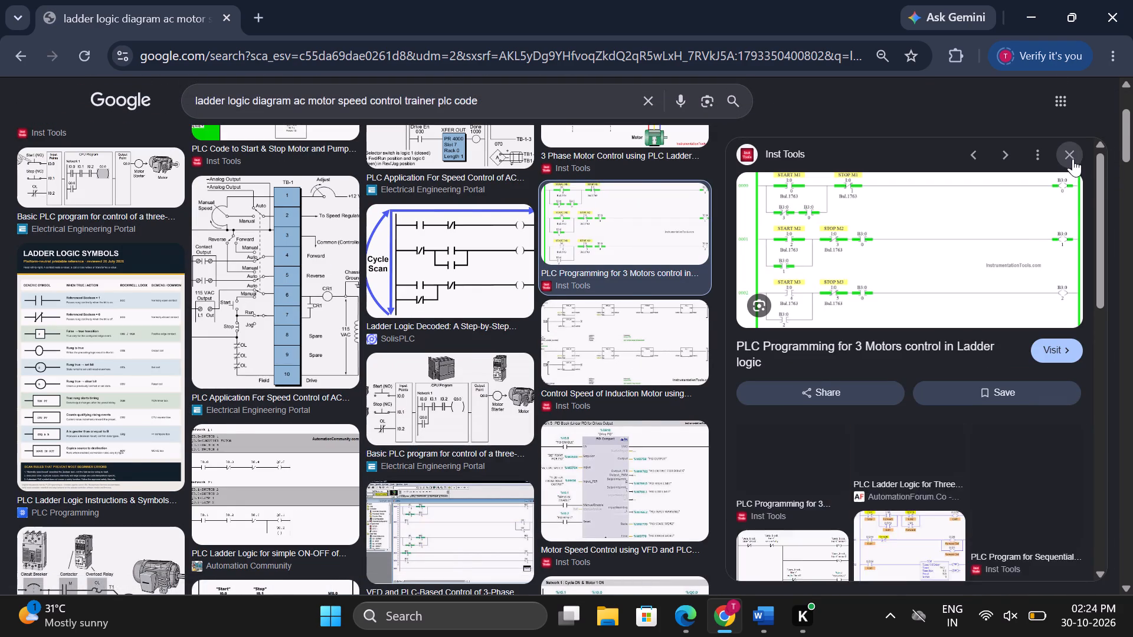
{"action": "scroll", "coordinate": [774, 370], "scroll_direction": "up", "scroll_amount": 1}
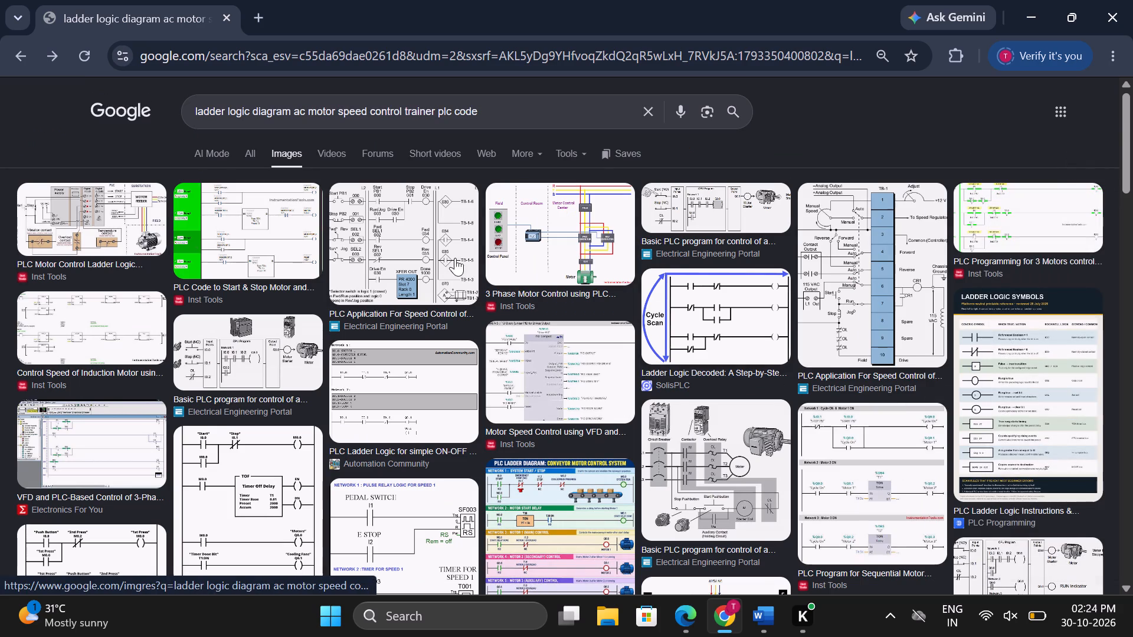
Extend the image search to "ladder logic diagram ac motor speed control trainer plc code sap 53".
{"action": "left_click", "coordinate": [492, 119]}
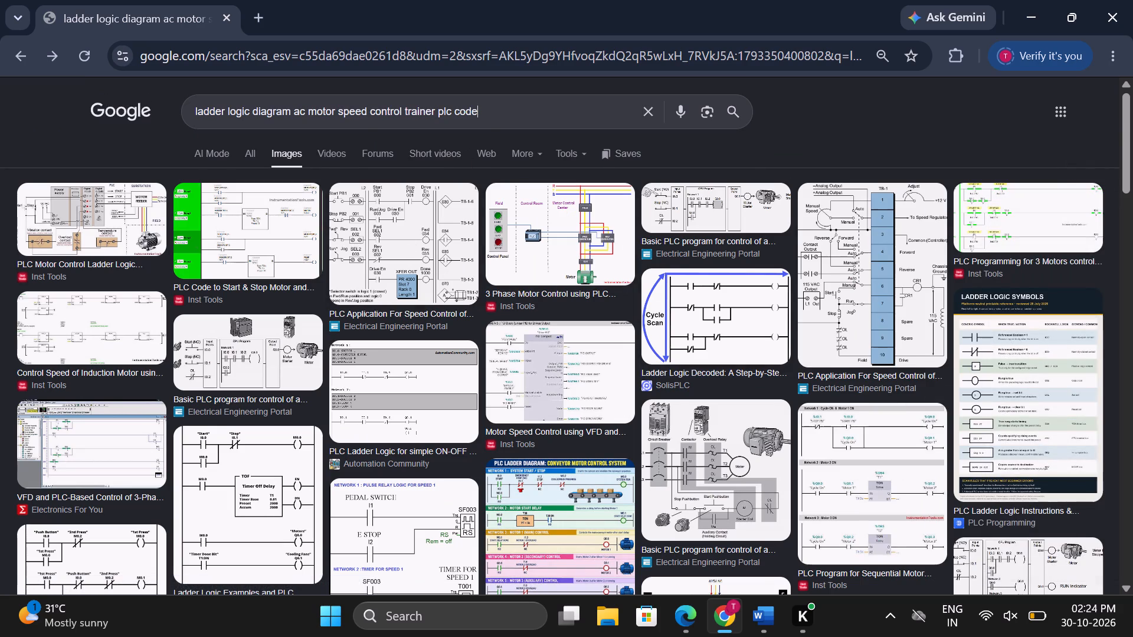
{"action": "key", "text": "space"}
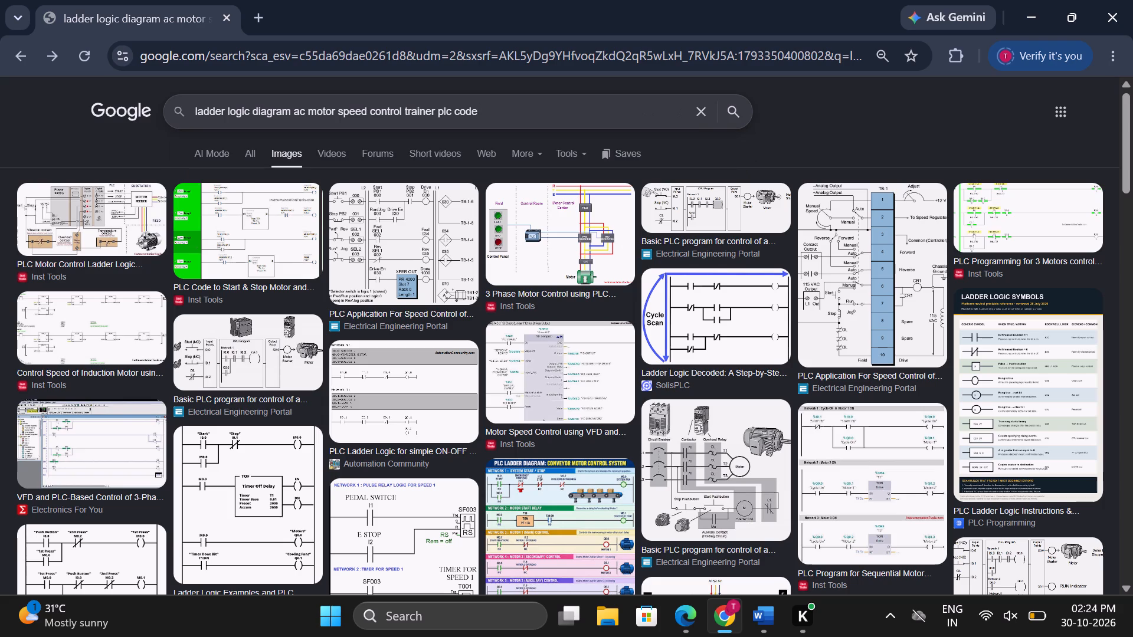
{"action": "type", "text": "sap 53"}
{"action": "key", "text": "Return"}
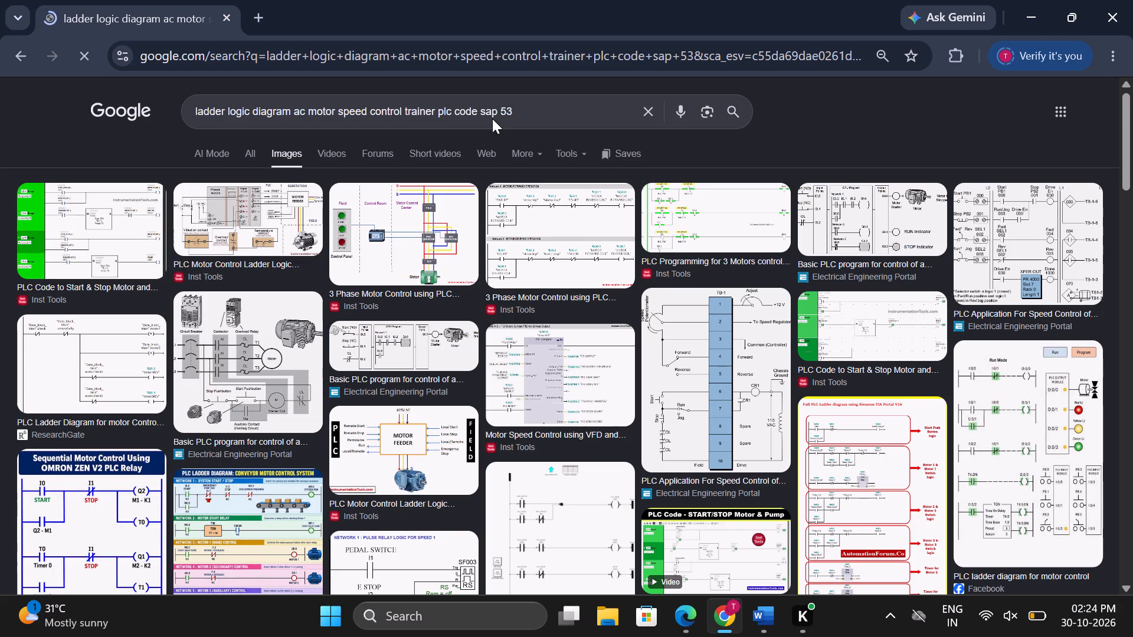
Examine the previews of the Facebook PLC ladder diagram for motor control and the Inst Tools 3 Phase Motor Control ladder logic.
{"action": "left_click", "coordinate": [1017, 482]}
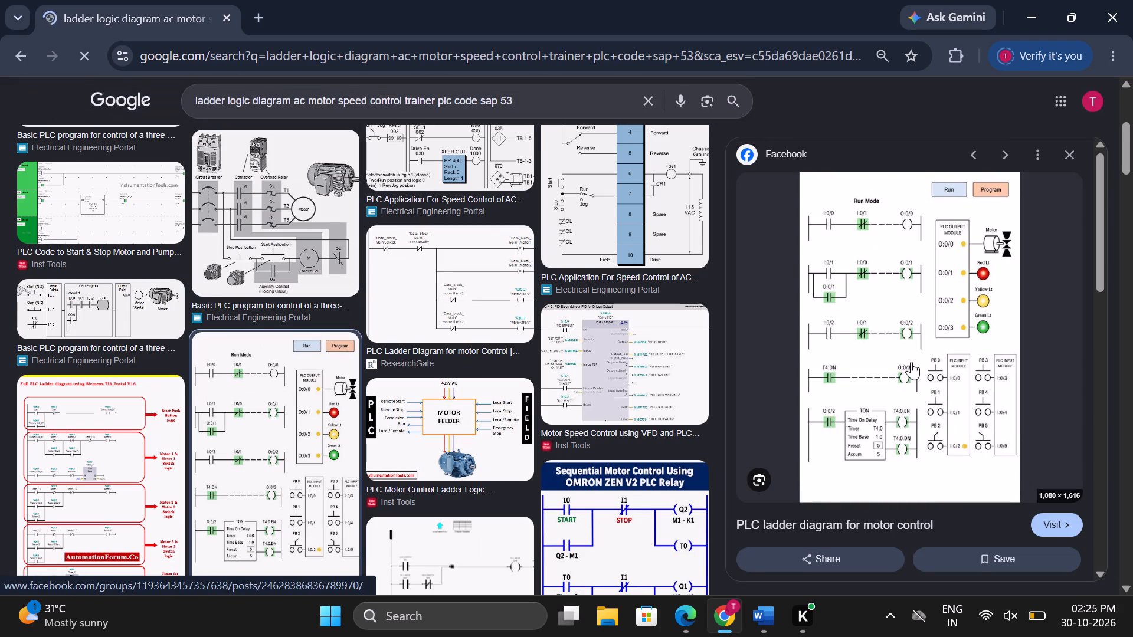
{"action": "scroll", "coordinate": [911, 362], "scroll_direction": "down", "scroll_amount": 1}
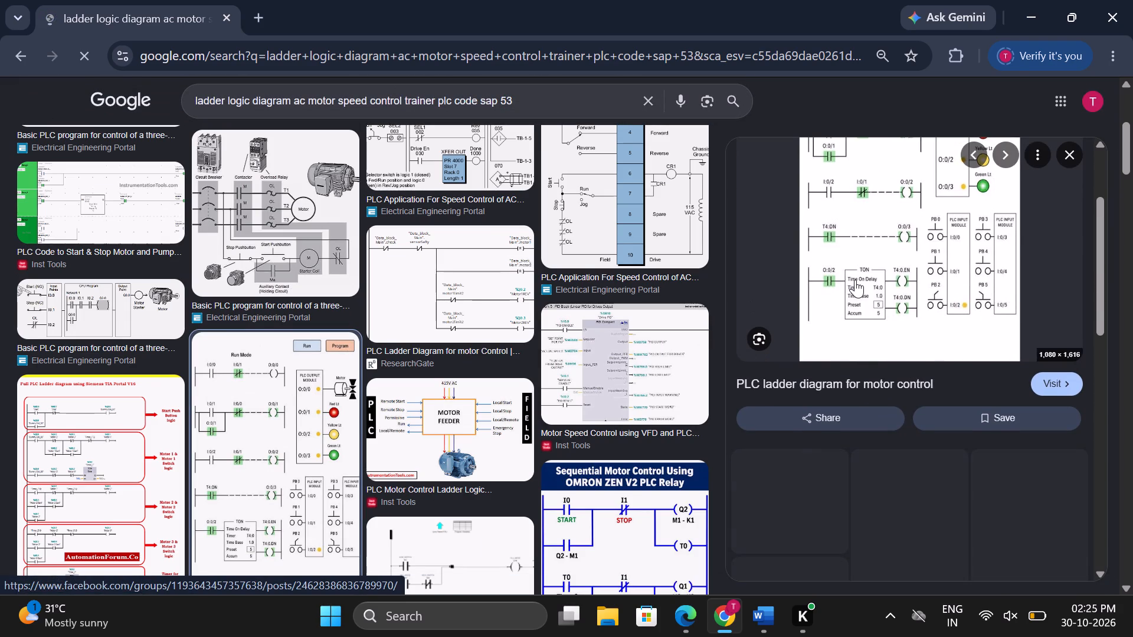
{"action": "left_click", "coordinate": [1072, 155]}
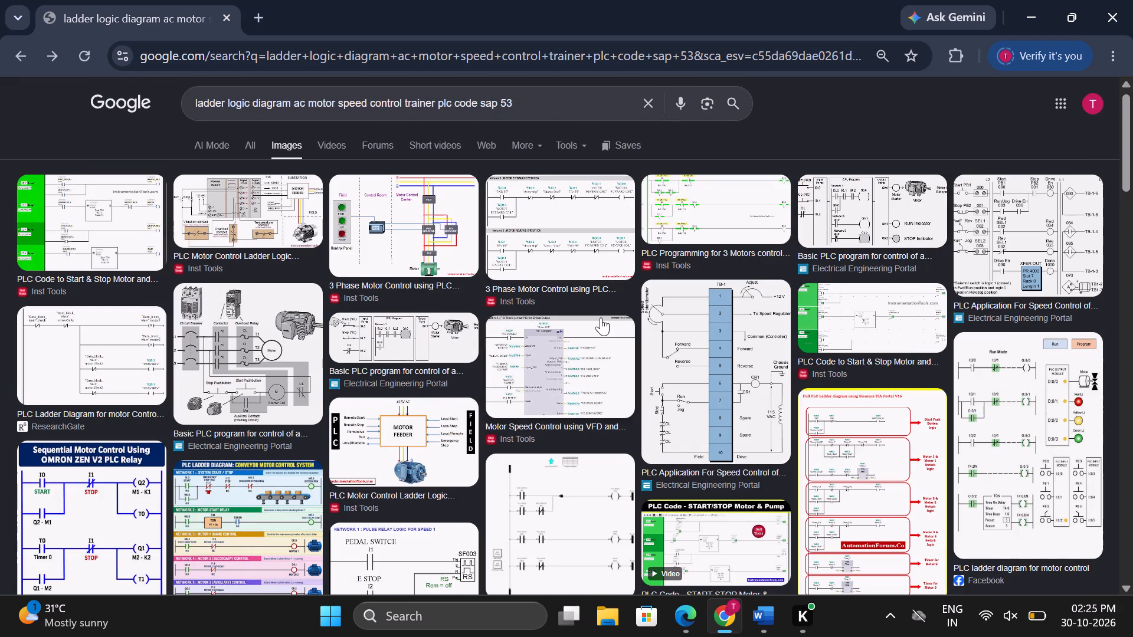
{"action": "left_click", "coordinate": [534, 237]}
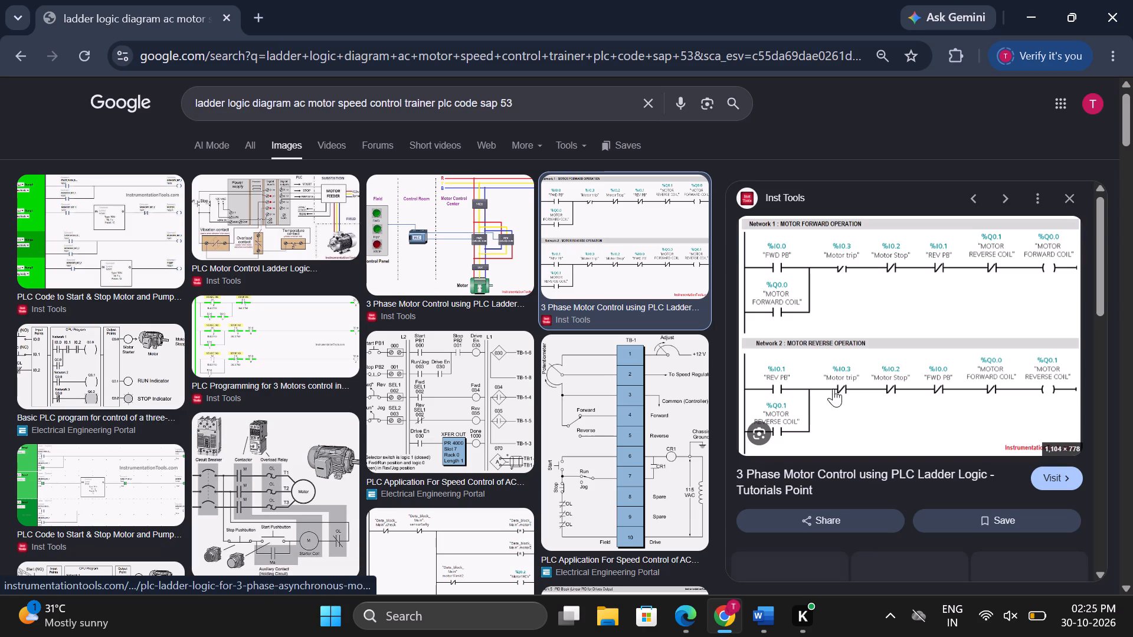
{"action": "left_click", "coordinate": [1072, 195]}
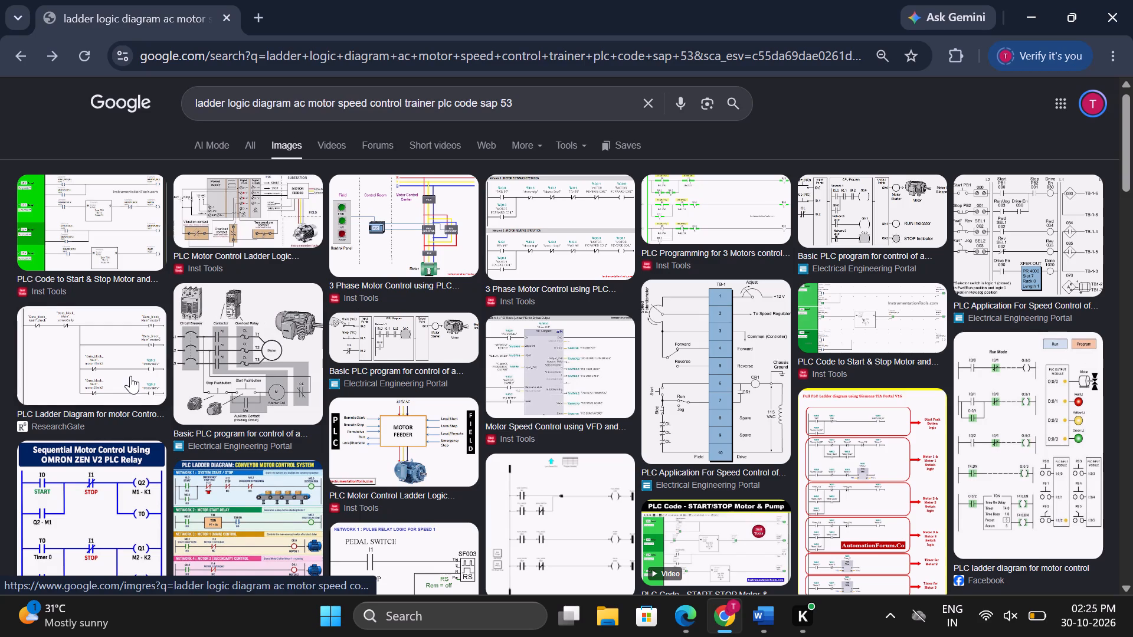
Browse further image results for motor control ladder diagrams, then preview the forward/reverse 3 Phase Motor Control ladder logic again.
{"action": "scroll", "coordinate": [130, 376], "scroll_direction": "down", "scroll_amount": 3}
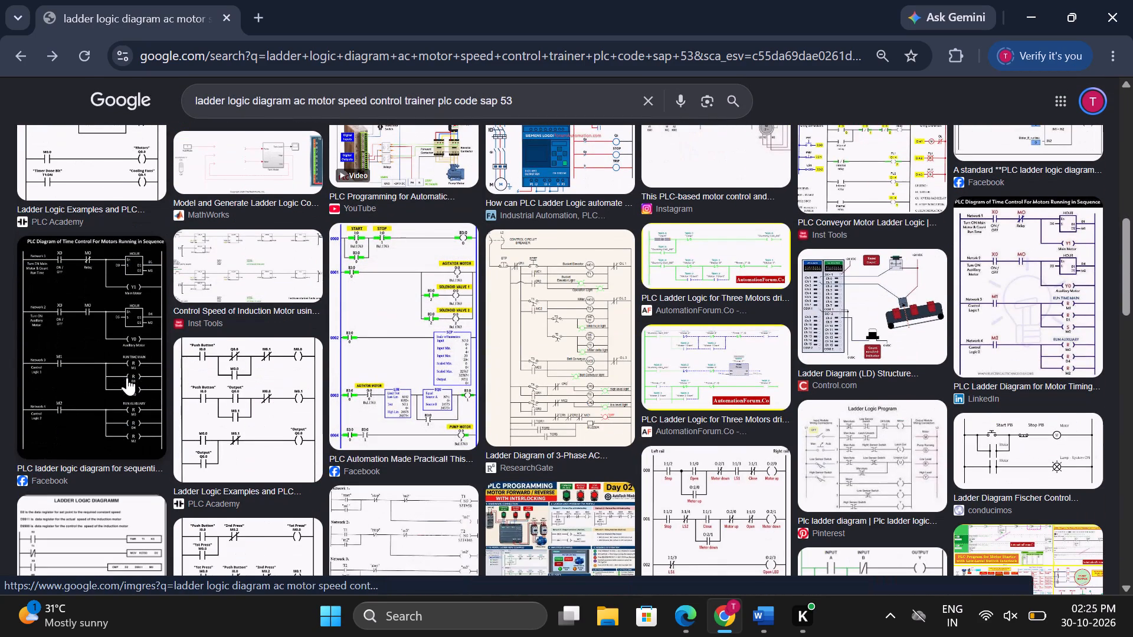
{"action": "scroll", "coordinate": [586, 414], "scroll_direction": "down", "scroll_amount": 1}
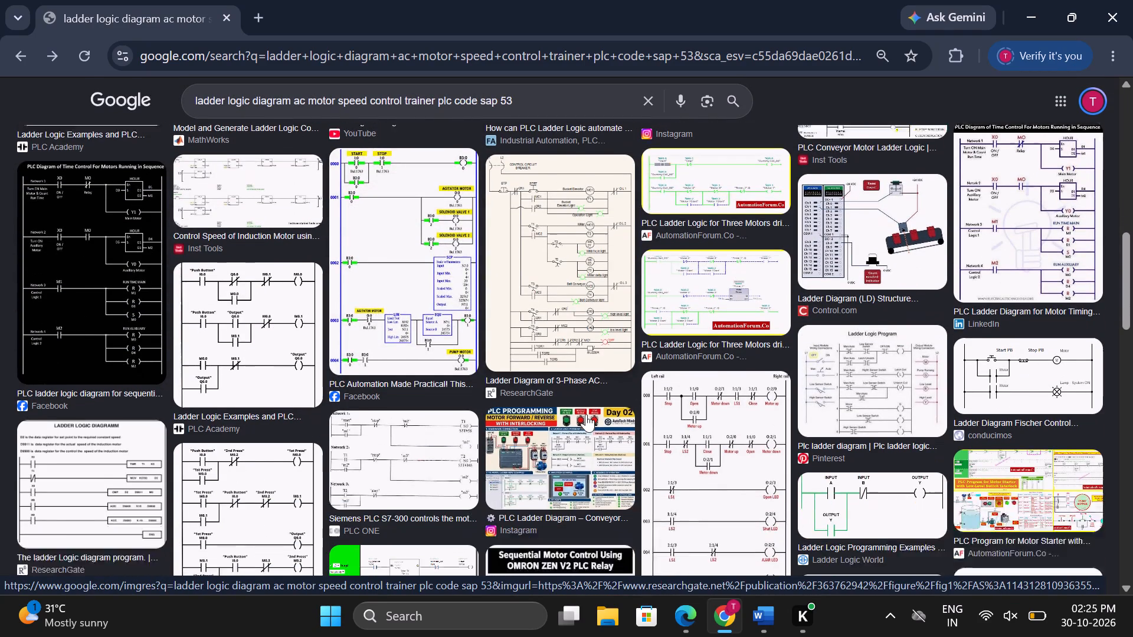
{"action": "scroll", "coordinate": [586, 414], "scroll_direction": "down", "scroll_amount": 1}
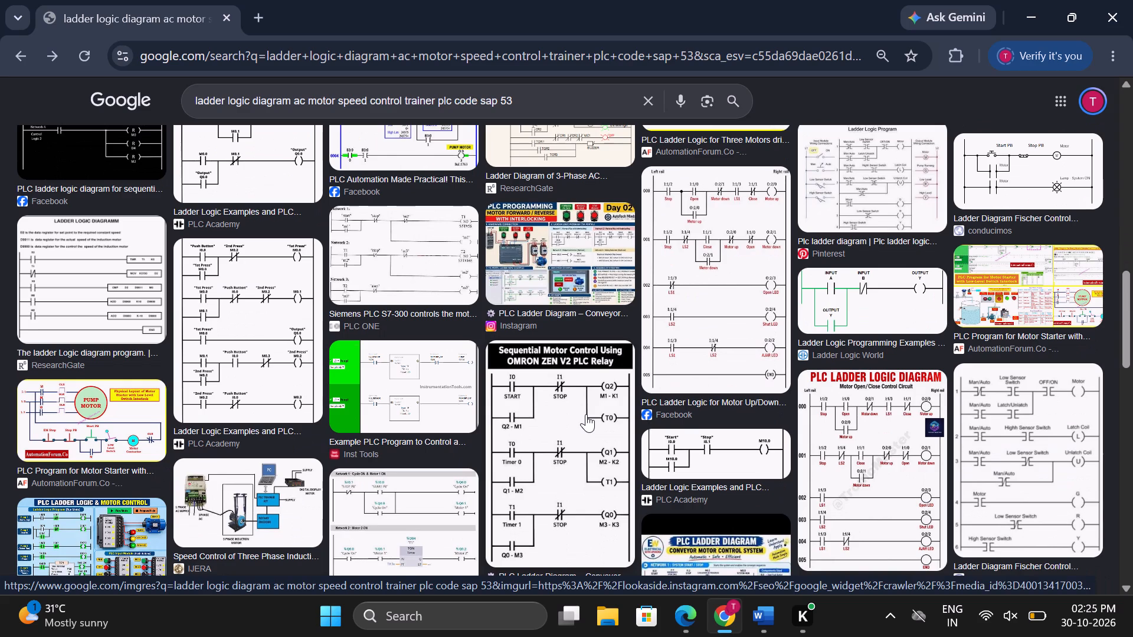
{"action": "scroll", "coordinate": [586, 414], "scroll_direction": "down", "scroll_amount": 2}
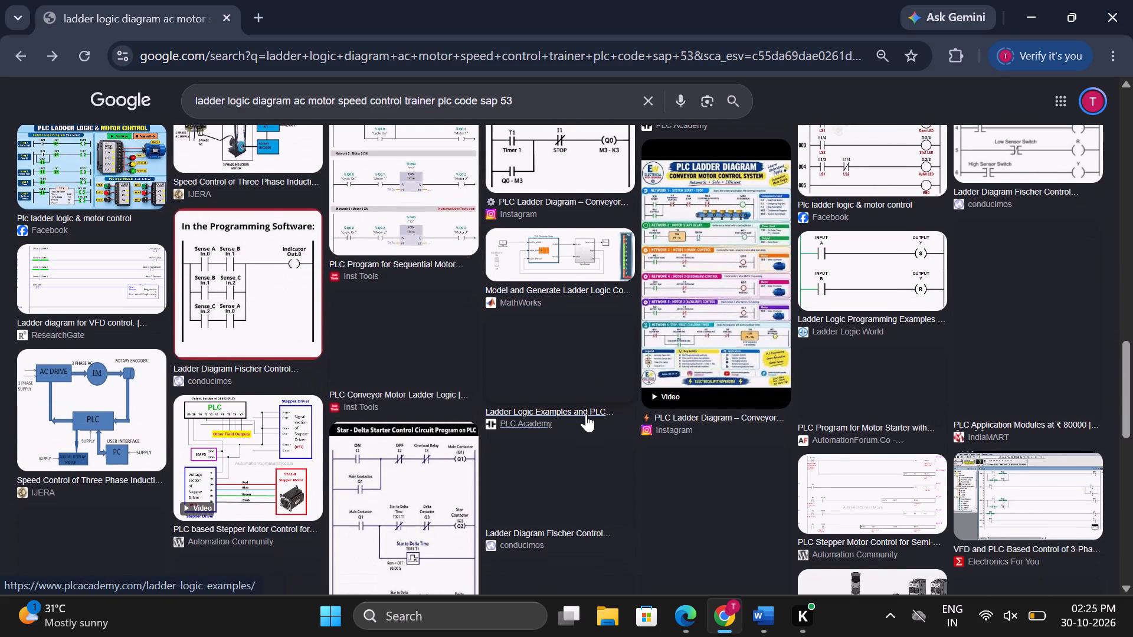
{"action": "scroll", "coordinate": [586, 414], "scroll_direction": "down", "scroll_amount": 1}
{"action": "scroll", "coordinate": [586, 414], "scroll_direction": "up", "scroll_amount": 6}
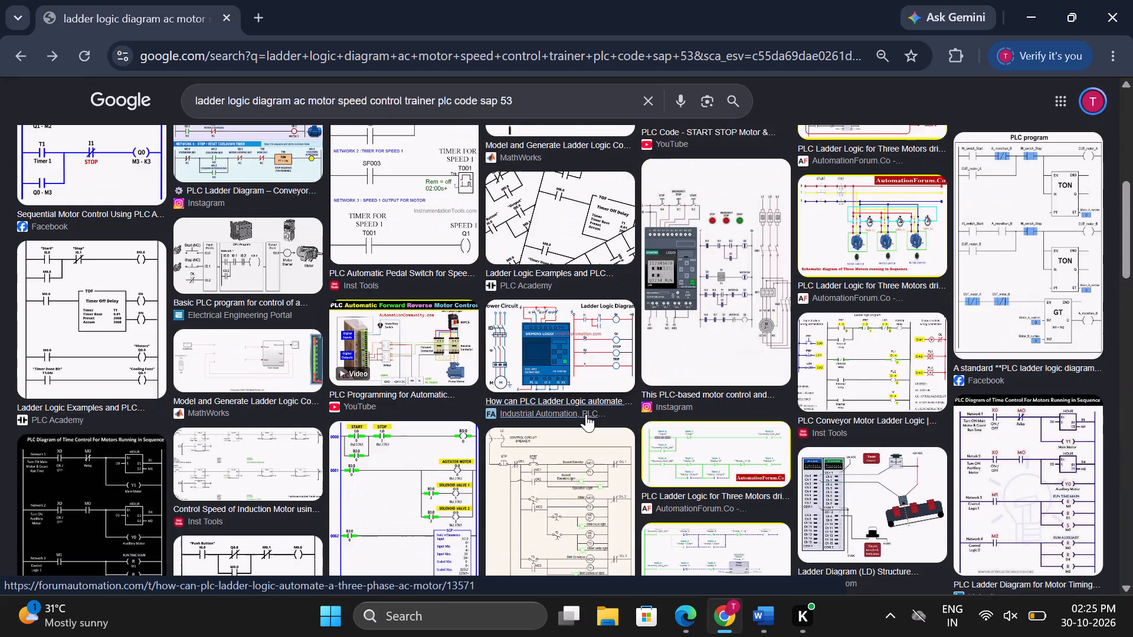
{"action": "scroll", "coordinate": [586, 414], "scroll_direction": "up", "scroll_amount": 4}
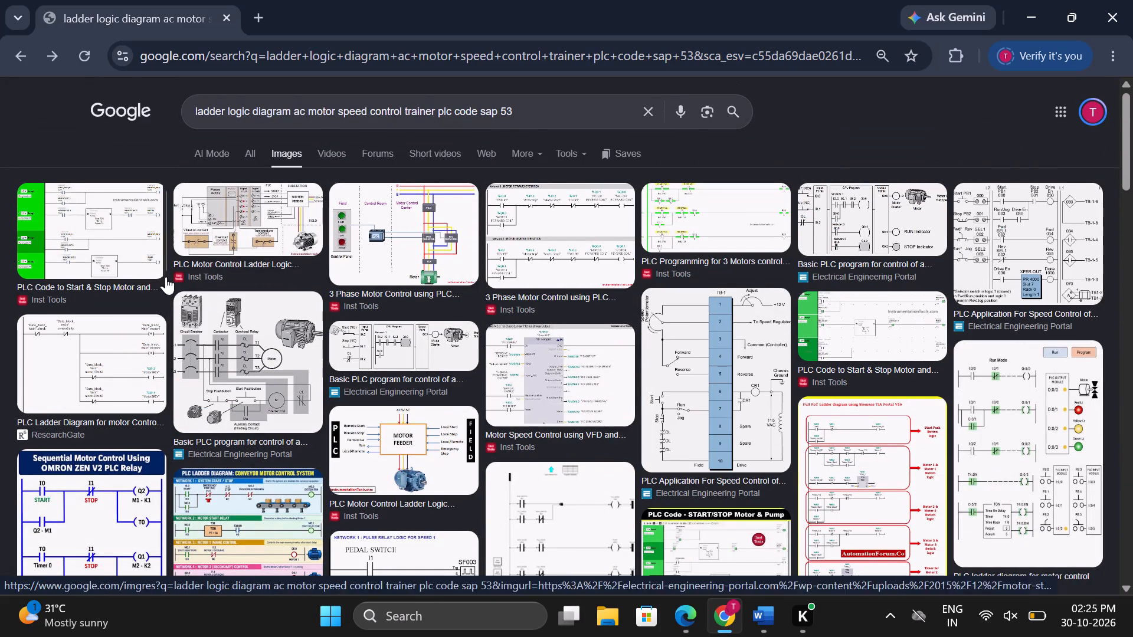
{"action": "left_click", "coordinate": [538, 243]}
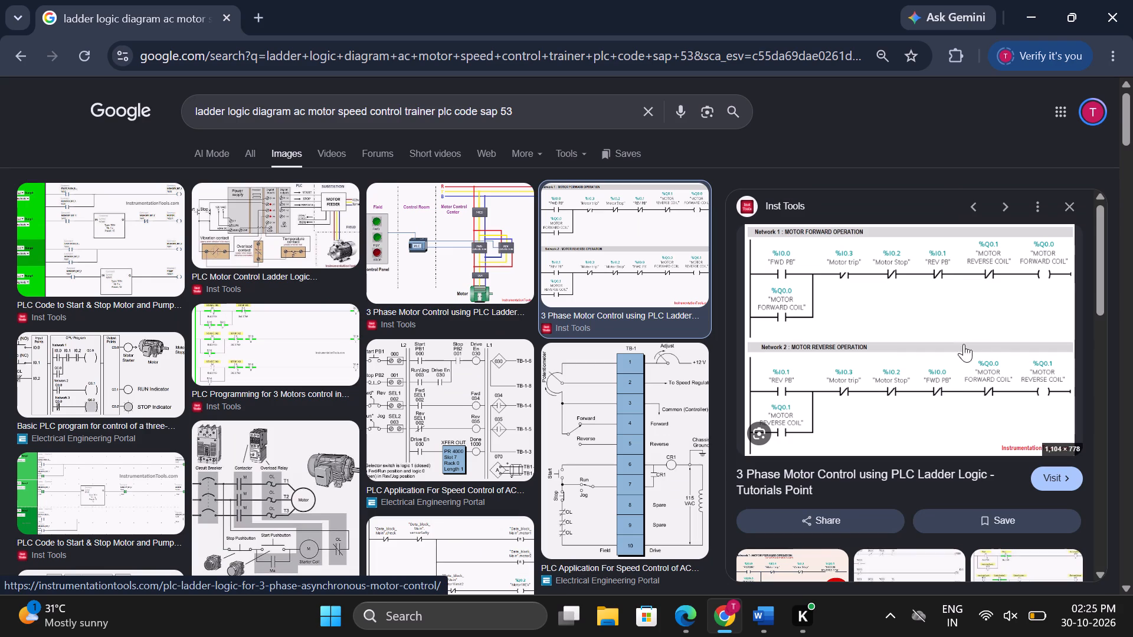
Switch to the Word document and review its images from the PLC motor feeder wiring diagram back to the water level ladder diagram.
{"action": "left_click", "coordinate": [758, 613]}
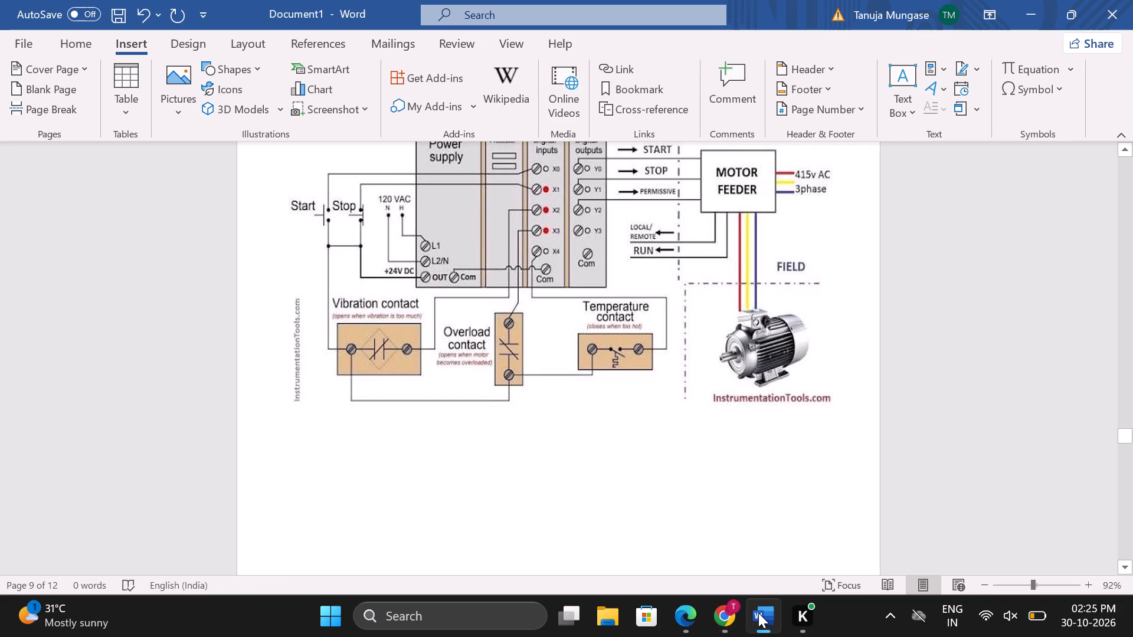
{"action": "scroll", "coordinate": [710, 560], "scroll_direction": "up", "scroll_amount": 2}
{"action": "double_click", "coordinate": [706, 580]}
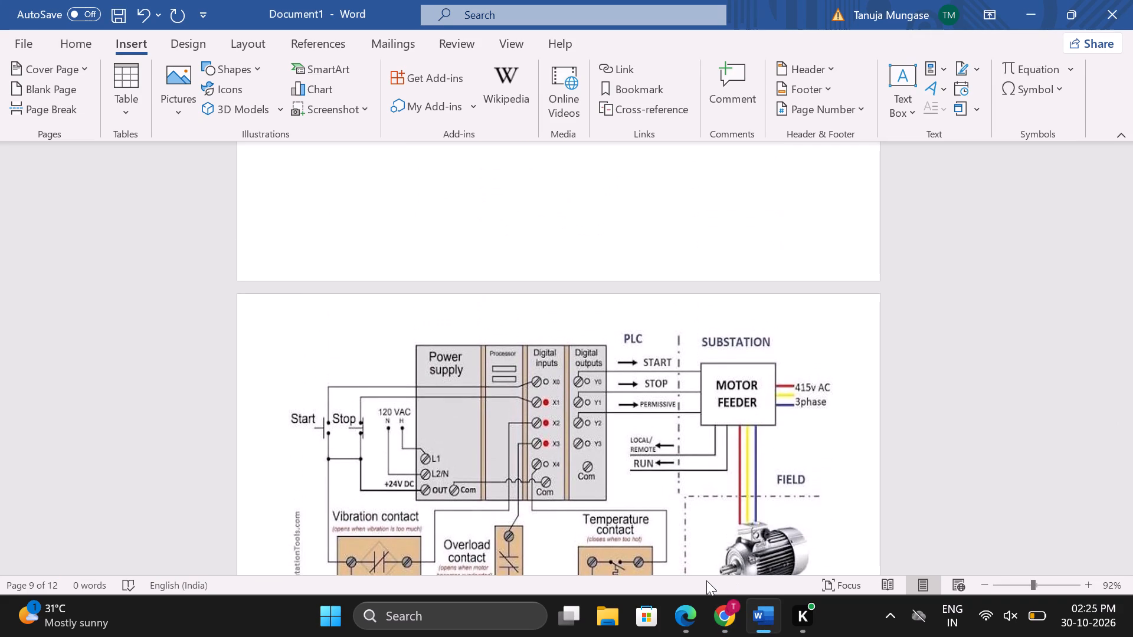
{"action": "left_click", "coordinate": [643, 510]}
{"action": "scroll", "coordinate": [643, 510], "scroll_direction": "up", "scroll_amount": 3}
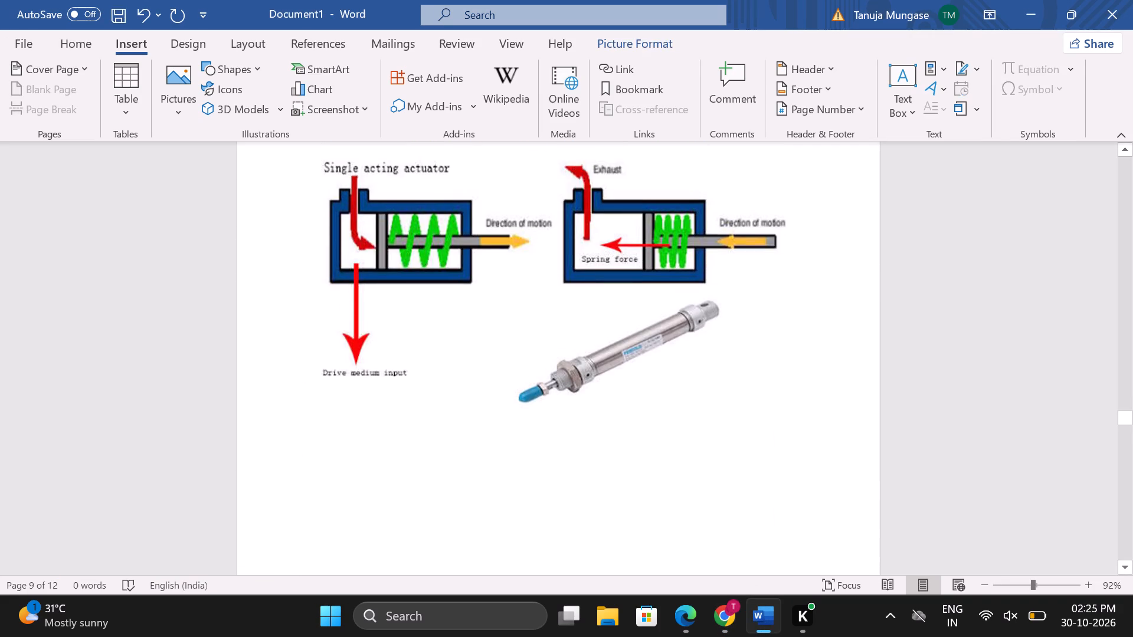
{"action": "scroll", "coordinate": [625, 464], "scroll_direction": "down", "scroll_amount": 4}
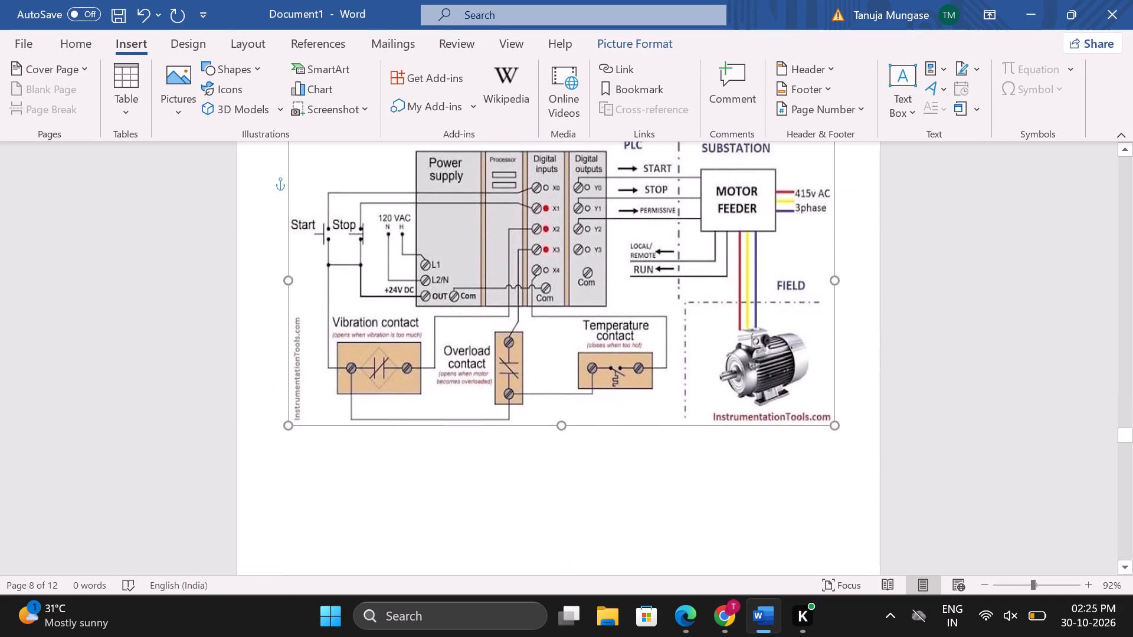
{"action": "scroll", "coordinate": [625, 464], "scroll_direction": "up", "scroll_amount": 6}
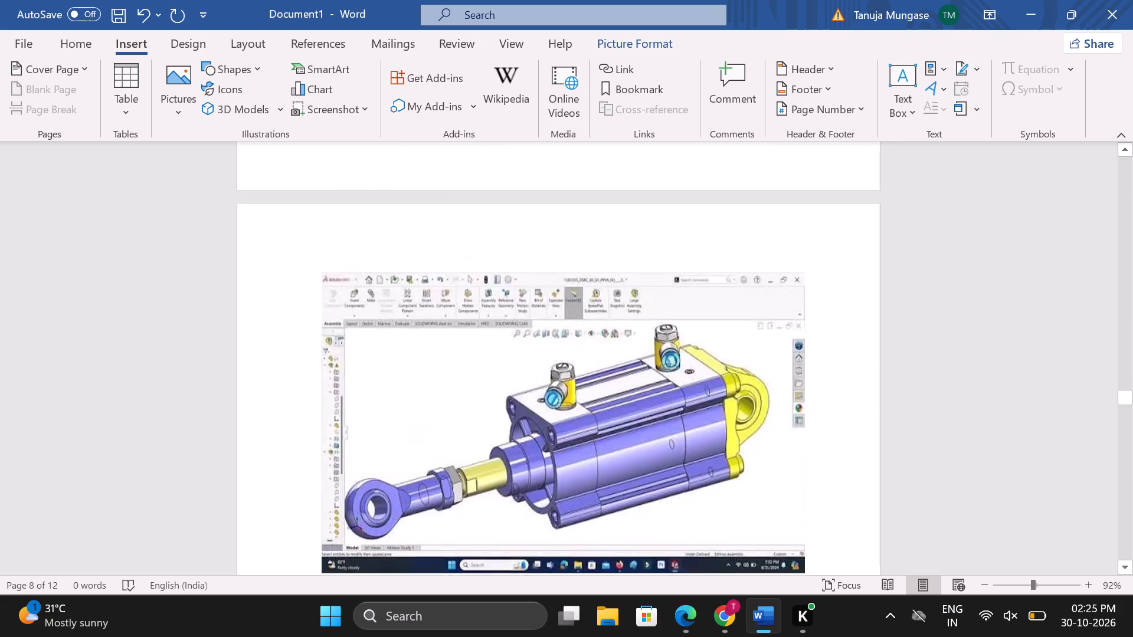
{"action": "scroll", "coordinate": [614, 497], "scroll_direction": "up", "scroll_amount": 3}
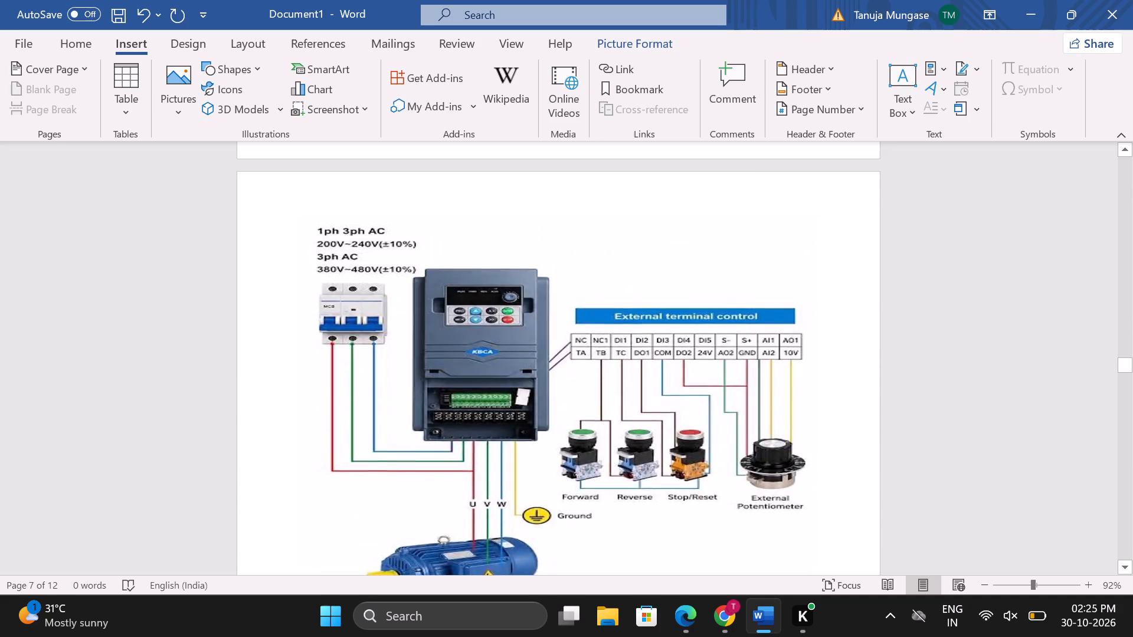
{"action": "scroll", "coordinate": [611, 513], "scroll_direction": "up", "scroll_amount": 4}
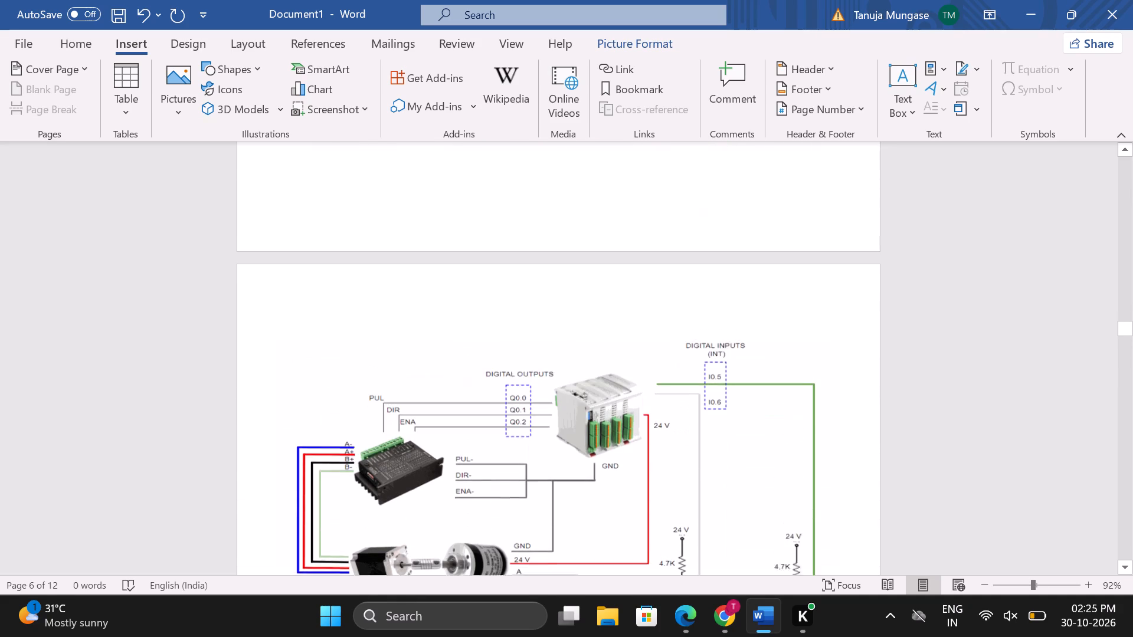
{"action": "scroll", "coordinate": [605, 531], "scroll_direction": "up", "scroll_amount": 3}
Review the stepper and encoder wiring, VFD wiring and cylinder images in the document, returning to the PLC motor feeder diagram.
{"action": "scroll", "coordinate": [605, 531], "scroll_direction": "down", "scroll_amount": 2}
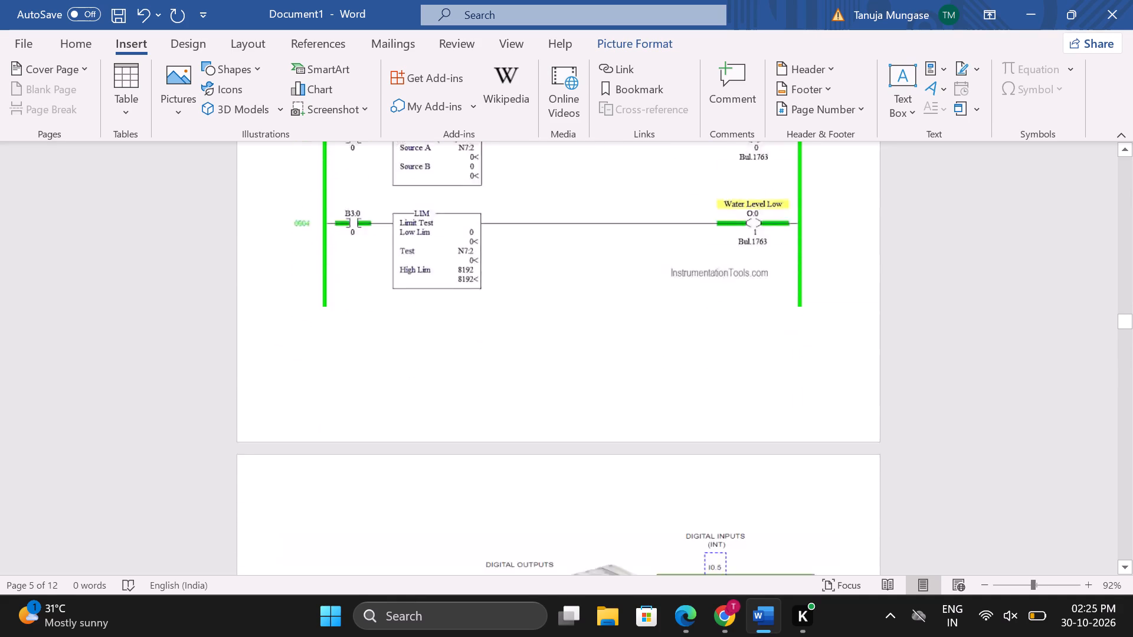
{"action": "scroll", "coordinate": [605, 531], "scroll_direction": "down", "scroll_amount": 2}
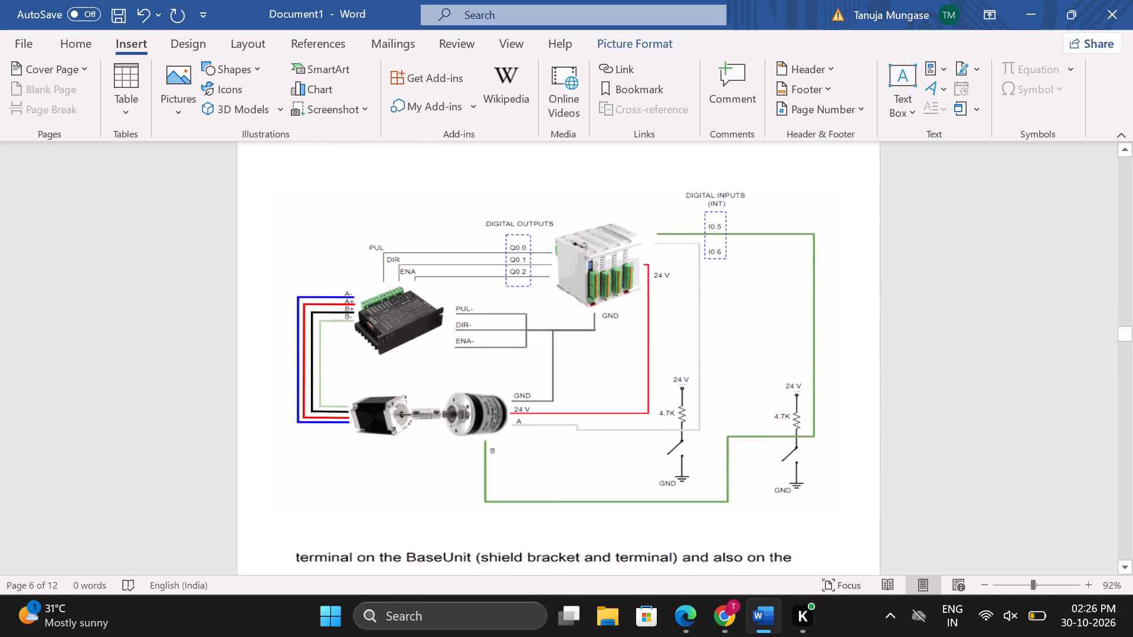
{"action": "scroll", "coordinate": [605, 531], "scroll_direction": "down", "scroll_amount": 5}
{"action": "scroll", "coordinate": [605, 531], "scroll_direction": "up", "scroll_amount": 1}
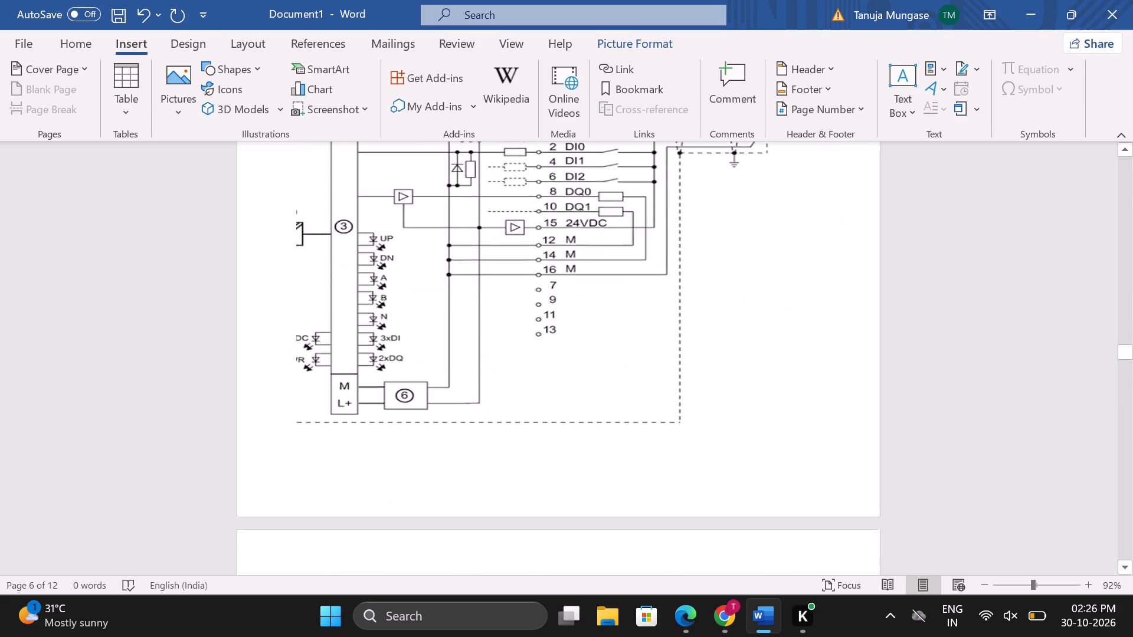
{"action": "scroll", "coordinate": [605, 531], "scroll_direction": "up", "scroll_amount": 3}
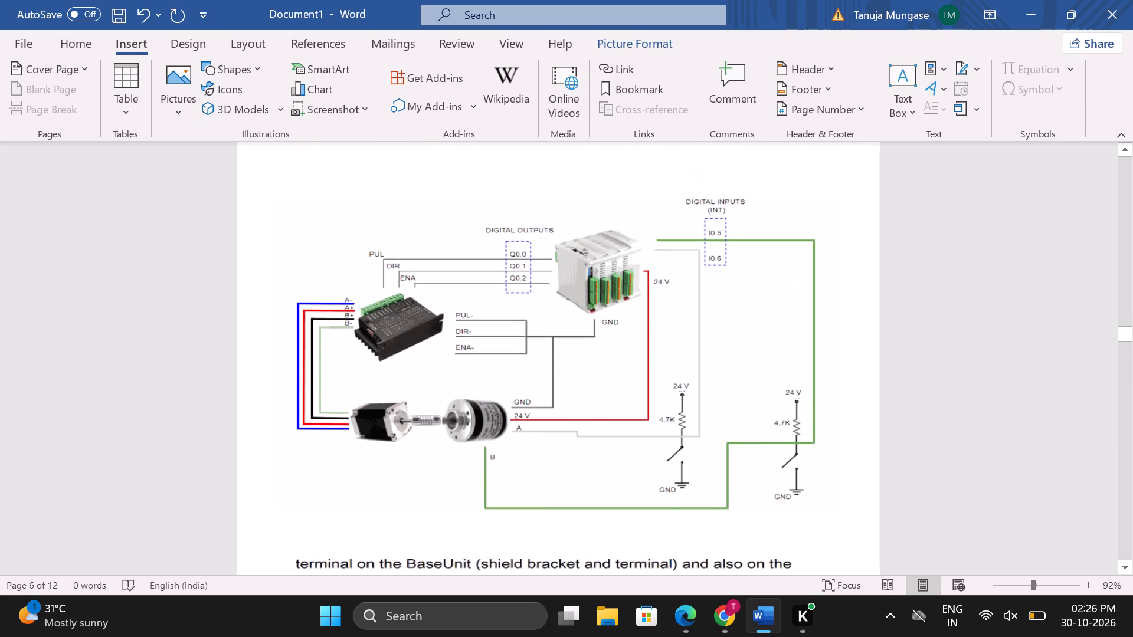
{"action": "scroll", "coordinate": [605, 531], "scroll_direction": "down", "scroll_amount": 6}
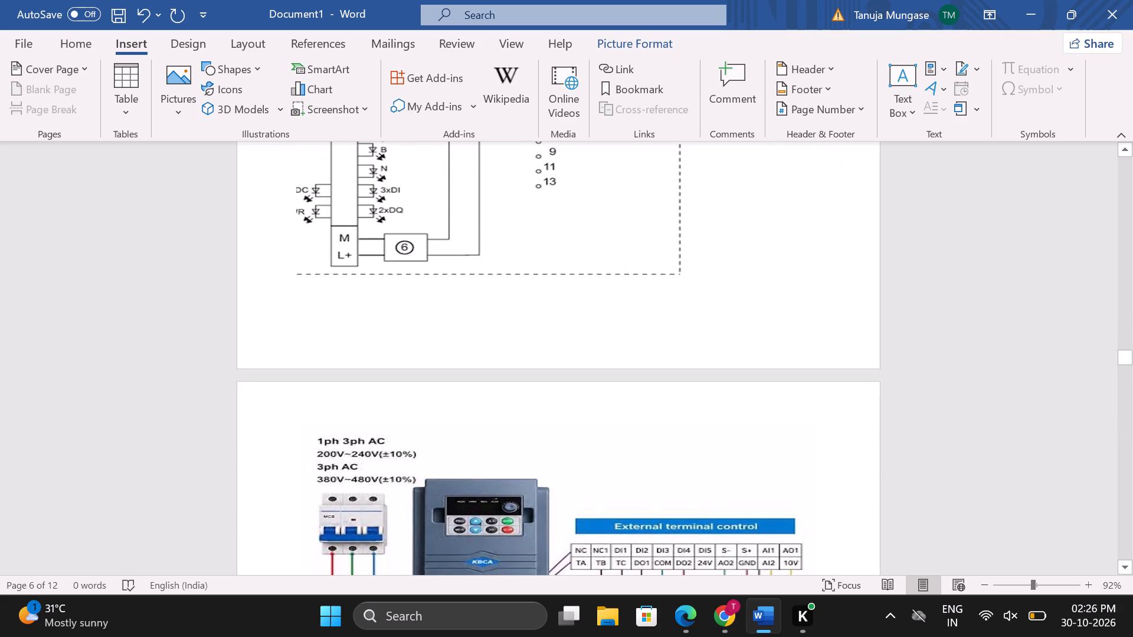
{"action": "scroll", "coordinate": [605, 531], "scroll_direction": "down", "scroll_amount": 4}
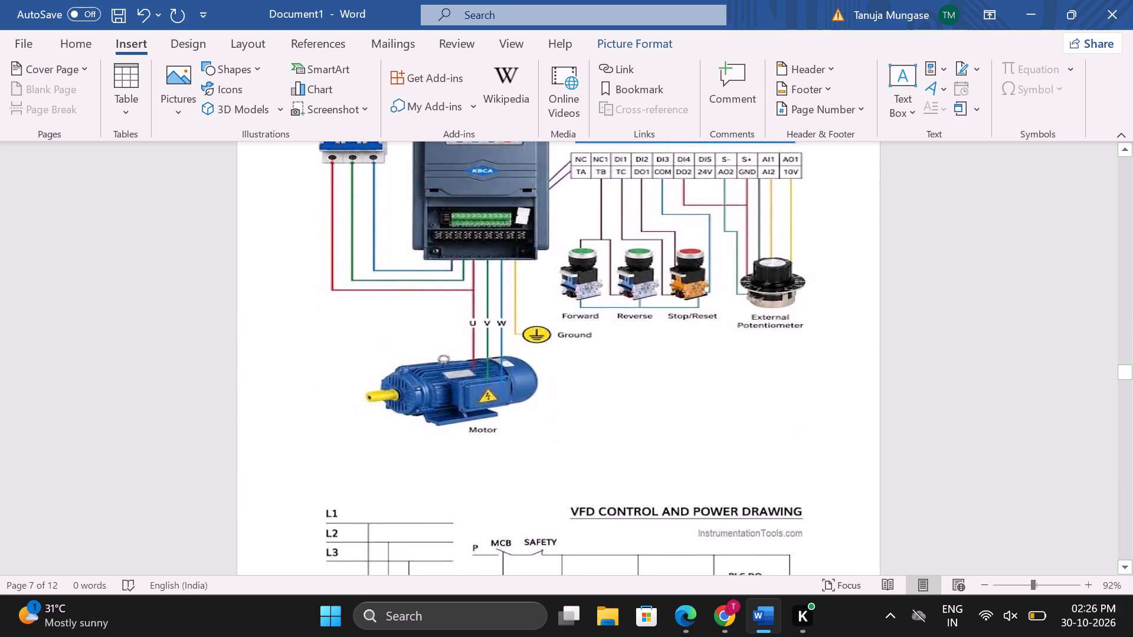
{"action": "scroll", "coordinate": [605, 531], "scroll_direction": "down", "scroll_amount": 6}
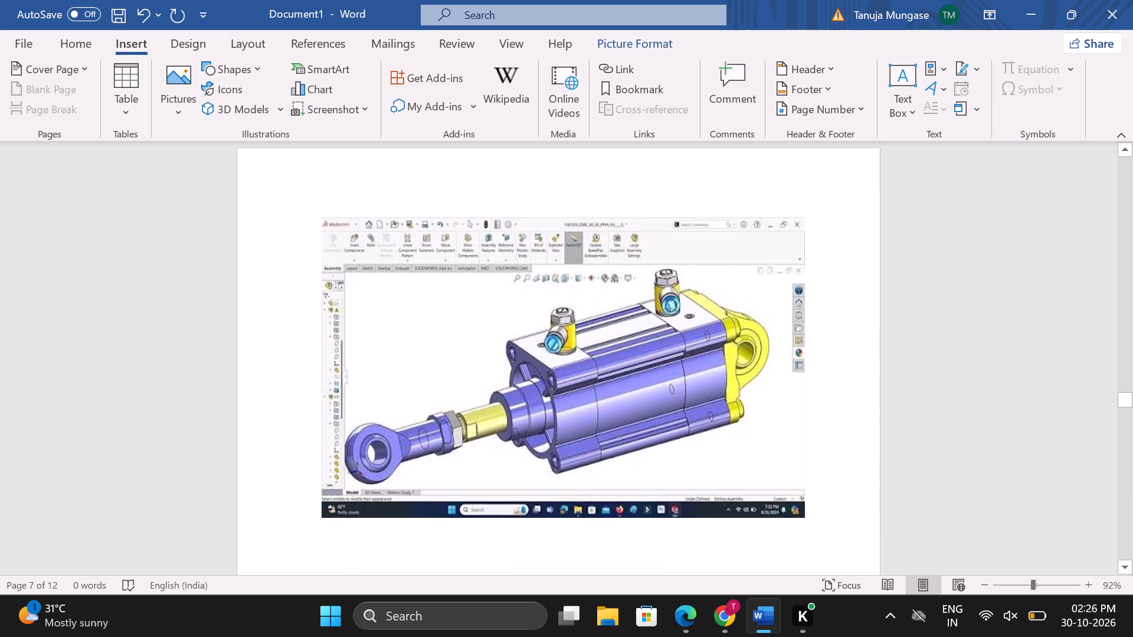
{"action": "scroll", "coordinate": [605, 531], "scroll_direction": "down", "scroll_amount": 5}
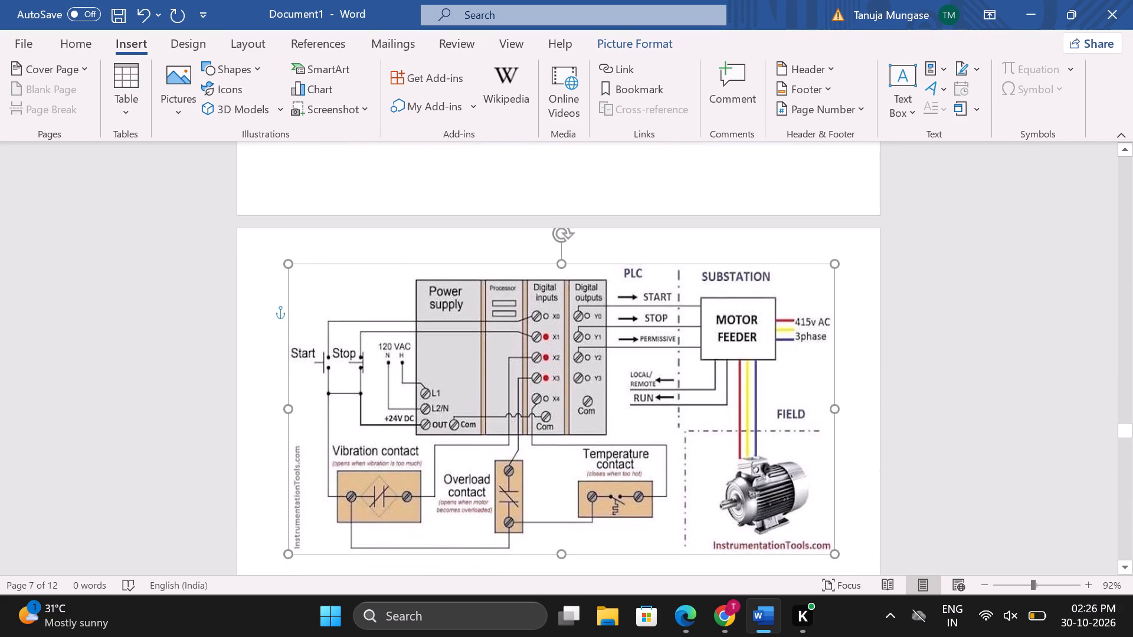
Switch to Chrome and copy the Electrical Engineering Portal image "PLC Application For Speed Control of AC Motors With VSD".
{"action": "scroll", "coordinate": [605, 531], "scroll_direction": "down", "scroll_amount": 4}
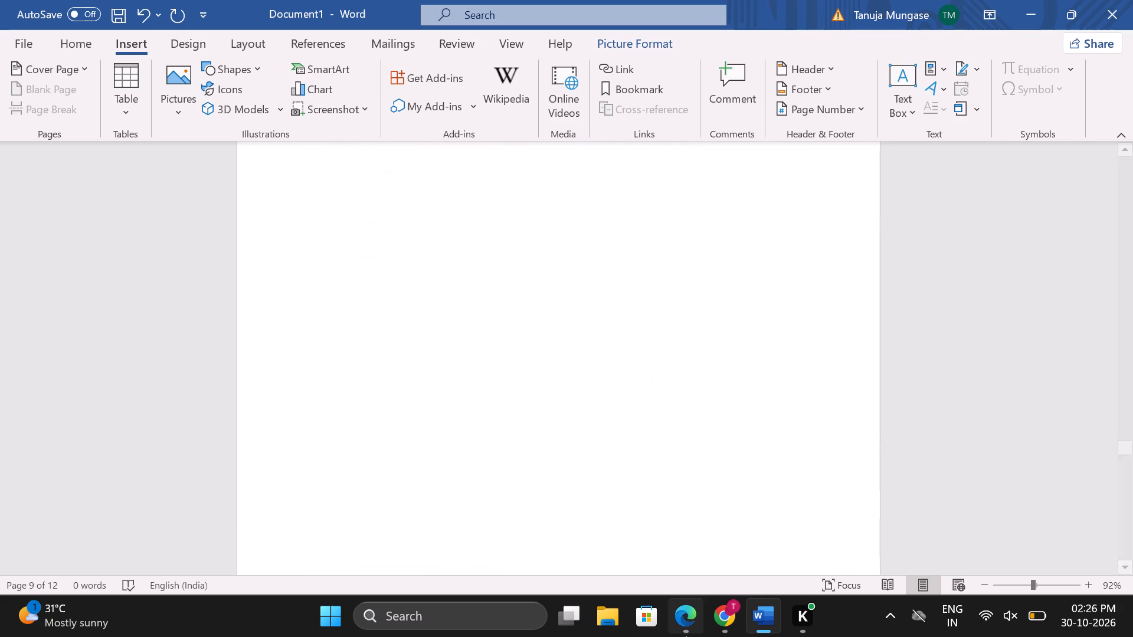
{"action": "left_click", "coordinate": [722, 606]}
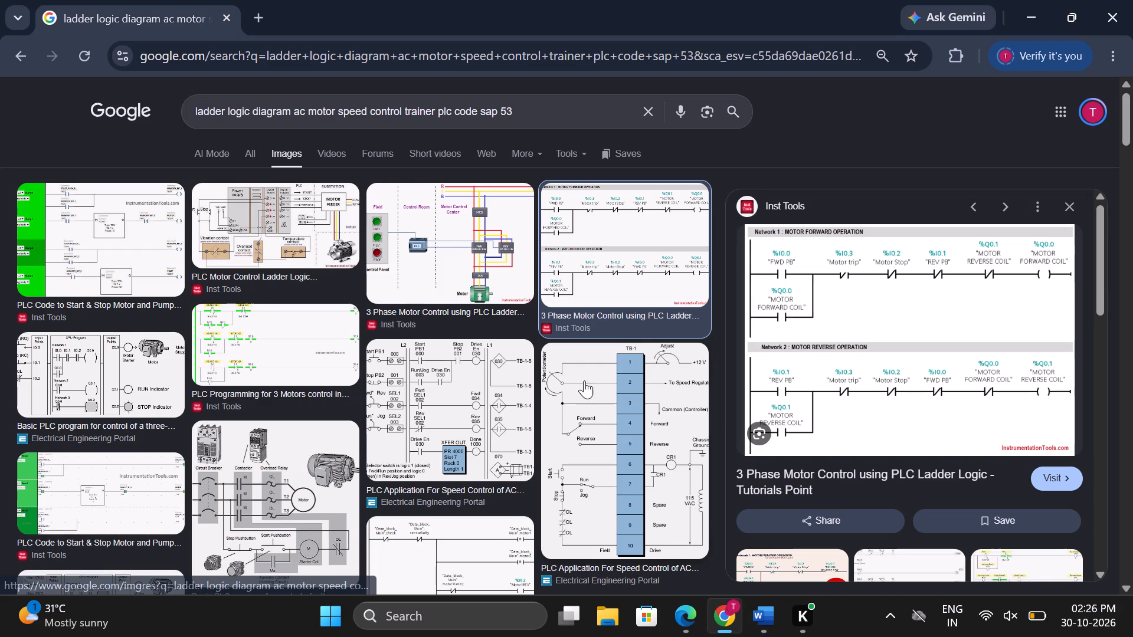
{"action": "left_click", "coordinate": [470, 417]}
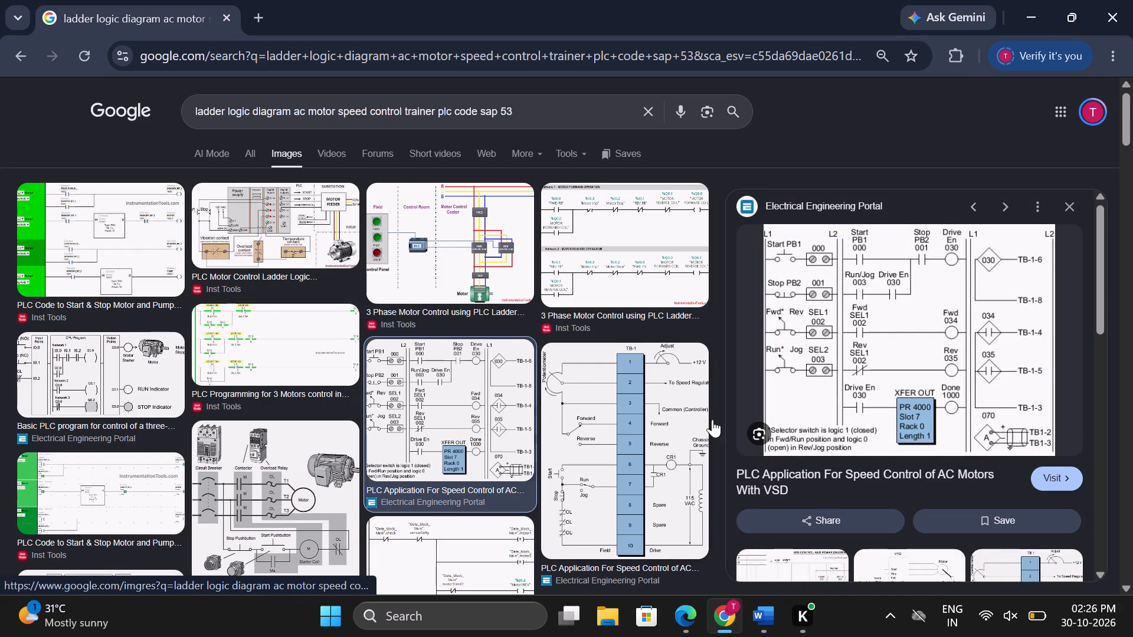
{"action": "left_click", "coordinate": [968, 389]}
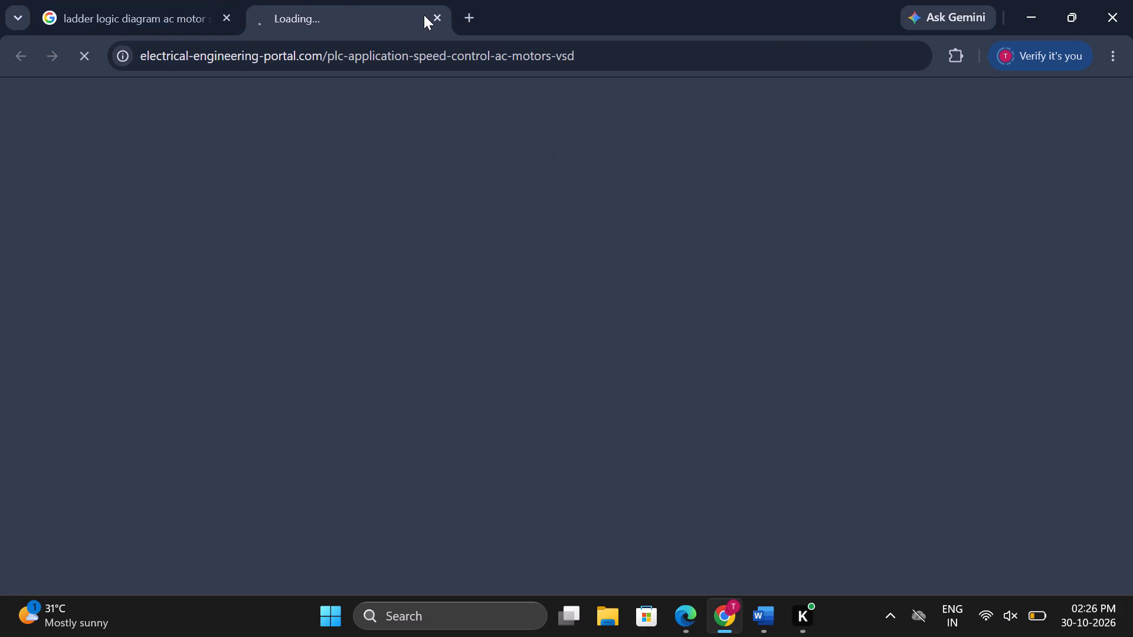
{"action": "left_click", "coordinate": [434, 12]}
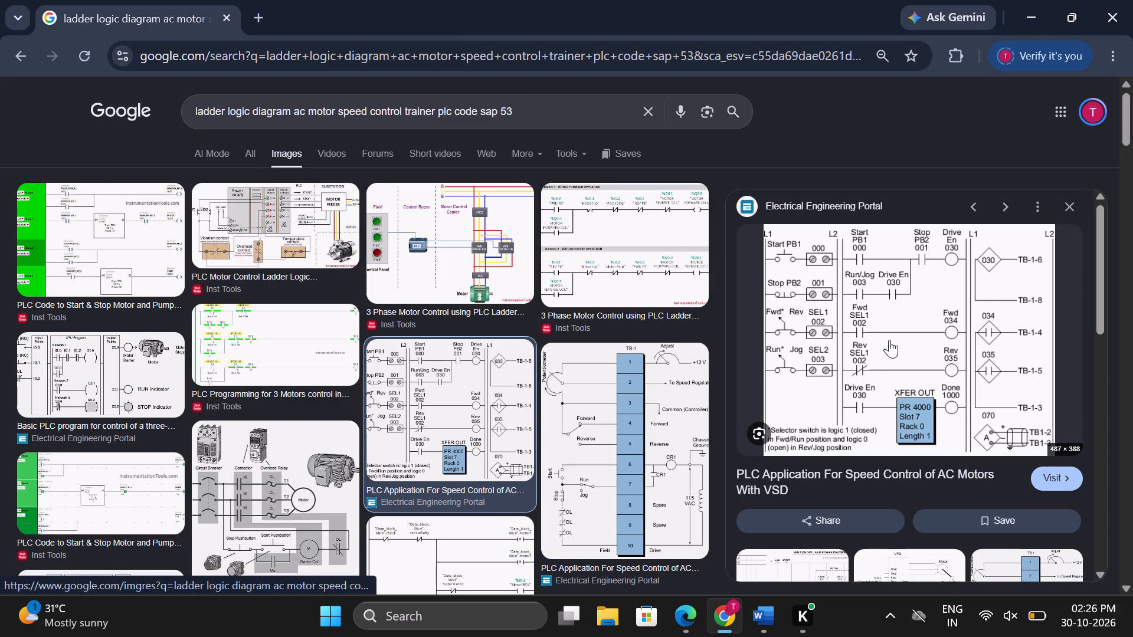
{"action": "right_click", "coordinate": [889, 340]}
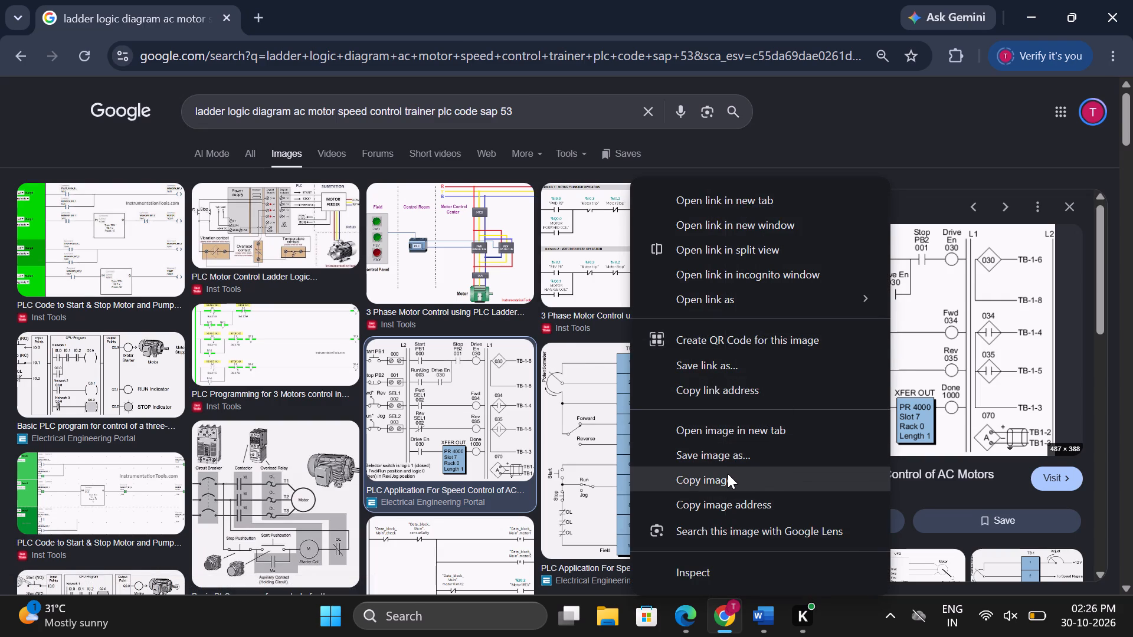
{"action": "left_click", "coordinate": [728, 474]}
Paste the copied speed-control ladder diagram into the Word document and set its text wrapping to In Front of Text.
{"action": "key", "text": "alt+Tab"}
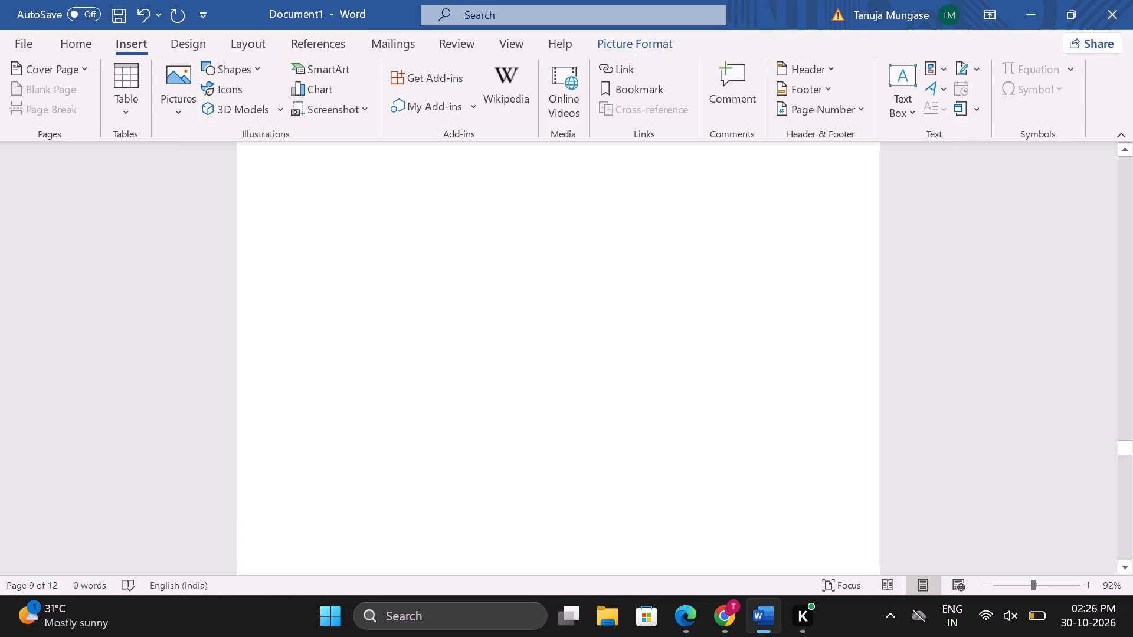
{"action": "scroll", "coordinate": [460, 272], "scroll_direction": "up", "scroll_amount": 3}
{"action": "scroll", "coordinate": [410, 436], "scroll_direction": "down", "scroll_amount": 1}
{"action": "left_click", "coordinate": [345, 413]}
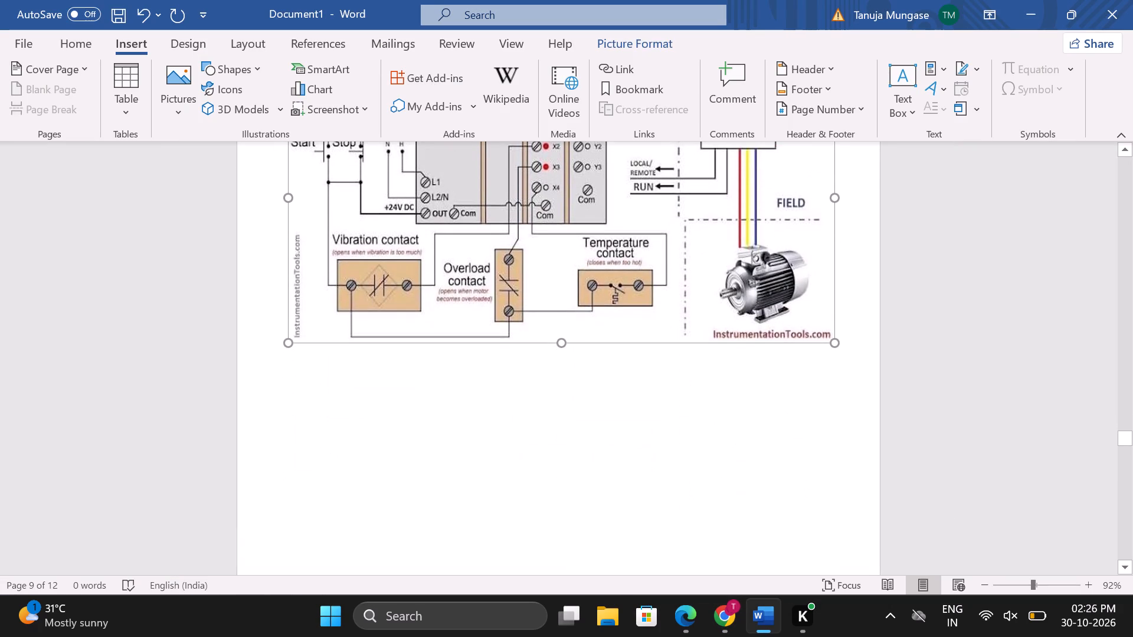
{"action": "key", "text": "ctrl+v"}
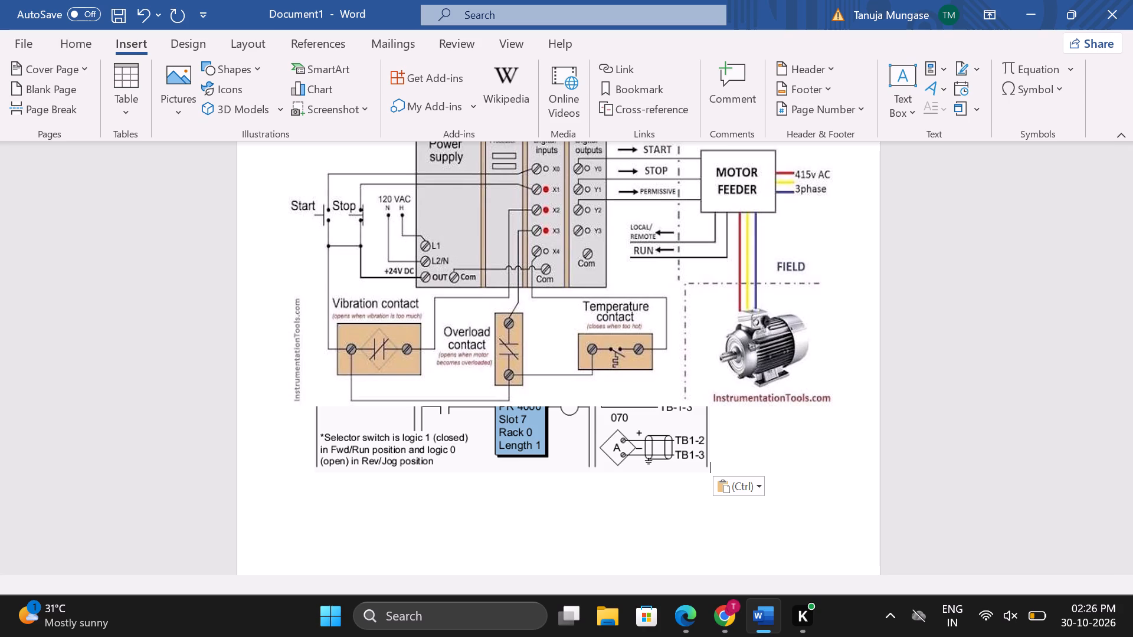
{"action": "left_click", "coordinate": [494, 422]}
{"action": "left_click", "coordinate": [727, 177]}
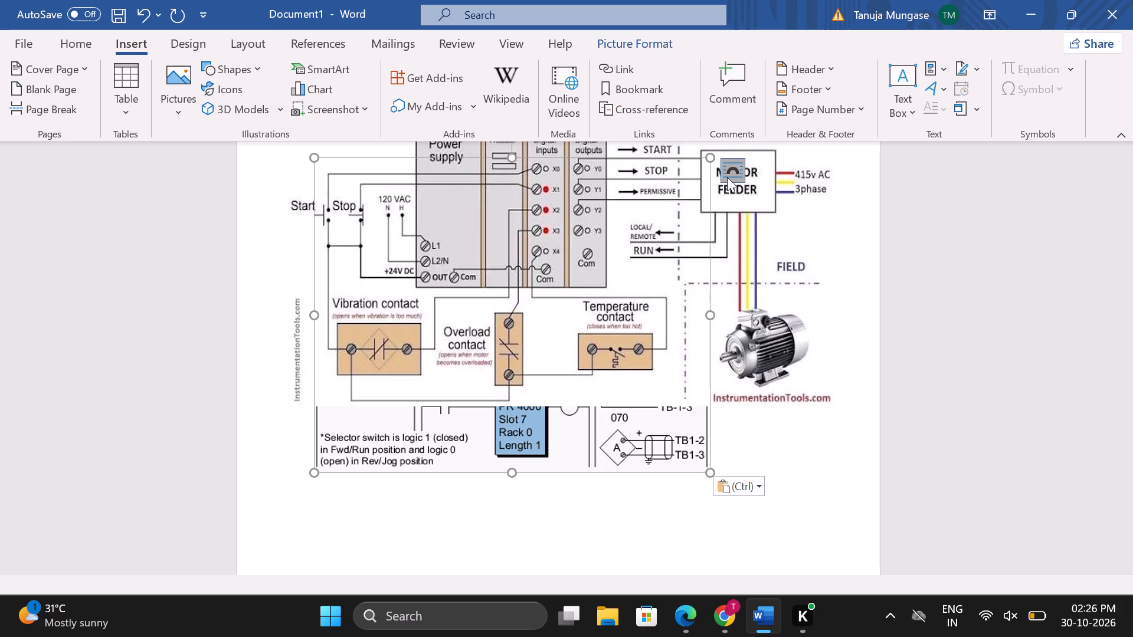
{"action": "left_click", "coordinate": [865, 342]}
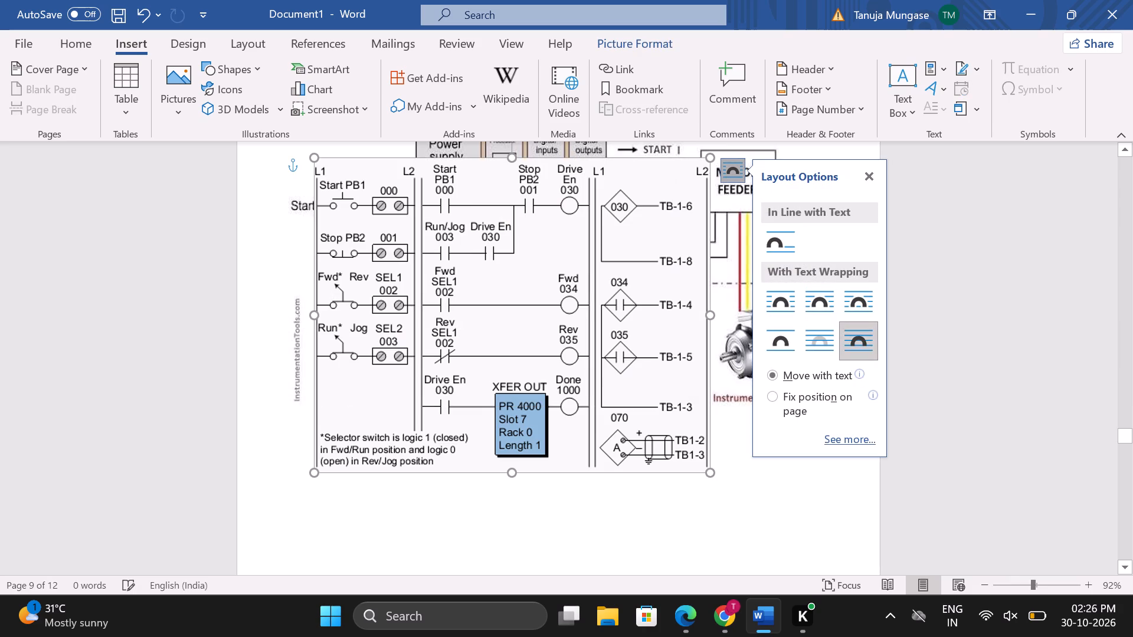
Move the pasted ladder diagram into the empty space below the PLC motor feeder wiring diagram.
{"action": "scroll", "coordinate": [555, 347], "scroll_direction": "down", "scroll_amount": 1}
{"action": "left_click_drag", "start_coordinate": [493, 272], "coordinate": [548, 519]}
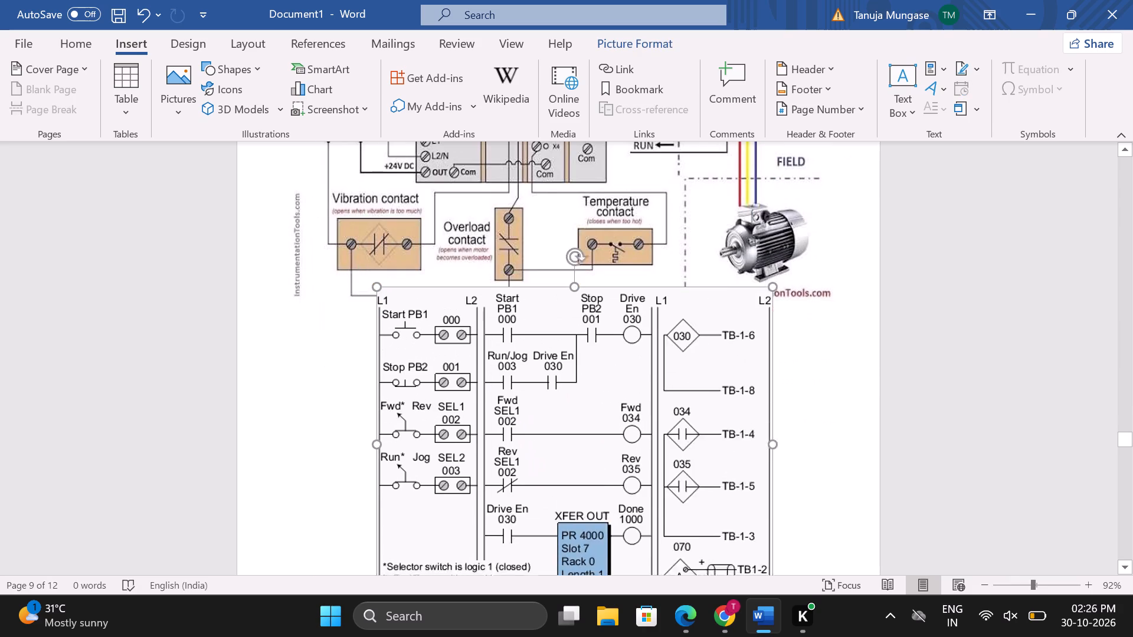
{"action": "left_click_drag", "start_coordinate": [548, 519], "coordinate": [533, 549]}
{"action": "scroll", "coordinate": [533, 549], "scroll_direction": "down", "scroll_amount": 2}
{"action": "left_click_drag", "start_coordinate": [533, 377], "coordinate": [510, 479]}
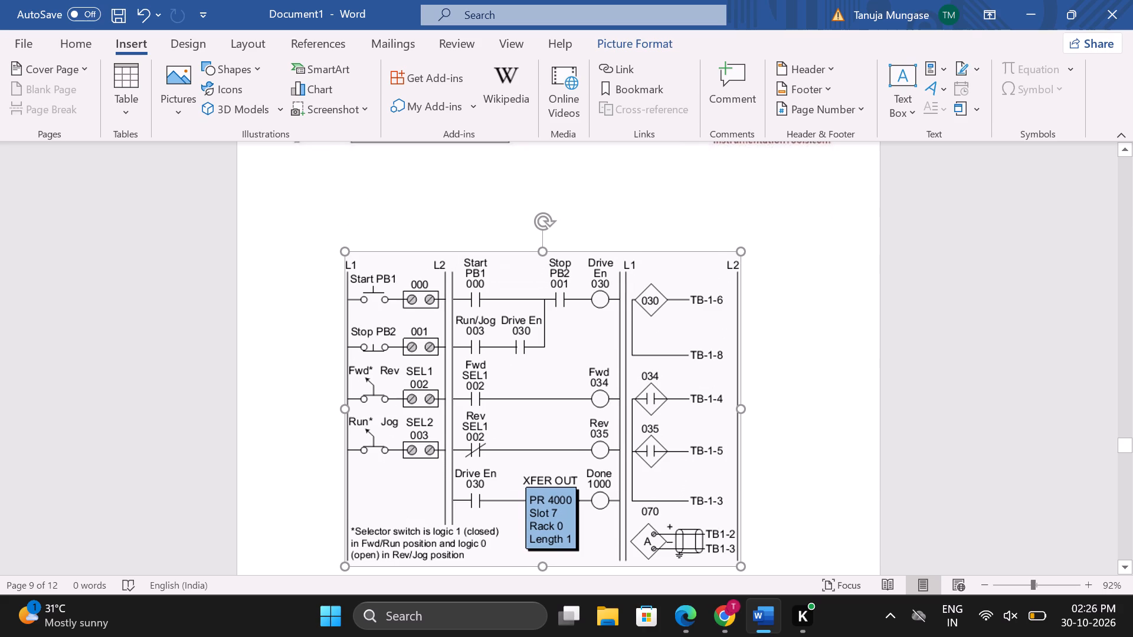
{"action": "left_click_drag", "start_coordinate": [510, 479], "coordinate": [517, 480]}
Widen the ladder diagram on both sides so that it spans most of the page width.
{"action": "left_click_drag", "start_coordinate": [744, 413], "coordinate": [781, 413]}
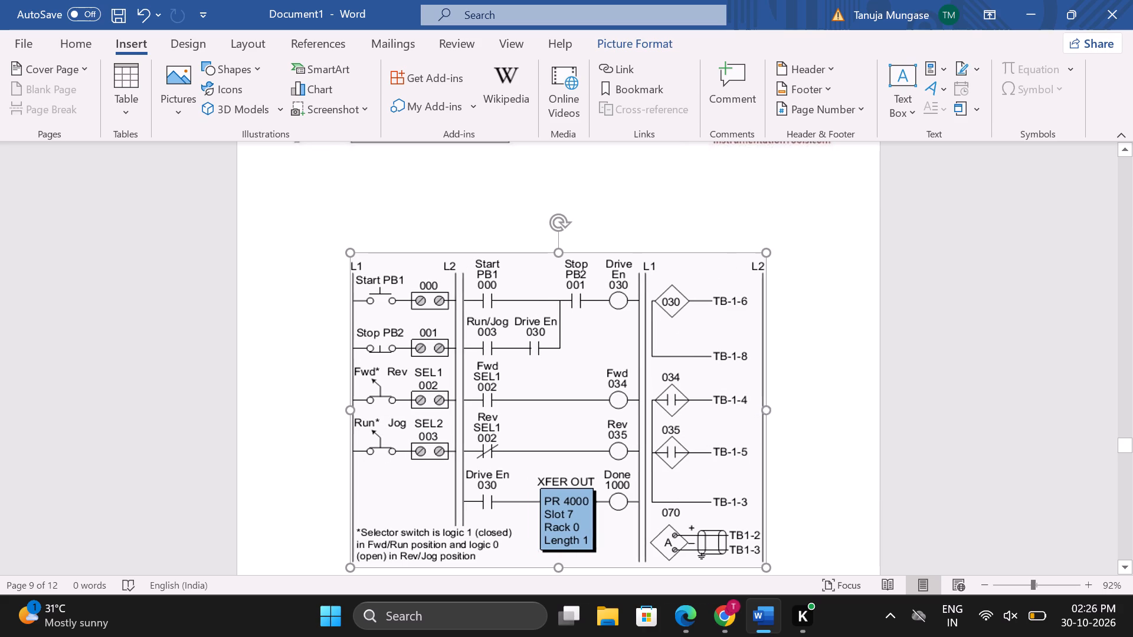
{"action": "left_click_drag", "start_coordinate": [781, 413], "coordinate": [872, 416]}
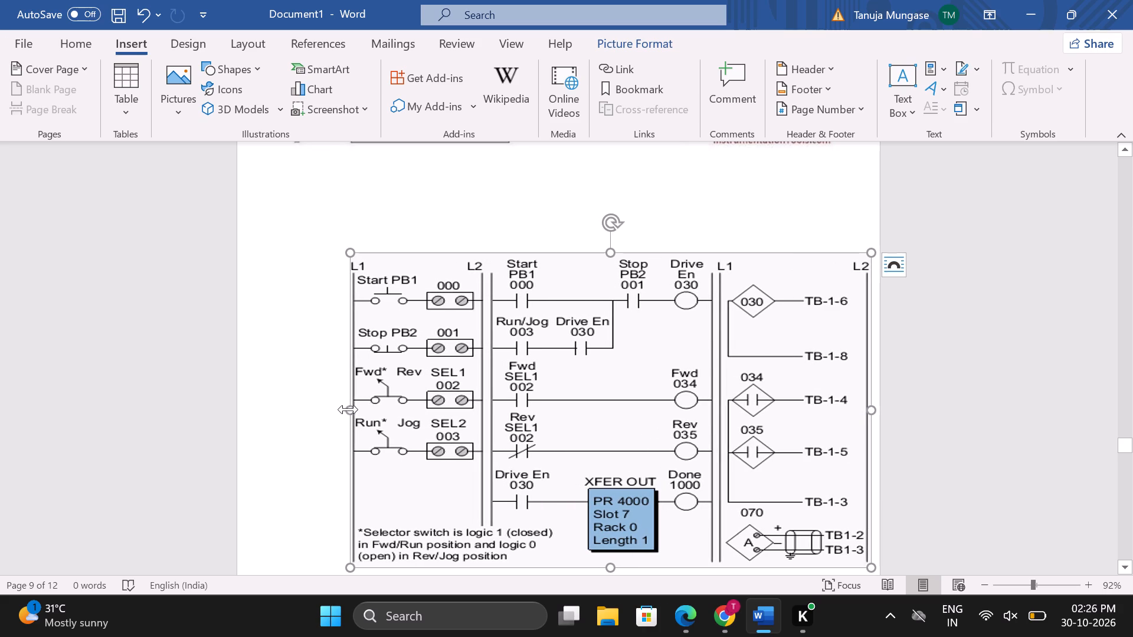
{"action": "left_click_drag", "start_coordinate": [351, 409], "coordinate": [286, 395]}
Center the widened ladder diagram between the page edges and nudge the motor feeder diagram above it slightly down and left.
{"action": "scroll", "coordinate": [286, 395], "scroll_direction": "up", "scroll_amount": 2}
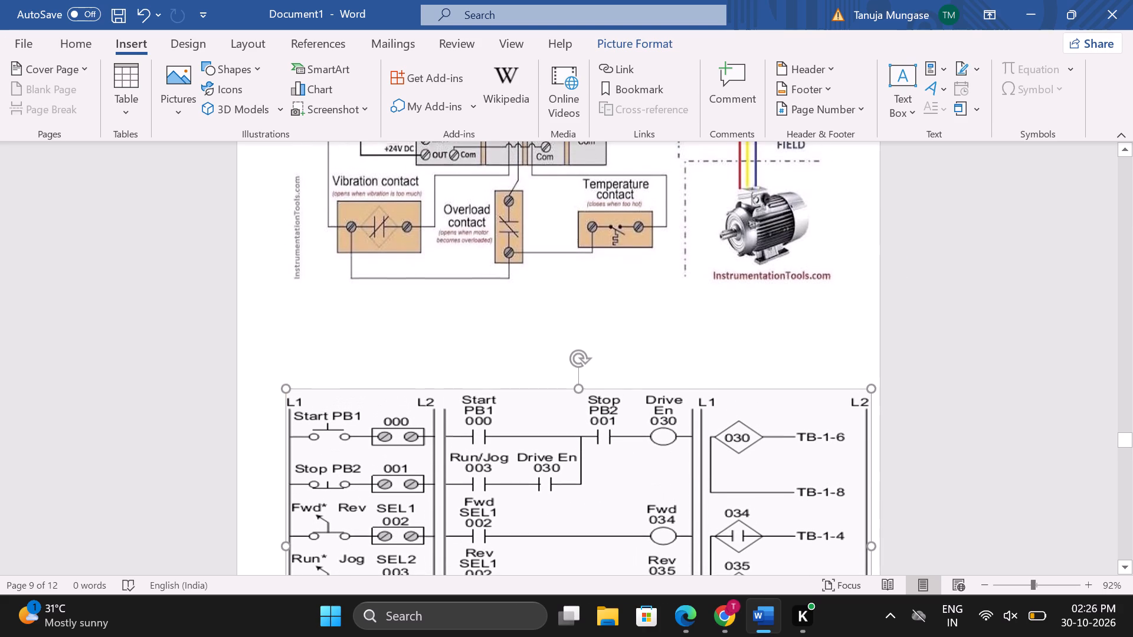
{"action": "left_click_drag", "start_coordinate": [421, 478], "coordinate": [404, 438]}
{"action": "scroll", "coordinate": [404, 438], "scroll_direction": "down", "scroll_amount": 2}
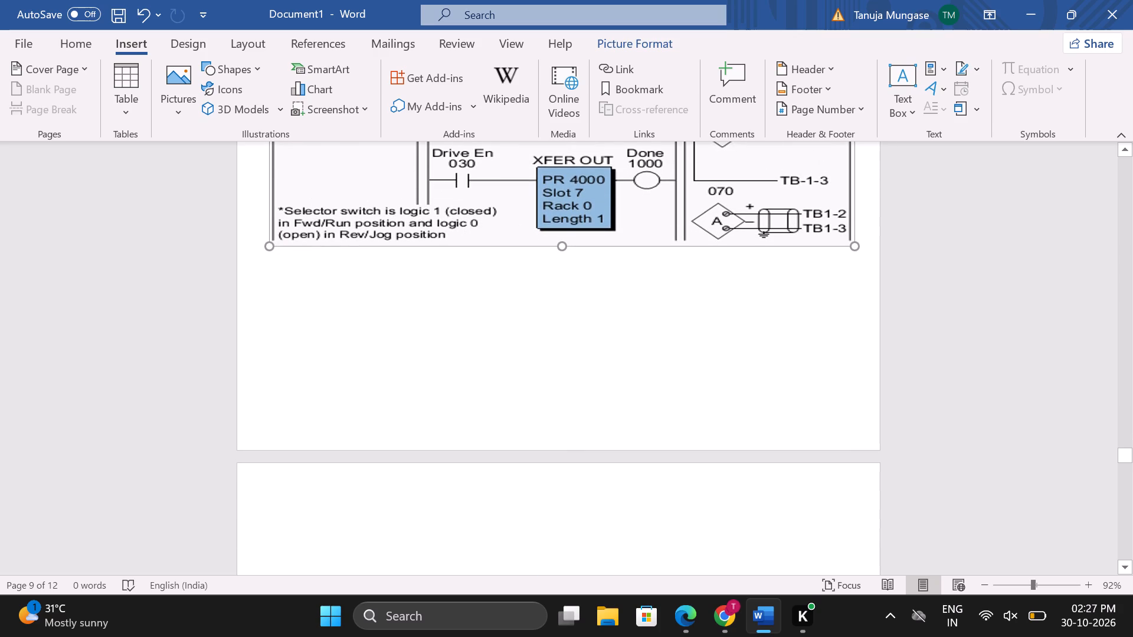
{"action": "scroll", "coordinate": [471, 284], "scroll_direction": "up", "scroll_amount": 1}
{"action": "left_click_drag", "start_coordinate": [498, 262], "coordinate": [490, 327]}
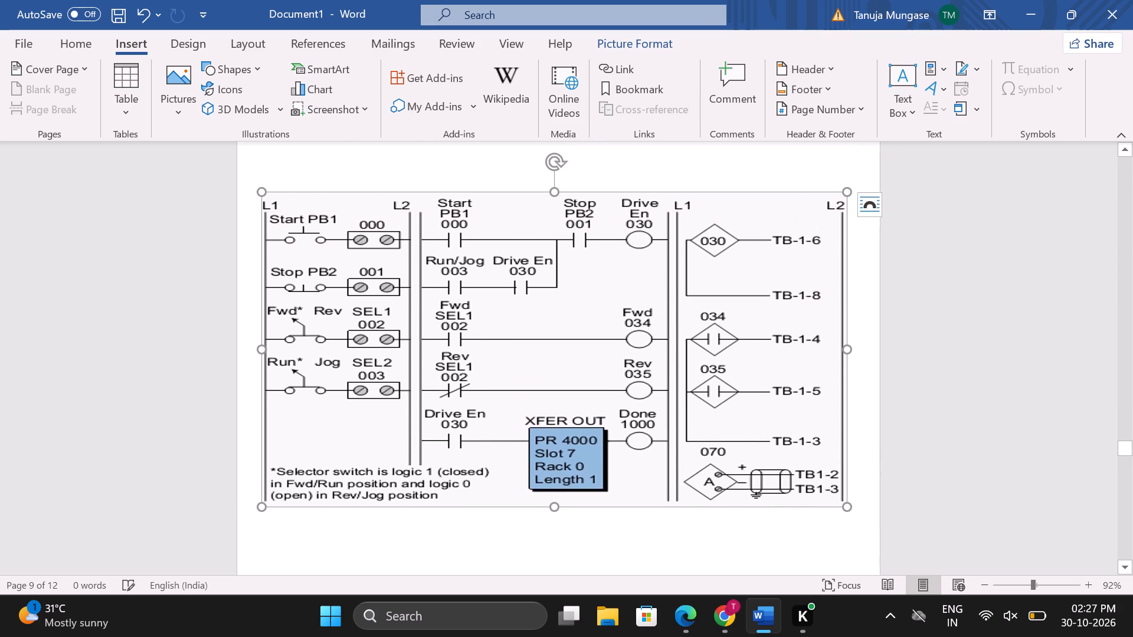
{"action": "scroll", "coordinate": [490, 327], "scroll_direction": "up", "scroll_amount": 3}
{"action": "scroll", "coordinate": [526, 270], "scroll_direction": "up", "scroll_amount": 1}
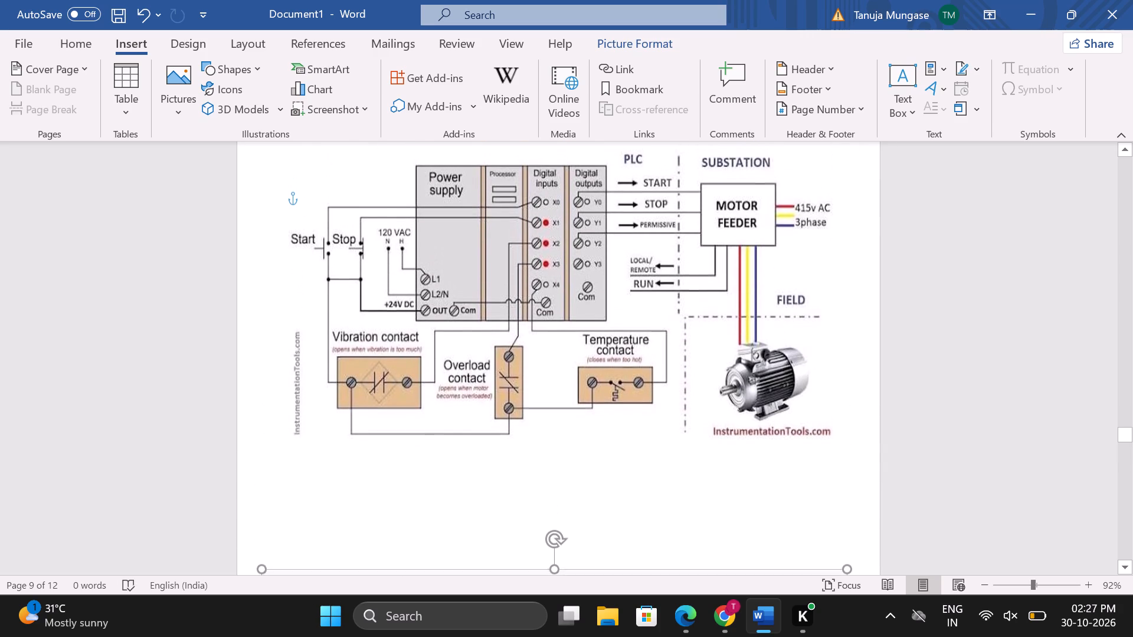
{"action": "left_click_drag", "start_coordinate": [550, 256], "coordinate": [544, 285]}
{"action": "scroll", "coordinate": [544, 285], "scroll_direction": "down", "scroll_amount": 2}
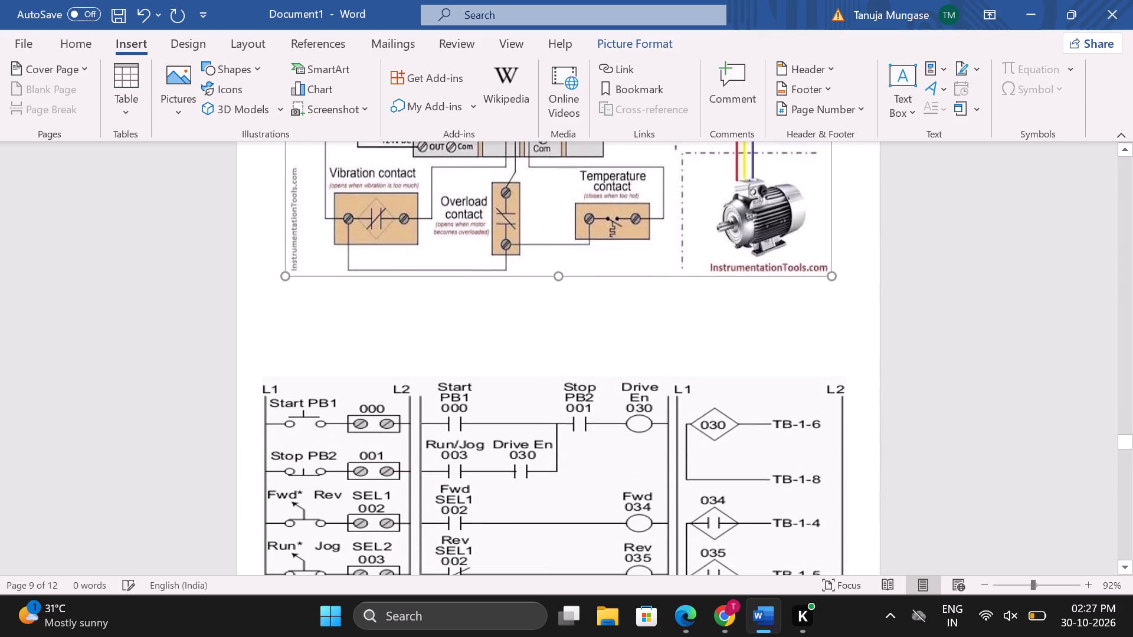
{"action": "left_click_drag", "start_coordinate": [575, 392], "coordinate": [587, 382]}
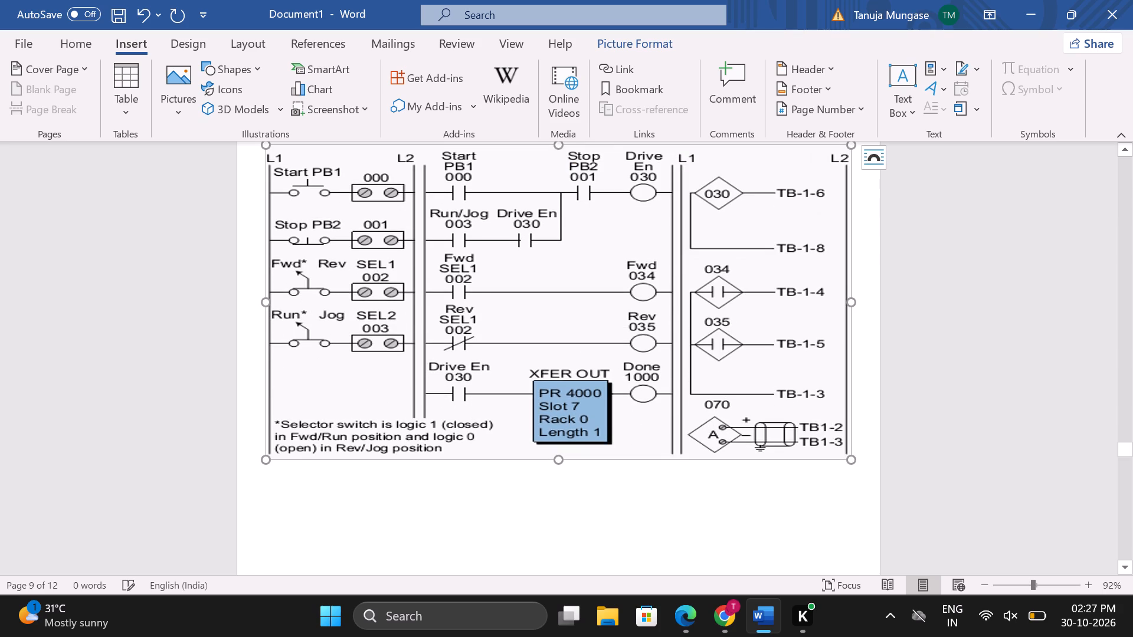
{"action": "scroll", "coordinate": [858, 261], "scroll_direction": "up", "scroll_amount": 1}
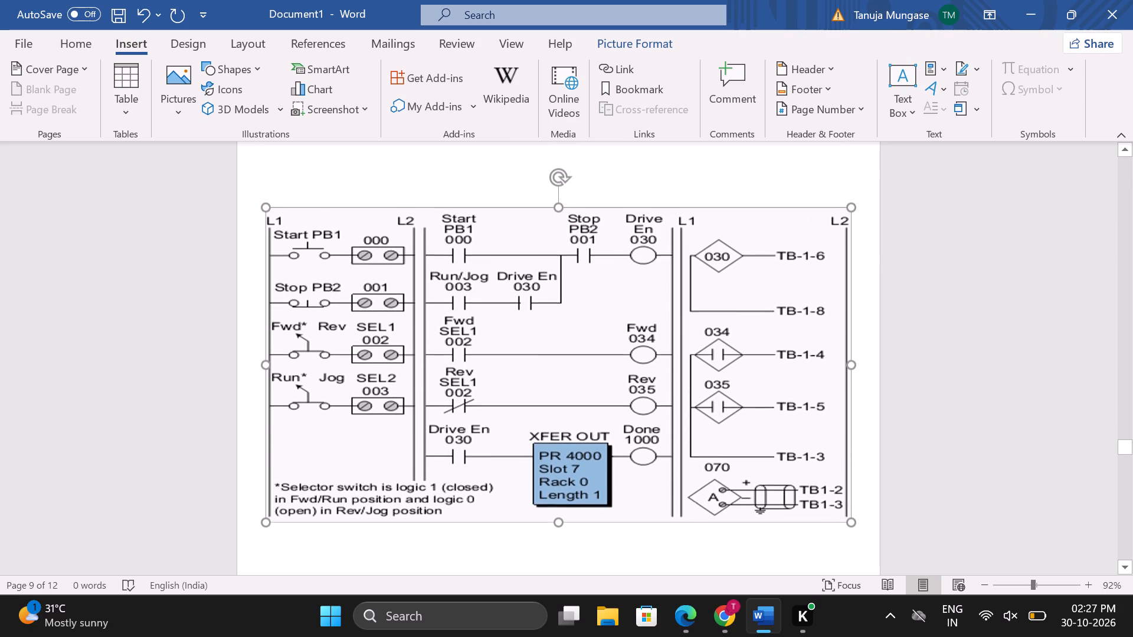
Shrink the ladder diagram slightly, then shift it and extend its left edge to line up beneath the motor feeder diagram.
{"action": "left_click_drag", "start_coordinate": [852, 211], "coordinate": [787, 235]}
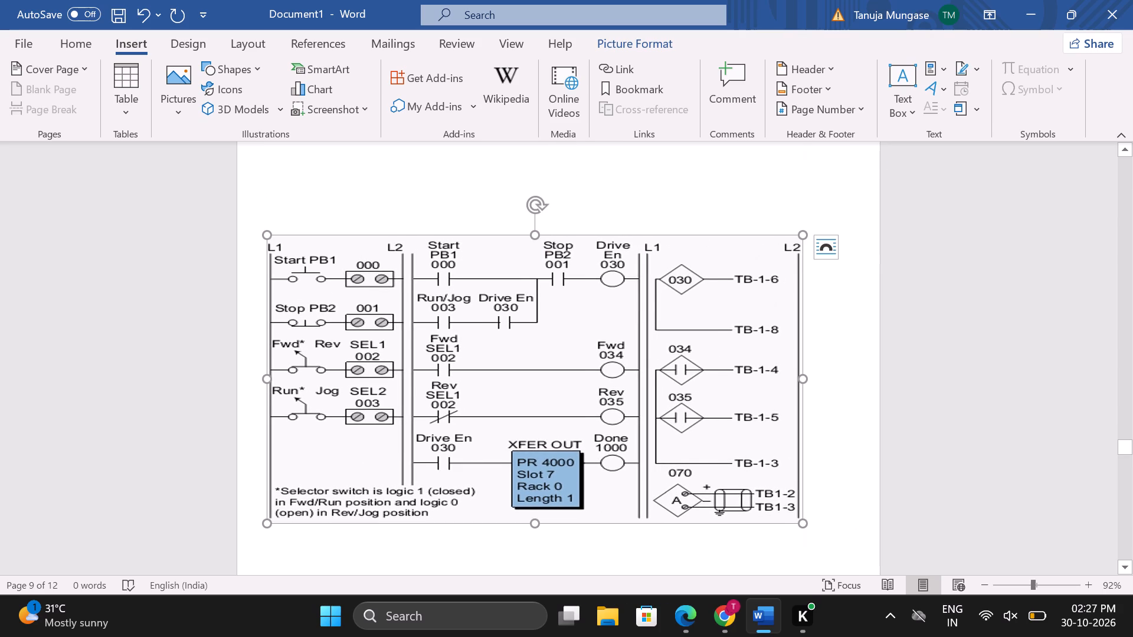
{"action": "left_click_drag", "start_coordinate": [607, 334], "coordinate": [654, 324]}
{"action": "scroll", "coordinate": [654, 324], "scroll_direction": "up", "scroll_amount": 1}
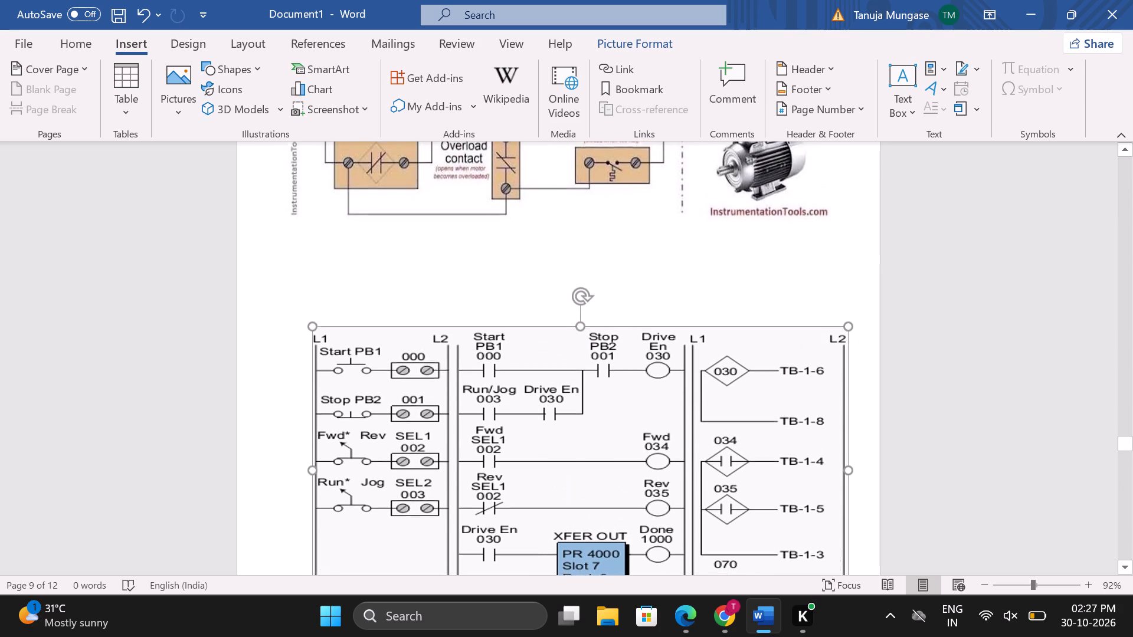
{"action": "scroll", "coordinate": [566, 351], "scroll_direction": "down", "scroll_amount": 3}
{"action": "scroll", "coordinate": [566, 351], "scroll_direction": "up", "scroll_amount": 1}
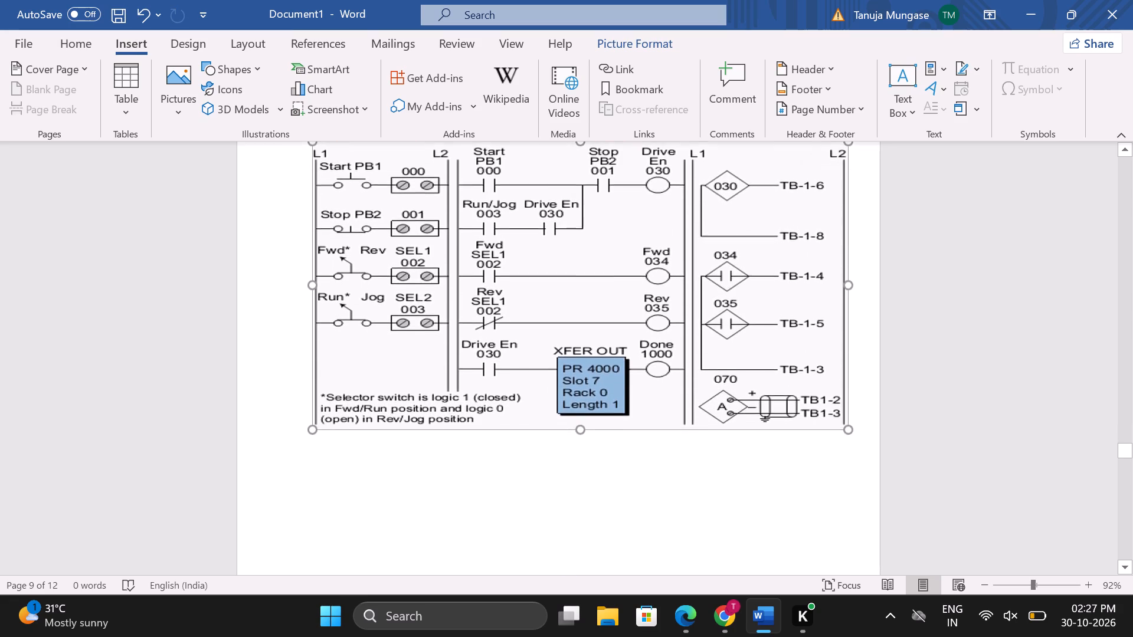
{"action": "scroll", "coordinate": [566, 351], "scroll_direction": "up", "scroll_amount": 2}
{"action": "left_click", "coordinate": [452, 237]}
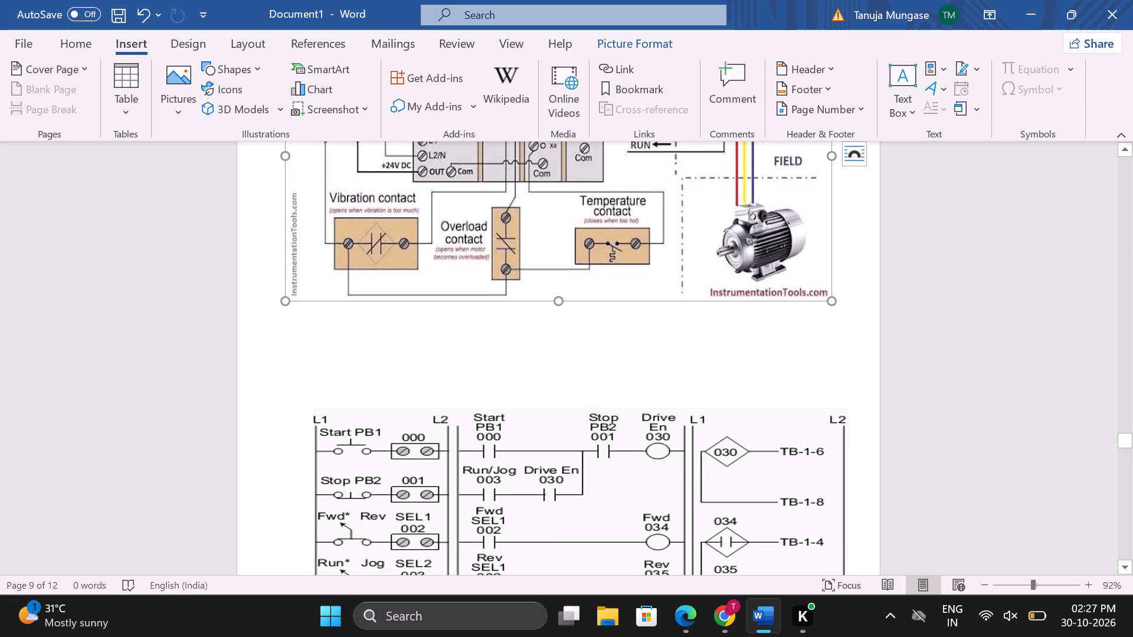
{"action": "left_click", "coordinate": [371, 511]}
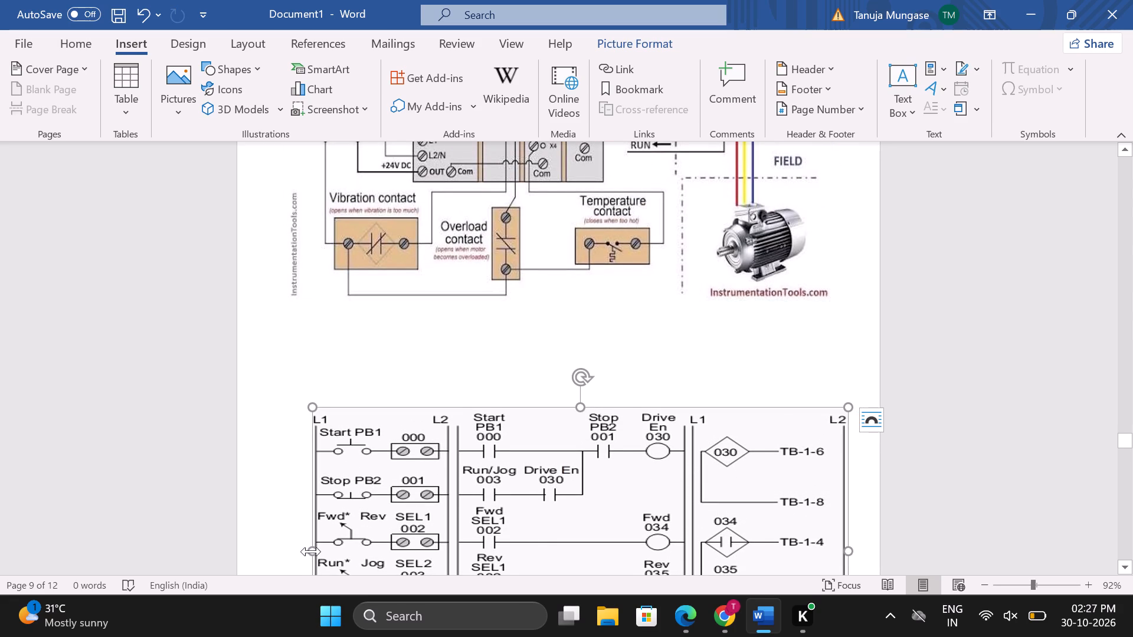
{"action": "left_click_drag", "start_coordinate": [311, 551], "coordinate": [291, 547]}
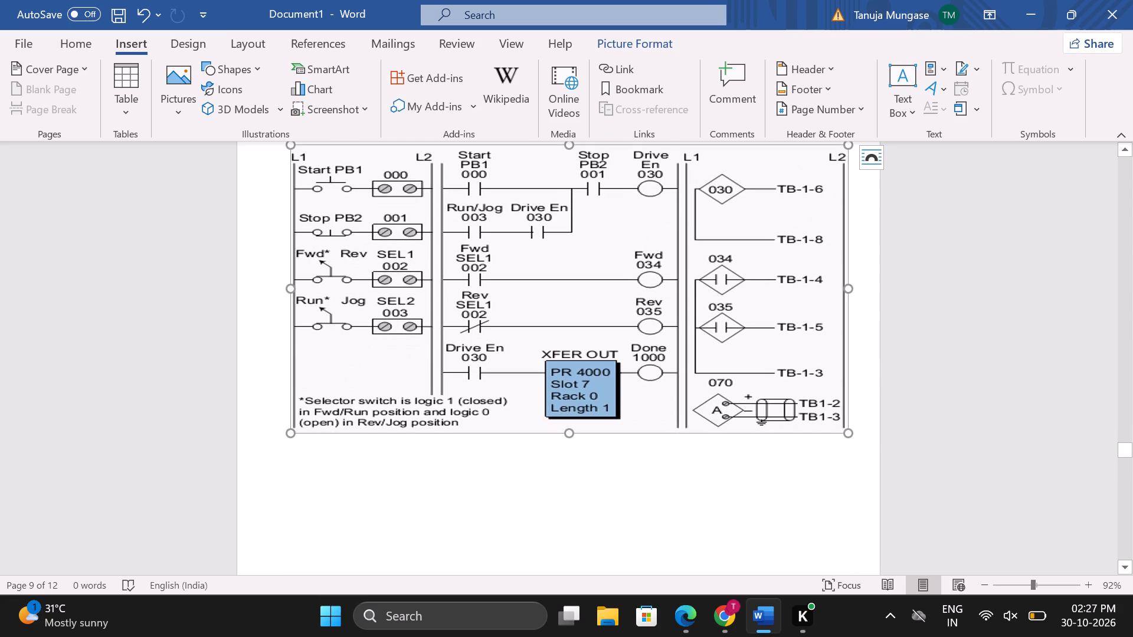
{"action": "left_click", "coordinate": [497, 523]}
Copy the Inst Tools forward/reverse "3 Phase Motor Control using PLC Ladder Logic" image from Chrome and return to the Word document.
{"action": "scroll", "coordinate": [497, 523], "scroll_direction": "down", "scroll_amount": 3}
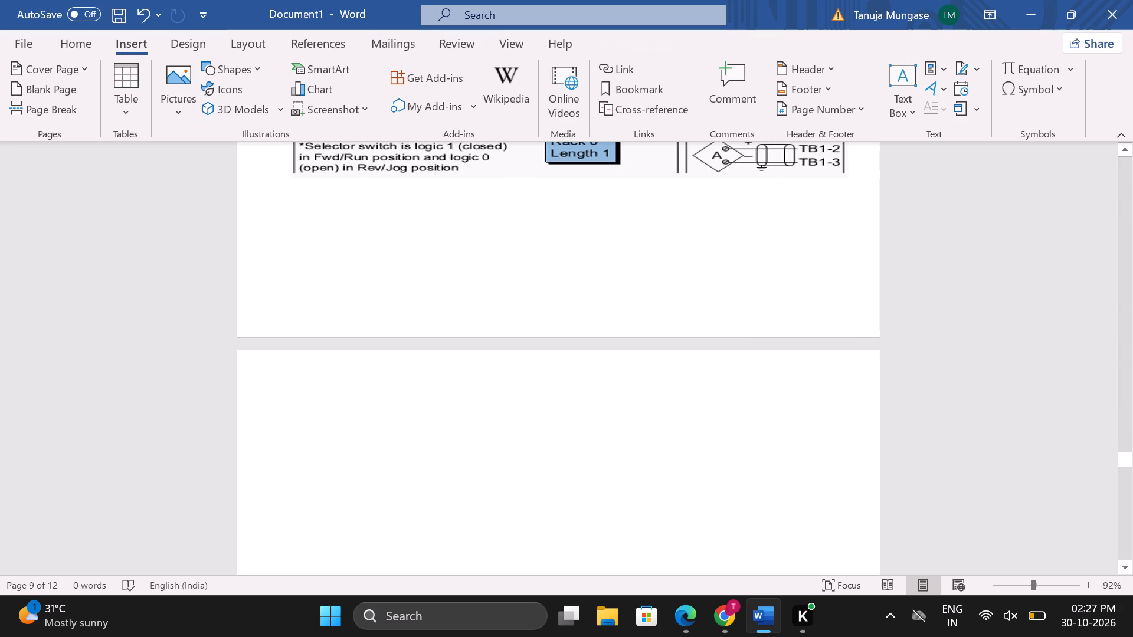
{"action": "left_click", "coordinate": [716, 603]}
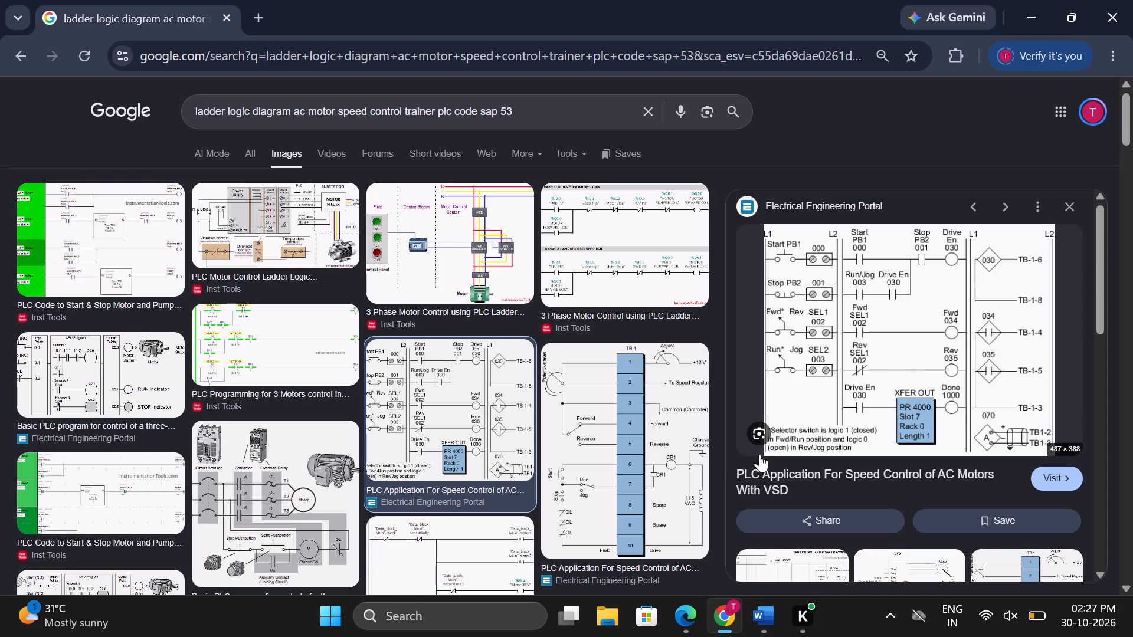
{"action": "left_click", "coordinate": [623, 260]}
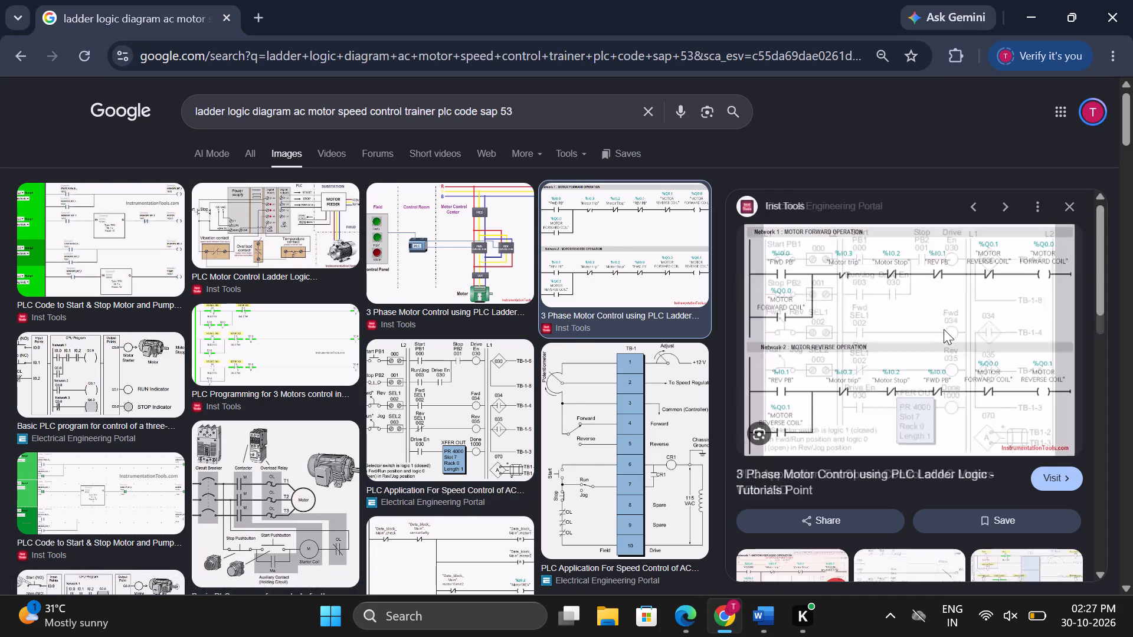
{"action": "left_click", "coordinate": [944, 329]}
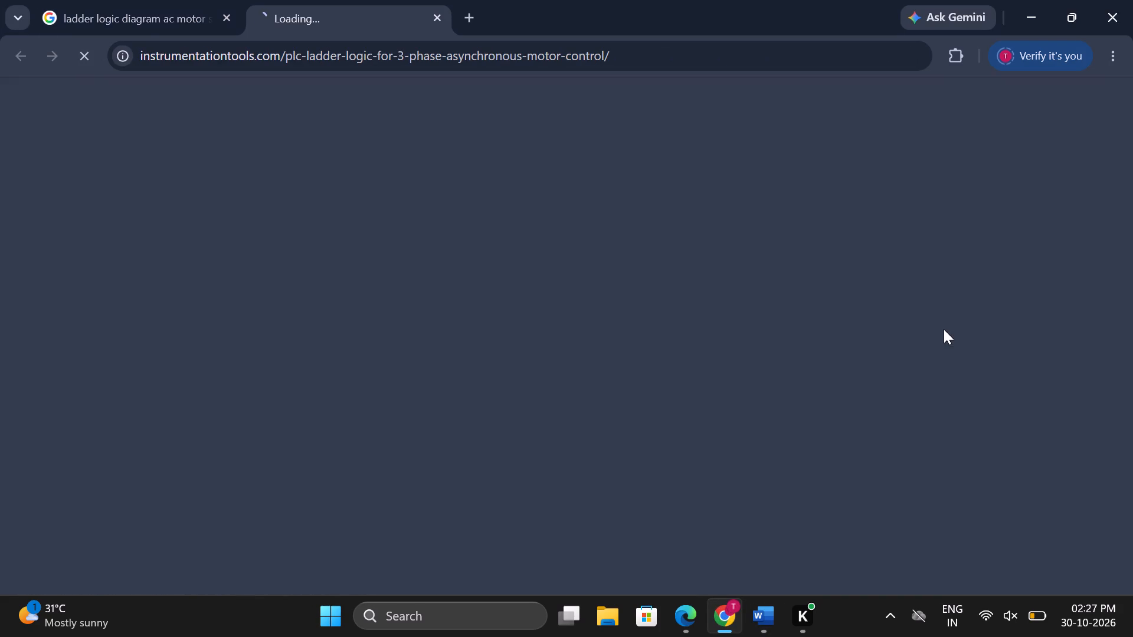
{"action": "left_click", "coordinate": [439, 18]}
{"action": "right_click", "coordinate": [922, 300]}
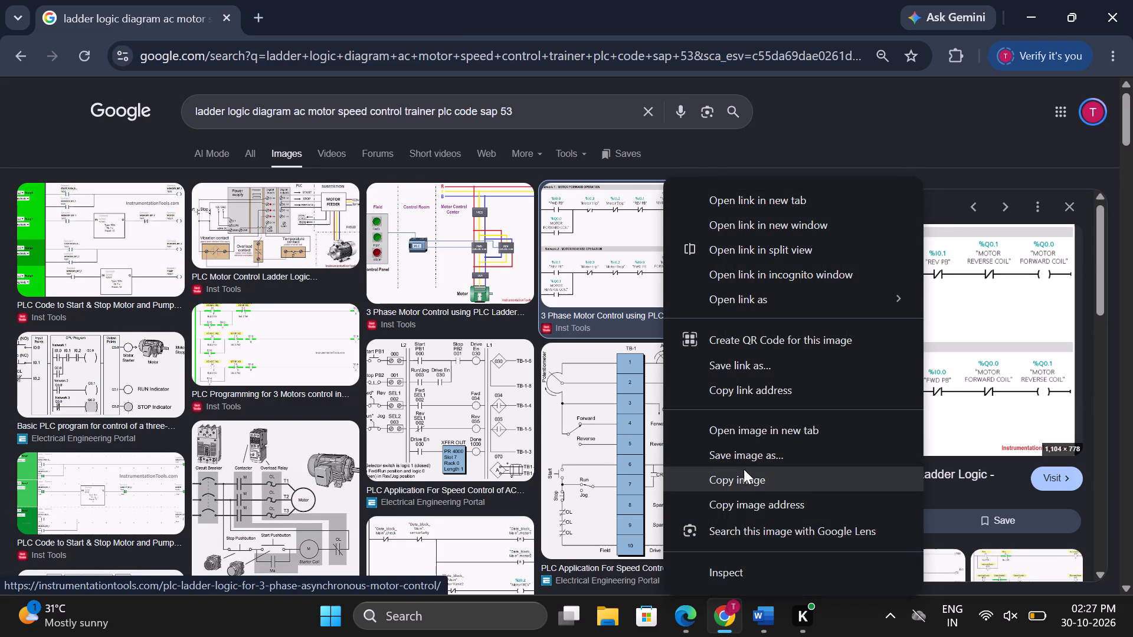
{"action": "left_click", "coordinate": [744, 469]}
{"action": "key", "text": "alt+Tab"}
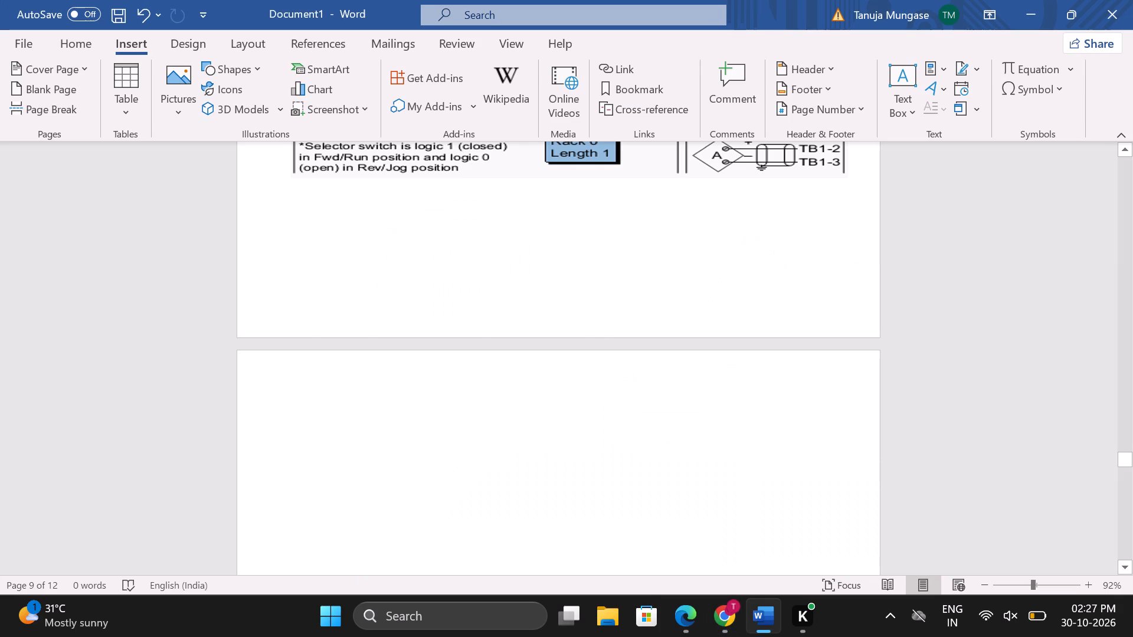
Move the ladder diagram slightly up and left, closer beneath the motor feeder diagram.
{"action": "scroll", "coordinate": [522, 280], "scroll_direction": "up", "scroll_amount": 3}
{"action": "left_click_drag", "start_coordinate": [513, 419], "coordinate": [507, 357]}
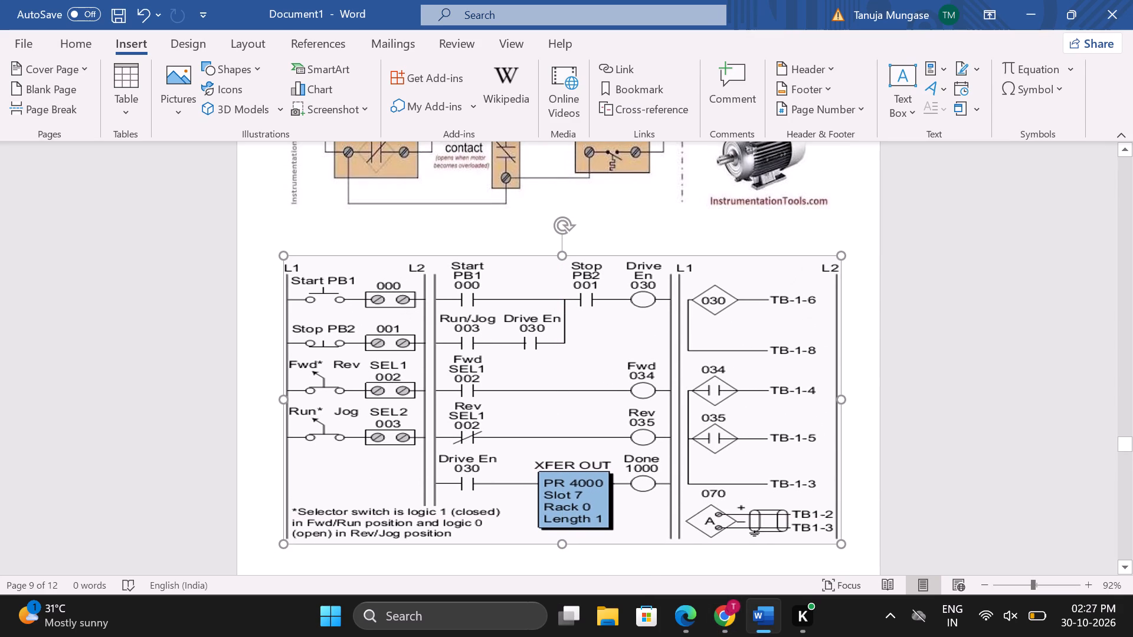
{"action": "left_click_drag", "start_coordinate": [507, 357], "coordinate": [506, 359]}
{"action": "scroll", "coordinate": [503, 507], "scroll_direction": "down", "scroll_amount": 1}
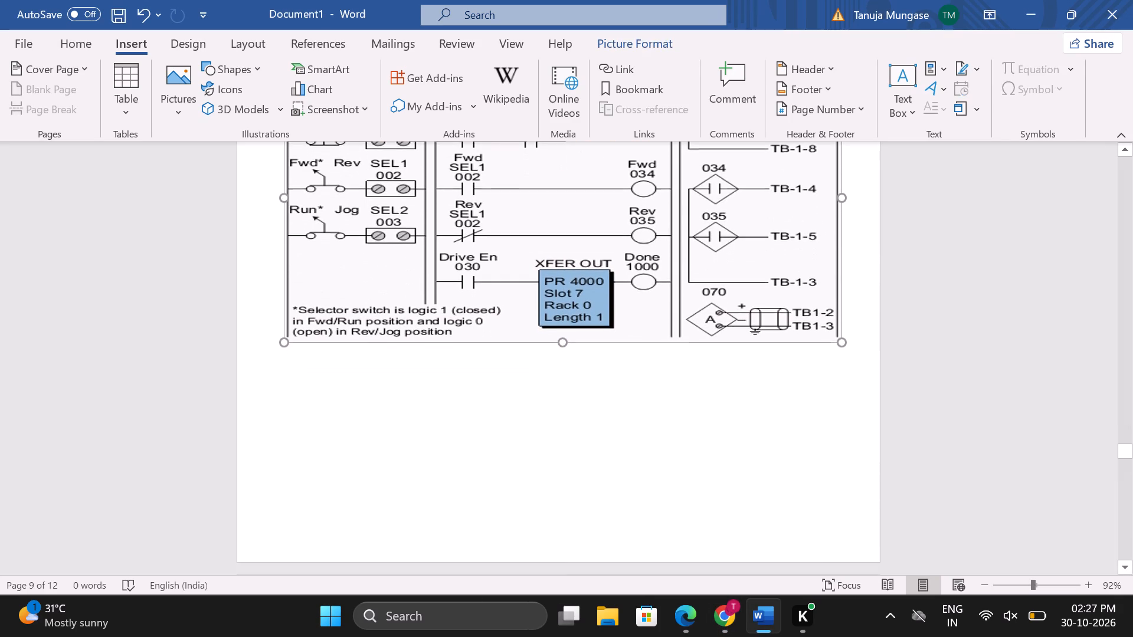
{"action": "left_click", "coordinate": [417, 464]}
Shrink the motor feeder diagram proportionally and reposition it centred and higher on the page.
{"action": "scroll", "coordinate": [417, 464], "scroll_direction": "up", "scroll_amount": 1}
{"action": "left_click", "coordinate": [421, 441]}
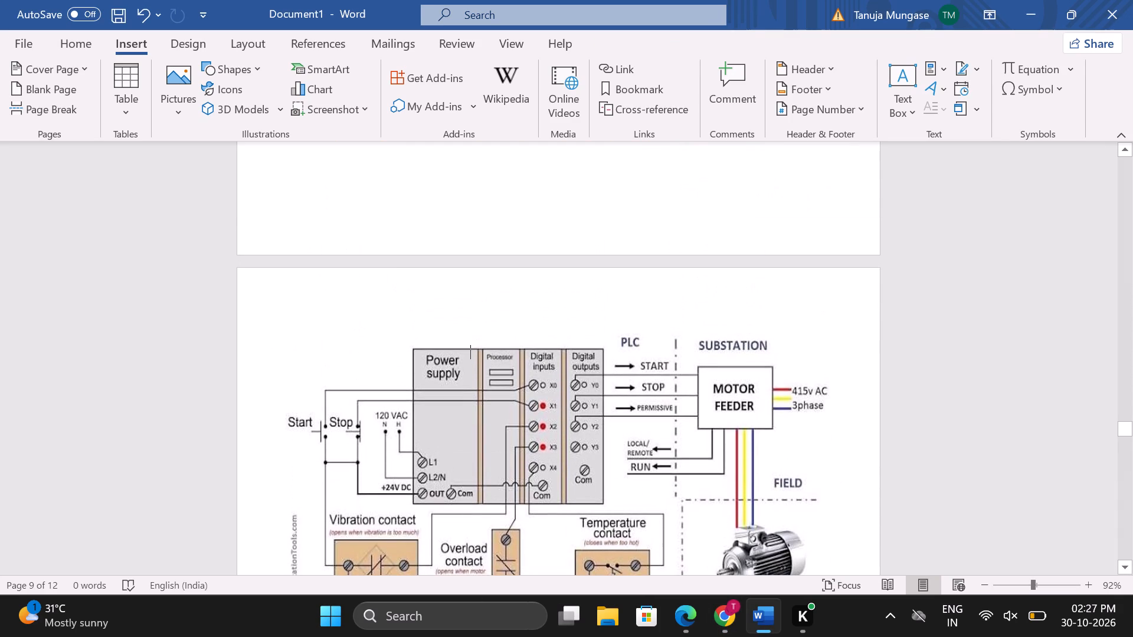
{"action": "scroll", "coordinate": [674, 446], "scroll_direction": "down", "scroll_amount": 1}
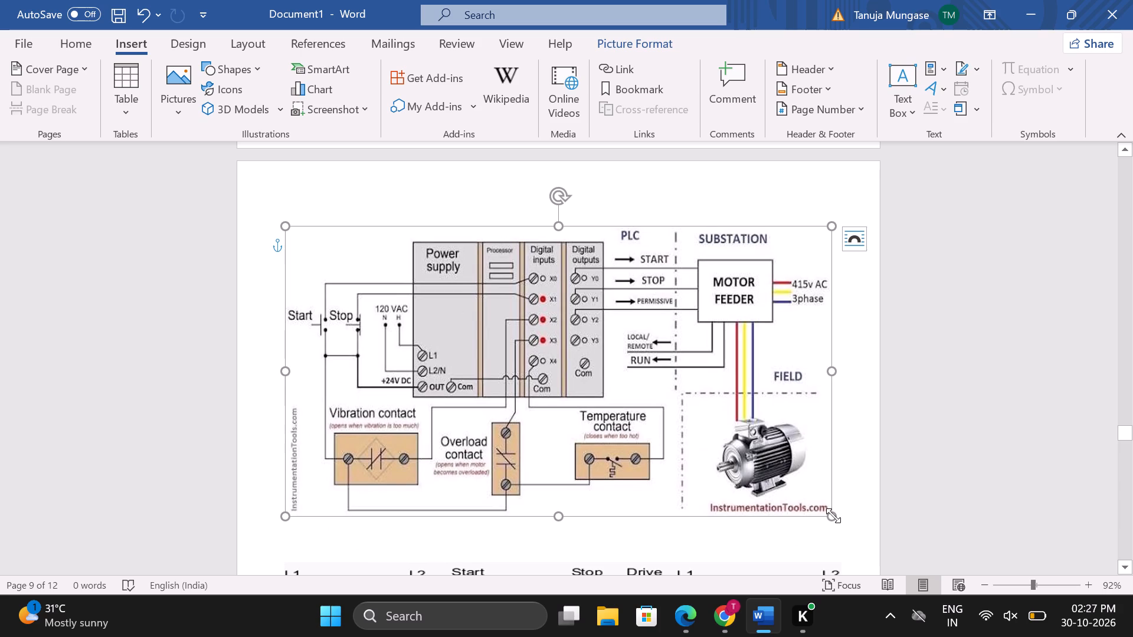
{"action": "left_click_drag", "start_coordinate": [833, 516], "coordinate": [746, 474]}
{"action": "left_click_drag", "start_coordinate": [546, 354], "coordinate": [565, 334]}
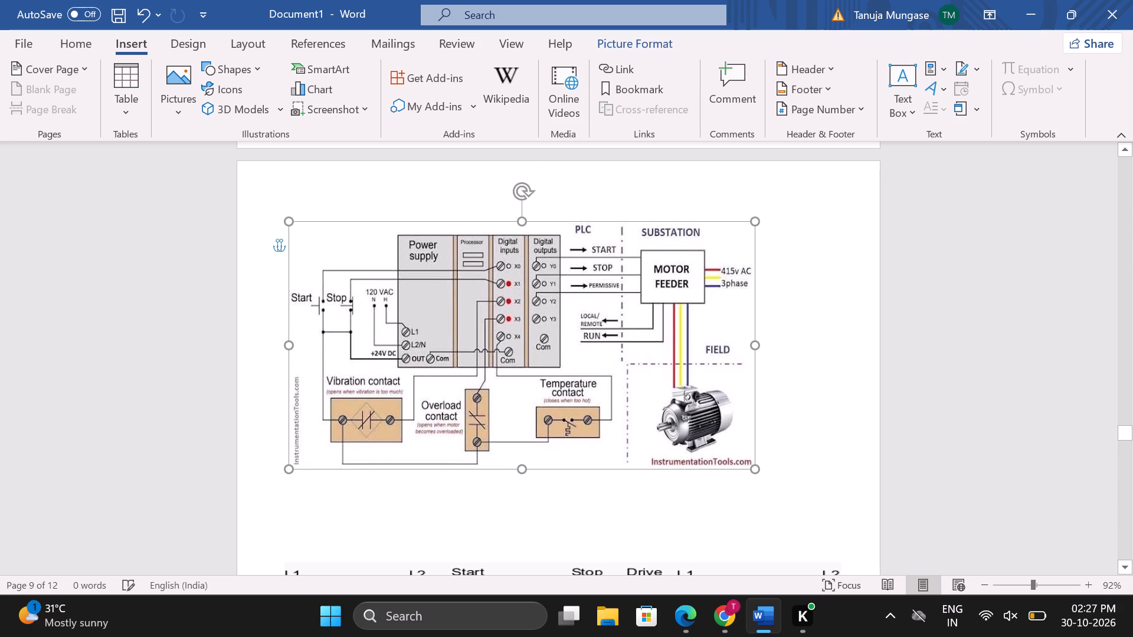
{"action": "left_click_drag", "start_coordinate": [565, 334], "coordinate": [577, 323]}
Shrink the ladder diagram proportionally and move it up and right to sit closer beneath the motor feeder diagram.
{"action": "scroll", "coordinate": [577, 323], "scroll_direction": "down", "scroll_amount": 1}
{"action": "left_click", "coordinate": [572, 434]}
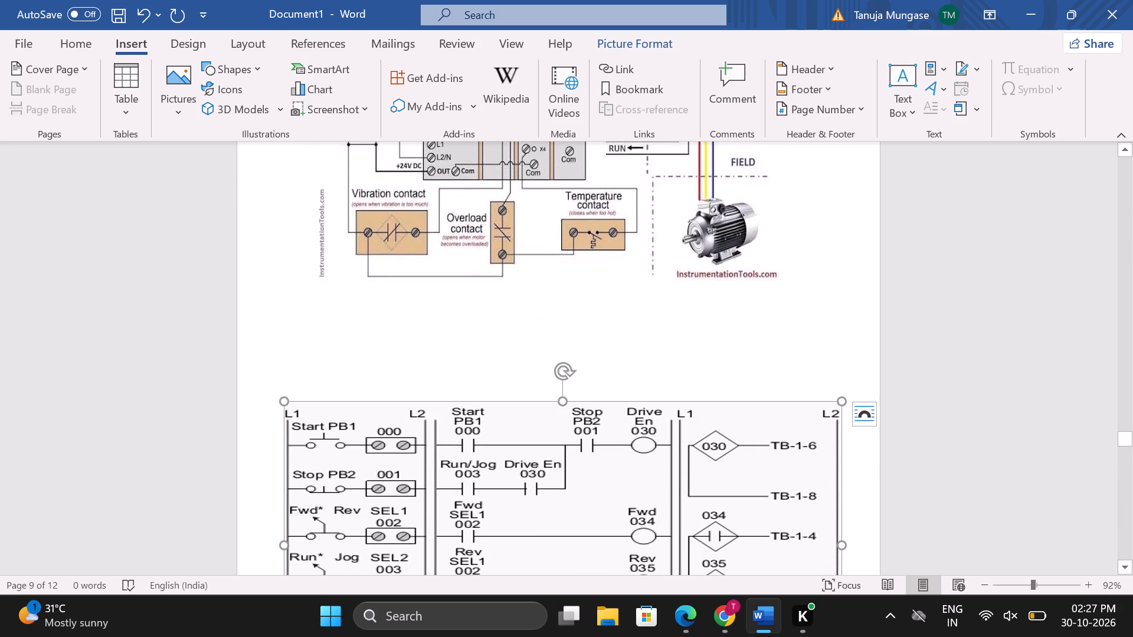
{"action": "scroll", "coordinate": [572, 434], "scroll_direction": "down", "scroll_amount": 1}
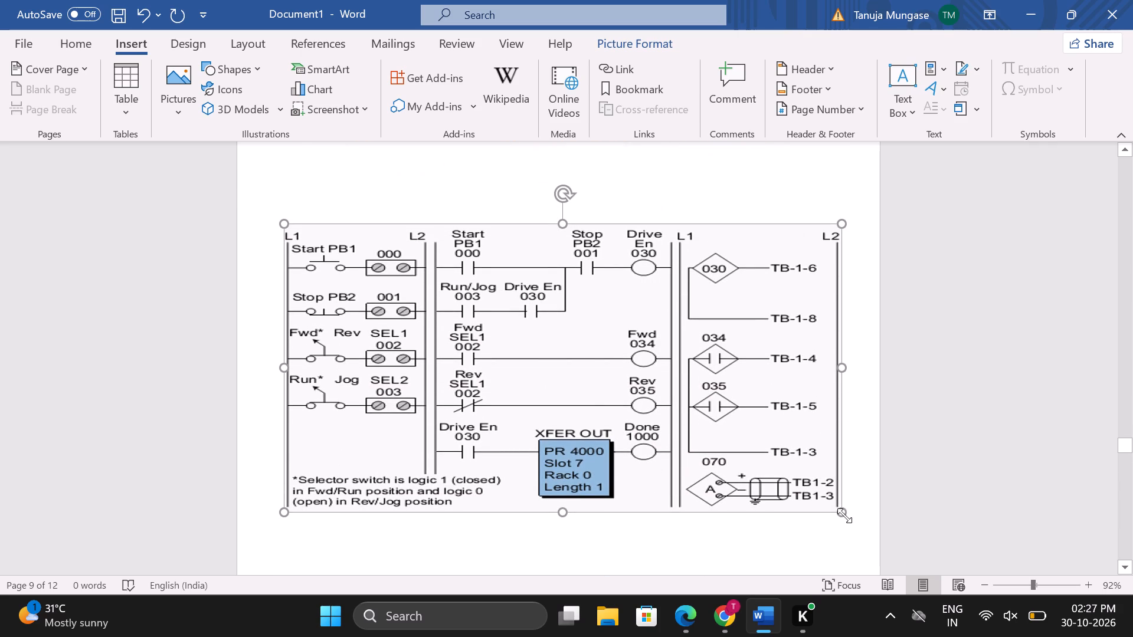
{"action": "left_click_drag", "start_coordinate": [843, 516], "coordinate": [753, 484]}
{"action": "left_click_drag", "start_coordinate": [630, 426], "coordinate": [659, 398]}
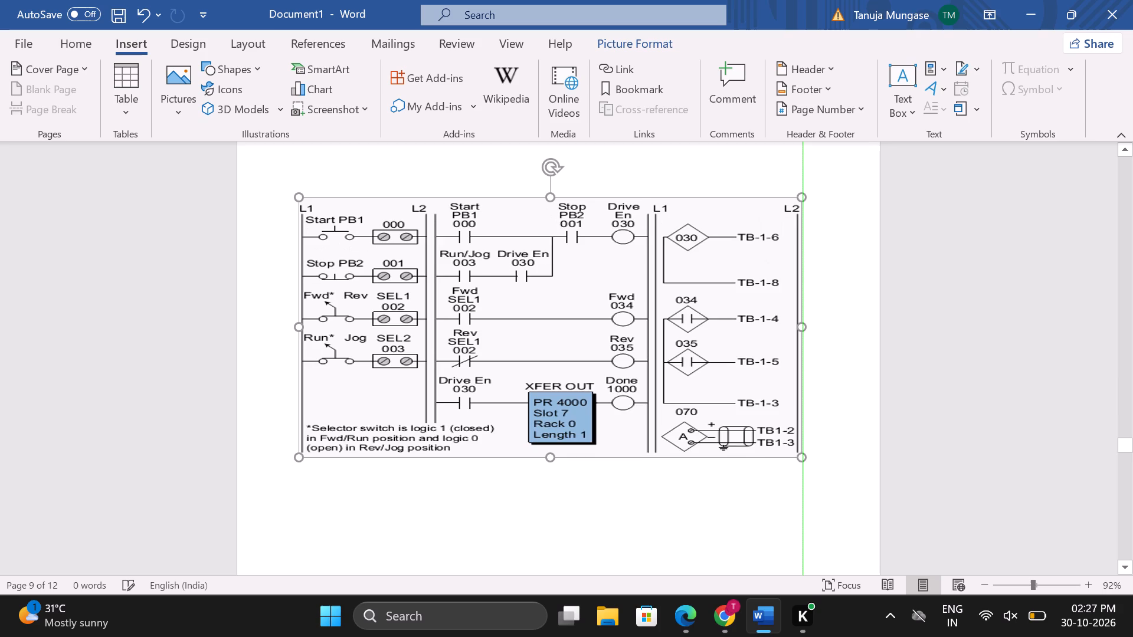
{"action": "left_click_drag", "start_coordinate": [659, 398], "coordinate": [666, 396]}
{"action": "scroll", "coordinate": [666, 396], "scroll_direction": "up", "scroll_amount": 2}
{"action": "left_click_drag", "start_coordinate": [627, 484], "coordinate": [623, 451]}
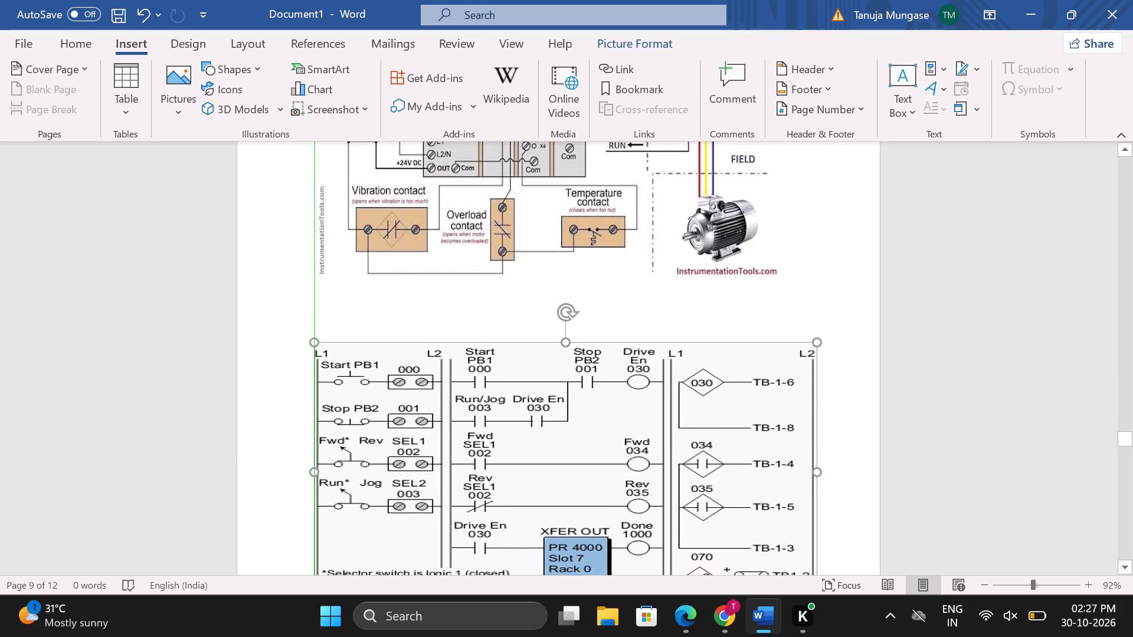
{"action": "left_click_drag", "start_coordinate": [623, 451], "coordinate": [627, 438]}
Paste the copied forward/reverse motor operation ladder image and set its text wrapping to in front of text.
{"action": "scroll", "coordinate": [631, 483], "scroll_direction": "down", "scroll_amount": 1}
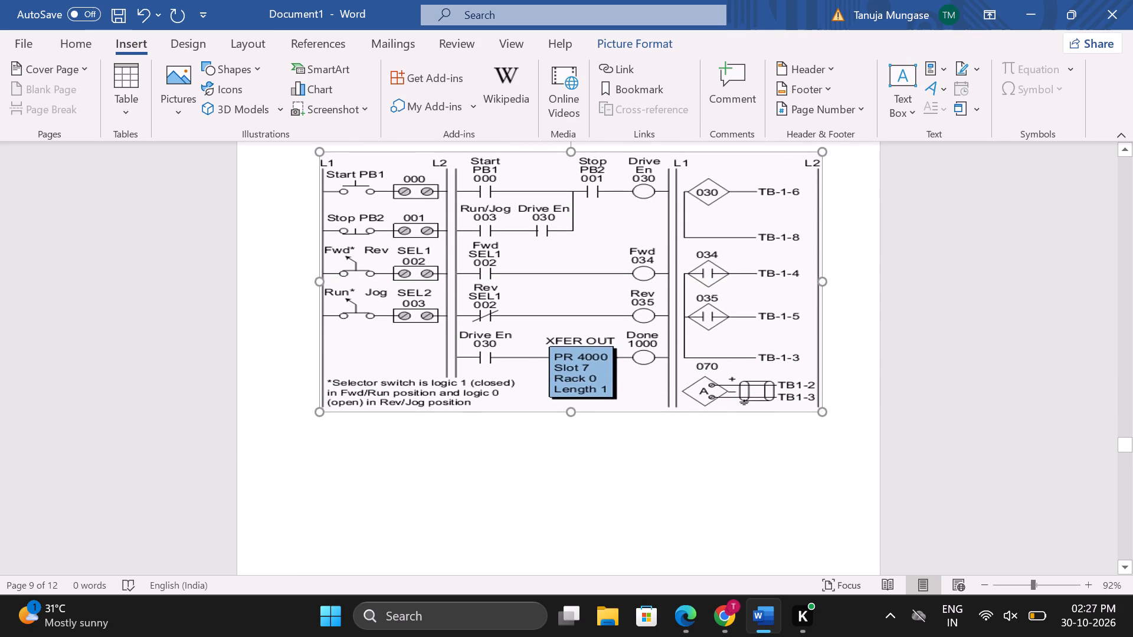
{"action": "left_click", "coordinate": [513, 481]}
{"action": "key", "text": "ctrl+v"}
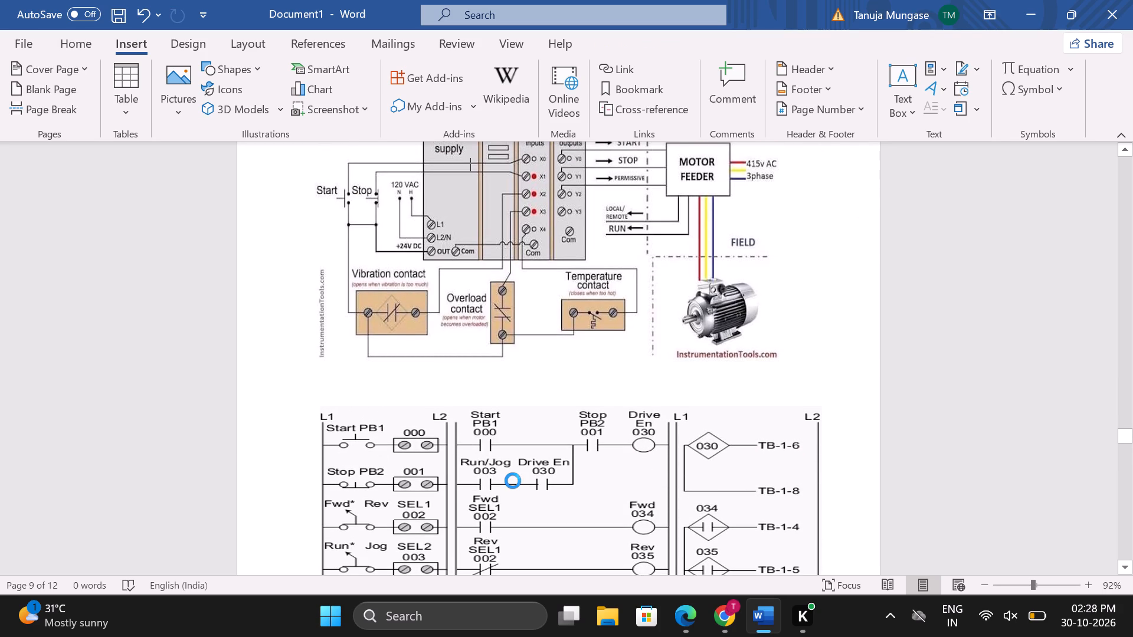
{"action": "scroll", "coordinate": [513, 481], "scroll_direction": "down", "scroll_amount": 1}
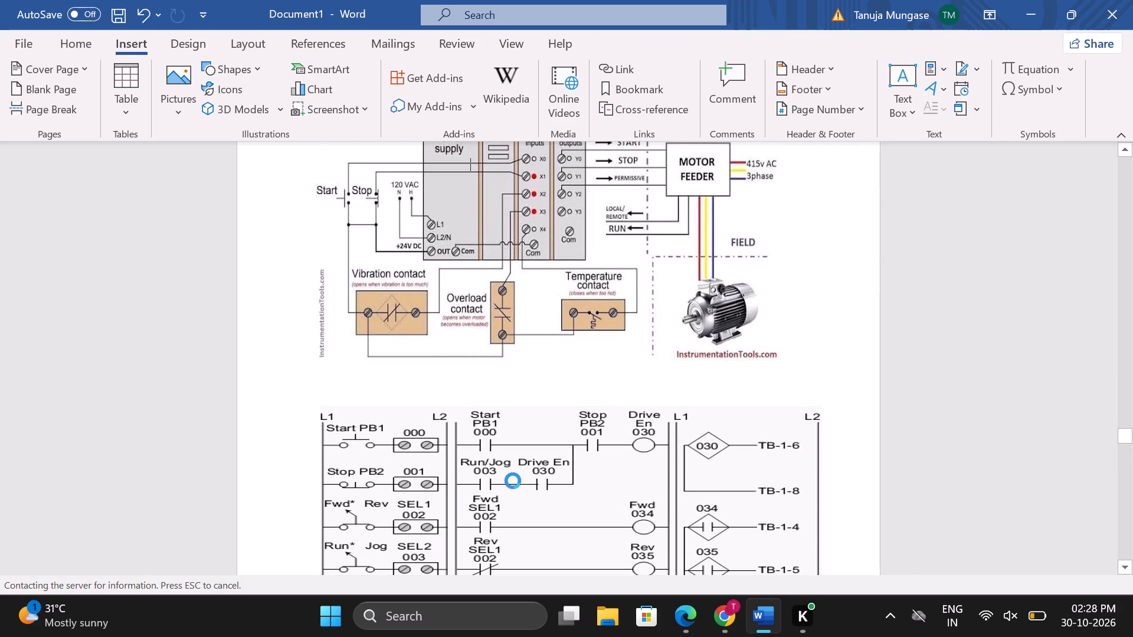
{"action": "scroll", "coordinate": [513, 481], "scroll_direction": "down", "scroll_amount": 2}
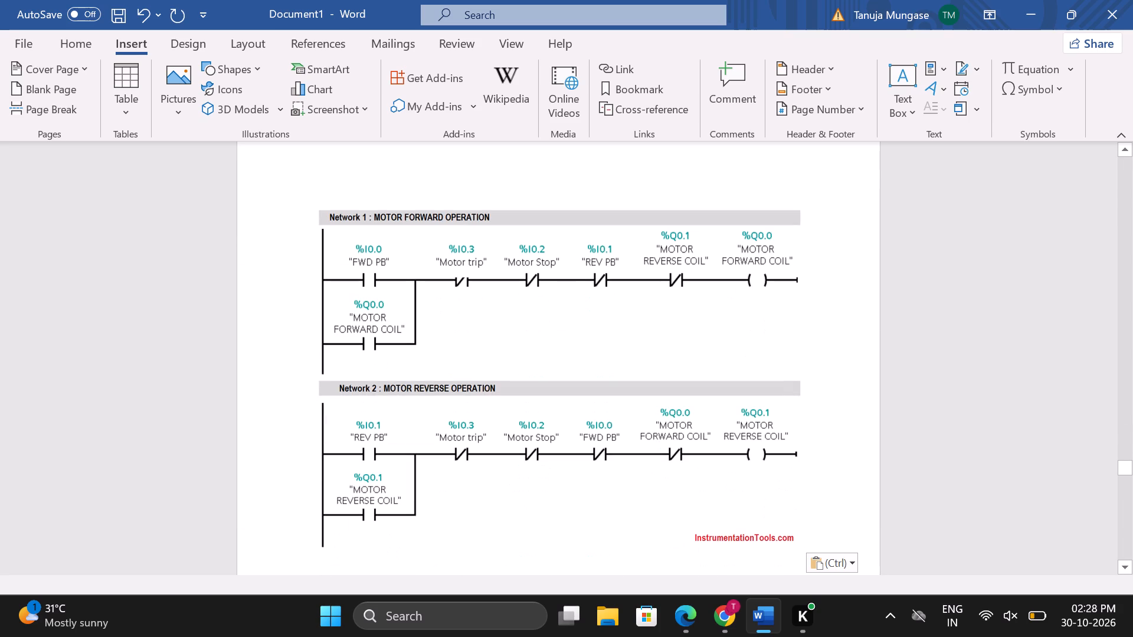
{"action": "left_click", "coordinate": [565, 422]}
{"action": "left_click", "coordinate": [826, 228]}
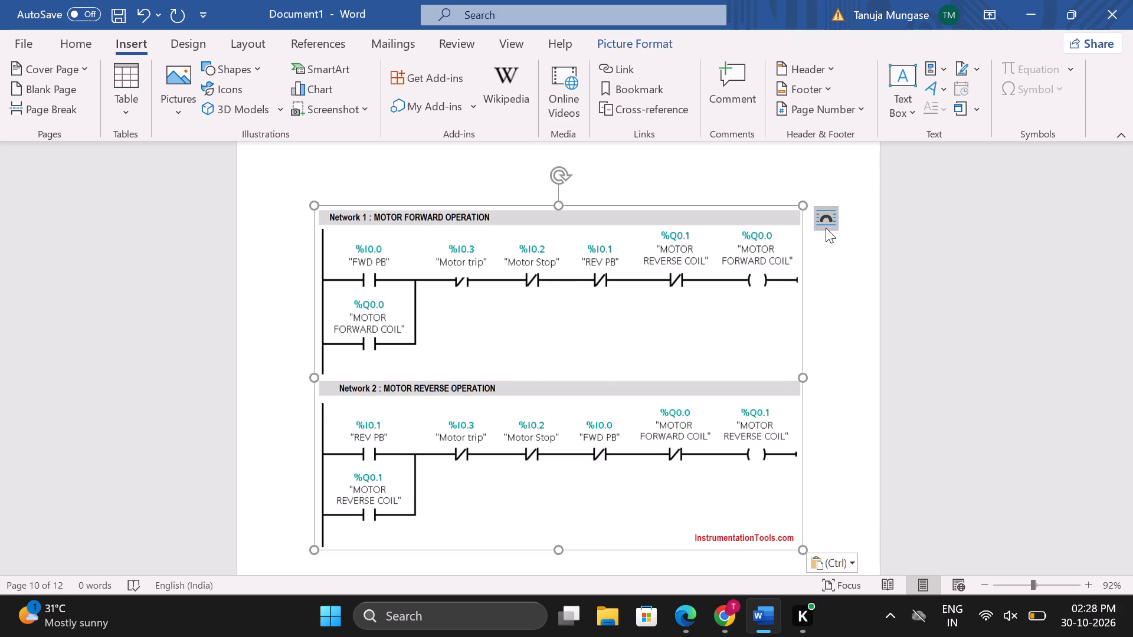
{"action": "left_click", "coordinate": [942, 380]}
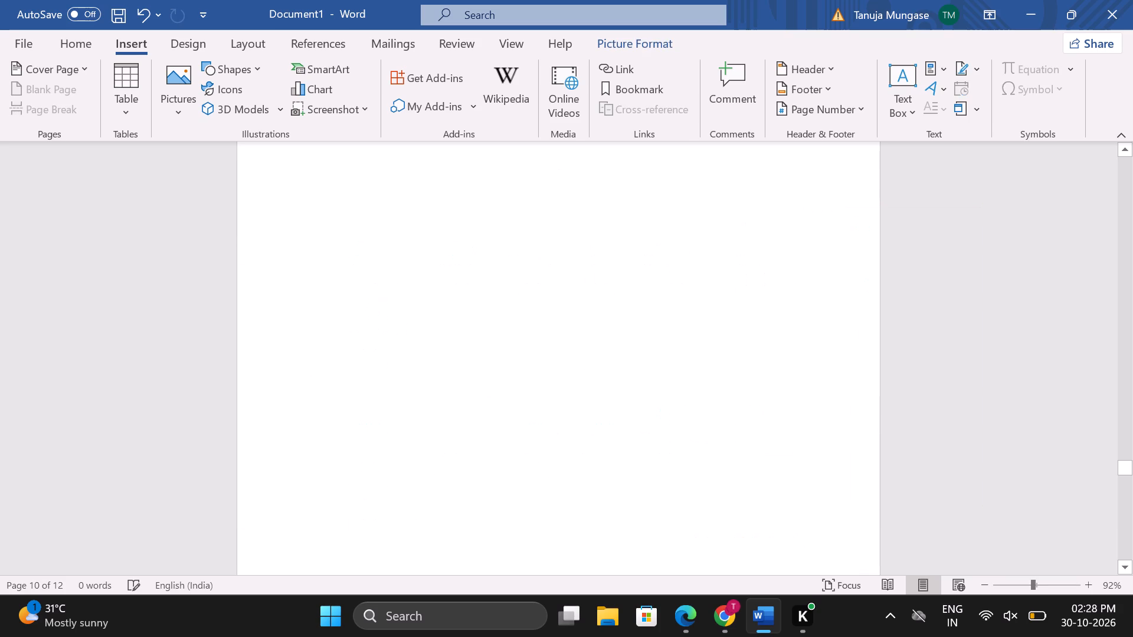
Move the pasted forward/reverse image down the page, clear of the other diagrams, to just below the first ladder diagram.
{"action": "scroll", "coordinate": [774, 390], "scroll_direction": "down", "scroll_amount": 1}
{"action": "scroll", "coordinate": [594, 403], "scroll_direction": "up", "scroll_amount": 7}
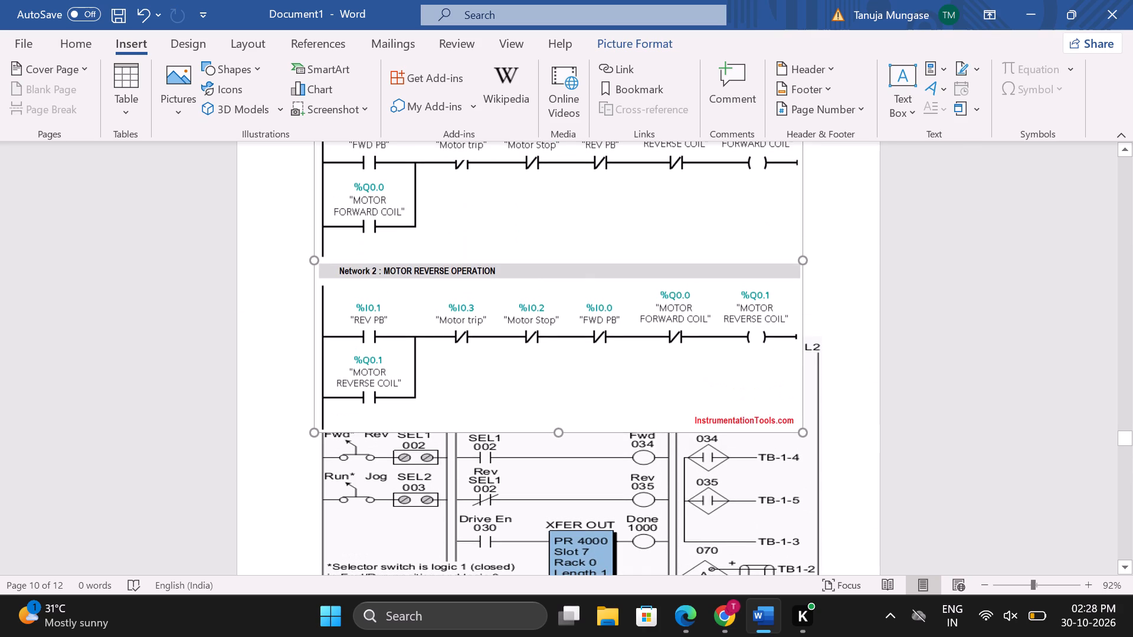
{"action": "left_click", "coordinate": [646, 414]}
{"action": "left_click_drag", "start_coordinate": [653, 310], "coordinate": [649, 519]}
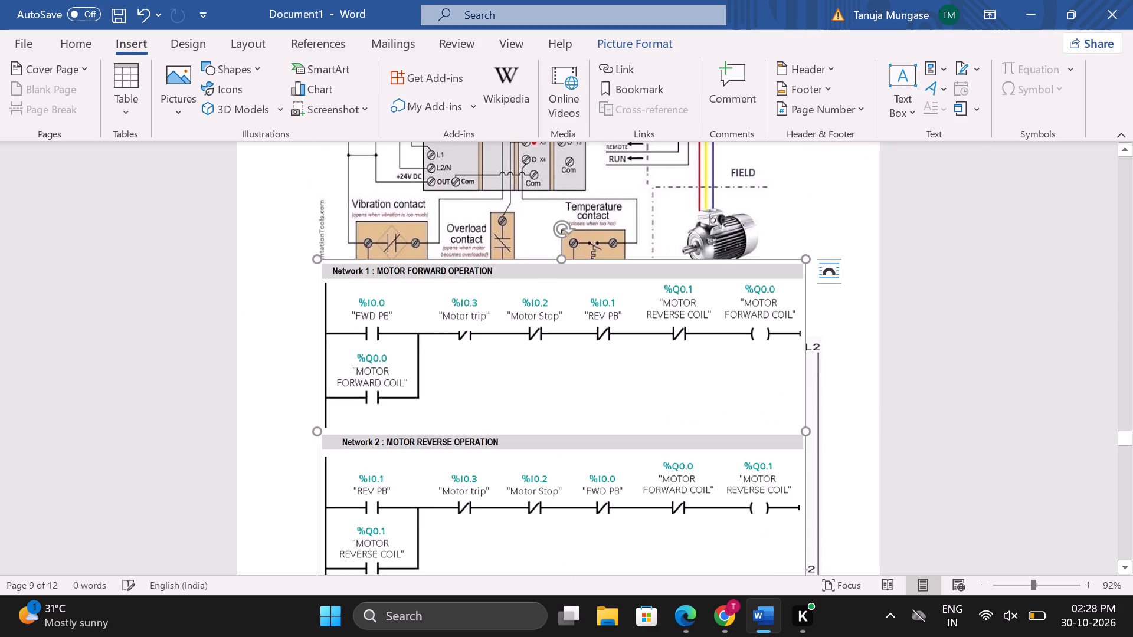
{"action": "scroll", "coordinate": [649, 519], "scroll_direction": "down", "scroll_amount": 3}
{"action": "left_click_drag", "start_coordinate": [602, 173], "coordinate": [599, 403]}
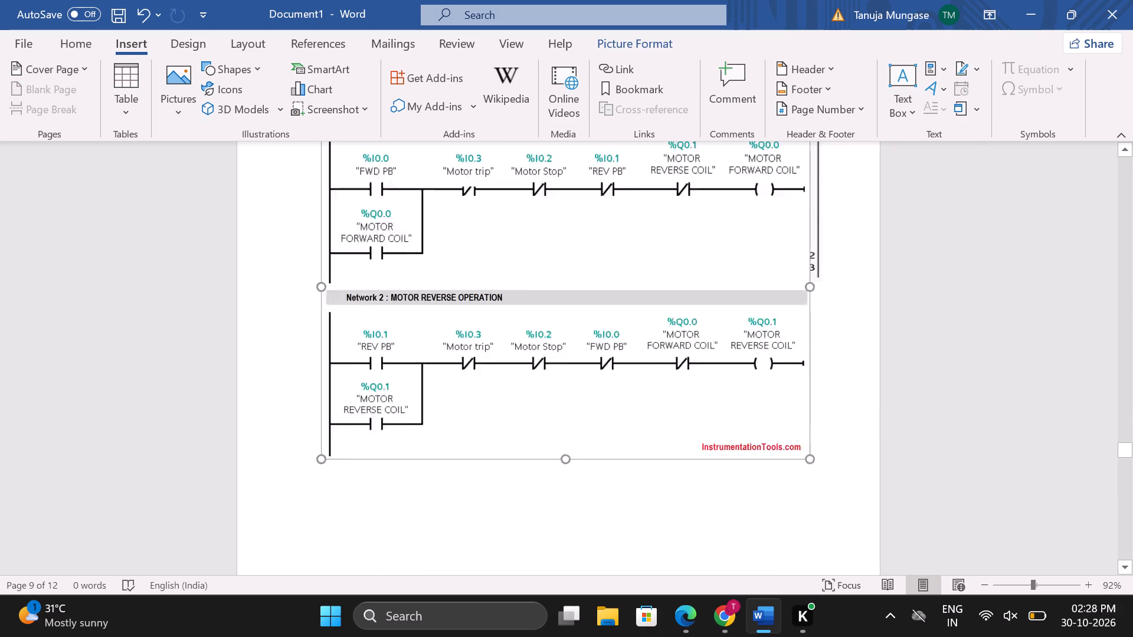
{"action": "left_click_drag", "start_coordinate": [599, 403], "coordinate": [594, 545]}
{"action": "scroll", "coordinate": [594, 545], "scroll_direction": "down", "scroll_amount": 1}
{"action": "left_click_drag", "start_coordinate": [582, 480], "coordinate": [589, 511]}
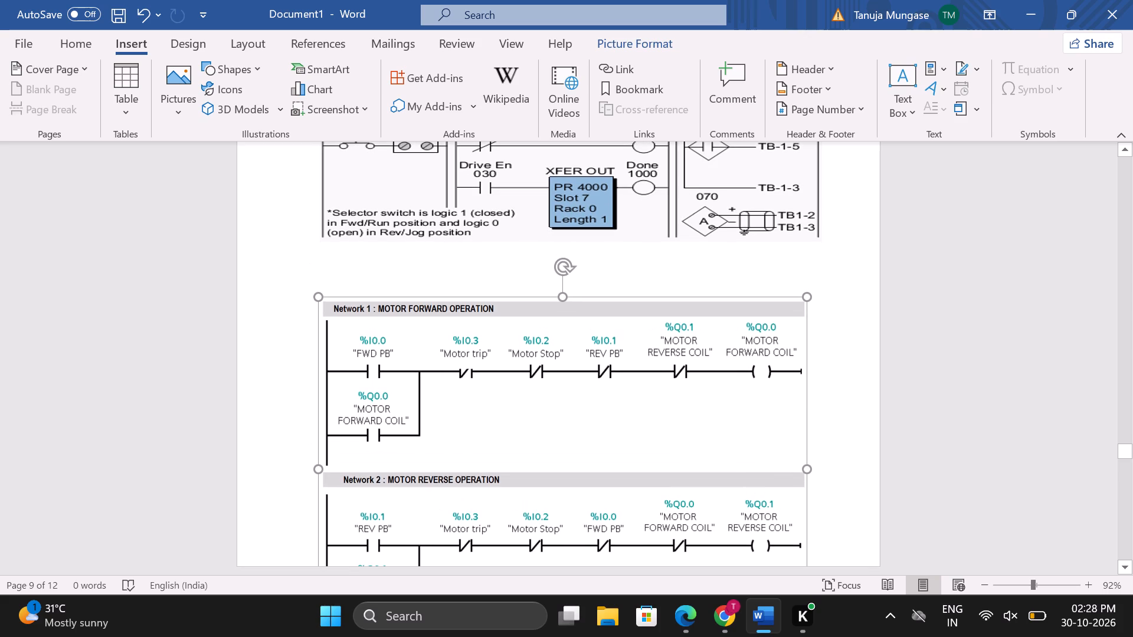
{"action": "left_click_drag", "start_coordinate": [589, 511], "coordinate": [597, 500]}
{"action": "scroll", "coordinate": [597, 500], "scroll_direction": "down", "scroll_amount": 2}
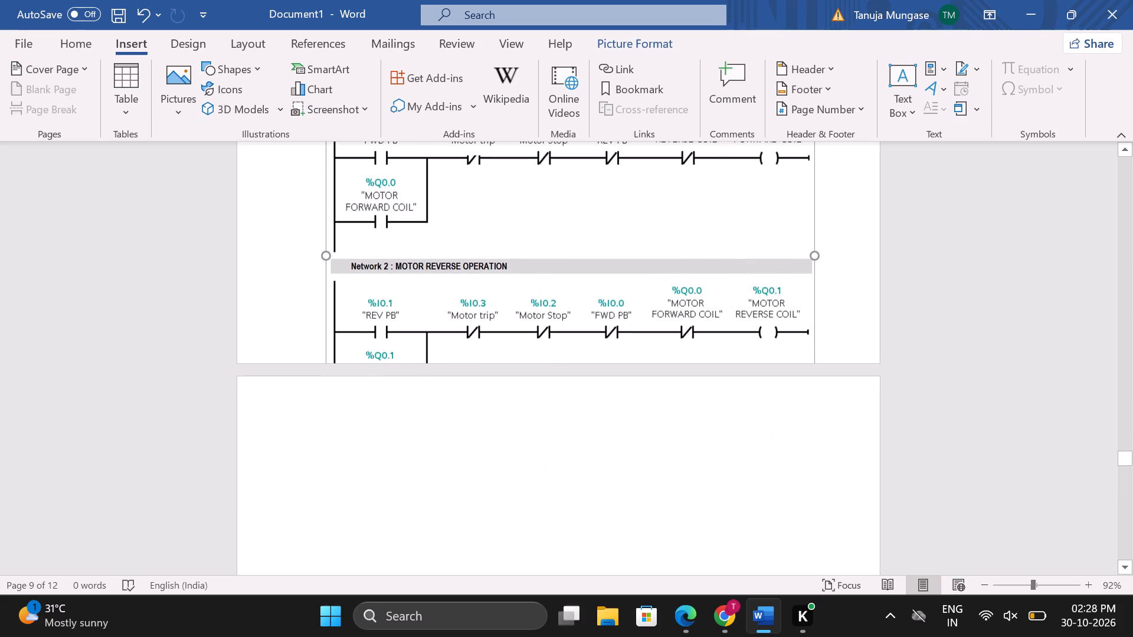
{"action": "left_click", "coordinate": [831, 314]}
Move the motor feeder diagram higher on the page and shift the first ladder diagram up and left beneath it.
{"action": "scroll", "coordinate": [703, 314], "scroll_direction": "up", "scroll_amount": 5}
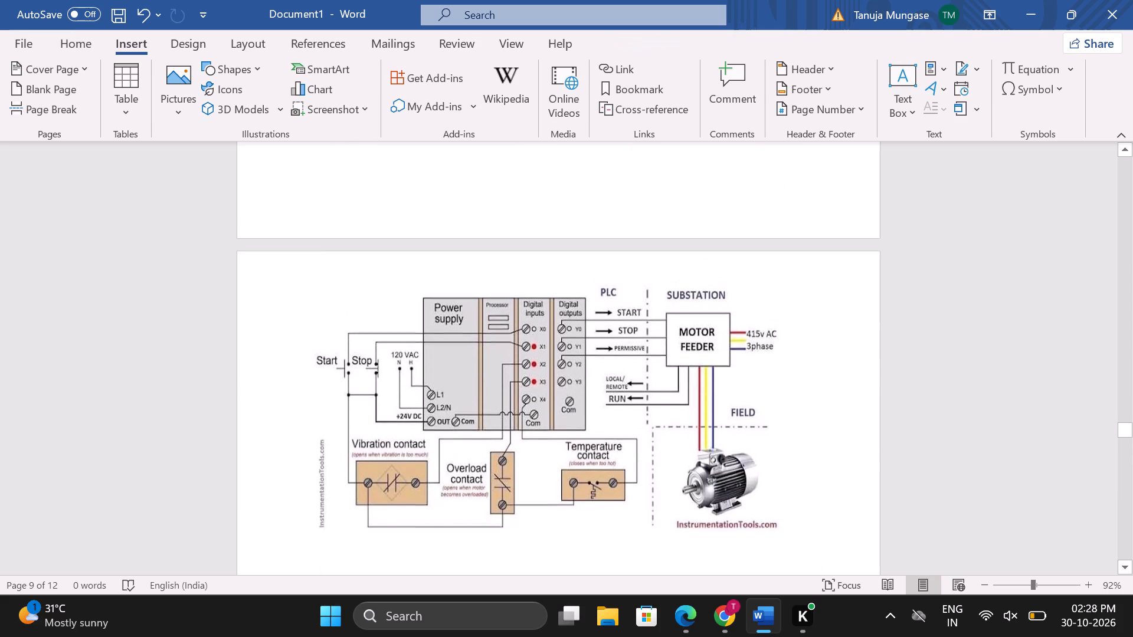
{"action": "left_click_drag", "start_coordinate": [595, 341], "coordinate": [600, 326]}
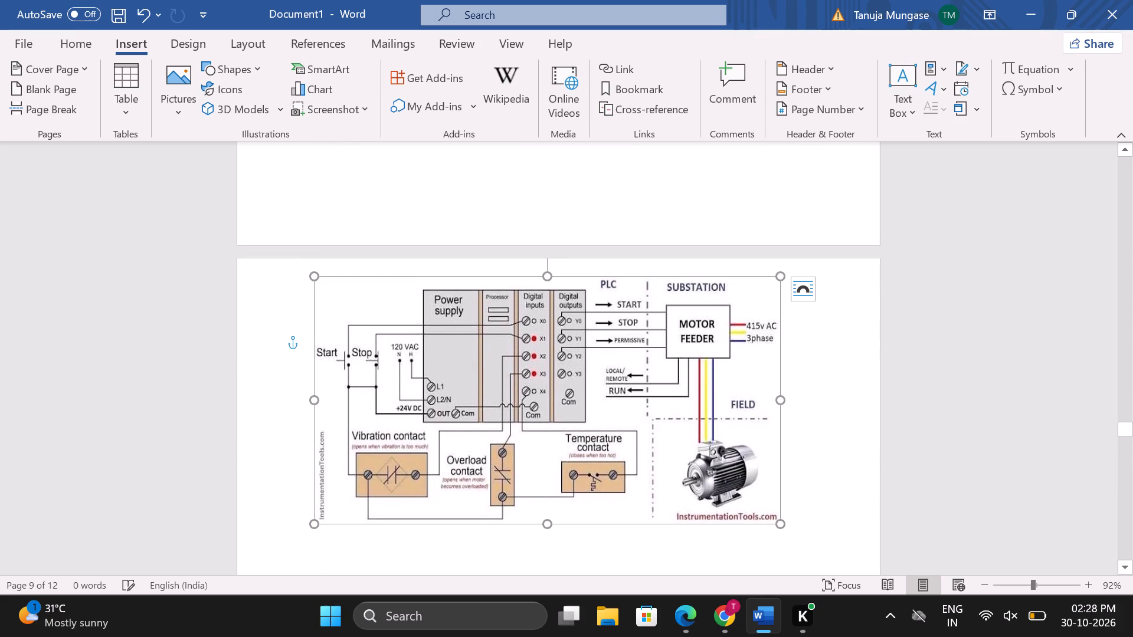
{"action": "scroll", "coordinate": [546, 401], "scroll_direction": "down", "scroll_amount": 1}
{"action": "left_click_drag", "start_coordinate": [513, 551], "coordinate": [497, 539]}
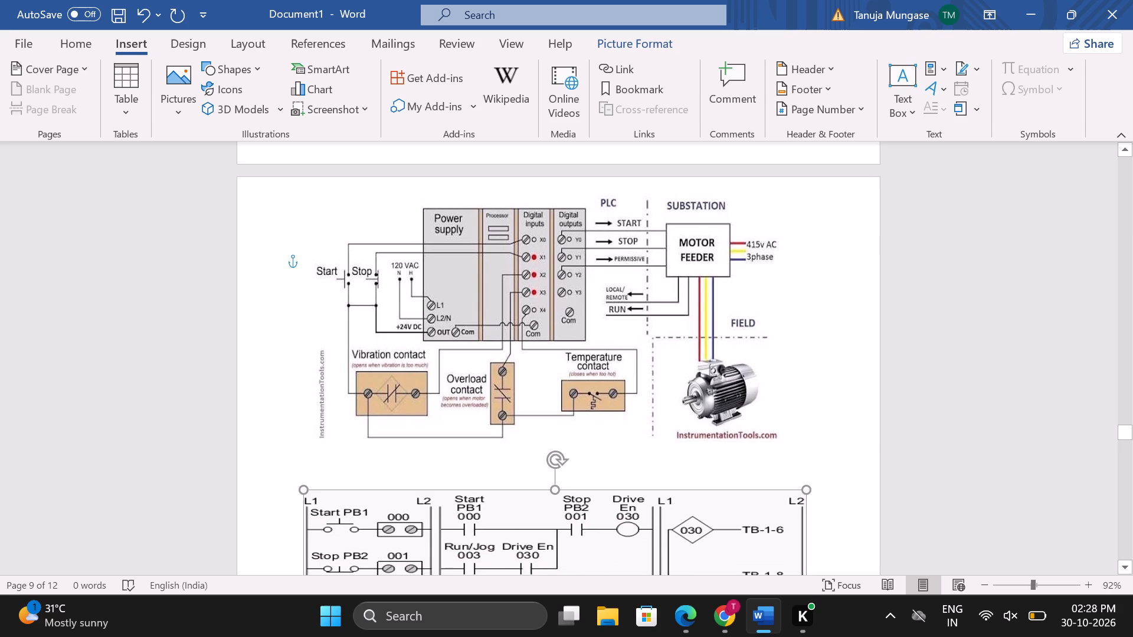
{"action": "left_click_drag", "start_coordinate": [497, 539], "coordinate": [495, 531]}
Move the forward/reverse image up and left beneath the first ladder diagram, bringing its lower edge within the page.
{"action": "scroll", "coordinate": [495, 531], "scroll_direction": "down", "scroll_amount": 2}
{"action": "left_click_drag", "start_coordinate": [509, 472], "coordinate": [502, 467]}
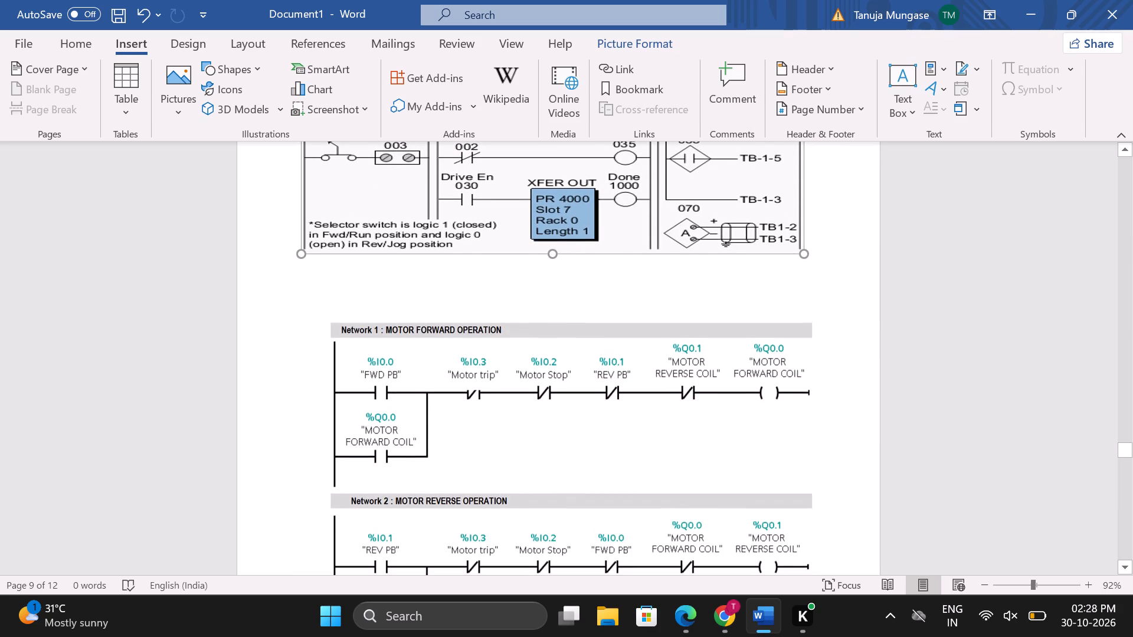
{"action": "left_click_drag", "start_coordinate": [502, 467], "coordinate": [484, 442]}
{"action": "scroll", "coordinate": [598, 481], "scroll_direction": "down", "scroll_amount": 1}
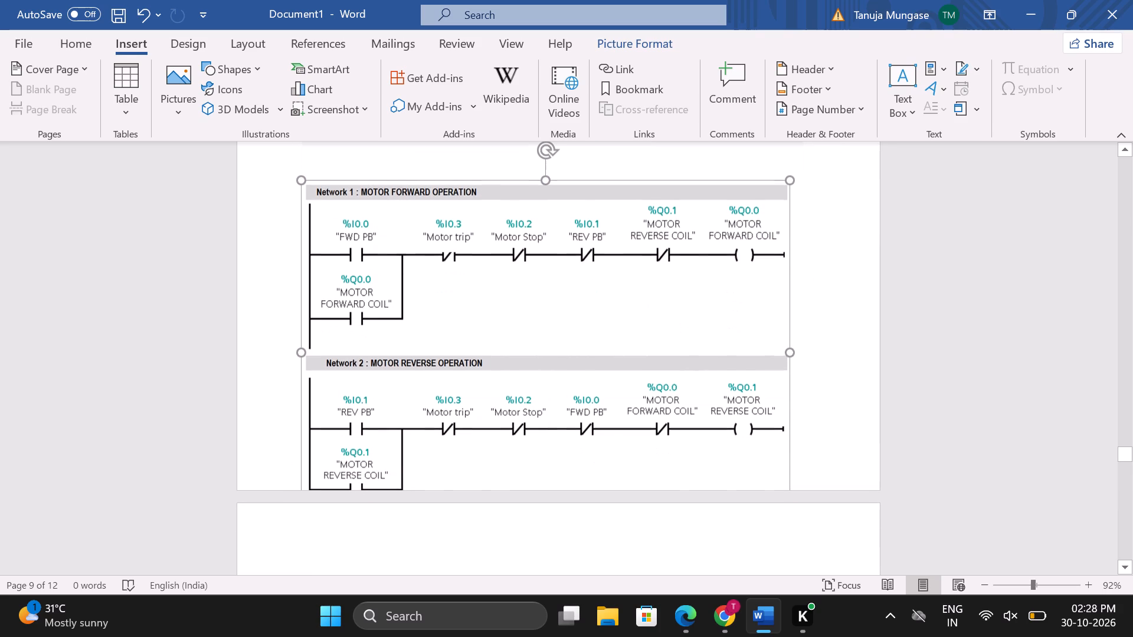
{"action": "left_click_drag", "start_coordinate": [762, 460], "coordinate": [758, 423]}
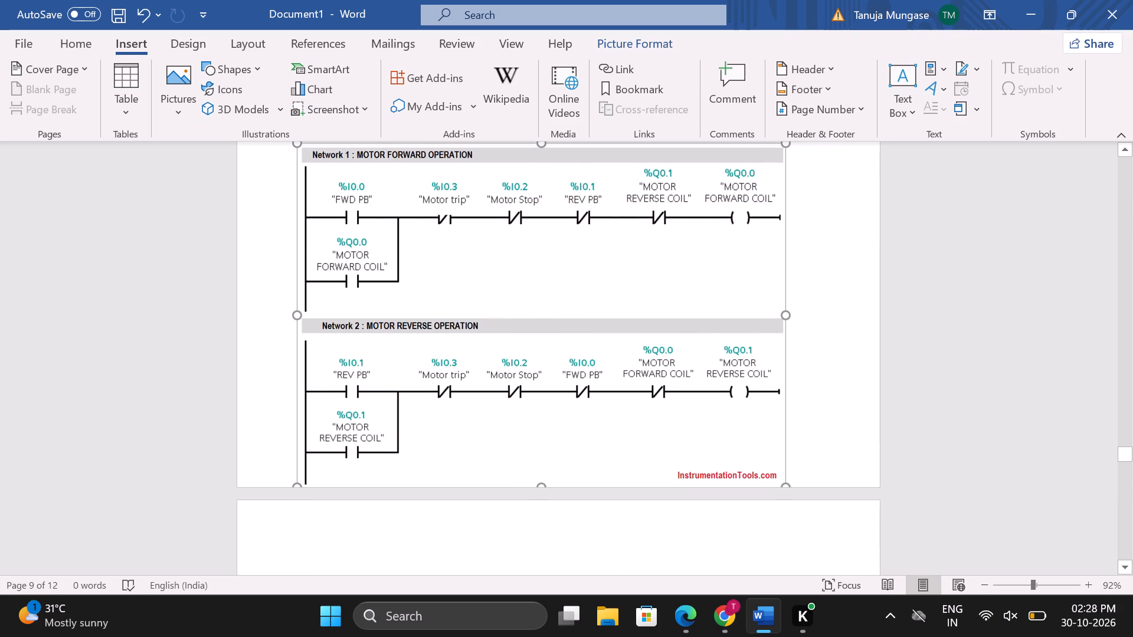
{"action": "left_click_drag", "start_coordinate": [758, 423], "coordinate": [759, 411]}
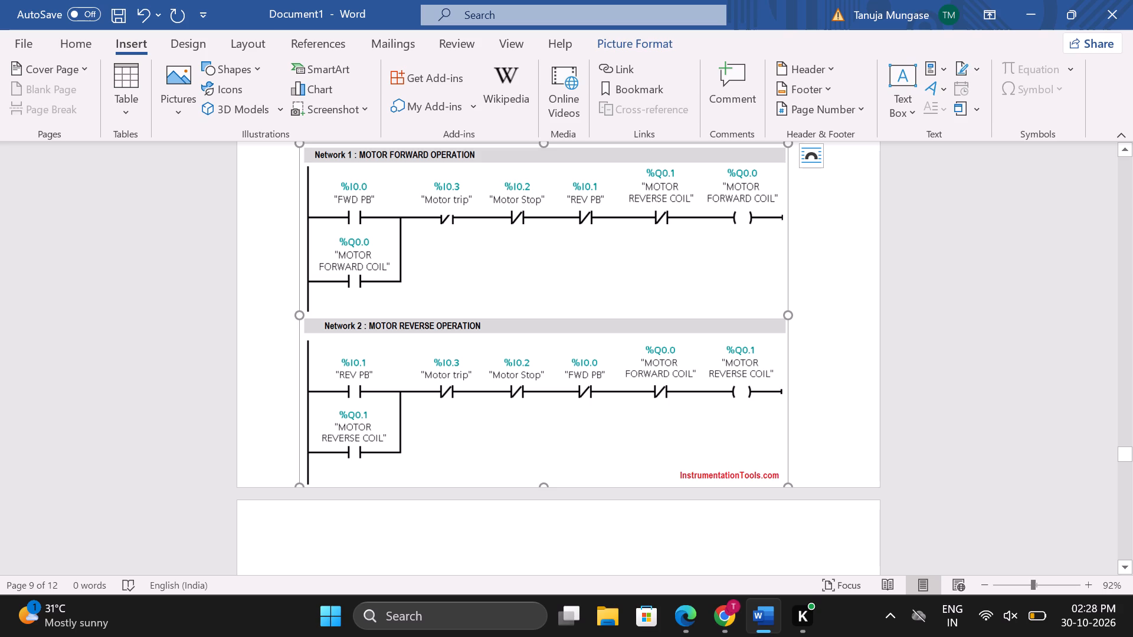
Shrink and recentre the forward/reverse image, then widen it on both sides to match the width of the ladder diagram above.
{"action": "left_click_drag", "start_coordinate": [789, 487], "coordinate": [735, 438]}
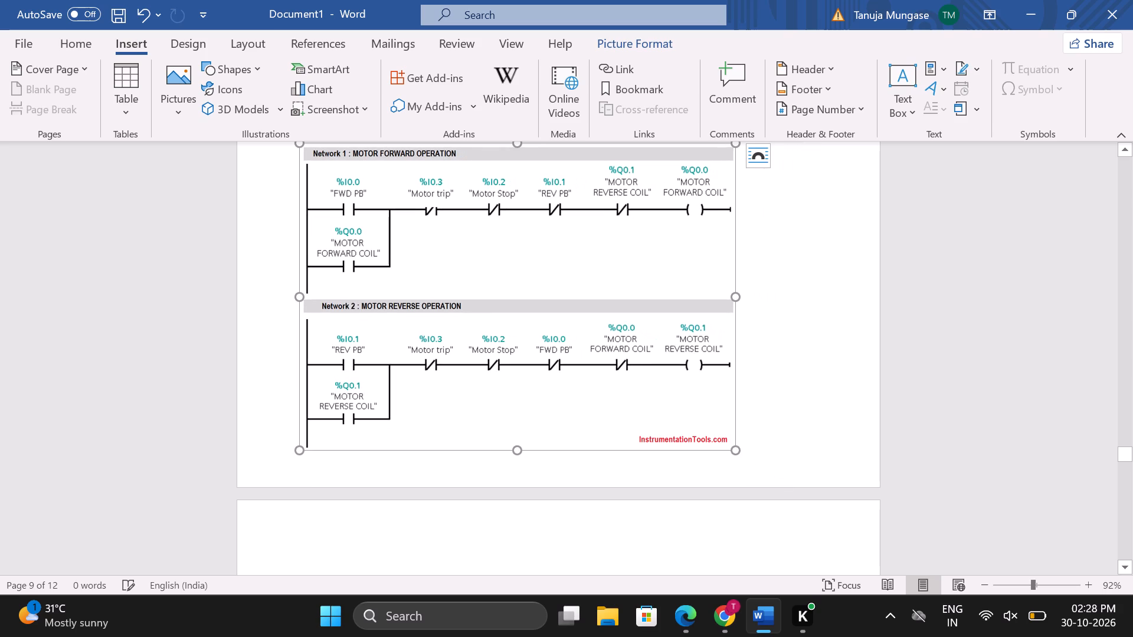
{"action": "left_click_drag", "start_coordinate": [604, 320], "coordinate": [632, 330]}
{"action": "scroll", "coordinate": [632, 330], "scroll_direction": "up", "scroll_amount": 1}
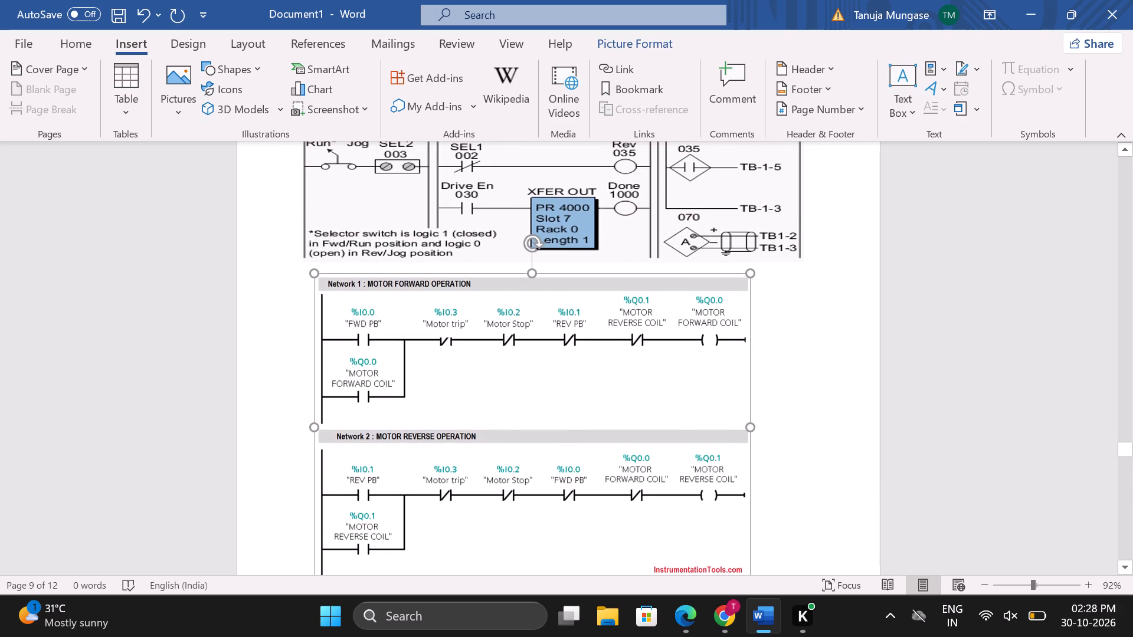
{"action": "left_click_drag", "start_coordinate": [749, 425], "coordinate": [782, 436]}
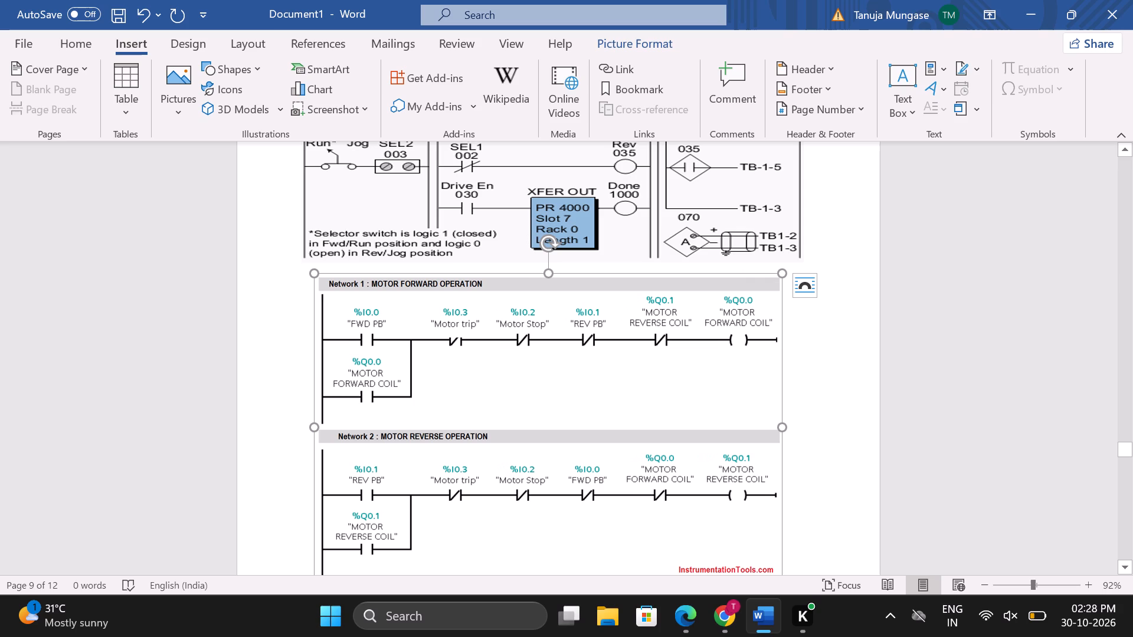
{"action": "left_click_drag", "start_coordinate": [782, 429], "coordinate": [804, 432]}
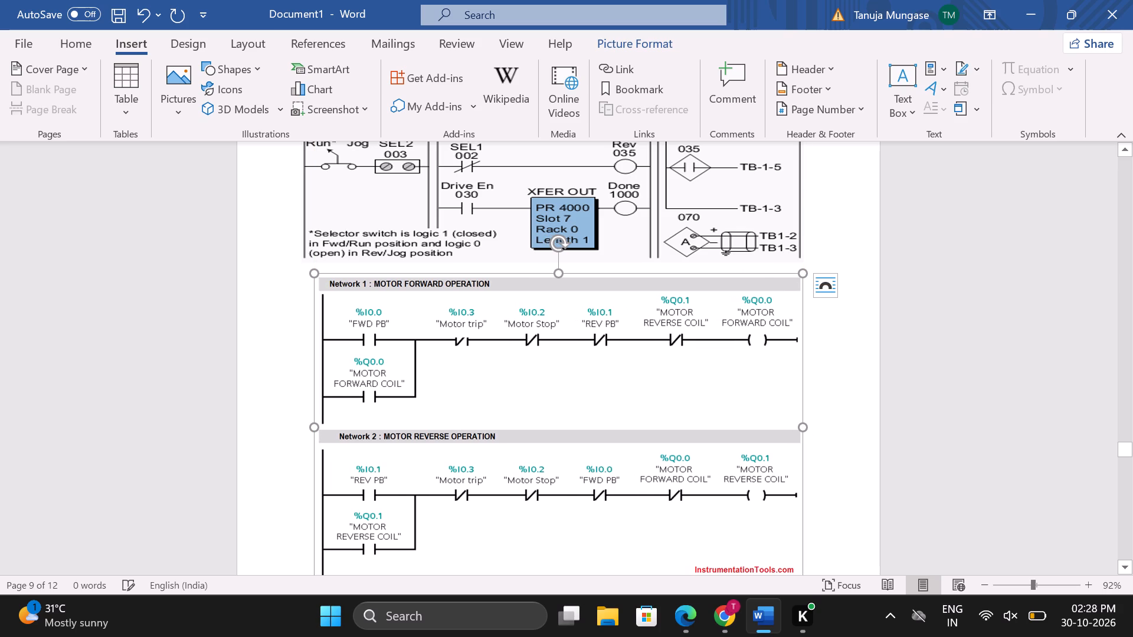
{"action": "left_click", "coordinate": [314, 428]}
{"action": "left_click_drag", "start_coordinate": [314, 428], "coordinate": [305, 425]}
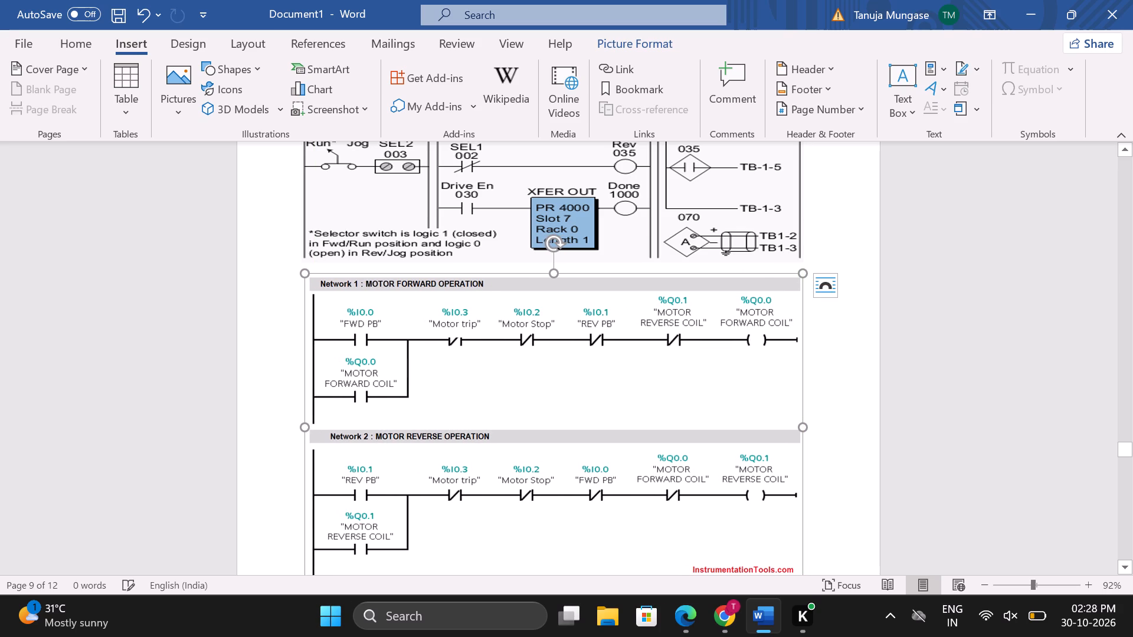
Nudge the motor feeder diagram up and right so that it is centred near the top edge of the page.
{"action": "scroll", "coordinate": [568, 345], "scroll_direction": "up", "scroll_amount": 3}
{"action": "left_click_drag", "start_coordinate": [529, 277], "coordinate": [540, 269]}
{"action": "scroll", "coordinate": [540, 269], "scroll_direction": "up", "scroll_amount": 1}
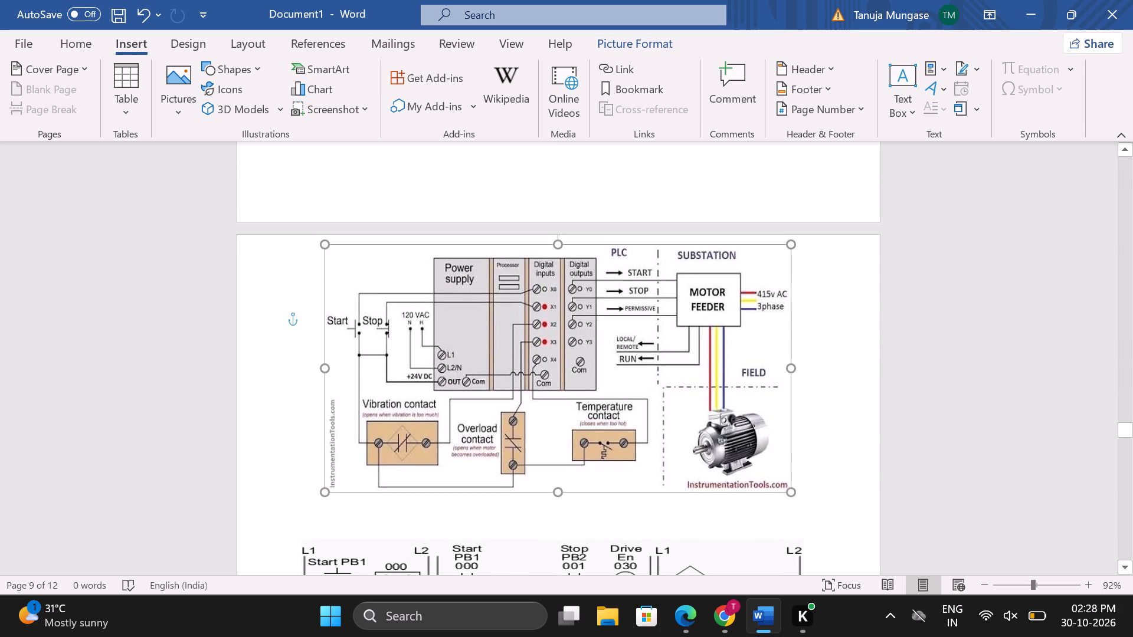
{"action": "left_click", "coordinate": [540, 269]}
{"action": "scroll", "coordinate": [564, 370], "scroll_direction": "down", "scroll_amount": 1}
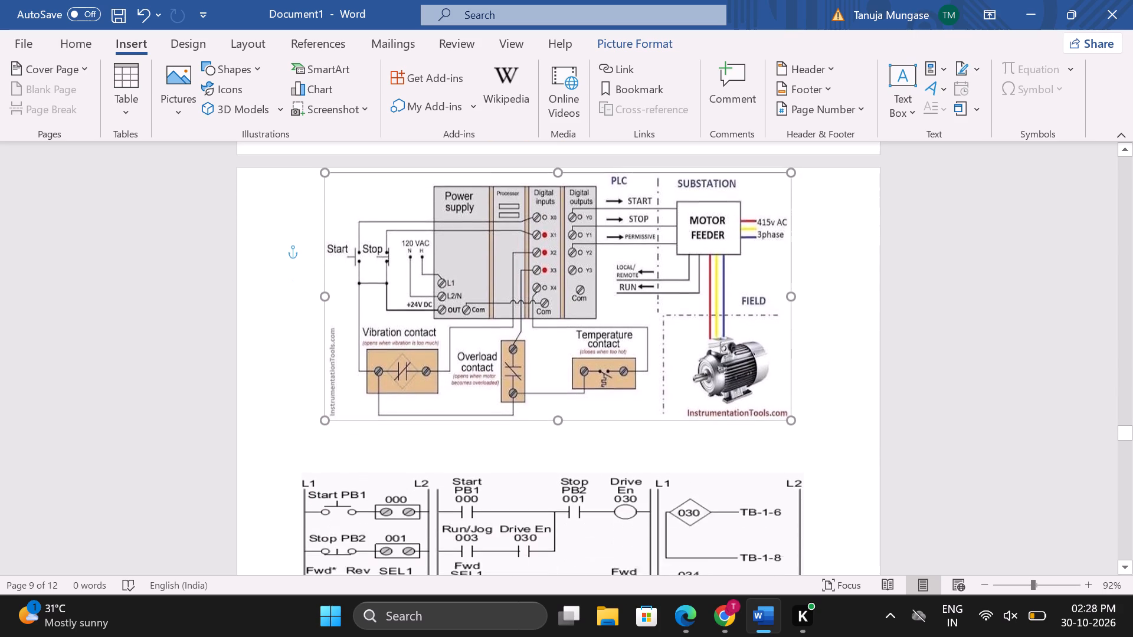
Nudge the first ladder diagram up and right so that it is centred horizontally beneath the motor feeder diagram.
{"action": "scroll", "coordinate": [564, 370], "scroll_direction": "down", "scroll_amount": 1}
{"action": "left_click_drag", "start_coordinate": [601, 462], "coordinate": [610, 448]}
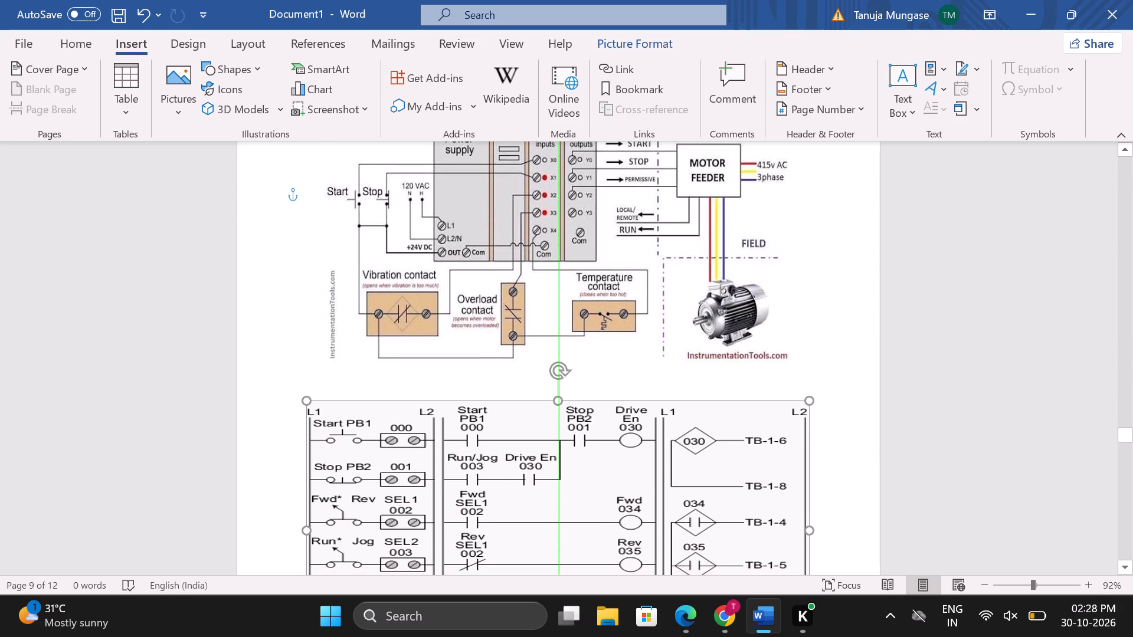
{"action": "left_click_drag", "start_coordinate": [610, 448], "coordinate": [615, 443]}
Nudge the forward/reverse image slightly up and left beneath the ladder diagram, then place the cursor on the following blank page.
{"action": "scroll", "coordinate": [615, 443], "scroll_direction": "down", "scroll_amount": 1}
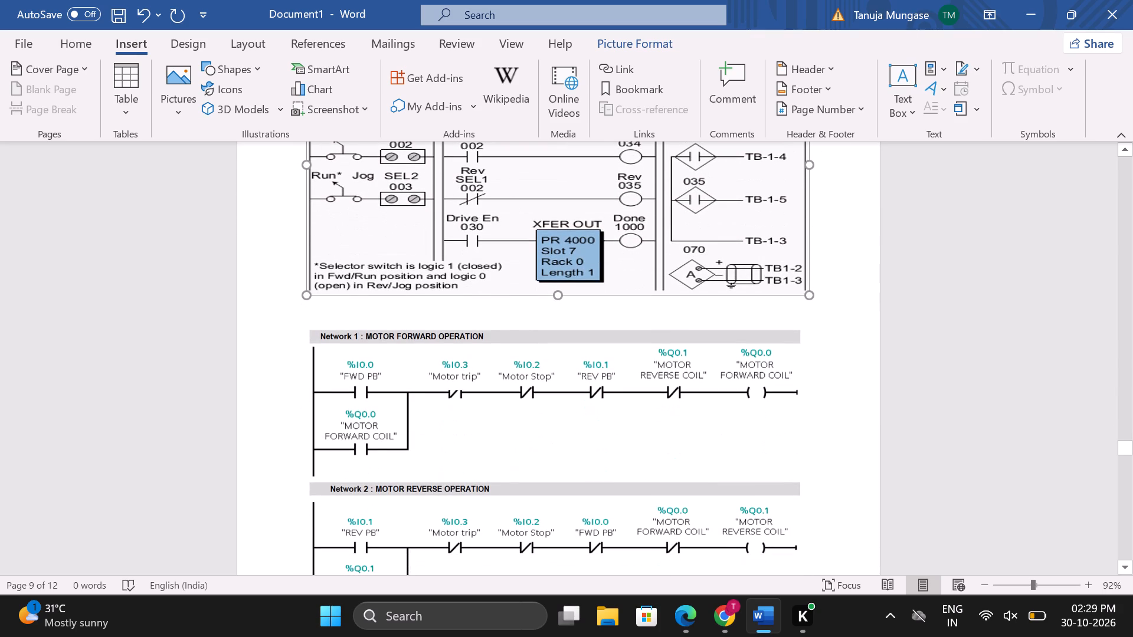
{"action": "left_click_drag", "start_coordinate": [533, 413], "coordinate": [531, 404]}
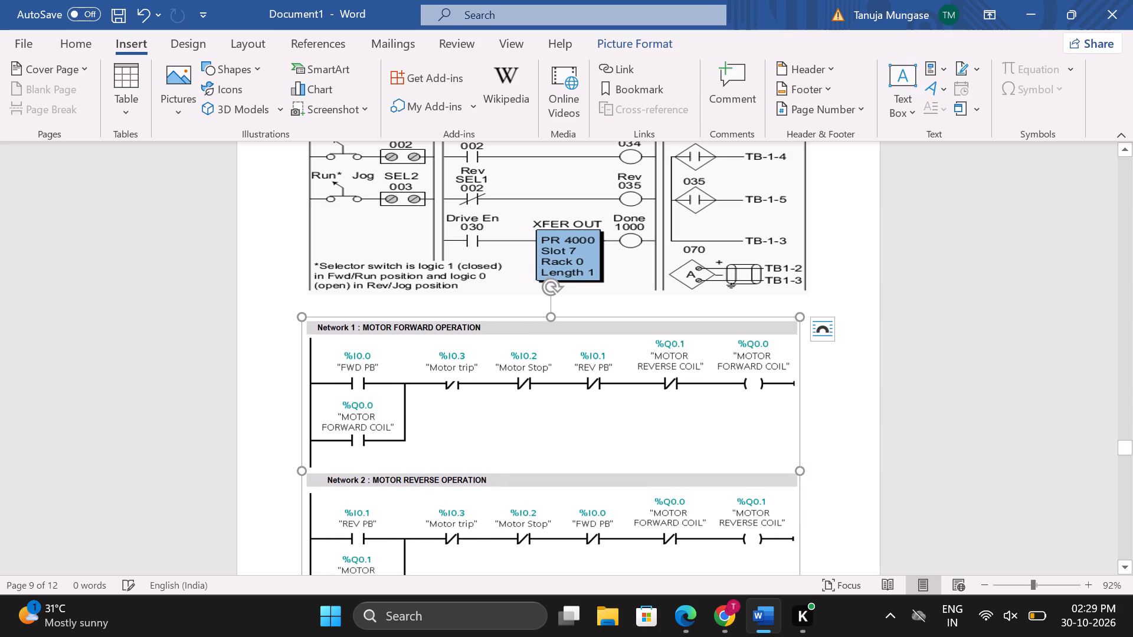
{"action": "scroll", "coordinate": [531, 404], "scroll_direction": "down", "scroll_amount": 1}
{"action": "left_click", "coordinate": [502, 533]}
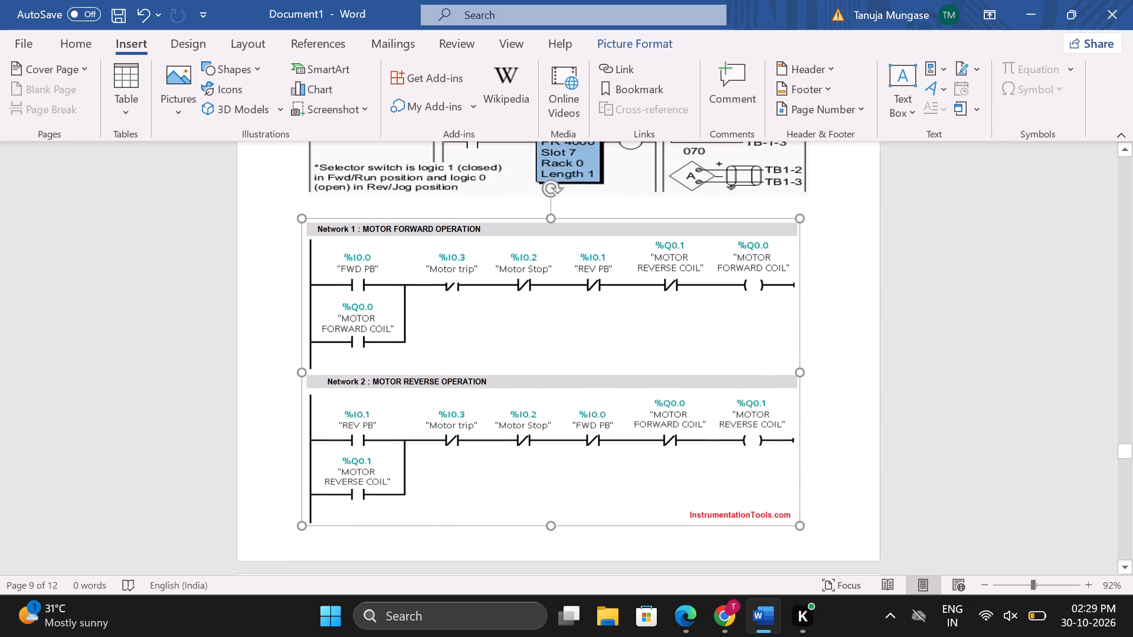
{"action": "scroll", "coordinate": [502, 533], "scroll_direction": "down", "scroll_amount": 2}
{"action": "left_click", "coordinate": [372, 350]}
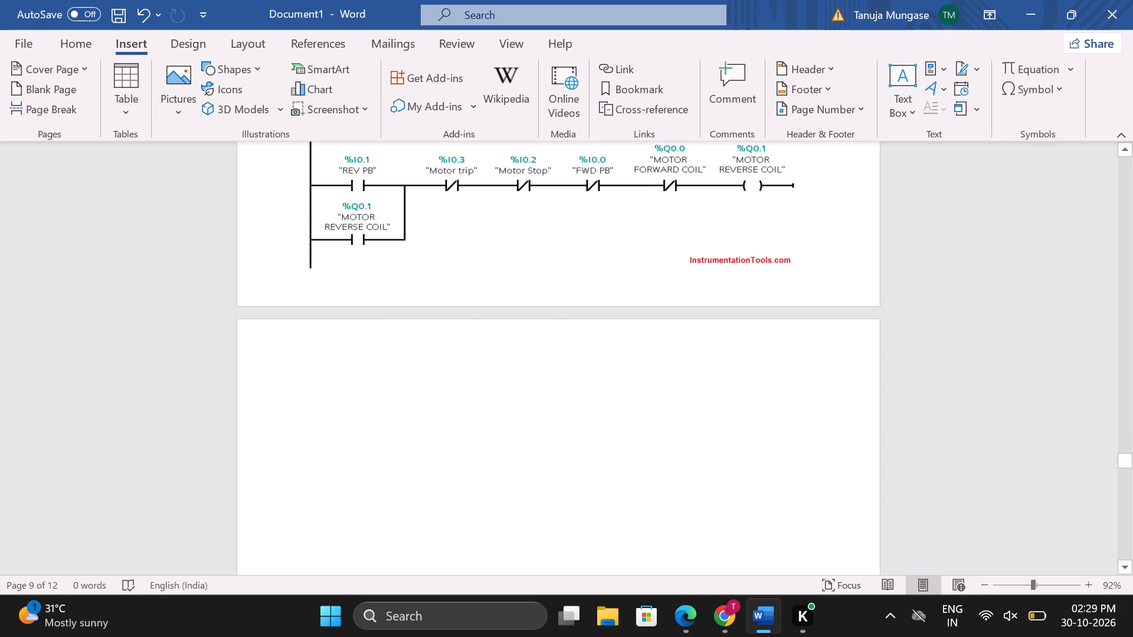
Switch to Chrome and search images for "rotary encoder interface with plc and scada screen".
{"action": "key", "text": "alt+Tab"}
{"action": "left_click_drag", "start_coordinate": [525, 111], "coordinate": [164, 130]}
{"action": "key", "text": "BackSpace"}
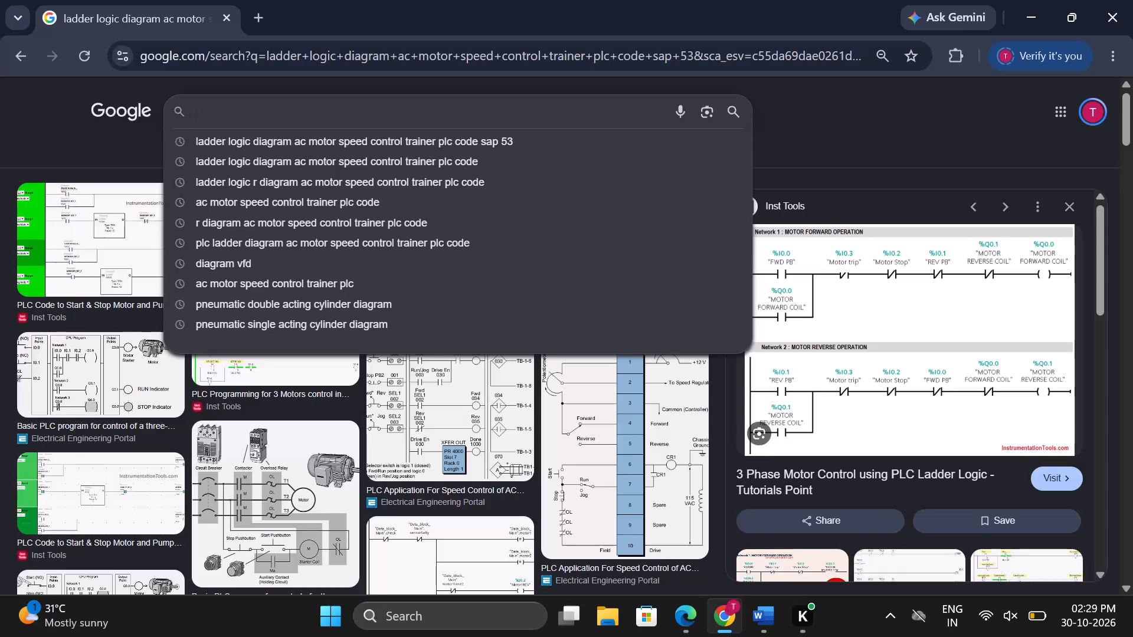
{"action": "type", "text": "rotary encoder"}
{"action": "key", "text": "space"}
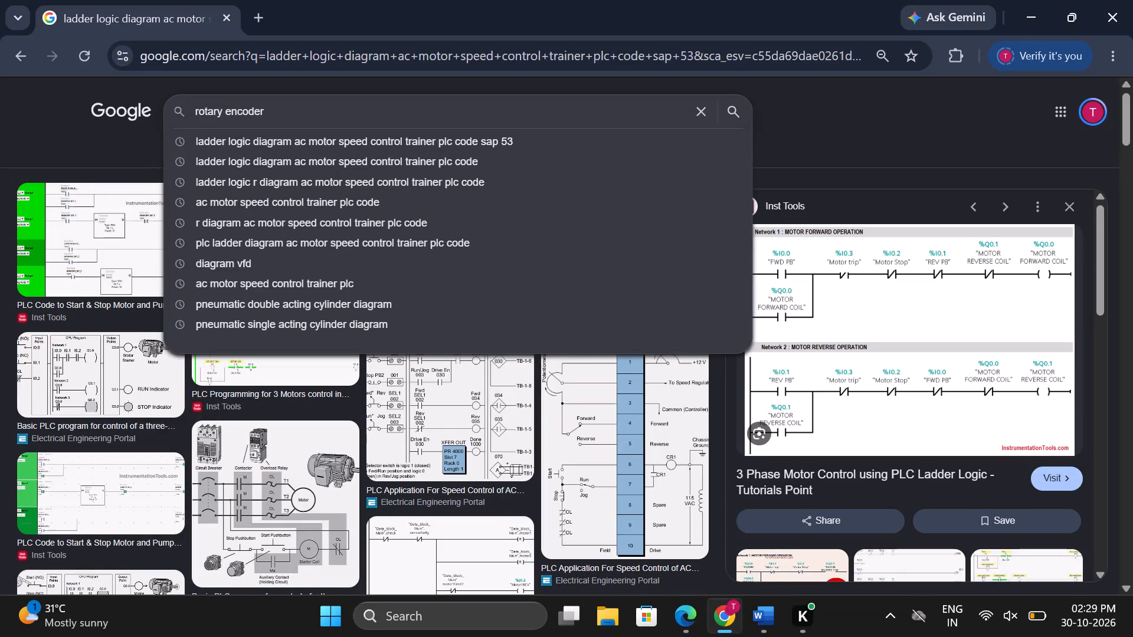
{"action": "type", "text": "interface with plc"}
{"action": "key", "text": "space"}
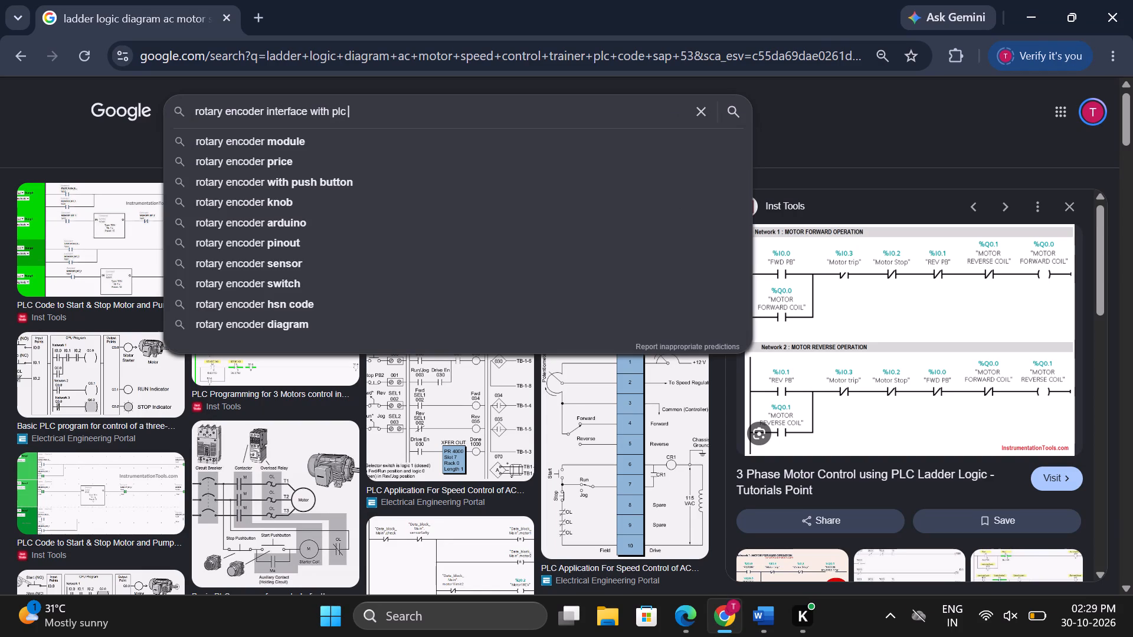
{"action": "type", "text": "and scada"}
{"action": "key", "text": "space"}
{"action": "type", "text": "screen"}
{"action": "key", "text": "Return"}
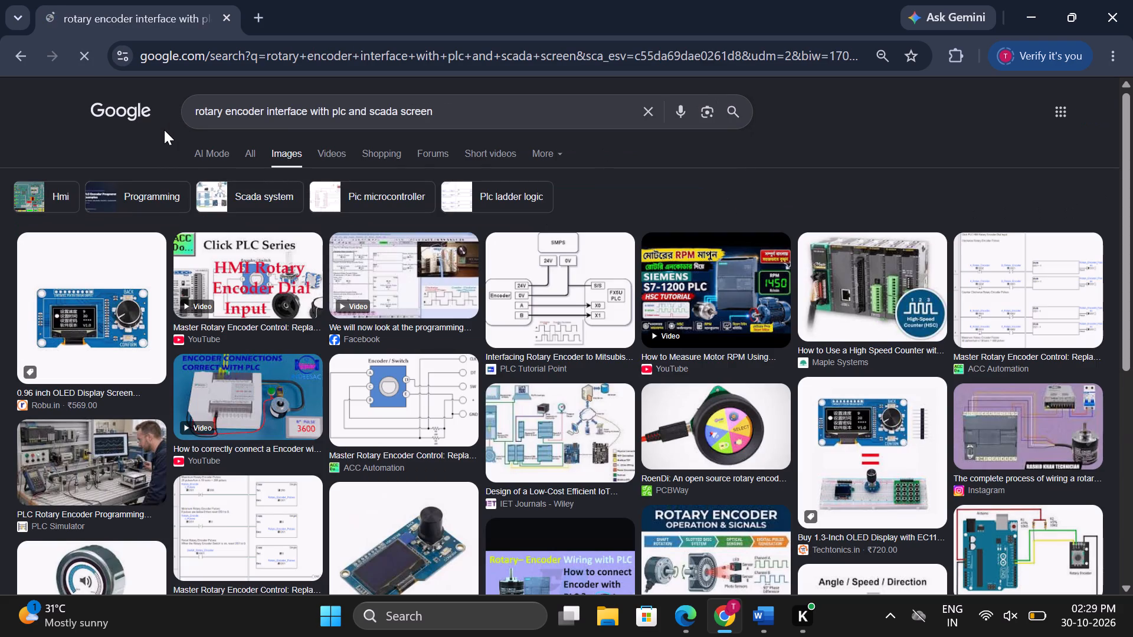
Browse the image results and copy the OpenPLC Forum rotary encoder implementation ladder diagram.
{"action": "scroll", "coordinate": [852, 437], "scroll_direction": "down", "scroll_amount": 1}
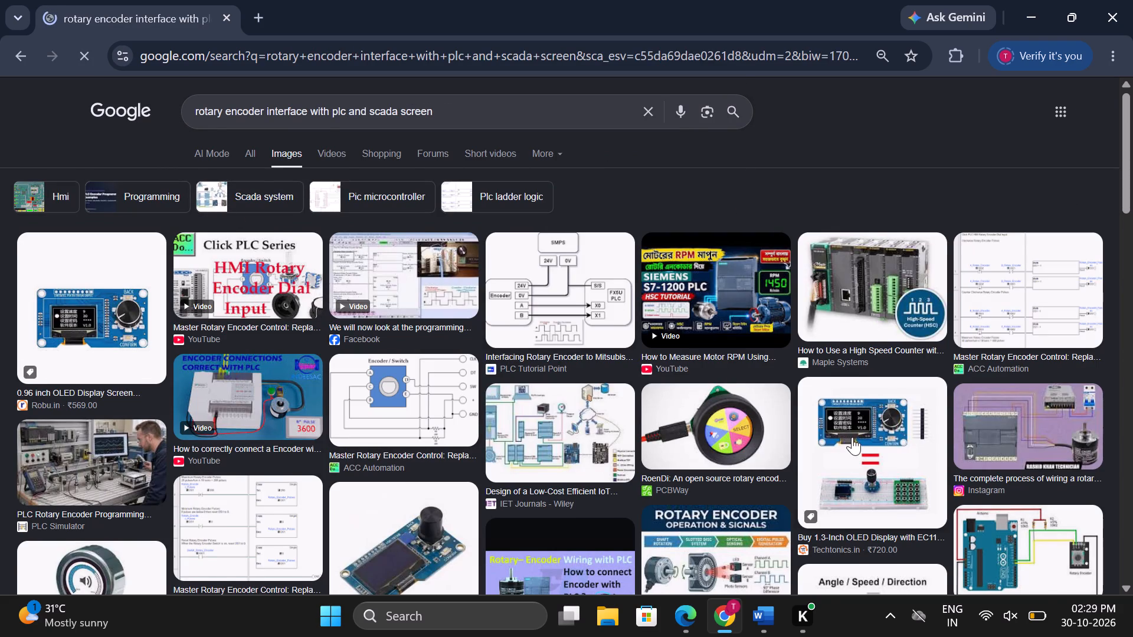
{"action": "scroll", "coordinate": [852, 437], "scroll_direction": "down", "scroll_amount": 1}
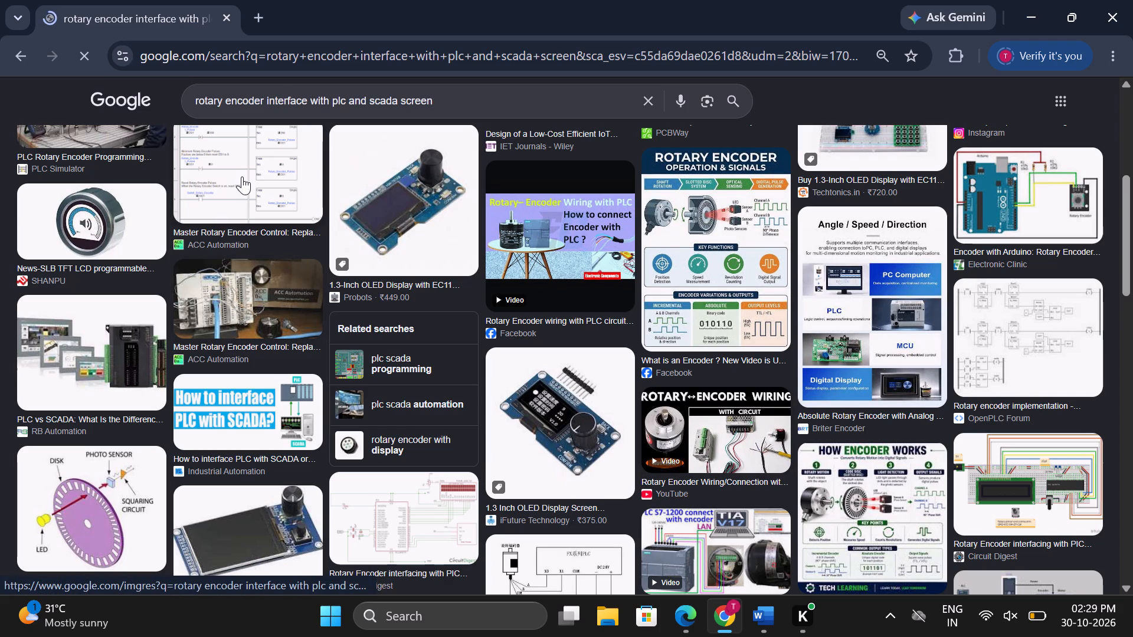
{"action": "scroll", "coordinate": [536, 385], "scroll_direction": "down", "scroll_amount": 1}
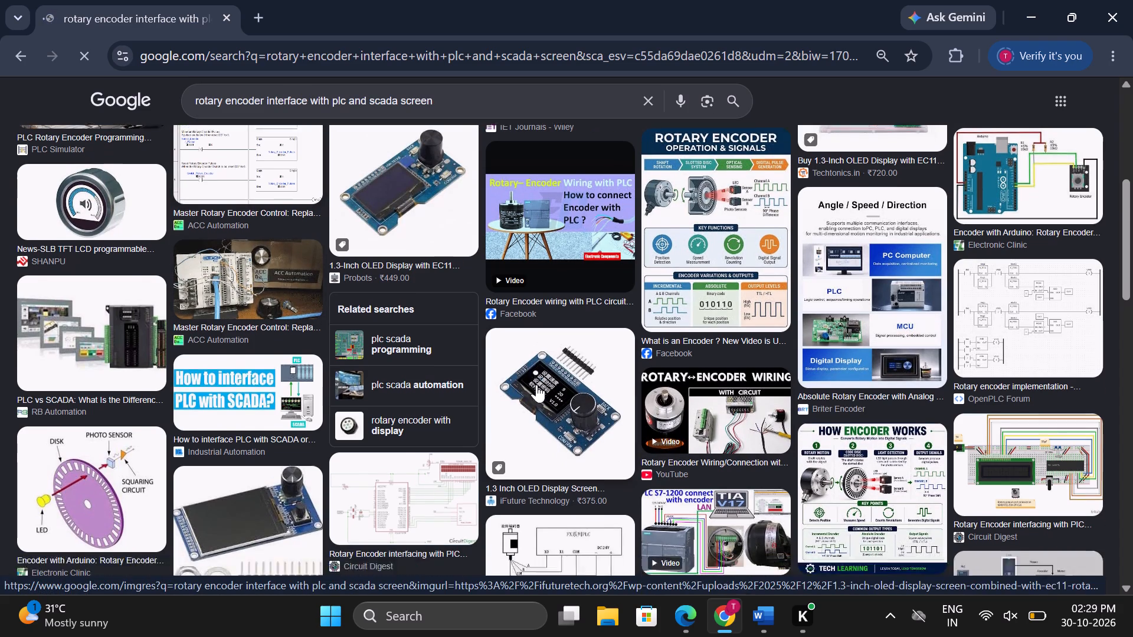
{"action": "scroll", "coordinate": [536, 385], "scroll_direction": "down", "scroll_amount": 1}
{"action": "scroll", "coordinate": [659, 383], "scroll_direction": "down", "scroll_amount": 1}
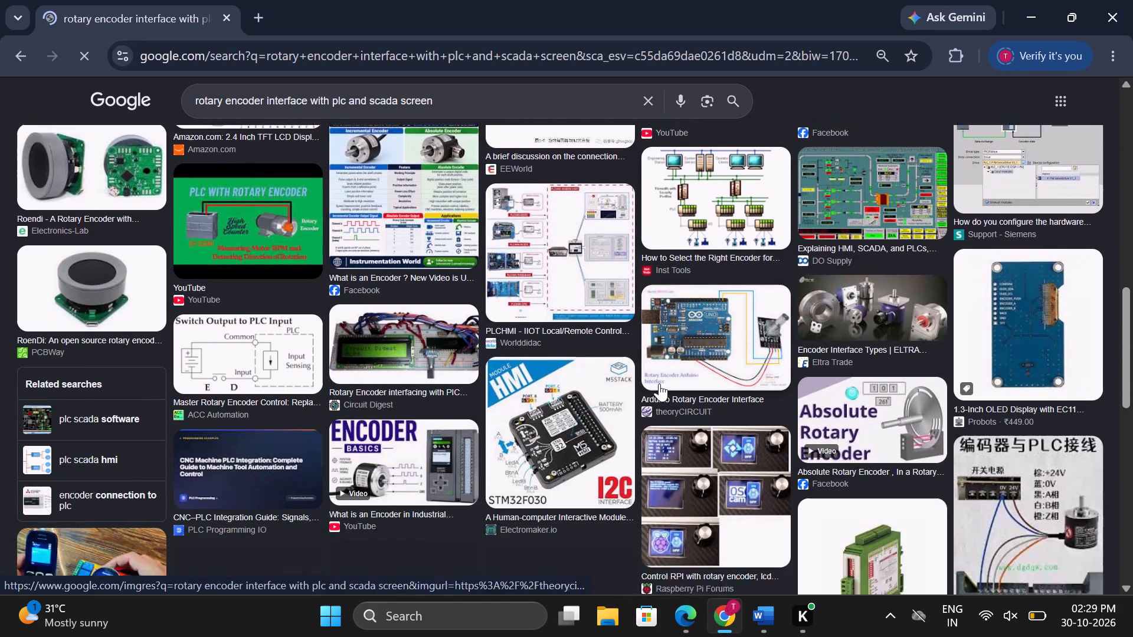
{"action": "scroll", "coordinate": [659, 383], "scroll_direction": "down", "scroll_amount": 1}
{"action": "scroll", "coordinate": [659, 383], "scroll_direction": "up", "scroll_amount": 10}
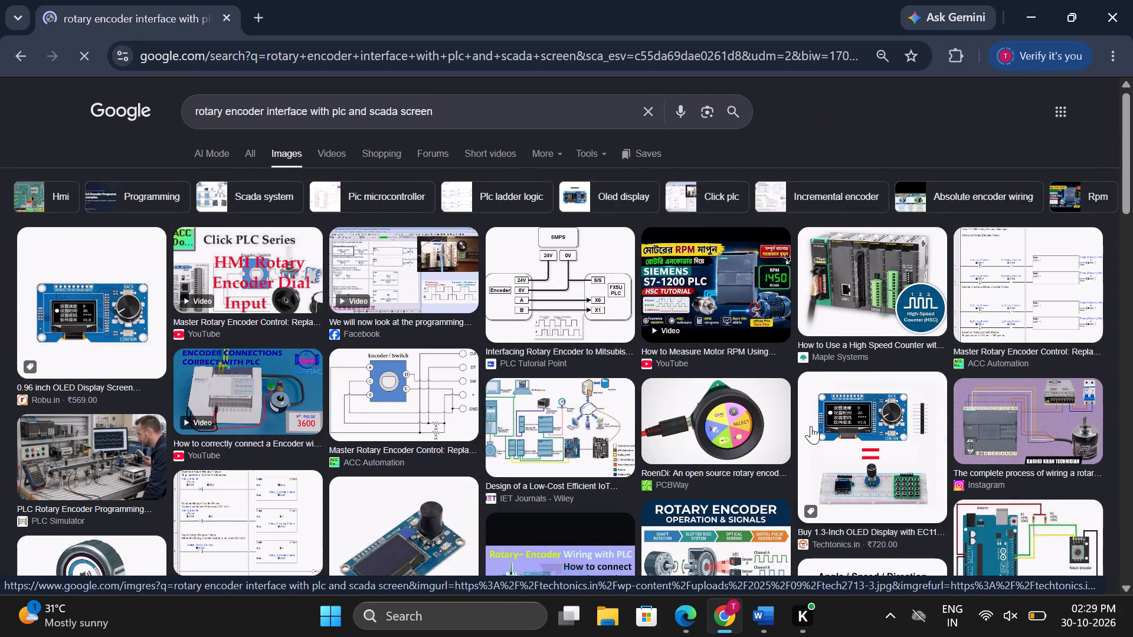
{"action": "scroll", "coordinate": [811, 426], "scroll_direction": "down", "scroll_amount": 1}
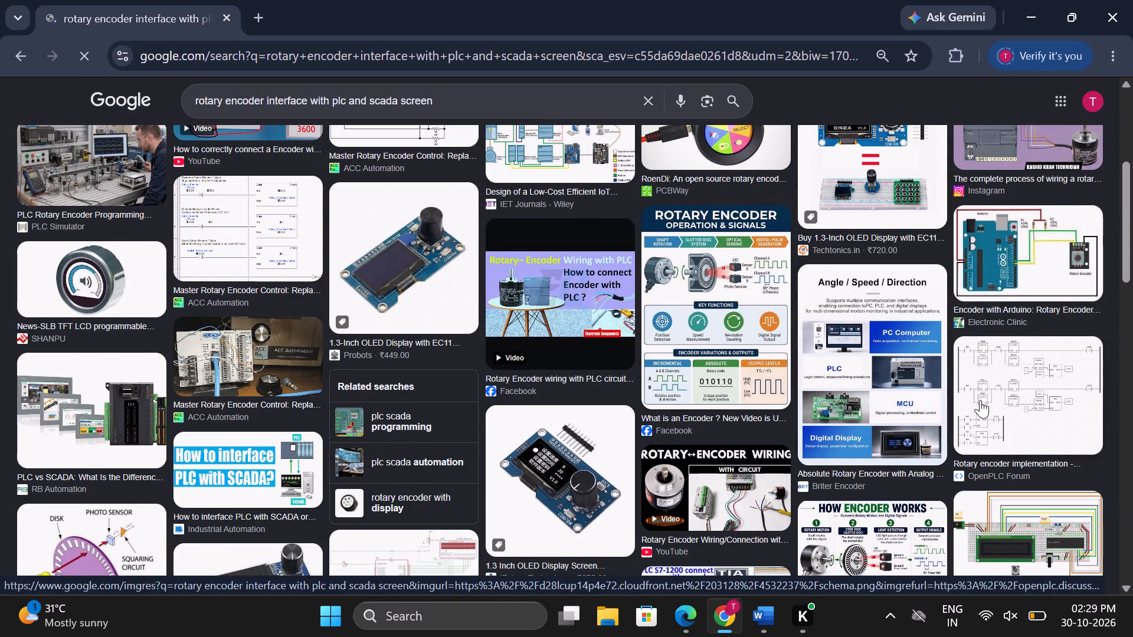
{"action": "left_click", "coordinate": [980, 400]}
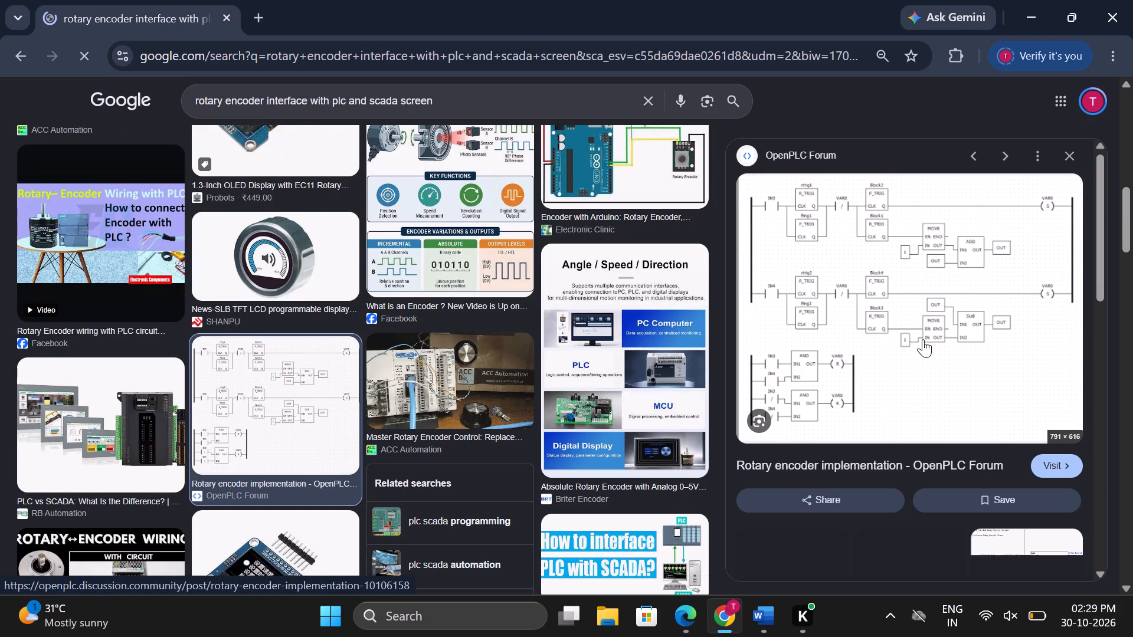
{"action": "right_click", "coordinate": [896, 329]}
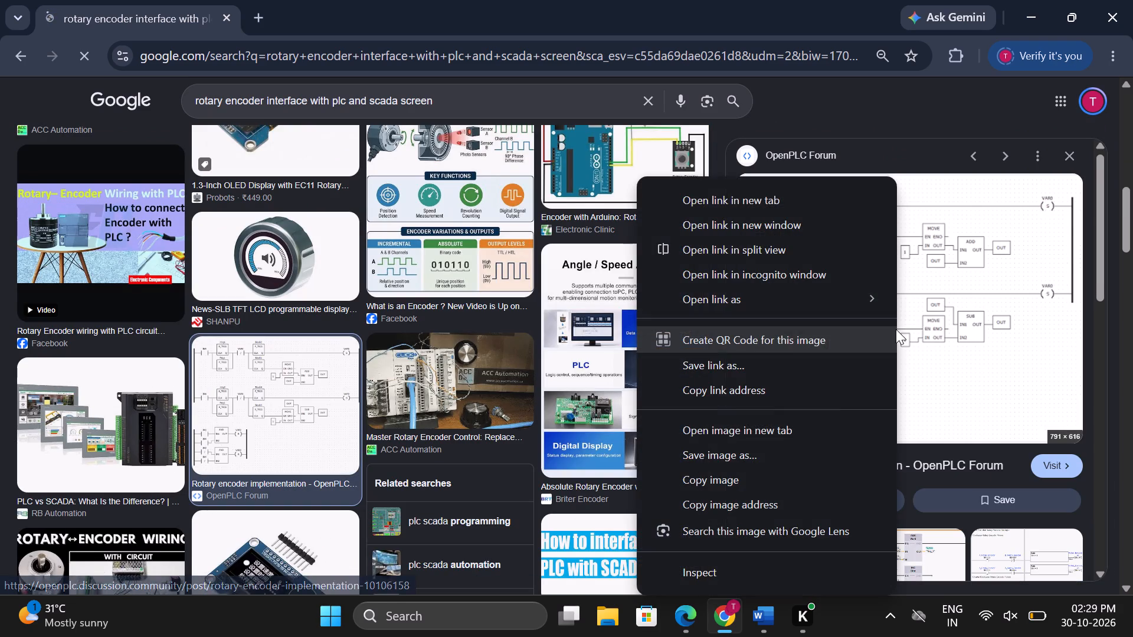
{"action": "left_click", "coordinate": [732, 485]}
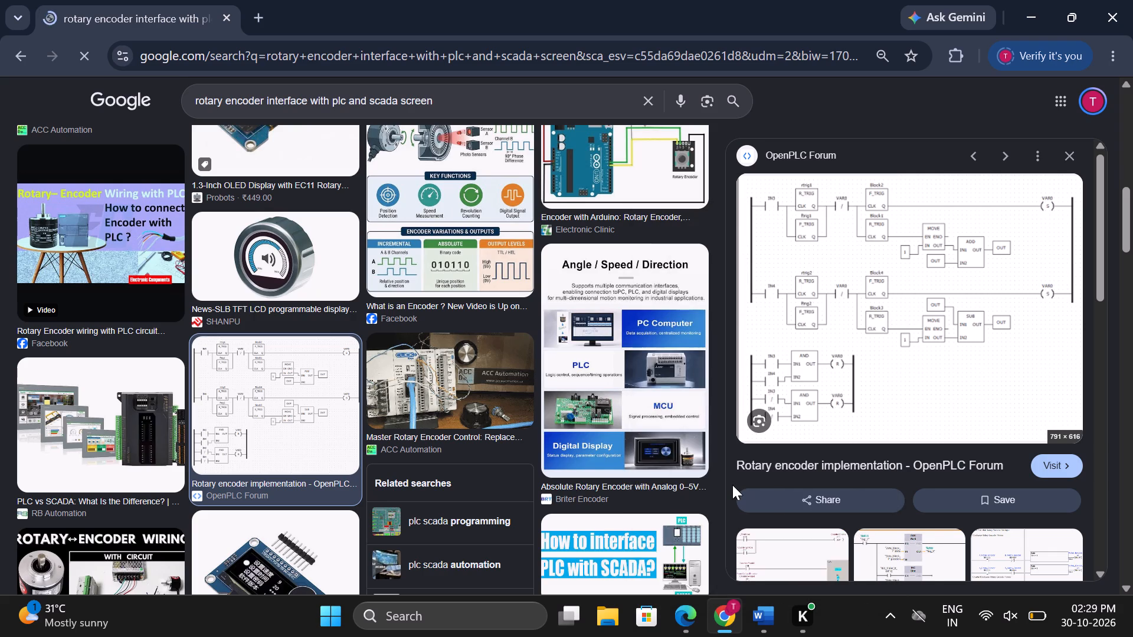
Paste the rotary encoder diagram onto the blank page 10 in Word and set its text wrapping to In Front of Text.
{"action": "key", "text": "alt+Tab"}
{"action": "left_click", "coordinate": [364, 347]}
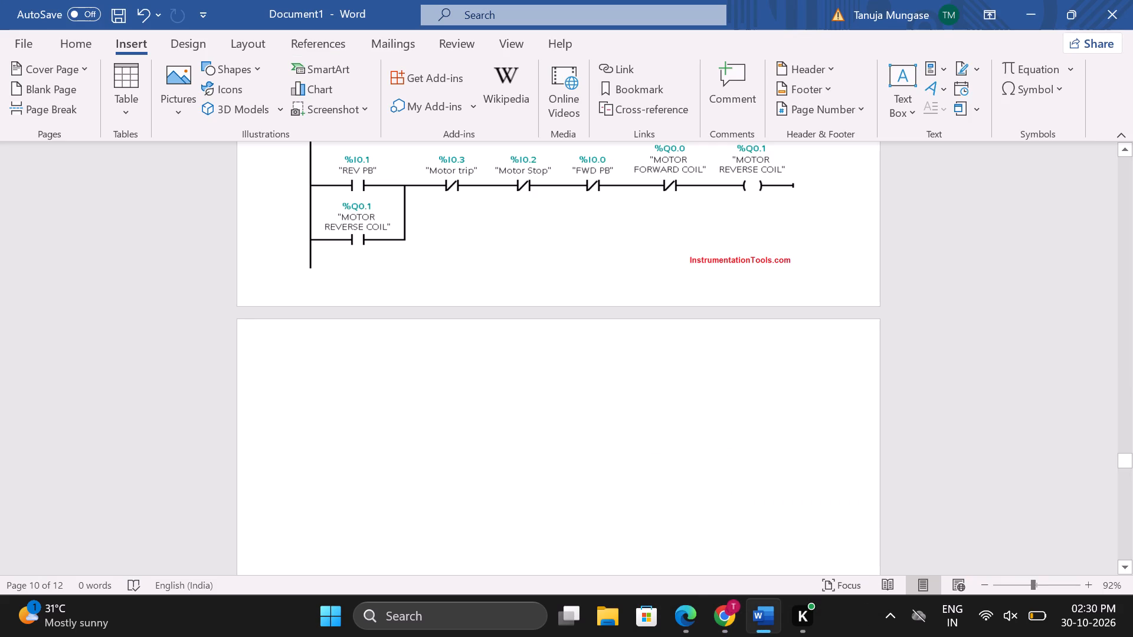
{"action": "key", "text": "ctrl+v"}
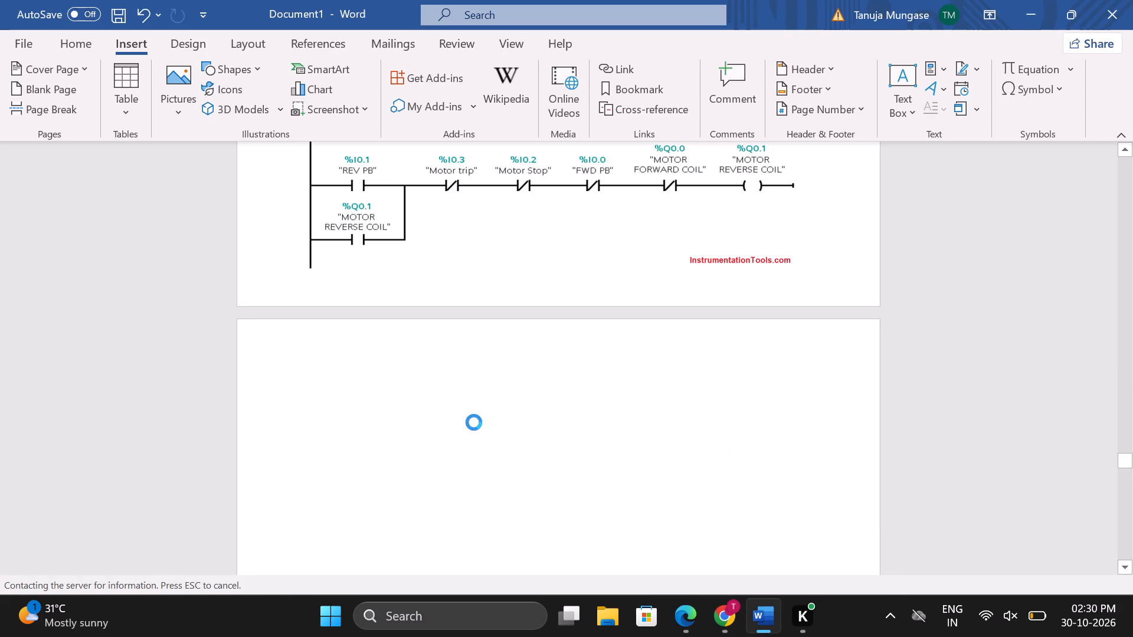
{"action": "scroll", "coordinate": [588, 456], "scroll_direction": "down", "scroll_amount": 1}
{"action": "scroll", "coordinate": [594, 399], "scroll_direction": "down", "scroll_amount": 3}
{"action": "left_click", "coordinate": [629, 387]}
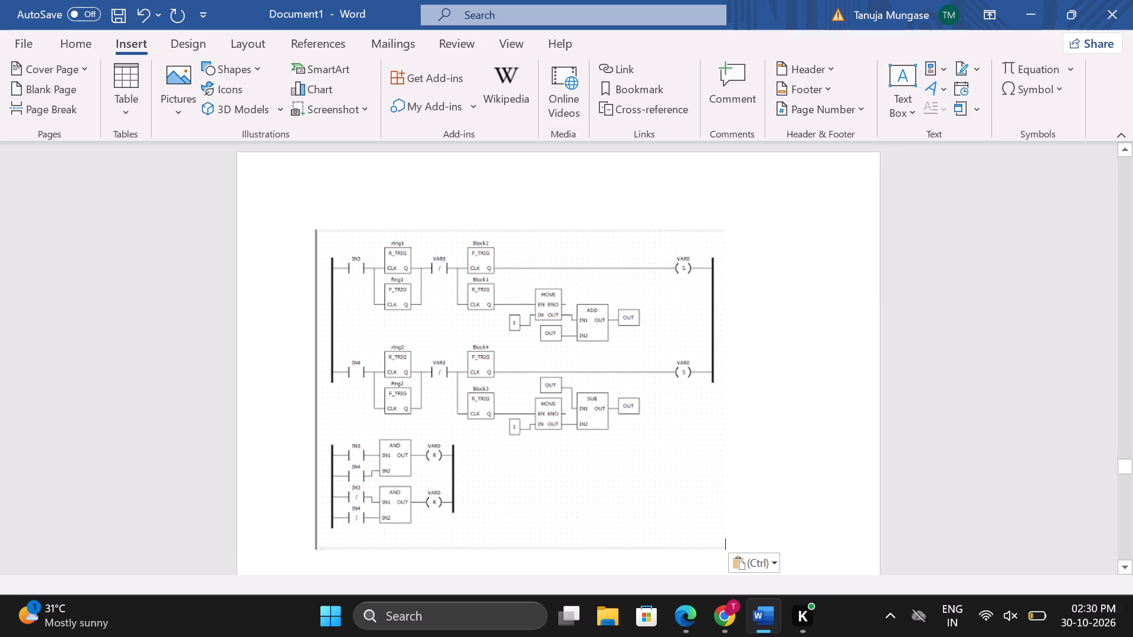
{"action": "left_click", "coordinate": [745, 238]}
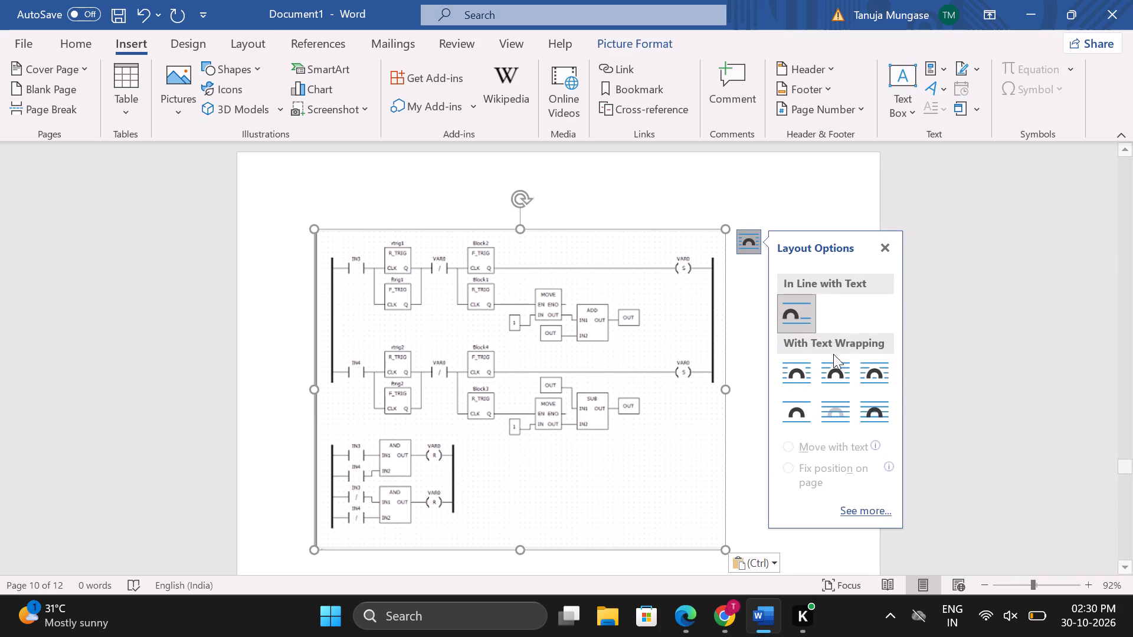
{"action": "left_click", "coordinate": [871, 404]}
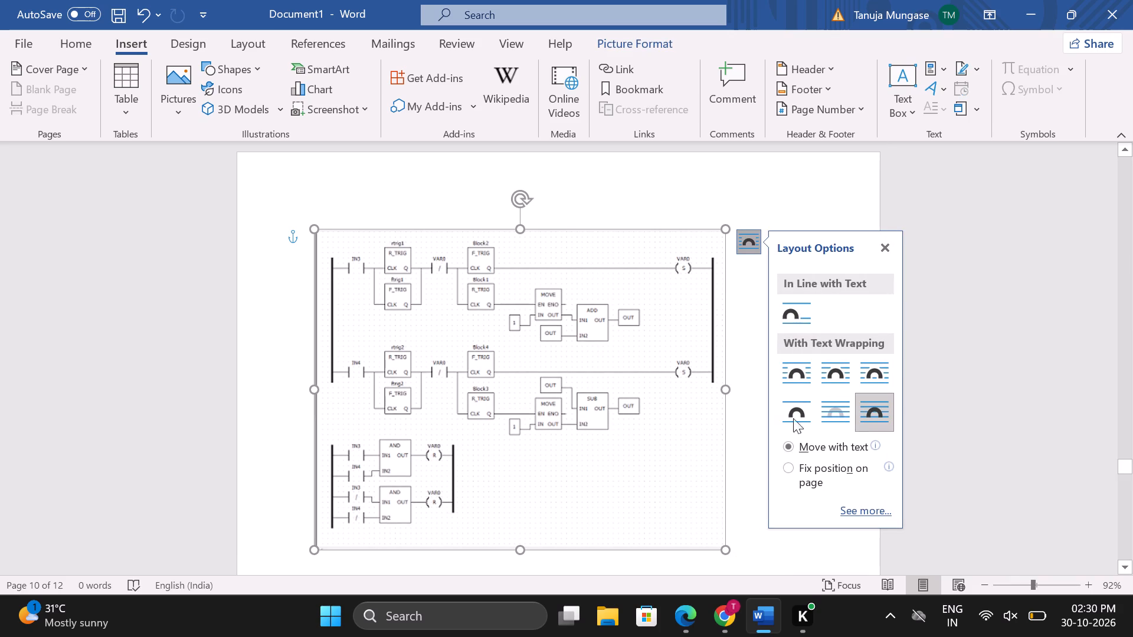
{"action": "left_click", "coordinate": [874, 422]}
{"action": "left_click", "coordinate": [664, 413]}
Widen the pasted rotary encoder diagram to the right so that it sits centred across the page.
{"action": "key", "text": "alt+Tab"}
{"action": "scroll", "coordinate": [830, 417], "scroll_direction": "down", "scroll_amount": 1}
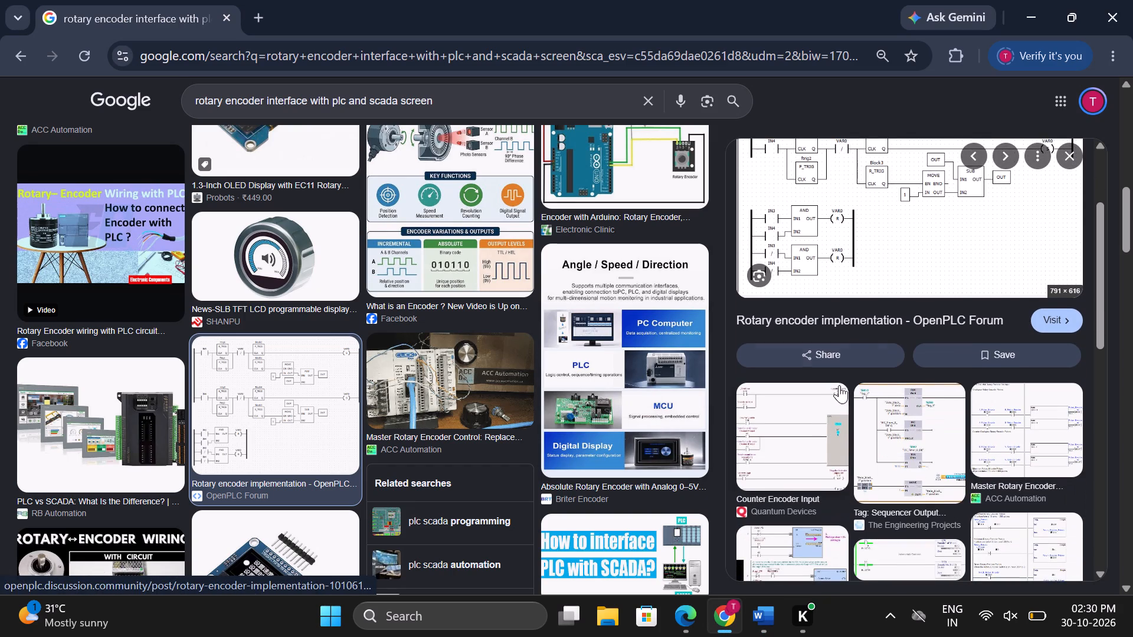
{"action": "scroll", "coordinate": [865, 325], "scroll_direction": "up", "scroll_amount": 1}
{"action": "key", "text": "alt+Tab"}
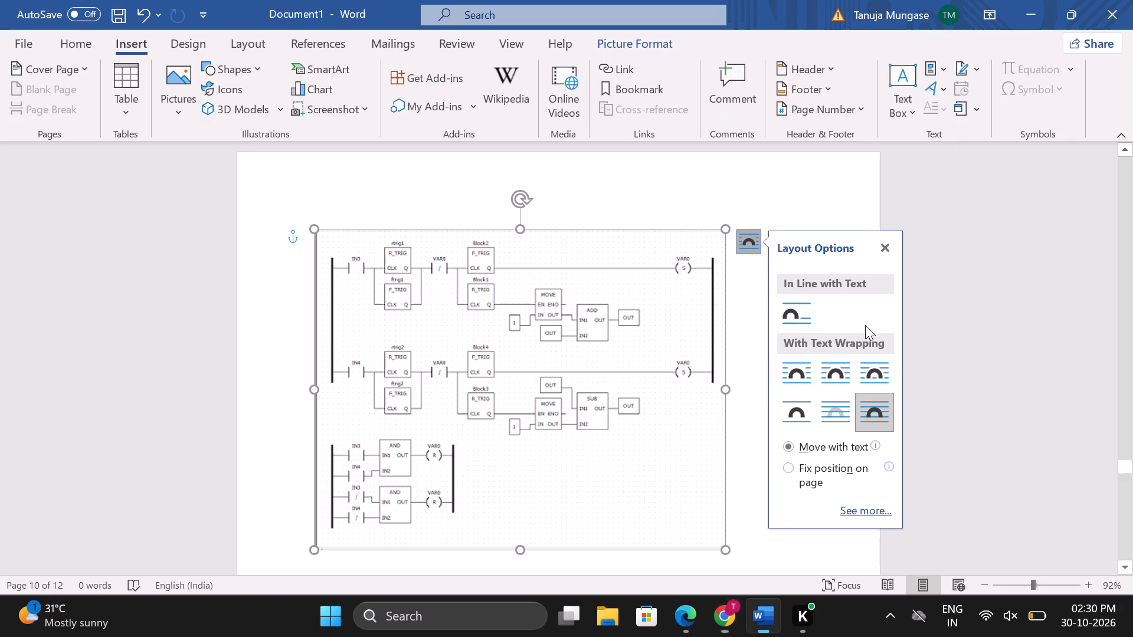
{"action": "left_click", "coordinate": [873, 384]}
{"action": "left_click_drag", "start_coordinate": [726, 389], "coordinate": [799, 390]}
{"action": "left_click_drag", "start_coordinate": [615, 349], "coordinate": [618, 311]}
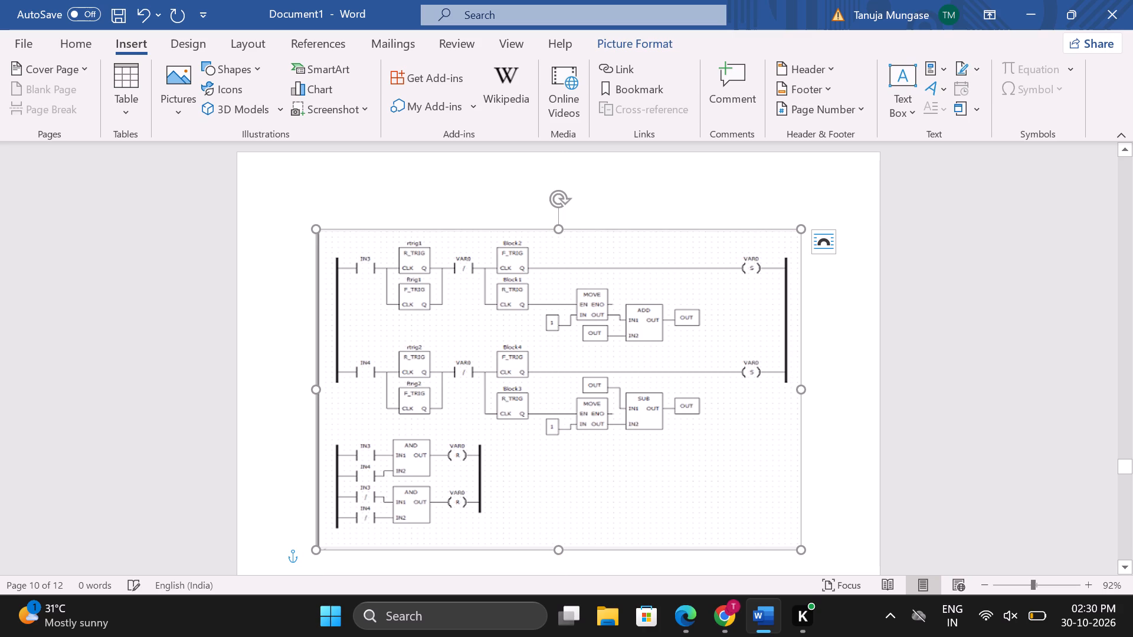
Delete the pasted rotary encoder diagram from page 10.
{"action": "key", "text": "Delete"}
Return to Chrome, look through the related encoder images including The Engineering Projects ladder diagram, and close the image preview.
{"action": "key", "text": "alt+Tab"}
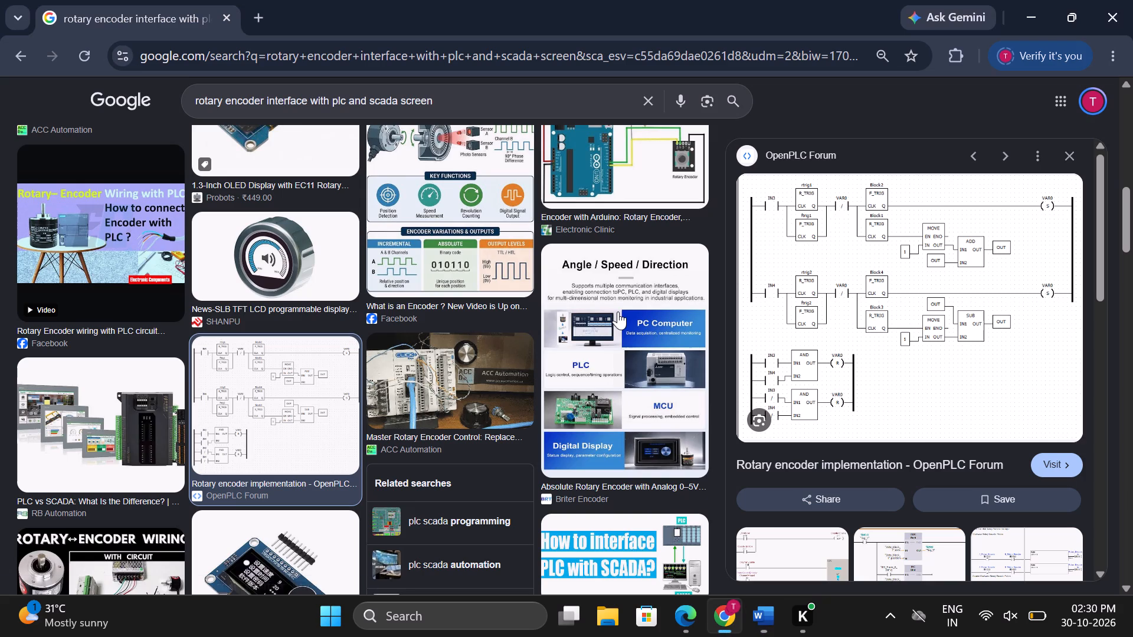
{"action": "scroll", "coordinate": [725, 384], "scroll_direction": "down", "scroll_amount": 2}
{"action": "scroll", "coordinate": [899, 480], "scroll_direction": "down", "scroll_amount": 1}
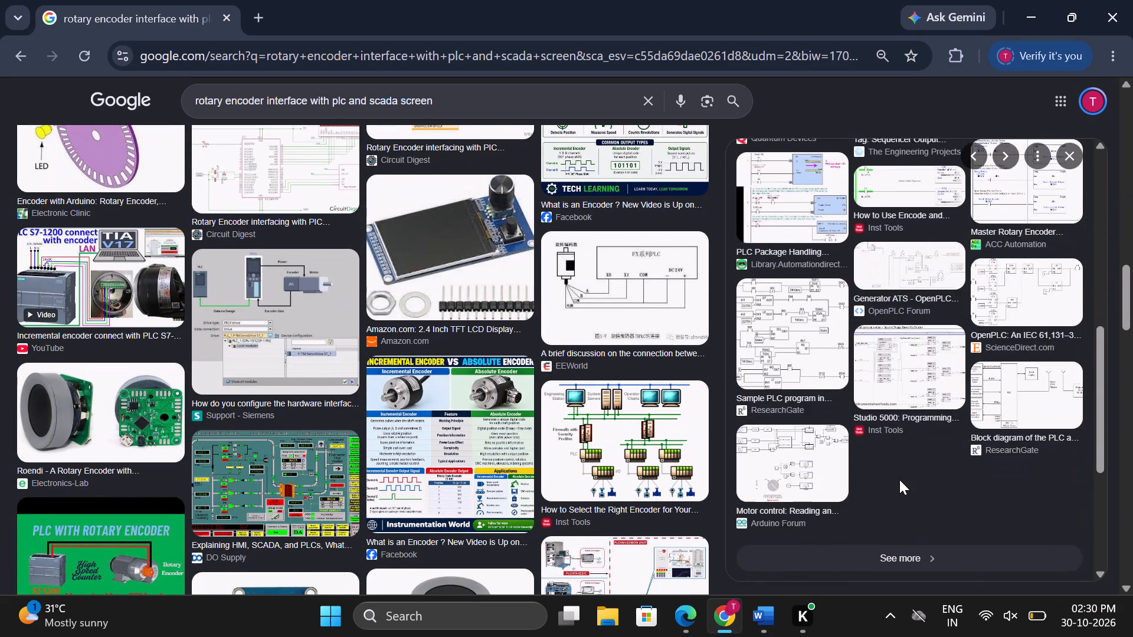
{"action": "scroll", "coordinate": [900, 393], "scroll_direction": "up", "scroll_amount": 1}
{"action": "left_click", "coordinate": [902, 547]}
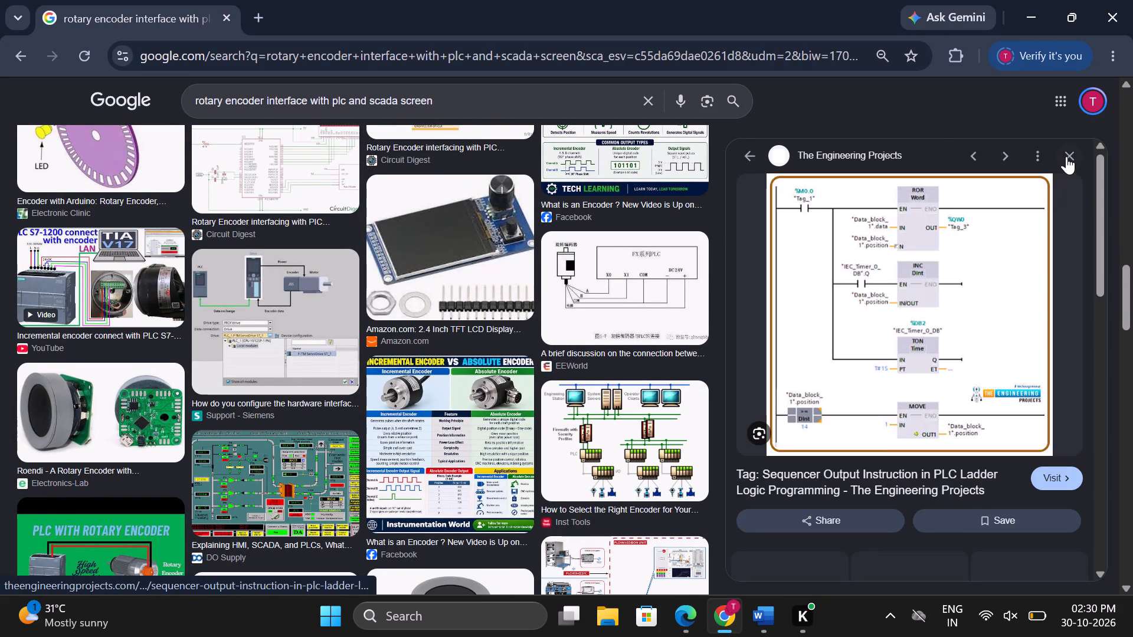
{"action": "left_click", "coordinate": [1069, 155]}
{"action": "scroll", "coordinate": [579, 377], "scroll_direction": "up", "scroll_amount": 7}
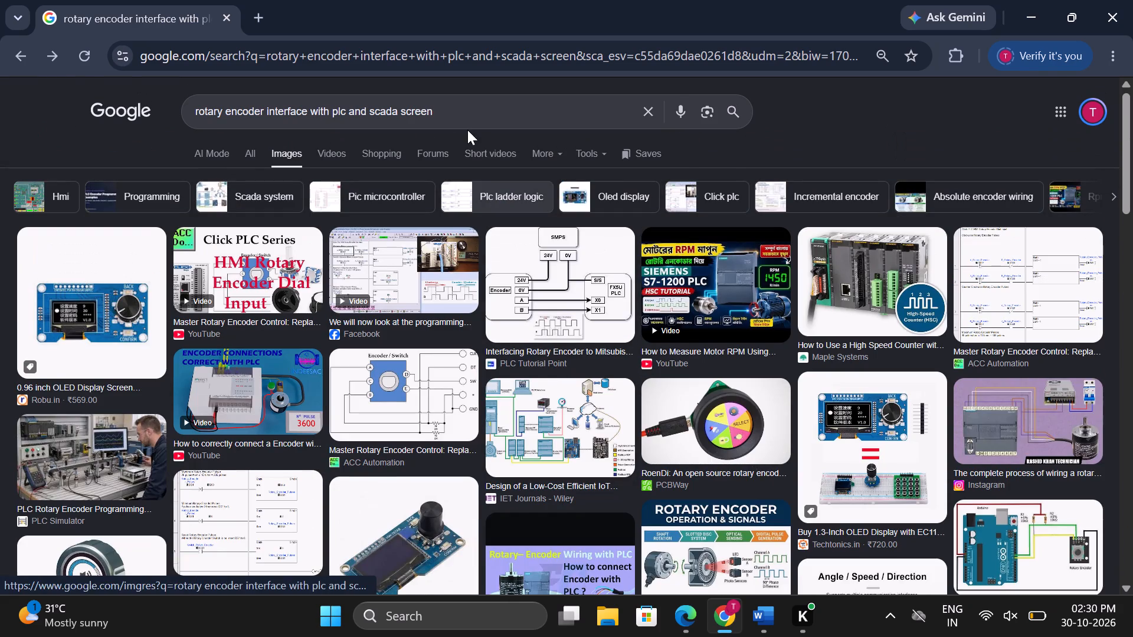
Search images for "rotary encoder interface with plc and scada screen proper" and copy ACC Automation's Encoder / Switch wiring diagram.
{"action": "left_click", "coordinate": [461, 114]}
{"action": "key", "text": "space"}
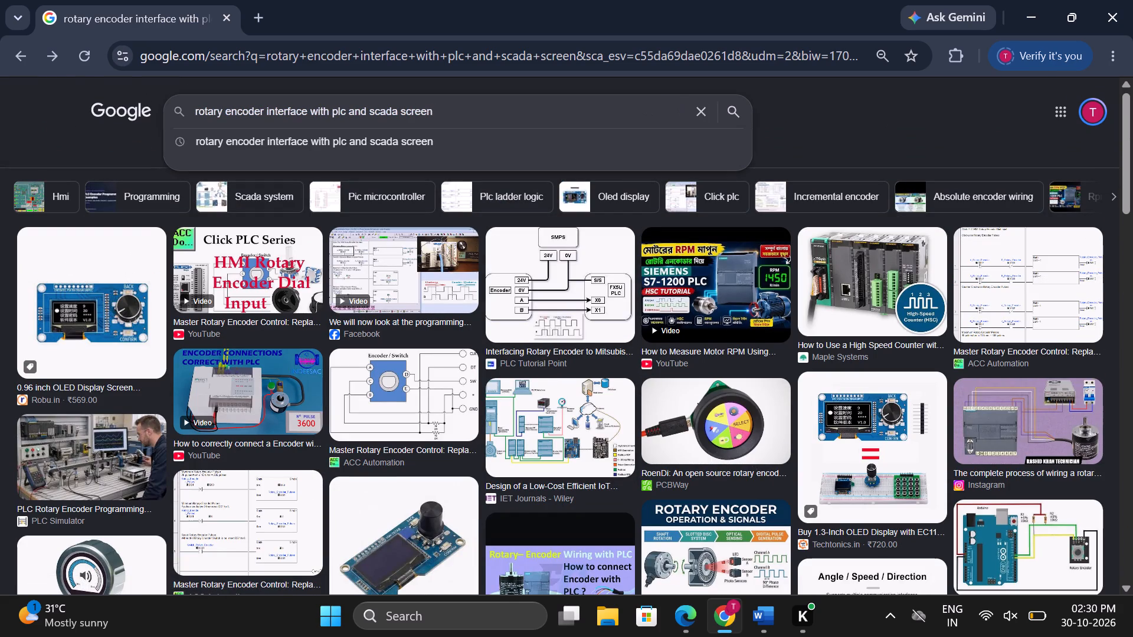
{"action": "type", "text": "proper"}
{"action": "key", "text": "Return"}
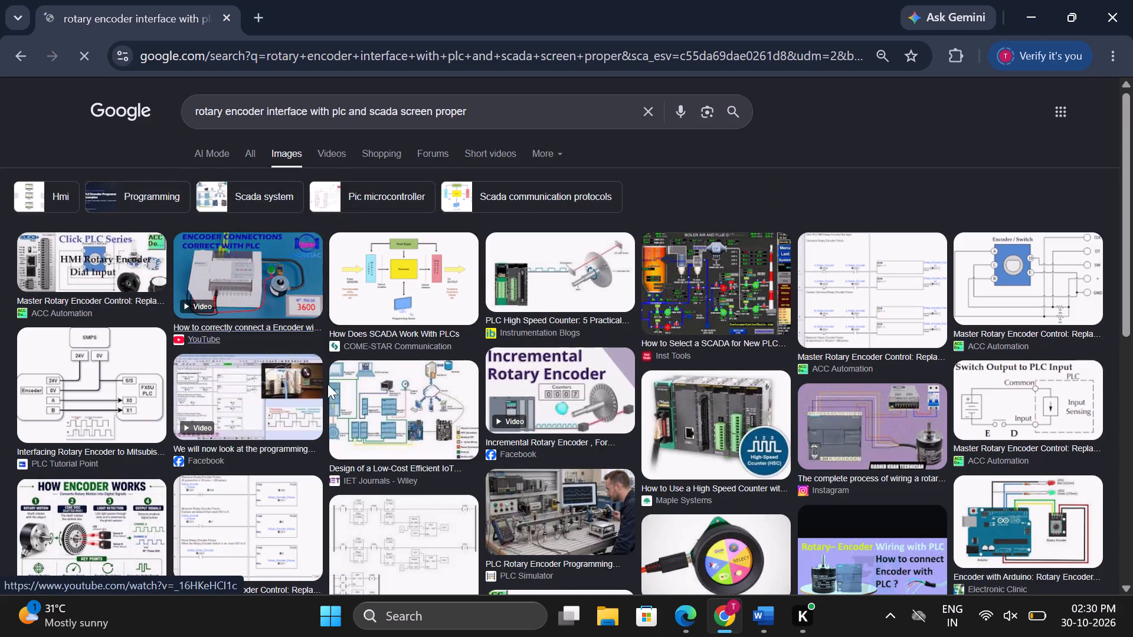
{"action": "scroll", "coordinate": [330, 412], "scroll_direction": "down", "scroll_amount": 1}
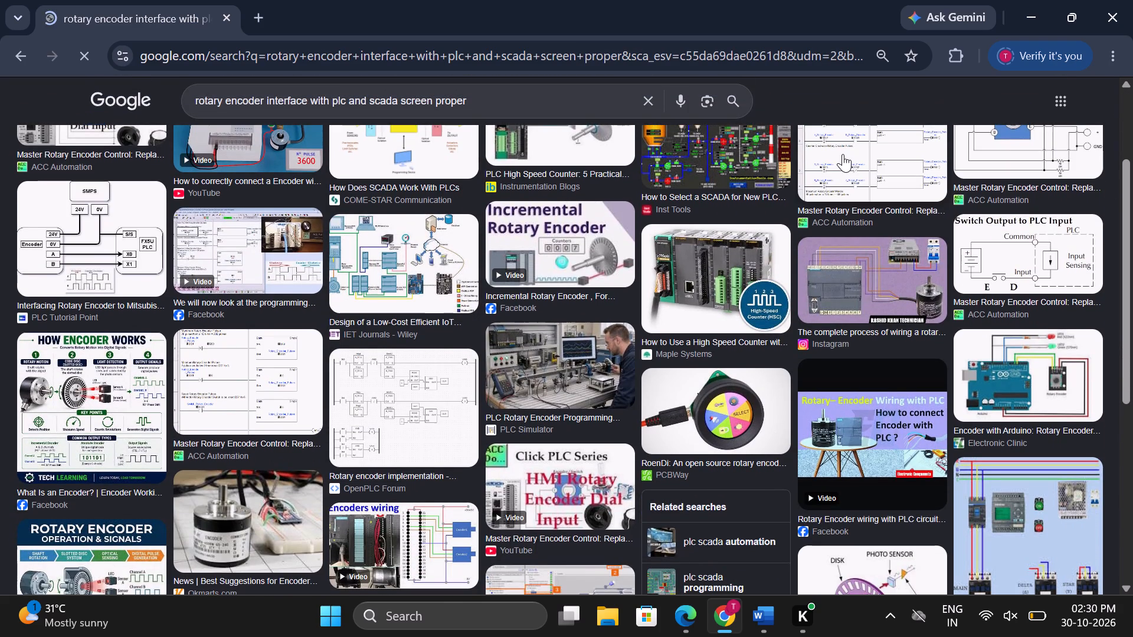
{"action": "scroll", "coordinate": [843, 157], "scroll_direction": "up", "scroll_amount": 2}
{"action": "left_click", "coordinate": [1047, 275]}
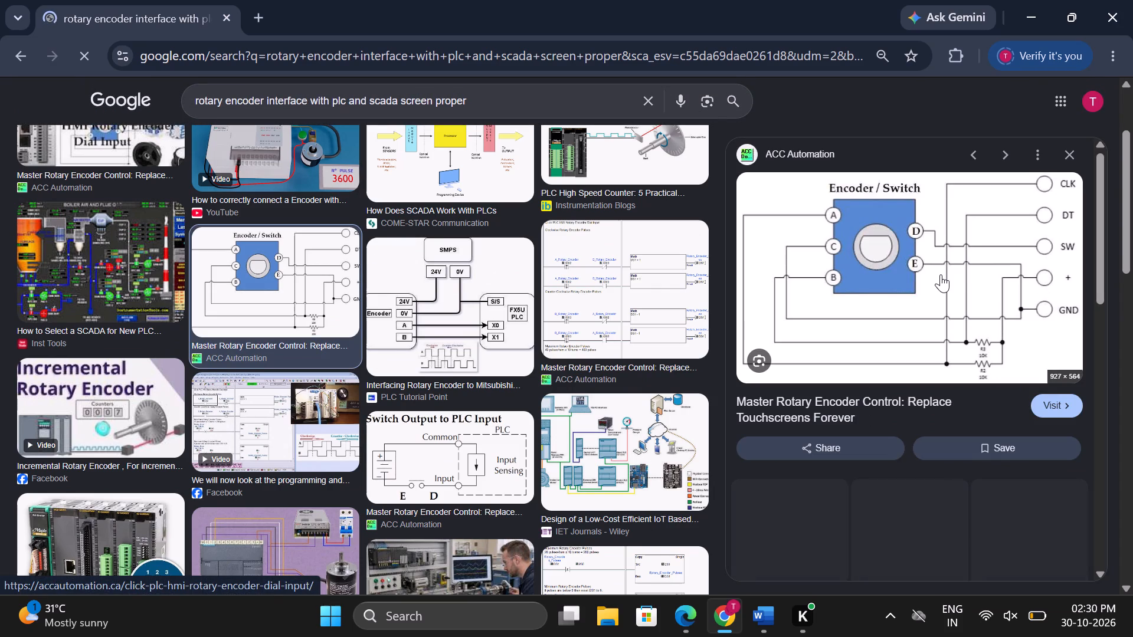
{"action": "right_click", "coordinate": [941, 274]}
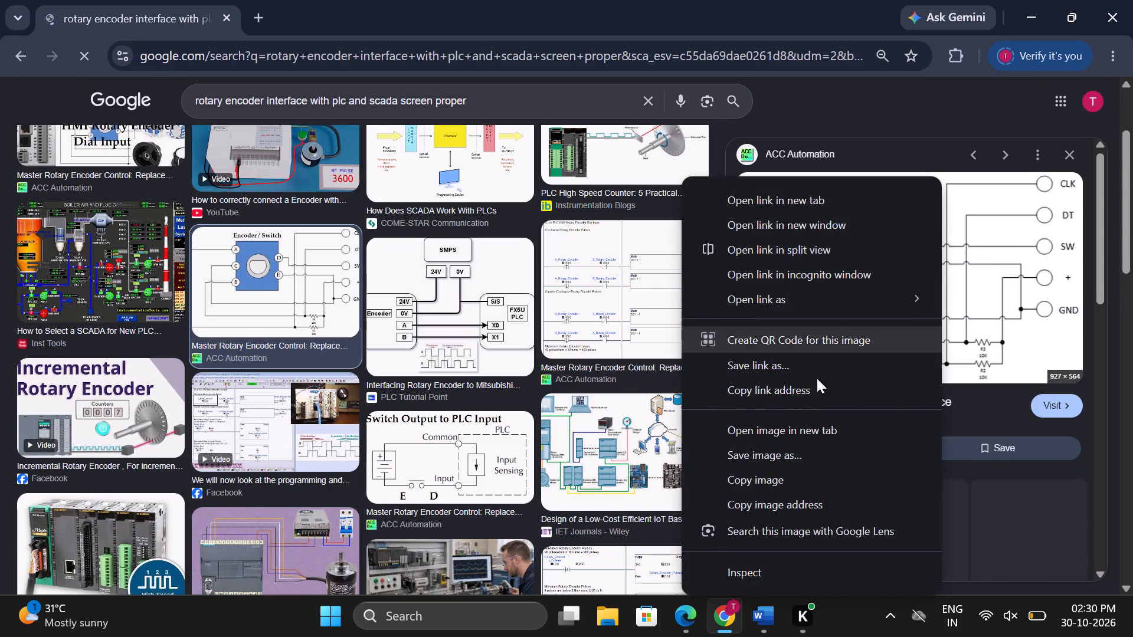
{"action": "left_click", "coordinate": [757, 483]}
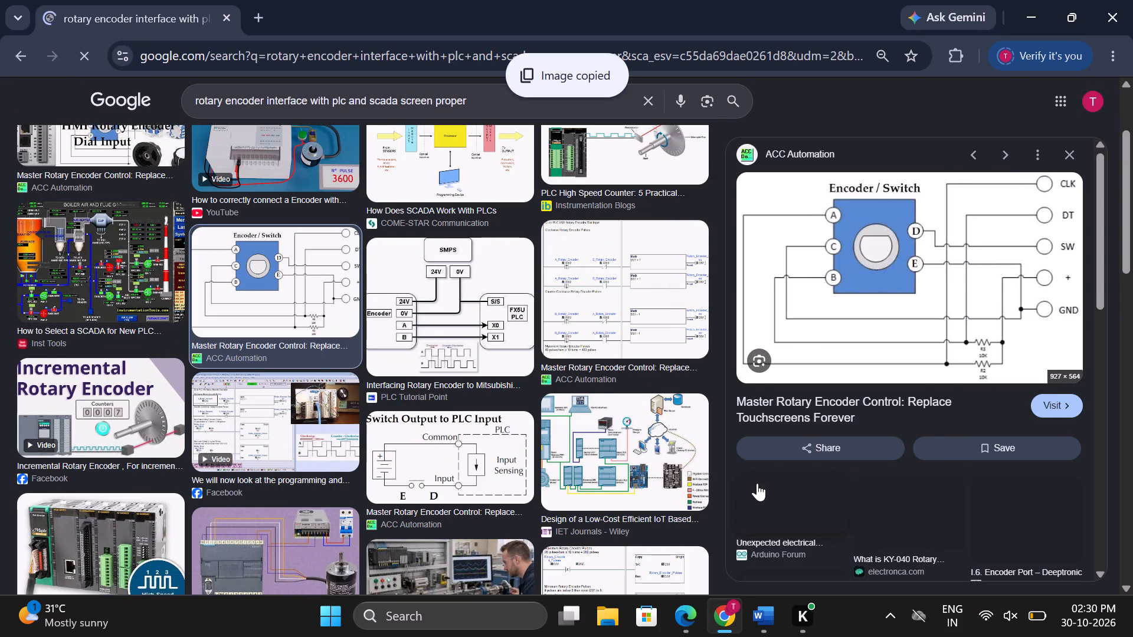
Switch to Word, paste the Encoder / Switch wiring diagram, and set its text wrapping to In Front of Text.
{"action": "key", "text": "alt+Tab"}
{"action": "left_click", "coordinate": [409, 258]}
{"action": "key", "text": "ctrl+v"}
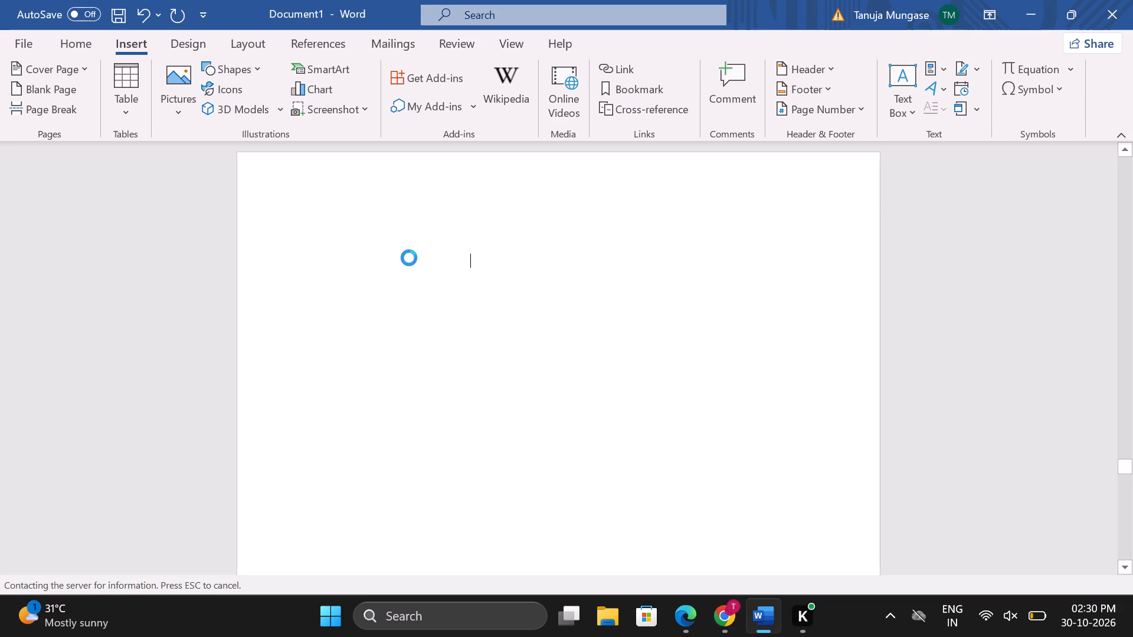
{"action": "left_click", "coordinate": [502, 360]}
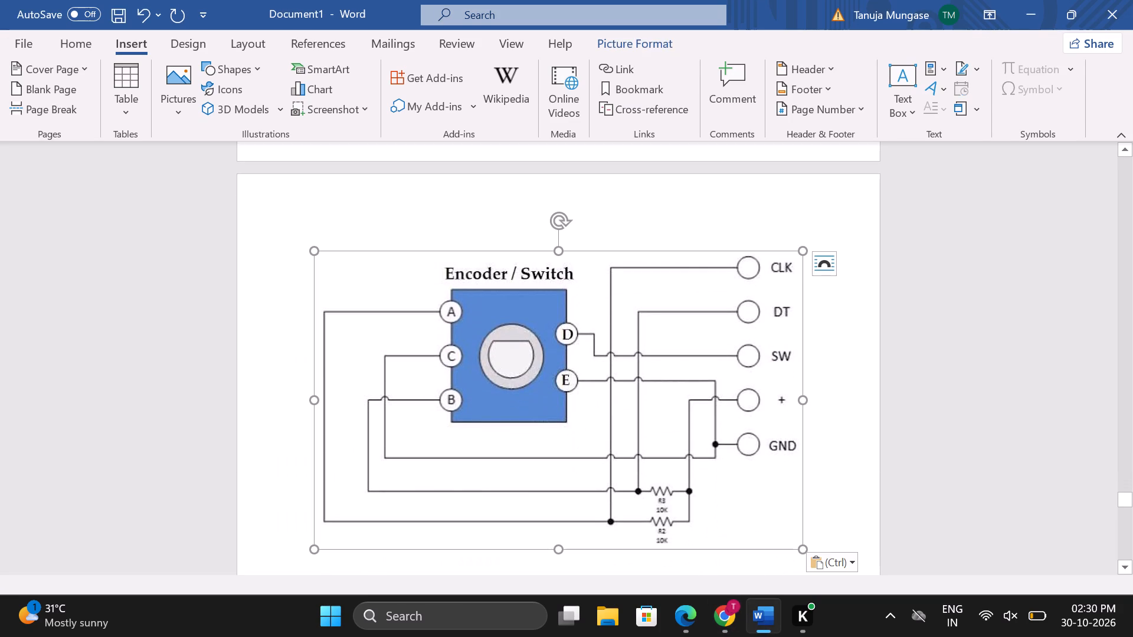
{"action": "left_click", "coordinate": [827, 267]}
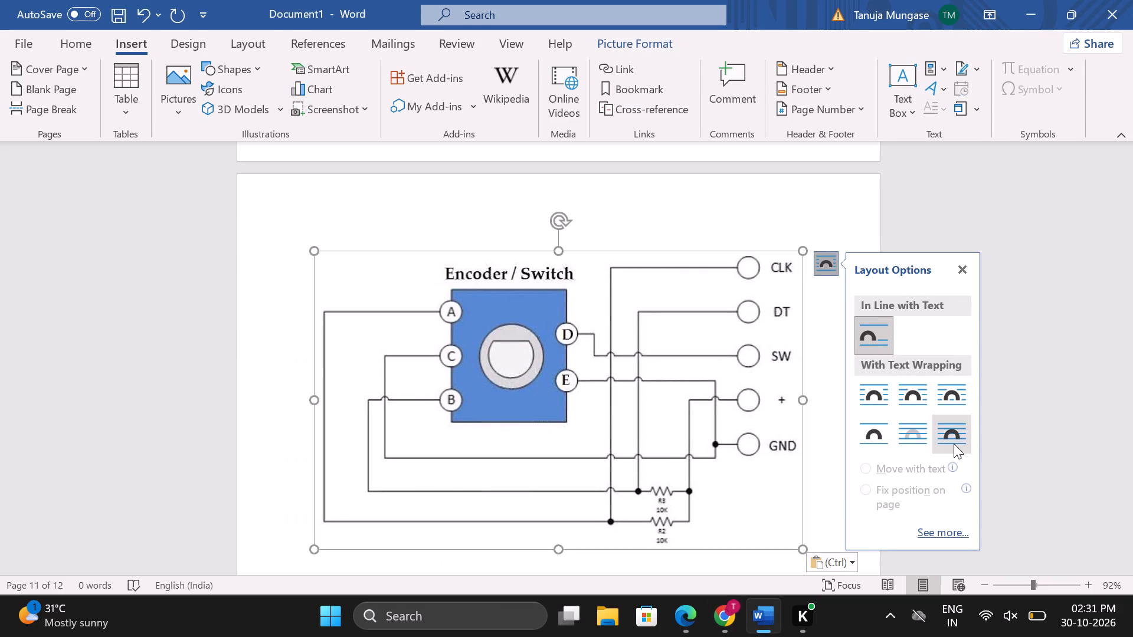
{"action": "left_click", "coordinate": [954, 444]}
Move the Encoder / Switch diagram up near the top of page 10, keeping it centred across the page.
{"action": "scroll", "coordinate": [657, 321], "scroll_direction": "up", "scroll_amount": 3}
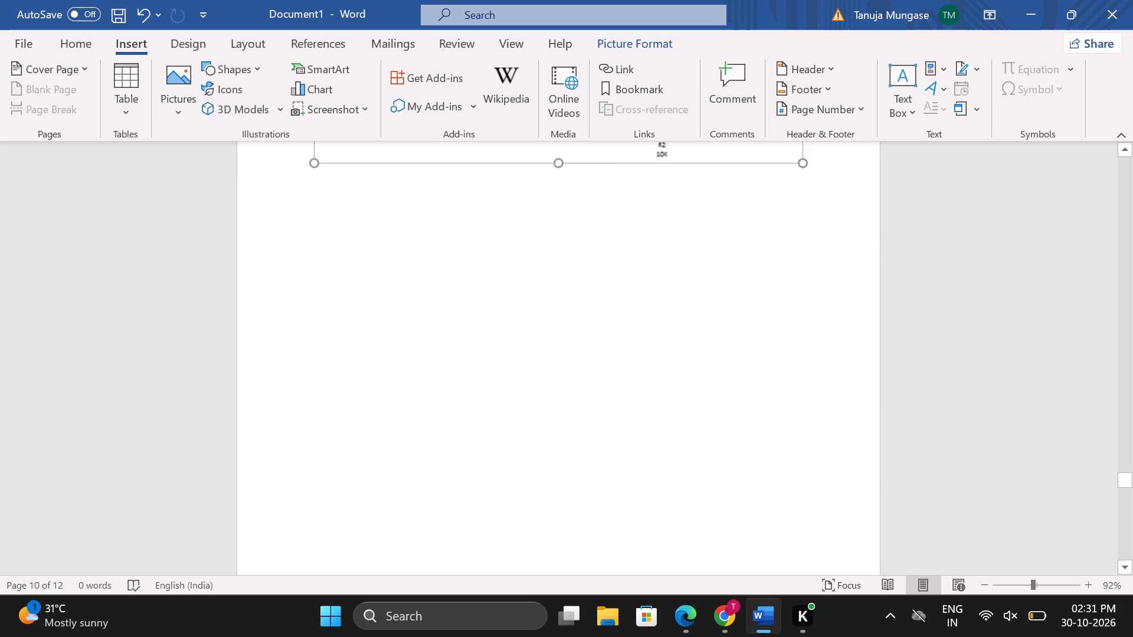
{"action": "scroll", "coordinate": [657, 321], "scroll_direction": "up", "scroll_amount": 2}
{"action": "left_click_drag", "start_coordinate": [612, 316], "coordinate": [613, 279]}
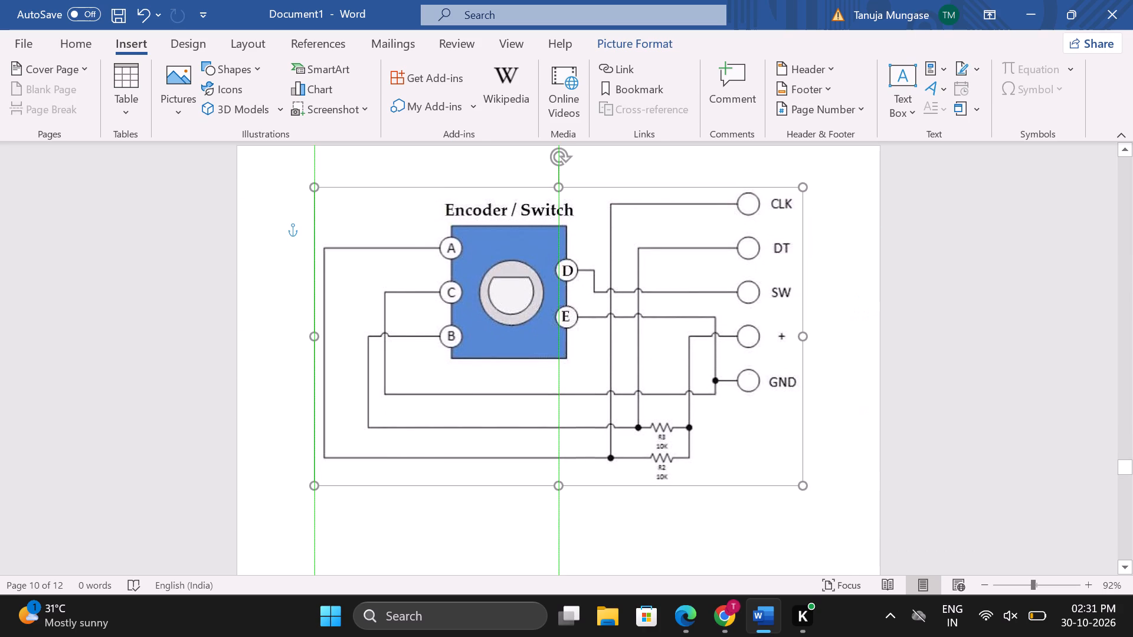
{"action": "left_click_drag", "start_coordinate": [613, 279], "coordinate": [612, 277]}
{"action": "scroll", "coordinate": [612, 277], "scroll_direction": "down", "scroll_amount": 1}
{"action": "left_click", "coordinate": [617, 505]}
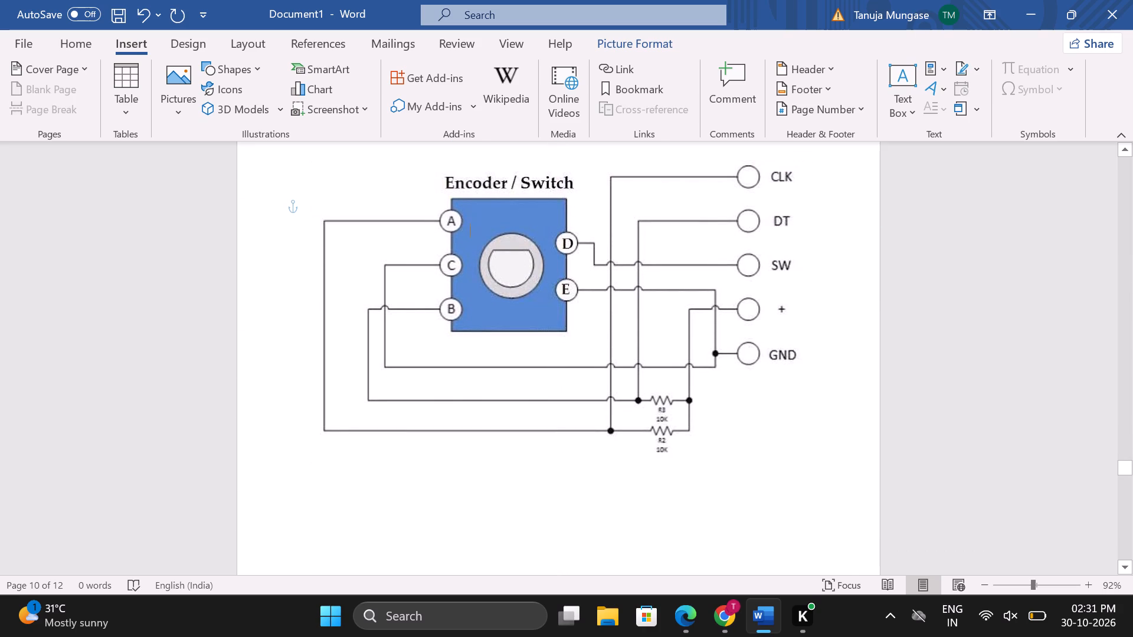
Return to Chrome and copy ACC Automation's Click PLC HMI Rotary Encoder Dial Input ladder diagram.
{"action": "key", "text": "alt+Tab"}
{"action": "left_click", "coordinate": [605, 295]}
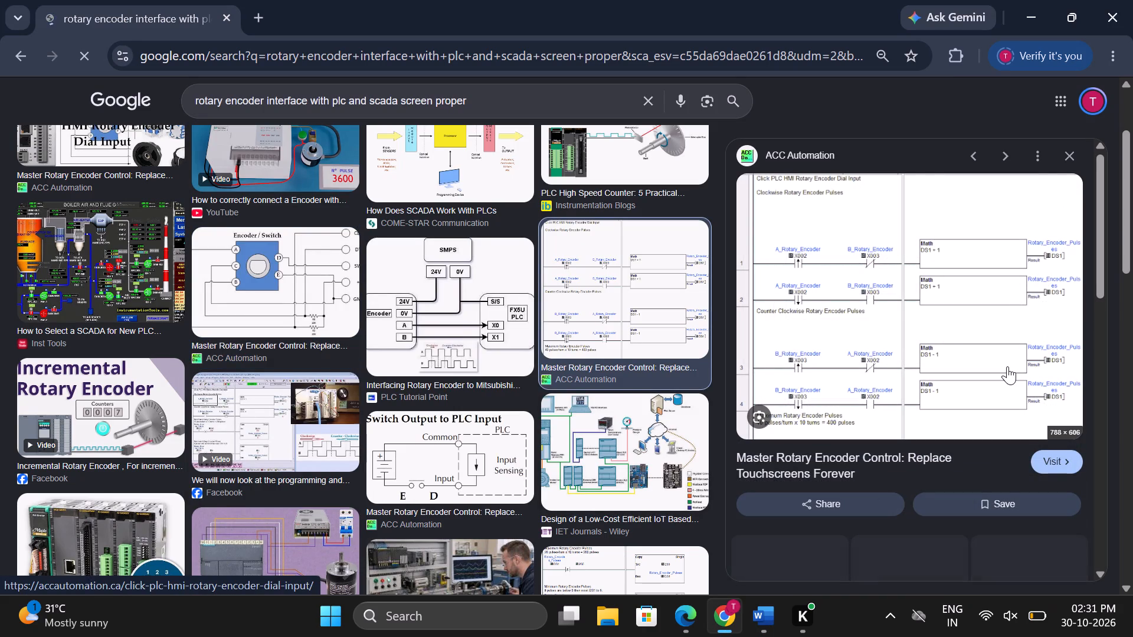
{"action": "scroll", "coordinate": [921, 335], "scroll_direction": "up", "scroll_amount": 4, "text": "ctrl"}
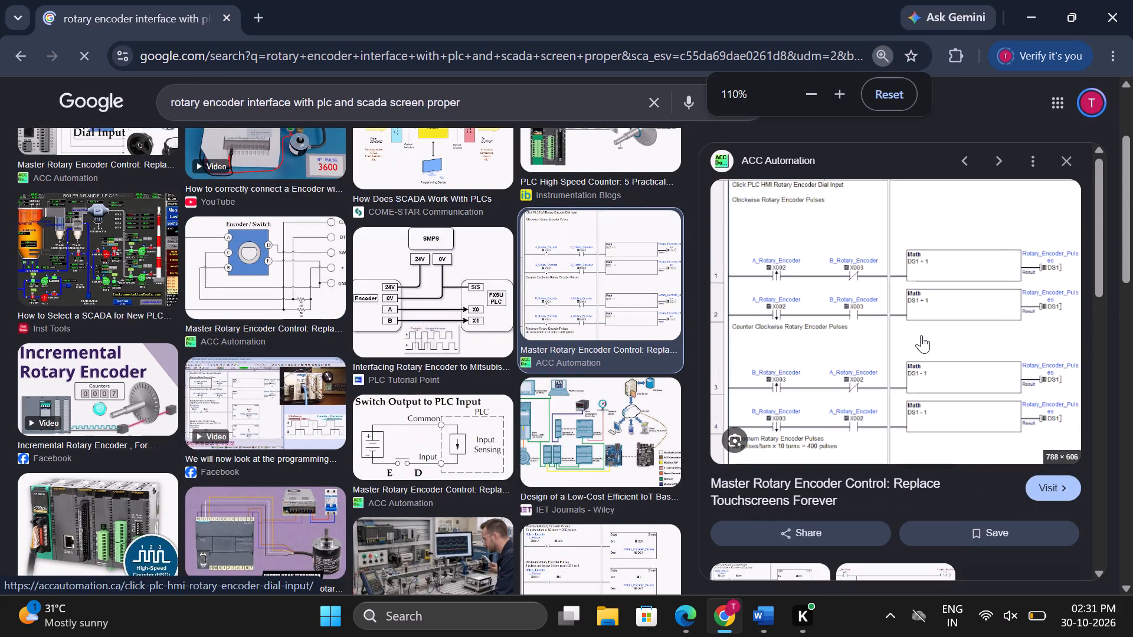
{"action": "scroll", "coordinate": [921, 335], "scroll_direction": "up", "scroll_amount": 2, "text": "ctrl"}
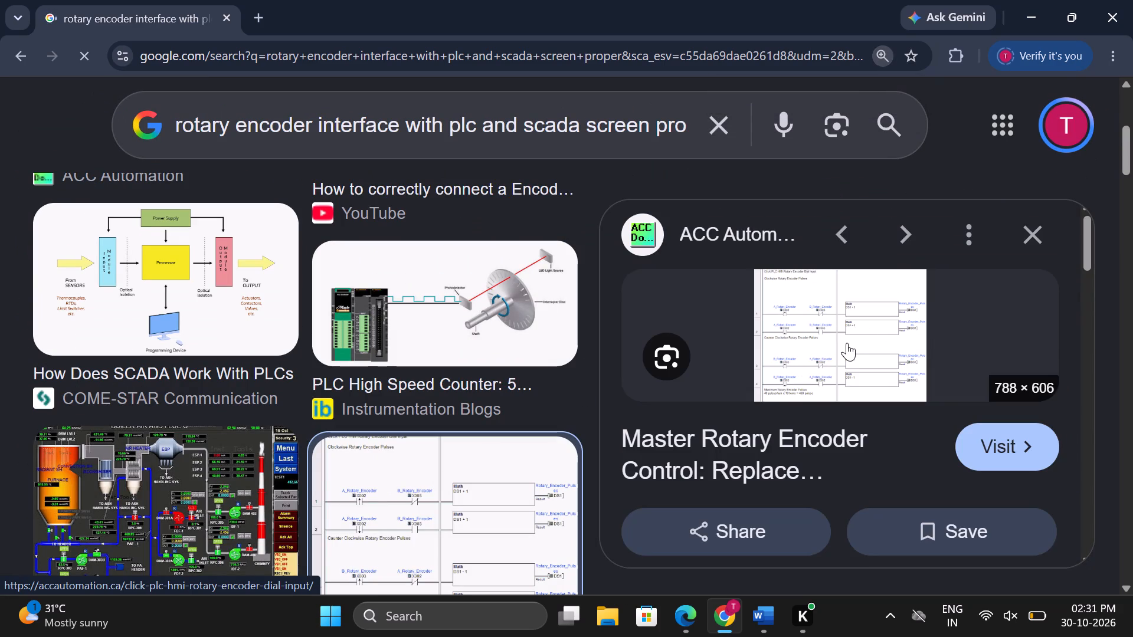
{"action": "right_click", "coordinate": [847, 343]}
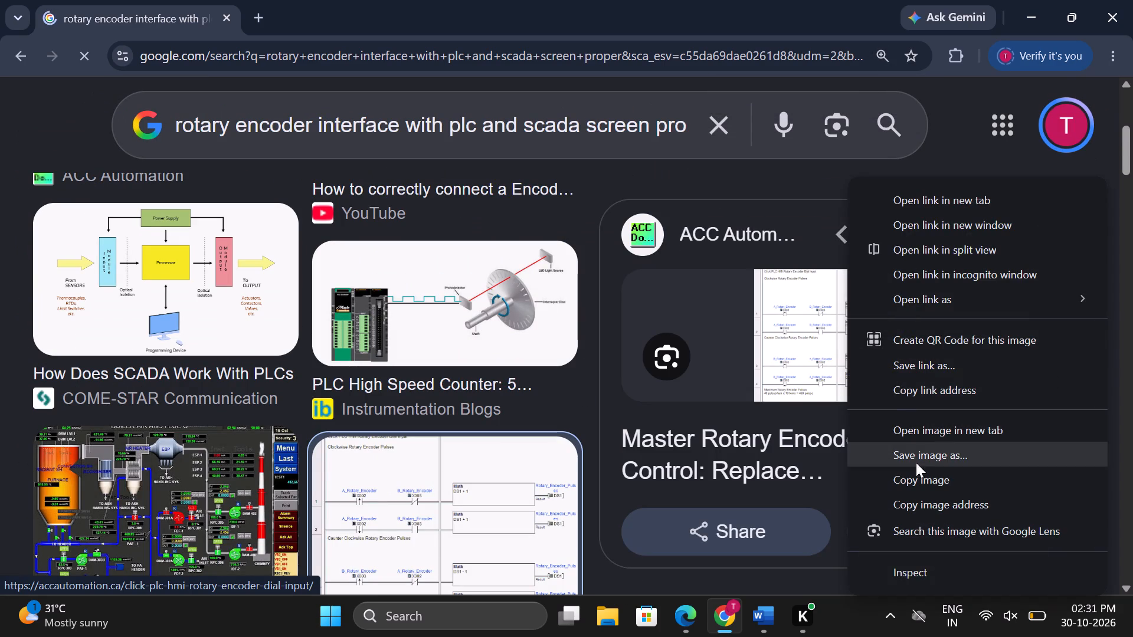
{"action": "left_click", "coordinate": [913, 481]}
Switch to Word, paste the rotary encoder ladder diagram, and set its text wrapping to In Front of Text.
{"action": "key", "text": "alt+Tab"}
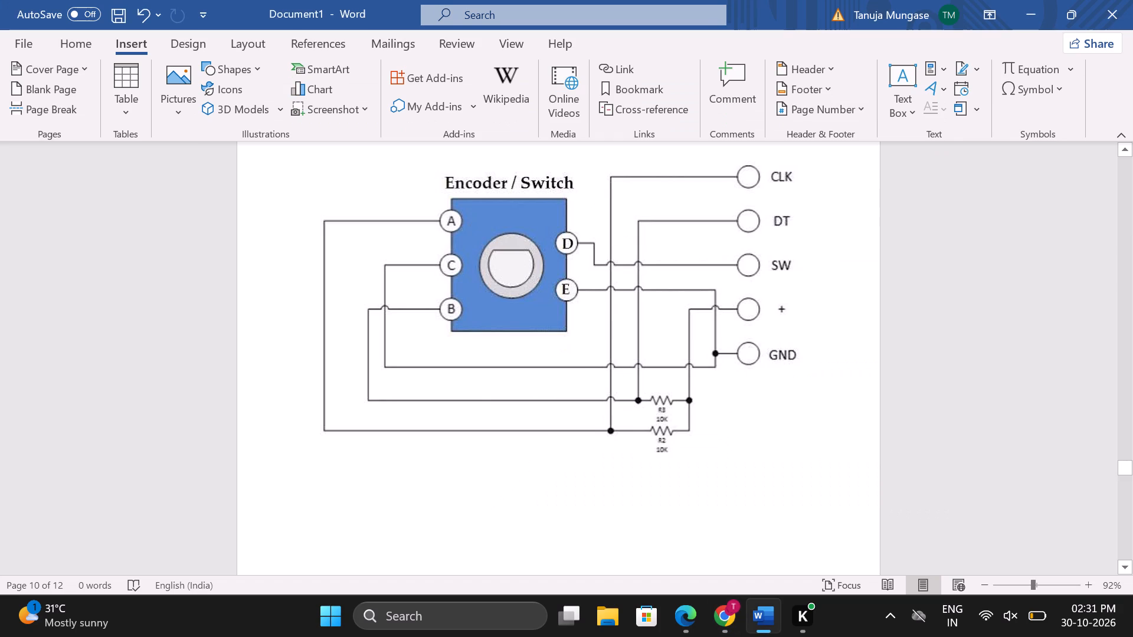
{"action": "left_click", "coordinate": [535, 494]}
{"action": "scroll", "coordinate": [535, 494], "scroll_direction": "down", "scroll_amount": 1}
{"action": "key", "text": "ctrl+v"}
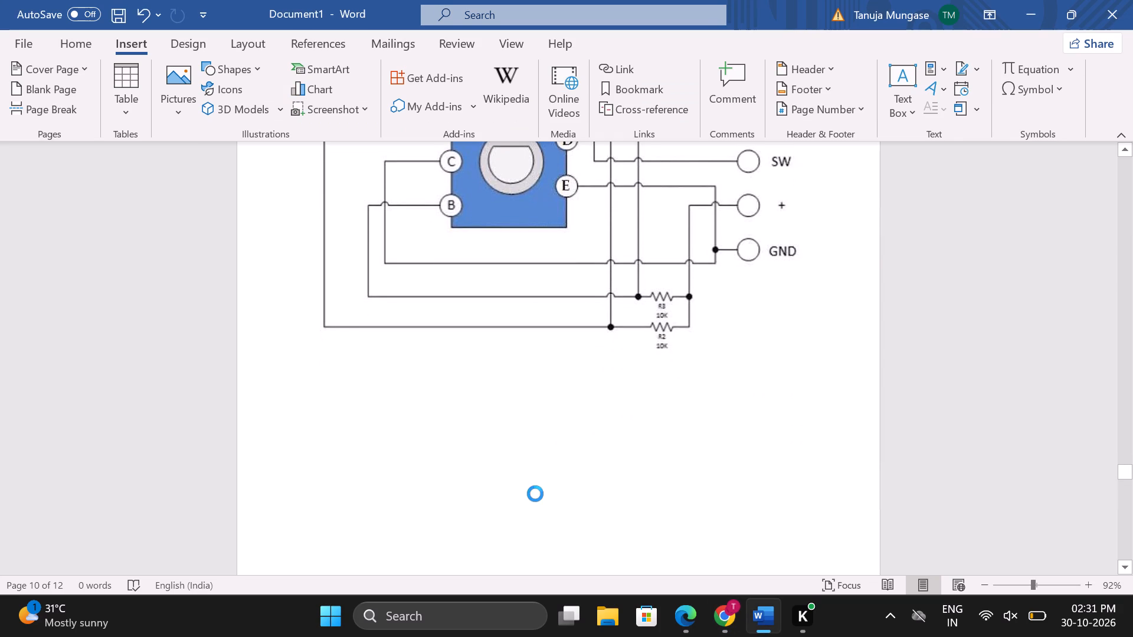
{"action": "scroll", "coordinate": [587, 465], "scroll_direction": "down", "scroll_amount": 1}
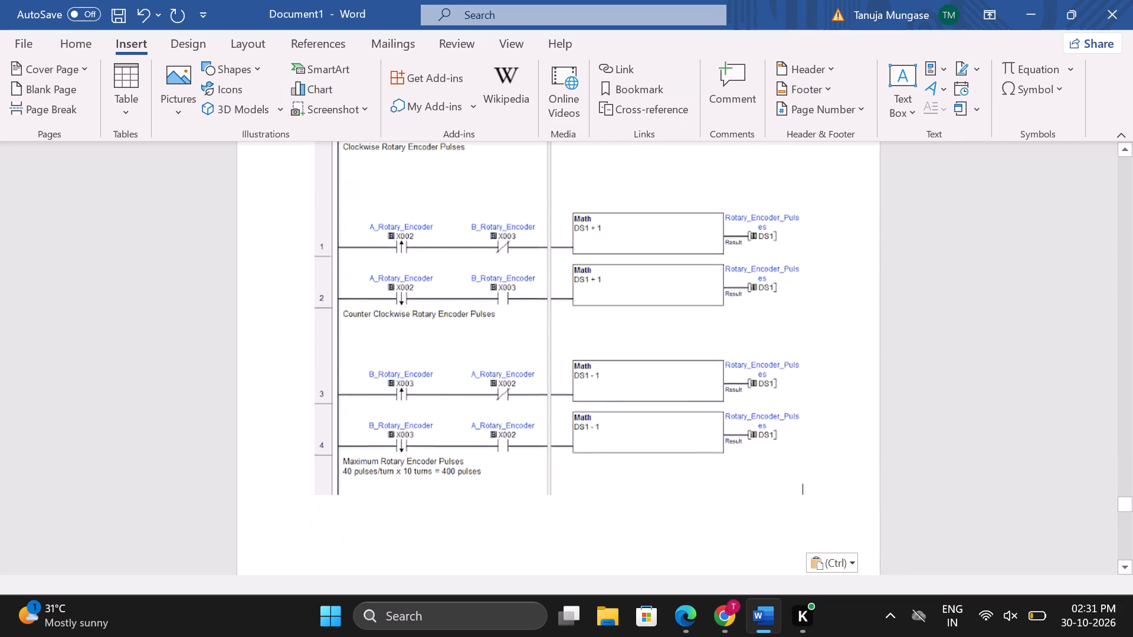
{"action": "scroll", "coordinate": [587, 465], "scroll_direction": "down", "scroll_amount": 1}
{"action": "left_click", "coordinate": [618, 359]}
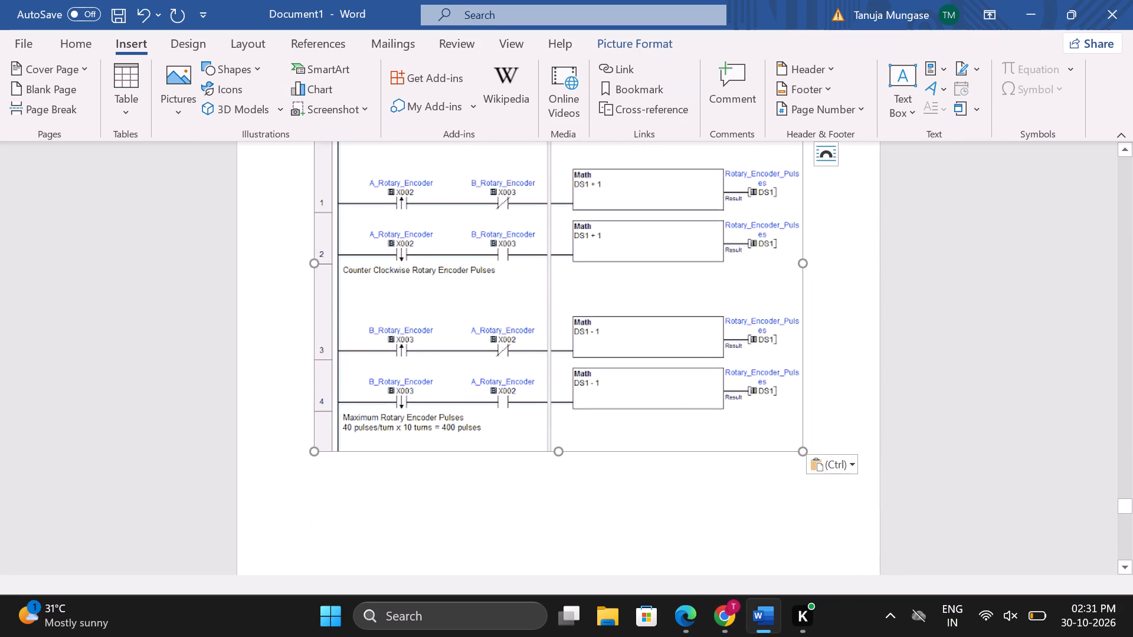
{"action": "left_click", "coordinate": [823, 160]}
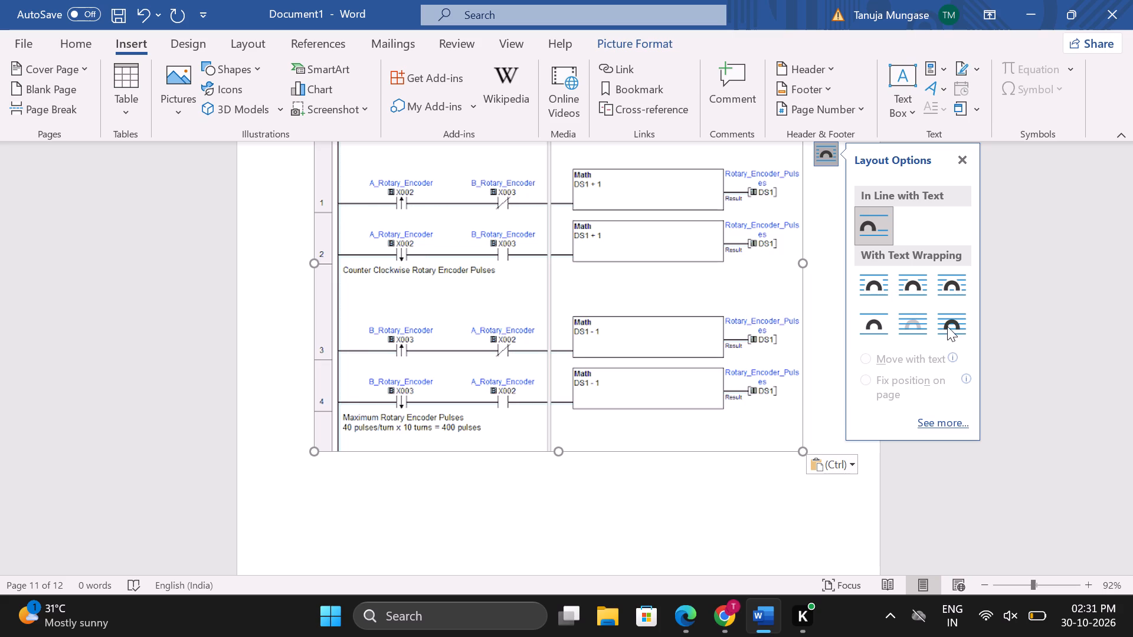
{"action": "left_click", "coordinate": [948, 325]}
Move the ladder diagram below the Encoder / Switch diagram on page 10, centred and with a gap between them.
{"action": "scroll", "coordinate": [627, 284], "scroll_direction": "up", "scroll_amount": 5}
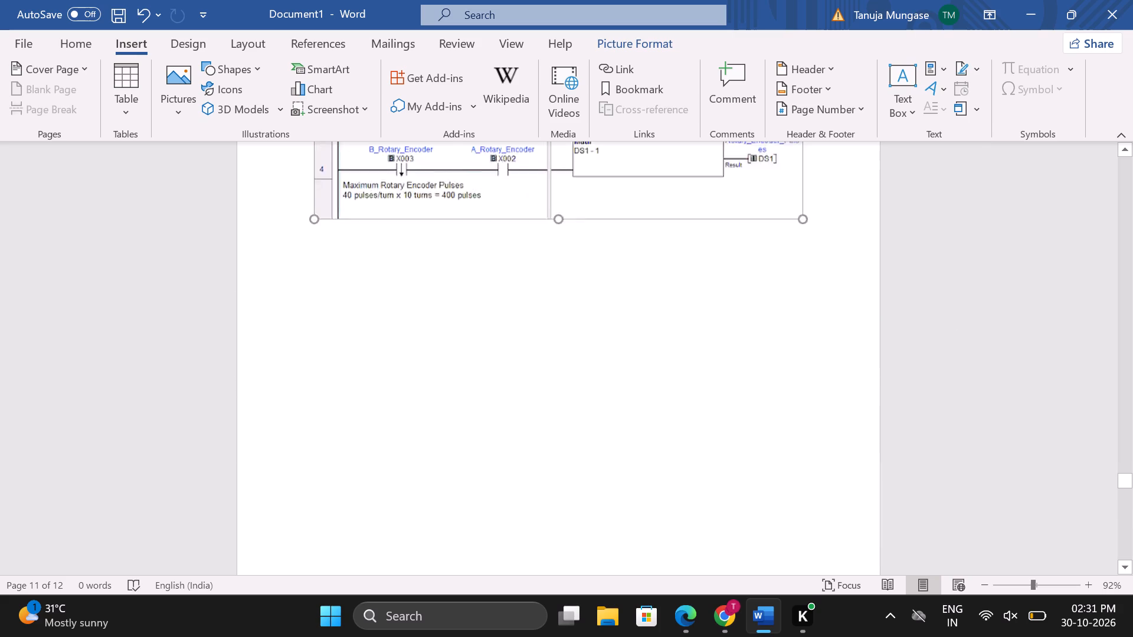
{"action": "scroll", "coordinate": [627, 284], "scroll_direction": "up", "scroll_amount": 1}
{"action": "left_click_drag", "start_coordinate": [570, 301], "coordinate": [553, 498]}
{"action": "scroll", "coordinate": [553, 498], "scroll_direction": "down", "scroll_amount": 1}
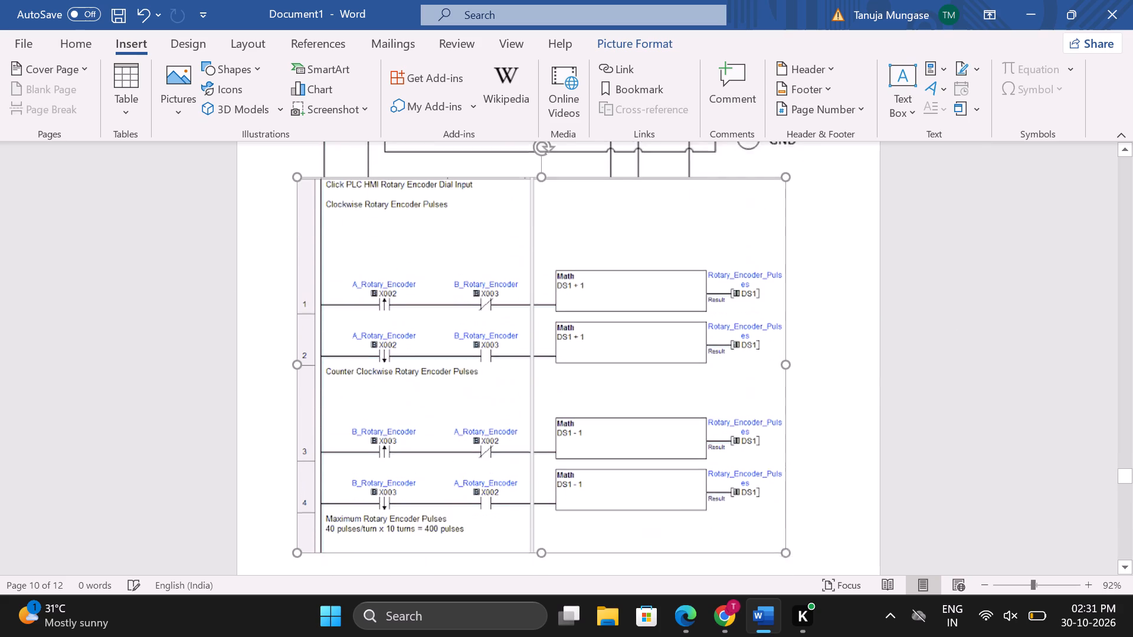
{"action": "scroll", "coordinate": [553, 498], "scroll_direction": "down", "scroll_amount": 1}
{"action": "left_click_drag", "start_coordinate": [549, 419], "coordinate": [562, 532]}
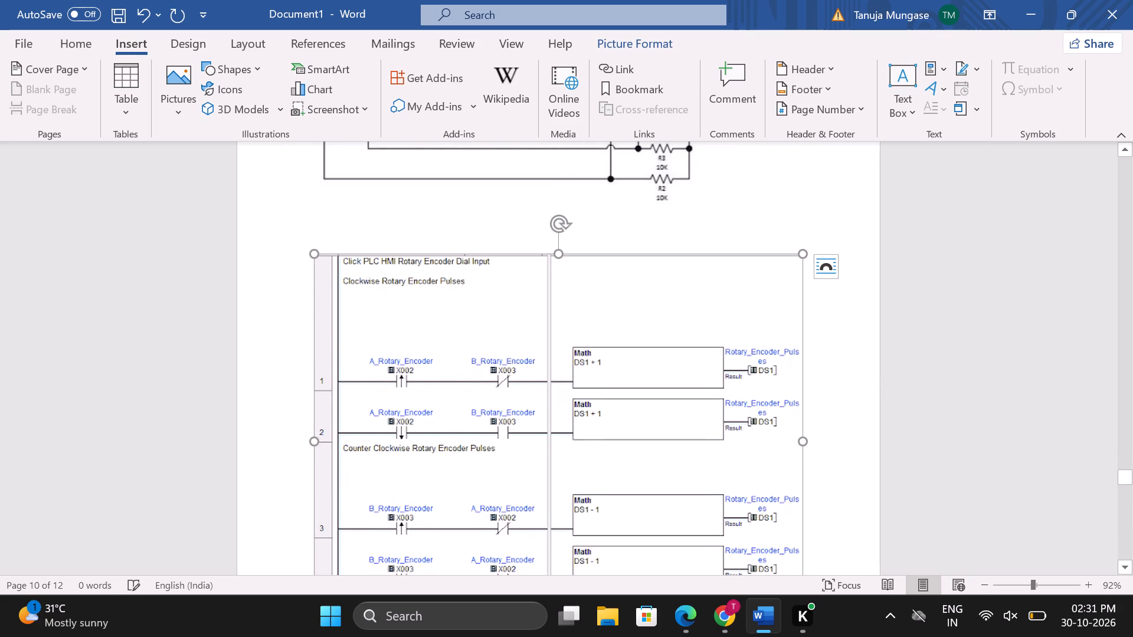
{"action": "left_click", "coordinate": [647, 232]}
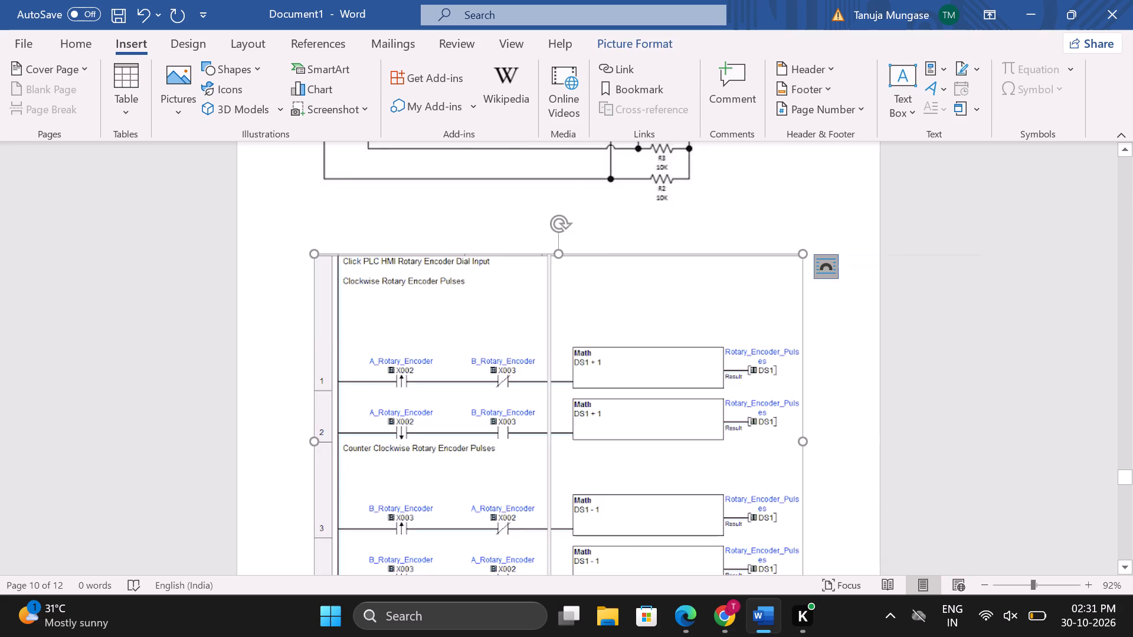
{"action": "scroll", "coordinate": [647, 232], "scroll_direction": "up", "scroll_amount": 2}
{"action": "scroll", "coordinate": [589, 395], "scroll_direction": "down", "scroll_amount": 4}
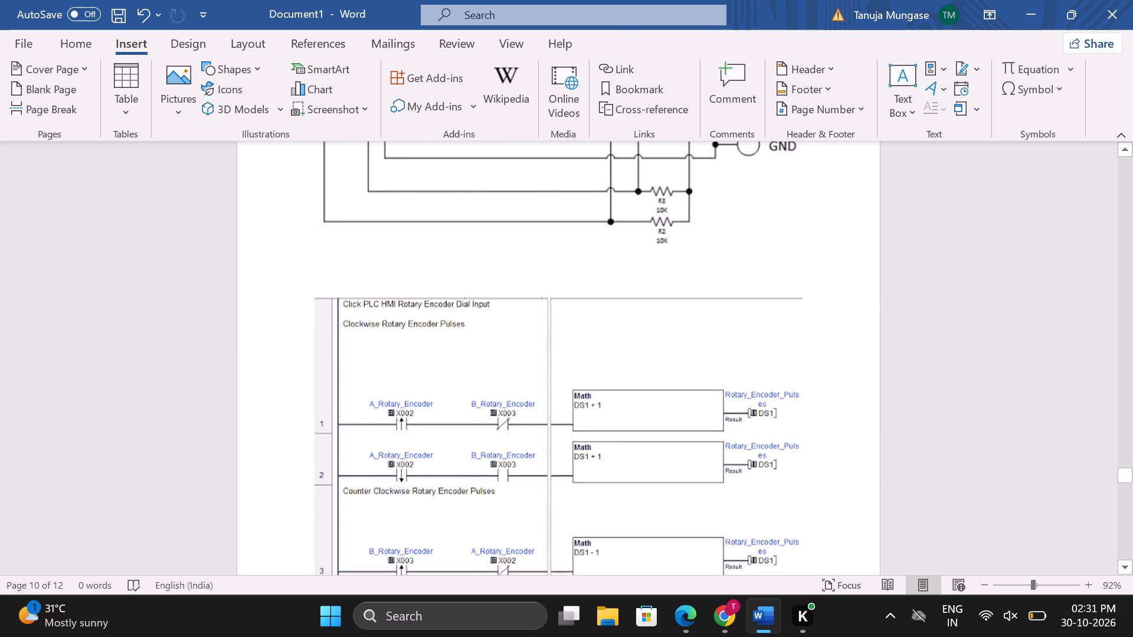
{"action": "left_click", "coordinate": [543, 394]}
{"action": "left_click_drag", "start_coordinate": [532, 394], "coordinate": [528, 392]}
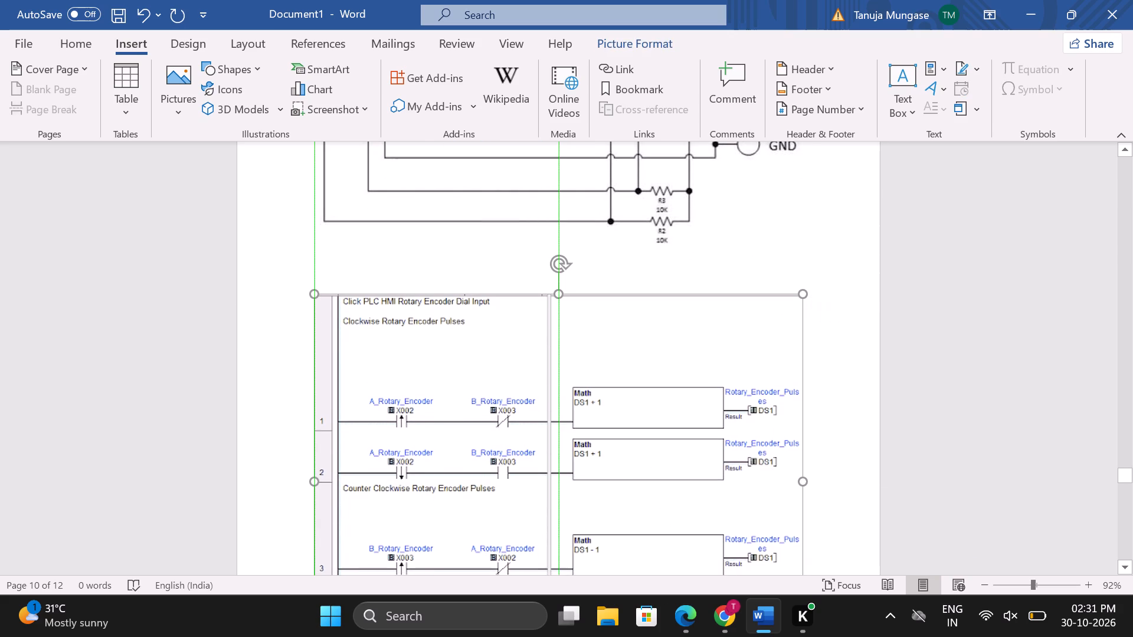
{"action": "left_click_drag", "start_coordinate": [528, 392], "coordinate": [527, 392]}
{"action": "left_click", "coordinate": [685, 554]}
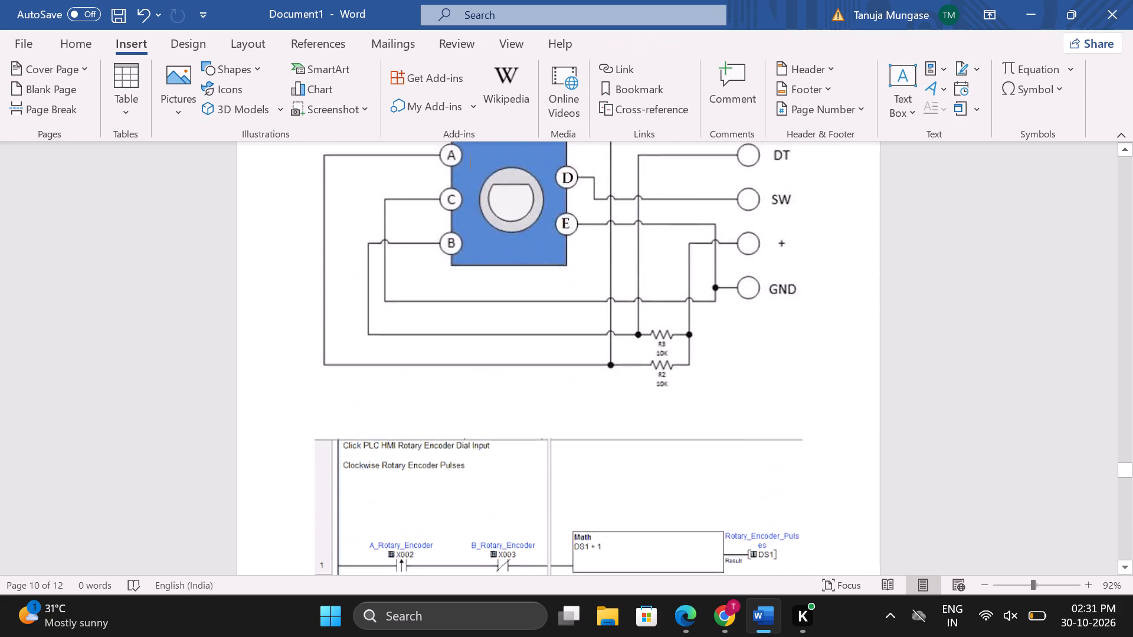
Shift the ladder diagram and the Encoder / Switch diagram slightly down page 10, keeping both horizontally centred.
{"action": "scroll", "coordinate": [581, 473], "scroll_direction": "down", "scroll_amount": 4}
{"action": "scroll", "coordinate": [483, 470], "scroll_direction": "down", "scroll_amount": 1}
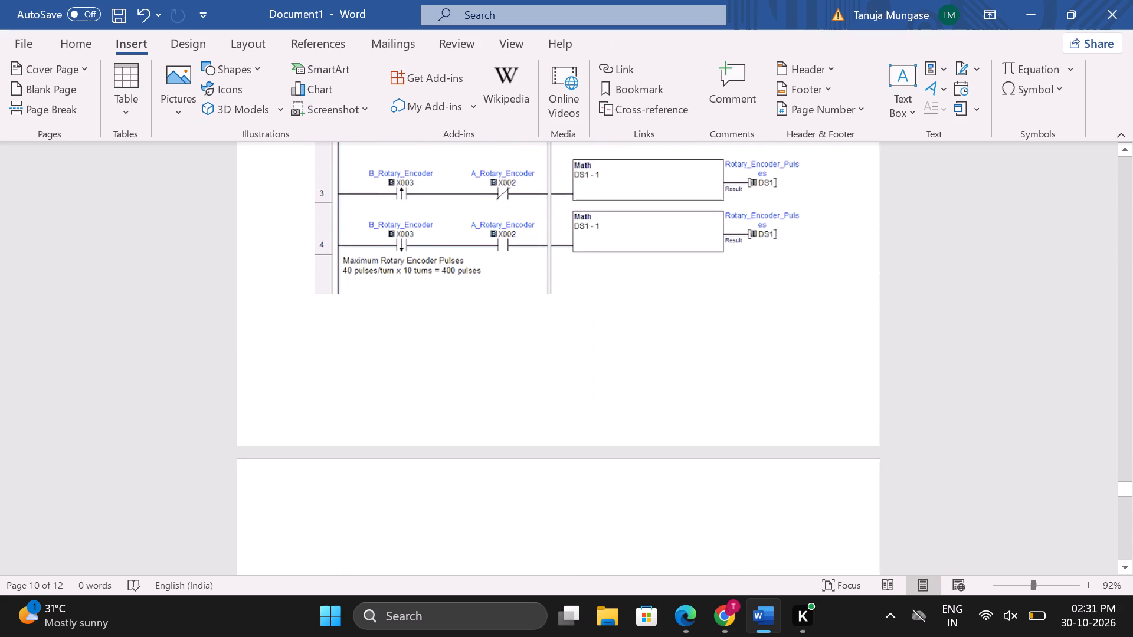
{"action": "left_click_drag", "start_coordinate": [515, 230], "coordinate": [515, 260]}
{"action": "scroll", "coordinate": [515, 260], "scroll_direction": "up", "scroll_amount": 4}
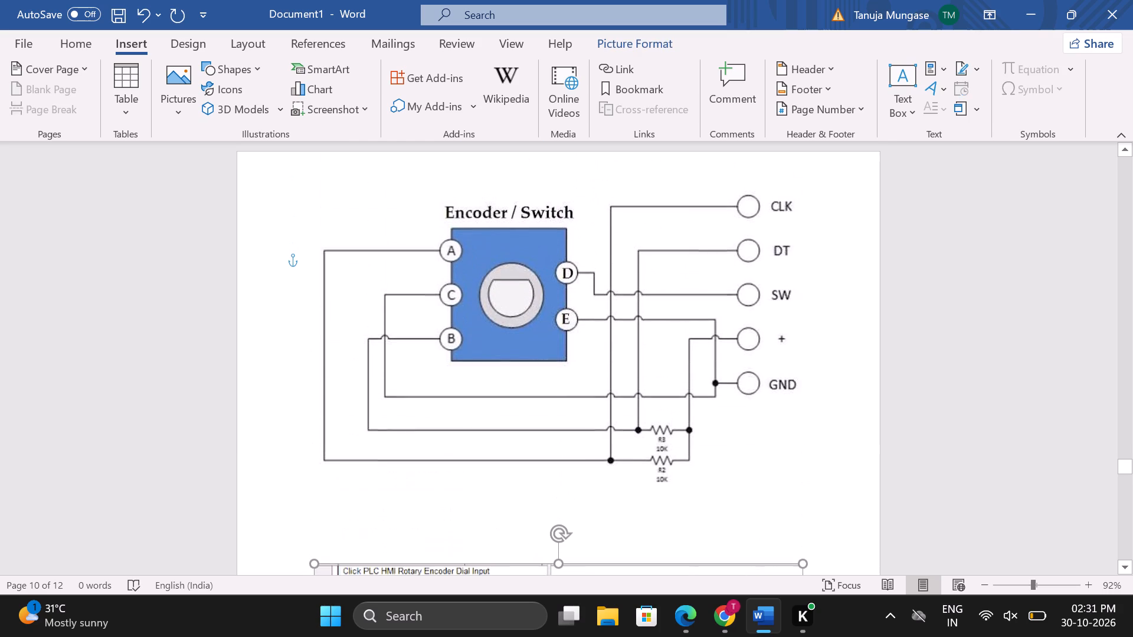
{"action": "left_click_drag", "start_coordinate": [512, 298], "coordinate": [520, 309]}
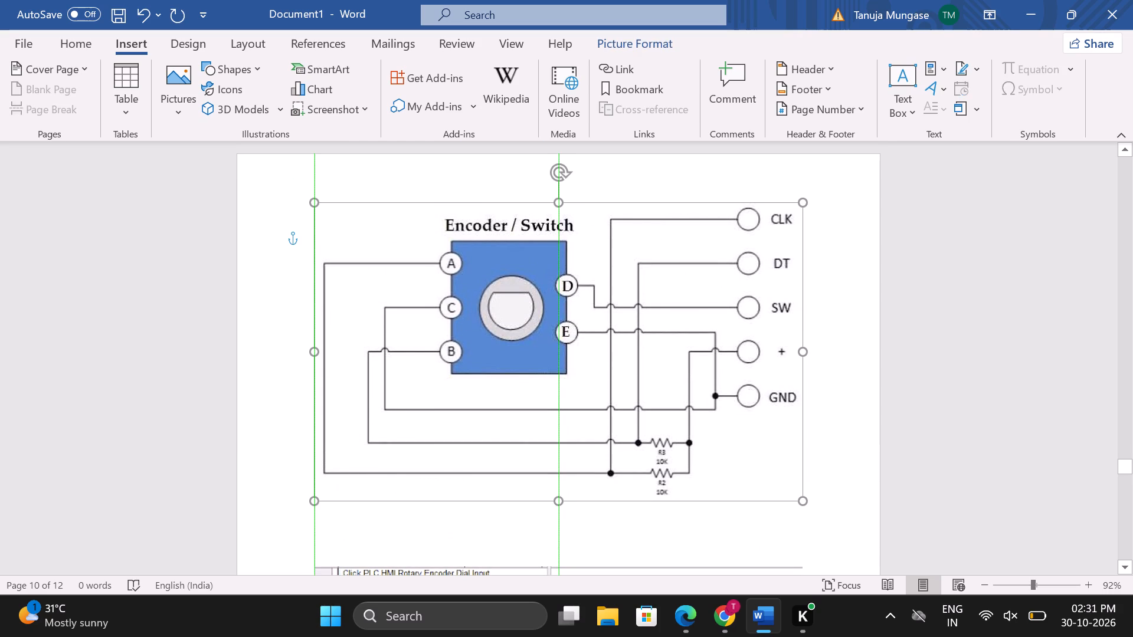
{"action": "left_click_drag", "start_coordinate": [520, 309], "coordinate": [516, 306]}
{"action": "left_click", "coordinate": [836, 441]}
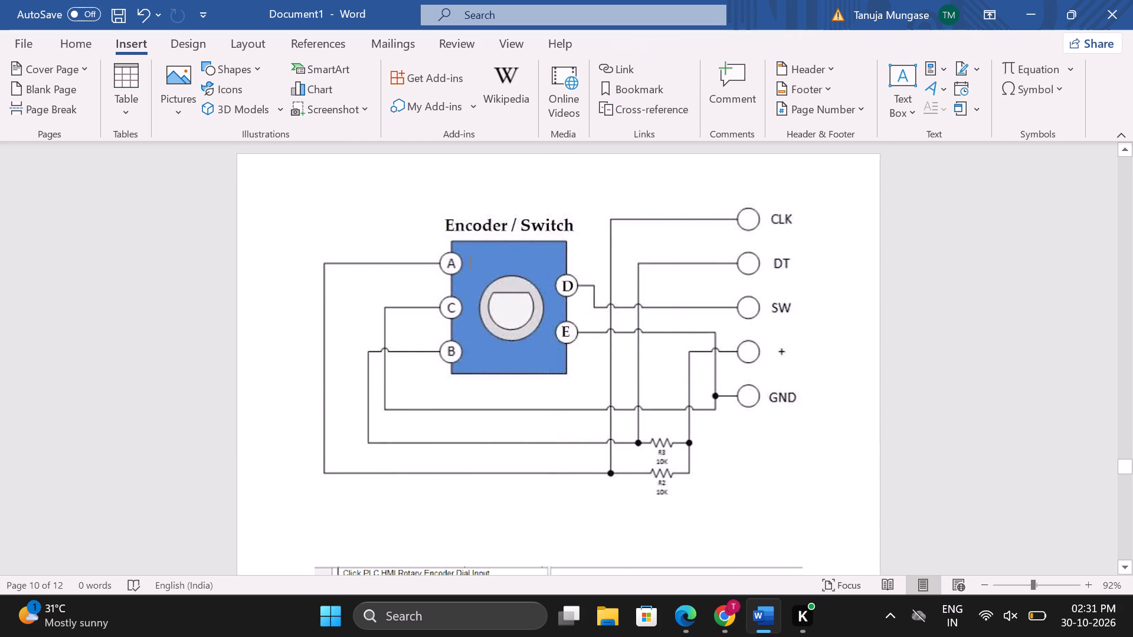
Switch to Chrome and search Google Images for "vfd interface with plc trainer and scada screen".
{"action": "key", "text": "alt+Tab"}
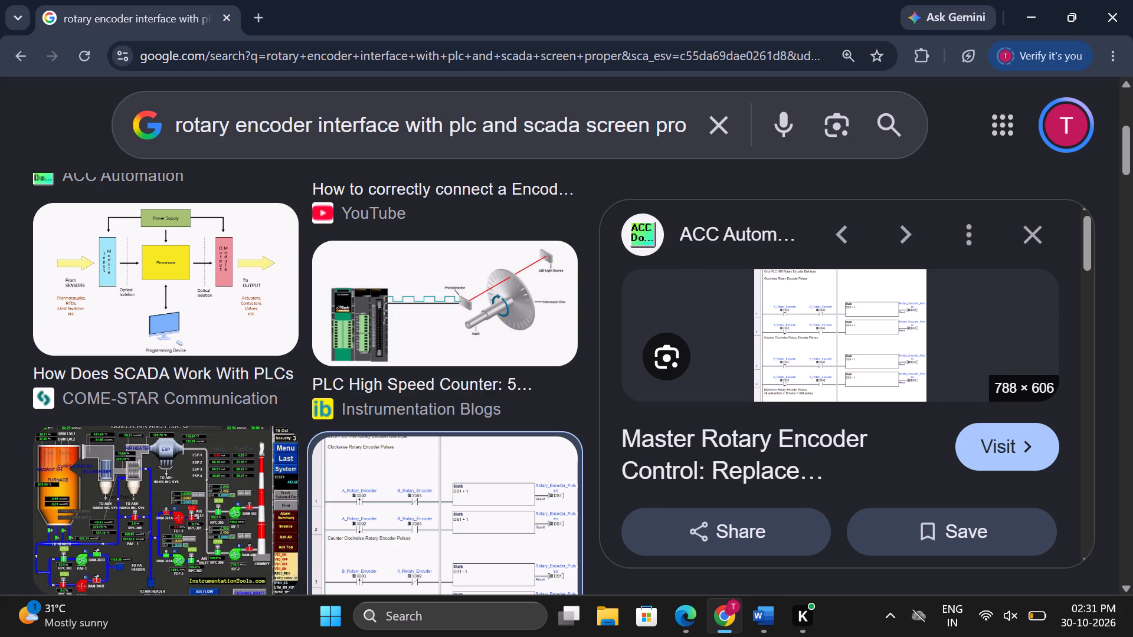
{"action": "left_click_drag", "start_coordinate": [679, 126], "coordinate": [474, 117]}
{"action": "key", "text": "ctrl+a"}
{"action": "key", "text": "BackSpace"}
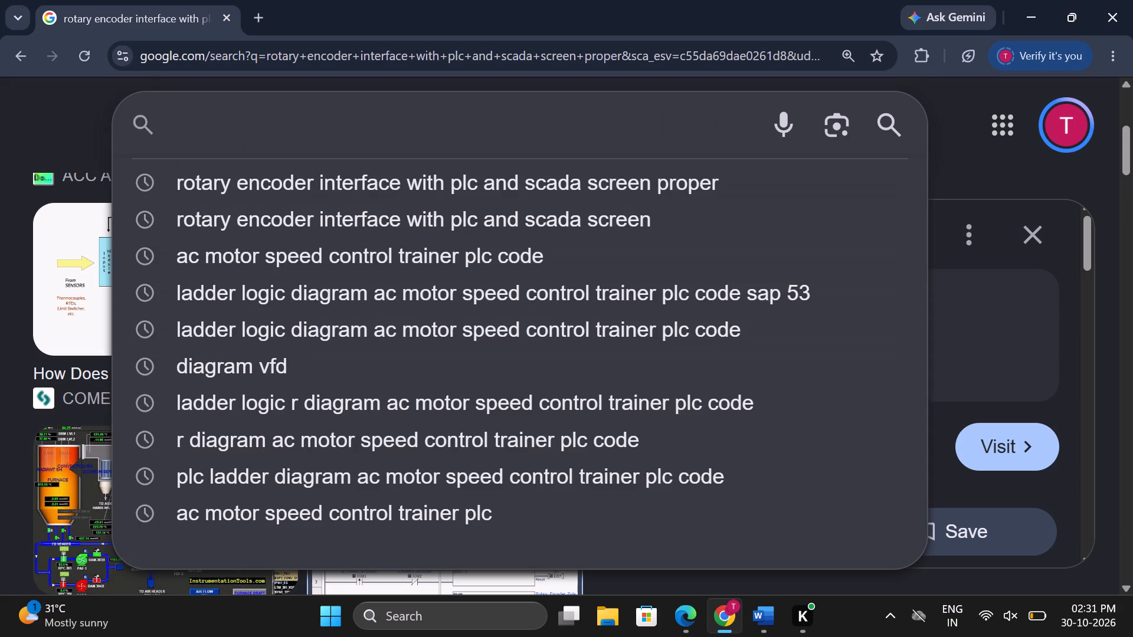
{"action": "type", "text": "vfd"}
{"action": "key", "text": "space"}
{"action": "type", "text": "interface"}
{"action": "key", "text": "space"}
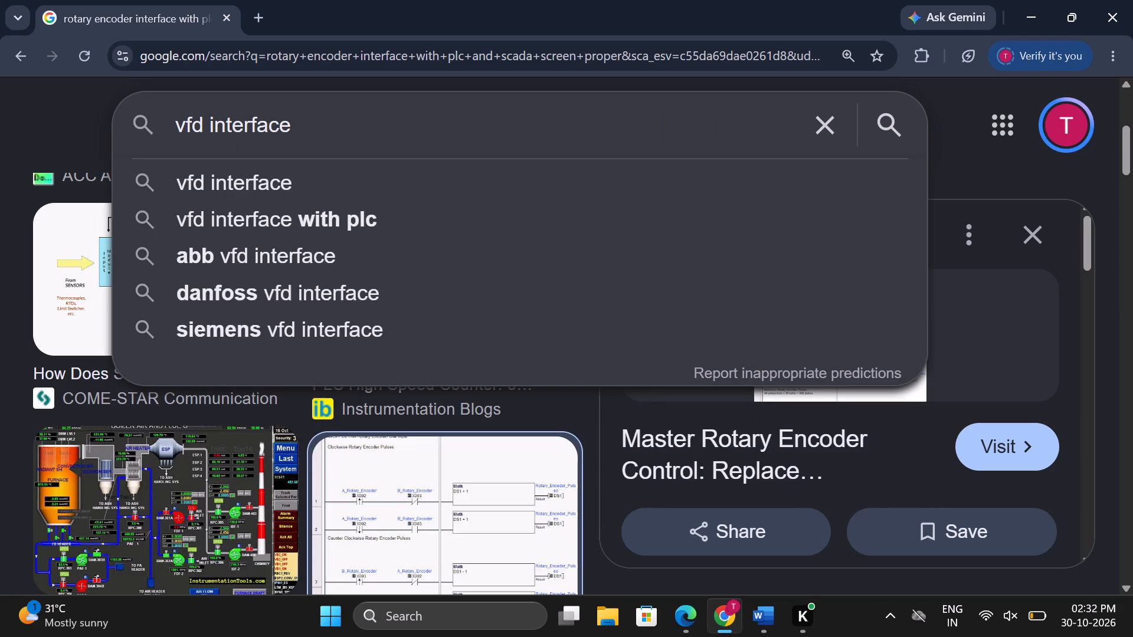
{"action": "type", "text": "with plc"}
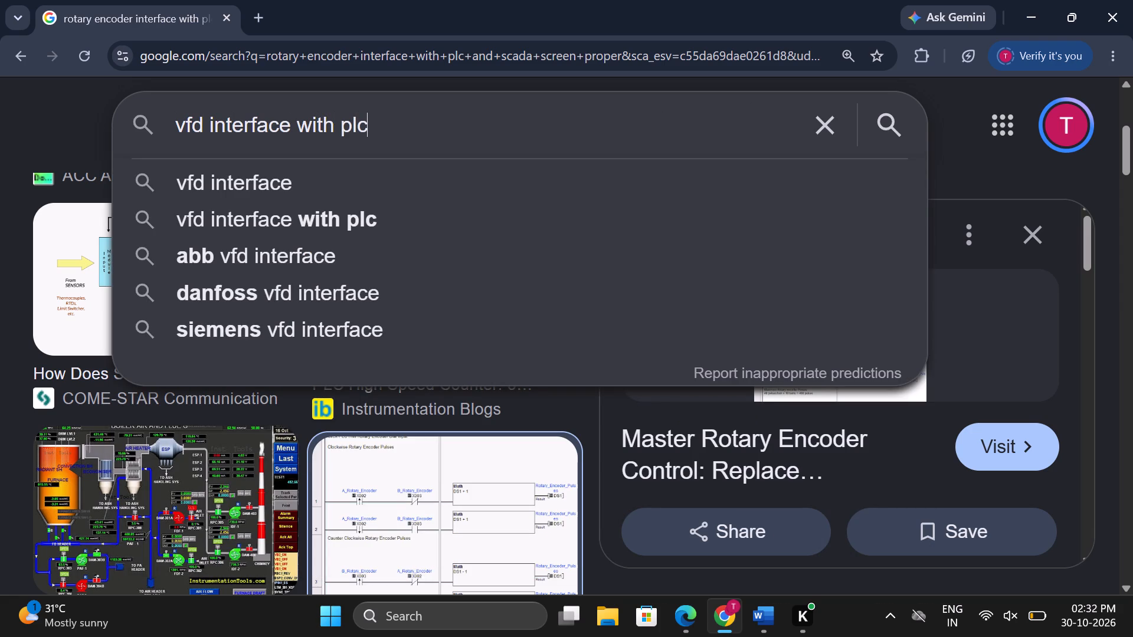
{"action": "key", "text": "space"}
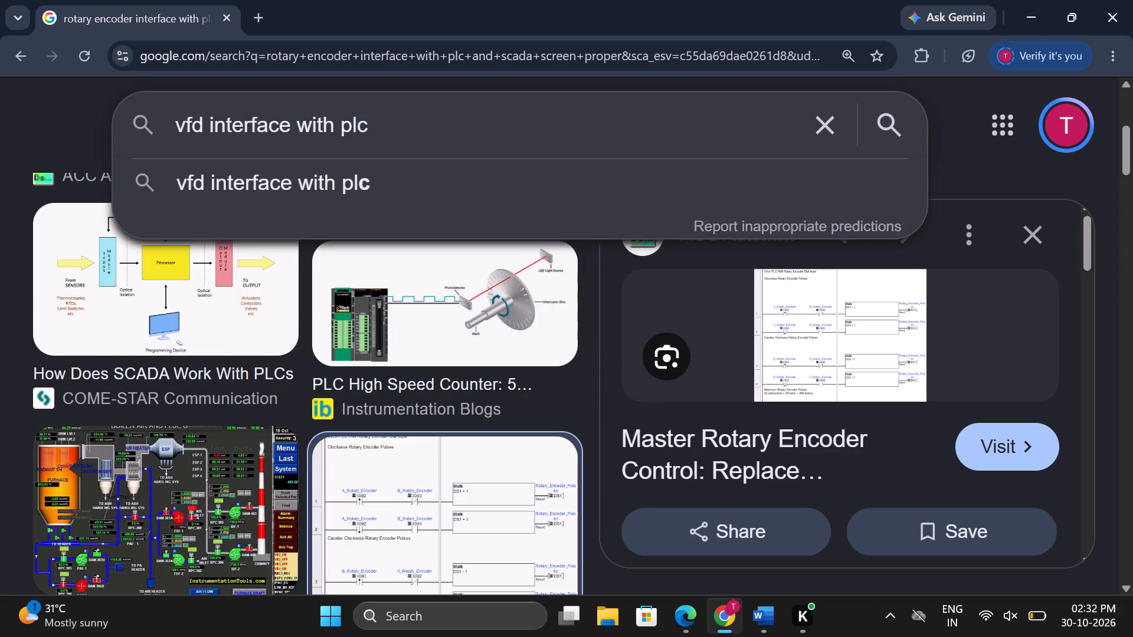
{"action": "type", "text": "trainer"}
{"action": "key", "text": "space"}
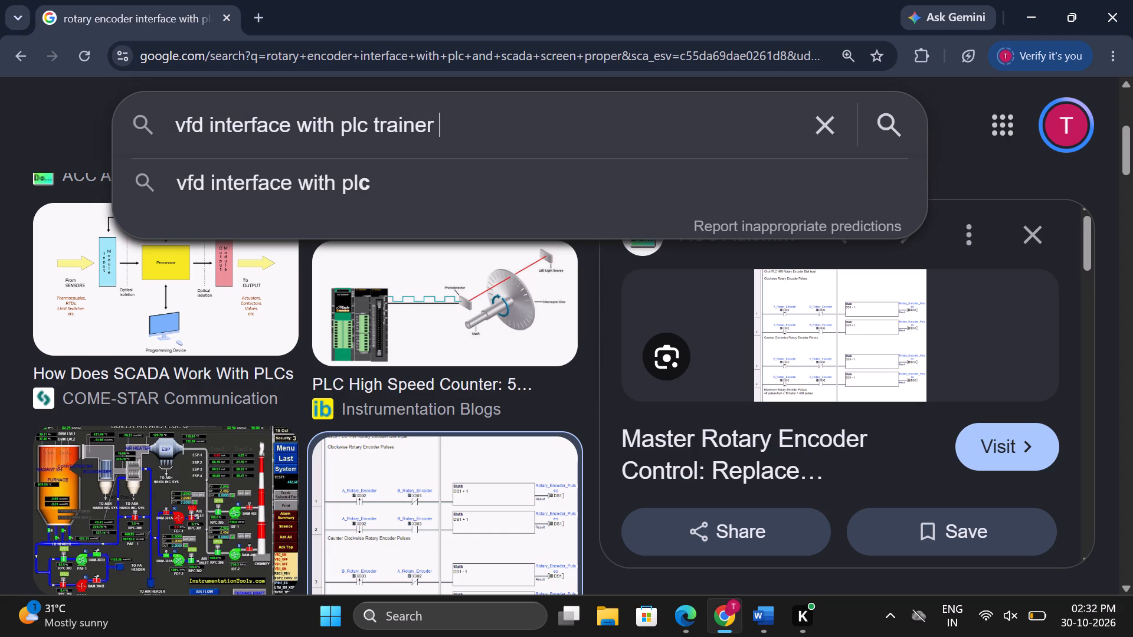
{"action": "type", "text": "and scada"}
{"action": "key", "text": "space"}
{"action": "key", "text": "a"}
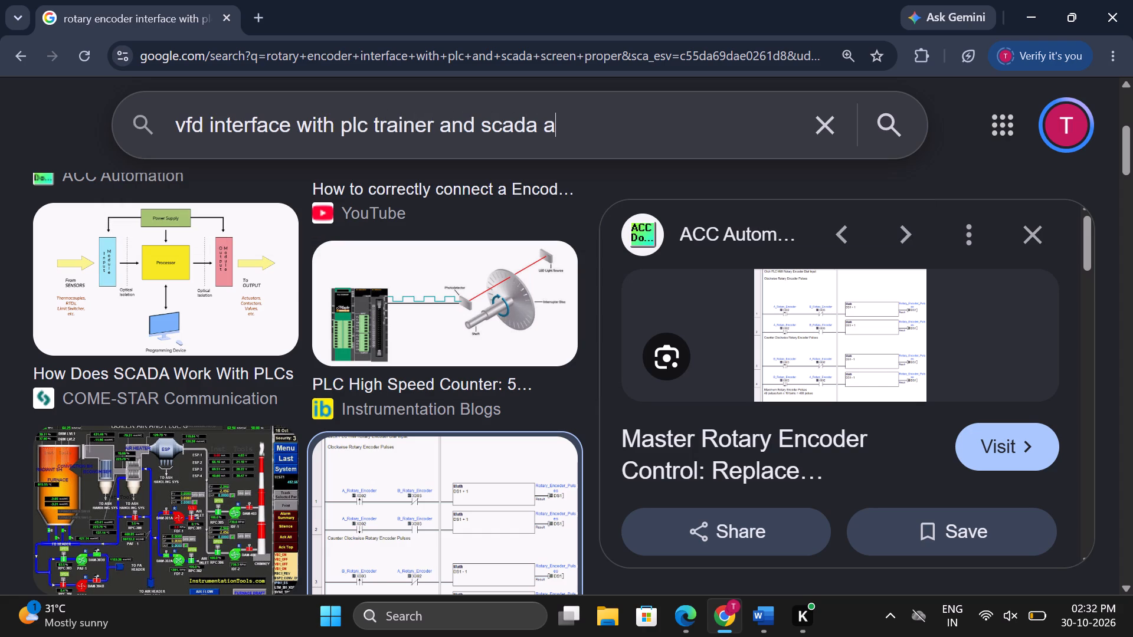
{"action": "key", "text": "BackSpace"}
{"action": "type", "text": "screen"}
{"action": "key", "text": "Return"}
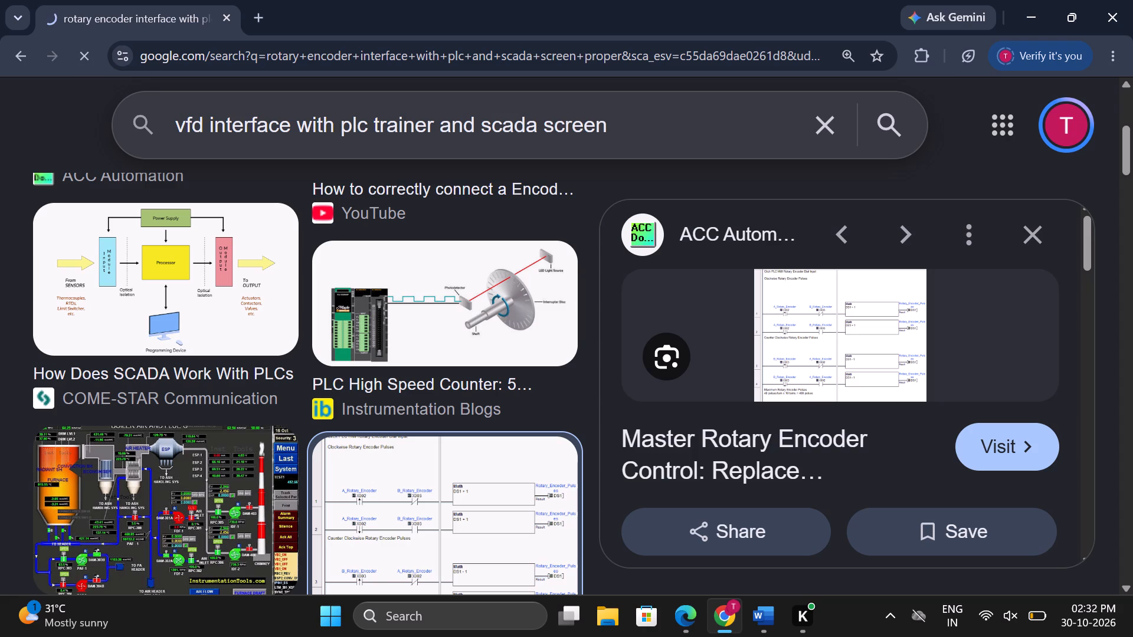
Examine the image results, previewing Inst Tools' SCADA operator interface and its "Can SCADA Work Without a PLC?" image.
{"action": "scroll", "coordinate": [470, 271], "scroll_direction": "down", "scroll_amount": 7, "text": "ctrl"}
{"action": "scroll", "coordinate": [470, 271], "scroll_direction": "left", "scroll_amount": 2}
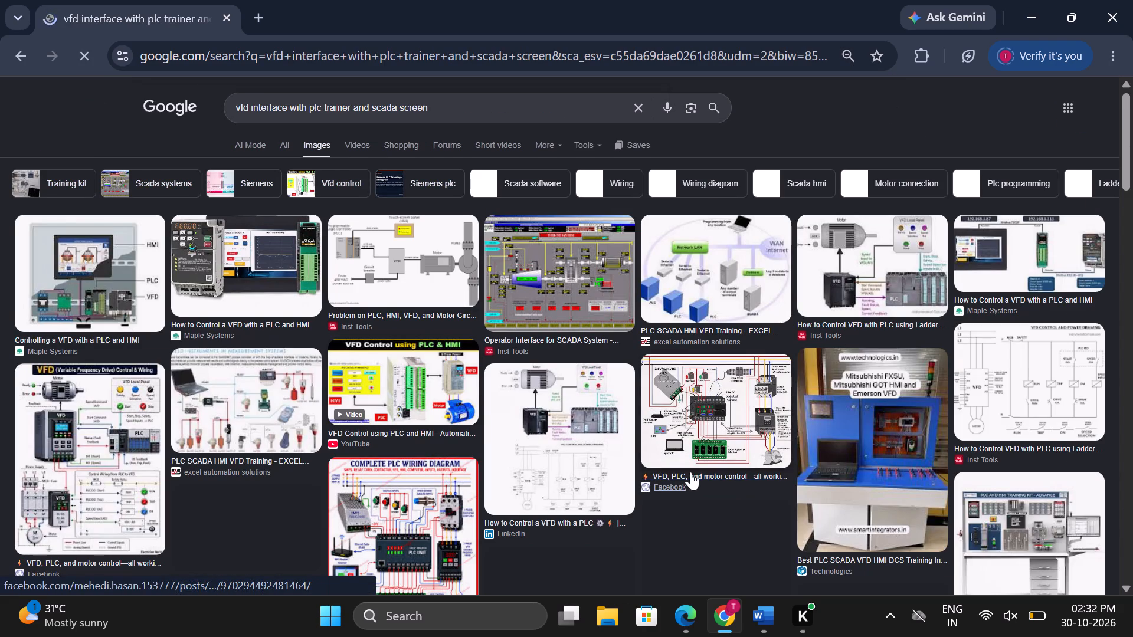
{"action": "scroll", "coordinate": [690, 465], "scroll_direction": "down", "scroll_amount": 2}
{"action": "scroll", "coordinate": [765, 359], "scroll_direction": "up", "scroll_amount": 1}
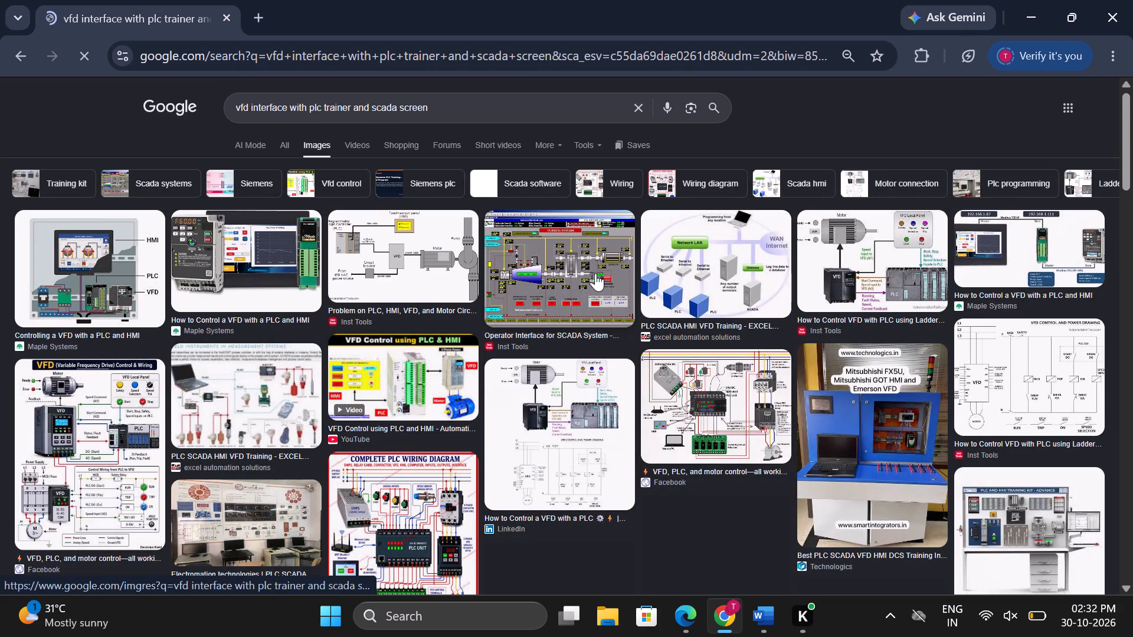
{"action": "left_click", "coordinate": [558, 278]}
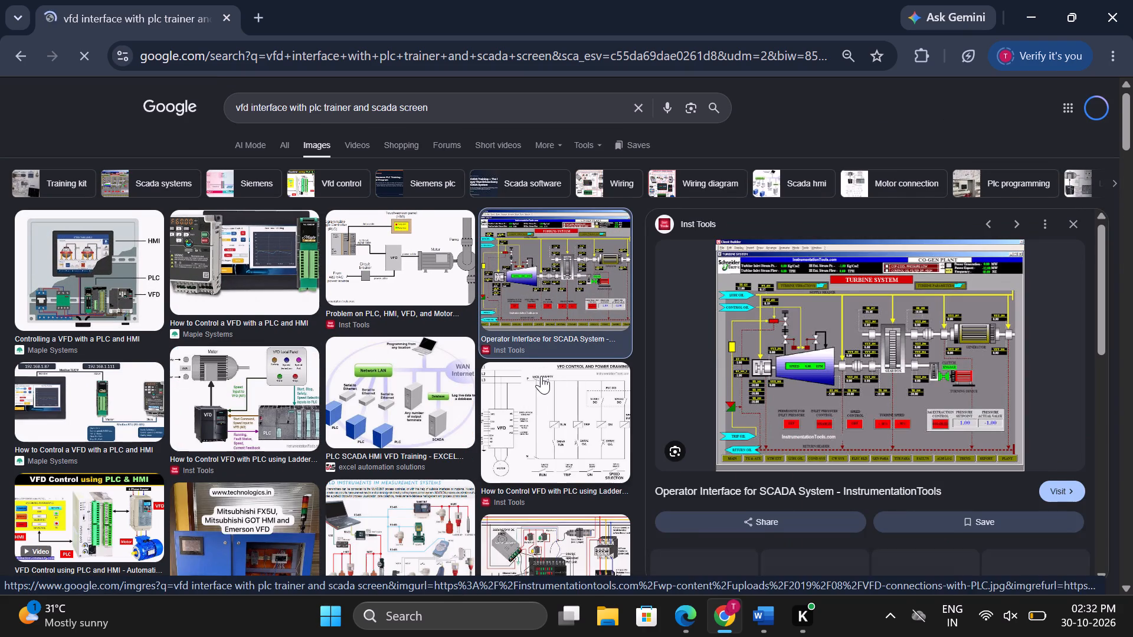
{"action": "left_click", "coordinate": [1076, 228]}
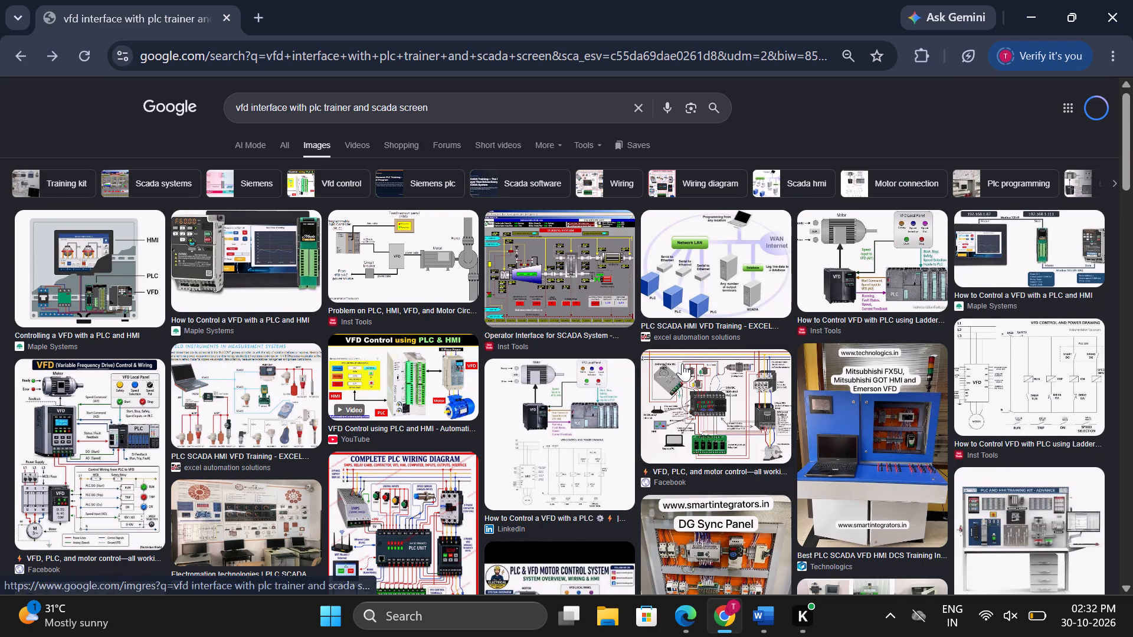
{"action": "scroll", "coordinate": [682, 363], "scroll_direction": "down", "scroll_amount": 2}
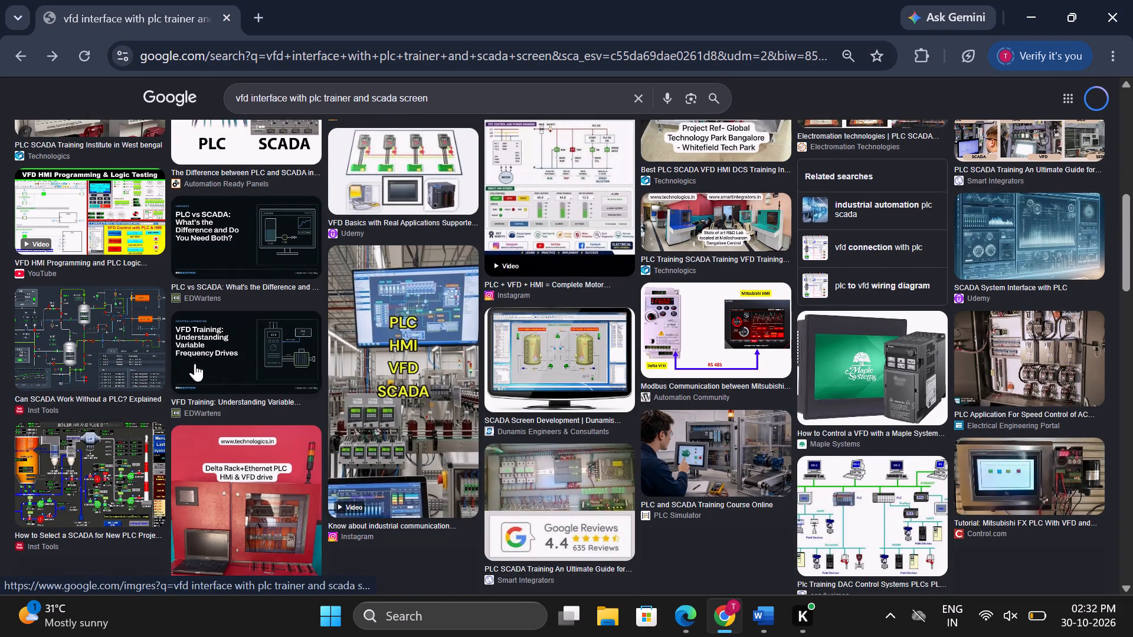
{"action": "left_click", "coordinate": [125, 339]}
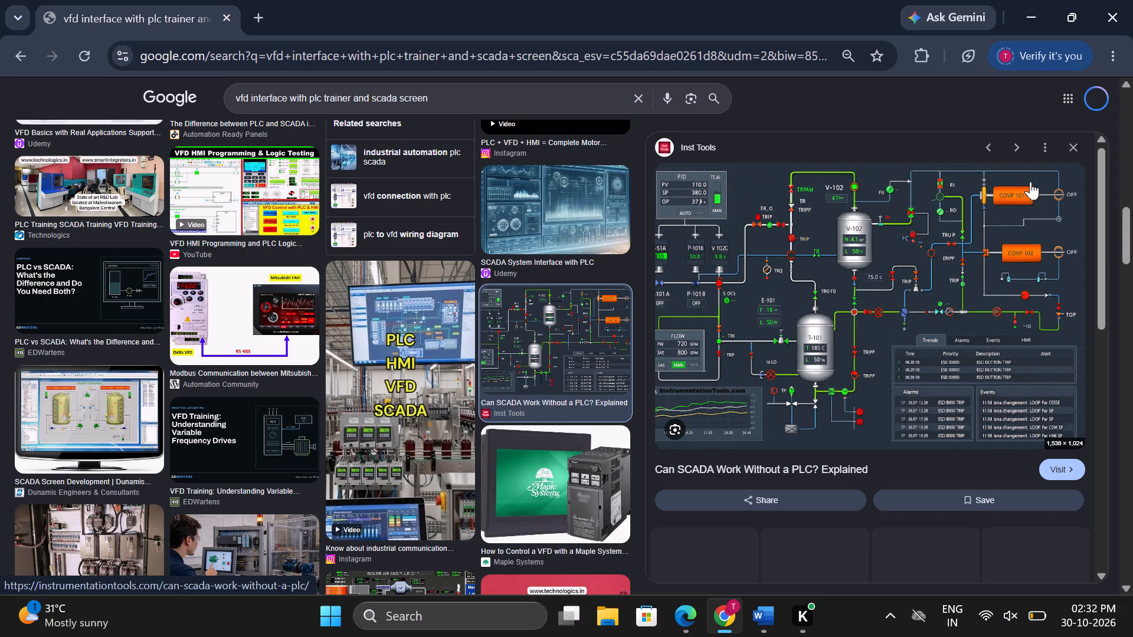
{"action": "left_click", "coordinate": [1079, 143]}
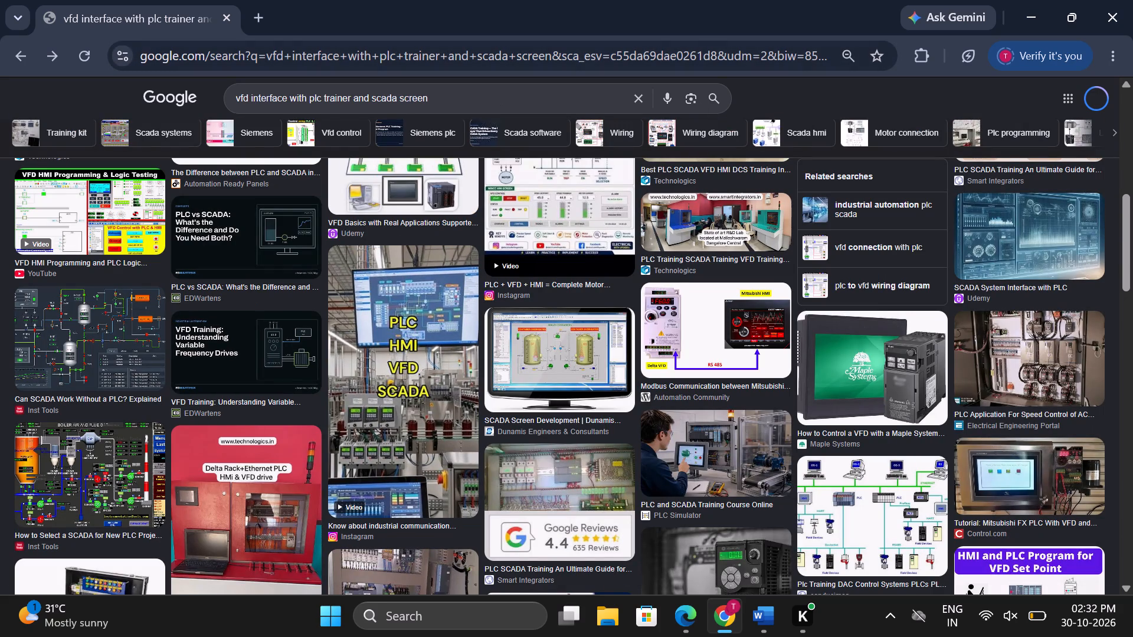
Refine the image search to "vfd interface with plc trainer and scada screen codesys".
{"action": "left_click", "coordinate": [487, 100]}
{"action": "key", "text": "space"}
{"action": "type", "text": "codesys"}
{"action": "key", "text": "Return"}
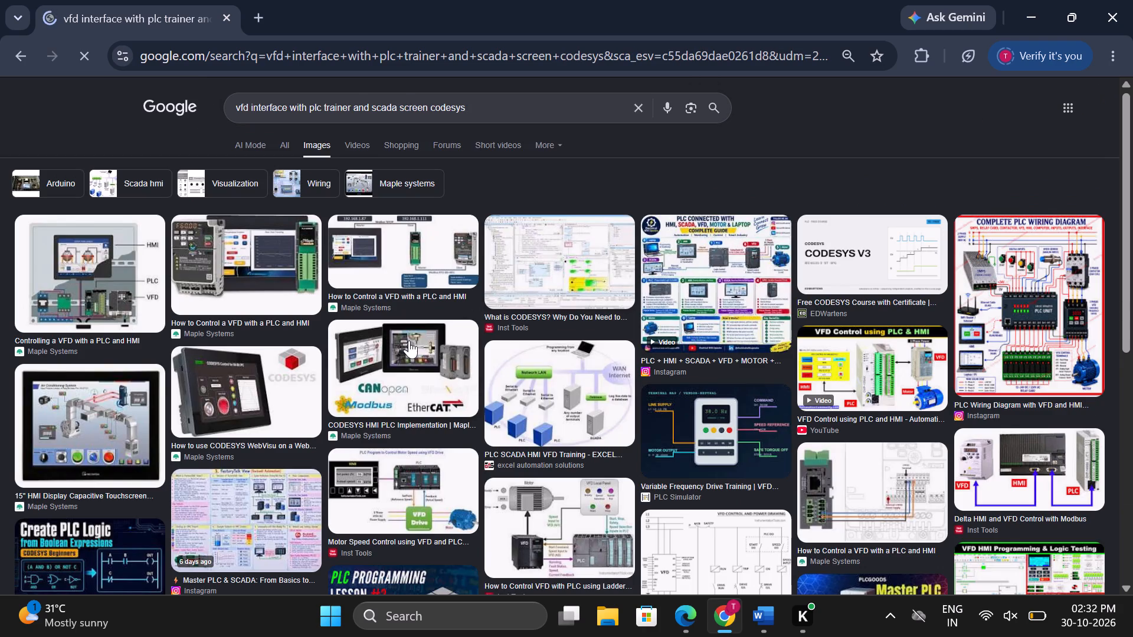
Examine the CODESYS image results, including the Inst Tools "What is CODESYS?" screenshot and the related Turck Banner image.
{"action": "left_click", "coordinate": [562, 273]}
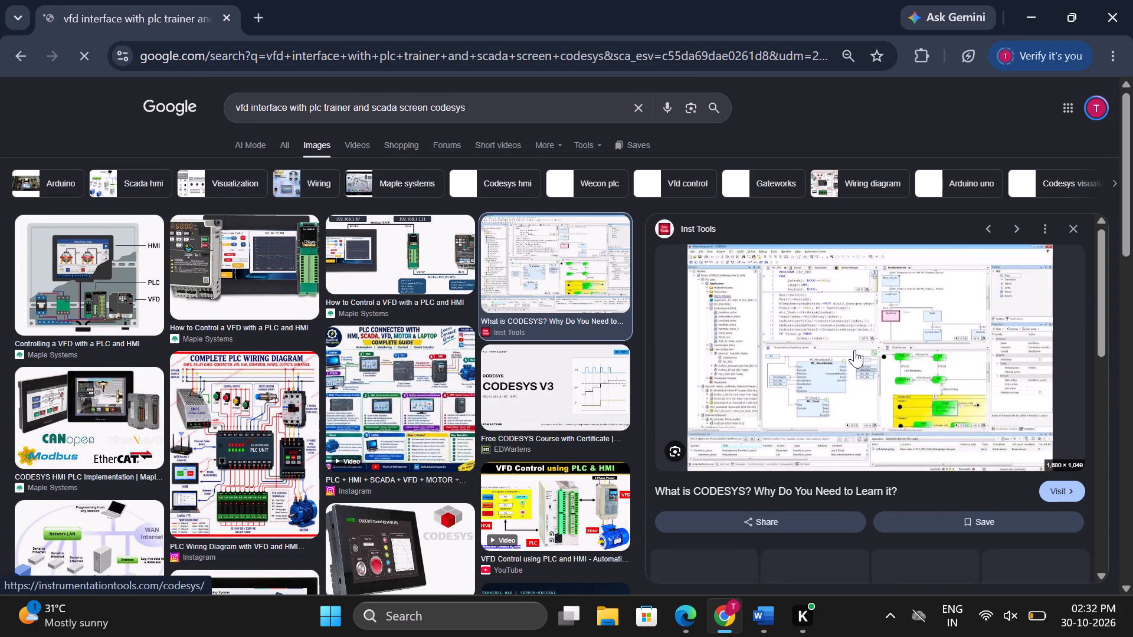
{"action": "scroll", "coordinate": [936, 389], "scroll_direction": "up", "scroll_amount": 4, "text": "ctrl"}
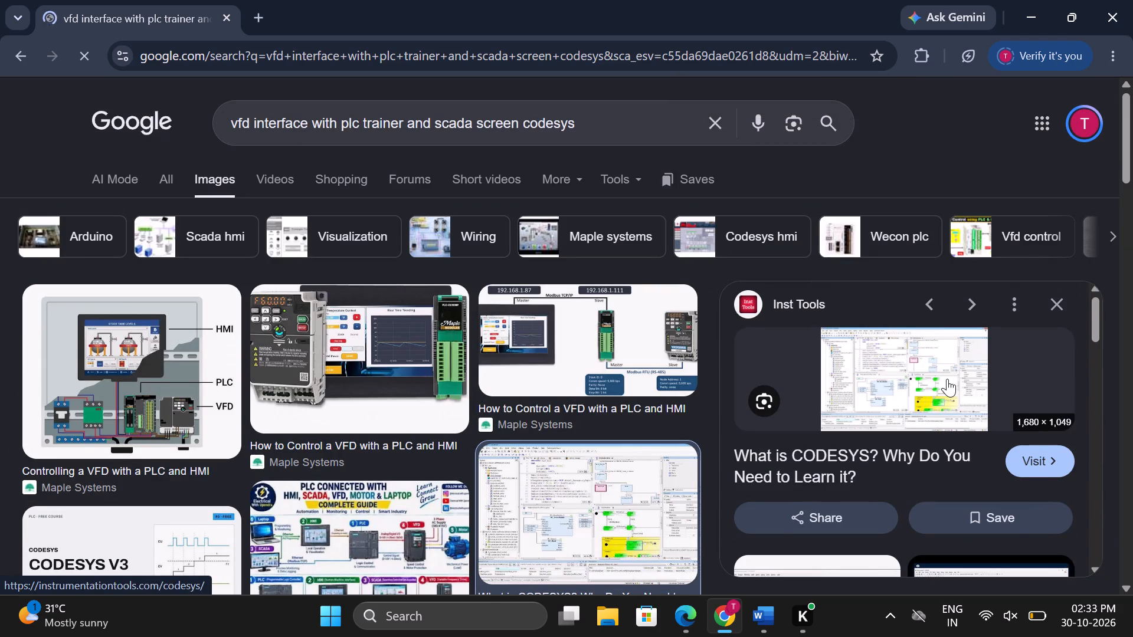
{"action": "scroll", "coordinate": [947, 379], "scroll_direction": "up", "scroll_amount": 9, "text": "ctrl"}
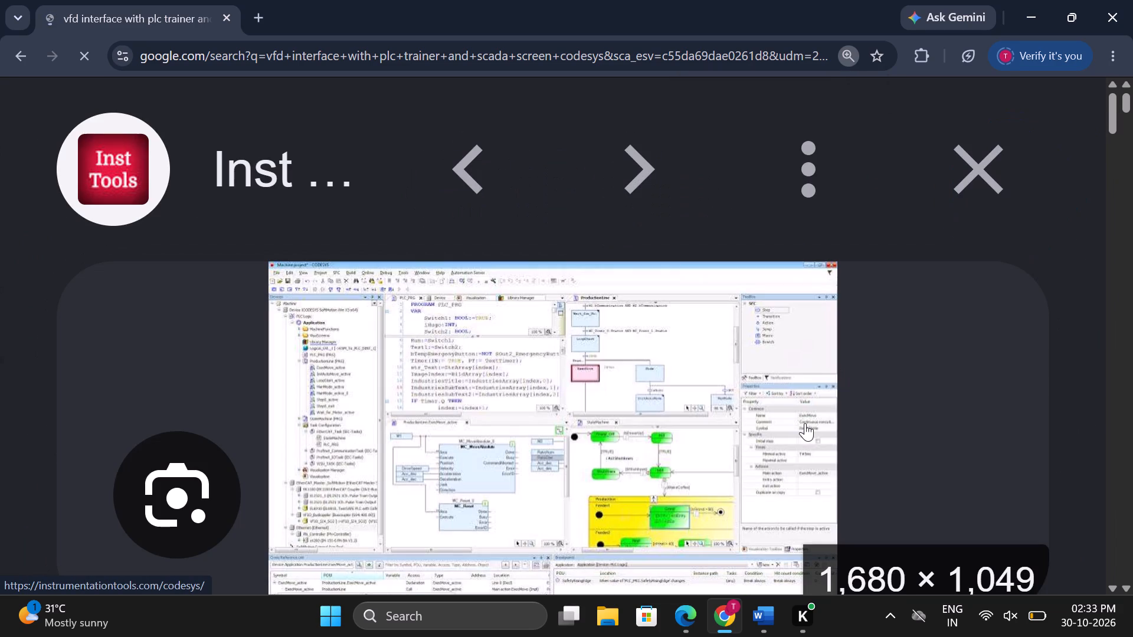
{"action": "scroll", "coordinate": [805, 423], "scroll_direction": "down", "scroll_amount": 11, "text": "ctrl"}
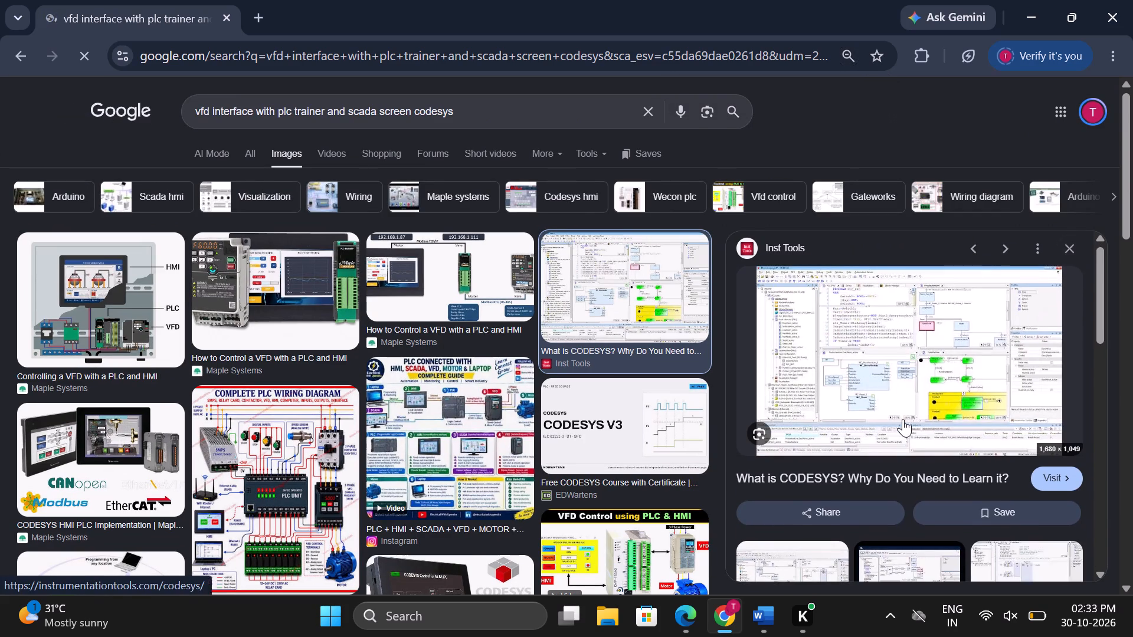
{"action": "scroll", "coordinate": [903, 419], "scroll_direction": "down", "scroll_amount": 2}
{"action": "scroll", "coordinate": [862, 487], "scroll_direction": "up", "scroll_amount": 2}
{"action": "scroll", "coordinate": [819, 523], "scroll_direction": "down", "scroll_amount": 1}
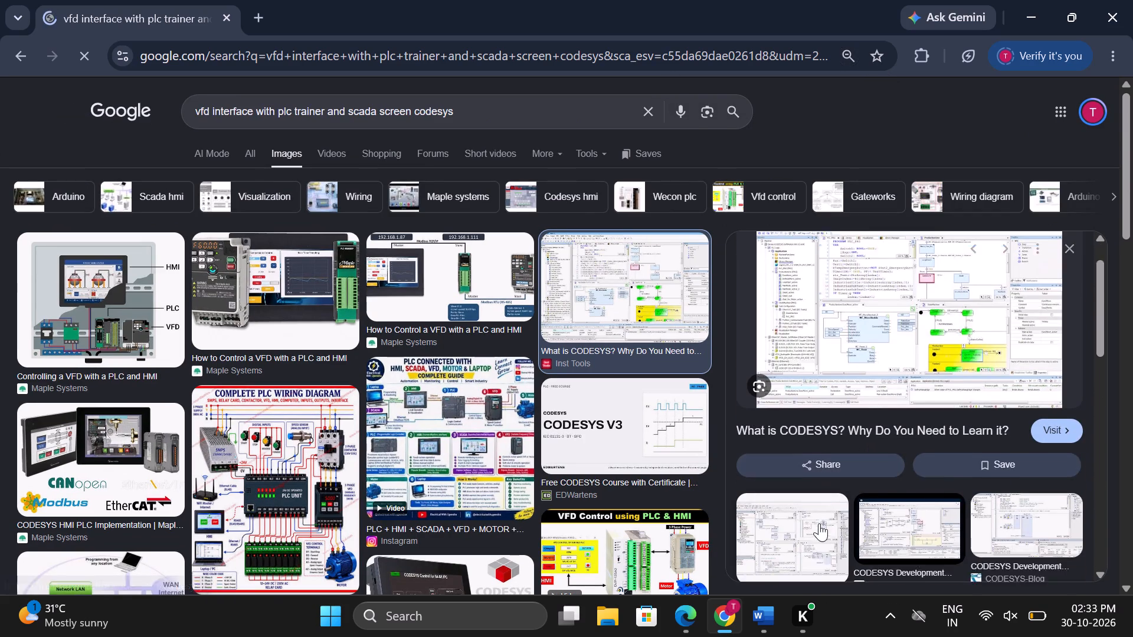
{"action": "scroll", "coordinate": [819, 523], "scroll_direction": "down", "scroll_amount": 1}
{"action": "left_click", "coordinate": [777, 434]}
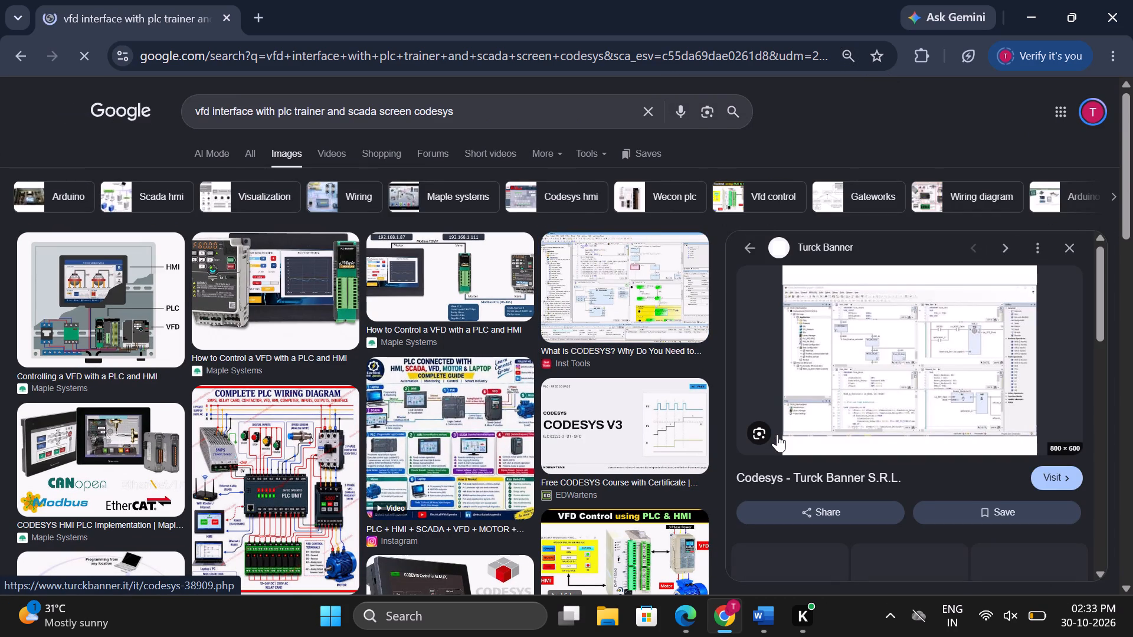
{"action": "left_click", "coordinate": [1066, 249]}
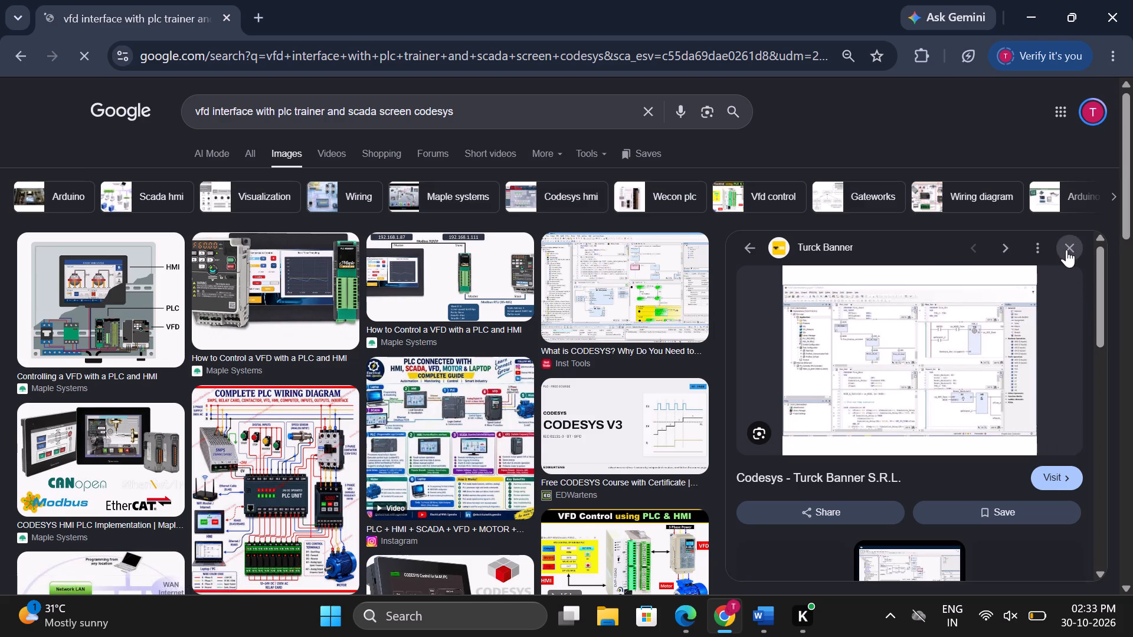
{"action": "scroll", "coordinate": [577, 409], "scroll_direction": "down", "scroll_amount": 2}
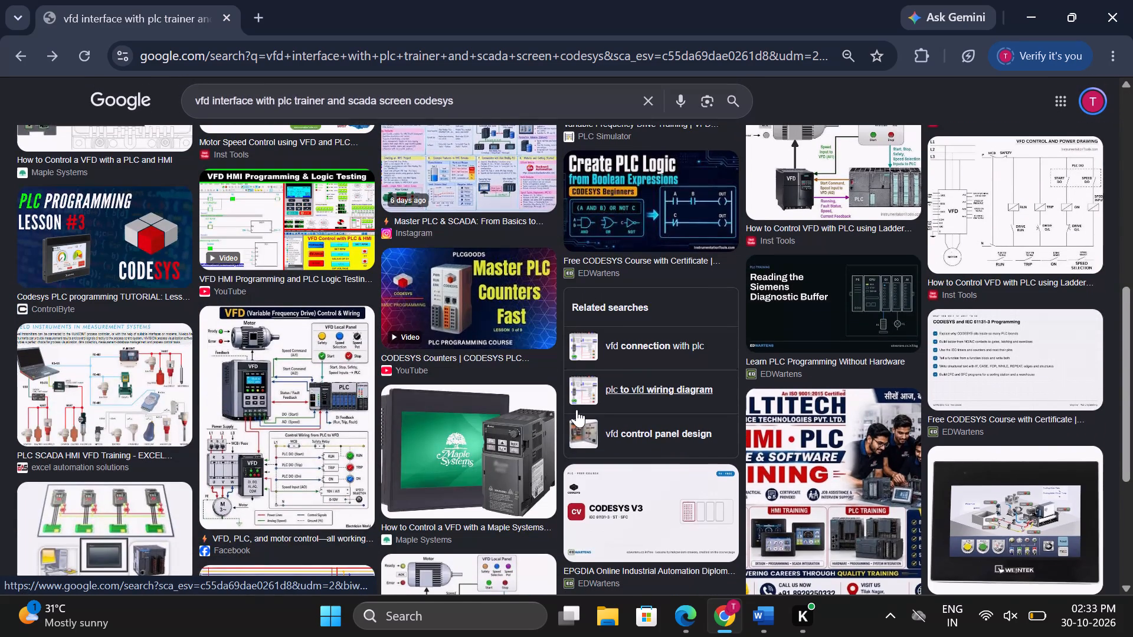
{"action": "scroll", "coordinate": [270, 429], "scroll_direction": "down", "scroll_amount": 1}
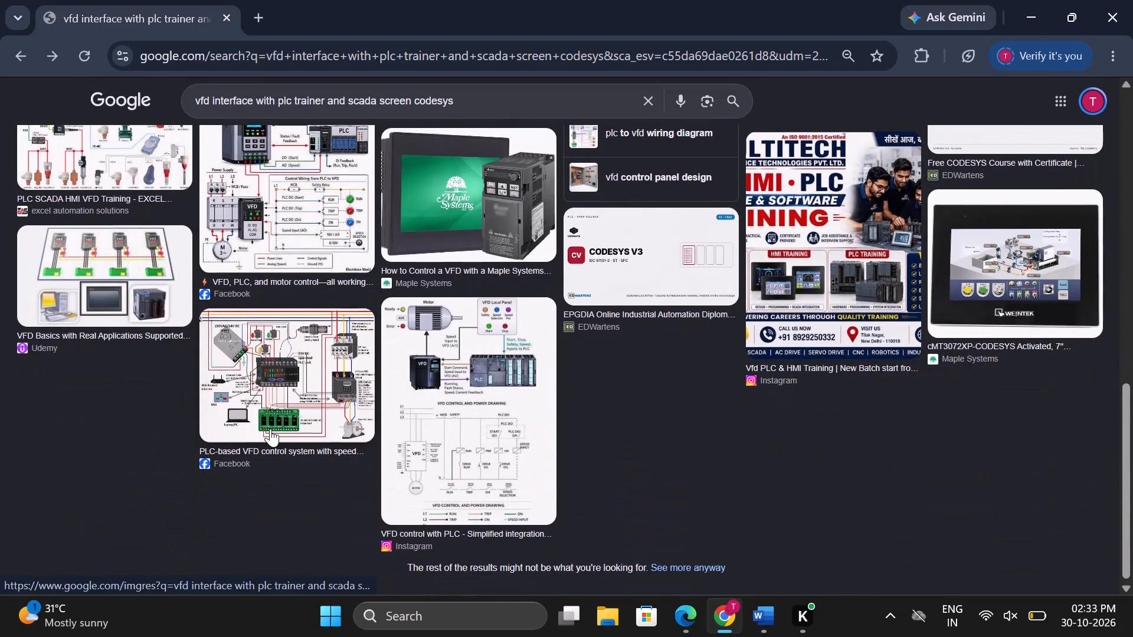
{"action": "scroll", "coordinate": [270, 429], "scroll_direction": "down", "scroll_amount": 1}
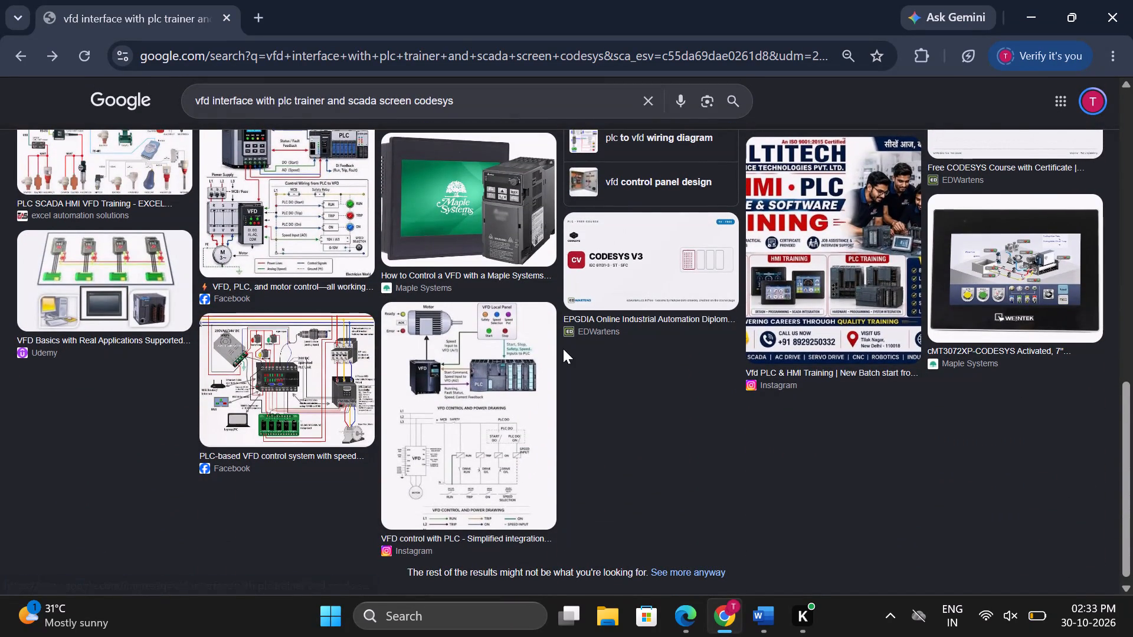
{"action": "scroll", "coordinate": [563, 349], "scroll_direction": "up", "scroll_amount": 6}
{"action": "scroll", "coordinate": [453, 249], "scroll_direction": "up", "scroll_amount": 5}
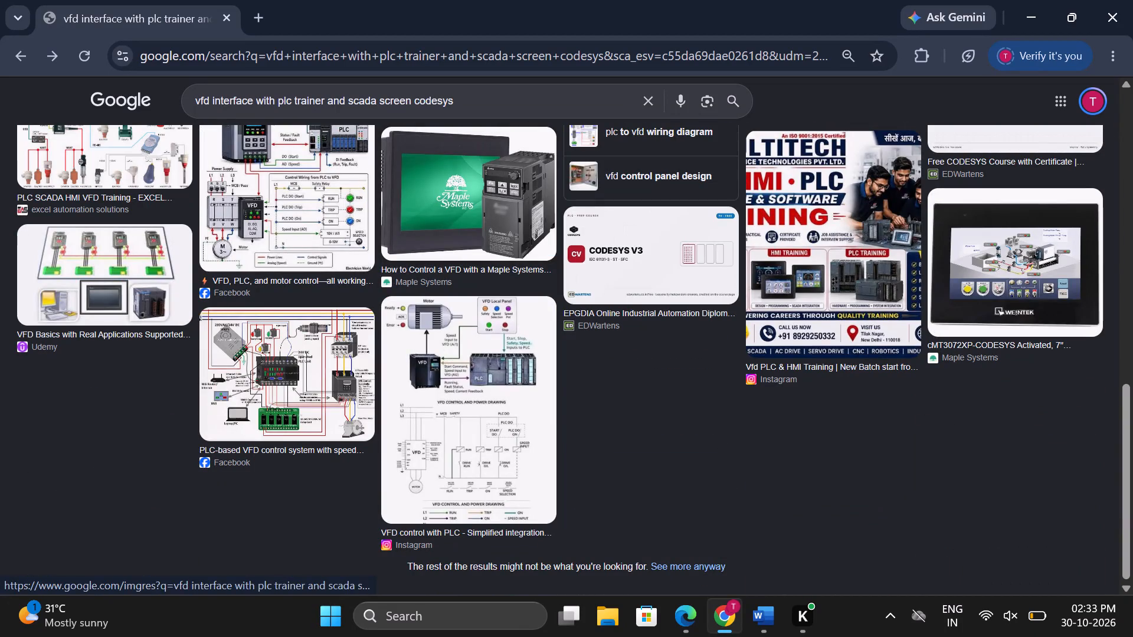
{"action": "scroll", "coordinate": [417, 436], "scroll_direction": "up", "scroll_amount": 7}
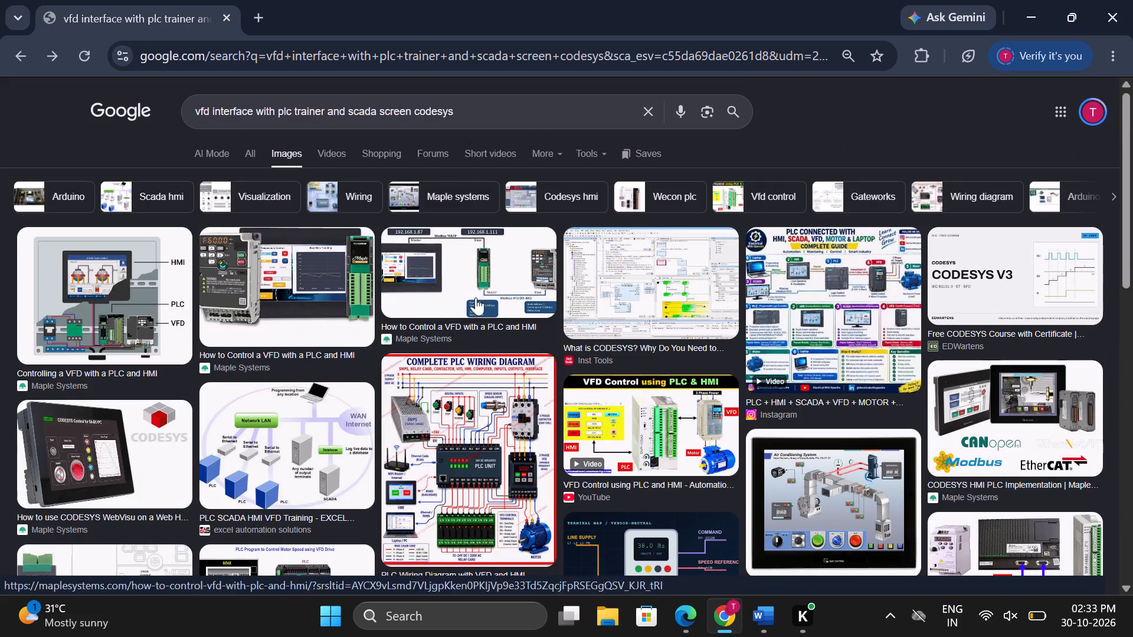
Rerun the CODESYS image search and copy the Inst Tools "What is CODESYS? Why Do You Need to Learn it?" image.
{"action": "left_click", "coordinate": [496, 120]}
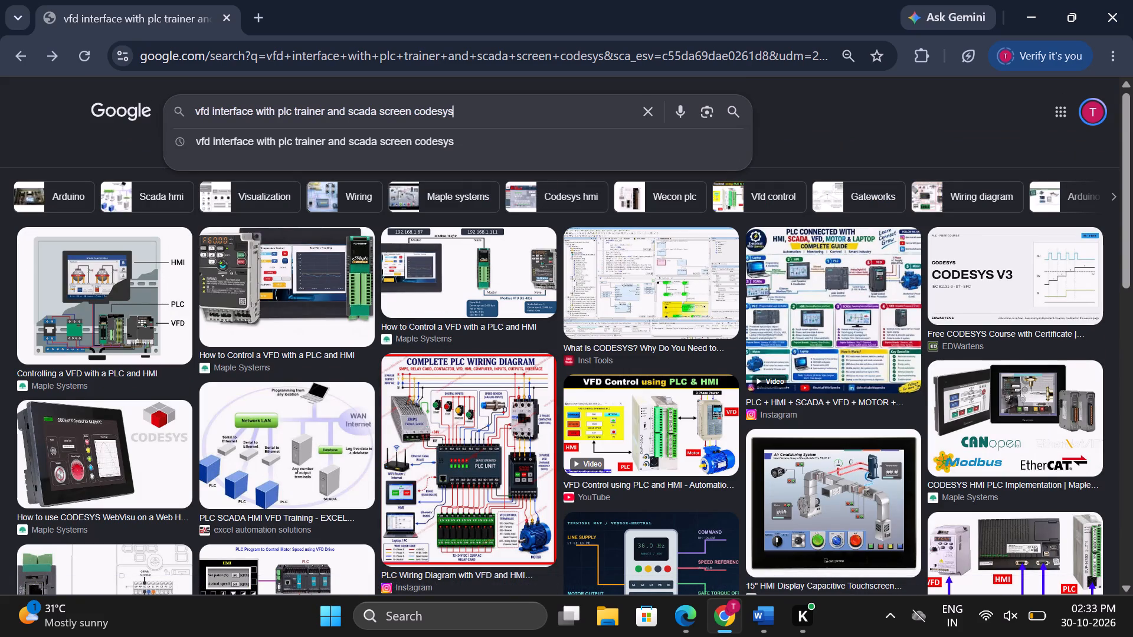
{"action": "key", "text": "Return"}
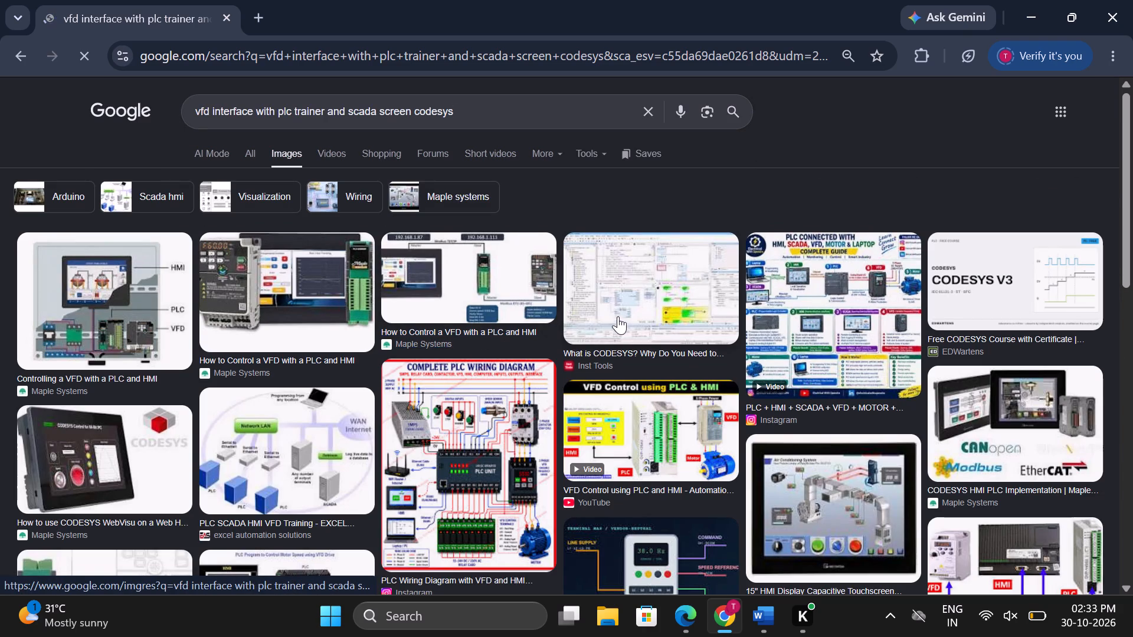
{"action": "left_click", "coordinate": [641, 308]}
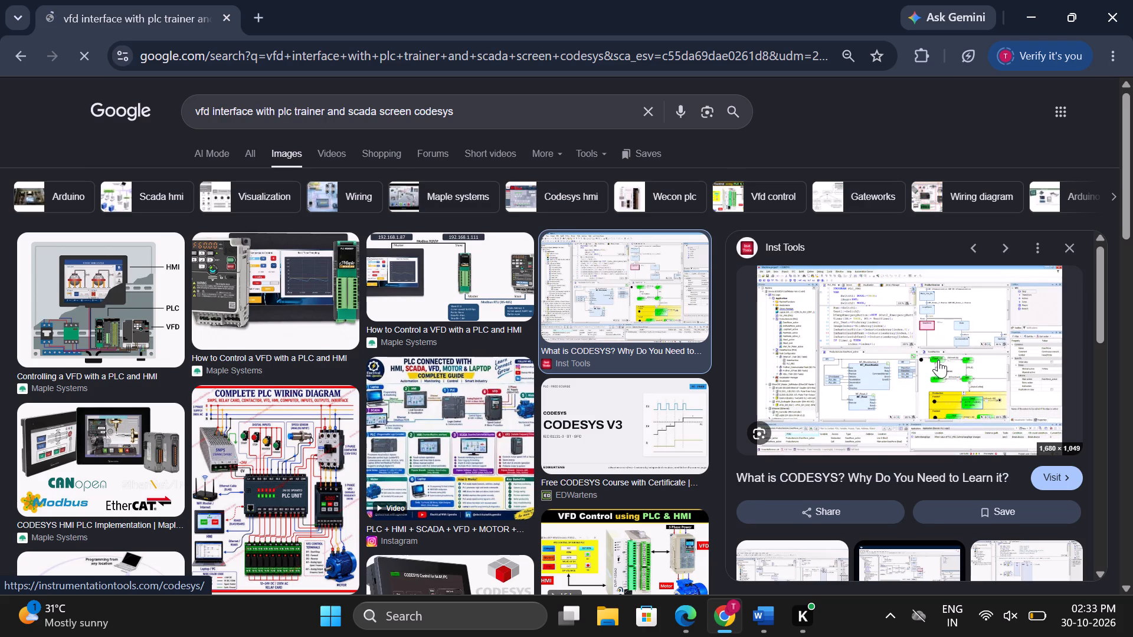
{"action": "scroll", "coordinate": [954, 370], "scroll_direction": "up", "scroll_amount": 8, "text": "ctrl"}
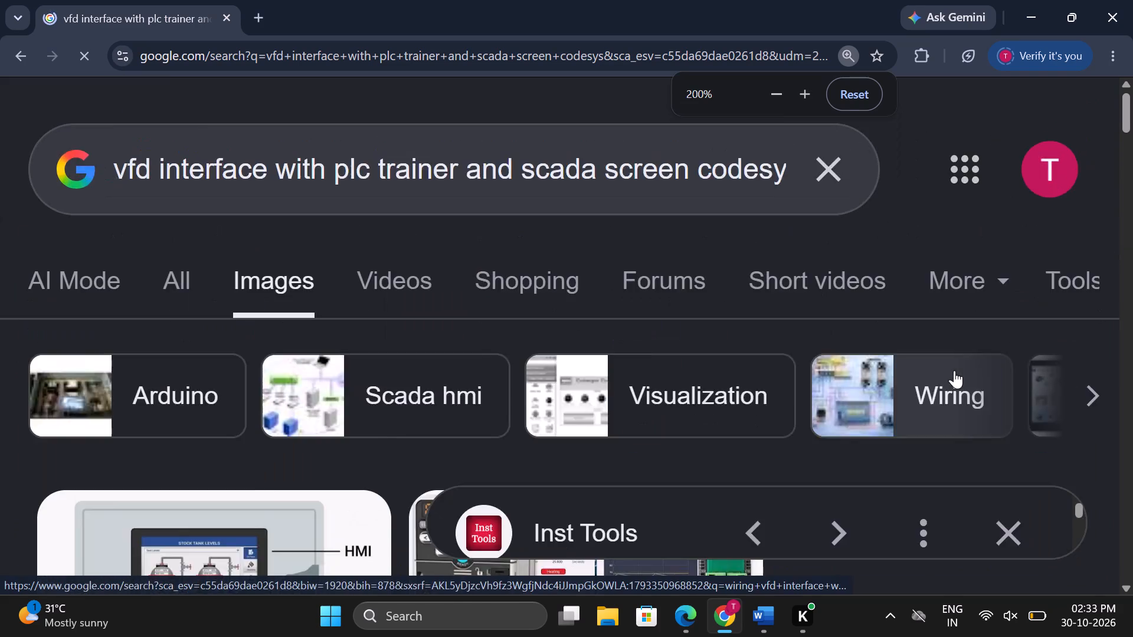
{"action": "scroll", "coordinate": [907, 455], "scroll_direction": "down", "scroll_amount": 12, "text": "ctrl"}
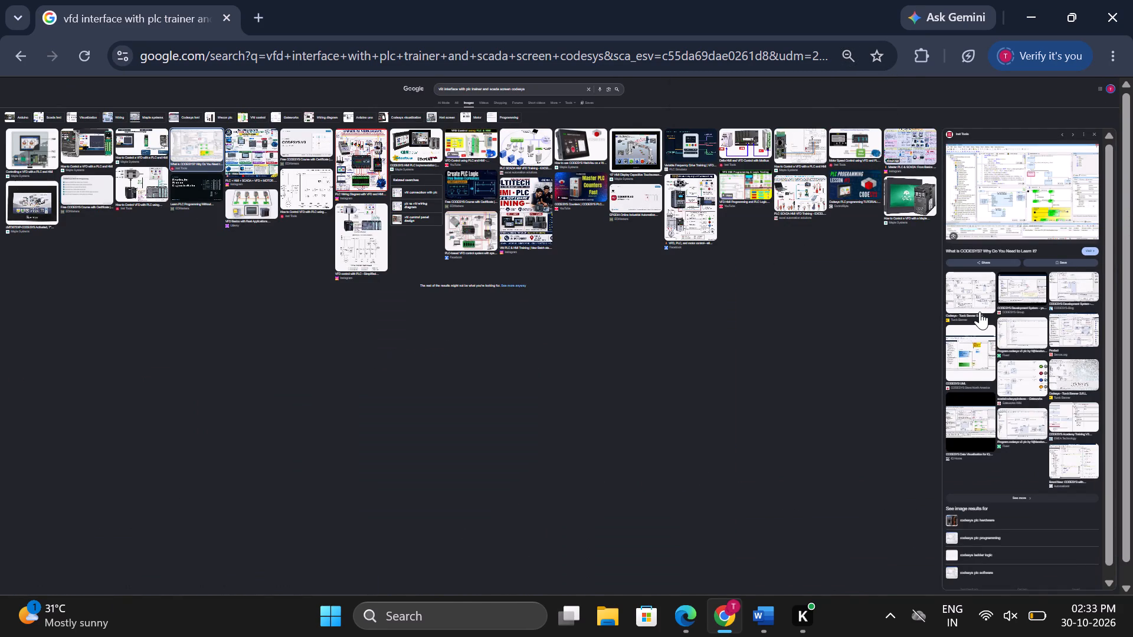
{"action": "scroll", "coordinate": [1024, 237], "scroll_direction": "up", "scroll_amount": 8, "text": "ctrl"}
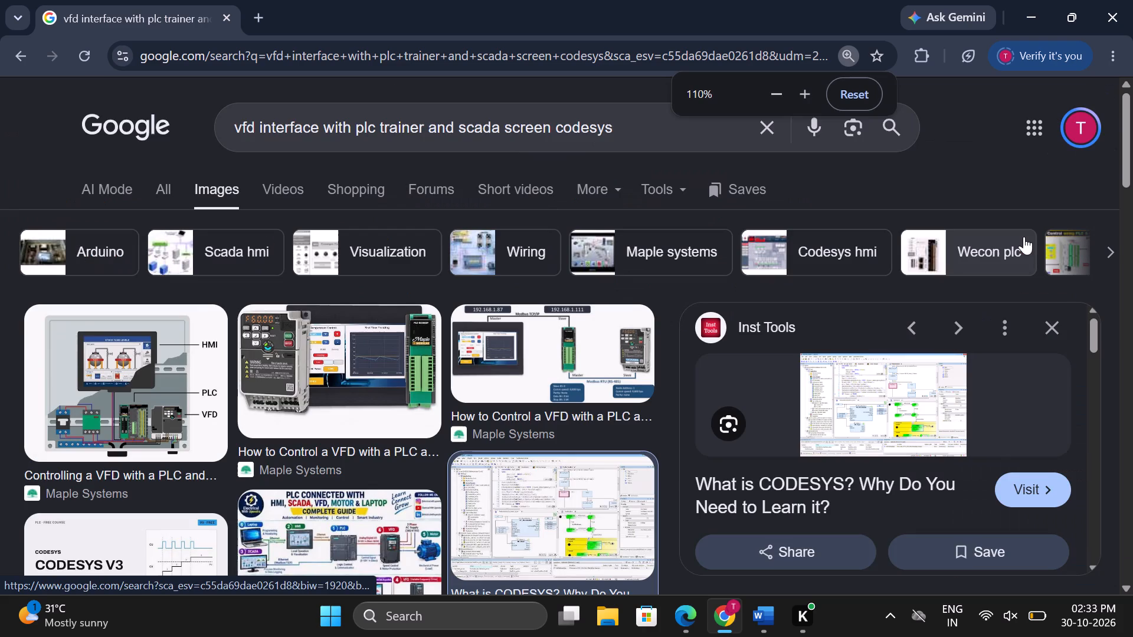
{"action": "right_click", "coordinate": [891, 411]}
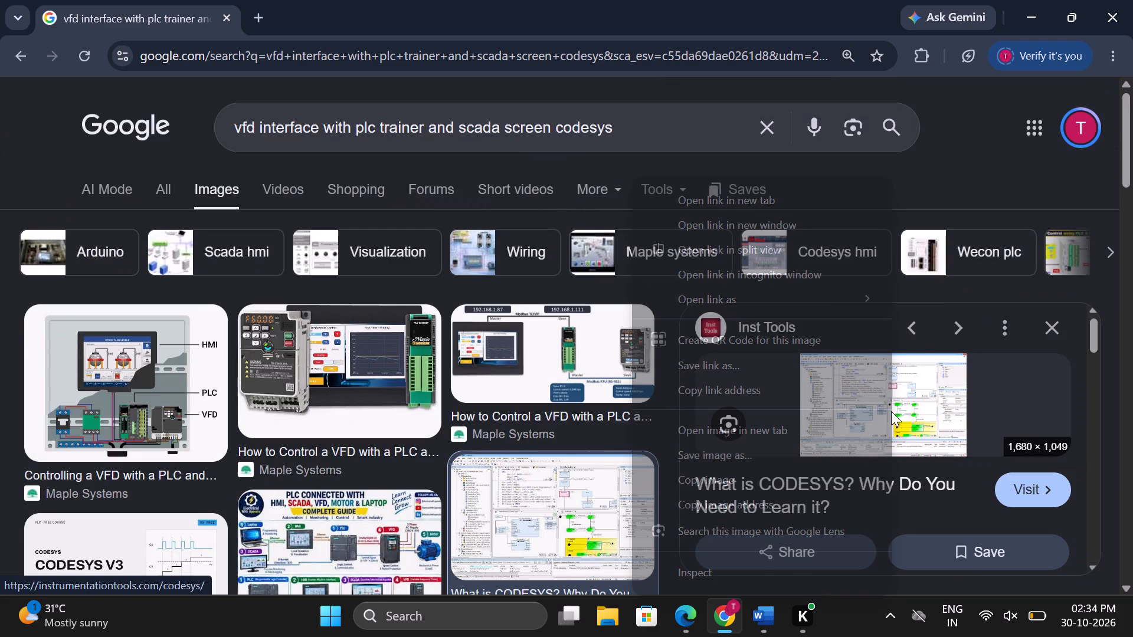
{"action": "left_click", "coordinate": [724, 484]}
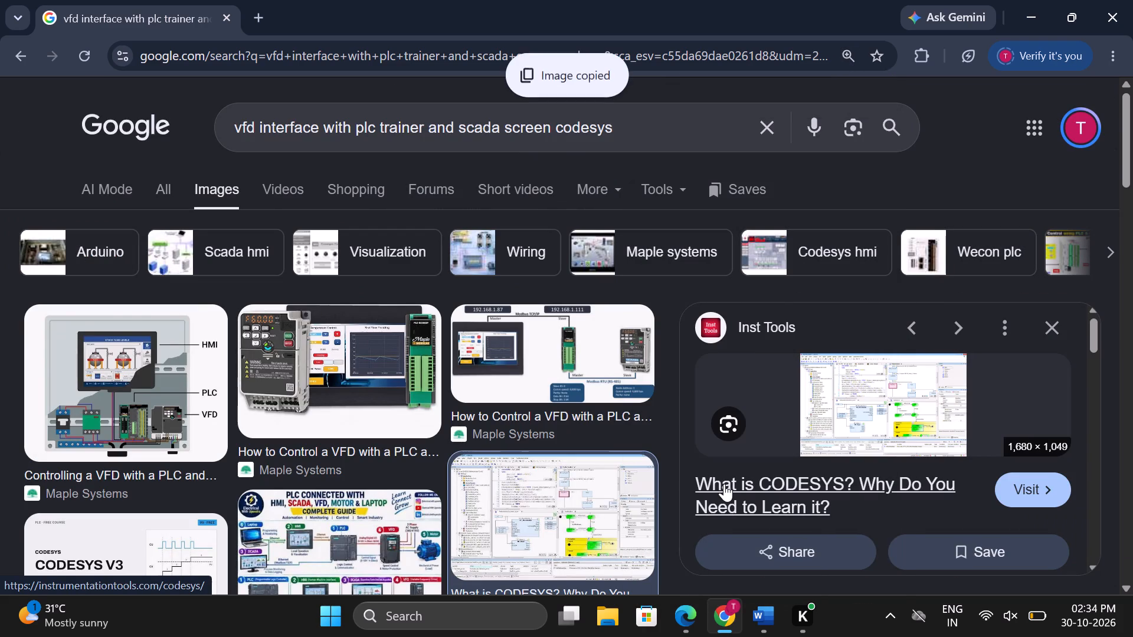
Switch to Word and paste the copied CODESYS screenshot onto the blank page after the rotary encoder ladder diagram.
{"action": "key", "text": "alt+Tab"}
{"action": "scroll", "coordinate": [559, 439], "scroll_direction": "down", "scroll_amount": 3}
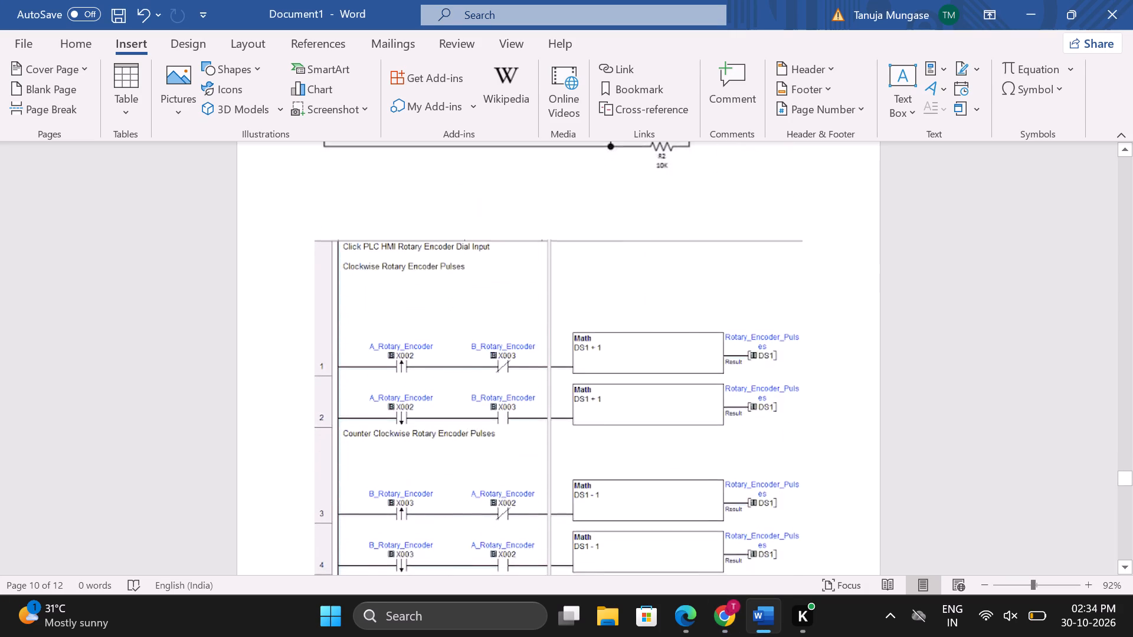
{"action": "scroll", "coordinate": [559, 439], "scroll_direction": "down", "scroll_amount": 3}
{"action": "left_click", "coordinate": [361, 199]}
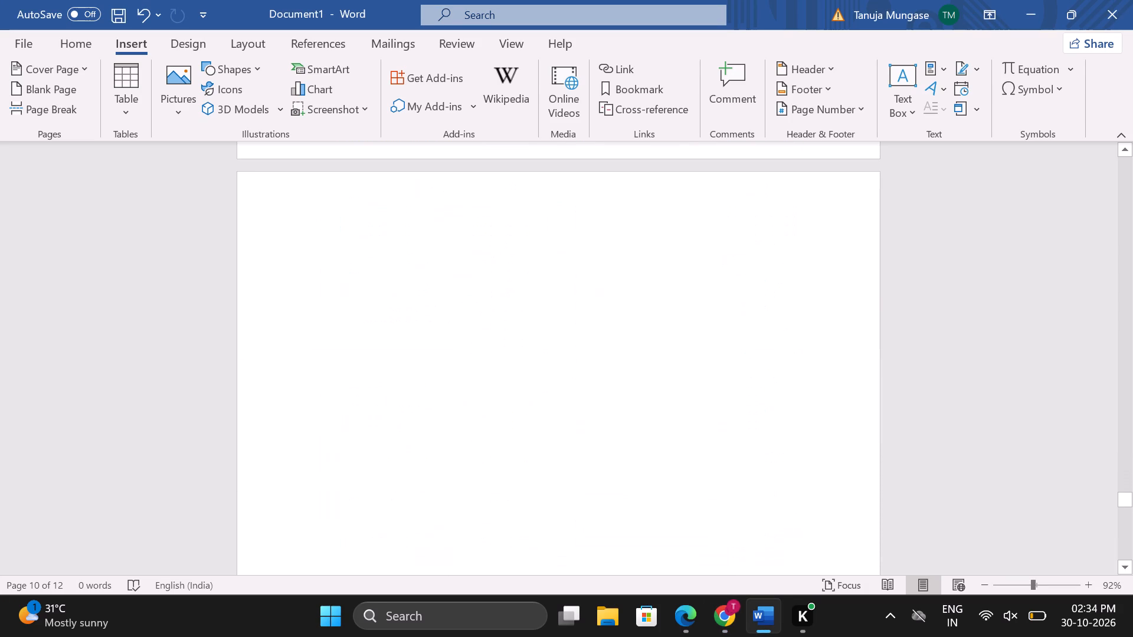
{"action": "key", "text": "ctrl+v"}
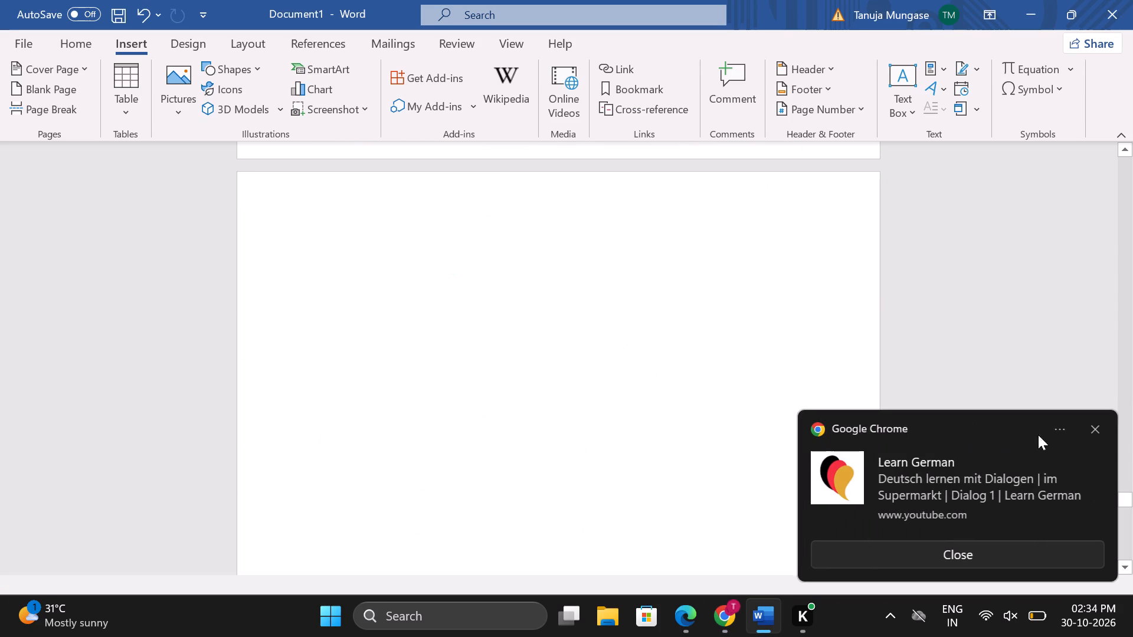
{"action": "left_click", "coordinate": [1101, 425]}
{"action": "left_click", "coordinate": [736, 394]}
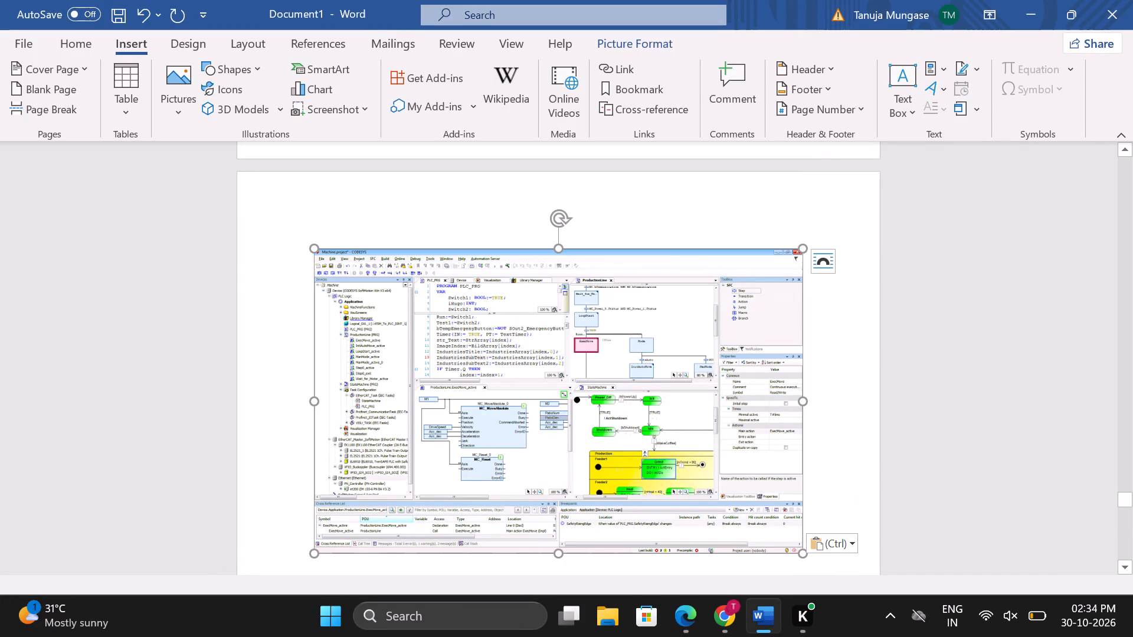
Set the pasted CODESYS screenshot's text wrapping to In Front of Text.
{"action": "scroll", "coordinate": [655, 382], "scroll_direction": "up", "scroll_amount": 7, "text": "ctrl"}
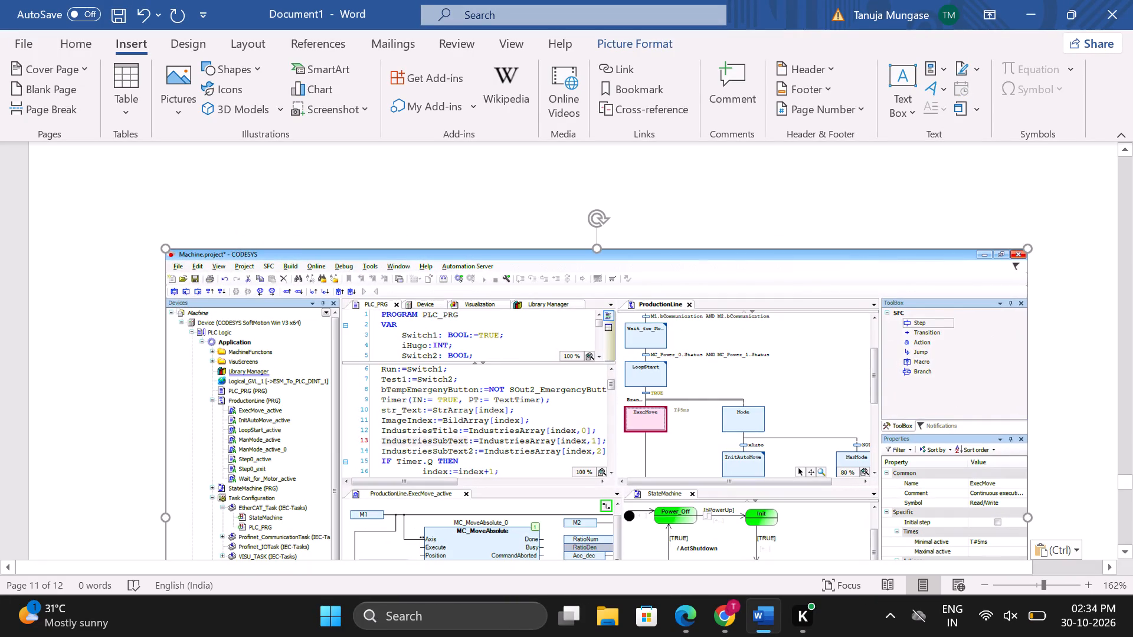
{"action": "scroll", "coordinate": [719, 389], "scroll_direction": "up", "scroll_amount": 5, "text": "ctrl"}
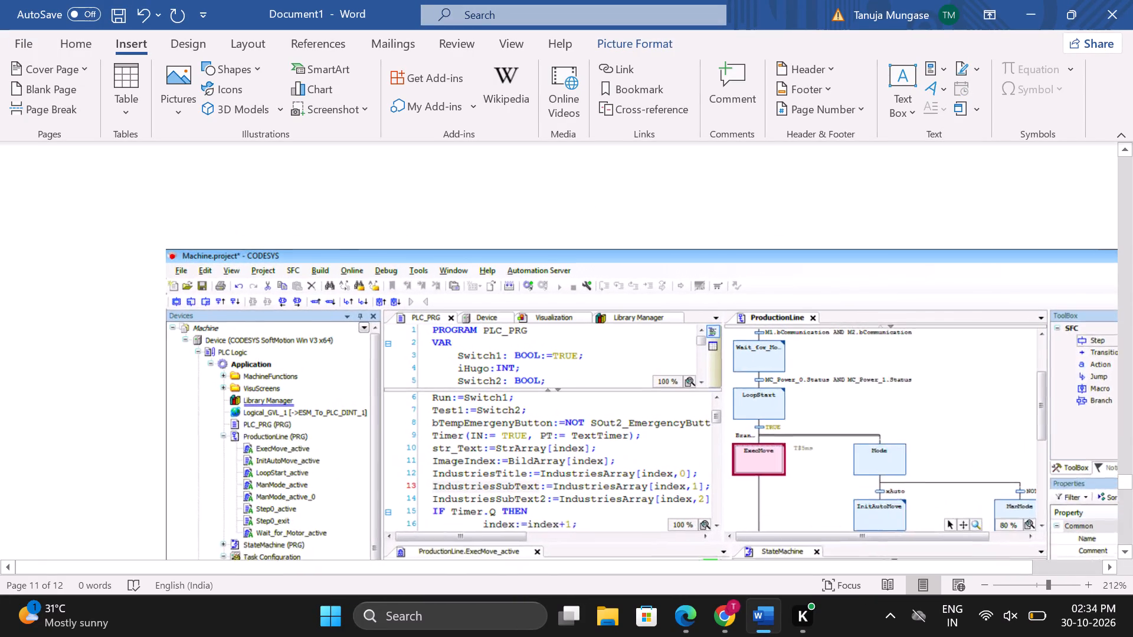
{"action": "scroll", "coordinate": [719, 389], "scroll_direction": "down", "scroll_amount": 3}
{"action": "scroll", "coordinate": [719, 389], "scroll_direction": "down", "scroll_amount": 5, "text": "ctrl"}
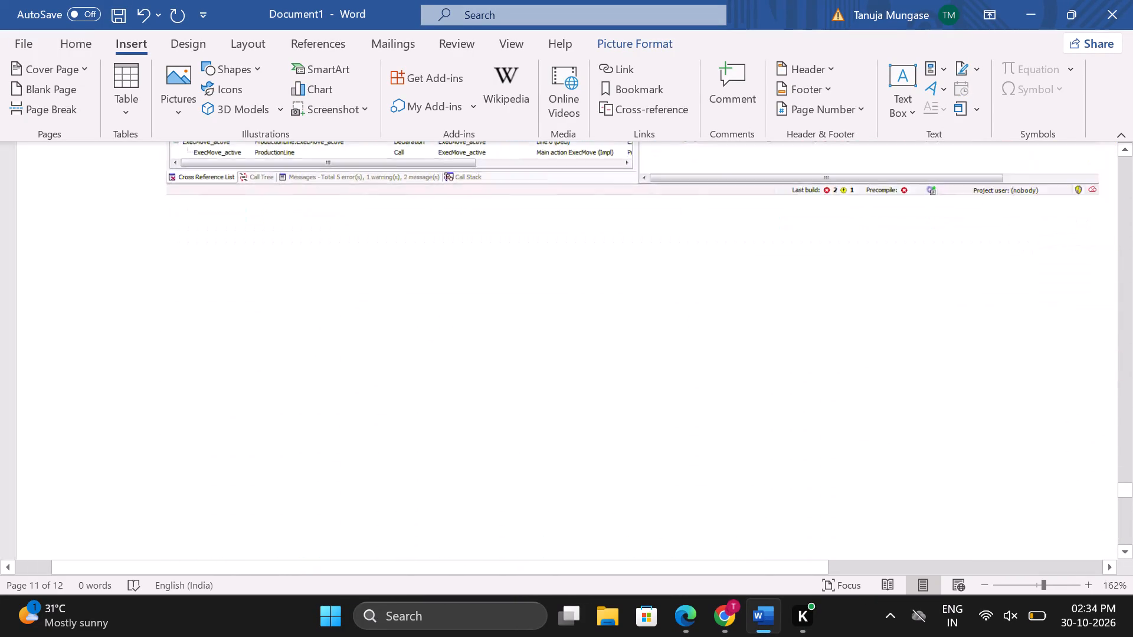
{"action": "scroll", "coordinate": [719, 389], "scroll_direction": "down", "scroll_amount": 2, "text": "ctrl"}
{"action": "scroll", "coordinate": [719, 389], "scroll_direction": "up", "scroll_amount": 3}
{"action": "left_click_drag", "start_coordinate": [682, 372], "coordinate": [689, 352]}
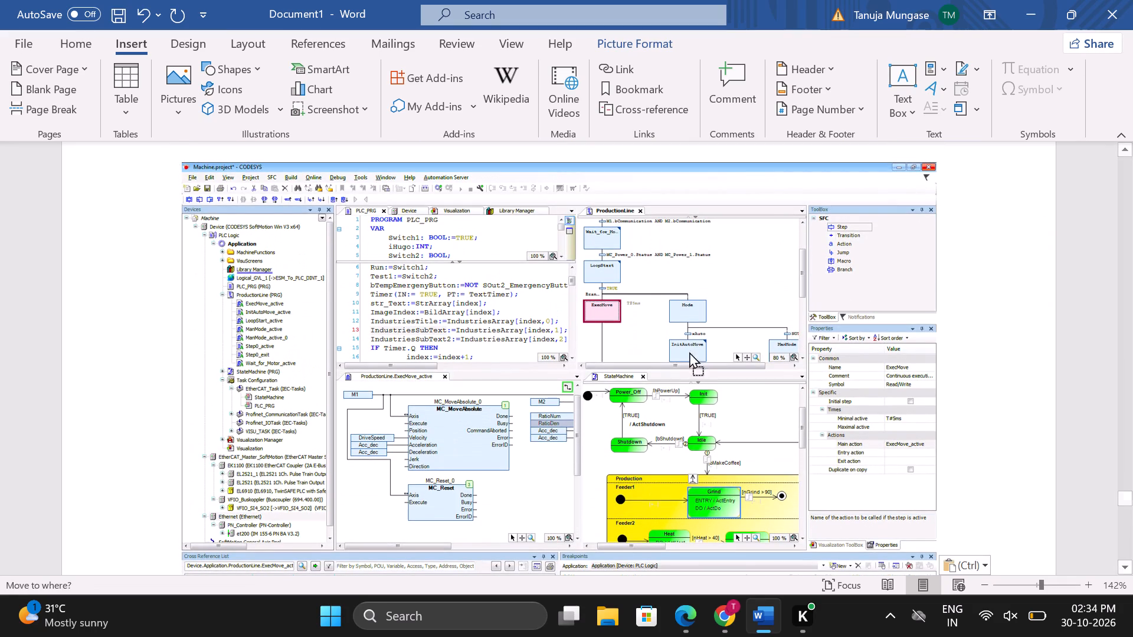
{"action": "left_click_drag", "start_coordinate": [689, 352], "coordinate": [698, 334]}
{"action": "left_click", "coordinate": [949, 180]}
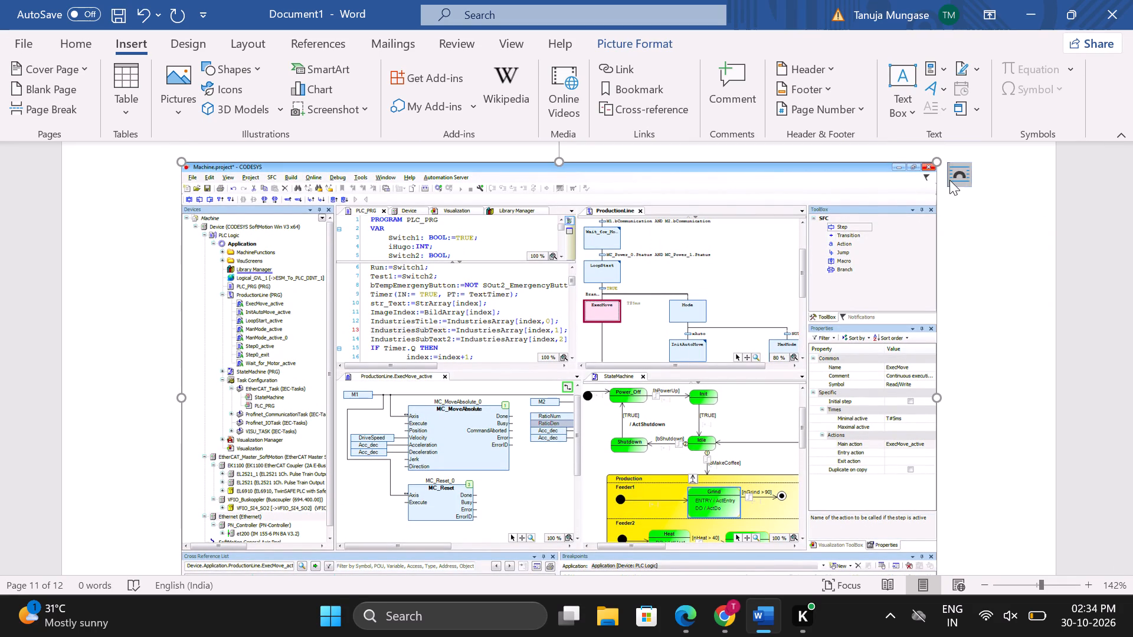
{"action": "left_click", "coordinate": [1078, 333]}
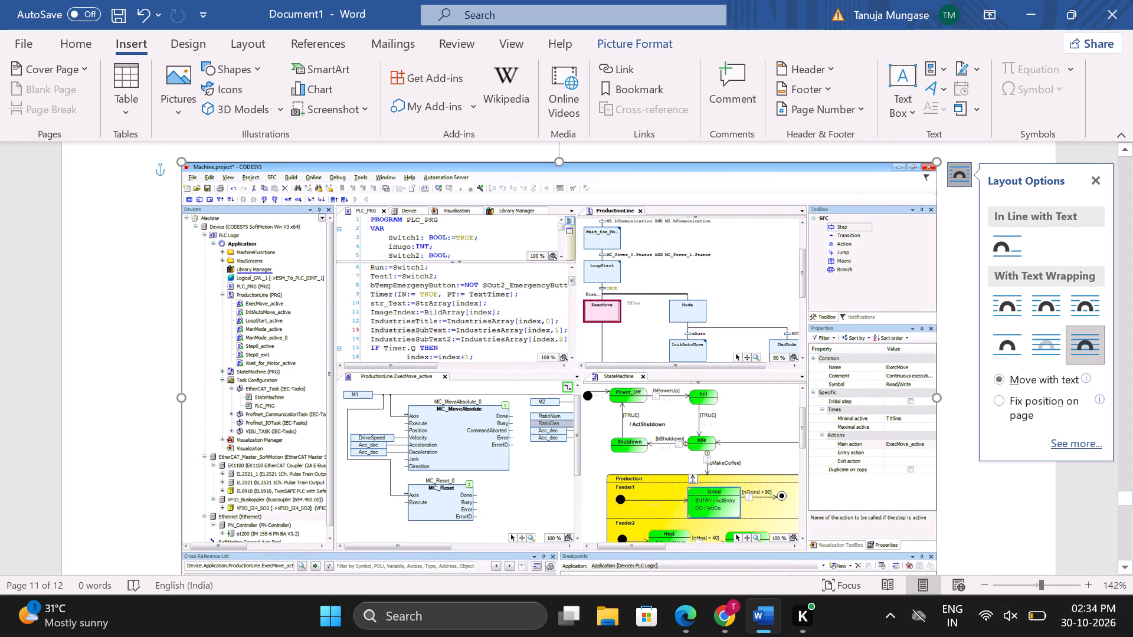
{"action": "left_click", "coordinate": [1036, 523]}
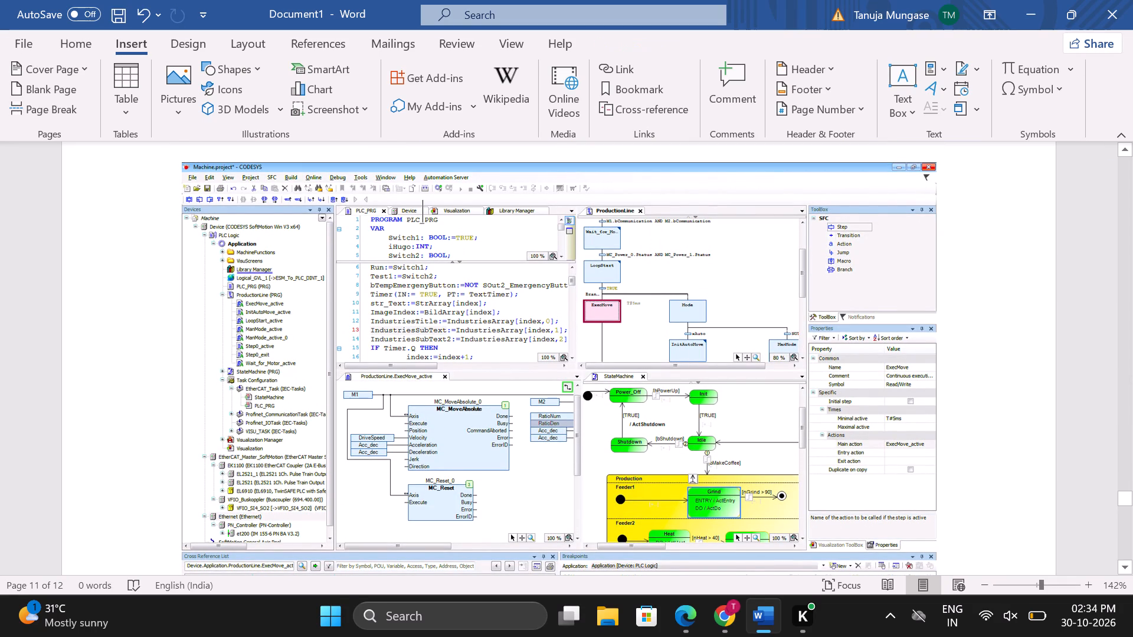
Move the CODESYS screenshot up towards the top edge of page 11.
{"action": "left_click_drag", "start_coordinate": [714, 395], "coordinate": [717, 356]}
{"action": "scroll", "coordinate": [717, 356], "scroll_direction": "up", "scroll_amount": 2}
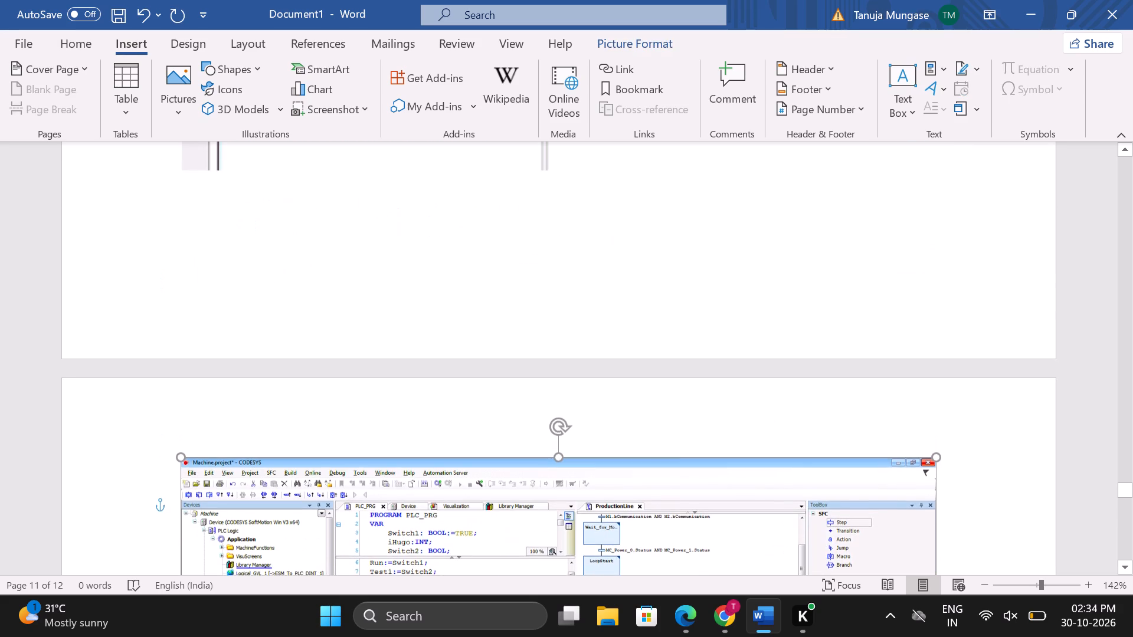
{"action": "scroll", "coordinate": [674, 441], "scroll_direction": "down", "scroll_amount": 9, "text": "ctrl"}
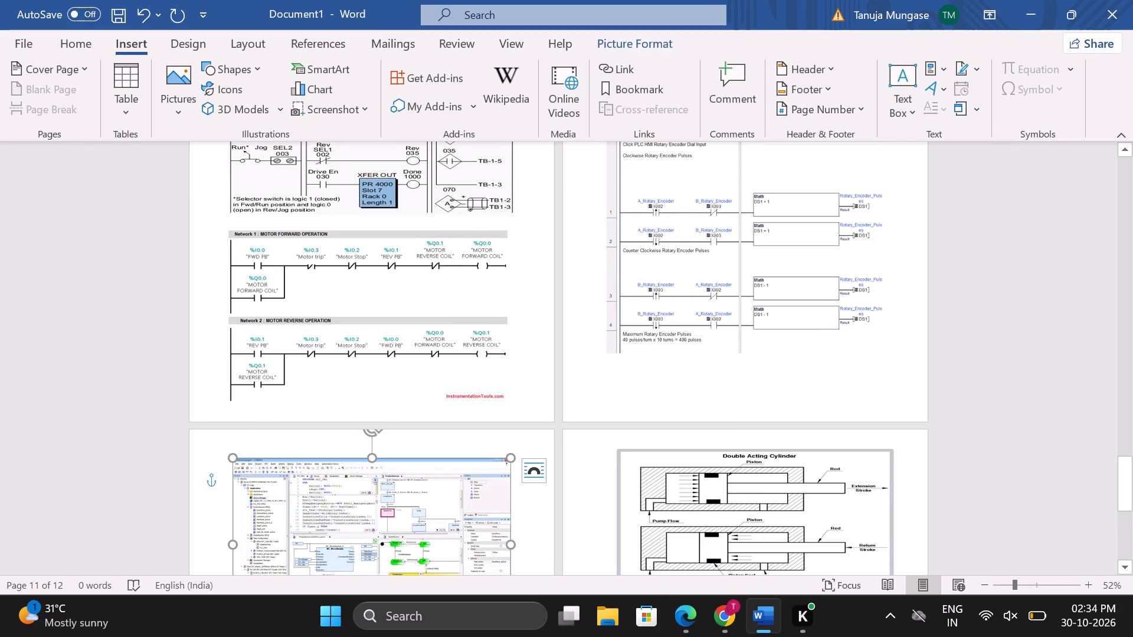
{"action": "scroll", "coordinate": [434, 485], "scroll_direction": "up", "scroll_amount": 2, "text": "ctrl"}
{"action": "scroll", "coordinate": [369, 509], "scroll_direction": "up", "scroll_amount": 3, "text": "ctrl"}
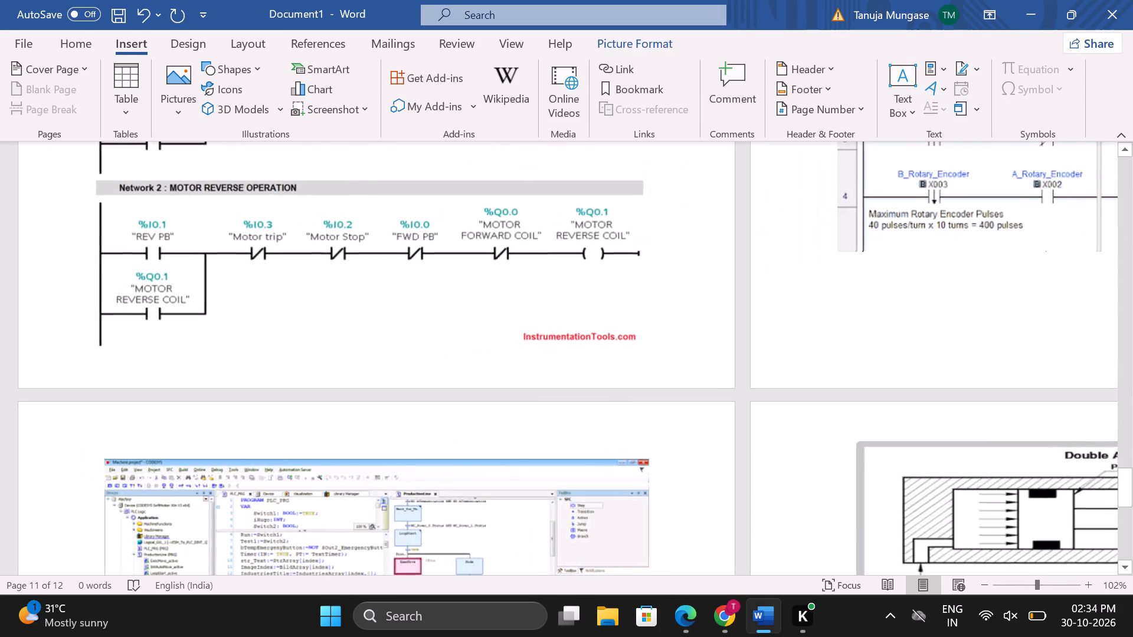
{"action": "left_click_drag", "start_coordinate": [509, 493], "coordinate": [506, 466]}
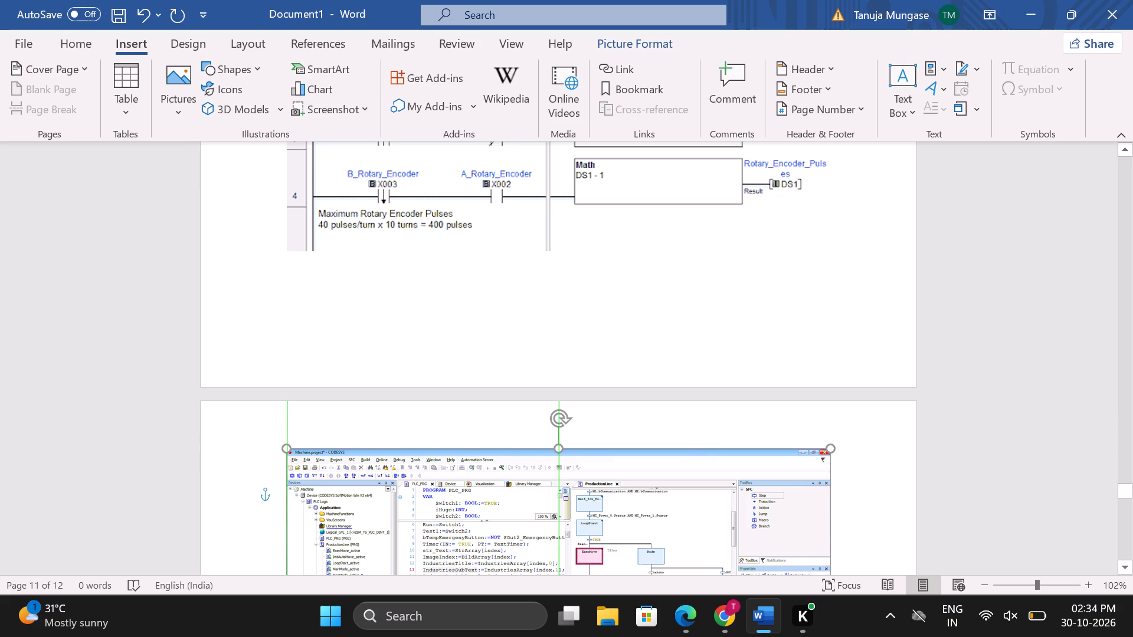
{"action": "left_click_drag", "start_coordinate": [506, 466], "coordinate": [506, 459]}
{"action": "left_click", "coordinate": [516, 339]}
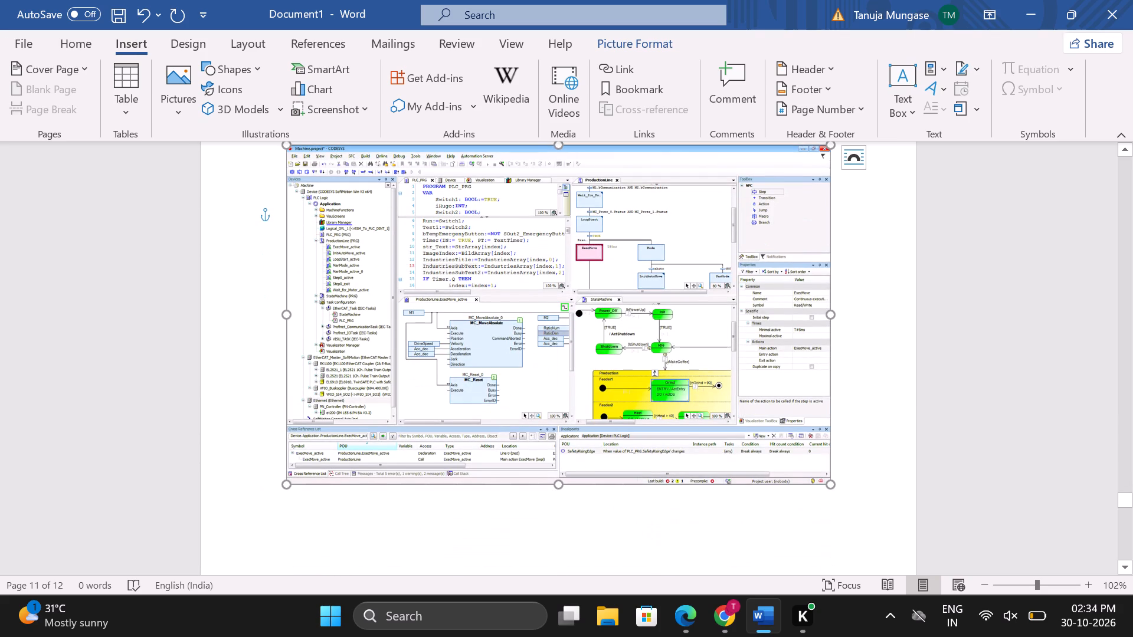
Enlarge the CODESYS screenshot proportionally and shift it sideways so it sits centred across page 11.
{"action": "left_click_drag", "start_coordinate": [827, 483], "coordinate": [829, 498]}
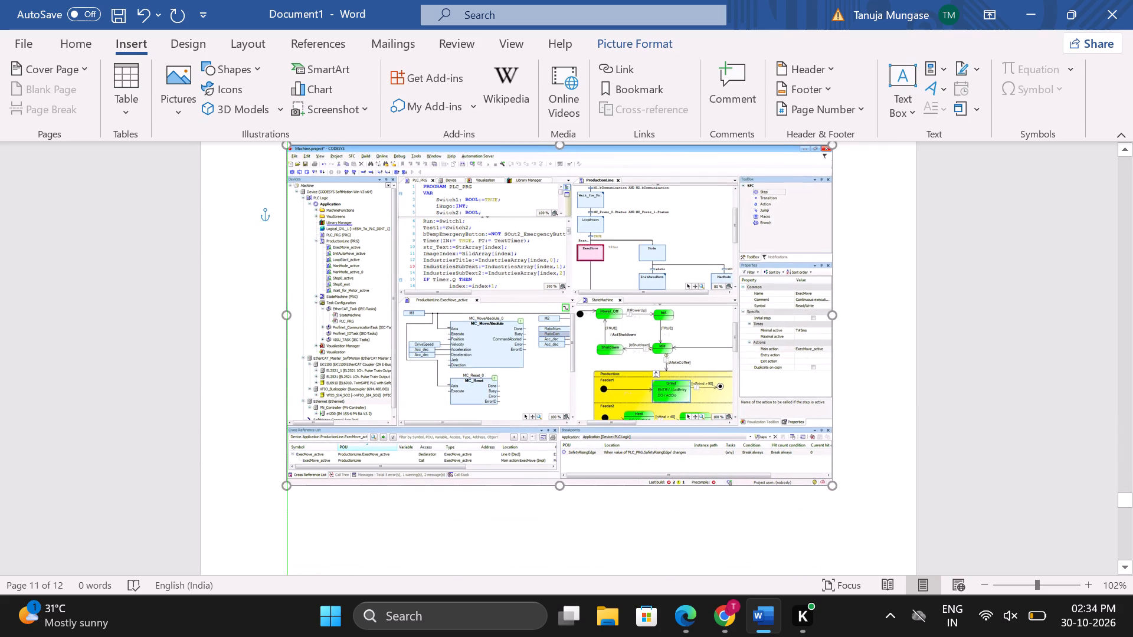
{"action": "left_click_drag", "start_coordinate": [829, 498], "coordinate": [834, 518]}
{"action": "left_click_drag", "start_coordinate": [683, 437], "coordinate": [660, 443]}
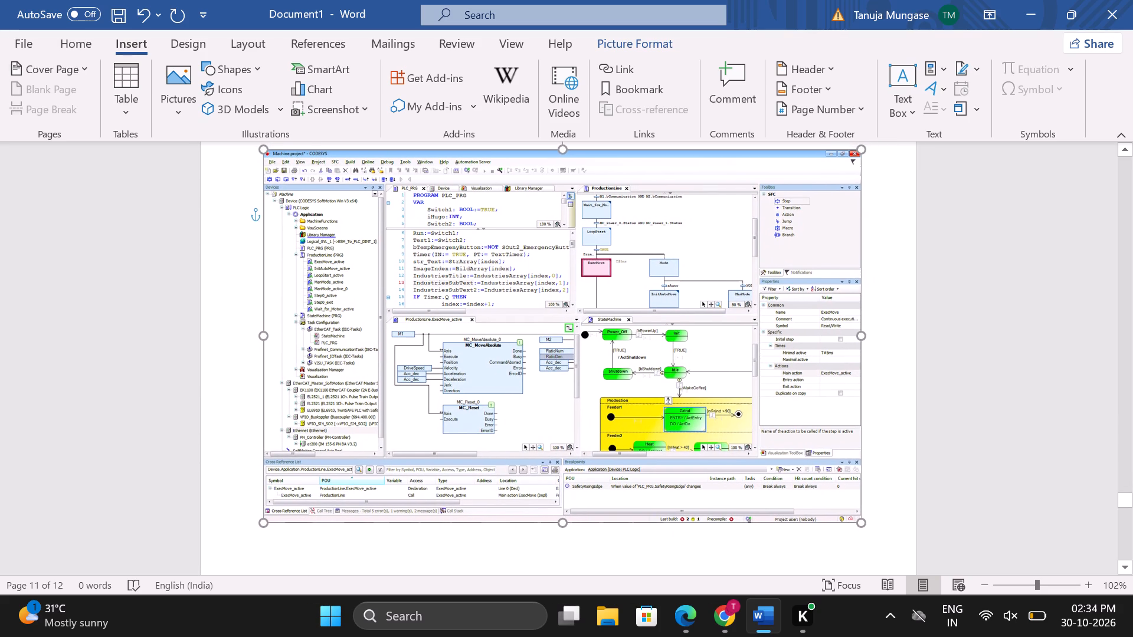
{"action": "left_click_drag", "start_coordinate": [660, 443], "coordinate": [661, 443]}
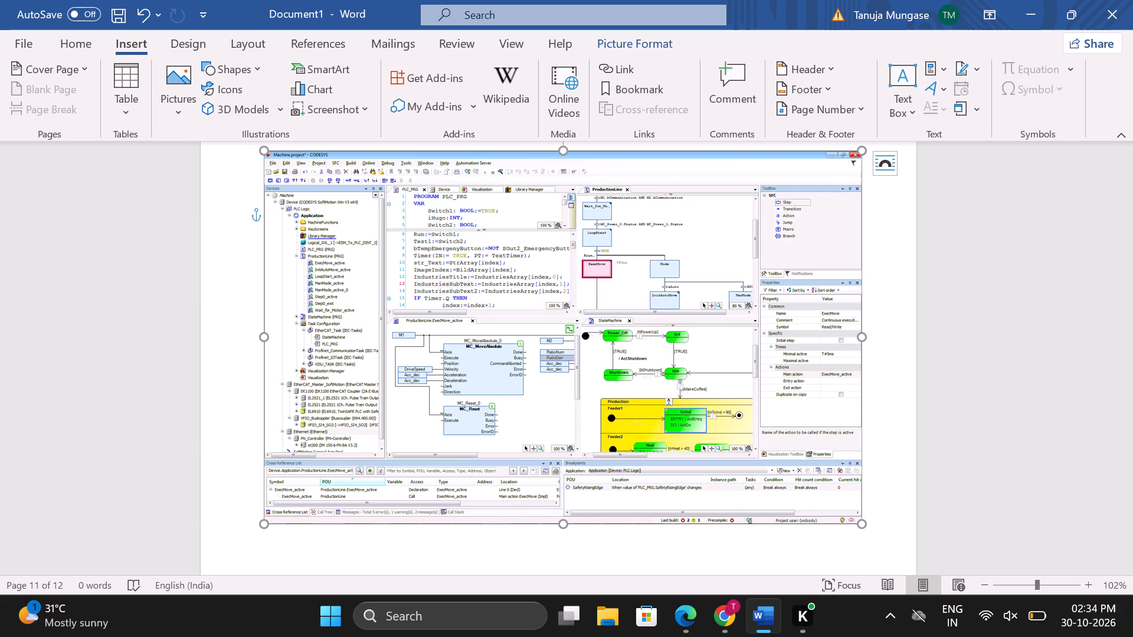
{"action": "left_click", "coordinate": [884, 429]}
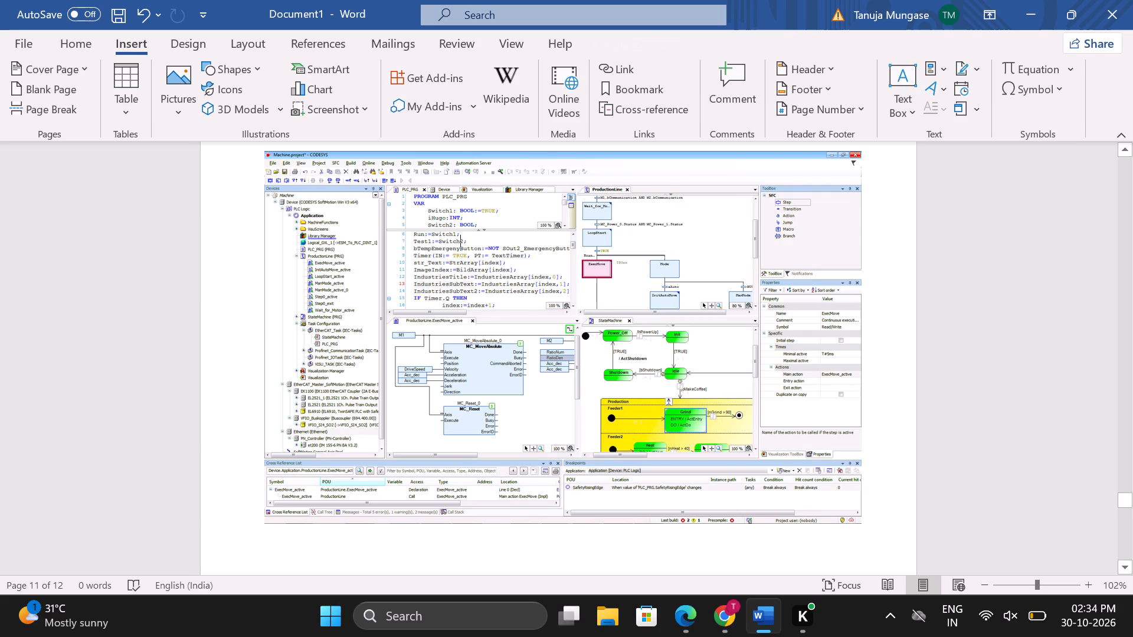
Copy the CODESYS Group "CODESYS Development System" image from Chrome and paste it onto page 11 in Word.
{"action": "key", "text": "alt+Tab"}
{"action": "scroll", "coordinate": [848, 465], "scroll_direction": "down", "scroll_amount": 1}
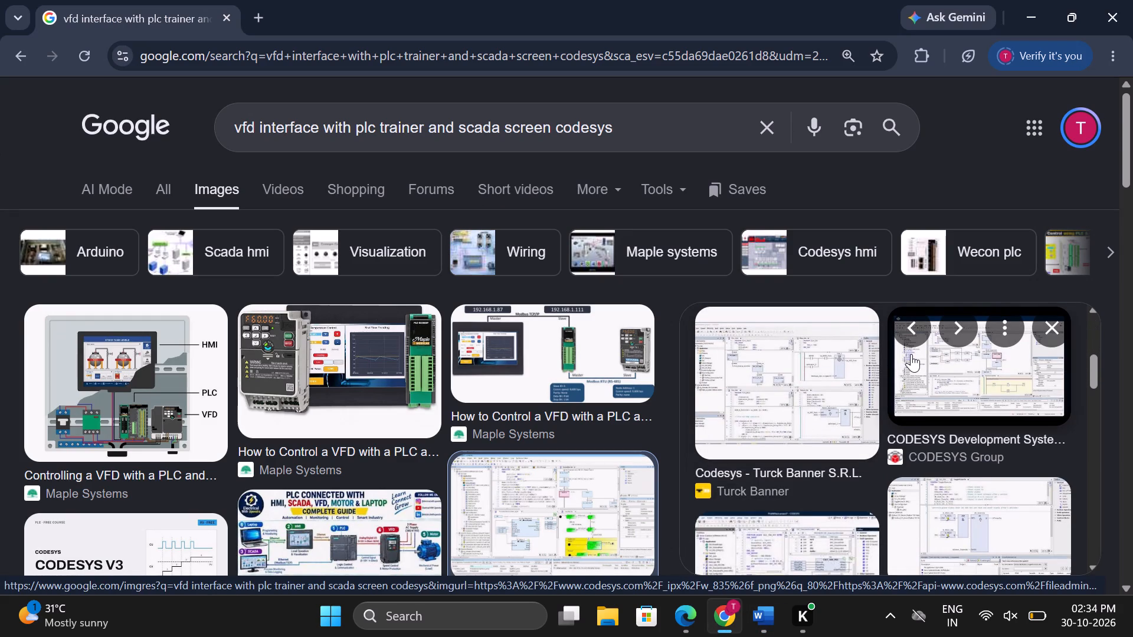
{"action": "left_click", "coordinate": [986, 385]}
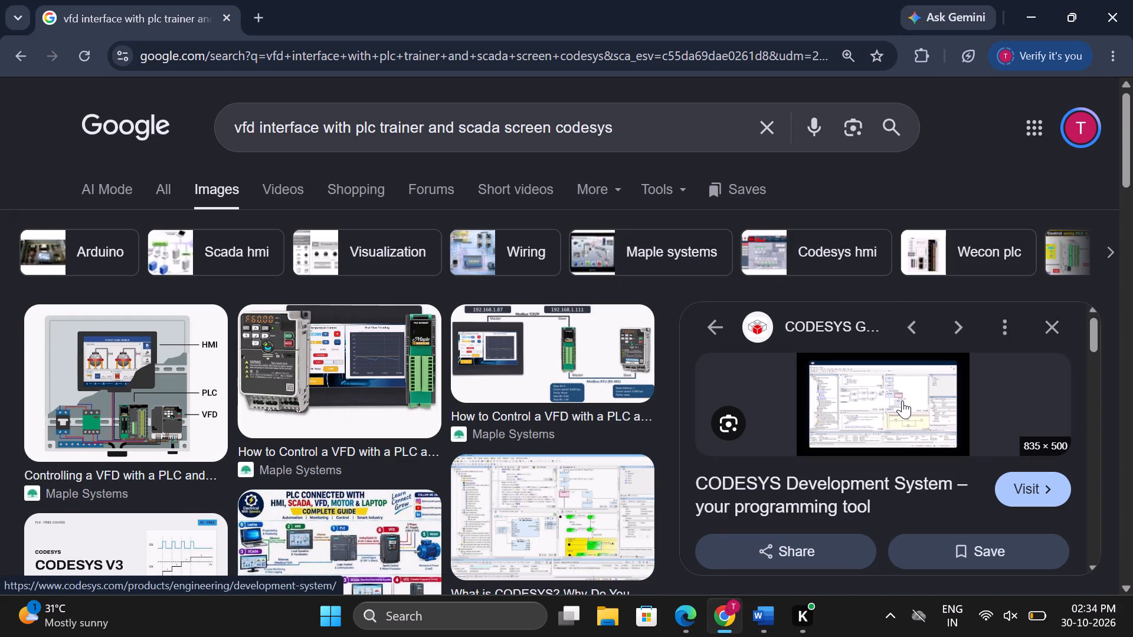
{"action": "right_click", "coordinate": [902, 400]}
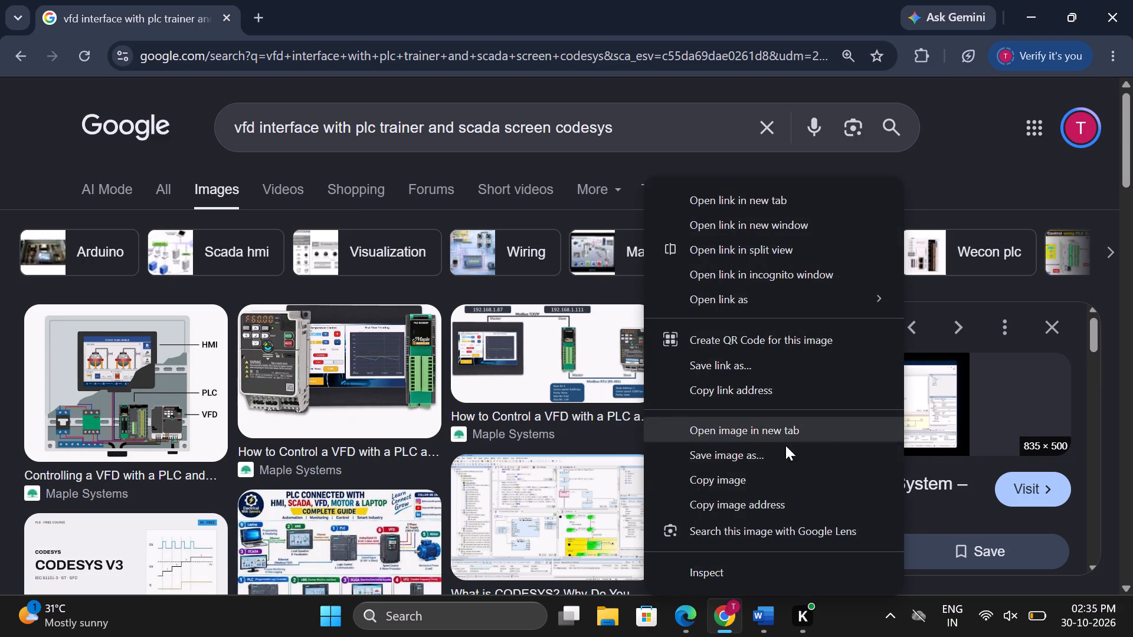
{"action": "left_click", "coordinate": [726, 476]}
{"action": "key", "text": "alt+Tab"}
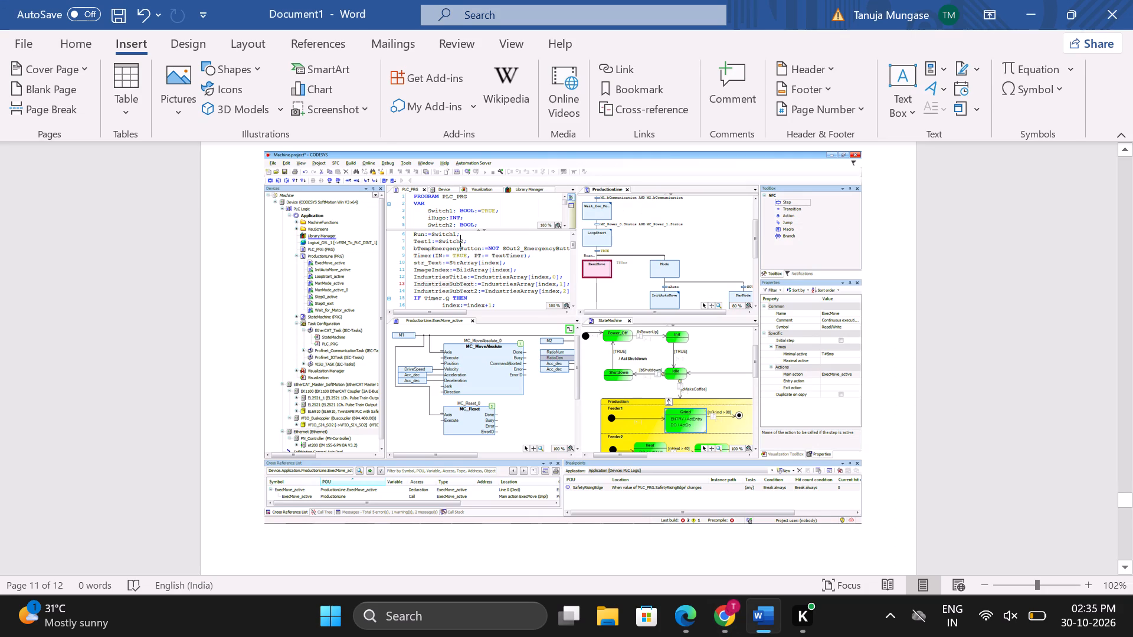
{"action": "scroll", "coordinate": [512, 521], "scroll_direction": "down", "scroll_amount": 2}
{"action": "left_click", "coordinate": [340, 339]}
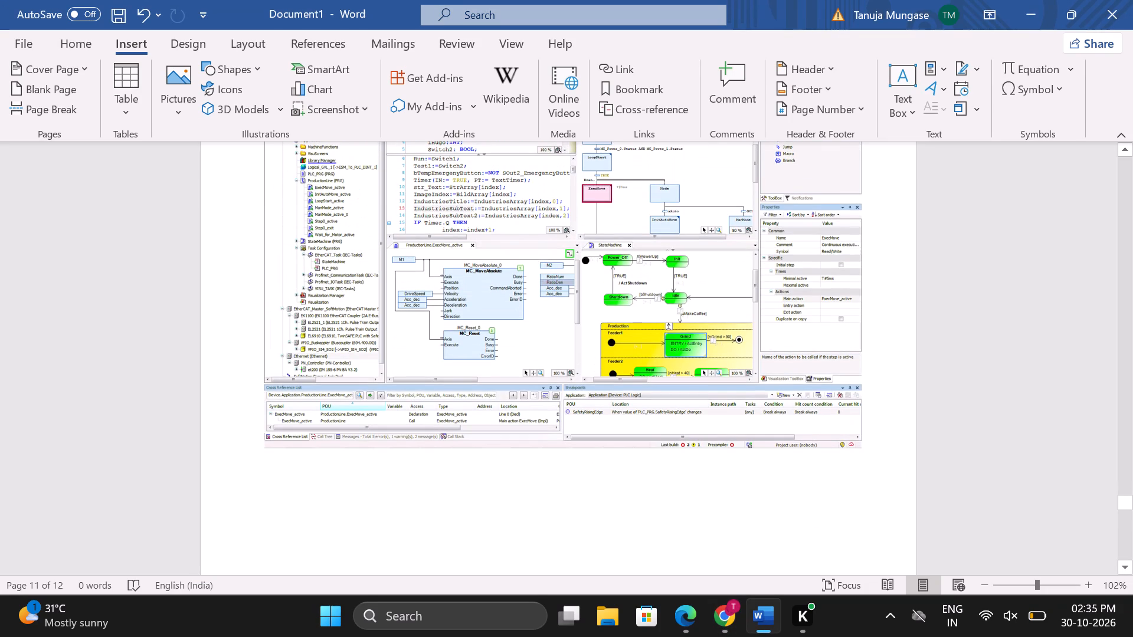
{"action": "key", "text": "ctrl+v"}
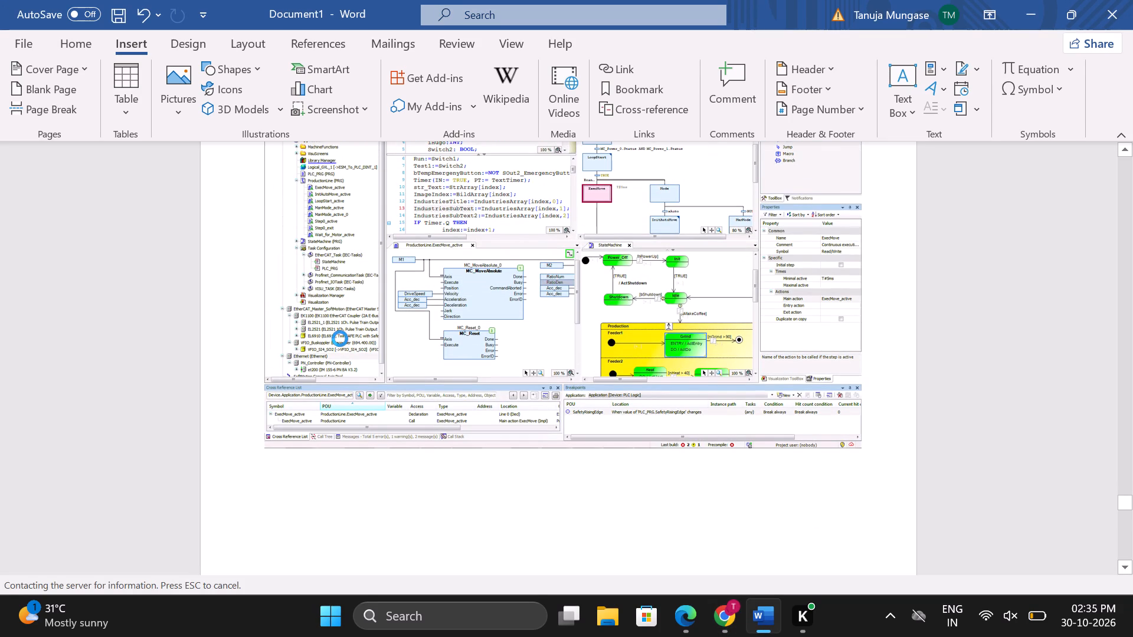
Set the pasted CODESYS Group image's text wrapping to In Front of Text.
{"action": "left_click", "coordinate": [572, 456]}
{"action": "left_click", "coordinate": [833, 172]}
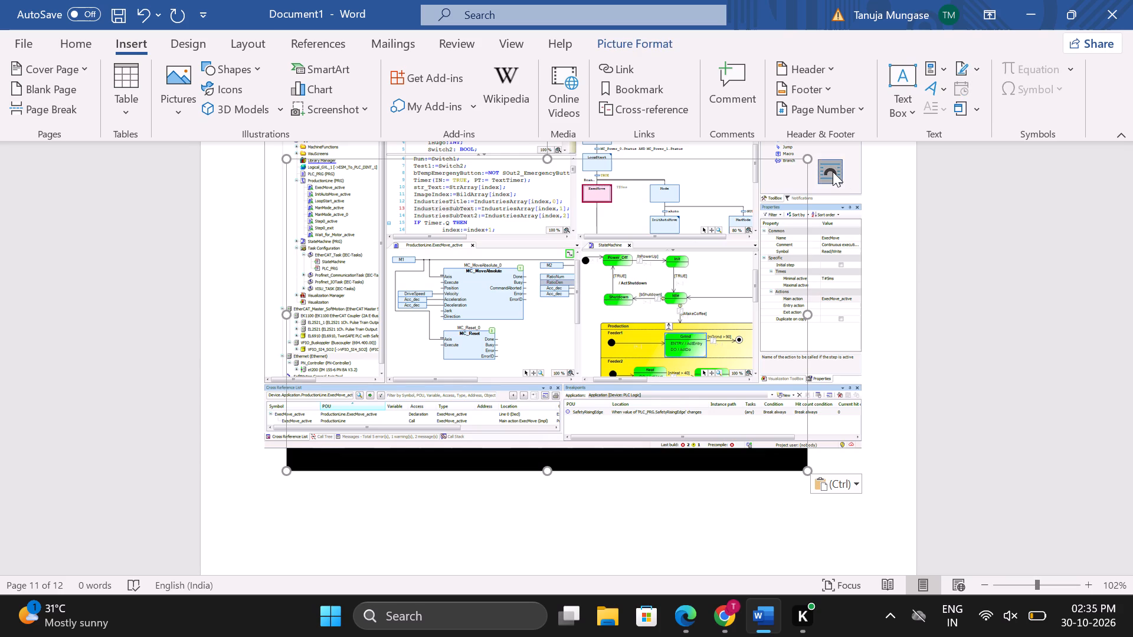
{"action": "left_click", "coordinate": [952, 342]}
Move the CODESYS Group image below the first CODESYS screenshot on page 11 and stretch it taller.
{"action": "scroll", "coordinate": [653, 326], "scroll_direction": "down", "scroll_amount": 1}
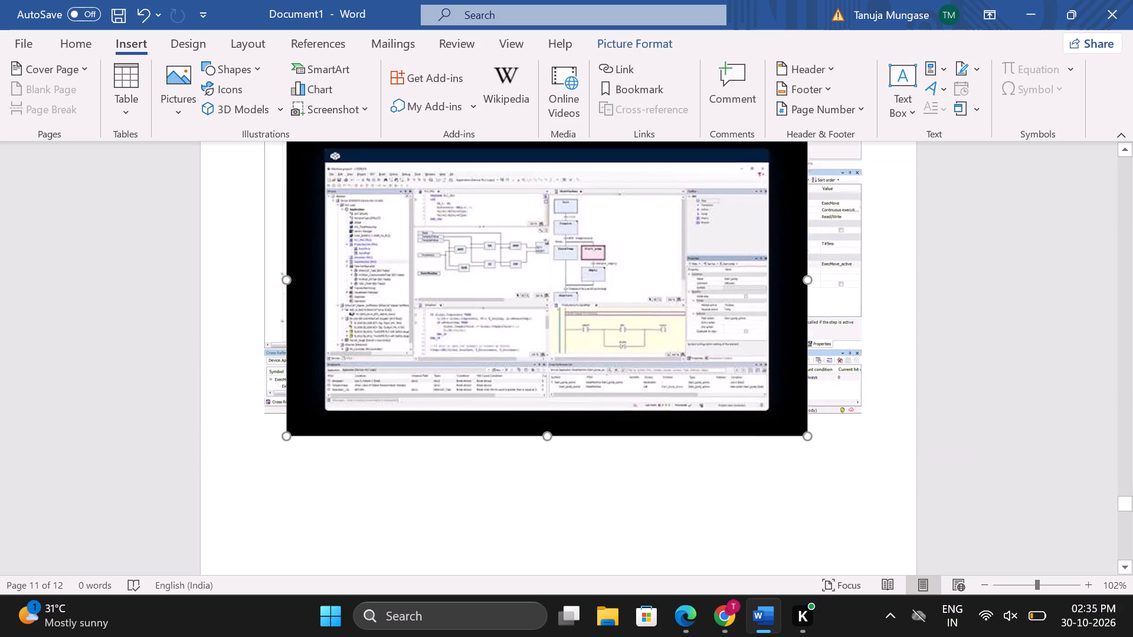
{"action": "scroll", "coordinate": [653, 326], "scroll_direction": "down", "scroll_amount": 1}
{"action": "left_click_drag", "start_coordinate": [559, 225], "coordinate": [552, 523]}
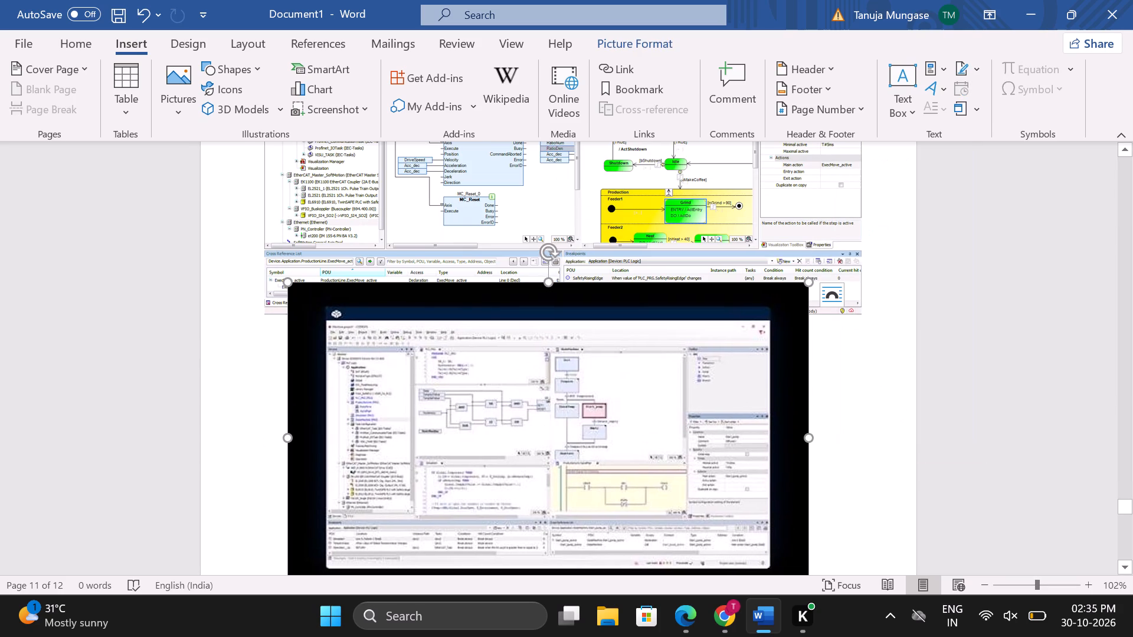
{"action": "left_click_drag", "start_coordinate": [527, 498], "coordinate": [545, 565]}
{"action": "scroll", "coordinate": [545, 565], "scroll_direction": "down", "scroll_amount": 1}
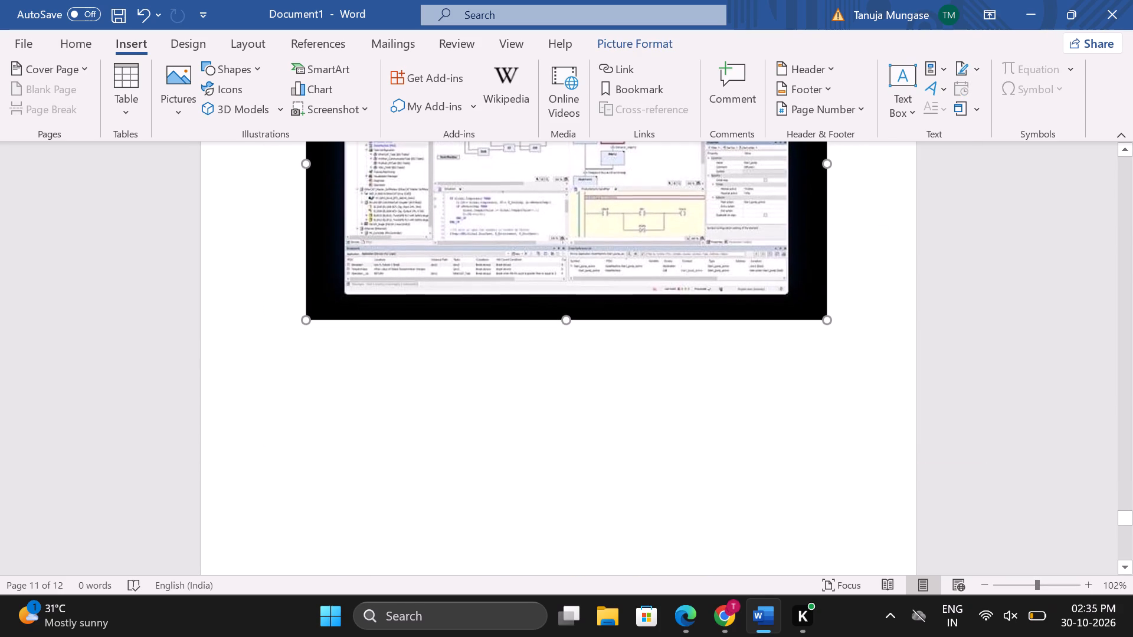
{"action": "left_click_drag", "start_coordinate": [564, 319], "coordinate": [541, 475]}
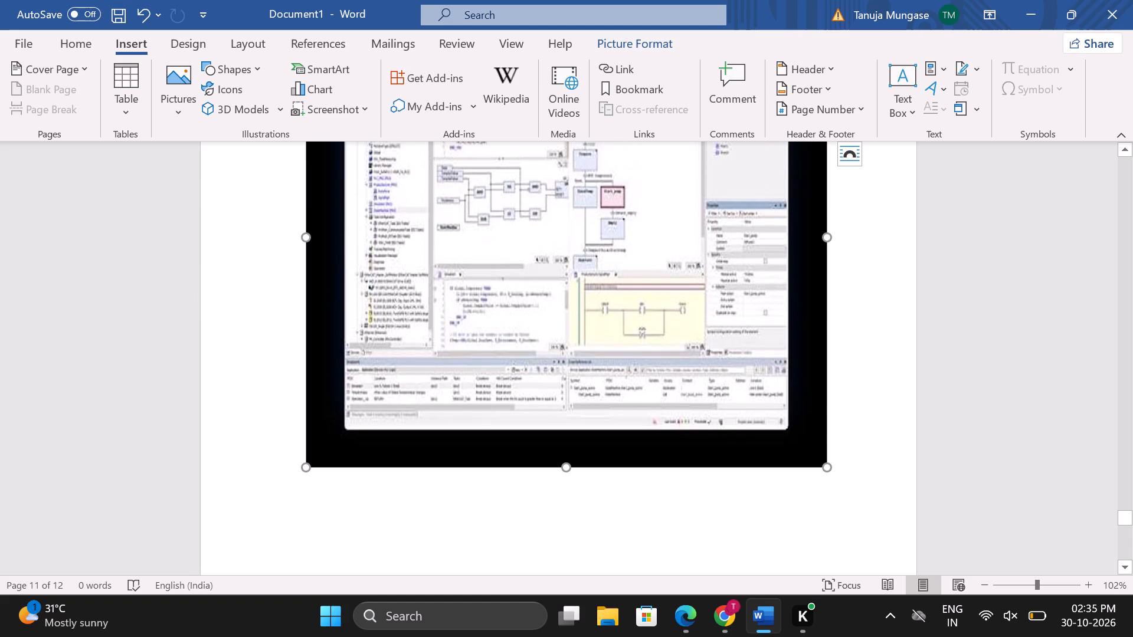
Inspect the CODESYS Group image up close and delete it from page 11.
{"action": "scroll", "coordinate": [591, 354], "scroll_direction": "up", "scroll_amount": 12, "text": "ctrl"}
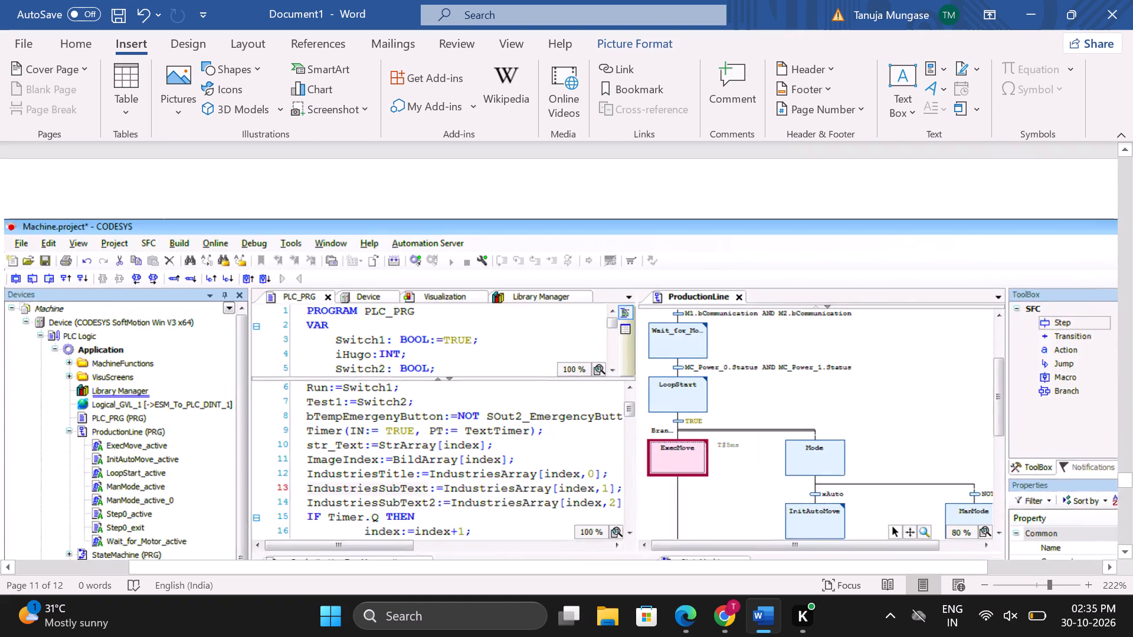
{"action": "scroll", "coordinate": [591, 354], "scroll_direction": "up", "scroll_amount": 1, "text": "ctrl"}
{"action": "scroll", "coordinate": [591, 354], "scroll_direction": "down", "scroll_amount": 11, "text": "ctrl"}
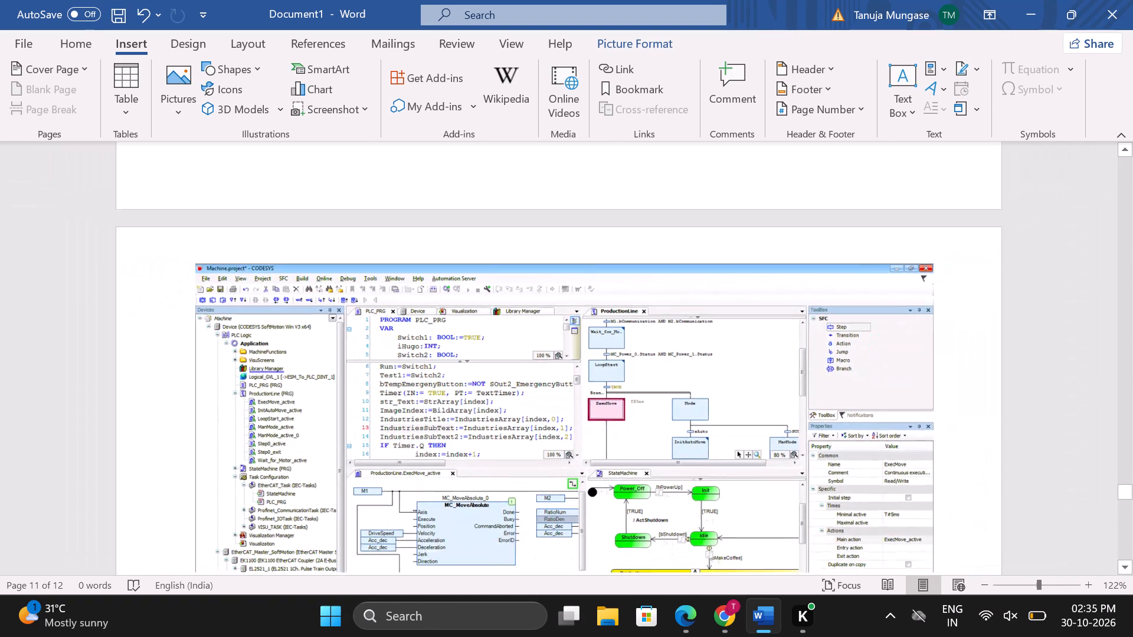
{"action": "scroll", "coordinate": [523, 392], "scroll_direction": "down", "scroll_amount": 3}
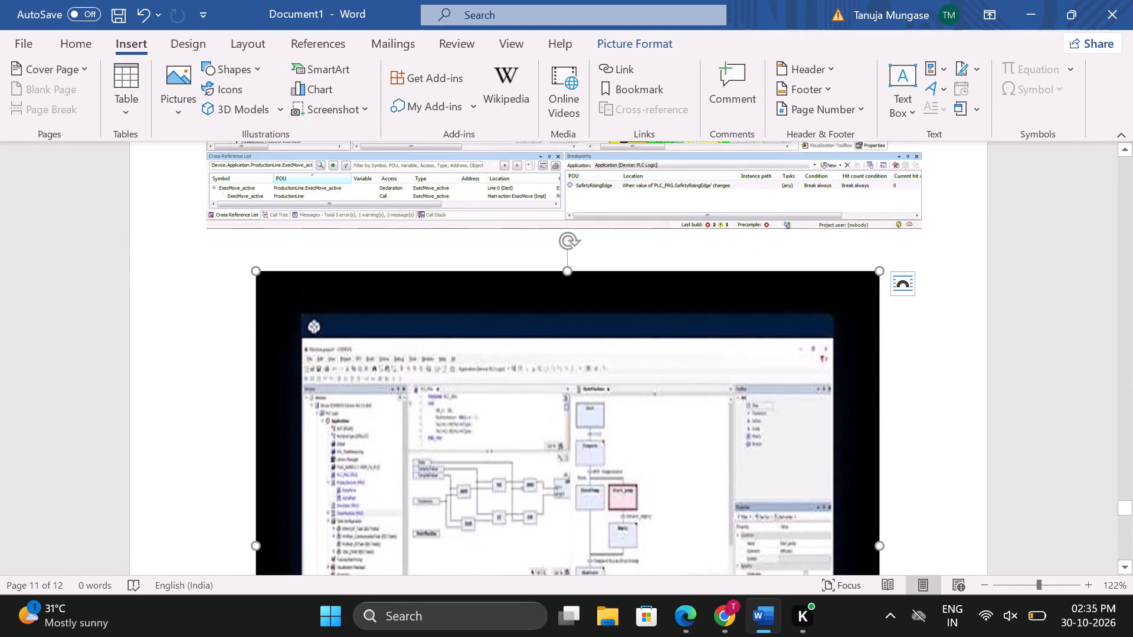
{"action": "scroll", "coordinate": [590, 436], "scroll_direction": "up", "scroll_amount": 8, "text": "ctrl"}
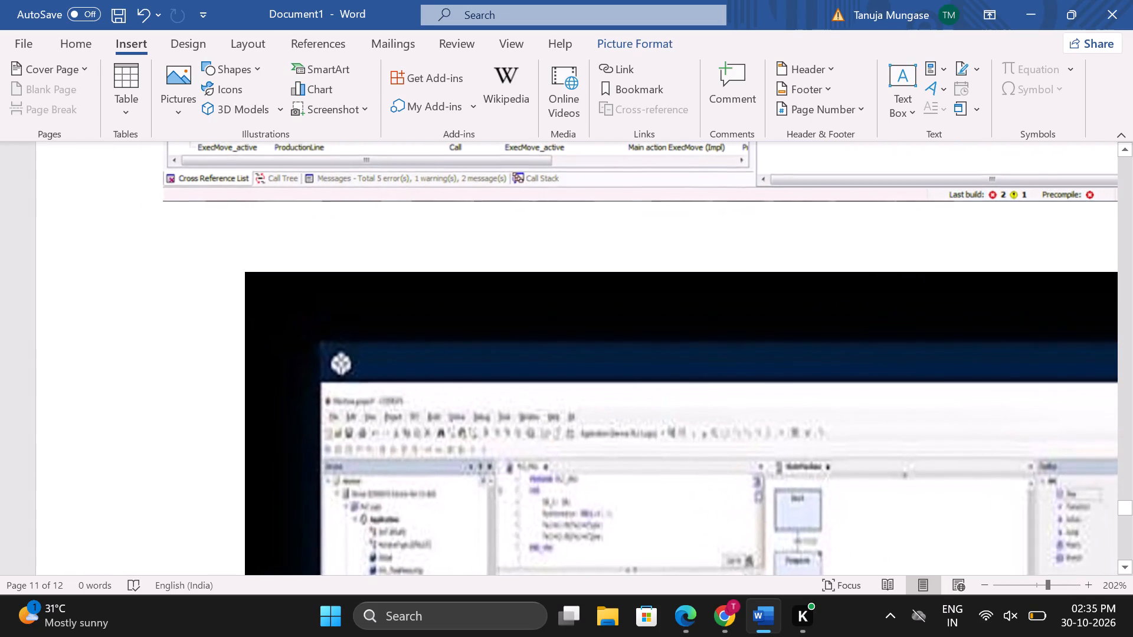
{"action": "scroll", "coordinate": [590, 436], "scroll_direction": "down", "scroll_amount": 4, "text": "ctrl"}
{"action": "left_click", "coordinate": [590, 436]}
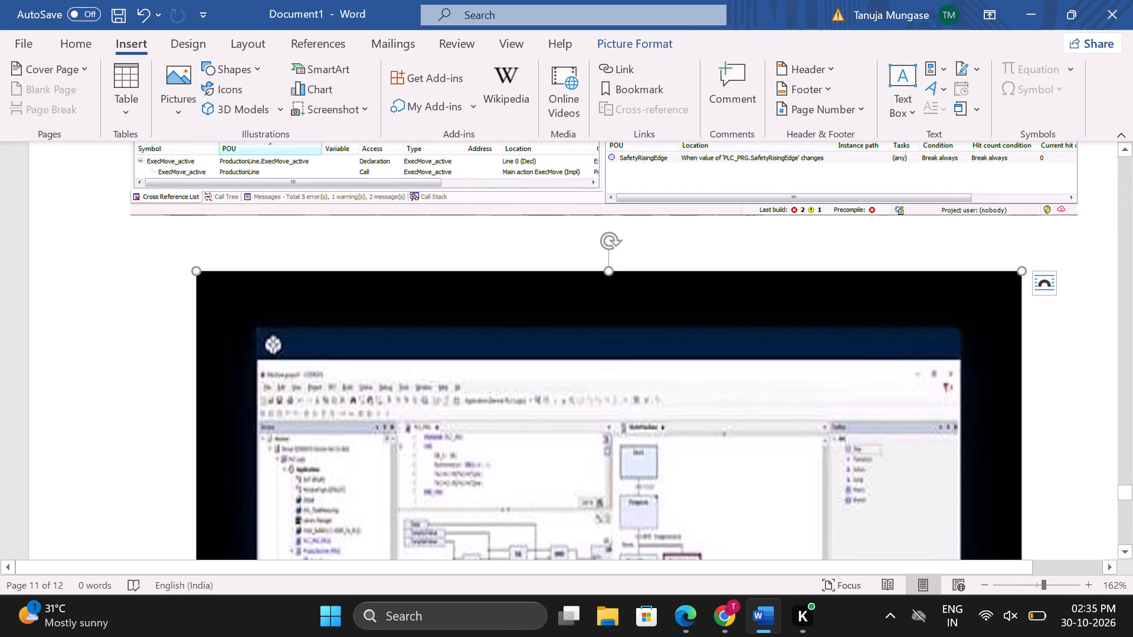
{"action": "key", "text": "Delete"}
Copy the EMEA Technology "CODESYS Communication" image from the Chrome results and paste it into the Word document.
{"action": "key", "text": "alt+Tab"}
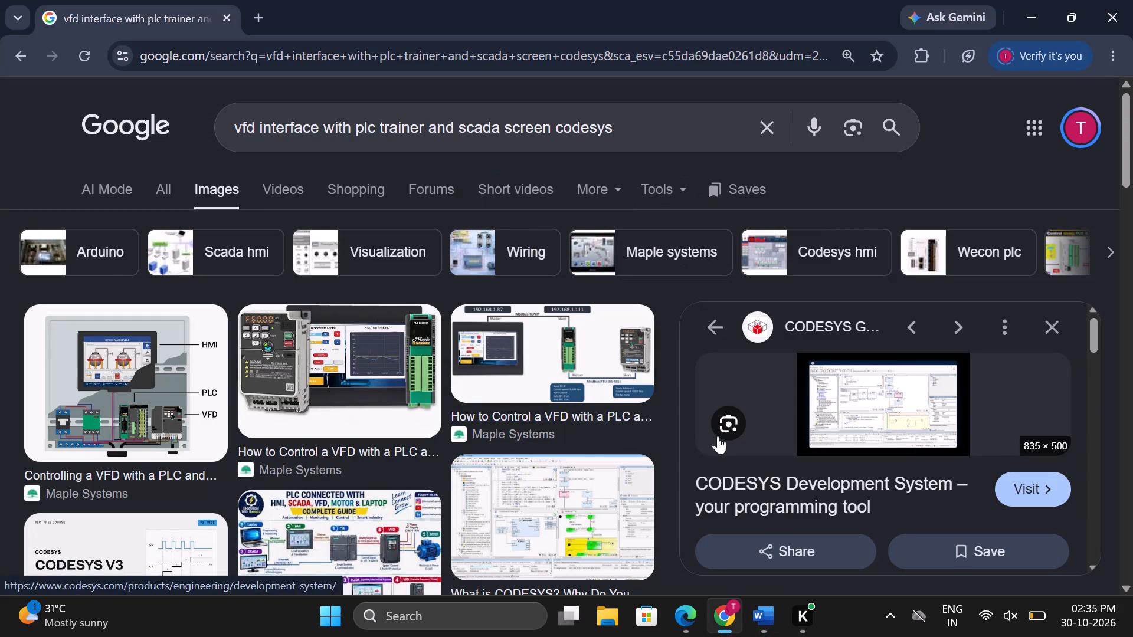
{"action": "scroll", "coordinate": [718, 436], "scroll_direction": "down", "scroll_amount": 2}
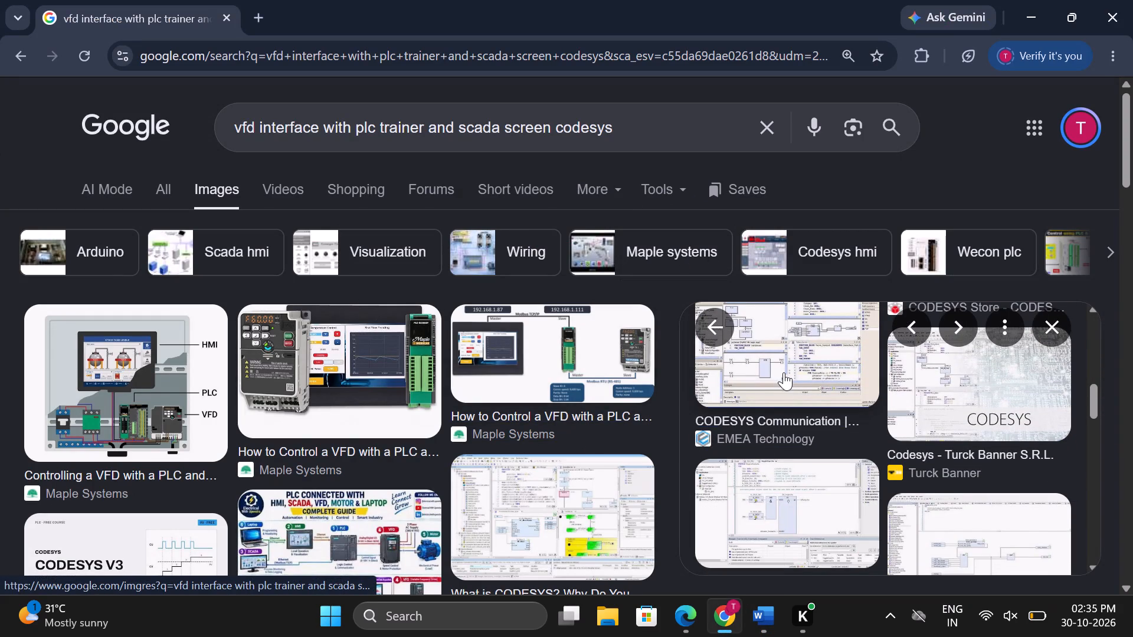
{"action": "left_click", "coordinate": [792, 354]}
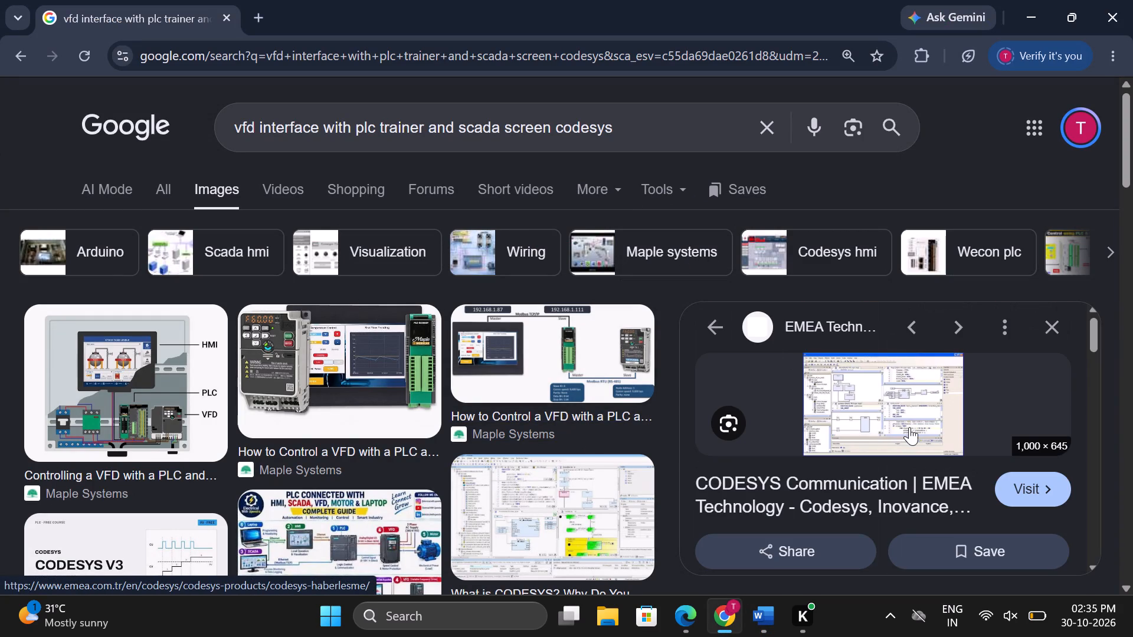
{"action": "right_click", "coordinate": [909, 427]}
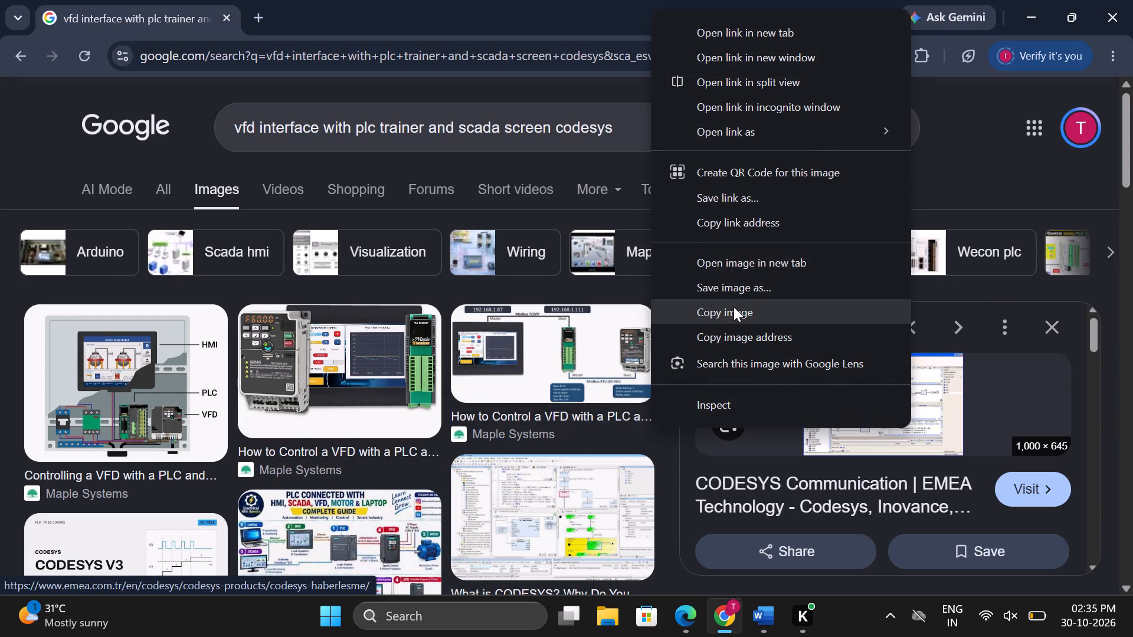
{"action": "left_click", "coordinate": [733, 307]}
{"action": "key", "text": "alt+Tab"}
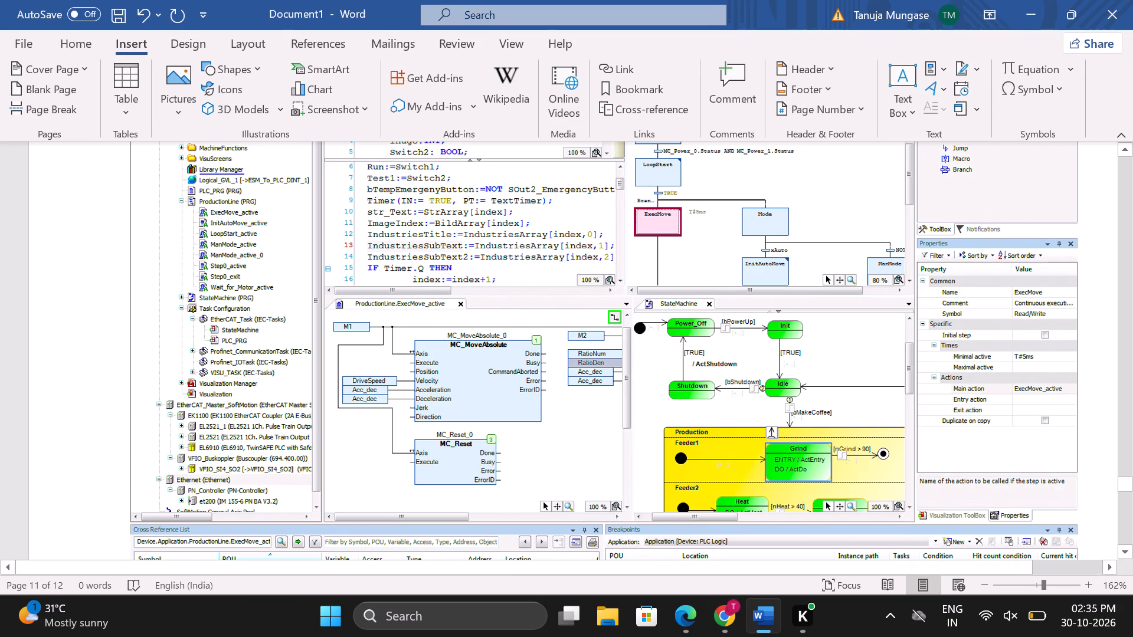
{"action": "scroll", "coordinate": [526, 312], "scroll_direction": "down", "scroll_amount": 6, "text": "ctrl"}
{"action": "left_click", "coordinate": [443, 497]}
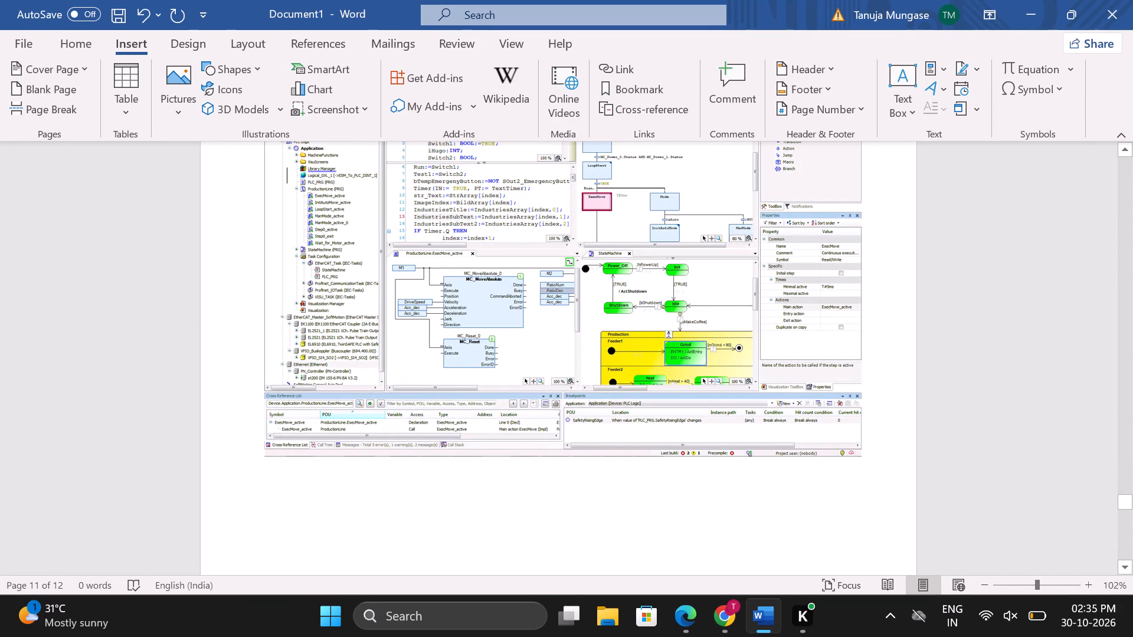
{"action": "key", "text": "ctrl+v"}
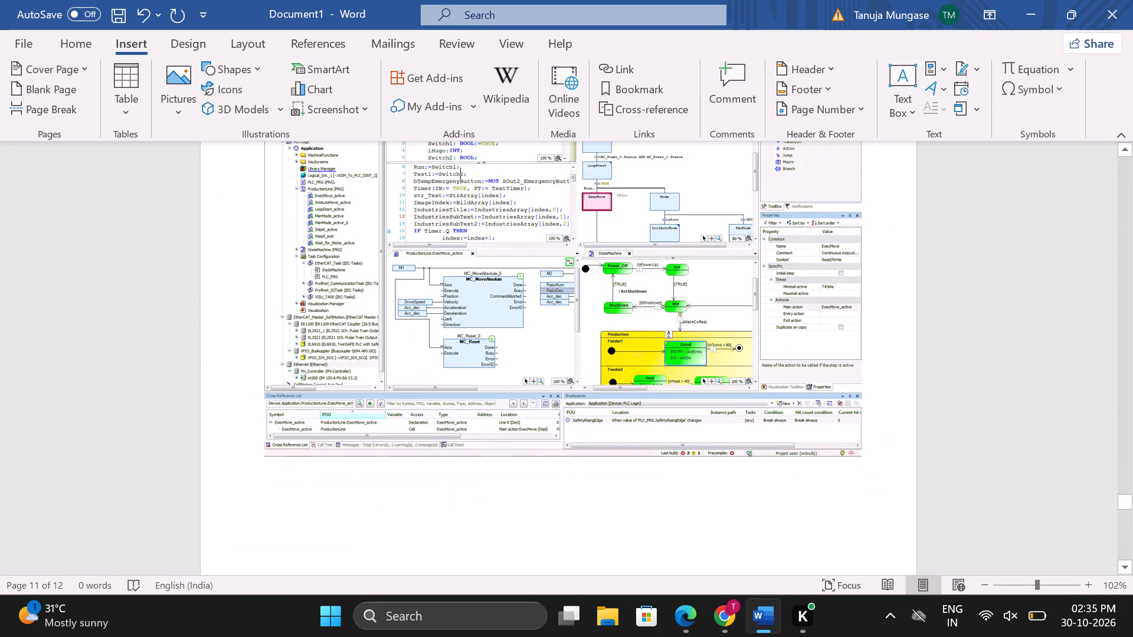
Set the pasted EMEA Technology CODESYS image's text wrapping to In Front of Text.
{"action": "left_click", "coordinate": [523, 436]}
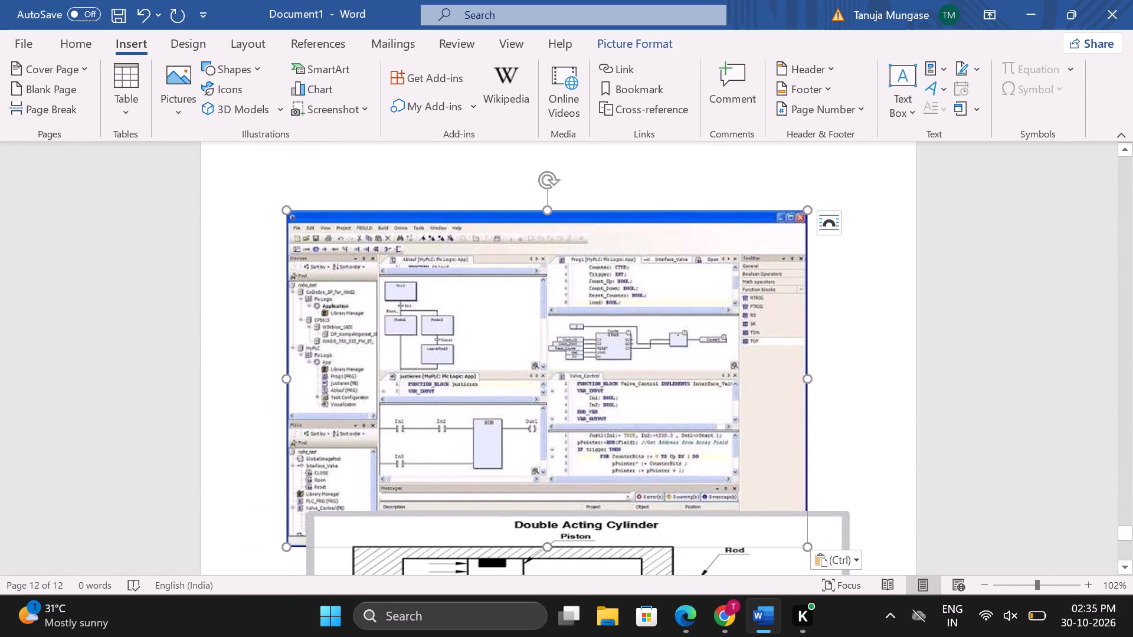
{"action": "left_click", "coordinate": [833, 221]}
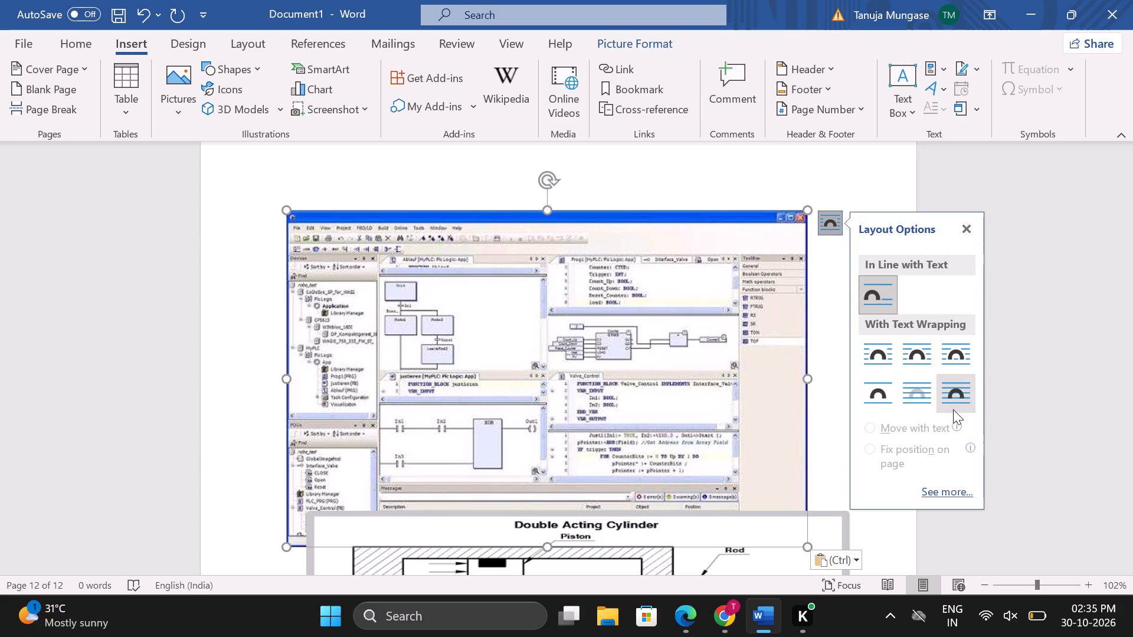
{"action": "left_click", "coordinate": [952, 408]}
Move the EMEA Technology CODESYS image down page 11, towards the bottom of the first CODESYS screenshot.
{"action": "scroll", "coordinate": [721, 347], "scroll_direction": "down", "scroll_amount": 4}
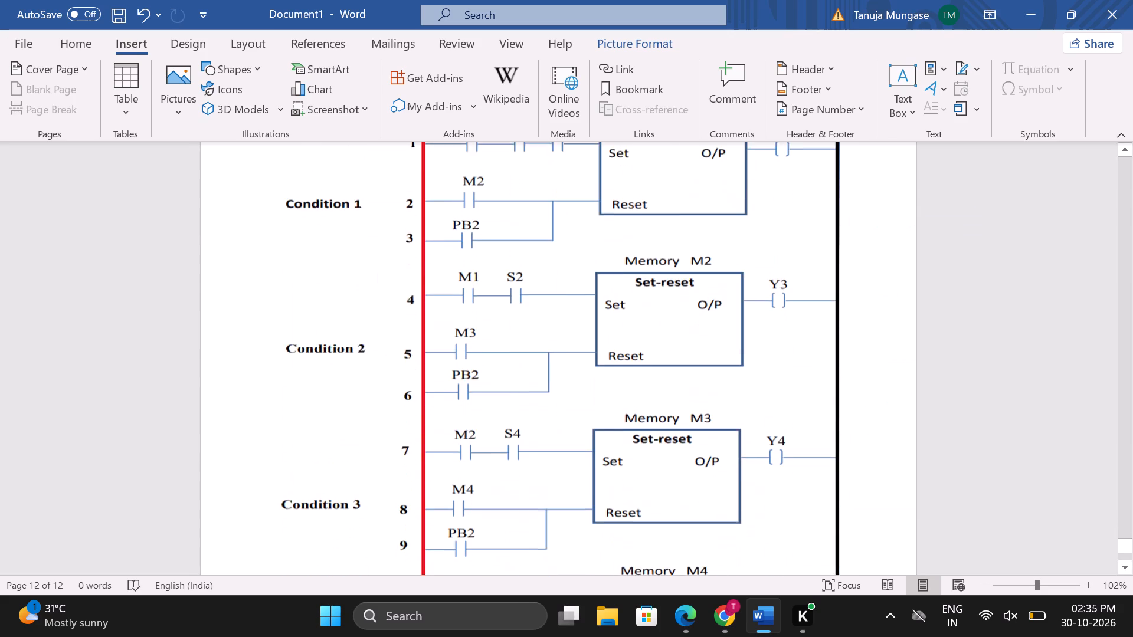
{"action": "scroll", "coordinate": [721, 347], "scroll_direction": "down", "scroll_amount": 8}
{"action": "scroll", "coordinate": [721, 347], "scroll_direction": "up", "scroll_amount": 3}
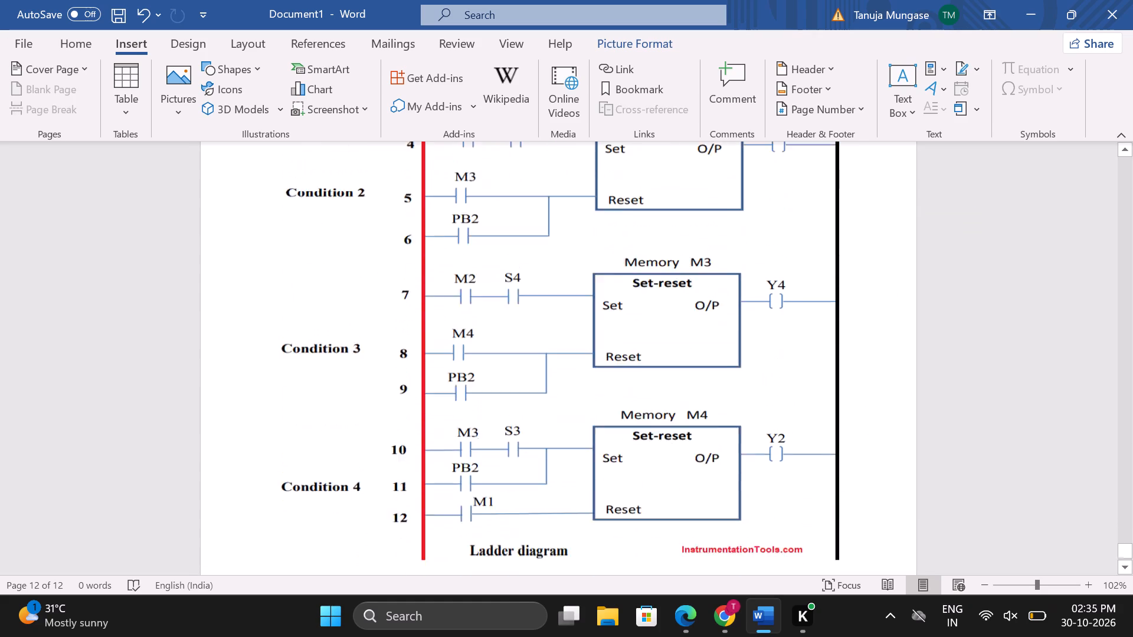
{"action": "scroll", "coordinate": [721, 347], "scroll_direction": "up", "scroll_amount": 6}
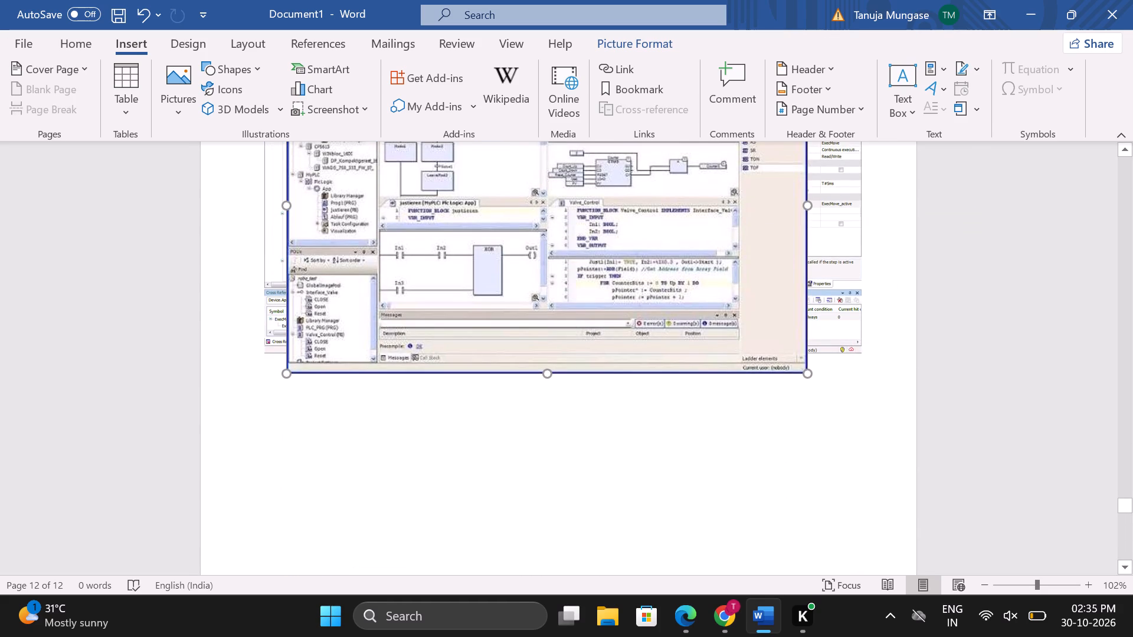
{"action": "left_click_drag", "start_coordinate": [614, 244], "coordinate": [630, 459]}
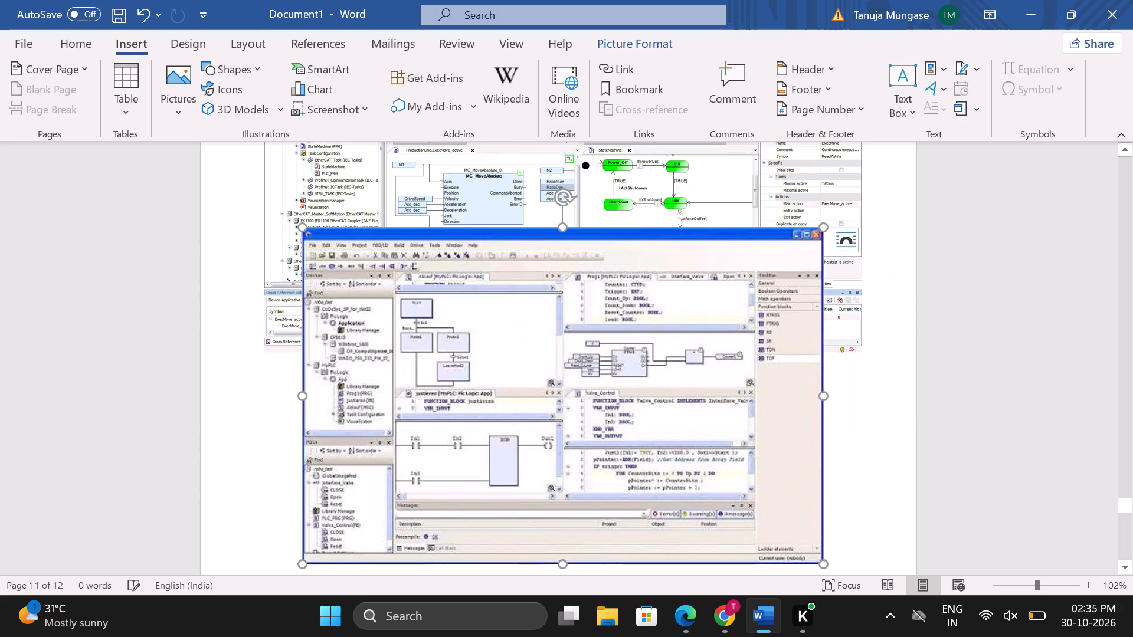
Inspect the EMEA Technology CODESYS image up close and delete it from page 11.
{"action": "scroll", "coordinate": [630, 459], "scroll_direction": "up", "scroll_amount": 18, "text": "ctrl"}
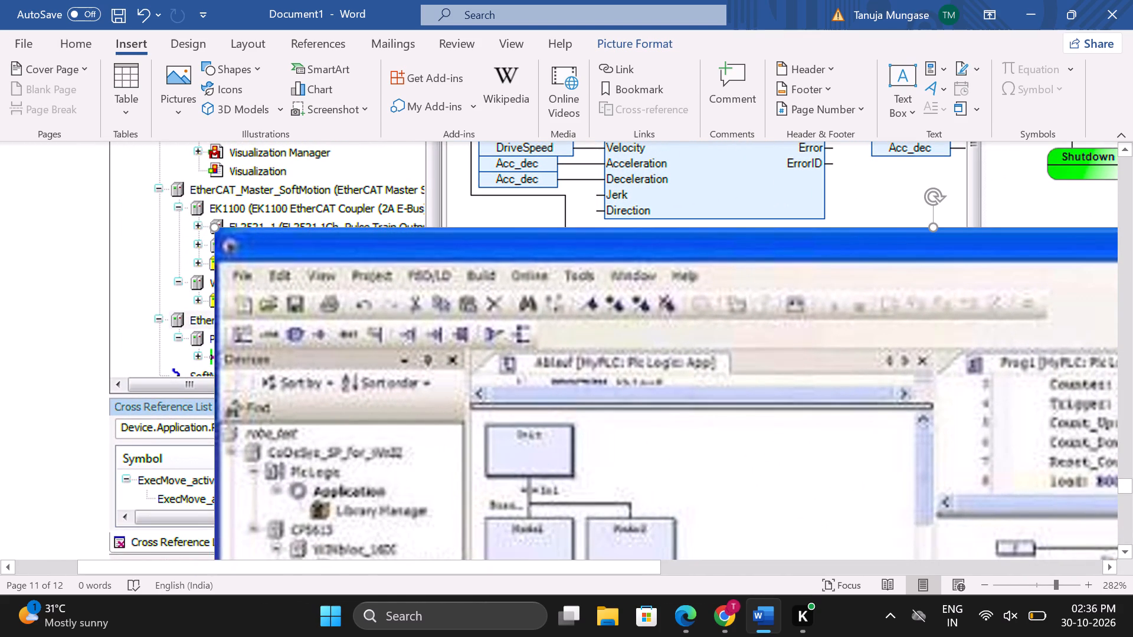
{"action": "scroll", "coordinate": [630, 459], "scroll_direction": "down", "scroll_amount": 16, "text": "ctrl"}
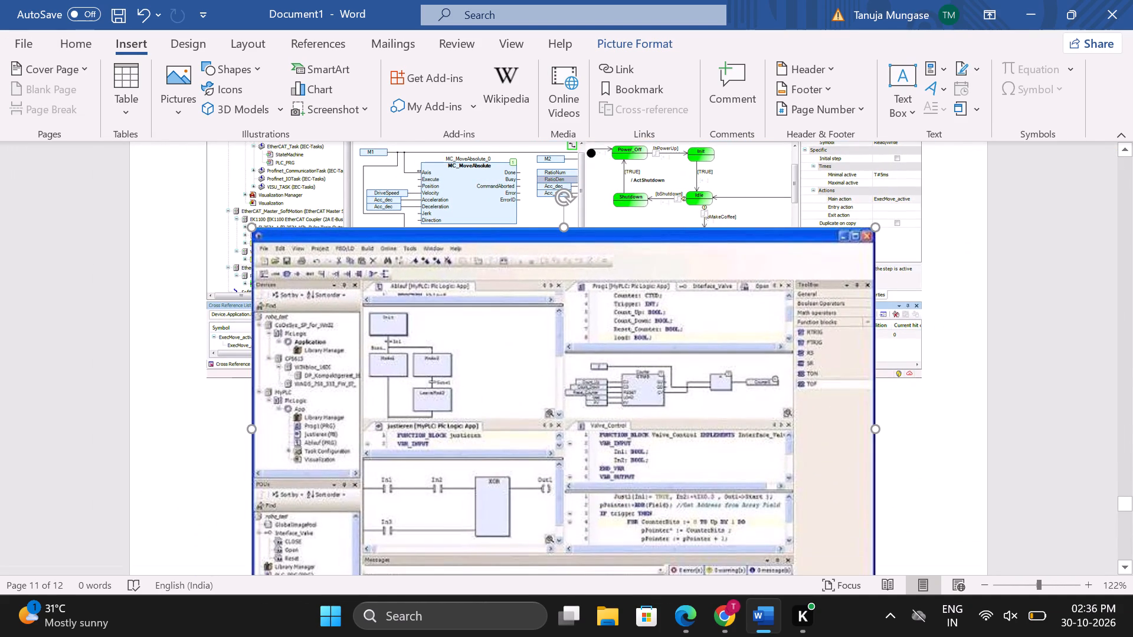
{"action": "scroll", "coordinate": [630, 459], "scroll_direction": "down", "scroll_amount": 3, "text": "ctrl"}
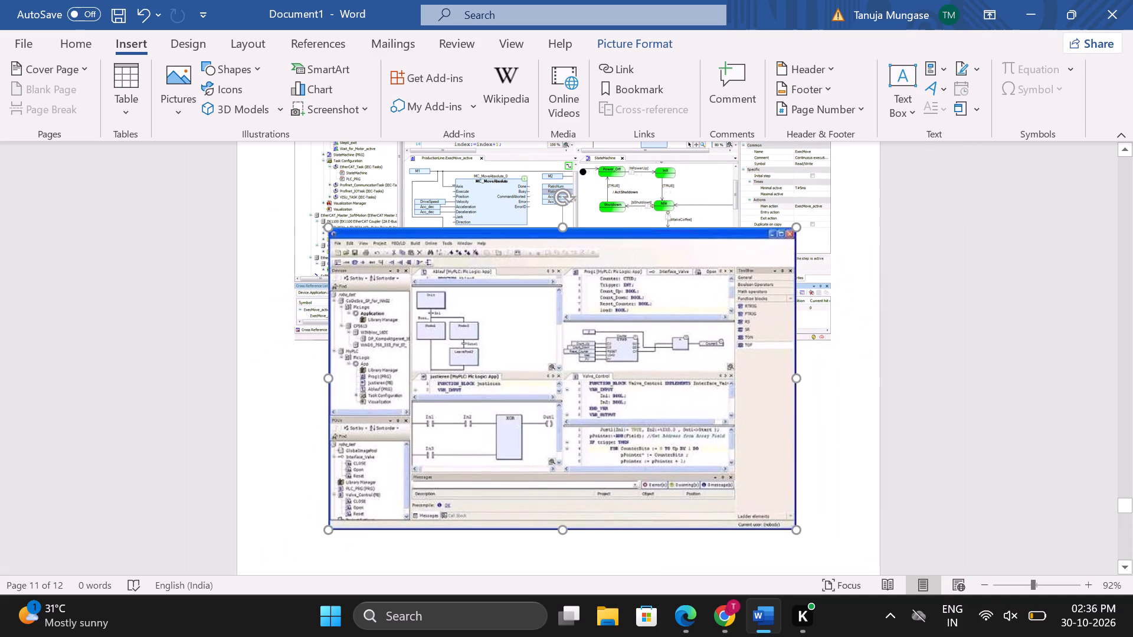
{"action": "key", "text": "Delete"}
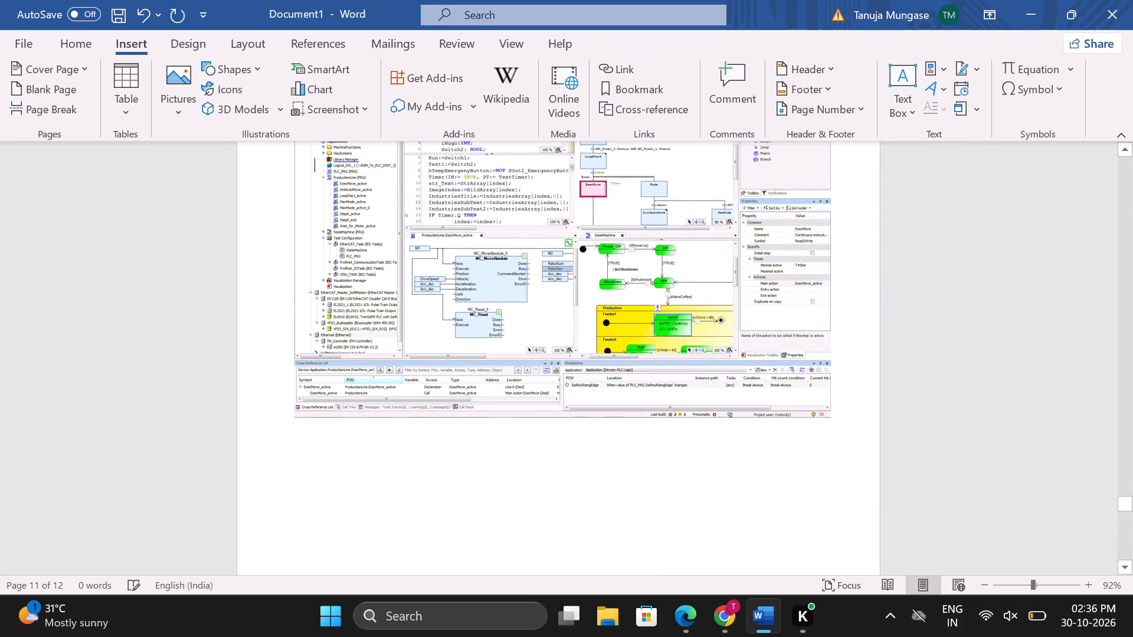
Return to Chrome, close the image preview and look through the VFD, PLC trainer and CODESYS image results for another suitable picture.
{"action": "key", "text": "alt+Tab"}
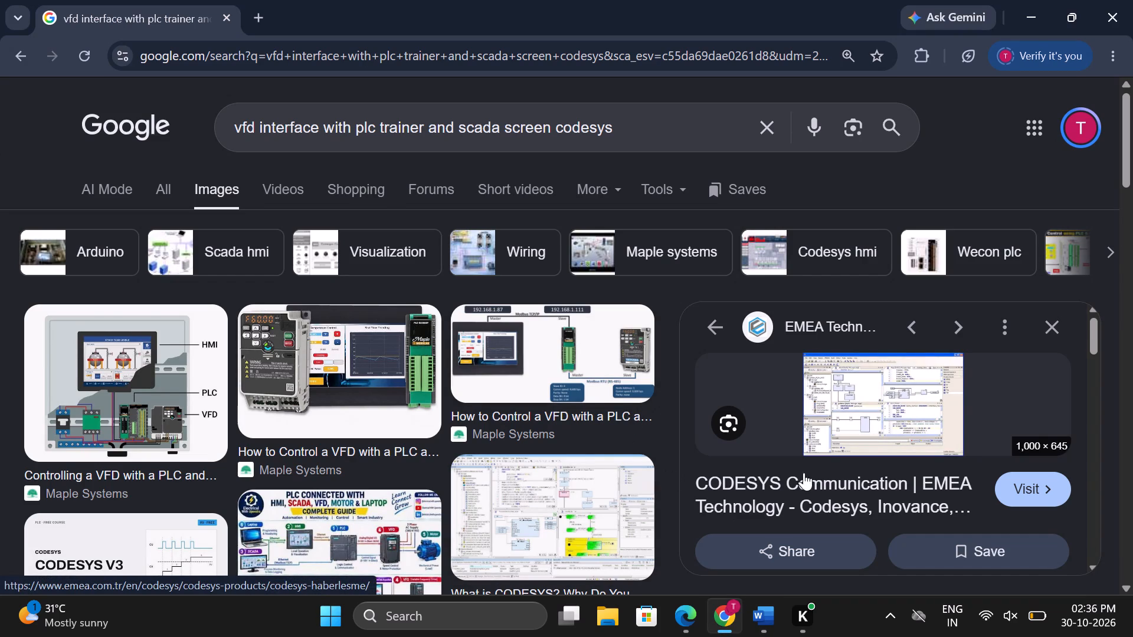
{"action": "scroll", "coordinate": [838, 479], "scroll_direction": "down", "scroll_amount": 3}
{"action": "scroll", "coordinate": [833, 549], "scroll_direction": "up", "scroll_amount": 1}
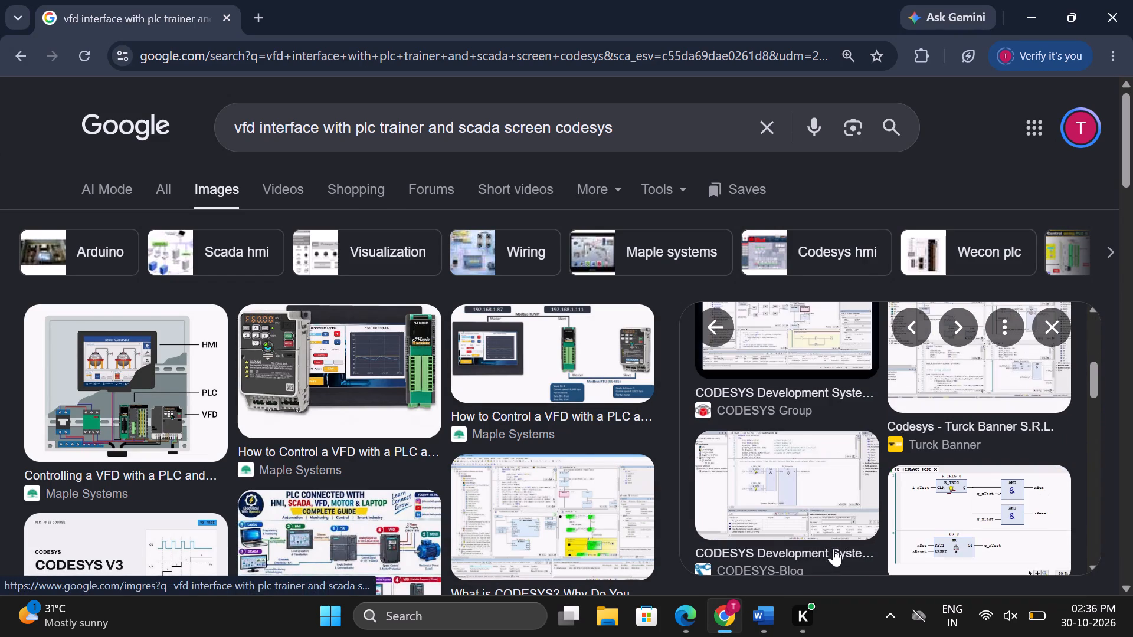
{"action": "right_click", "coordinate": [831, 498]}
{"action": "scroll", "coordinate": [831, 498], "scroll_direction": "up", "scroll_amount": 1}
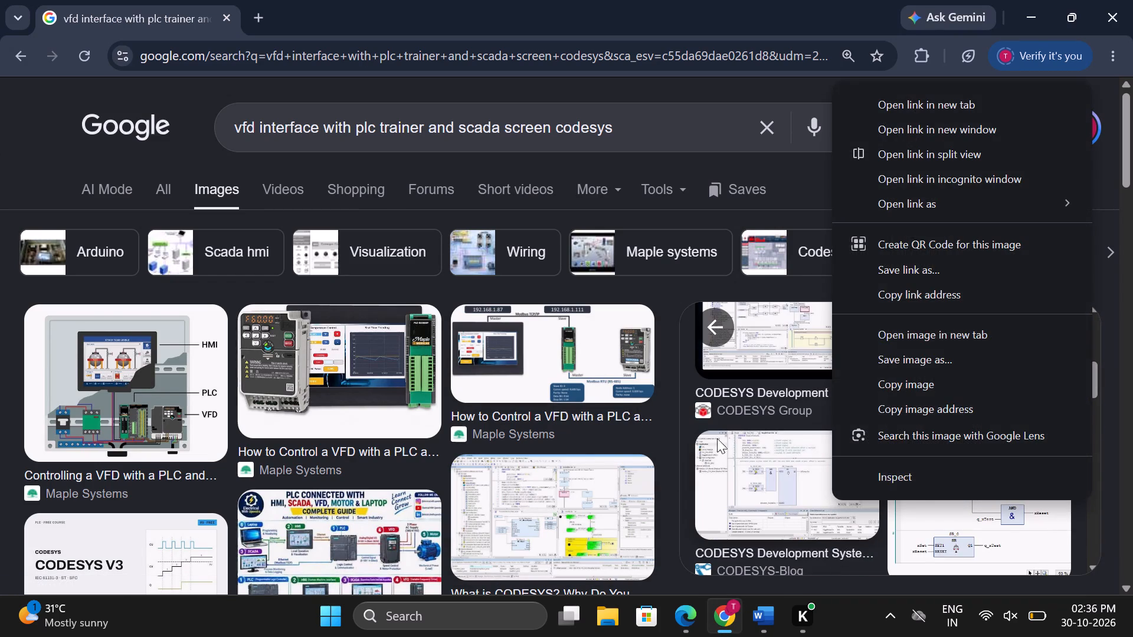
{"action": "left_click", "coordinate": [811, 174]}
{"action": "left_click", "coordinate": [1050, 329]}
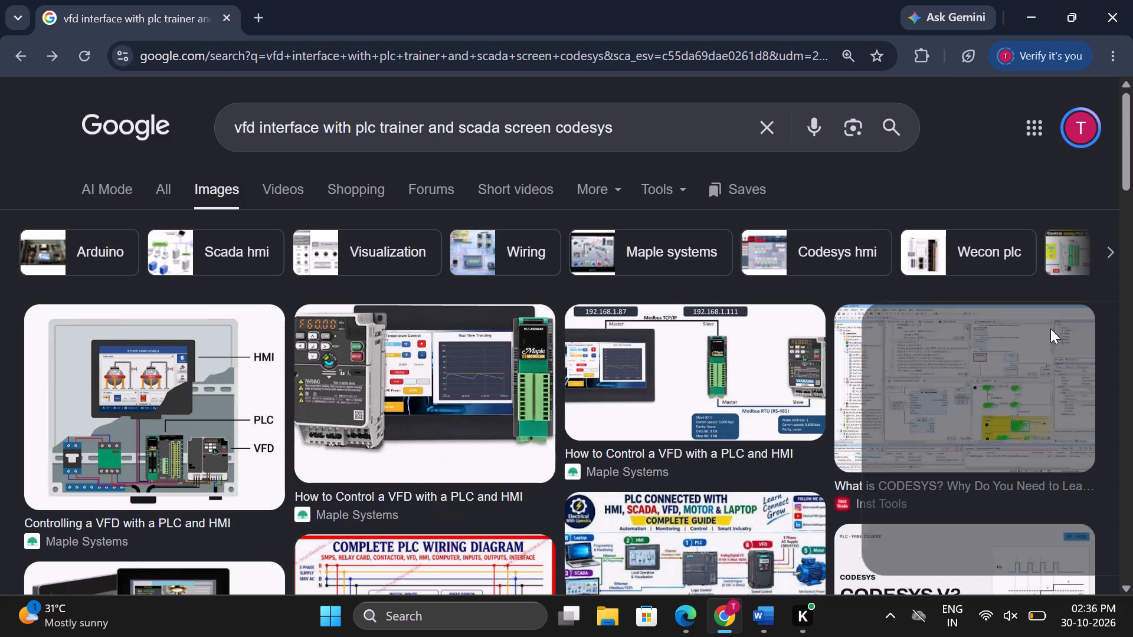
{"action": "scroll", "coordinate": [951, 375], "scroll_direction": "down", "scroll_amount": 1}
{"action": "scroll", "coordinate": [586, 383], "scroll_direction": "down", "scroll_amount": 1}
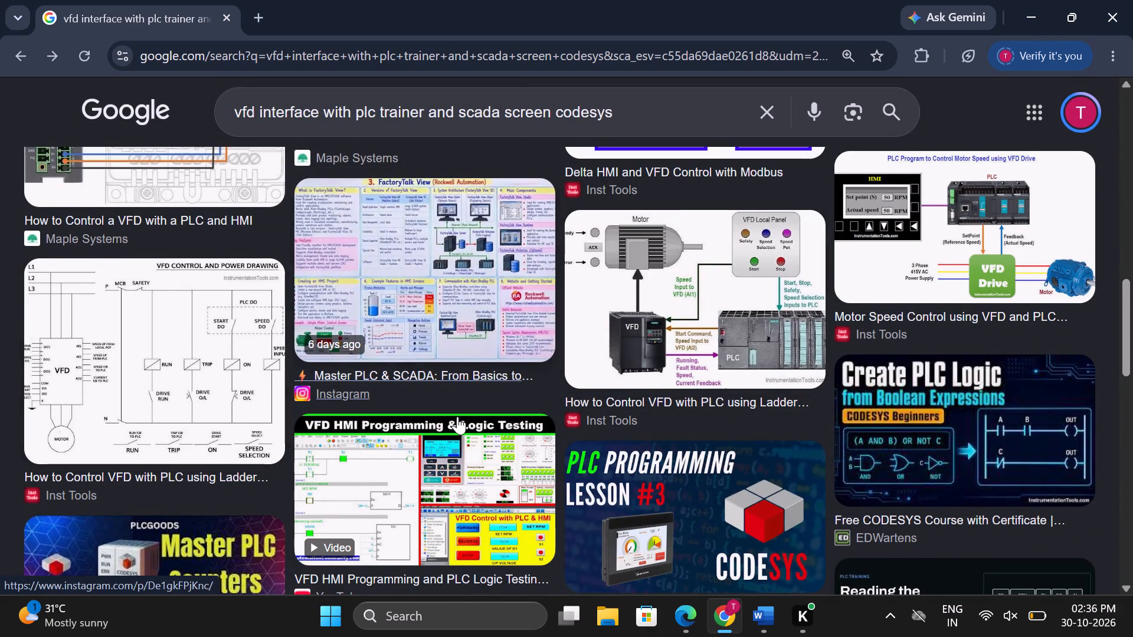
{"action": "scroll", "coordinate": [457, 416], "scroll_direction": "down", "scroll_amount": 1}
{"action": "scroll", "coordinate": [457, 416], "scroll_direction": "left", "scroll_amount": 1}
{"action": "scroll", "coordinate": [457, 416], "scroll_direction": "down", "scroll_amount": 1}
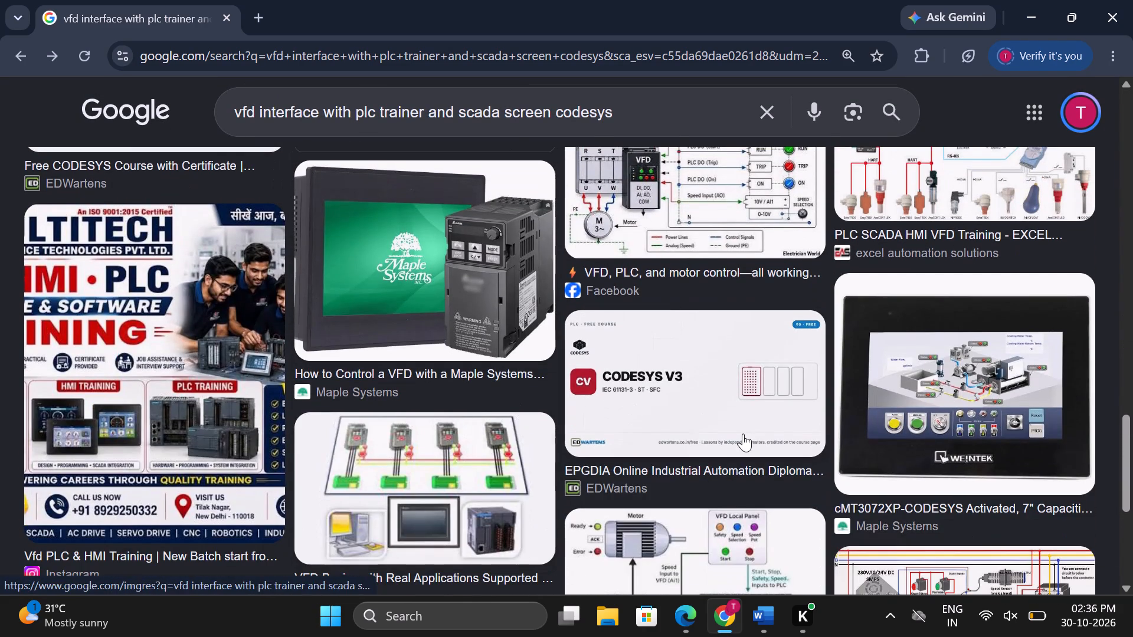
{"action": "scroll", "coordinate": [743, 434], "scroll_direction": "down", "scroll_amount": 1}
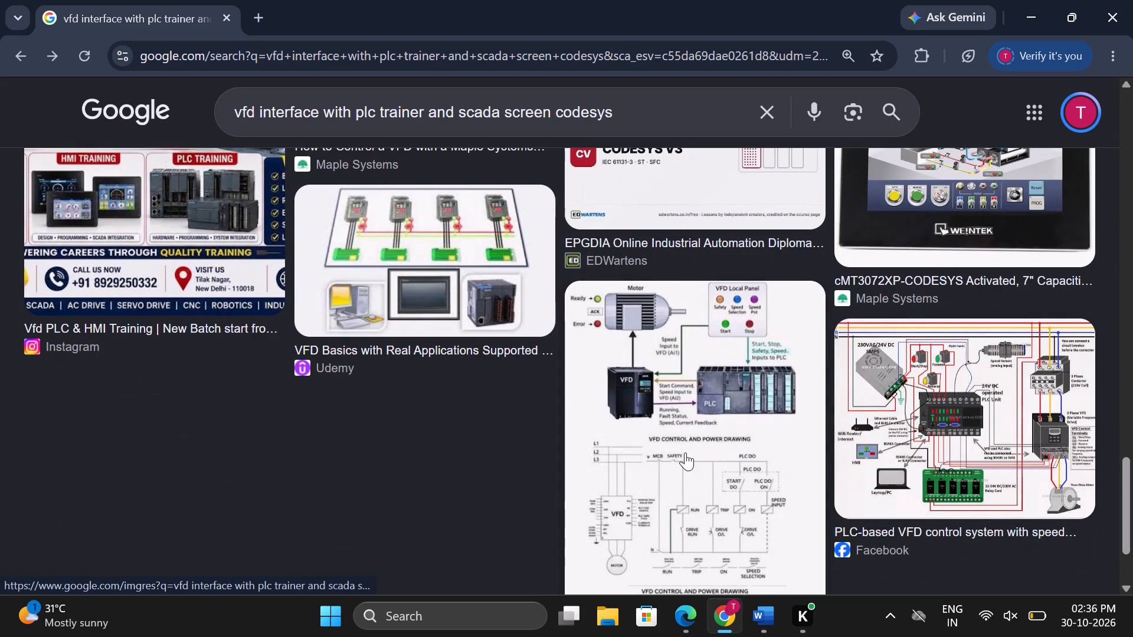
{"action": "scroll", "coordinate": [672, 475], "scroll_direction": "down", "scroll_amount": 2}
{"action": "scroll", "coordinate": [672, 475], "scroll_direction": "up", "scroll_amount": 8}
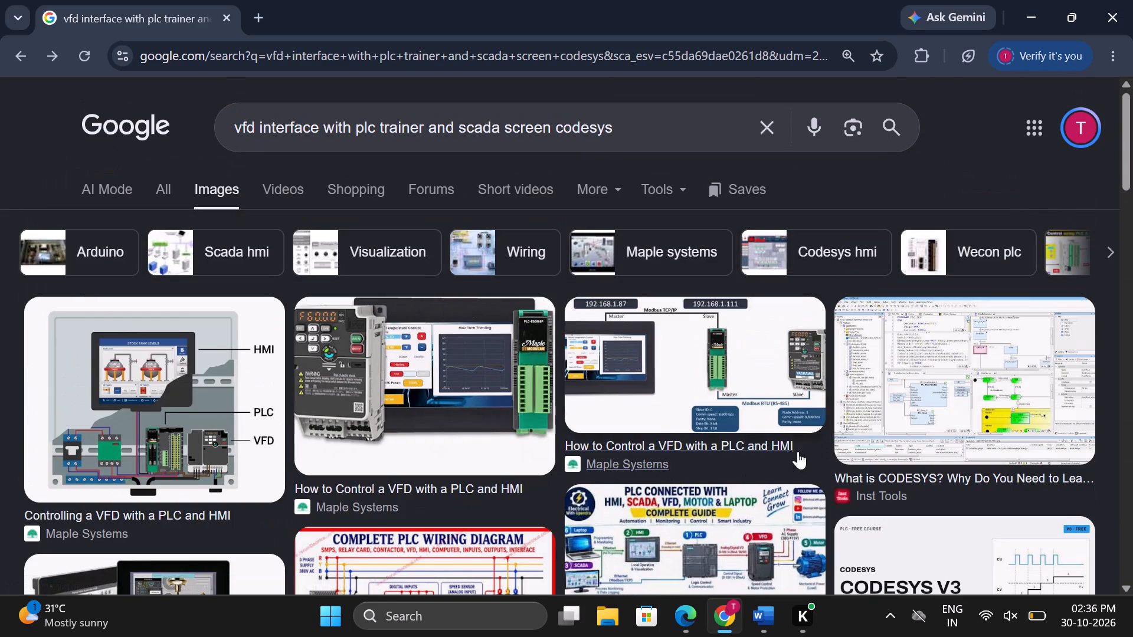
Open the Inst Tools CODESYS result, find the CODESYS-Blog Development System picture among its related images and copy it.
{"action": "left_click", "coordinate": [898, 424]}
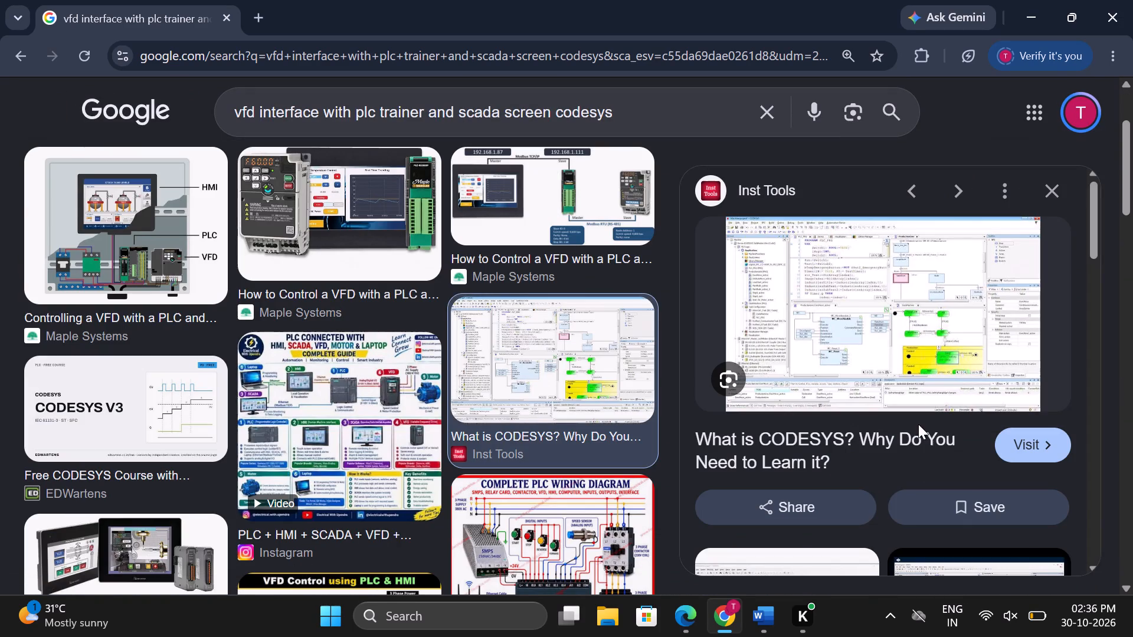
{"action": "scroll", "coordinate": [842, 526], "scroll_direction": "down", "scroll_amount": 2}
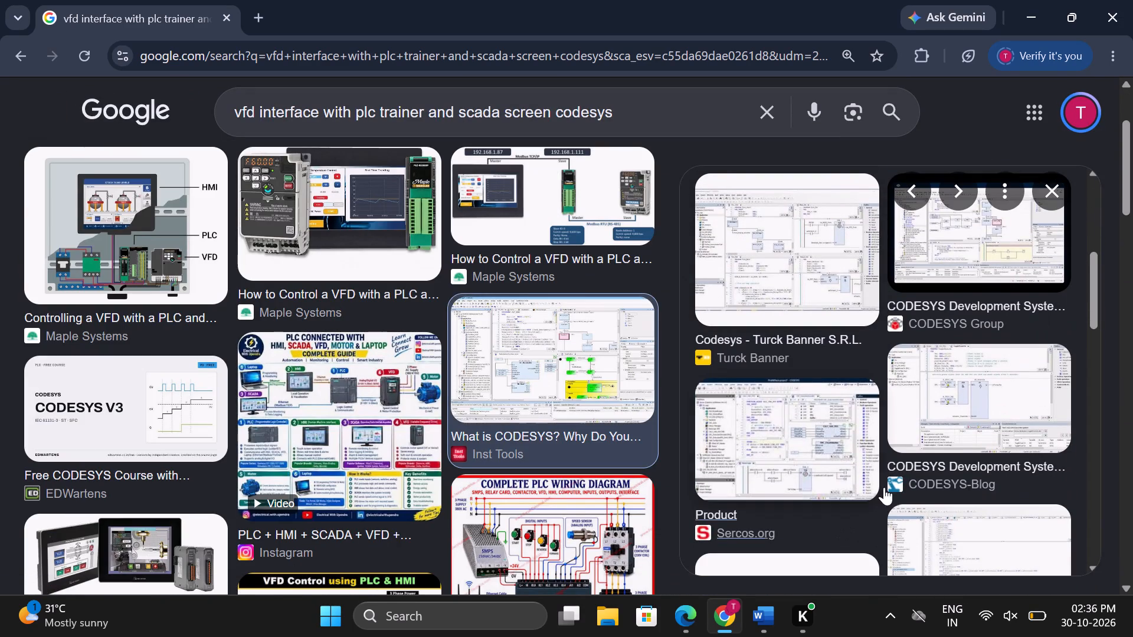
{"action": "left_click", "coordinate": [947, 379]}
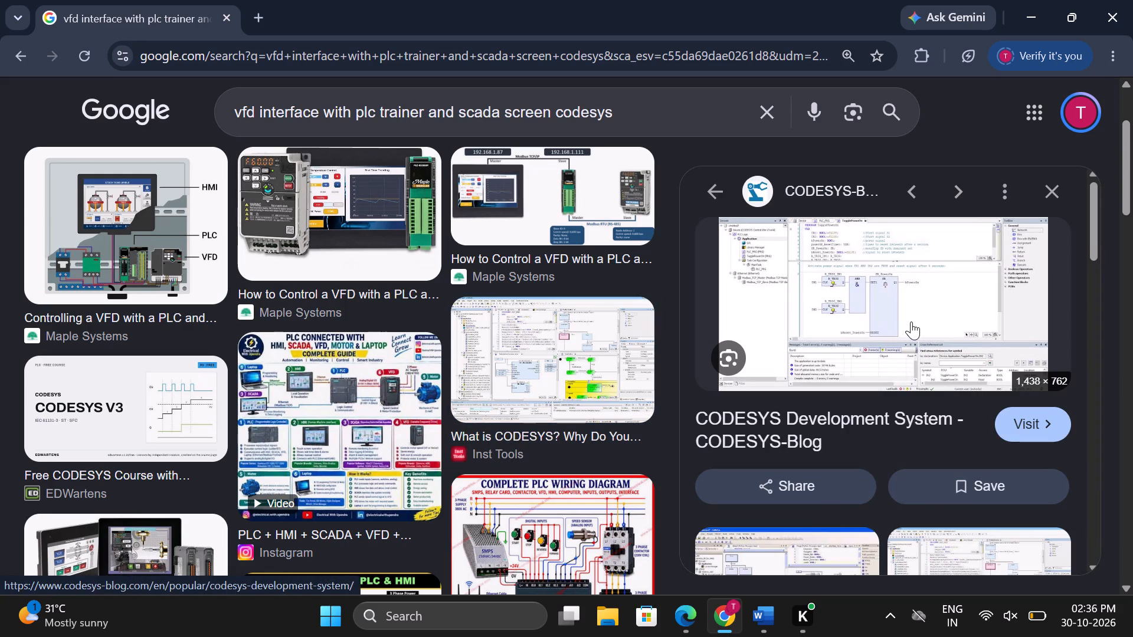
{"action": "scroll", "coordinate": [911, 321], "scroll_direction": "up", "scroll_amount": 6, "text": "ctrl"}
{"action": "scroll", "coordinate": [911, 321], "scroll_direction": "right", "scroll_amount": 1}
{"action": "scroll", "coordinate": [911, 321], "scroll_direction": "up", "scroll_amount": 5, "text": "ctrl"}
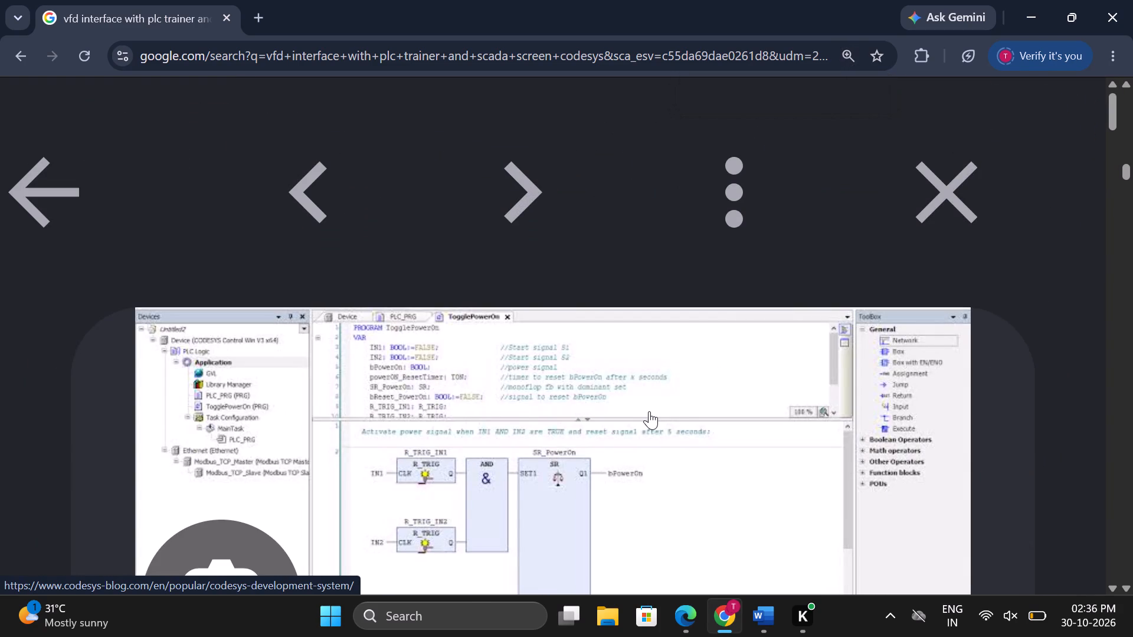
{"action": "right_click", "coordinate": [704, 518]}
{"action": "left_click", "coordinate": [762, 408]}
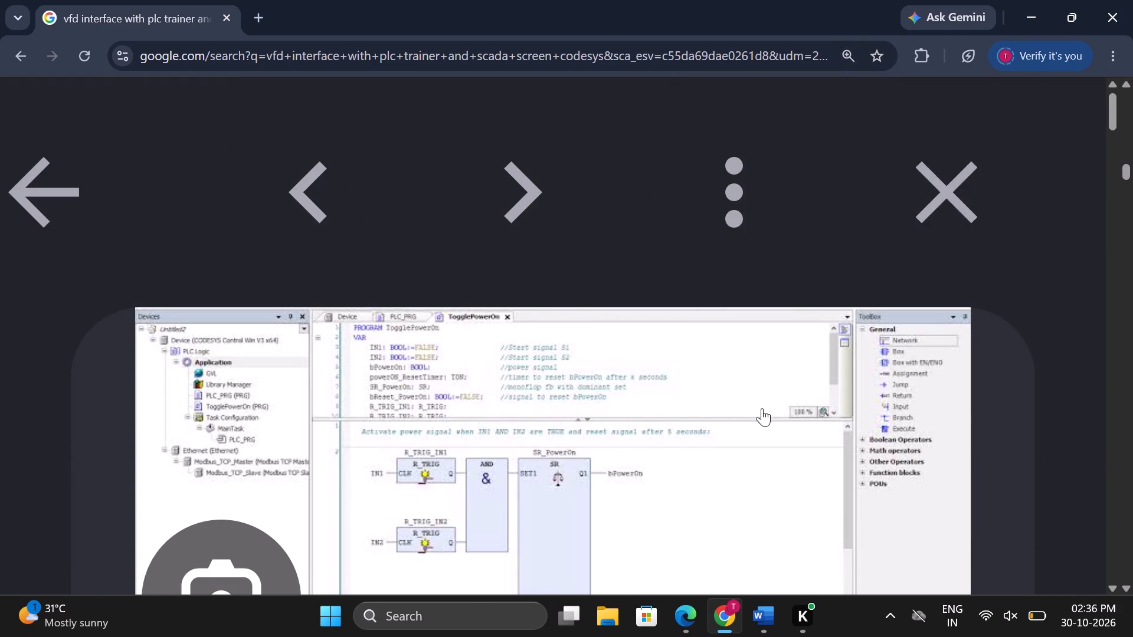
Paste the CODESYS-Blog TogglePowerOn picture into Word after the page 11 CODESYS screenshot and set its wrapping to In Front of Text.
{"action": "key", "text": "alt+Tab"}
{"action": "left_click", "coordinate": [439, 466]}
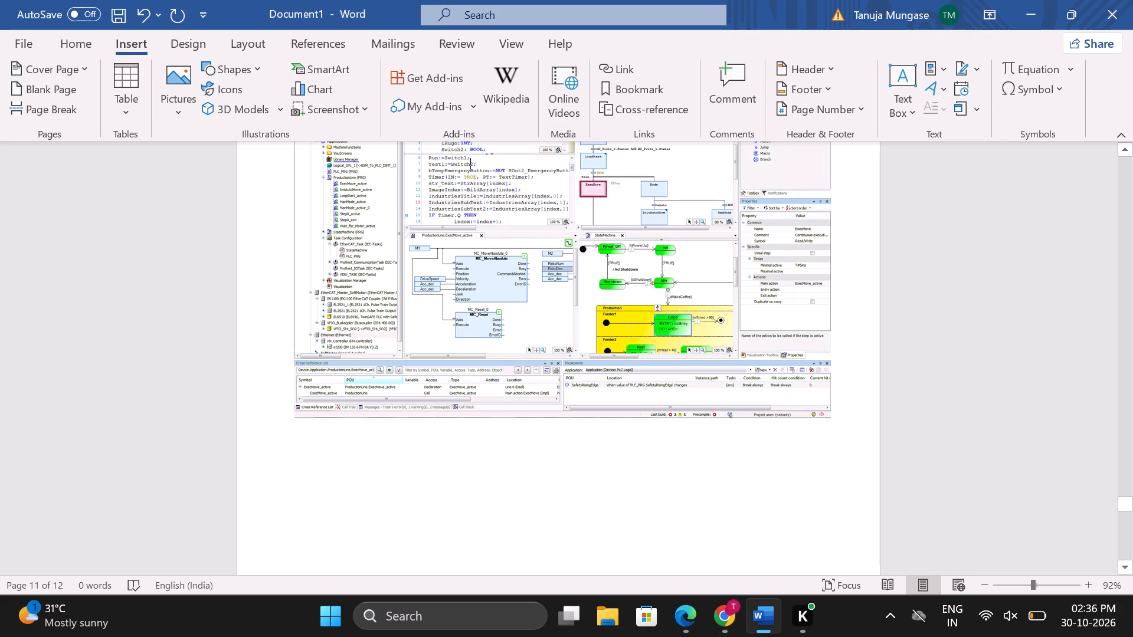
{"action": "key", "text": "ctrl+v"}
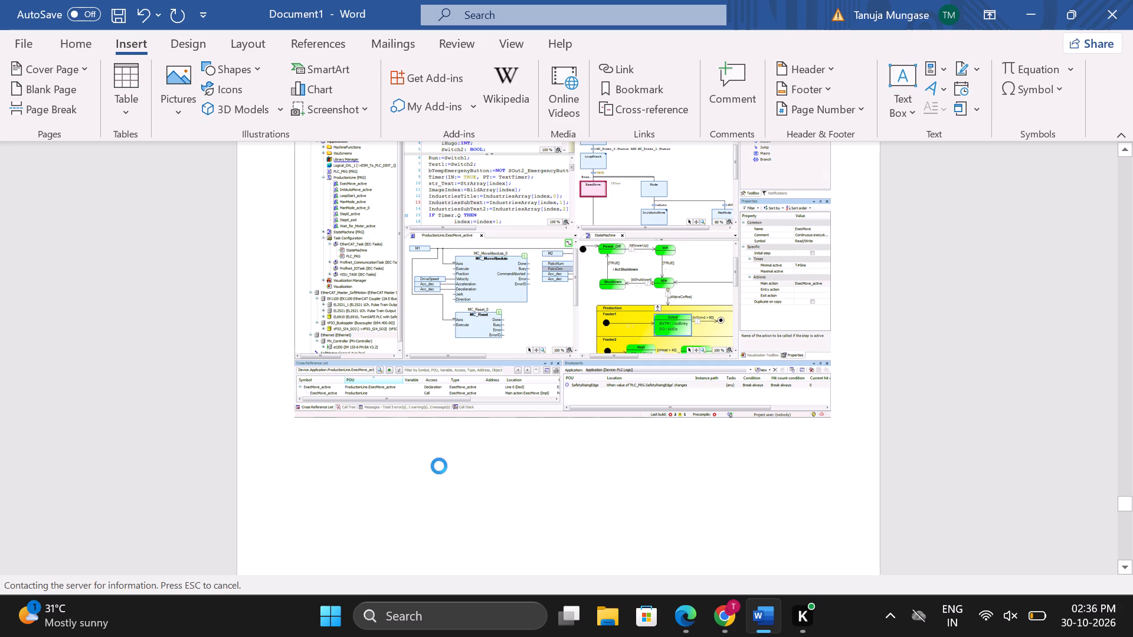
{"action": "left_click", "coordinate": [586, 392]}
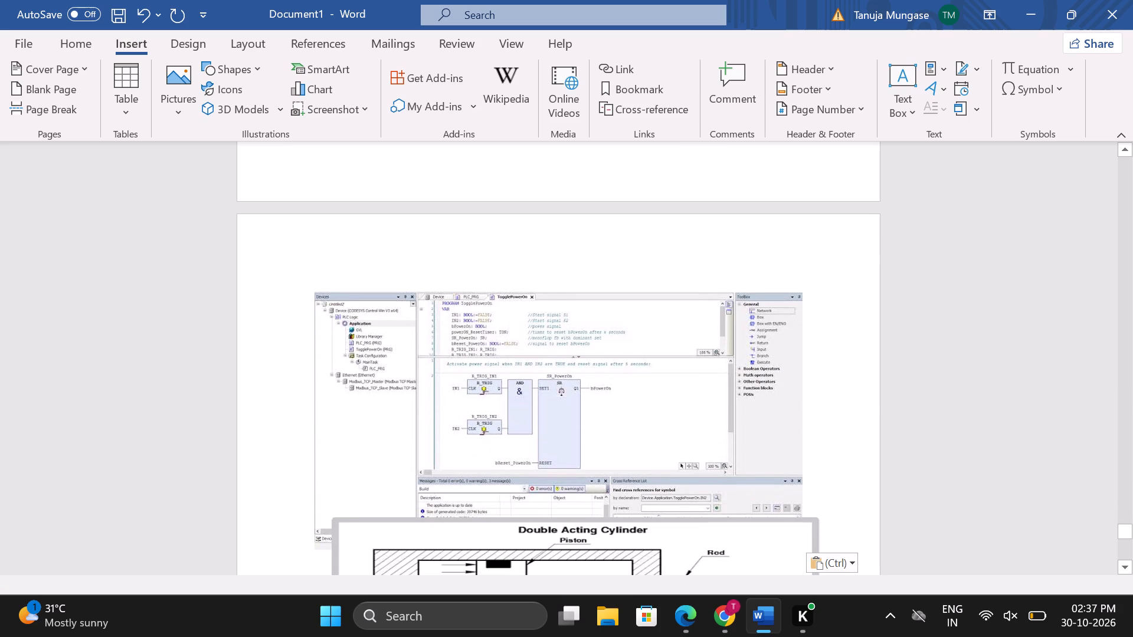
{"action": "left_click", "coordinate": [834, 308]}
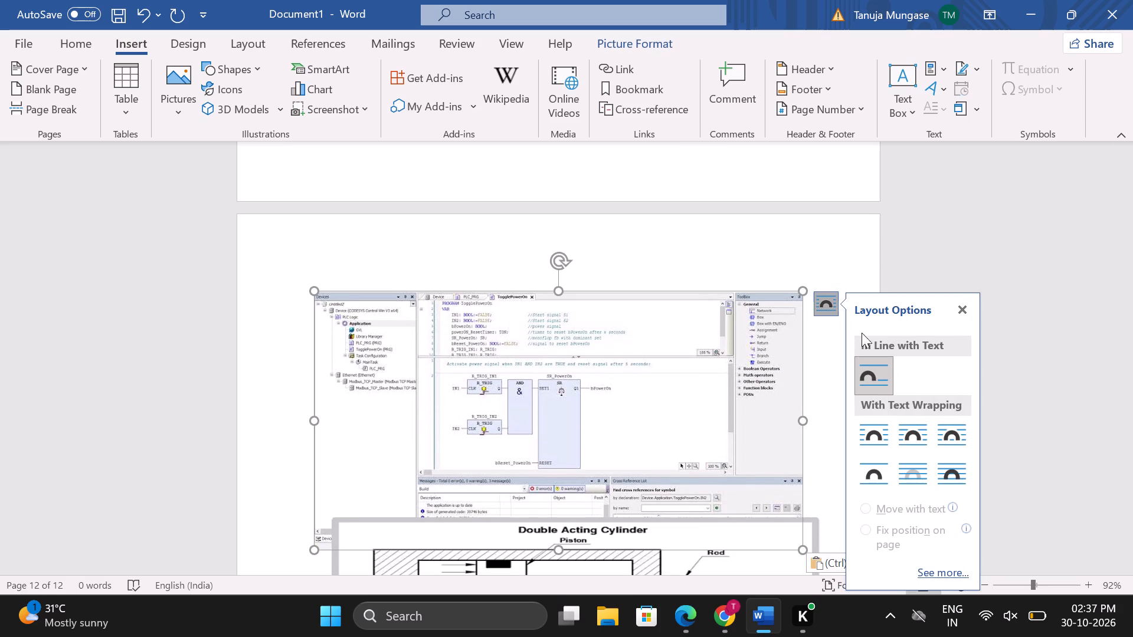
{"action": "left_click", "coordinate": [958, 482]}
Move the TogglePowerOn picture down page 11 into the blank space below the Machine.project CODESYS screenshot and check both pictures.
{"action": "scroll", "coordinate": [627, 363], "scroll_direction": "down", "scroll_amount": 1}
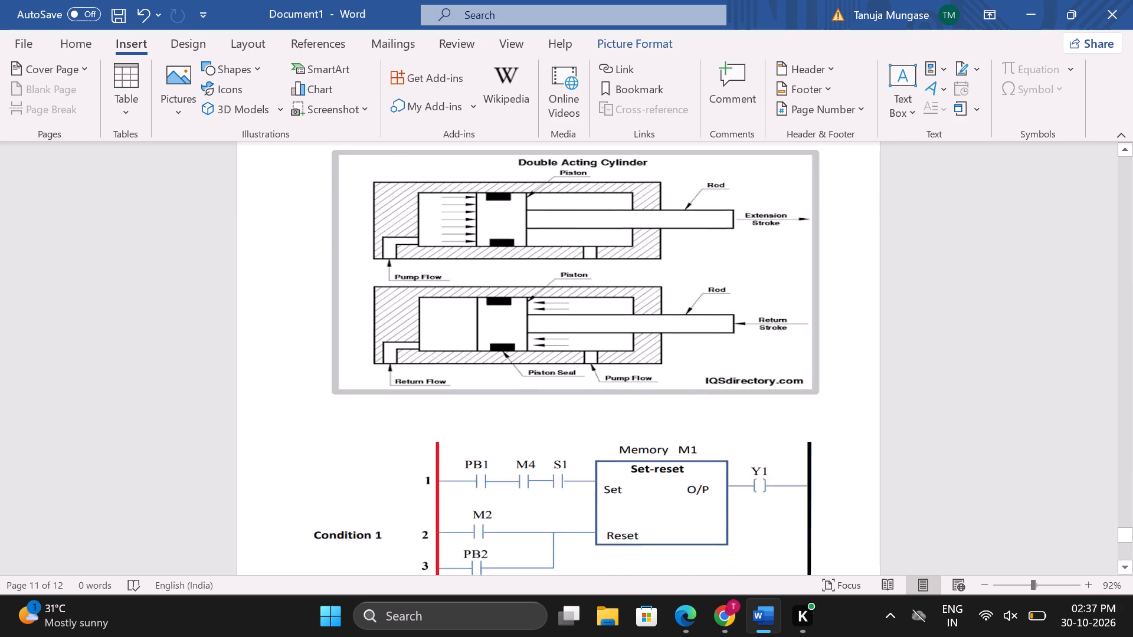
{"action": "scroll", "coordinate": [627, 363], "scroll_direction": "down", "scroll_amount": 2}
{"action": "scroll", "coordinate": [627, 363], "scroll_direction": "up", "scroll_amount": 7}
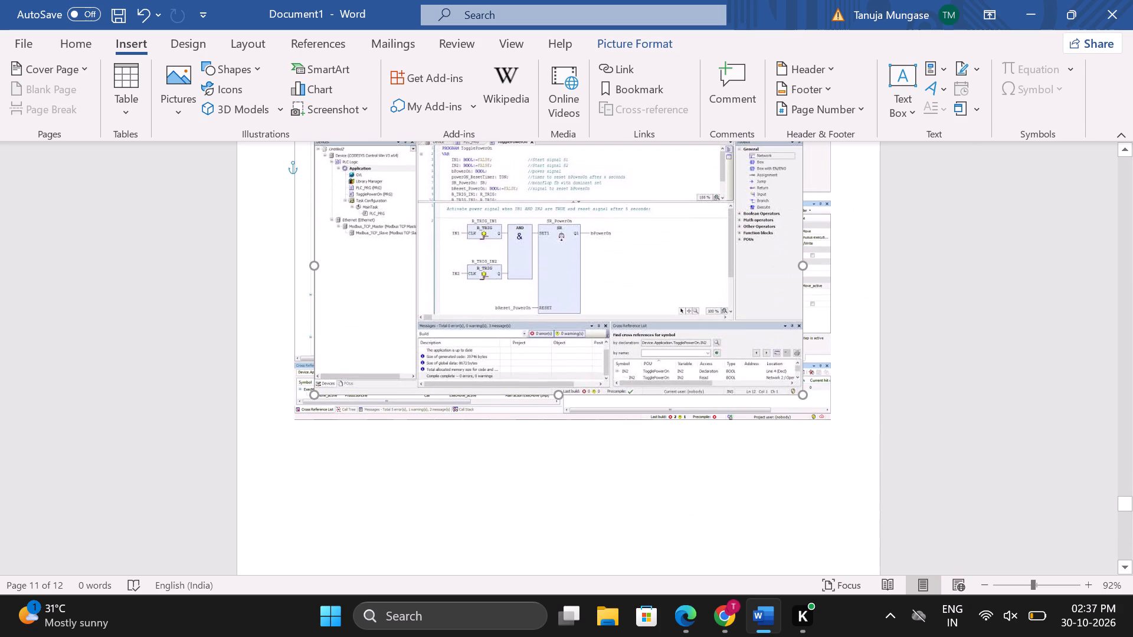
{"action": "left_click_drag", "start_coordinate": [541, 280], "coordinate": [546, 527]}
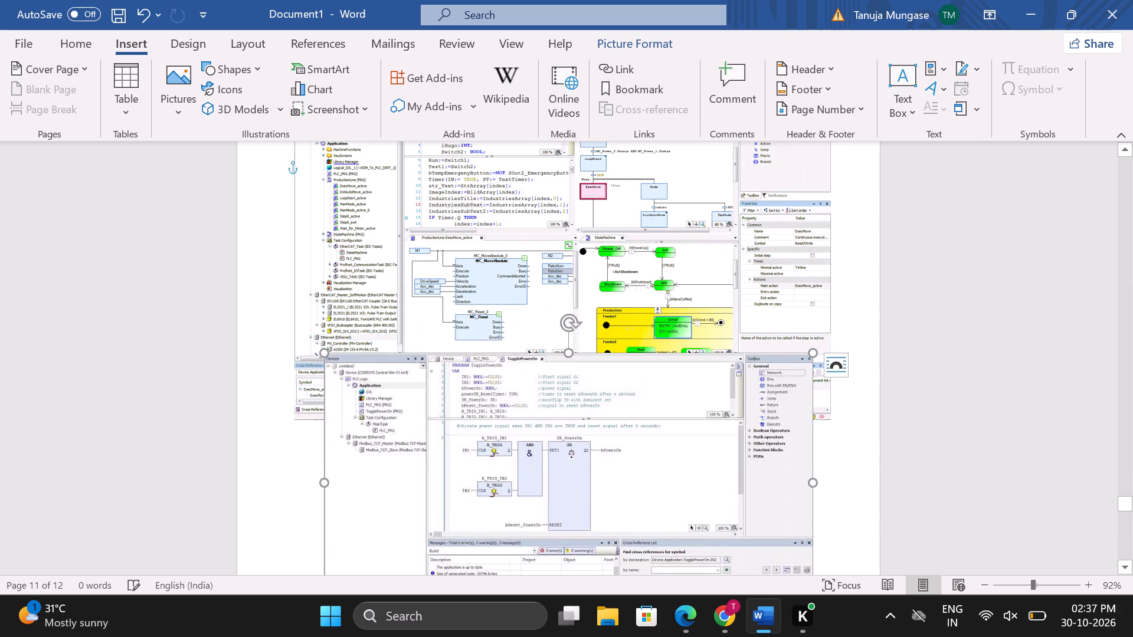
{"action": "scroll", "coordinate": [495, 441], "scroll_direction": "up", "scroll_amount": 10, "text": "ctrl"}
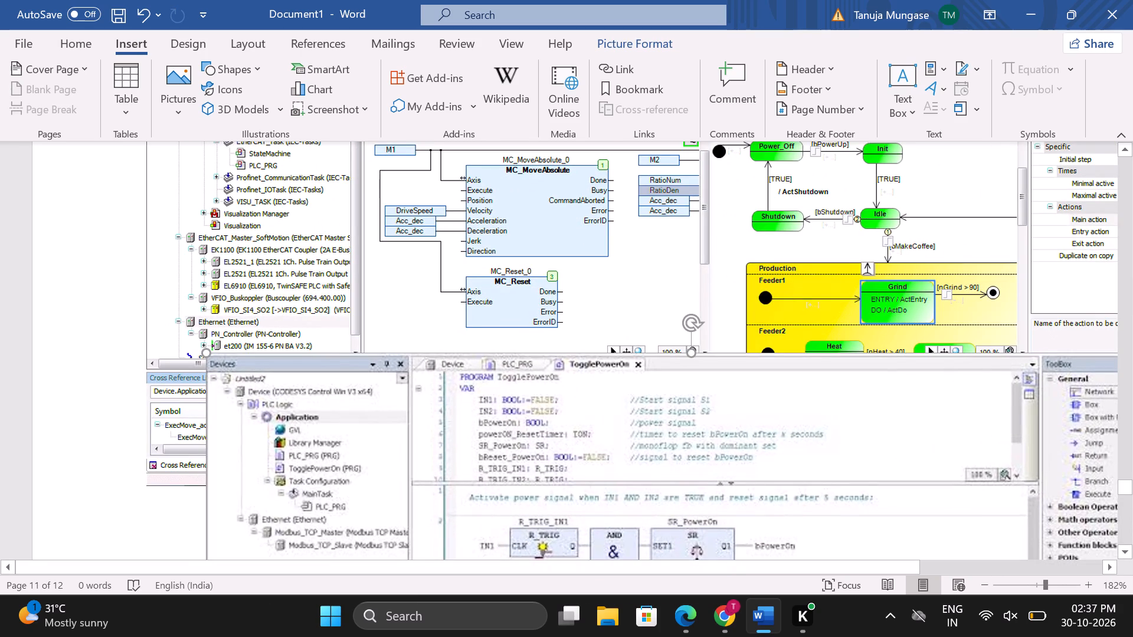
{"action": "scroll", "coordinate": [622, 459], "scroll_direction": "up", "scroll_amount": 9, "text": "ctrl"}
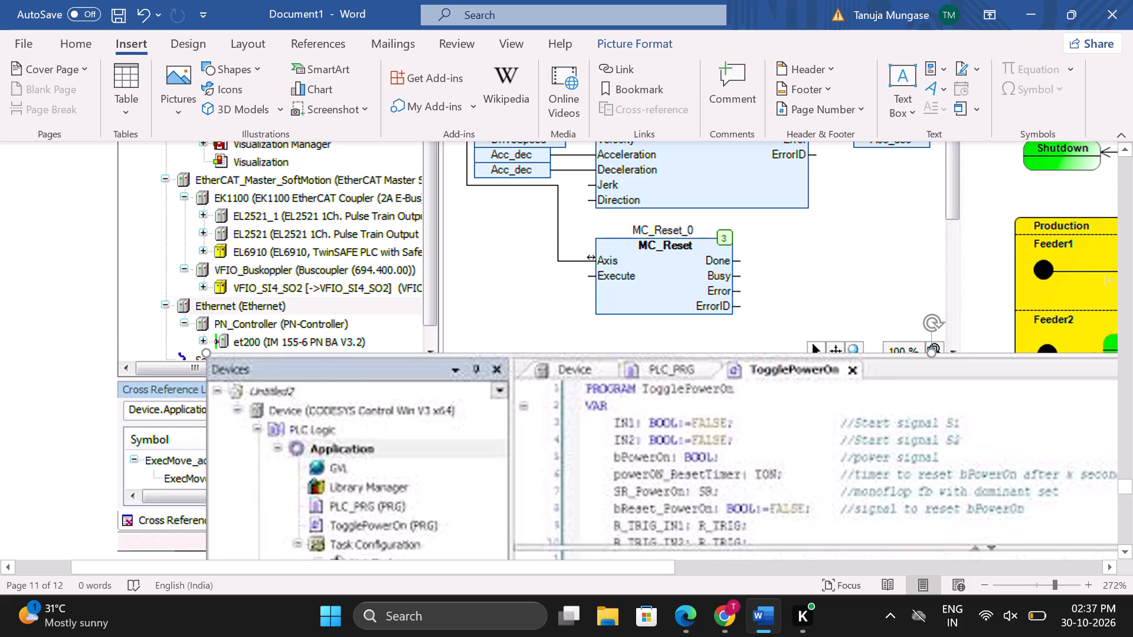
{"action": "scroll", "coordinate": [746, 480], "scroll_direction": "down", "scroll_amount": 1}
{"action": "left_click_drag", "start_coordinate": [778, 416], "coordinate": [719, 536]}
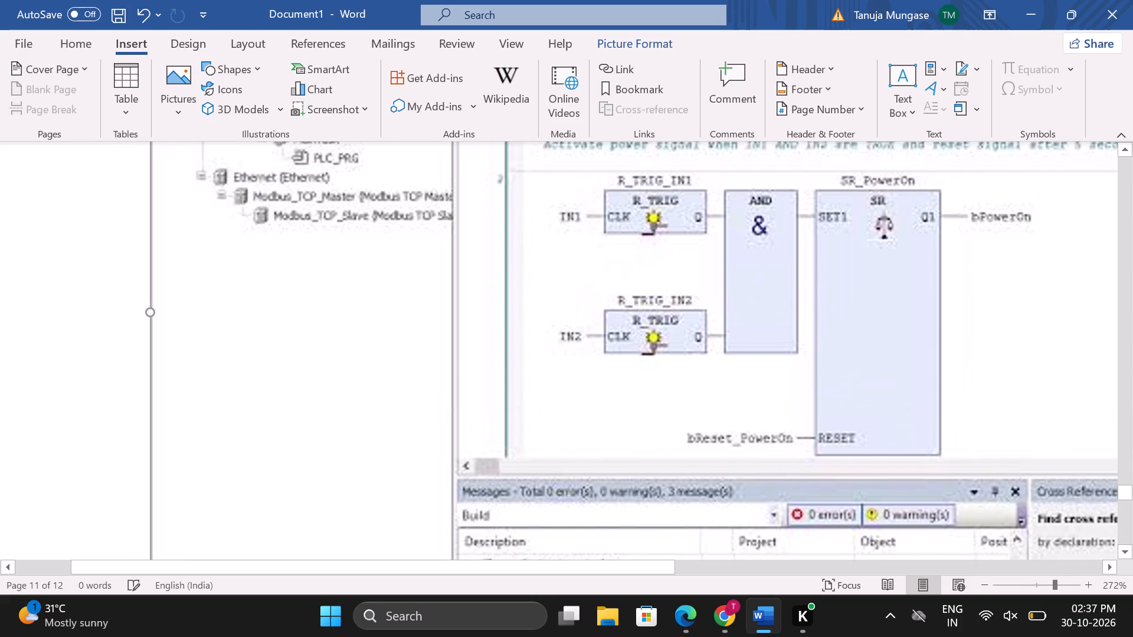
{"action": "scroll", "coordinate": [719, 536], "scroll_direction": "down", "scroll_amount": 5, "text": "ctrl"}
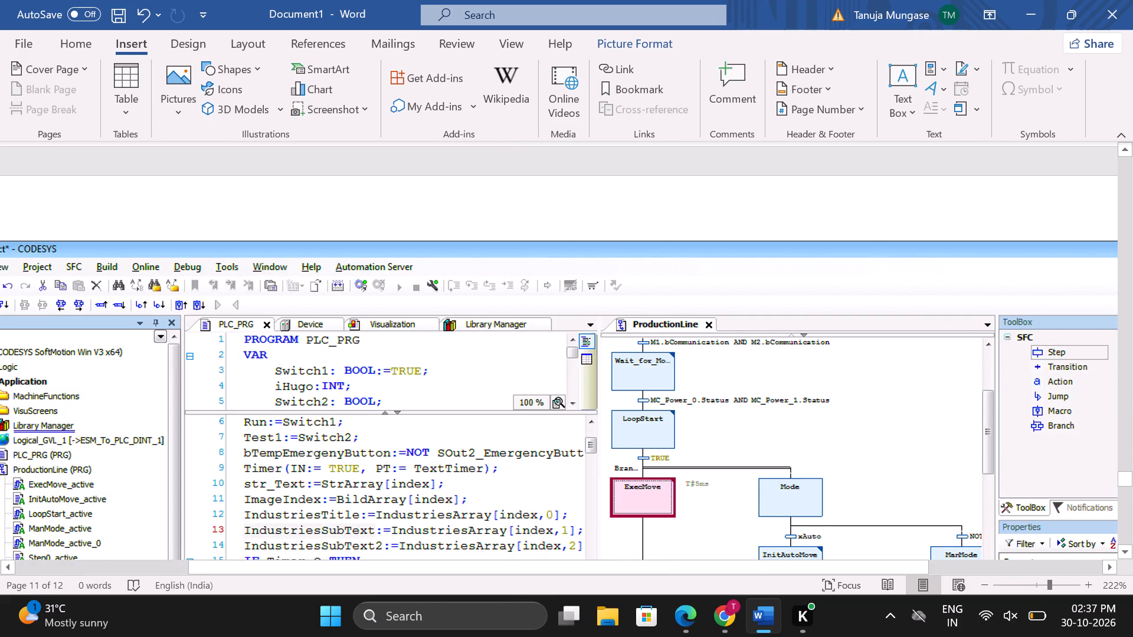
{"action": "scroll", "coordinate": [549, 363], "scroll_direction": "down", "scroll_amount": 6, "text": "ctrl"}
{"action": "scroll", "coordinate": [549, 363], "scroll_direction": "down", "scroll_amount": 4}
{"action": "scroll", "coordinate": [587, 451], "scroll_direction": "down", "scroll_amount": 2}
{"action": "left_click_drag", "start_coordinate": [577, 426], "coordinate": [589, 526]}
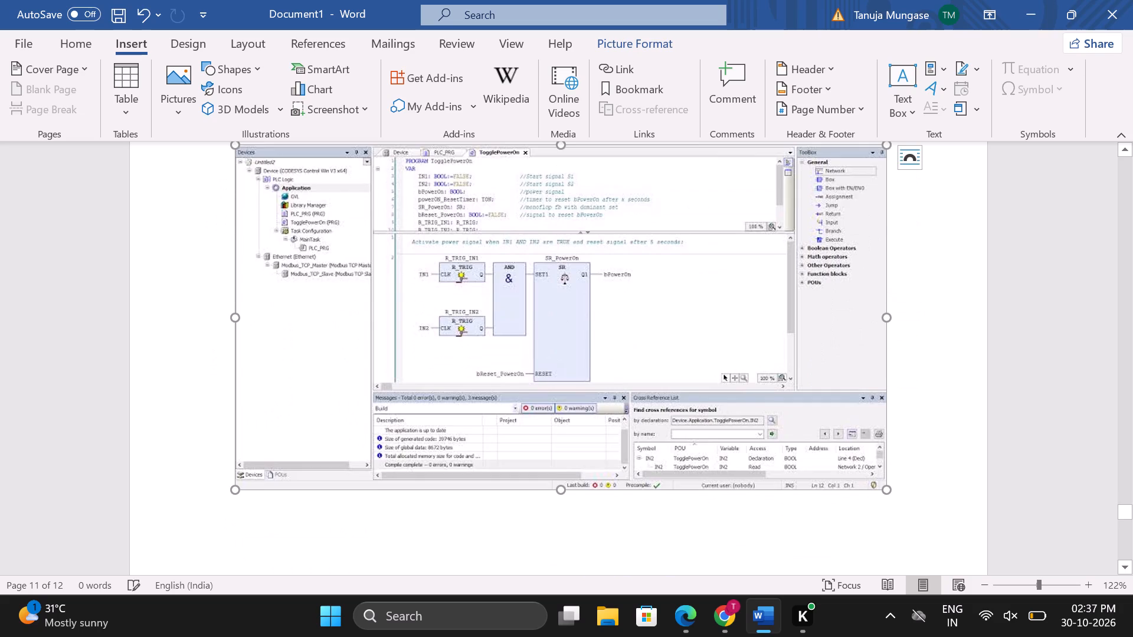
{"action": "scroll", "coordinate": [589, 526], "scroll_direction": "down", "scroll_amount": 1}
{"action": "scroll", "coordinate": [628, 277], "scroll_direction": "up", "scroll_amount": 7, "text": "ctrl"}
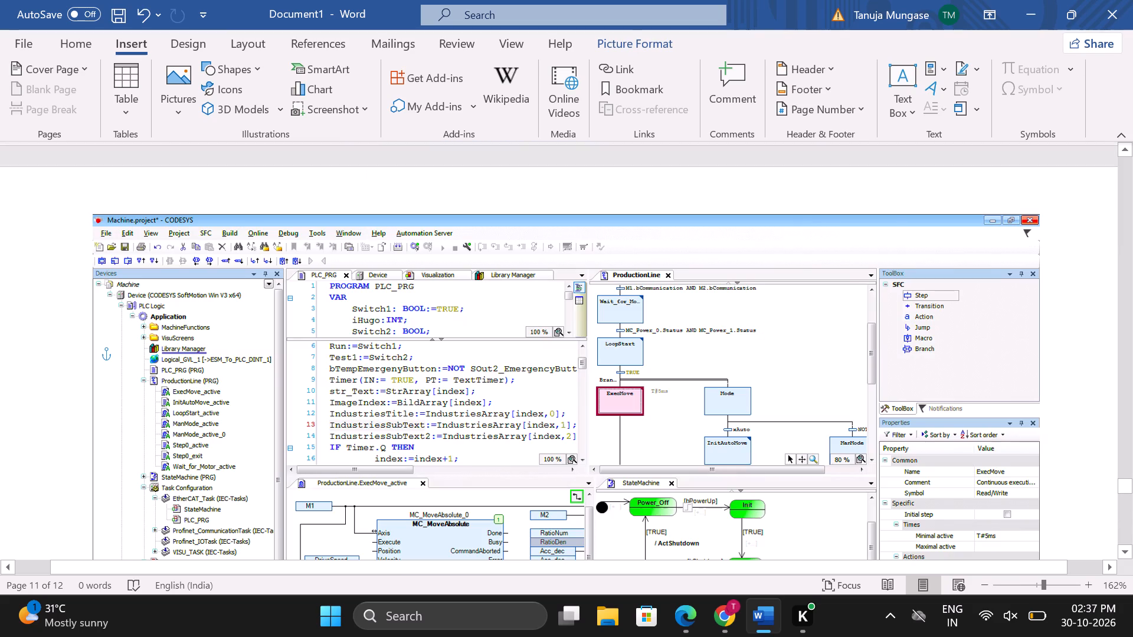
{"action": "scroll", "coordinate": [662, 472], "scroll_direction": "down", "scroll_amount": 4, "text": "ctrl"}
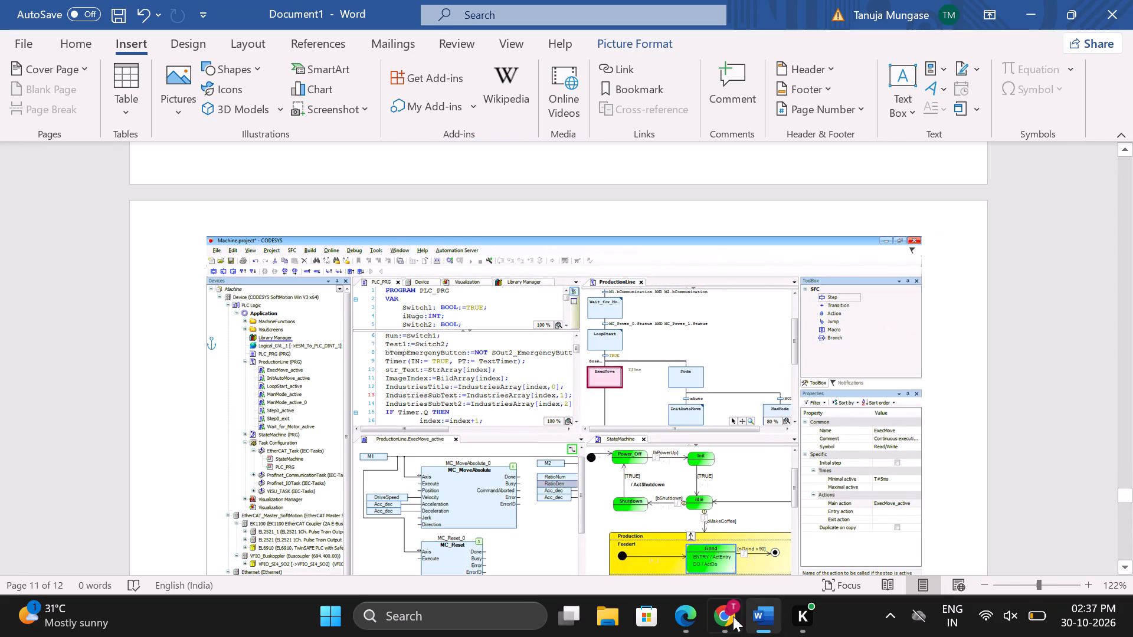
Switch to Chrome, close the CODESYS-Blog preview and look through the VFD, PLC trainer and SCADA image results for another picture.
{"action": "left_click", "coordinate": [725, 618]}
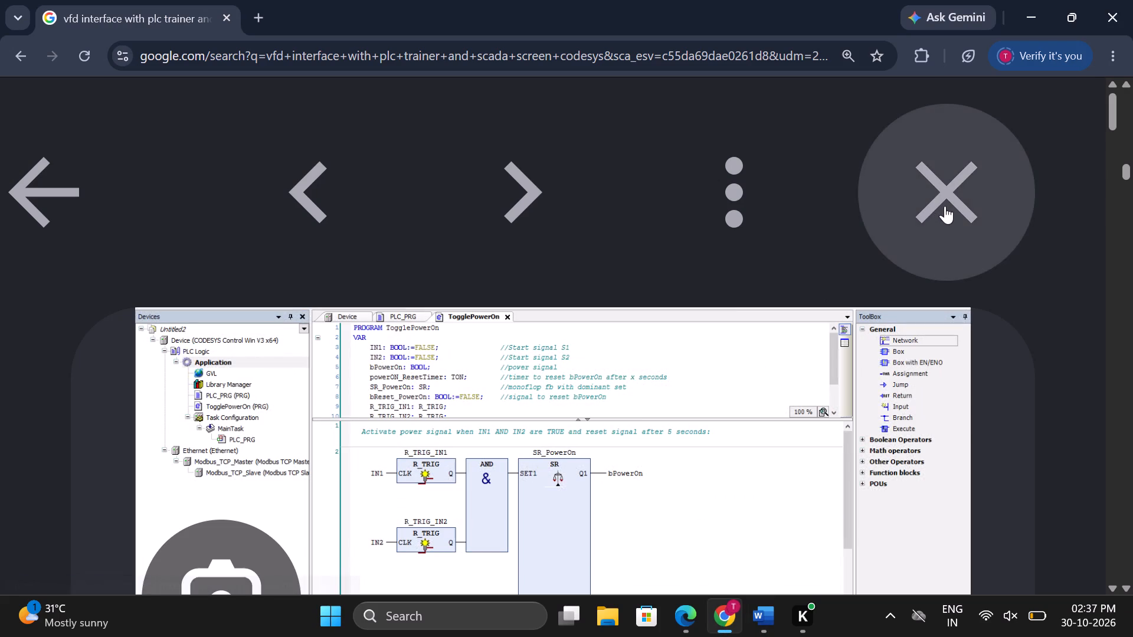
{"action": "left_click", "coordinate": [945, 206]}
{"action": "scroll", "coordinate": [703, 353], "scroll_direction": "down", "scroll_amount": 10, "text": "ctrl"}
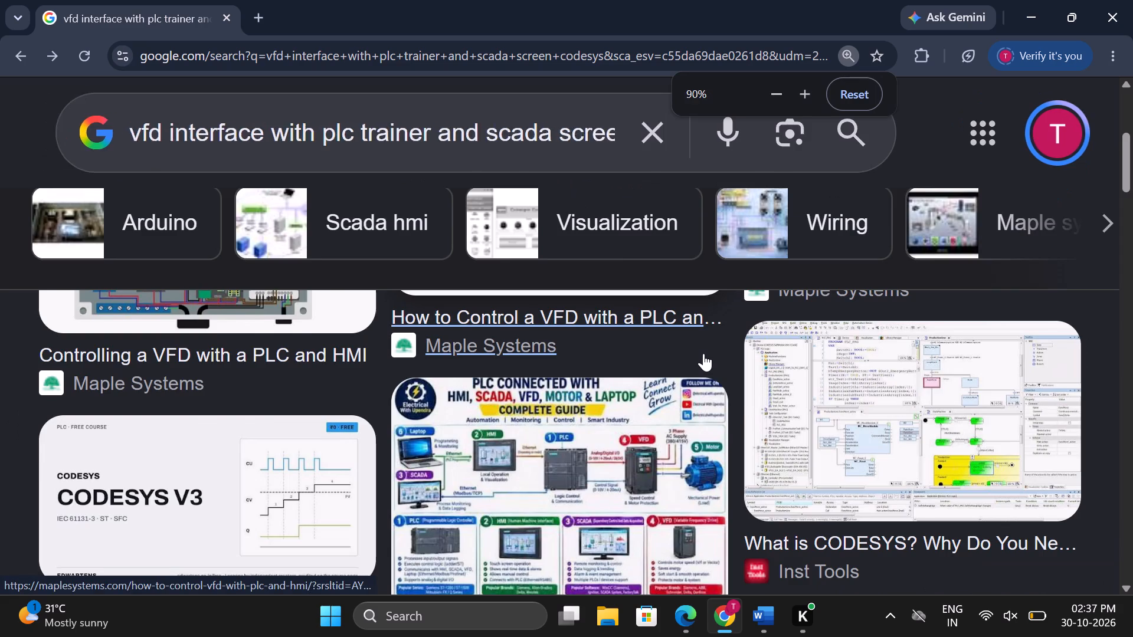
{"action": "scroll", "coordinate": [677, 389], "scroll_direction": "down", "scroll_amount": 3}
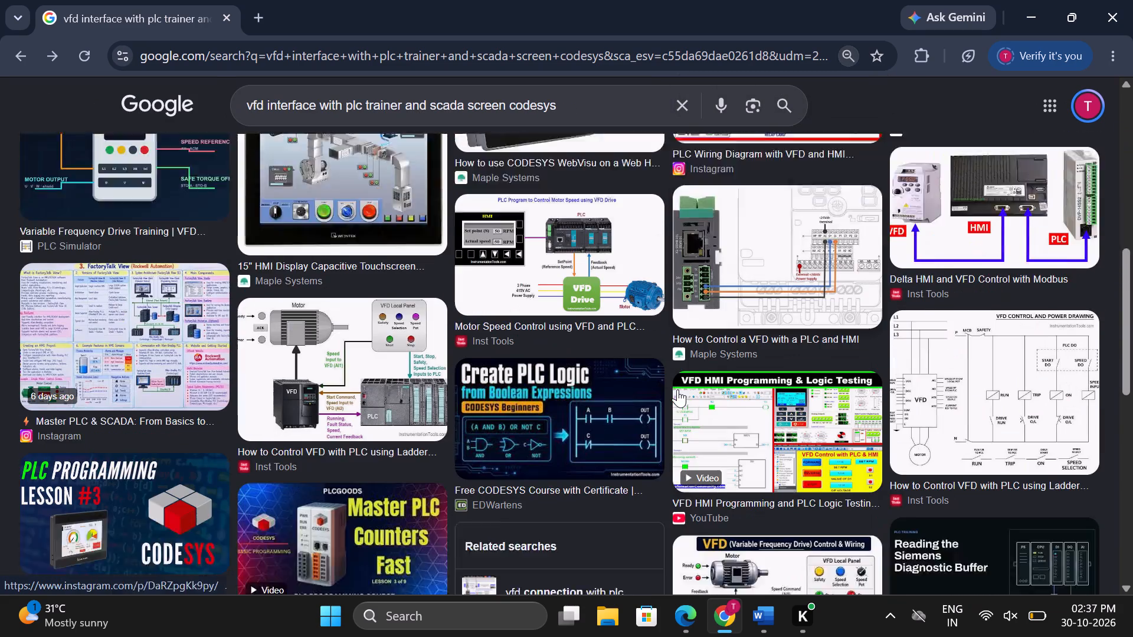
{"action": "scroll", "coordinate": [810, 435], "scroll_direction": "down", "scroll_amount": 1}
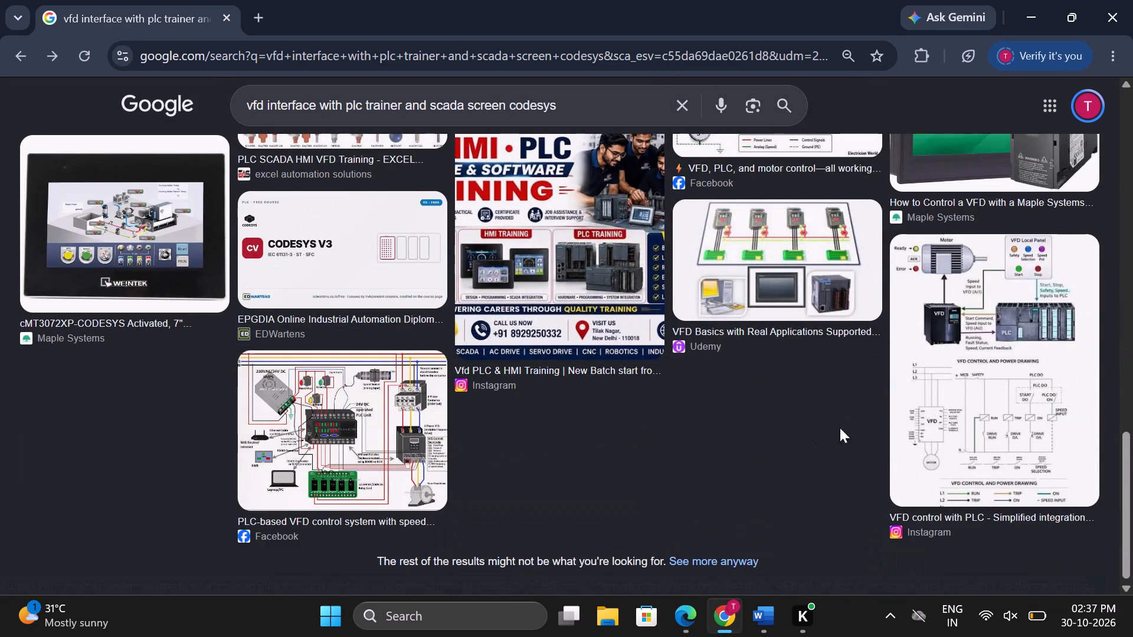
{"action": "scroll", "coordinate": [984, 401], "scroll_direction": "up", "scroll_amount": 6}
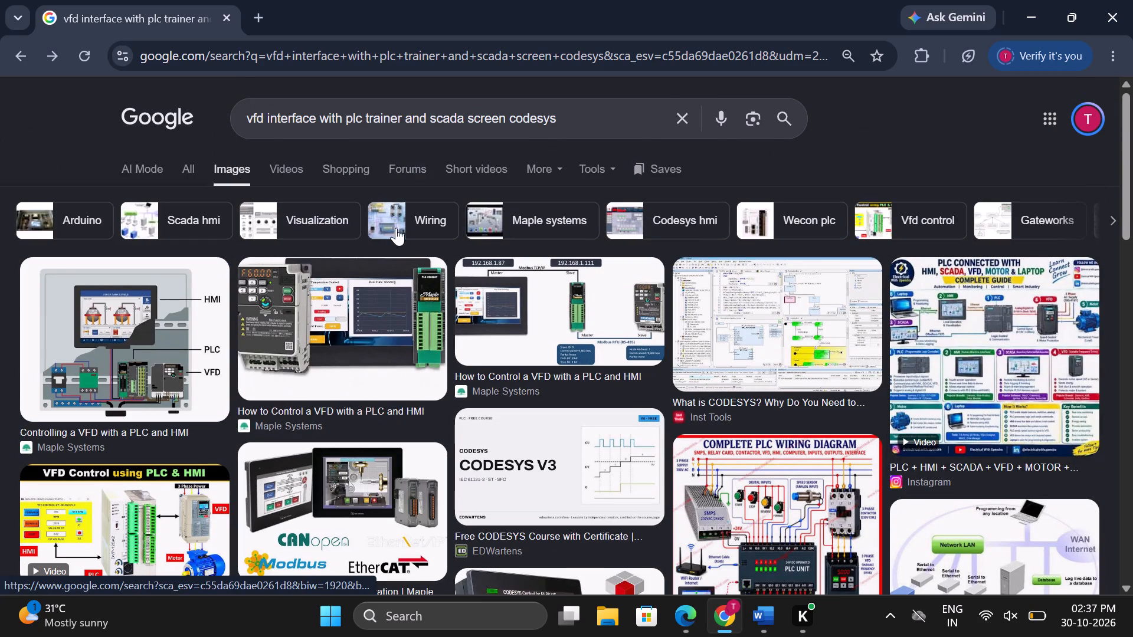
Filter the image results by Visualization and examine the CODESYS 4 engineering picture and the YouTube CODESYS visualization simulation picture.
{"action": "left_click", "coordinate": [302, 225]}
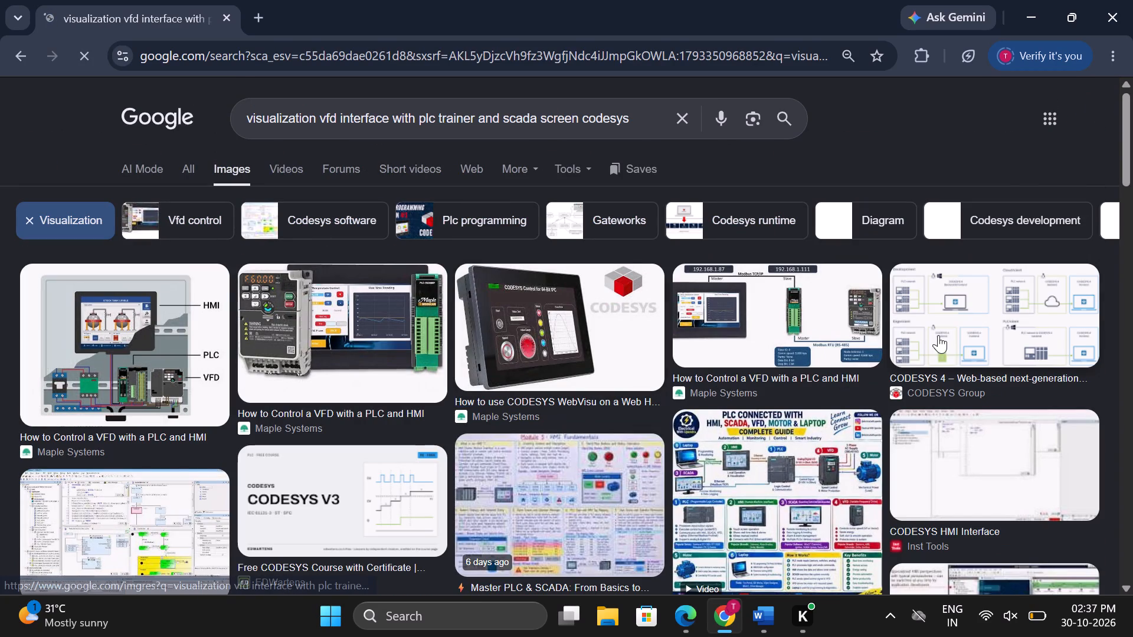
{"action": "left_click", "coordinate": [974, 324]}
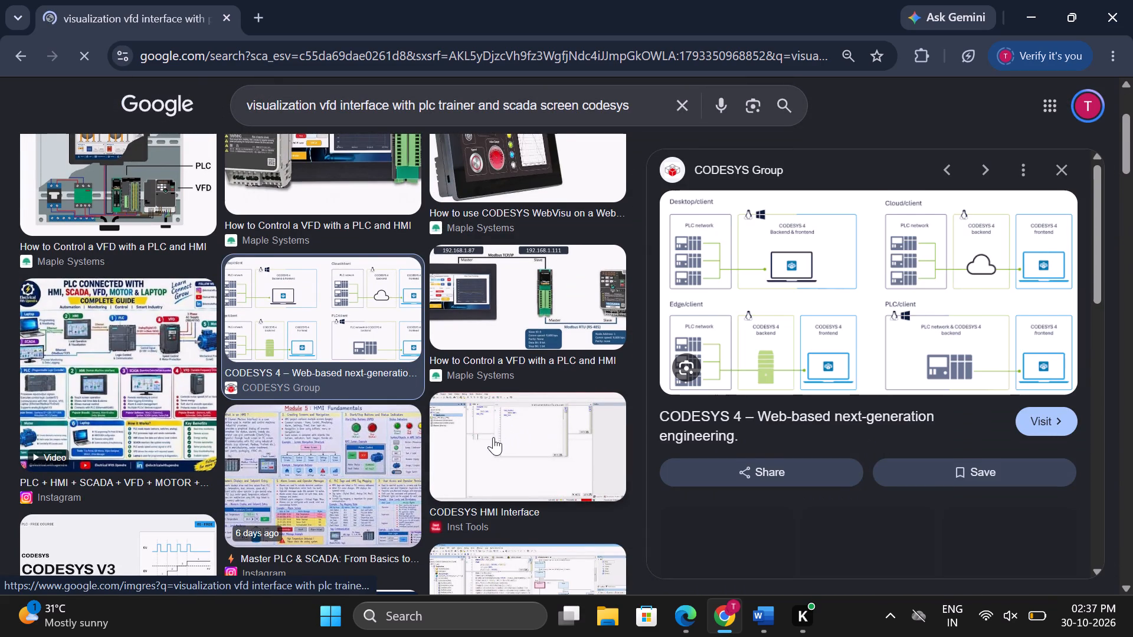
{"action": "scroll", "coordinate": [493, 437], "scroll_direction": "down", "scroll_amount": 2}
{"action": "scroll", "coordinate": [674, 466], "scroll_direction": "down", "scroll_amount": 1}
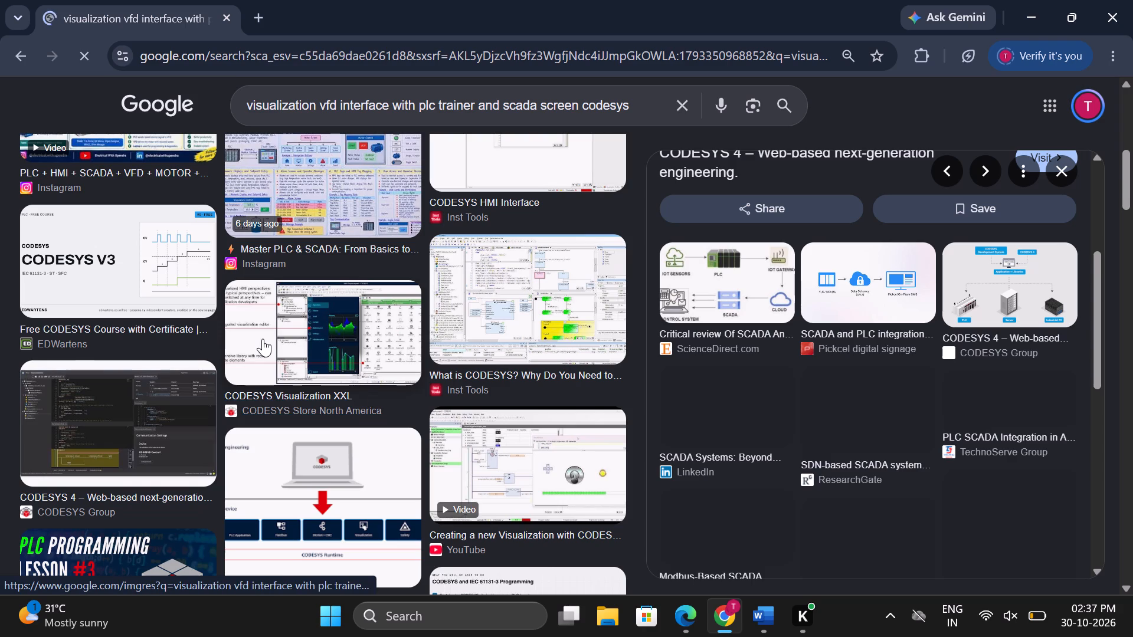
{"action": "scroll", "coordinate": [263, 339], "scroll_direction": "down", "scroll_amount": 1}
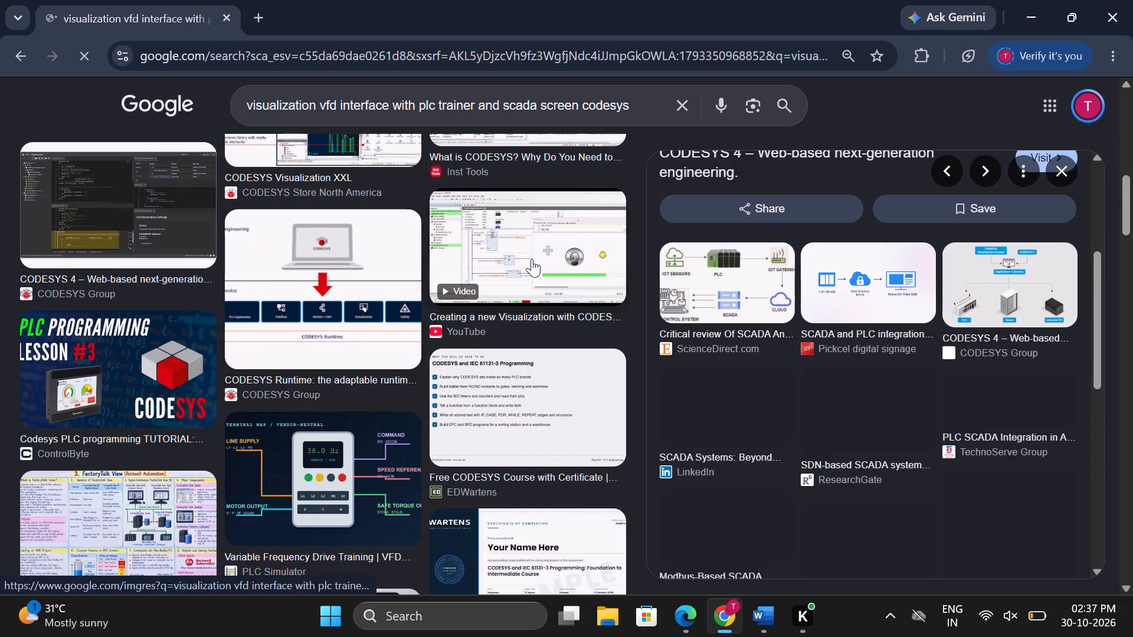
{"action": "left_click", "coordinate": [532, 259]}
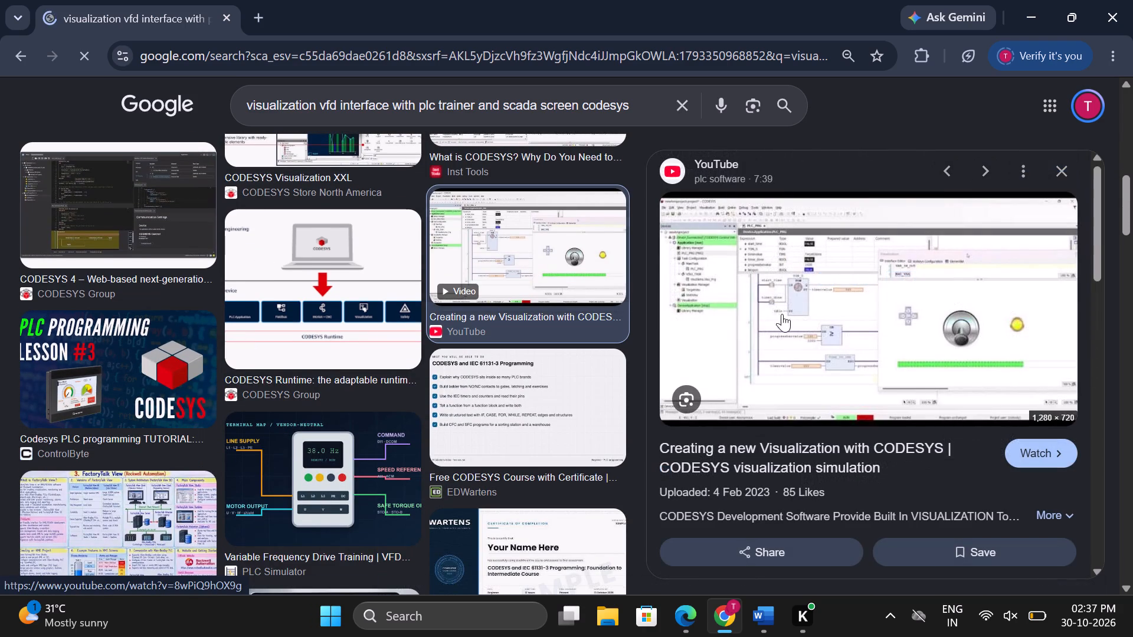
{"action": "left_click", "coordinate": [1060, 175]}
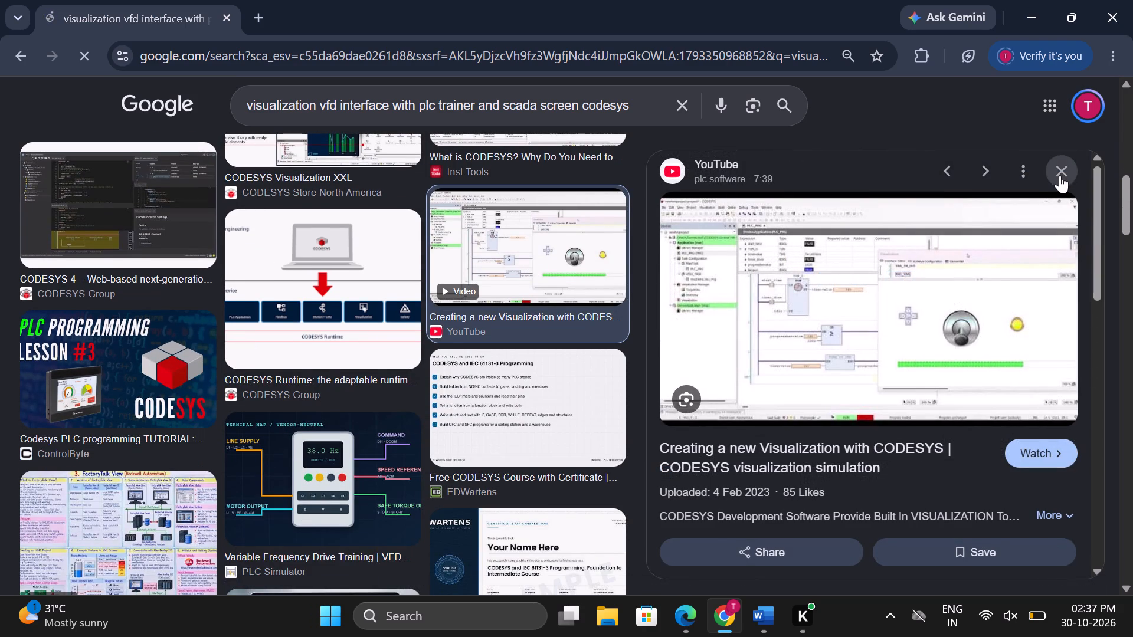
{"action": "scroll", "coordinate": [741, 389], "scroll_direction": "up", "scroll_amount": 5}
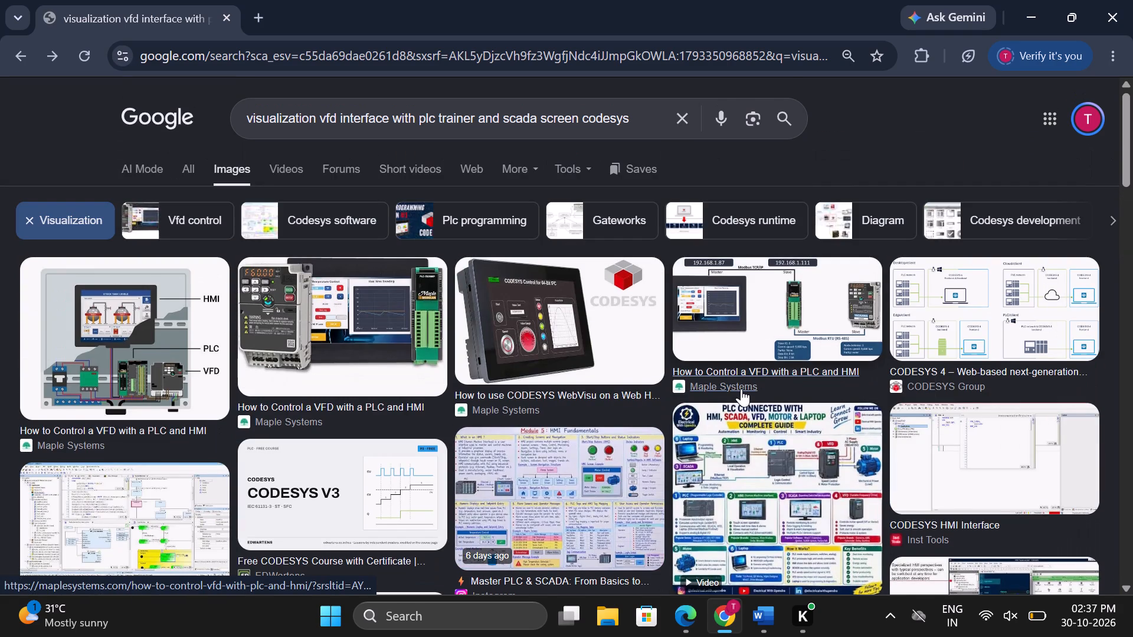
{"action": "scroll", "coordinate": [741, 389], "scroll_direction": "down", "scroll_amount": 1}
{"action": "scroll", "coordinate": [741, 389], "scroll_direction": "up", "scroll_amount": 3}
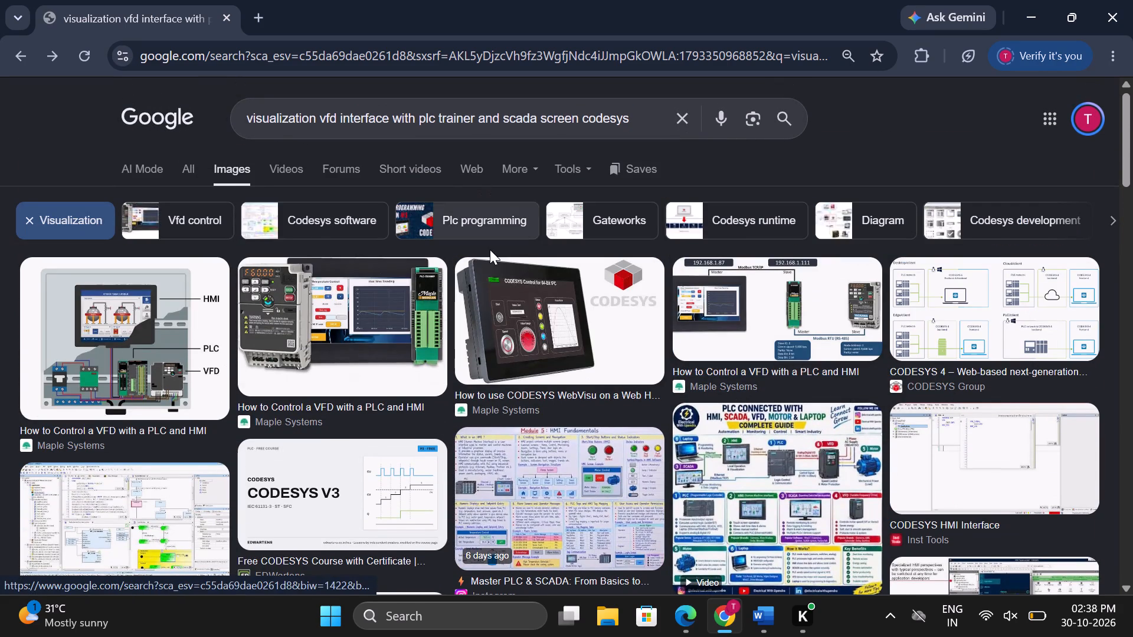
Narrow the image results to Plc programming and look through them for a PLC simulation or CODESYS screen picture.
{"action": "left_click", "coordinate": [495, 224]}
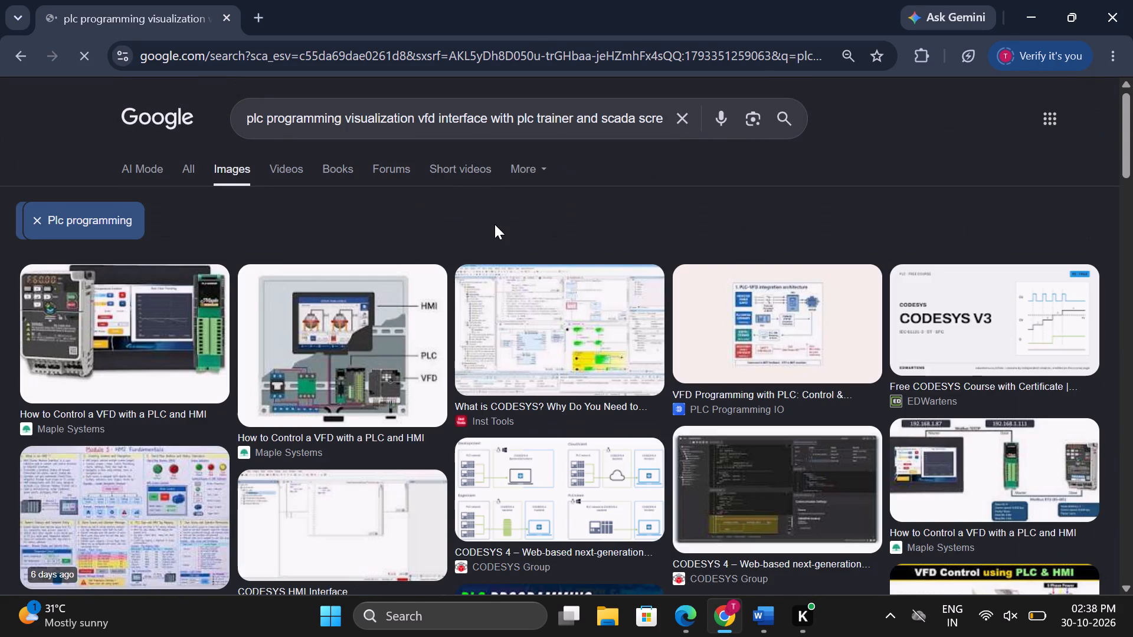
{"action": "scroll", "coordinate": [503, 354], "scroll_direction": "down", "scroll_amount": 1}
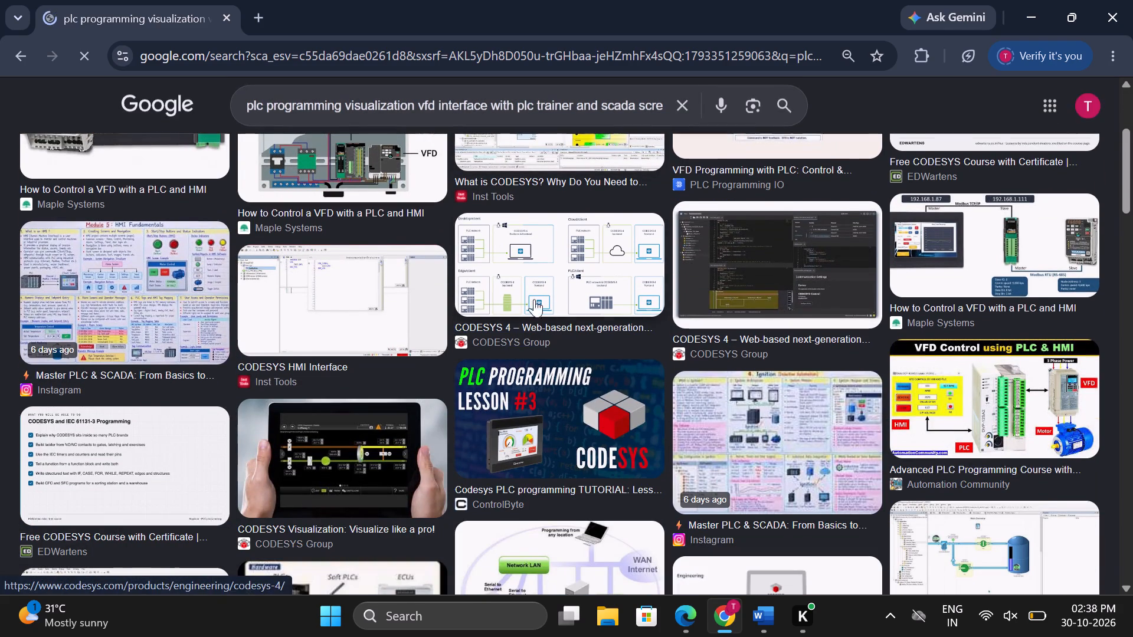
{"action": "scroll", "coordinate": [571, 304], "scroll_direction": "down", "scroll_amount": 2}
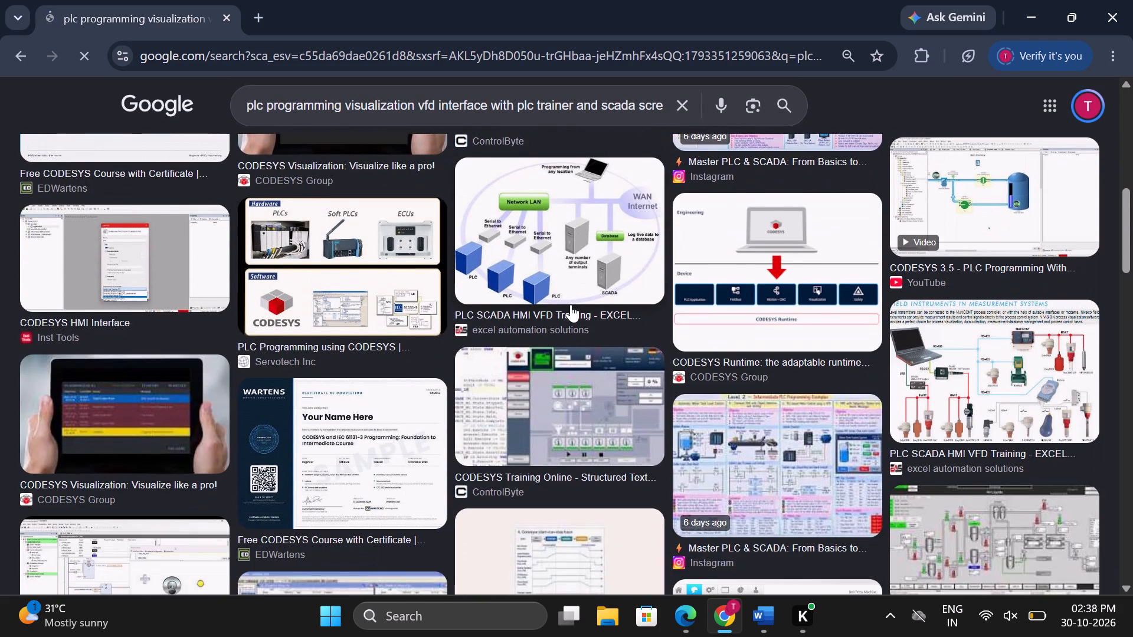
{"action": "scroll", "coordinate": [571, 304], "scroll_direction": "down", "scroll_amount": 1}
{"action": "scroll", "coordinate": [548, 406], "scroll_direction": "down", "scroll_amount": 1}
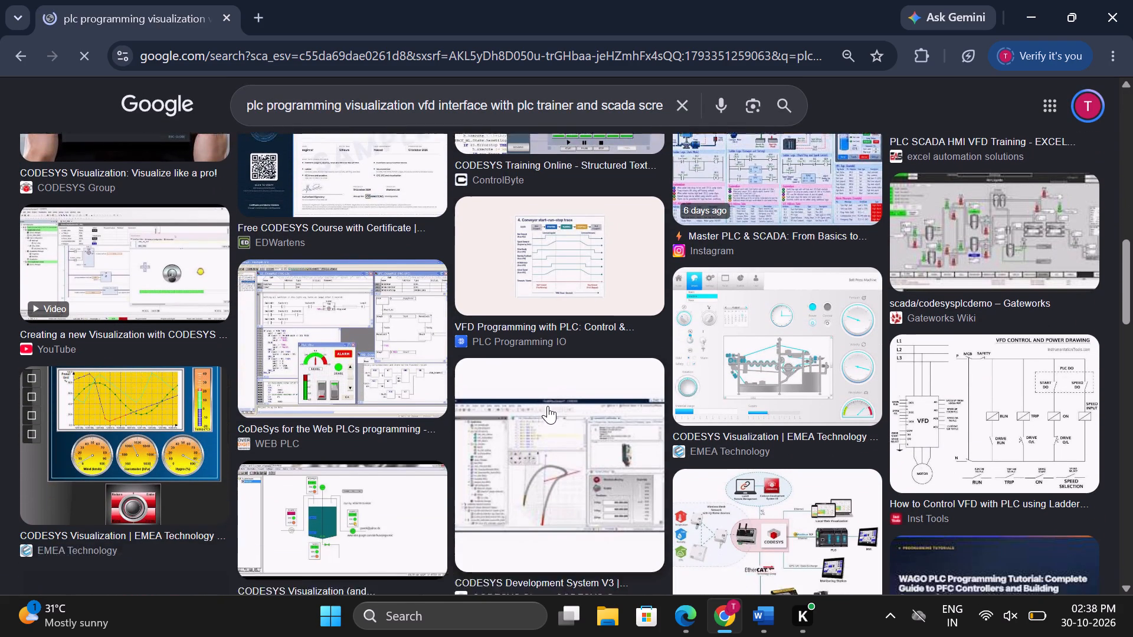
{"action": "scroll", "coordinate": [548, 406], "scroll_direction": "down", "scroll_amount": 1}
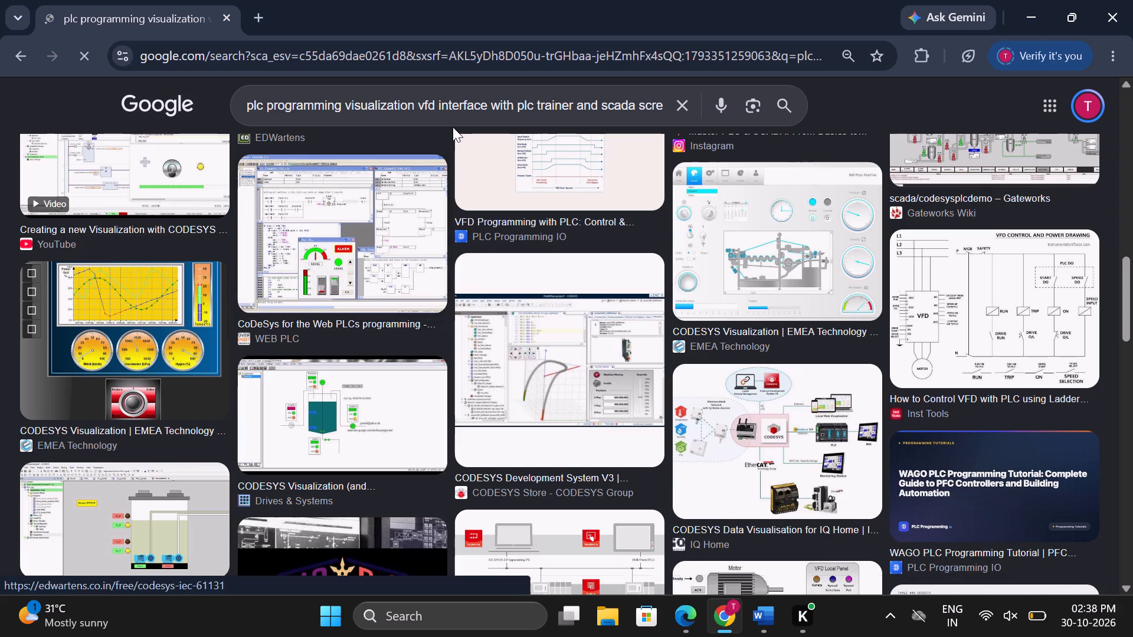
{"action": "scroll", "coordinate": [312, 367], "scroll_direction": "down", "scroll_amount": 1}
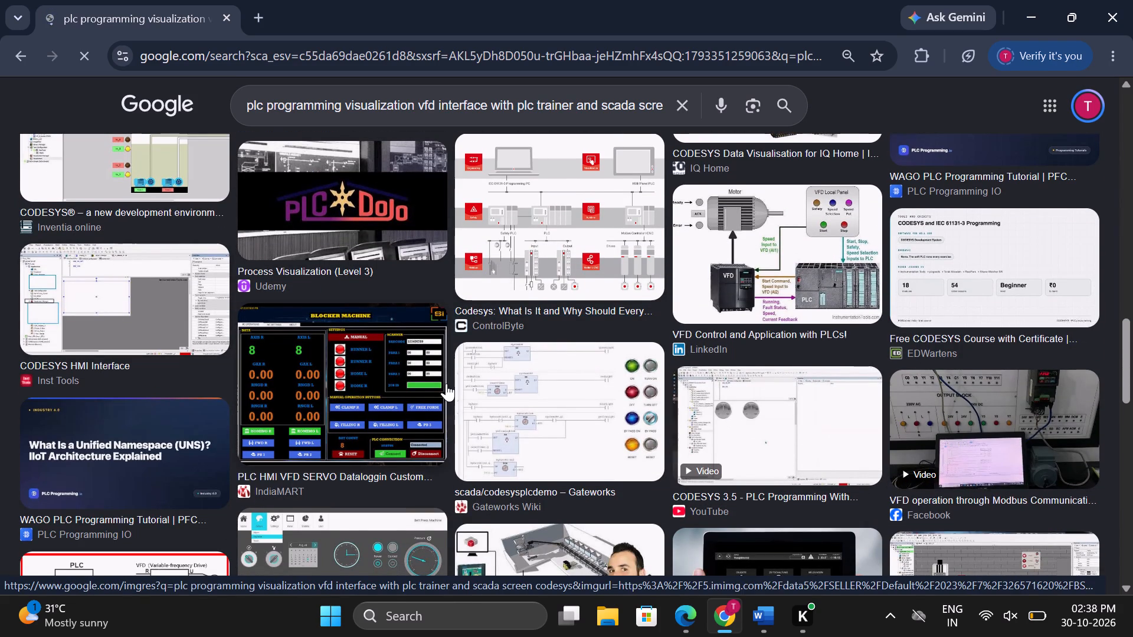
{"action": "scroll", "coordinate": [446, 383], "scroll_direction": "down", "scroll_amount": 2}
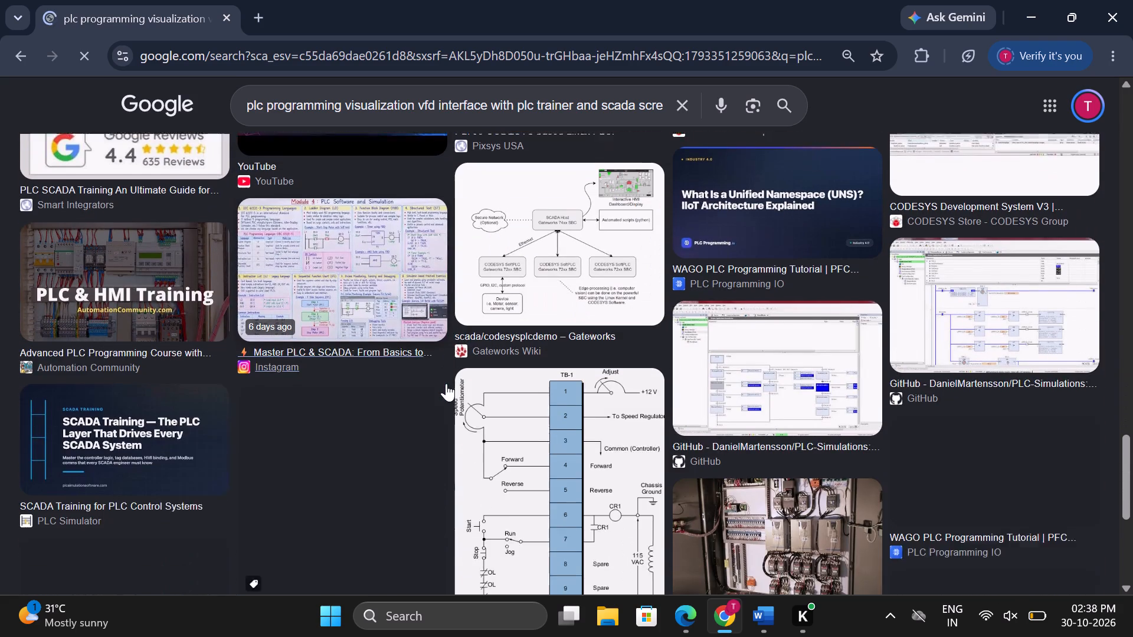
{"action": "scroll", "coordinate": [446, 383], "scroll_direction": "down", "scroll_amount": 1}
{"action": "scroll", "coordinate": [446, 383], "scroll_direction": "up", "scroll_amount": 2}
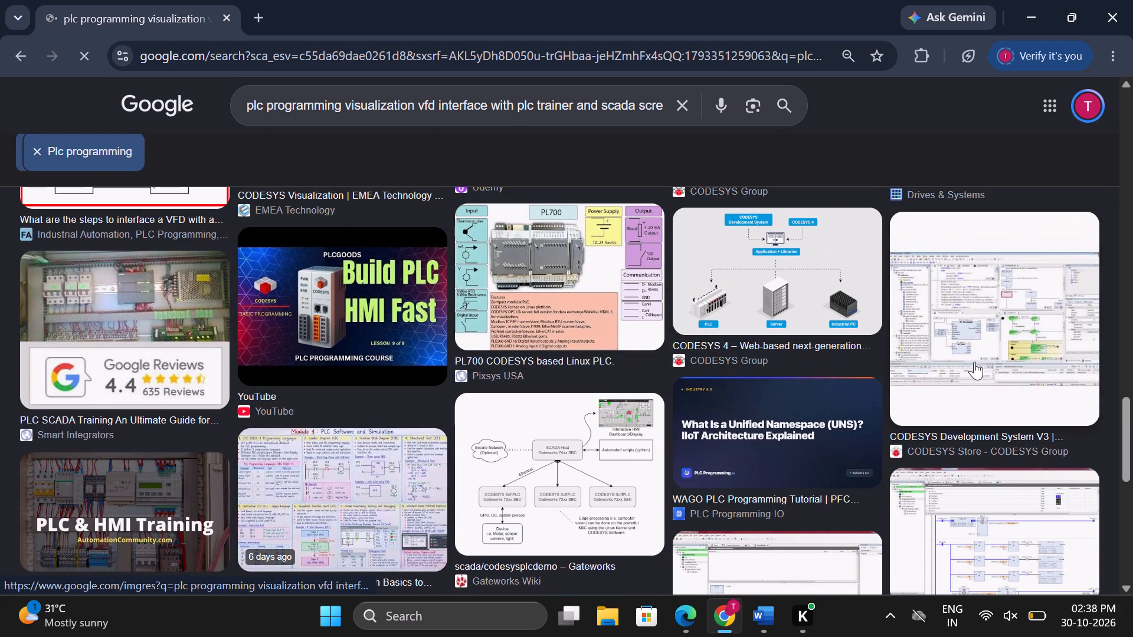
{"action": "scroll", "coordinate": [974, 362], "scroll_direction": "down", "scroll_amount": 1}
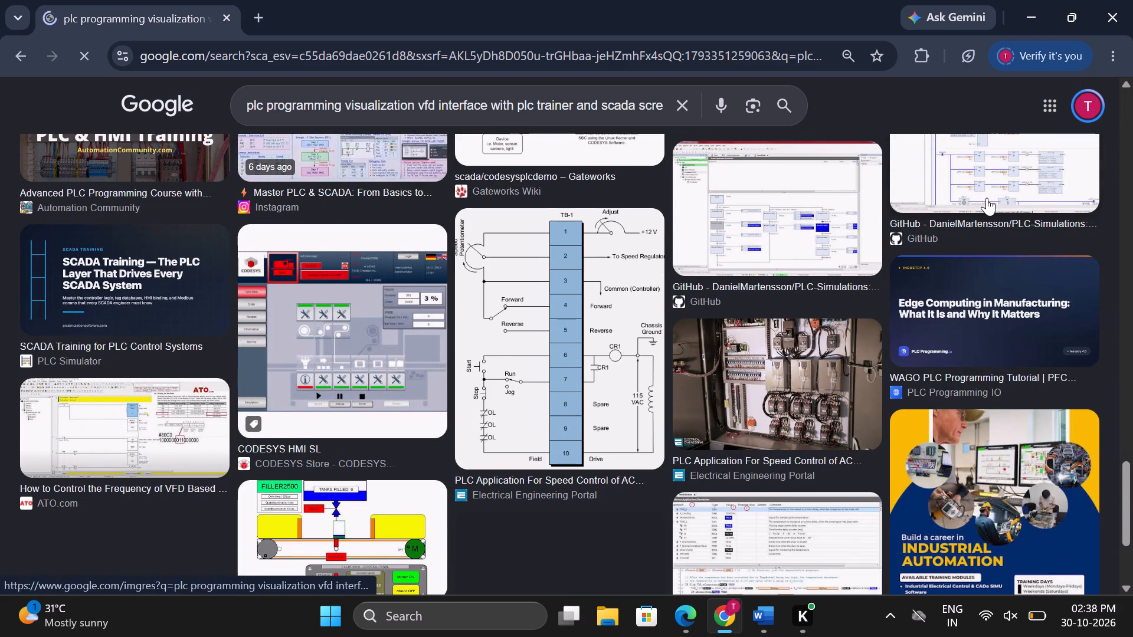
Examine the GitHub PLC-Simulations picture and the related YouTube heating process ladder logic picture, close the preview and recheck the results.
{"action": "left_click", "coordinate": [987, 198]}
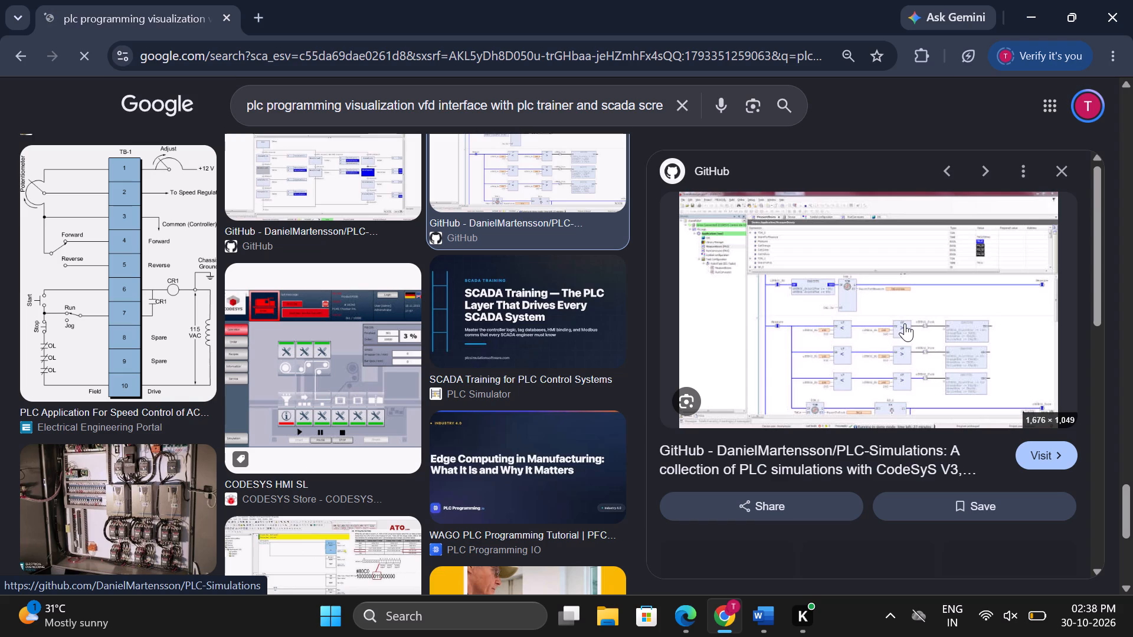
{"action": "scroll", "coordinate": [916, 469], "scroll_direction": "down", "scroll_amount": 2}
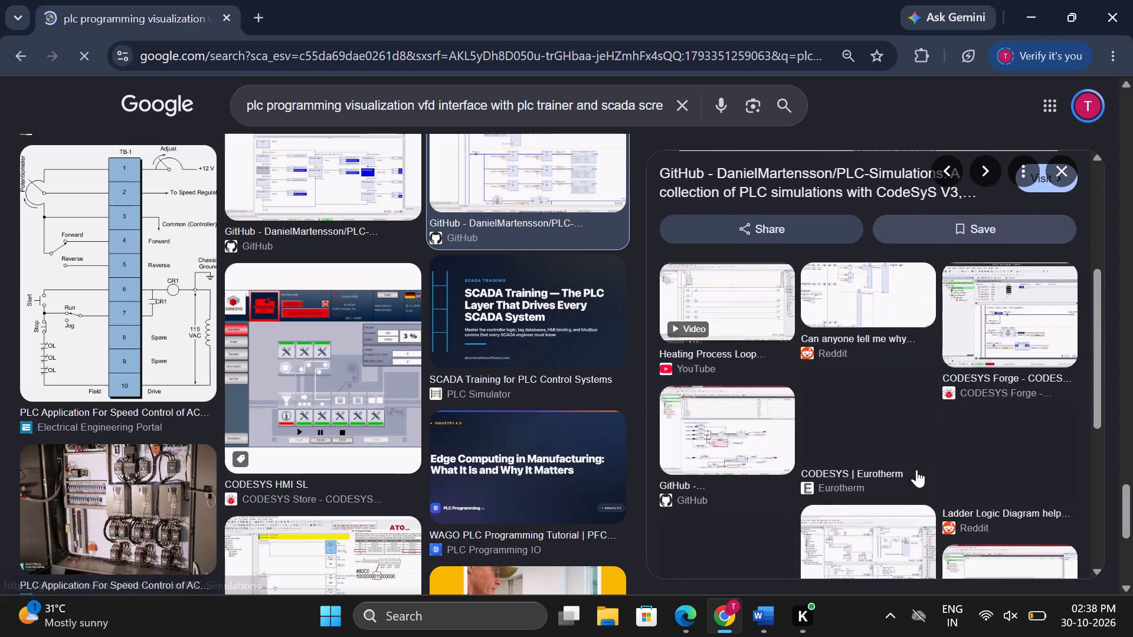
{"action": "left_click", "coordinate": [749, 319]}
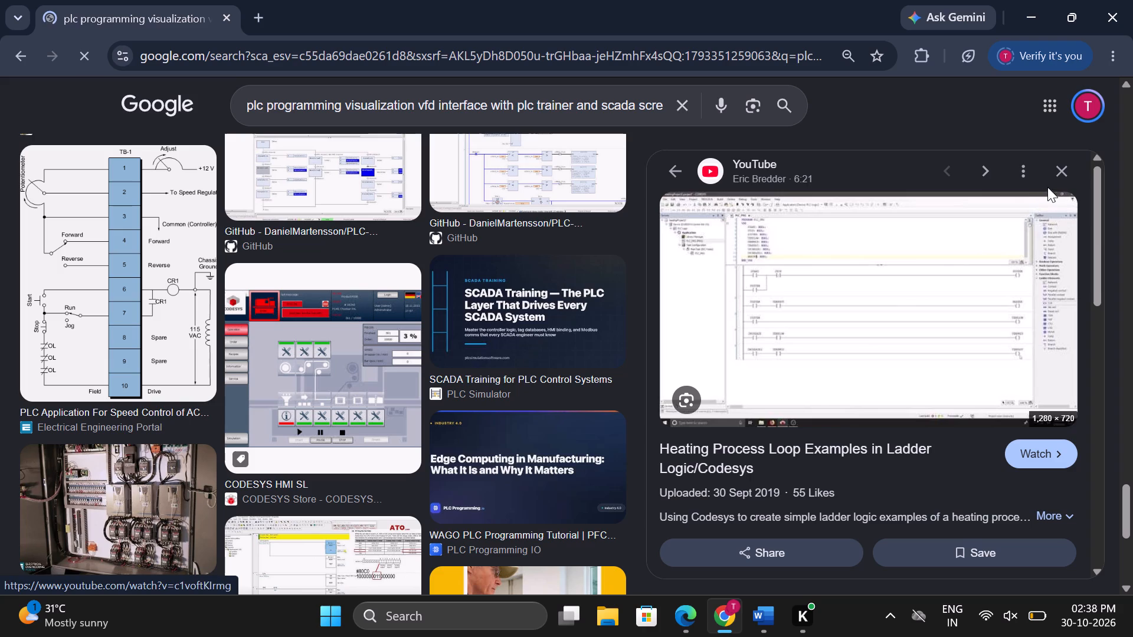
{"action": "left_click", "coordinate": [1068, 173]}
{"action": "scroll", "coordinate": [939, 383], "scroll_direction": "down", "scroll_amount": 1}
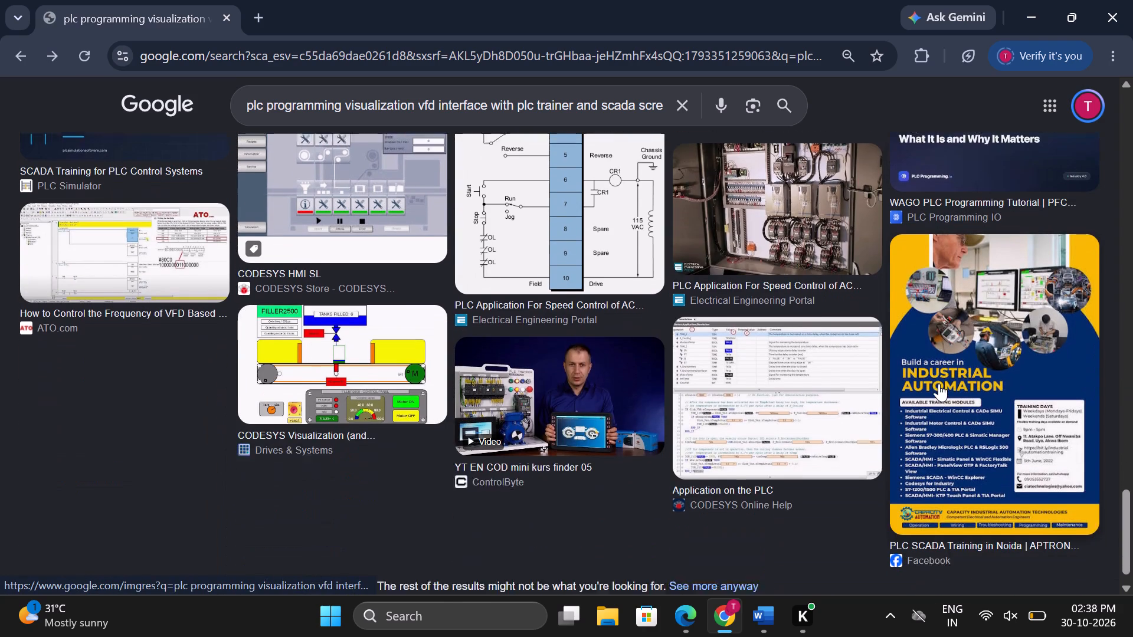
{"action": "scroll", "coordinate": [810, 380], "scroll_direction": "up", "scroll_amount": 2}
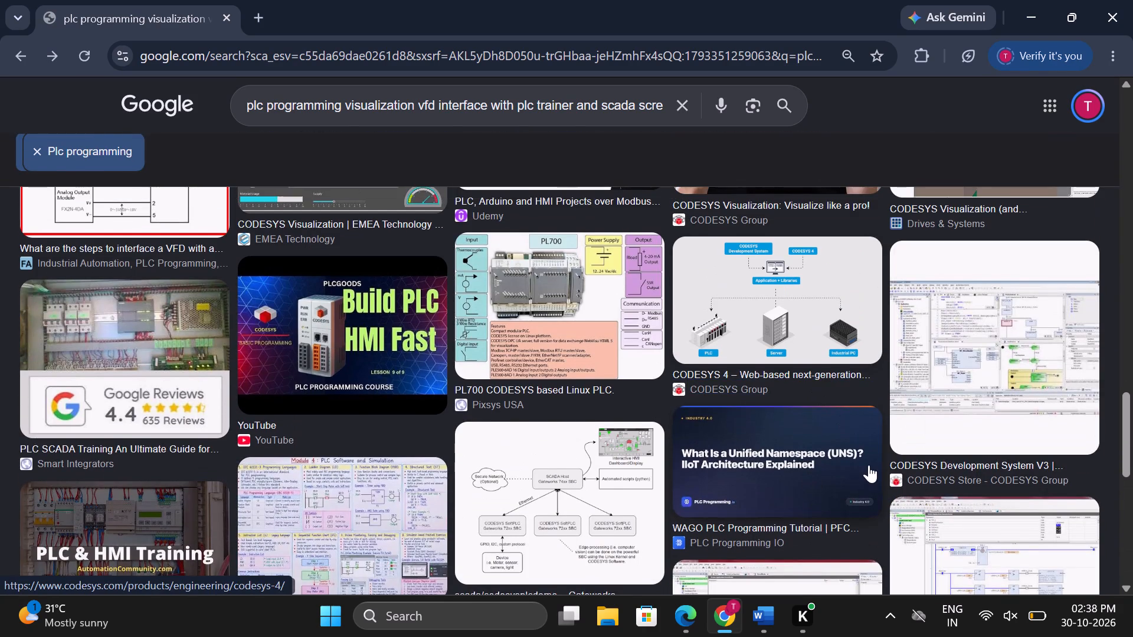
{"action": "scroll", "coordinate": [869, 465], "scroll_direction": "down", "scroll_amount": 1}
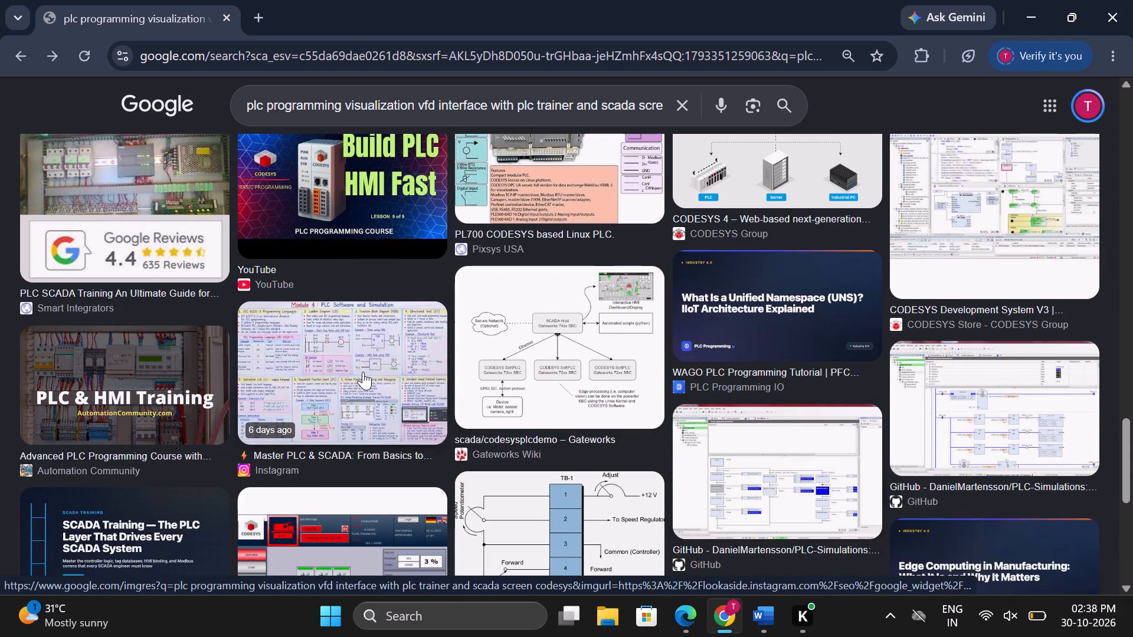
{"action": "scroll", "coordinate": [363, 372], "scroll_direction": "up", "scroll_amount": 7}
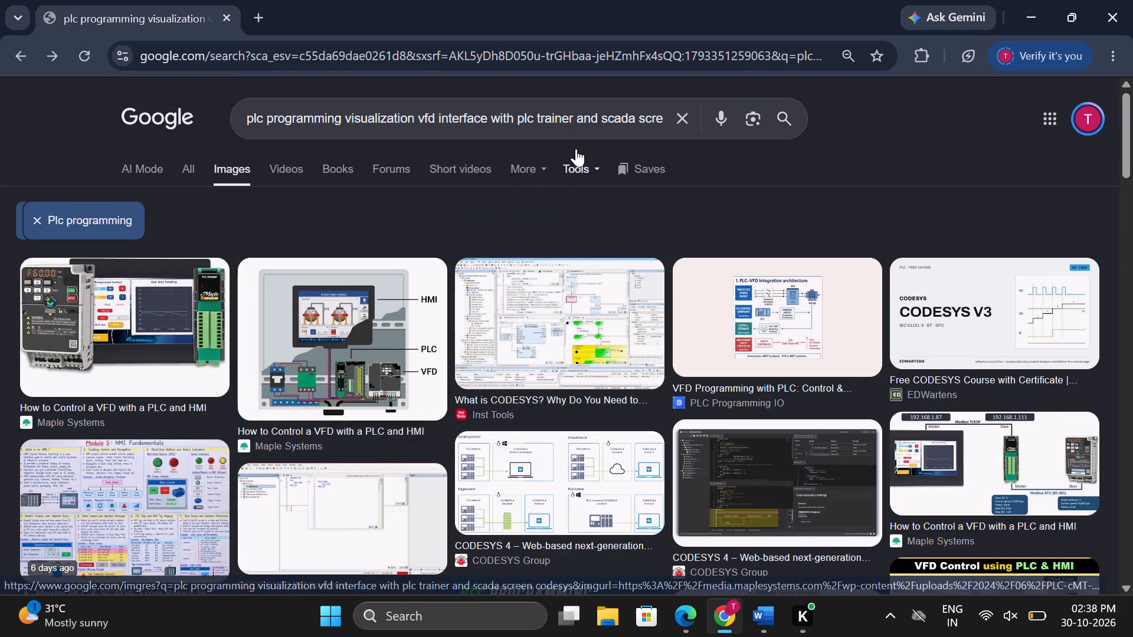
Remove the word codesys from the image search and rerun it as "plc programming visualization vfd interface with plc trainer and scada screen".
{"action": "left_click", "coordinate": [635, 126]}
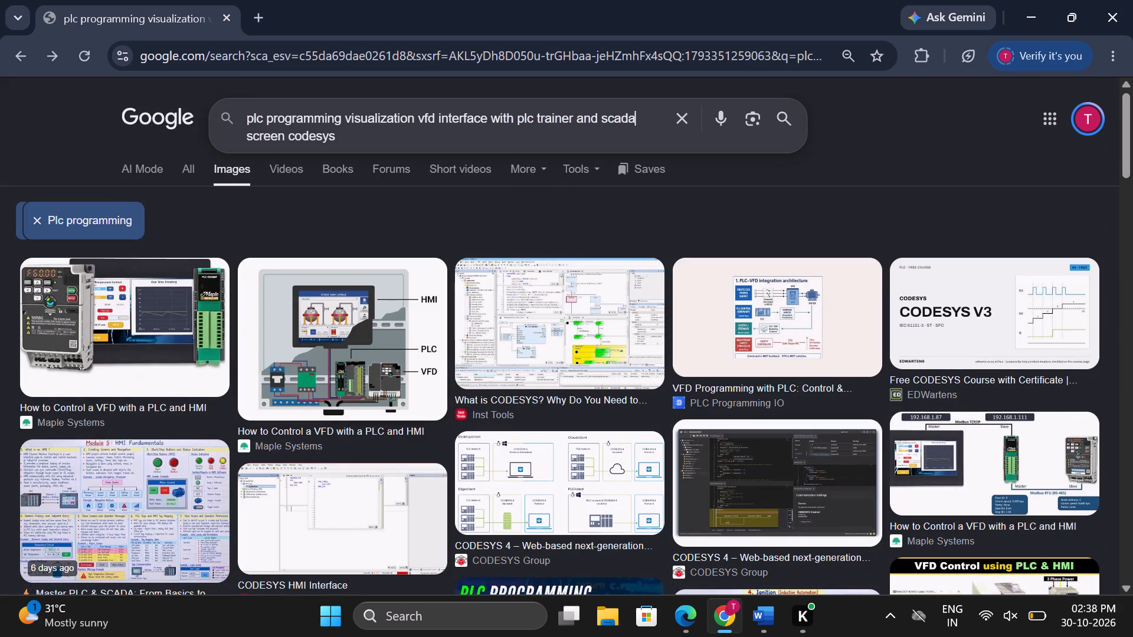
{"action": "left_click", "coordinate": [428, 136]}
{"action": "key", "text": "BackSpace"}
{"action": "key", "text": "BackSpace"}
{"action": "key", "text": "BackSpace"}
{"action": "key", "text": "BackSpace"}
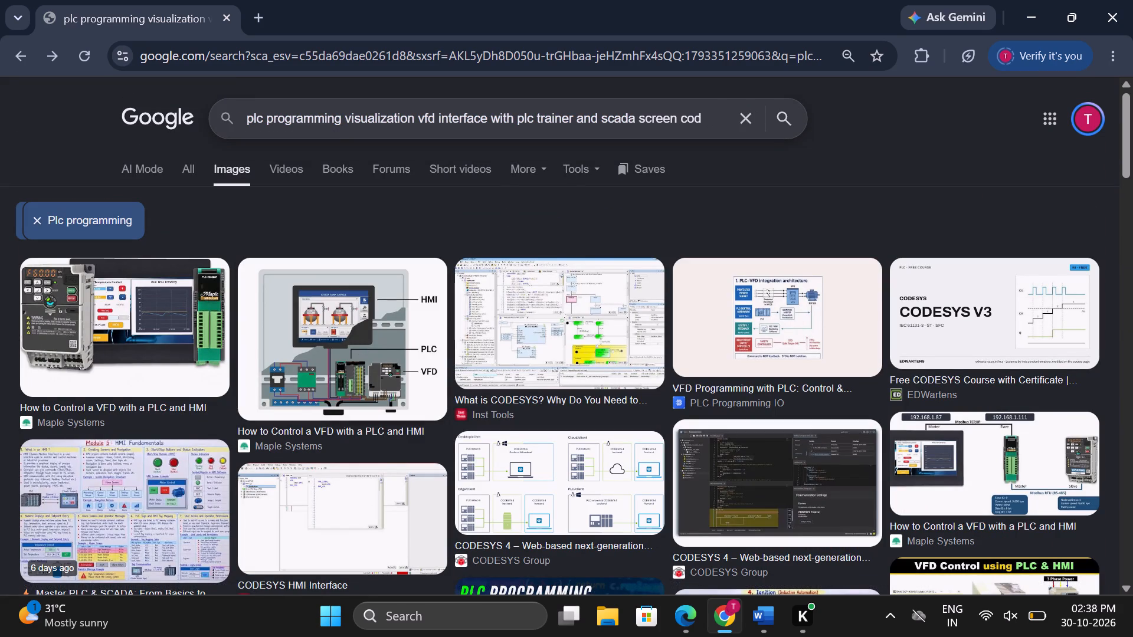
{"action": "key", "text": "BackSpace"}
{"action": "key", "text": "BackSpace"}
{"action": "key", "text": "BackSpace"}
{"action": "key", "text": "Return"}
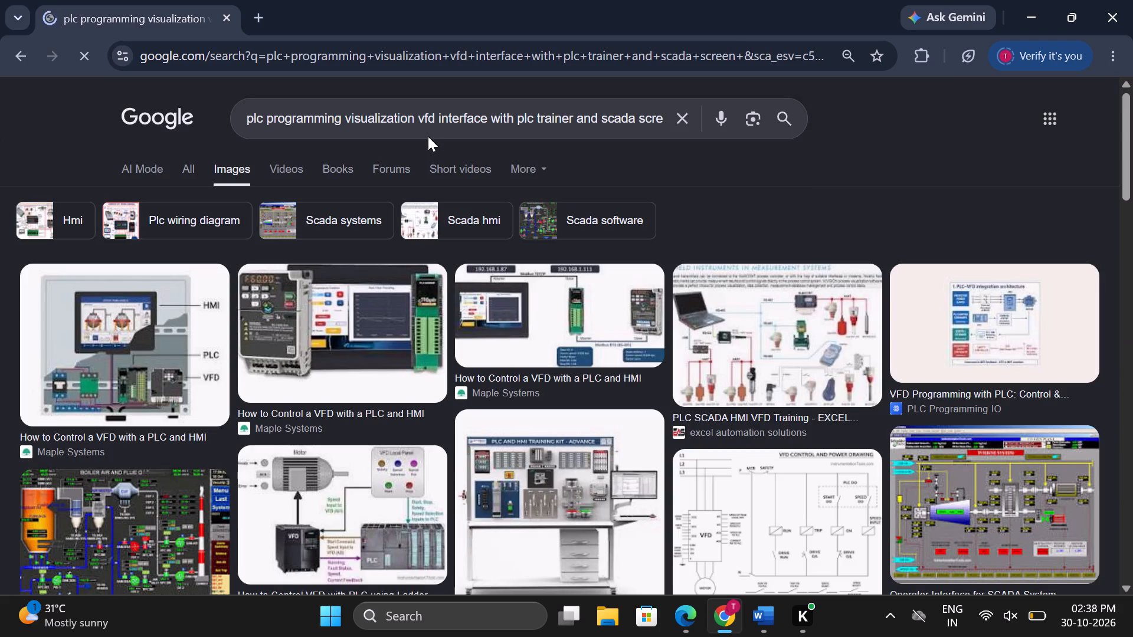
Look through the new image results for a suitable PLC, VFD, HMI or SCADA picture.
{"action": "scroll", "coordinate": [736, 478], "scroll_direction": "down", "scroll_amount": 1}
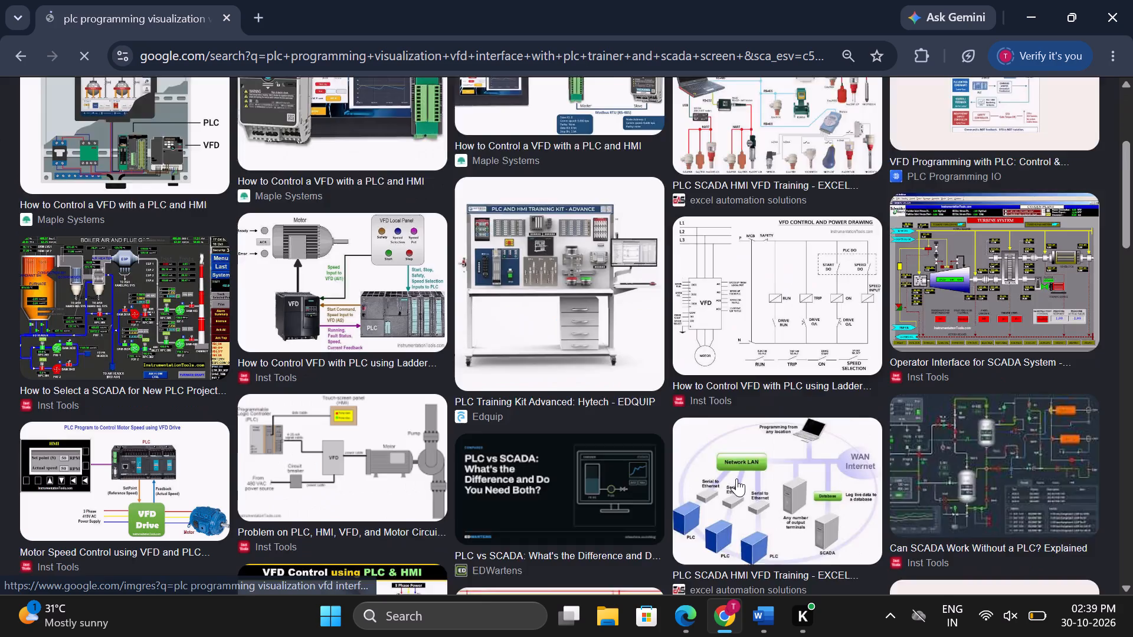
{"action": "scroll", "coordinate": [736, 478], "scroll_direction": "down", "scroll_amount": 1}
{"action": "scroll", "coordinate": [961, 519], "scroll_direction": "down", "scroll_amount": 2}
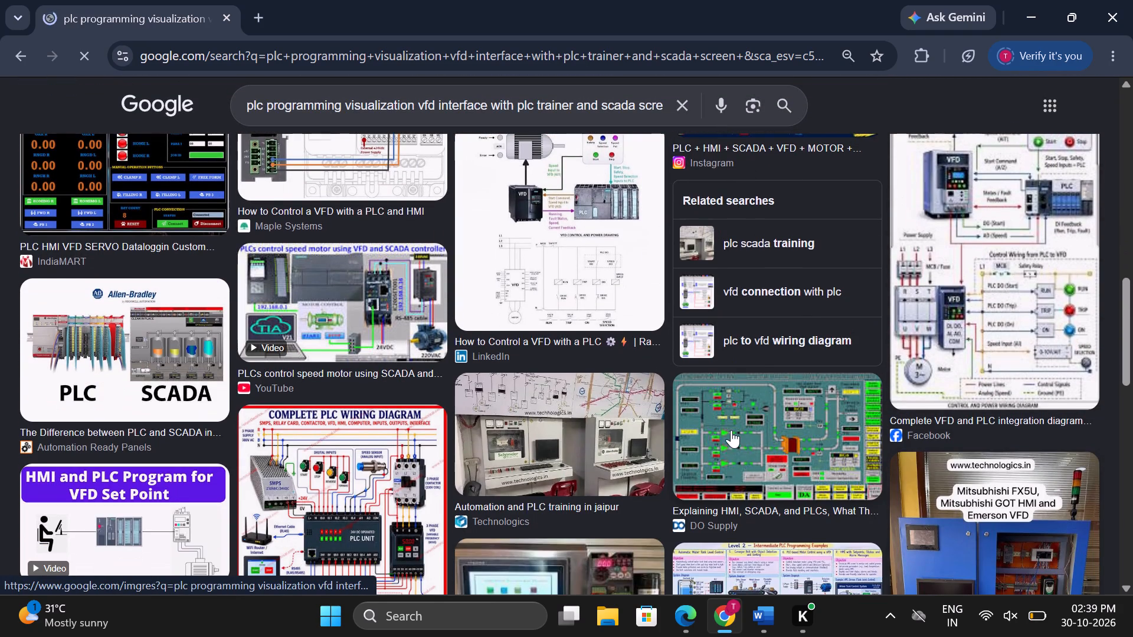
{"action": "scroll", "coordinate": [829, 339], "scroll_direction": "down", "scroll_amount": 2}
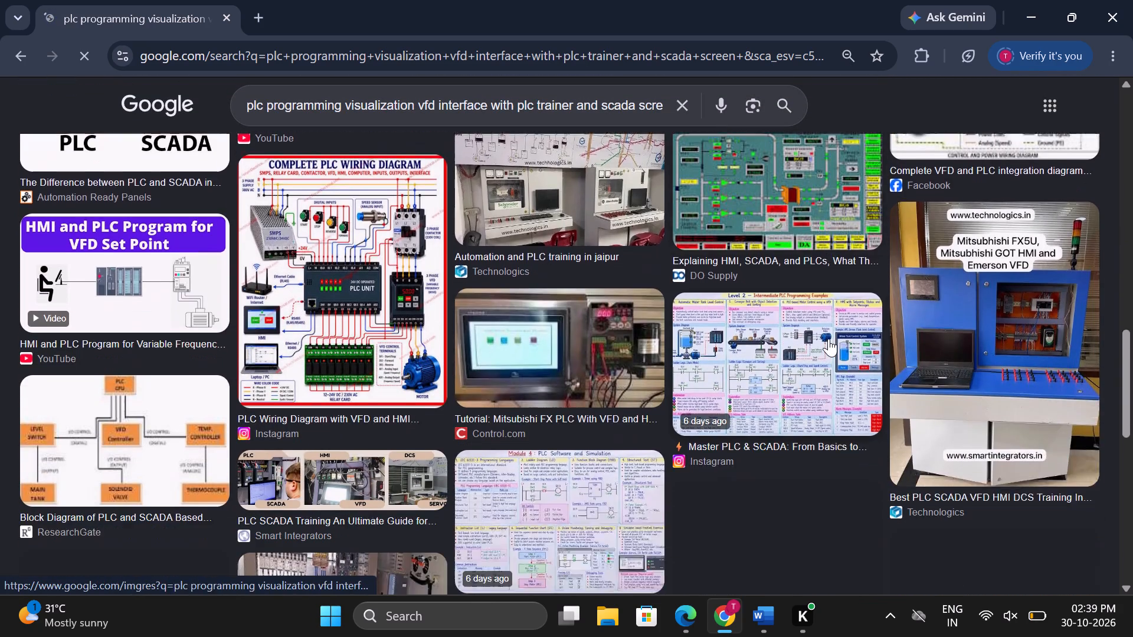
{"action": "scroll", "coordinate": [829, 339], "scroll_direction": "down", "scroll_amount": 1}
{"action": "scroll", "coordinate": [586, 363], "scroll_direction": "down", "scroll_amount": 2}
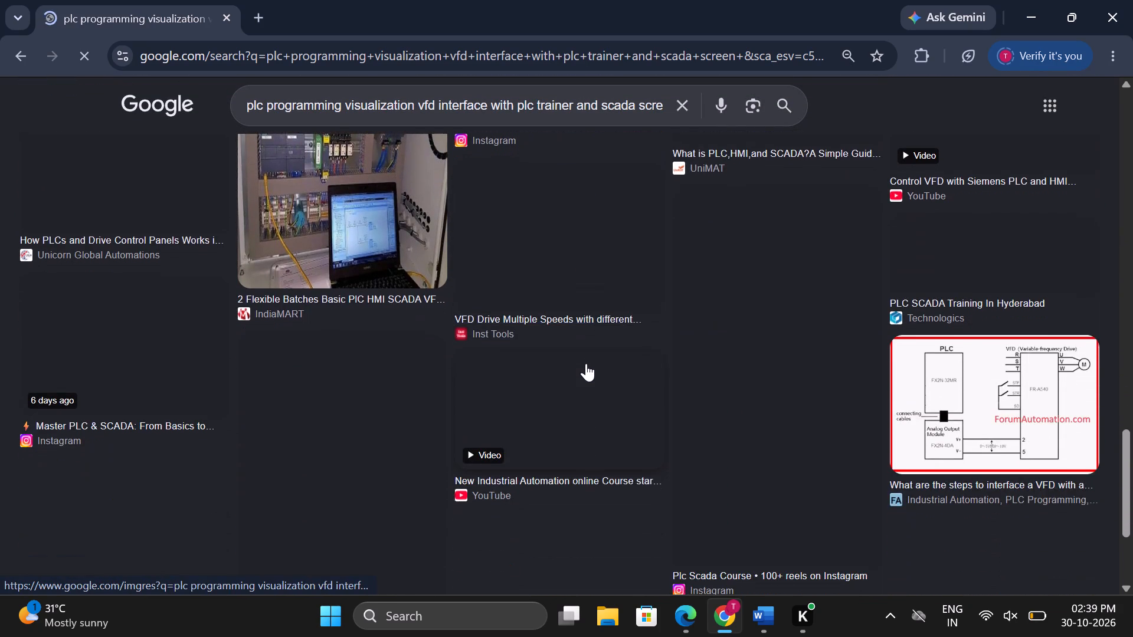
{"action": "scroll", "coordinate": [799, 421], "scroll_direction": "down", "scroll_amount": 1}
{"action": "scroll", "coordinate": [799, 421], "scroll_direction": "up", "scroll_amount": 8}
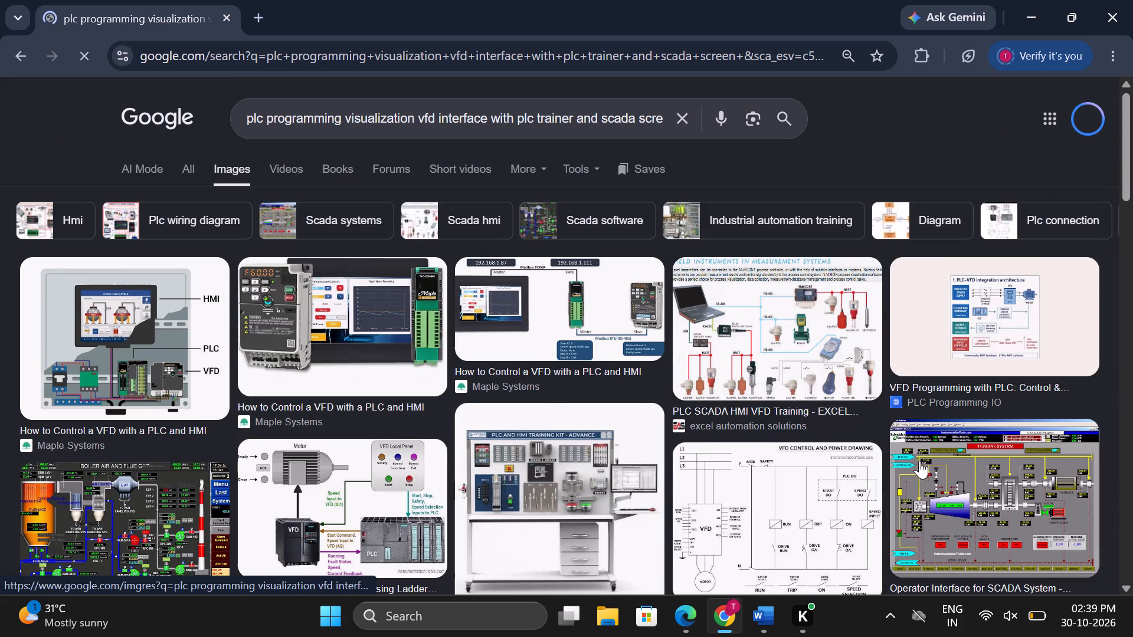
{"action": "scroll", "coordinate": [932, 462], "scroll_direction": "down", "scroll_amount": 1}
{"action": "scroll", "coordinate": [683, 423], "scroll_direction": "down", "scroll_amount": 1}
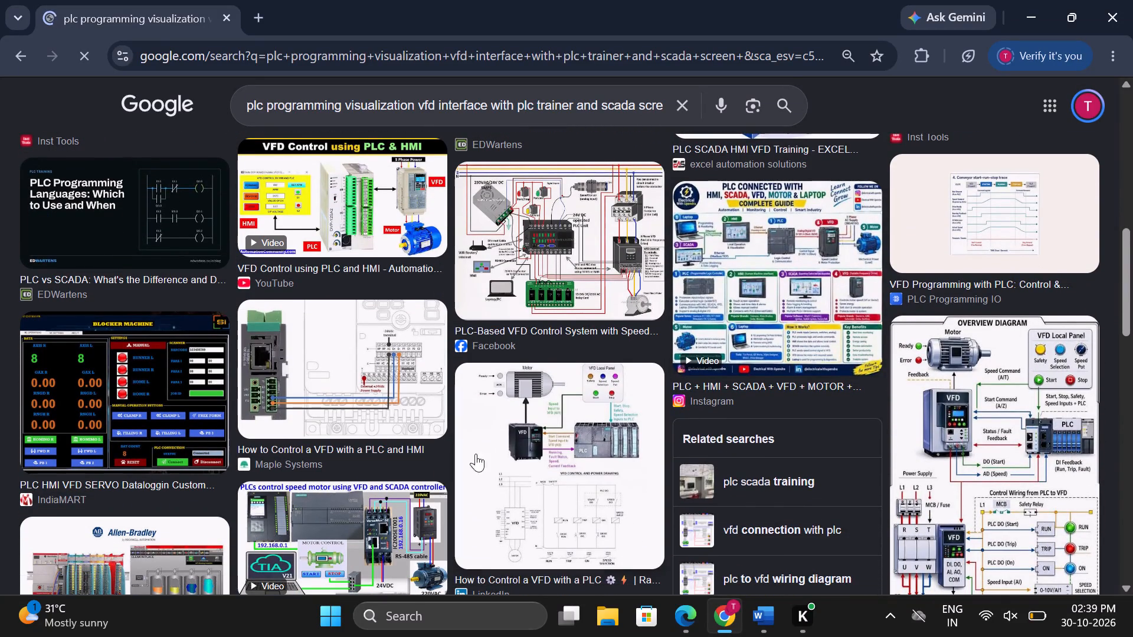
{"action": "scroll", "coordinate": [421, 477], "scroll_direction": "up", "scroll_amount": 7}
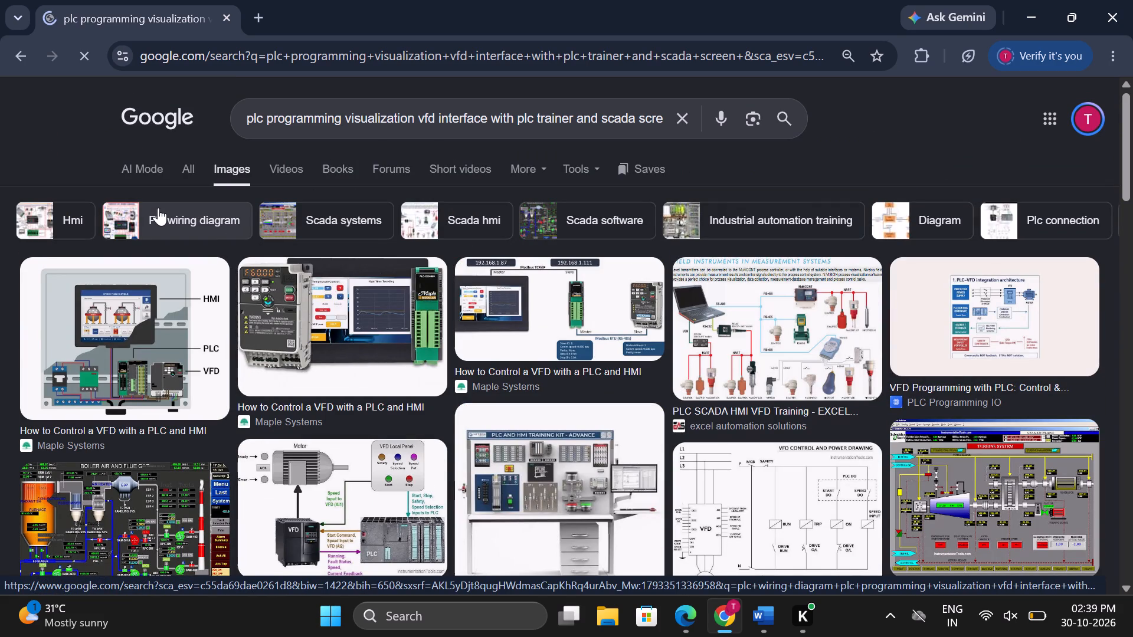
Filter the image results by Plc wiring diagram and examine the Facebook Complete PLC Wiring Diagram and the Slideshare Wiring PLC picture.
{"action": "left_click", "coordinate": [194, 233]}
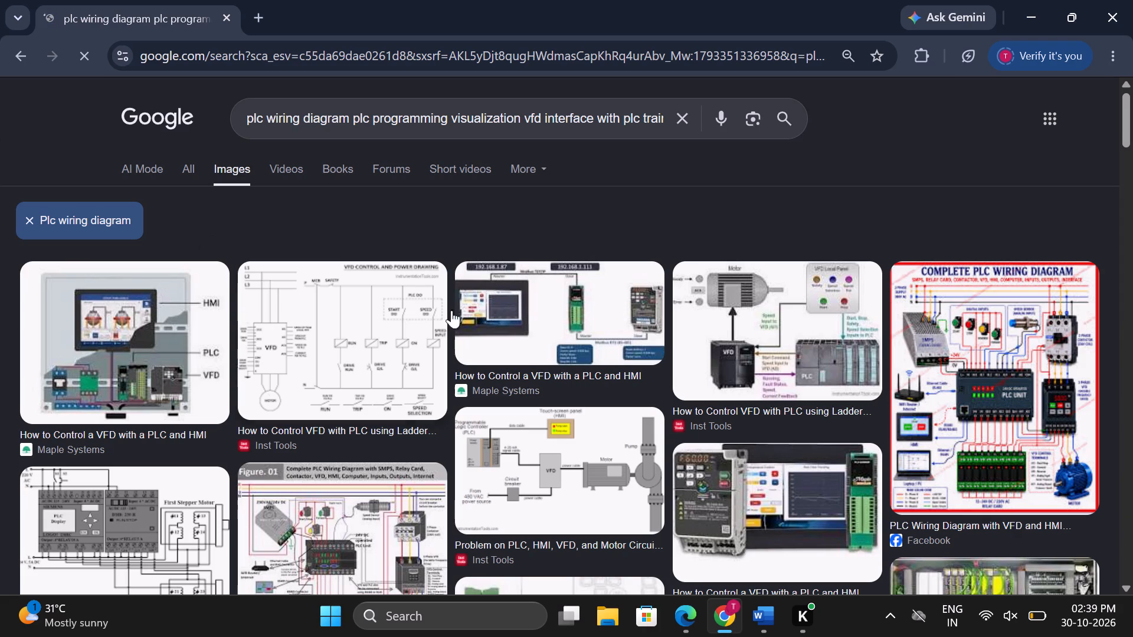
{"action": "scroll", "coordinate": [528, 366], "scroll_direction": "down", "scroll_amount": 1}
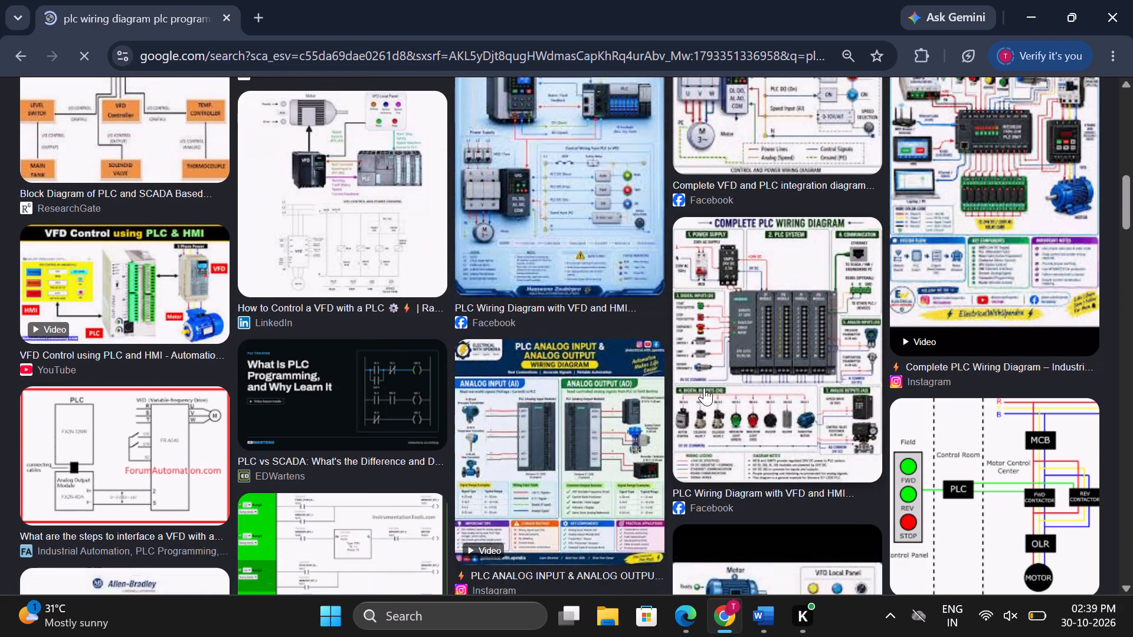
{"action": "scroll", "coordinate": [704, 388], "scroll_direction": "down", "scroll_amount": 1}
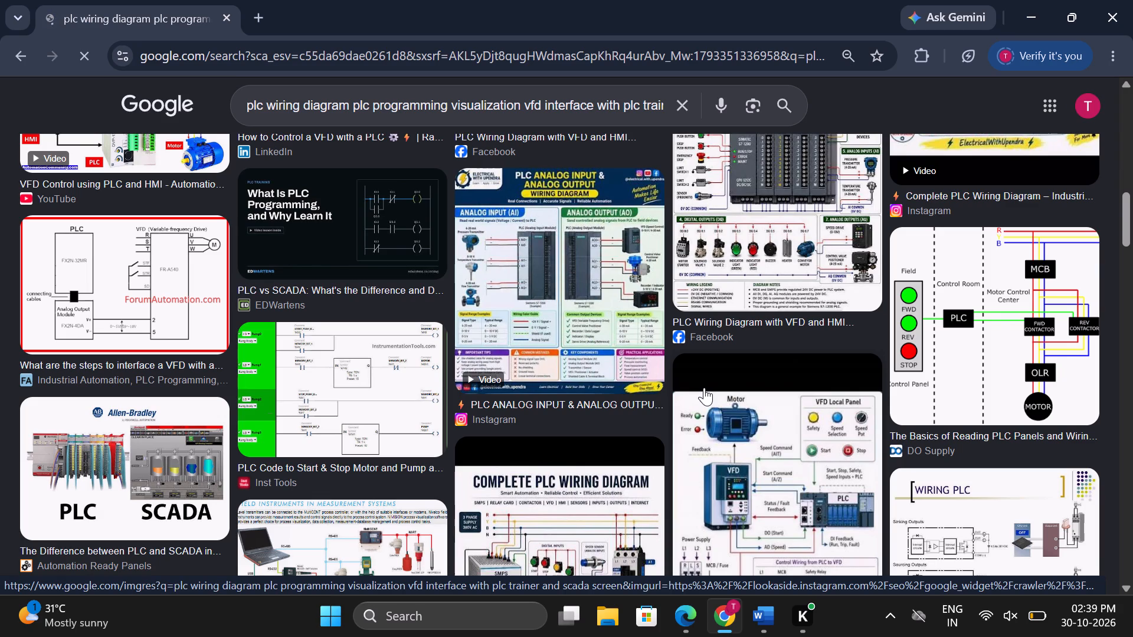
{"action": "scroll", "coordinate": [704, 388], "scroll_direction": "down", "scroll_amount": 1}
{"action": "left_click", "coordinate": [540, 403]}
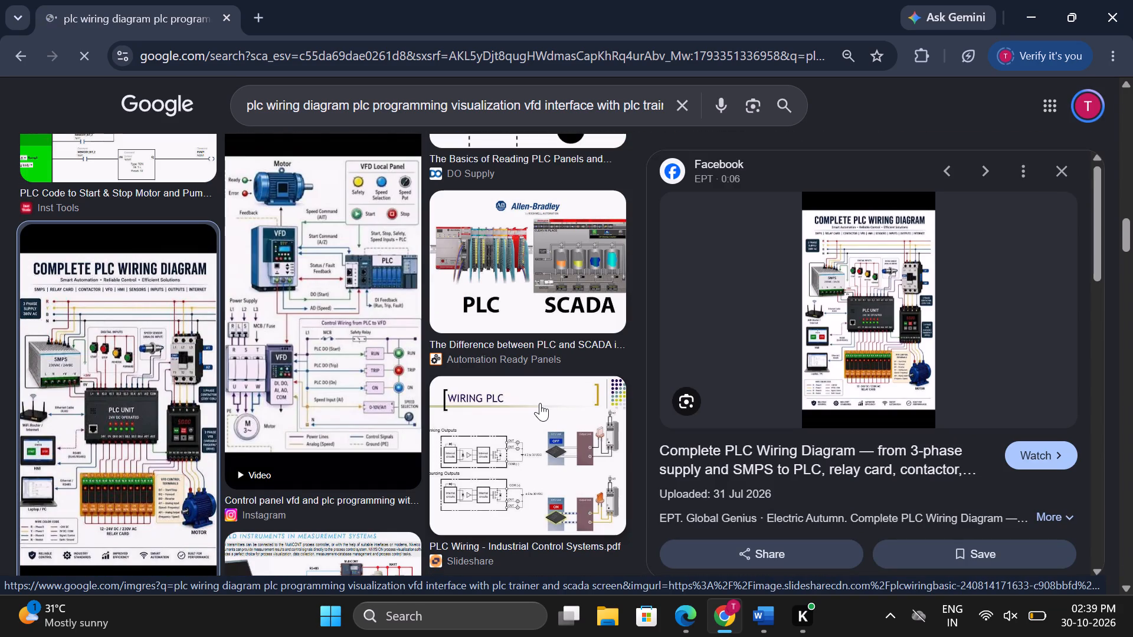
{"action": "left_click", "coordinate": [1061, 168]}
{"action": "left_click", "coordinate": [928, 338]}
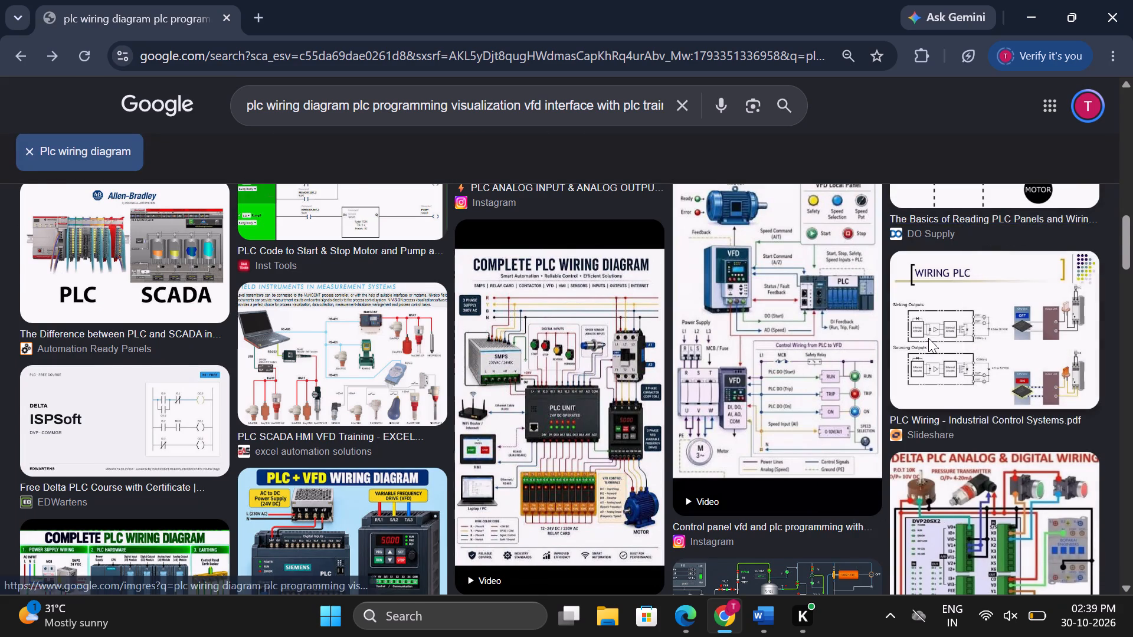
{"action": "scroll", "coordinate": [928, 338], "scroll_direction": "down", "scroll_amount": 1}
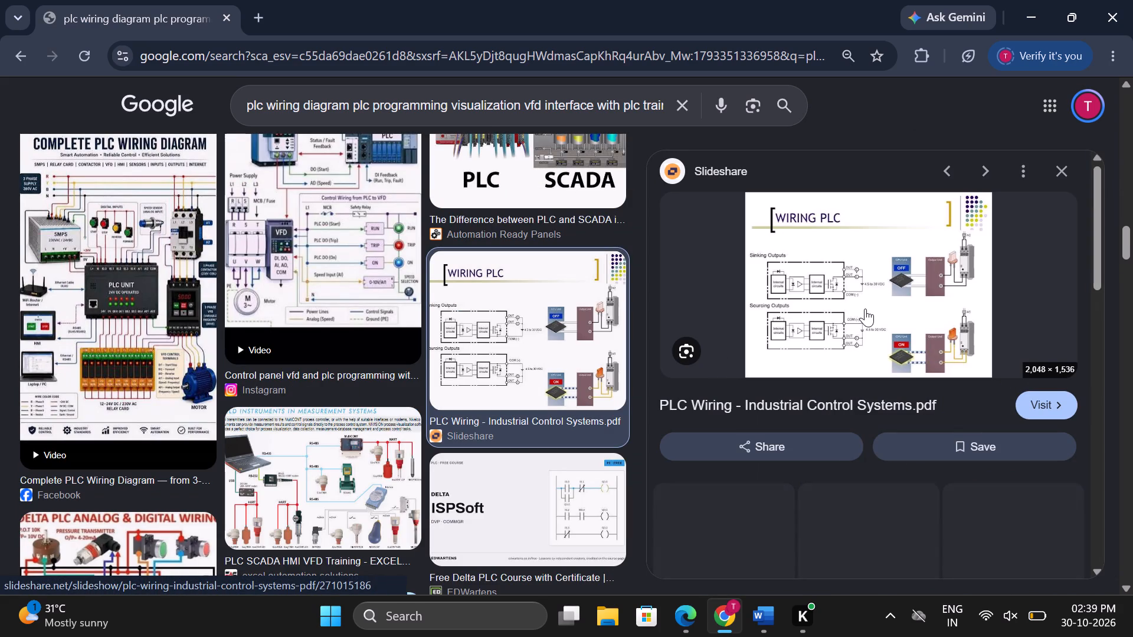
{"action": "left_click", "coordinate": [1061, 171]}
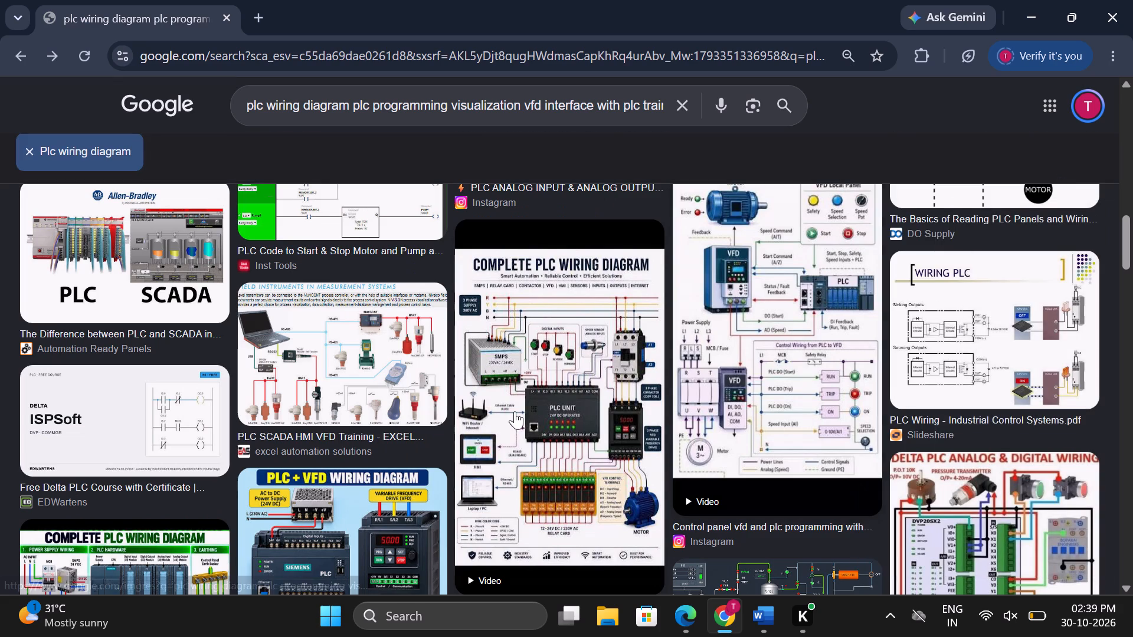
Examine the GoHz PLC to VFD connection picture and the Electronics For You ladder logic picture, and recheck the wiring results.
{"action": "scroll", "coordinate": [515, 411], "scroll_direction": "down", "scroll_amount": 2}
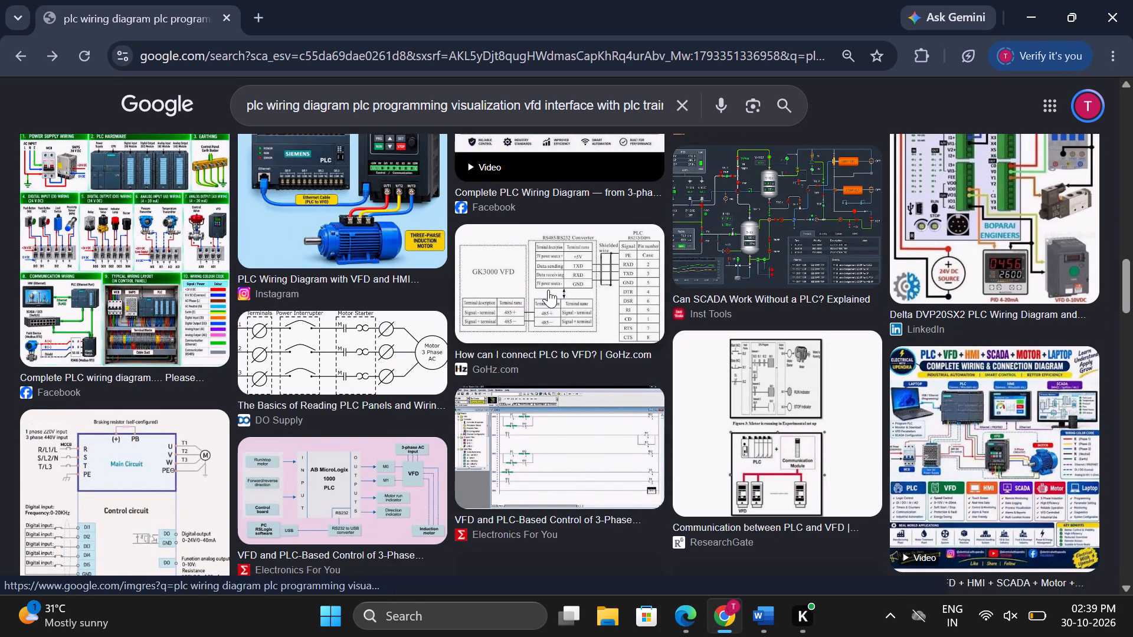
{"action": "left_click", "coordinate": [548, 290]}
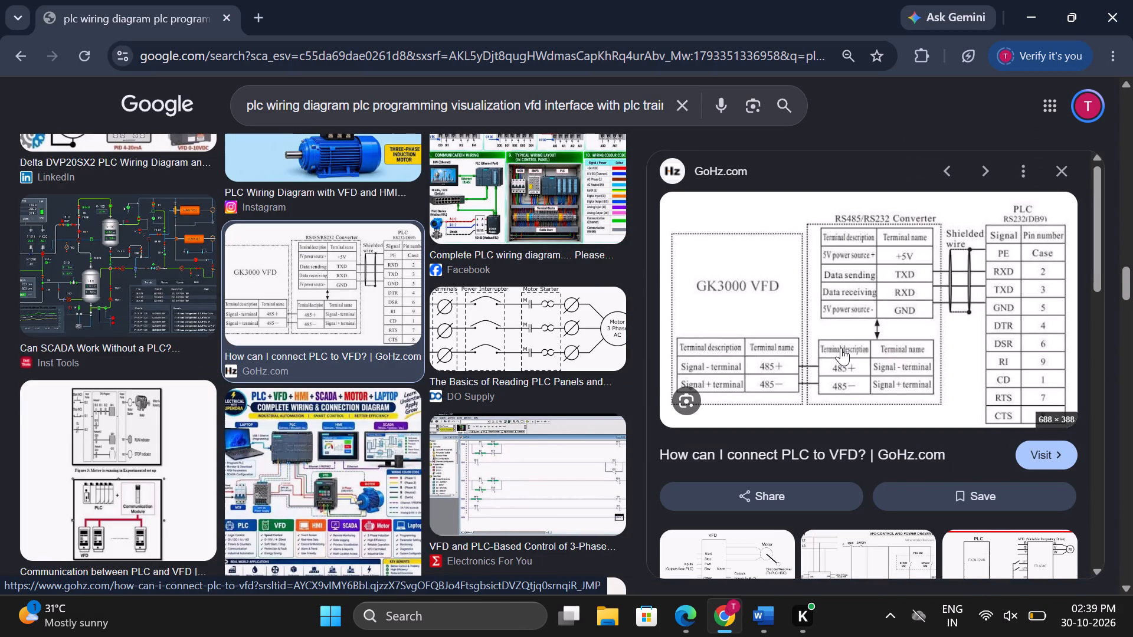
{"action": "scroll", "coordinate": [825, 461], "scroll_direction": "down", "scroll_amount": 1}
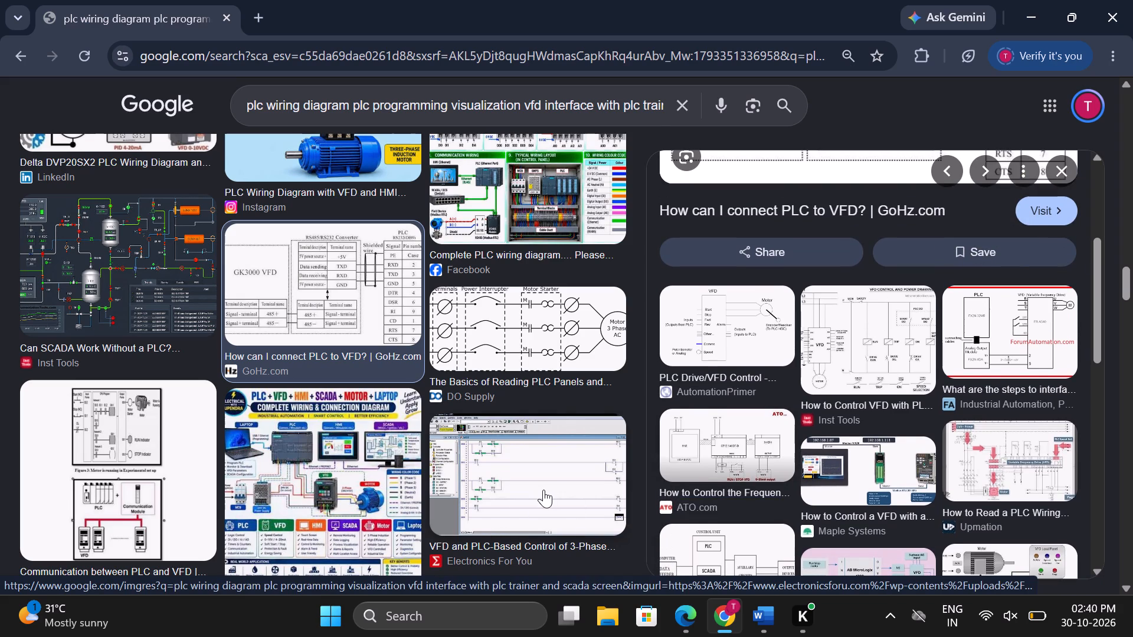
{"action": "left_click", "coordinate": [543, 490]}
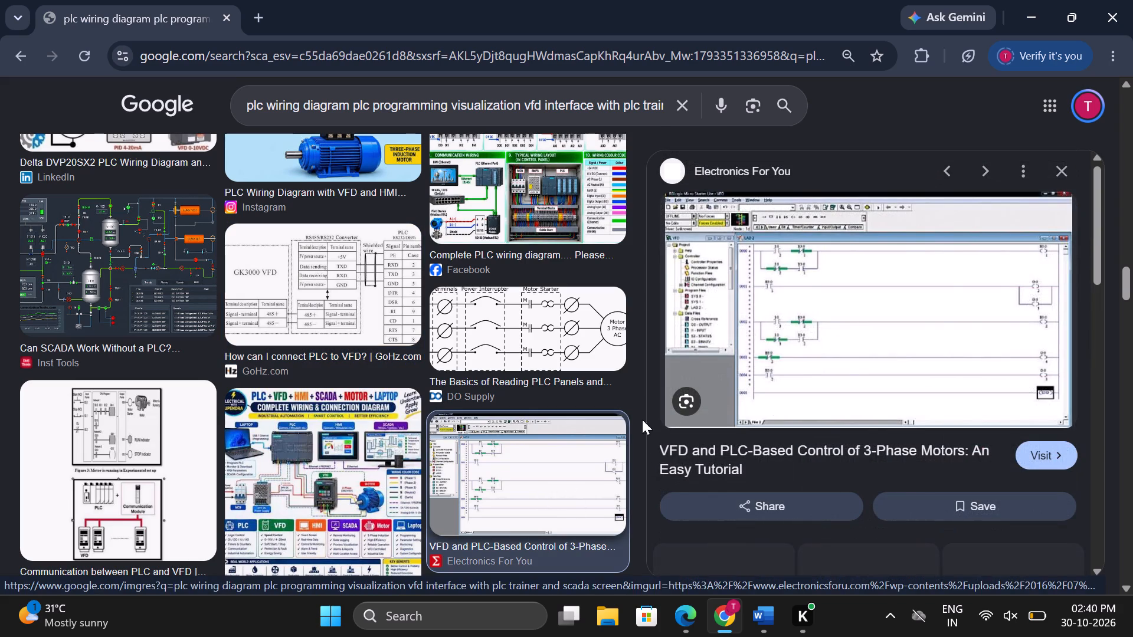
{"action": "left_click", "coordinate": [1059, 179]}
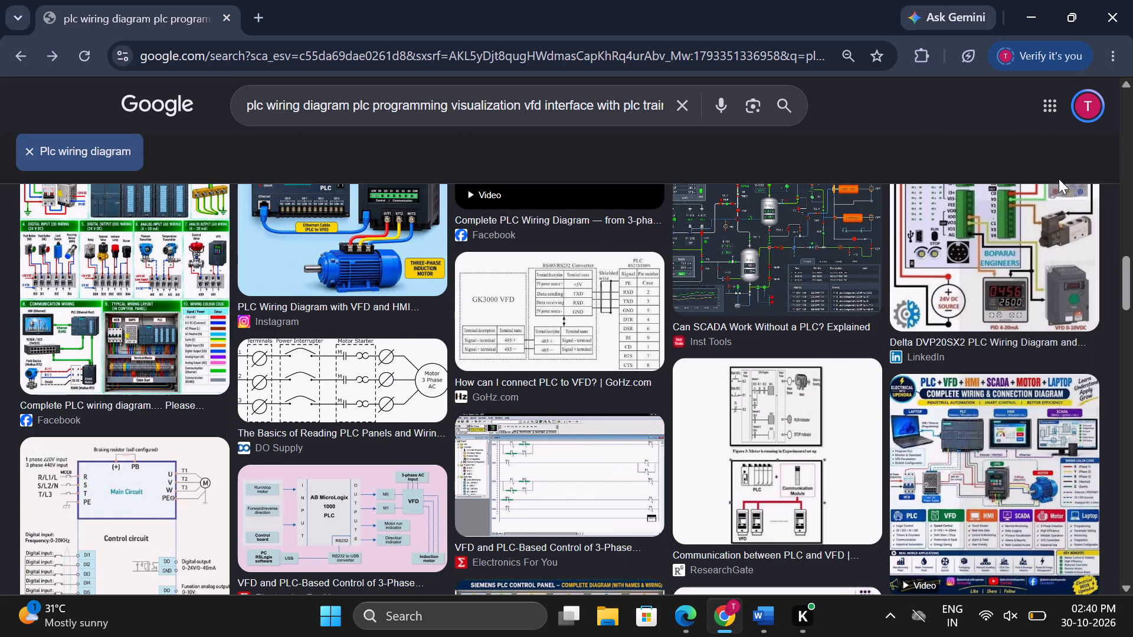
{"action": "scroll", "coordinate": [774, 370], "scroll_direction": "down", "scroll_amount": 2}
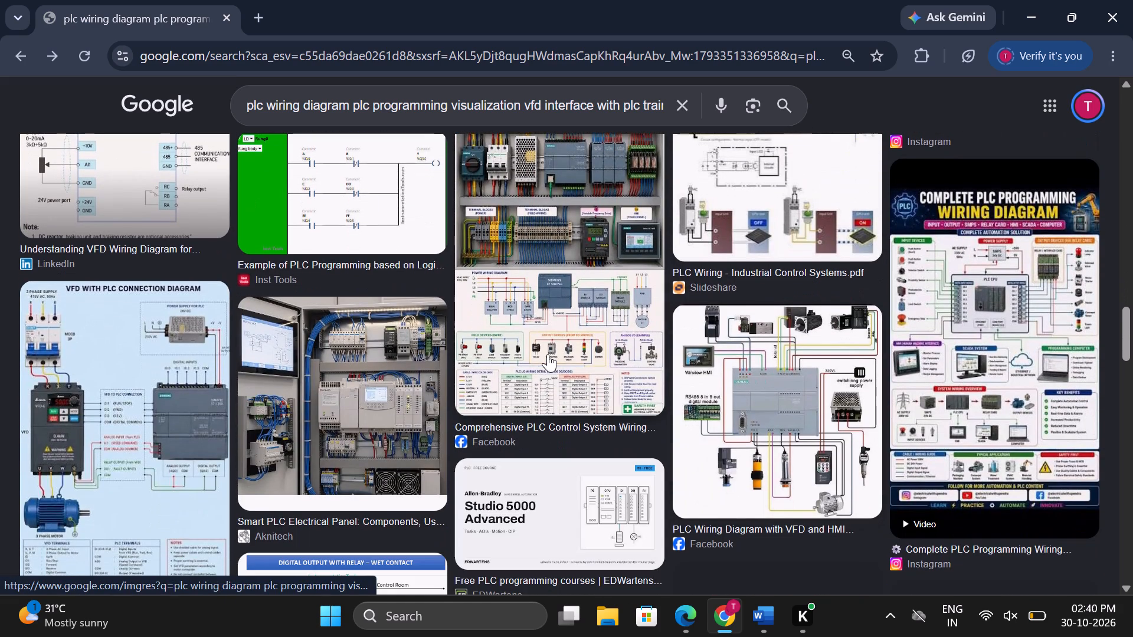
{"action": "scroll", "coordinate": [548, 354], "scroll_direction": "up", "scroll_amount": 11}
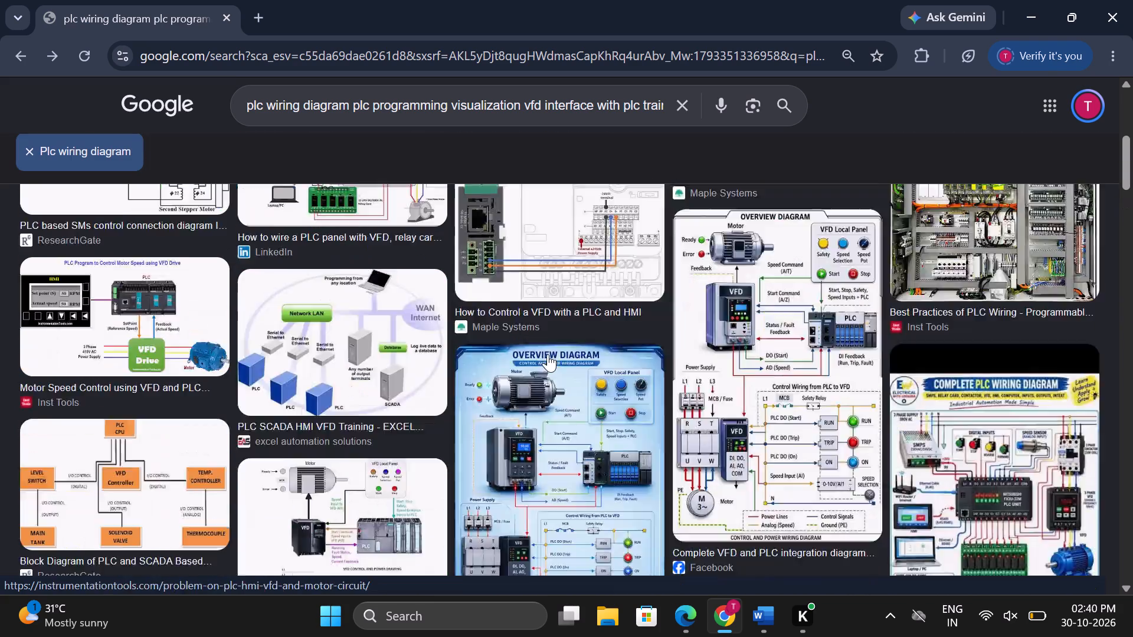
{"action": "scroll", "coordinate": [548, 354], "scroll_direction": "up", "scroll_amount": 2}
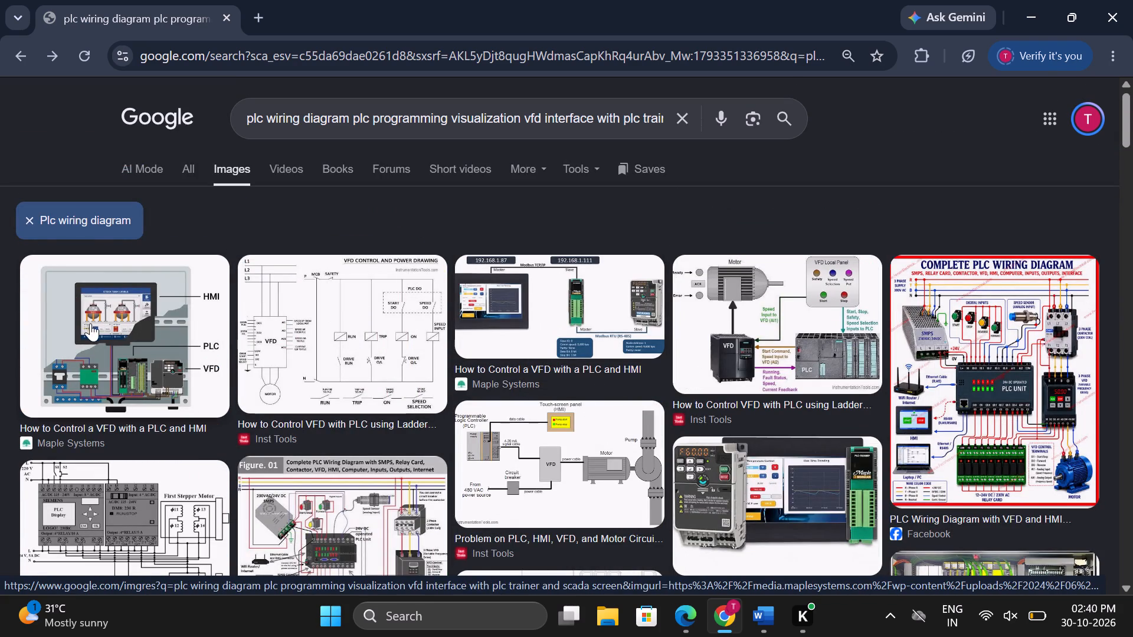
Examine the Maple Systems "How to Control a VFD with a PLC and HMI" picture enlarged, and look through its related images and searches.
{"action": "left_click", "coordinate": [112, 326]}
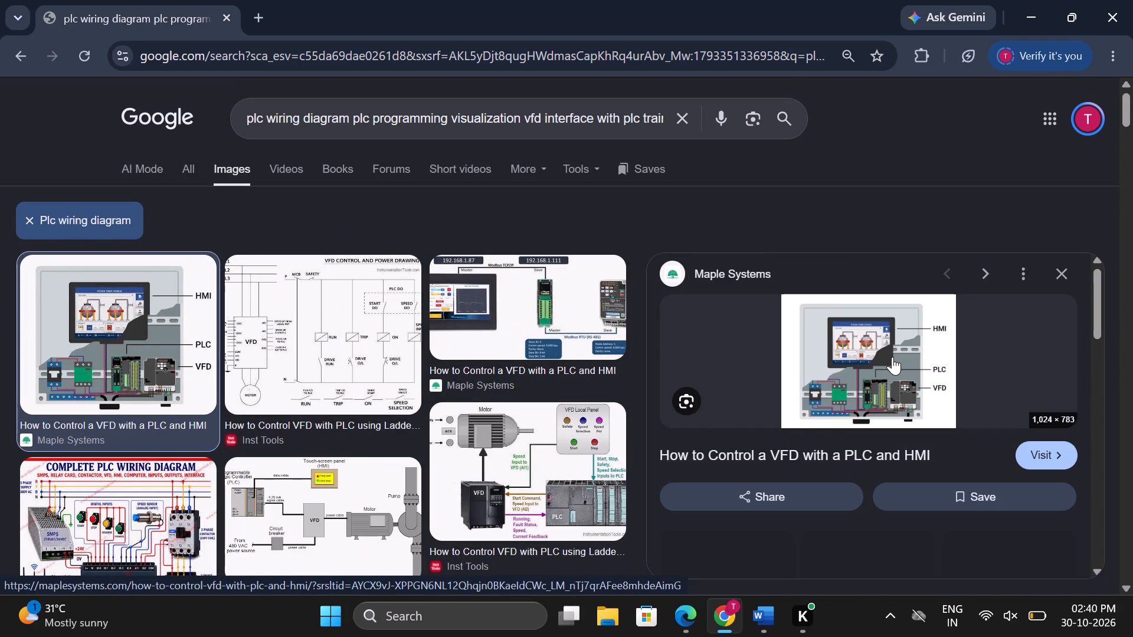
{"action": "scroll", "coordinate": [877, 492], "scroll_direction": "down", "scroll_amount": 1}
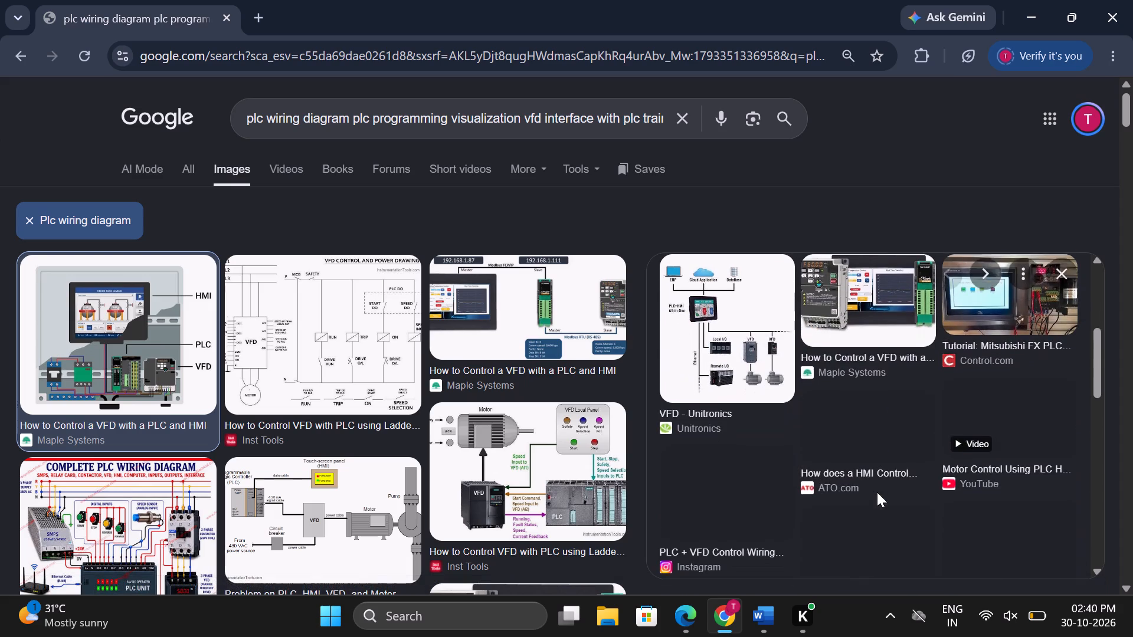
{"action": "scroll", "coordinate": [871, 444], "scroll_direction": "down", "scroll_amount": 1}
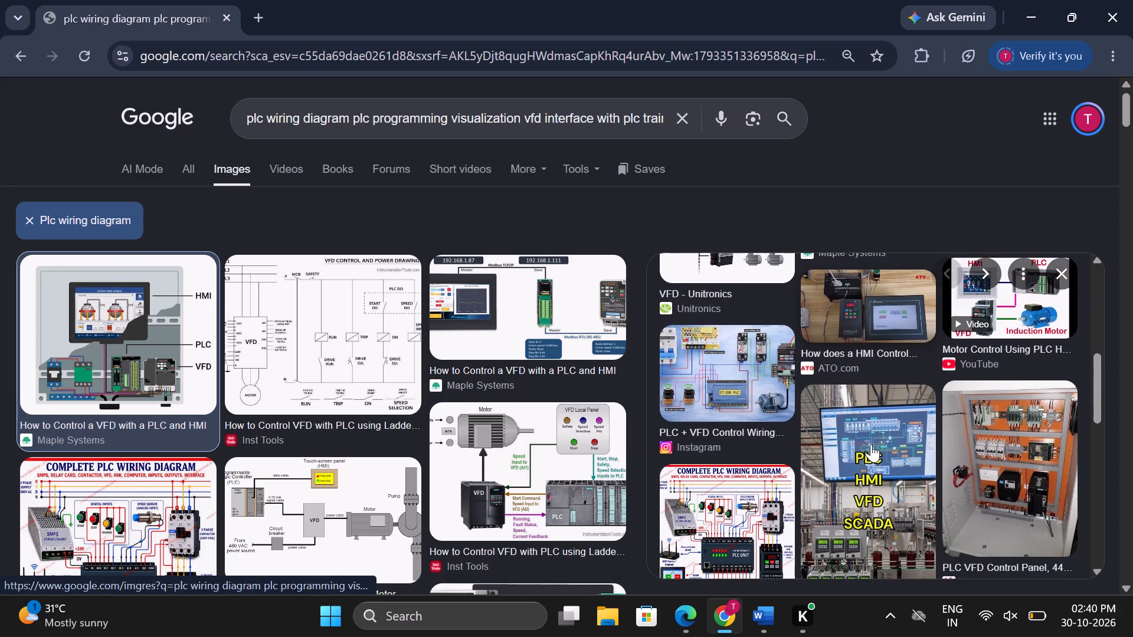
{"action": "scroll", "coordinate": [871, 444], "scroll_direction": "down", "scroll_amount": 2}
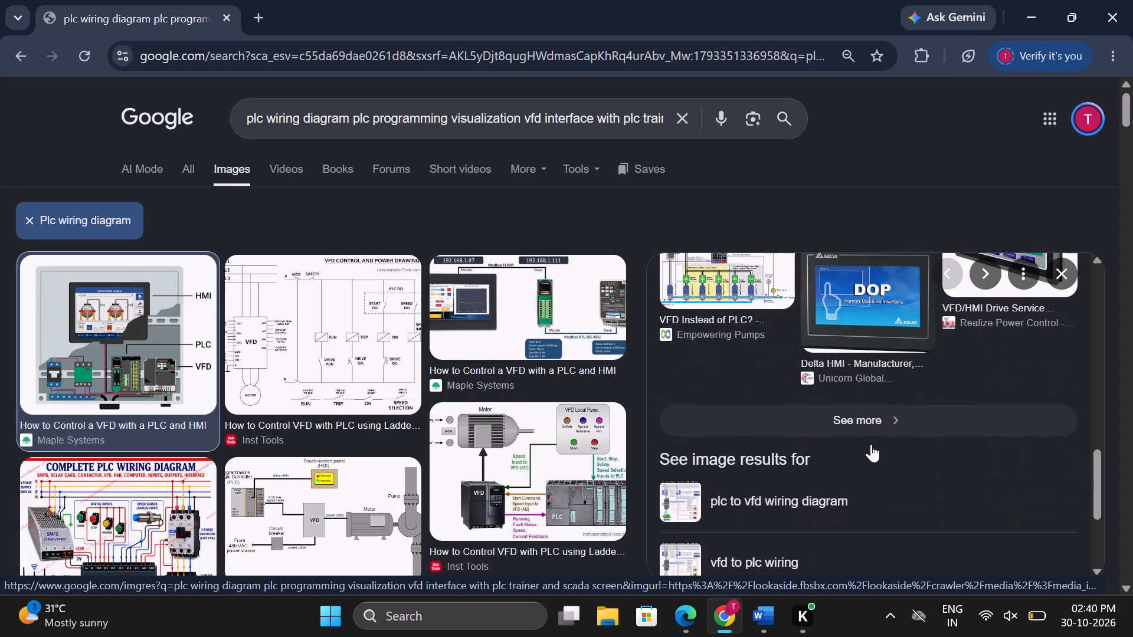
{"action": "scroll", "coordinate": [871, 444], "scroll_direction": "up", "scroll_amount": 4}
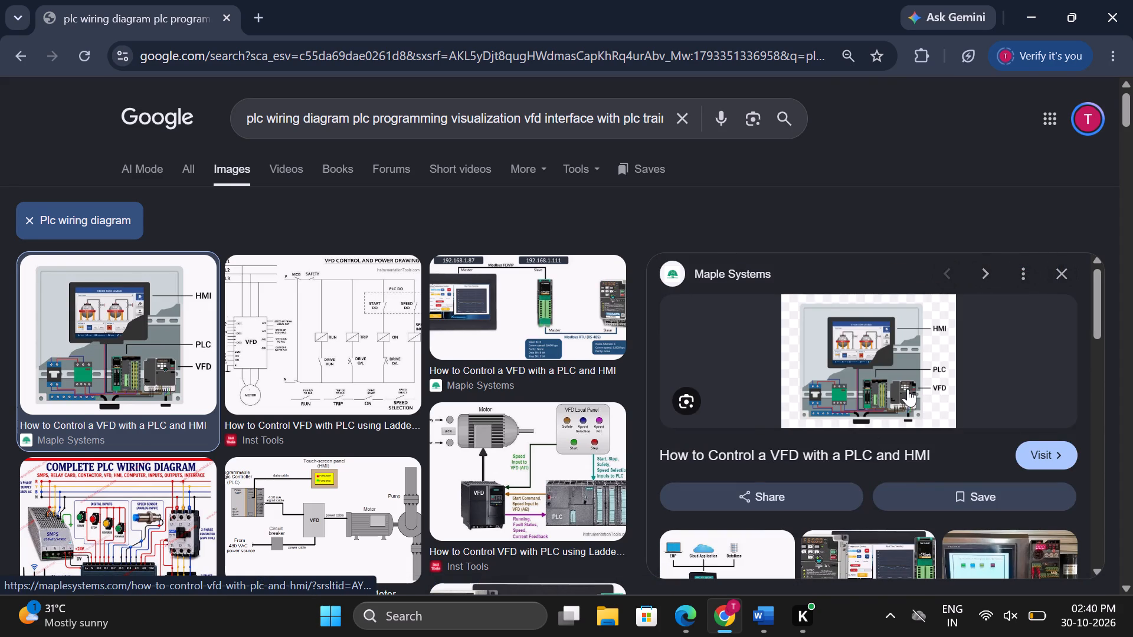
{"action": "scroll", "coordinate": [908, 389], "scroll_direction": "up", "scroll_amount": 9, "text": "ctrl"}
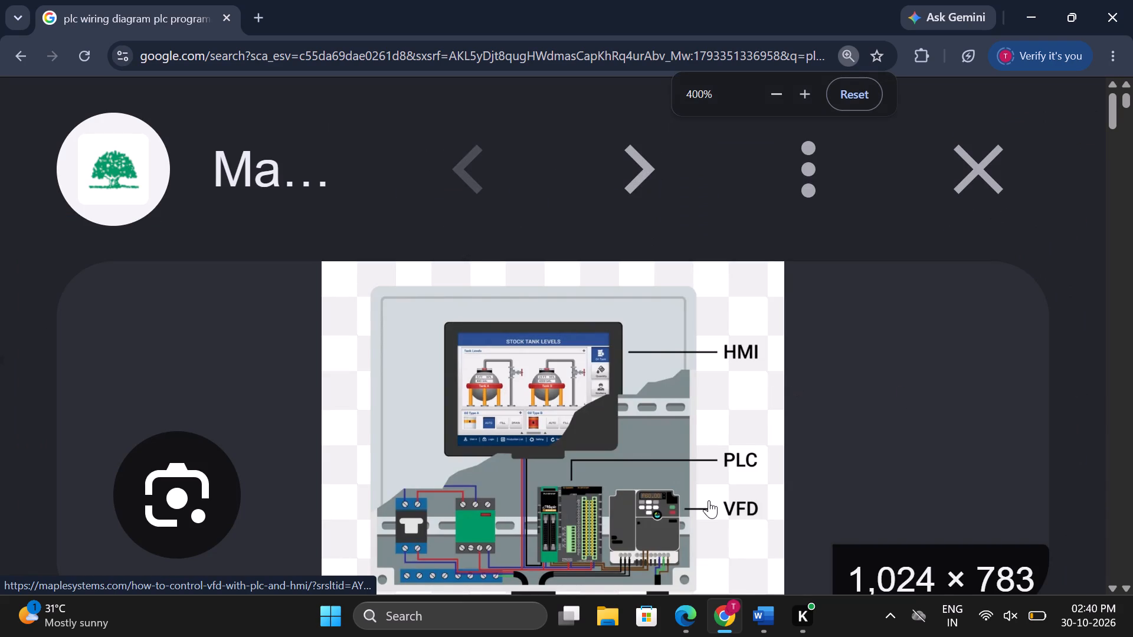
{"action": "scroll", "coordinate": [571, 410], "scroll_direction": "up", "scroll_amount": 3, "text": "ctrl"}
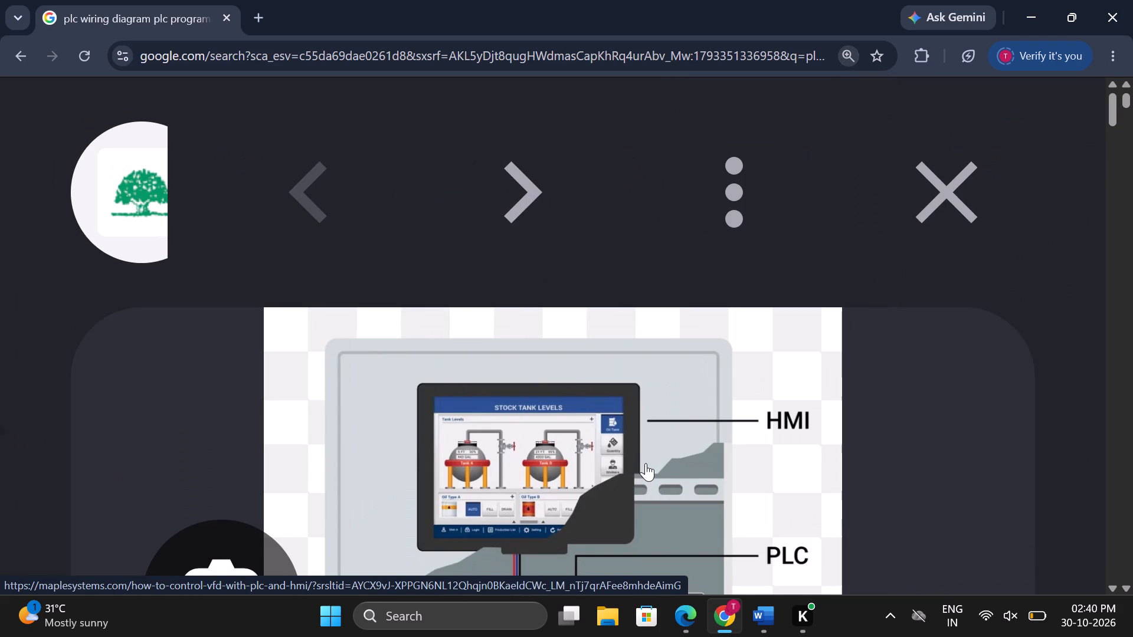
{"action": "scroll", "coordinate": [869, 389], "scroll_direction": "down", "scroll_amount": 11, "text": "ctrl"}
{"action": "scroll", "coordinate": [869, 389], "scroll_direction": "left", "scroll_amount": 1}
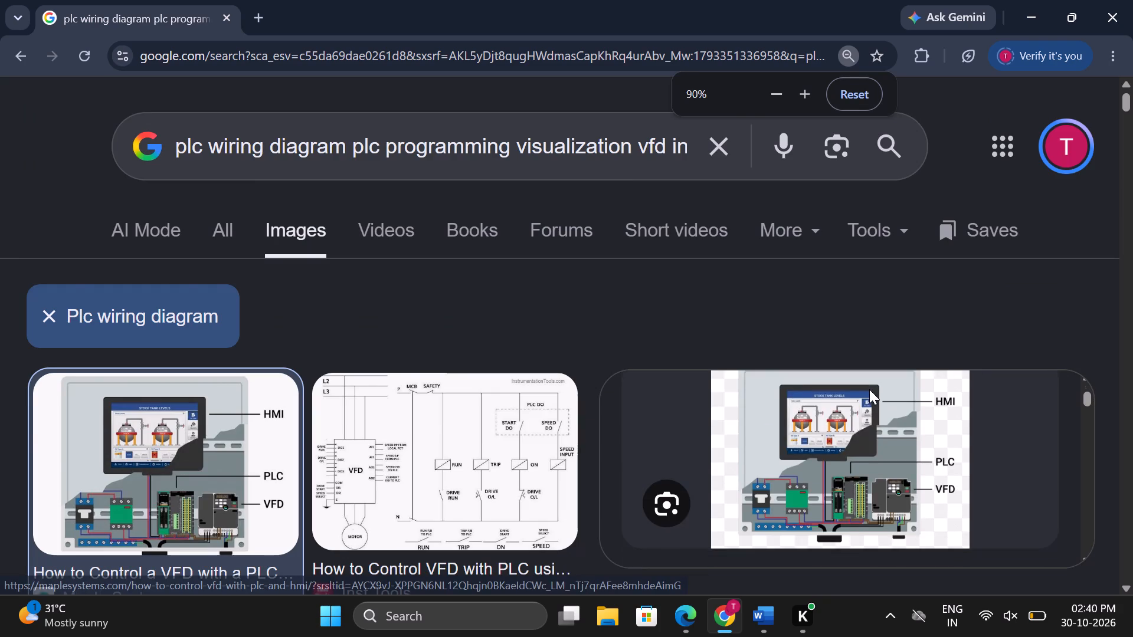
{"action": "scroll", "coordinate": [792, 440], "scroll_direction": "down", "scroll_amount": 3, "text": "ctrl"}
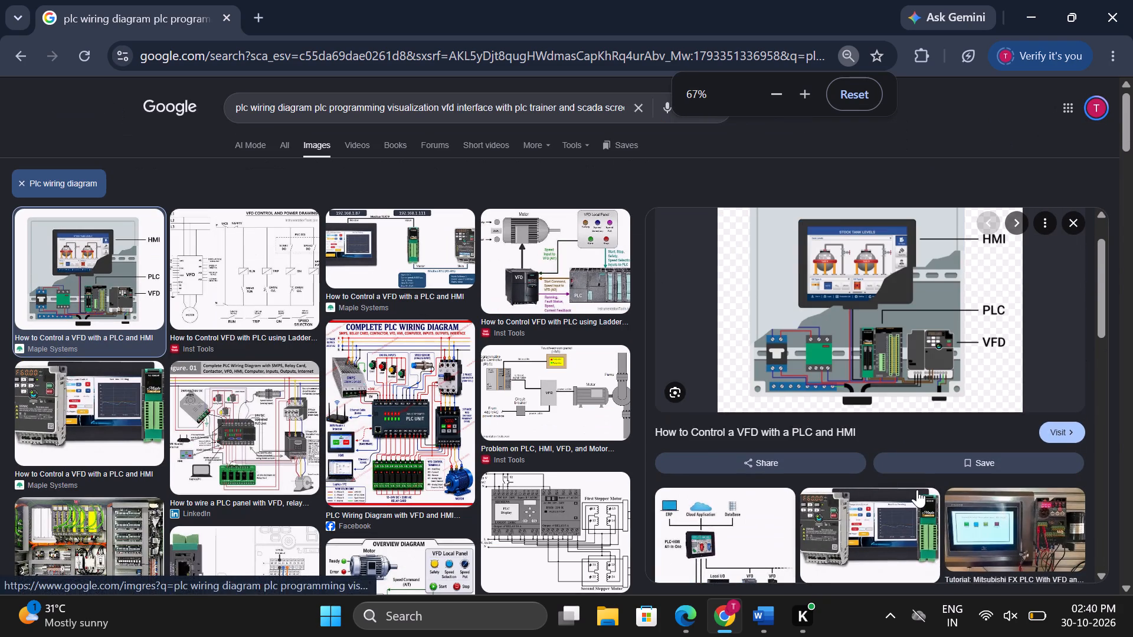
{"action": "scroll", "coordinate": [917, 490], "scroll_direction": "down", "scroll_amount": 3}
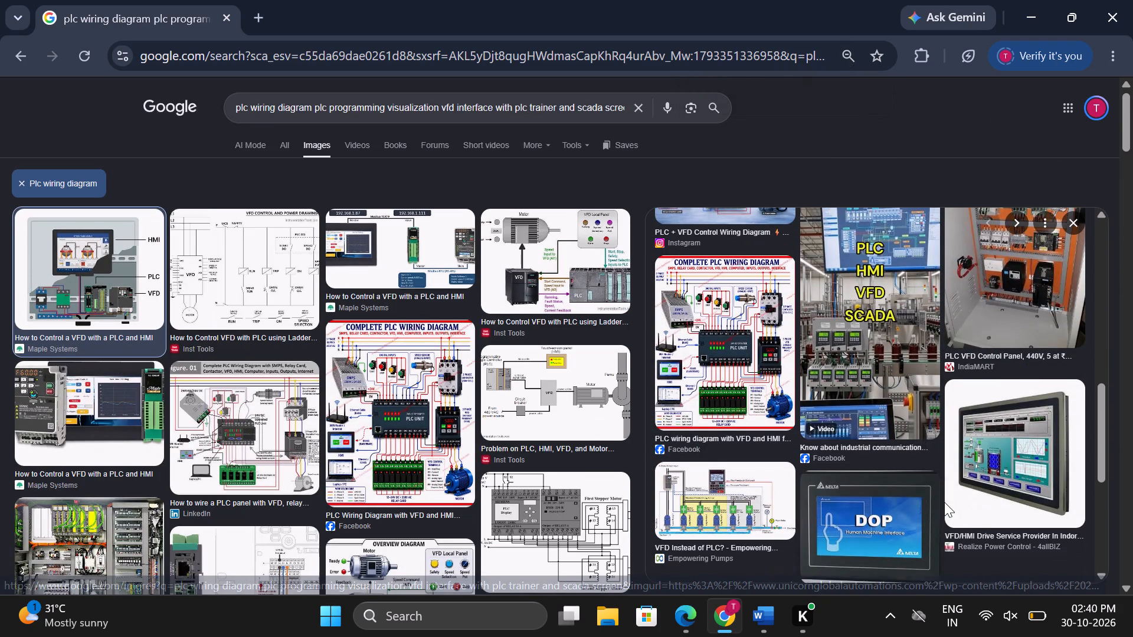
{"action": "scroll", "coordinate": [944, 502], "scroll_direction": "down", "scroll_amount": 1}
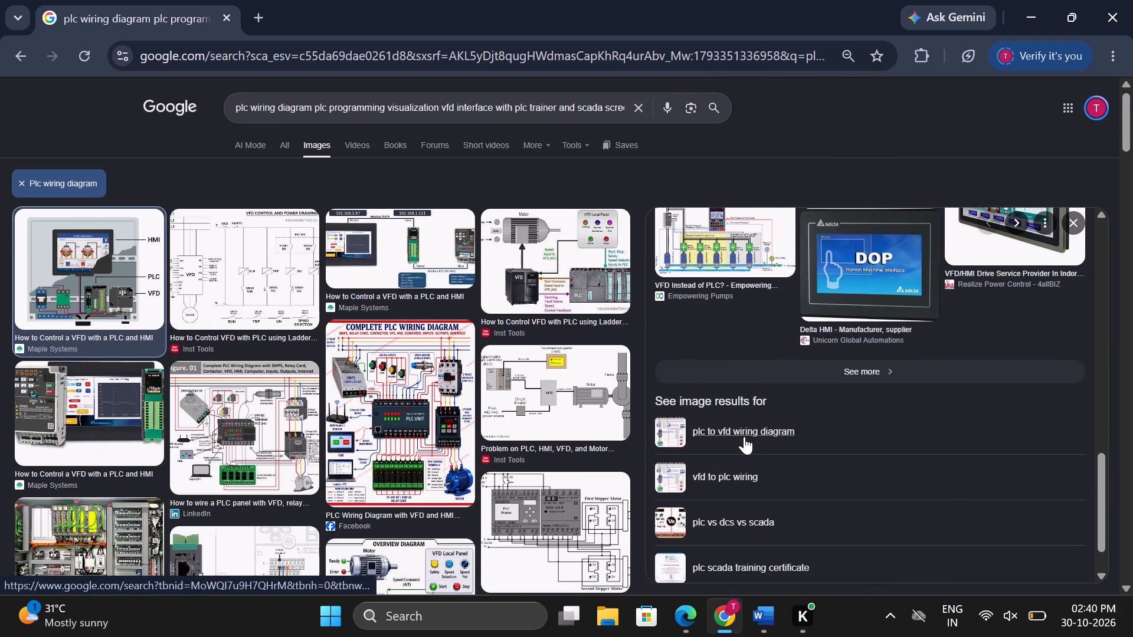
Open the related image search "plc to vfd wiring diagram" and look over its results.
{"action": "left_click", "coordinate": [744, 436]}
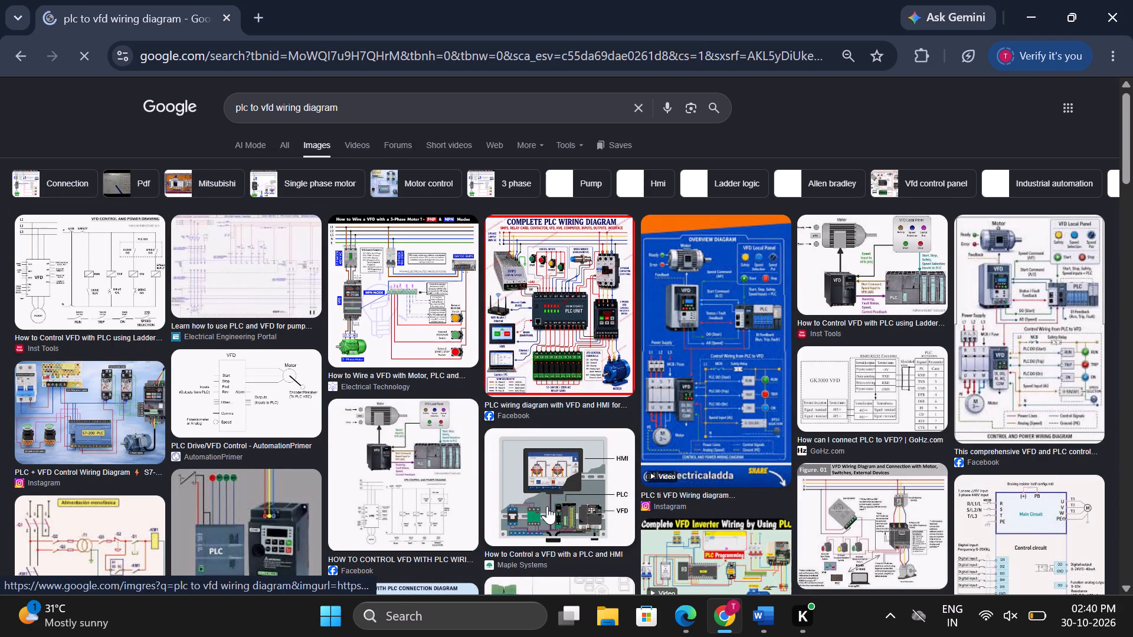
{"action": "scroll", "coordinate": [547, 506], "scroll_direction": "down", "scroll_amount": 2}
{"action": "scroll", "coordinate": [812, 395], "scroll_direction": "up", "scroll_amount": 1}
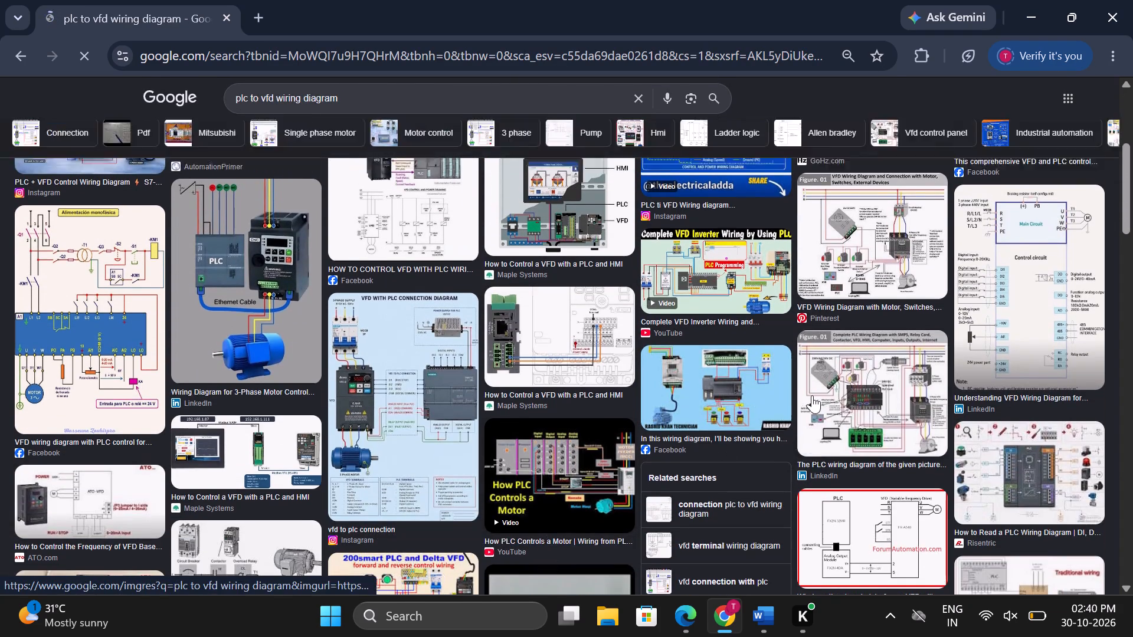
{"action": "scroll", "coordinate": [812, 395], "scroll_direction": "up", "scroll_amount": 1}
Copy the Electrical Technology "How to Wire a VFD with Motor, PLC and External Devices" picture and switch to Word.
{"action": "left_click", "coordinate": [391, 306]}
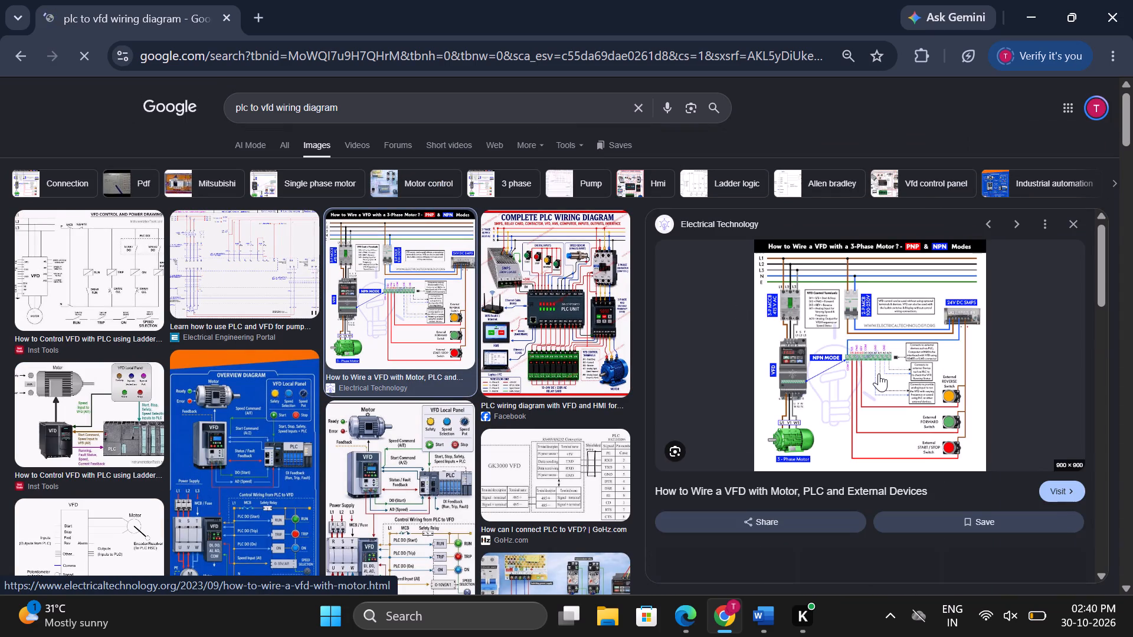
{"action": "right_click", "coordinate": [879, 373]}
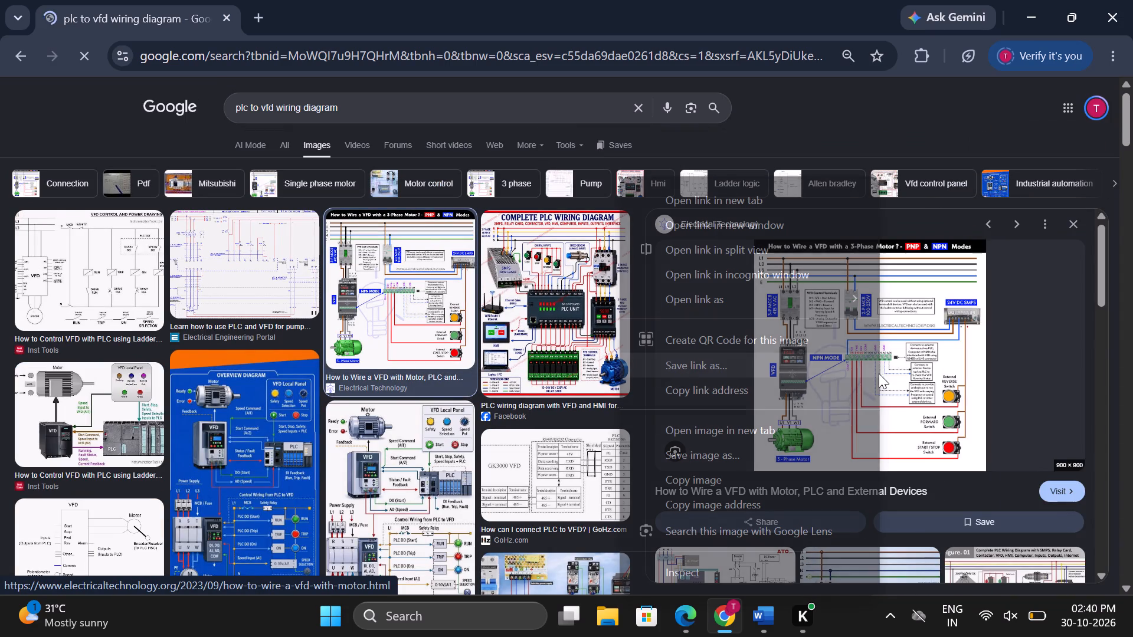
{"action": "left_click", "coordinate": [723, 487]}
{"action": "key", "text": "alt+Tab"}
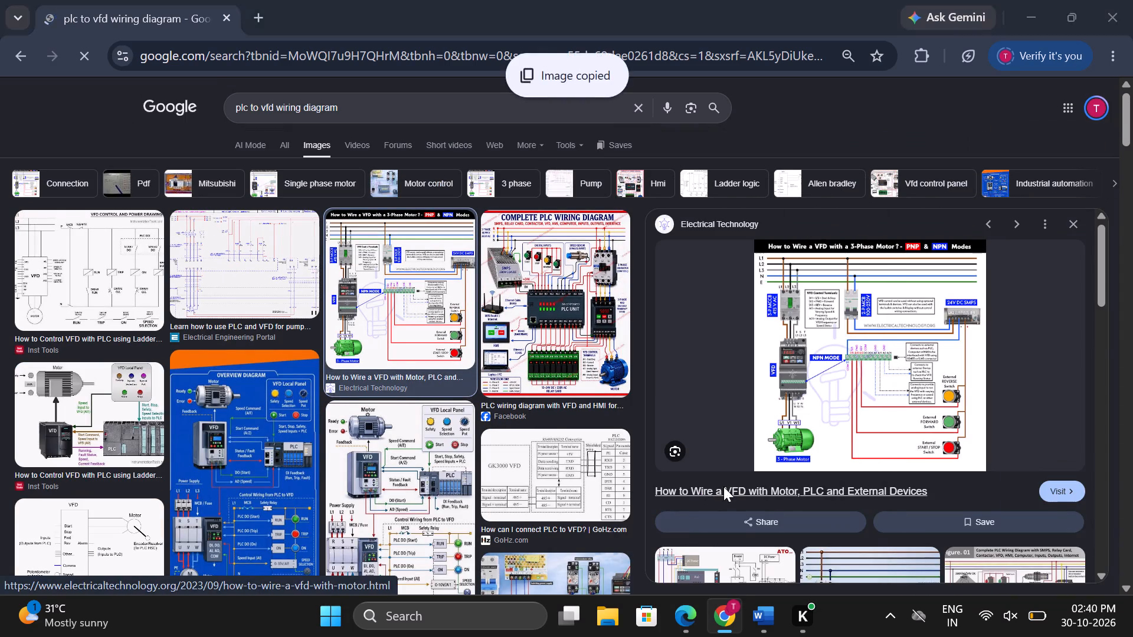
Delete the CODESYS TogglePowerOn function block screenshot below the larger CODESYS screenshot on page 11.
{"action": "scroll", "coordinate": [500, 363], "scroll_direction": "down", "scroll_amount": 2}
{"action": "left_click_drag", "start_coordinate": [520, 303], "coordinate": [519, 327]}
{"action": "scroll", "coordinate": [538, 473], "scroll_direction": "down", "scroll_amount": 2}
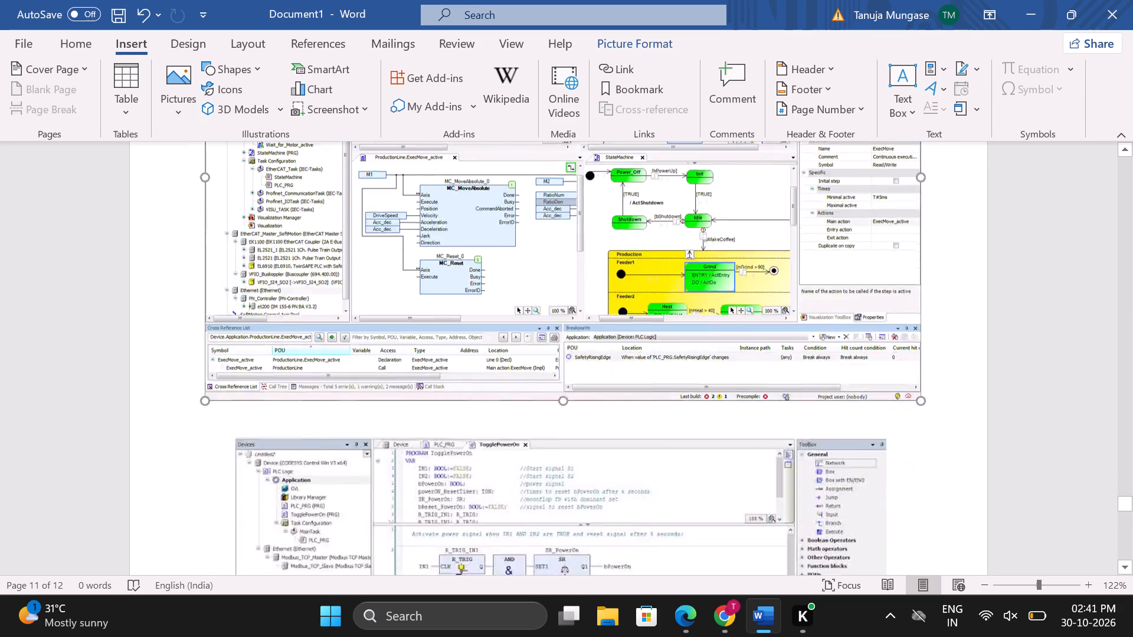
{"action": "scroll", "coordinate": [538, 473], "scroll_direction": "down", "scroll_amount": 1}
{"action": "left_click", "coordinate": [538, 341]}
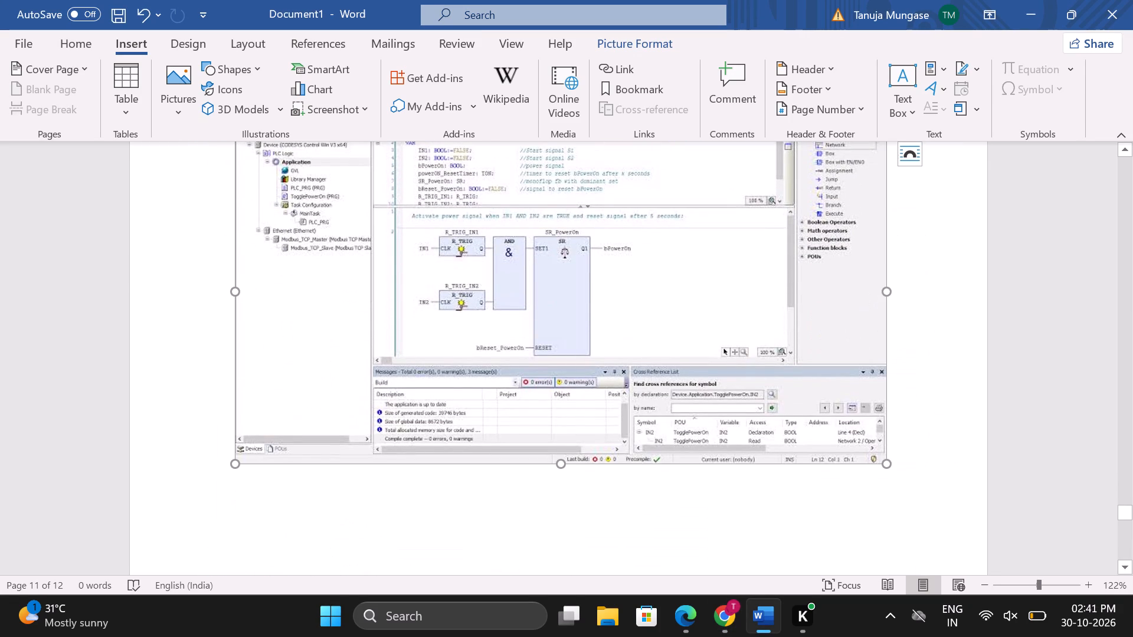
{"action": "key", "text": "Delete"}
Move the remaining CODESYS project screenshot lower on page 11 to free space above it.
{"action": "left_click_drag", "start_coordinate": [538, 341], "coordinate": [514, 575]}
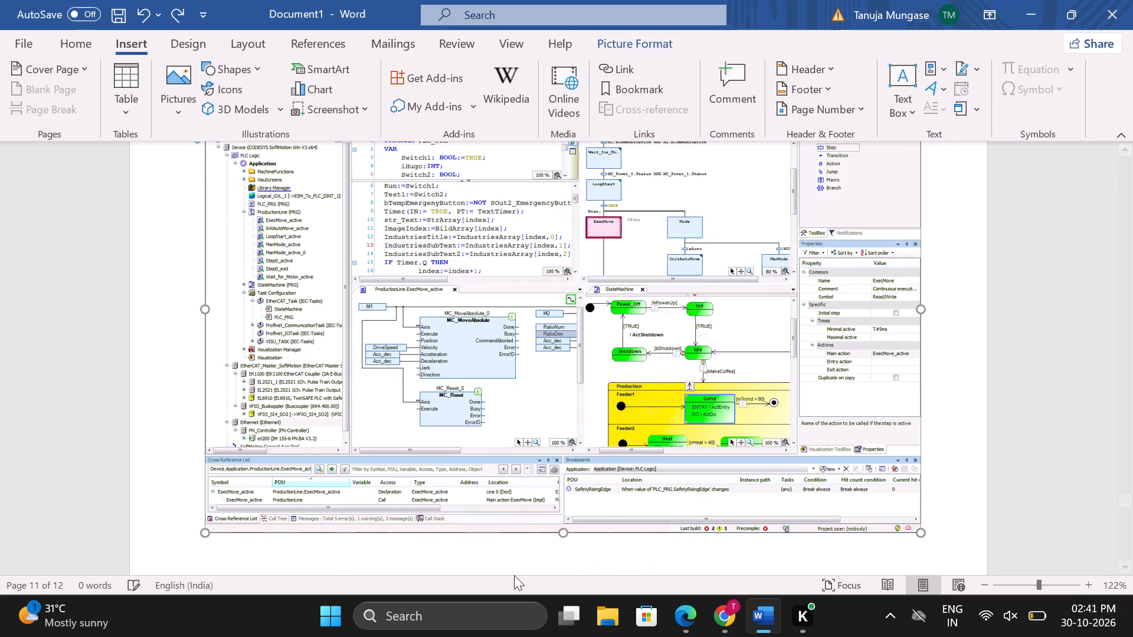
{"action": "scroll", "coordinate": [514, 575], "scroll_direction": "up", "scroll_amount": 4}
{"action": "scroll", "coordinate": [514, 575], "scroll_direction": "down", "scroll_amount": 6, "text": "ctrl"}
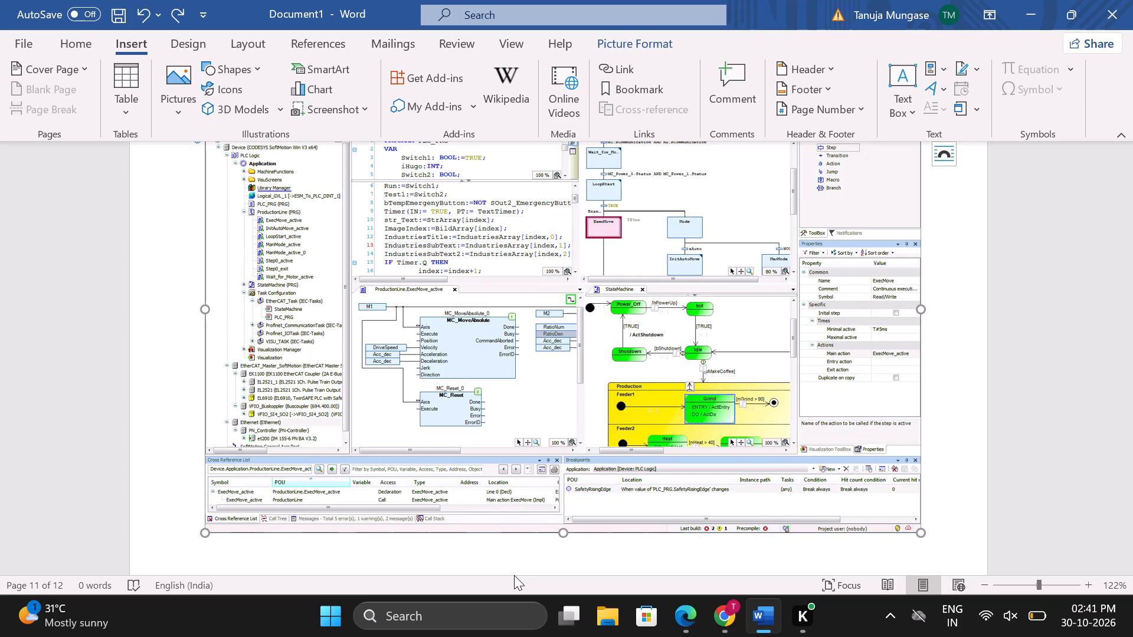
{"action": "scroll", "coordinate": [555, 517], "scroll_direction": "down", "scroll_amount": 6, "text": "ctrl"}
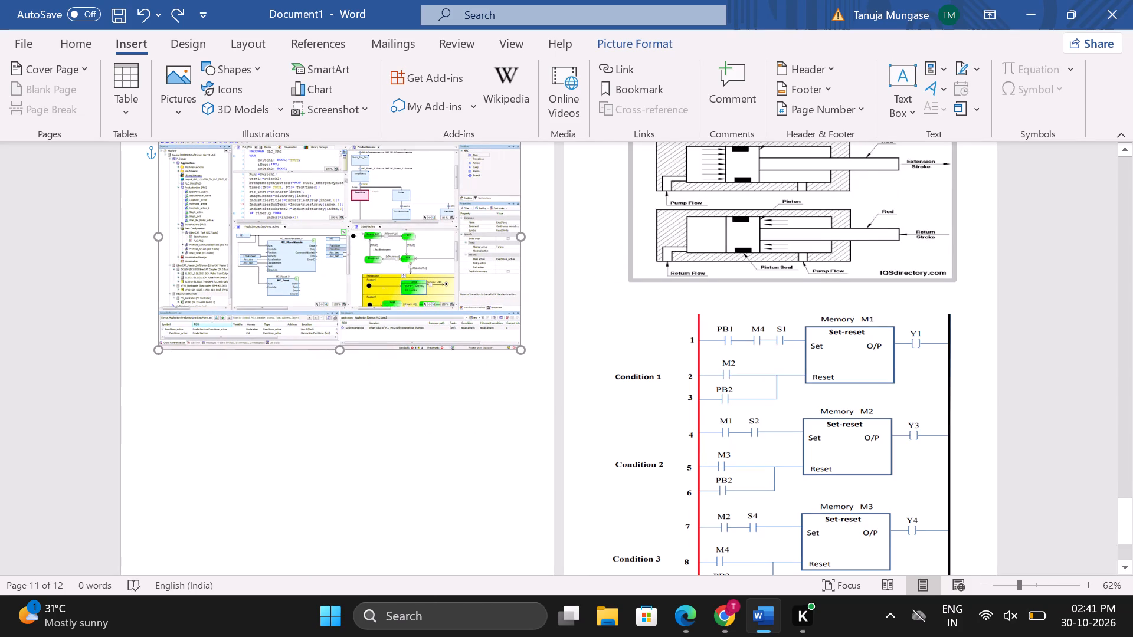
{"action": "left_click", "coordinate": [1026, 584]}
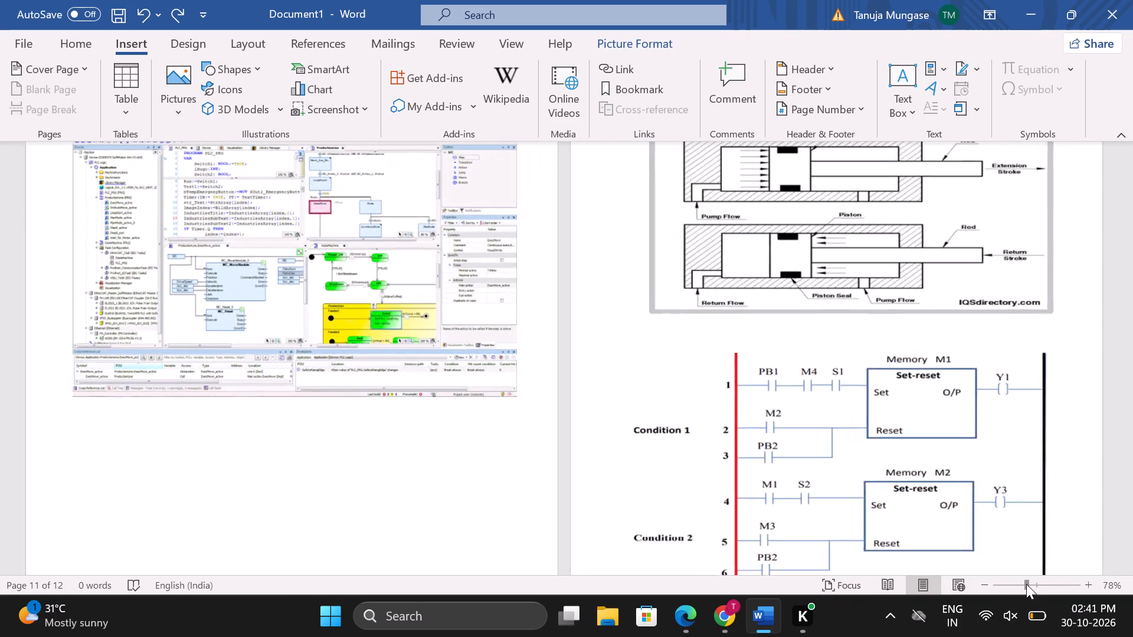
{"action": "left_click_drag", "start_coordinate": [585, 388], "coordinate": [580, 419]}
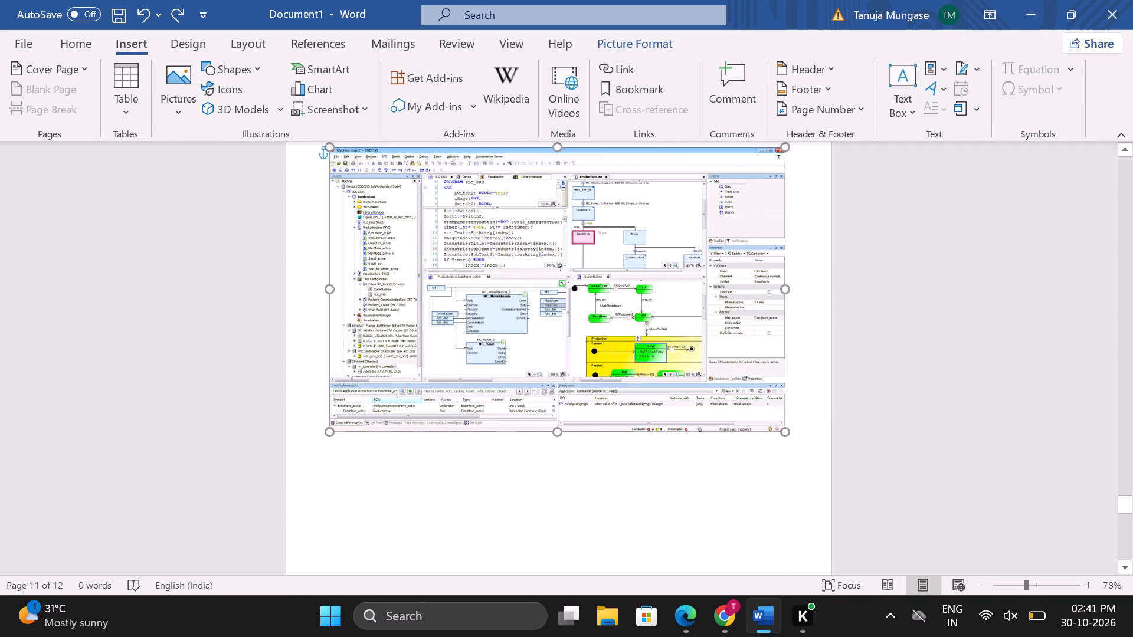
{"action": "left_click_drag", "start_coordinate": [580, 419], "coordinate": [569, 564]}
Paste the copied VFD and 3-phase motor wiring picture at the start of page 11, above the CODESYS screenshot.
{"action": "scroll", "coordinate": [546, 392], "scroll_direction": "up", "scroll_amount": 1}
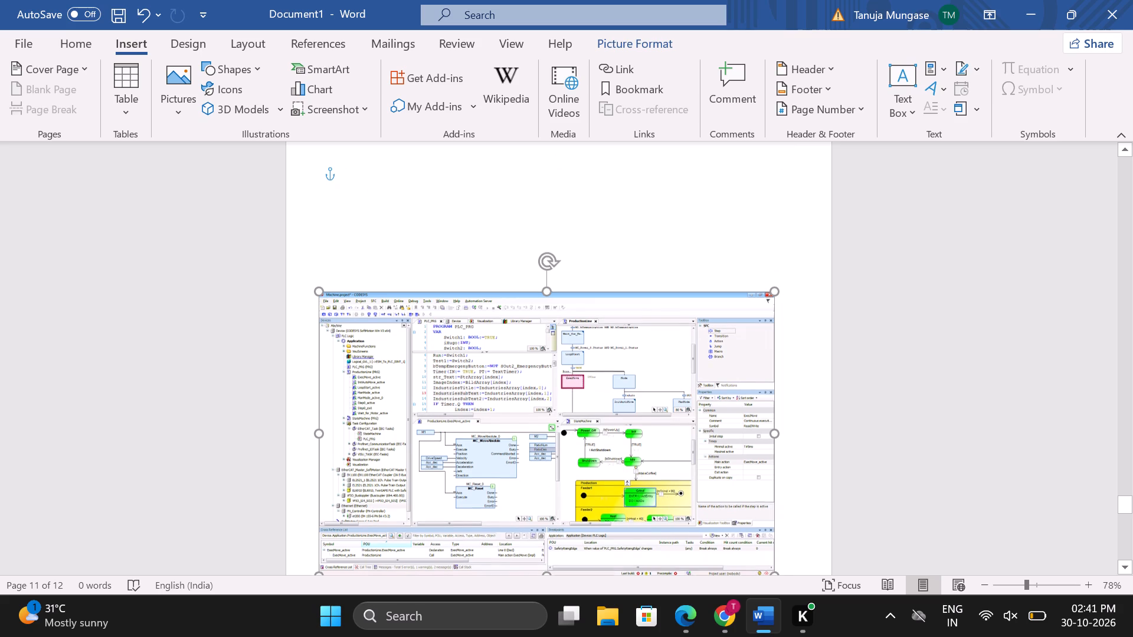
{"action": "scroll", "coordinate": [546, 392], "scroll_direction": "up", "scroll_amount": 3}
{"action": "left_click", "coordinate": [429, 324]}
{"action": "scroll", "coordinate": [429, 324], "scroll_direction": "up", "scroll_amount": 1}
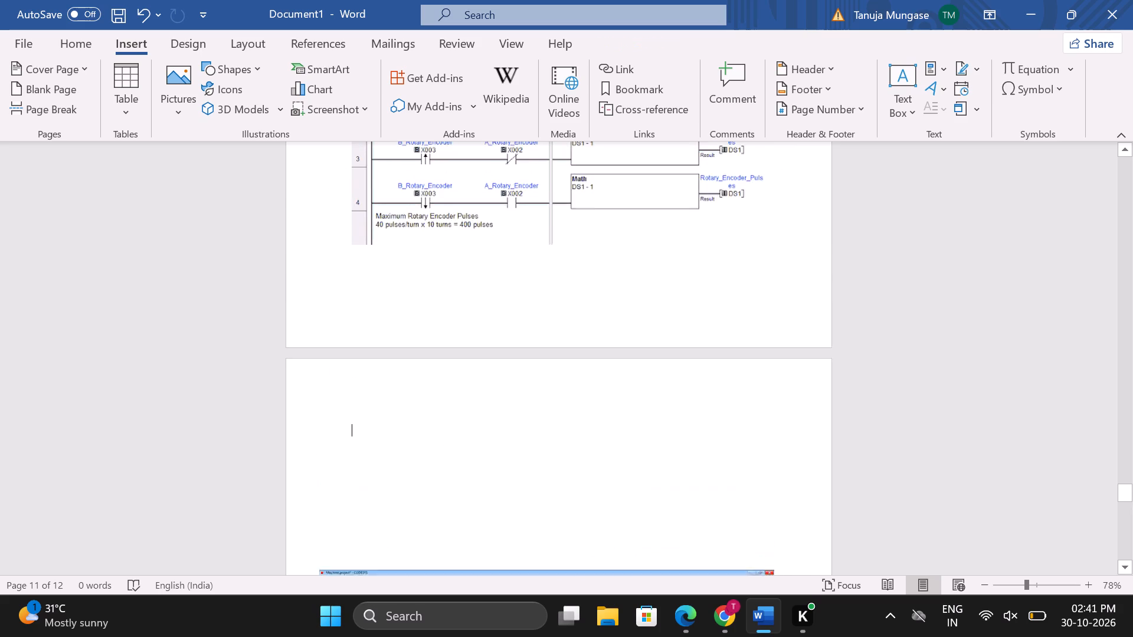
{"action": "scroll", "coordinate": [429, 324], "scroll_direction": "up", "scroll_amount": 1}
{"action": "key", "text": "ctrl+v"}
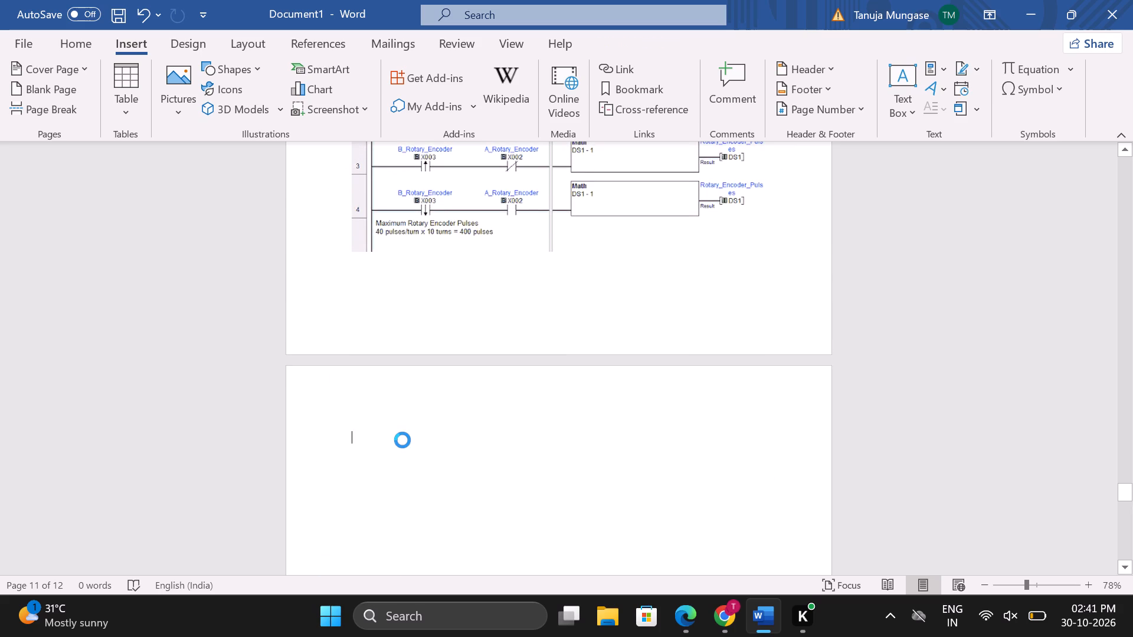
{"action": "scroll", "coordinate": [531, 493], "scroll_direction": "down", "scroll_amount": 3}
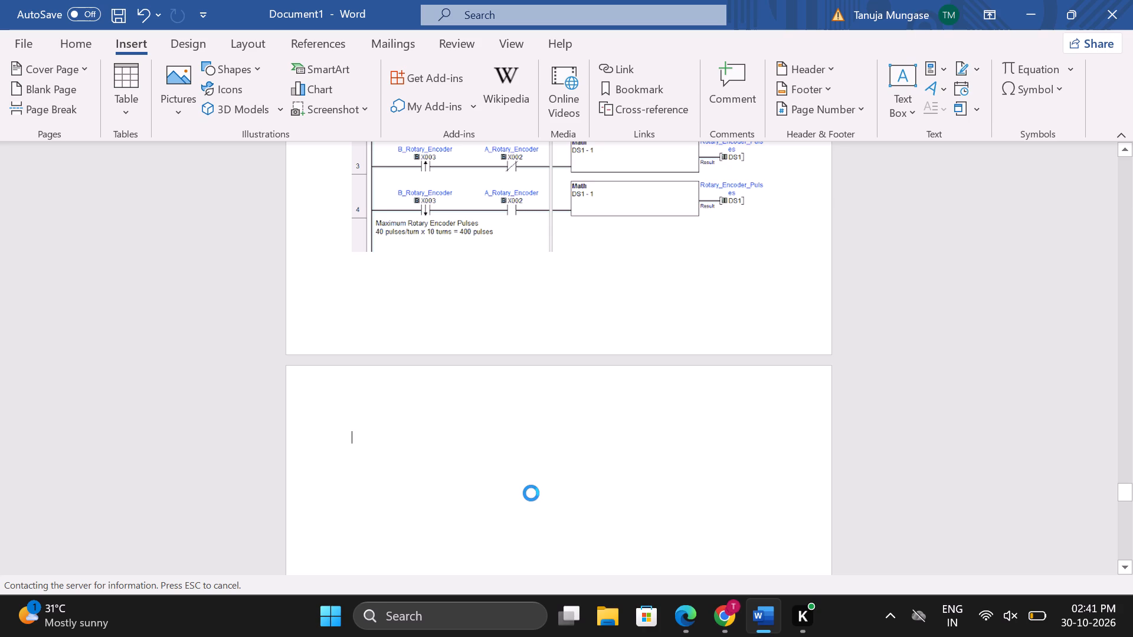
{"action": "scroll", "coordinate": [531, 493], "scroll_direction": "down", "scroll_amount": 6}
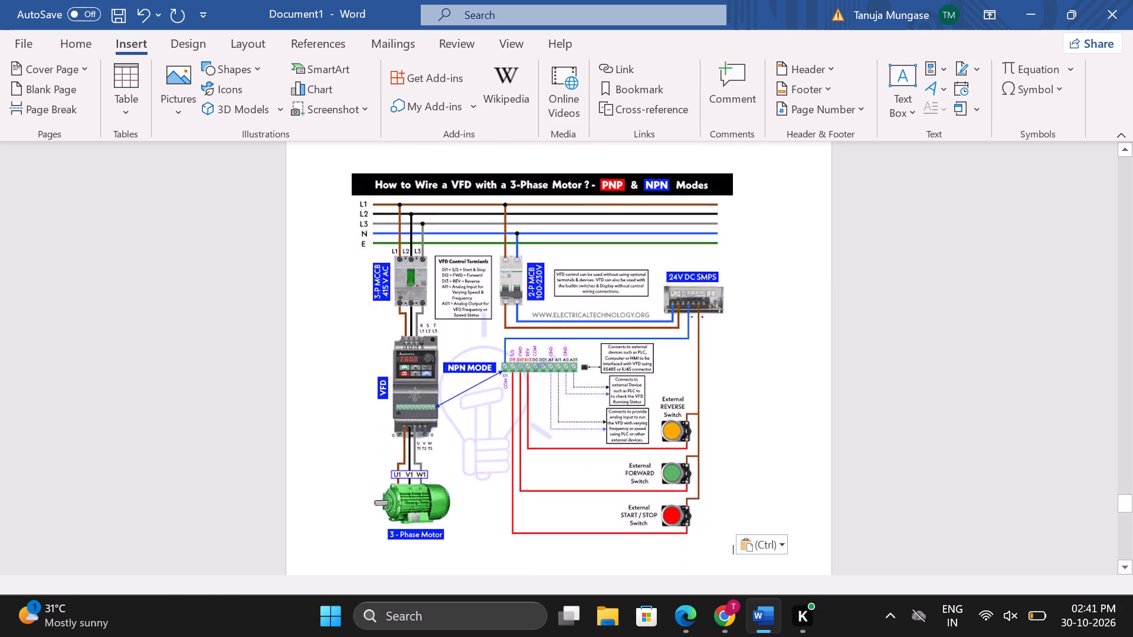
Set the pasted VFD wiring picture's text wrapping to In Front of Text.
{"action": "left_click", "coordinate": [576, 468]}
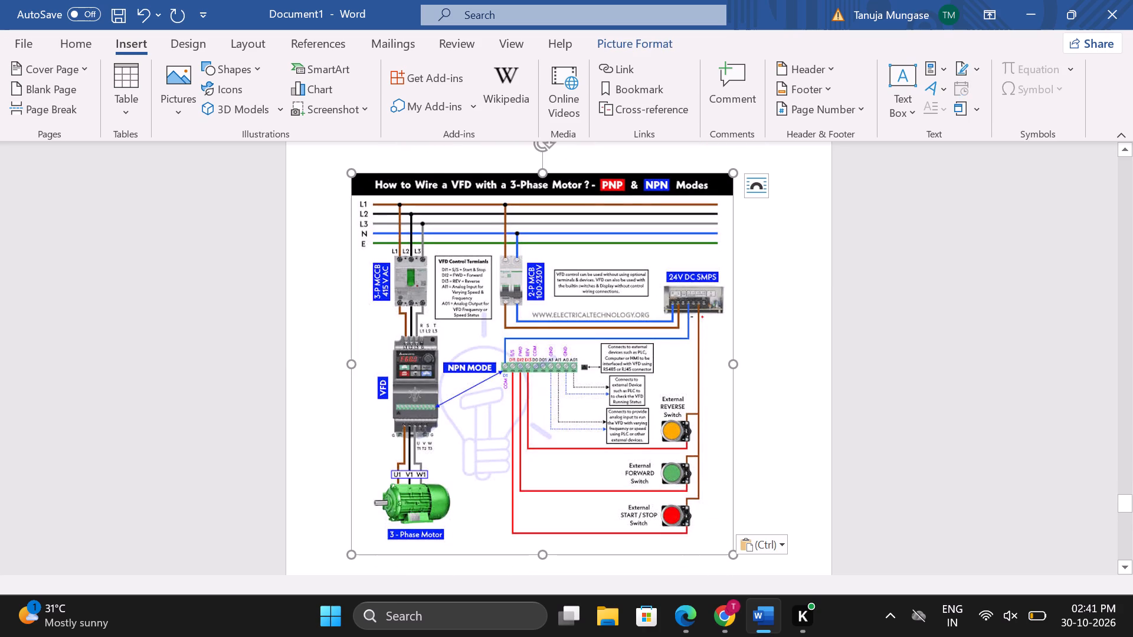
{"action": "left_click", "coordinate": [749, 195]}
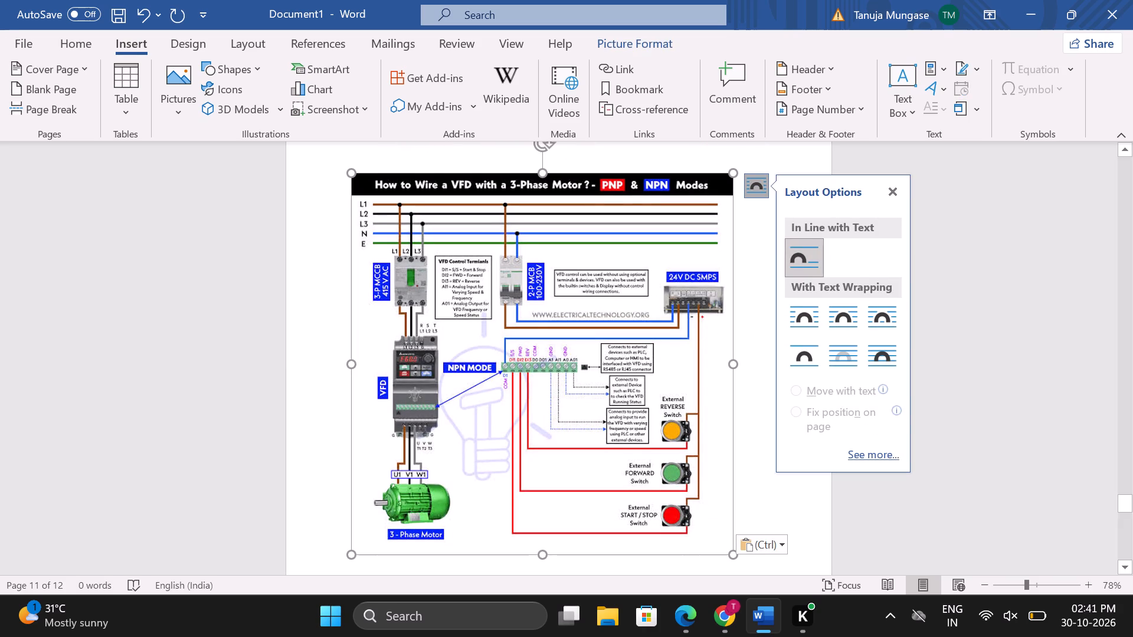
{"action": "left_click", "coordinate": [882, 357]}
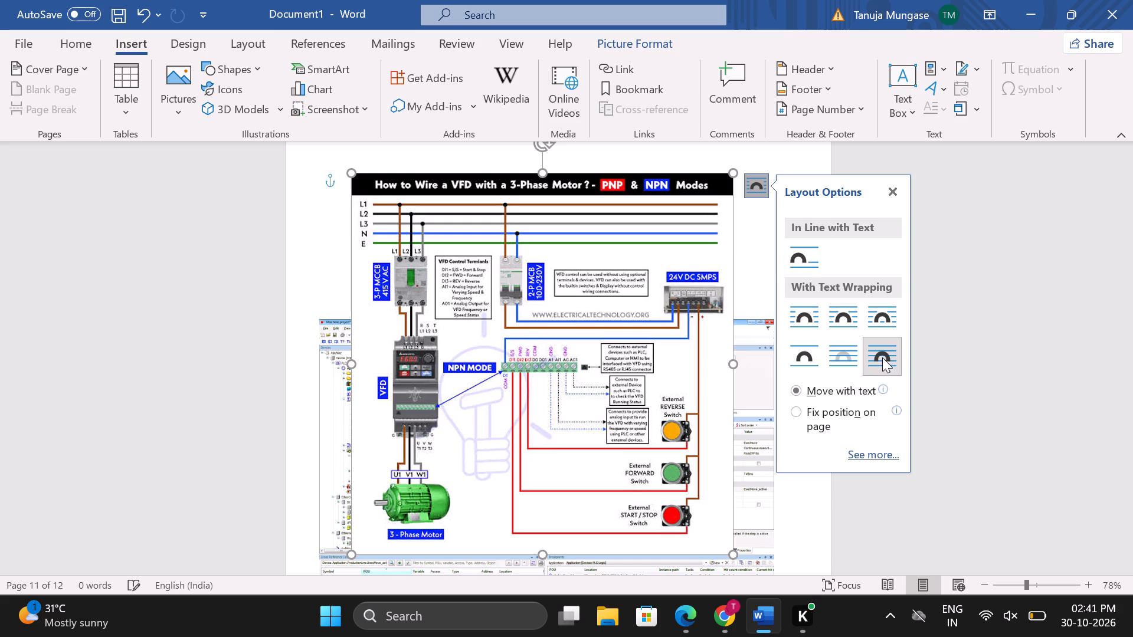
Move the CODESYS project screenshot down page 11 so that it clears the VFD wiring picture.
{"action": "scroll", "coordinate": [621, 332], "scroll_direction": "down", "scroll_amount": 5}
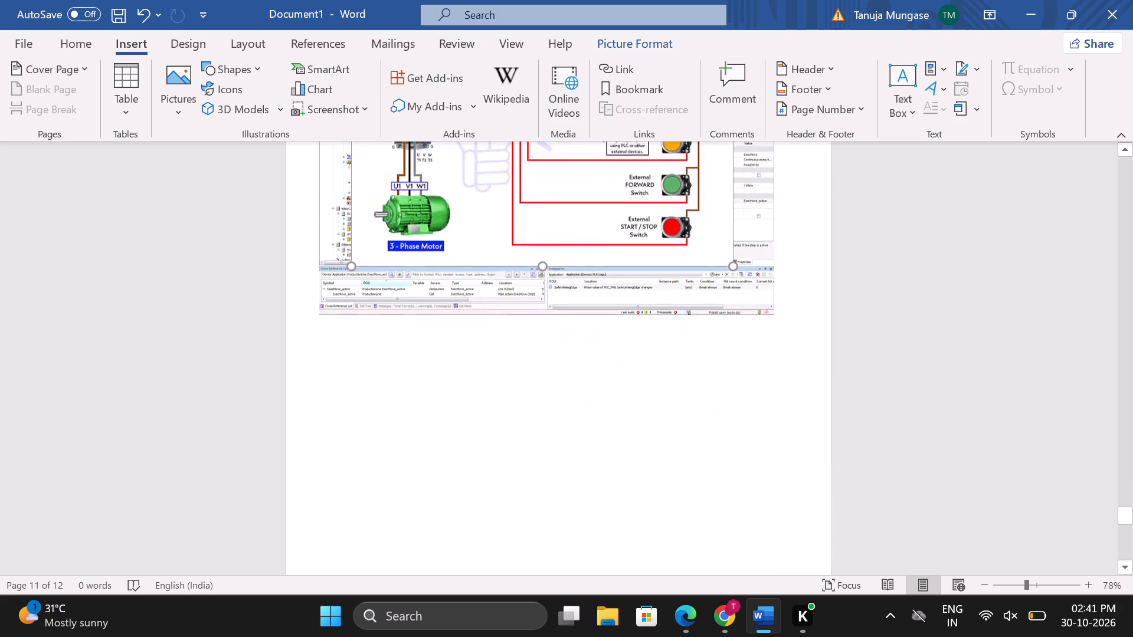
{"action": "scroll", "coordinate": [621, 332], "scroll_direction": "down", "scroll_amount": 3}
{"action": "scroll", "coordinate": [621, 332], "scroll_direction": "up", "scroll_amount": 3}
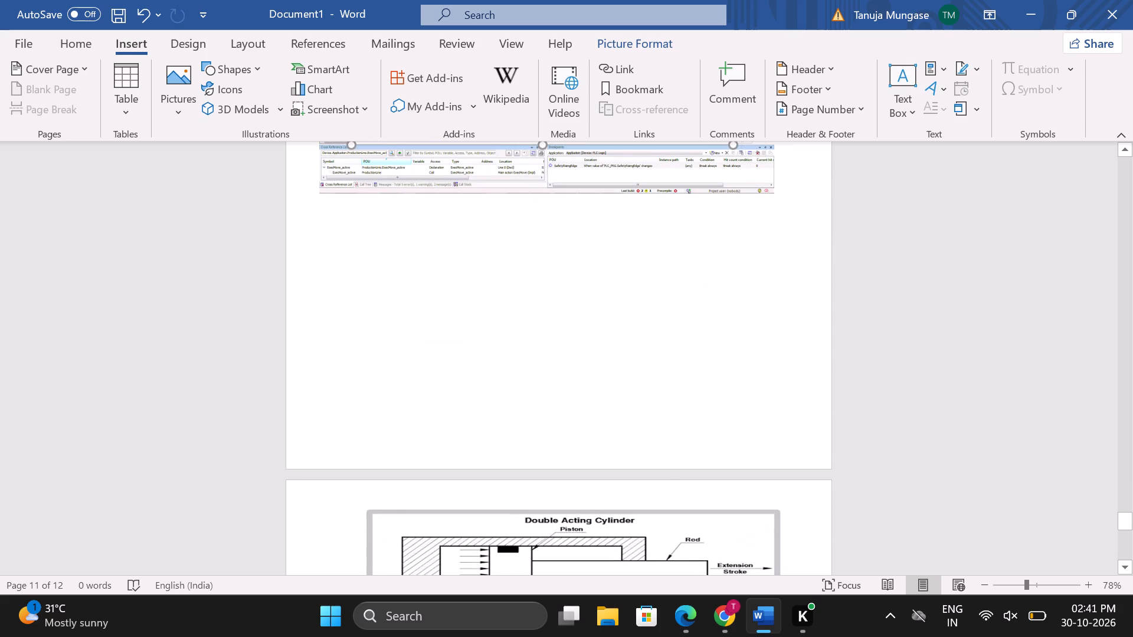
{"action": "left_click_drag", "start_coordinate": [693, 165], "coordinate": [693, 375]}
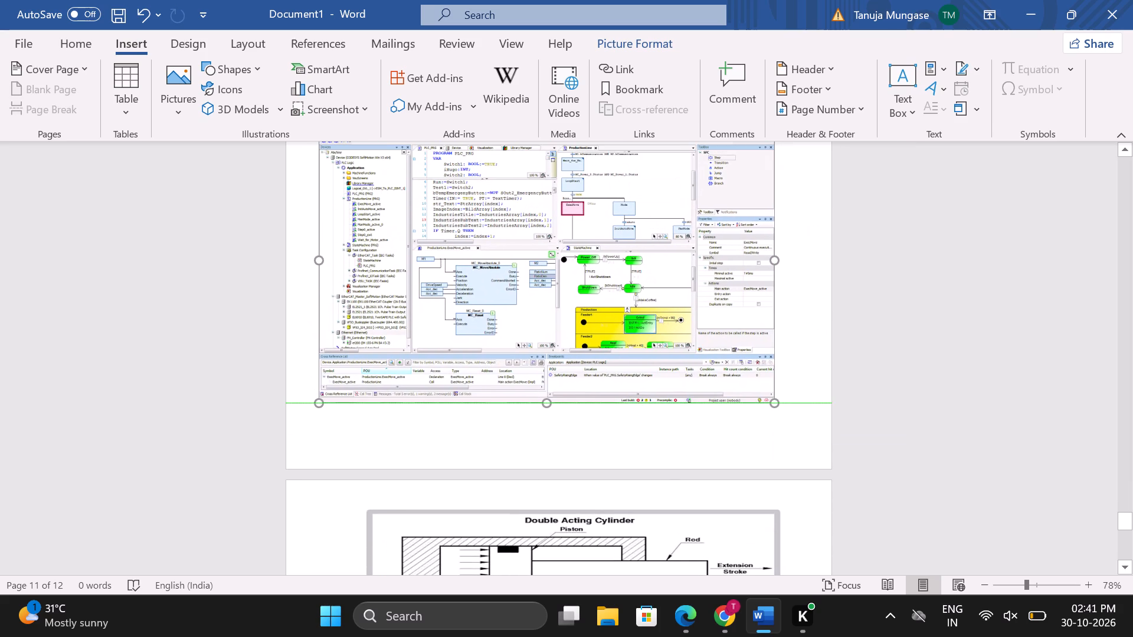
{"action": "left_click_drag", "start_coordinate": [693, 375], "coordinate": [694, 409]}
Move the VFD wiring picture up against the top edge of page 11.
{"action": "scroll", "coordinate": [694, 409], "scroll_direction": "up", "scroll_amount": 2}
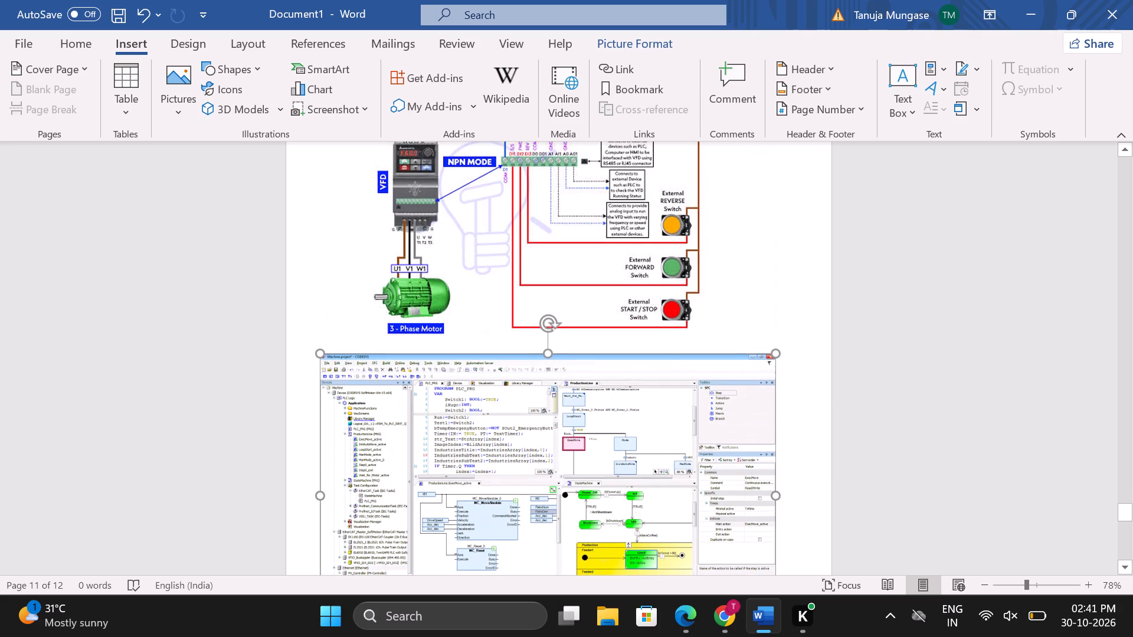
{"action": "left_click", "coordinate": [588, 260]}
{"action": "scroll", "coordinate": [588, 260], "scroll_direction": "up", "scroll_amount": 2}
{"action": "left_click_drag", "start_coordinate": [591, 306], "coordinate": [595, 281]}
{"action": "scroll", "coordinate": [595, 281], "scroll_direction": "up", "scroll_amount": 1}
{"action": "left_click_drag", "start_coordinate": [624, 321], "coordinate": [624, 275]}
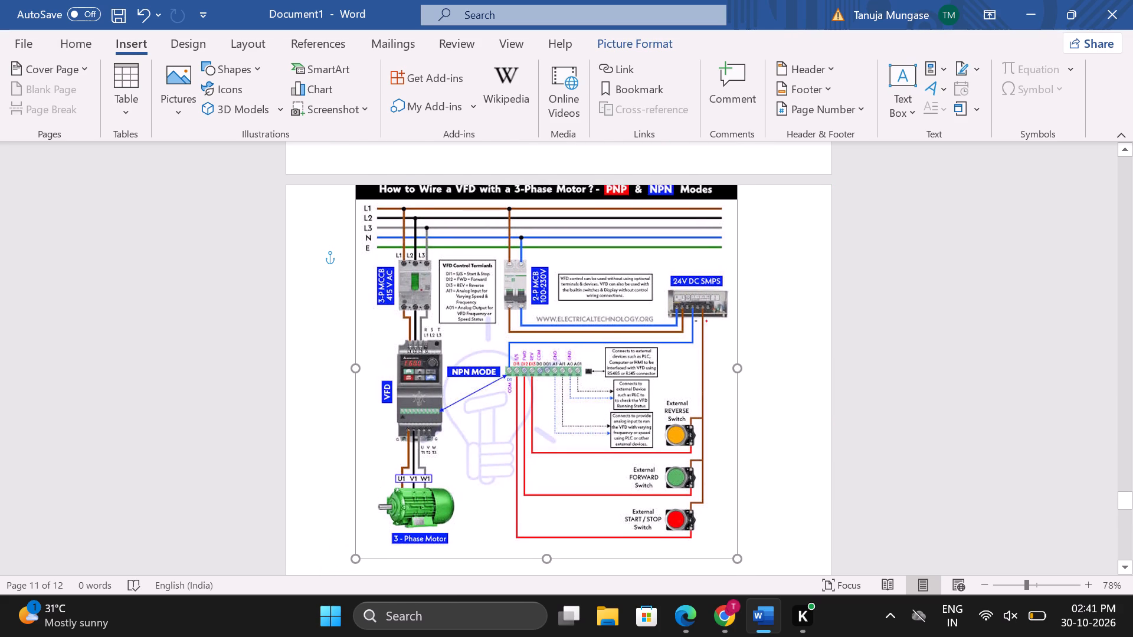
{"action": "left_click_drag", "start_coordinate": [624, 275], "coordinate": [626, 260]}
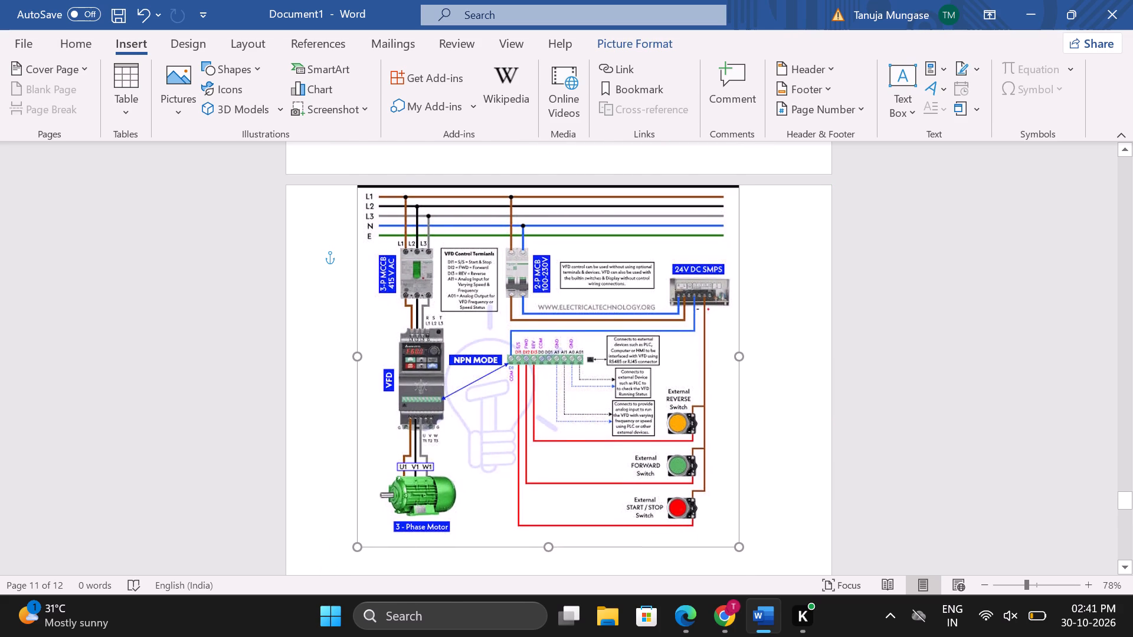
{"action": "left_click_drag", "start_coordinate": [626, 260], "coordinate": [626, 262]}
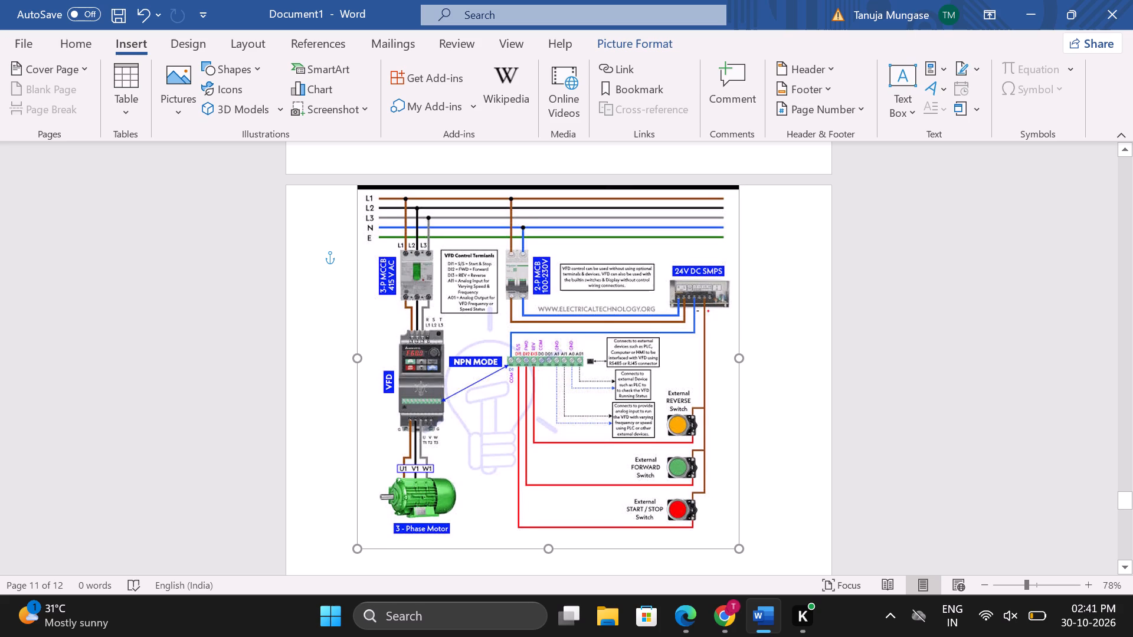
{"action": "left_click", "coordinate": [702, 303]}
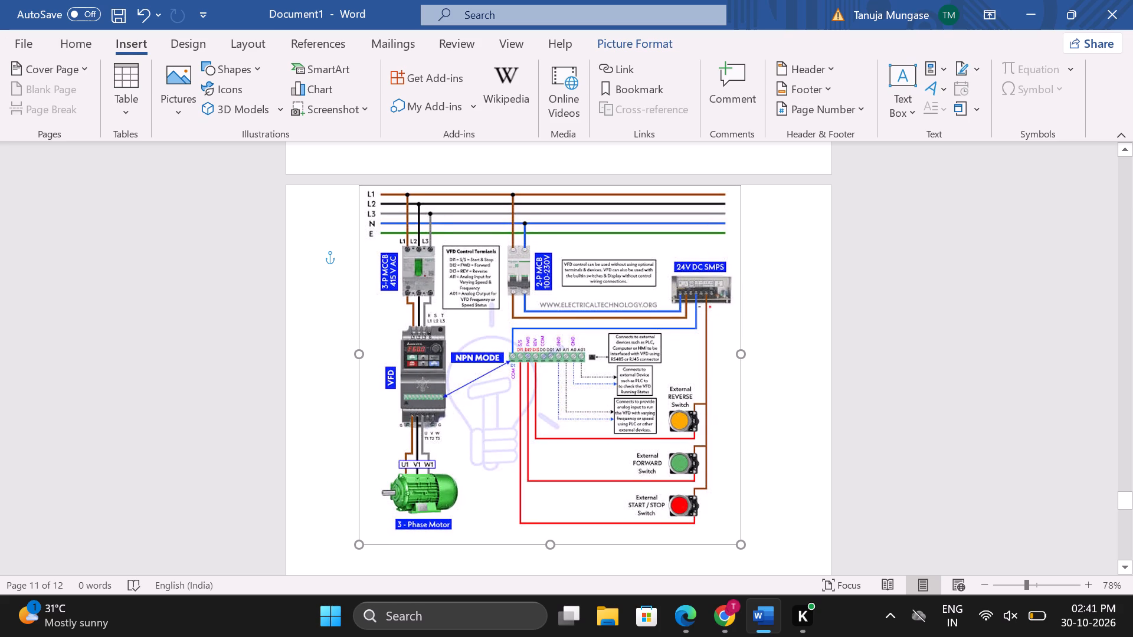
Widen the VFD wiring picture on both sides so it spans nearly the full width of page 11.
{"action": "left_click_drag", "start_coordinate": [740, 356], "coordinate": [791, 365]}
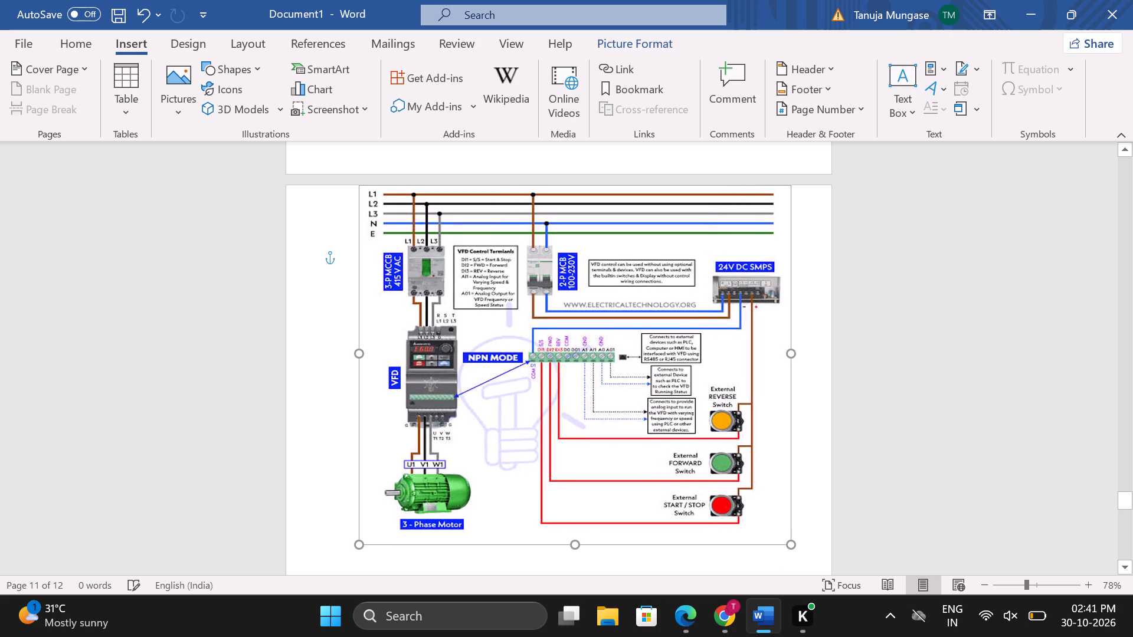
{"action": "left_click_drag", "start_coordinate": [361, 352], "coordinate": [330, 350]}
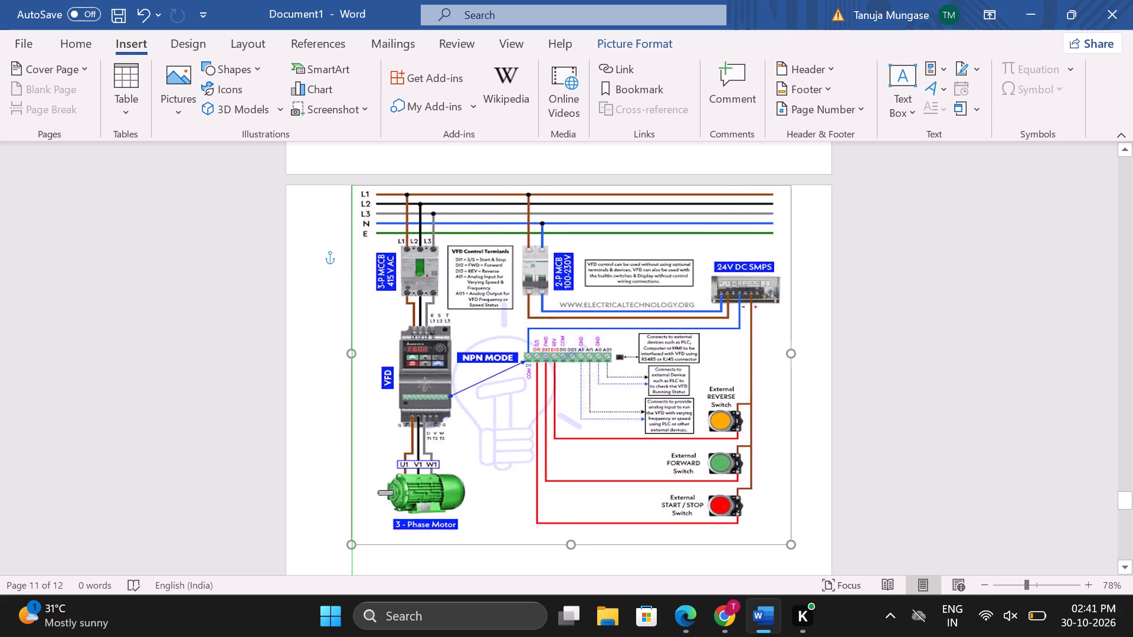
{"action": "left_click_drag", "start_coordinate": [330, 350], "coordinate": [314, 349]}
Nudge the CODESYS project screenshot up slightly, closer to the VFD wiring picture on page 11.
{"action": "scroll", "coordinate": [314, 349], "scroll_direction": "down", "scroll_amount": 2}
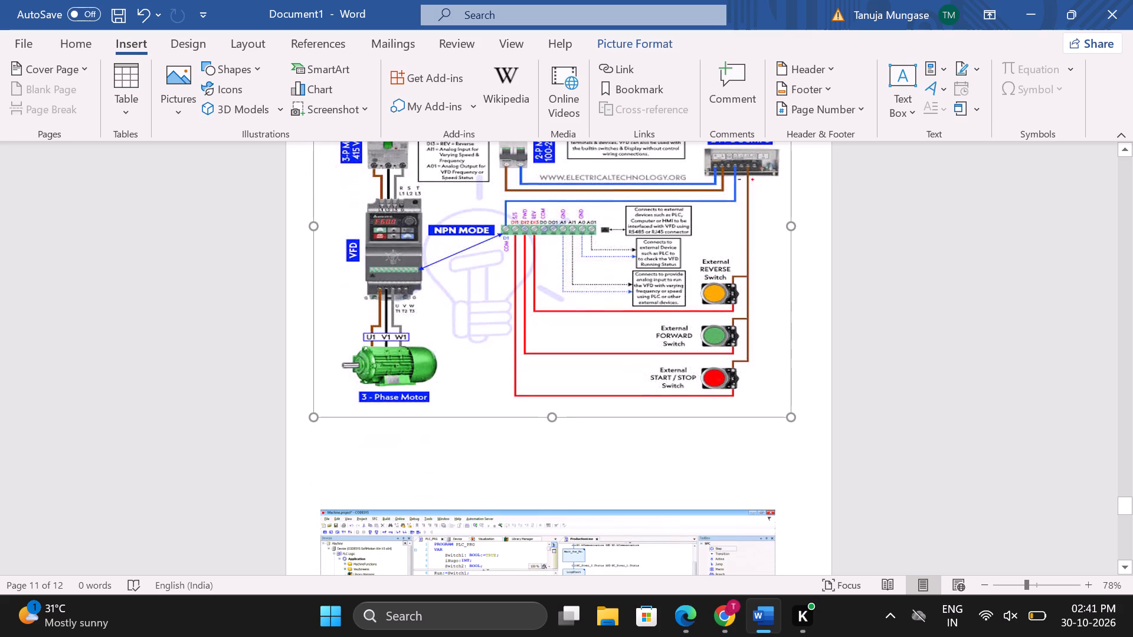
{"action": "left_click_drag", "start_coordinate": [491, 556], "coordinate": [487, 527]}
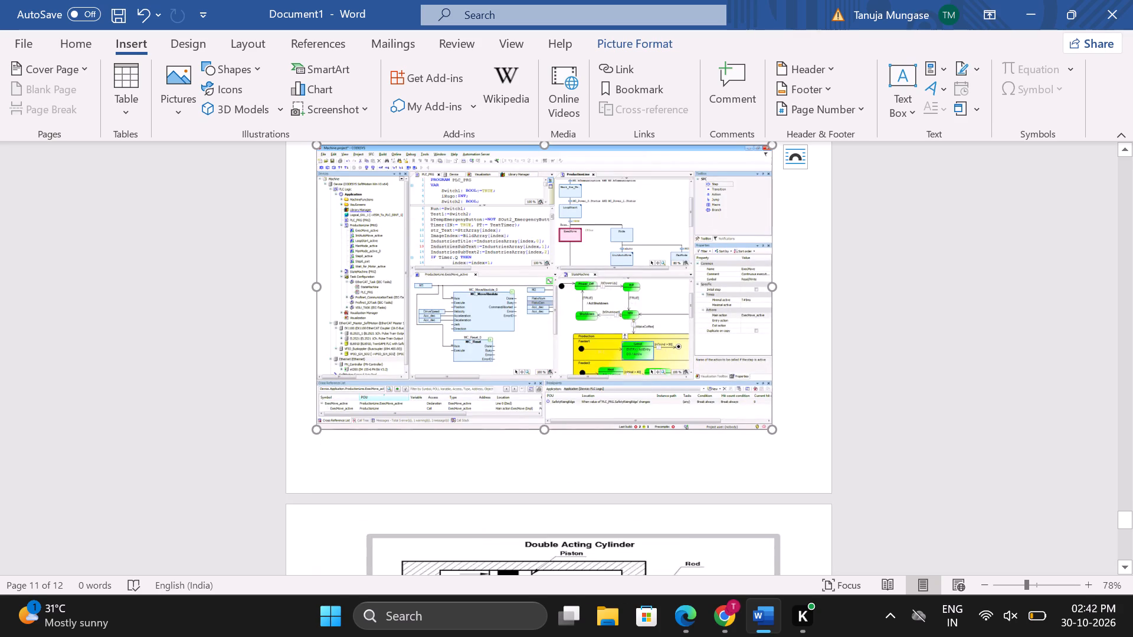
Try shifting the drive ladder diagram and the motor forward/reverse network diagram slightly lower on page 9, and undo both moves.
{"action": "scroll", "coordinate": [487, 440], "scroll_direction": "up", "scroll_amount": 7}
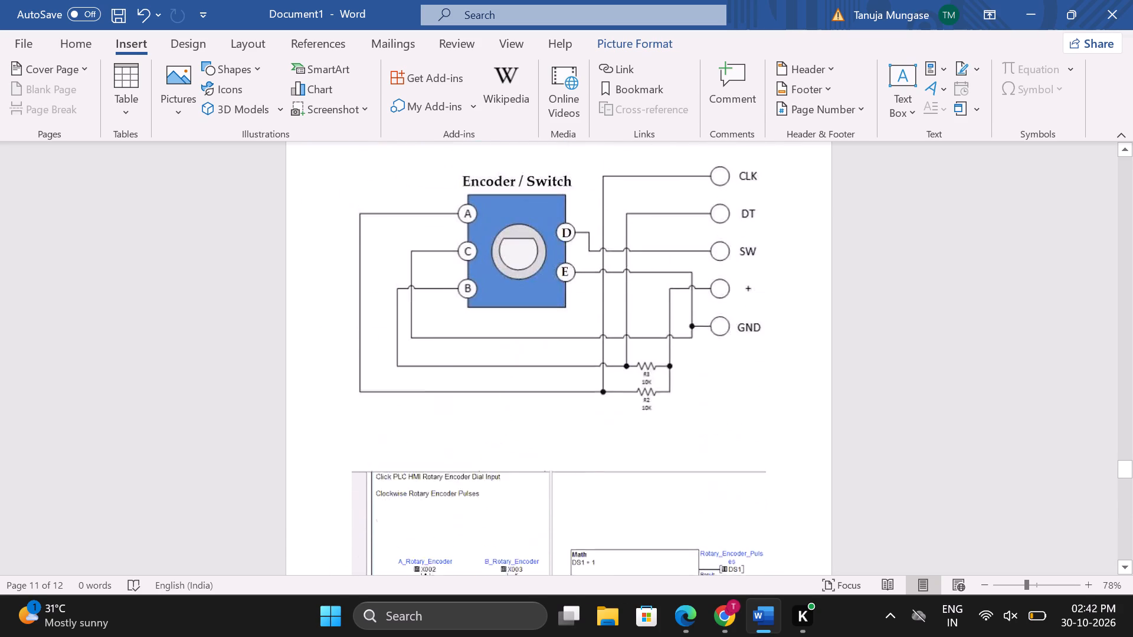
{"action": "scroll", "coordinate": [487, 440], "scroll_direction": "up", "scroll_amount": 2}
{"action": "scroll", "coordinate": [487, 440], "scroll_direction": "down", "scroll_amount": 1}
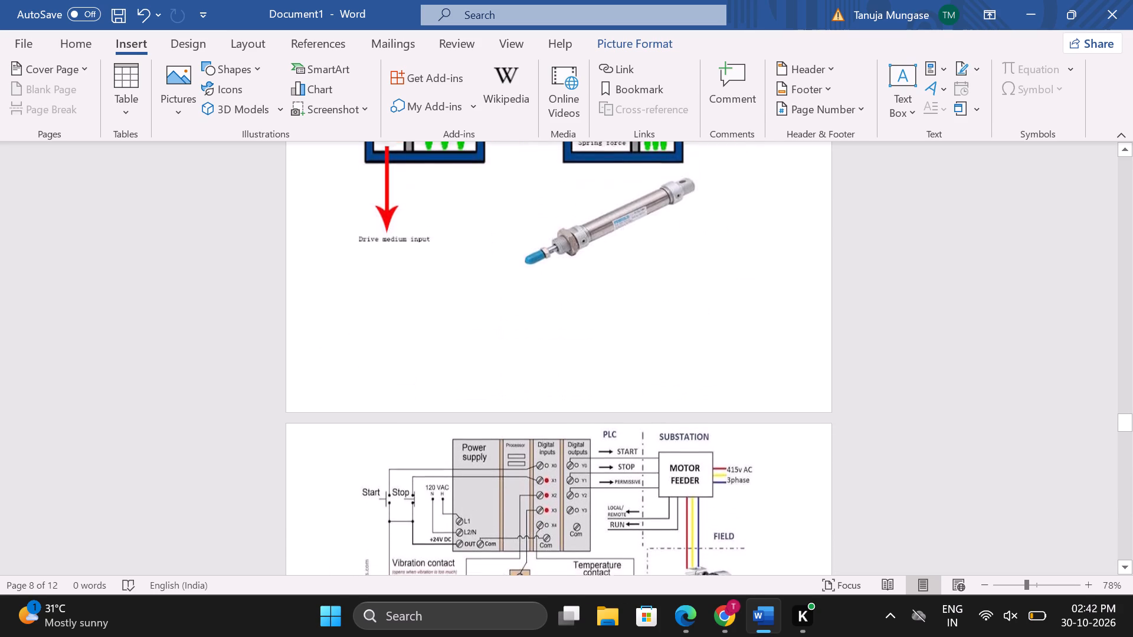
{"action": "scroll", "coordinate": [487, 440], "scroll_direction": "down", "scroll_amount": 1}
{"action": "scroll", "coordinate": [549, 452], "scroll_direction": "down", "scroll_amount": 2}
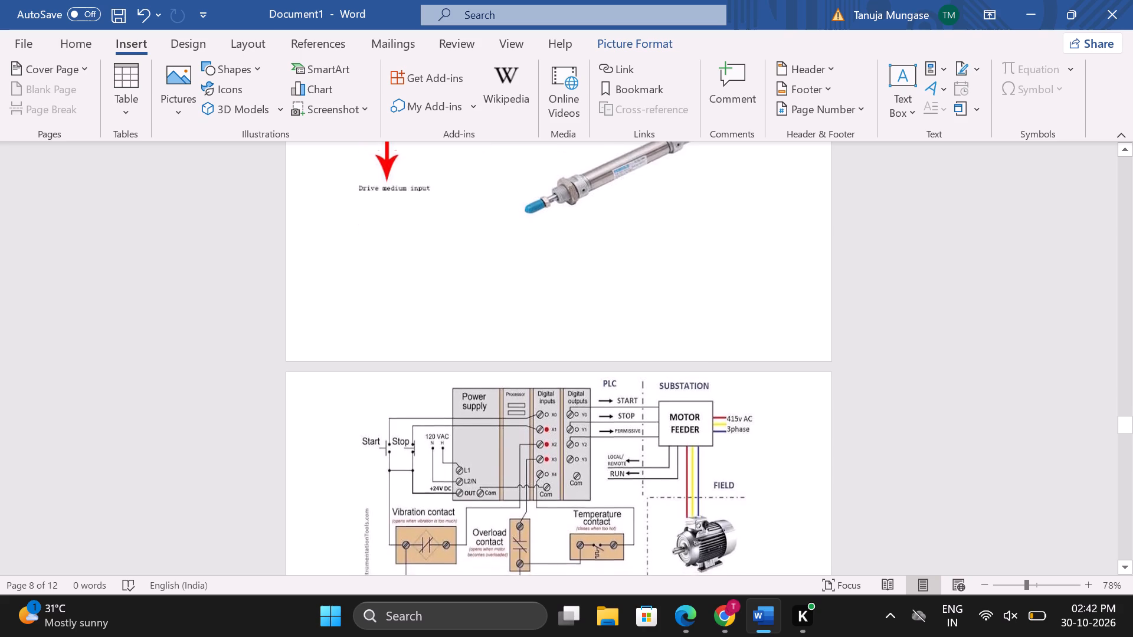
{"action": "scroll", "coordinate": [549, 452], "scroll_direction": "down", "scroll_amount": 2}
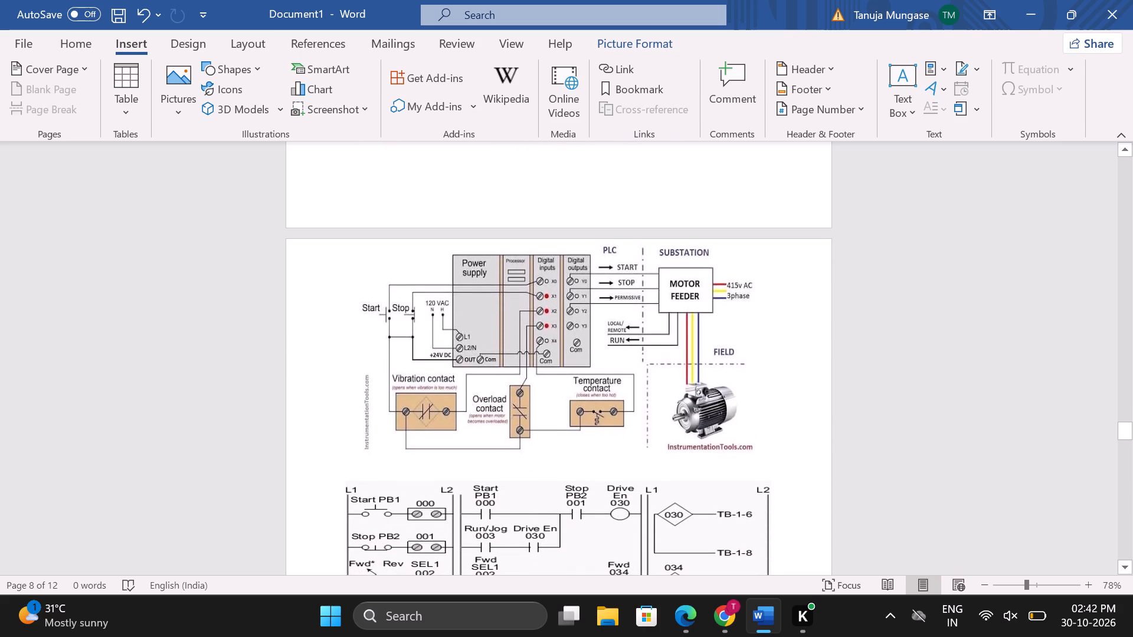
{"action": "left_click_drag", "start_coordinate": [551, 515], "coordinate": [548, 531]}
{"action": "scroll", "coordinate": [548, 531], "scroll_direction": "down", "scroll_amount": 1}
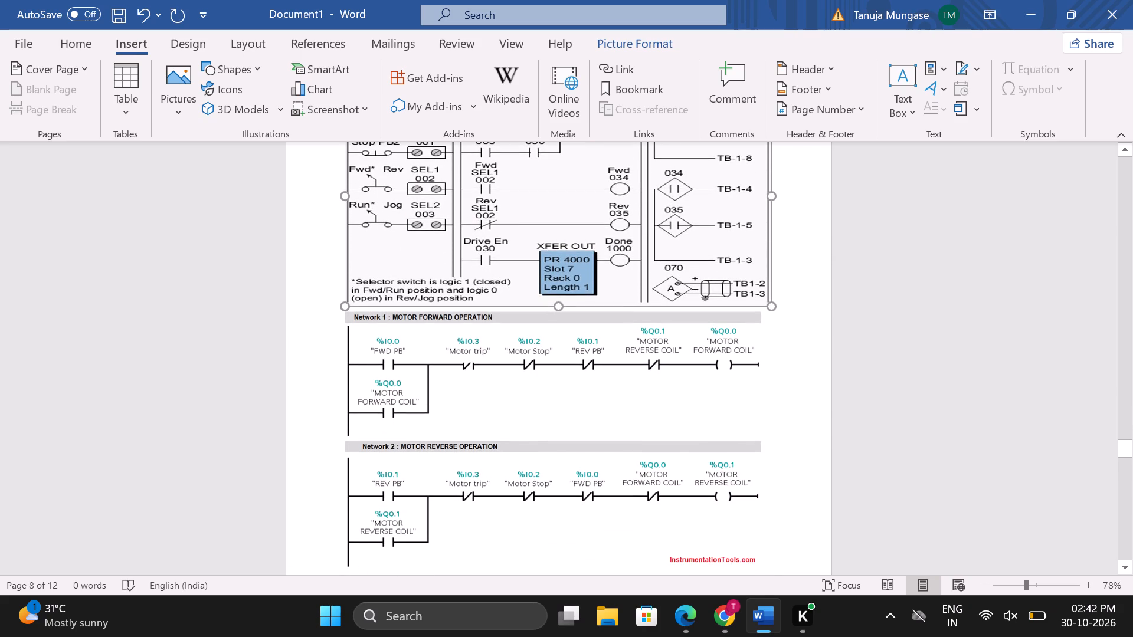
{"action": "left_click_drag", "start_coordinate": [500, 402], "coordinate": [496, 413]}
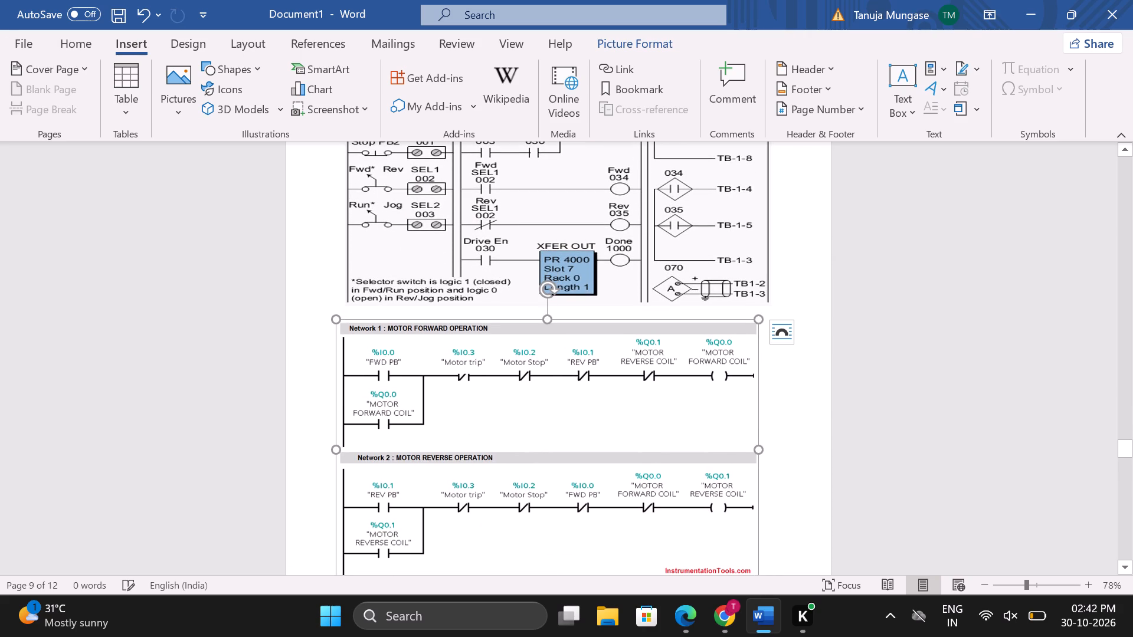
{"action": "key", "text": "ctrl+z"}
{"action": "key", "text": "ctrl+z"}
Review the collected pictures and their arrangement across the document, from the encoder diagrams on page 10 back to page 3.
{"action": "scroll", "coordinate": [496, 413], "scroll_direction": "up", "scroll_amount": 3}
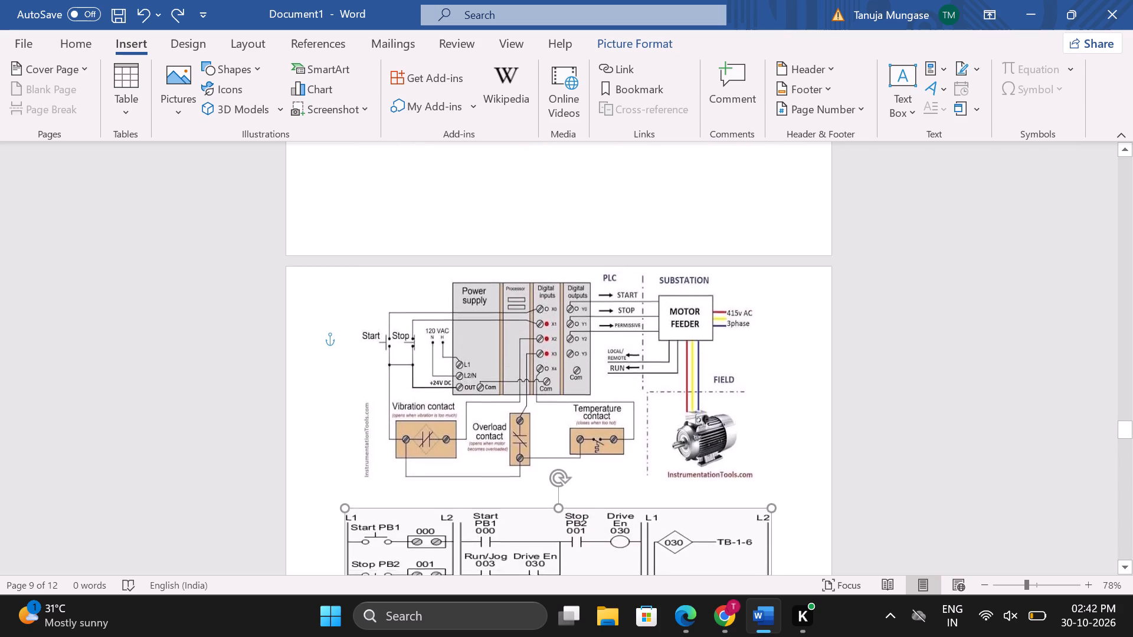
{"action": "scroll", "coordinate": [496, 413], "scroll_direction": "up", "scroll_amount": 5}
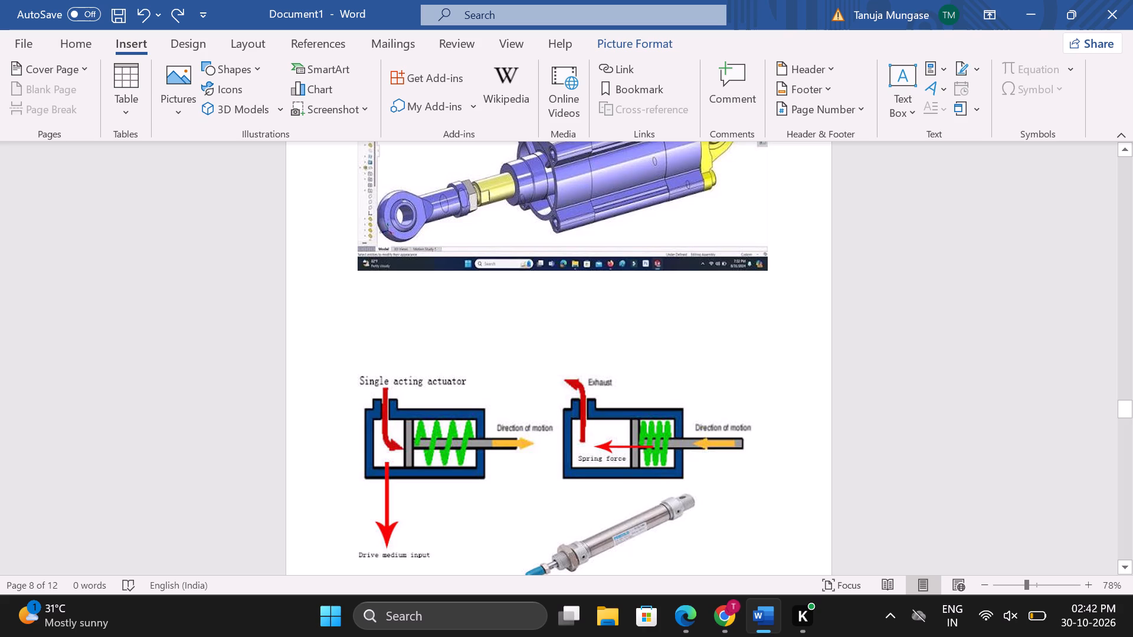
{"action": "scroll", "coordinate": [551, 395], "scroll_direction": "down", "scroll_amount": 5}
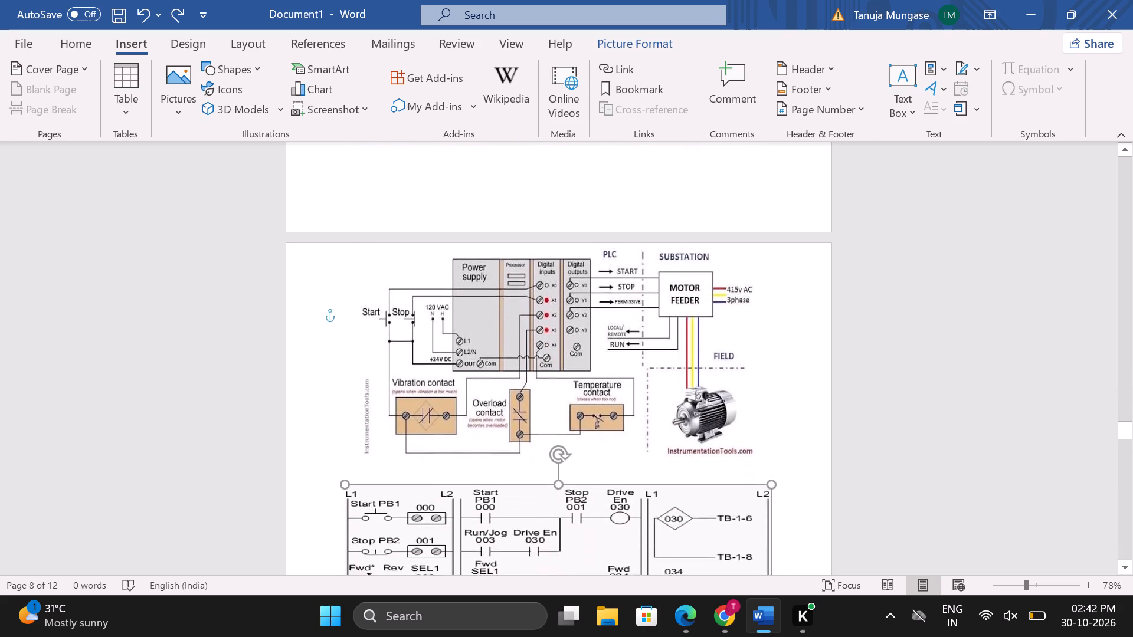
{"action": "scroll", "coordinate": [551, 395], "scroll_direction": "down", "scroll_amount": 1}
{"action": "scroll", "coordinate": [601, 435], "scroll_direction": "down", "scroll_amount": 3}
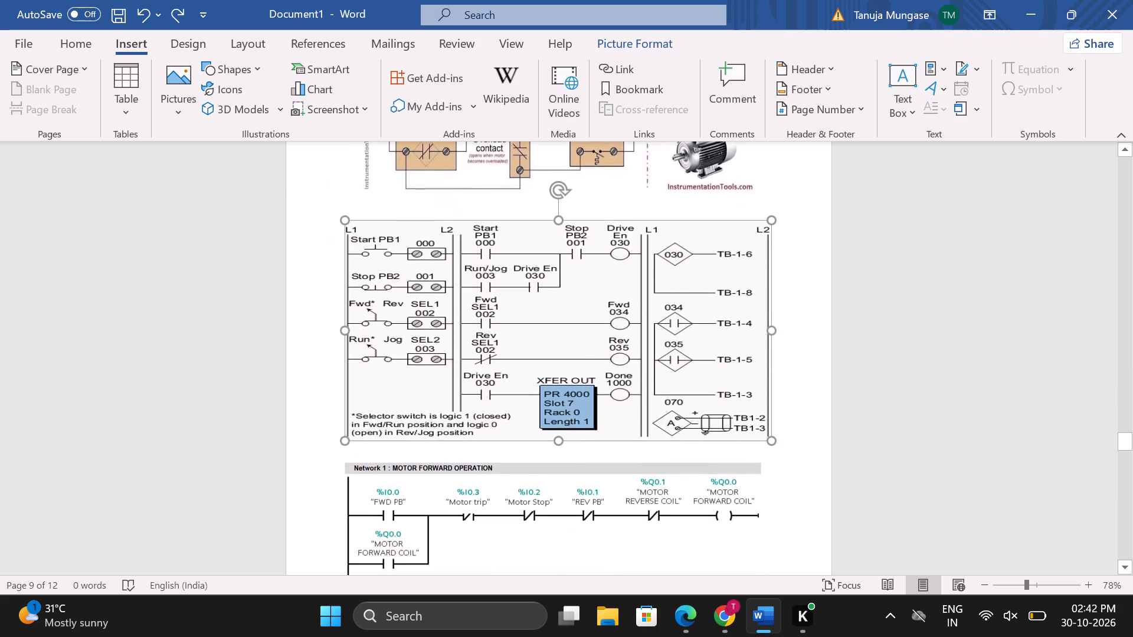
{"action": "scroll", "coordinate": [601, 435], "scroll_direction": "down", "scroll_amount": 4}
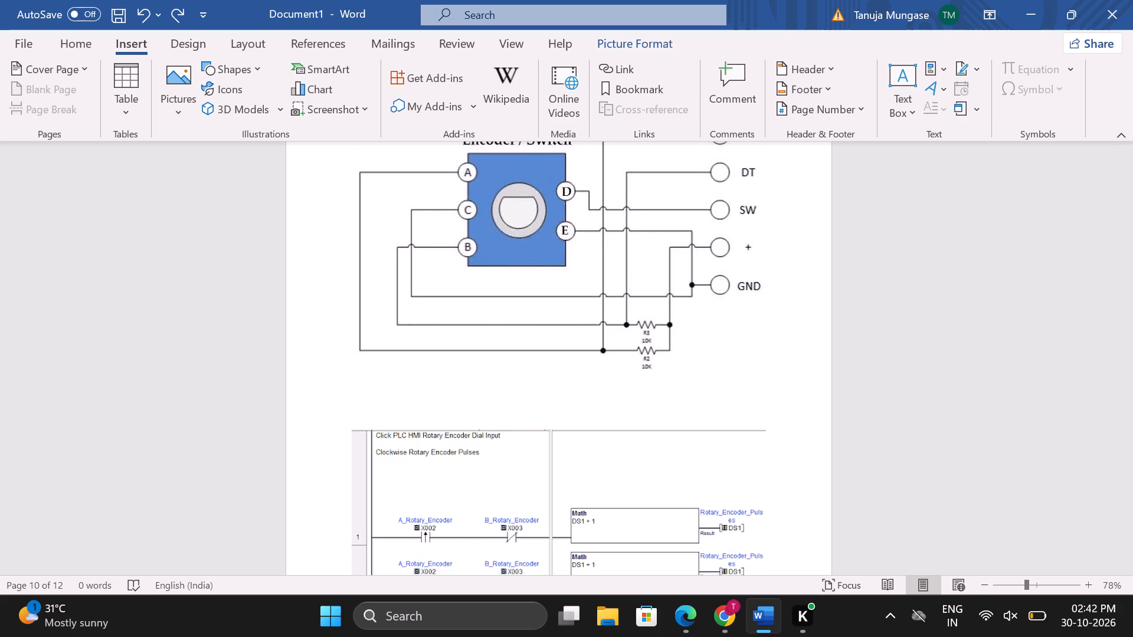
{"action": "scroll", "coordinate": [601, 435], "scroll_direction": "up", "scroll_amount": 7}
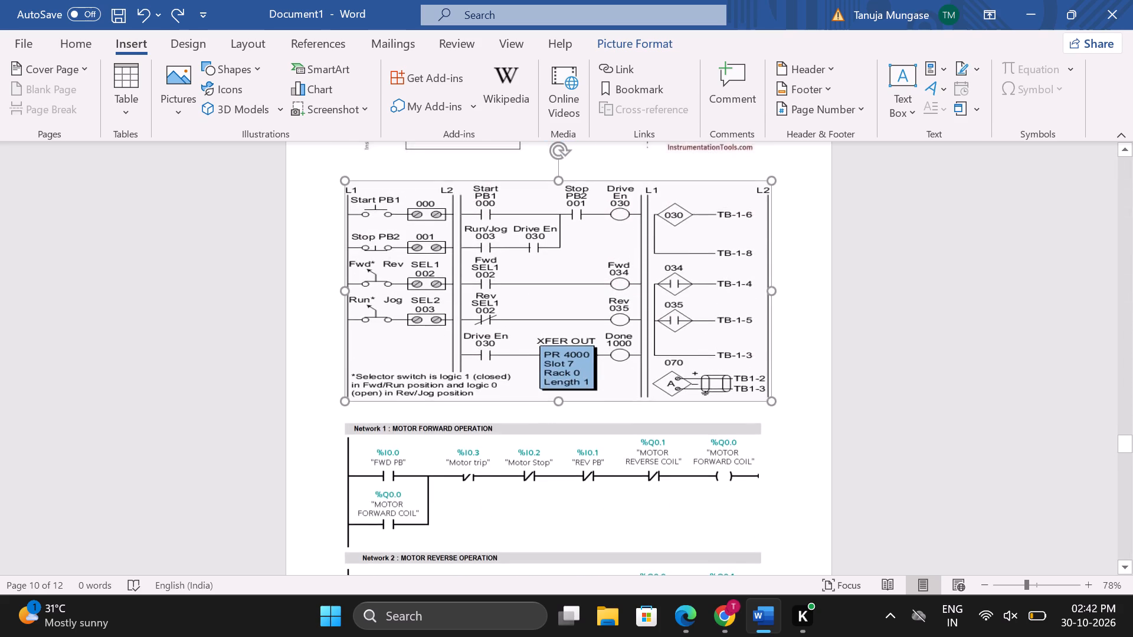
{"action": "scroll", "coordinate": [601, 435], "scroll_direction": "up", "scroll_amount": 7}
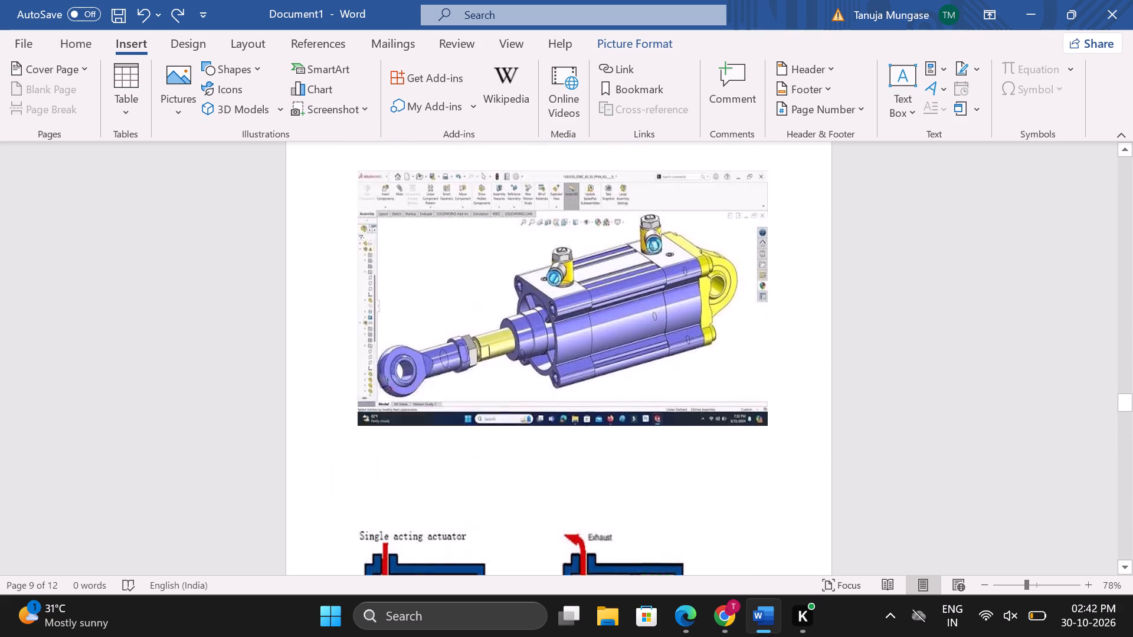
{"action": "scroll", "coordinate": [601, 435], "scroll_direction": "up", "scroll_amount": 6}
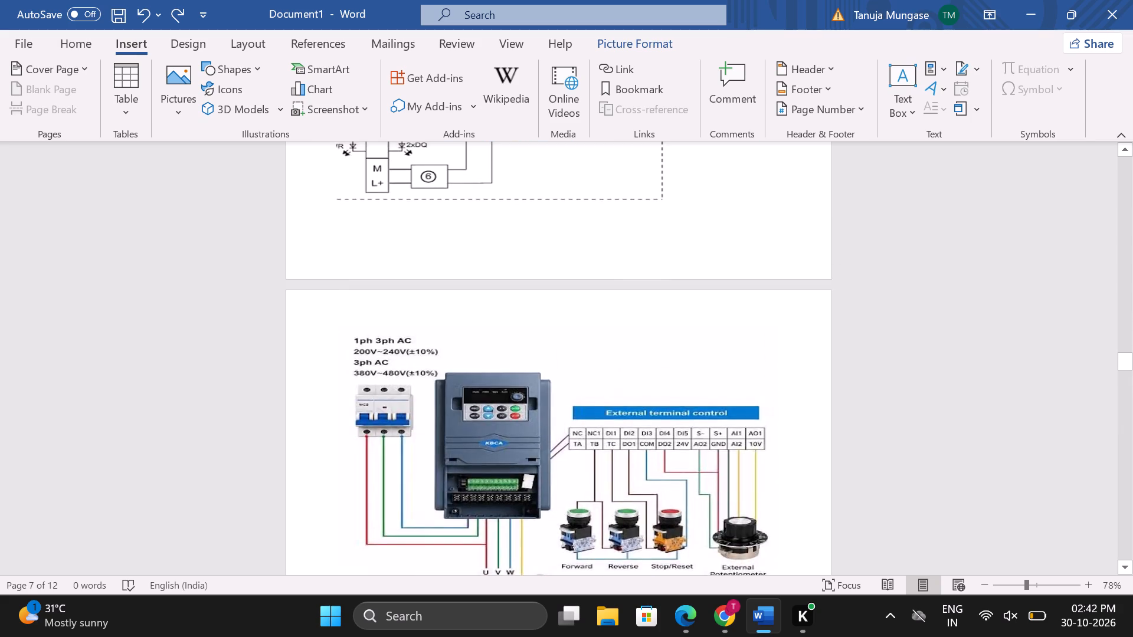
{"action": "scroll", "coordinate": [601, 435], "scroll_direction": "up", "scroll_amount": 8}
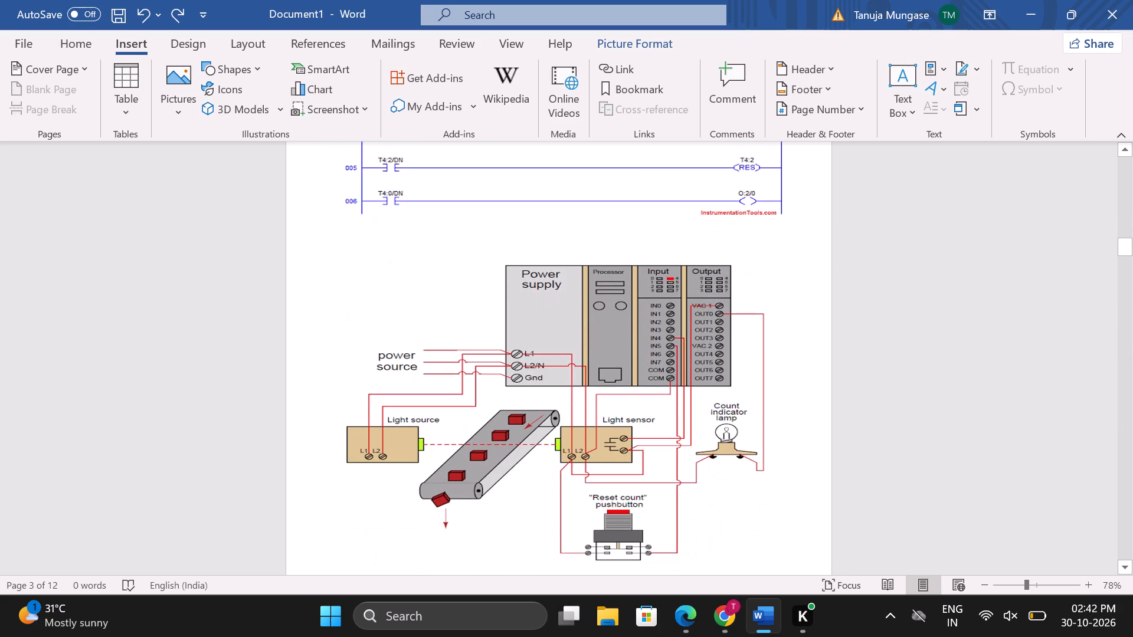
Check the print preview of the pages and print the whole document with Microsoft Print to PDF, saving it in Downloads as ai.
{"action": "key", "text": "ctrl+p"}
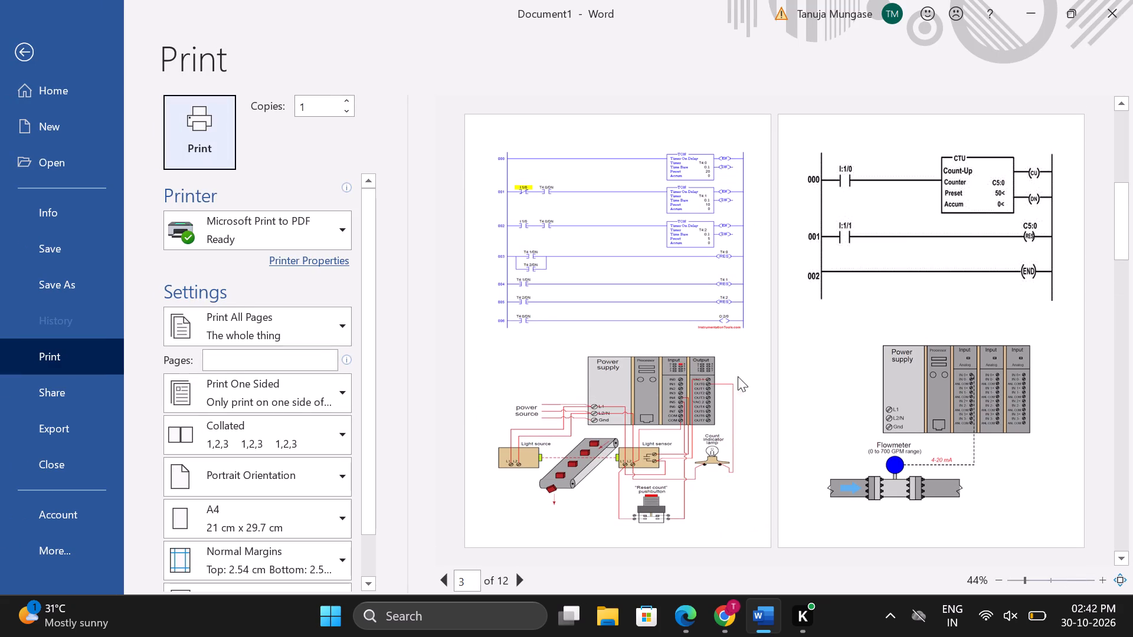
{"action": "scroll", "coordinate": [811, 369], "scroll_direction": "up", "scroll_amount": 7}
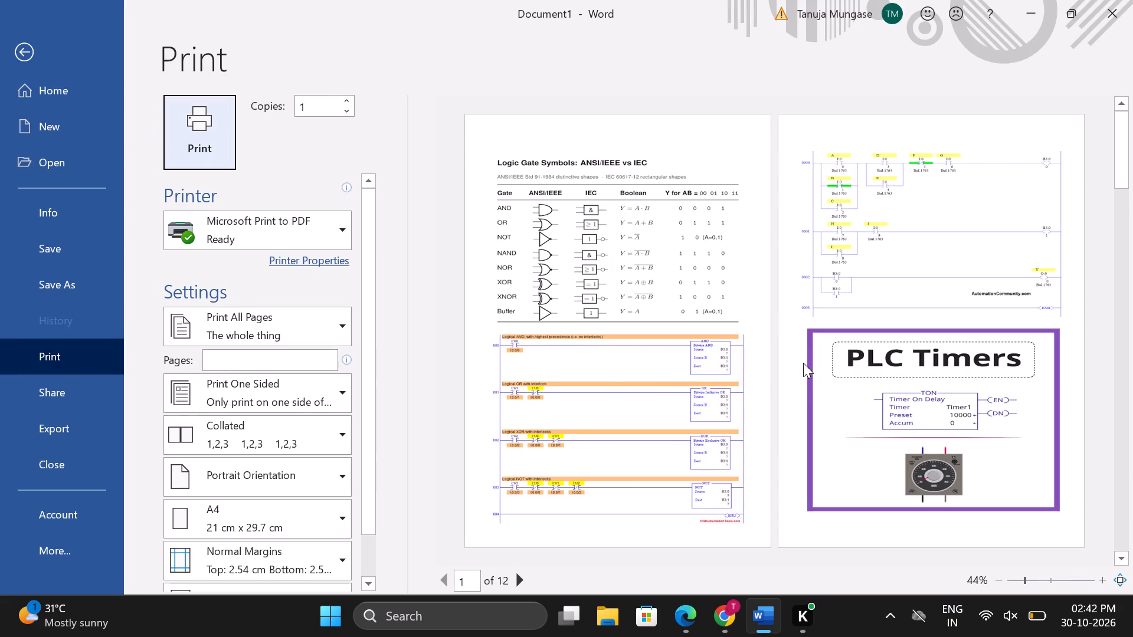
{"action": "scroll", "coordinate": [803, 363], "scroll_direction": "down", "scroll_amount": 2}
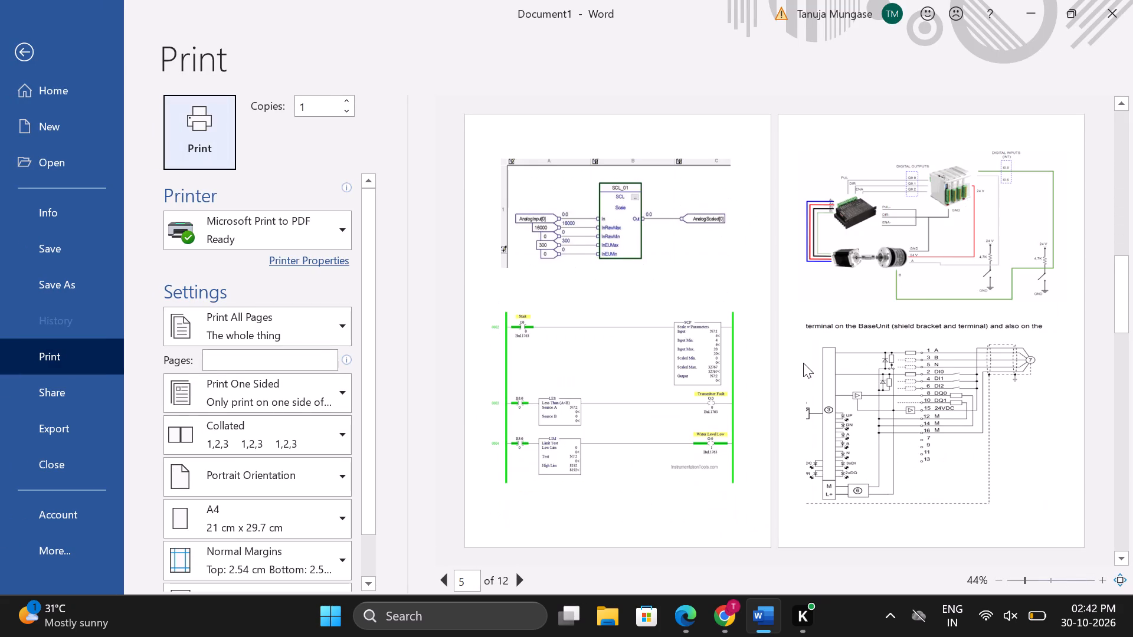
{"action": "scroll", "coordinate": [803, 363], "scroll_direction": "down", "scroll_amount": 2}
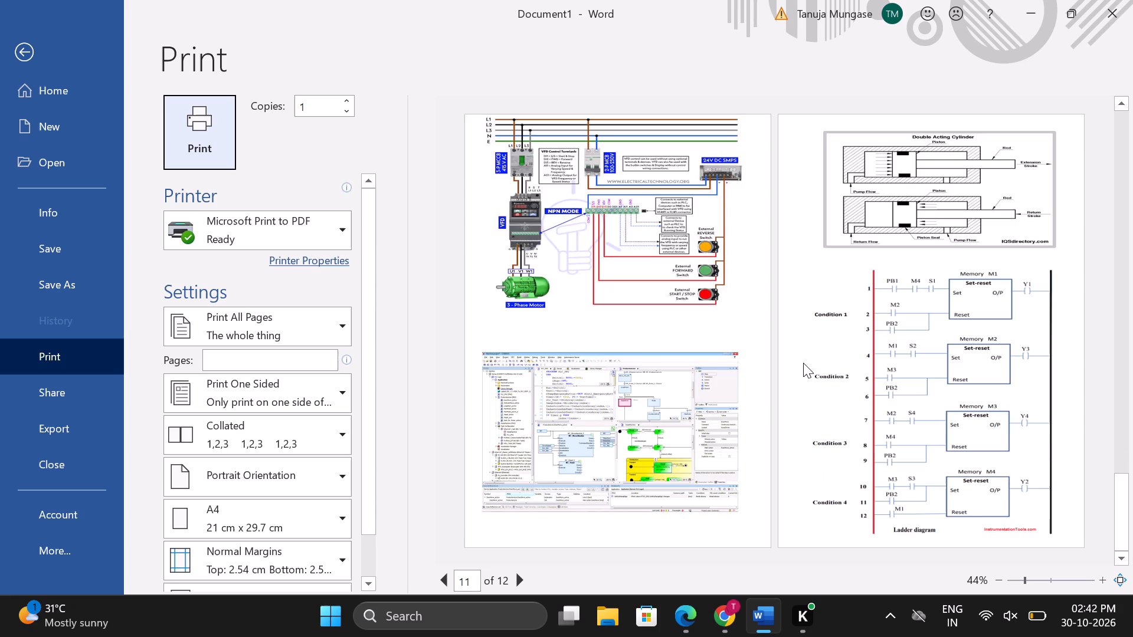
{"action": "left_click", "coordinate": [212, 137]}
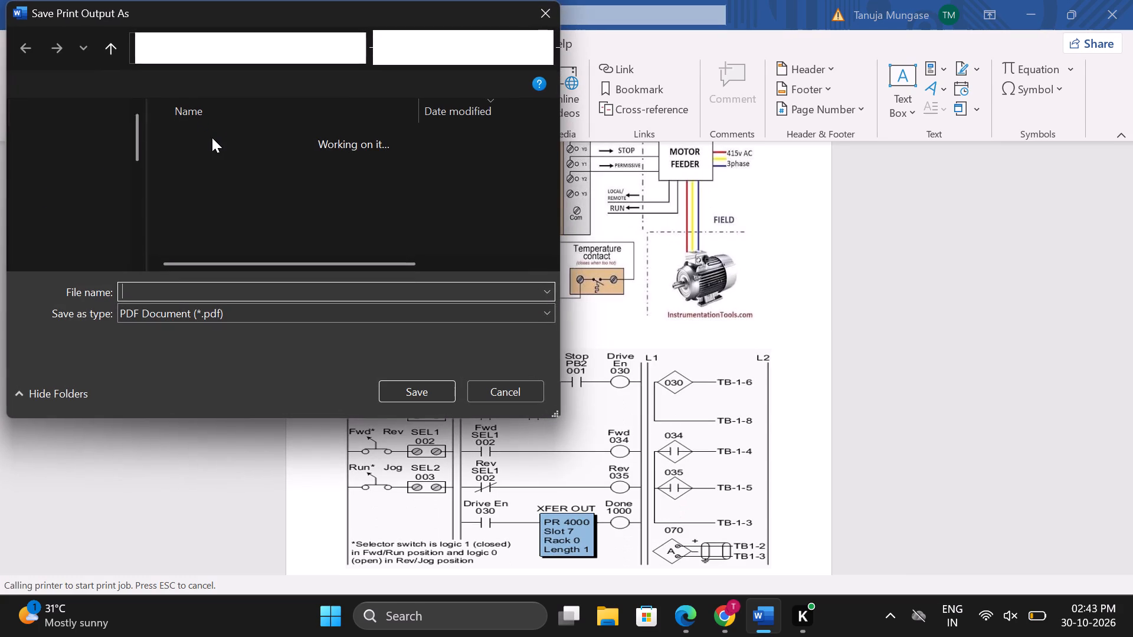
{"action": "type", "text": "ai"}
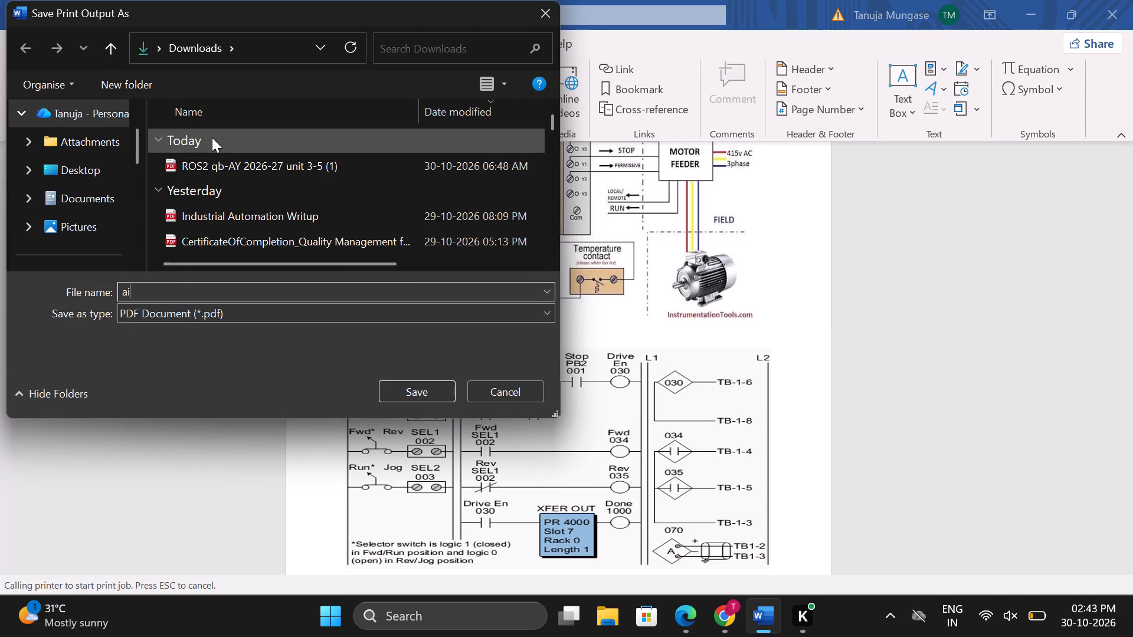
{"action": "key", "text": "Return"}
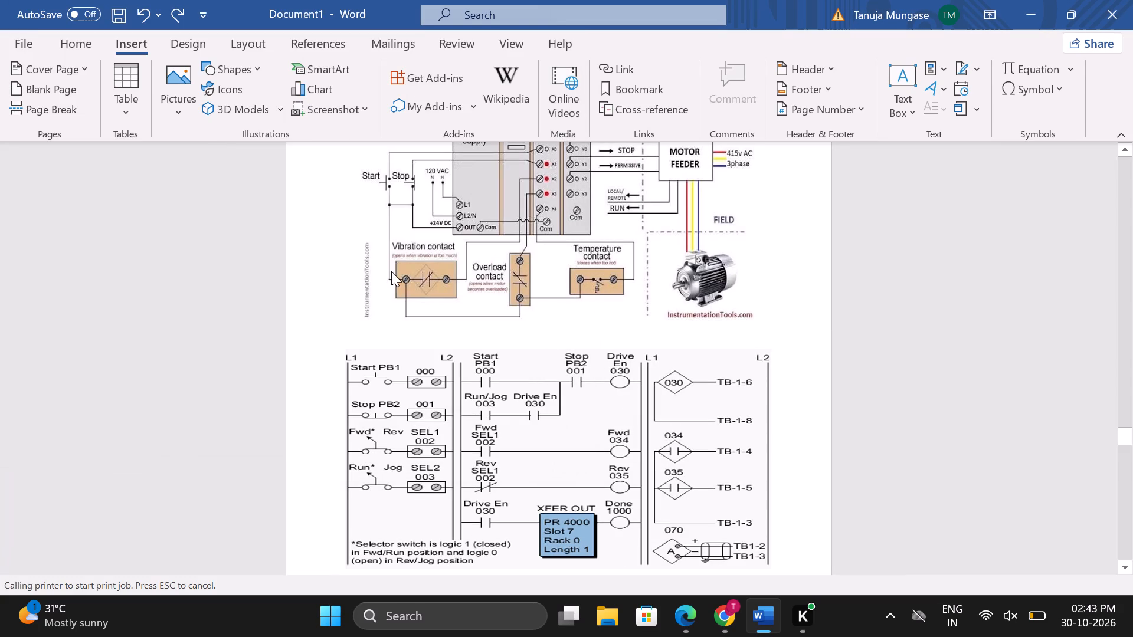